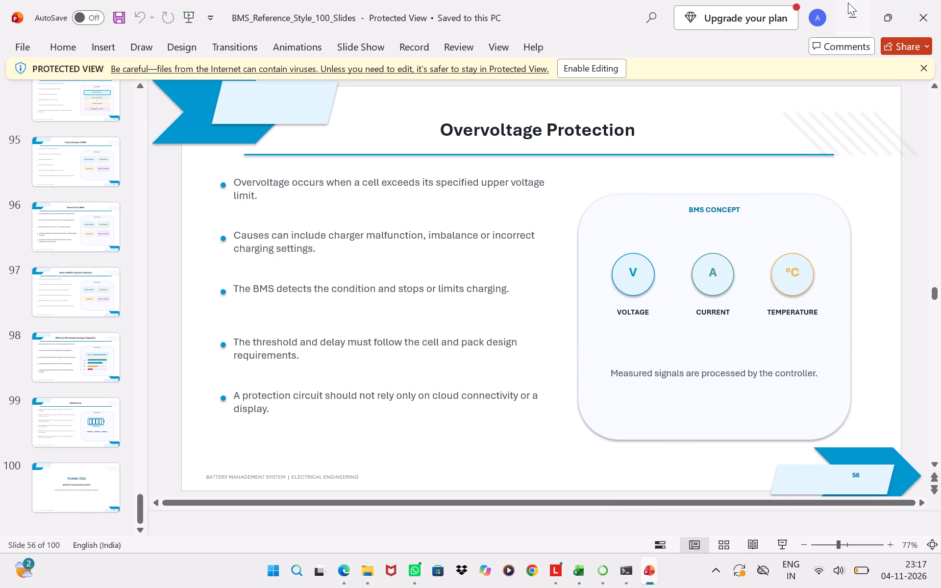
click(853, 10)
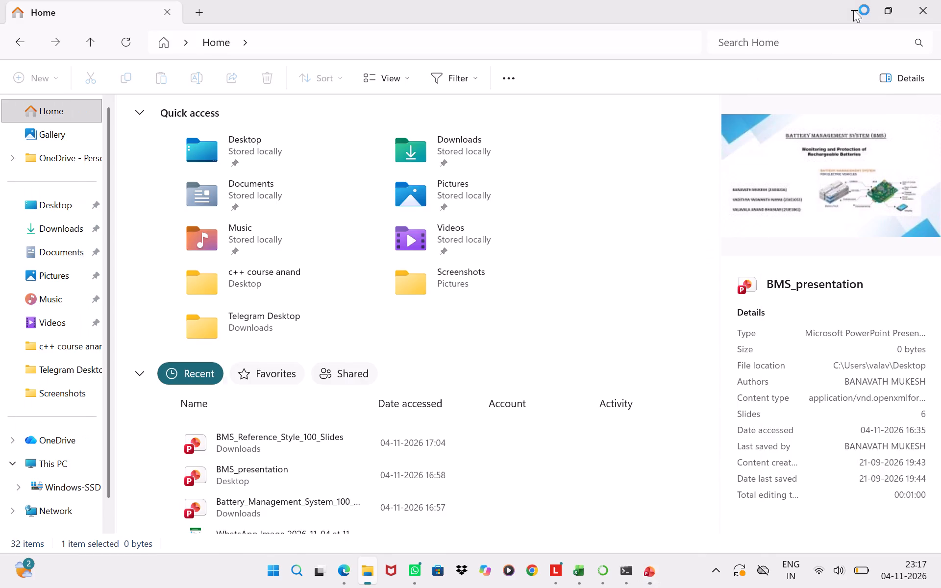
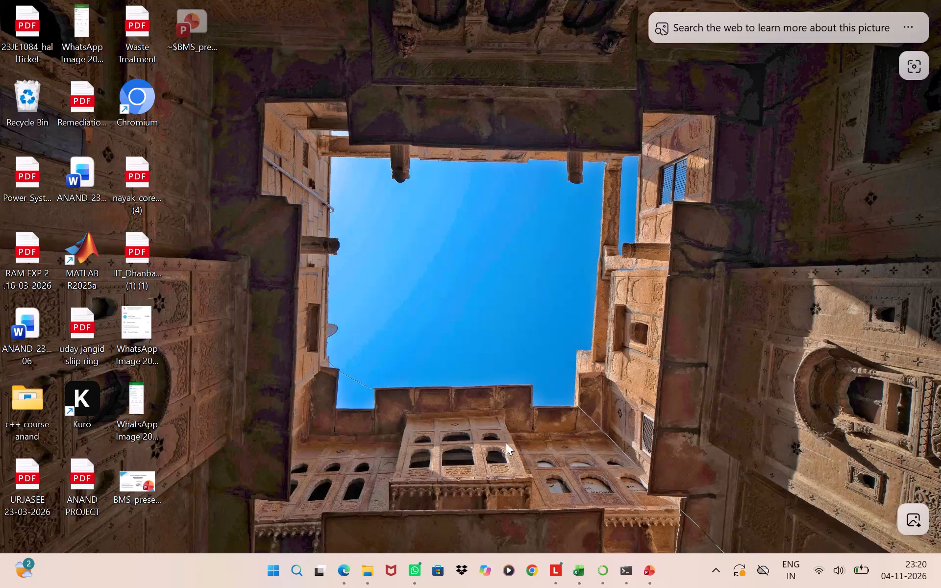
Open the six-slide BMS_presentation window and look through its slides for reference.
click(646, 566)
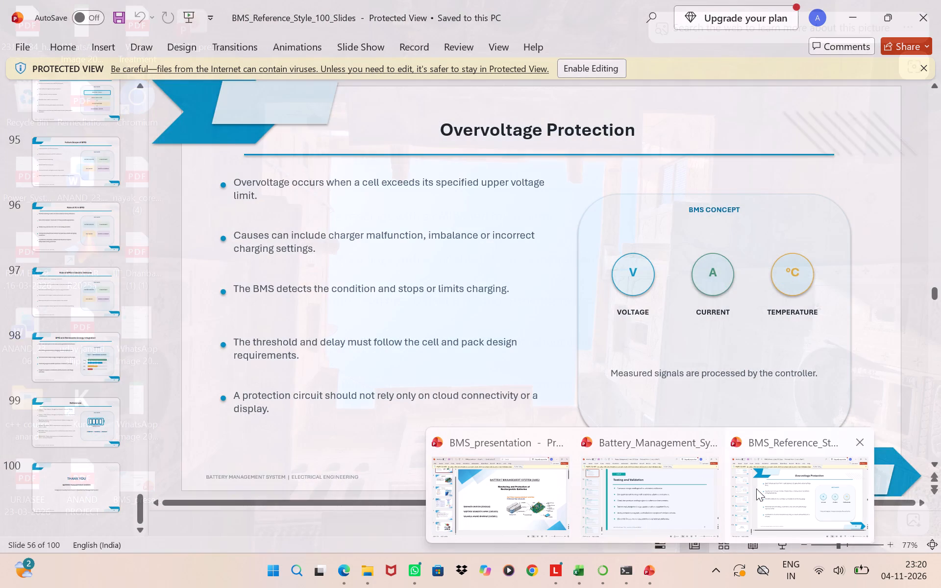
click(514, 493)
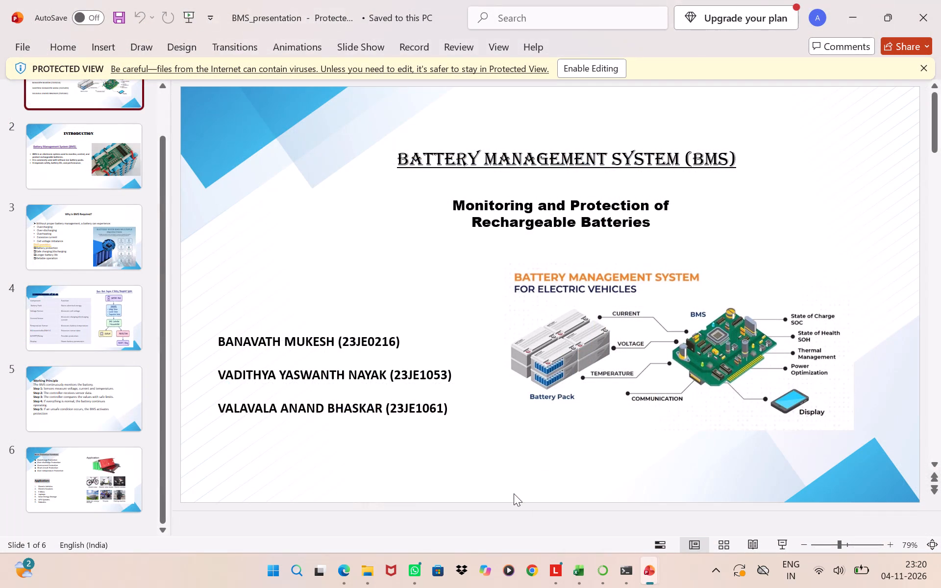
scroll(527, 359, down, 4)
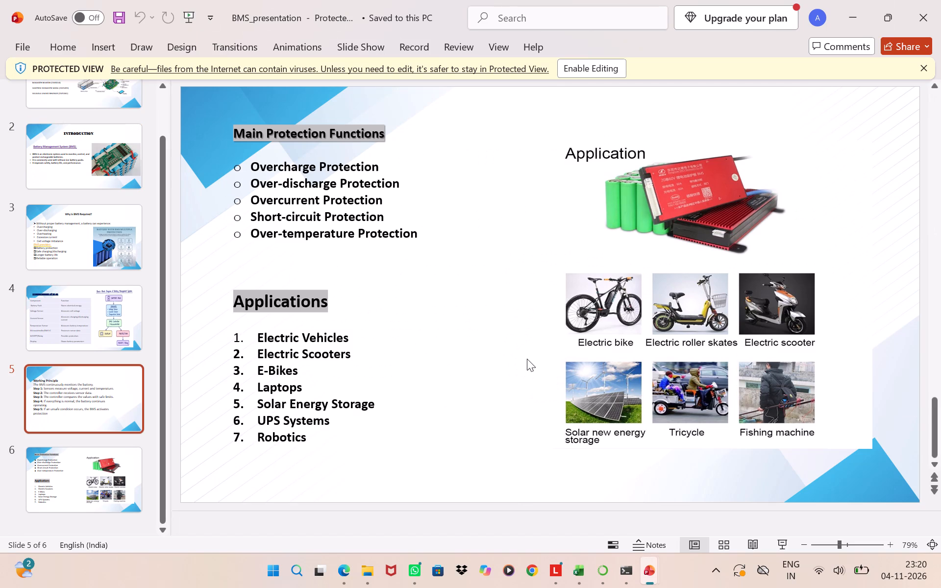
scroll(527, 359, down, 1)
scroll(527, 359, up, 1)
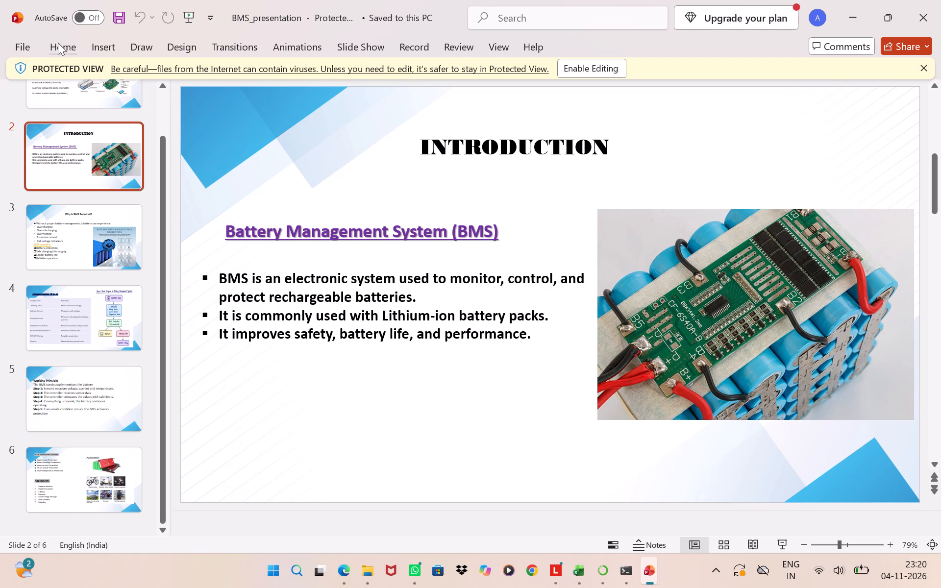
Create a new blank presentation.
click(25, 46)
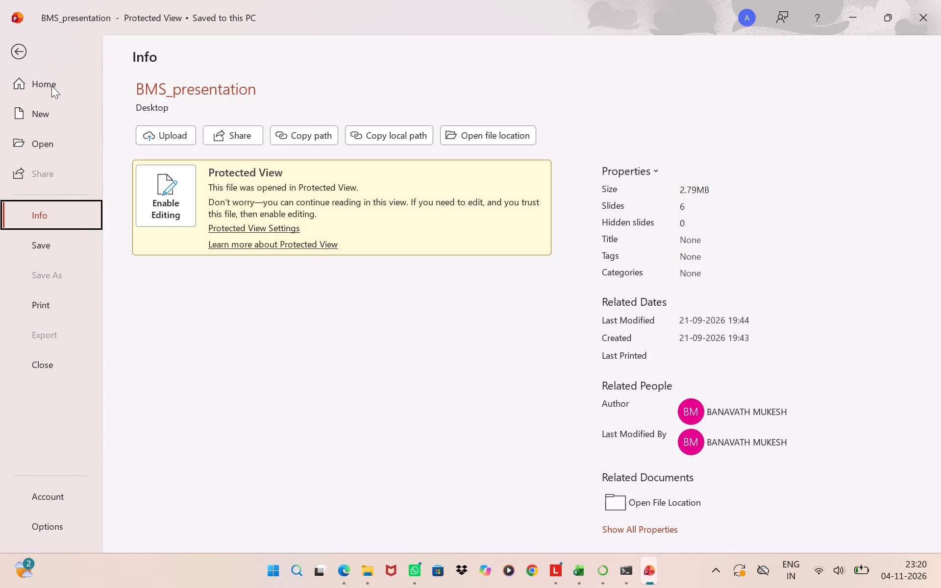
click(42, 87)
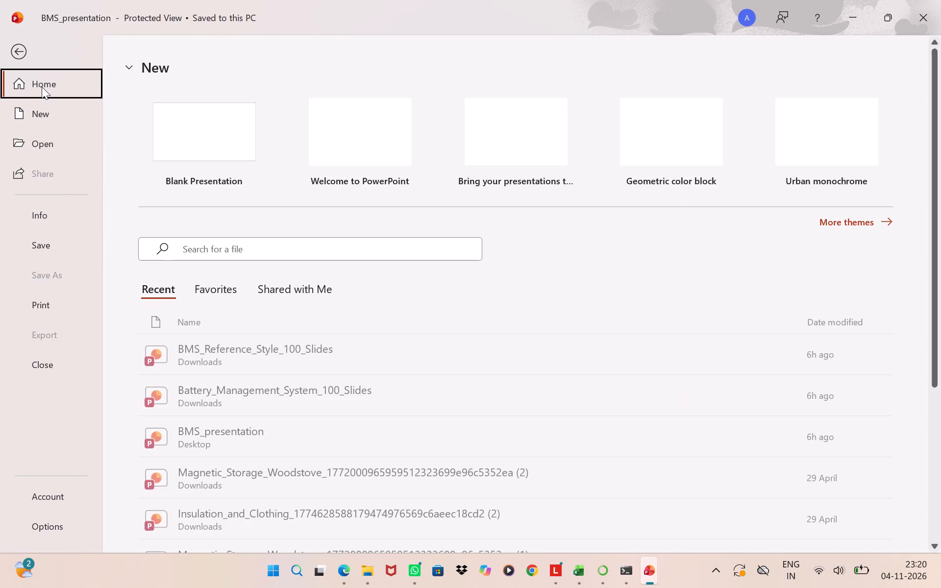
click(188, 122)
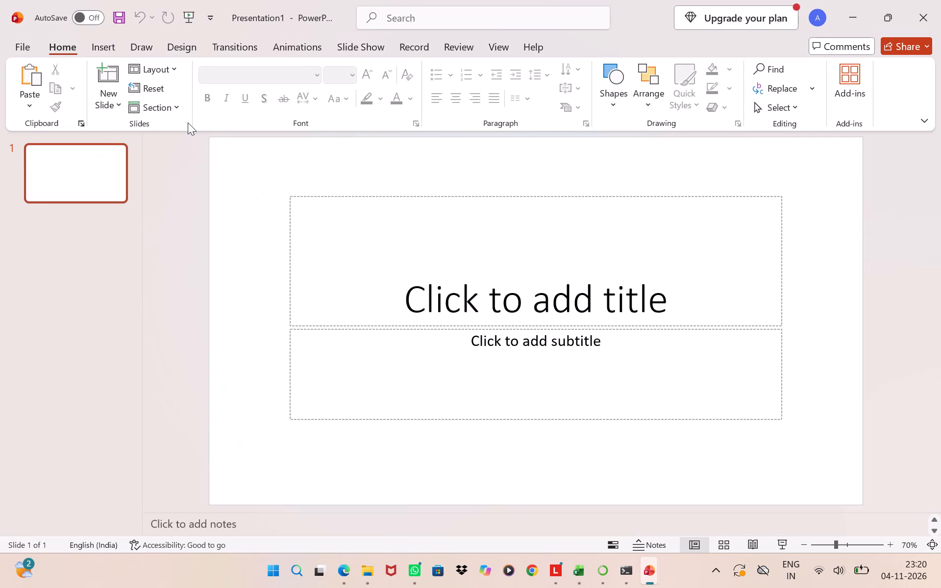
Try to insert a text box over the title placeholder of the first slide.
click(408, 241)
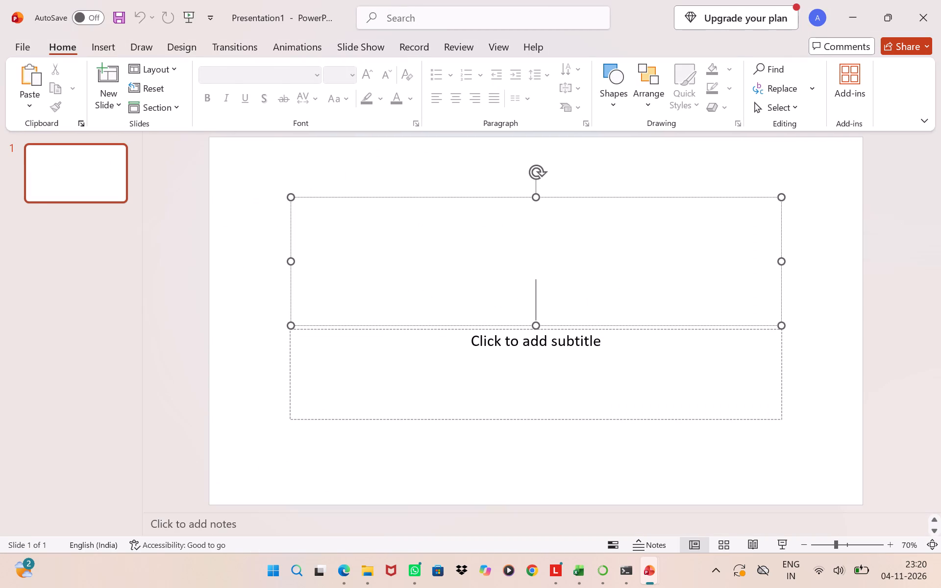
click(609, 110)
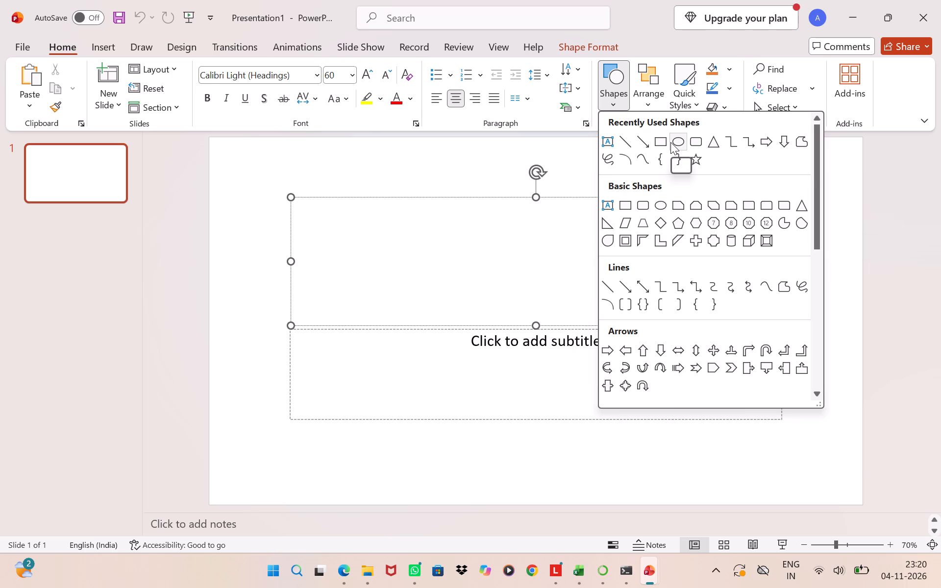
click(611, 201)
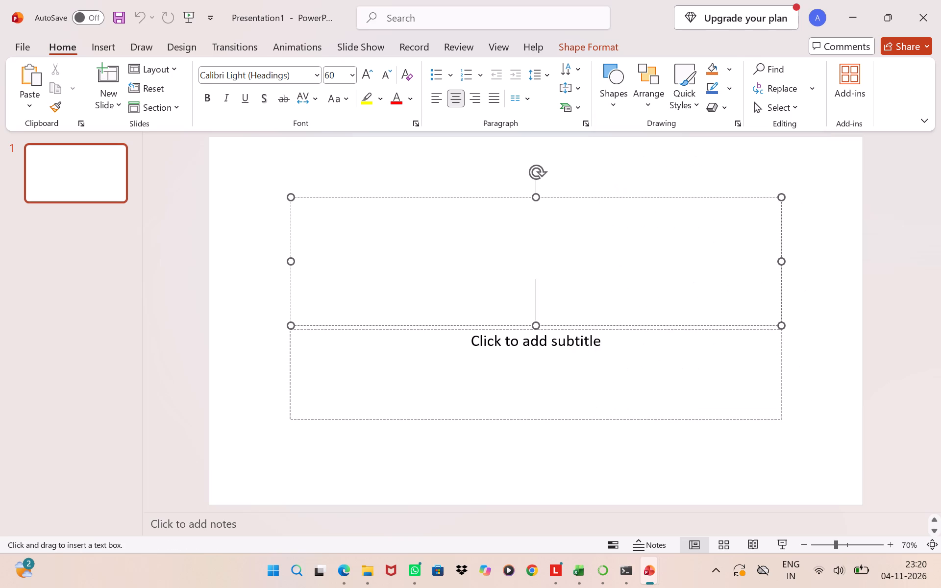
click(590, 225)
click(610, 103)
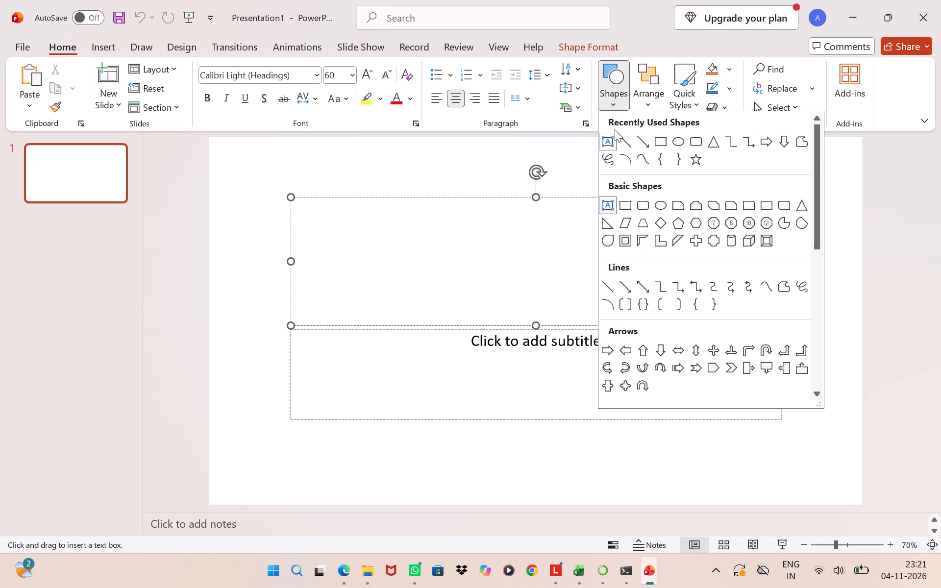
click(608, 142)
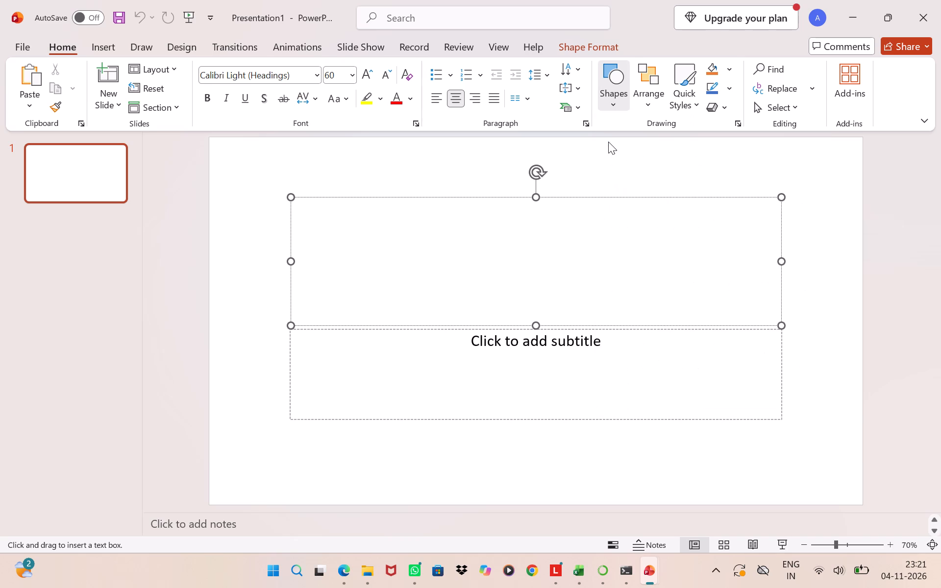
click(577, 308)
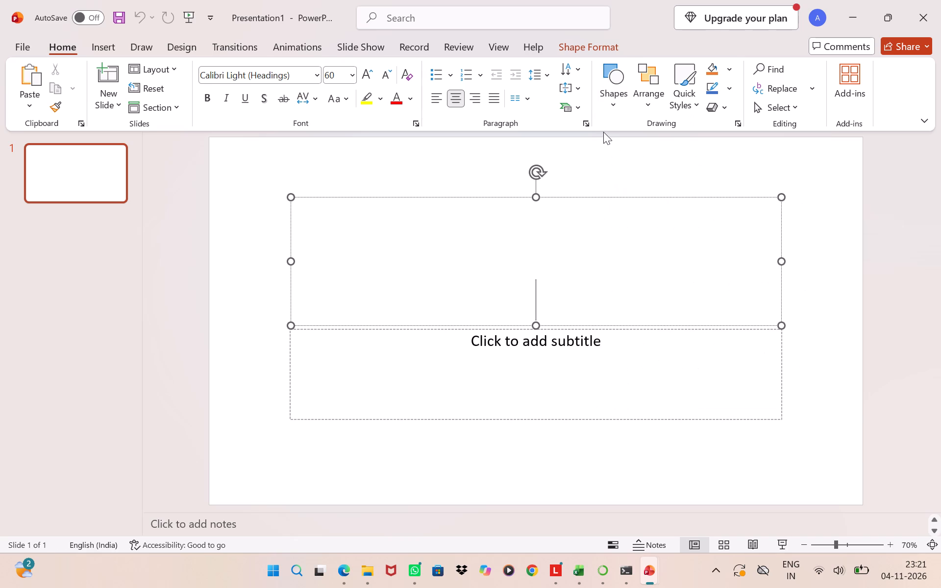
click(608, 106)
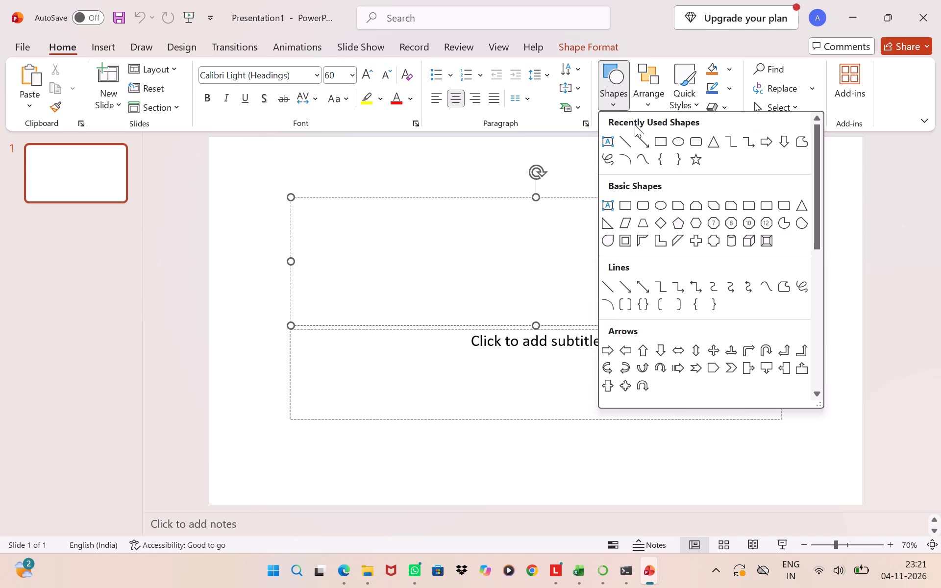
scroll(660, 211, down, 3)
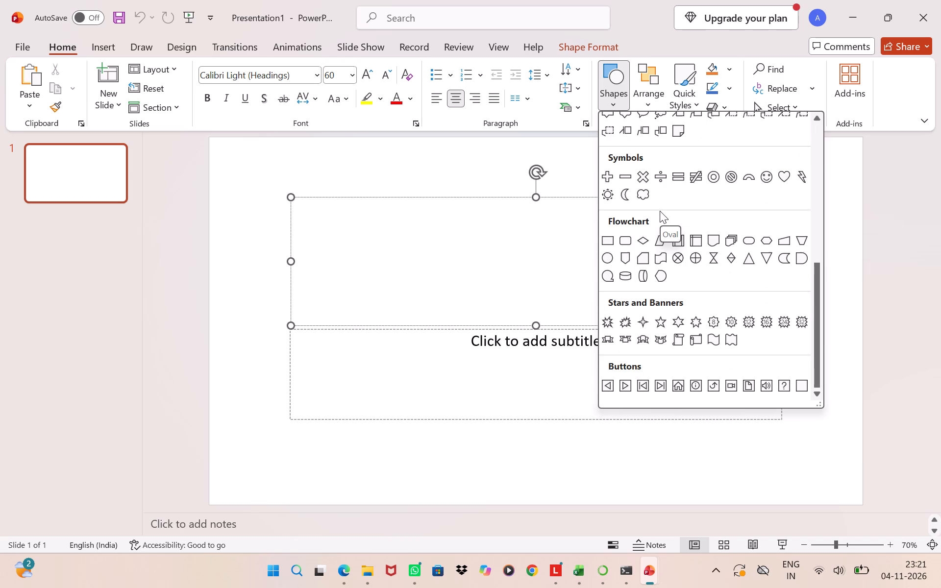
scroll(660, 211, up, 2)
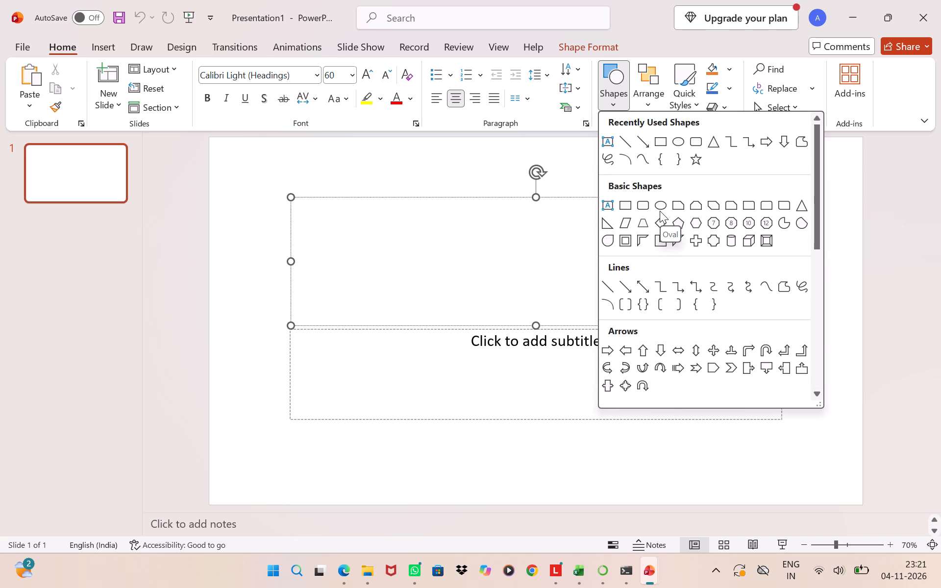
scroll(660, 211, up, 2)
Add a second slide with title and content placeholders after the title slide.
click(104, 81)
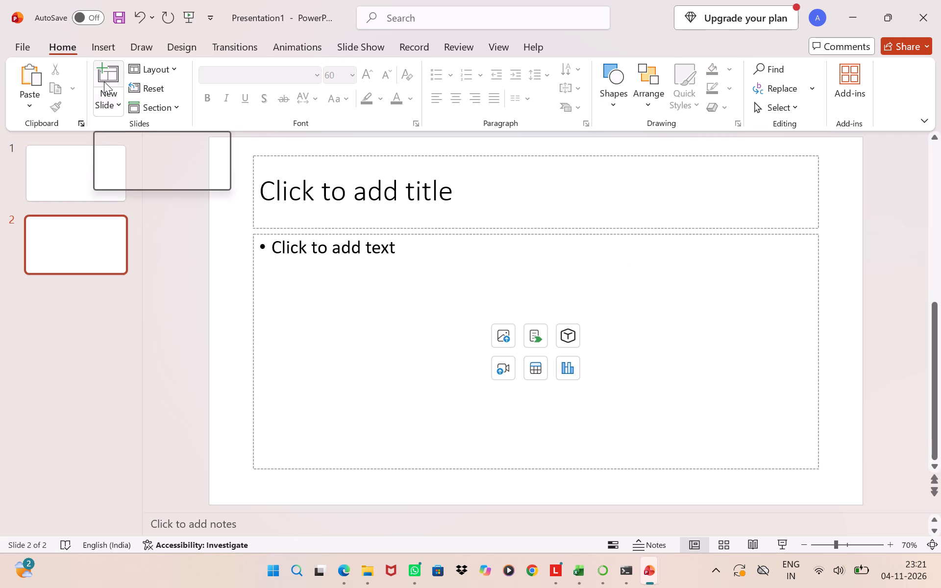
Return to the first slide and examine the range of shapes available for insertion.
click(52, 174)
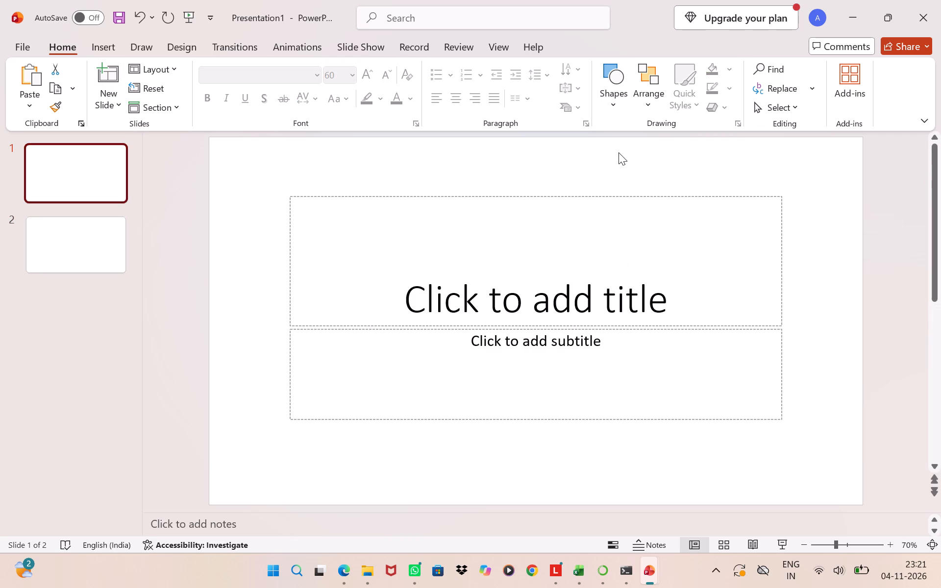
click(562, 241)
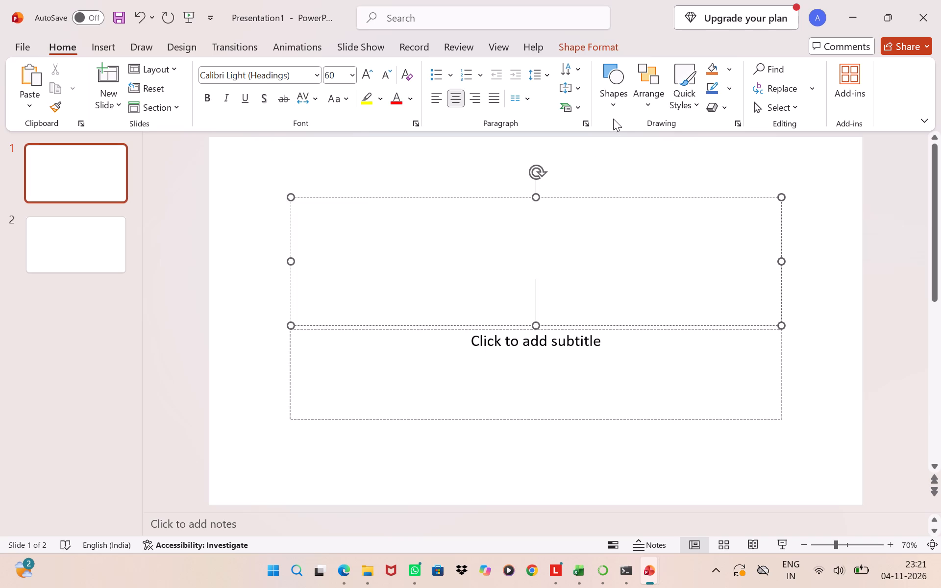
click(614, 109)
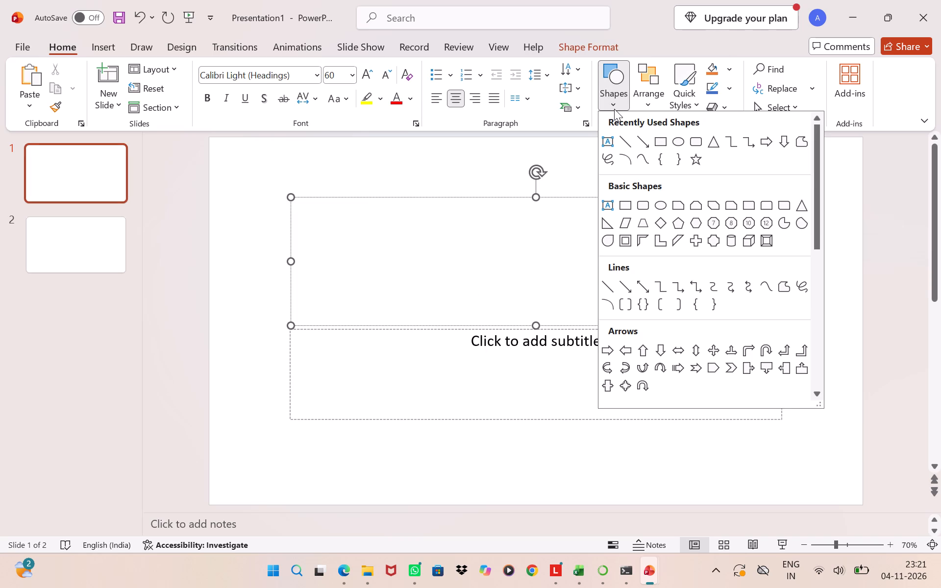
scroll(672, 238, down, 1)
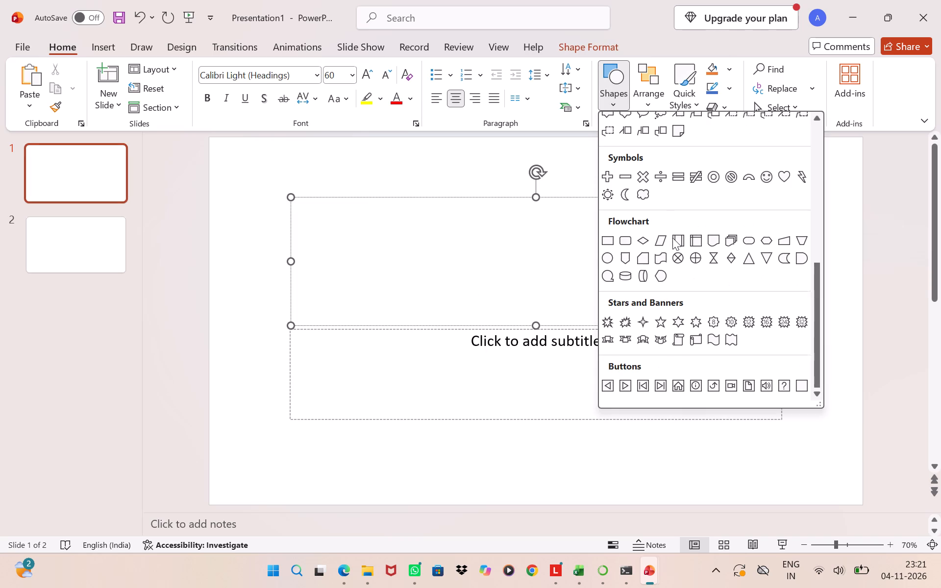
scroll(672, 238, down, 2)
scroll(672, 238, up, 5)
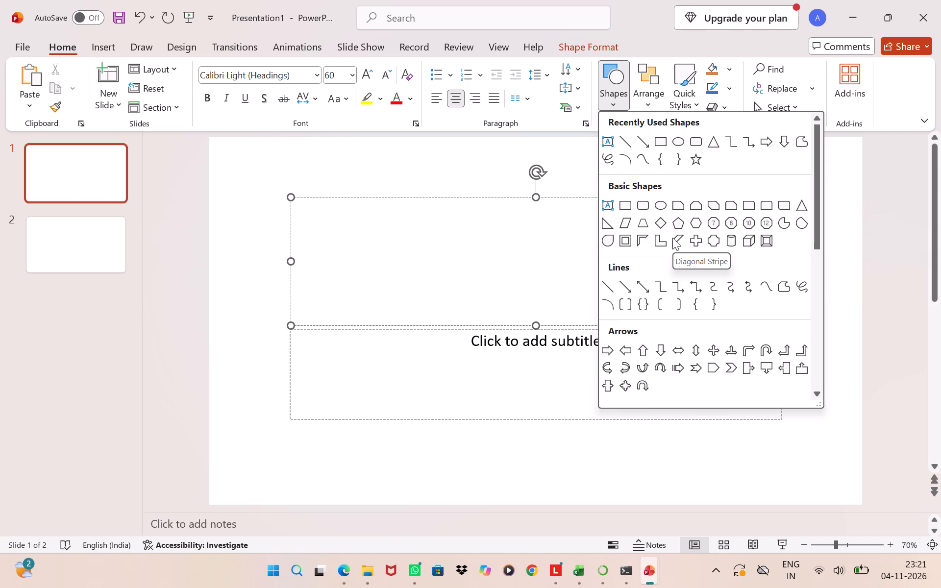
scroll(672, 238, down, 1)
scroll(672, 238, up, 2)
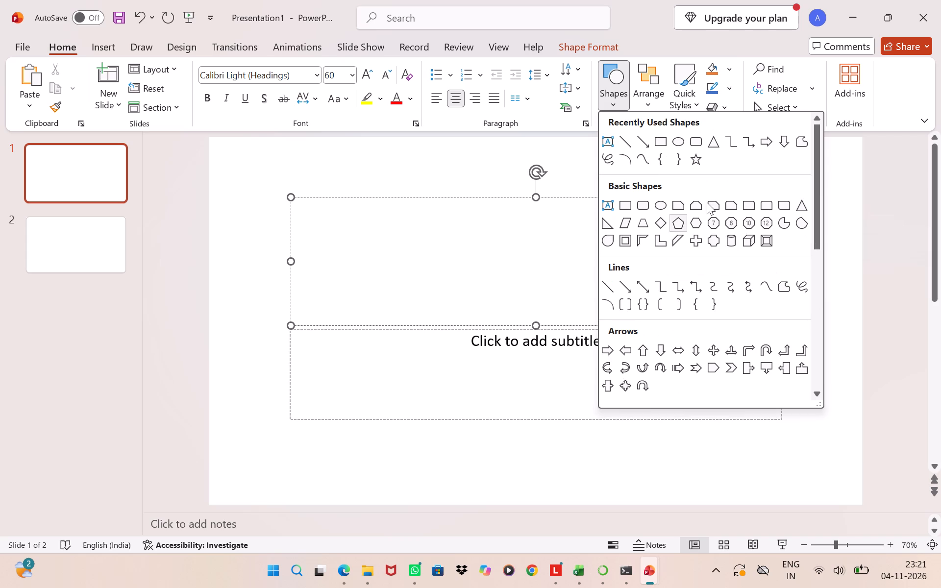
click(889, 245)
click(724, 157)
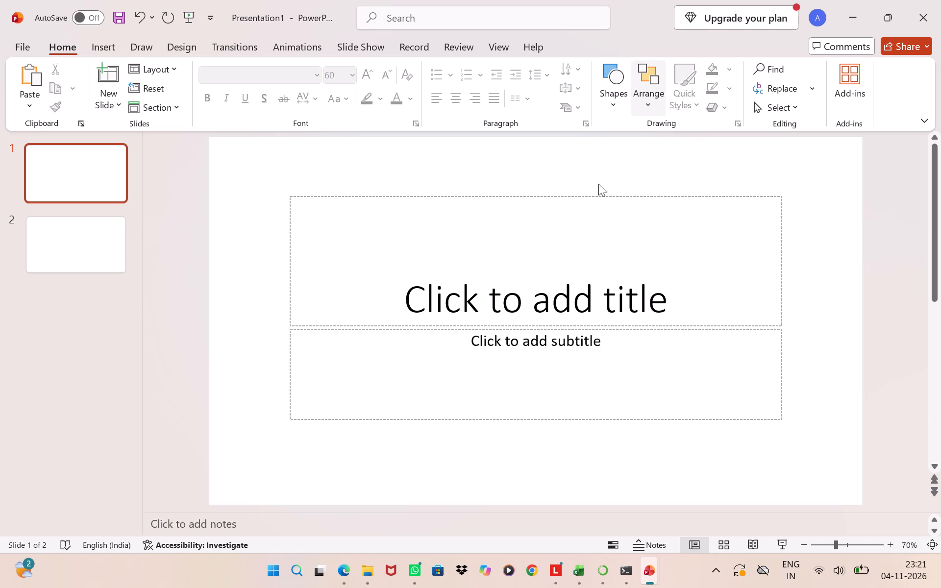
Change the first slide's layout to Blank.
click(138, 68)
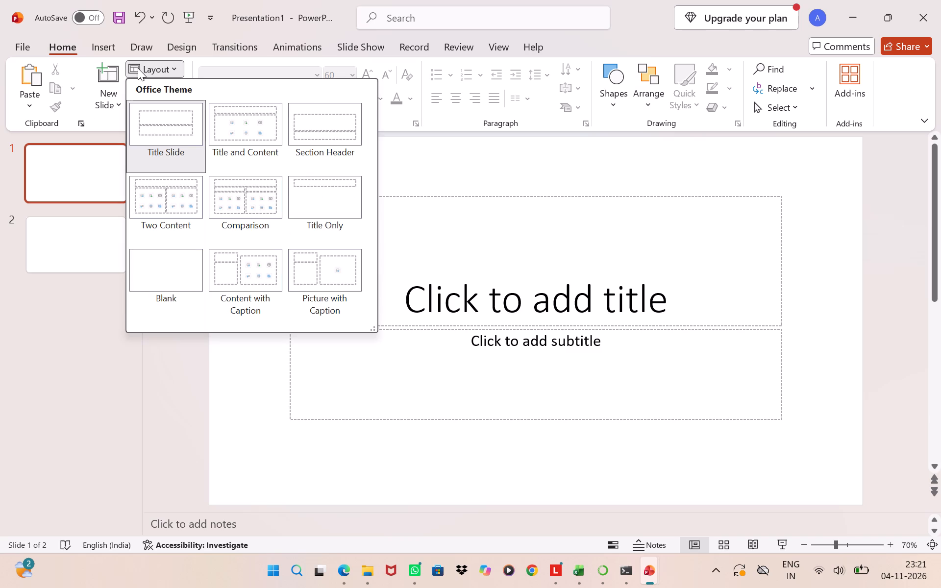
click(173, 271)
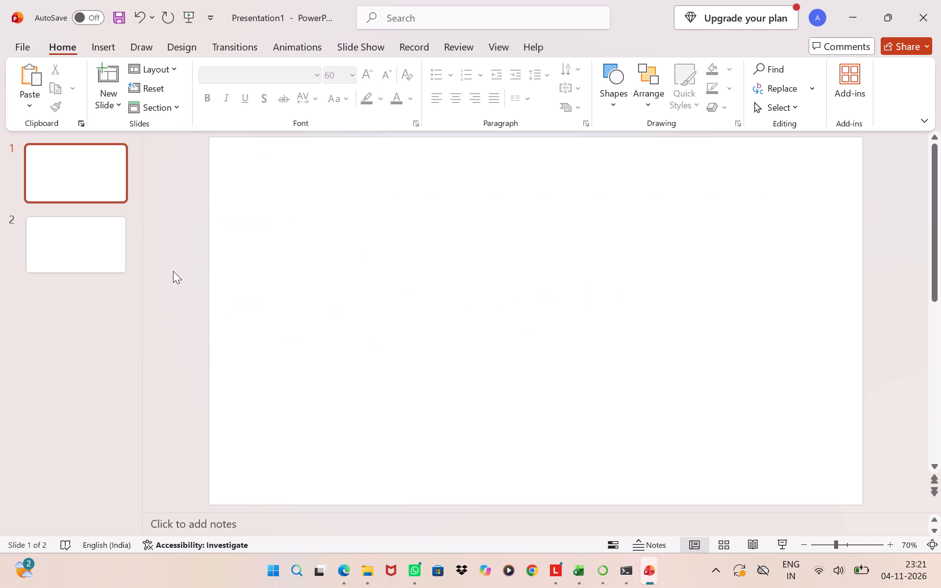
Insert a wide, single-line text box near the top centre of the blank first slide.
click(87, 253)
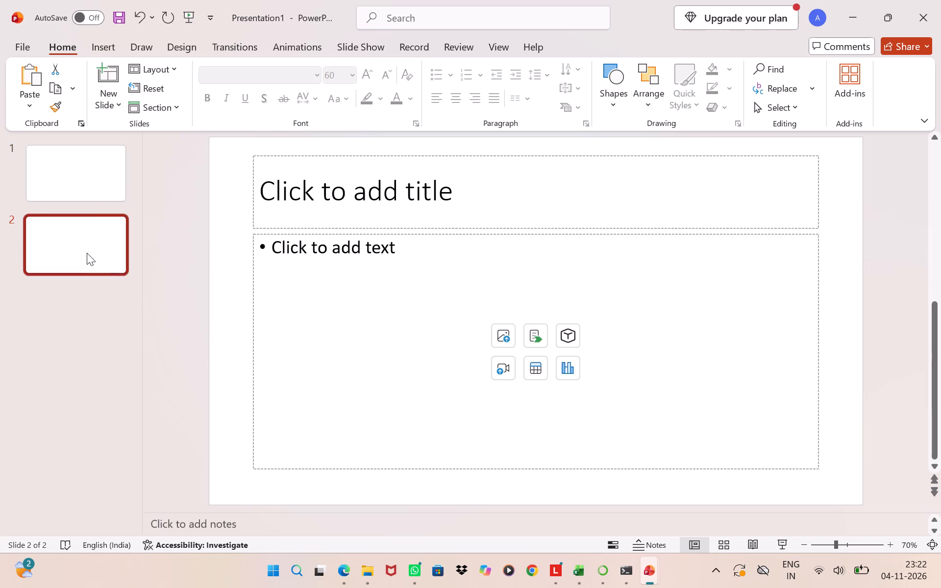
click(84, 195)
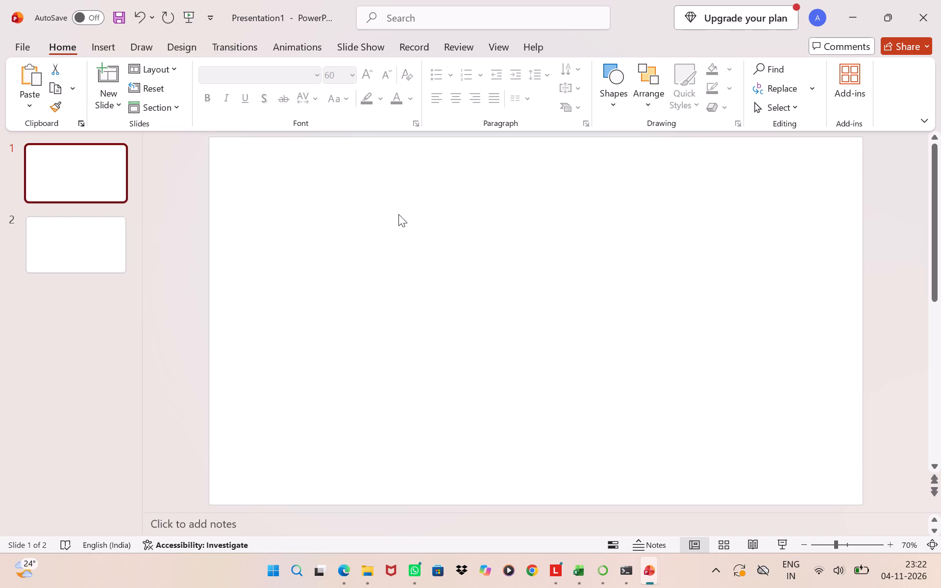
click(609, 100)
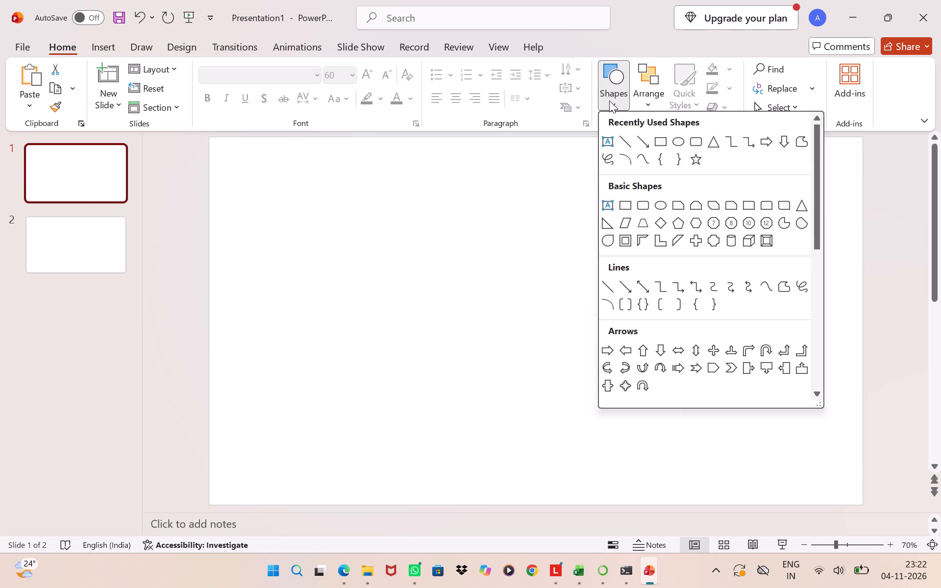
click(611, 141)
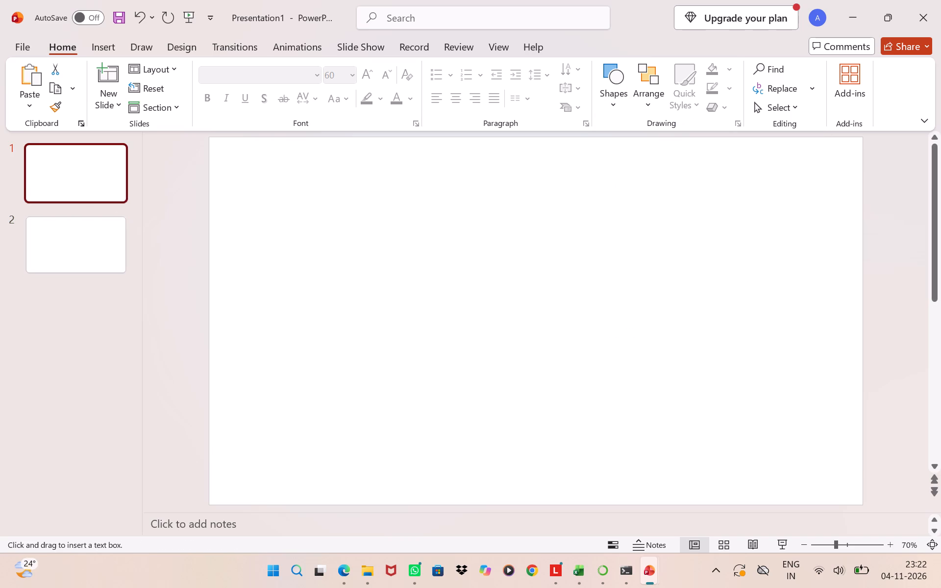
drag(366, 180, 709, 214)
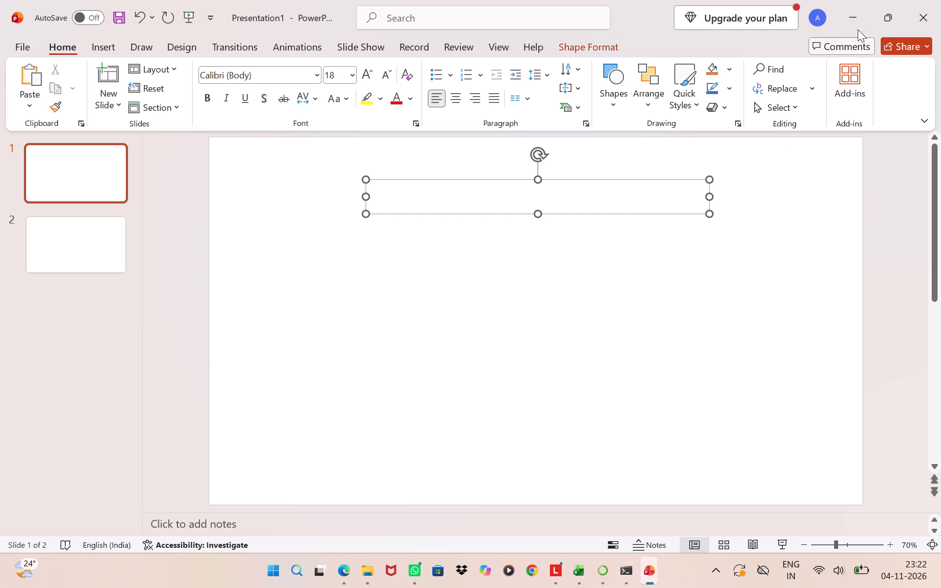
Minimize the new presentation and switch to the Write BMS Presentation conversation in the Edge browser.
click(856, 10)
click(856, 10)
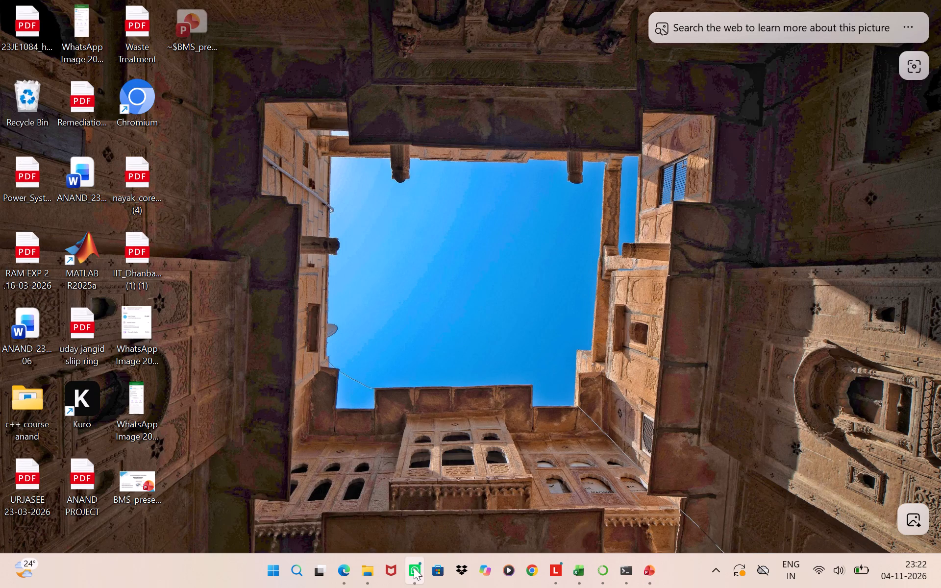
click(347, 575)
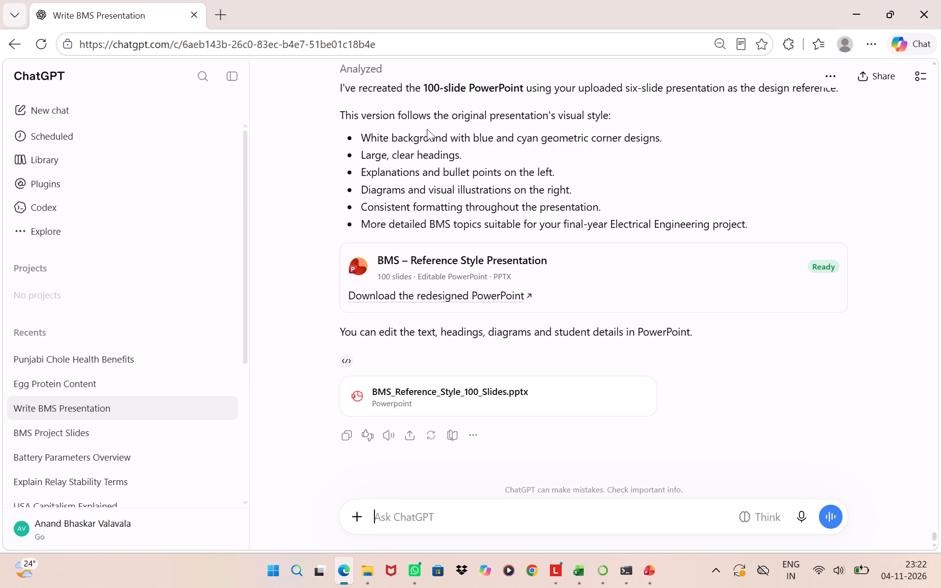
Search the web for "ppt baground" in a new browser tab and show the image results.
click(219, 12)
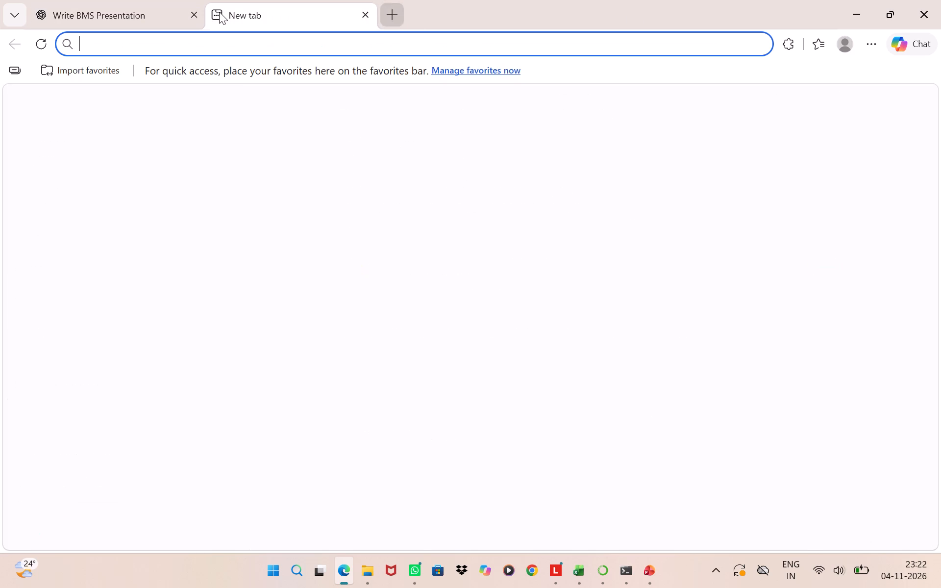
click(320, 167)
text(ppt)
key(space)
text(bagrou nd)
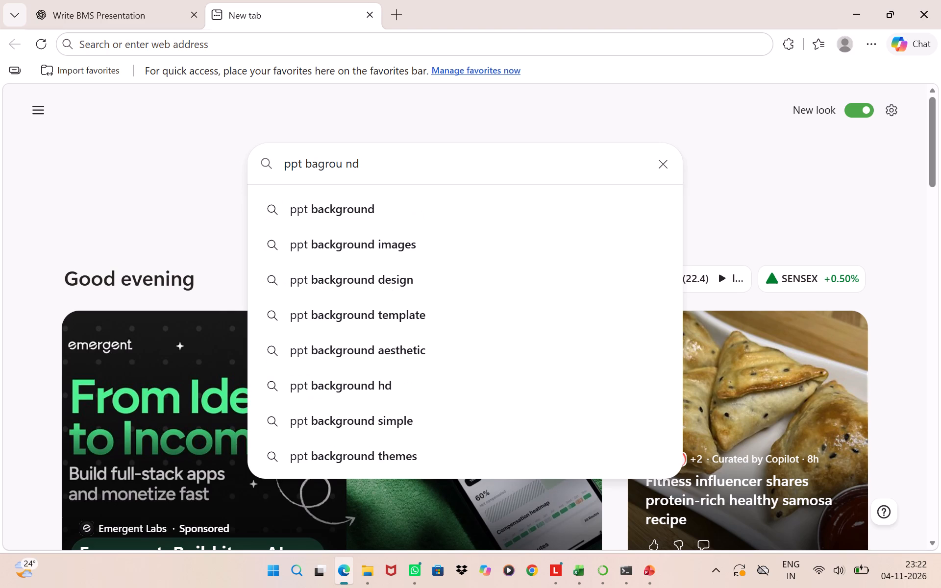
key(BackSpace)
key(BackSpace)
key(BackSpace)
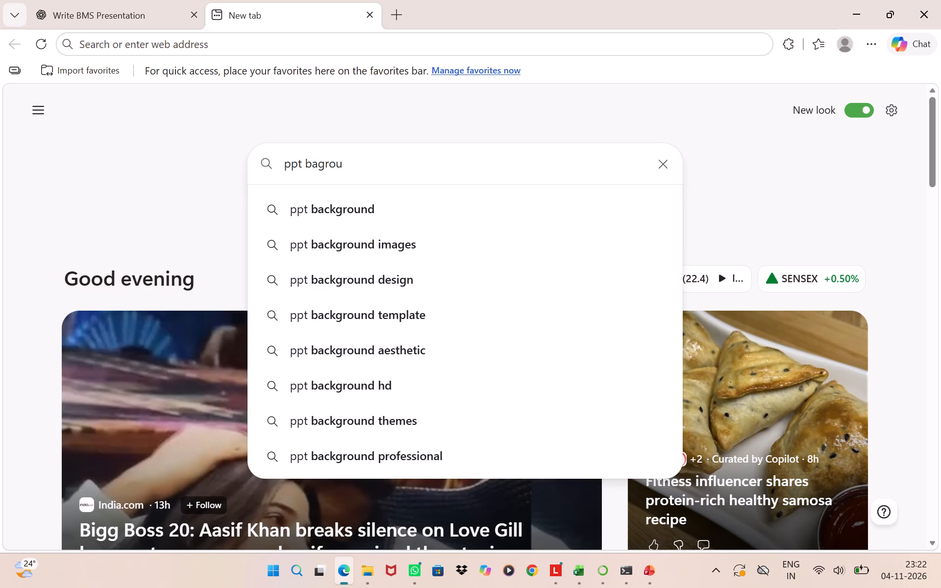
text(nd)
key(Return)
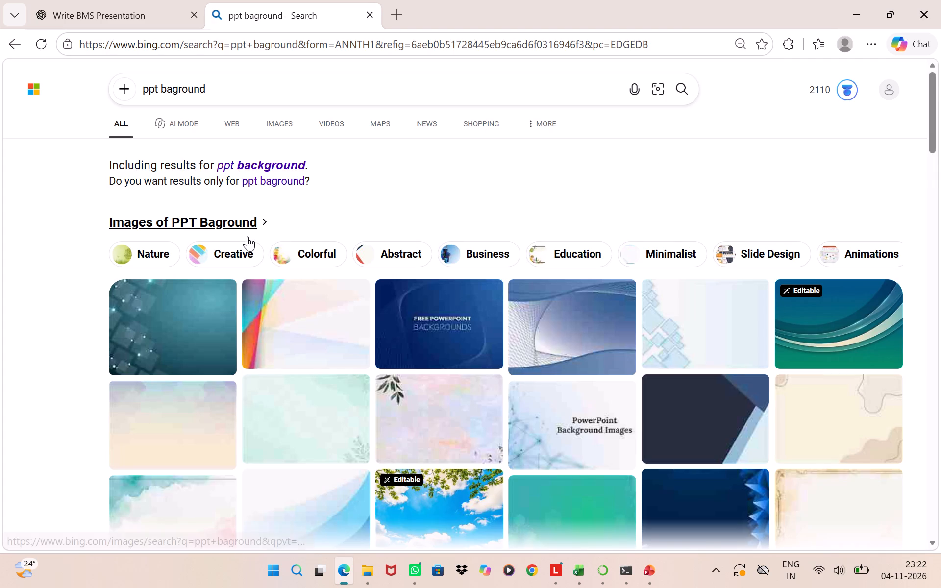
scroll(248, 236, down, 1)
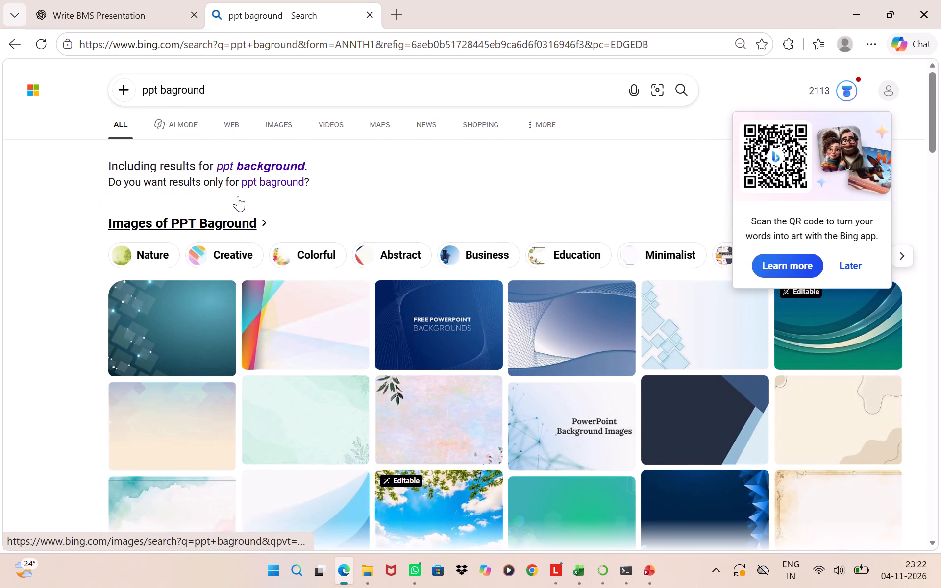
click(288, 124)
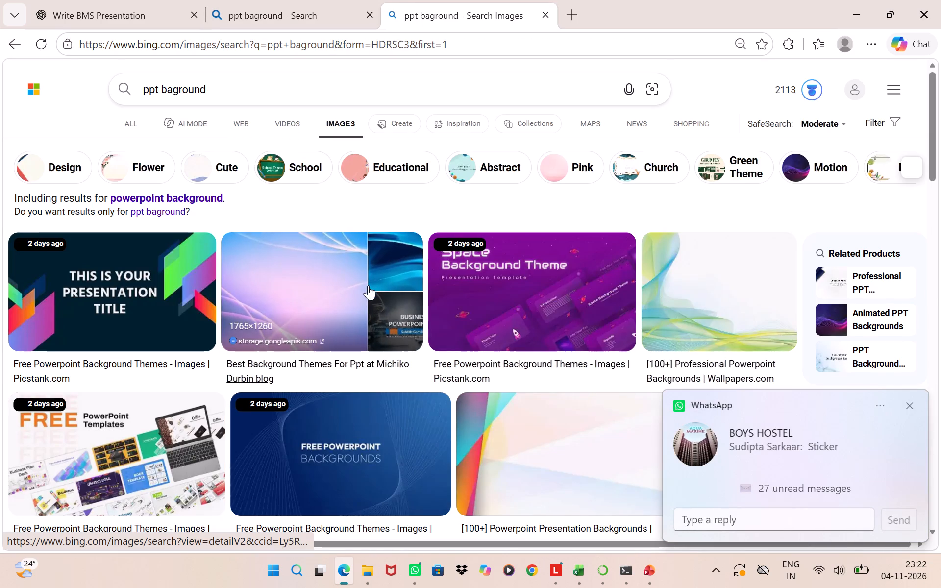
Browse the image results for a simple, light background suitable for the presentation slides.
scroll(368, 285, down, 5)
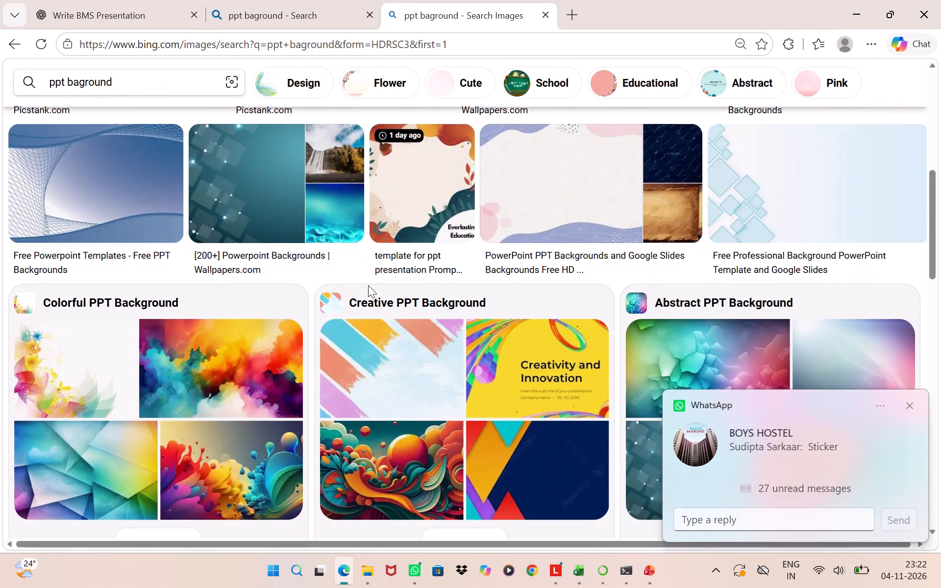
scroll(368, 285, down, 4)
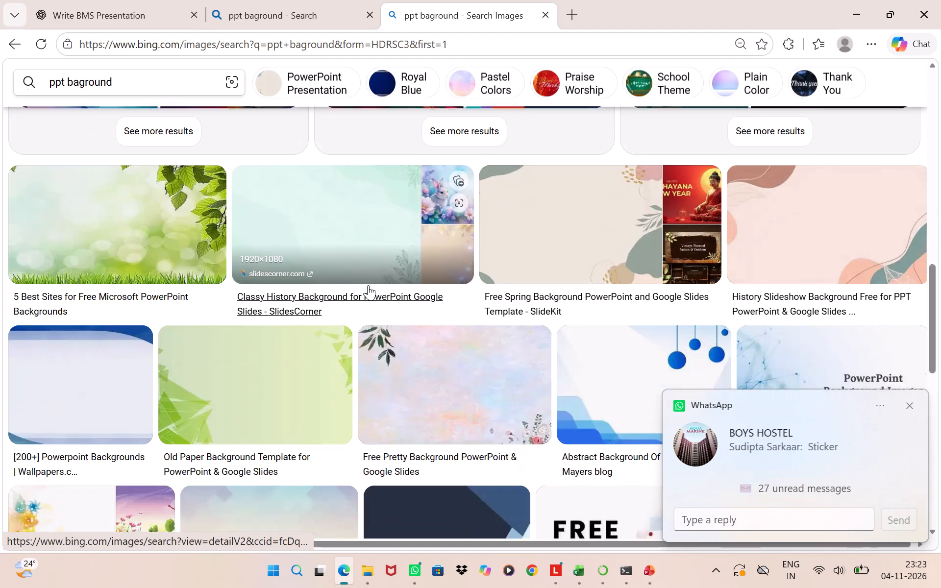
scroll(368, 285, down, 3)
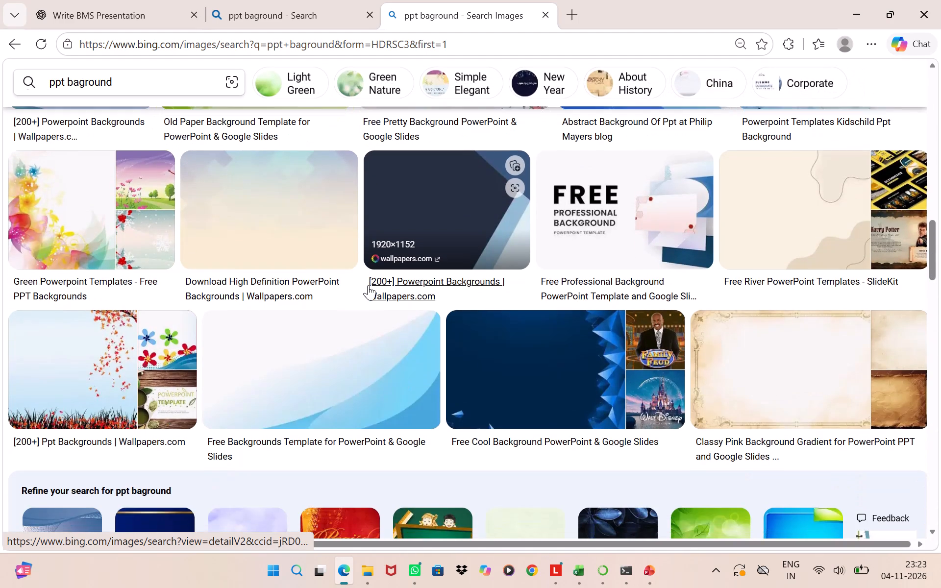
scroll(368, 285, down, 5)
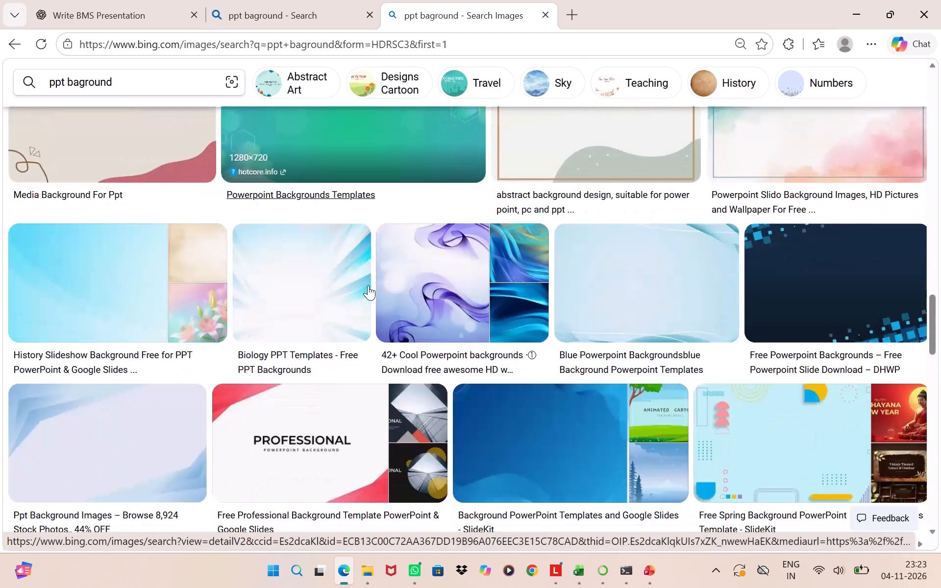
scroll(368, 285, down, 4)
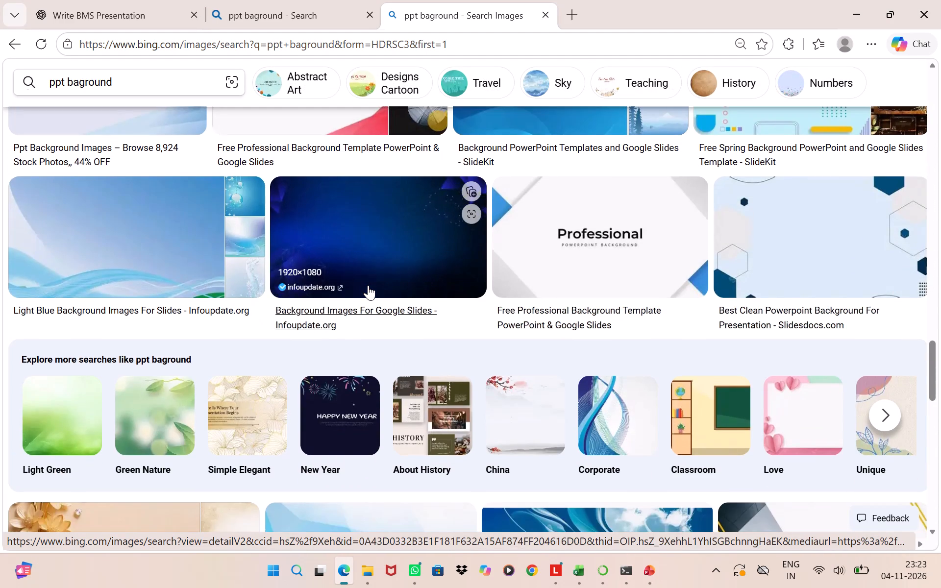
scroll(368, 285, down, 3)
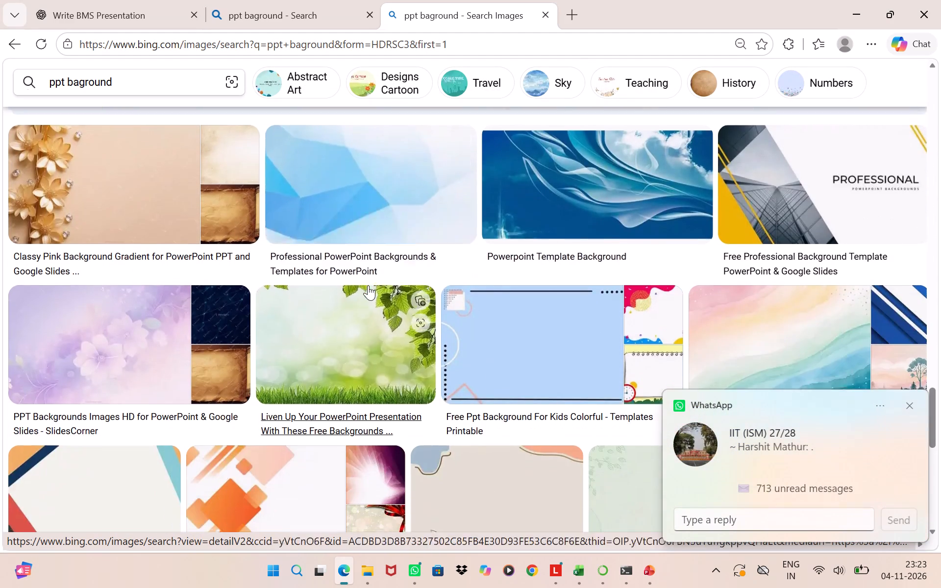
scroll(368, 285, down, 6)
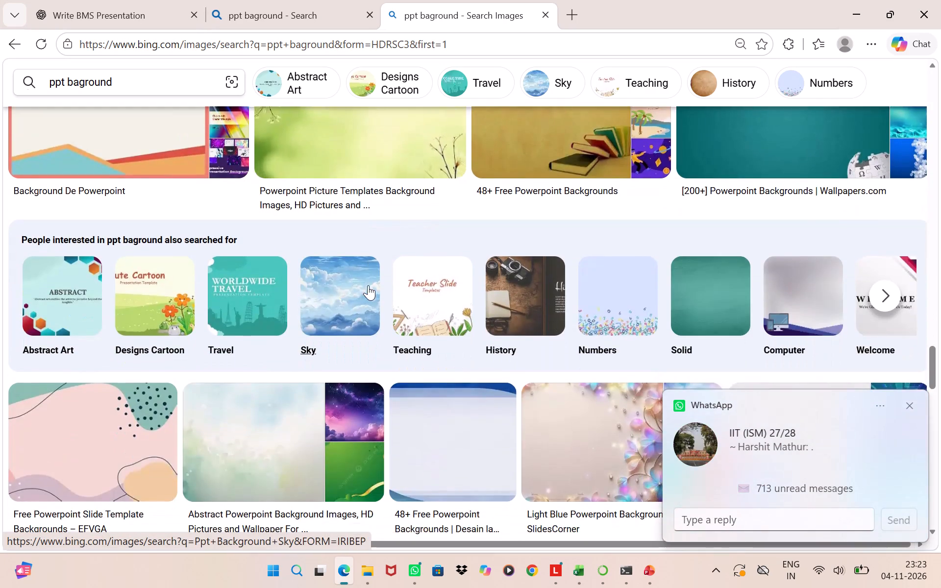
scroll(368, 285, down, 3)
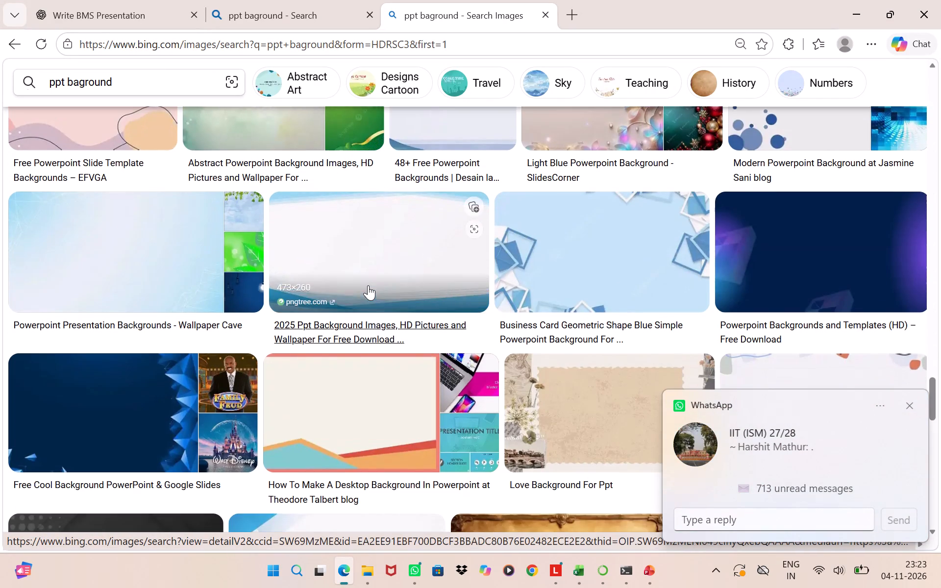
scroll(304, 310, down, 2)
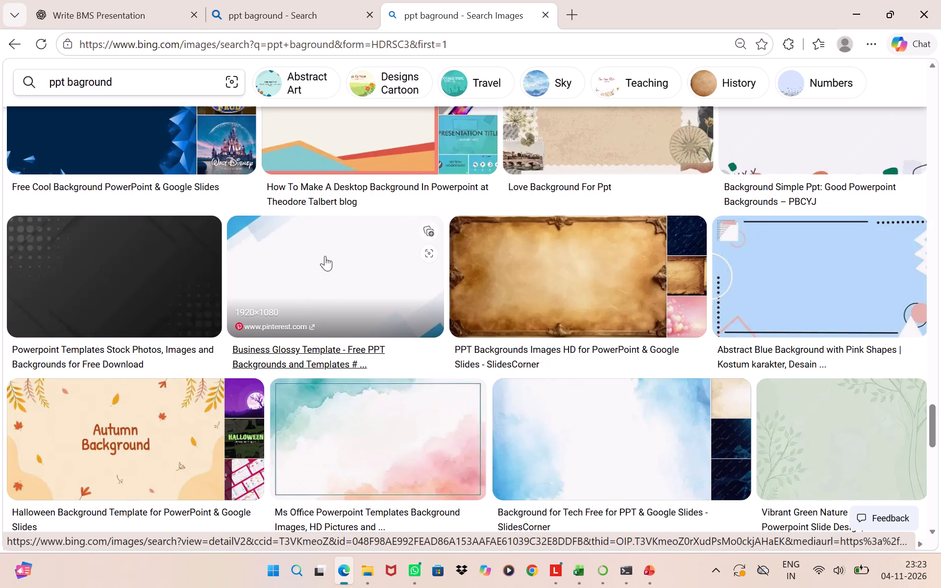
scroll(325, 256, down, 6)
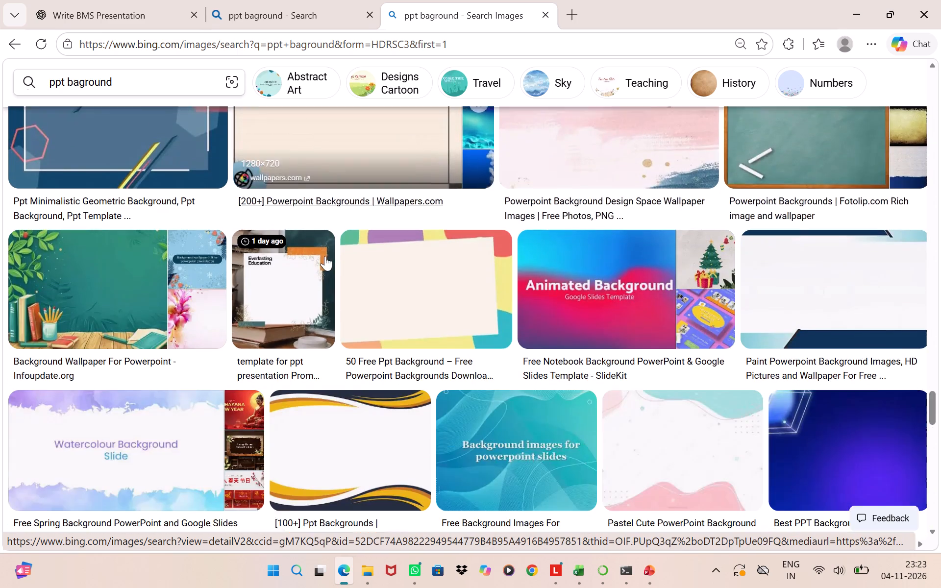
scroll(325, 256, down, 10)
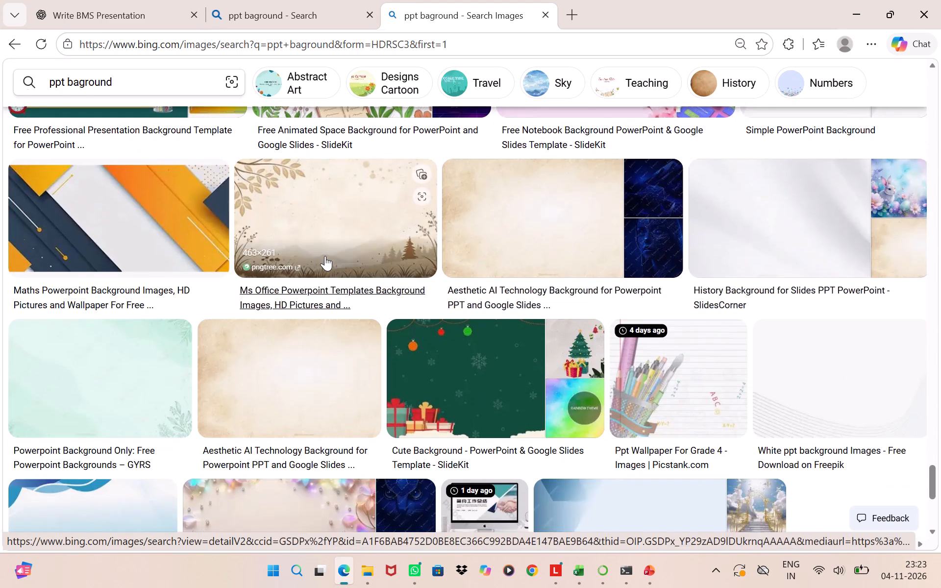
scroll(325, 256, down, 1)
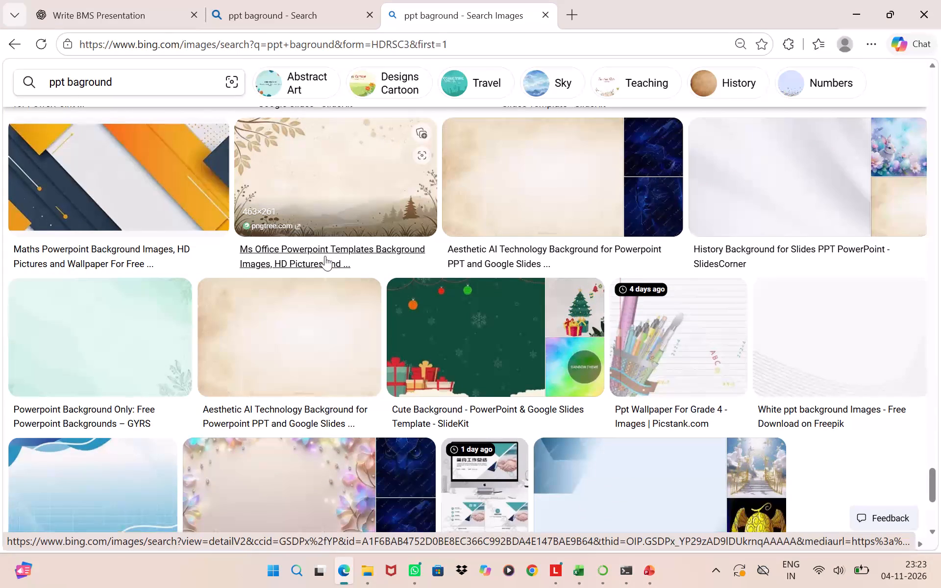
Open the white Freepik background with thin curved grey lines and copy the image.
click(802, 303)
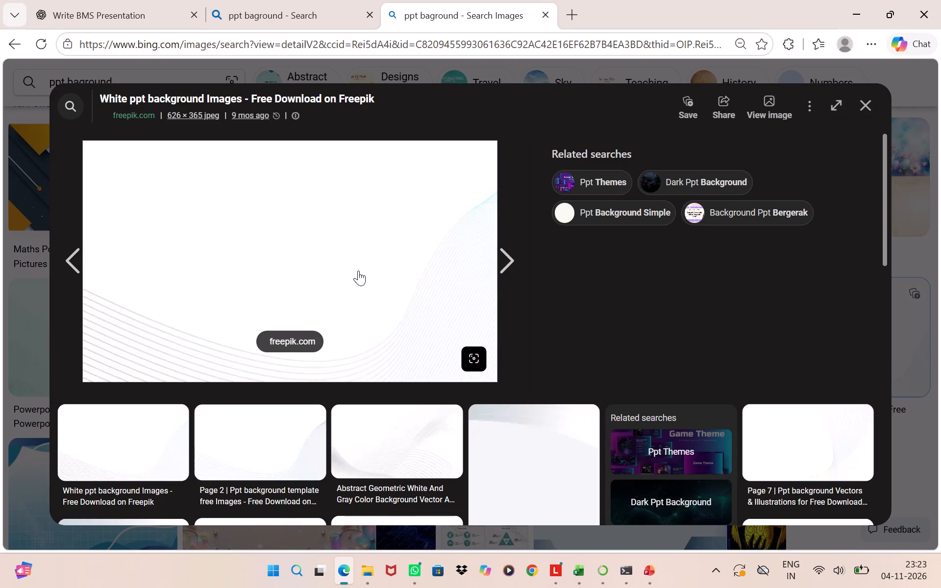
right_click(358, 270)
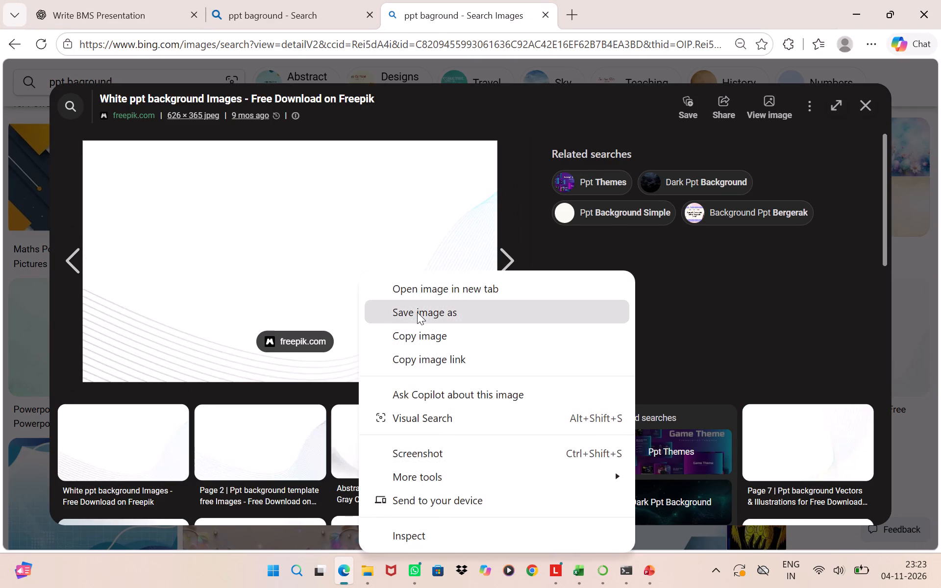
click(419, 339)
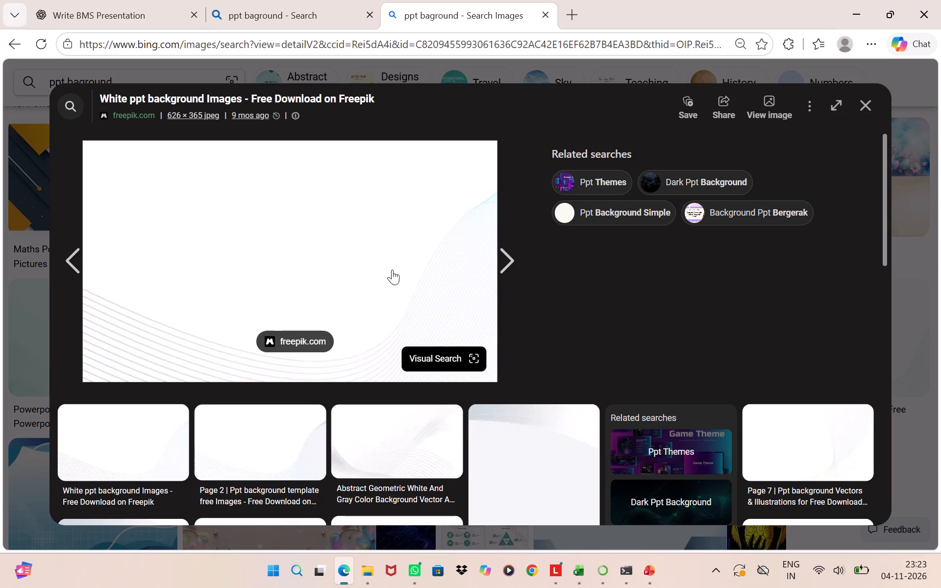
Save the white Freepik background image in the Downloads folder under the name "ppt bg".
right_click(392, 269)
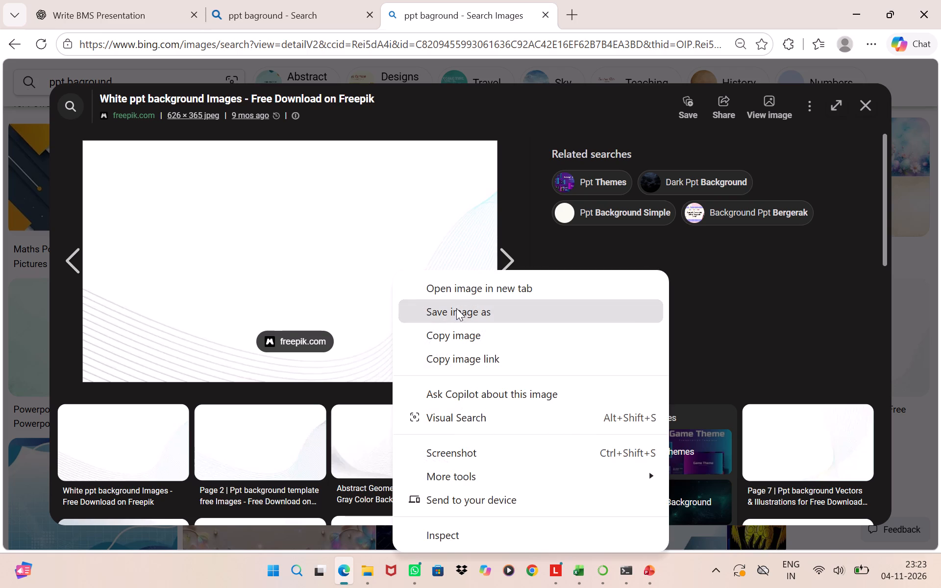
click(456, 308)
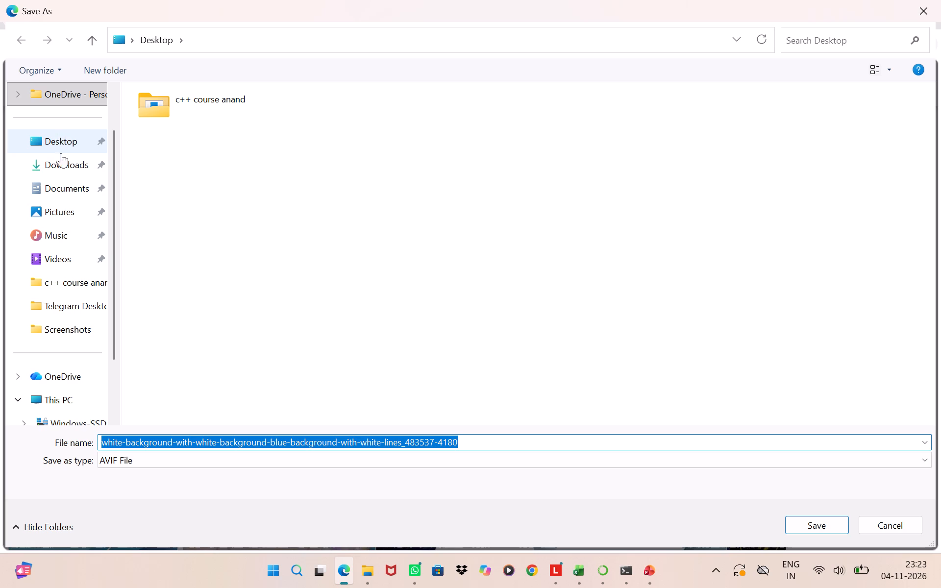
click(70, 171)
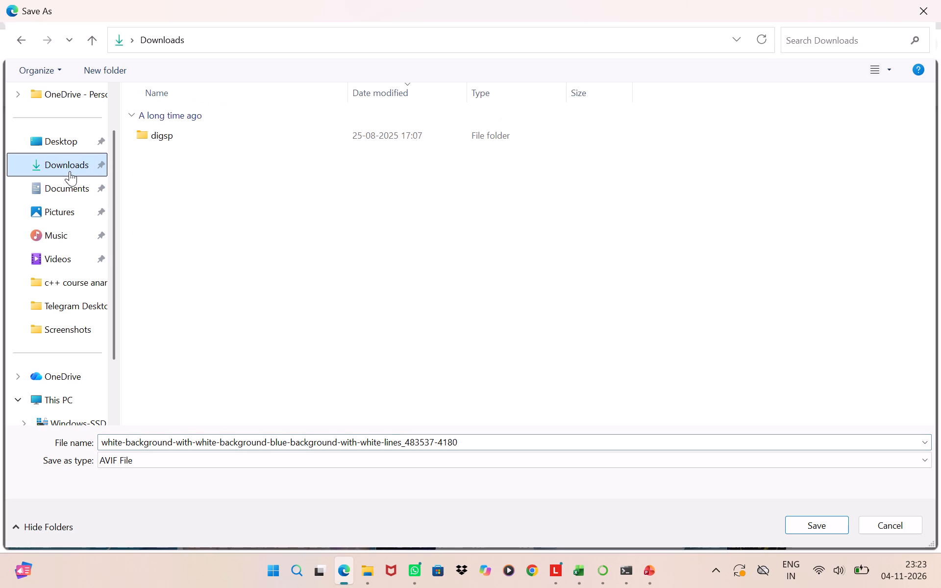
double_click(461, 440)
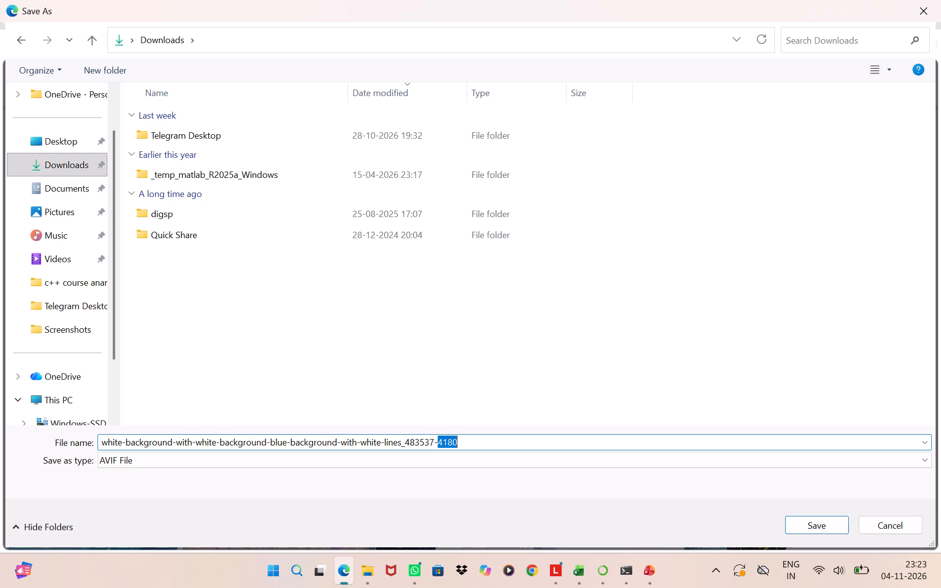
double_click(461, 440)
double_click(461, 440)
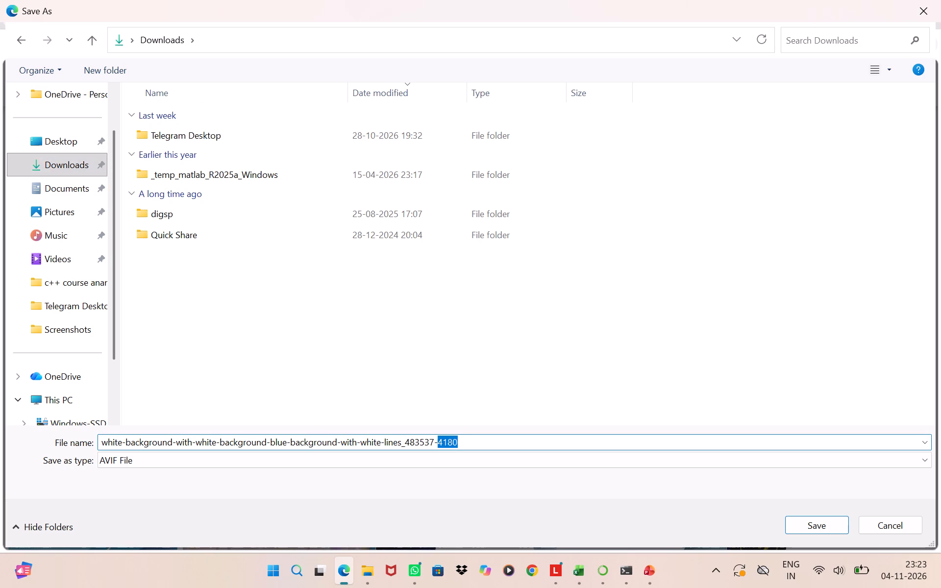
click(436, 441)
click(444, 442)
double_click(470, 444)
key(BackSpace)
key(BackSpace)
key(BackSpace)
key(BackSpace)
key(BackSpace)
key(BackSpace)
key(BackSpace)
key(BackSpace)
key(BackSpace)
key(BackSpace)
key(BackSpace)
key(BackSpace)
key(BackSpace)
key(BackSpace)
key(BackSpace)
key(BackSpace)
key(BackSpace)
key(BackSpace)
key(BackSpace)
key(BackSpace)
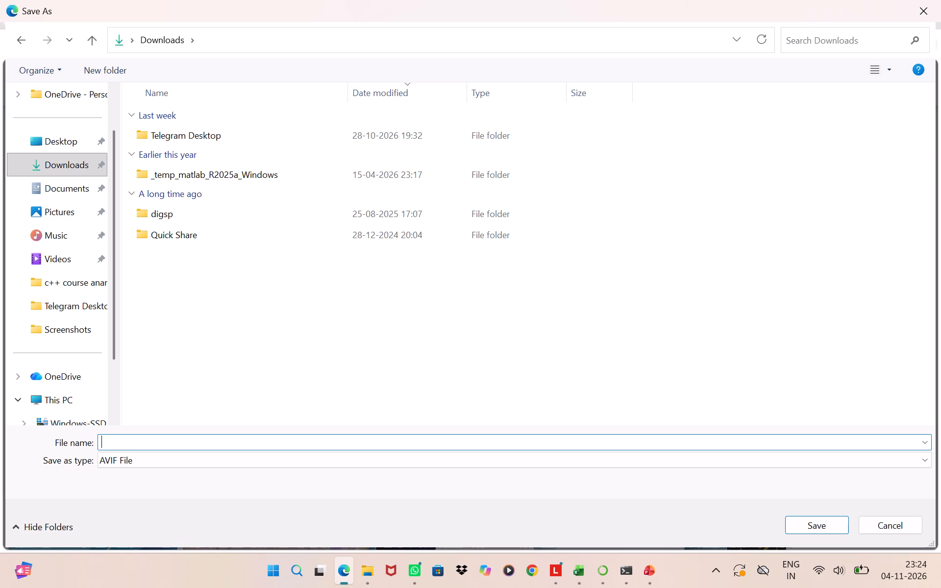
text(pp)
key(r)
key(BackSpace)
text(t bg)
key(Return)
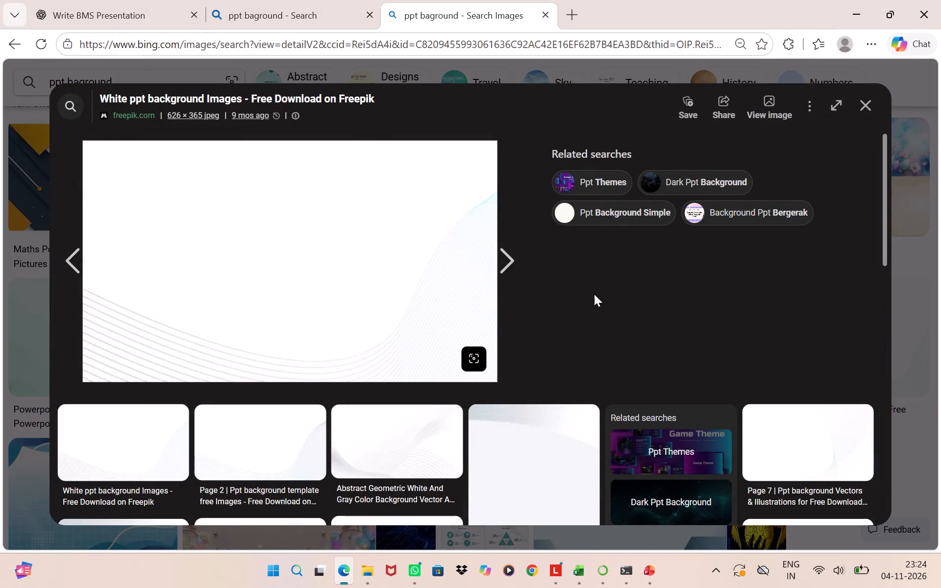
Look through the similar white background images related to the opened Freepik picture.
scroll(535, 357, down, 9)
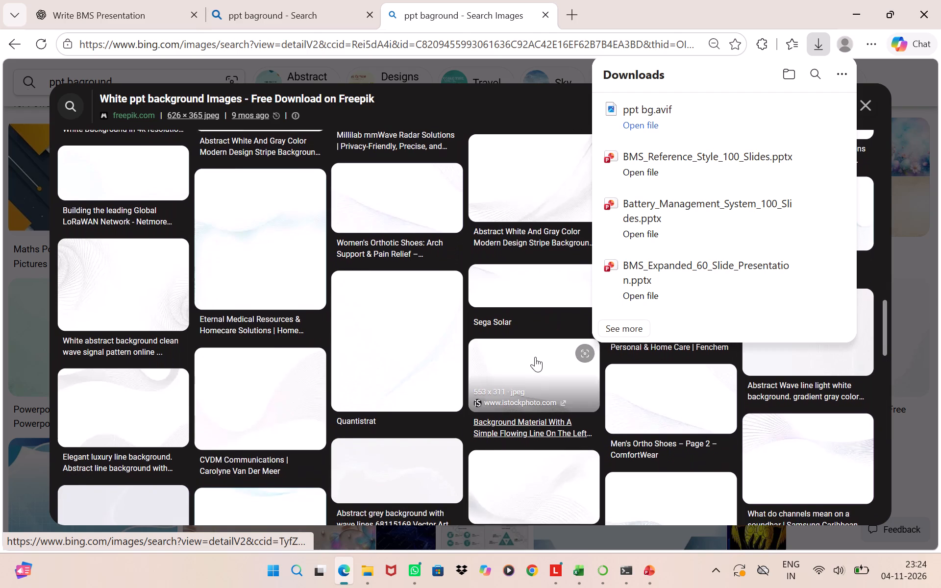
scroll(528, 326, up, 6)
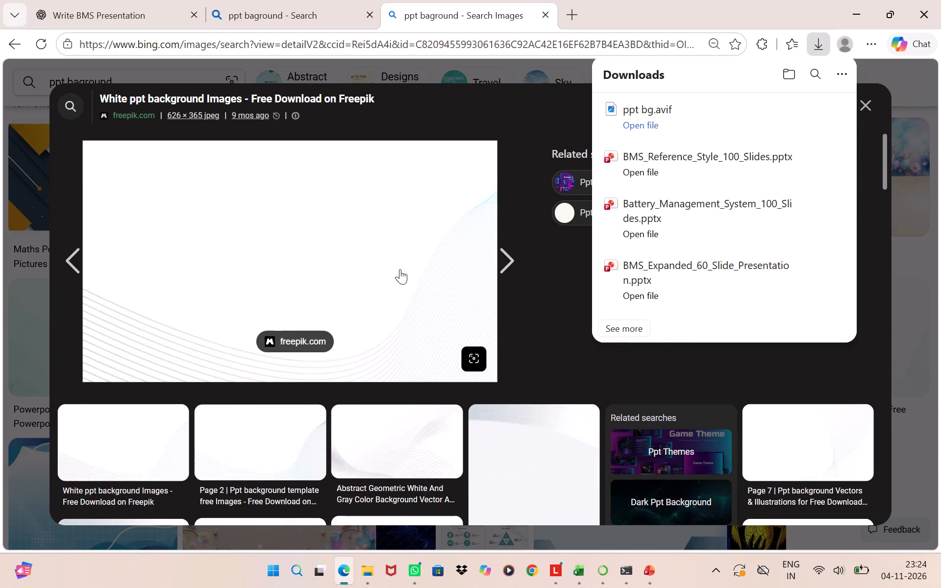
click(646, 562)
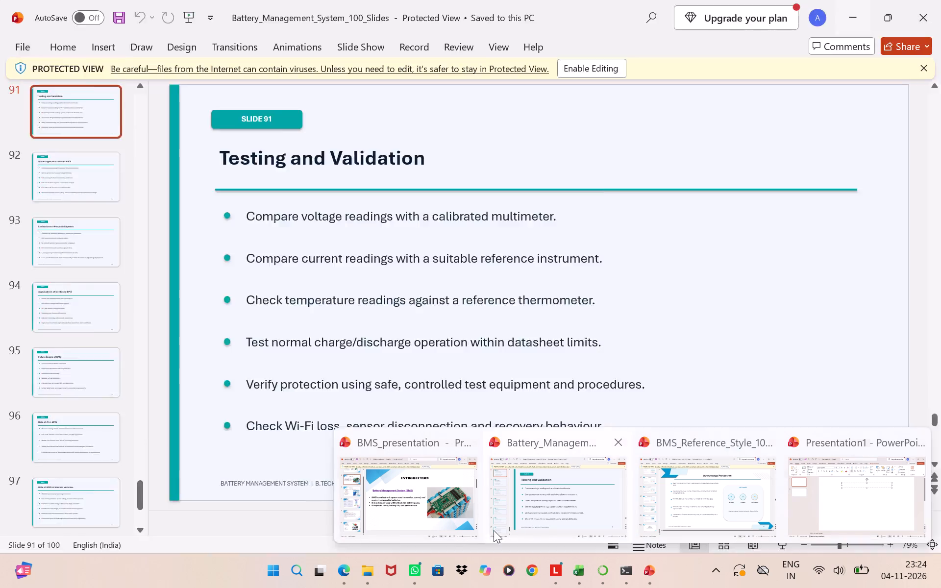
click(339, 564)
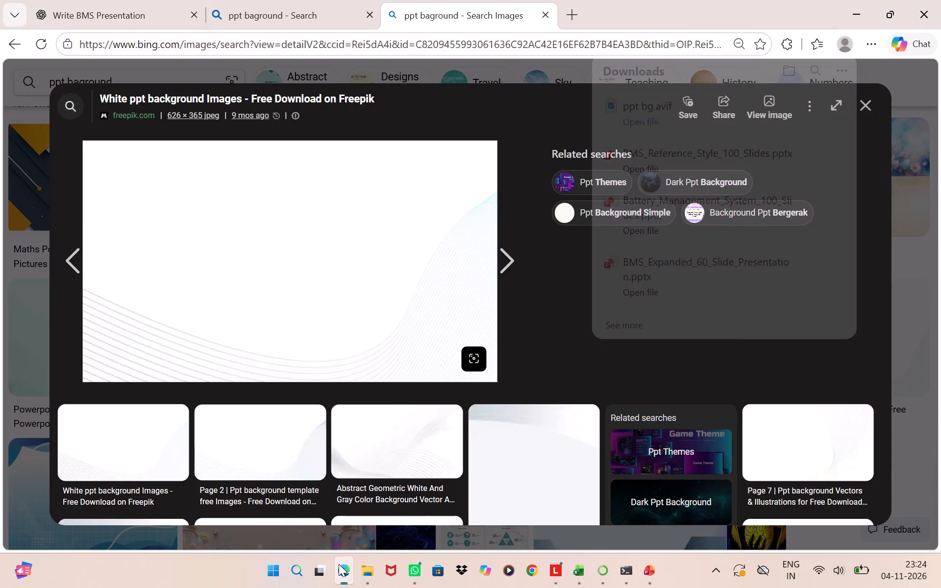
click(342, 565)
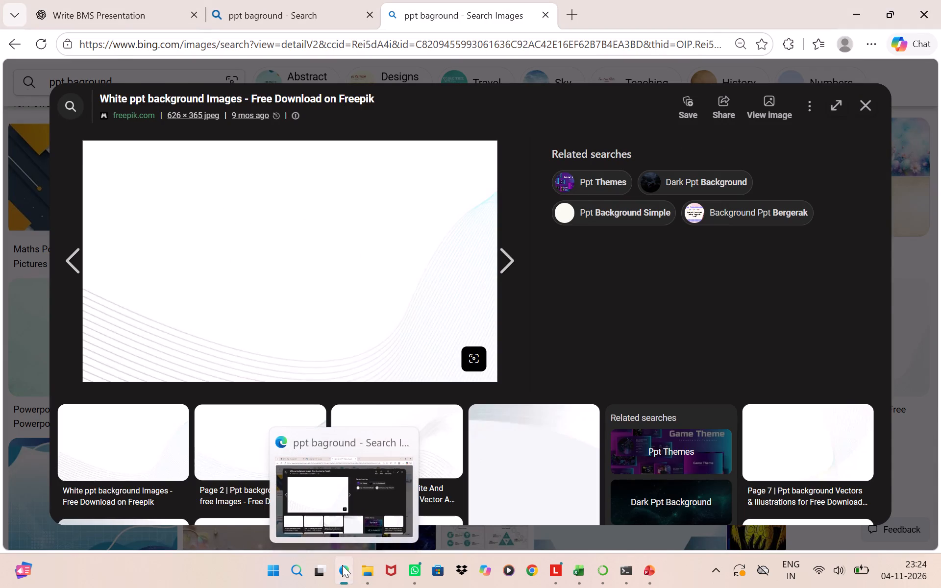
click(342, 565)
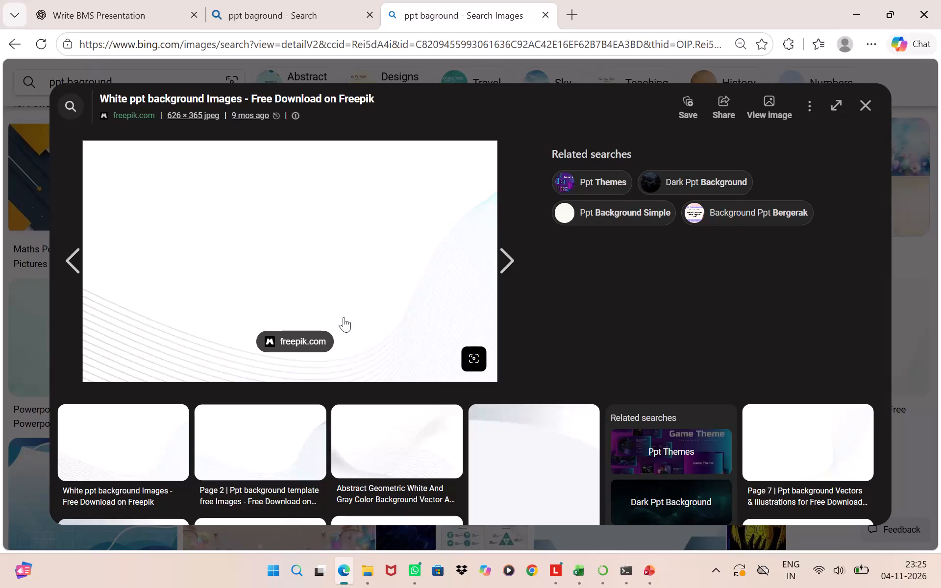
Examine the white backgrounds similar to the Freepik picture, including the iStock image with flowing blue lines, and close the image viewer.
scroll(344, 317, down, 3)
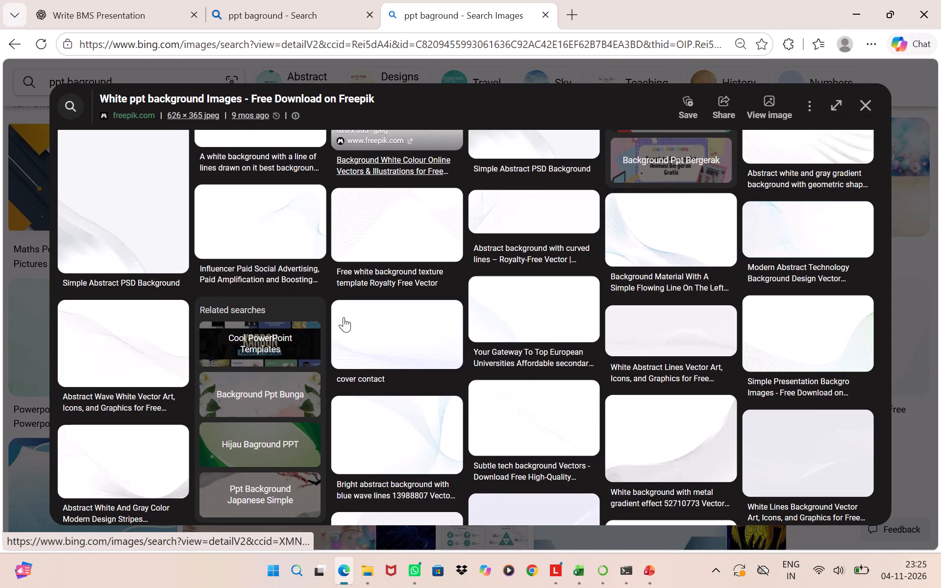
scroll(344, 317, up, 1)
click(652, 361)
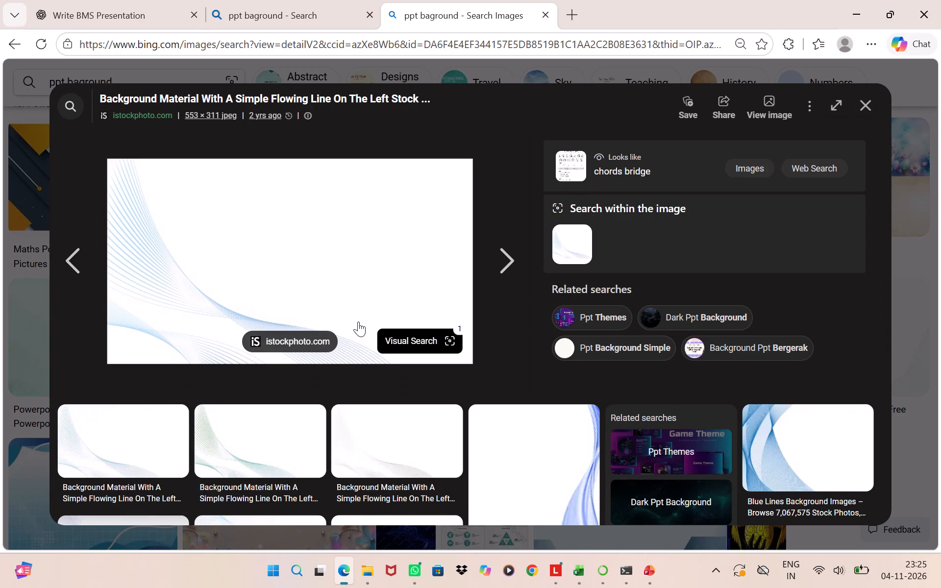
scroll(439, 418, down, 2)
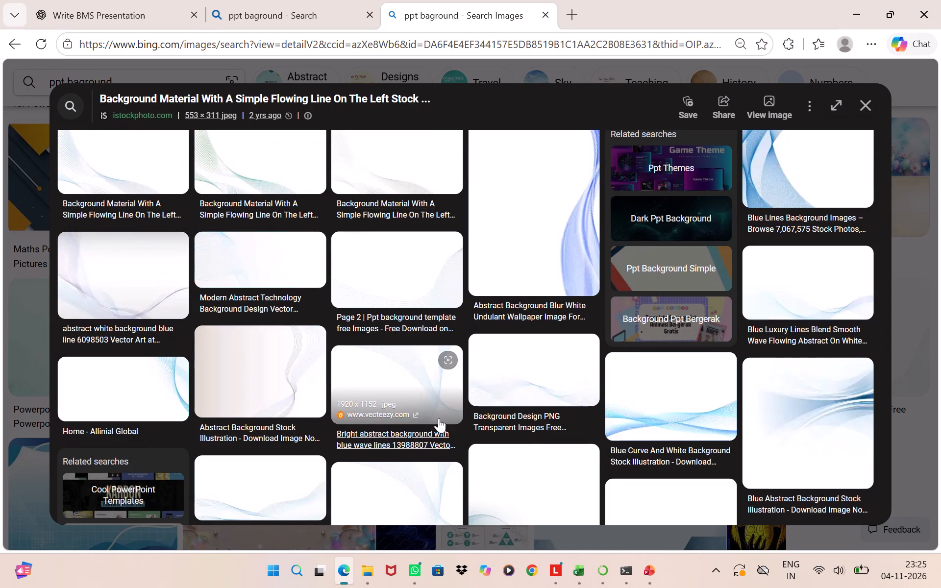
scroll(439, 418, down, 2)
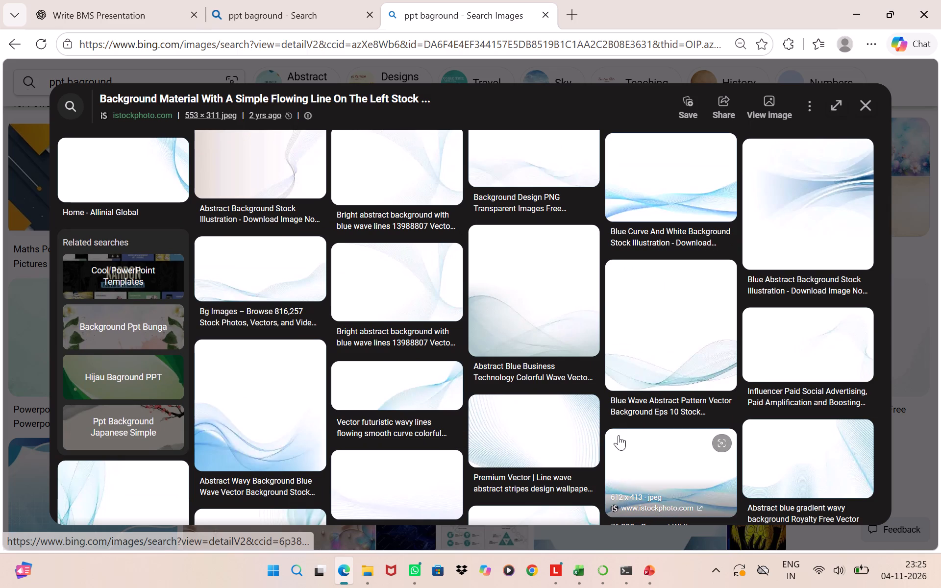
scroll(376, 470, down, 2)
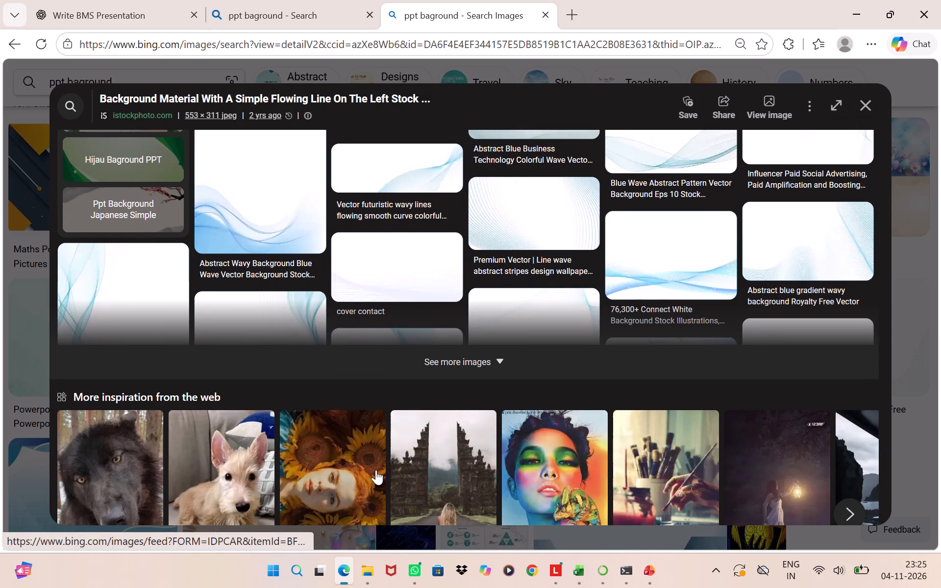
scroll(448, 381, down, 1)
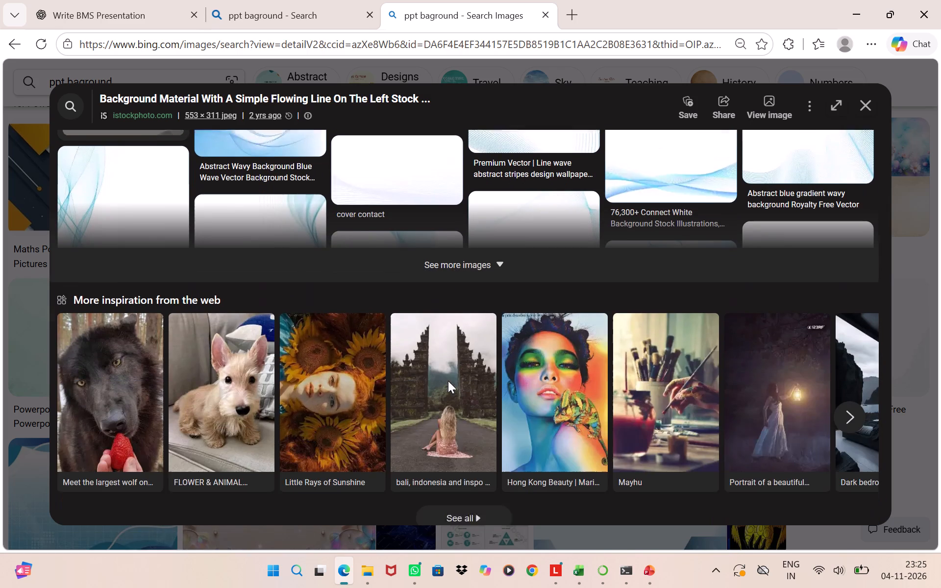
scroll(448, 381, down, 1)
scroll(448, 381, up, 4)
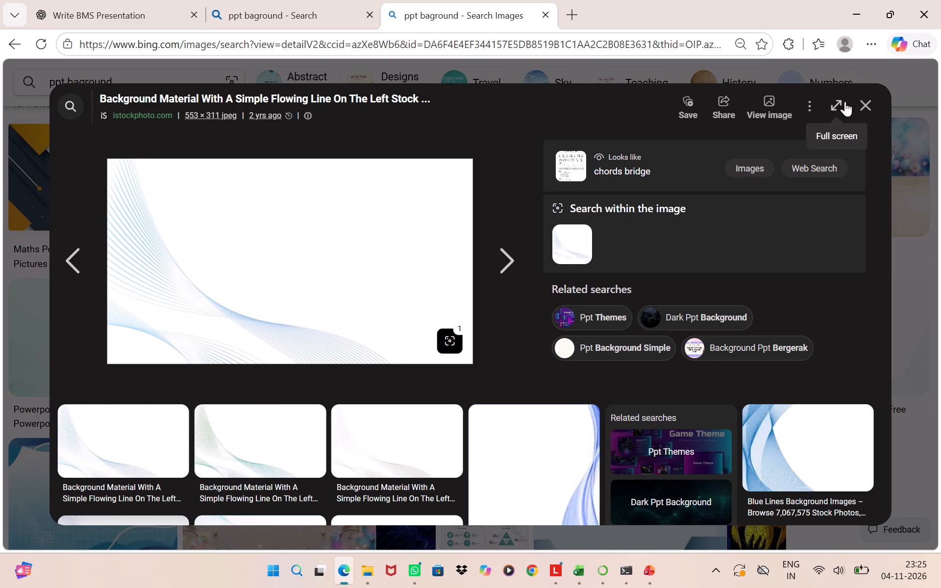
click(860, 101)
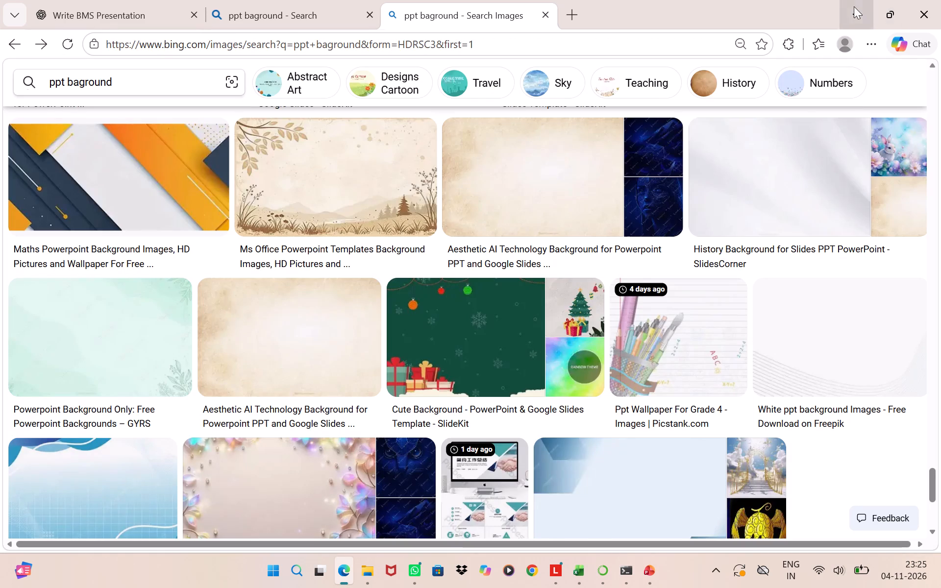
Look back through the "ppt baground" image results for another light background suitable for the slides.
scroll(740, 269, down, 4)
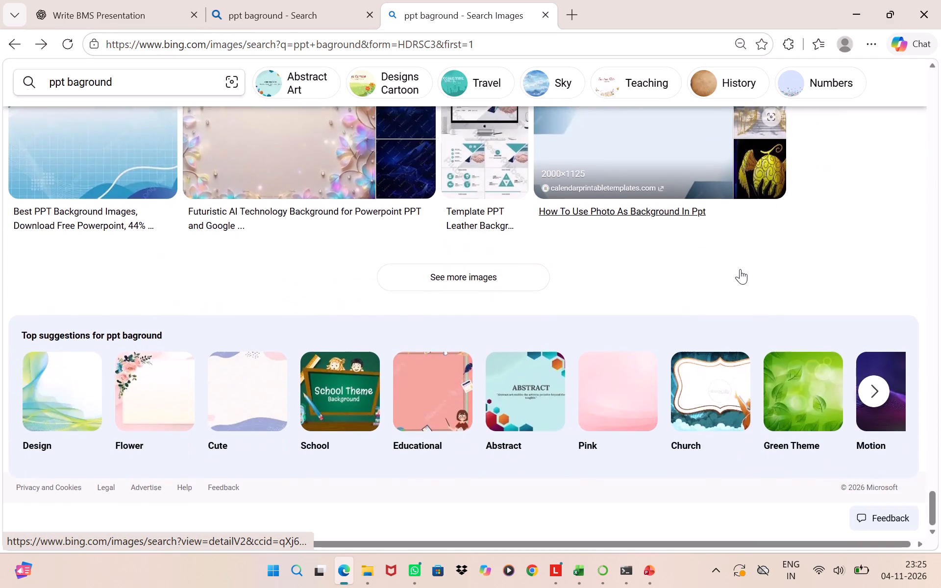
scroll(740, 269, down, 1)
scroll(740, 269, up, 7)
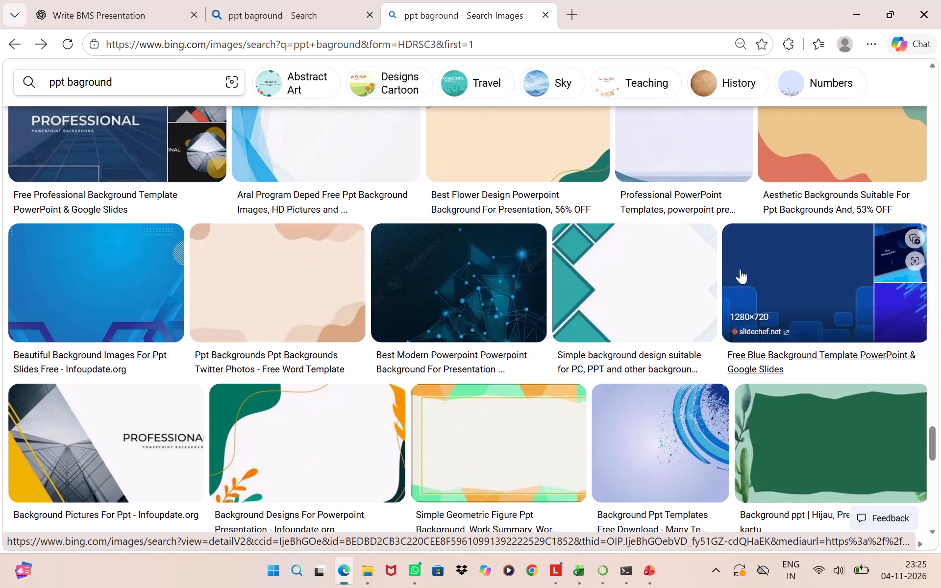
scroll(740, 269, up, 3)
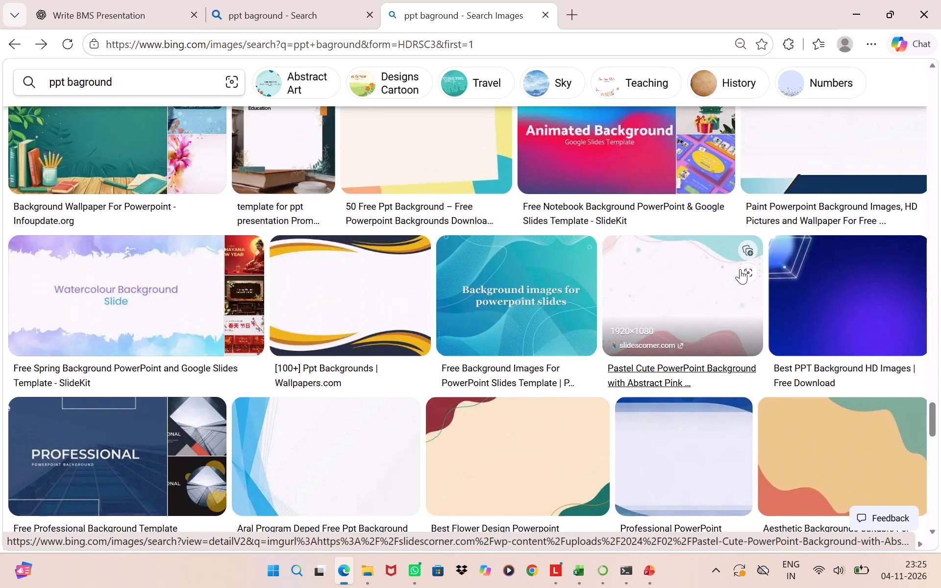
scroll(740, 269, up, 4)
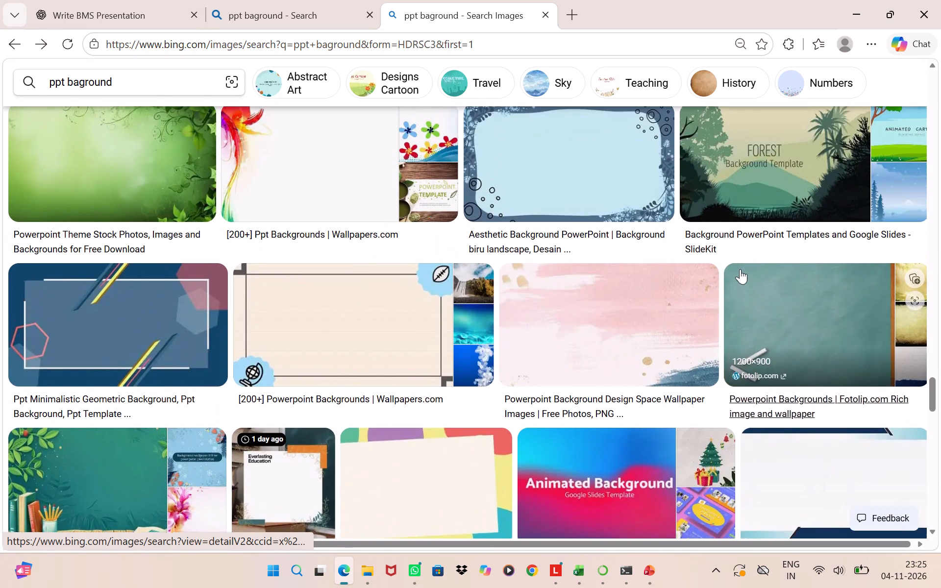
scroll(740, 269, up, 4)
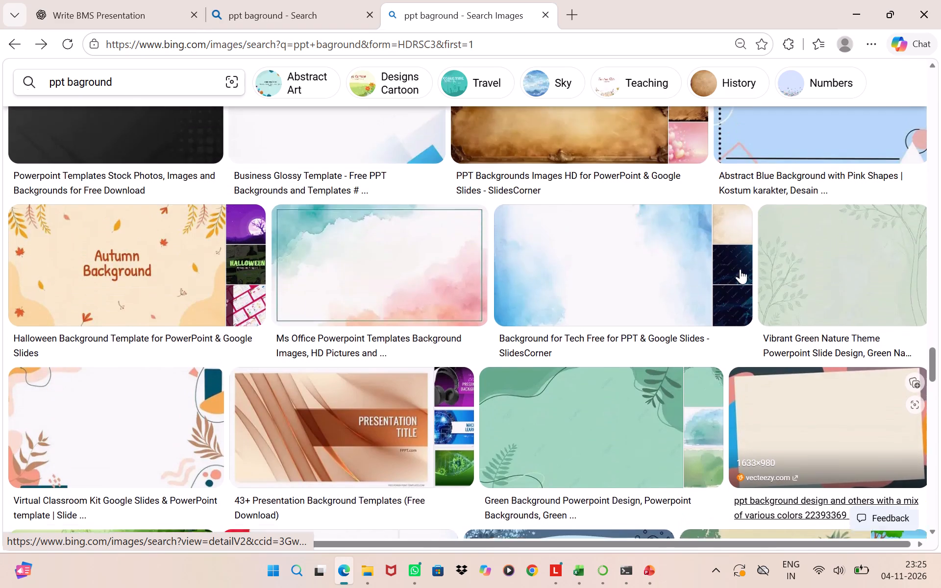
scroll(740, 269, up, 3)
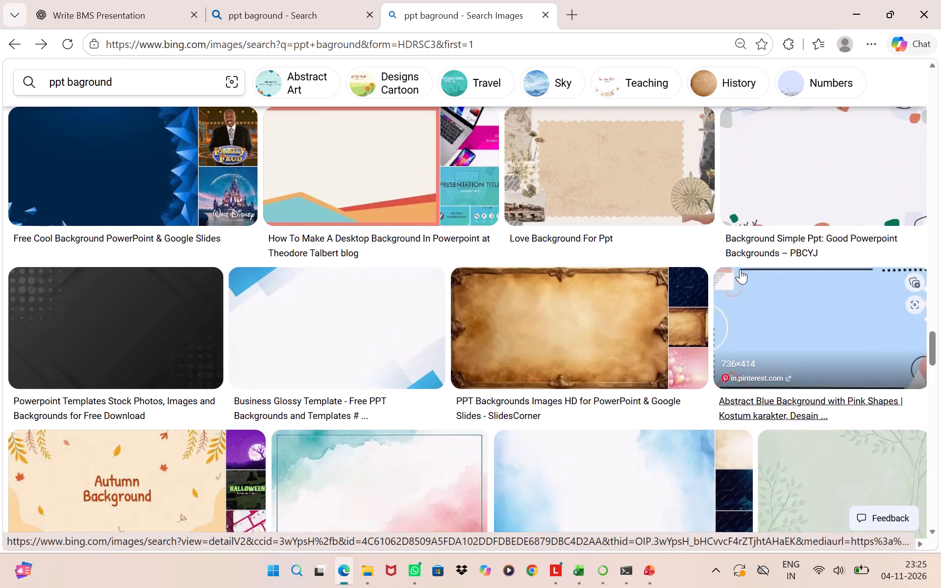
View the Business Glossy Template and Elegant Business Powerpoint Templates backgrounds and look through their similar images.
click(341, 277)
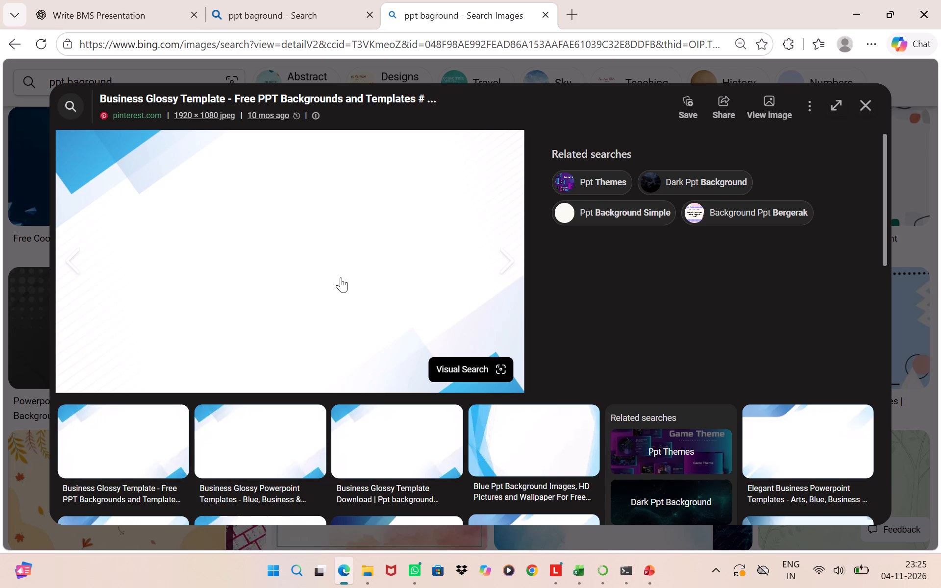
click(798, 445)
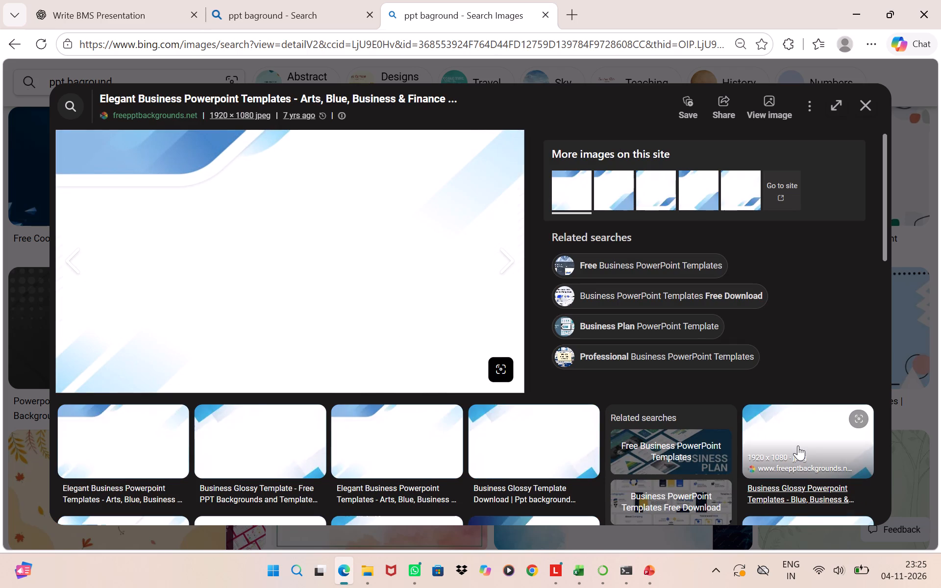
scroll(331, 390, down, 1)
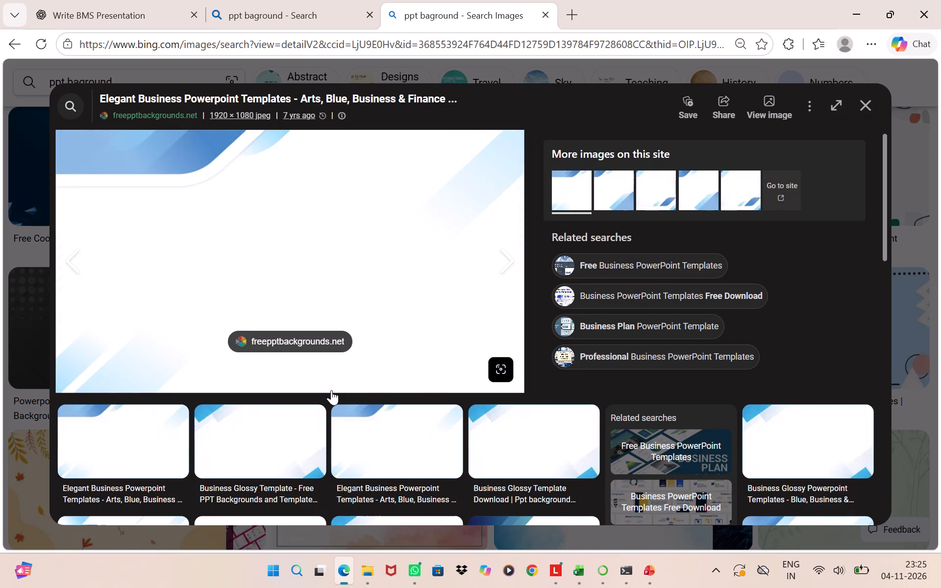
scroll(331, 390, down, 2)
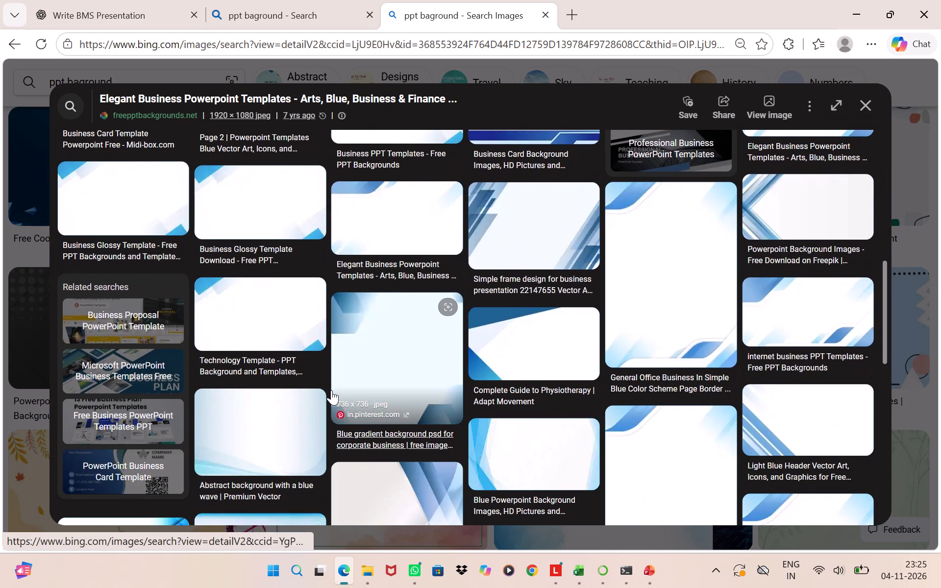
scroll(331, 390, down, 1)
Open the Freepik "Abstract background with a blue wave" image and save it in the Downloads folder as "ppt_bg".
click(222, 293)
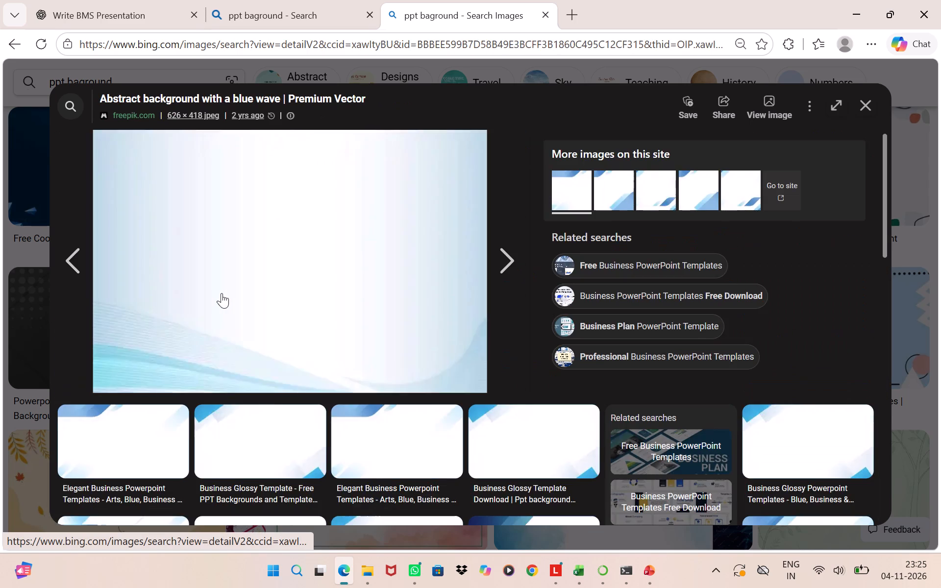
right_click(230, 284)
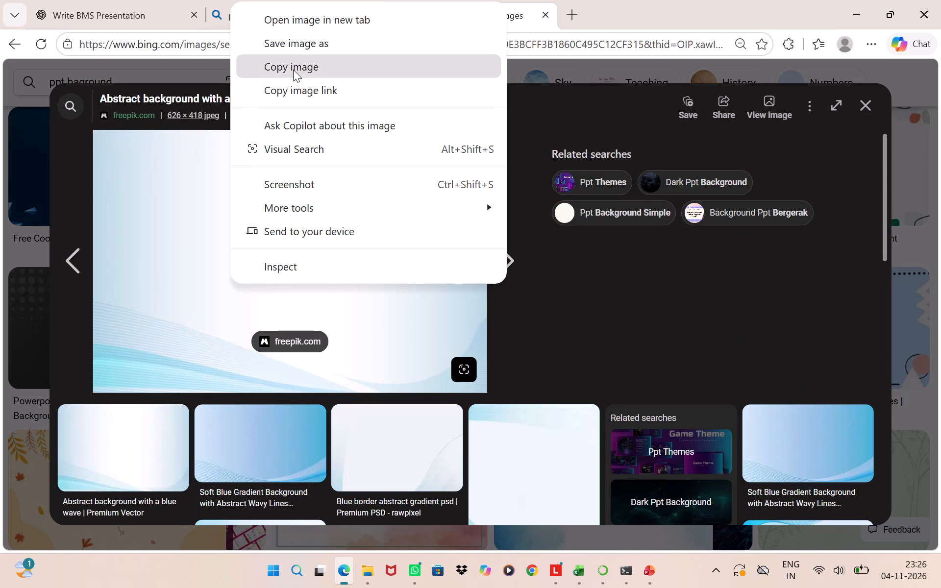
click(297, 39)
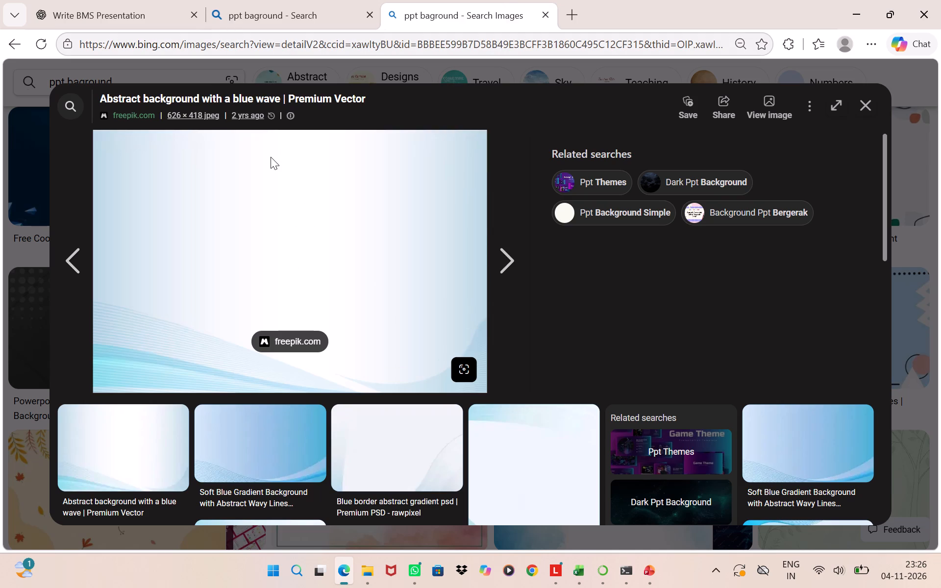
click(59, 157)
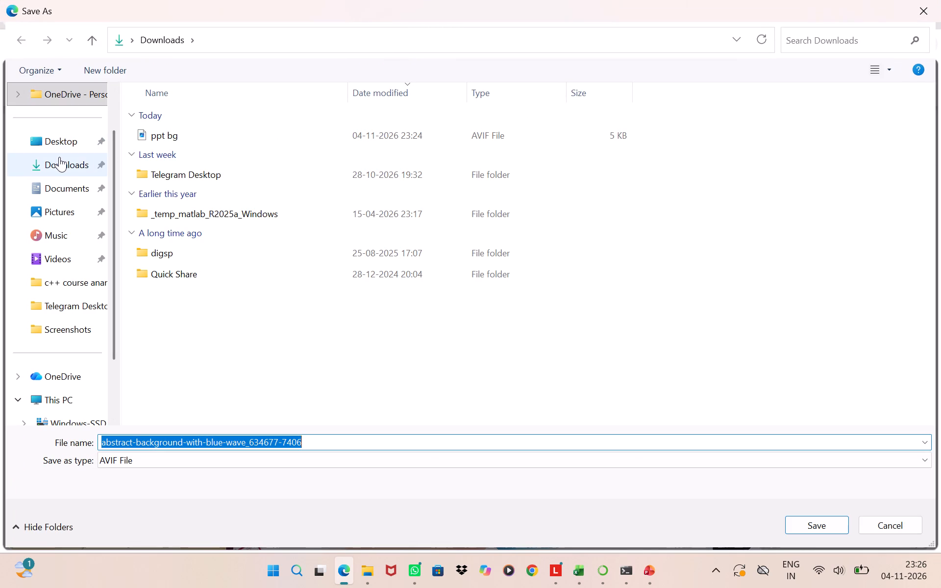
click(294, 436)
key(BackSpace)
text(ppt)
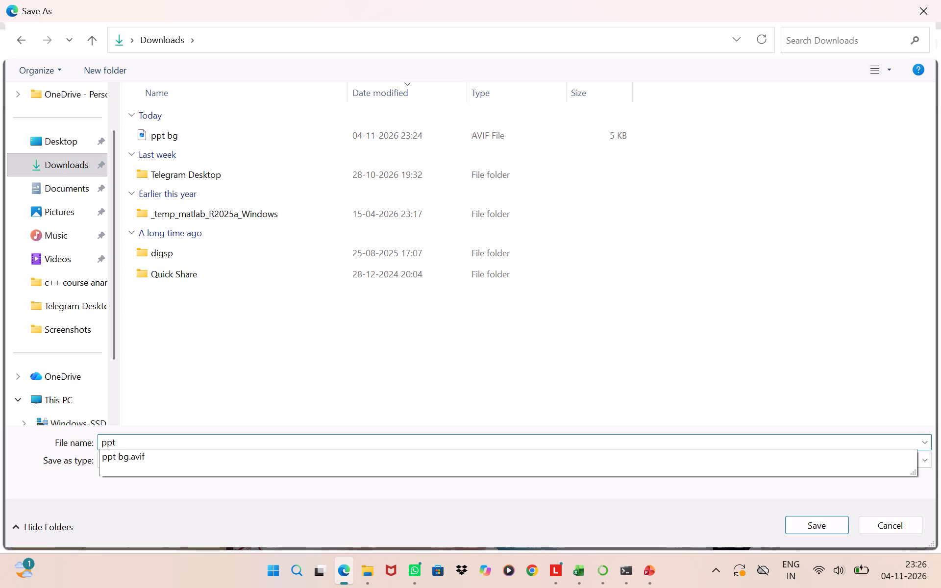
key(shift+underscore)
text(bg)
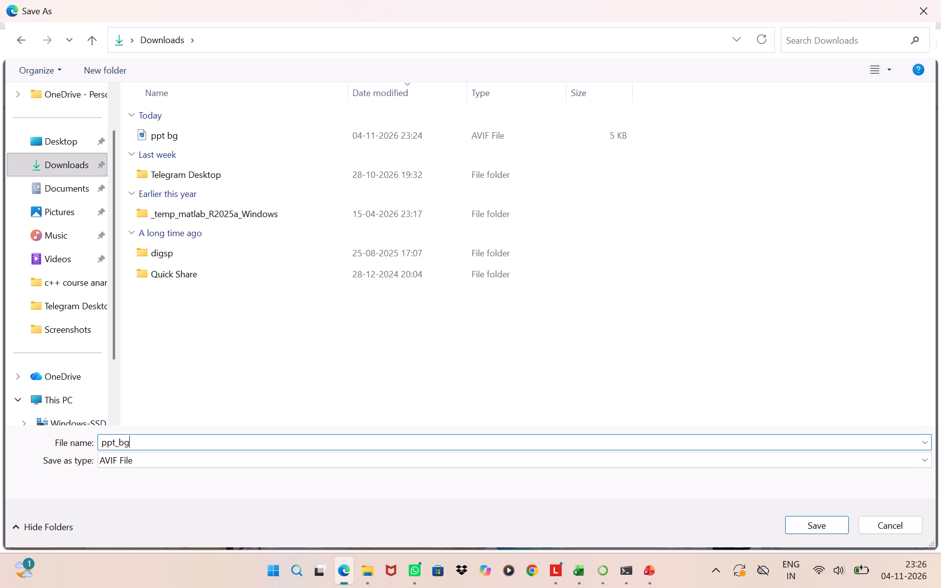
key(Return)
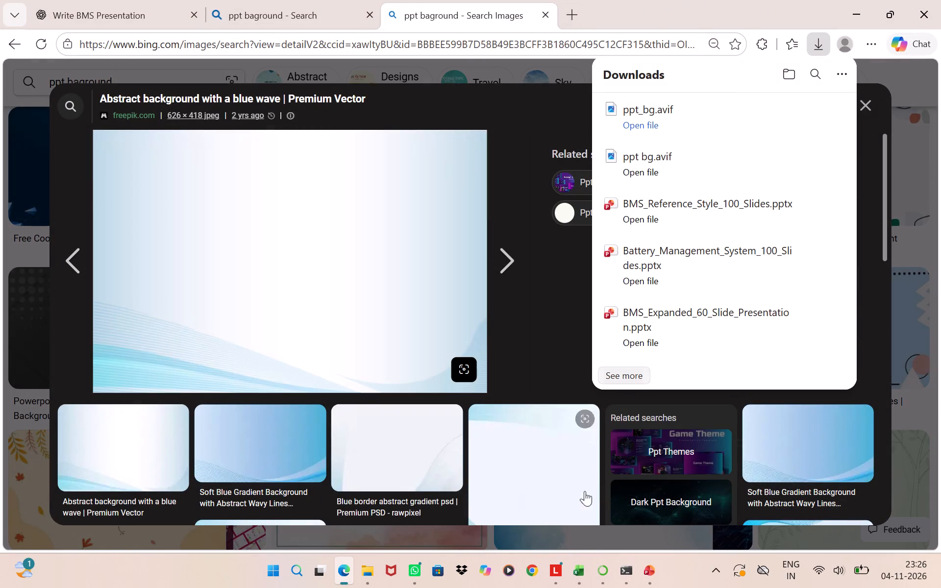
Switch to the blank Presentation1 in PowerPoint and select the empty text box on slide 1.
click(642, 572)
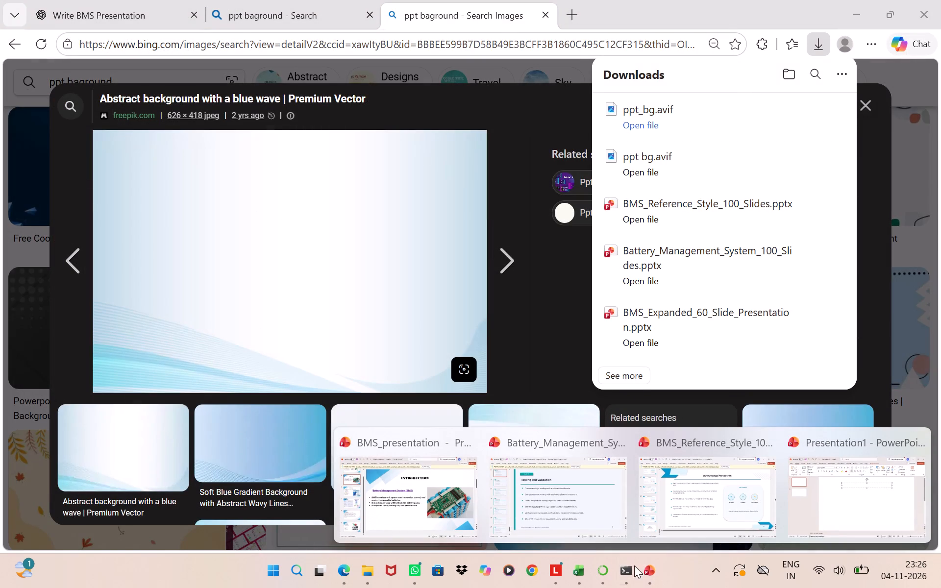
click(844, 500)
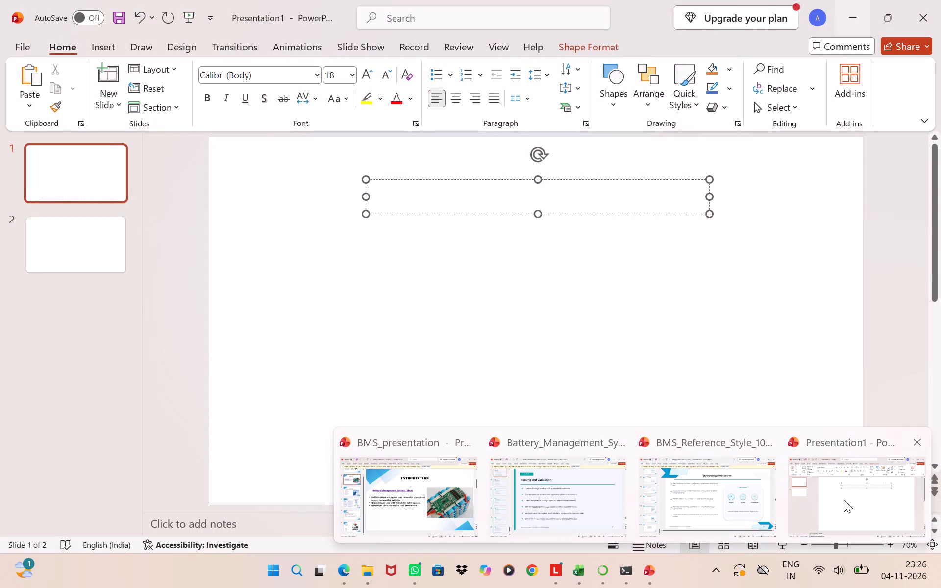
click(413, 189)
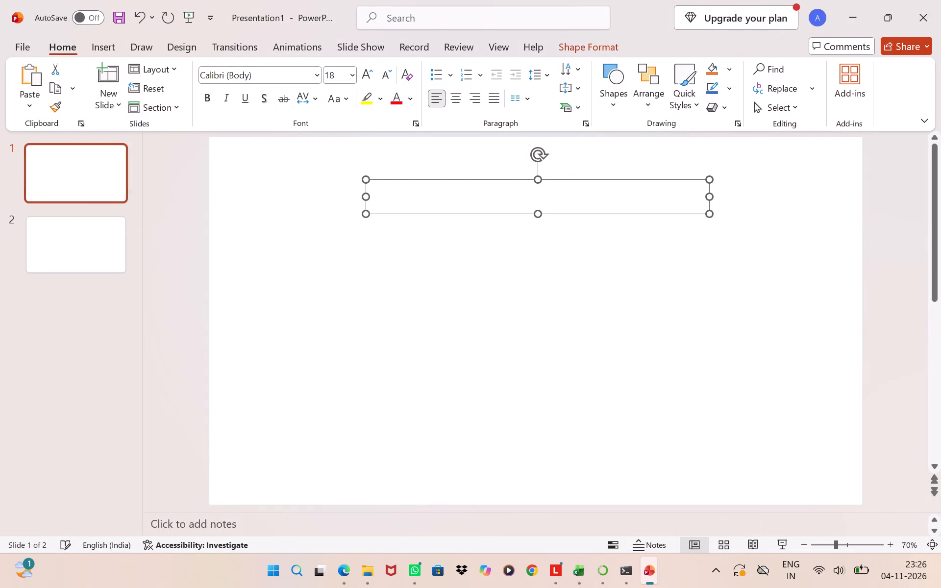
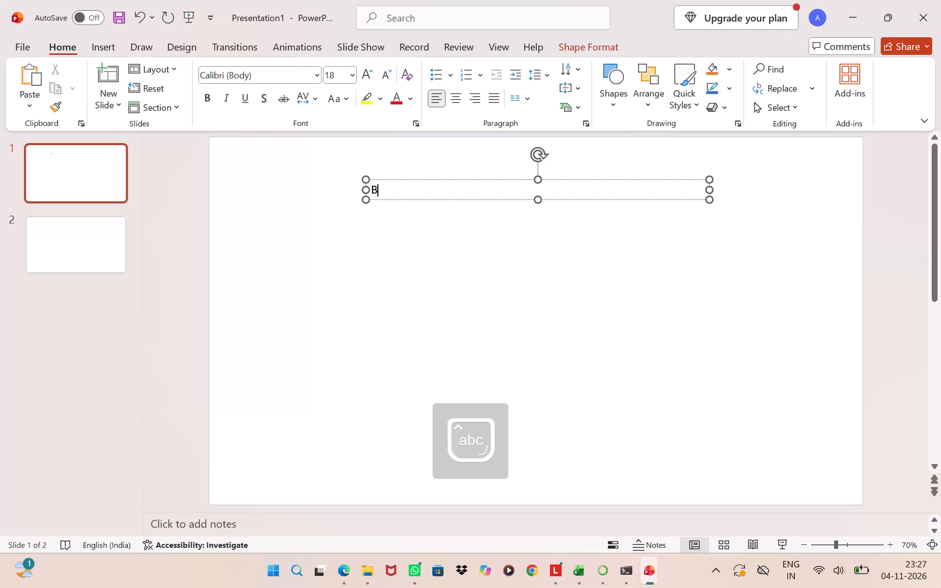
Enter "Battery Management System(BMS)" as the title in the text box on slide 1.
text(attery)
key(space)
text(Management)
key(space)
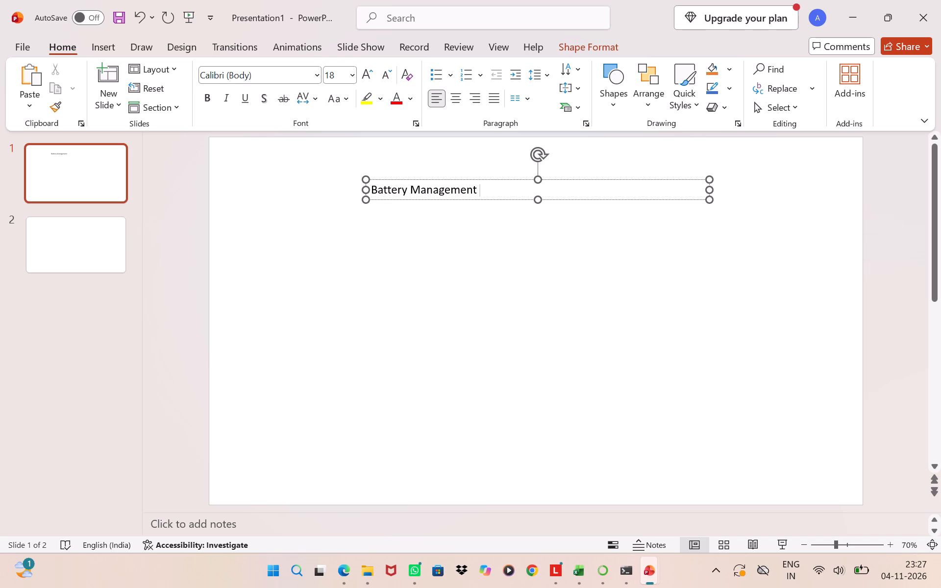
text(SYST)
key(BackSpace)
key(BackSpace)
key(BackSpace)
key(BackSpace)
text(sys)
key(BackSpace)
key(BackSpace)
key(BackSpace)
key(shift+s)
text(ystem)
key(shift+parenleft)
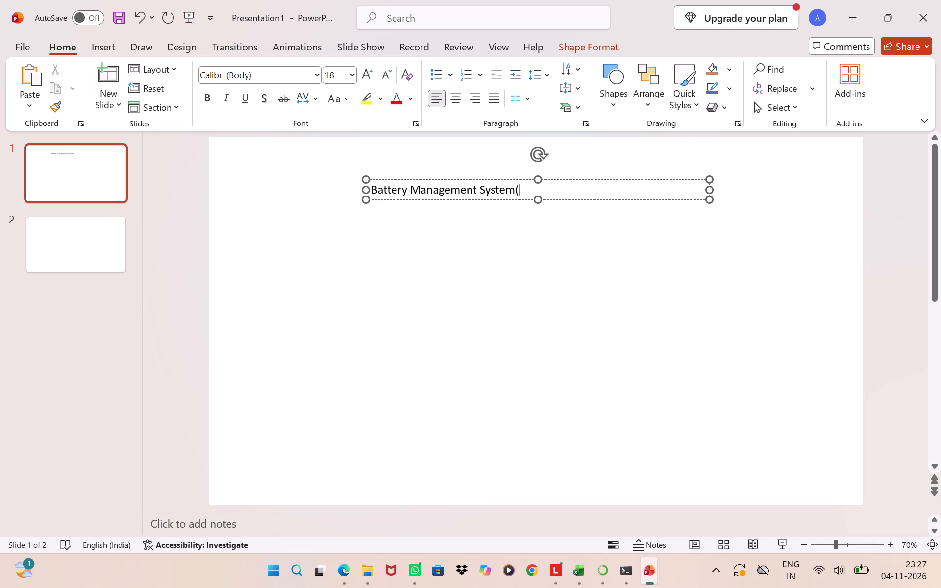
text(BMS)
key(shift+parenright)
Move the title text box slightly right and up, near the top centre of slide 1.
drag(552, 186, 523, 191)
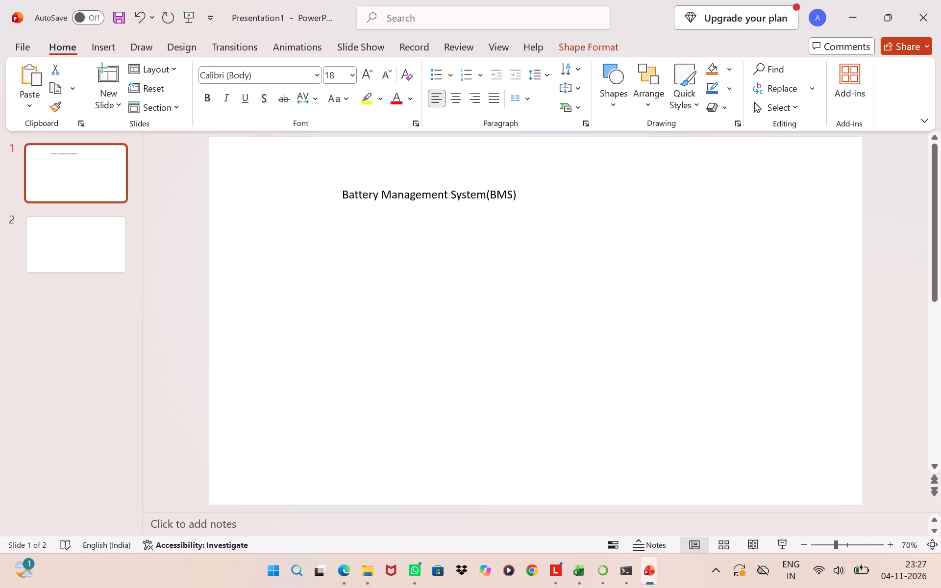
drag(523, 191, 591, 177)
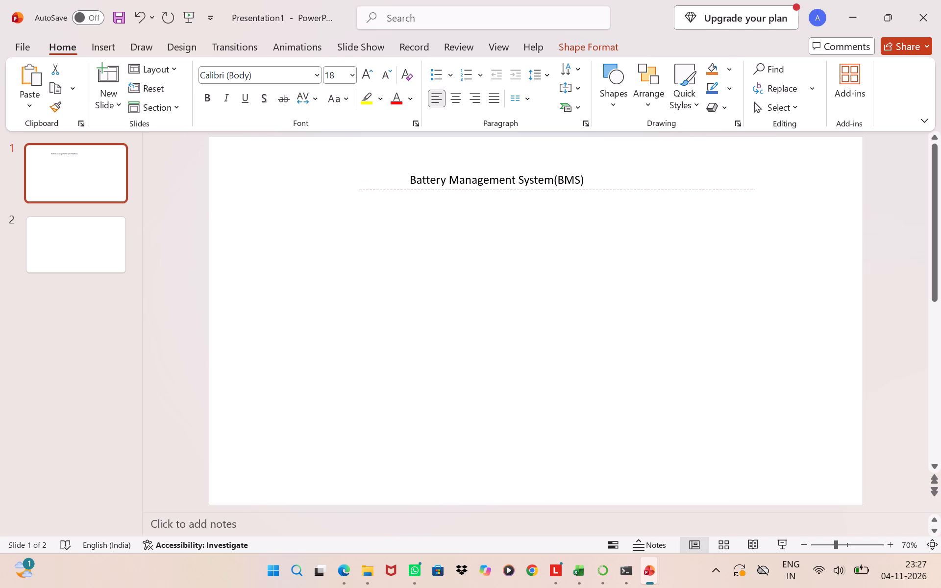
drag(591, 177, 594, 181)
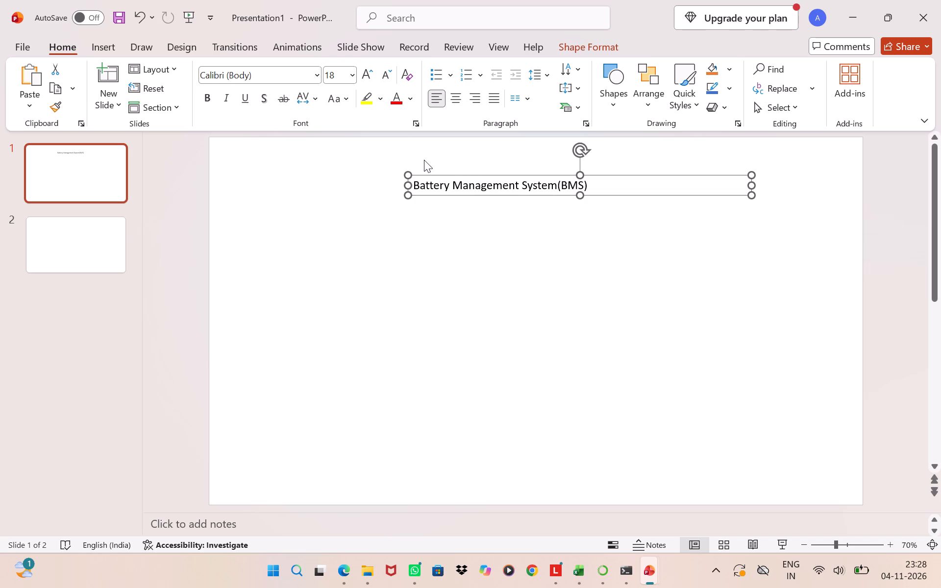
click(446, 258)
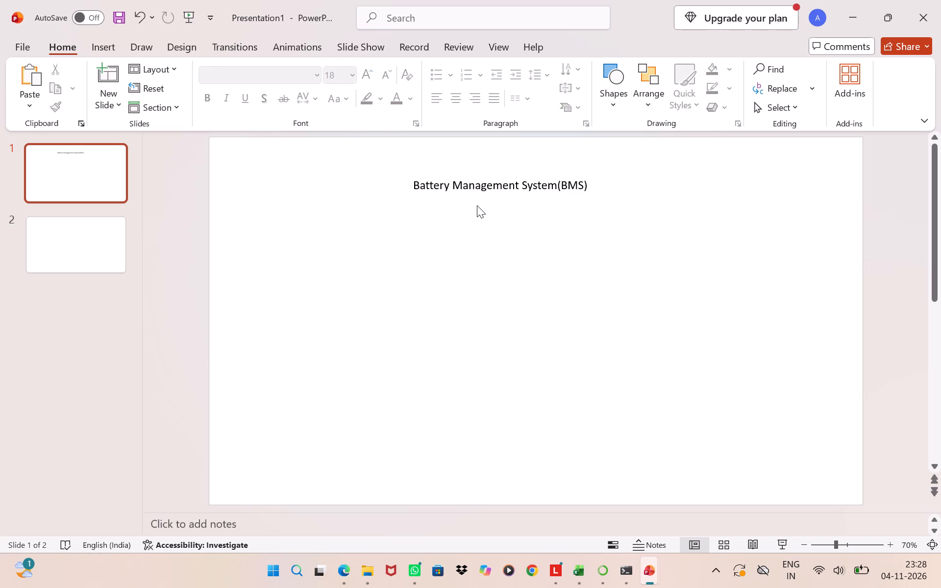
click(479, 204)
Set the whole title on slide 1, including its closing parenthesis, to font size 28.
drag(585, 182, 517, 191)
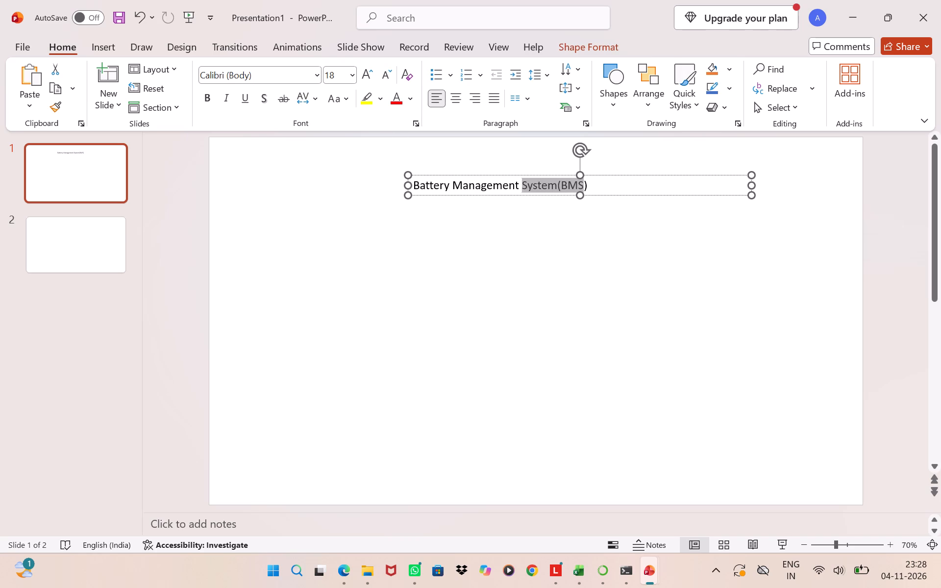
drag(517, 191, 422, 185)
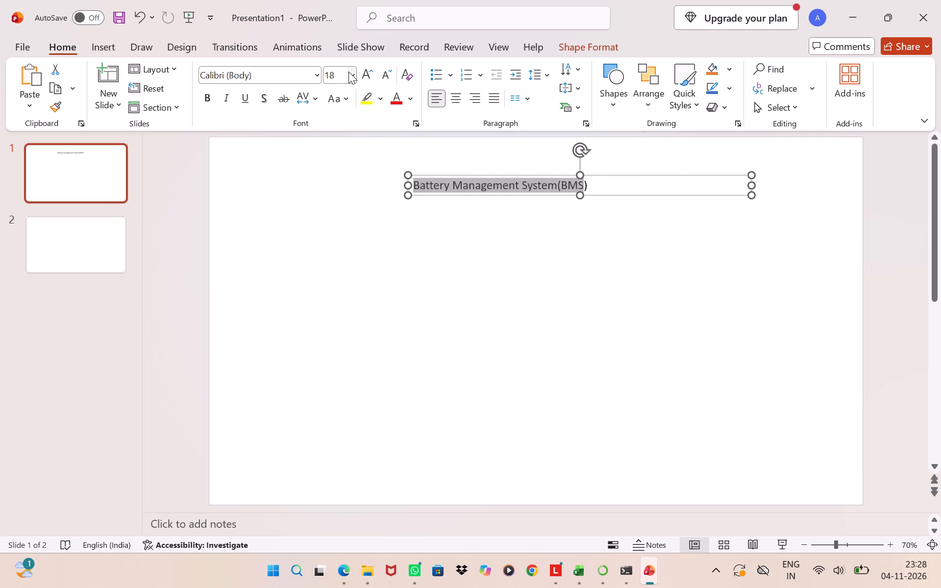
click(348, 72)
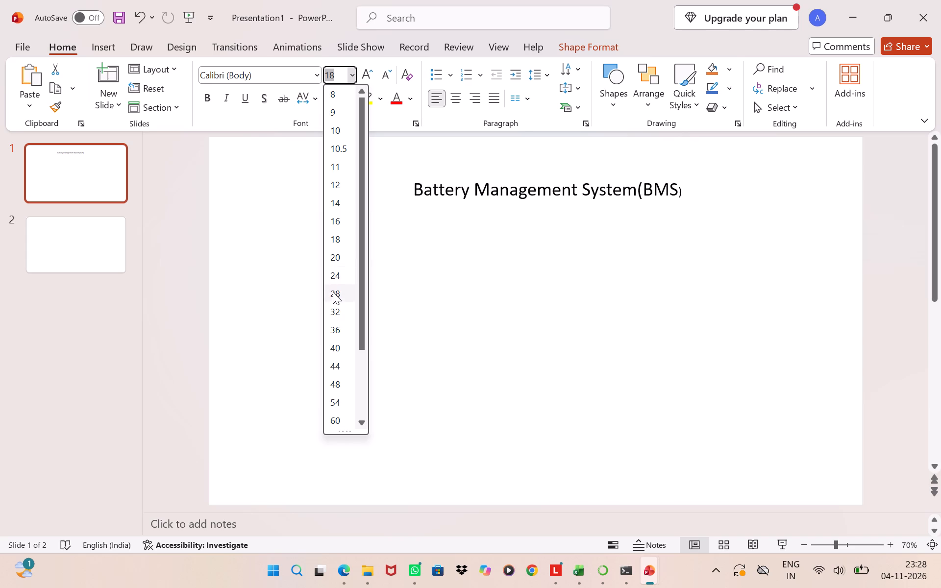
click(333, 294)
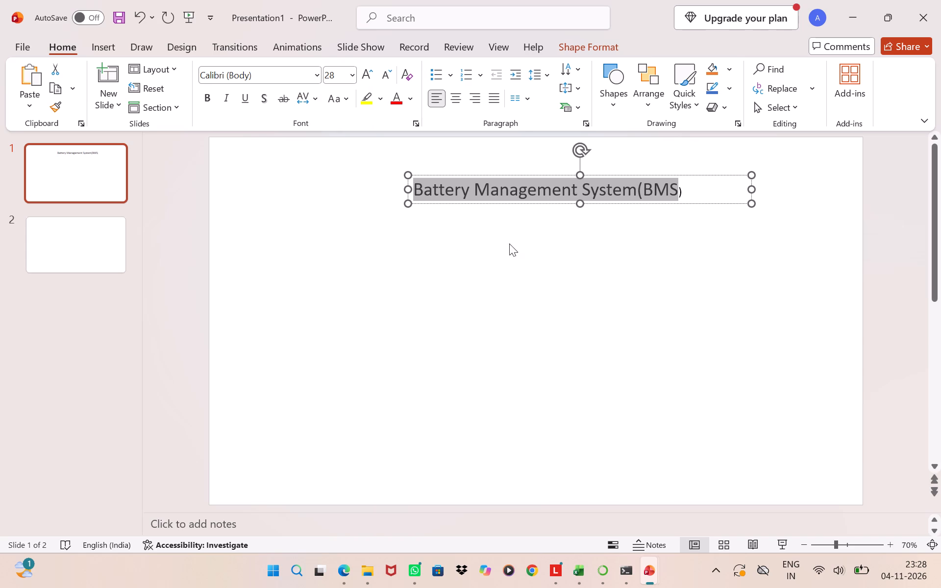
click(687, 185)
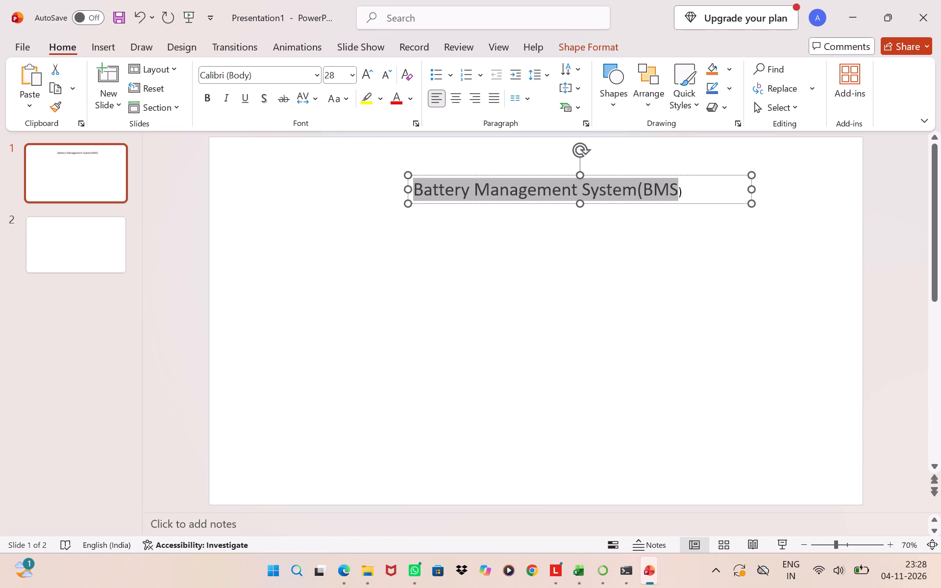
click(686, 190)
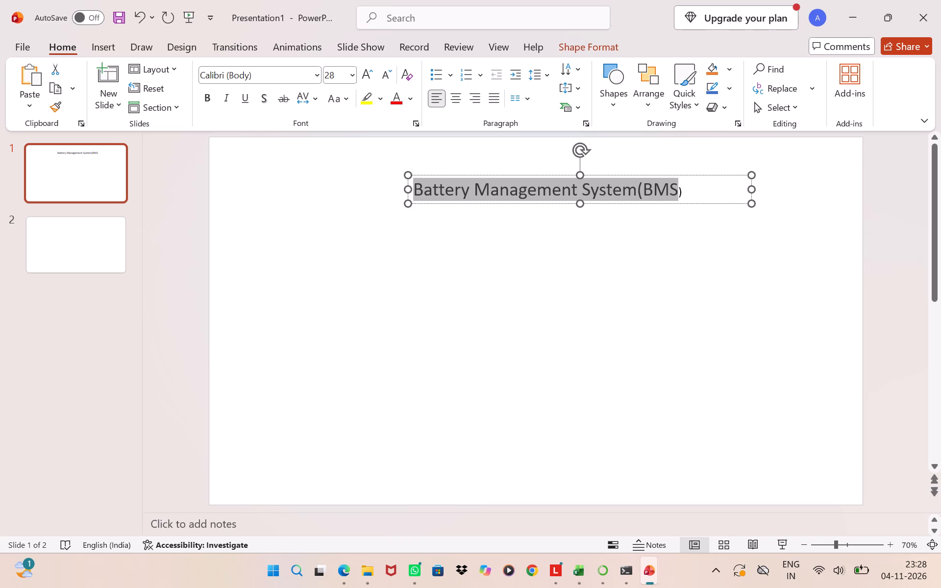
click(680, 191)
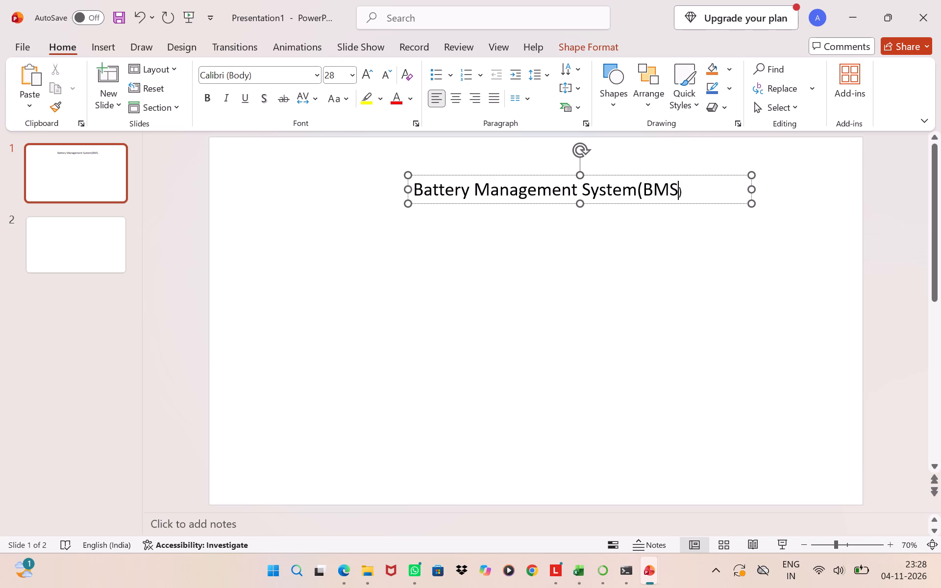
key(Right)
key(BackSpace)
key(shift+parenright)
click(571, 239)
click(558, 224)
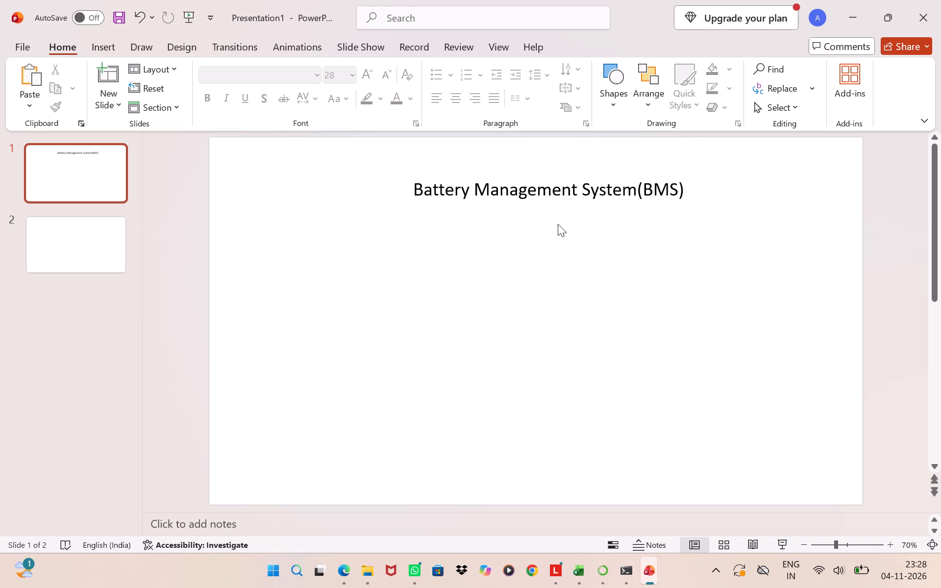
Change the font of the full title on slide 1 to Arial Rounded MT Bold.
click(605, 190)
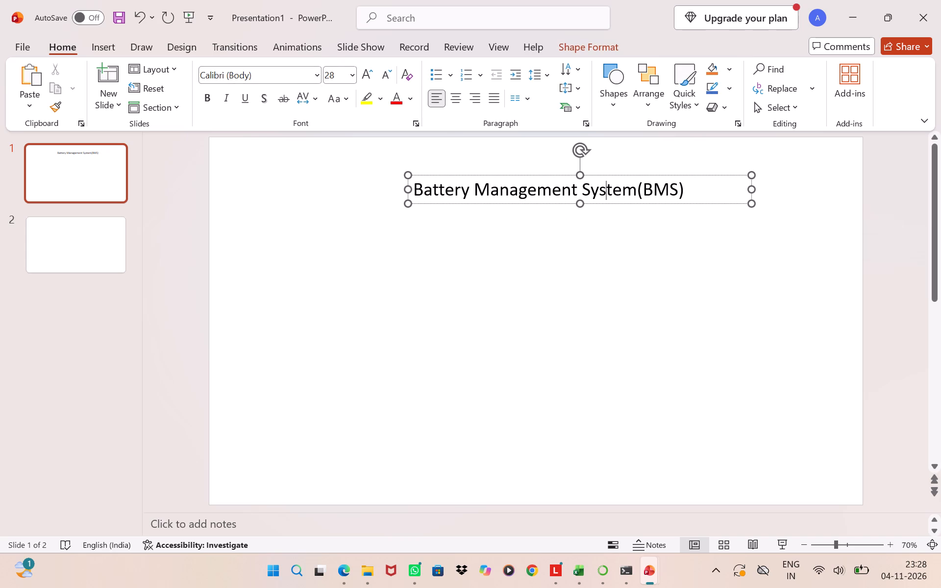
drag(683, 188, 415, 200)
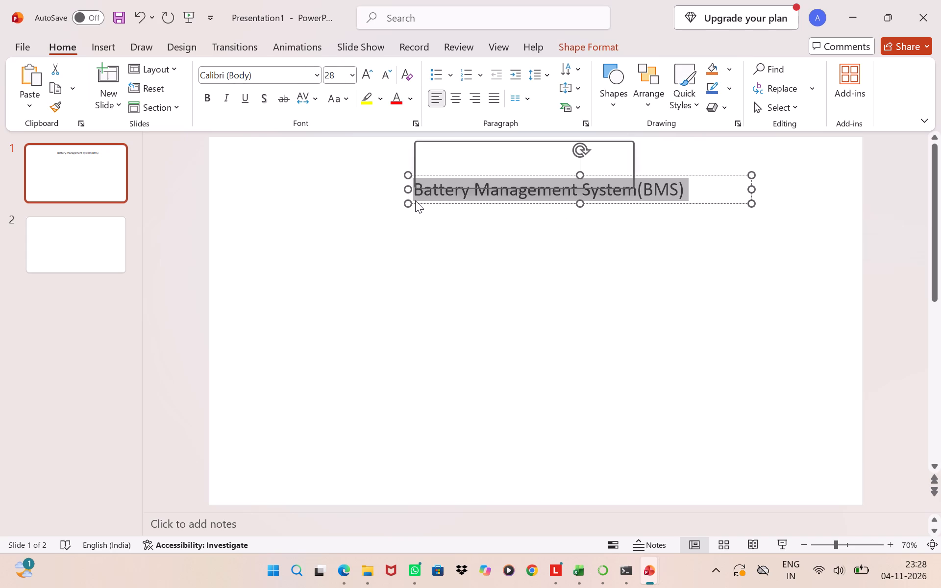
click(342, 97)
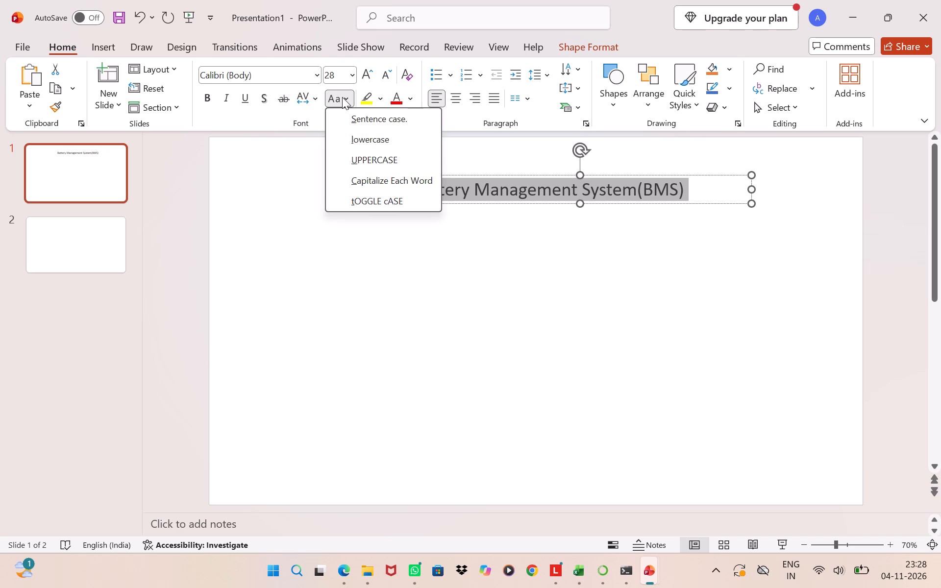
click(288, 71)
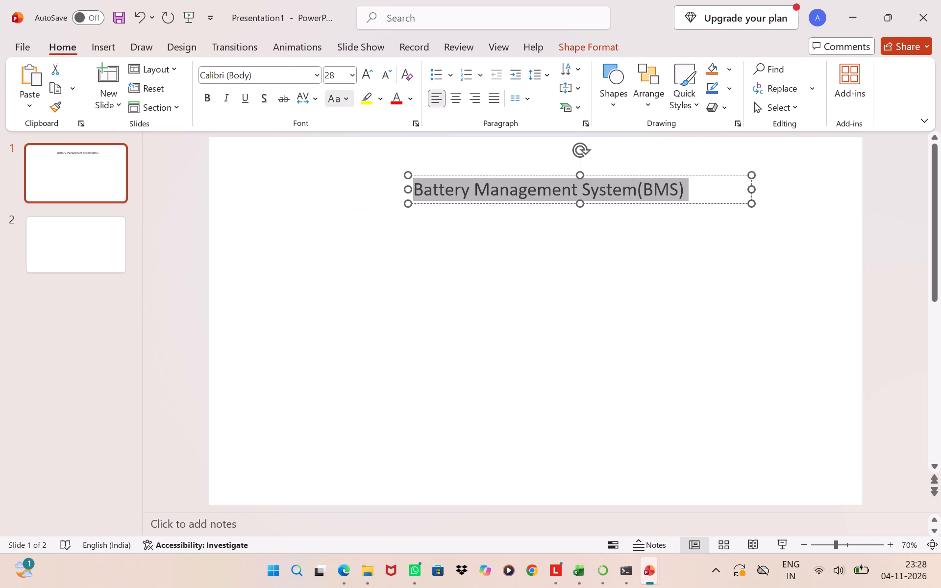
click(316, 74)
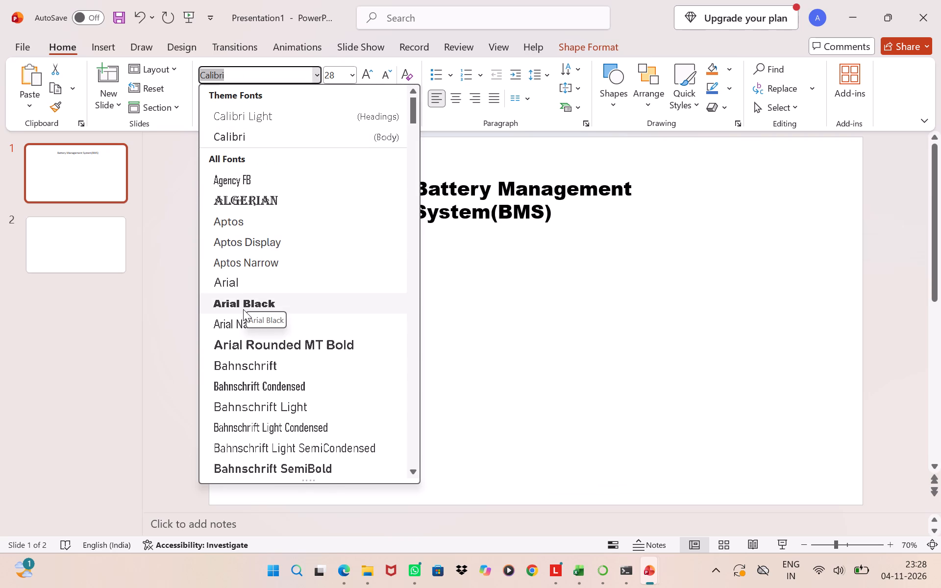
click(242, 337)
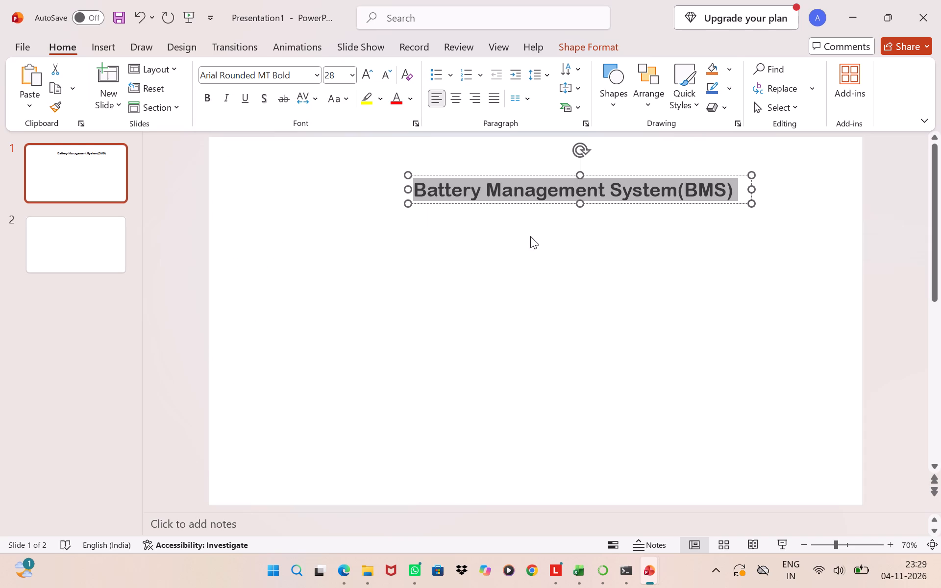
click(777, 169)
click(757, 186)
click(717, 186)
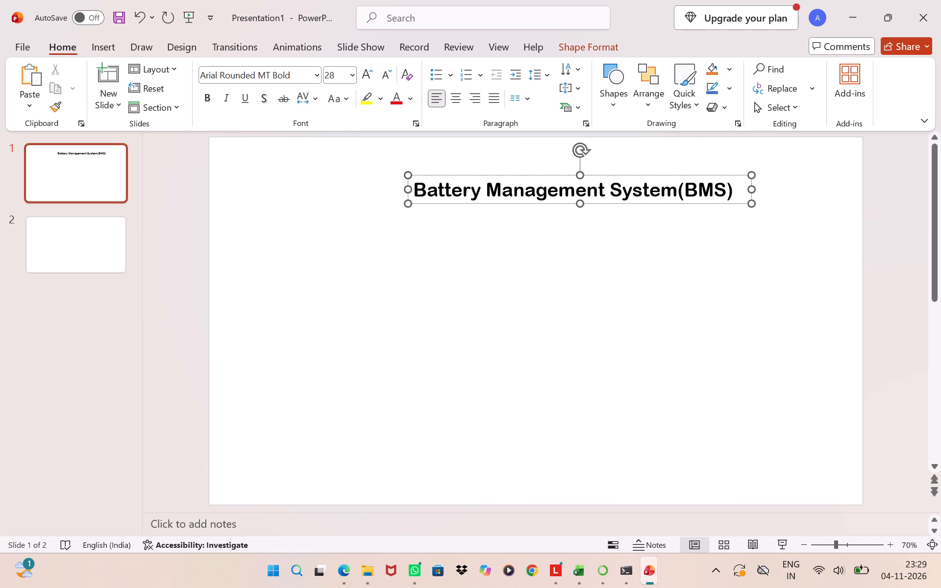
Move the "Battery Management System(BMS)" title text box slightly left and up, closer to the top centre of slide 1.
drag(443, 187, 426, 188)
click(705, 249)
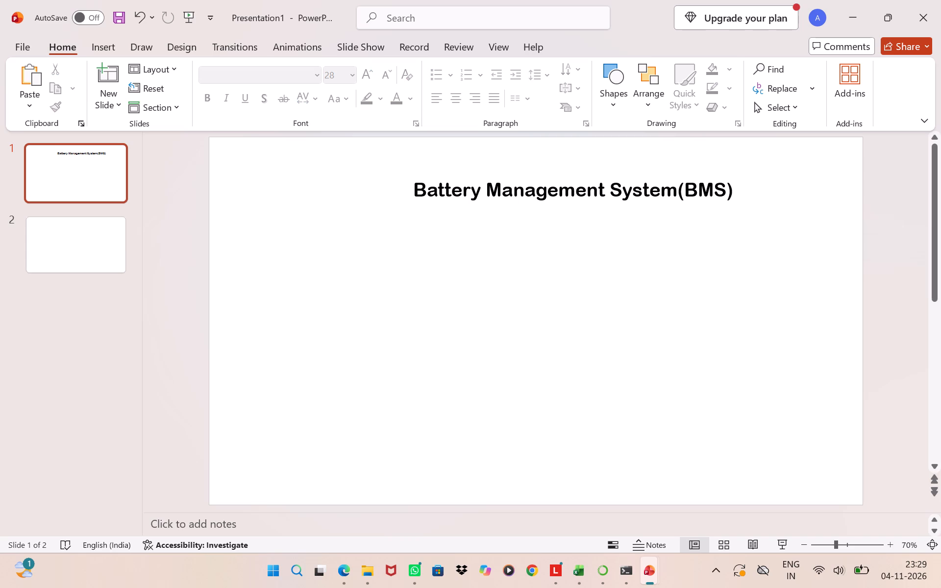
click(744, 195)
drag(744, 195, 718, 191)
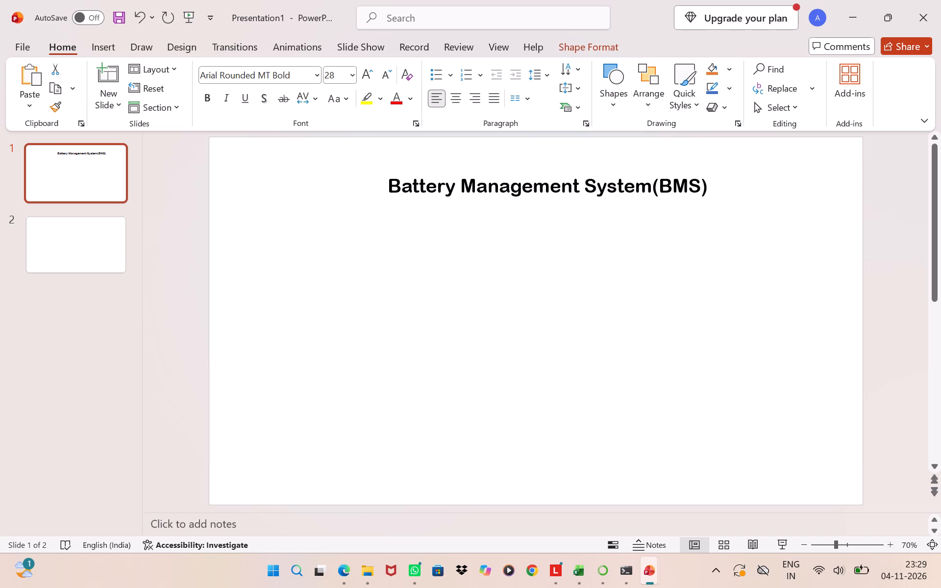
drag(718, 191, 718, 192)
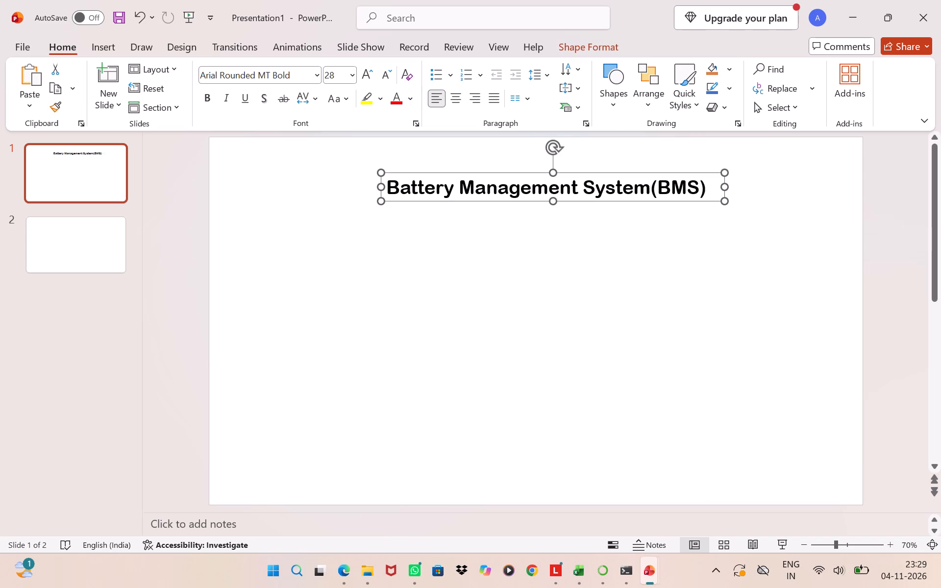
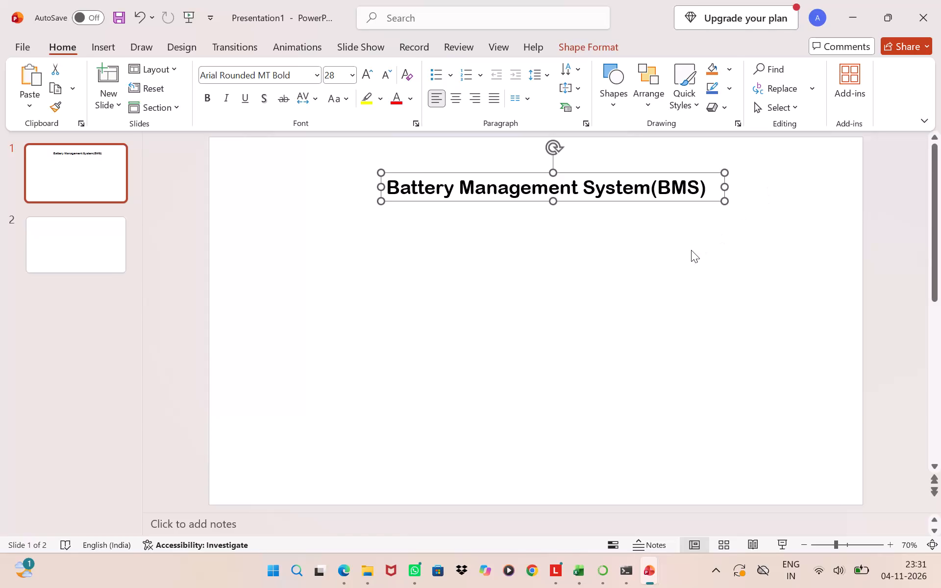
Draw a wide, one-line text box below the title on slide 1.
click(691, 250)
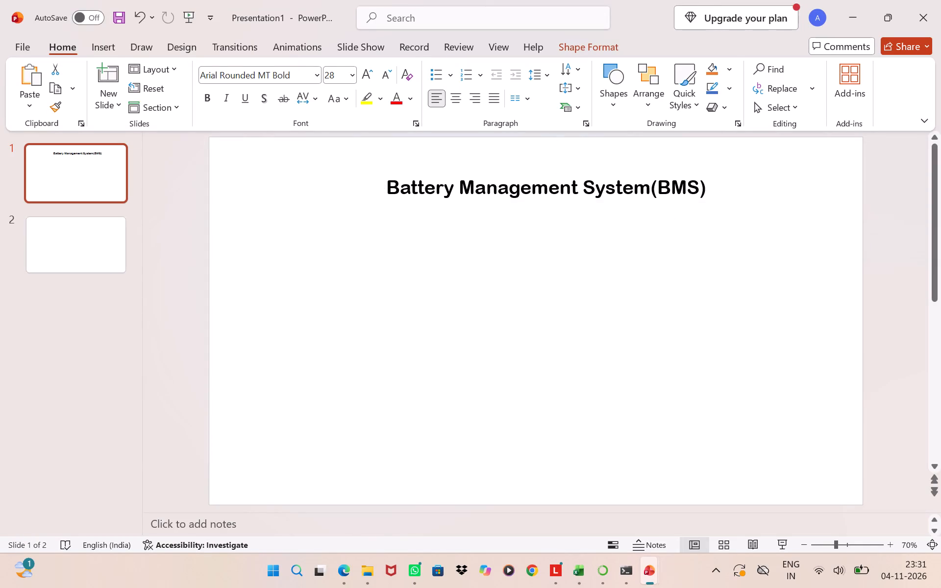
click(611, 102)
click(609, 137)
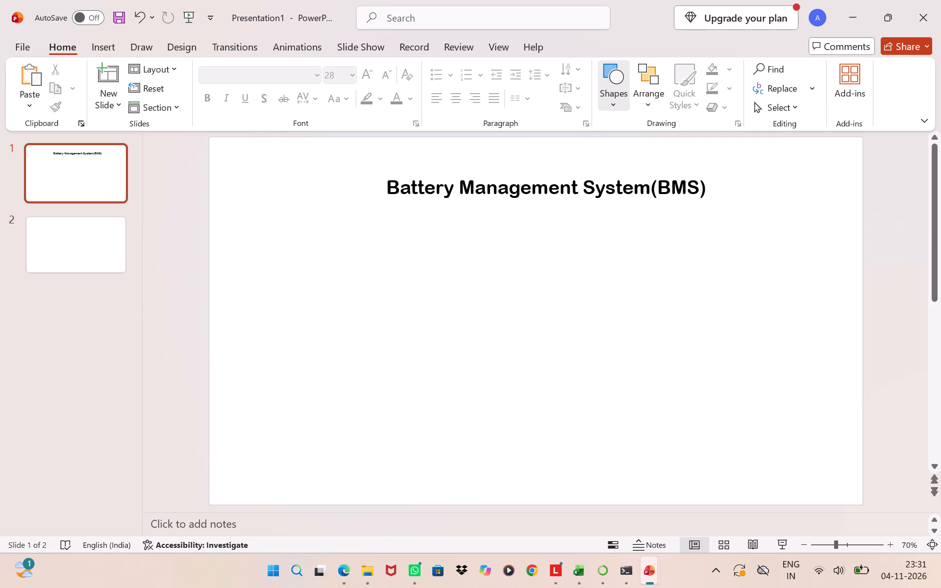
drag(352, 232, 778, 250)
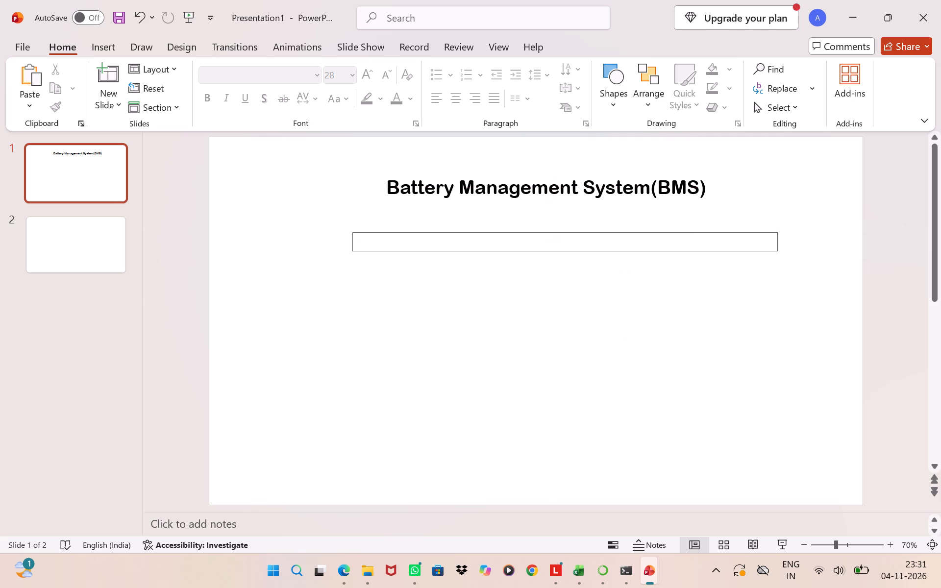
drag(778, 250, 785, 247)
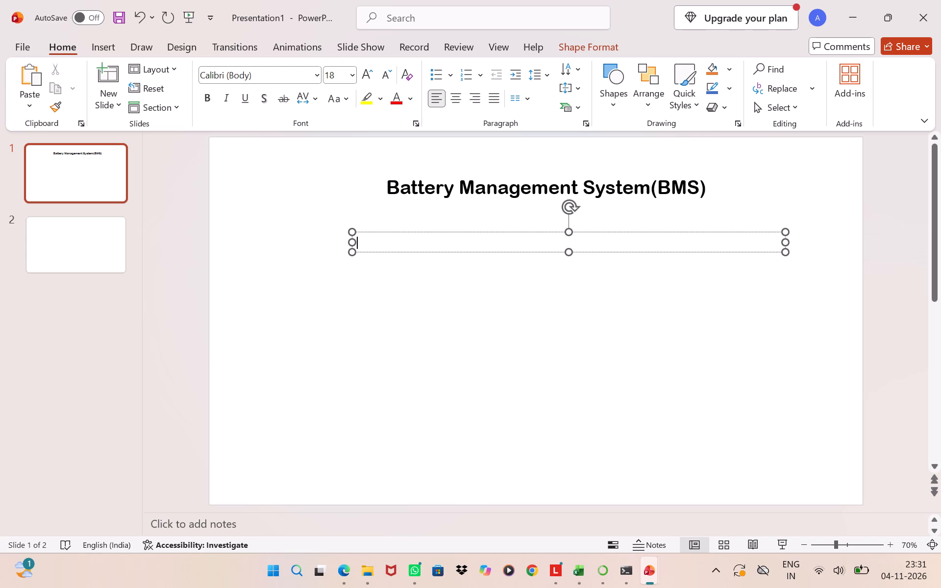
Enter "Monitoring and Protection of Rechargeable Batteries" as the subtitle in the new text box on slide 1.
key(m)
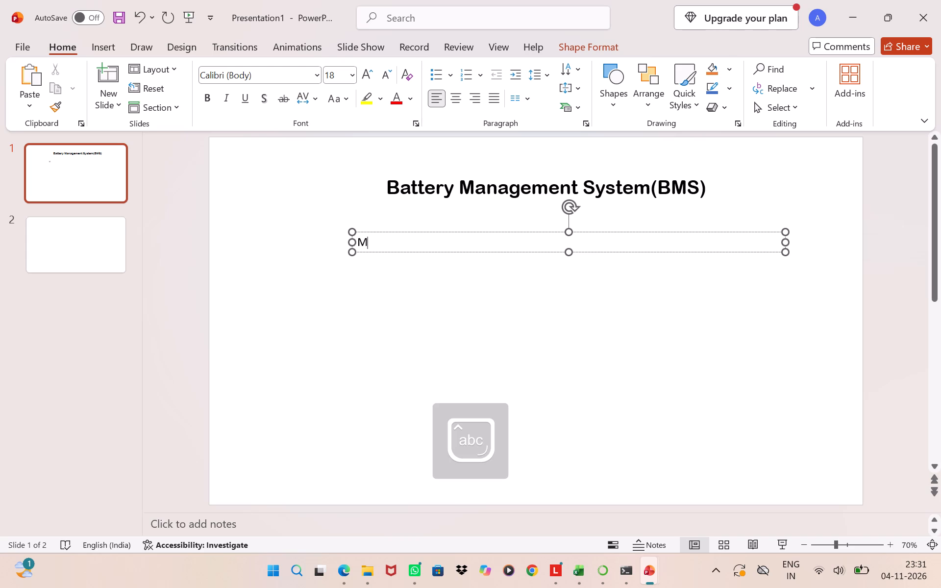
text(onitoring)
key(space)
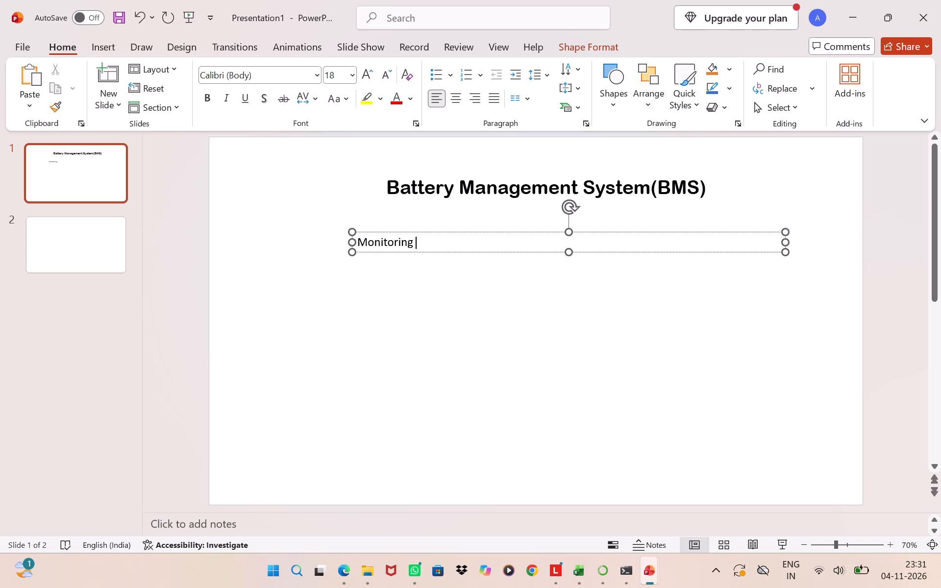
text(and)
key(space)
text(Protecti)
text(on)
key(space)
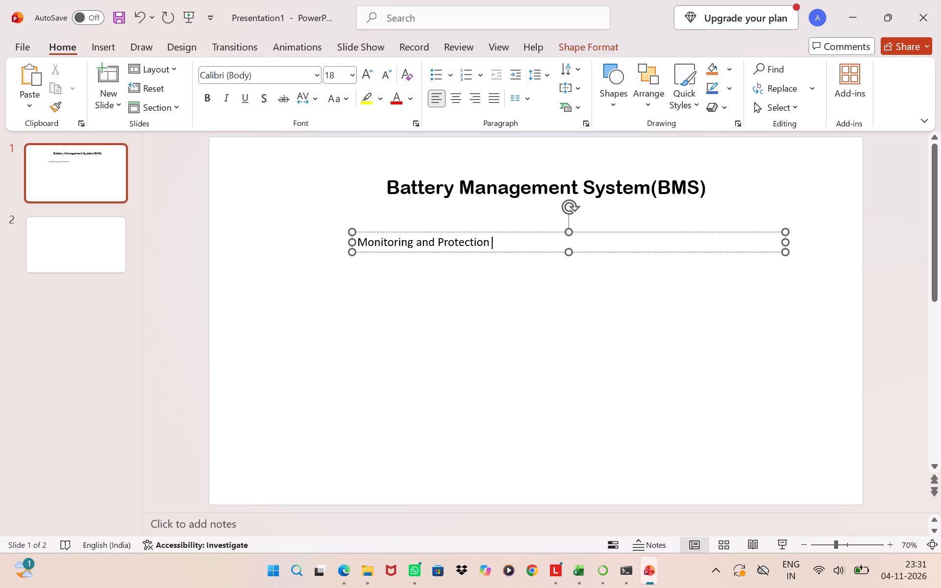
text(o)
text(f)
key(space)
text(Recha)
key(r)
key(g)
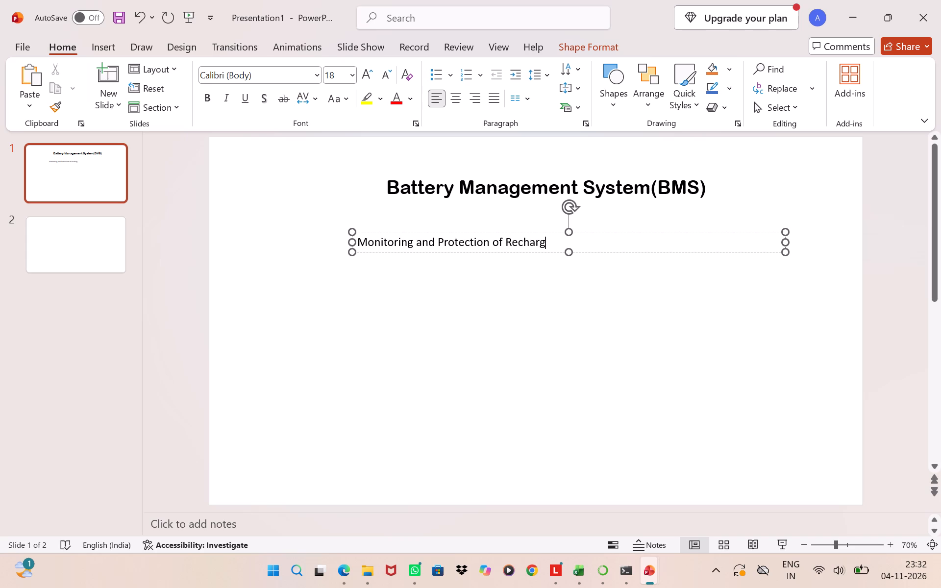
text(eable)
key(space)
key(shift+b)
text(atteries)
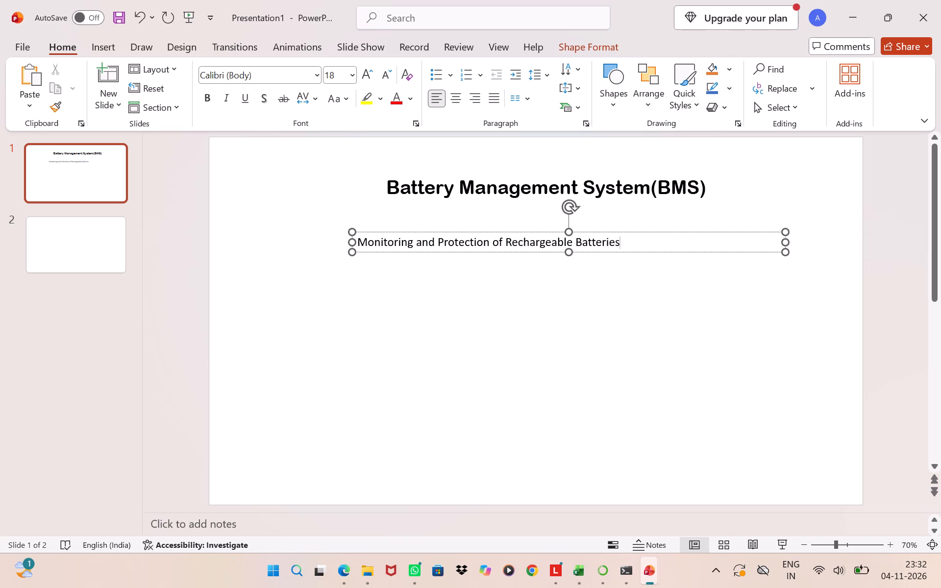
Move the subtitle text box right and slightly up so its text sits roughly centred beneath the title.
drag(665, 239, 727, 228)
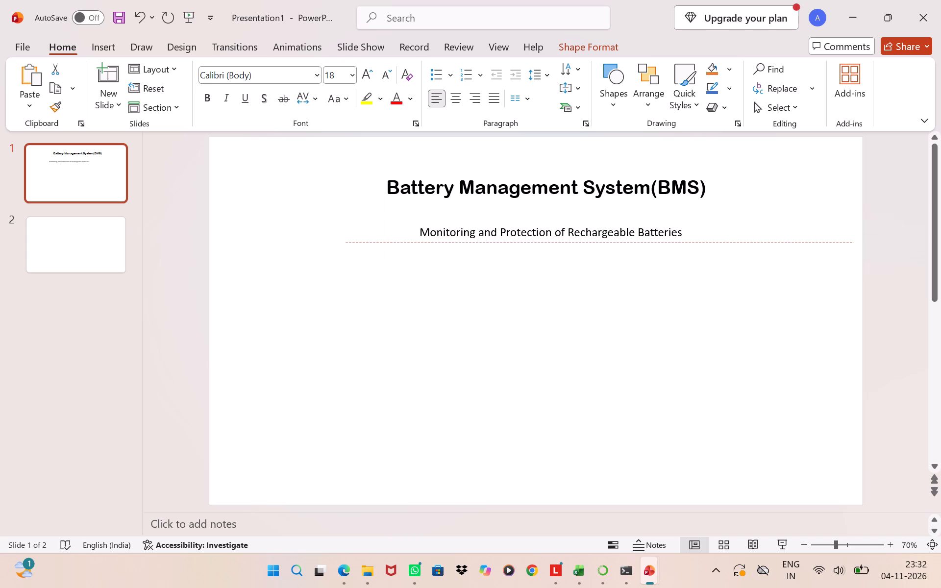
drag(727, 228, 734, 224)
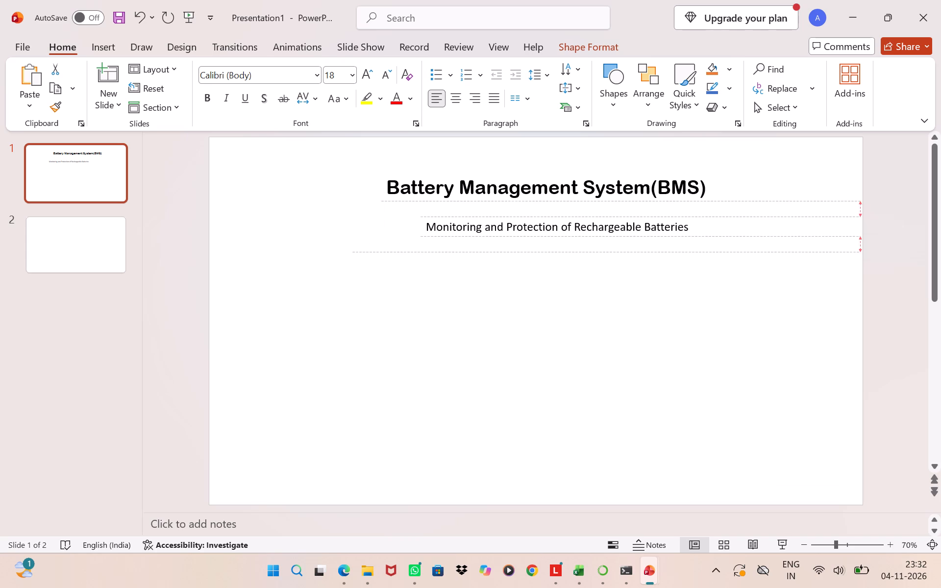
drag(734, 224, 730, 224)
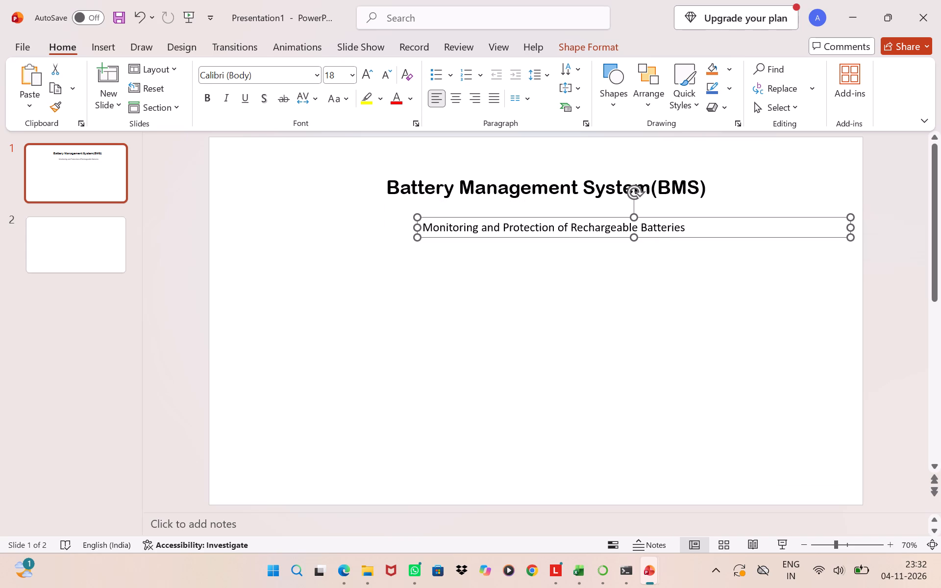
click(703, 279)
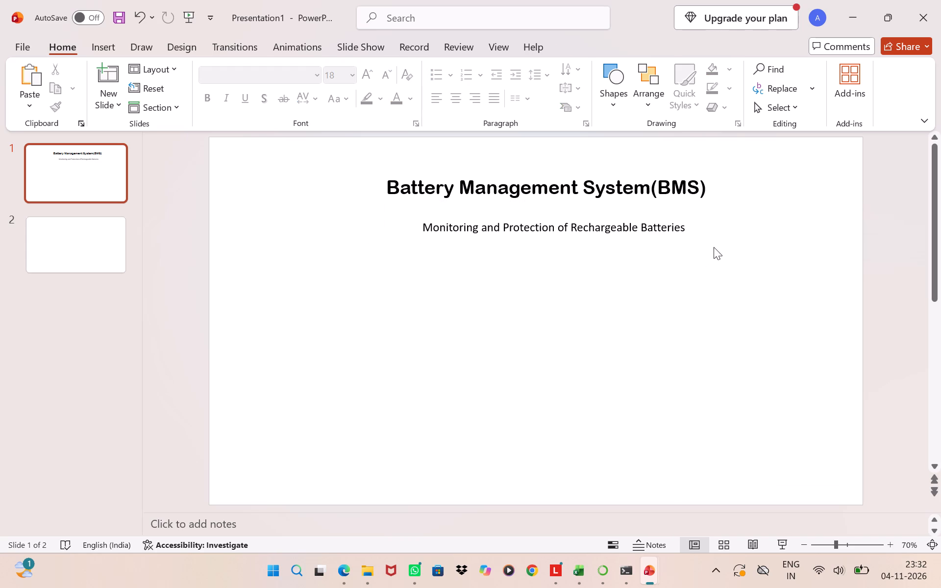
click(706, 226)
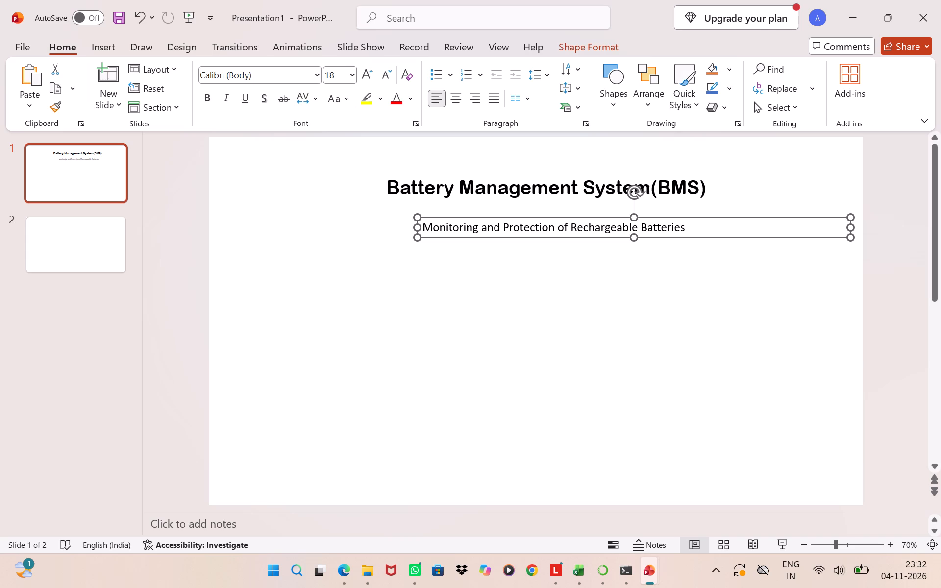
click(694, 224)
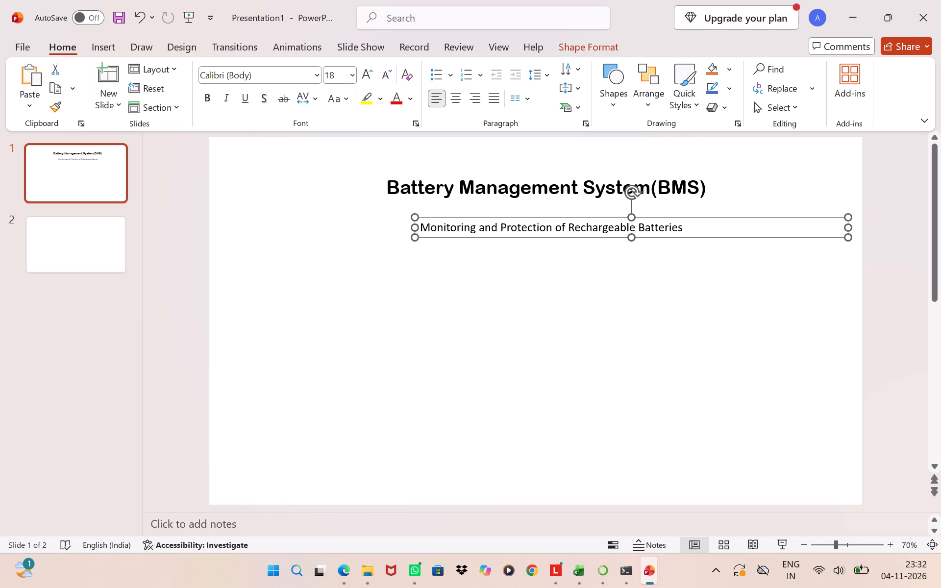
Set the whole subtitle on slide 1 to font size 20.
drag(422, 225, 601, 231)
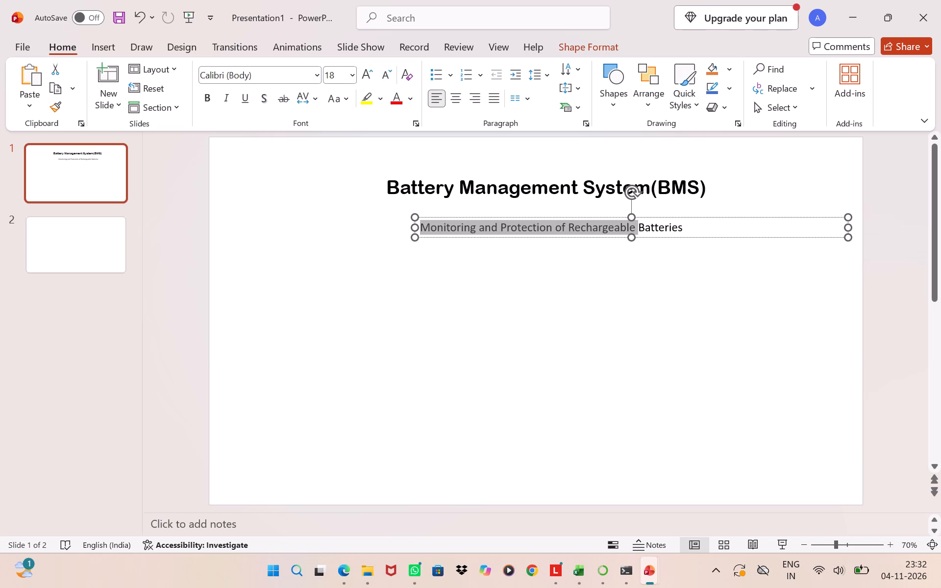
drag(601, 231, 659, 233)
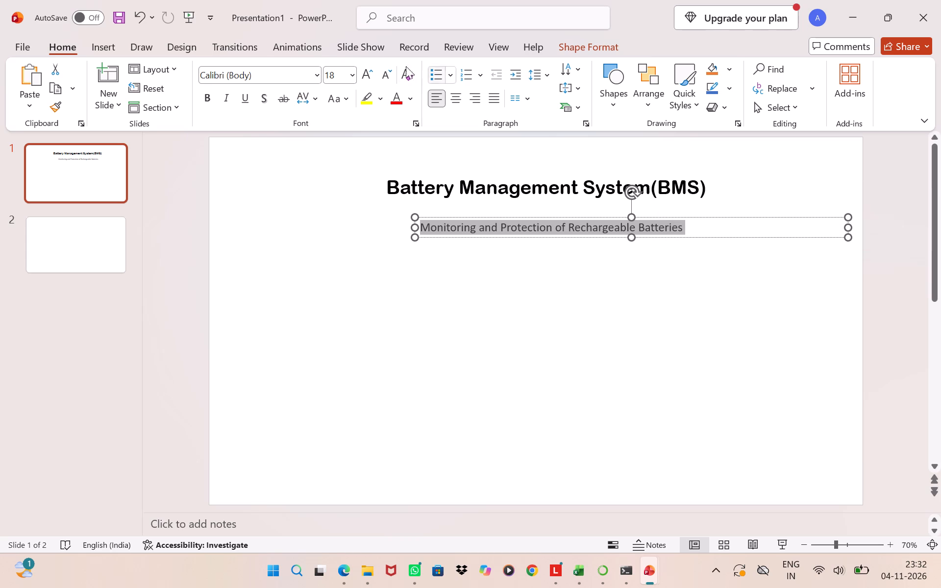
click(349, 71)
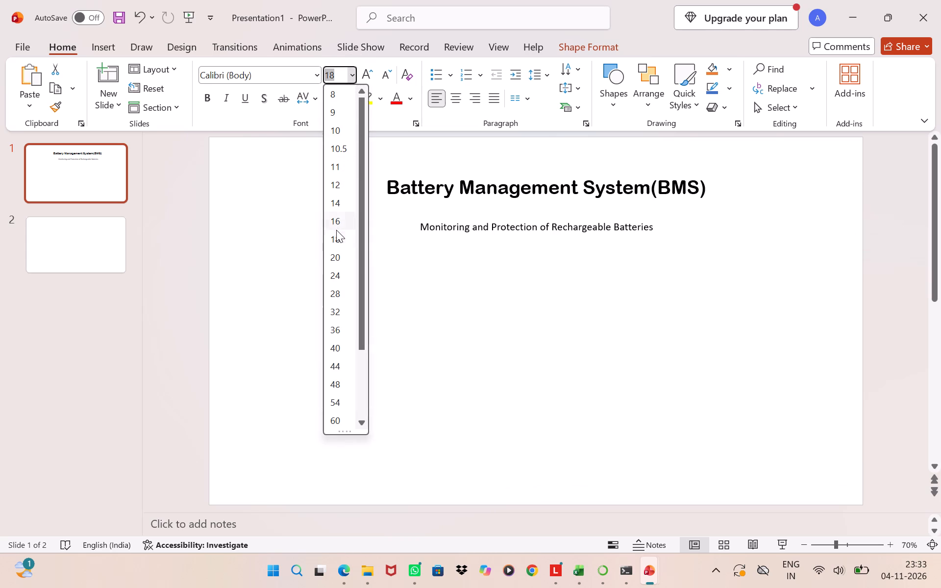
click(336, 259)
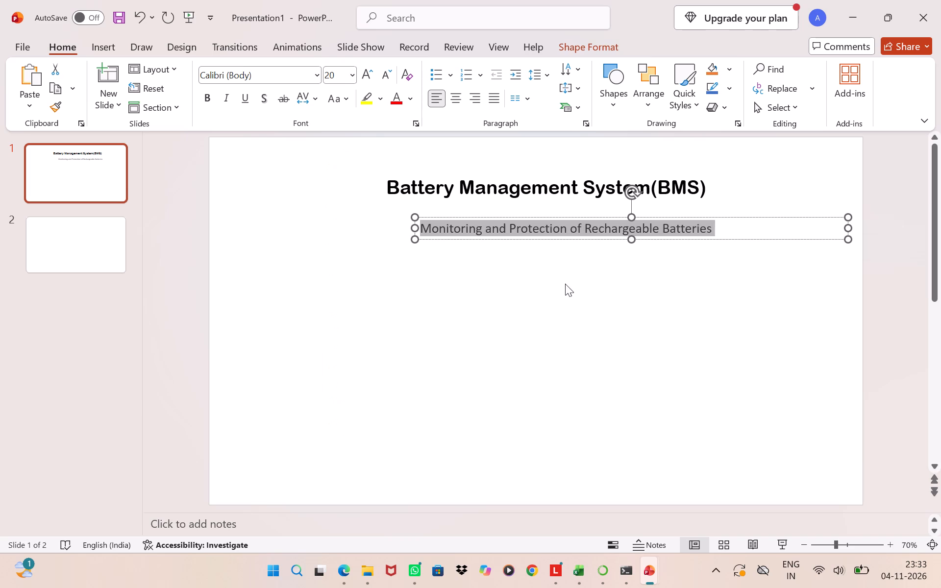
click(565, 284)
drag(566, 250, 556, 248)
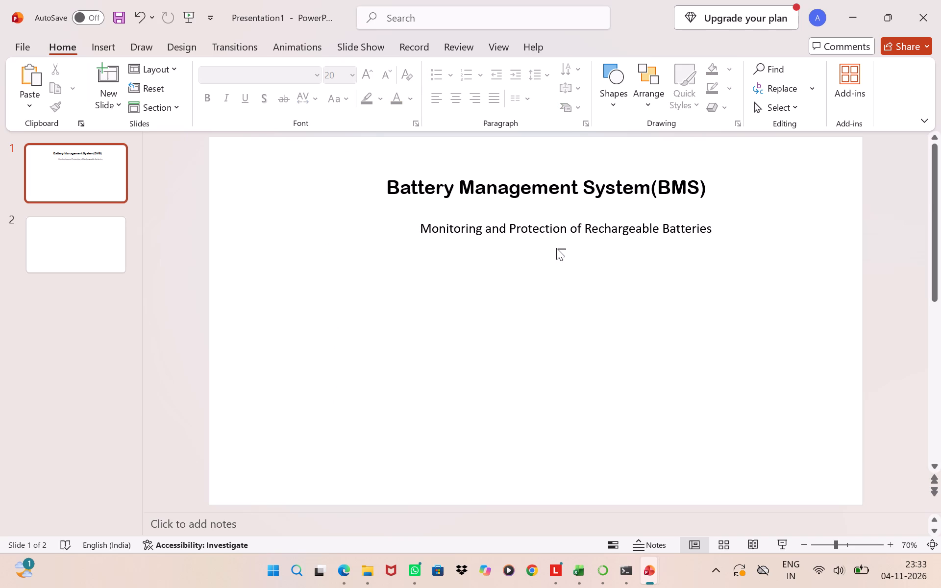
drag(556, 248, 556, 247)
click(556, 247)
Move the enlarged subtitle slightly left and up so its text is centred closely beneath the title on slide 1.
click(724, 229)
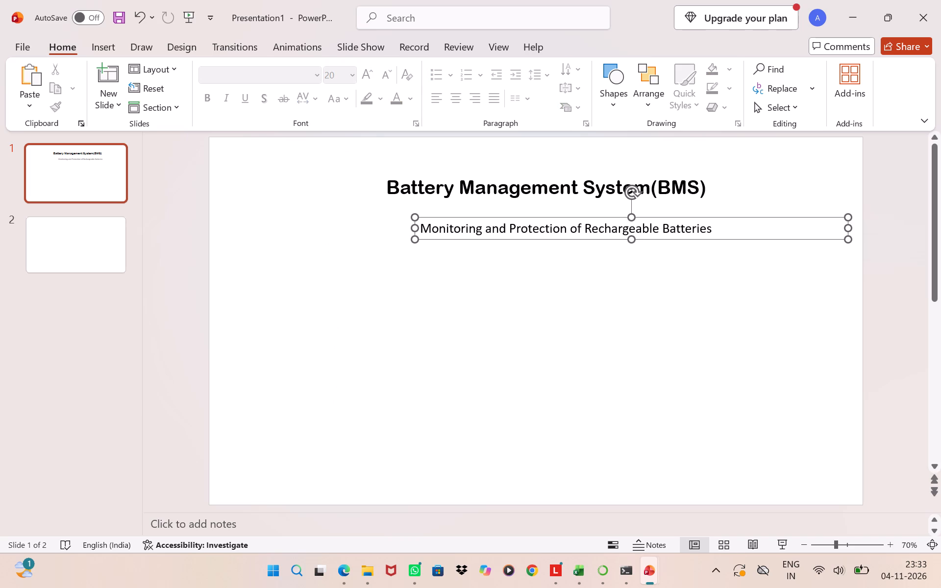
click(724, 227)
drag(724, 227, 718, 227)
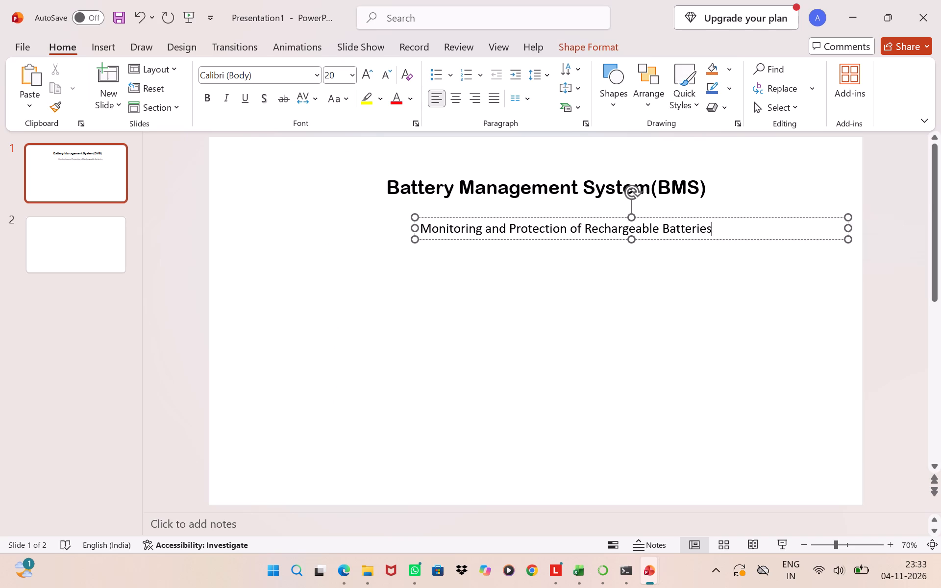
drag(425, 227, 442, 222)
click(442, 222)
double_click(456, 223)
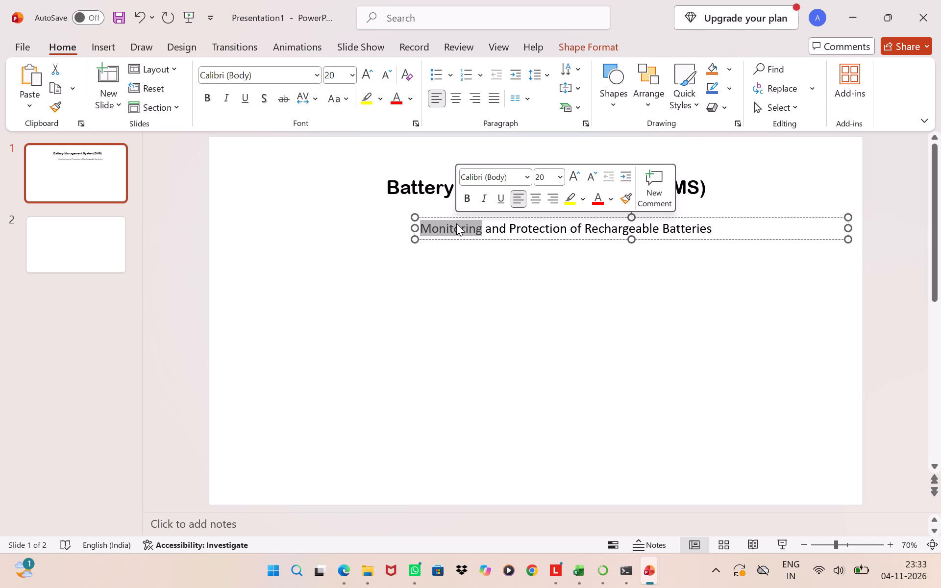
click(732, 226)
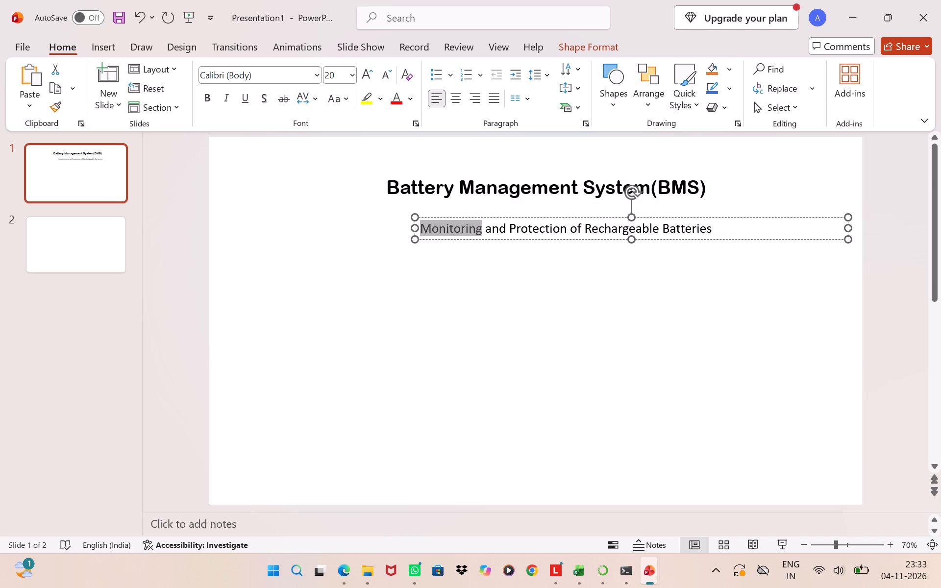
drag(732, 226, 710, 219)
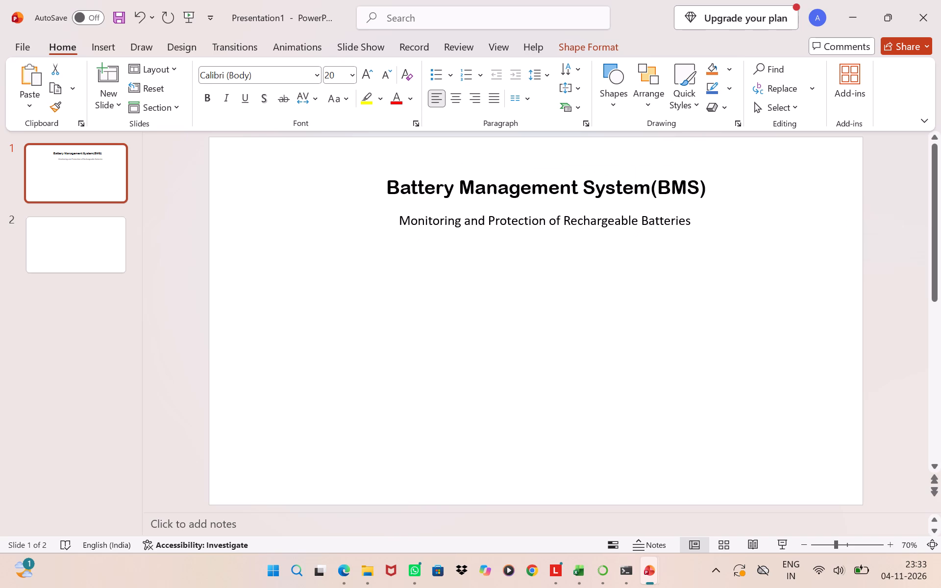
drag(710, 219, 713, 220)
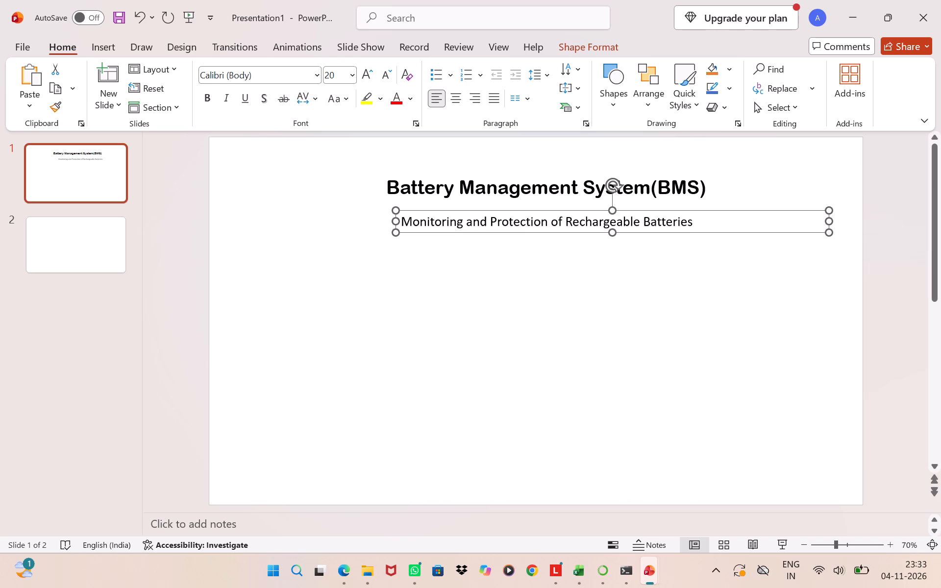
click(680, 263)
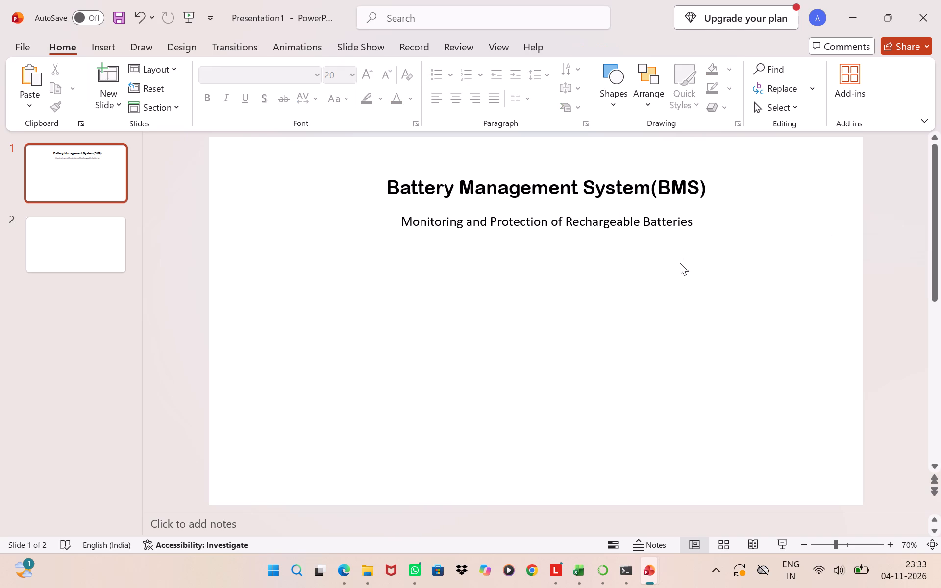
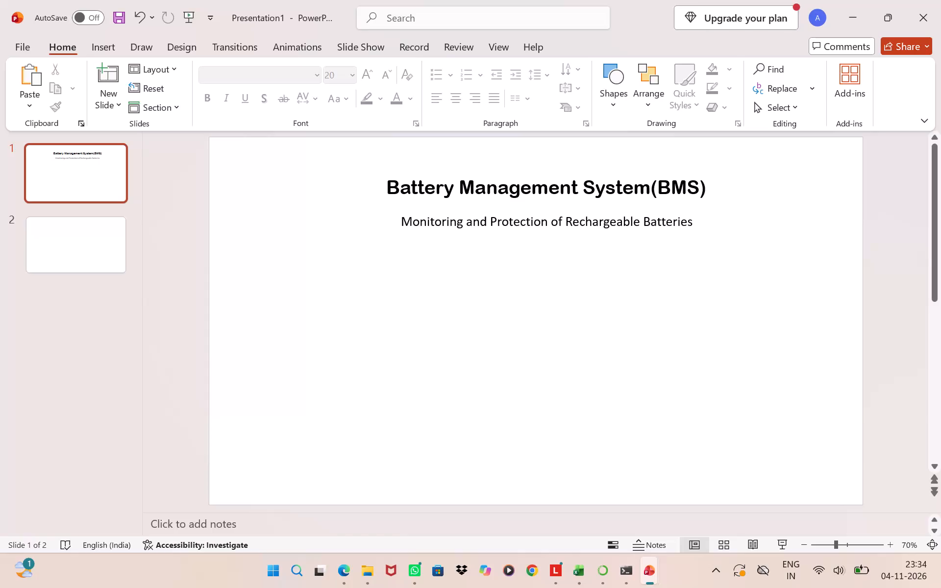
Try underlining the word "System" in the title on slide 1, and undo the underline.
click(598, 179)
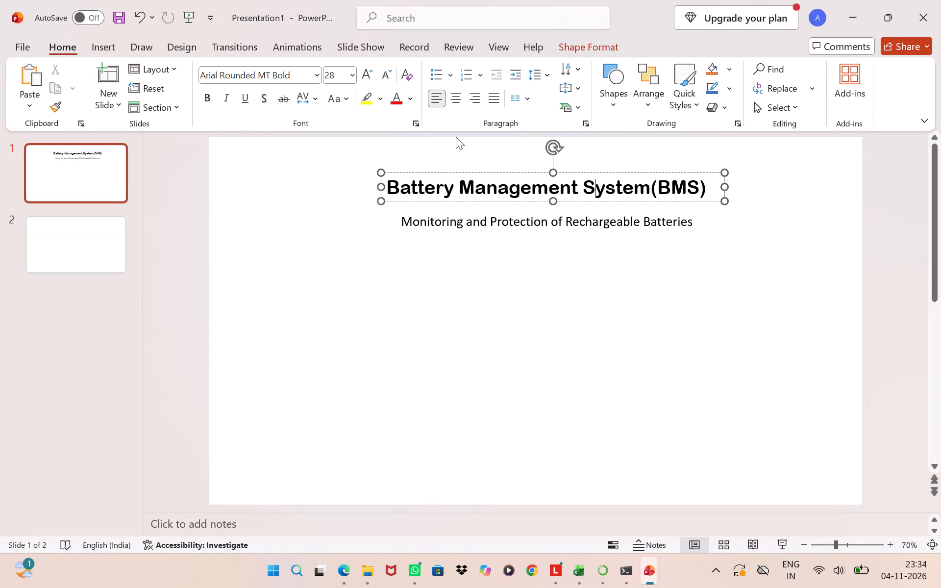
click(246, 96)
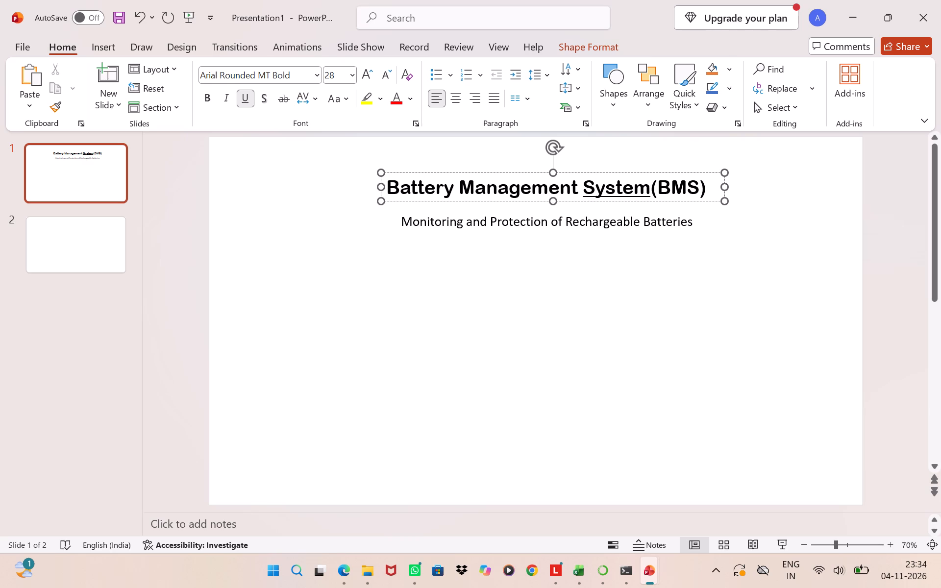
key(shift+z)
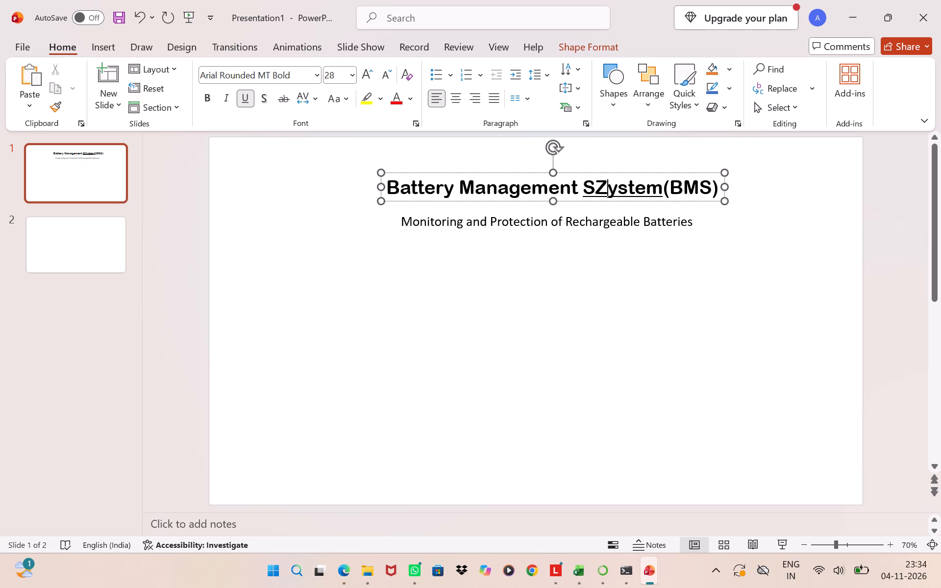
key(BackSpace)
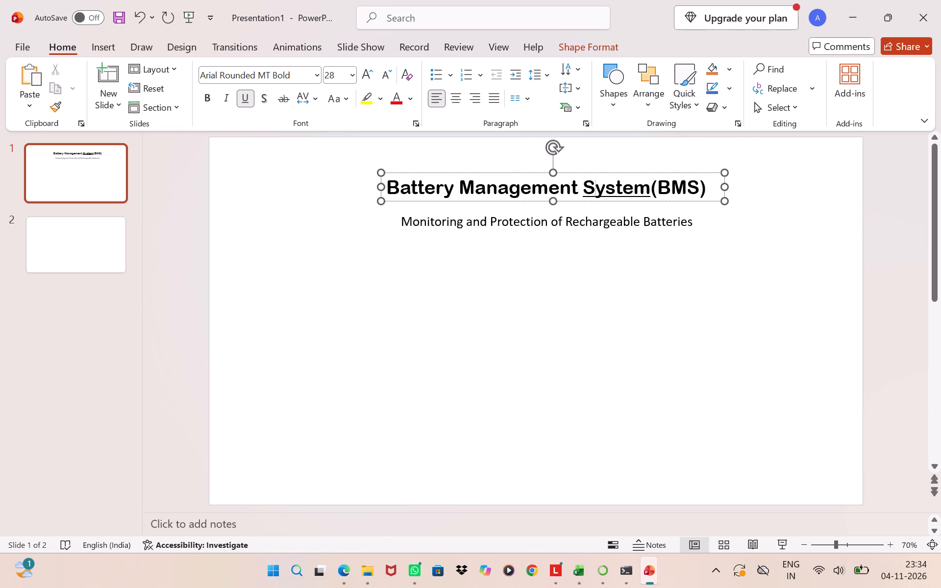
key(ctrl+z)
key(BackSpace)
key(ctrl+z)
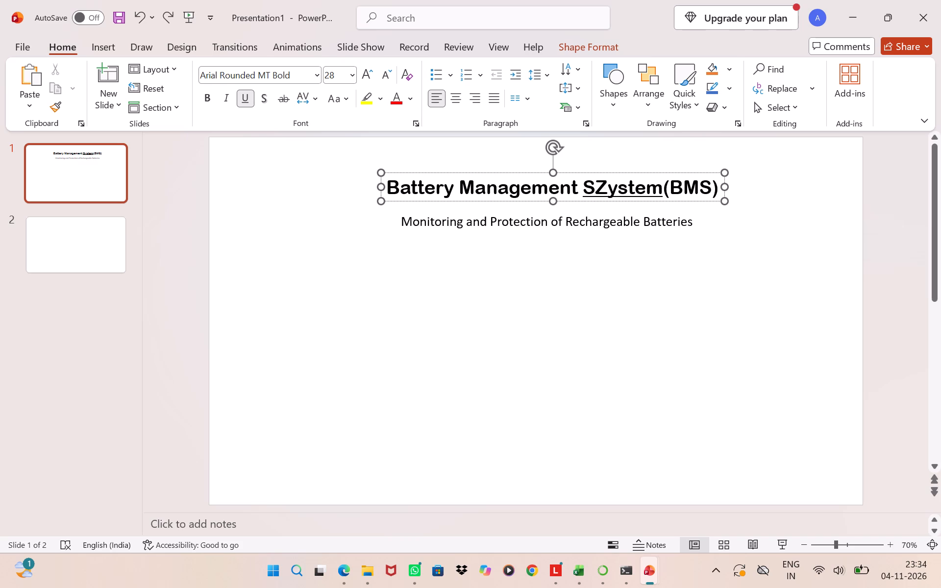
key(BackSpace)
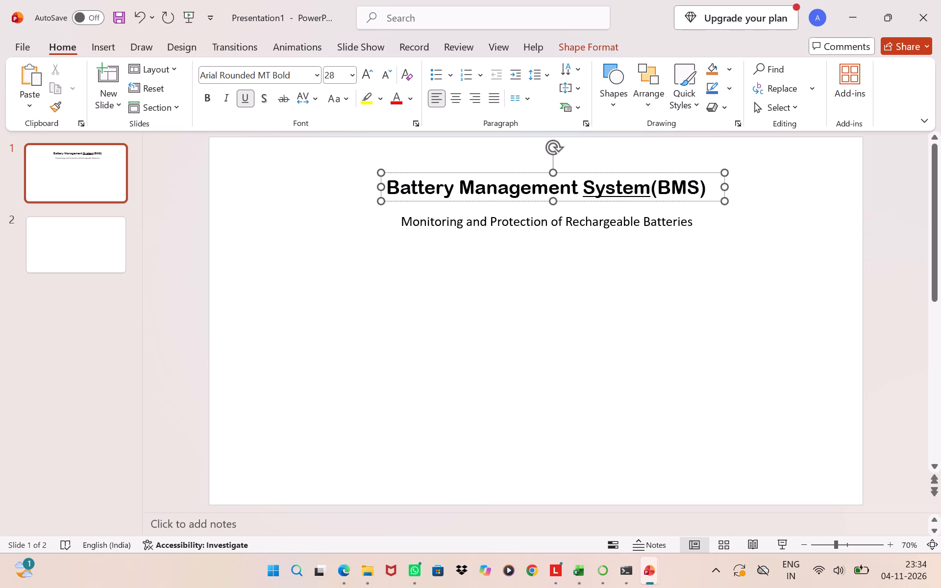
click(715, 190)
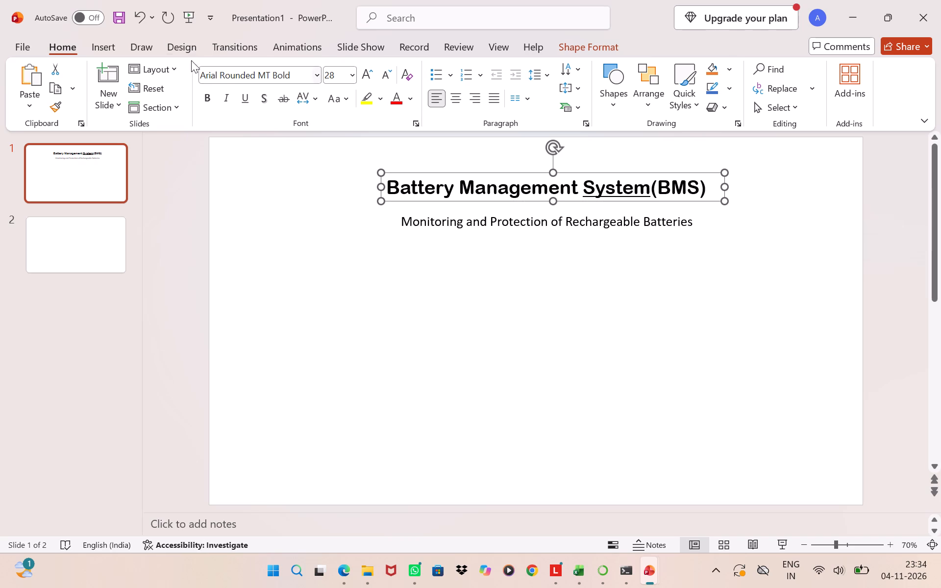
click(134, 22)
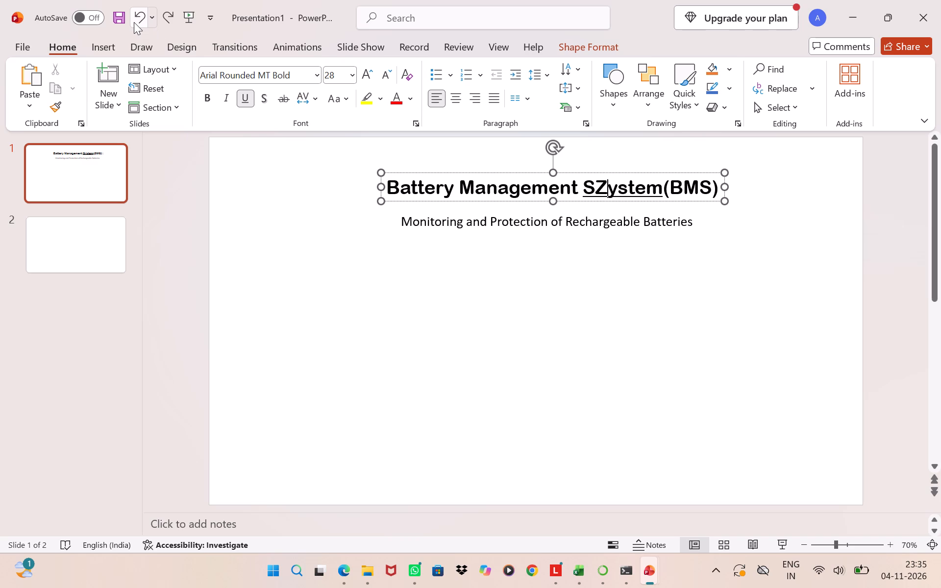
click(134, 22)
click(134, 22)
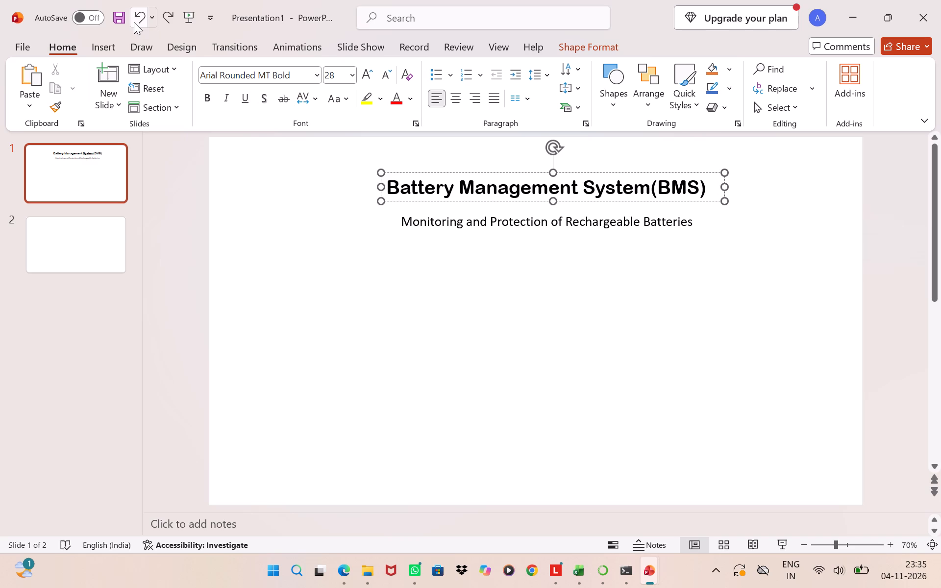
Nudge the title text box on slide 1 slightly upwards, away from the subtitle.
click(706, 186)
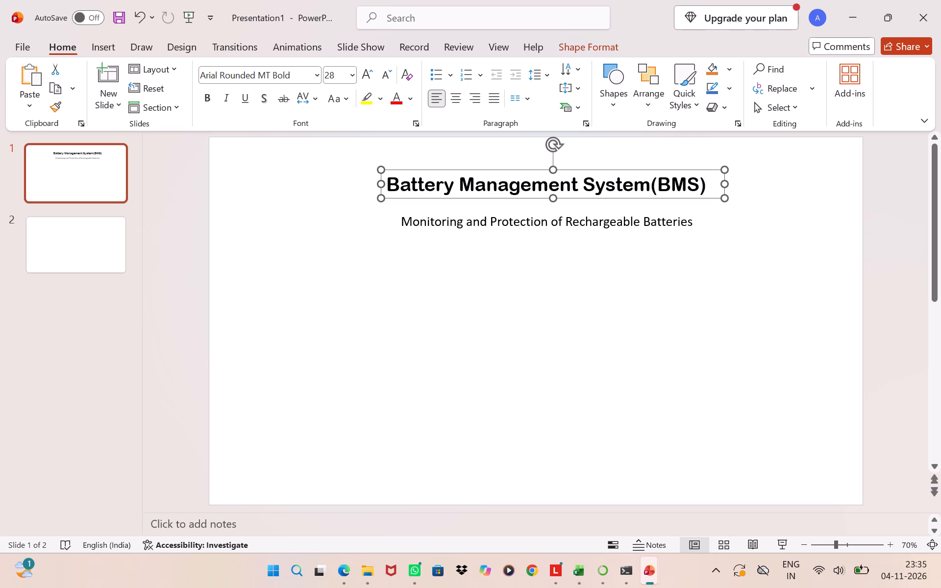
click(713, 252)
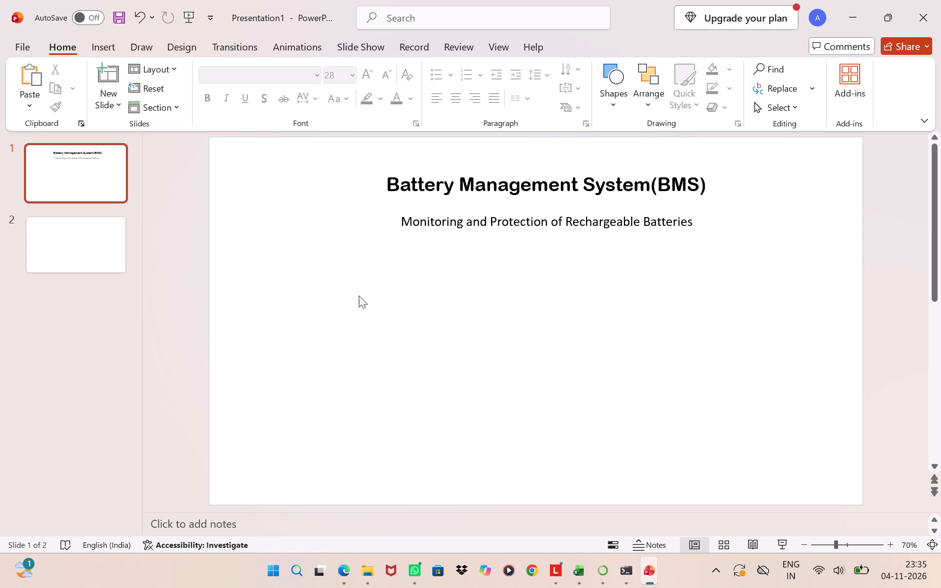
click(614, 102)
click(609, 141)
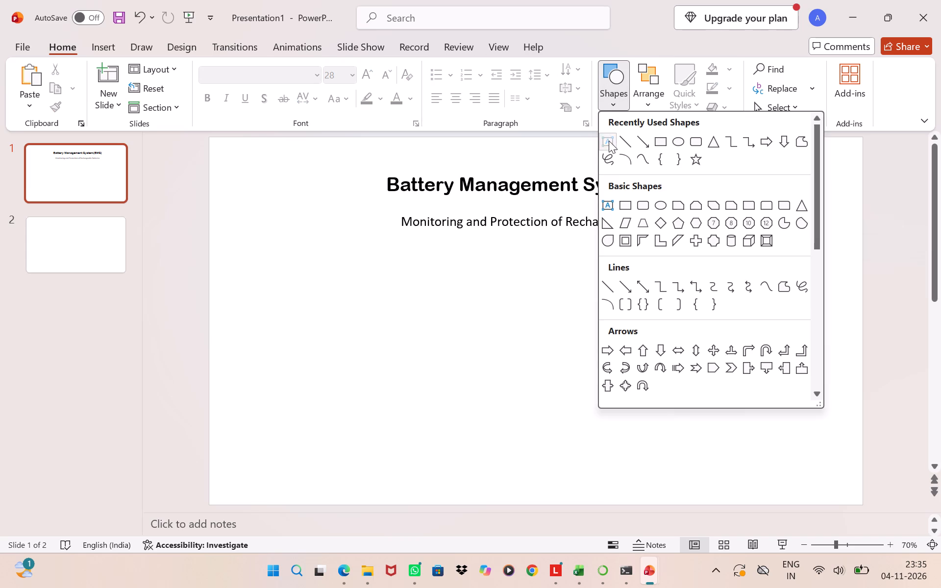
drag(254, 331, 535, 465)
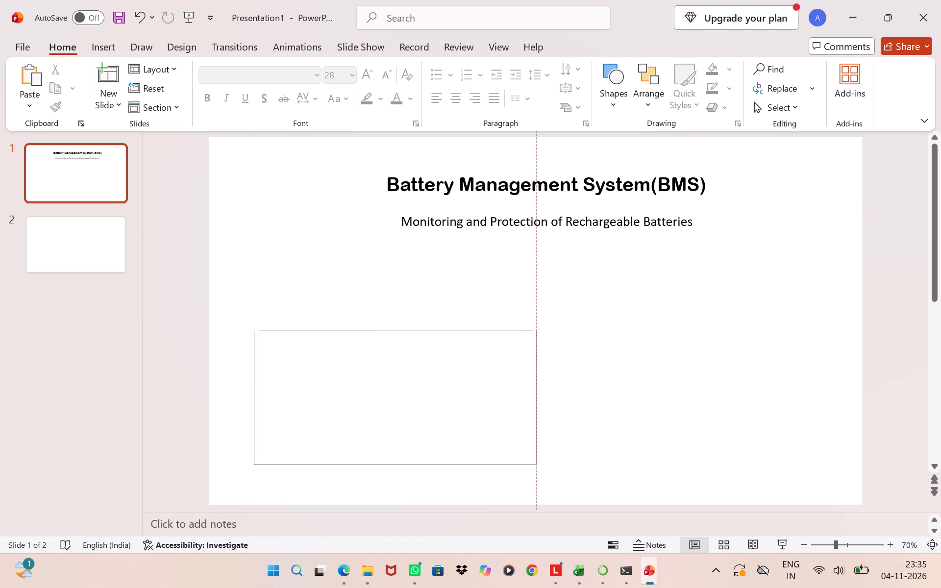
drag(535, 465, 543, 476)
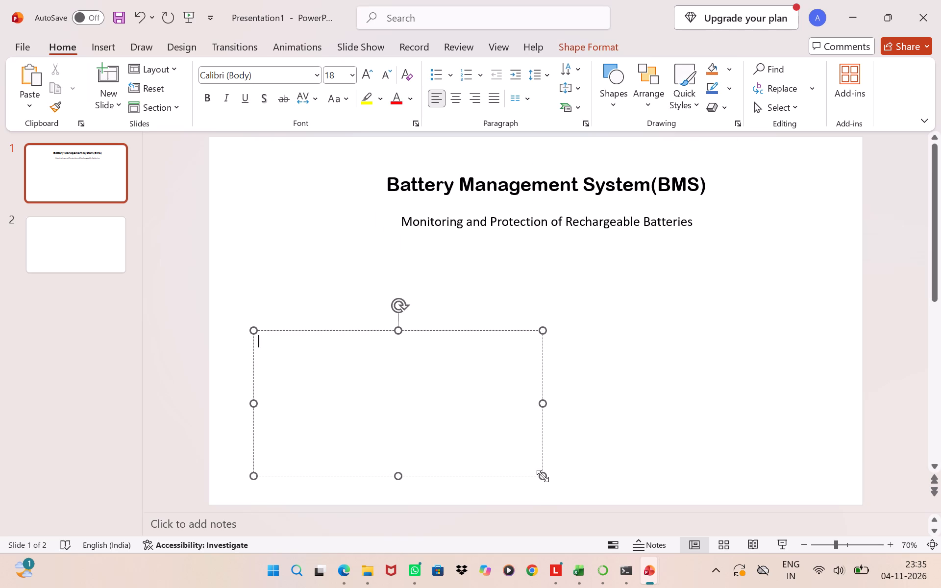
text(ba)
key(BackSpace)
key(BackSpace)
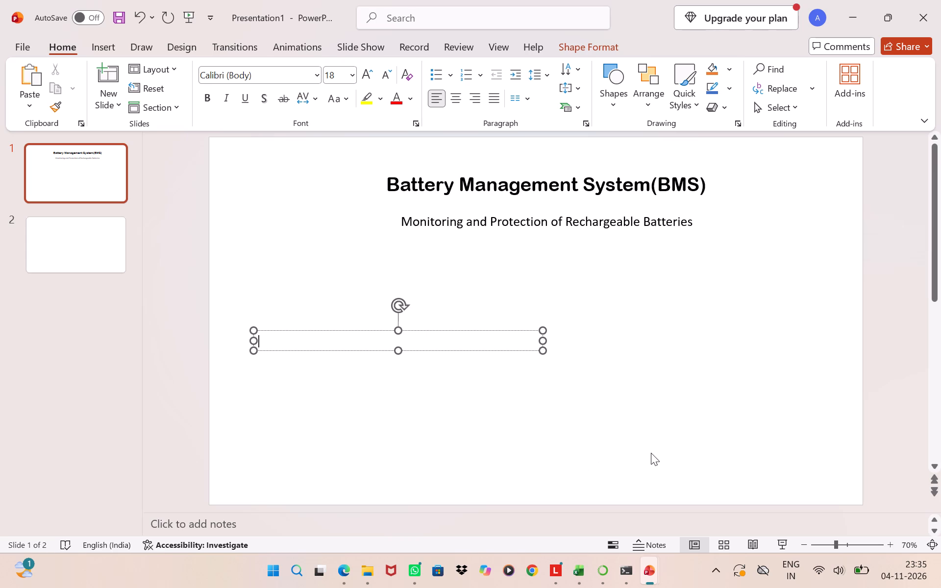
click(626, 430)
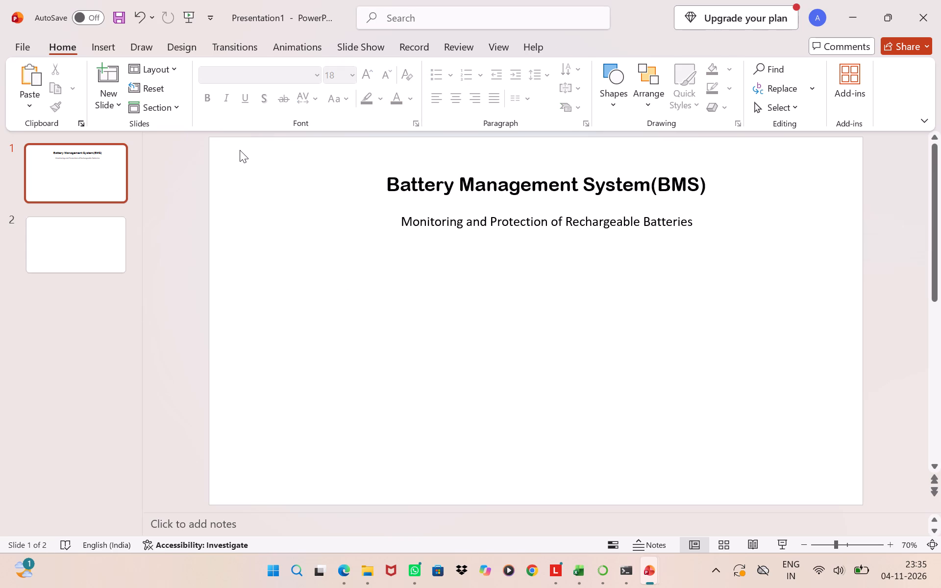
Draw a wide text box in the lower-left part of slide 1, spanning to just past the slide's centre.
click(603, 104)
click(606, 138)
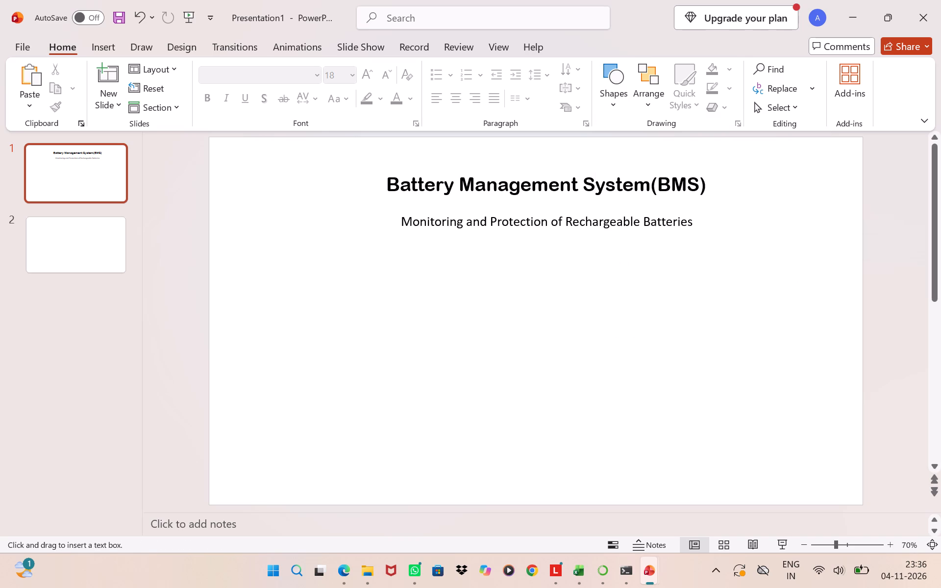
drag(263, 344, 565, 473)
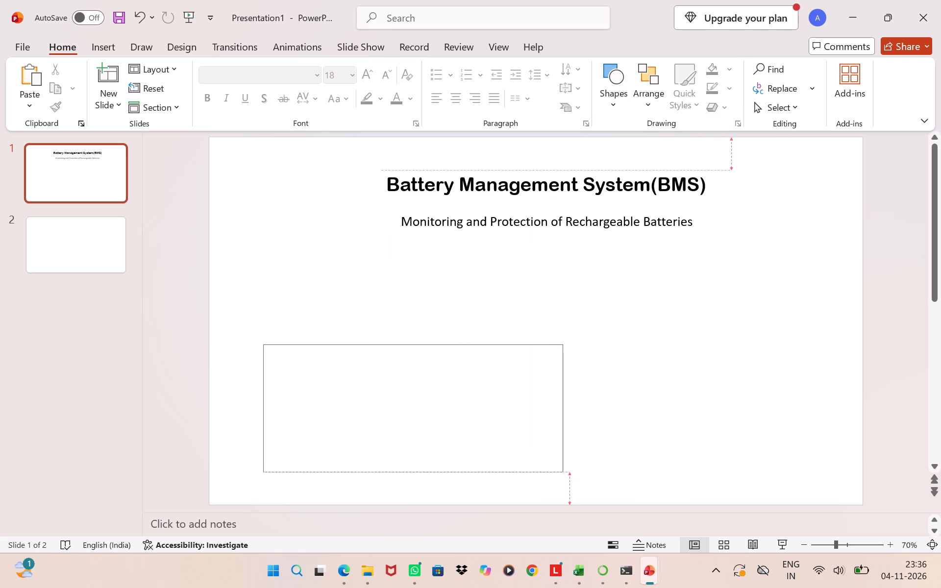
drag(565, 473, 569, 482)
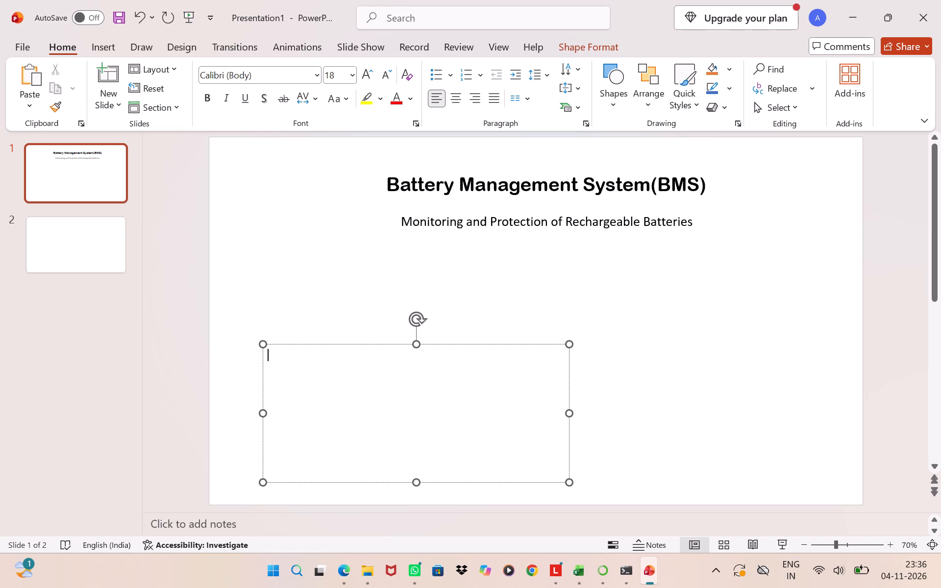
click(283, 351)
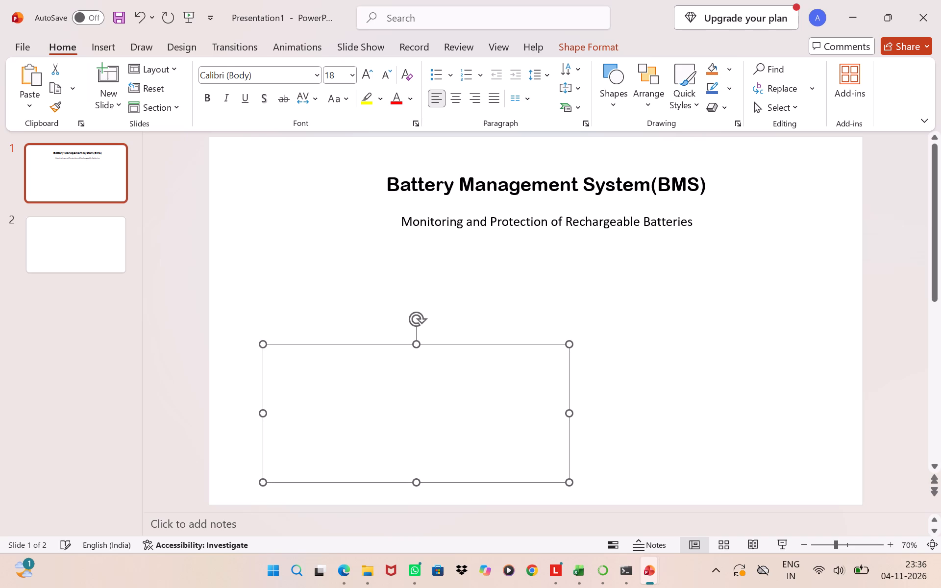
Enter the first presenter's full name in capitals with their ID number in parentheses as the first line of the new text box.
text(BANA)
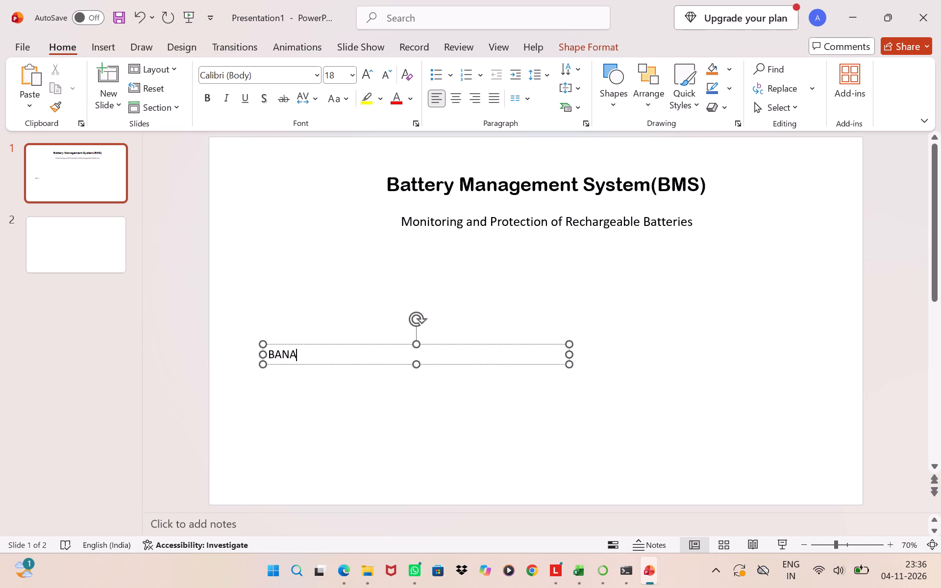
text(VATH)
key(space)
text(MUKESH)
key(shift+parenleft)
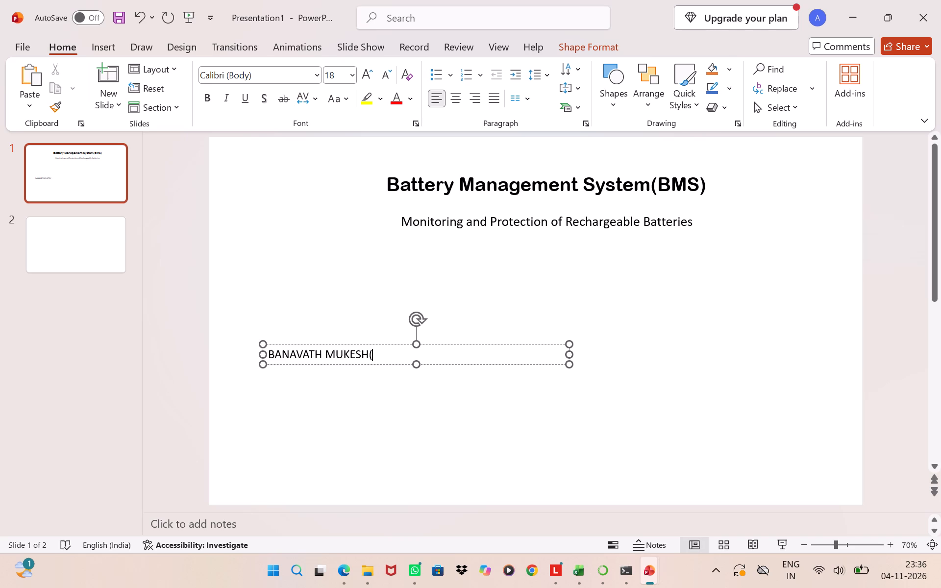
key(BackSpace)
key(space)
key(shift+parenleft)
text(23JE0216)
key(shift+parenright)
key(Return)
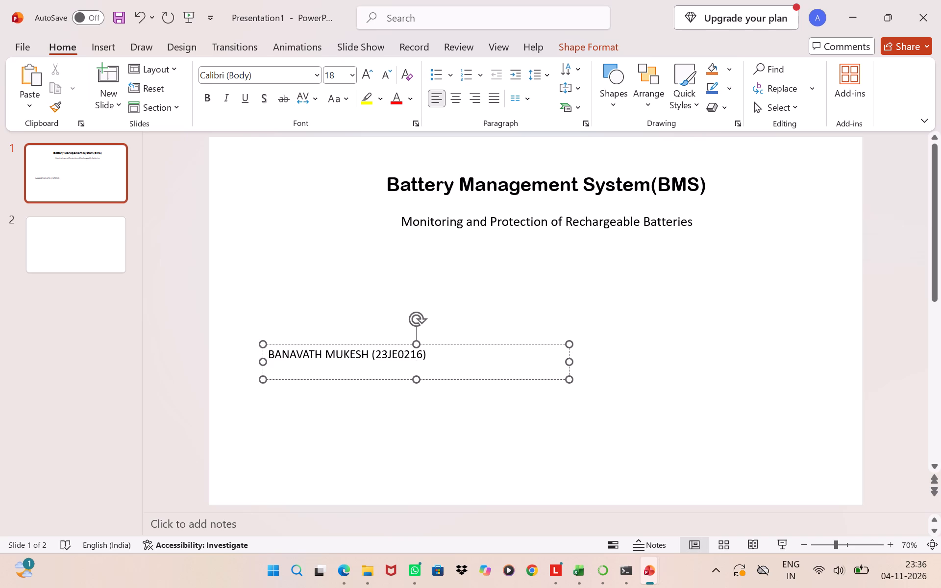
Enter the second presenter's full name in capitals as the second line of the presenters' text box on slide 1.
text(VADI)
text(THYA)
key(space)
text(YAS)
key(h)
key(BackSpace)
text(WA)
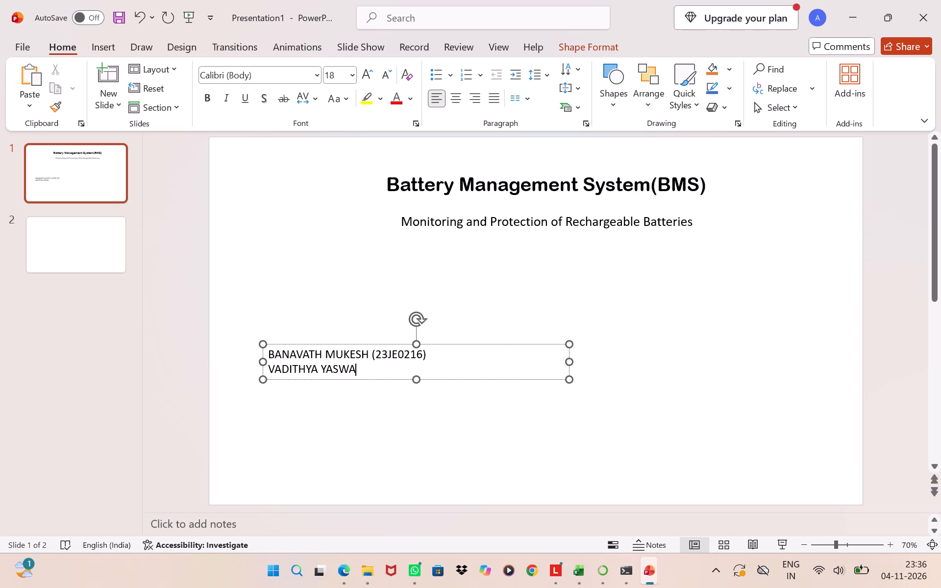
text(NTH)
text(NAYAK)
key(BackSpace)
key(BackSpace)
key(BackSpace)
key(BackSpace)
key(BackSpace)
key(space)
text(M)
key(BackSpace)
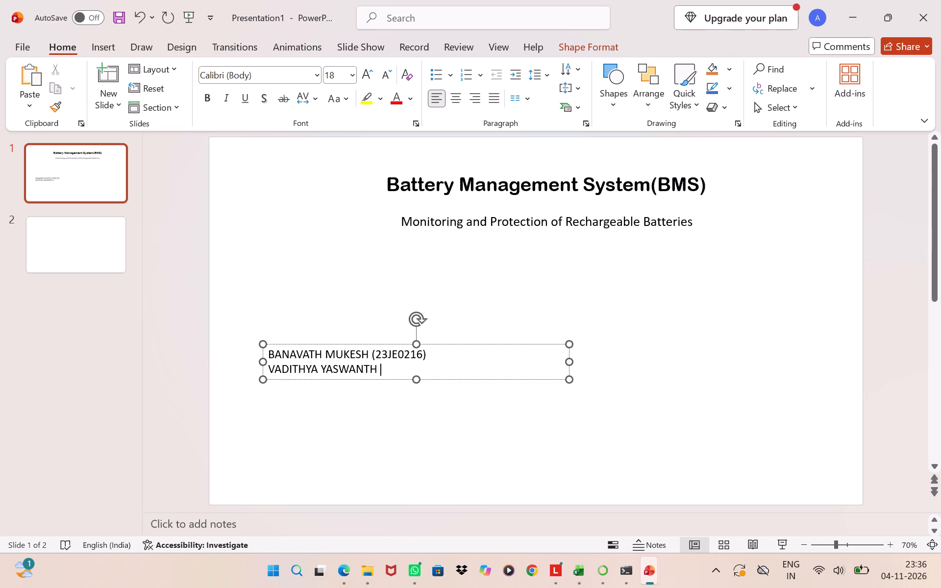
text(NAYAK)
Add the second presenter's ID number in parentheses after their name.
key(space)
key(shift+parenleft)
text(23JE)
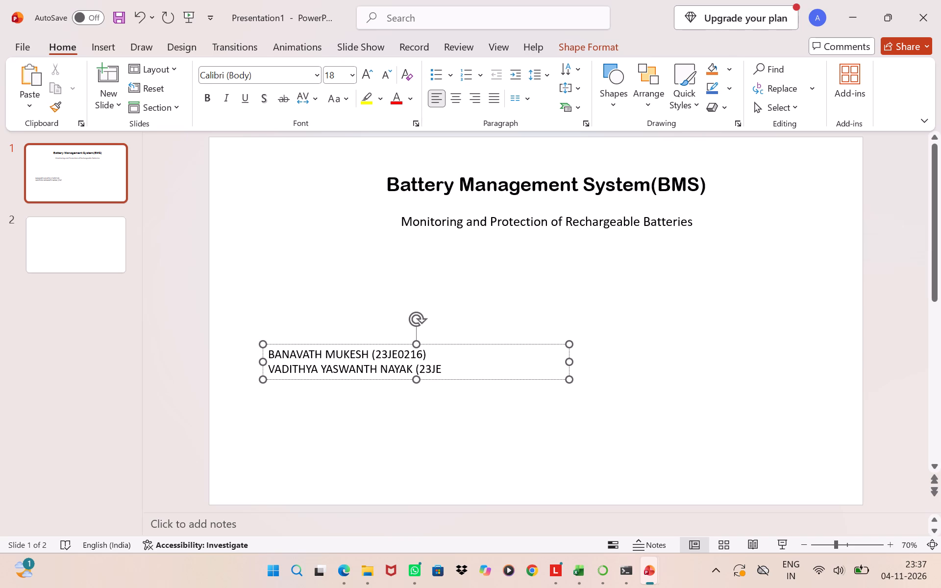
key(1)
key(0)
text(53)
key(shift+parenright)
Add a third line with the third presenter's full name in capitals and their ID number in parentheses.
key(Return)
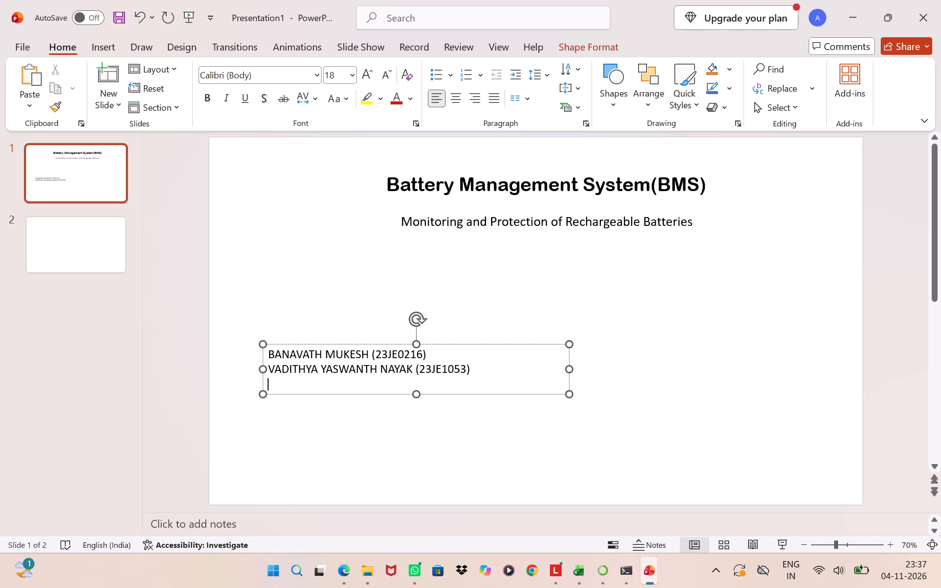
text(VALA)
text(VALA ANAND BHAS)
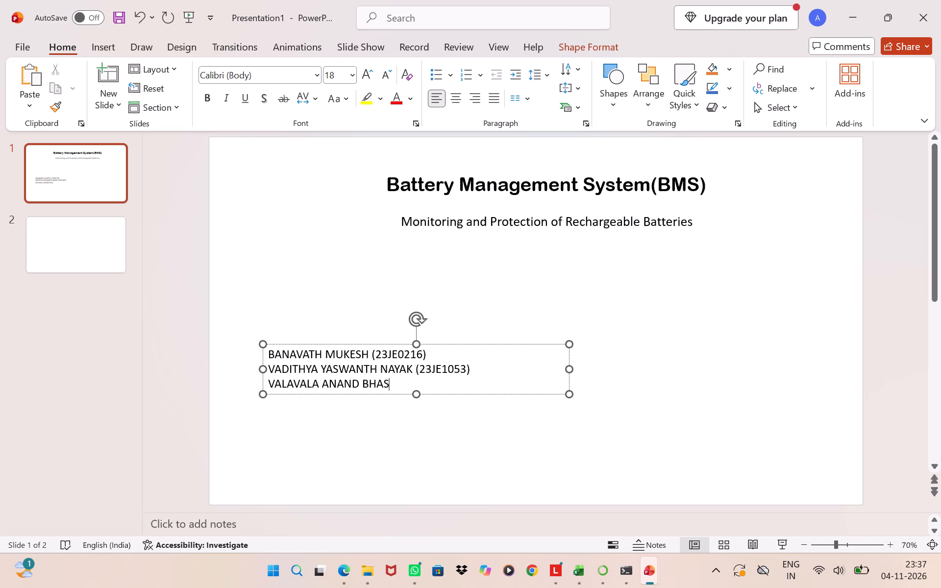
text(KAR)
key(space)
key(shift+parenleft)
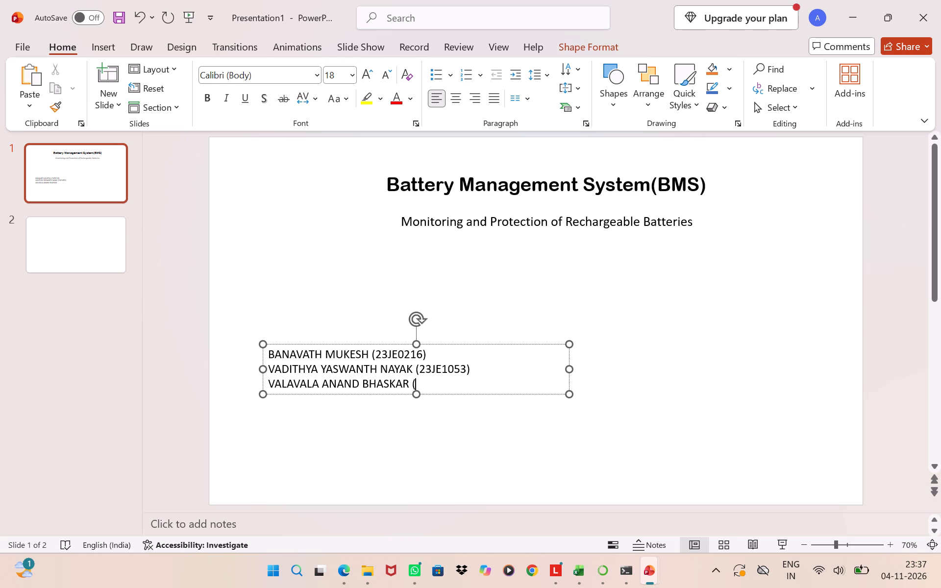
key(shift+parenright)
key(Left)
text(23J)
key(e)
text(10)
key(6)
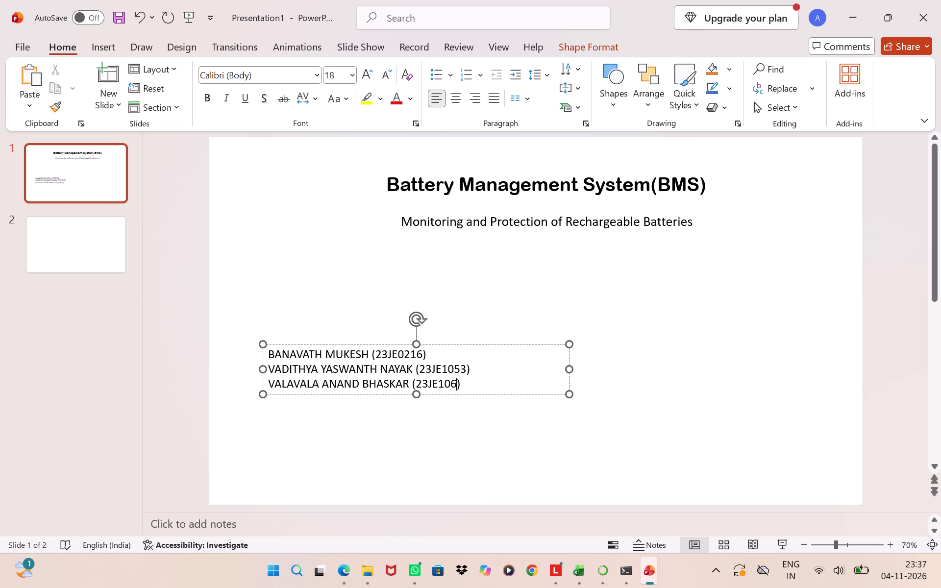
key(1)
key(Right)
Set the font size of all three presenter lines on slide 1 to 24.
drag(269, 353, 477, 398)
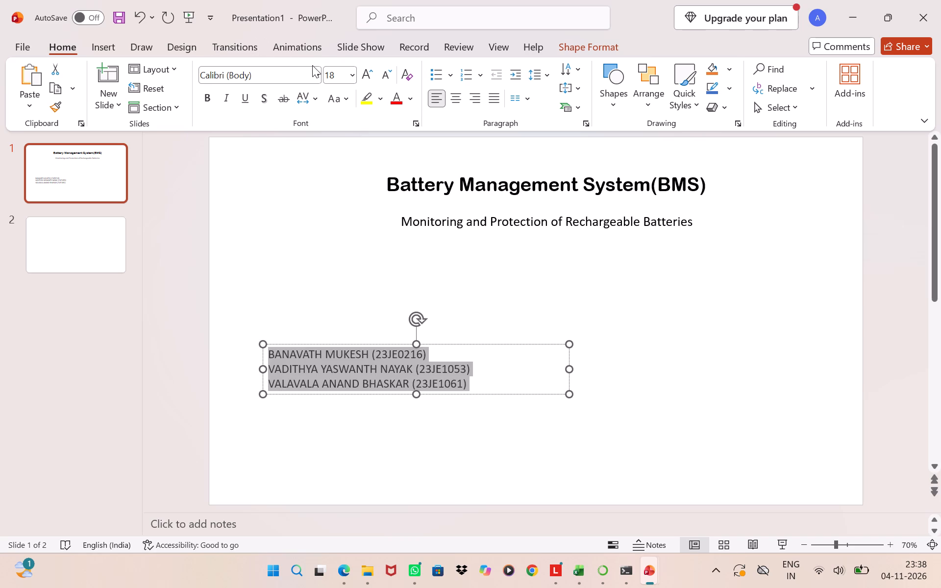
click(351, 75)
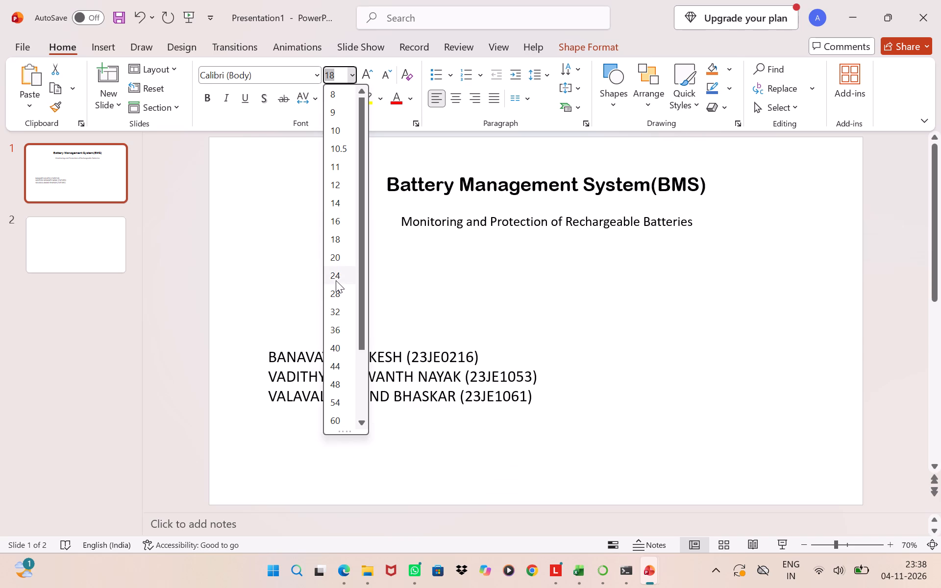
click(336, 281)
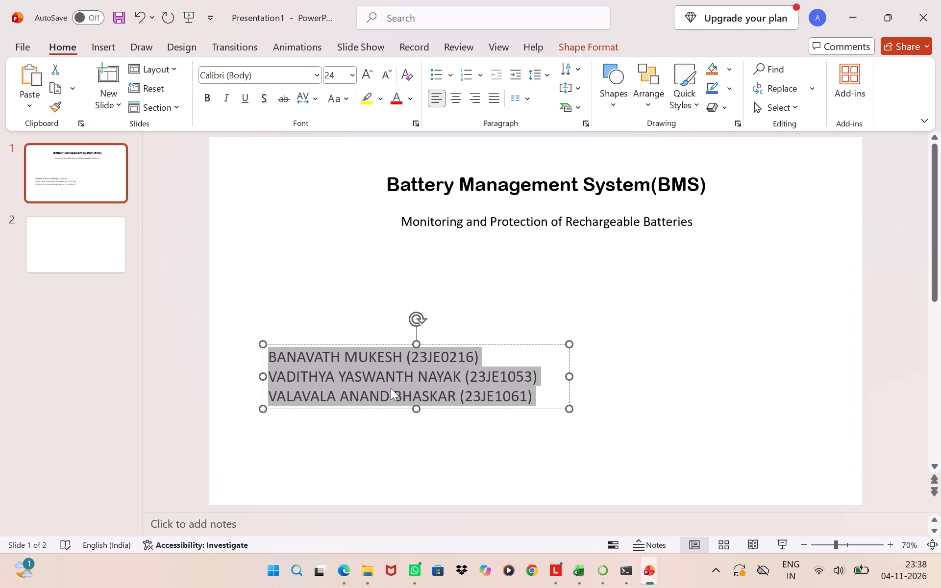
click(434, 446)
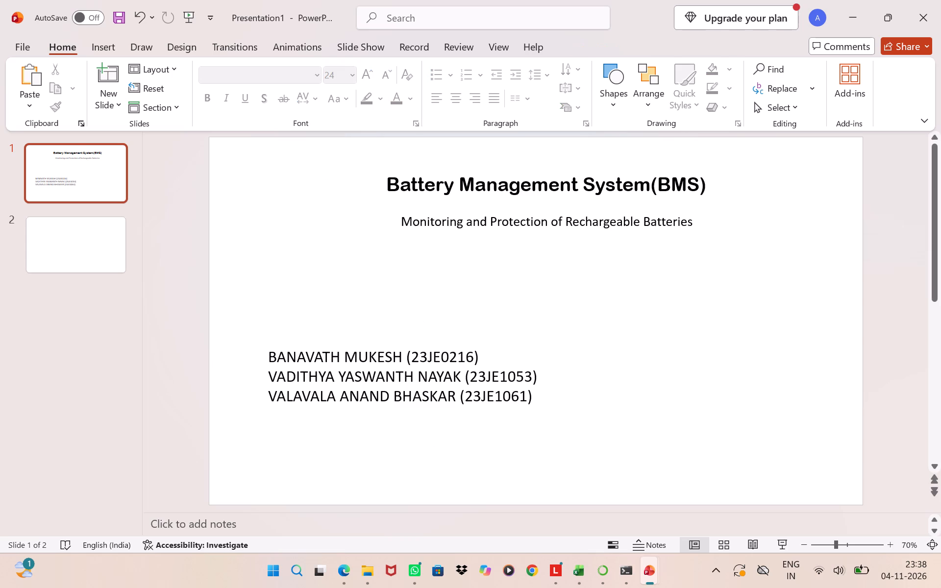
Move the presenters' text box on slide 1 down towards the slide's bottom edge and slightly to the left.
click(562, 390)
drag(560, 382, 557, 417)
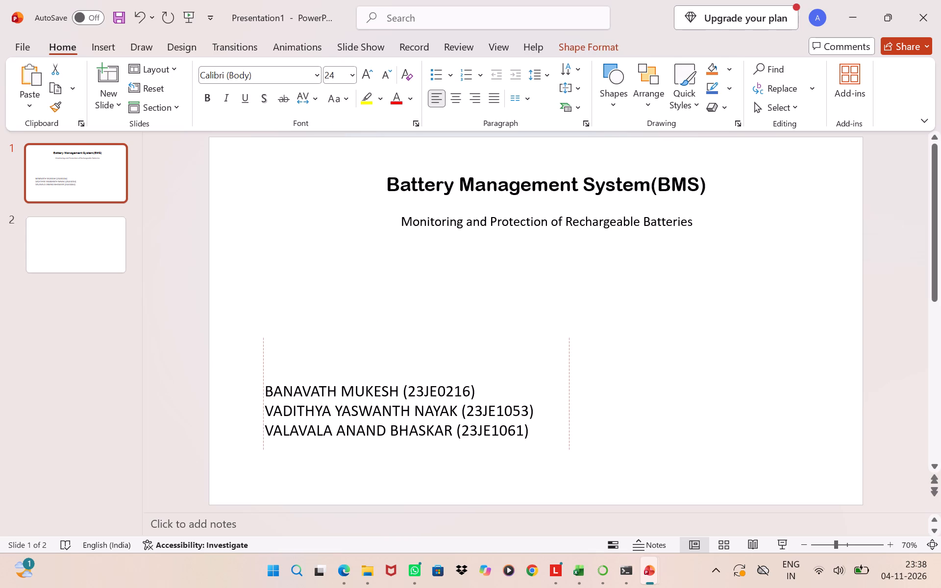
drag(557, 417, 552, 417)
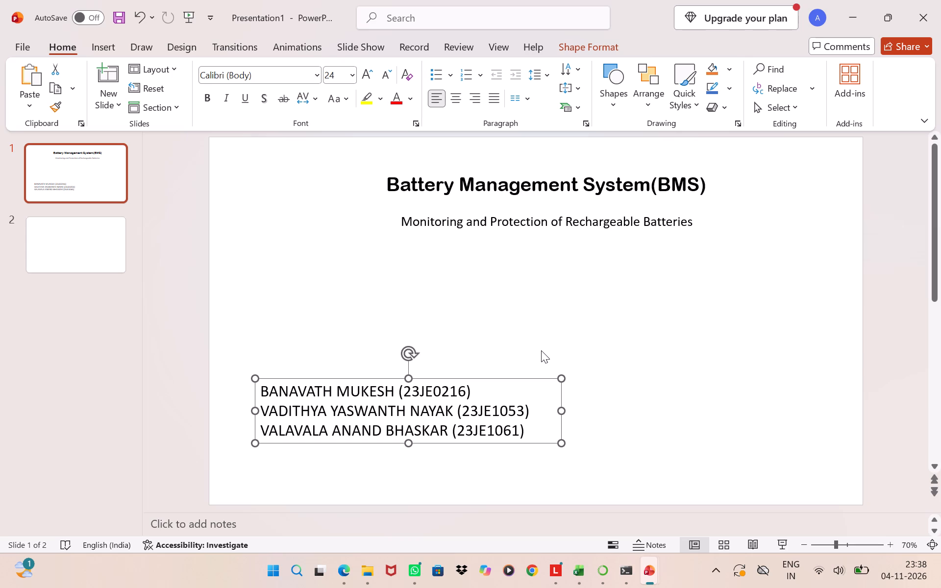
click(615, 338)
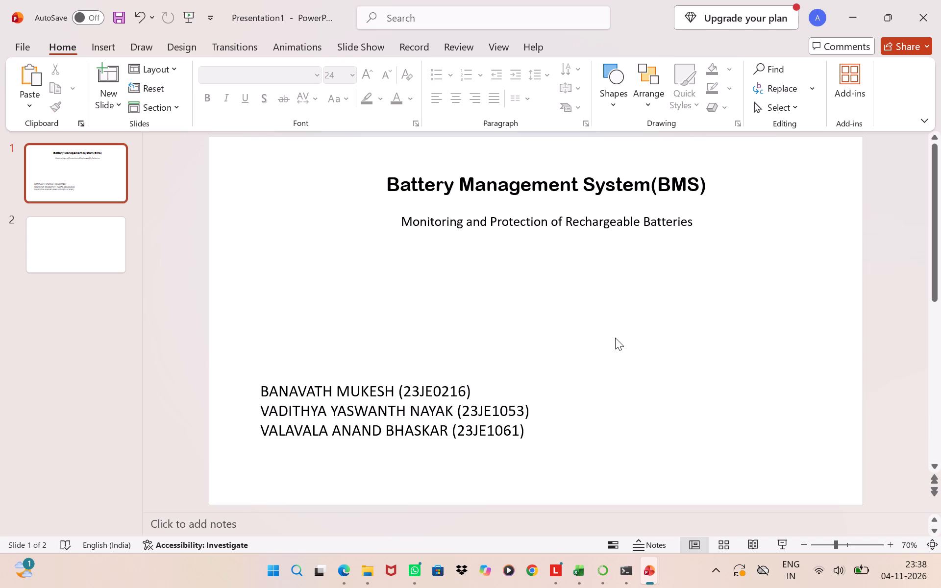
click(615, 338)
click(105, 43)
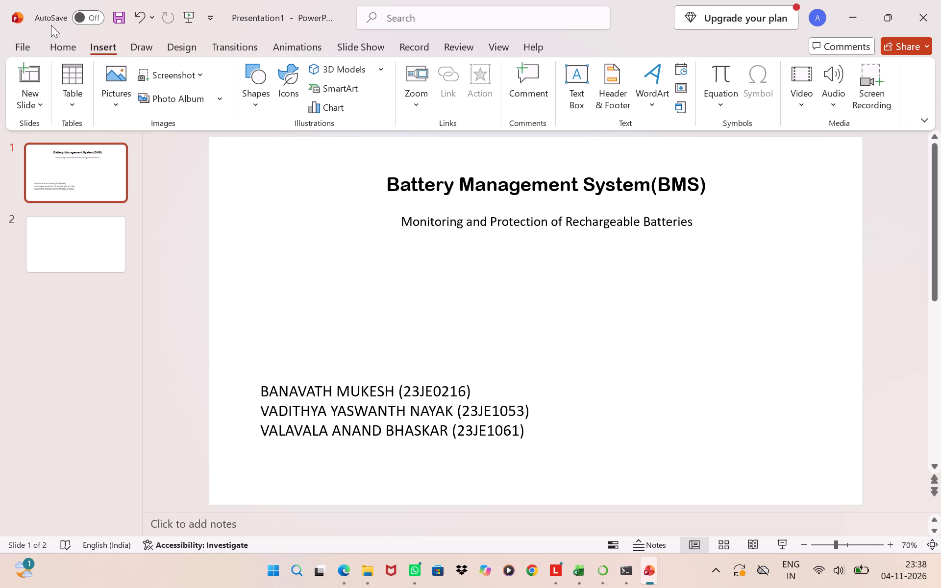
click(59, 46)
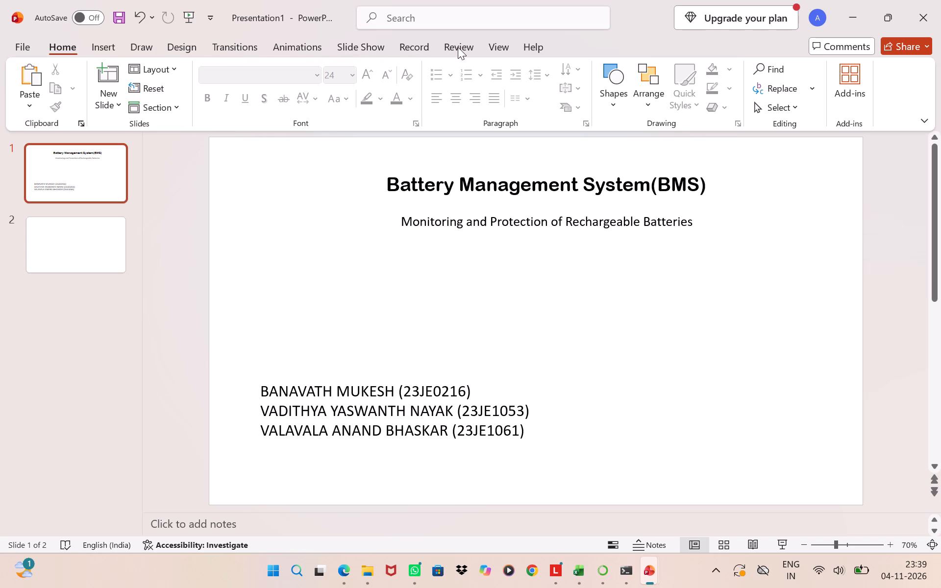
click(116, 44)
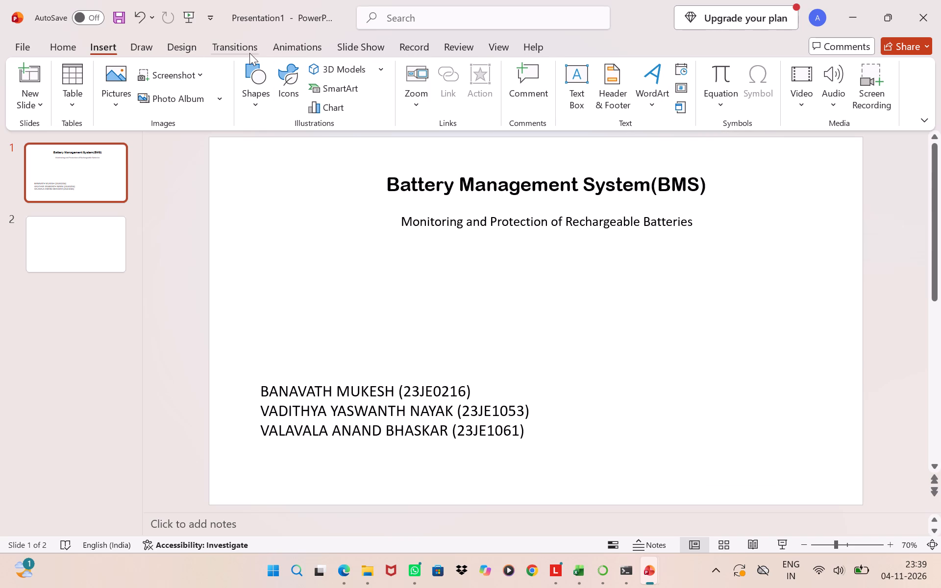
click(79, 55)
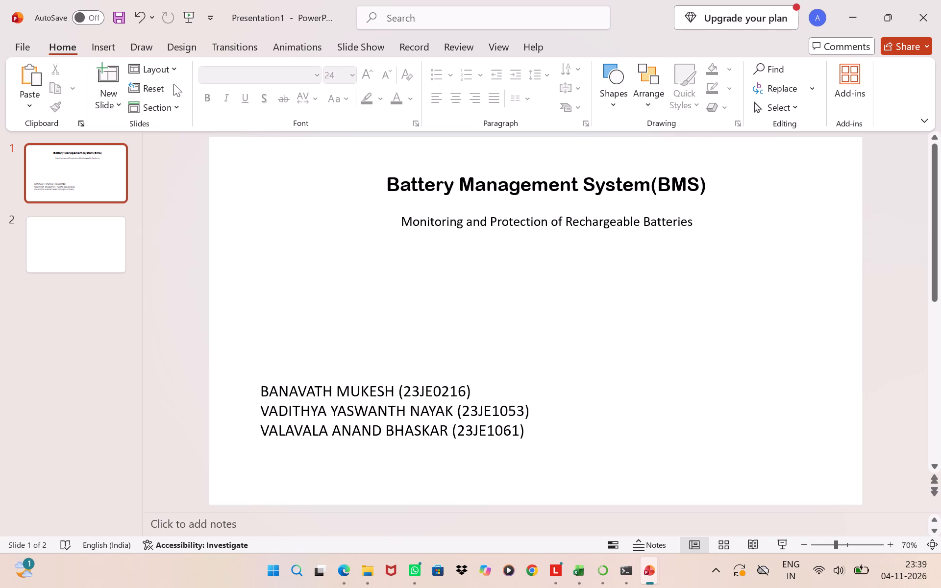
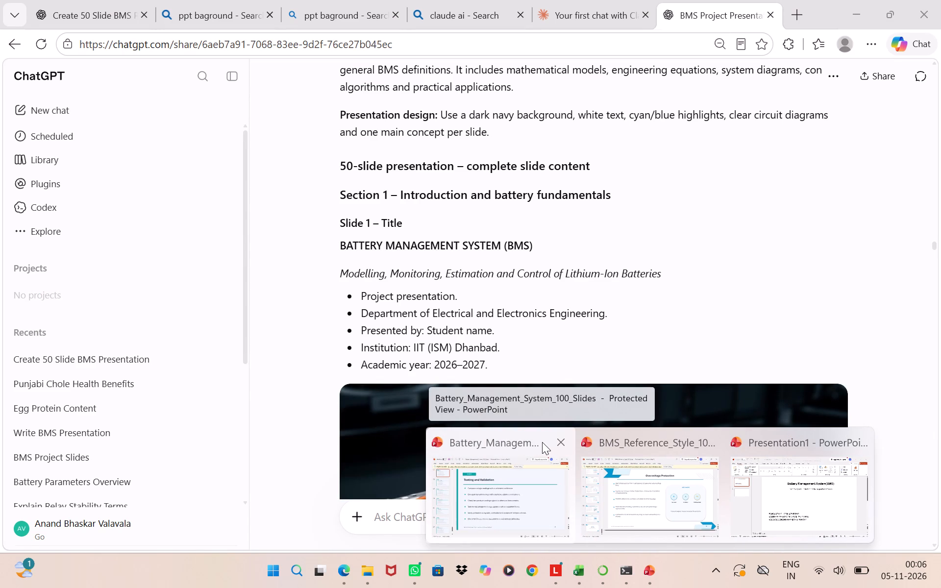
click(555, 441)
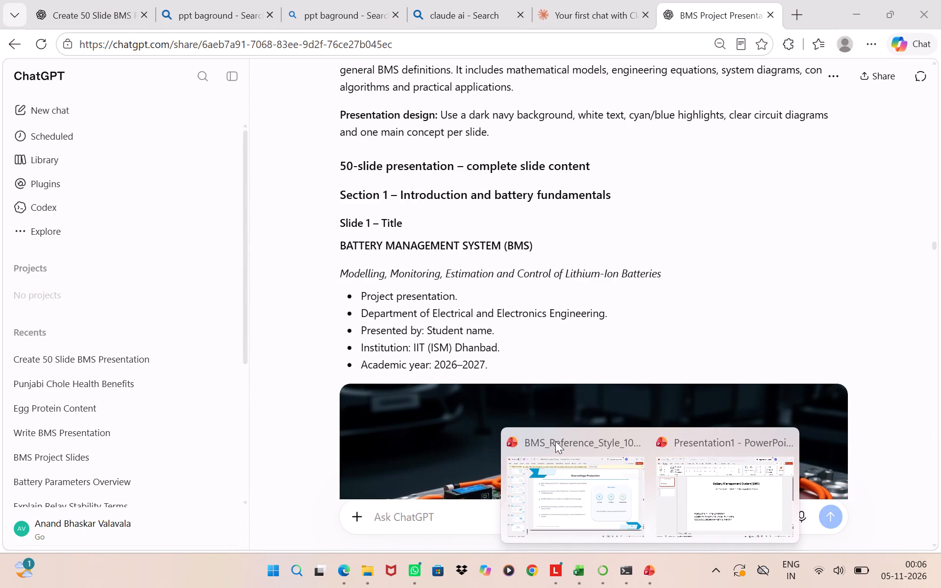
click(630, 440)
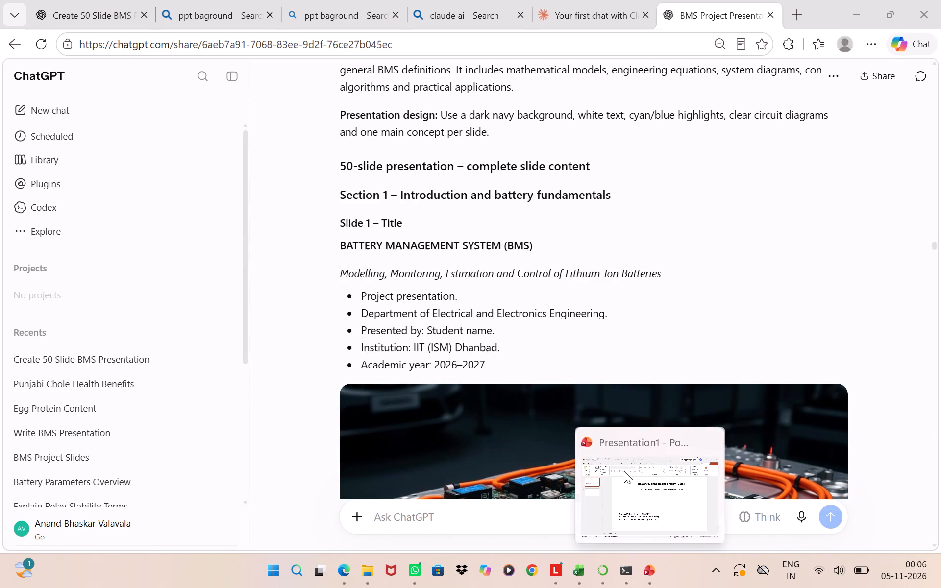
click(625, 490)
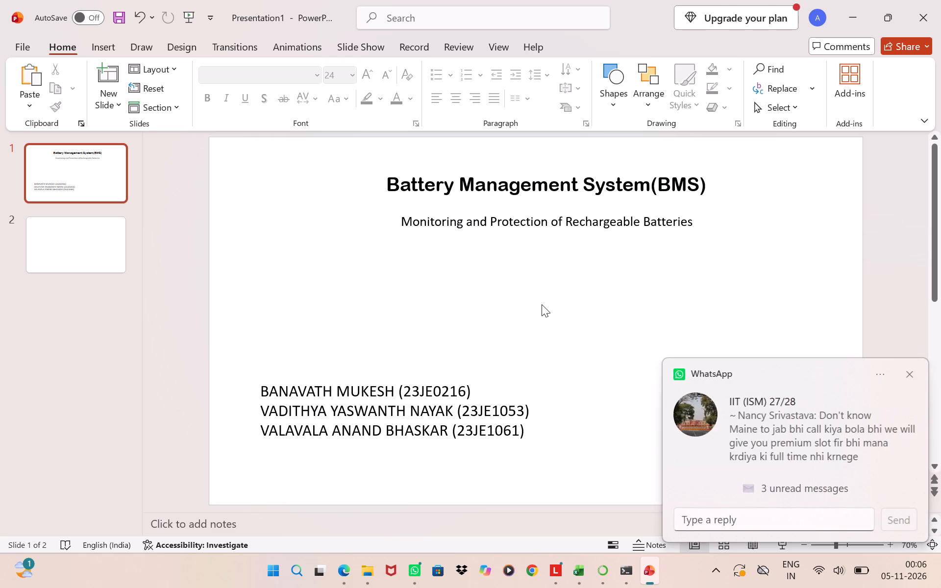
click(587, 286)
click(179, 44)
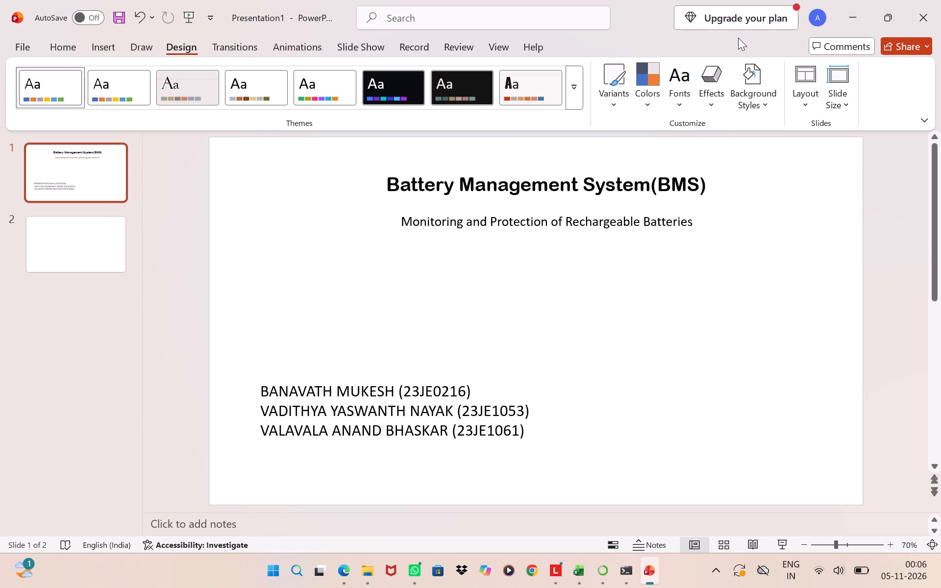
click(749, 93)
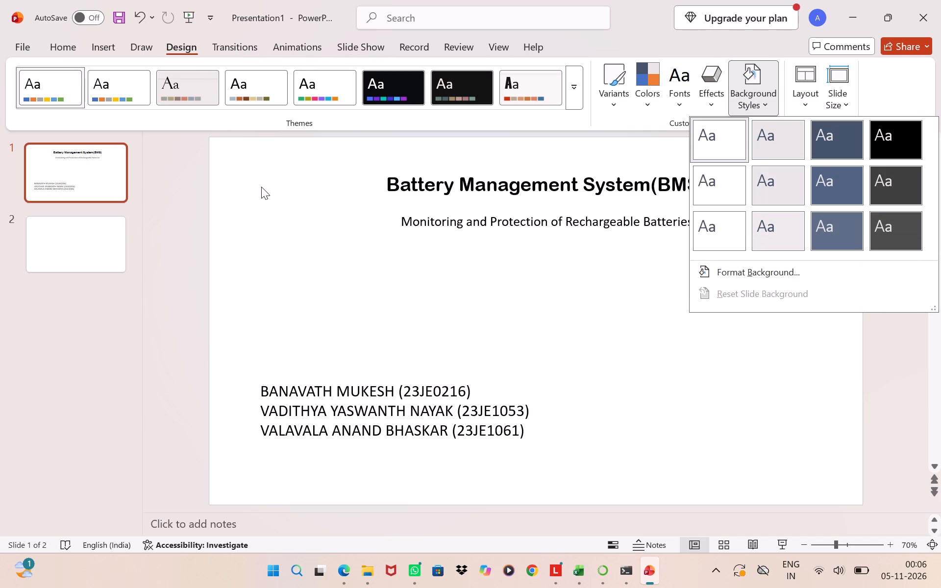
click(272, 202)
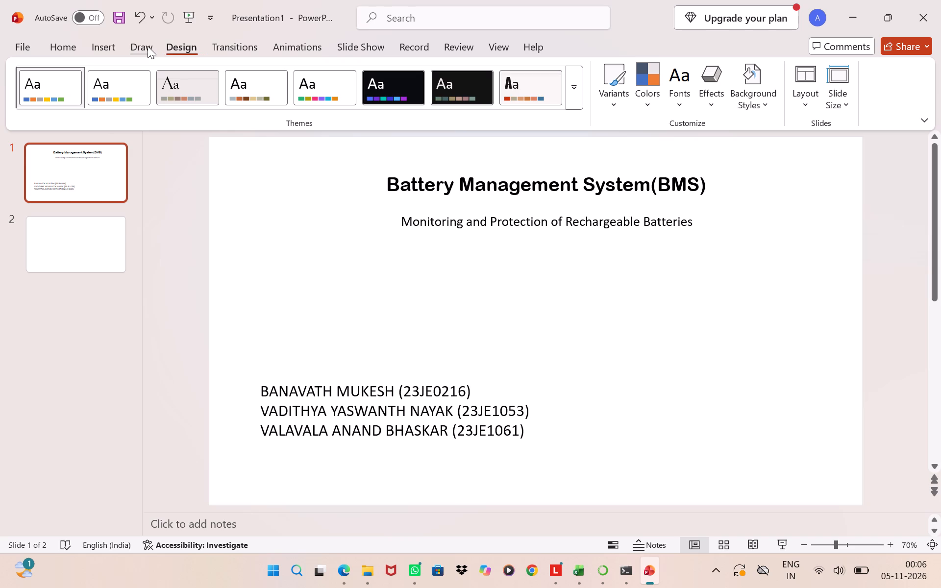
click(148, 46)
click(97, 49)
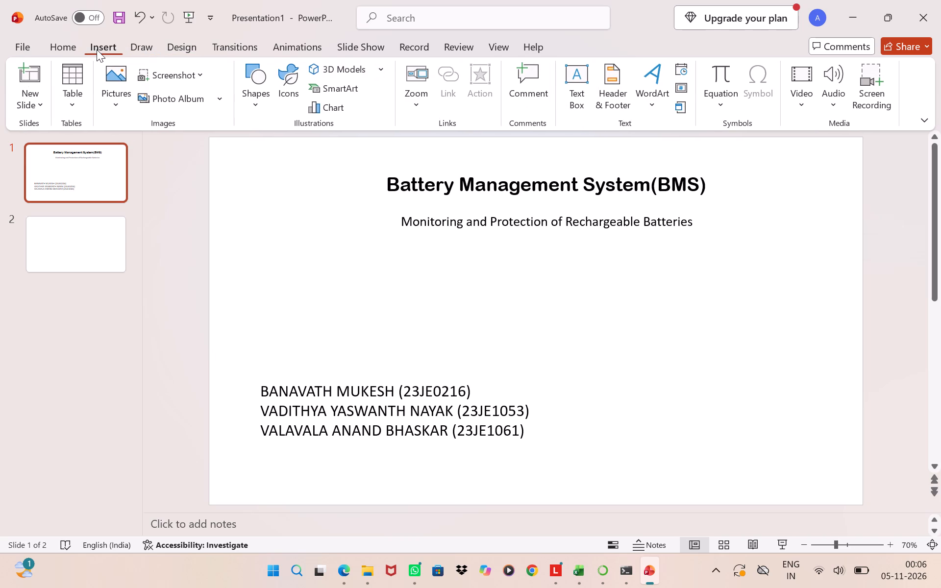
Apply the ppt_bg picture from the Downloads folder as a picture fill for the title slide's background.
click(183, 45)
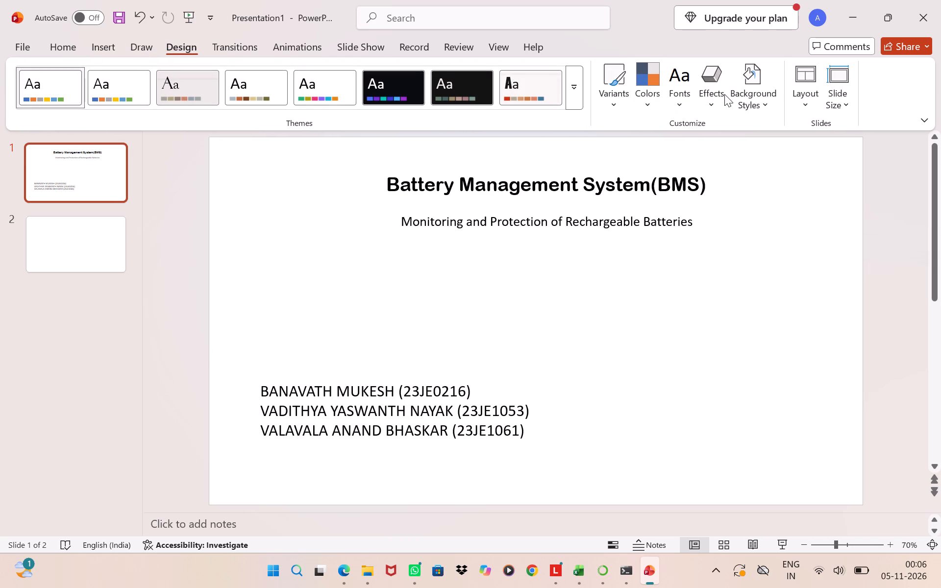
click(751, 95)
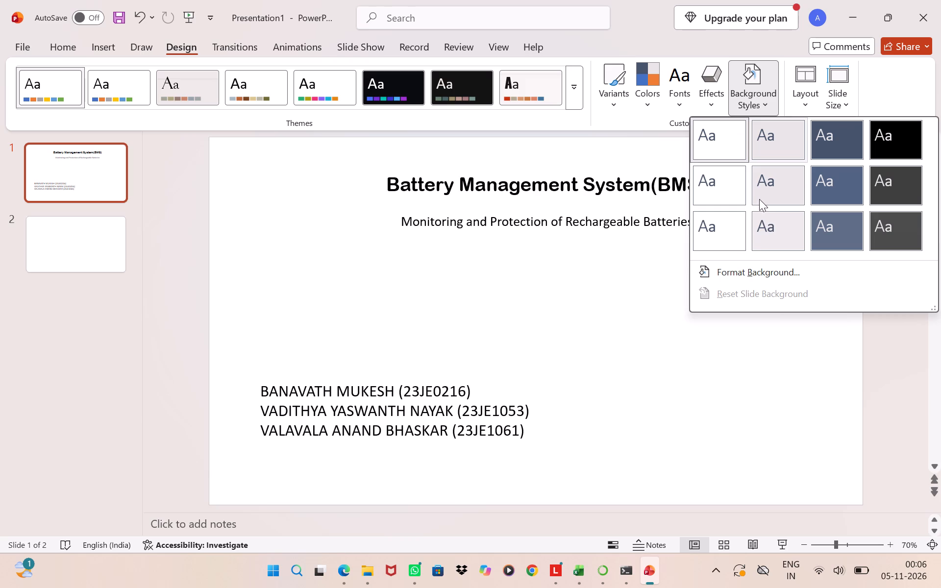
click(766, 271)
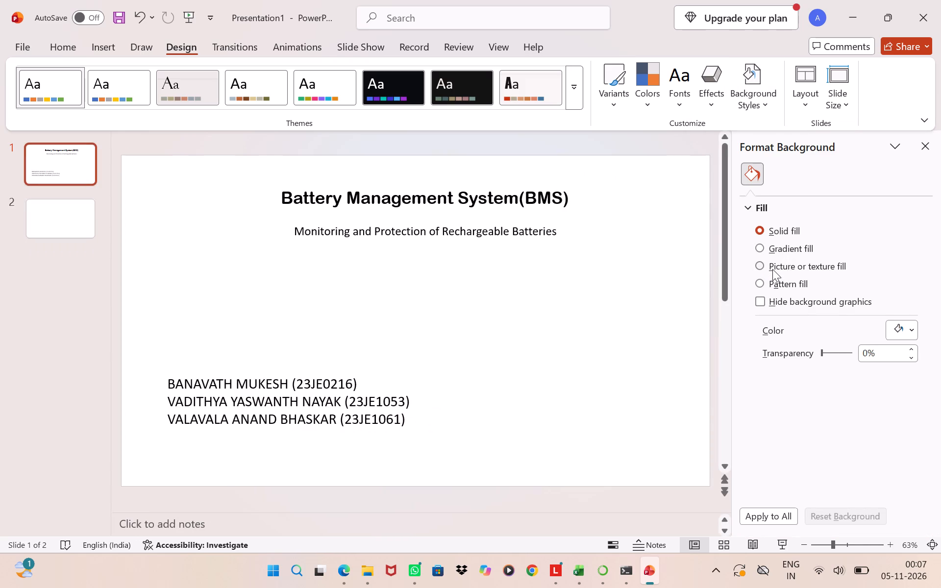
click(770, 265)
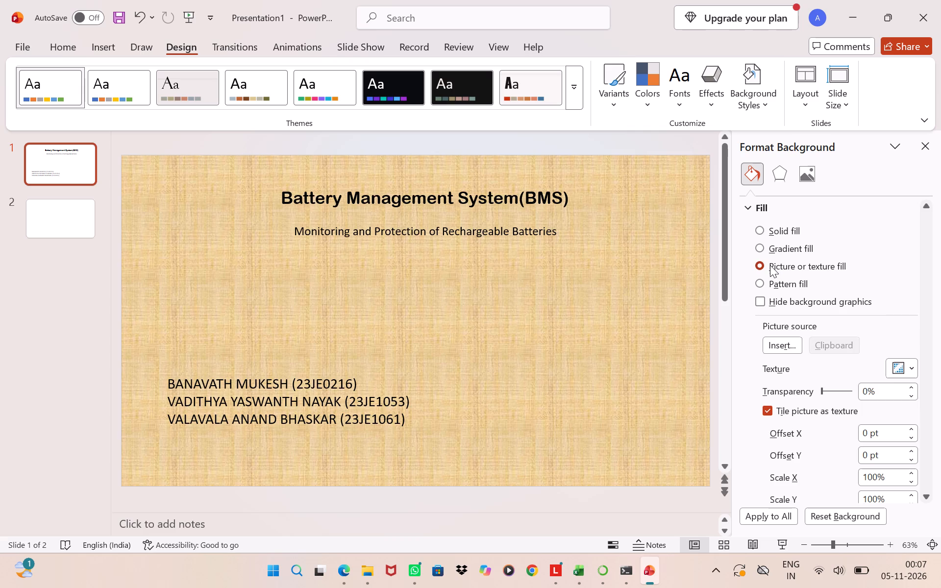
click(775, 340)
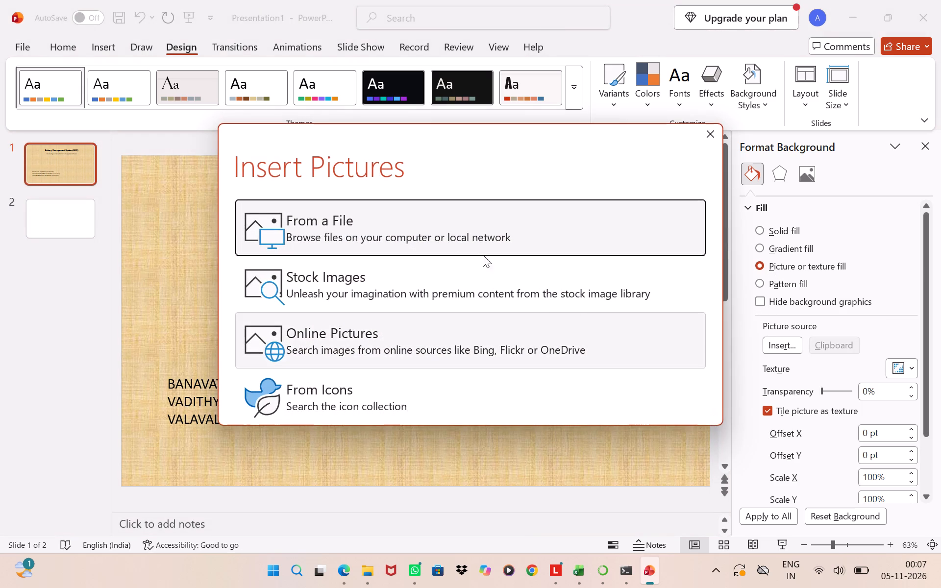
click(455, 230)
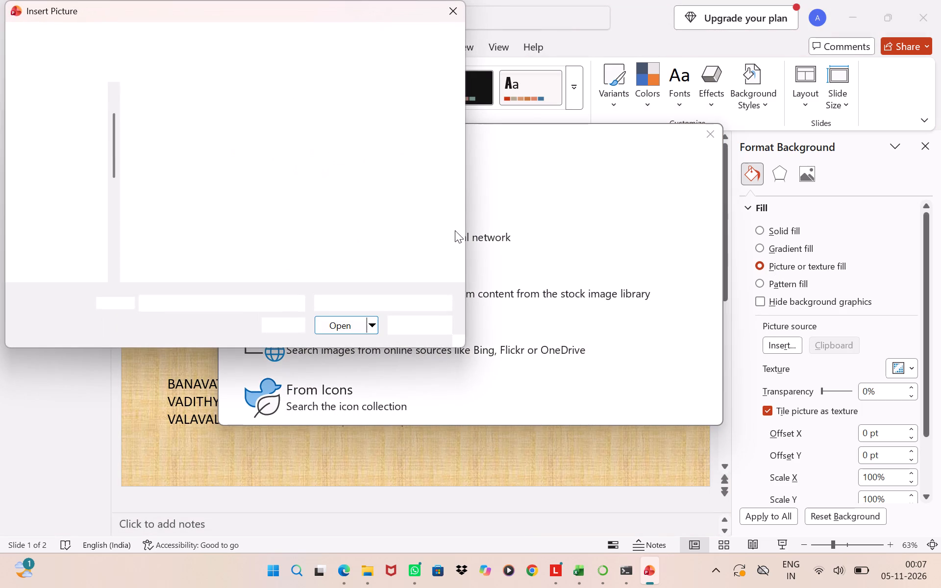
click(58, 168)
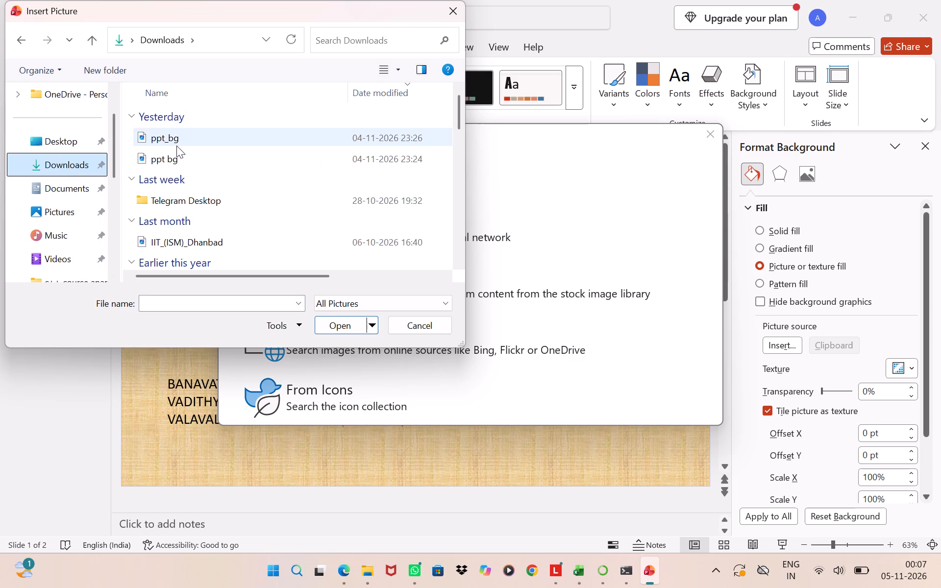
click(173, 139)
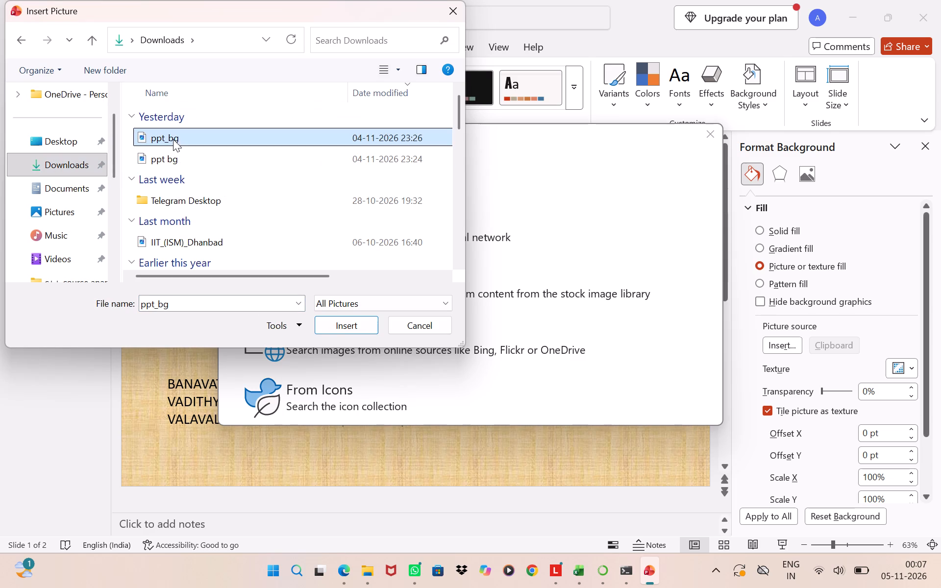
click(349, 325)
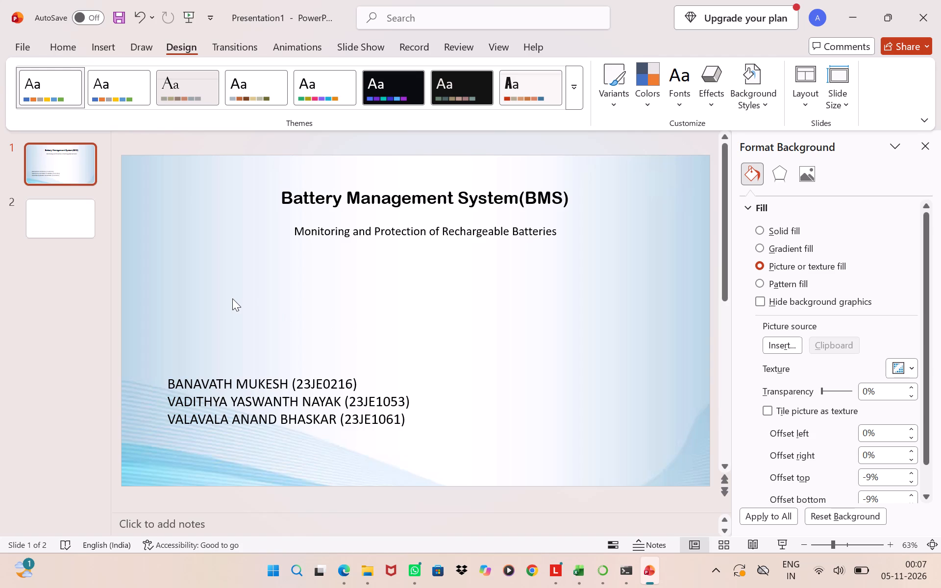
click(79, 314)
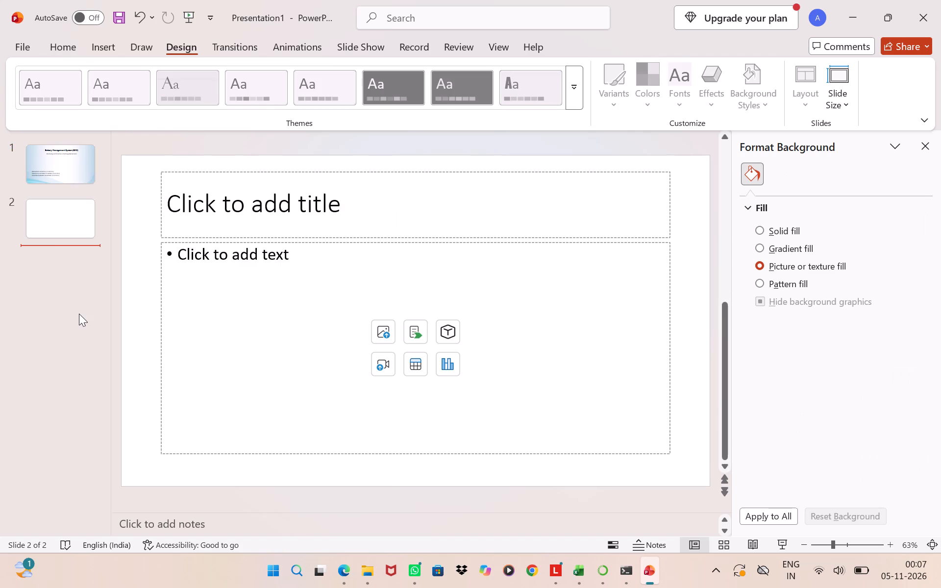
click(77, 158)
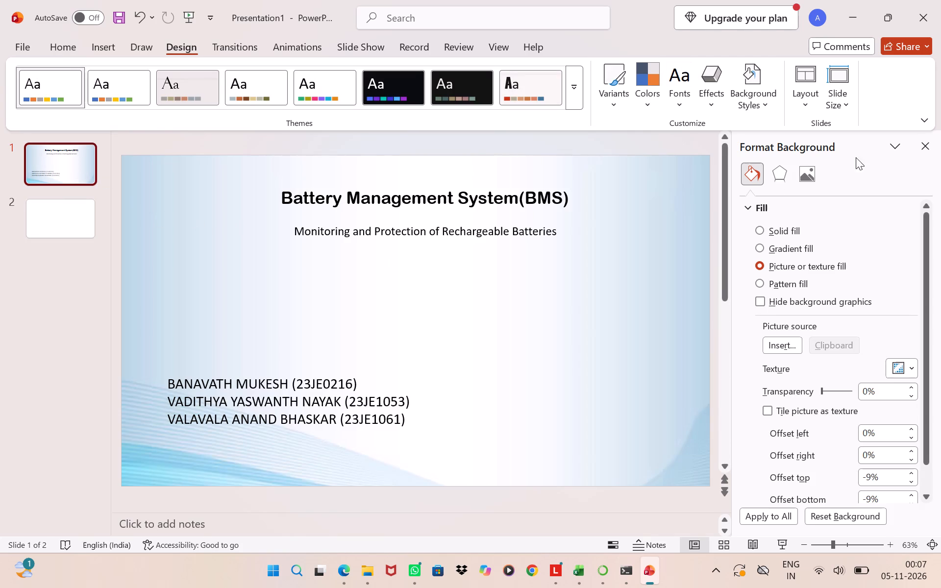
click(925, 151)
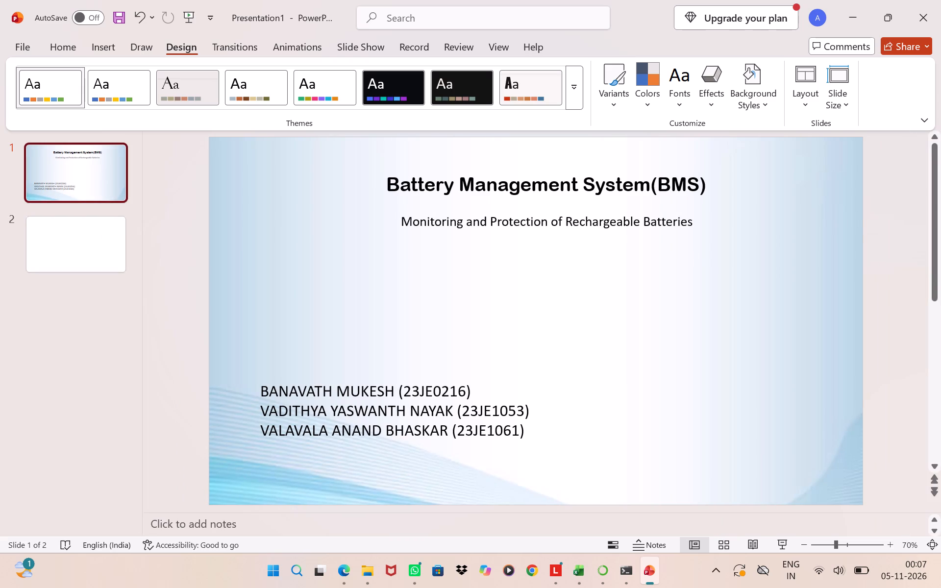
click(343, 571)
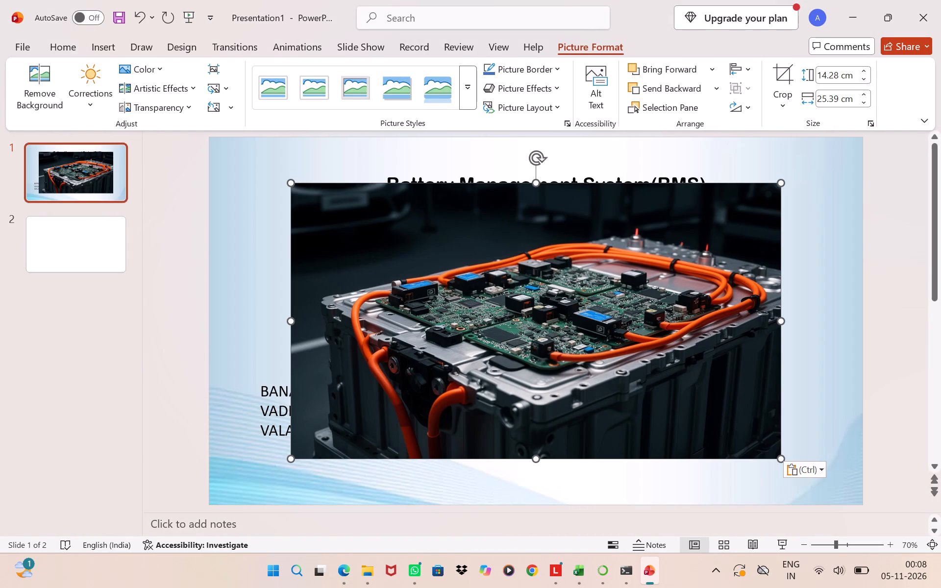
Resize the battery pack picture to about 11.13 cm high by 15.28 cm wide and place it below the subtitle, on the slide's right side.
drag(291, 233, 302, 233)
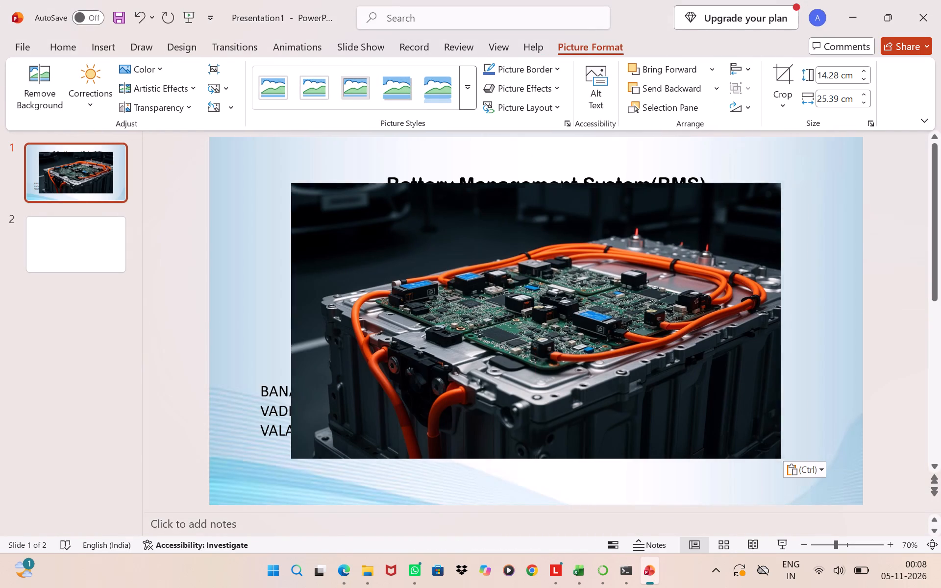
drag(302, 233, 351, 241)
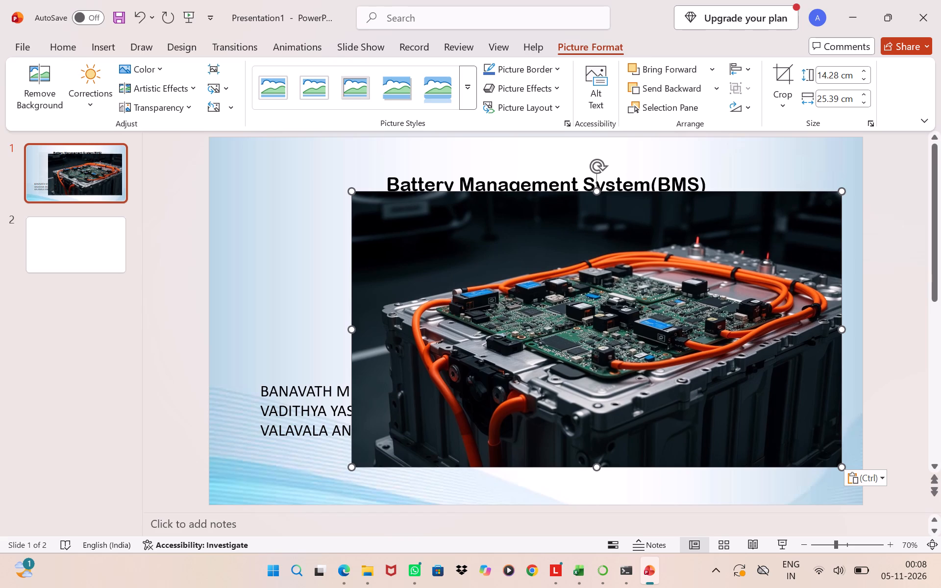
drag(353, 327, 514, 347)
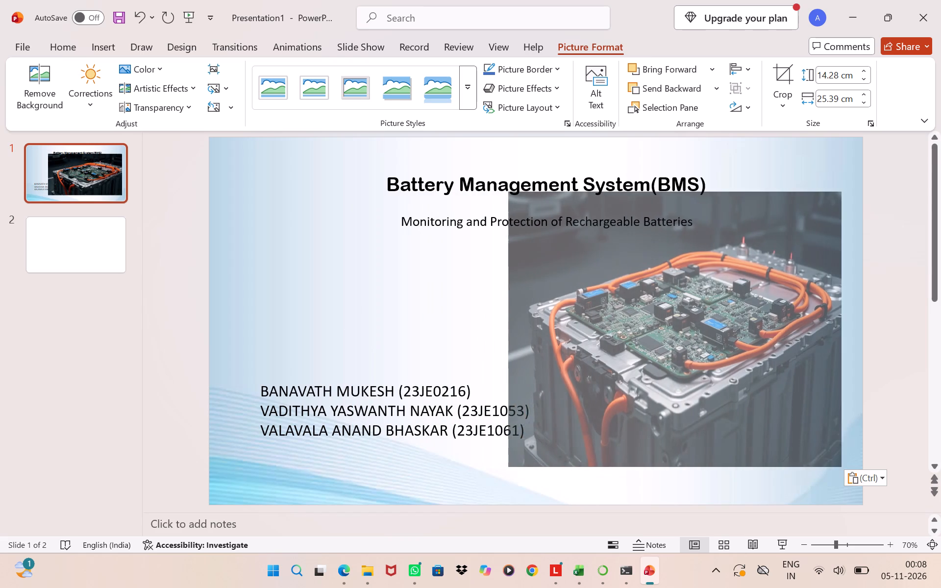
drag(514, 347, 547, 355)
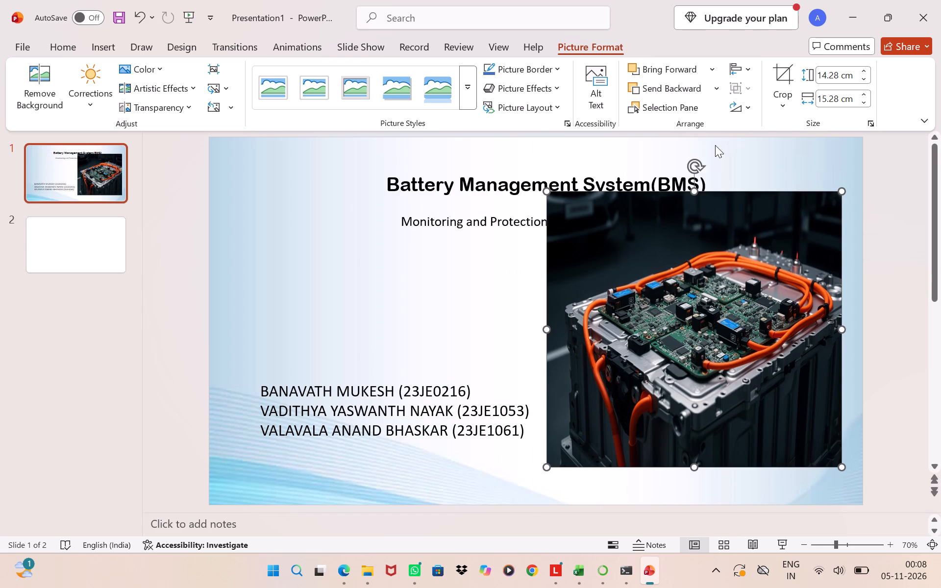
drag(693, 192, 698, 252)
drag(688, 312, 694, 302)
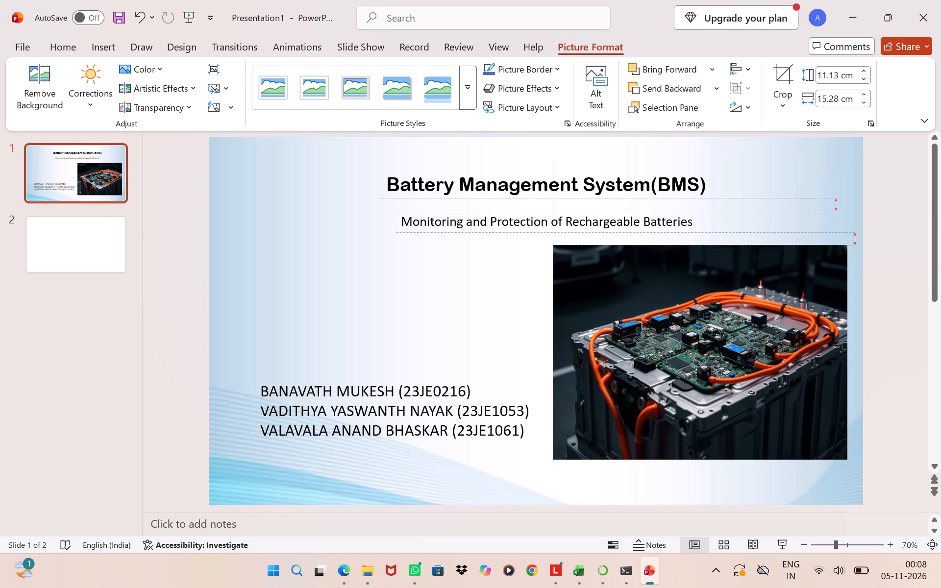
drag(694, 302, 687, 306)
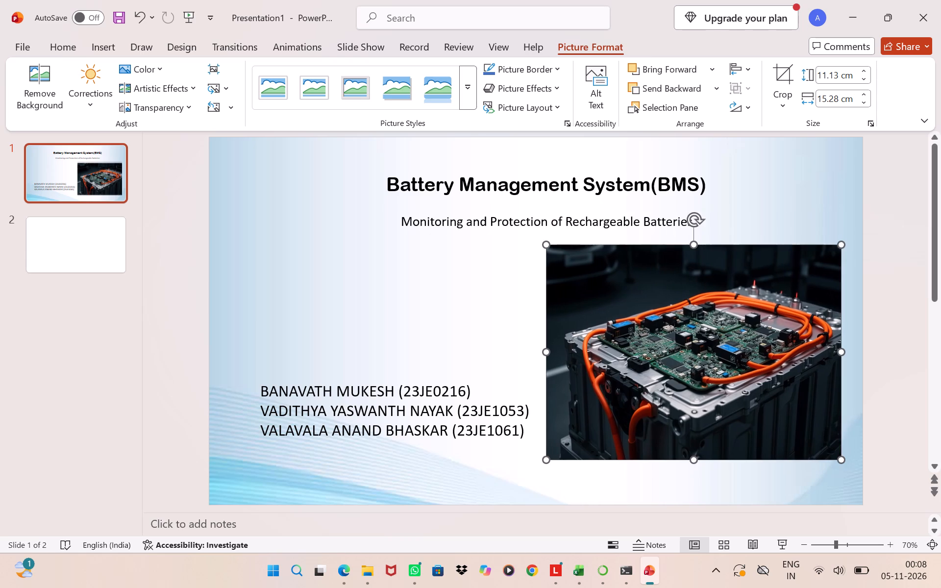
click(437, 286)
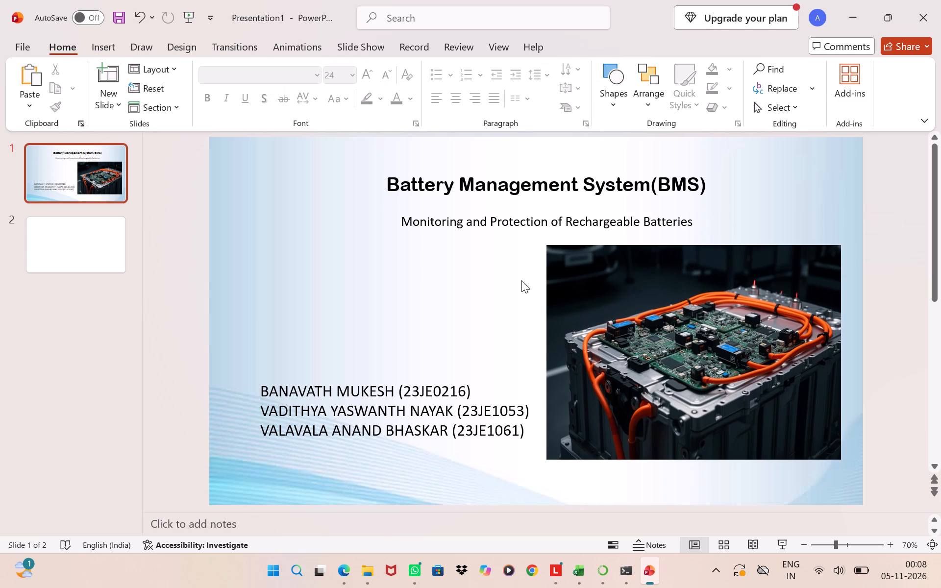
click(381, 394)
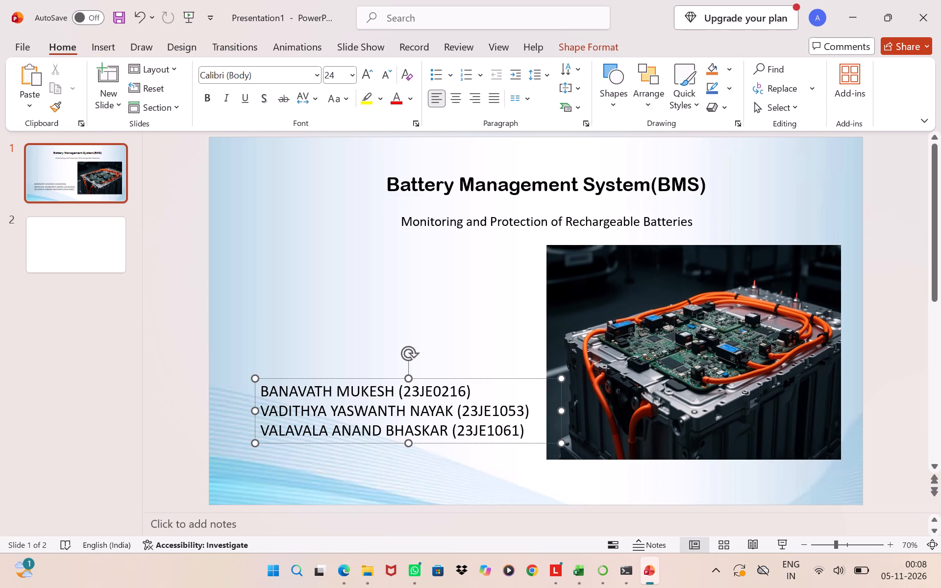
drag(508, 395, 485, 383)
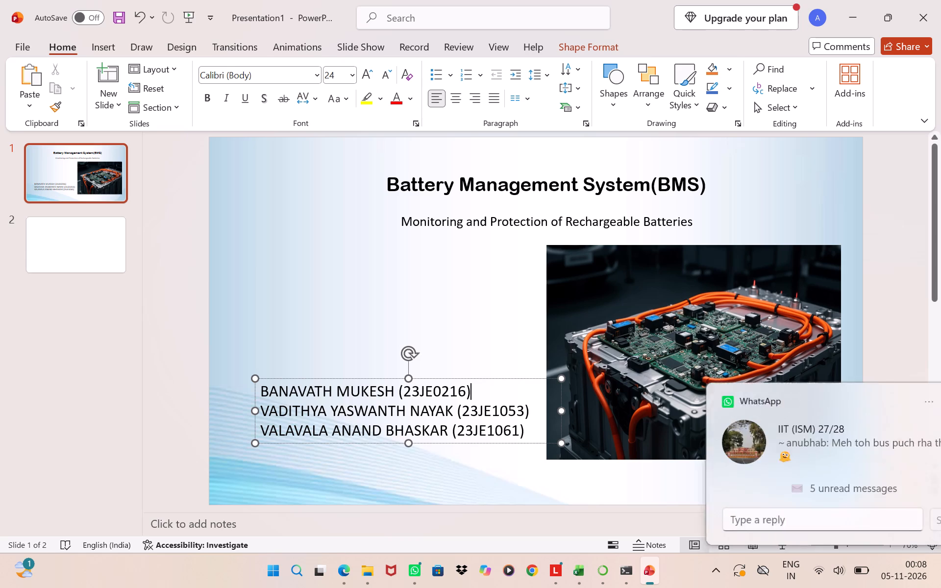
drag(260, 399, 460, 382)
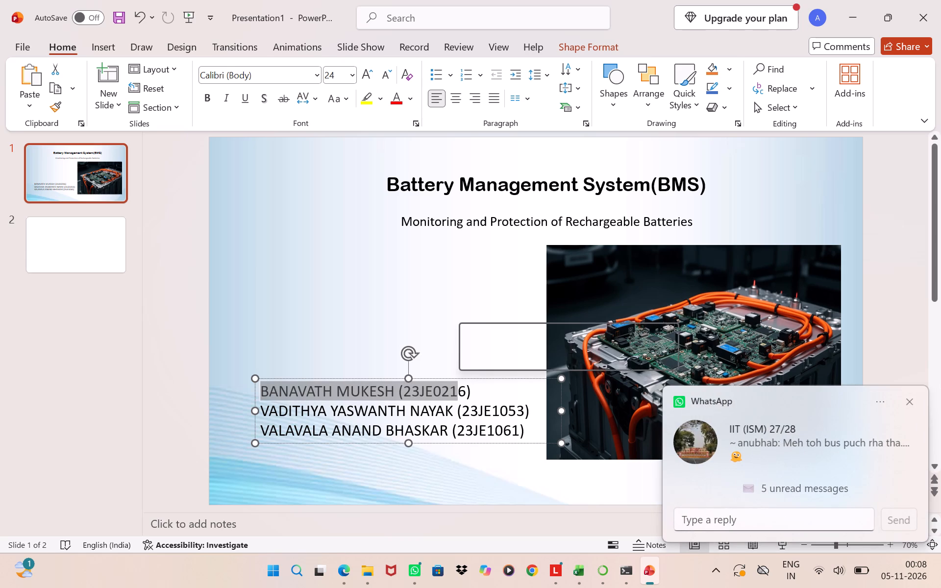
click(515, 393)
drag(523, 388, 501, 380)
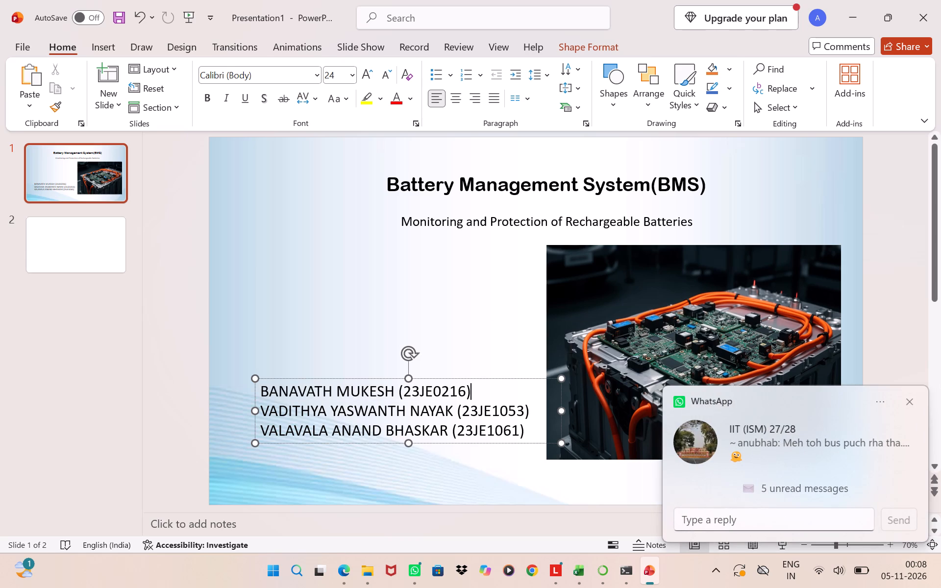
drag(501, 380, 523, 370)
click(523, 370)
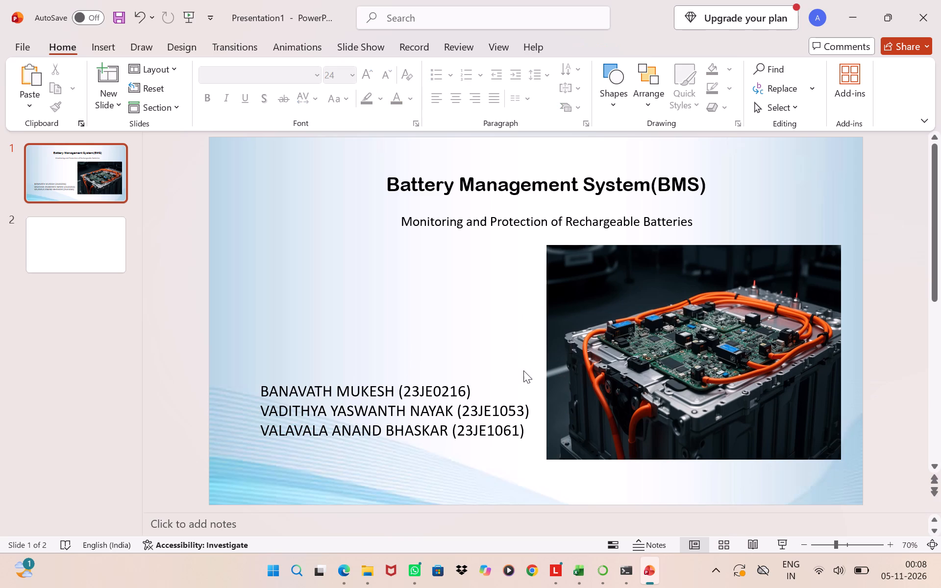
Narrow the names text box from its upper-right corner so that it clears the battery picture and sits slightly lower.
click(491, 387)
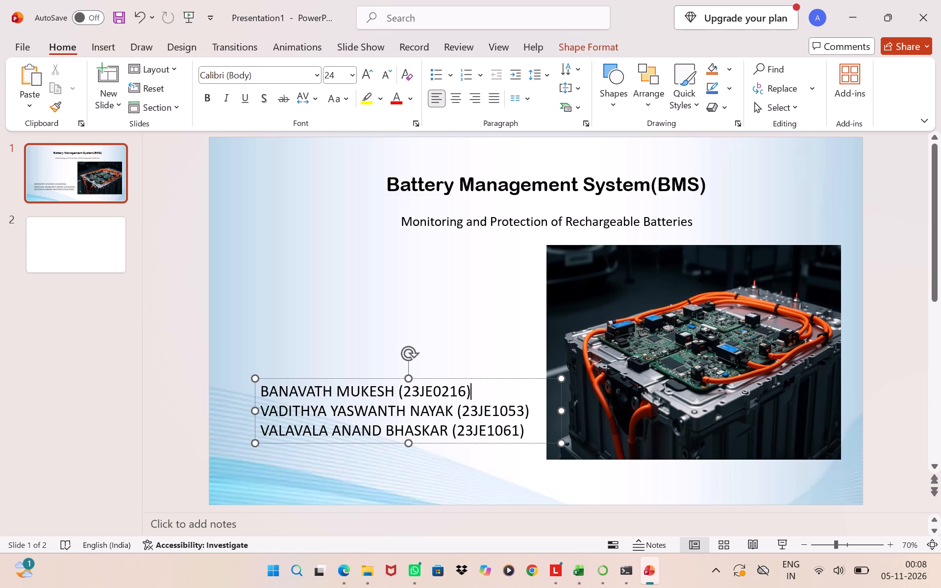
drag(491, 387, 564, 391)
drag(564, 391, 562, 381)
drag(562, 381, 522, 355)
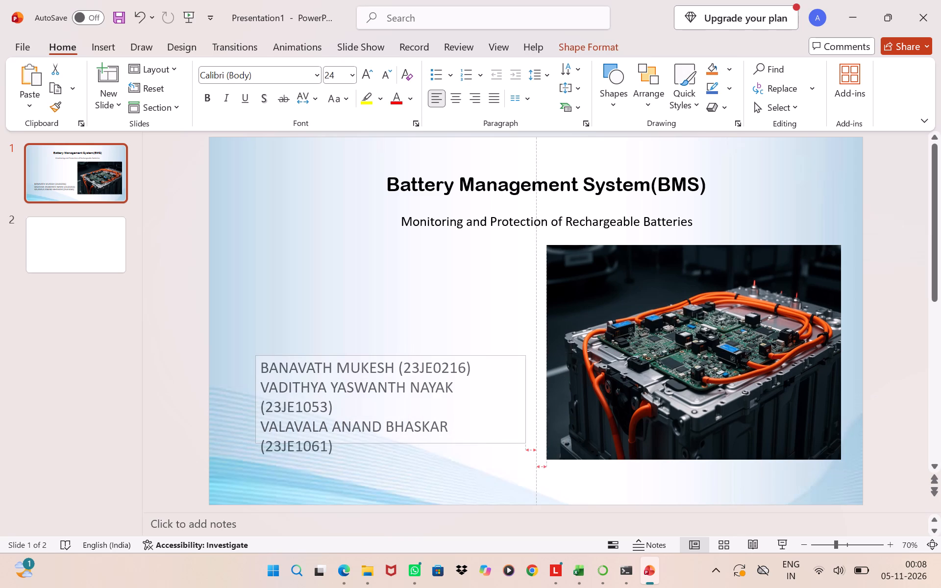
drag(522, 355, 536, 394)
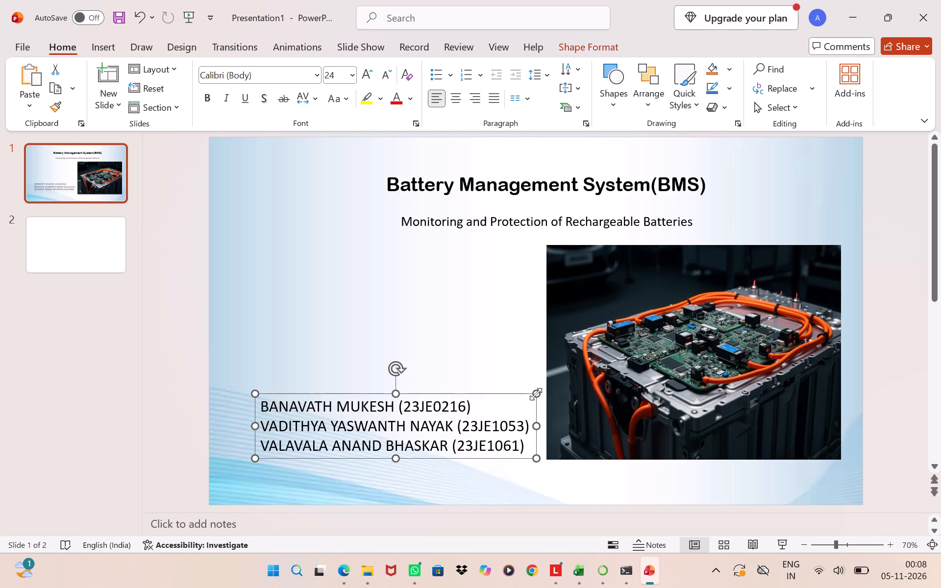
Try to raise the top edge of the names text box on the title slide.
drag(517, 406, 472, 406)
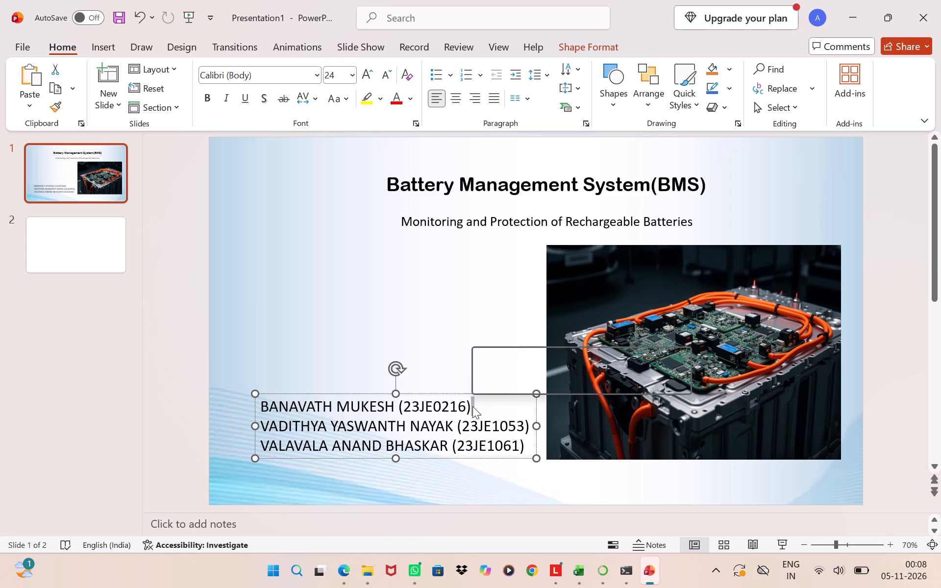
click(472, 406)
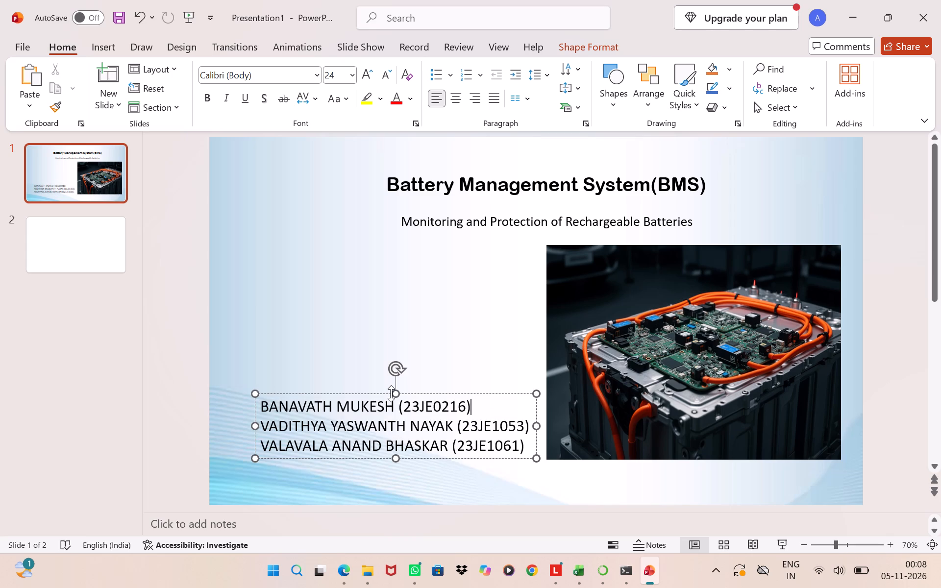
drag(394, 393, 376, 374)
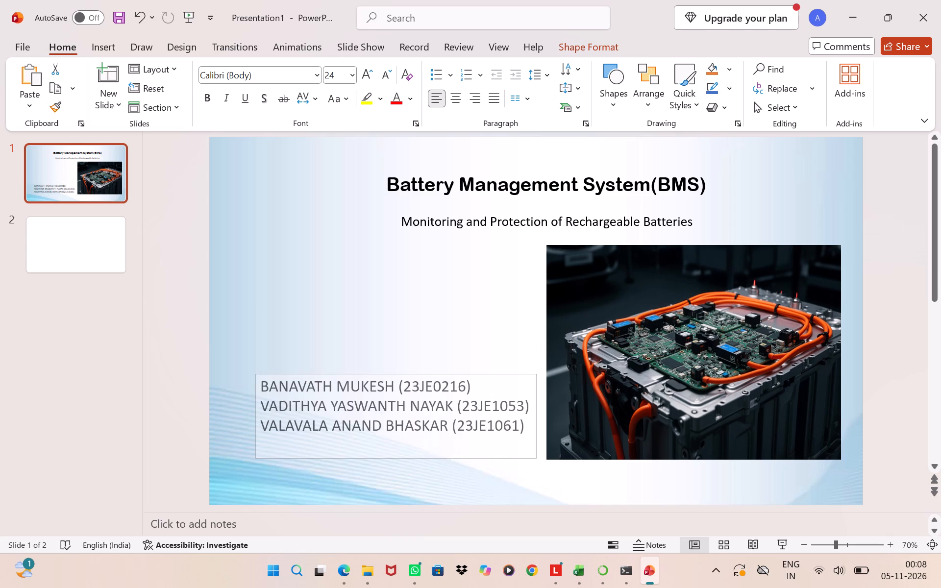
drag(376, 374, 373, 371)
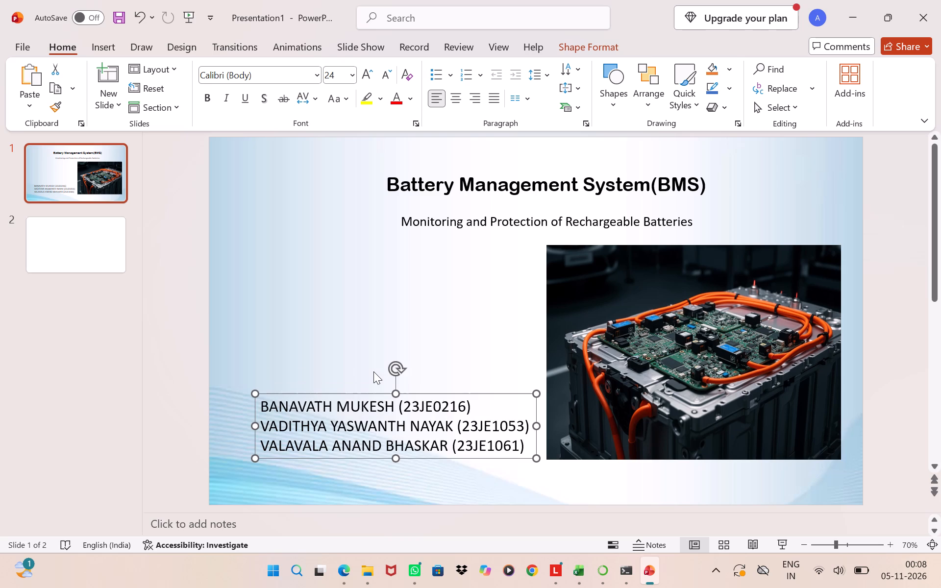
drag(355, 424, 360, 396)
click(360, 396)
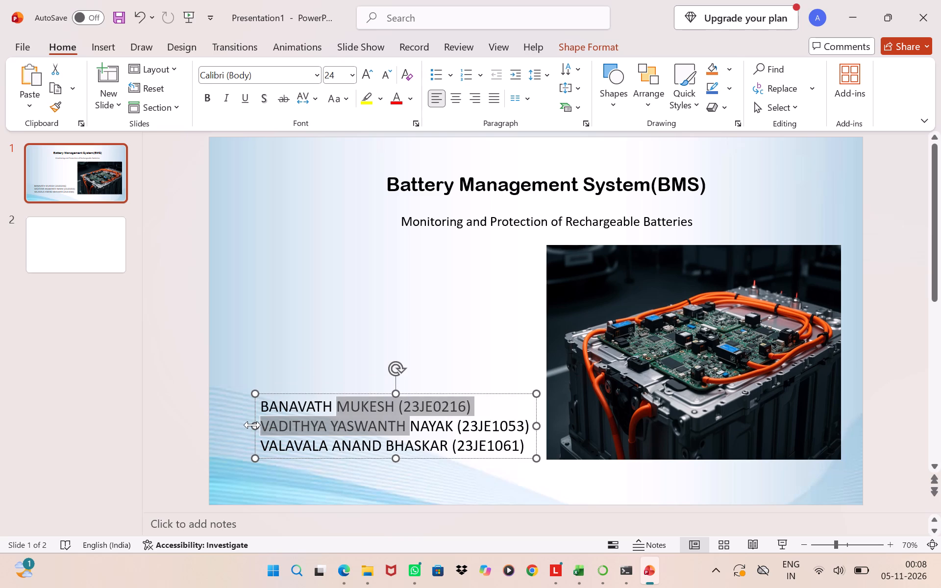
Extend the left edge of the names text box slightly outward, shifting the names away from the battery picture.
drag(252, 425, 251, 396)
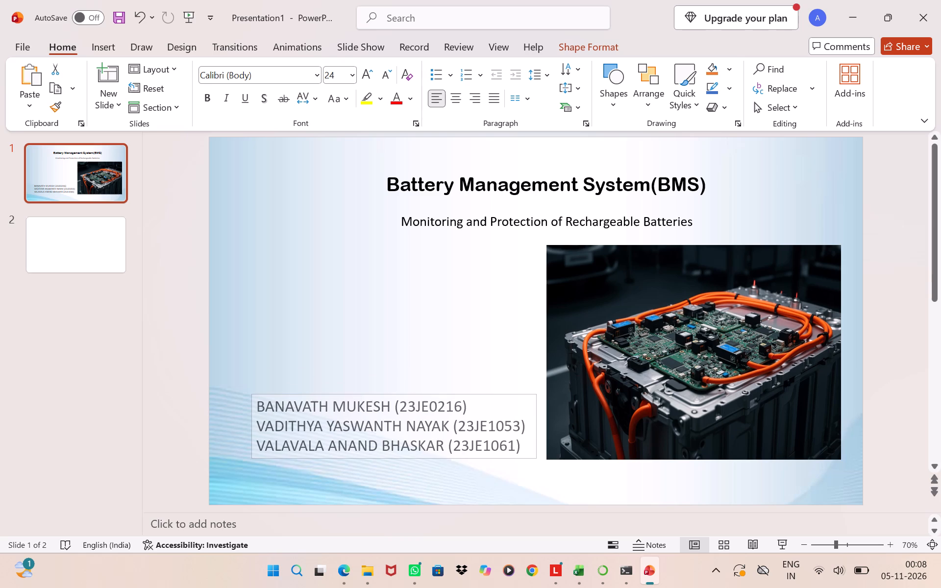
drag(251, 396, 247, 396)
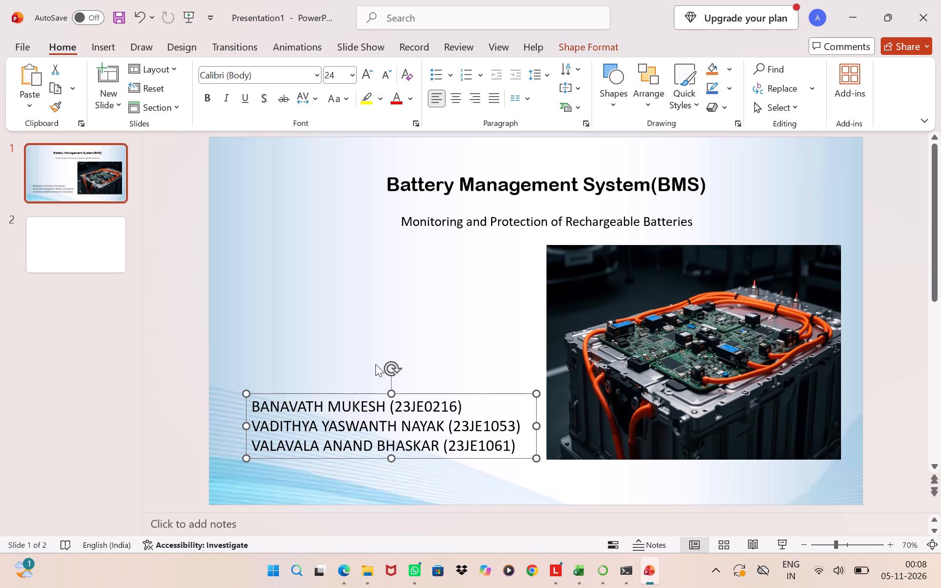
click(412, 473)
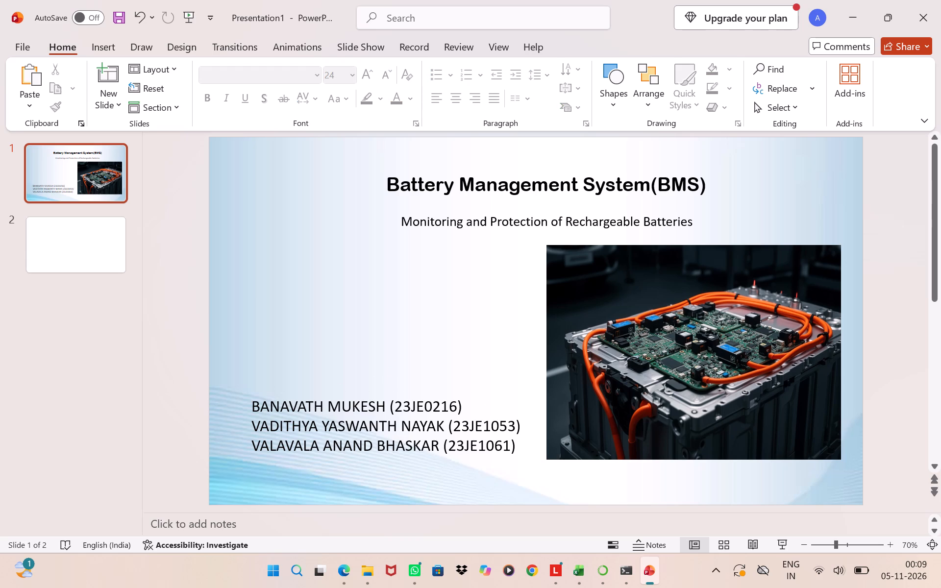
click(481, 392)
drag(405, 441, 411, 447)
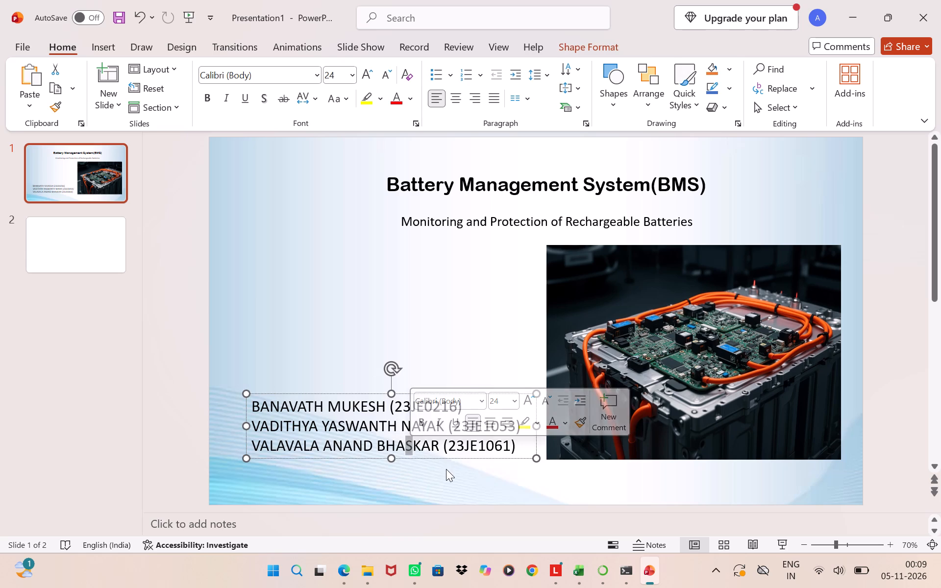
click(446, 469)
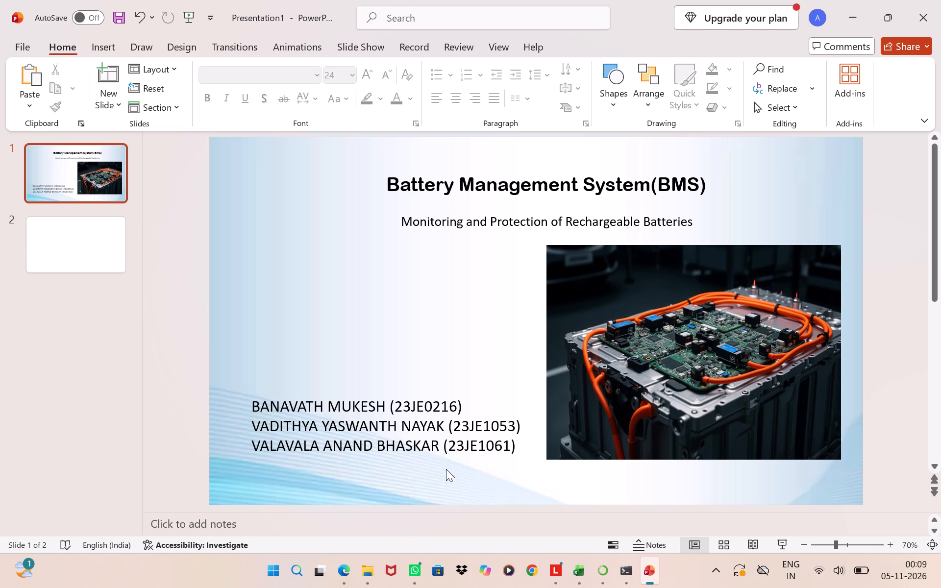
Add two slides with the Blank layout after slide 2.
click(112, 273)
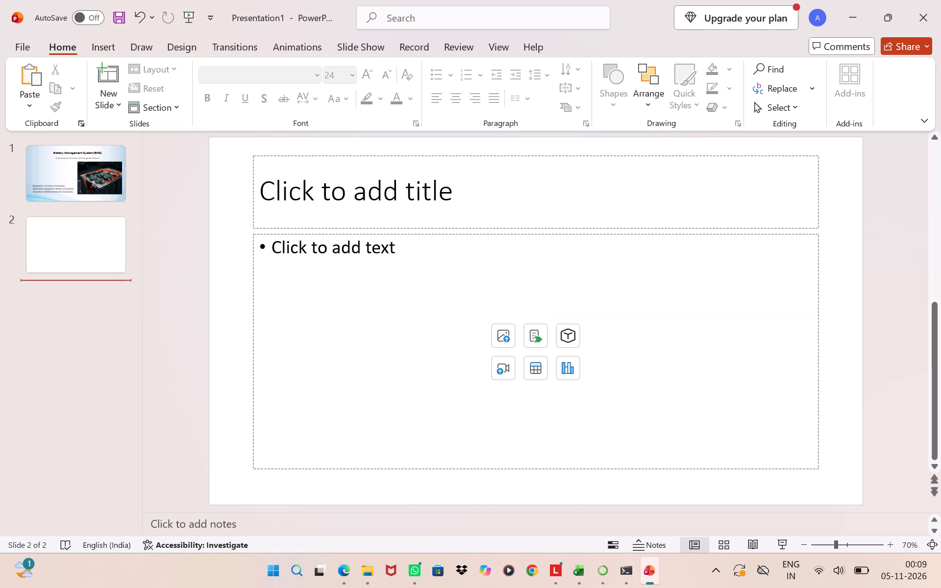
click(106, 94)
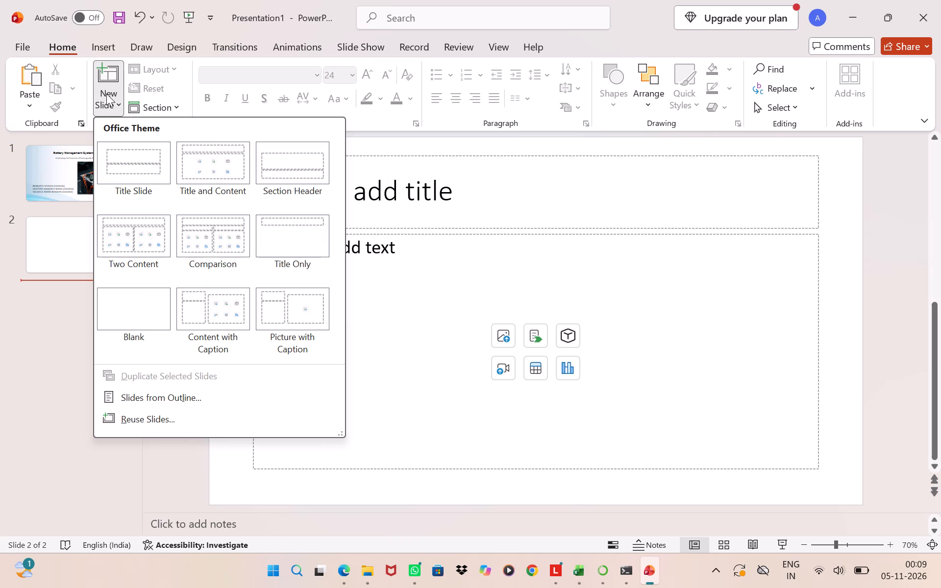
click(106, 302)
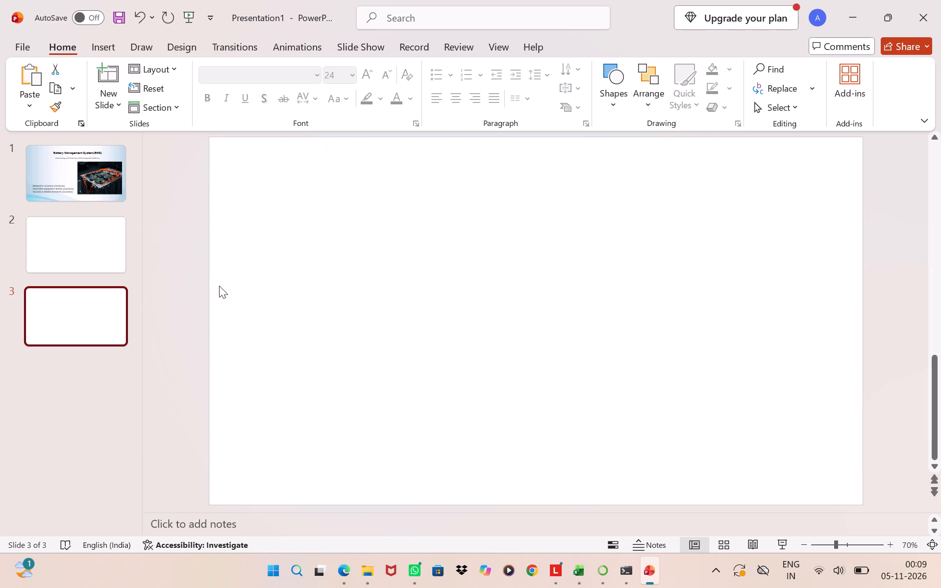
click(115, 243)
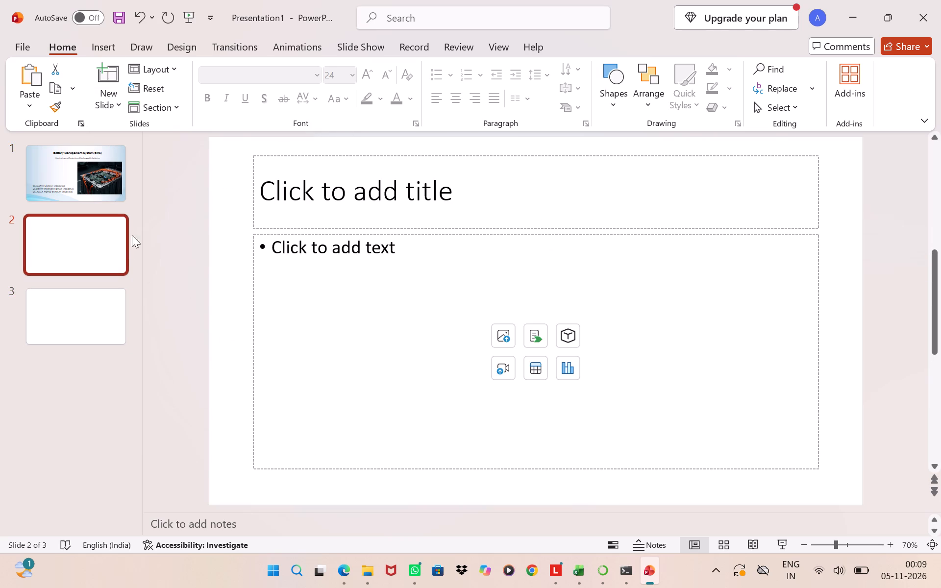
click(114, 102)
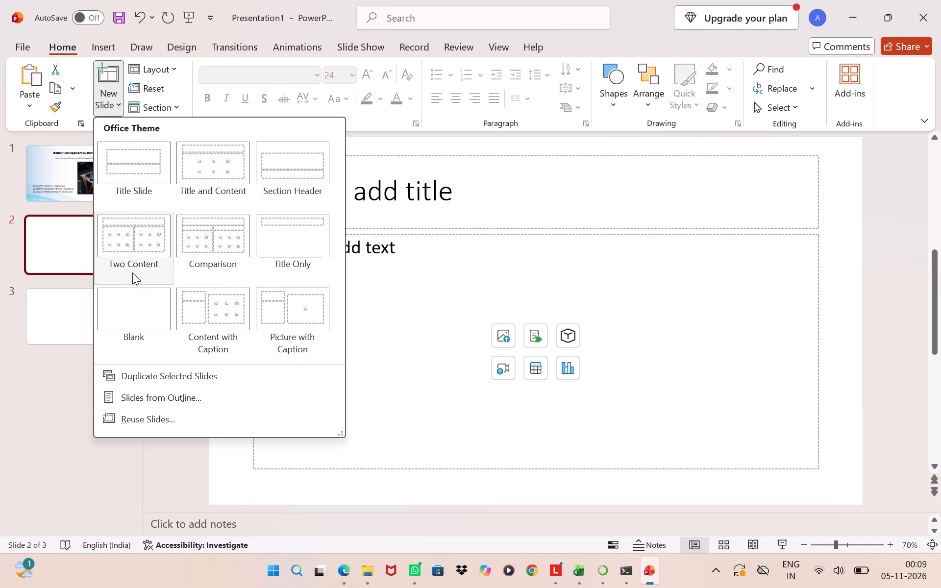
click(136, 291)
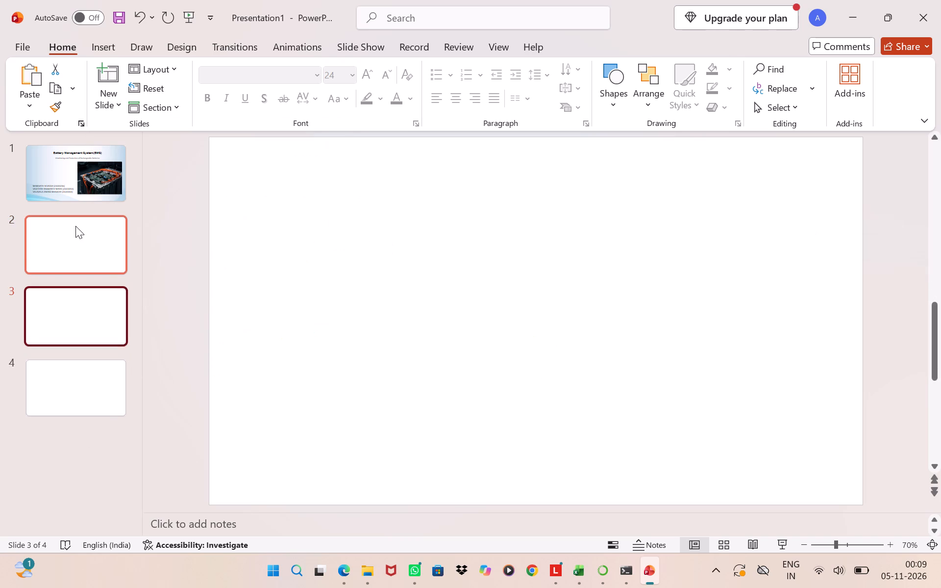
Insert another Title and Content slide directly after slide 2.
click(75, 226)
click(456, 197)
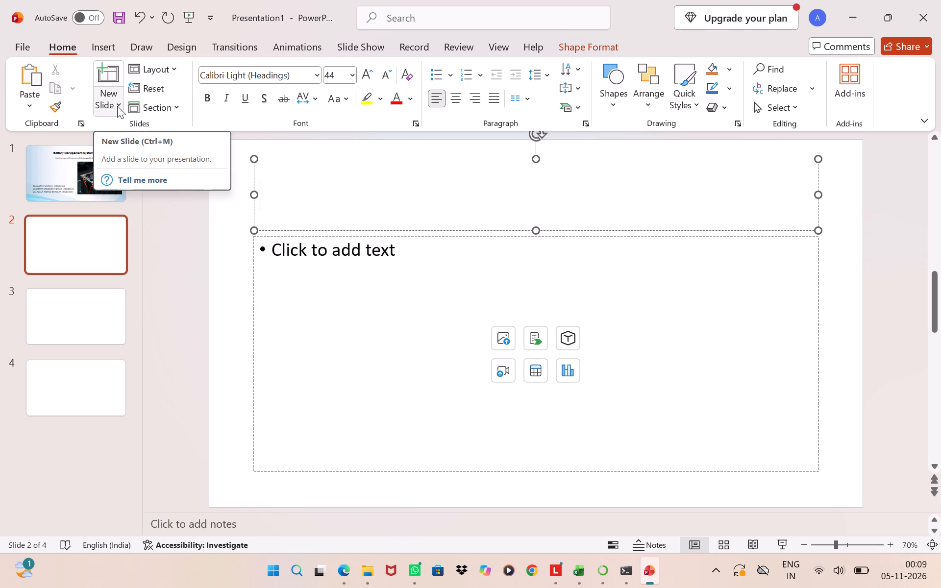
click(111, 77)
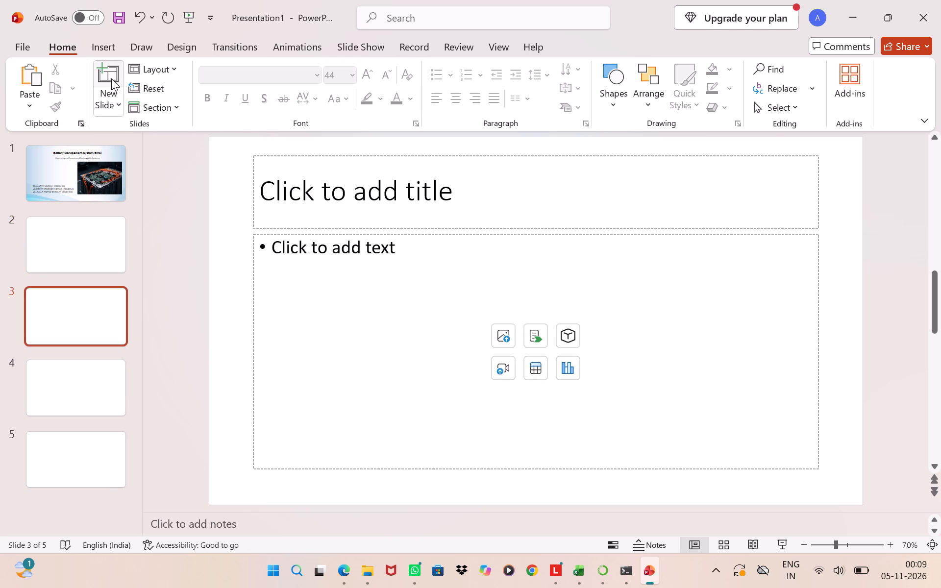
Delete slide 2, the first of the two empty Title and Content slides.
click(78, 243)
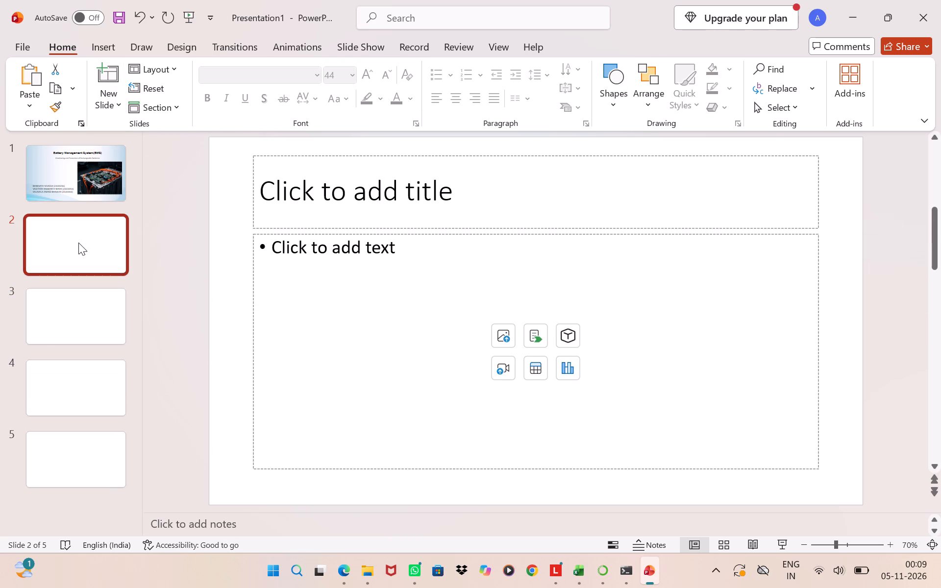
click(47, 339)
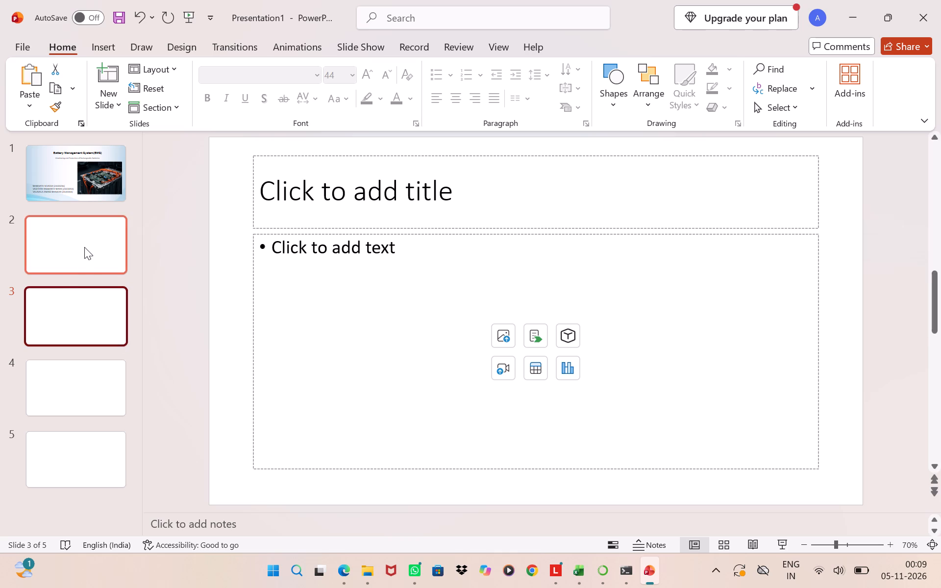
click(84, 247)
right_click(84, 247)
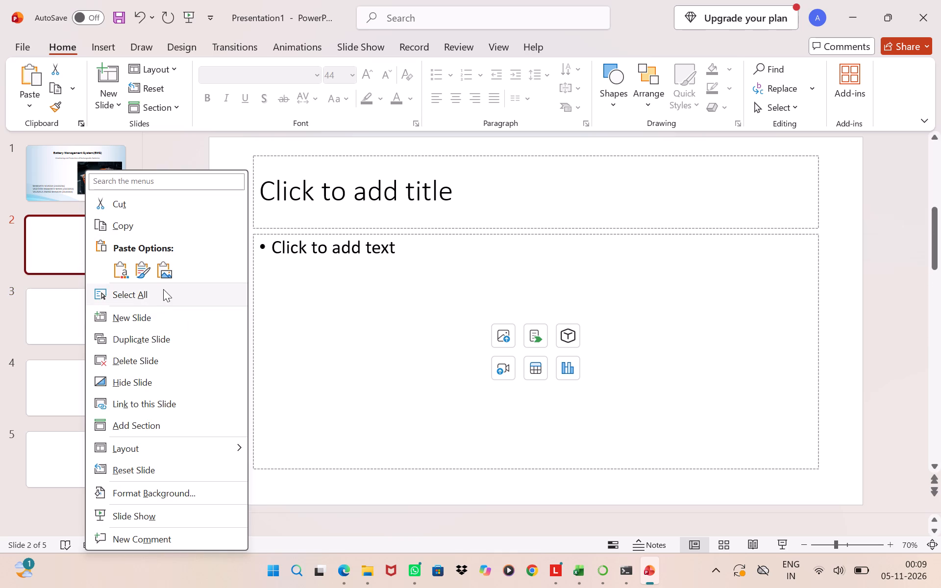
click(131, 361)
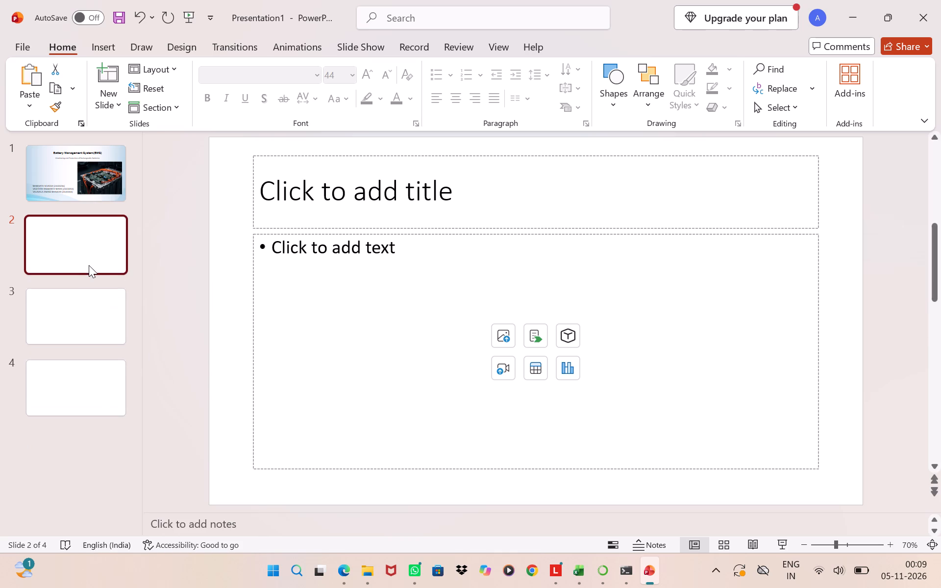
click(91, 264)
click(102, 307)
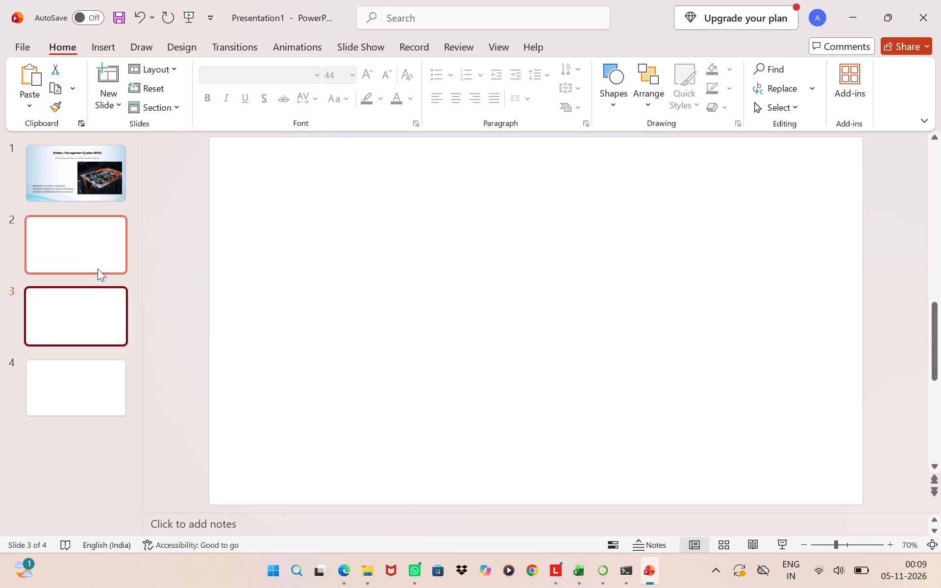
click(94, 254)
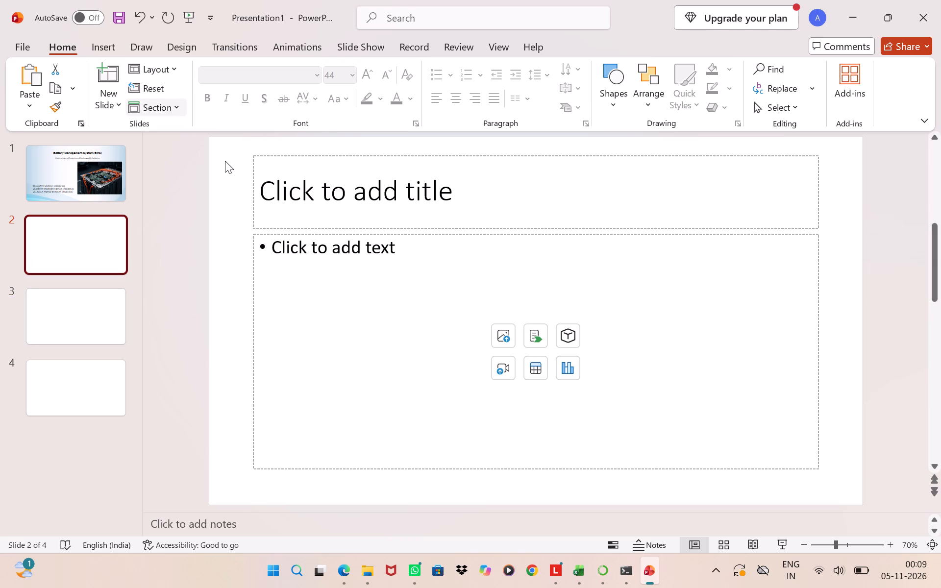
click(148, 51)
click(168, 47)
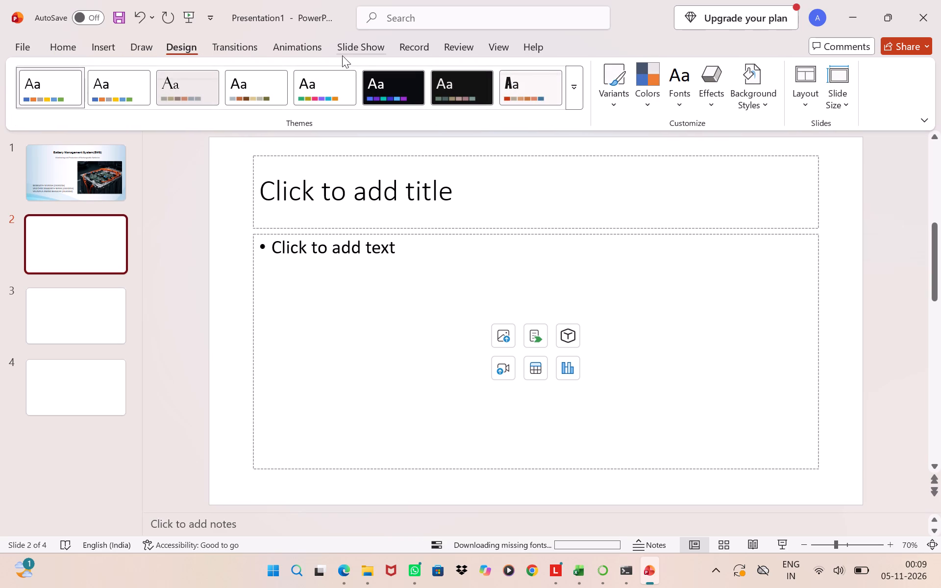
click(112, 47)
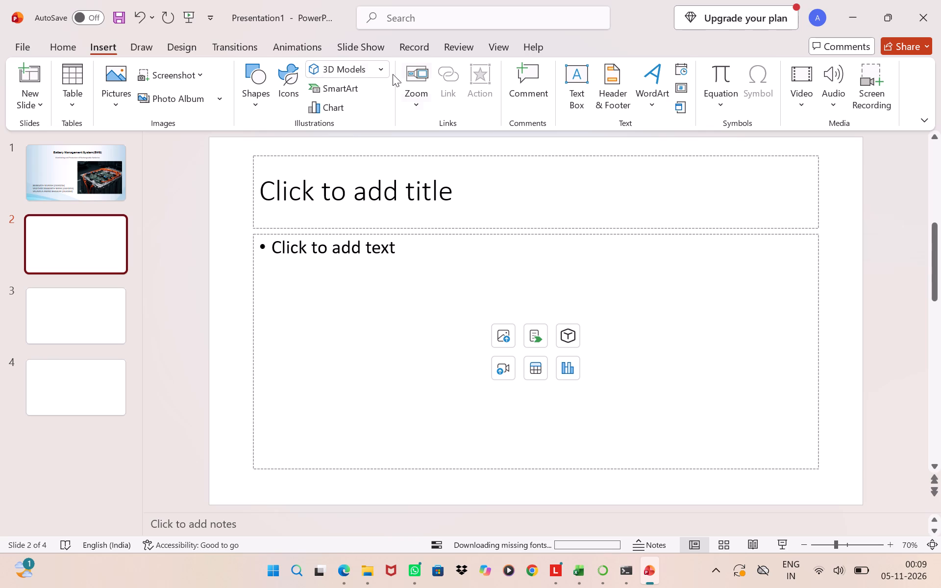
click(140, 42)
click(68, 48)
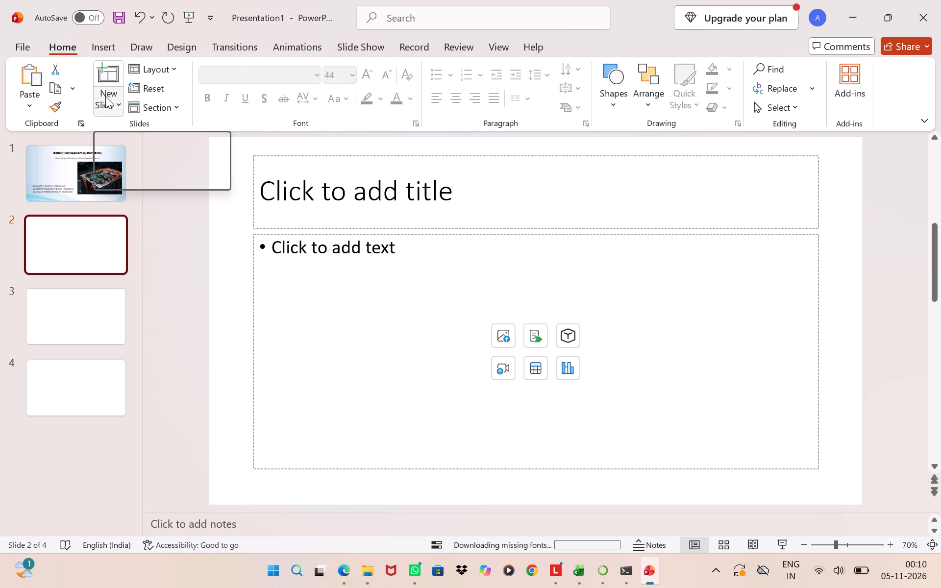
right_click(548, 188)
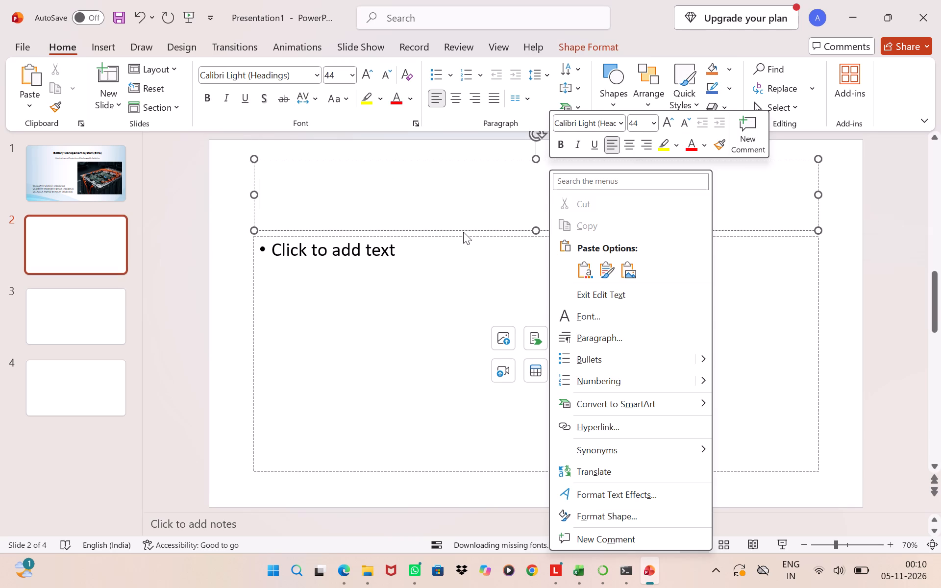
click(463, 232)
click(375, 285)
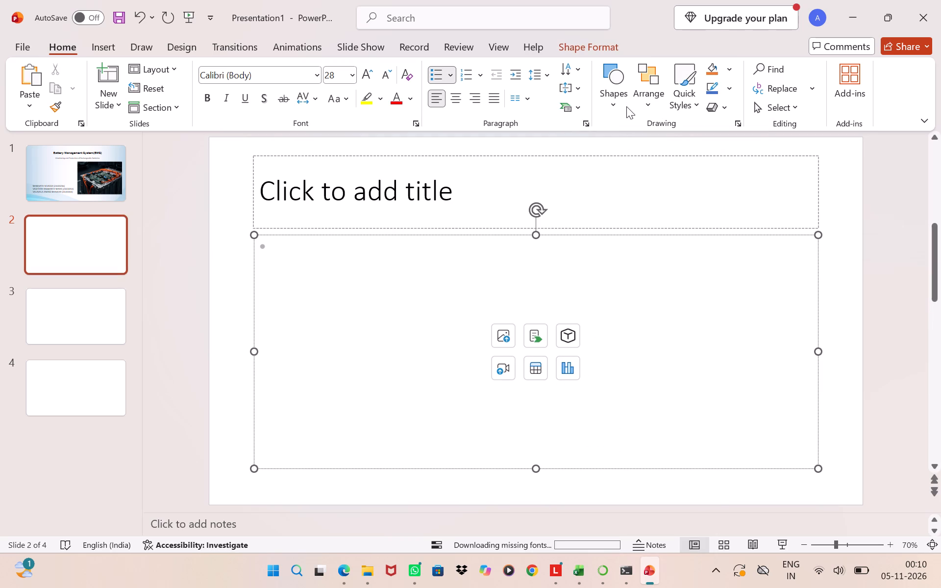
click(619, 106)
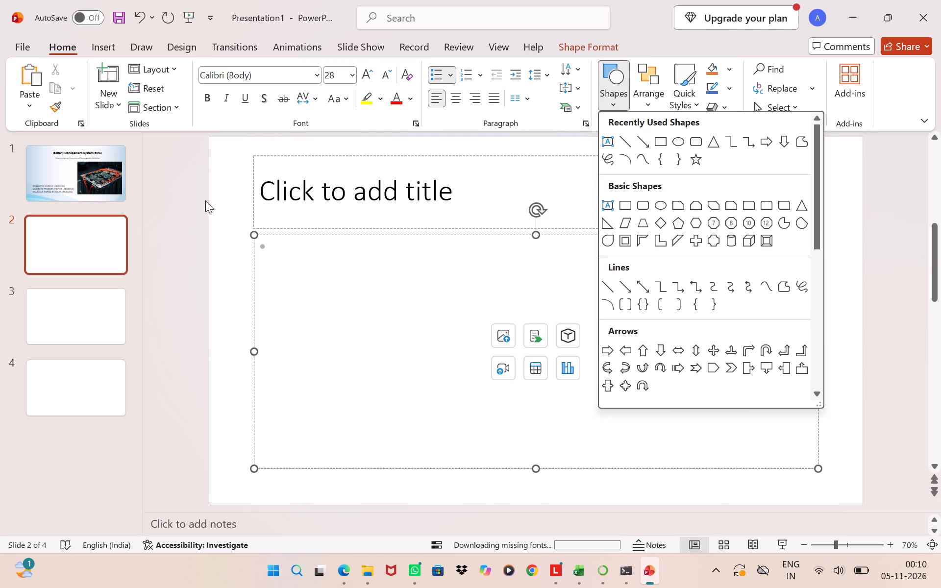
Insert a slide with the Blank layout directly after slide 2.
click(117, 101)
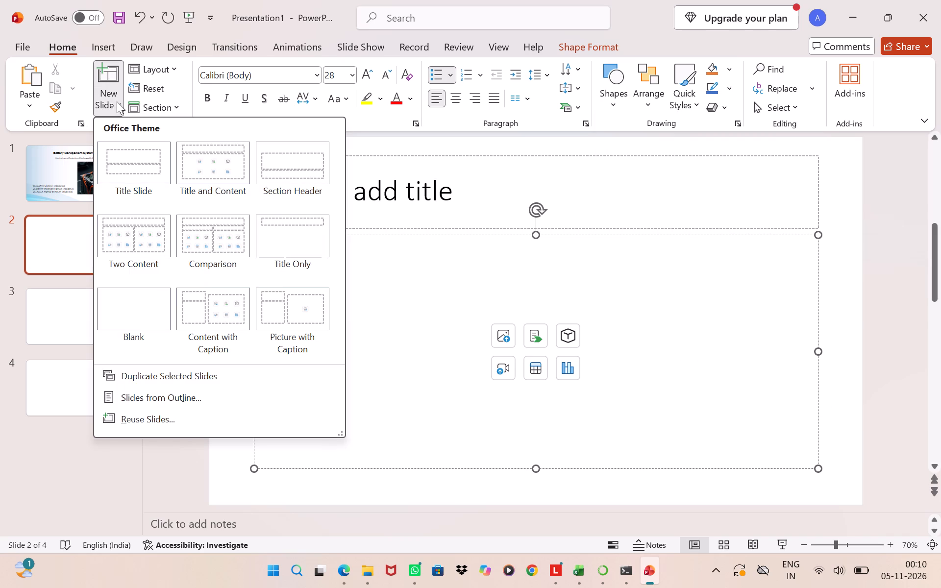
click(128, 294)
click(87, 295)
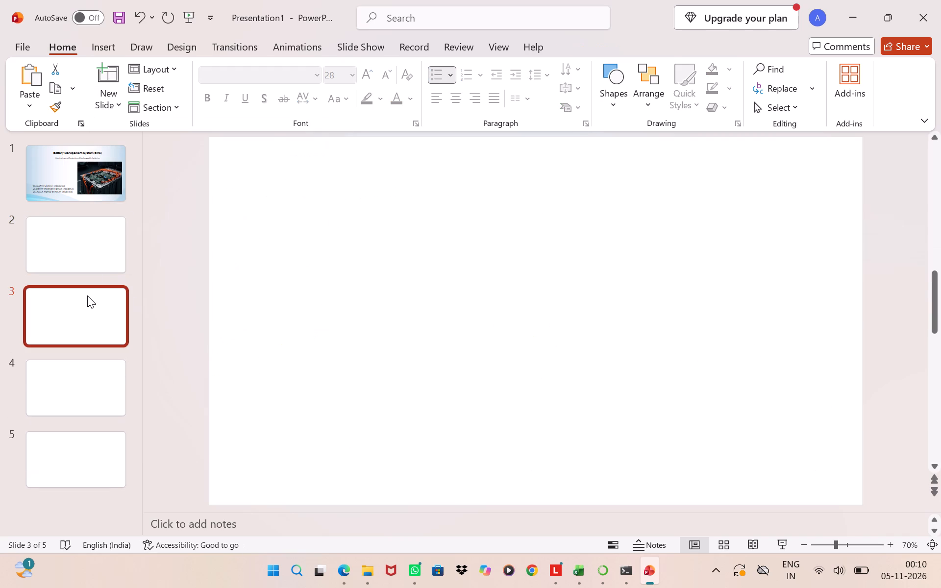
Delete the empty Title and Content slide 2 and select the blank slide that follows the title slide.
click(89, 241)
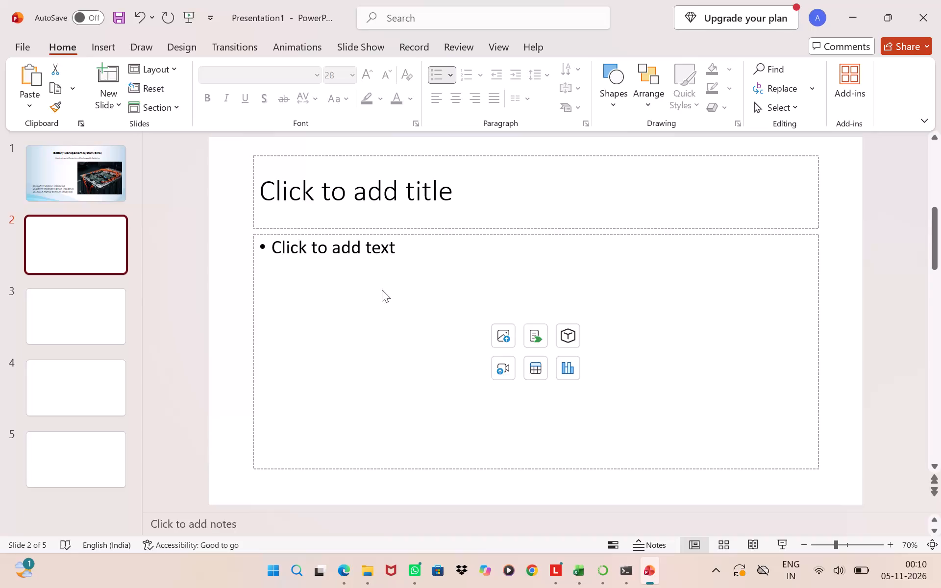
key(Delete)
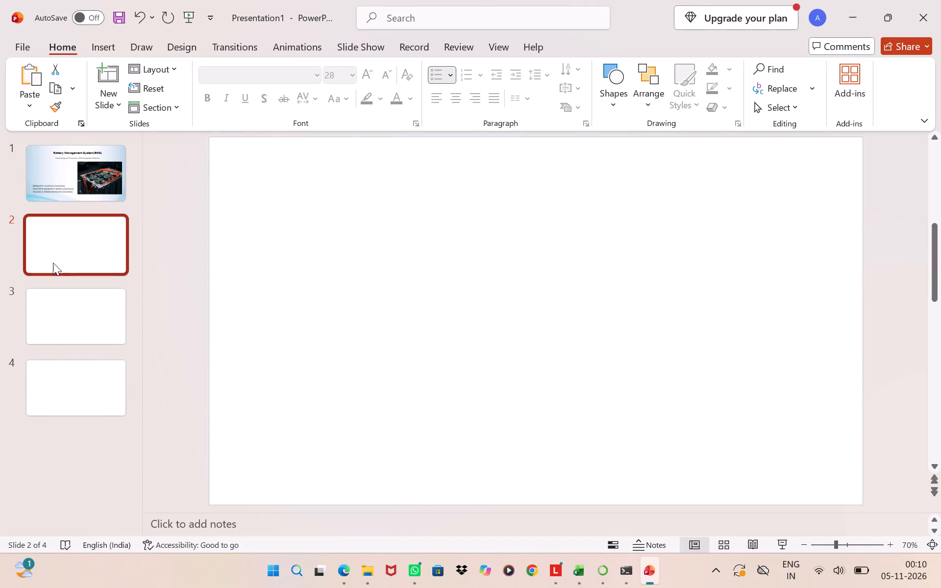
click(53, 263)
click(55, 305)
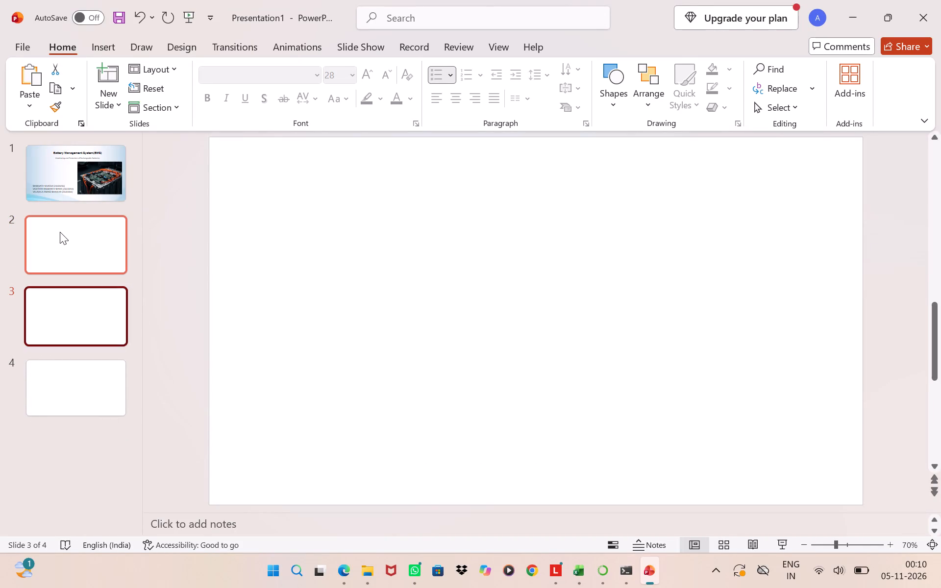
click(60, 231)
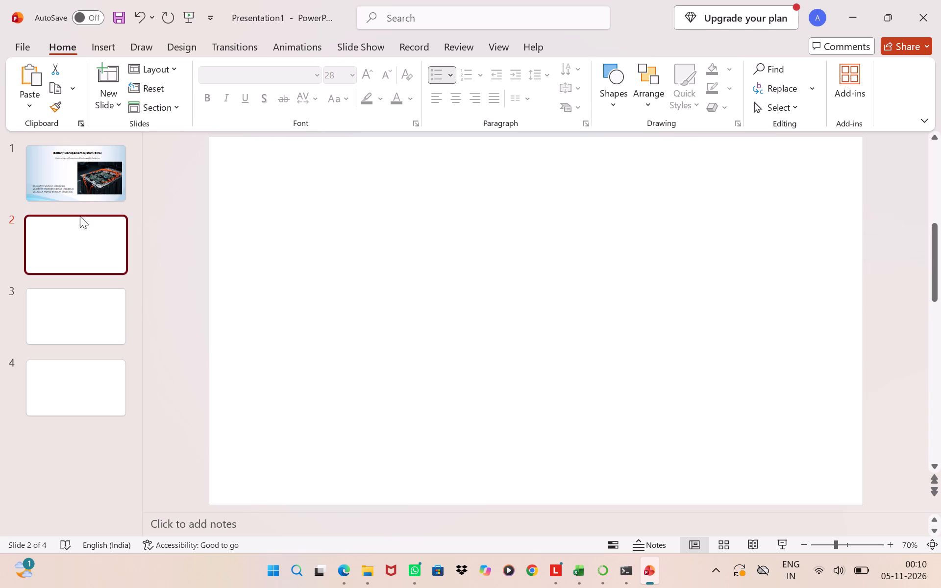
click(73, 242)
click(341, 575)
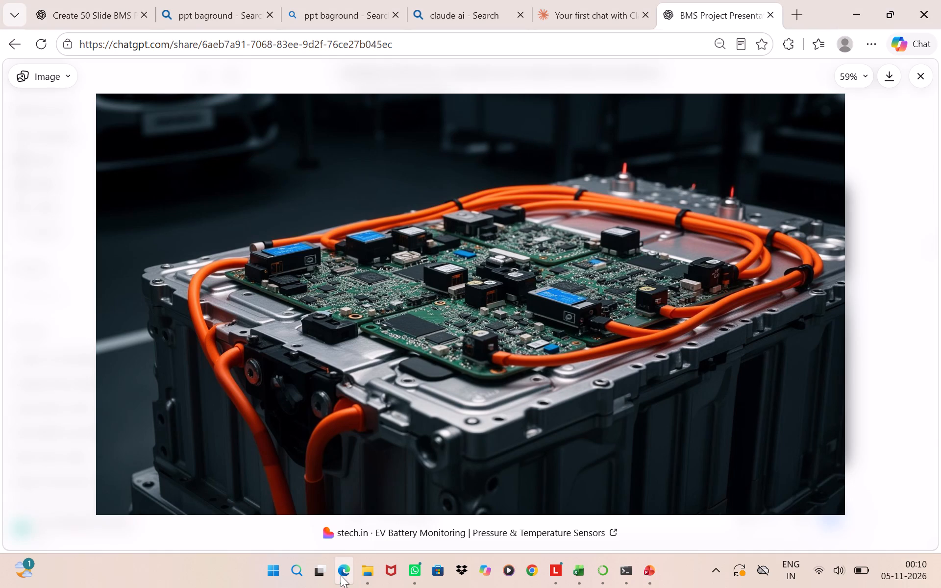
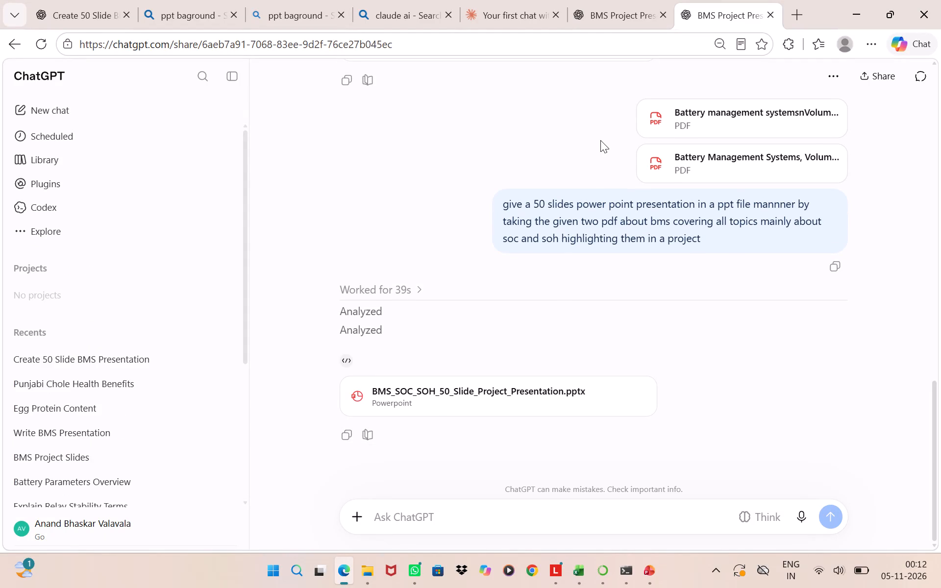
Review the shared BMS Project Presentation chat again, examining its 50-slide prompts, attached PDFs and generated PowerPoint files.
scroll(600, 140, right, 1)
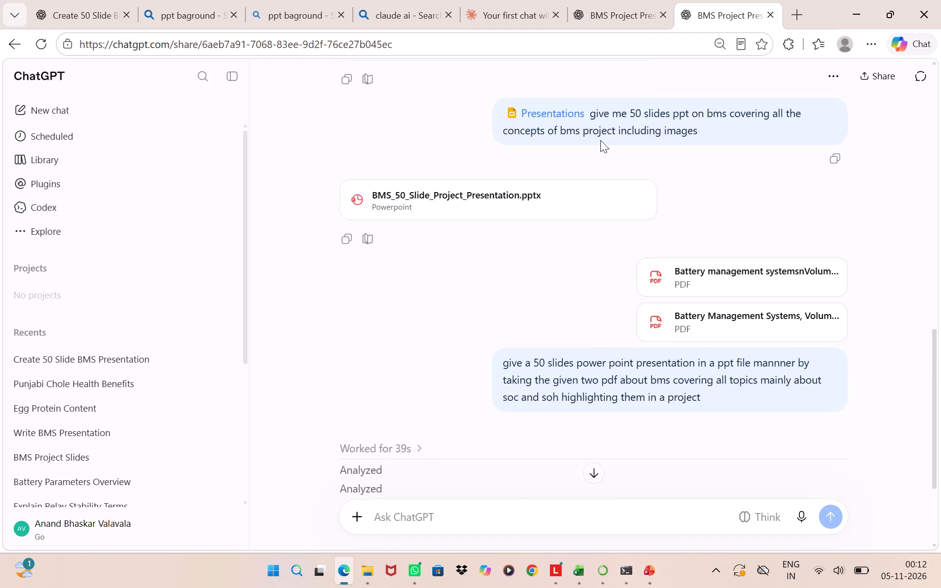
scroll(600, 140, right, 1)
scroll(600, 140, down, 4)
scroll(600, 140, up, 8)
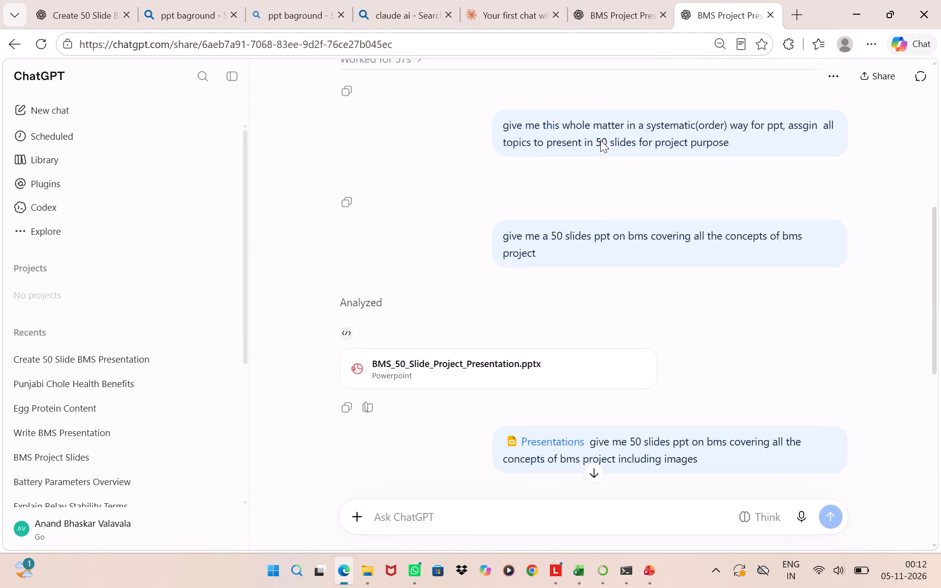
scroll(600, 140, up, 1)
scroll(600, 140, down, 10)
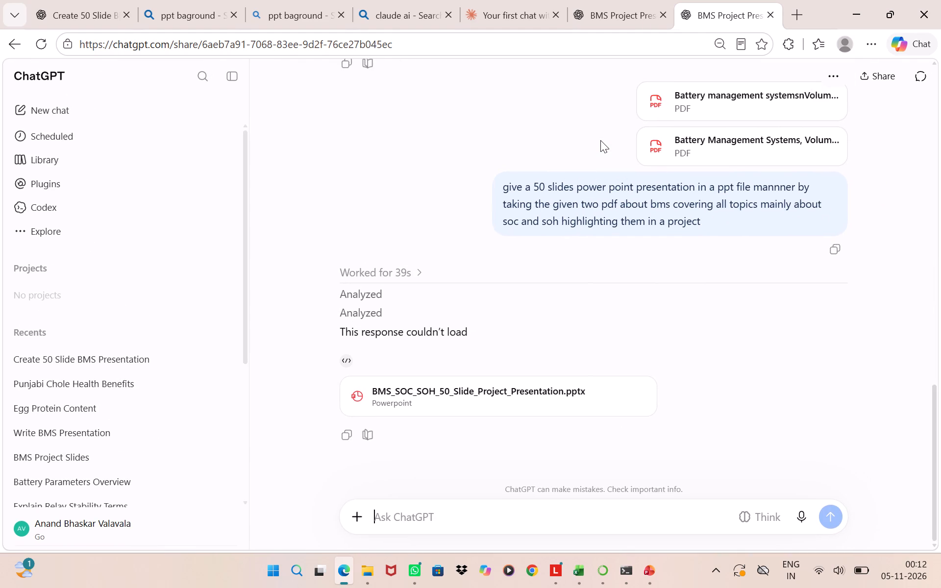
scroll(600, 140, right, 1)
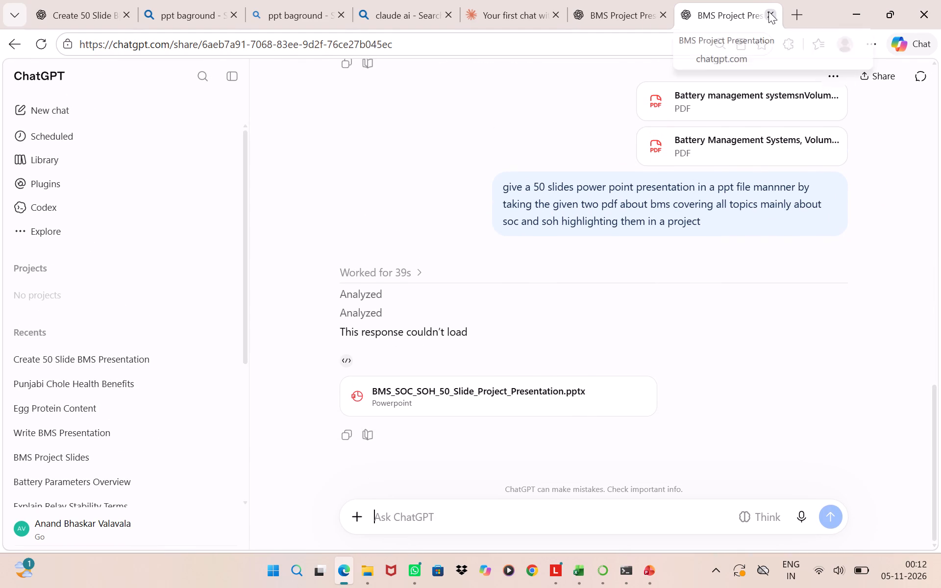
Close both BMS Project Presentation pages, the Claude chat page and the claude ai search page, returning to the Create 50 Slide BMS Presentation chat.
click(768, 11)
click(768, 11)
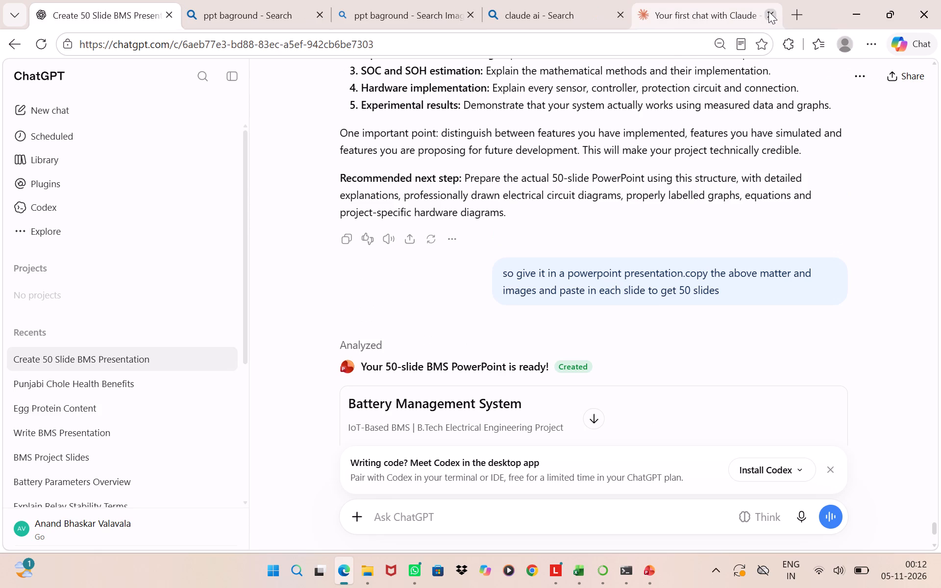
click(768, 11)
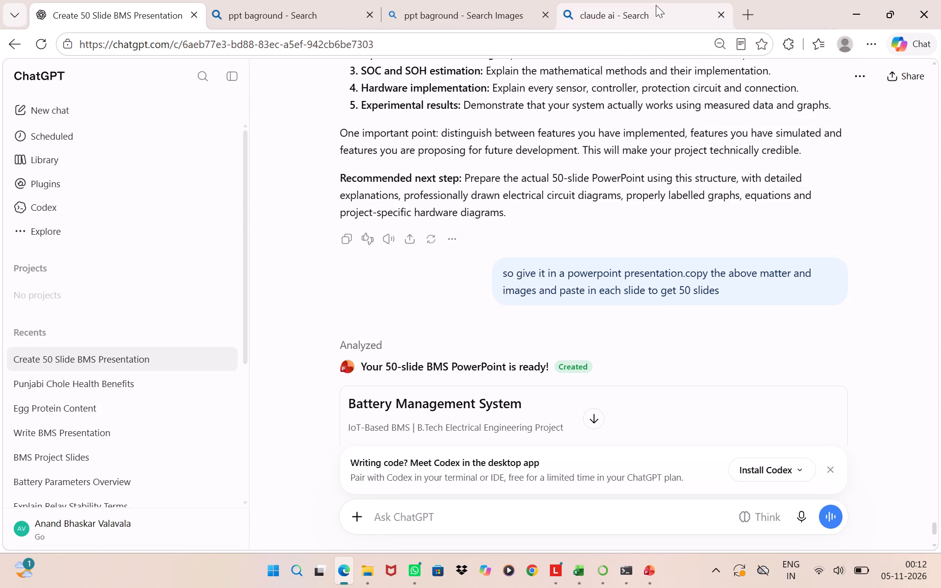
click(717, 15)
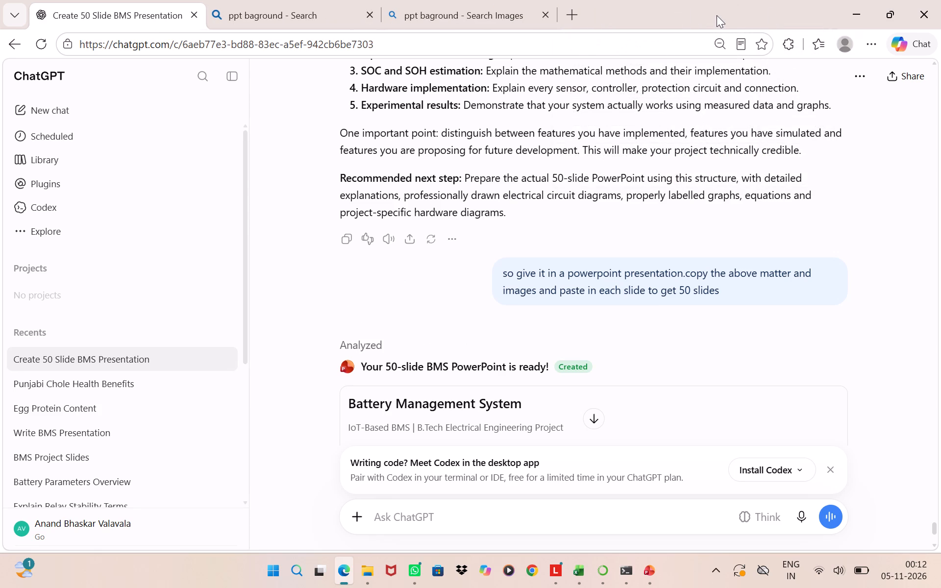
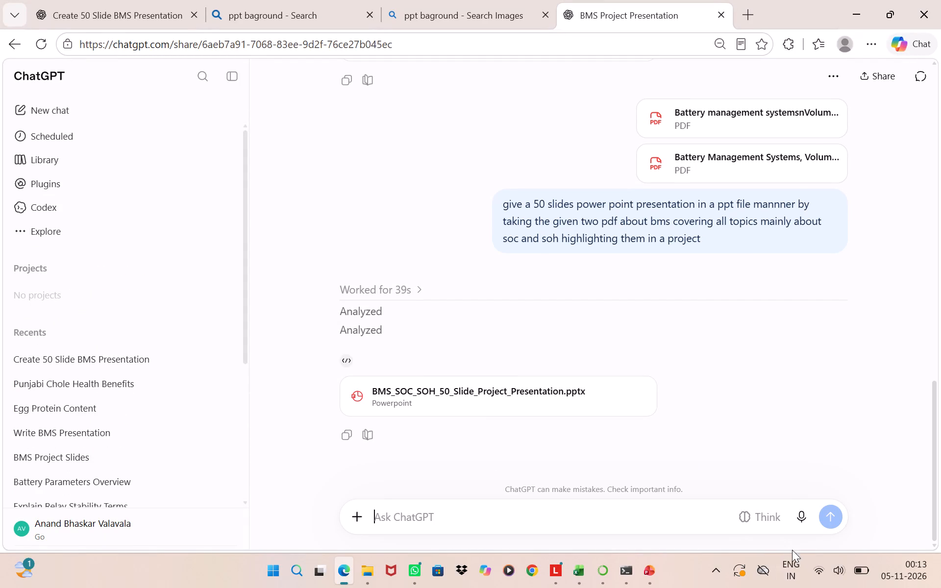
Disconnect from the ISM-Campus-Wi-Fi network and reconnect to it with automatic connection enabled.
click(811, 572)
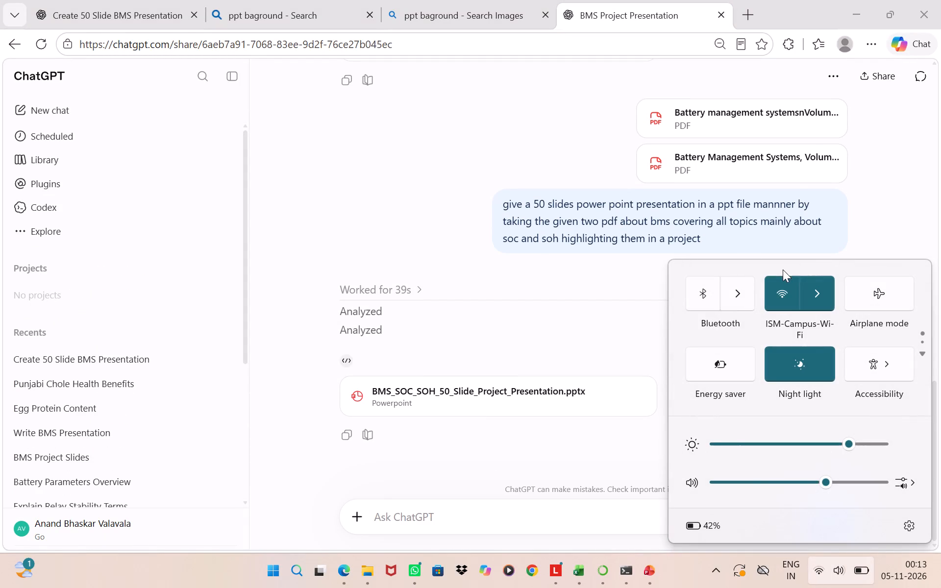
click(826, 301)
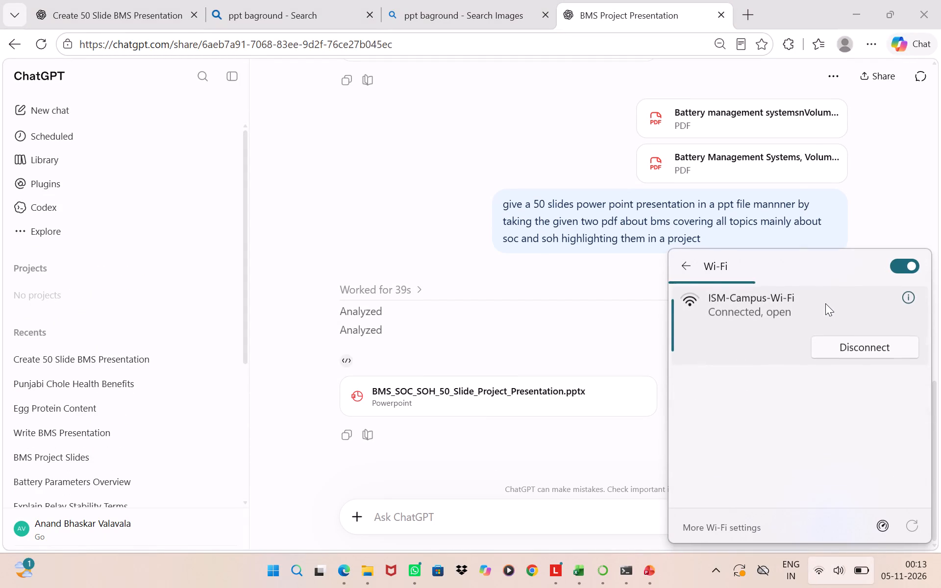
click(842, 345)
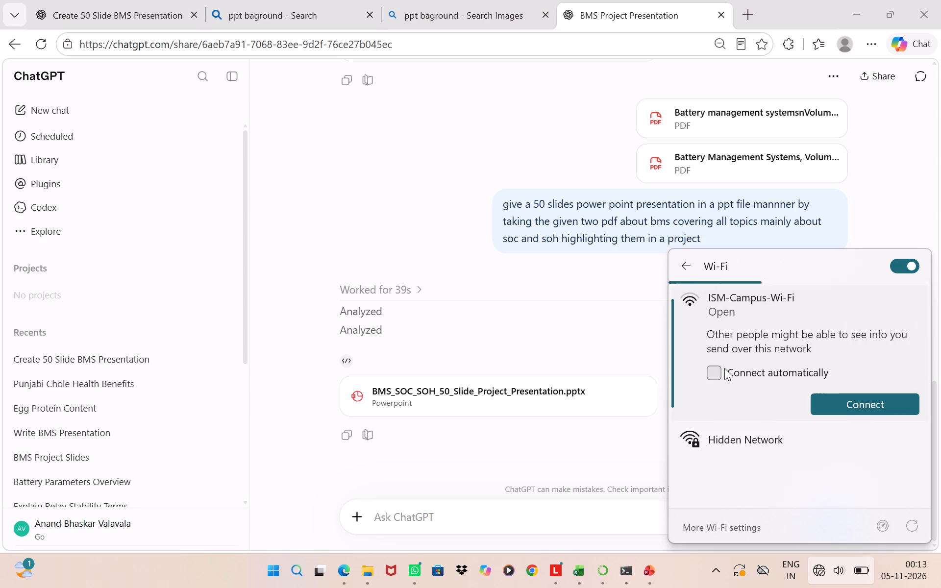
click(718, 368)
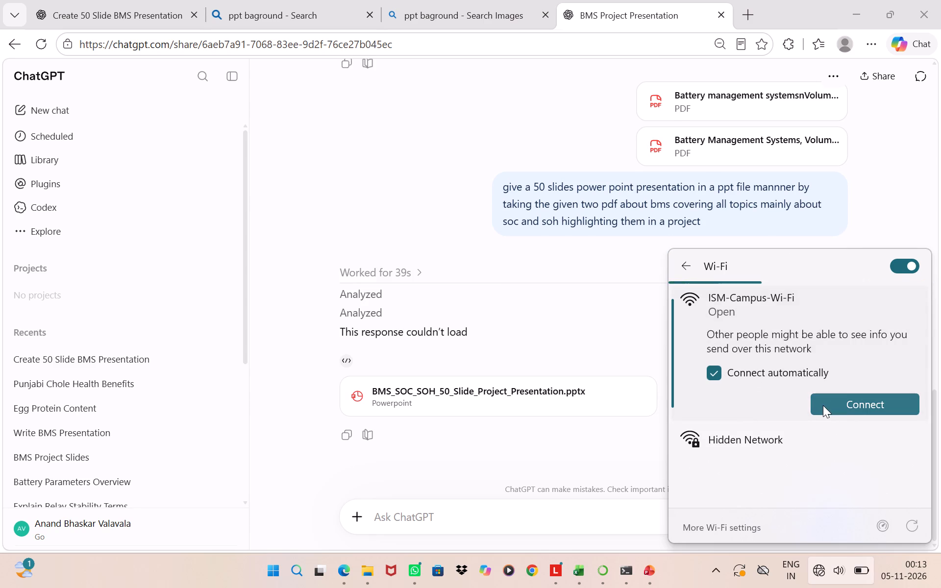
click(823, 405)
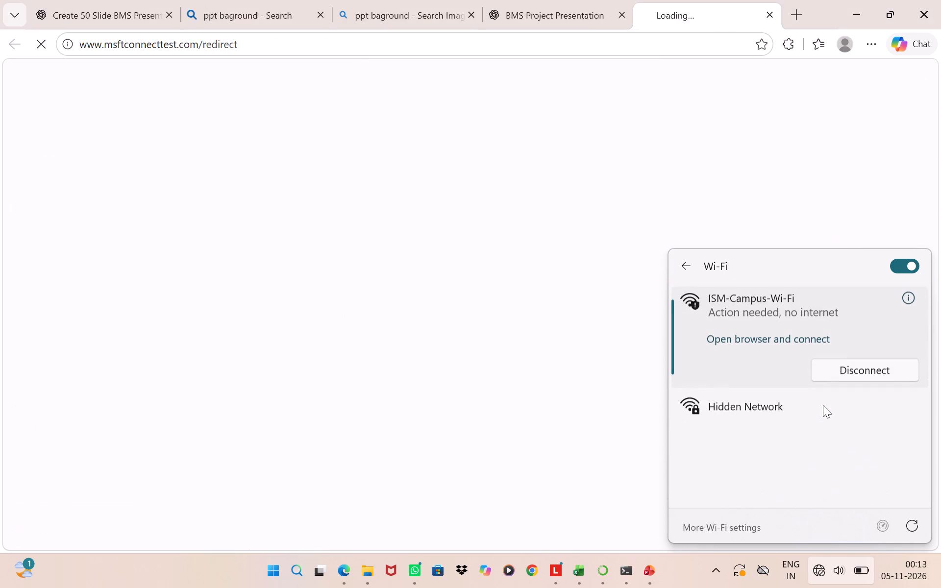
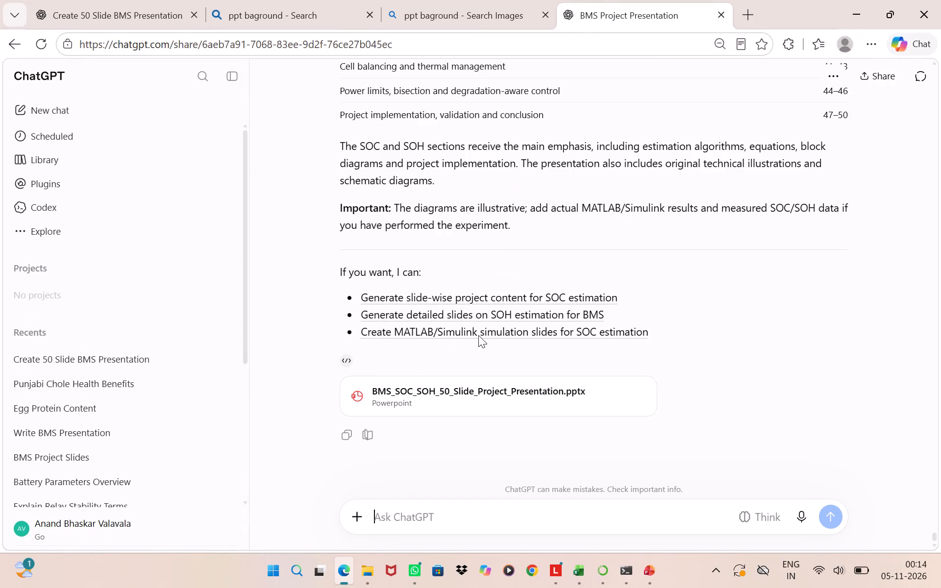
Look back through the shared BMS chat's generated decks and its systematic 50-slide structure, examining the chapter topics and suggested diagrams.
scroll(478, 335, up, 5)
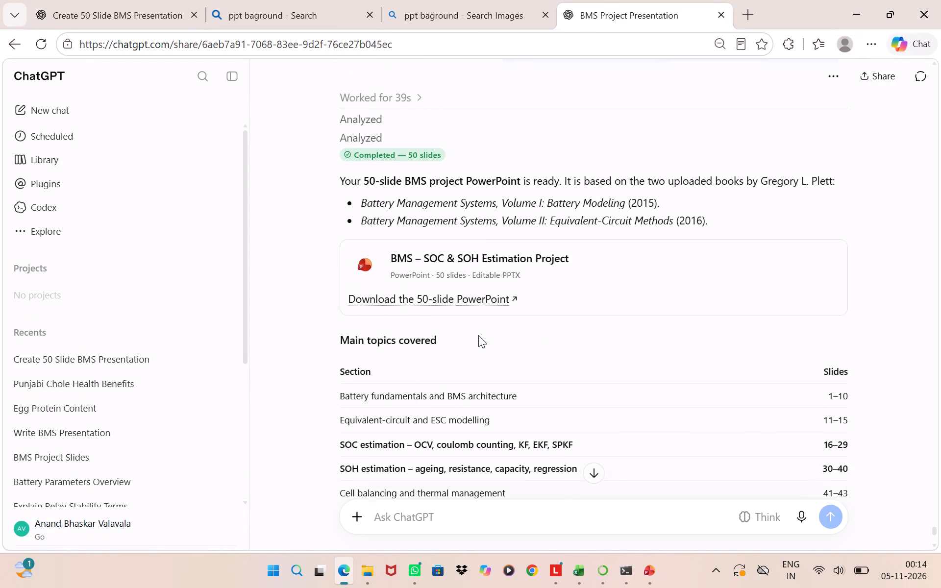
scroll(478, 335, up, 4)
scroll(478, 335, down, 1)
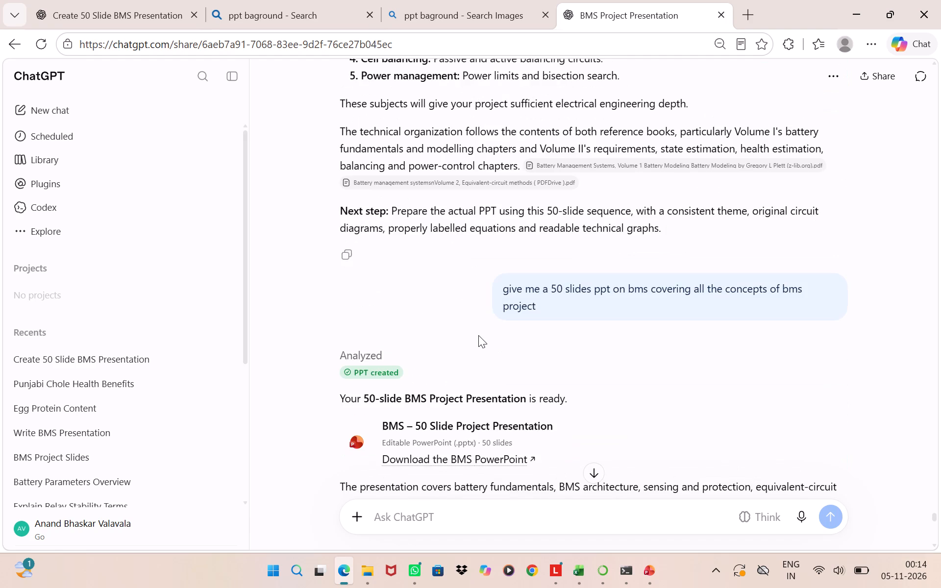
scroll(478, 335, down, 1)
scroll(478, 335, up, 5)
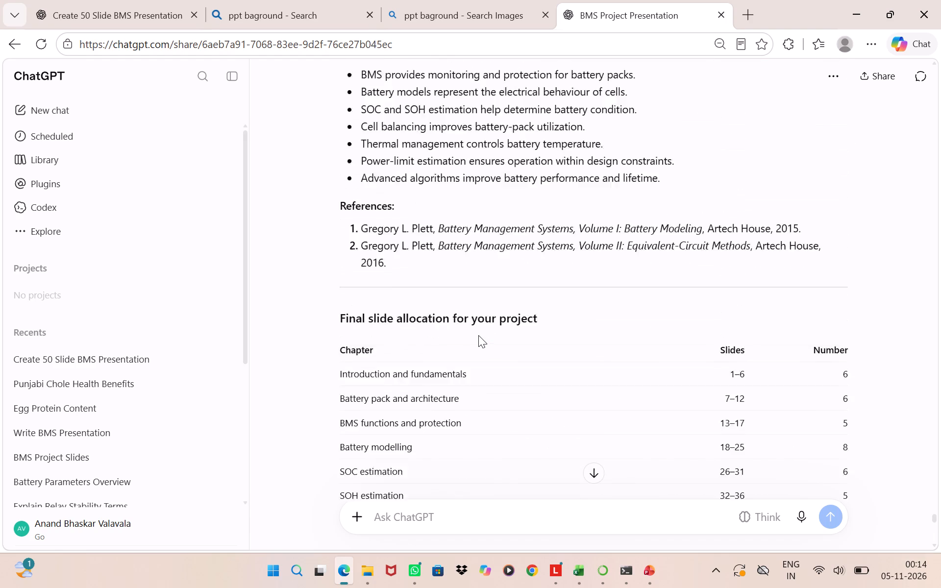
scroll(478, 335, up, 10)
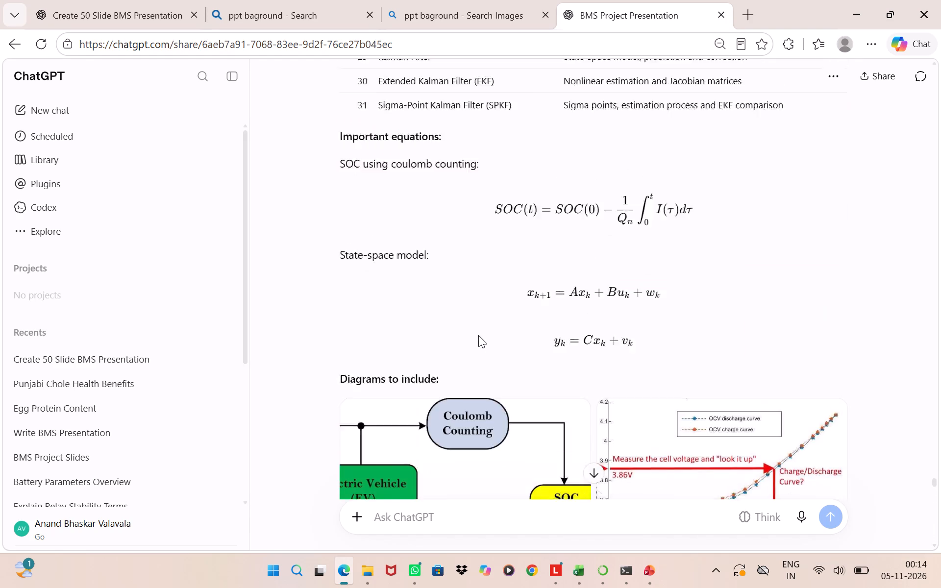
scroll(478, 335, up, 9)
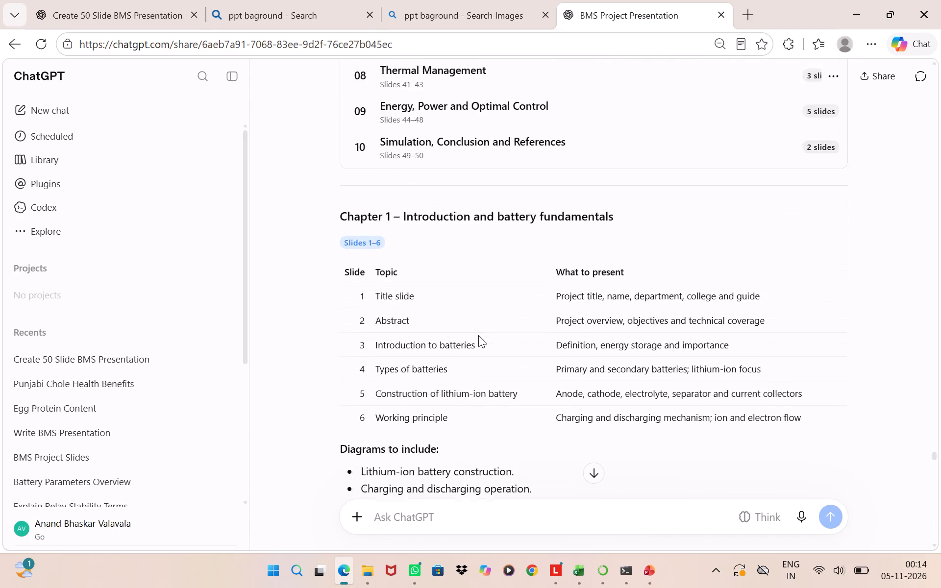
scroll(478, 335, up, 1)
scroll(478, 335, right, 2)
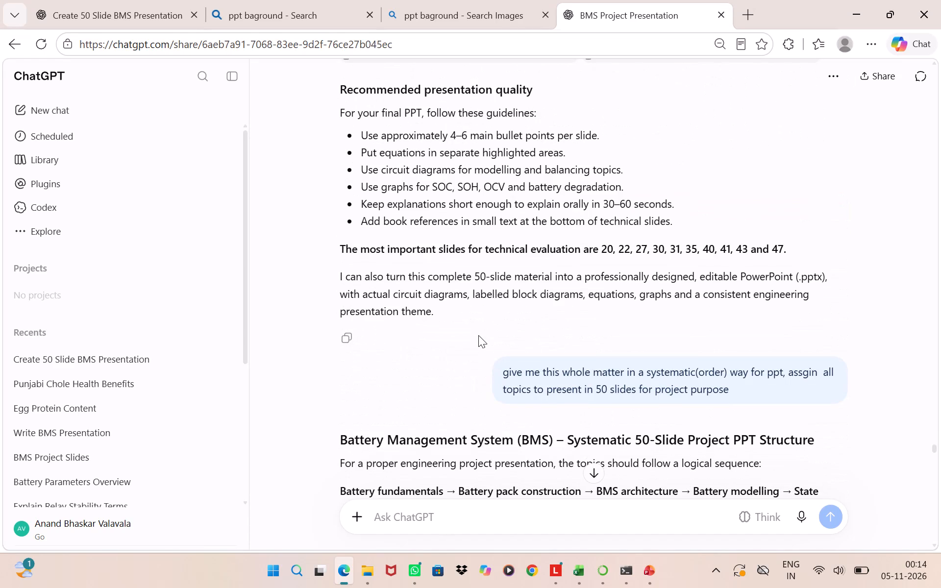
scroll(478, 335, up, 3)
scroll(478, 335, down, 7)
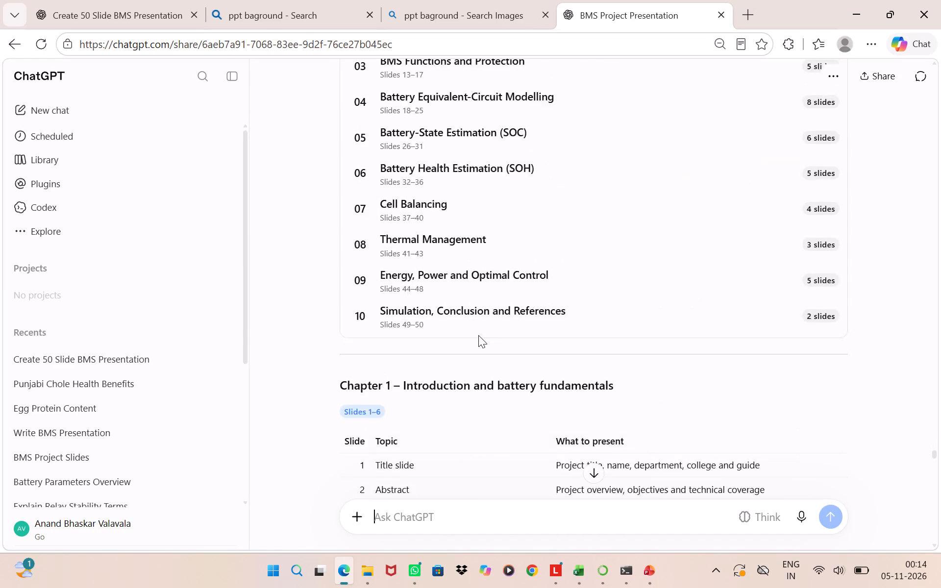
scroll(478, 335, down, 9)
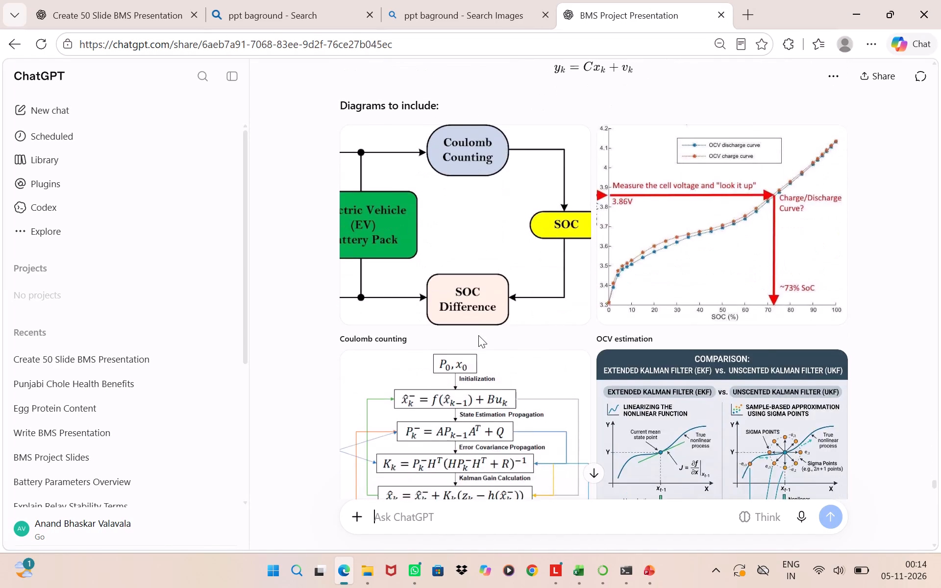
scroll(478, 335, down, 9)
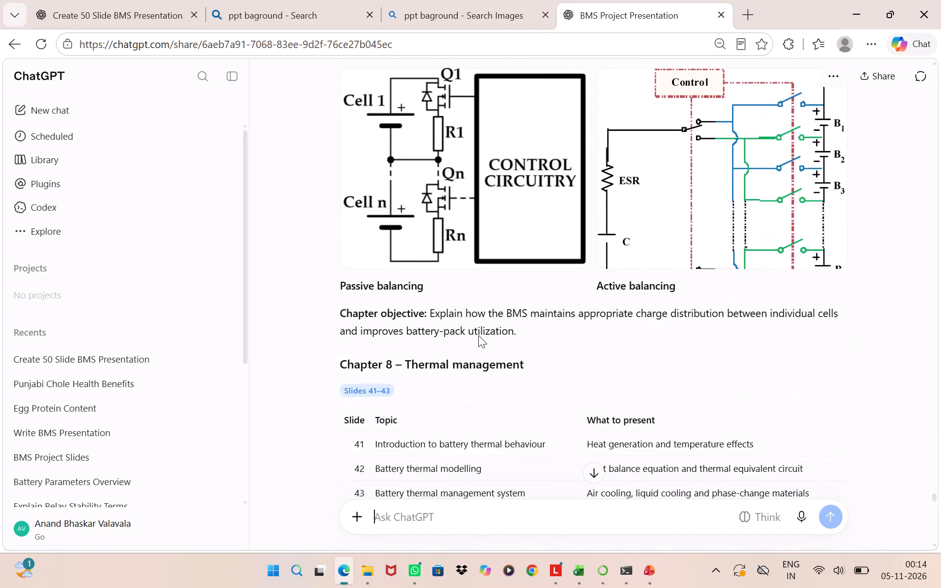
scroll(478, 335, down, 8)
scroll(478, 335, up, 1)
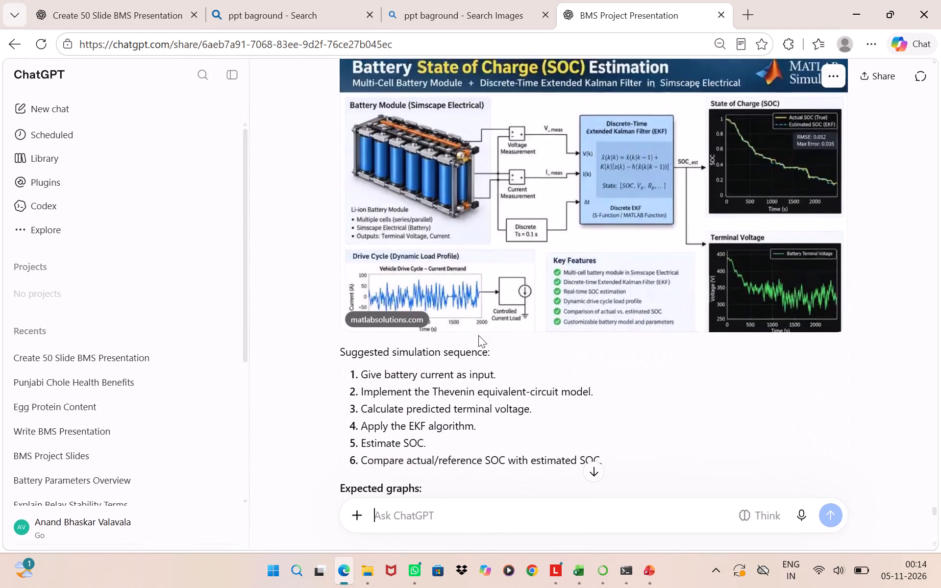
scroll(478, 335, up, 12)
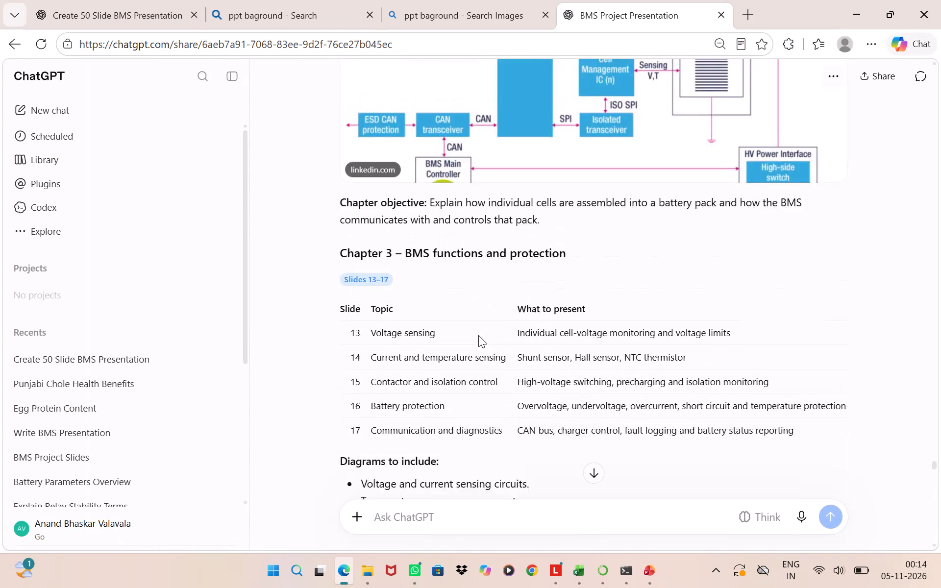
Review the book-based 50-slide content in reverse, from the source mapping through power limits, cell balancing, SOC and modelling to BMS requirements.
scroll(478, 335, up, 12)
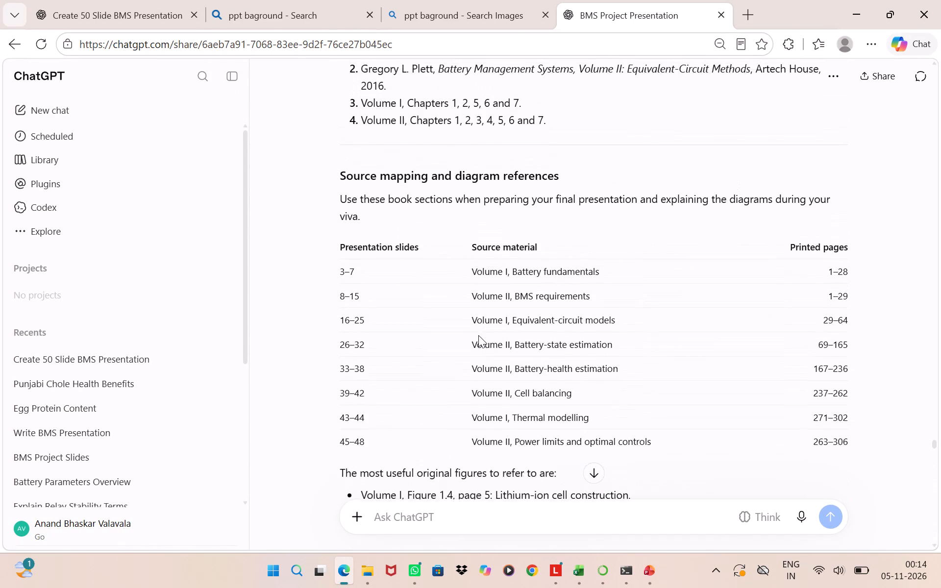
scroll(478, 335, up, 11)
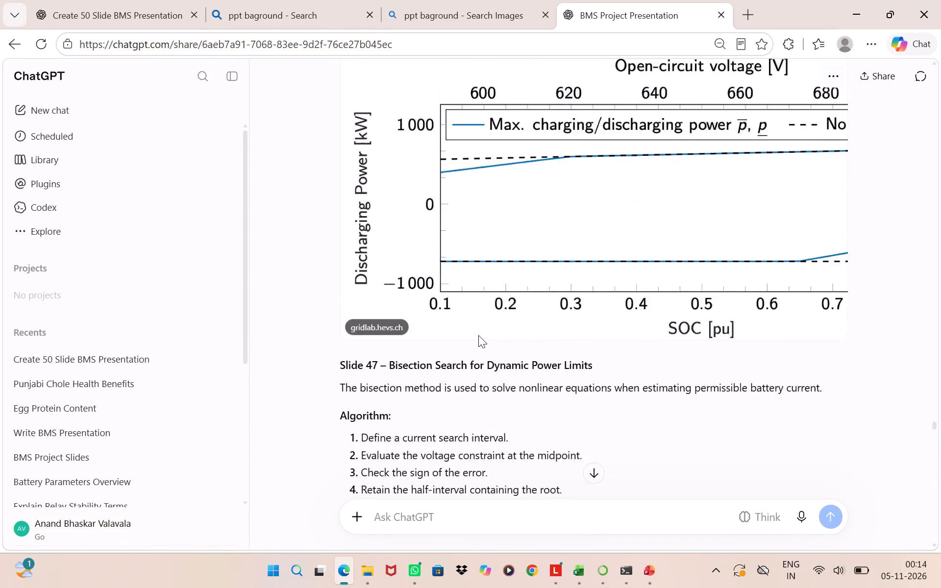
scroll(478, 335, up, 10)
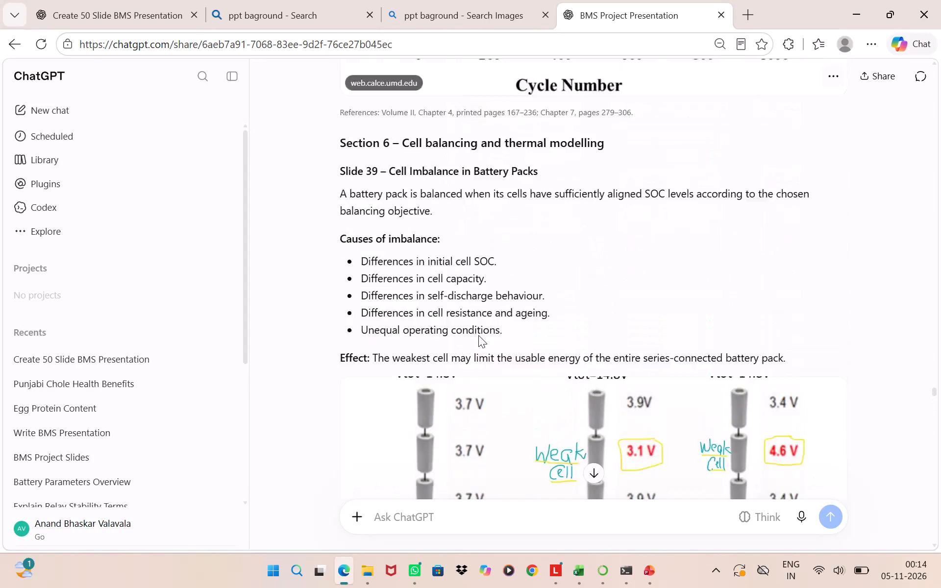
scroll(478, 335, up, 9)
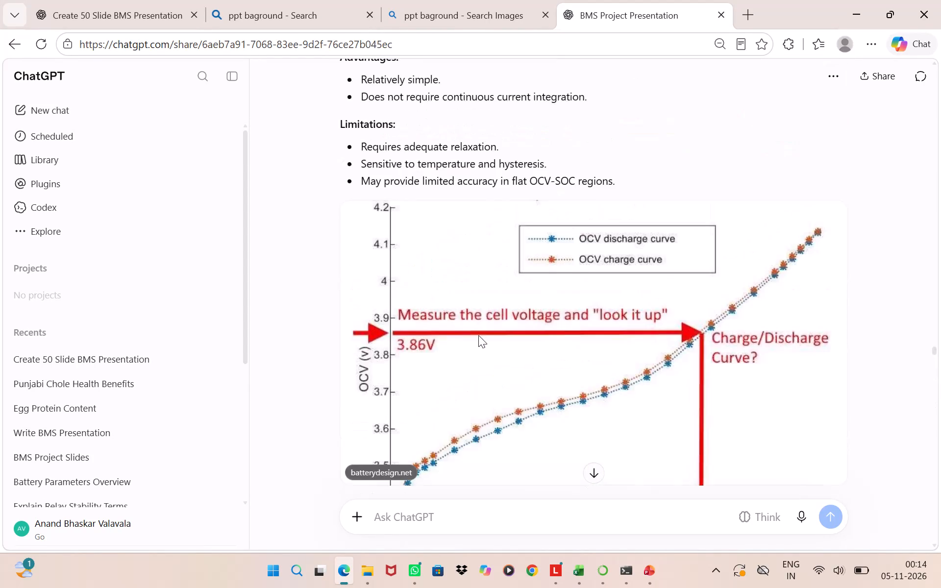
scroll(478, 335, up, 7)
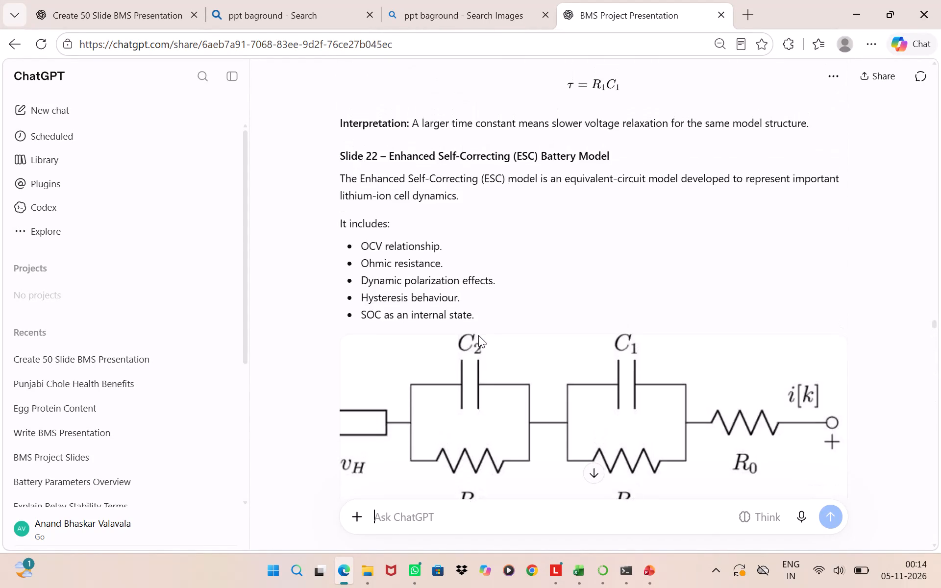
scroll(478, 335, up, 8)
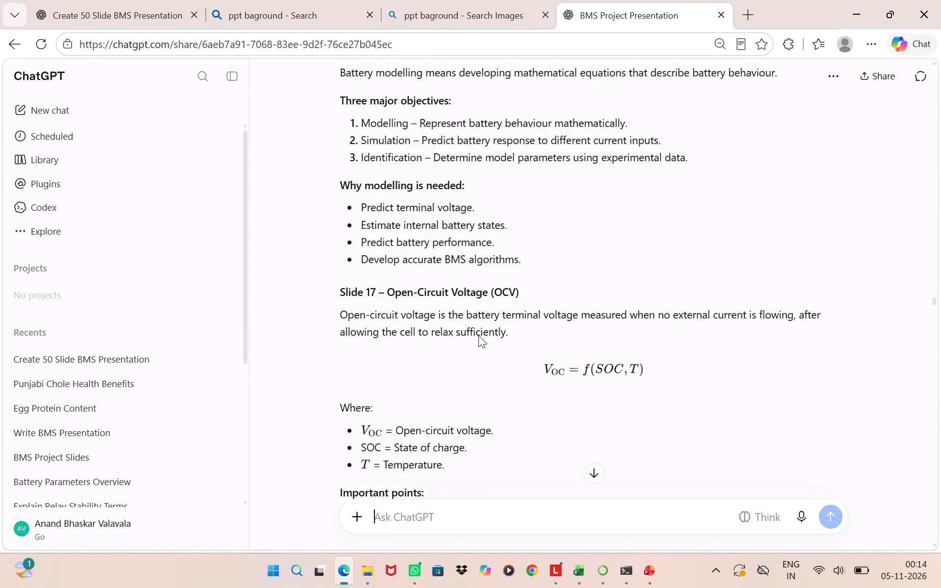
scroll(478, 335, up, 8)
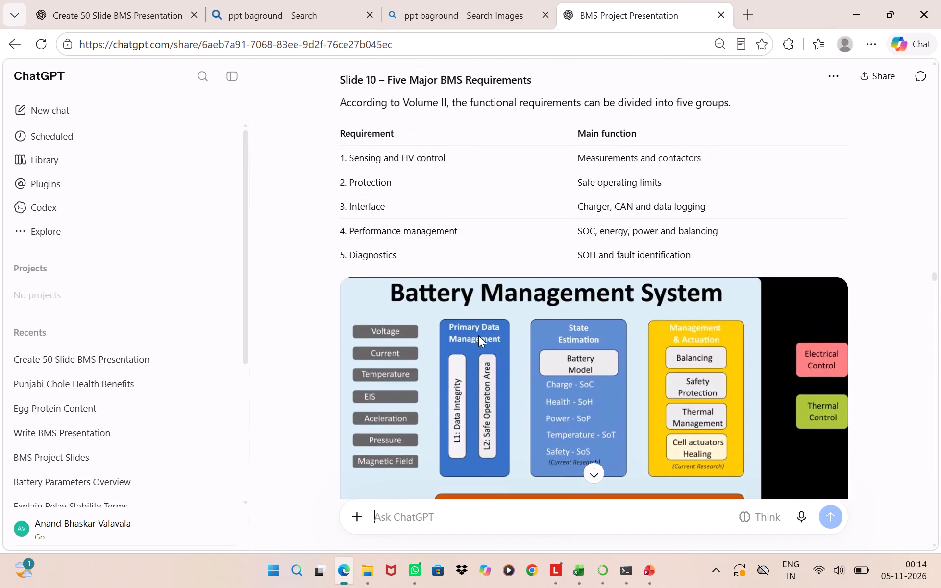
Examine the first 50-slide answer's protection, fault diagnosis, communication, application and simulation slides, and return to the start of the chat.
scroll(478, 335, up, 8)
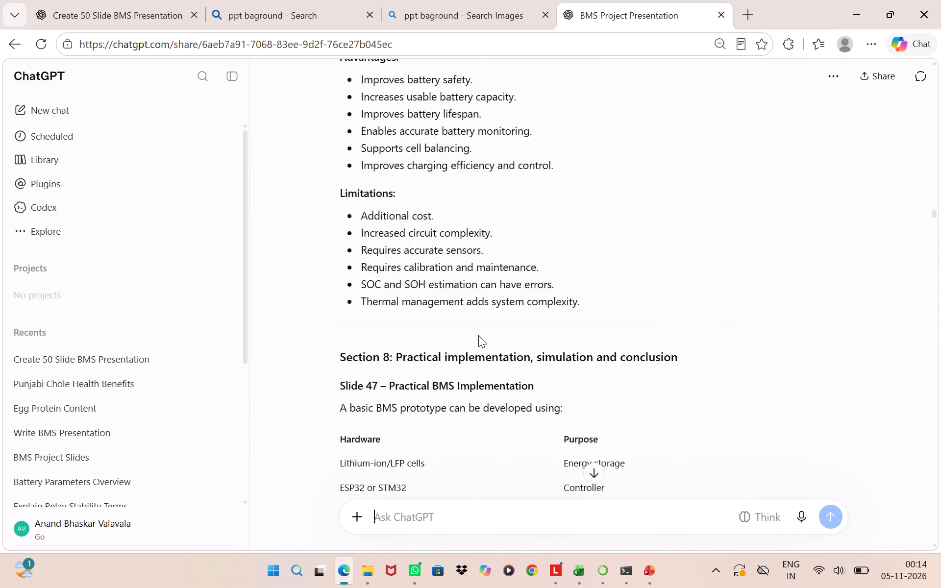
scroll(478, 335, up, 4)
scroll(478, 335, down, 3)
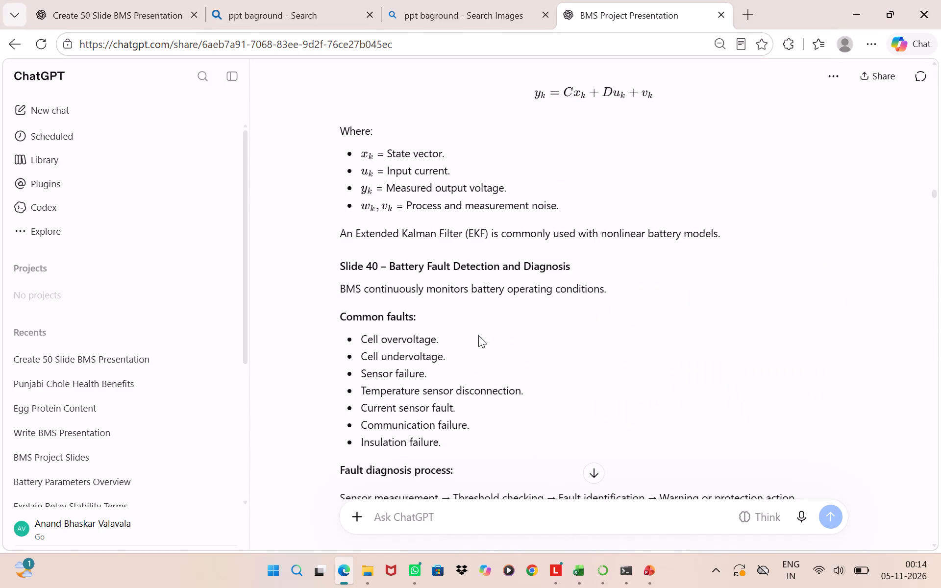
scroll(478, 335, down, 7)
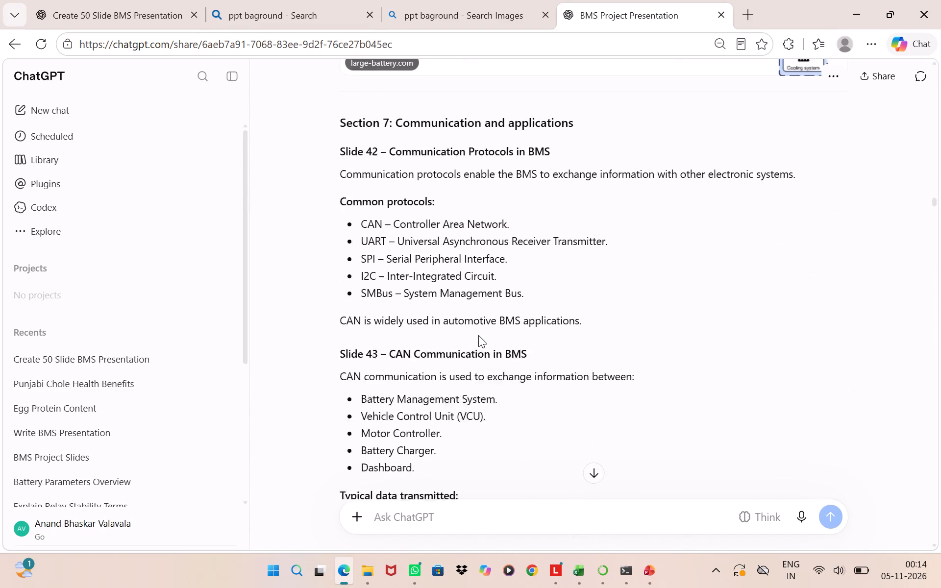
scroll(478, 335, down, 8)
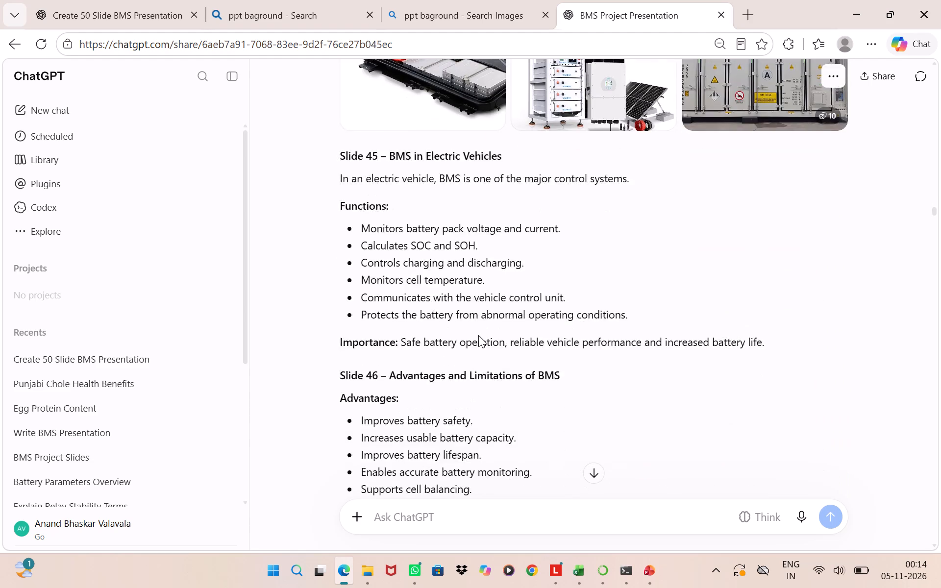
scroll(478, 335, down, 7)
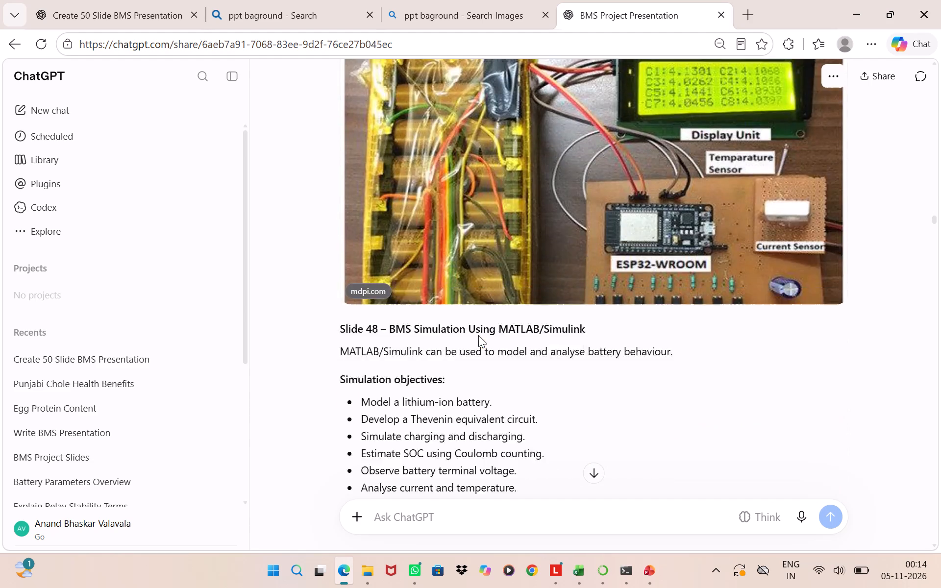
scroll(478, 335, down, 2)
scroll(478, 335, up, 20)
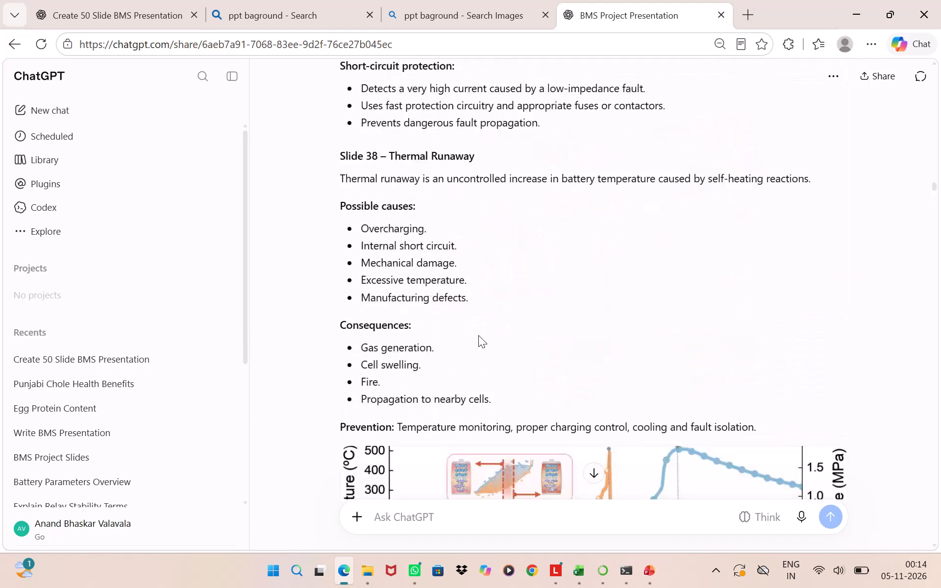
scroll(478, 335, up, 20)
scroll(478, 335, up, 10)
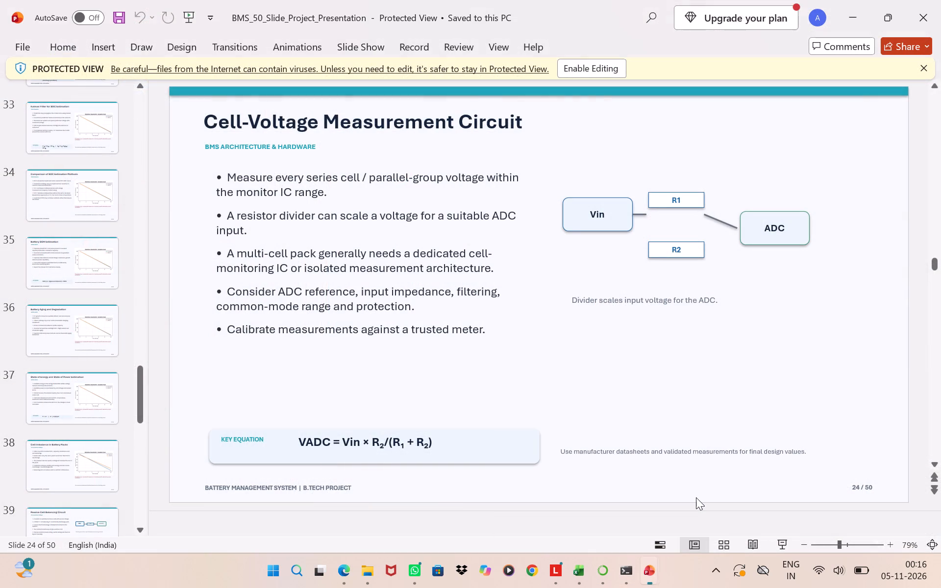
click(654, 571)
click(782, 447)
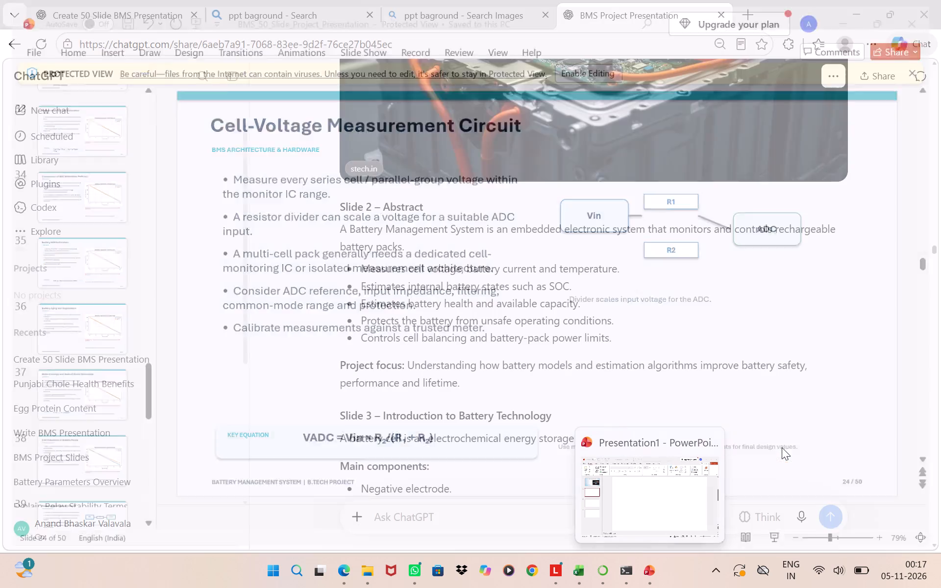
click(671, 491)
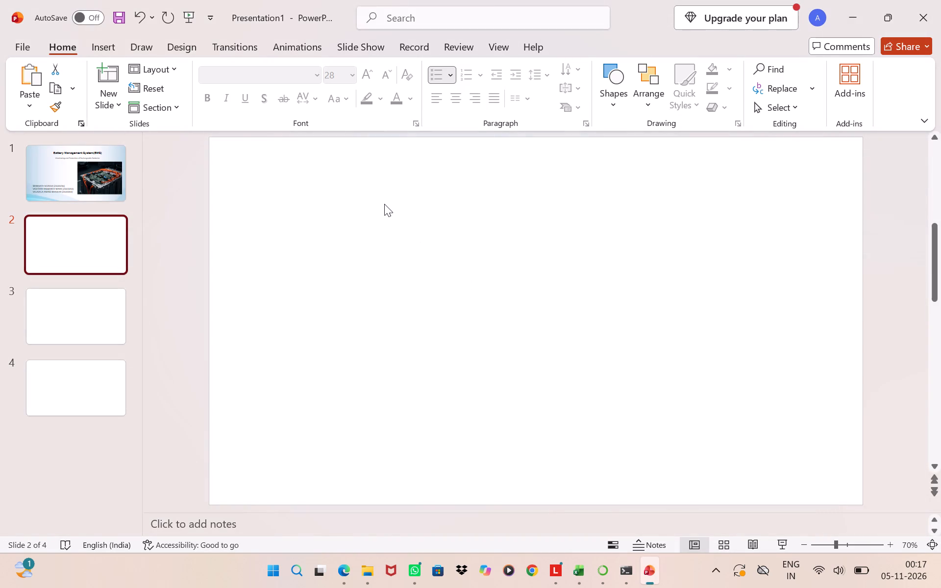
Add a text box near the top of blank slide 2 containing the heading "INTRODUCTION".
click(307, 211)
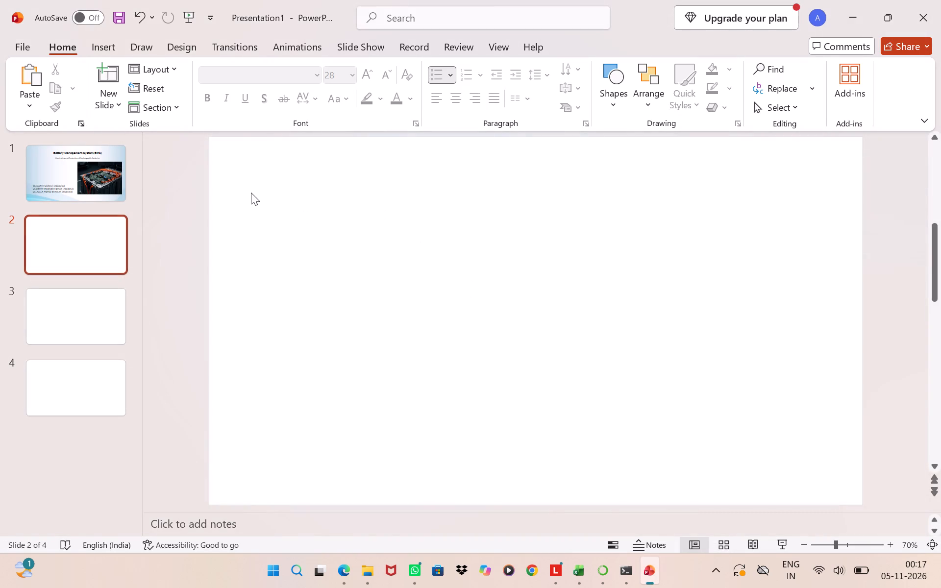
click(418, 173)
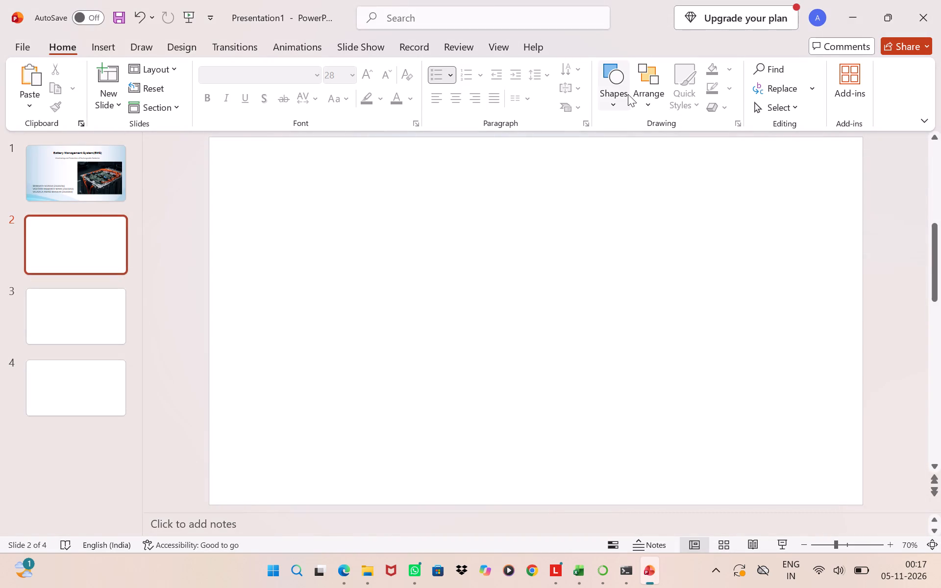
click(625, 100)
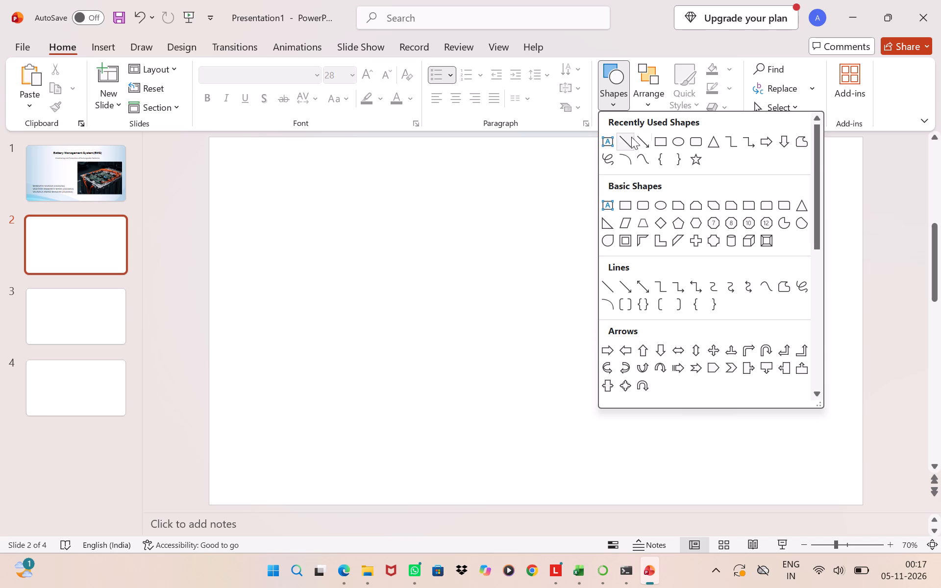
click(602, 139)
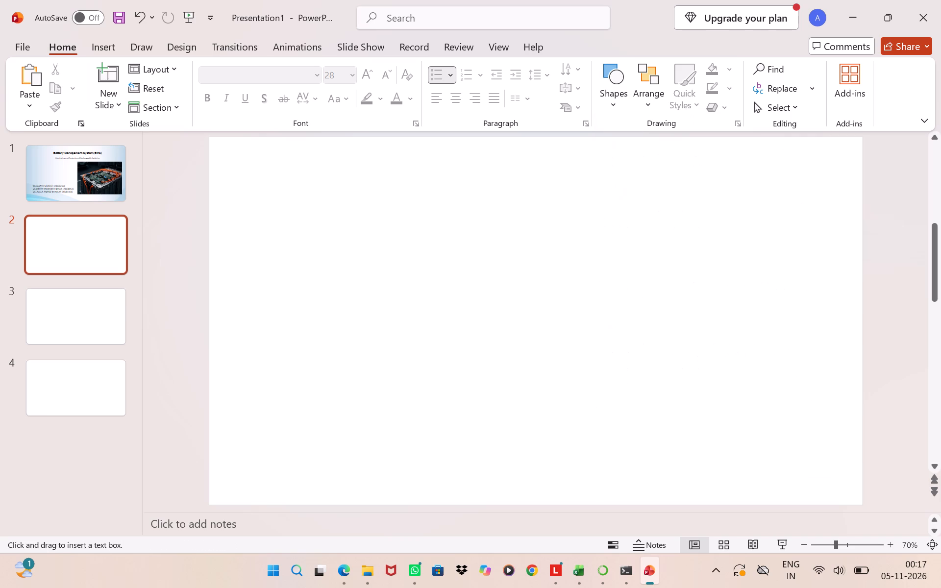
drag(406, 171, 649, 215)
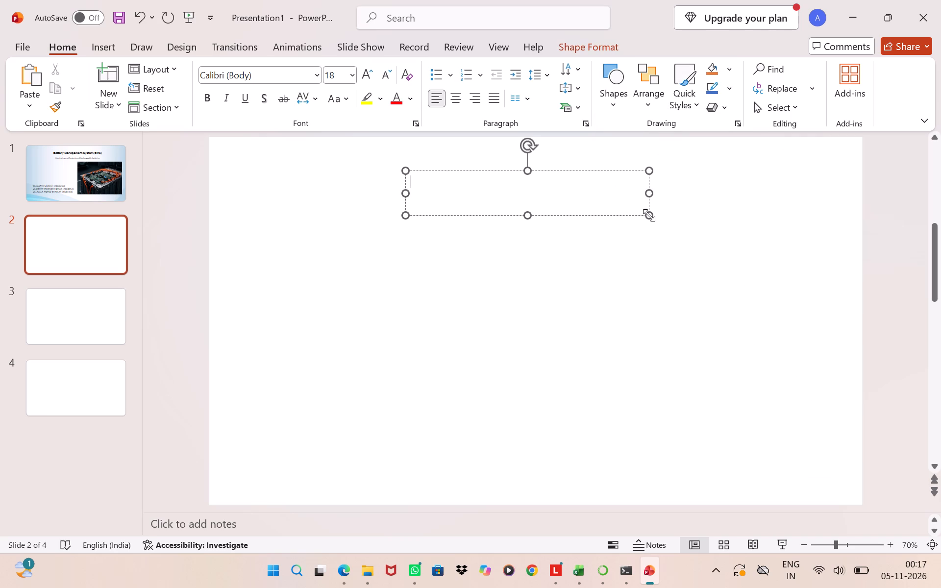
text(INTRODUCTION)
key(space)
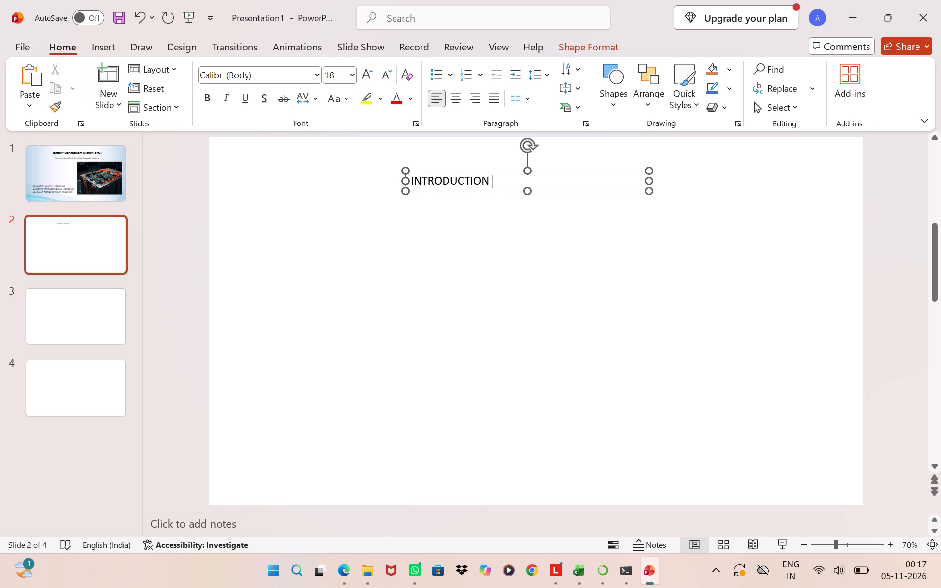
Set the INTRODUCTION heading's font size to 28.
drag(489, 177, 402, 189)
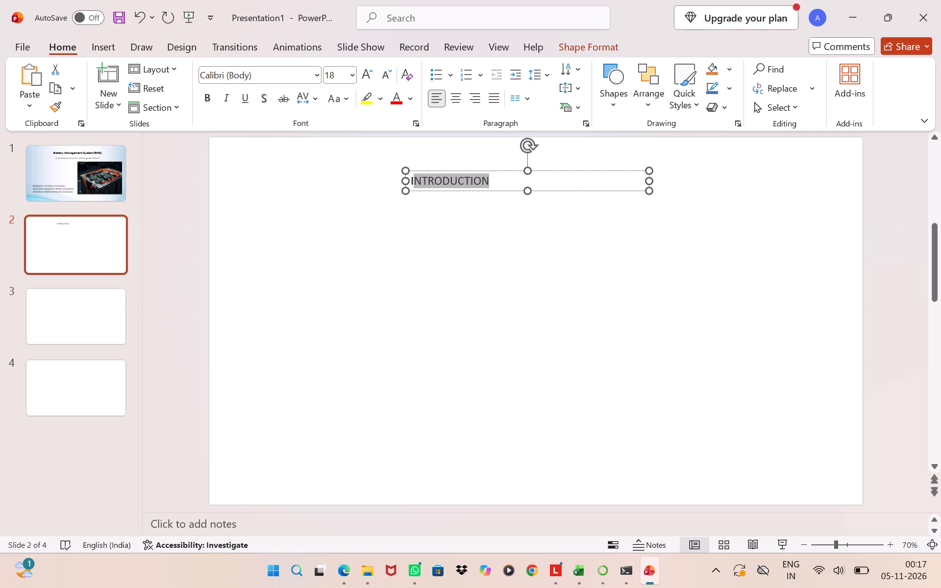
drag(402, 189, 396, 187)
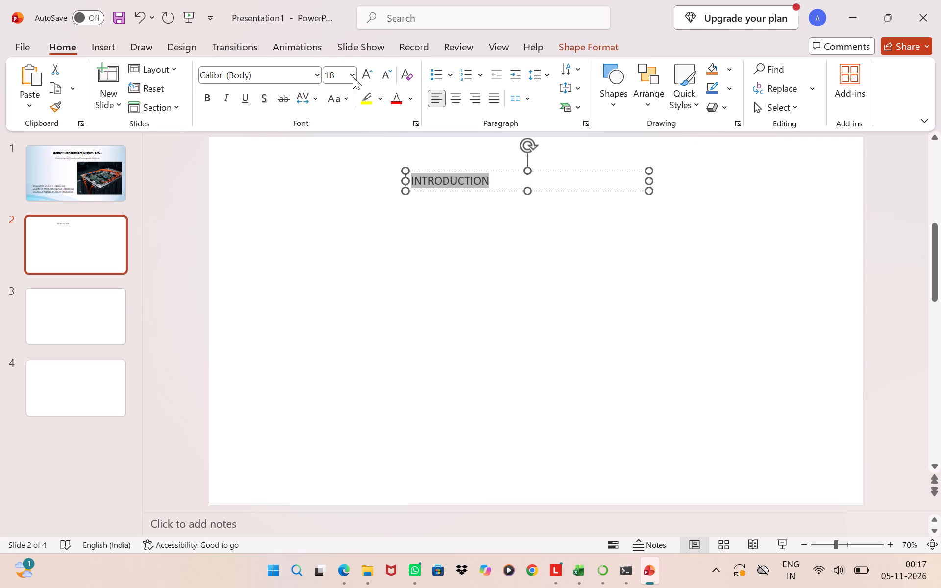
click(353, 77)
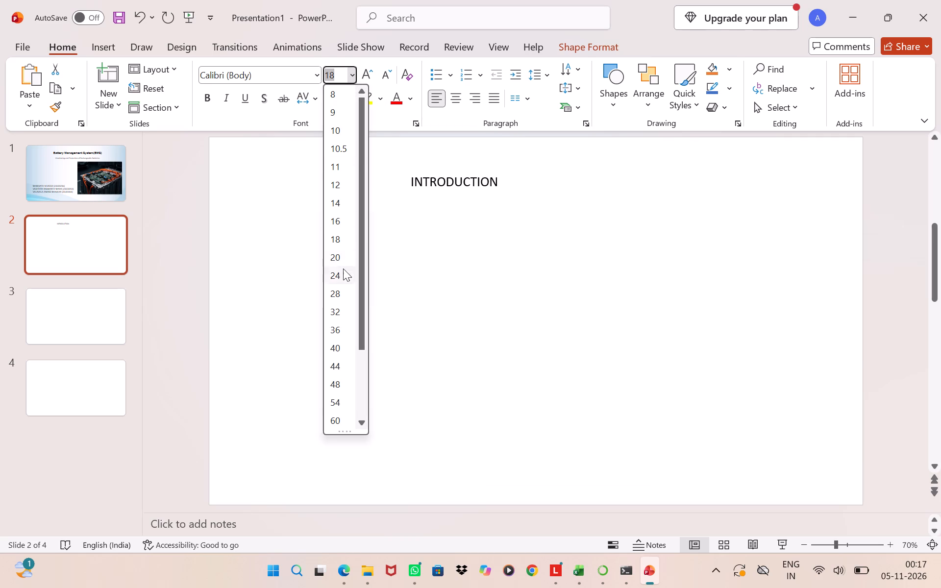
click(337, 290)
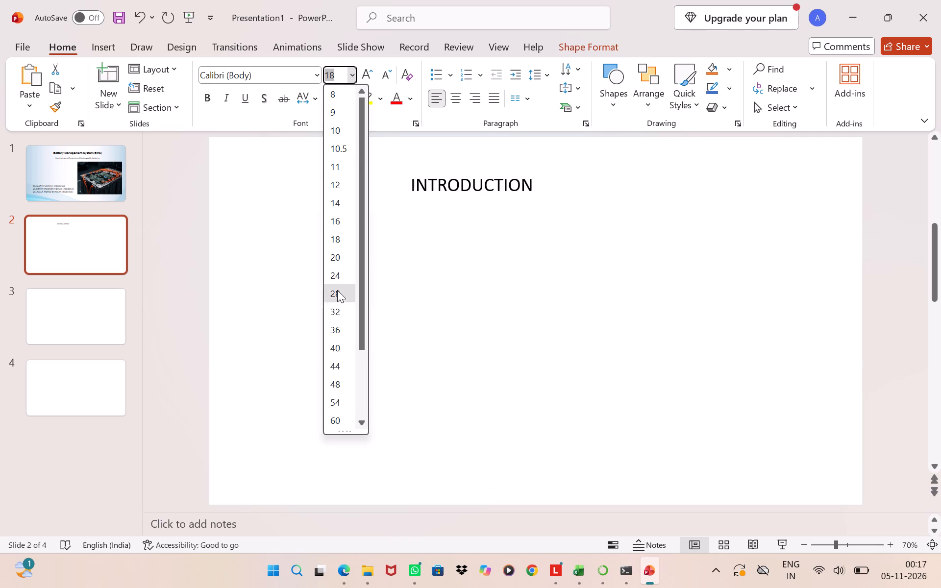
click(551, 247)
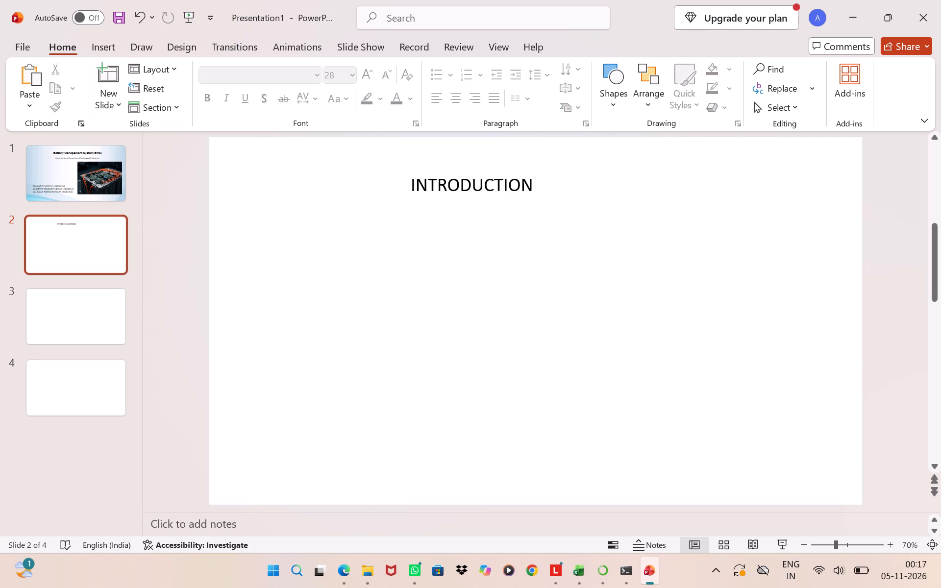
Move the INTRODUCTION text box slightly rightward so the heading sits nearer the top centre of slide 2.
click(559, 192)
drag(561, 190, 598, 193)
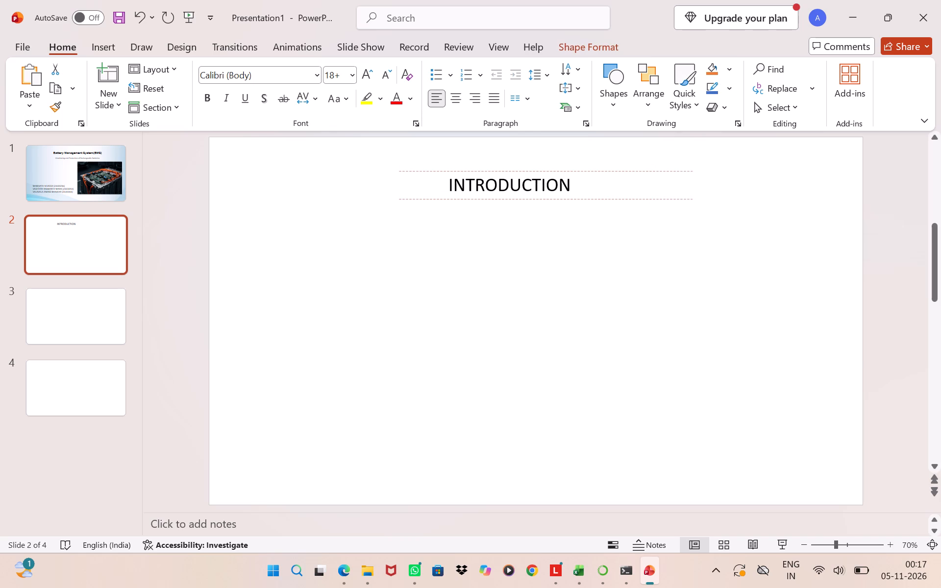
drag(598, 193, 600, 193)
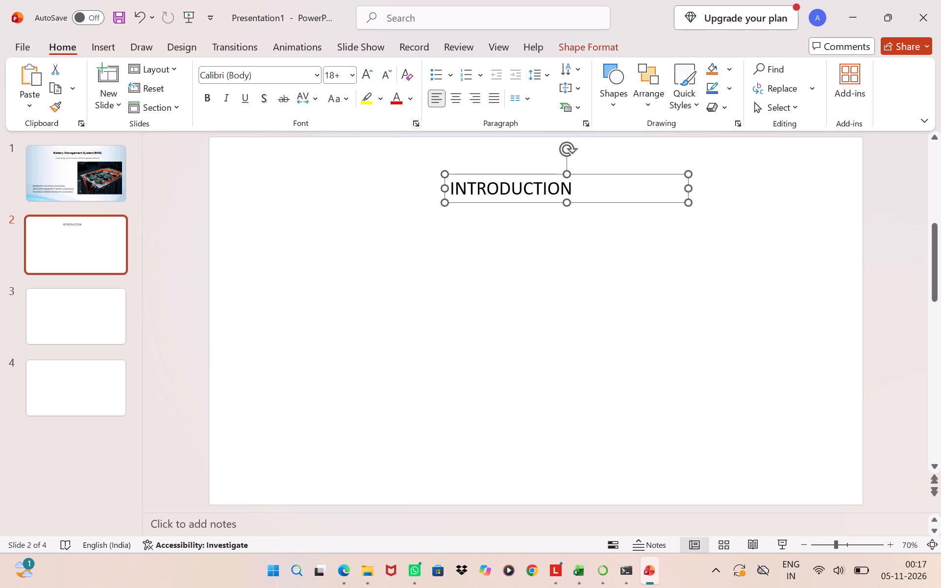
Change the font of the whole INTRODUCTION heading on slide 2 to Algerian.
drag(571, 185, 470, 171)
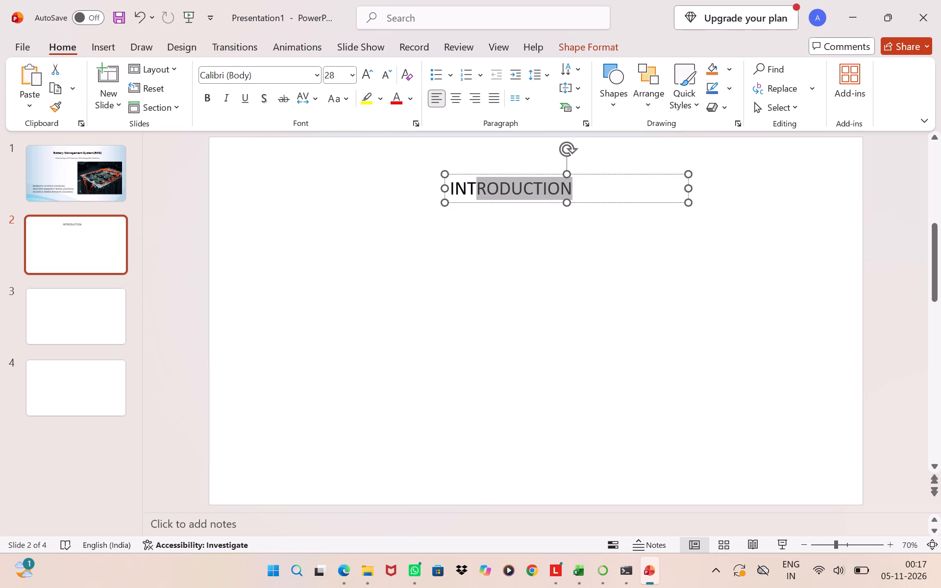
drag(470, 171, 447, 174)
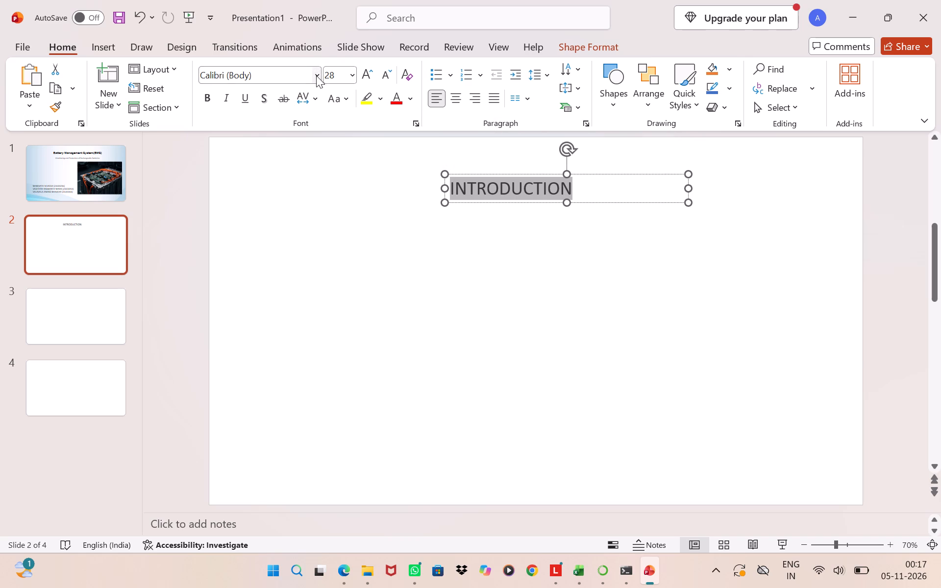
click(316, 75)
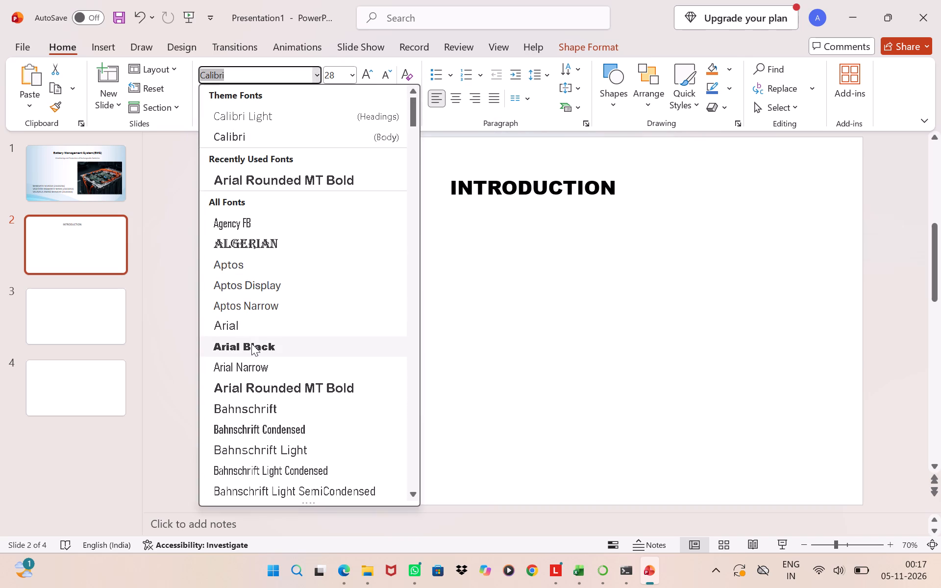
click(239, 239)
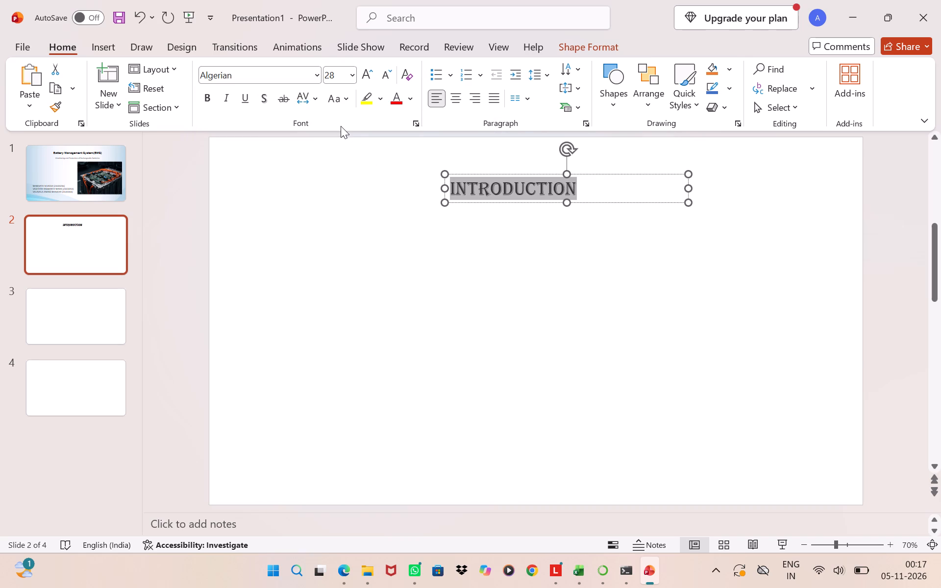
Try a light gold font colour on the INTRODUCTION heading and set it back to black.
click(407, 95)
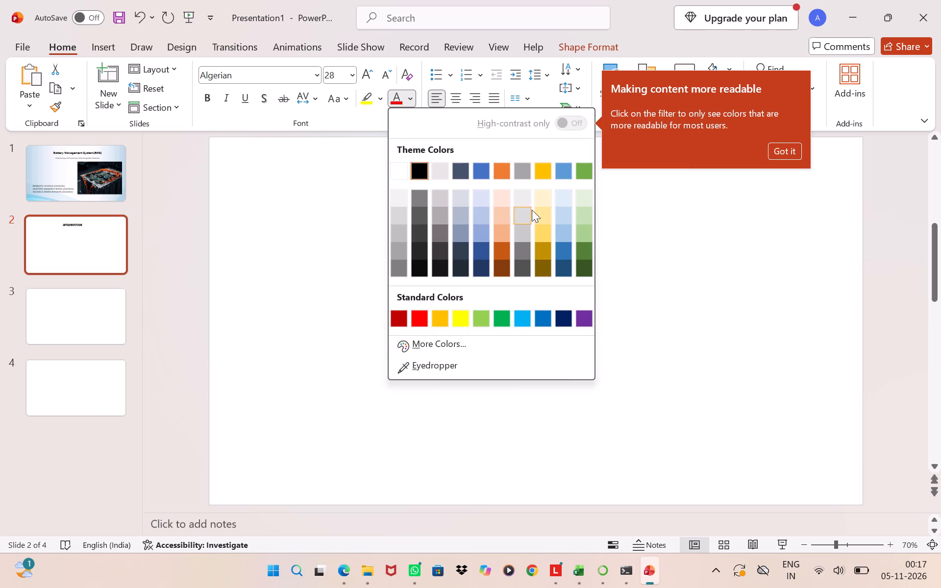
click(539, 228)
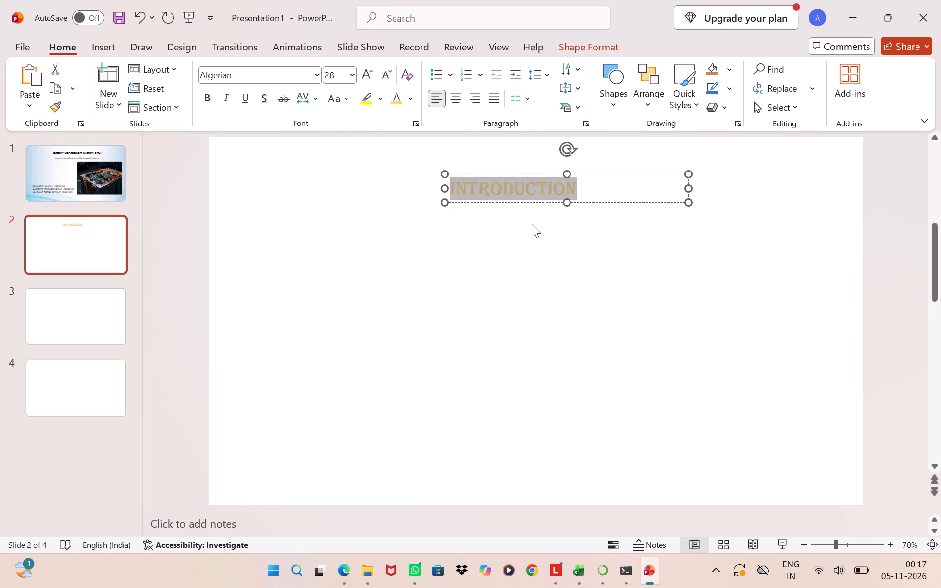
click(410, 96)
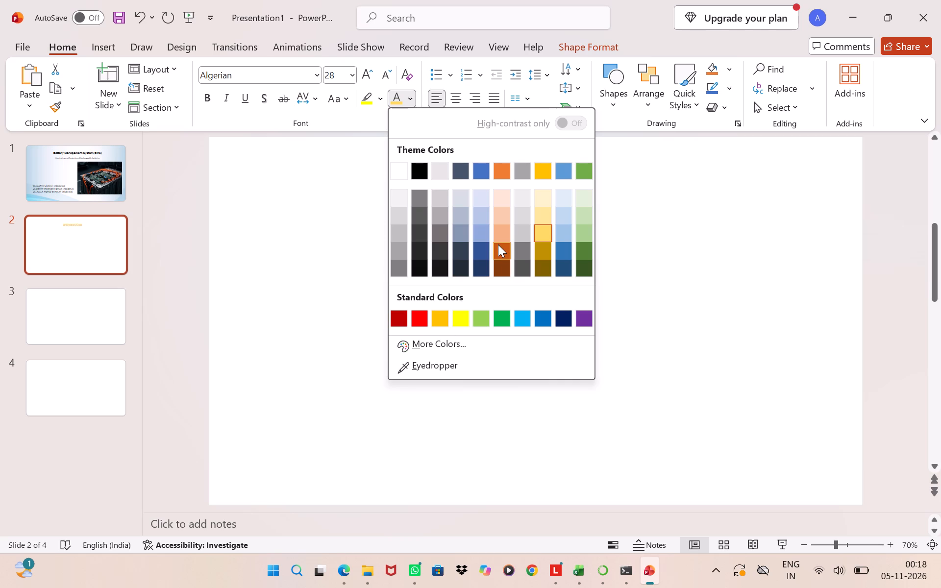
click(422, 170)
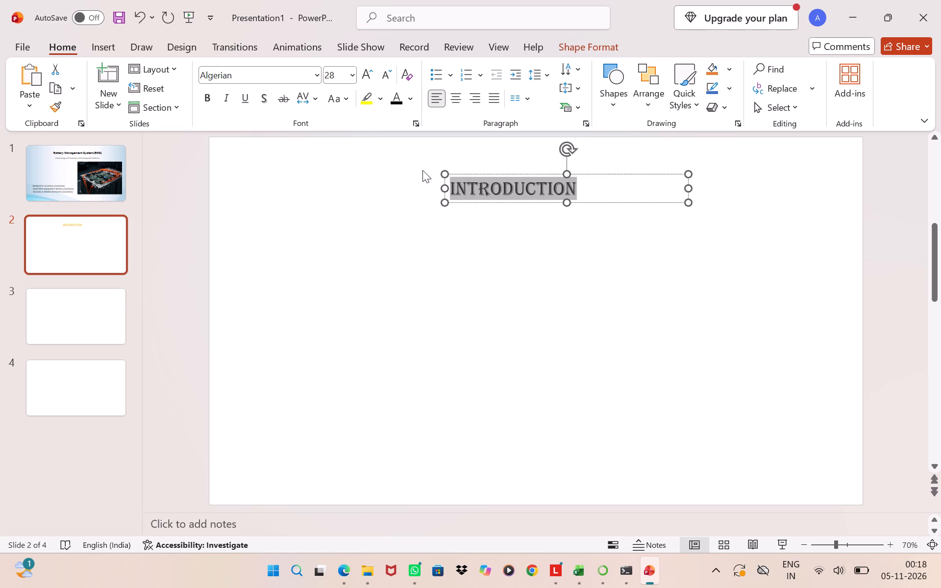
Highlight the INTRODUCTION heading text in yellow.
click(376, 97)
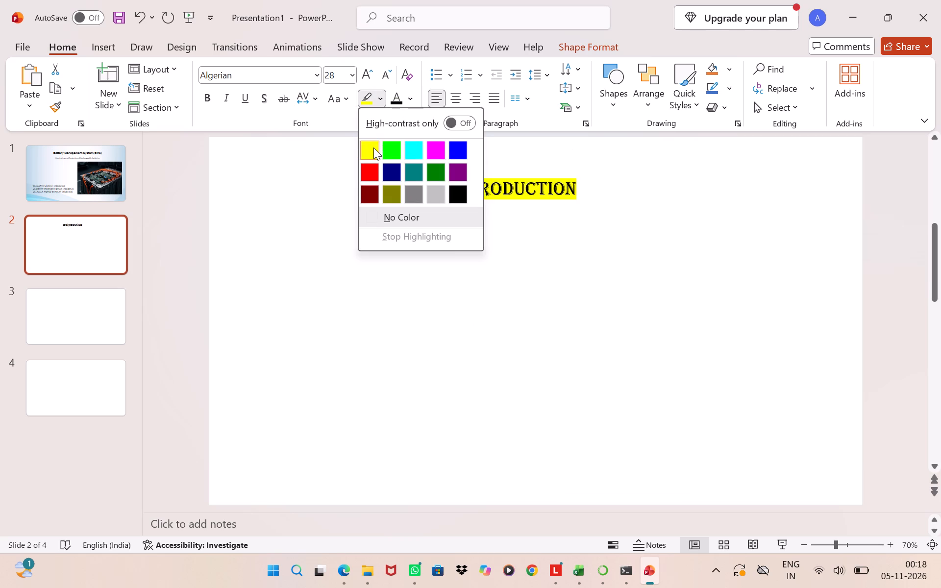
click(373, 147)
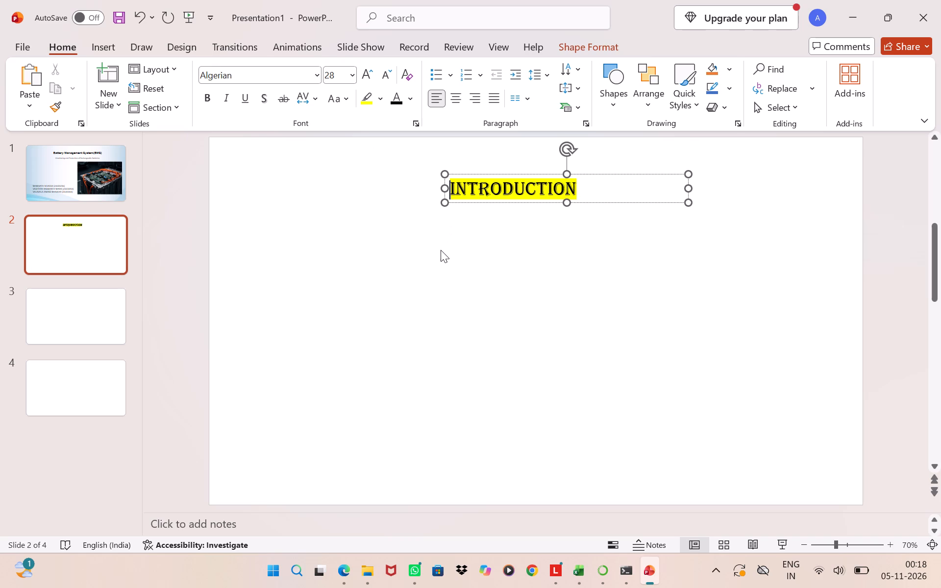
click(441, 250)
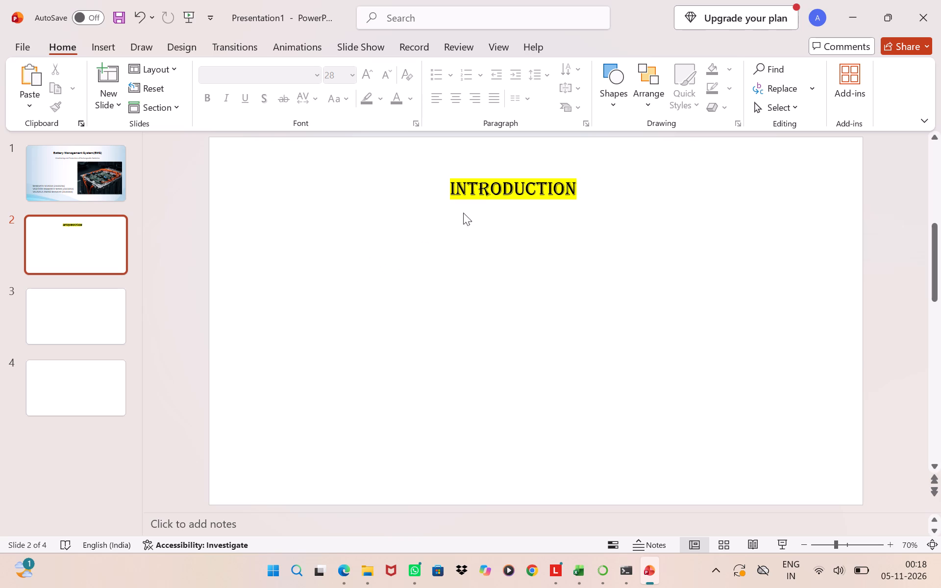
Add a text box below the heading on slide 2 containing "Battery Management System (BMS)".
click(615, 105)
click(601, 138)
drag(253, 265, 624, 288)
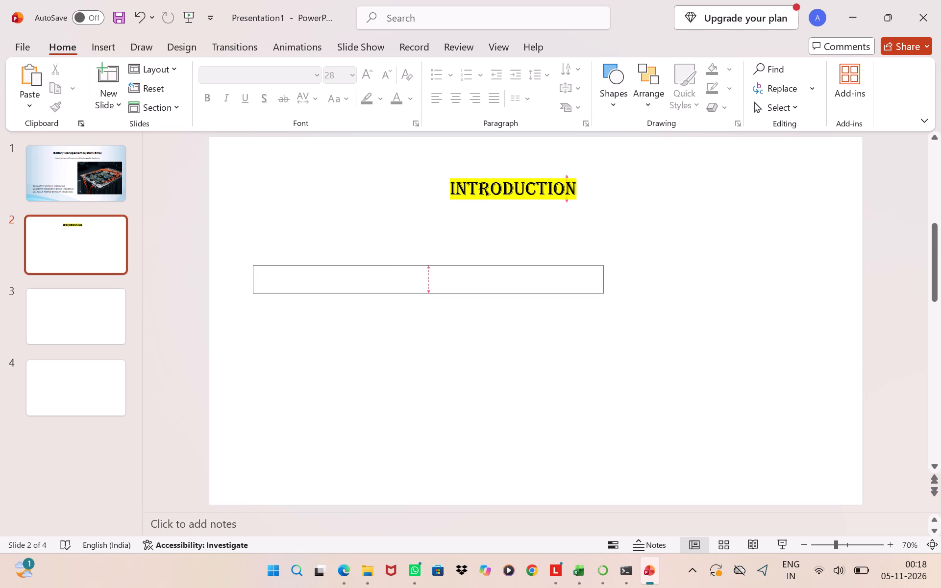
drag(624, 288, 672, 396)
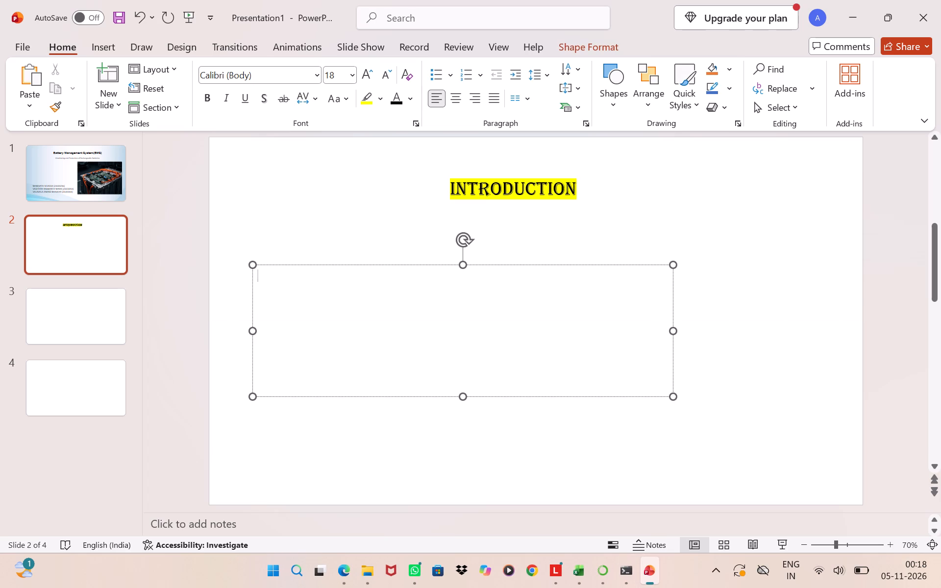
key(shift+b)
key(BackSpace)
key(b)
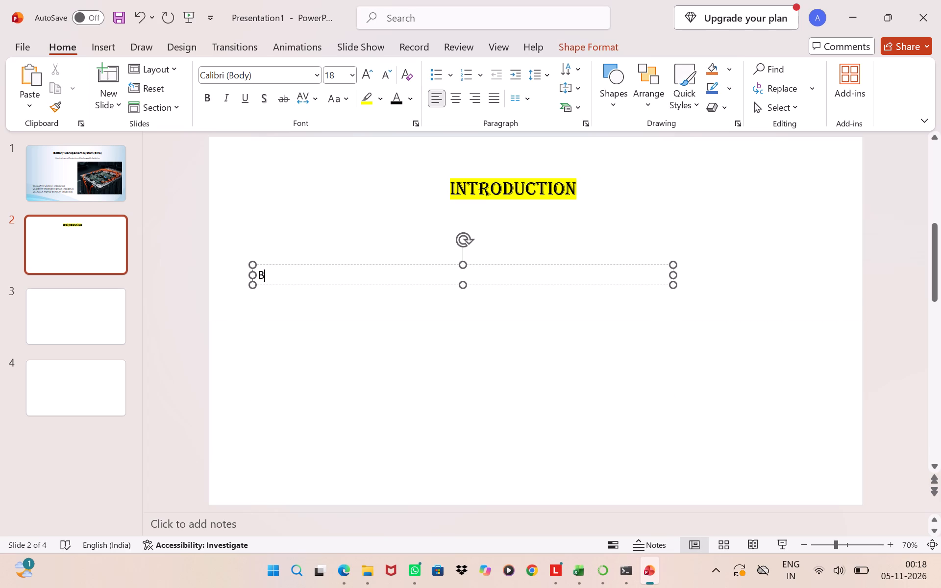
text(attery)
key(space)
text(Manage)
text(ment)
key(space)
text(System)
key(space)
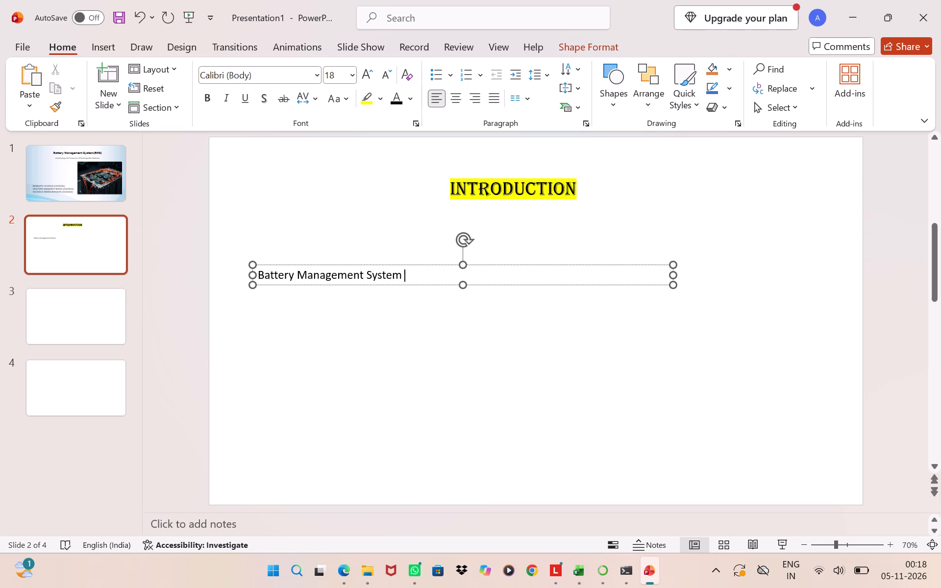
text(())
key(Left)
text(BMS)
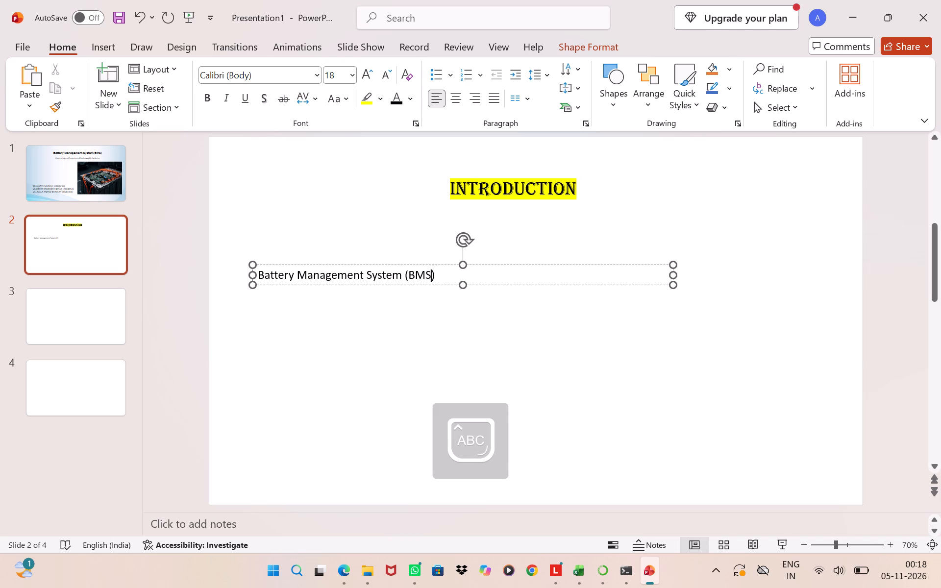
click(440, 278)
click(444, 308)
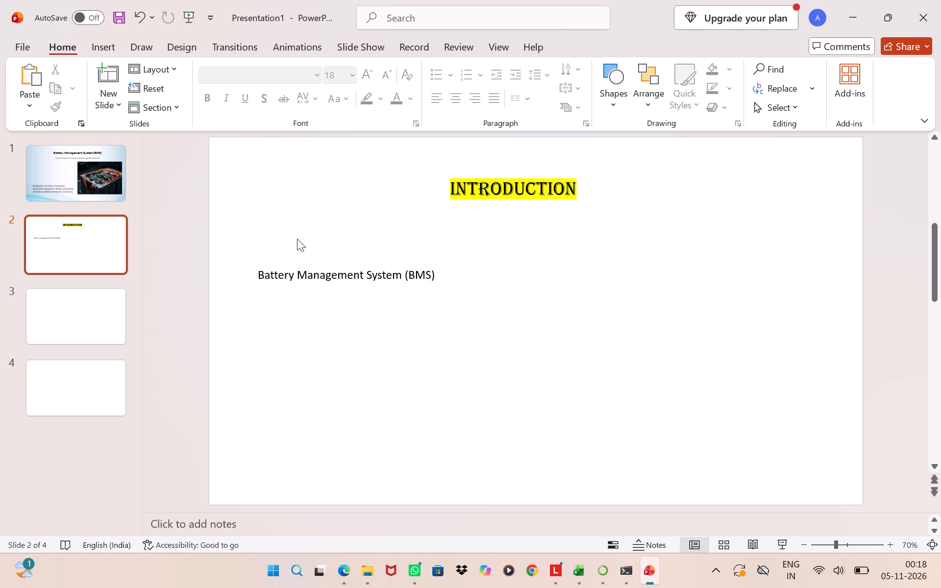
Draw a large empty text box beneath the Battery Management System (BMS) line on slide 2.
click(609, 104)
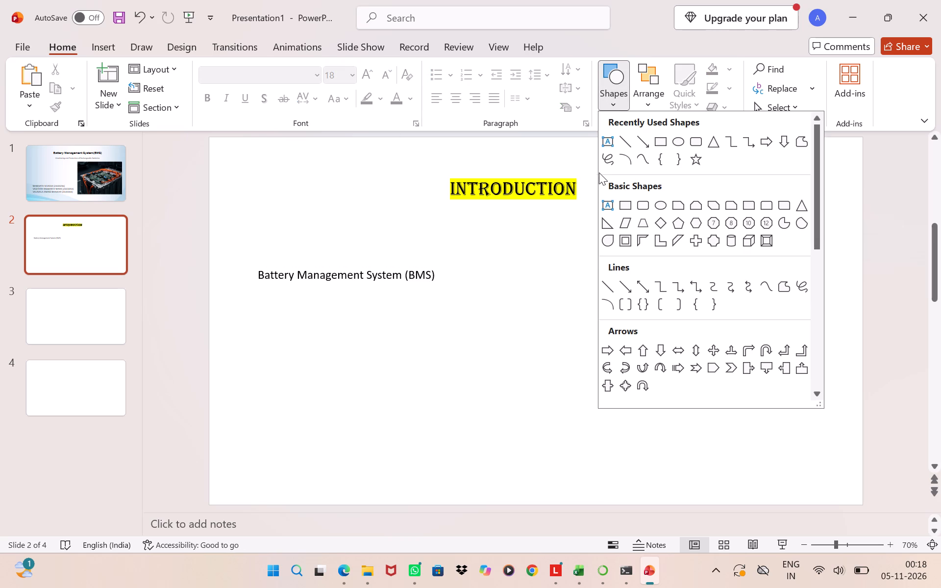
click(606, 145)
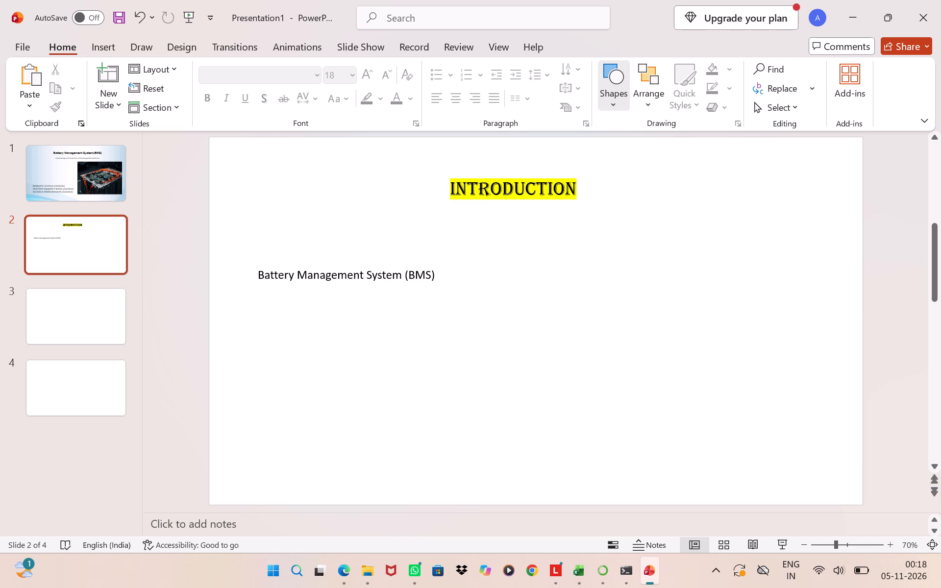
drag(239, 303, 595, 332)
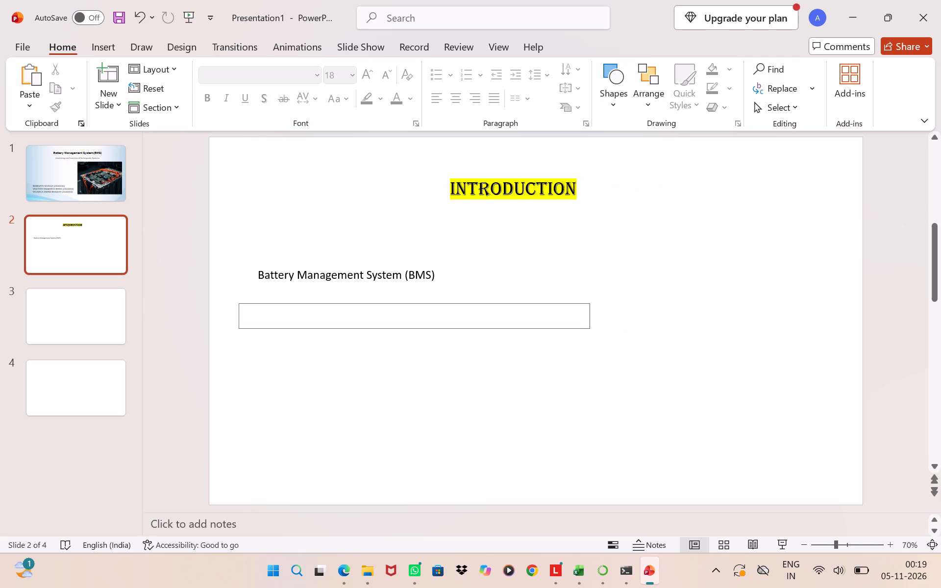
drag(595, 332, 685, 446)
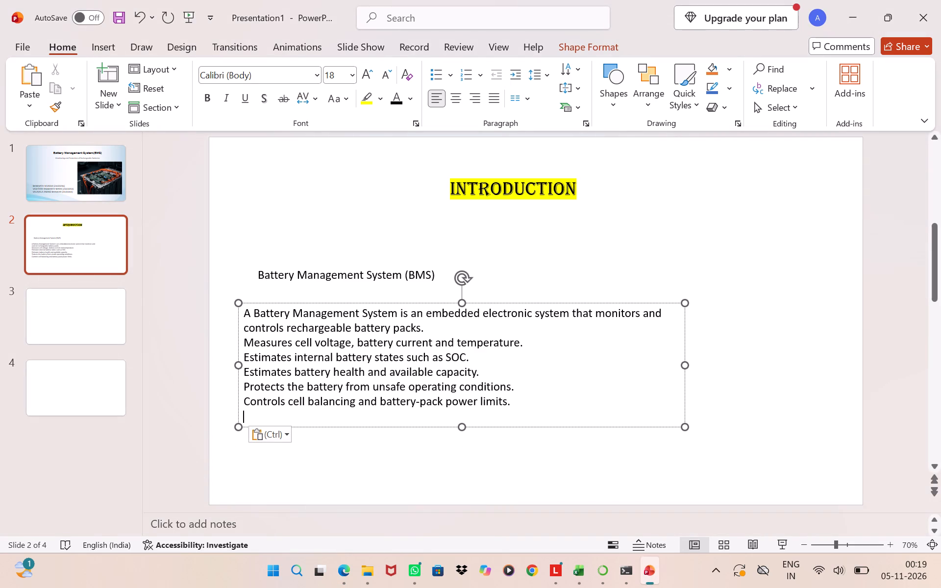
Apply round bullets to the five lines from "Measures cell voltage" through "Controls cell balancing and battery-pack power limits".
click(245, 343)
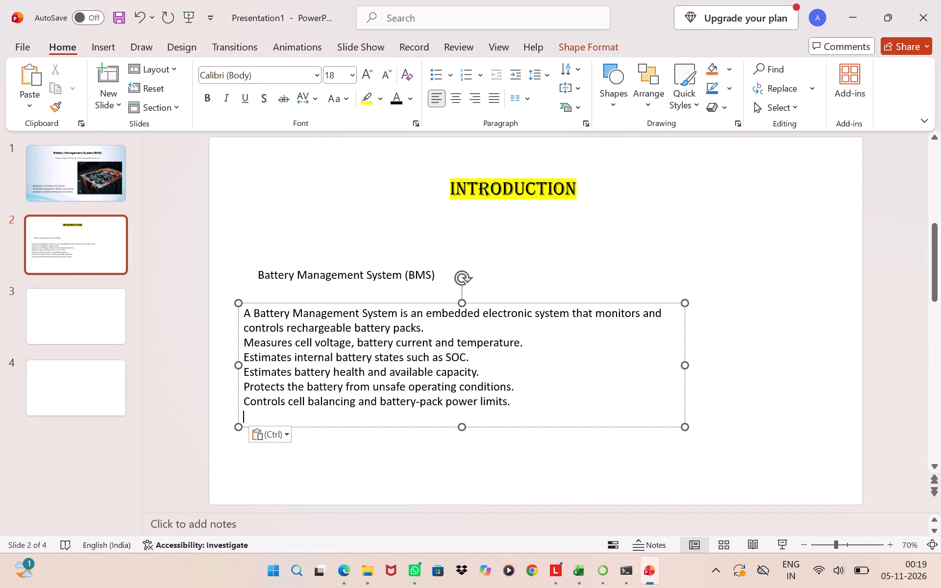
click(245, 343)
drag(245, 343, 507, 403)
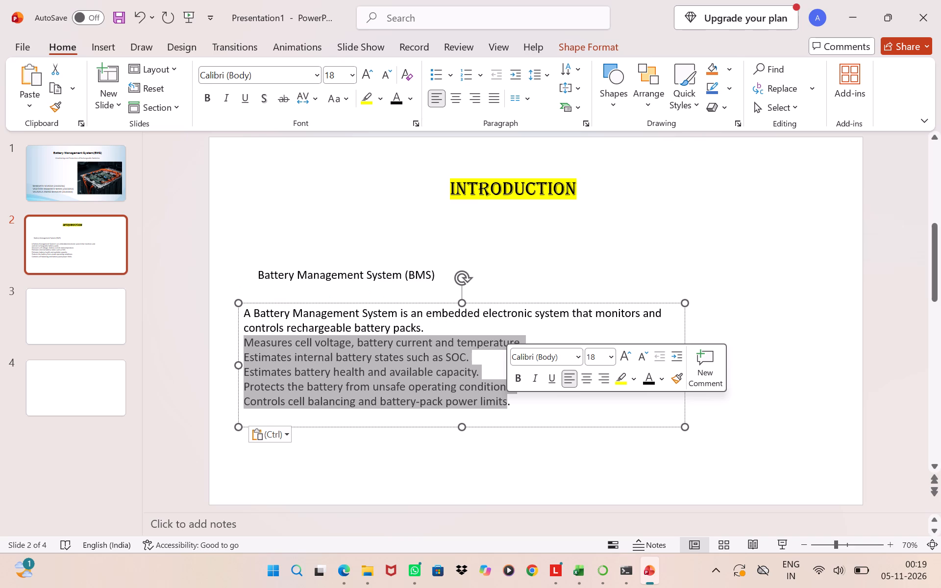
click(449, 76)
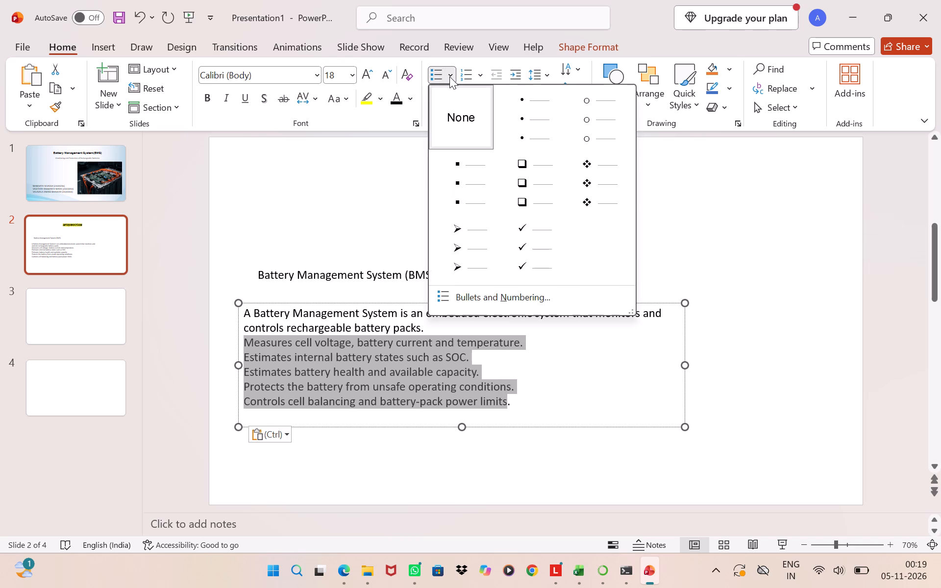
click(515, 128)
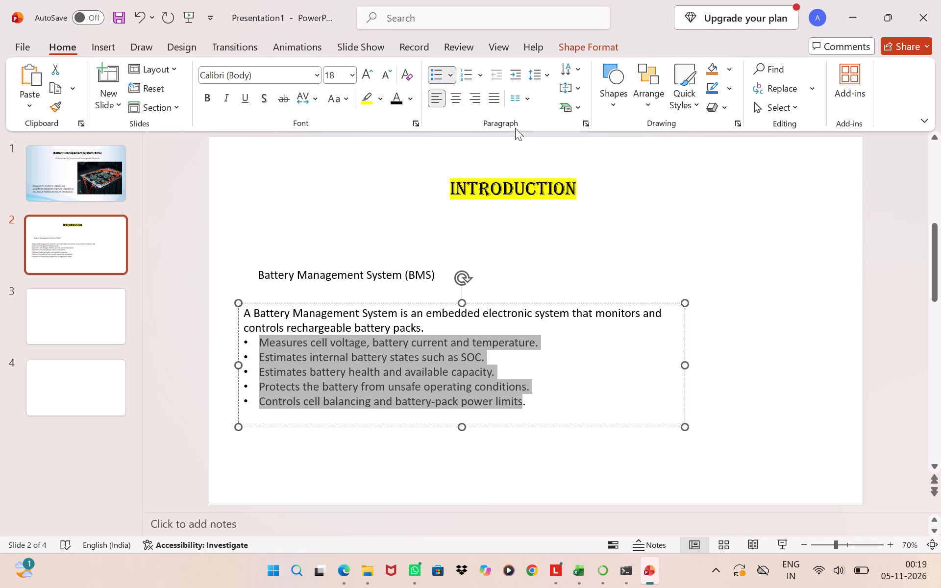
click(563, 390)
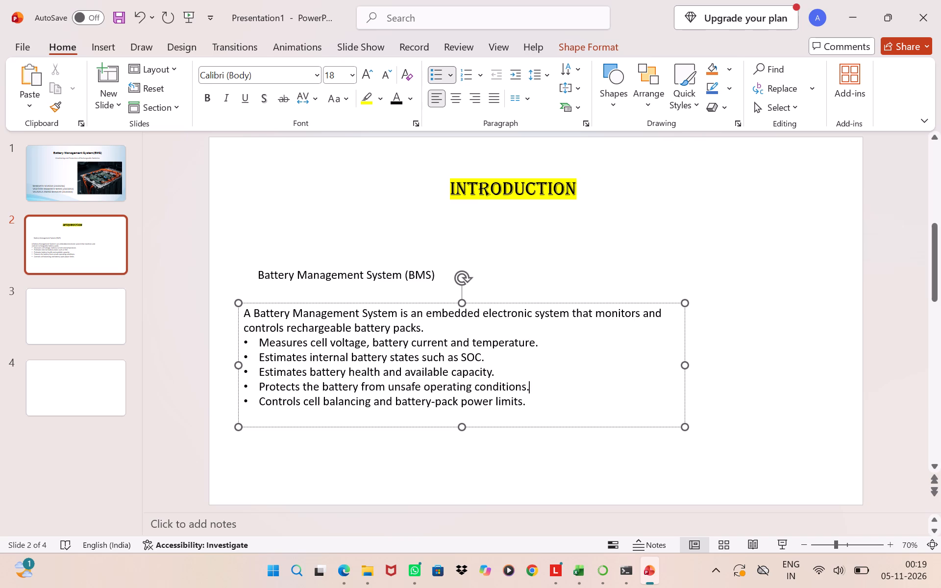
Set the font size of the pasted definition and its bulleted lines to 20.
drag(245, 311, 526, 405)
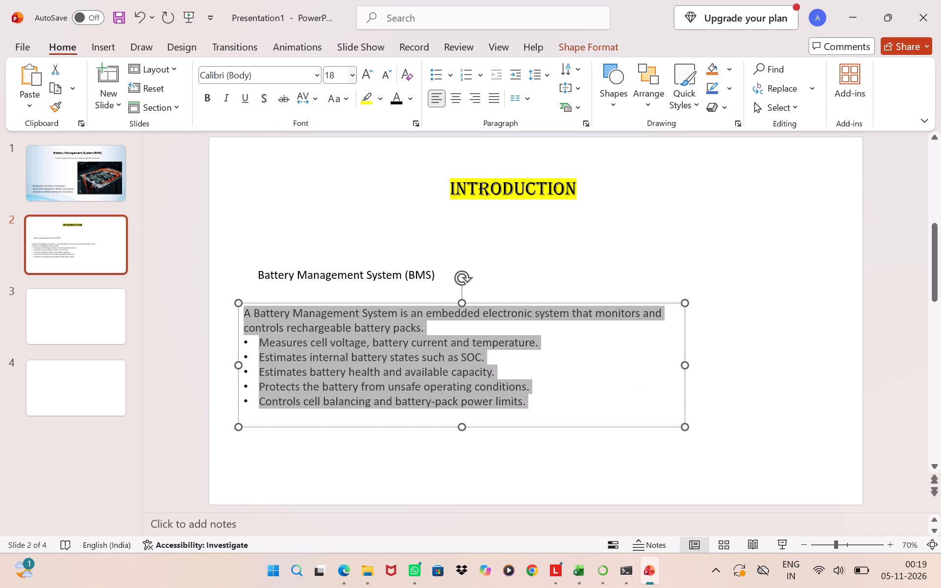
click(350, 77)
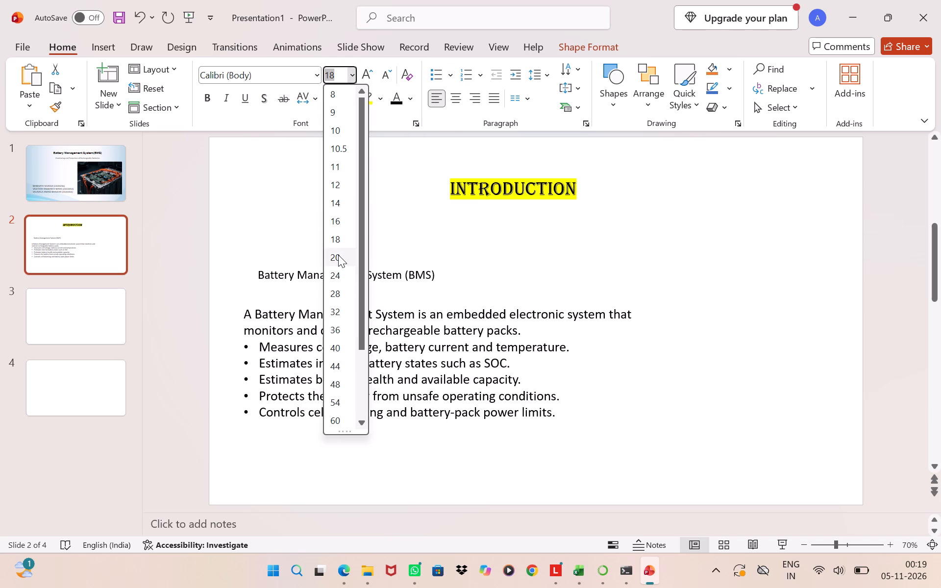
click(338, 255)
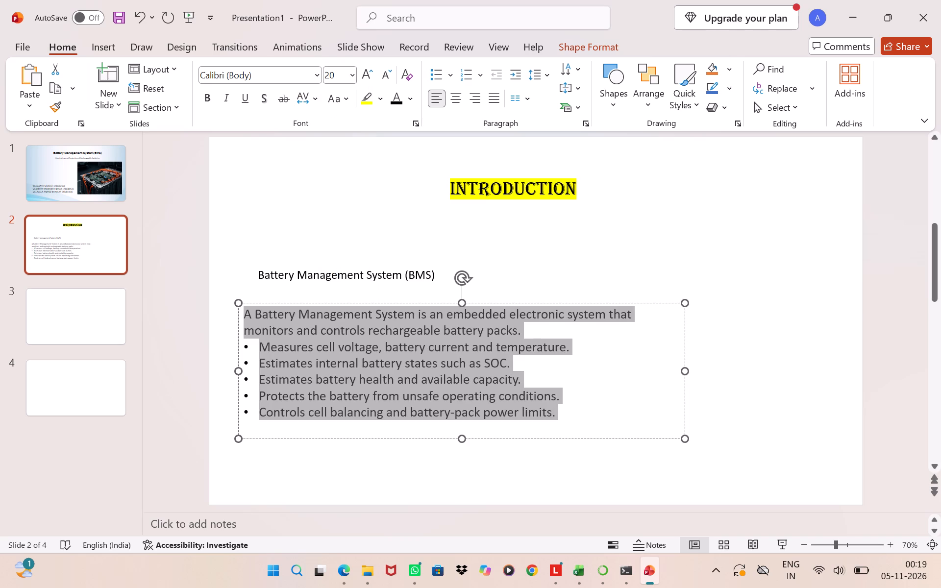
Shift the Battery Management System (BMS) text box slightly to the right above the definition on slide 2.
click(409, 282)
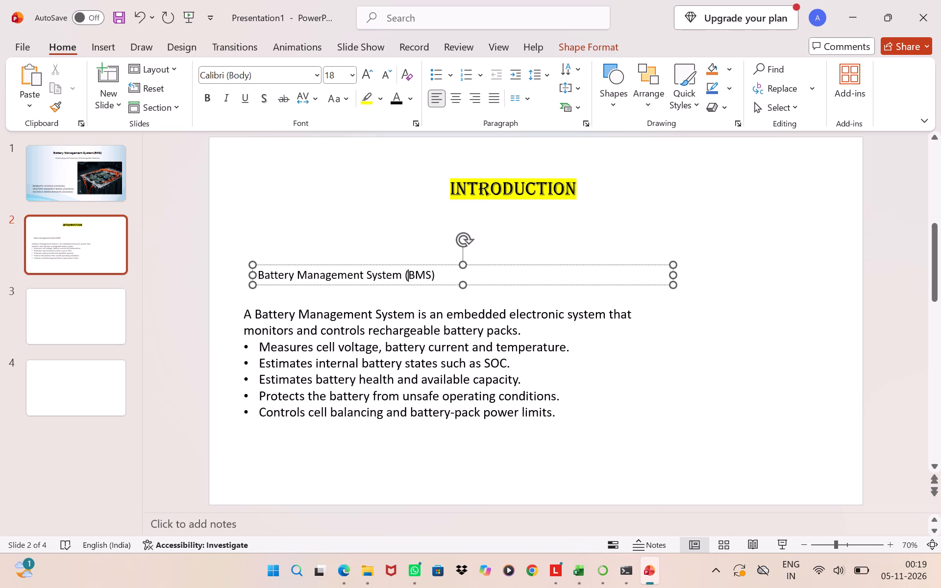
click(436, 276)
click(437, 272)
drag(435, 273, 425, 276)
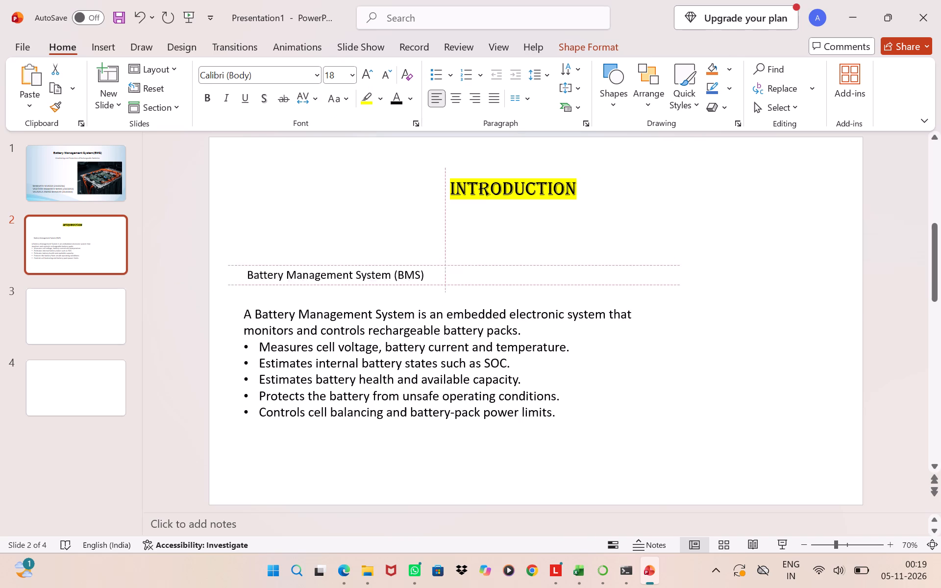
drag(425, 276, 444, 276)
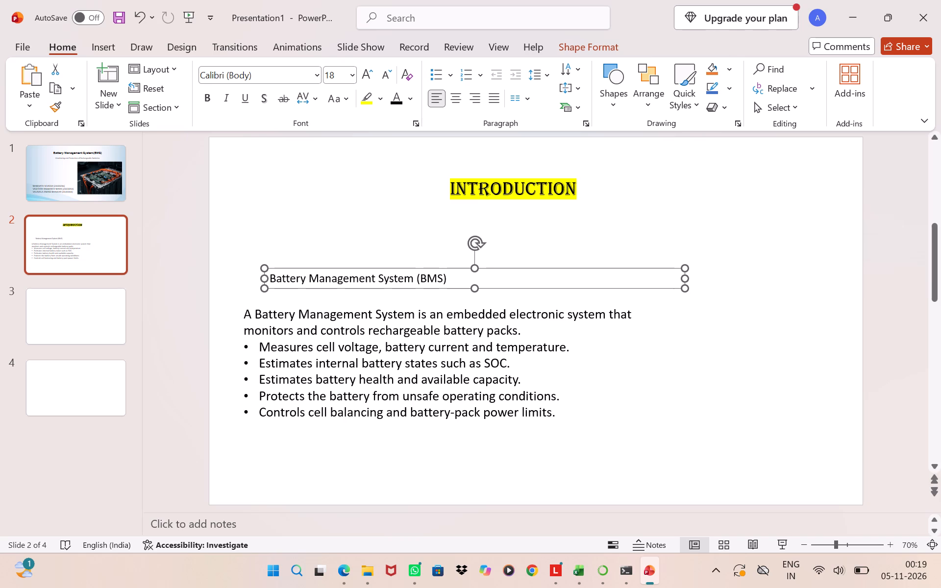
drag(448, 277, 449, 272)
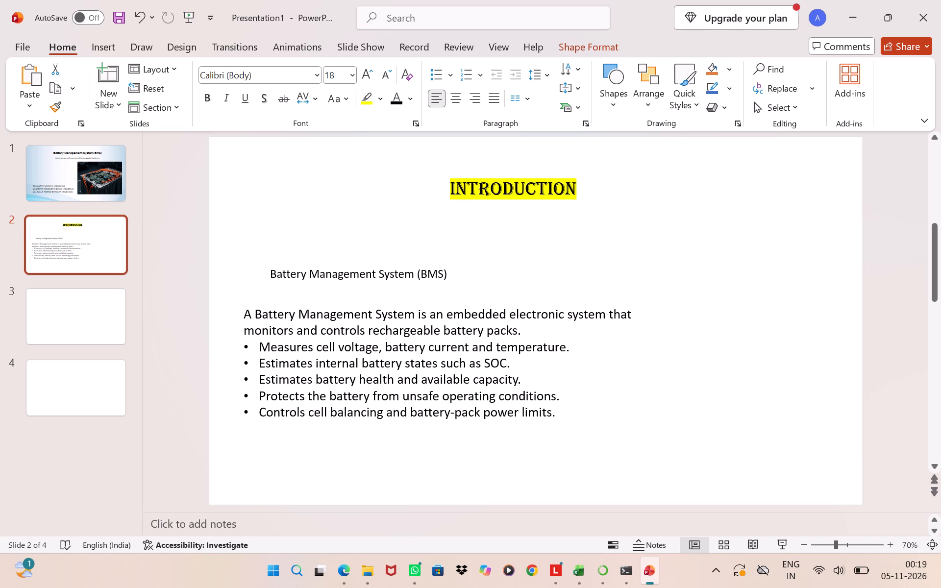
drag(449, 272, 449, 272)
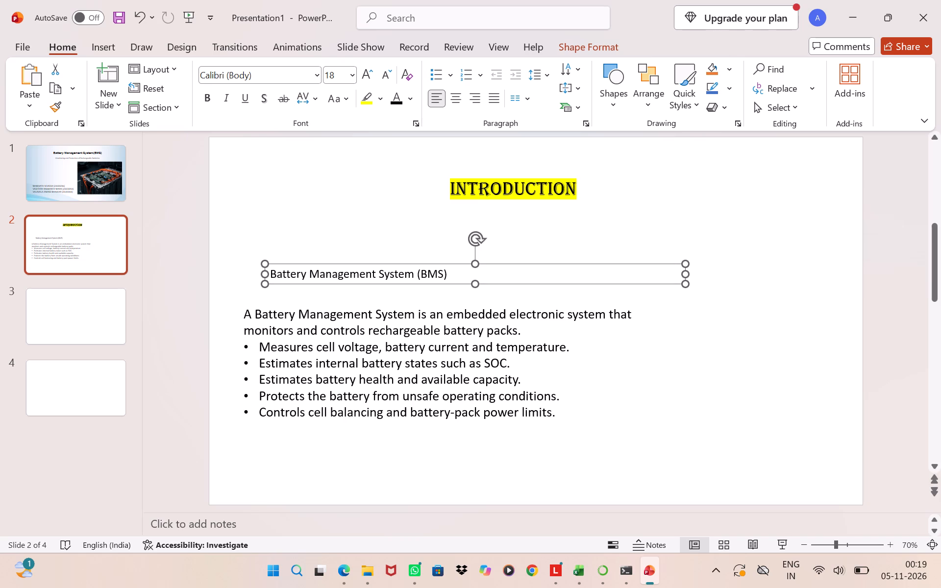
Set the font size of the Battery Management System (BMS) line to 24.
drag(446, 273, 339, 268)
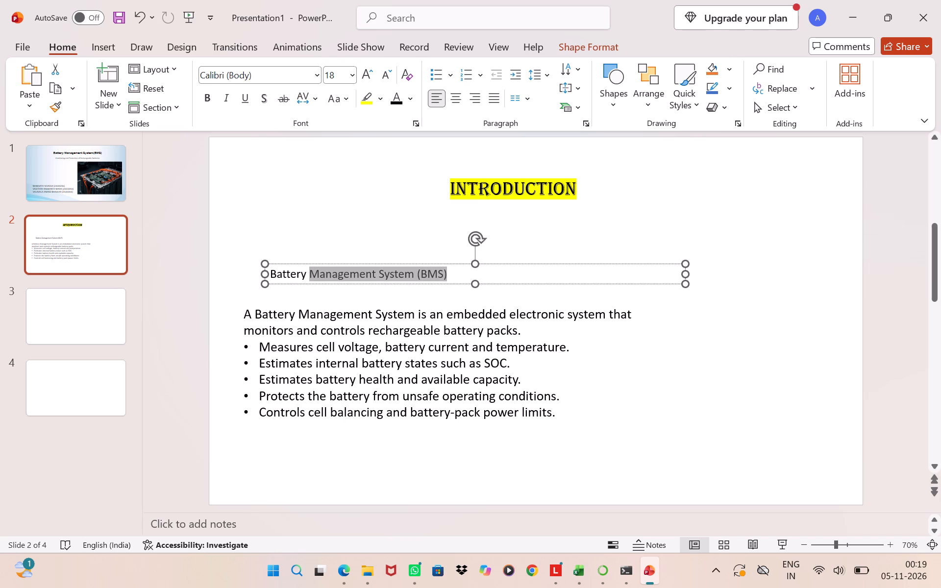
drag(339, 268, 257, 283)
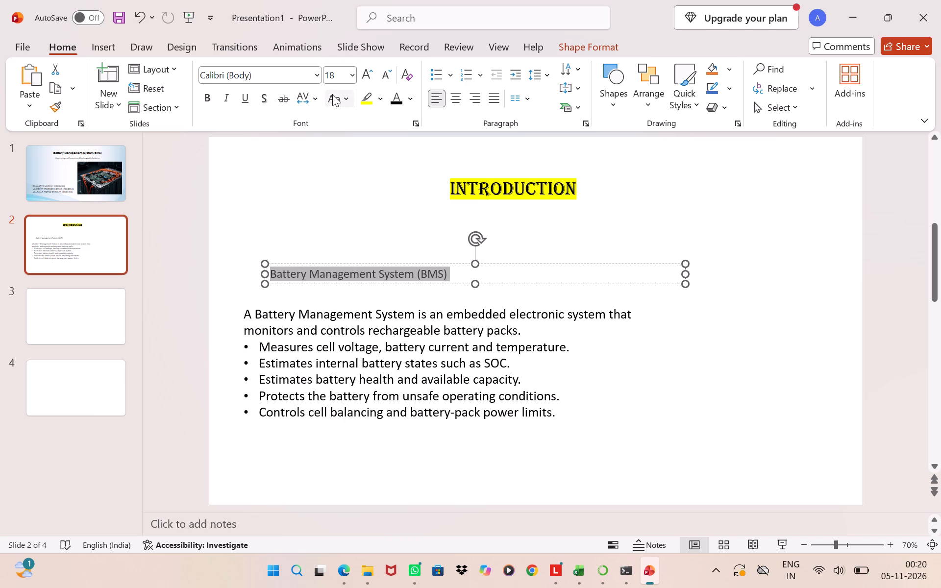
click(351, 73)
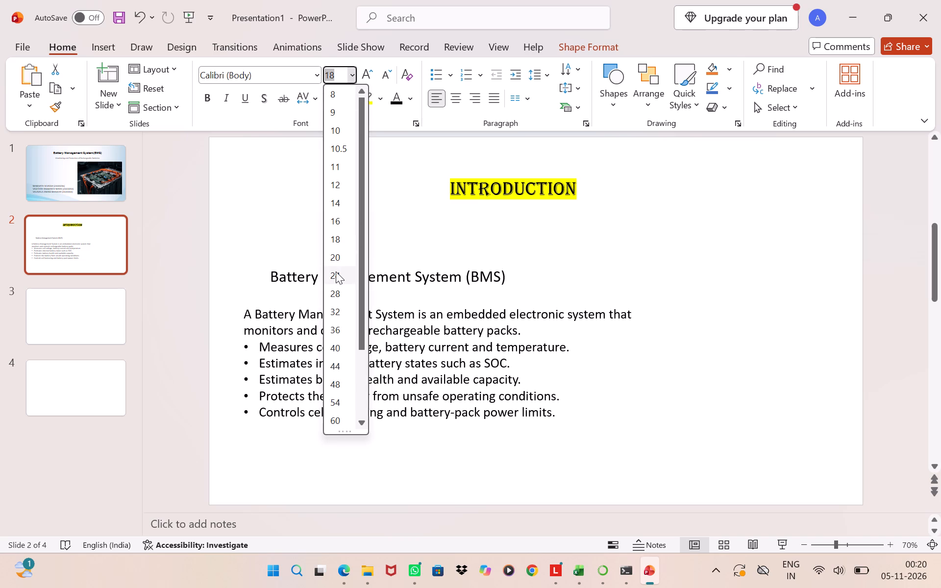
click(336, 271)
click(522, 269)
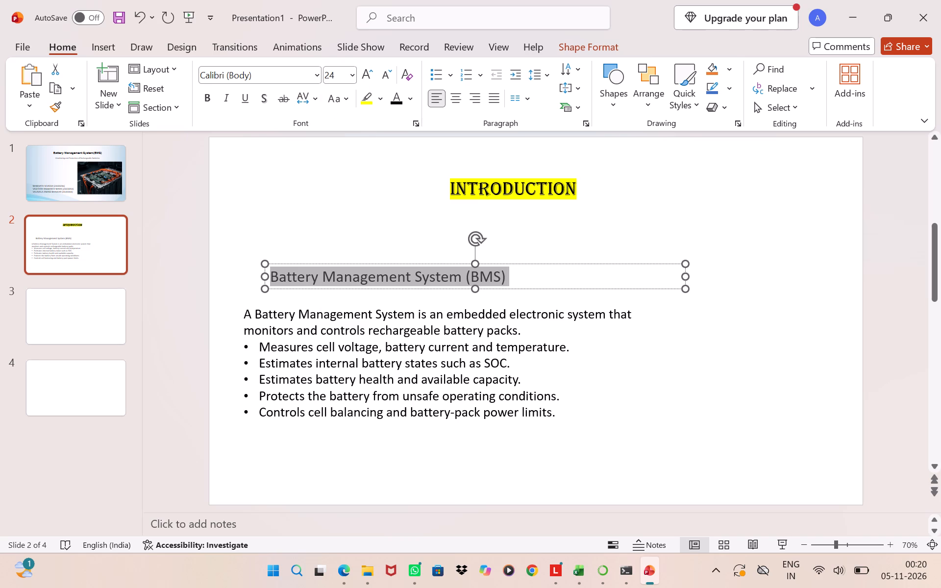
Underline the whole Battery Management System (BMS) line.
click(506, 276)
drag(503, 275, 448, 276)
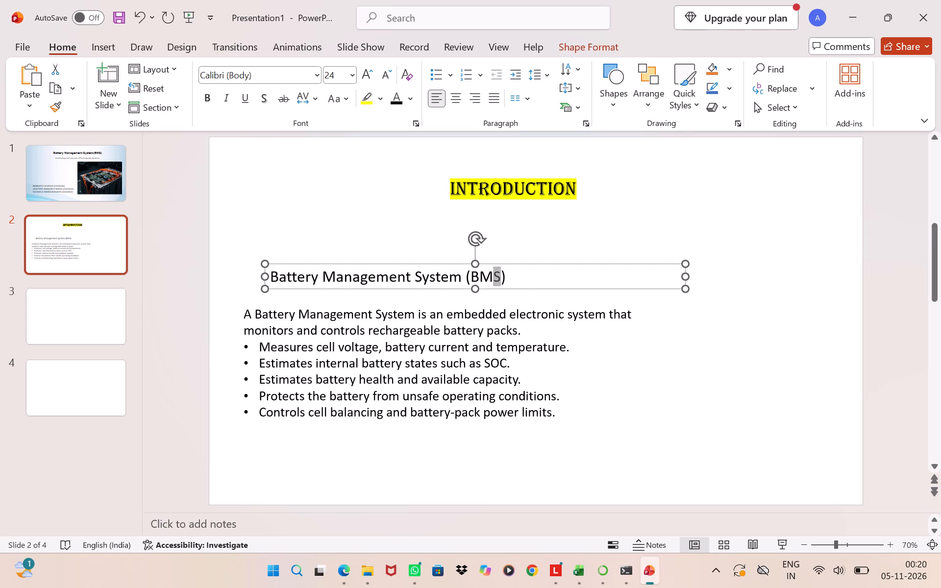
drag(448, 276, 522, 284)
click(522, 284)
drag(505, 275, 278, 281)
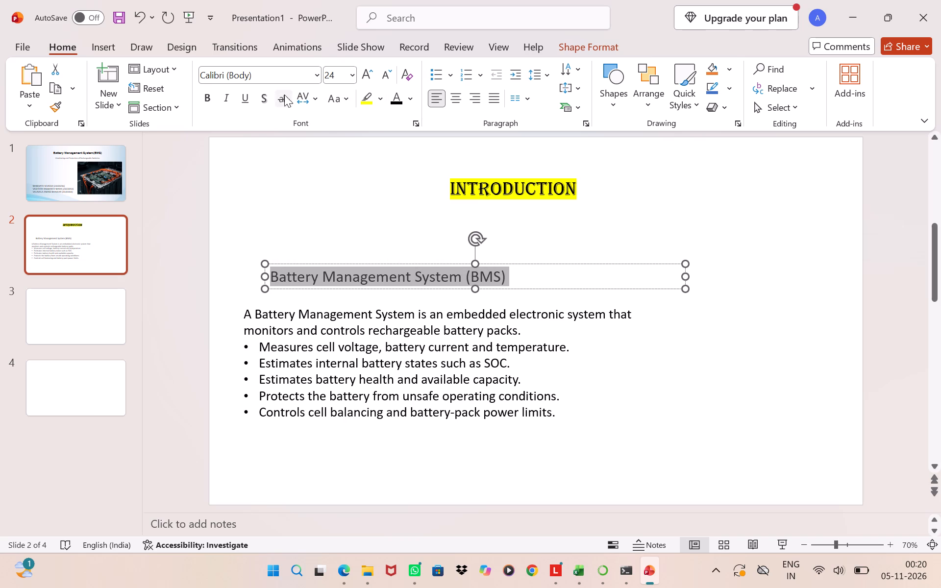
click(247, 96)
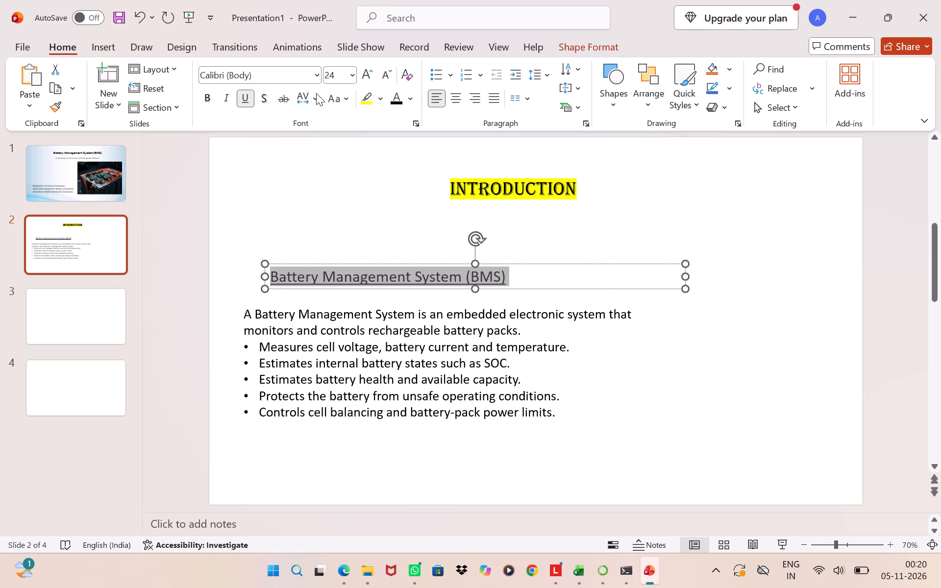
Change the font of the Battery Management System (BMS) line to Baskerville Old Face.
click(316, 77)
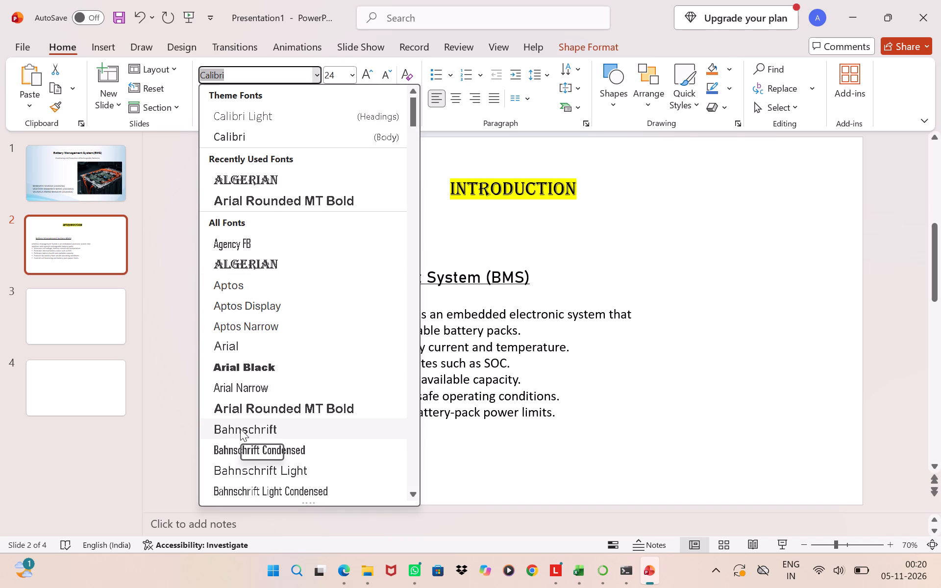
scroll(233, 448, down, 1)
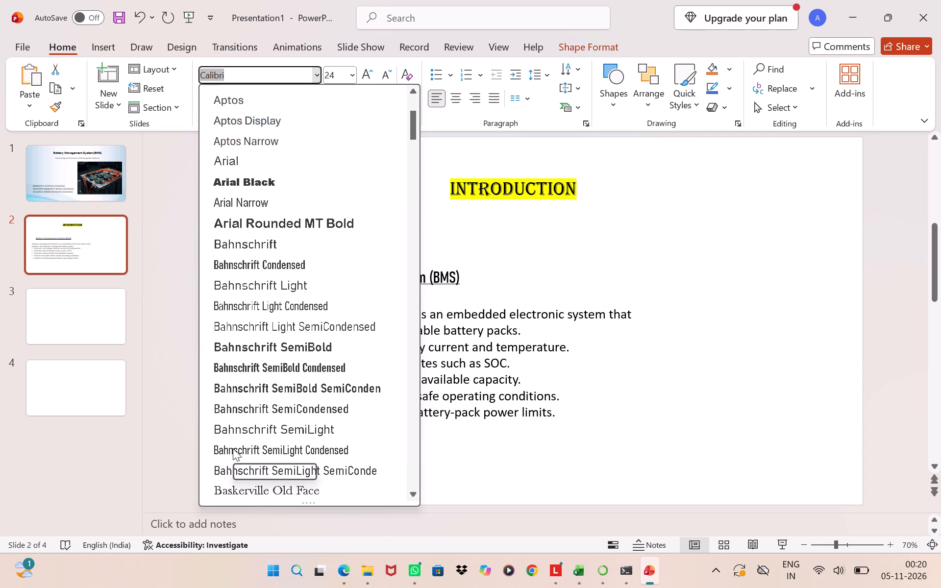
scroll(233, 448, down, 1)
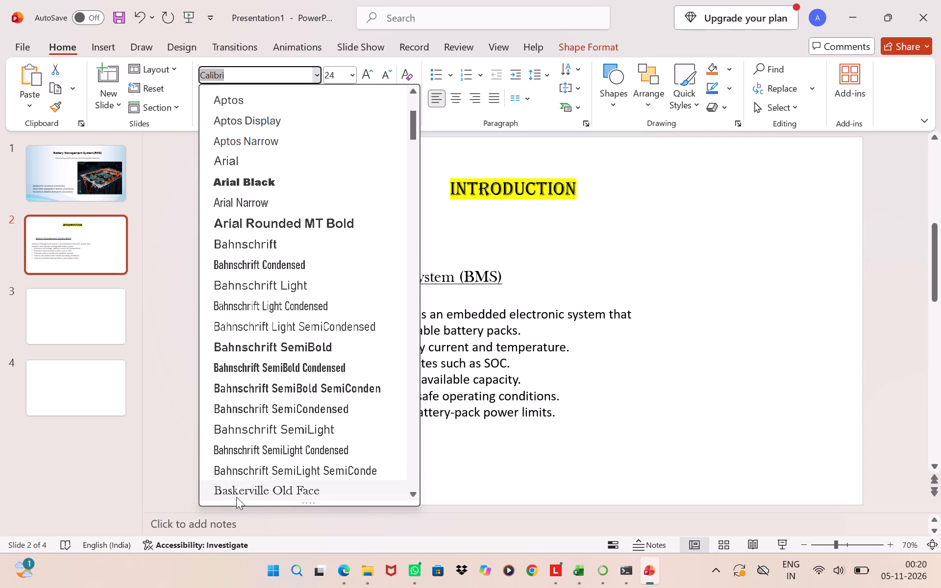
click(236, 497)
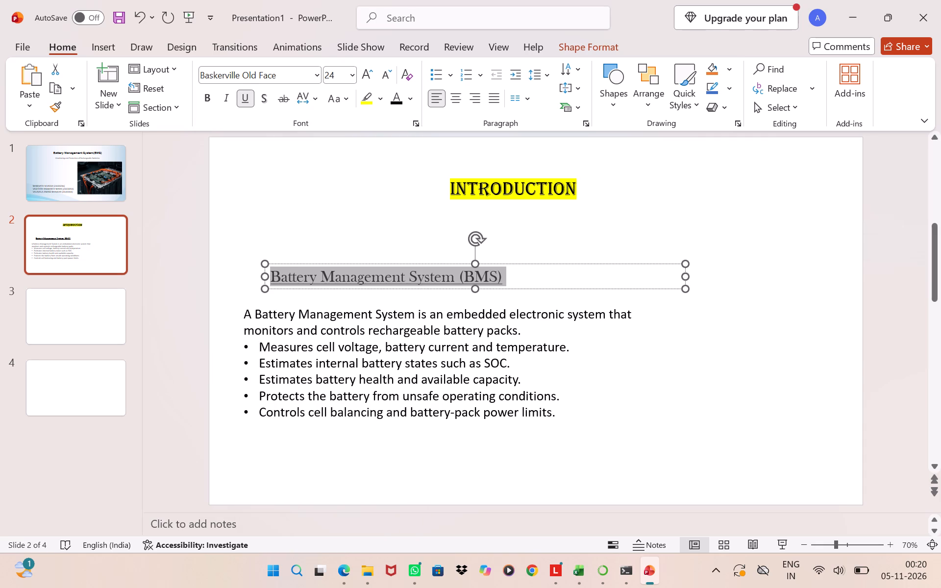
click(560, 441)
click(549, 282)
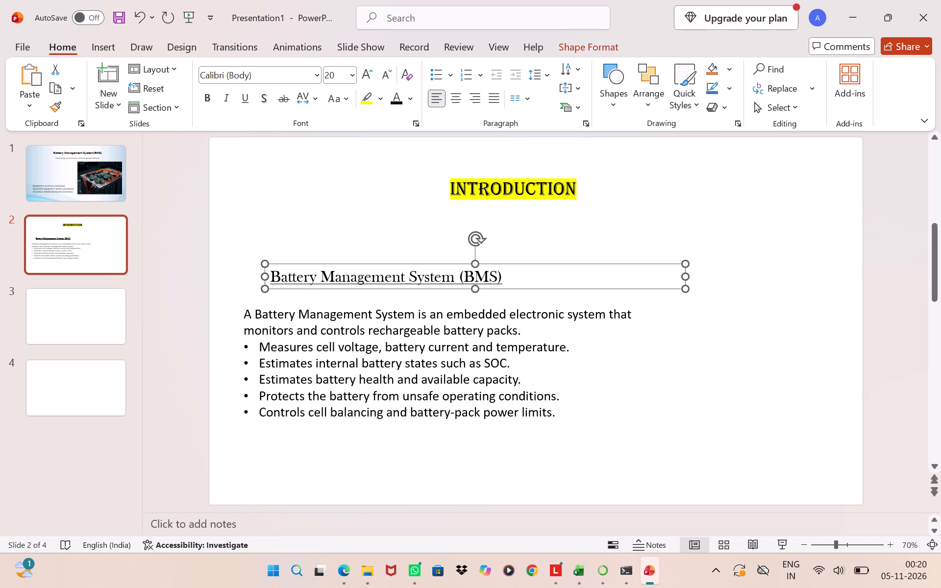
click(607, 384)
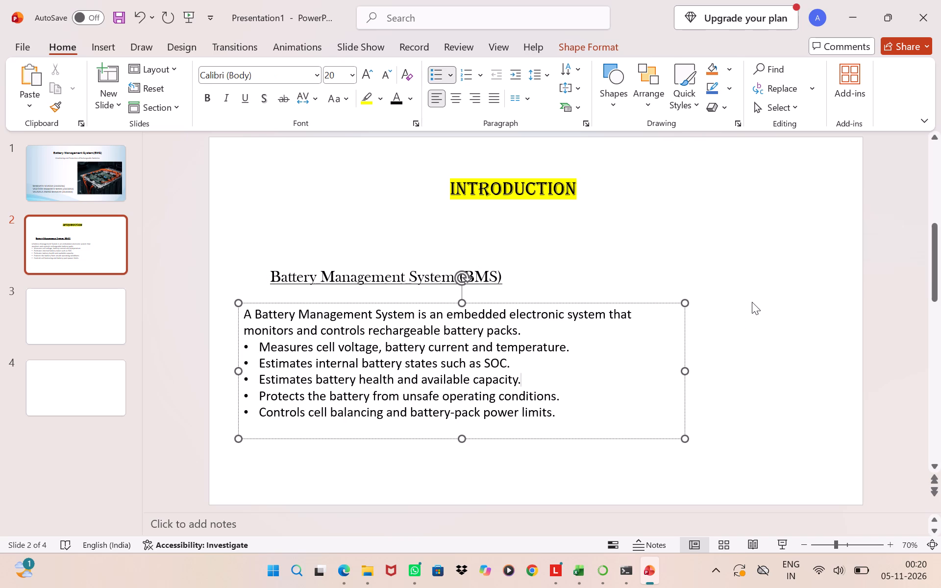
click(752, 302)
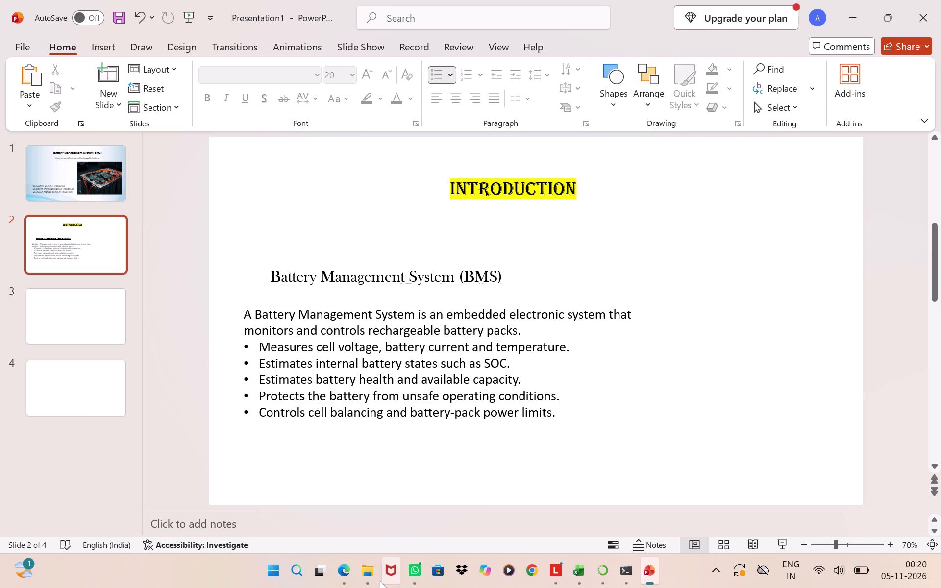
Switch to Edge and open a new browser tab ready for a web search.
click(348, 573)
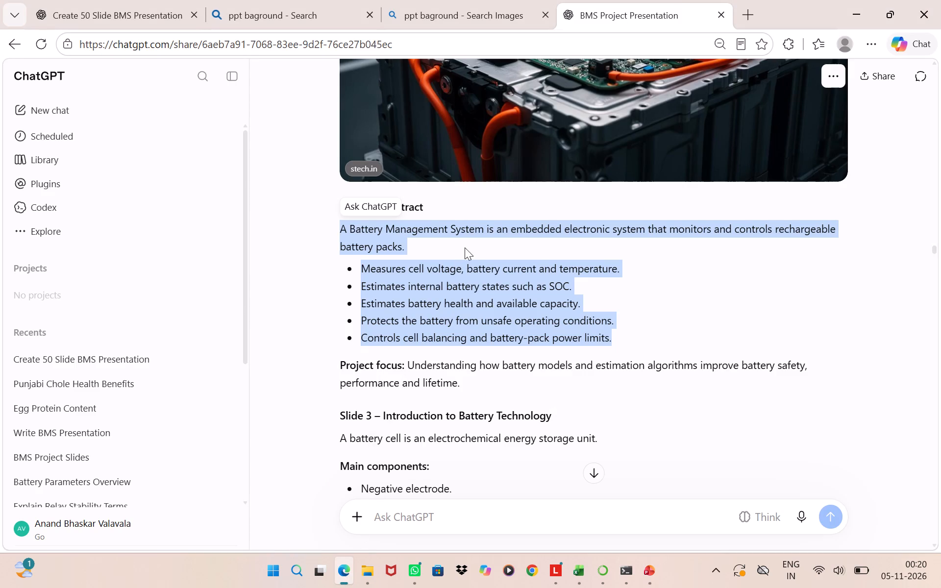
click(756, 11)
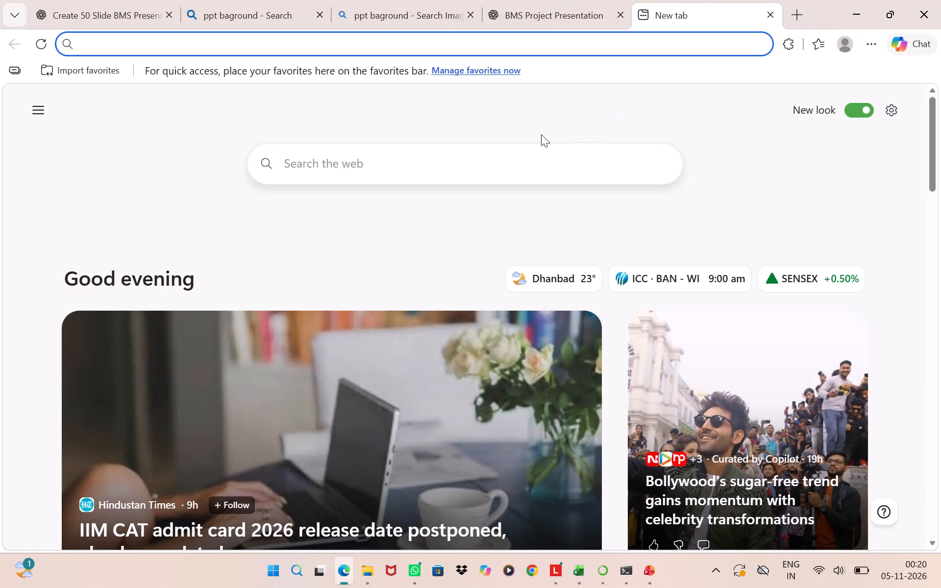
click(480, 153)
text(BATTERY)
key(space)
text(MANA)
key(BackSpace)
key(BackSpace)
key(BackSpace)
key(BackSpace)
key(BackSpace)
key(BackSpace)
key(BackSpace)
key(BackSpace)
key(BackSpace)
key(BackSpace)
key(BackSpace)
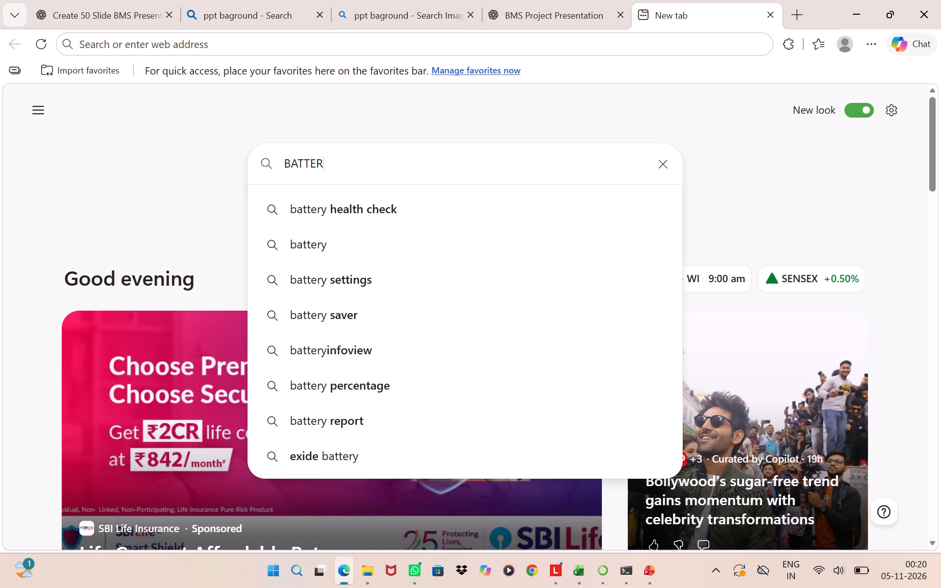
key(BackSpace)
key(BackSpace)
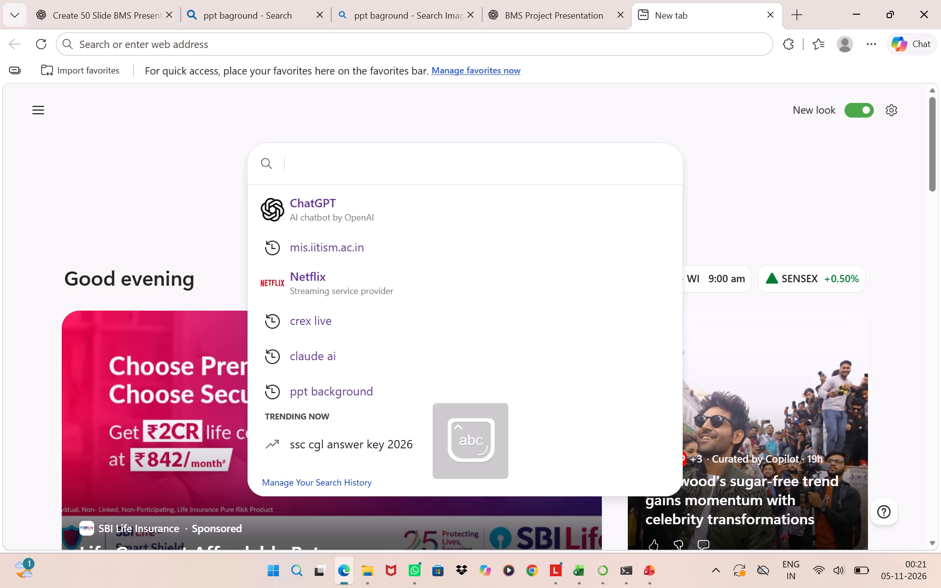
Search the web for "battery managenemt system" and open the image results.
text(battery)
key(space)
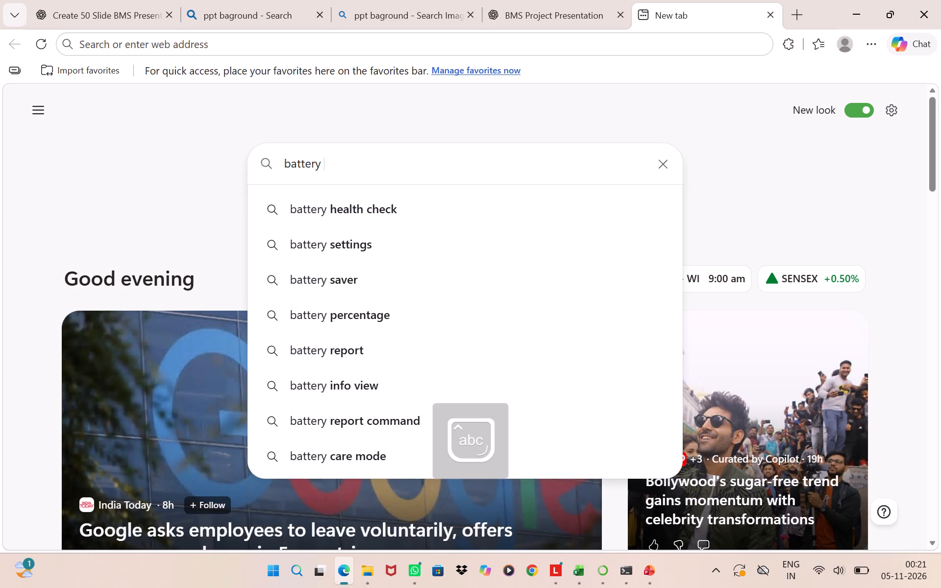
text(managenemt)
key(space)
text(system)
key(Return)
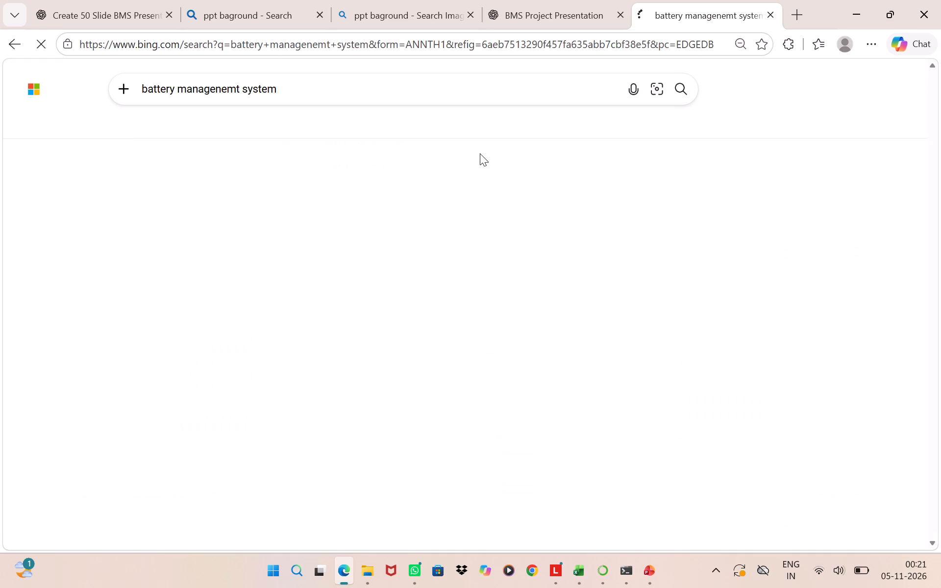
click(335, 125)
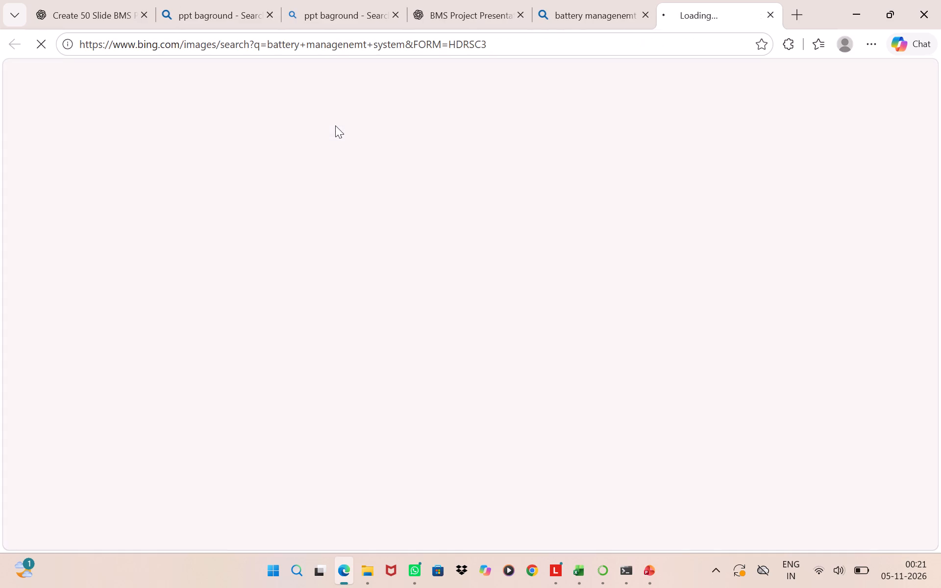
Examine the battery management system image results for a diagram that suits the Introduction slide.
scroll(329, 292, down, 1)
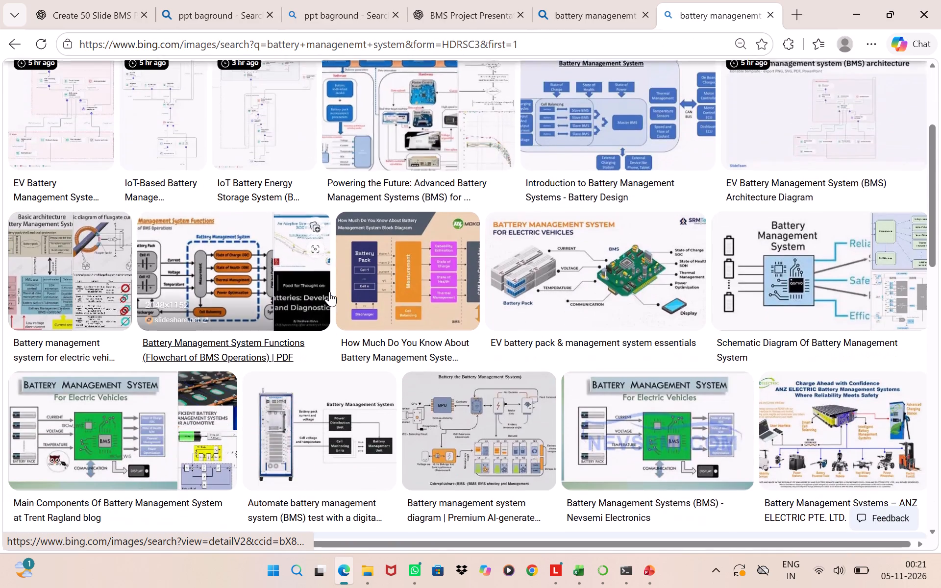
scroll(329, 292, down, 1)
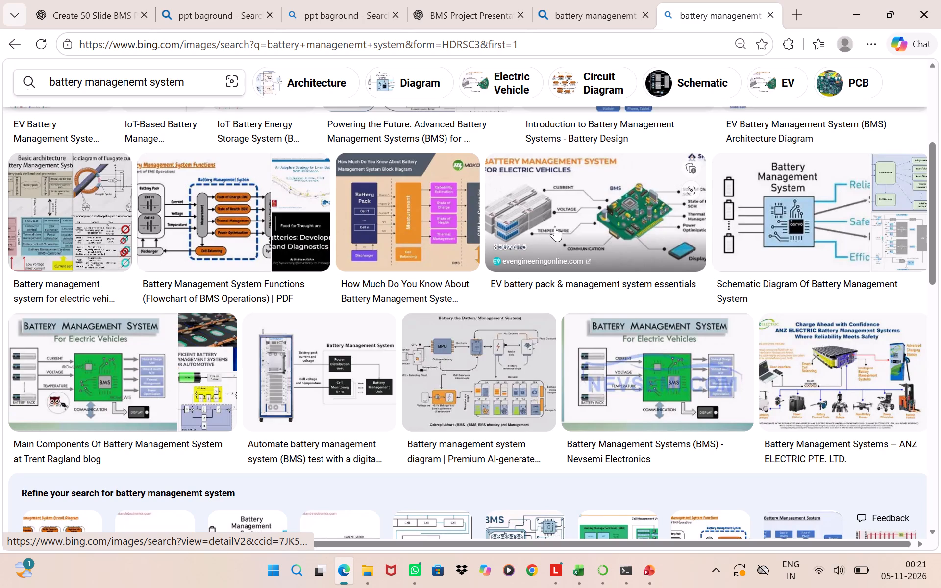
right_click(595, 214)
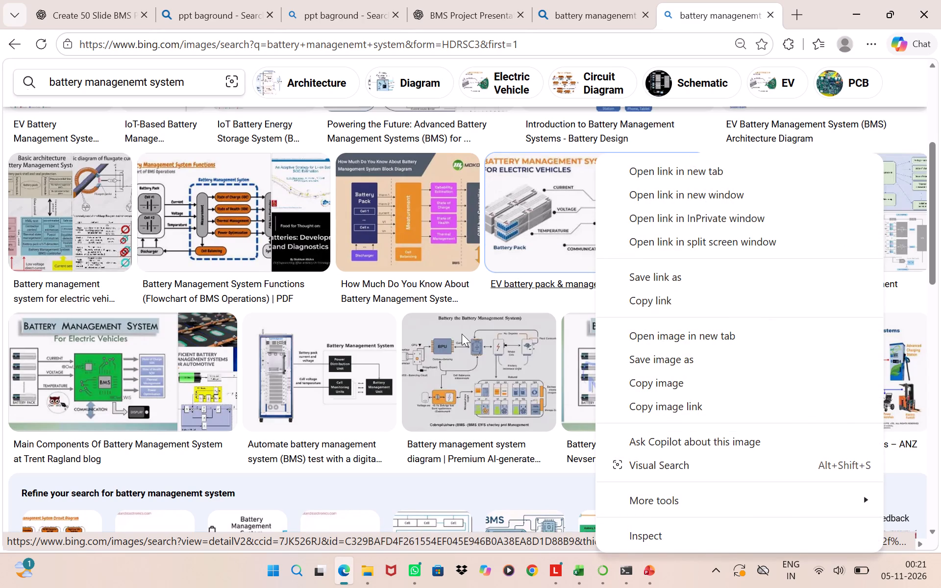
click(484, 366)
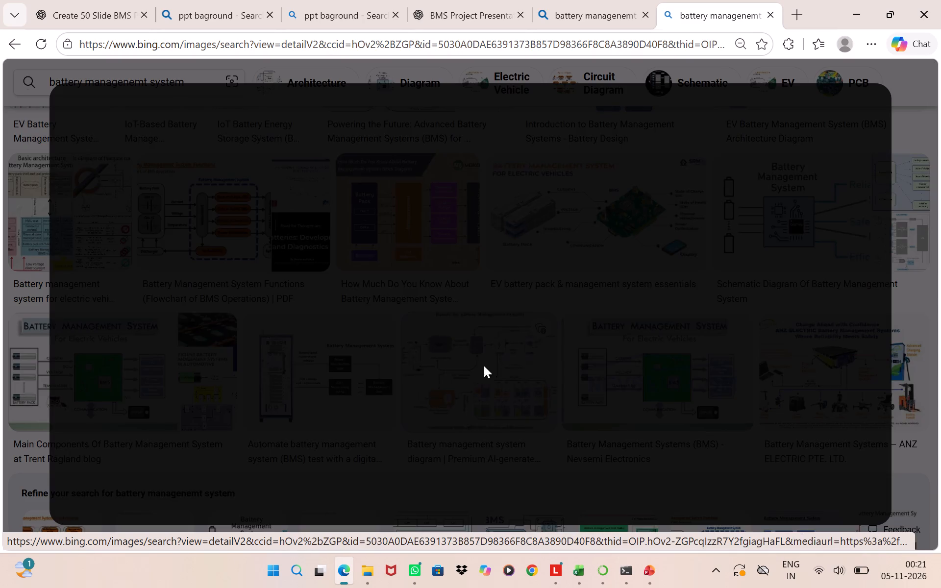
click(867, 100)
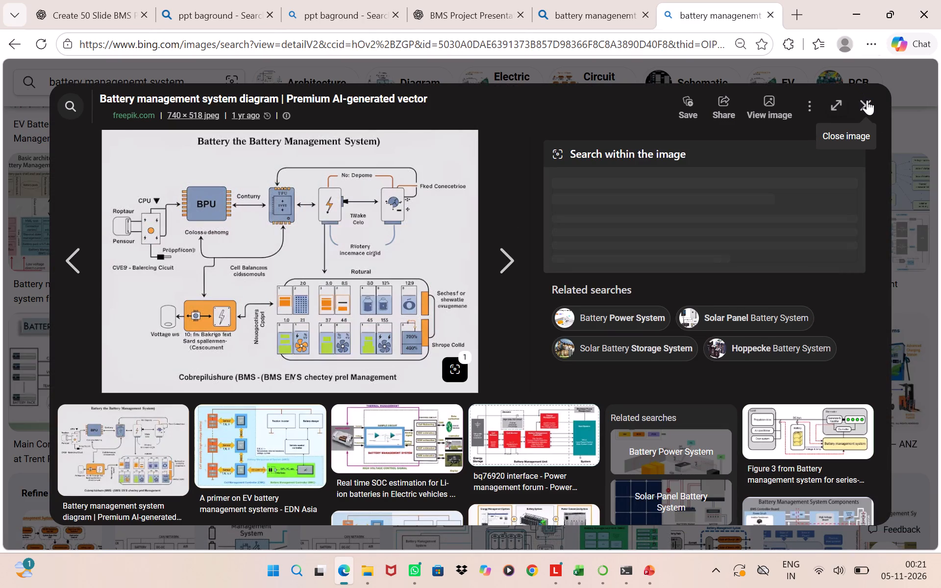
scroll(693, 232, down, 1)
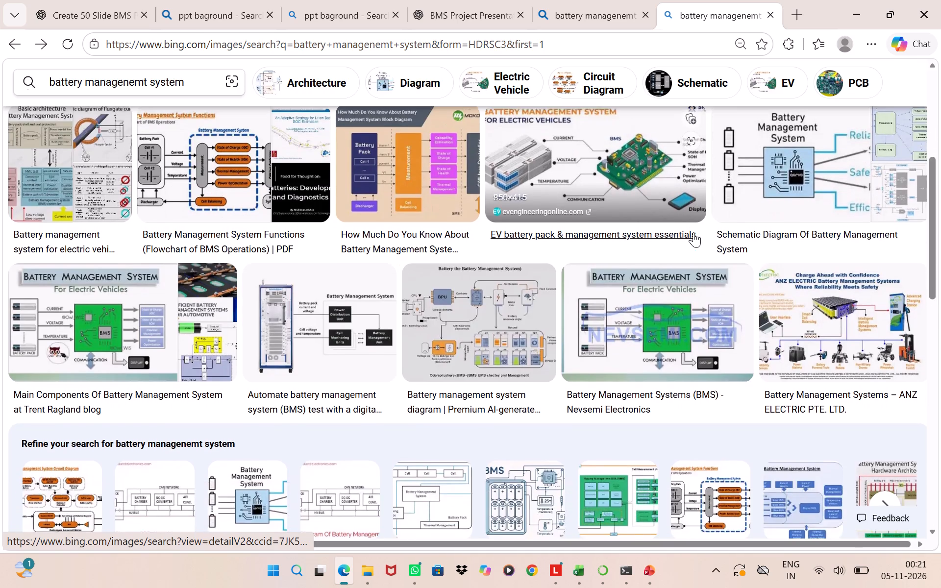
scroll(693, 232, down, 4)
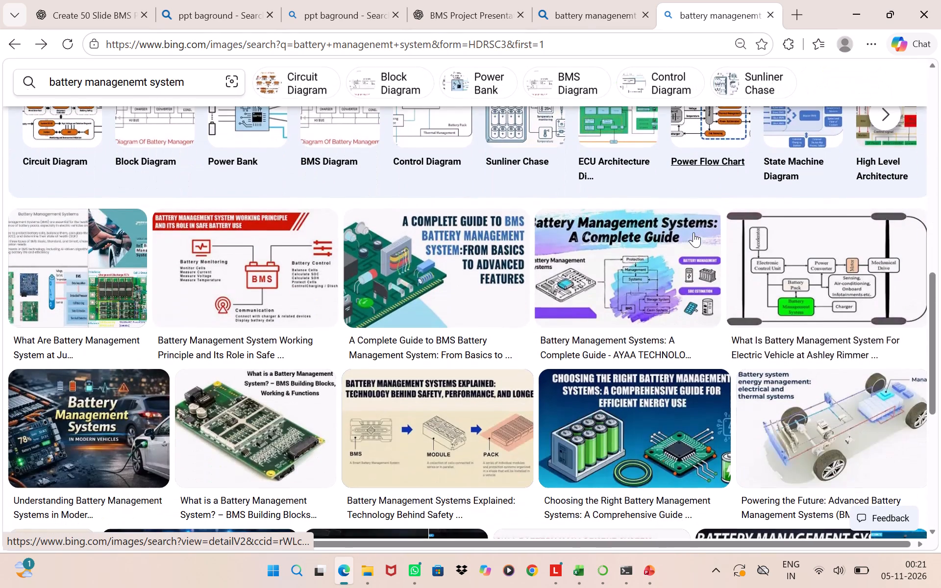
scroll(693, 232, up, 2)
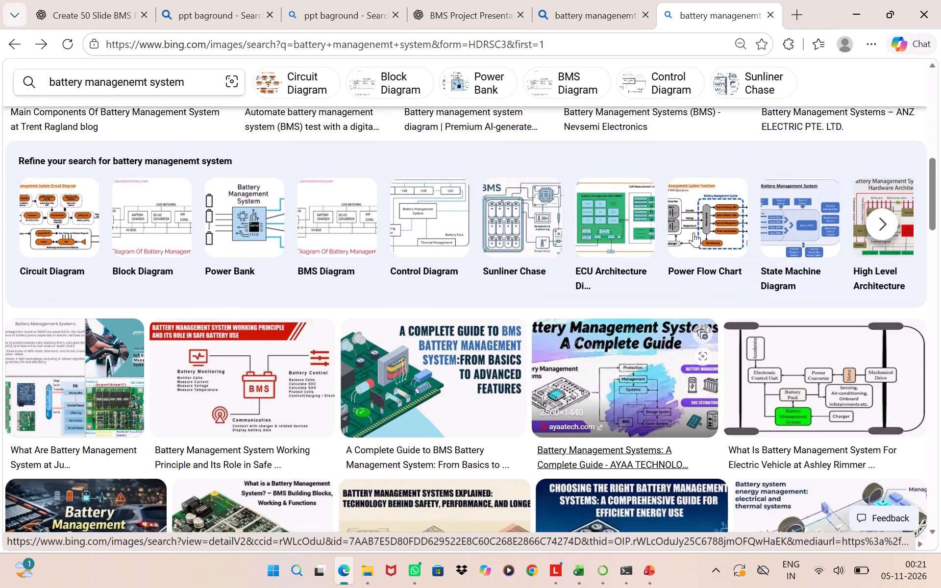
scroll(693, 232, up, 3)
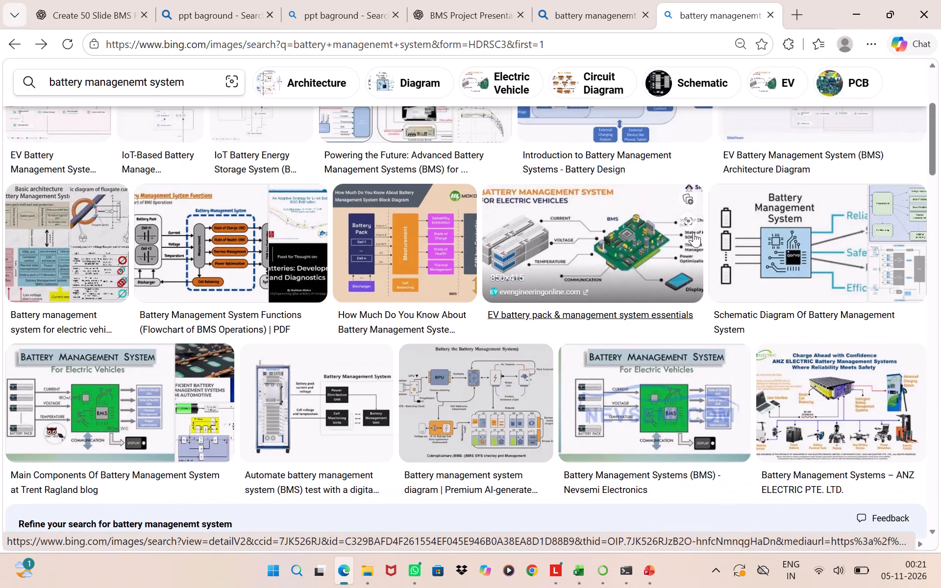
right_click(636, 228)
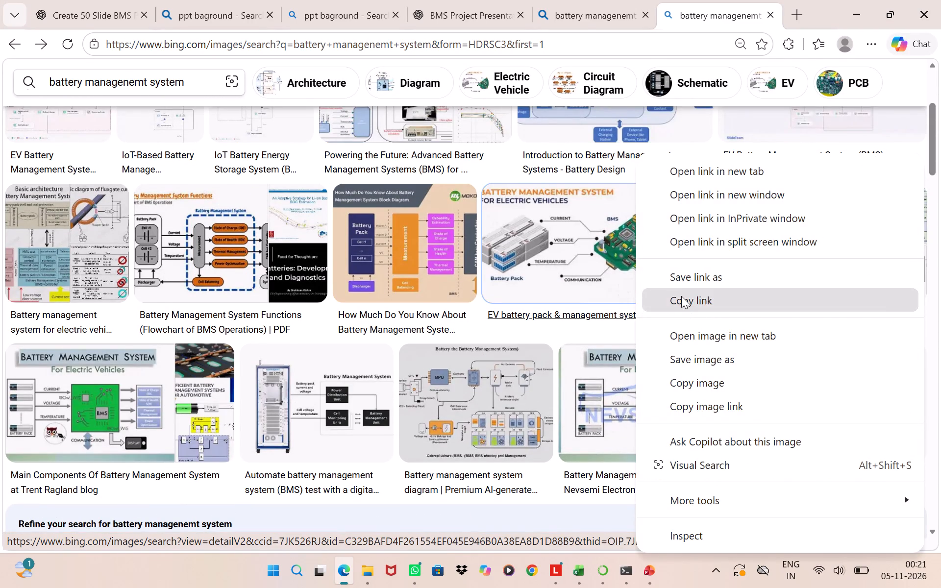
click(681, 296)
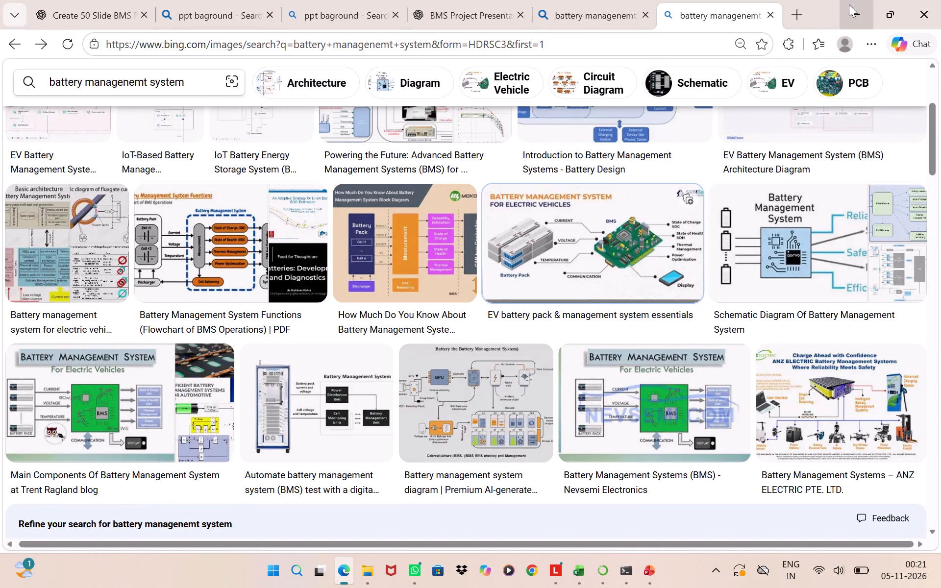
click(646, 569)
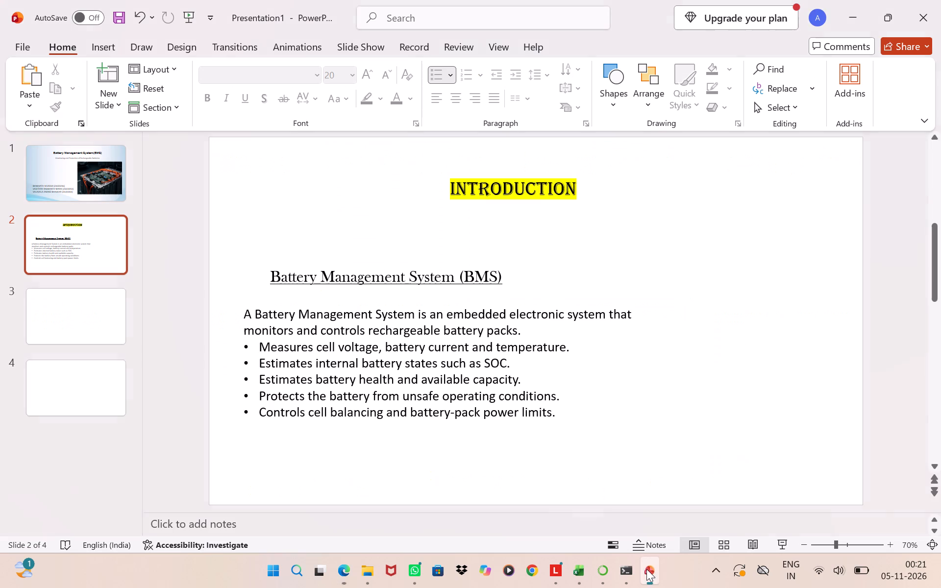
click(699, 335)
Copy the full-size "EV battery pack & management system essentials" image from Edge and paste it onto the Introduction slide in PowerPoint.
click(340, 582)
click(582, 284)
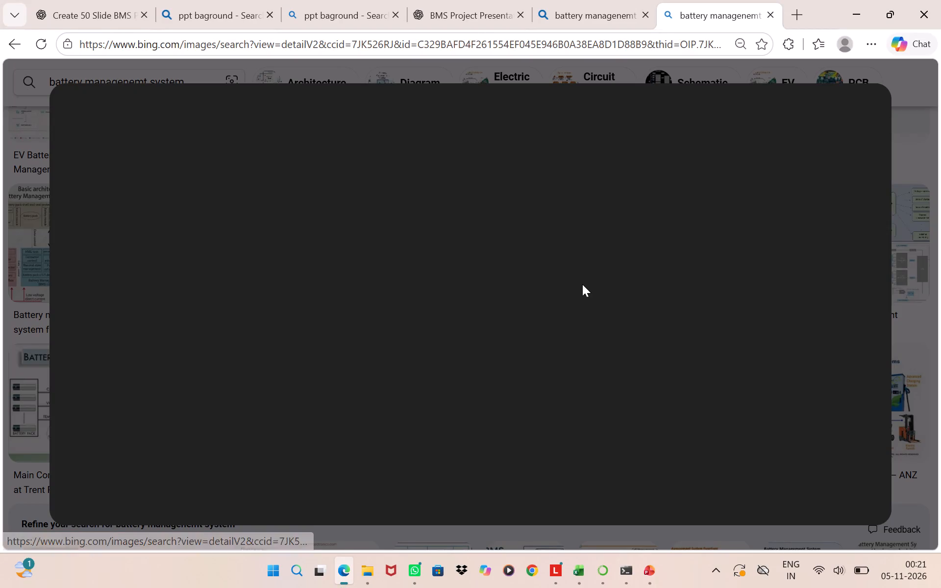
right_click(433, 267)
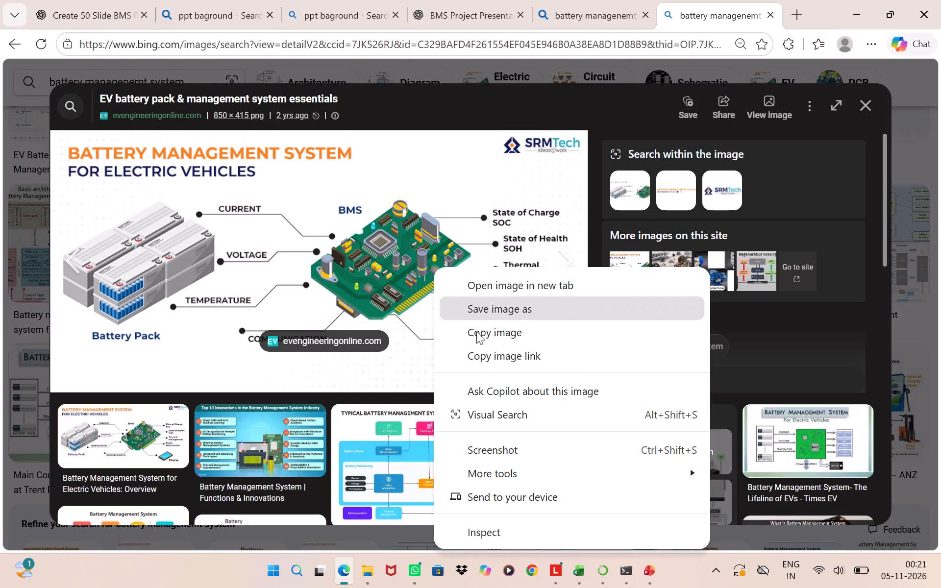
click(485, 336)
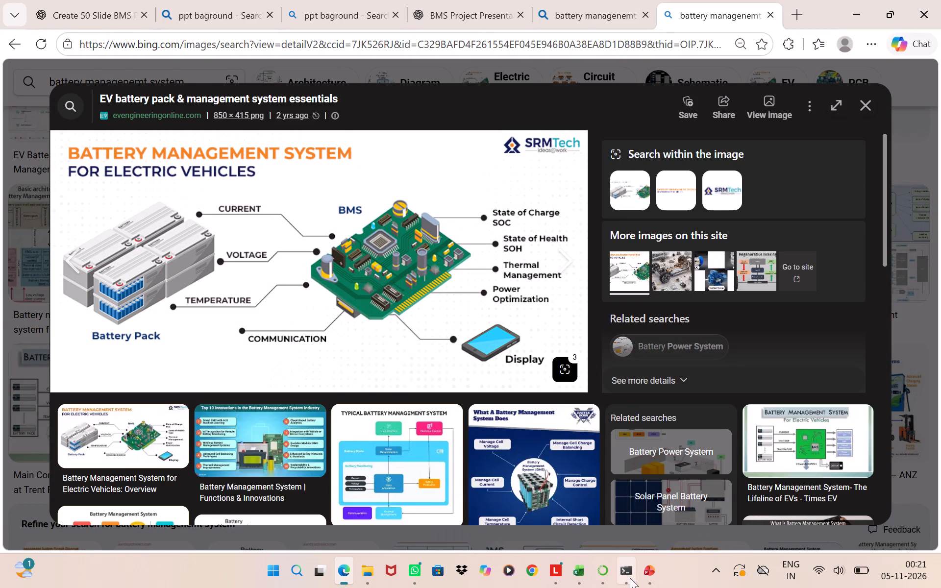
click(647, 578)
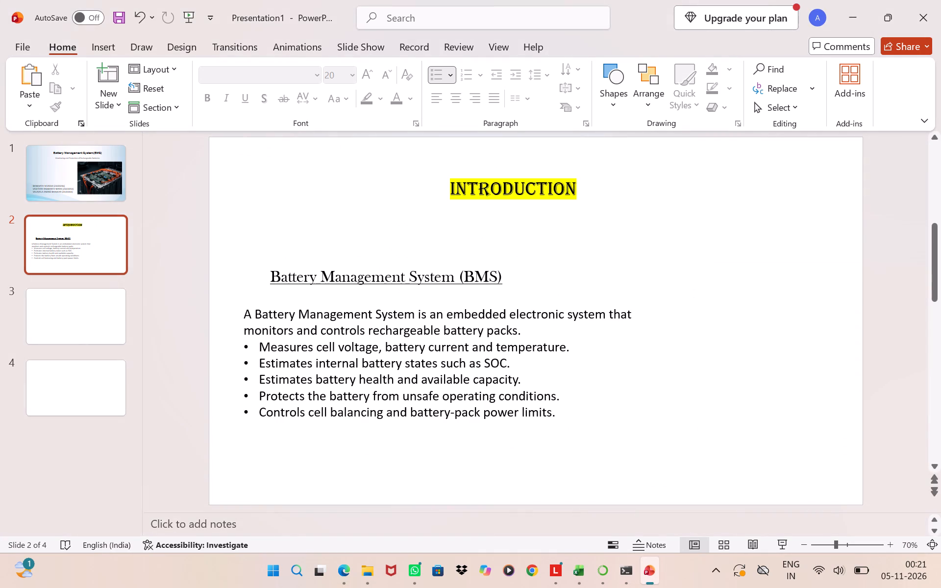
click(684, 282)
key(ctrl+v)
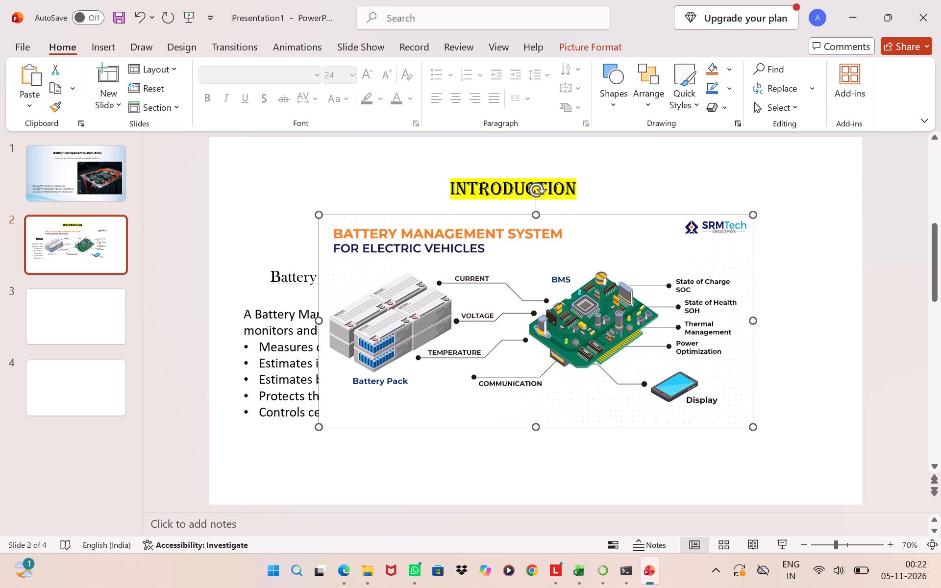
Narrow the pasted diagram to about half its width and place it to the right of the BMS text on the Introduction slide.
drag(317, 244, 402, 269)
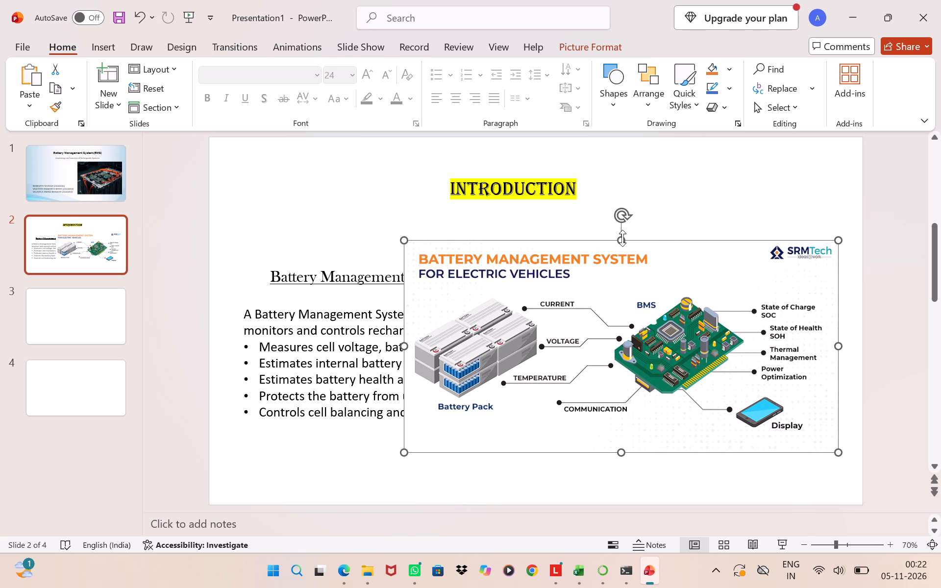
drag(405, 346, 504, 349)
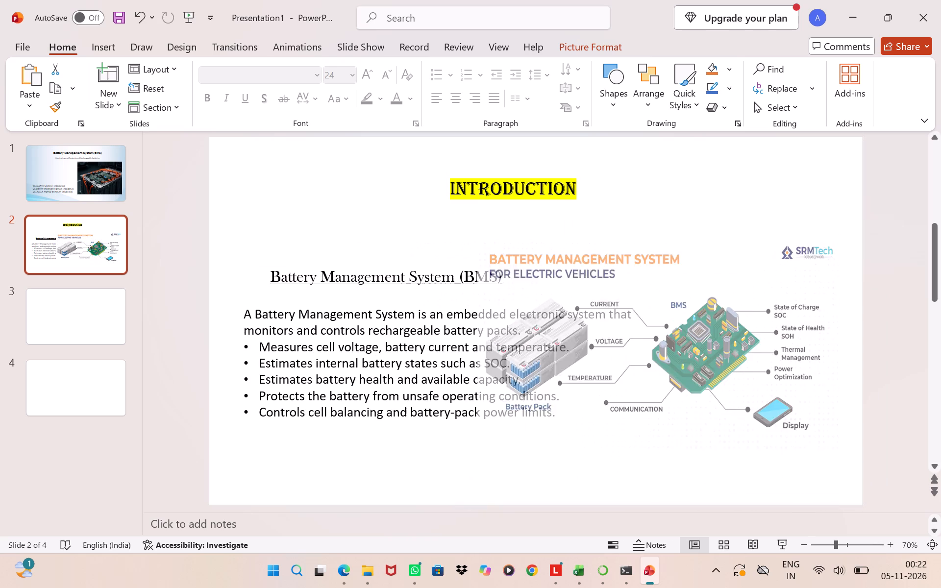
drag(504, 349, 630, 364)
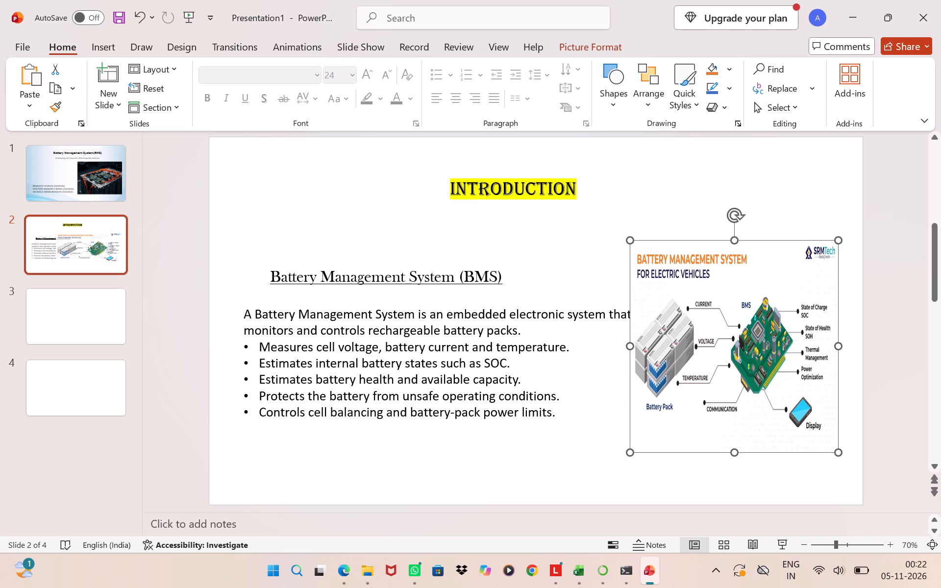
drag(695, 322, 709, 283)
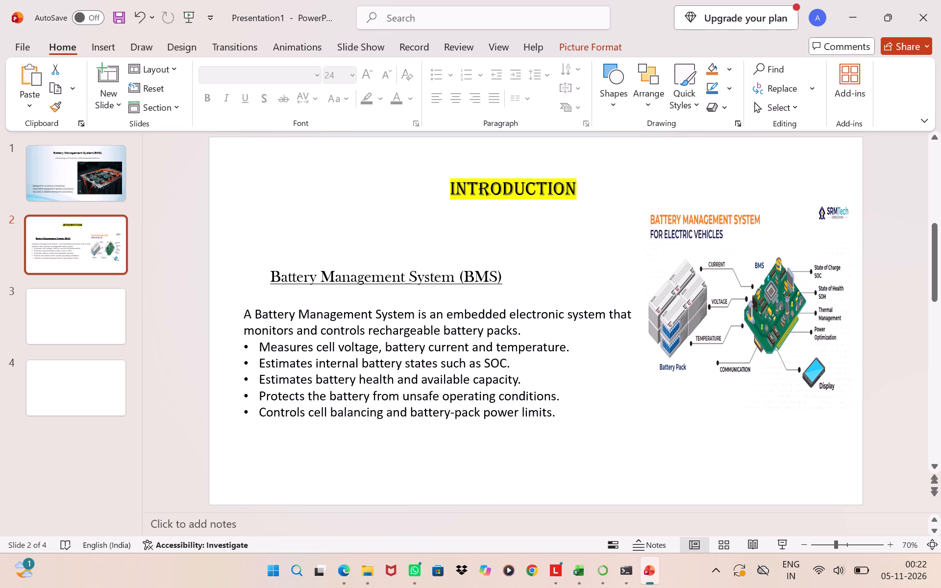
drag(709, 283, 697, 309)
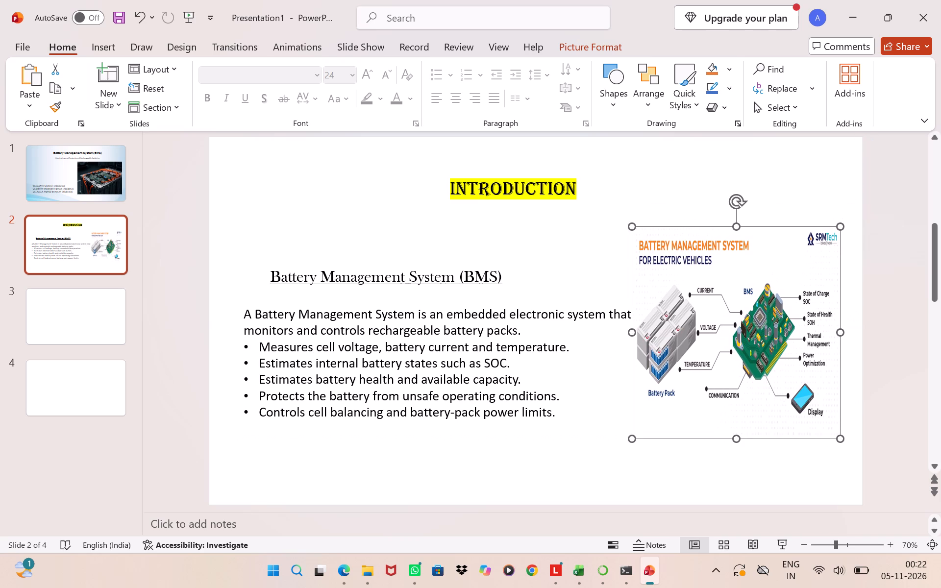
drag(700, 312, 697, 318)
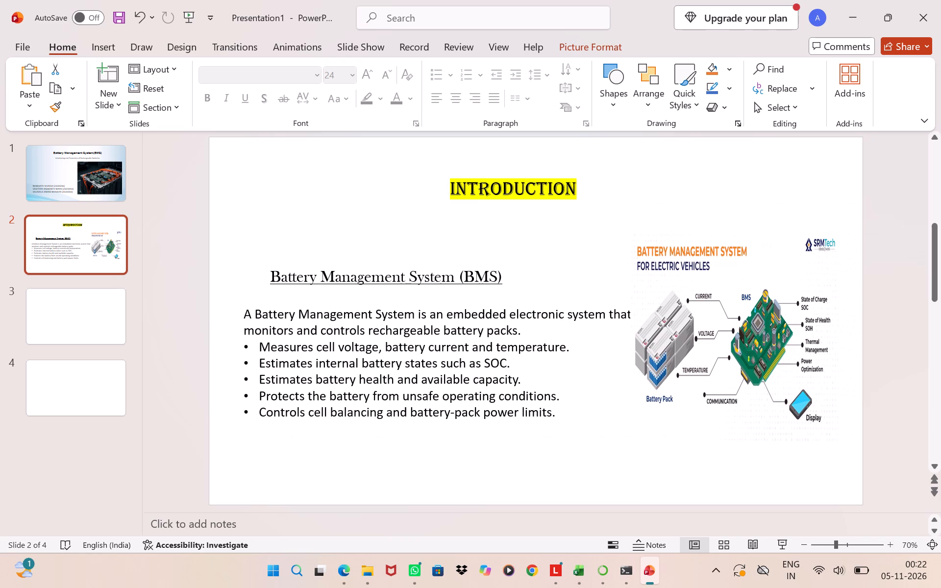
drag(697, 318, 701, 318)
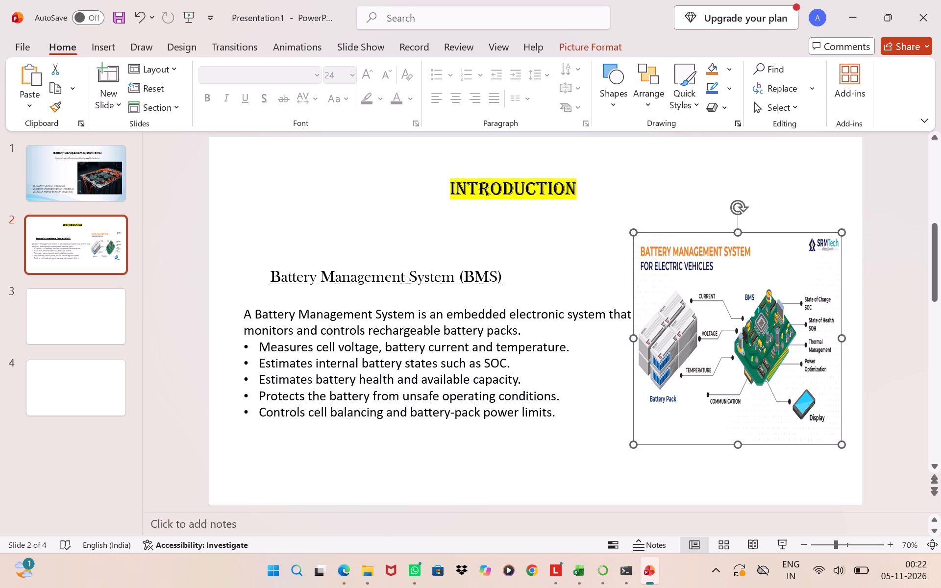
click(583, 396)
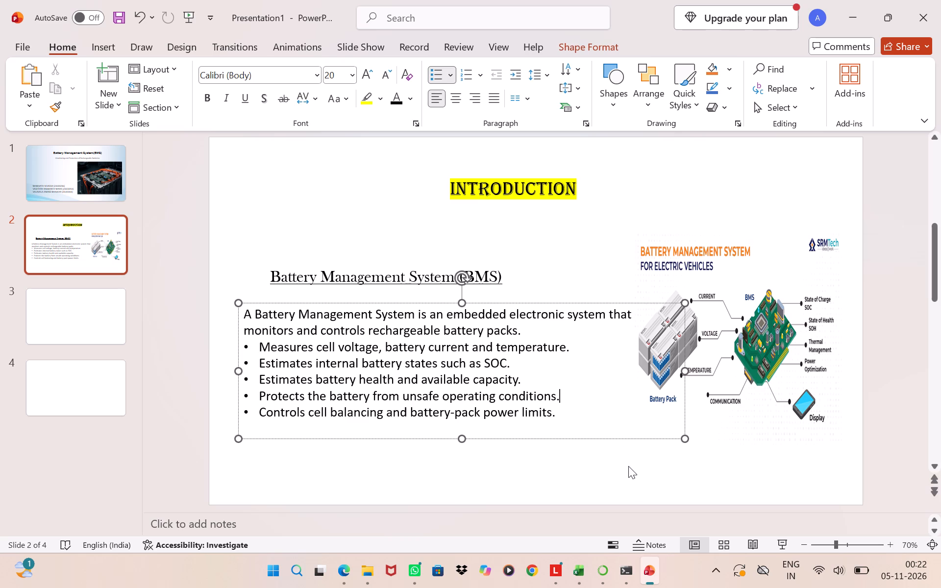
click(629, 467)
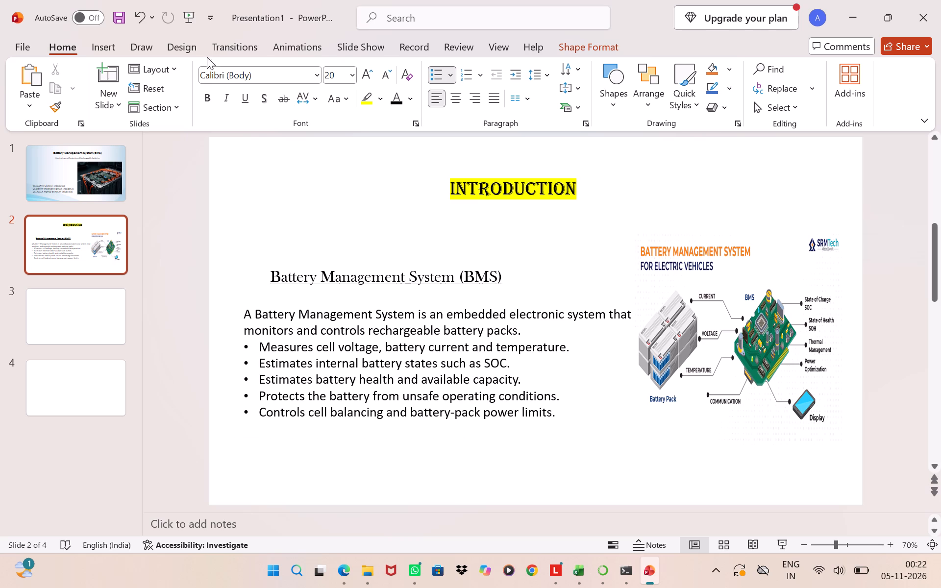
Fill the Introduction slide's background with the ppt_bg picture file from the Downloads folder.
click(166, 47)
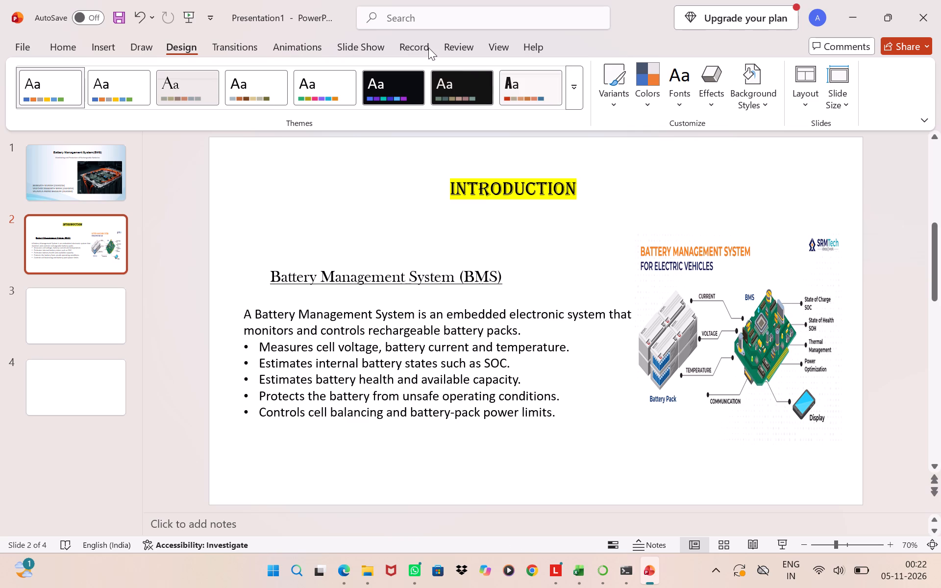
click(749, 110)
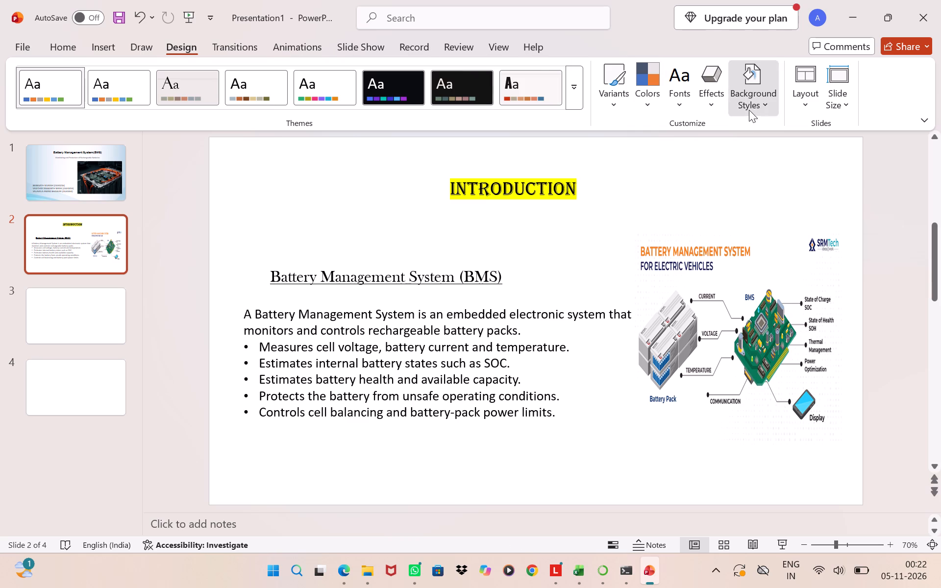
click(721, 267)
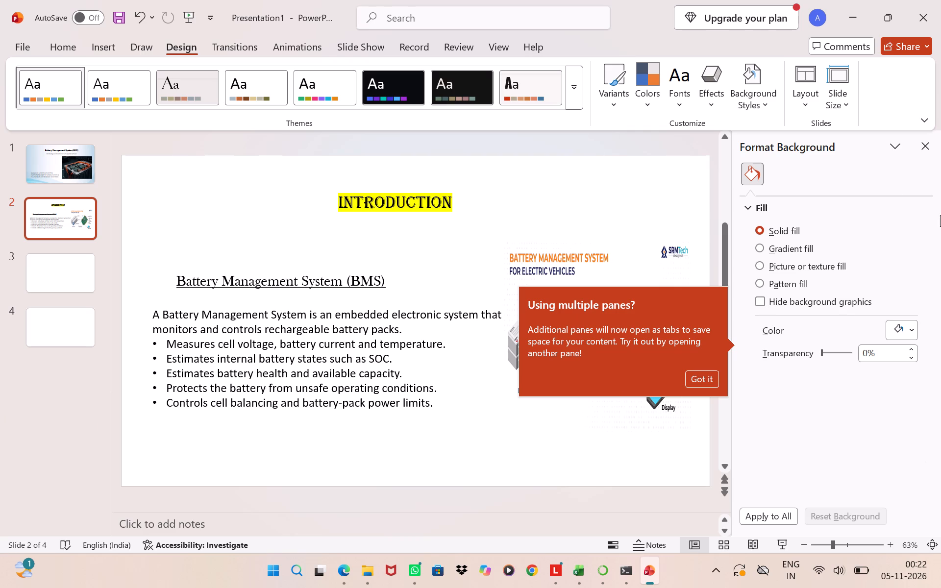
click(763, 266)
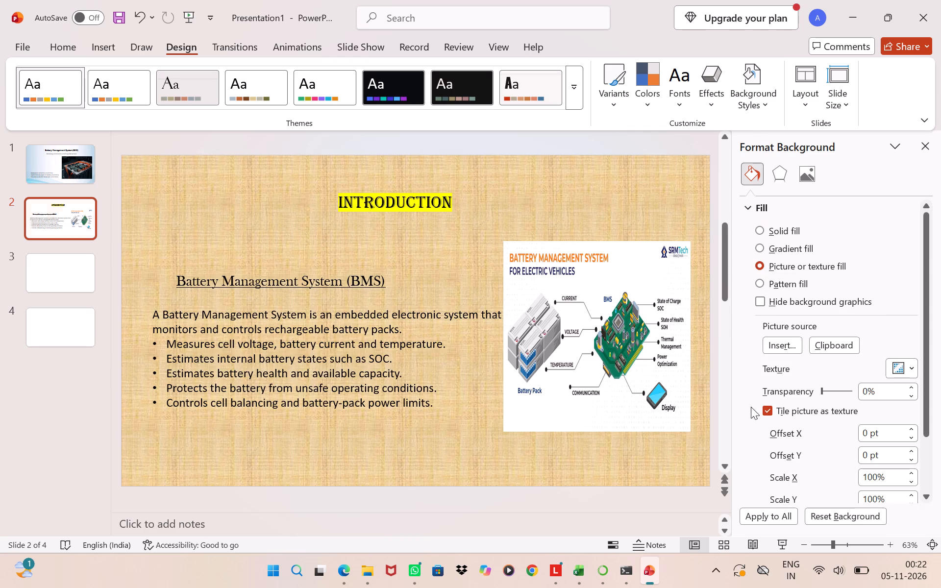
click(792, 350)
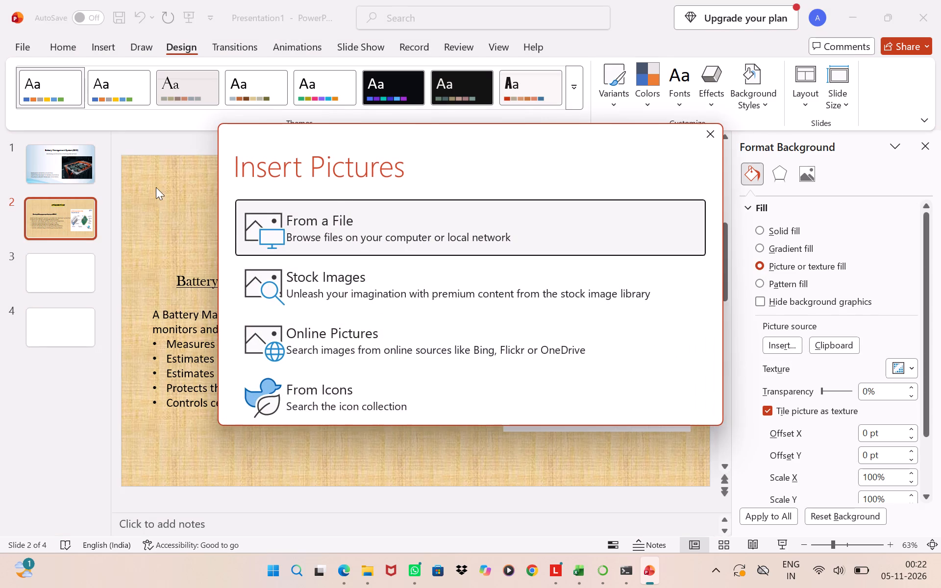
click(344, 225)
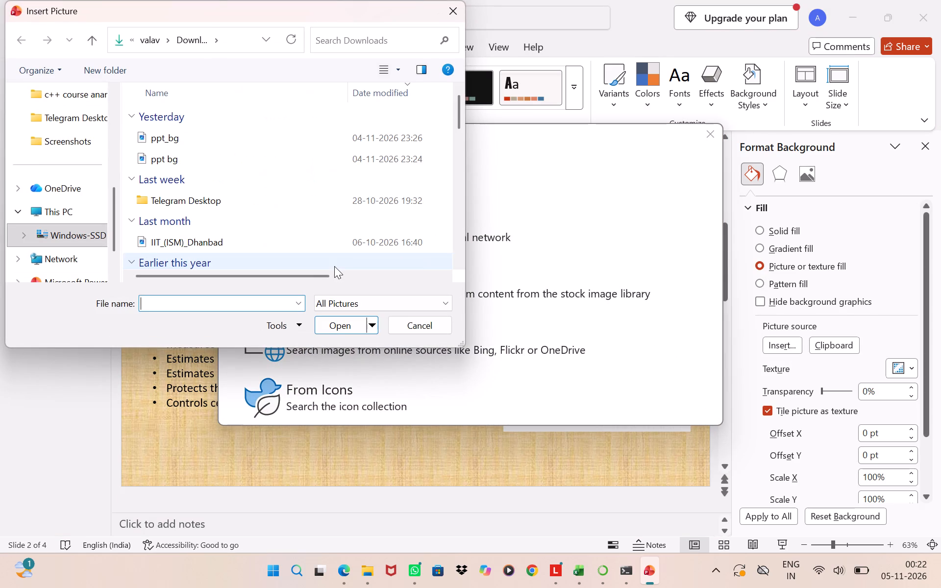
click(175, 135)
click(344, 324)
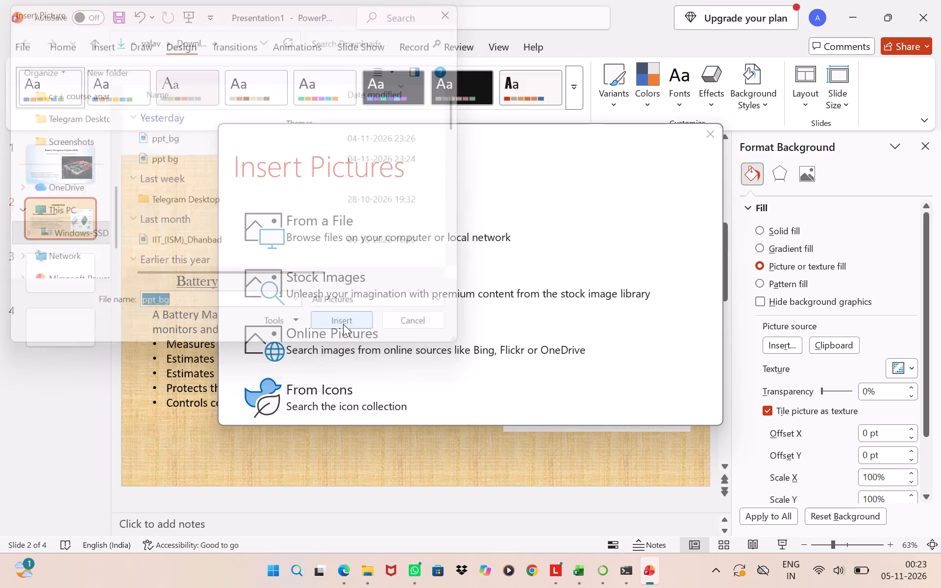
click(74, 268)
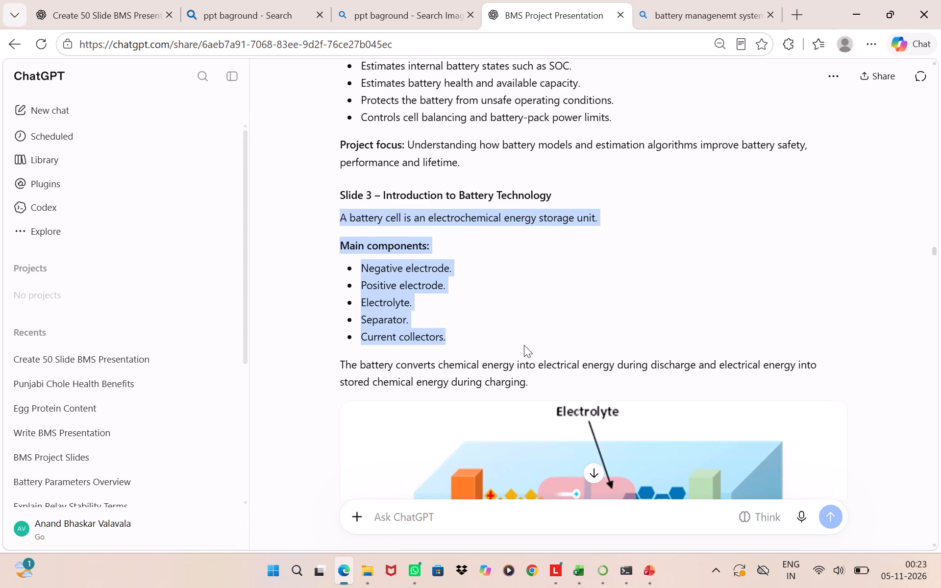
drag(524, 345, 538, 378)
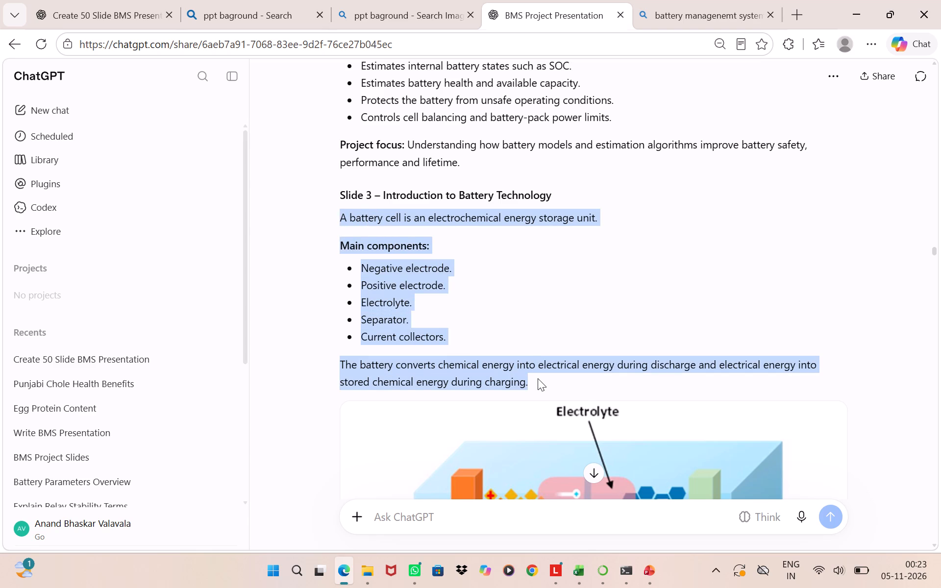
key(ctrl+c)
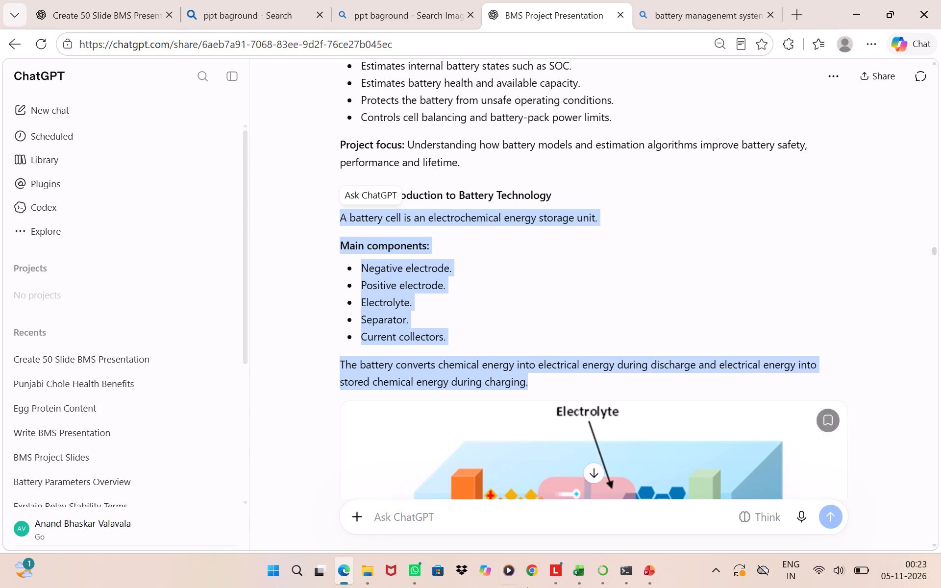
click(649, 566)
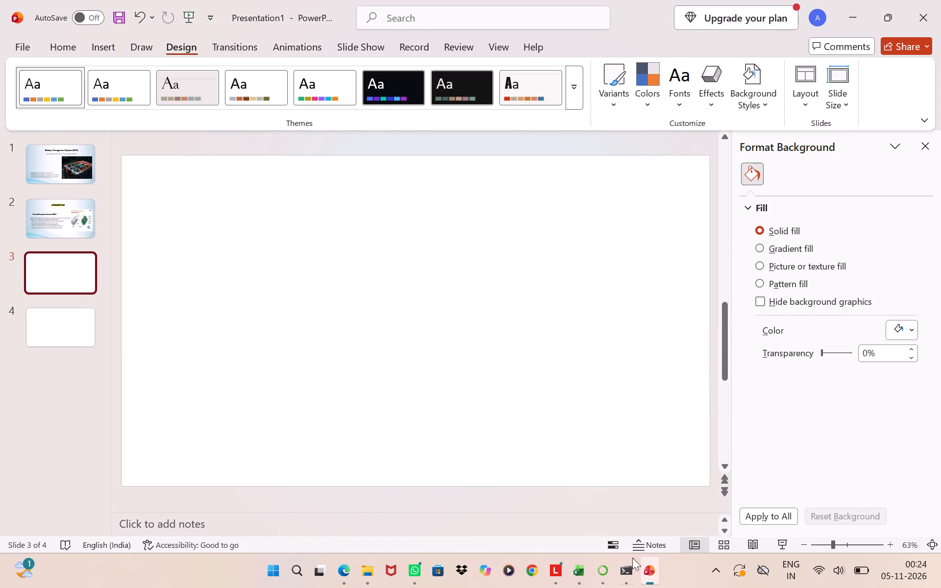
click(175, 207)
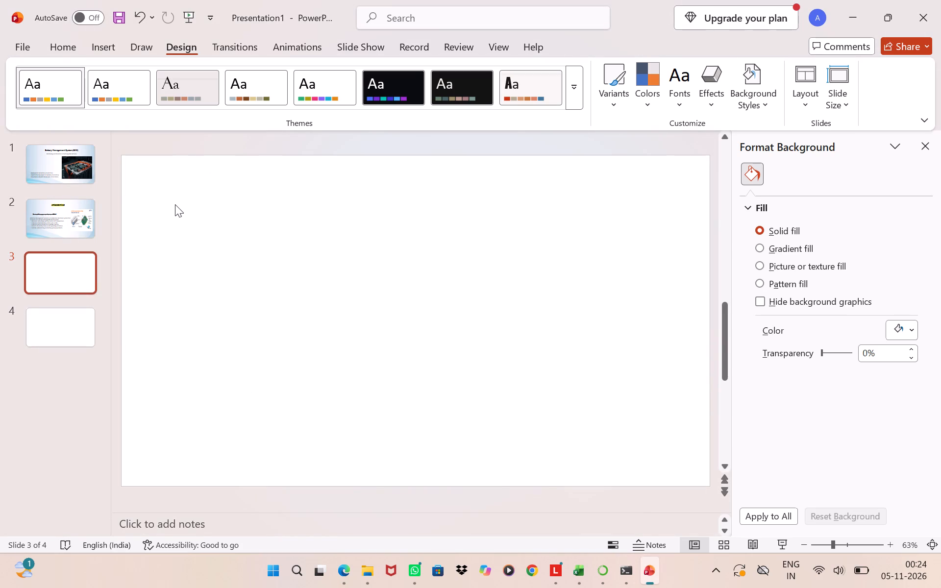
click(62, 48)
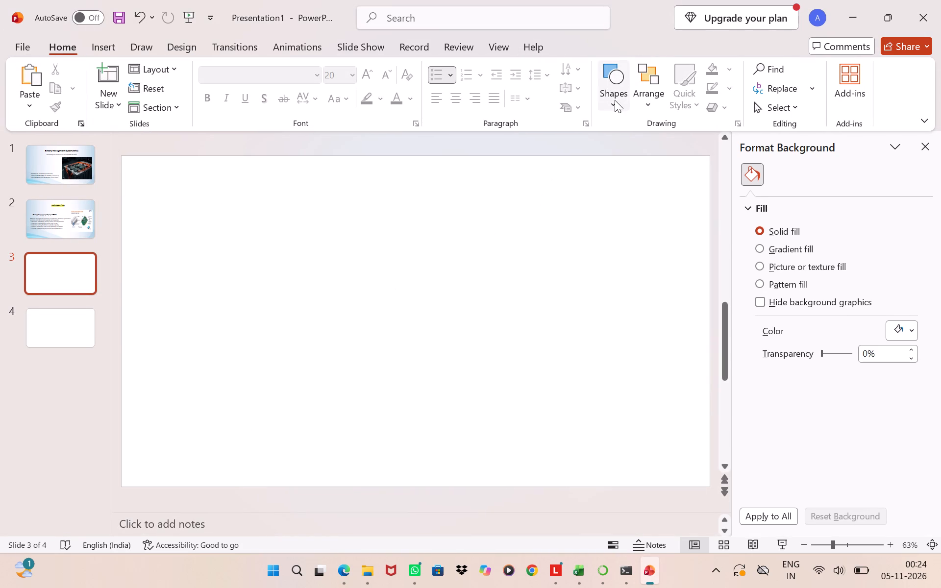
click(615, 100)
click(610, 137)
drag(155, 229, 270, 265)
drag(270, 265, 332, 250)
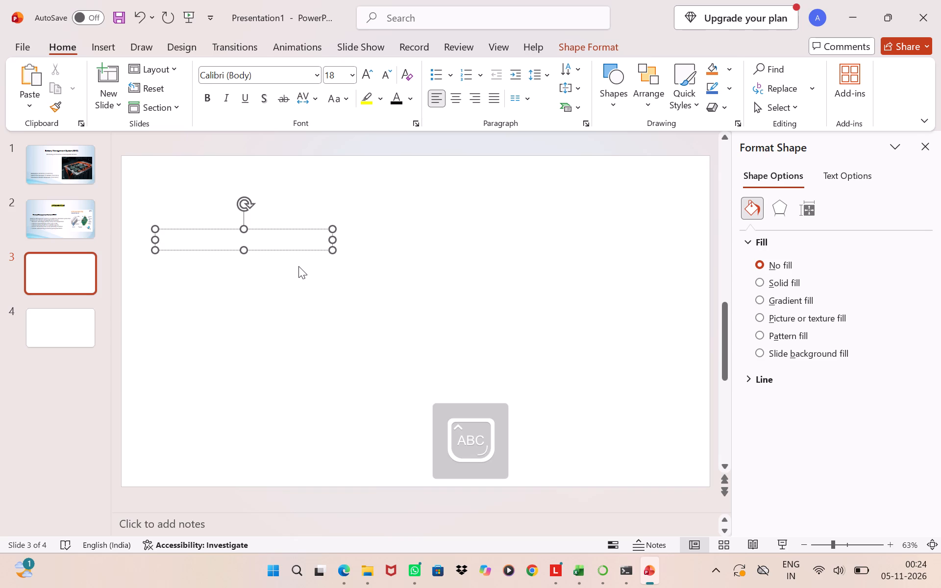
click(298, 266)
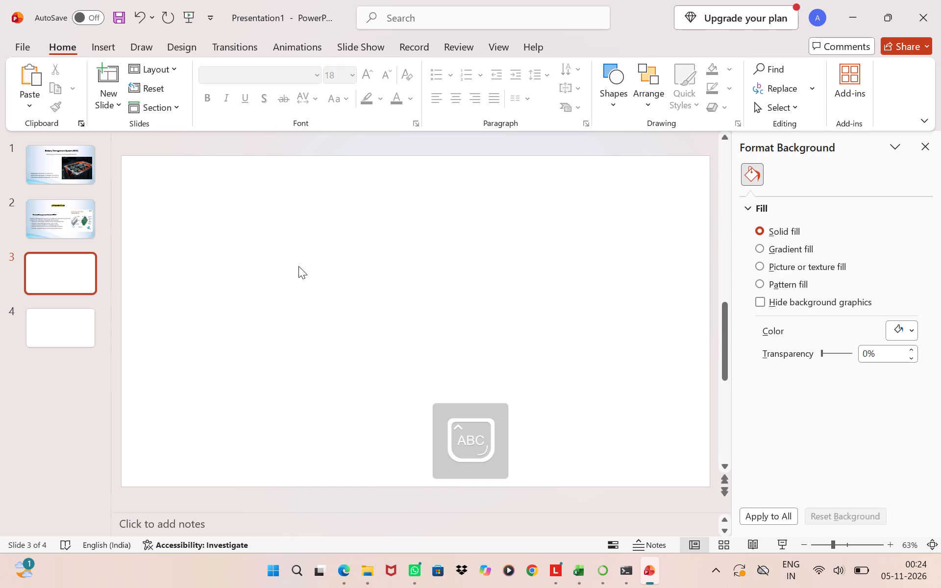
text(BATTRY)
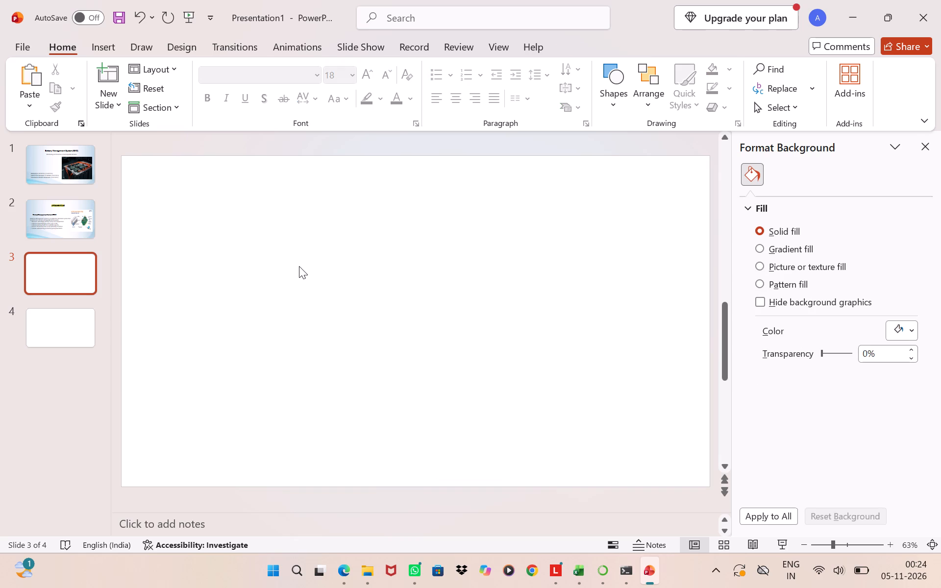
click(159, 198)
Insert a text box in the upper-left area of slide 3 reading BATTERY TECHNOLOGY, with an empty line below it.
click(619, 108)
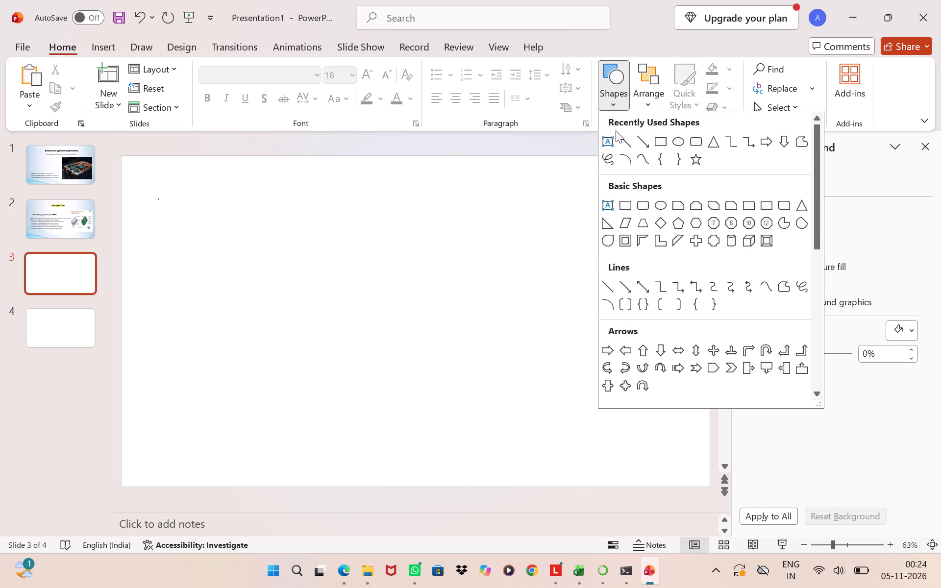
click(607, 143)
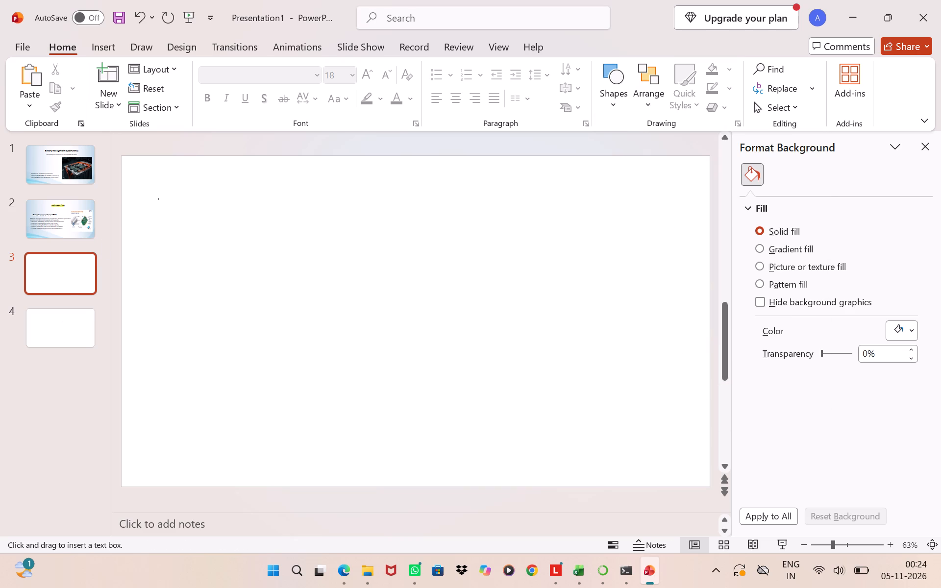
drag(142, 214, 382, 239)
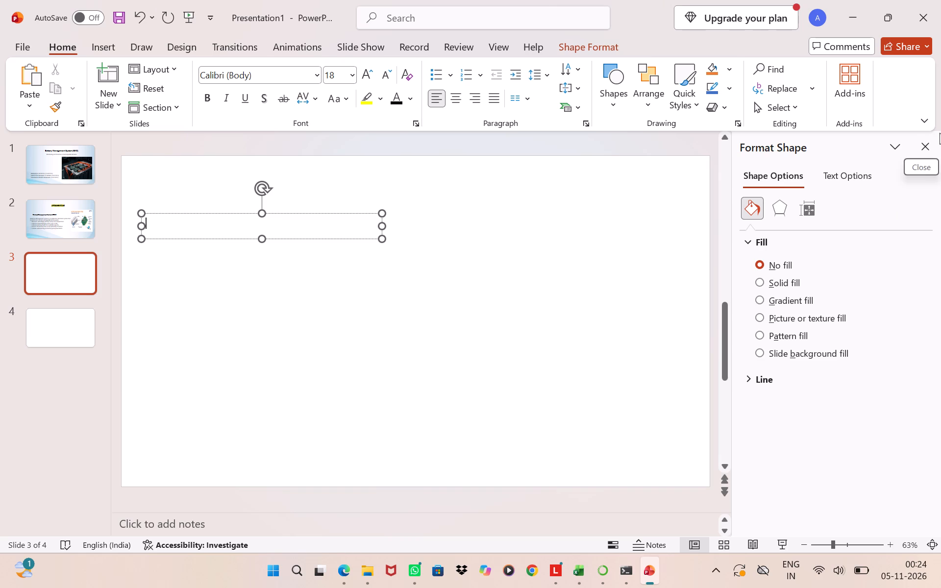
click(929, 143)
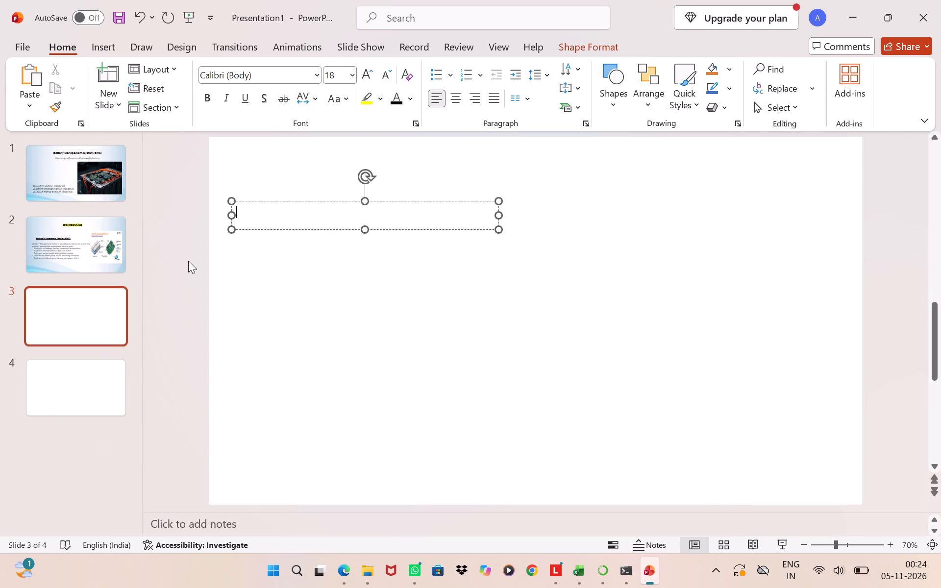
key(b)
text(ATTERY)
key(space)
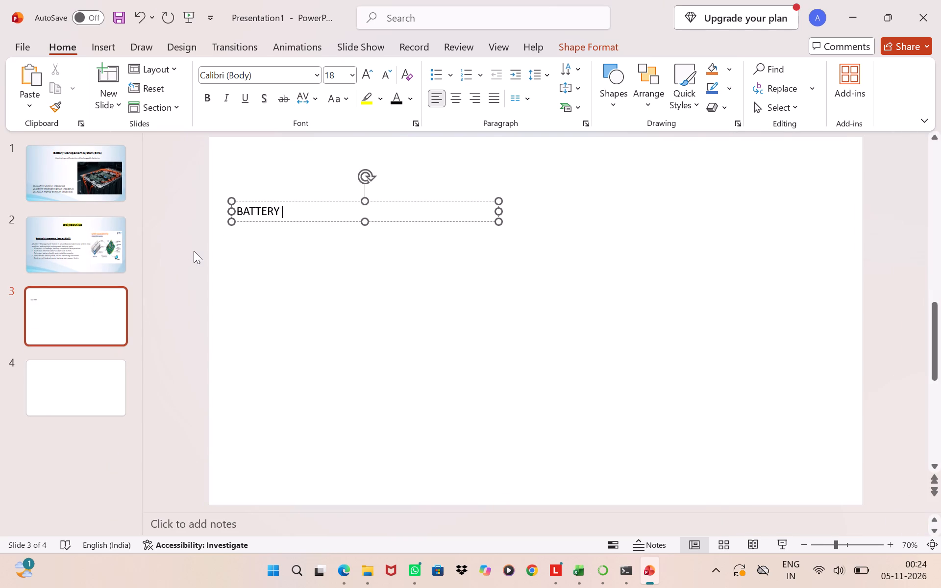
text(TECHNOLOGY)
key(Return)
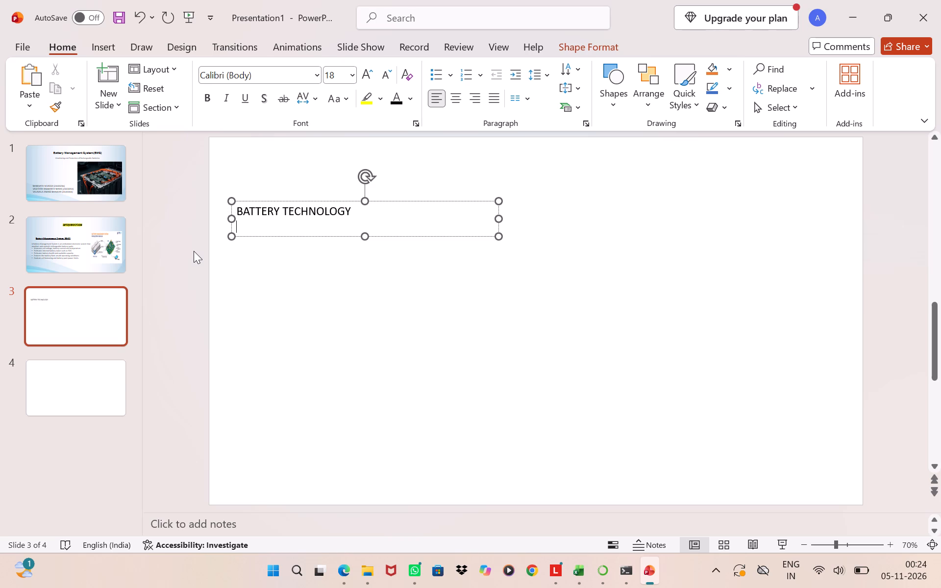
click(258, 276)
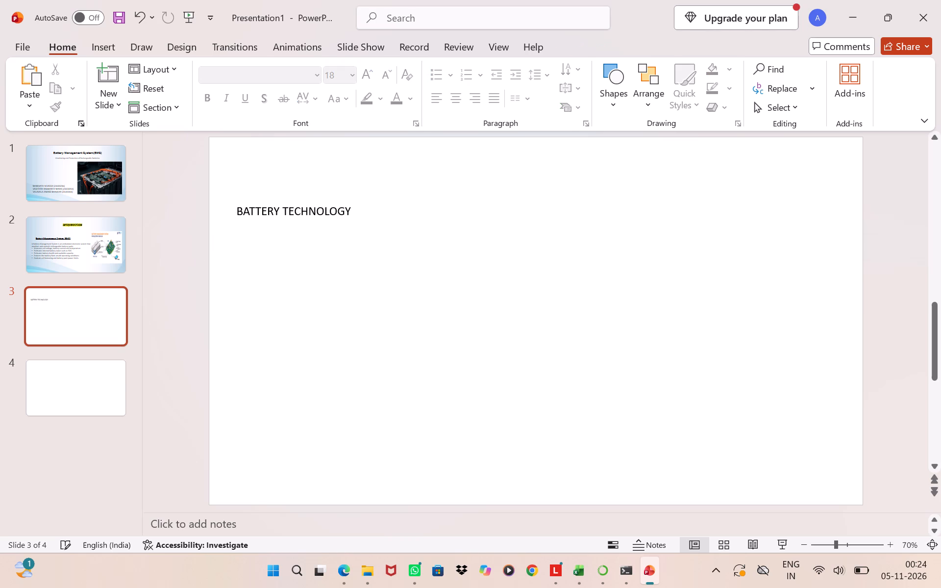
Insert a large text box below the BATTERY TECHNOLOGY heading on slide 3 and paste the copied battery cell text into it.
click(604, 101)
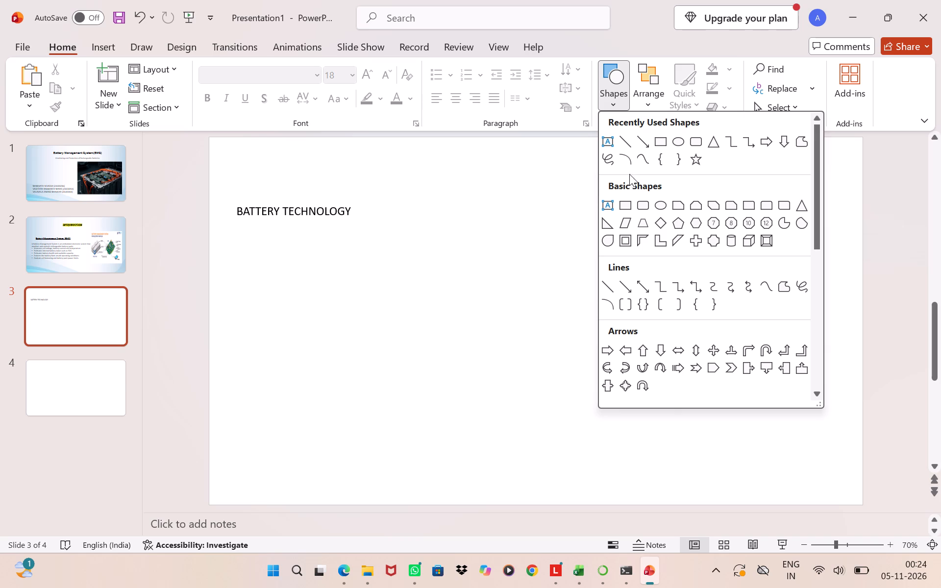
click(606, 142)
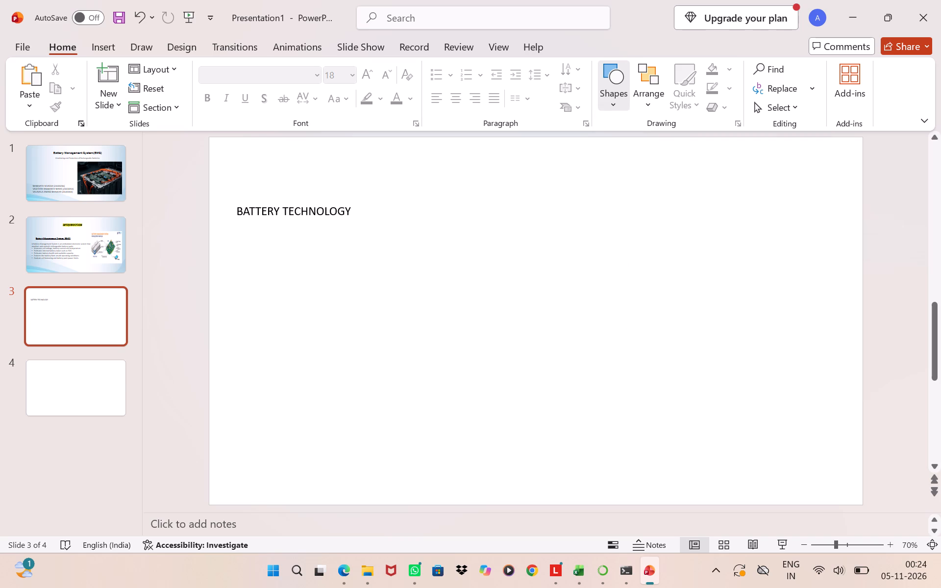
drag(233, 253, 705, 453)
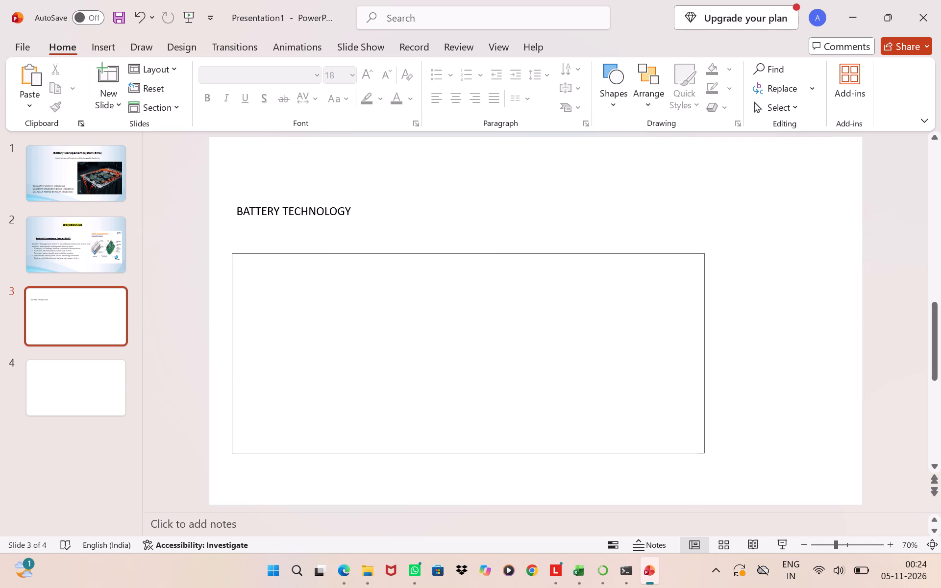
drag(705, 453, 716, 465)
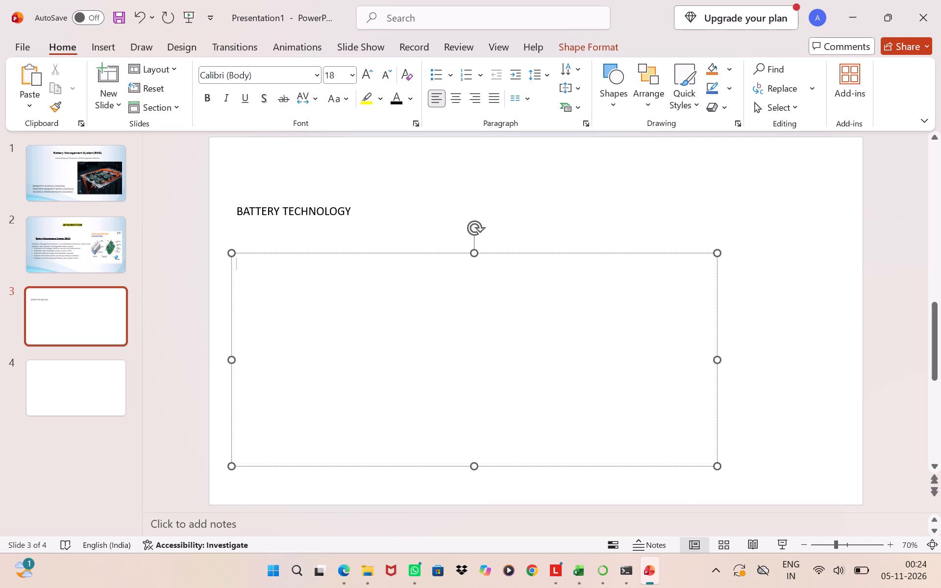
key(ctrl+v)
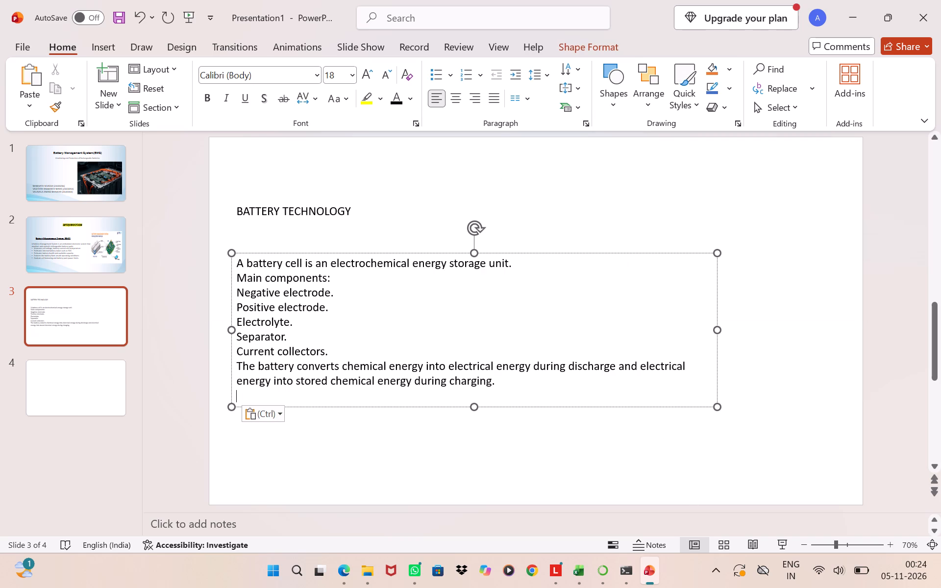
drag(237, 261, 500, 392)
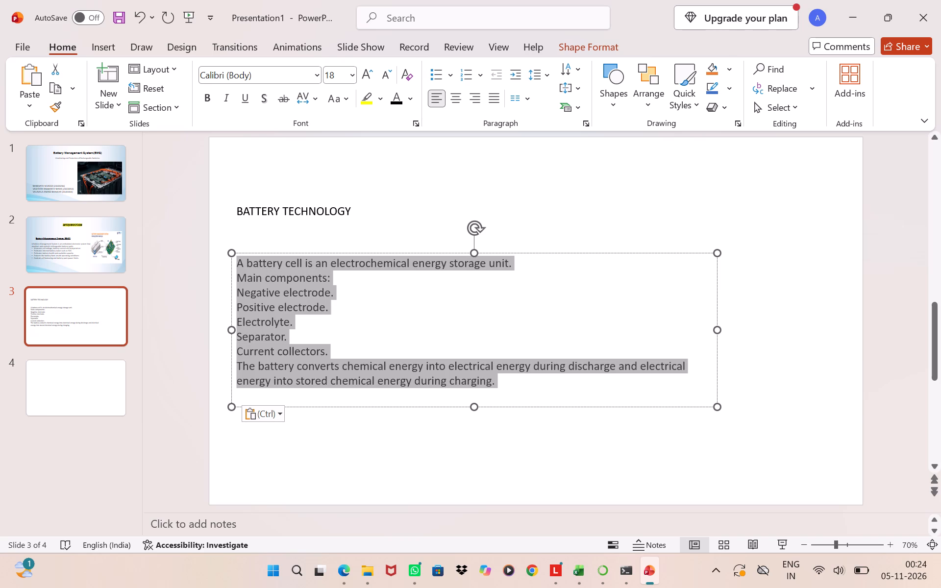
drag(500, 392, 500, 392)
drag(500, 392, 499, 392)
click(419, 323)
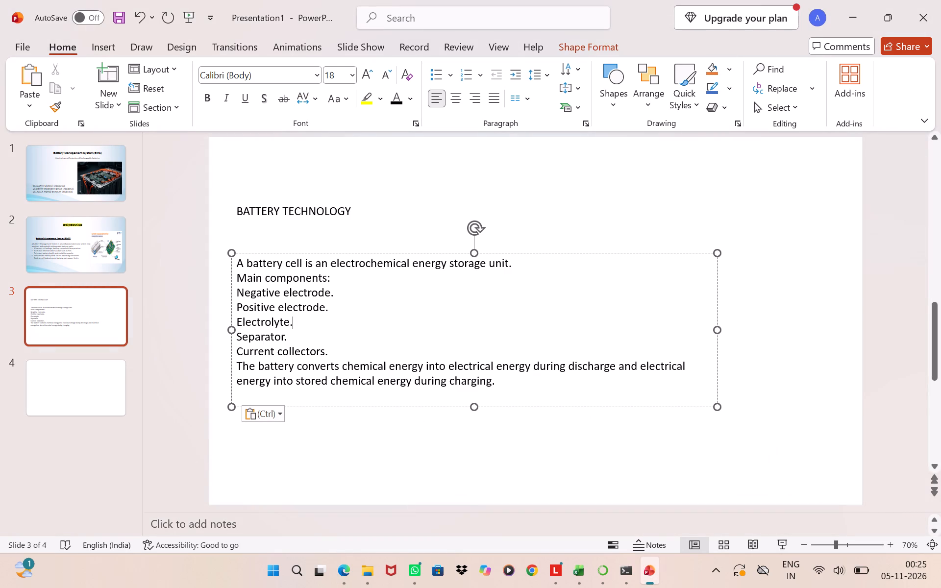
drag(238, 293, 490, 385)
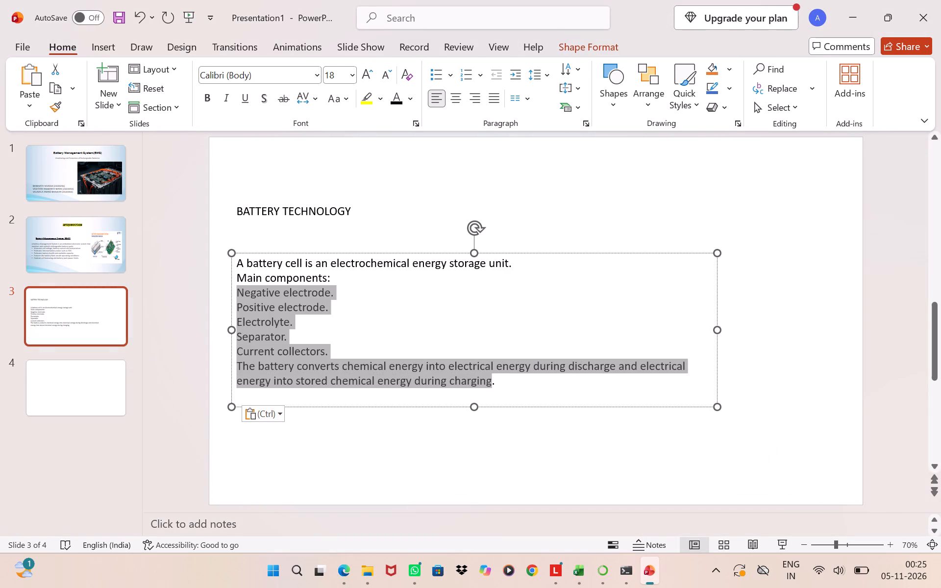
drag(490, 385, 497, 386)
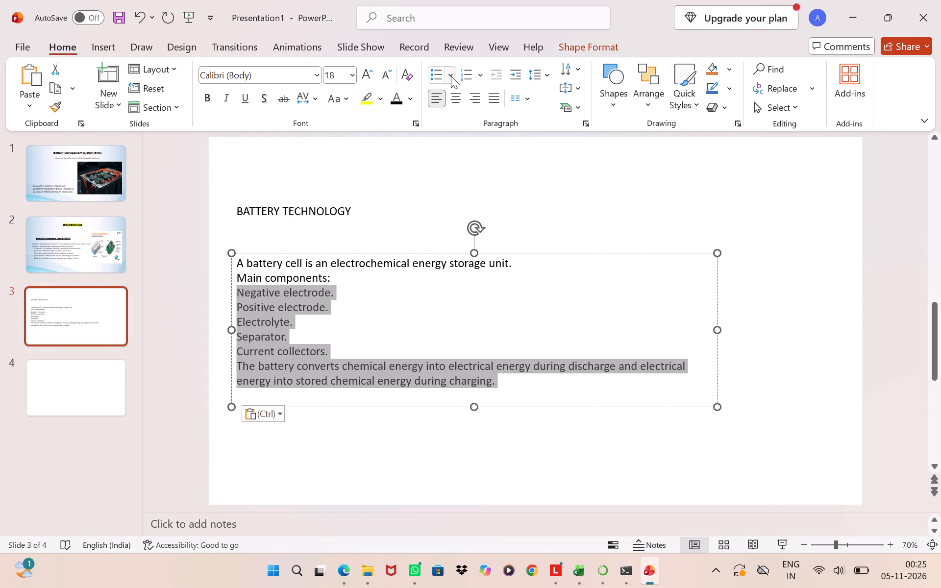
click(451, 76)
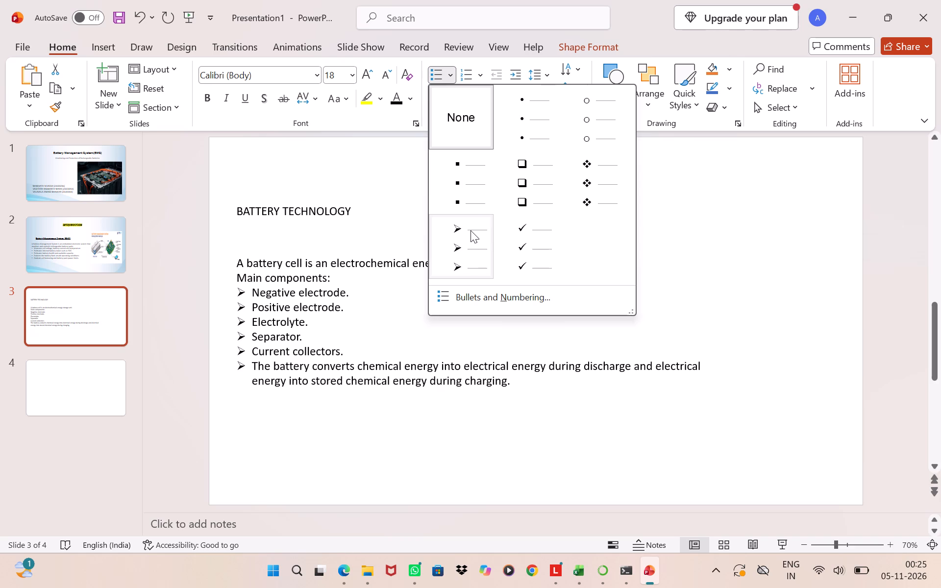
click(472, 231)
click(401, 298)
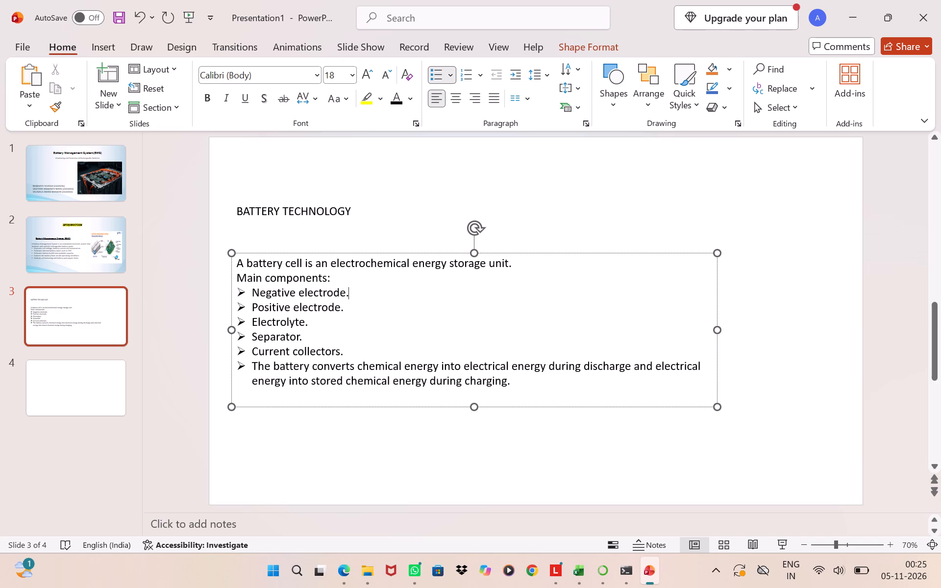
Set the font size of all the body text on slide 3 to 20.
drag(239, 260, 293, 282)
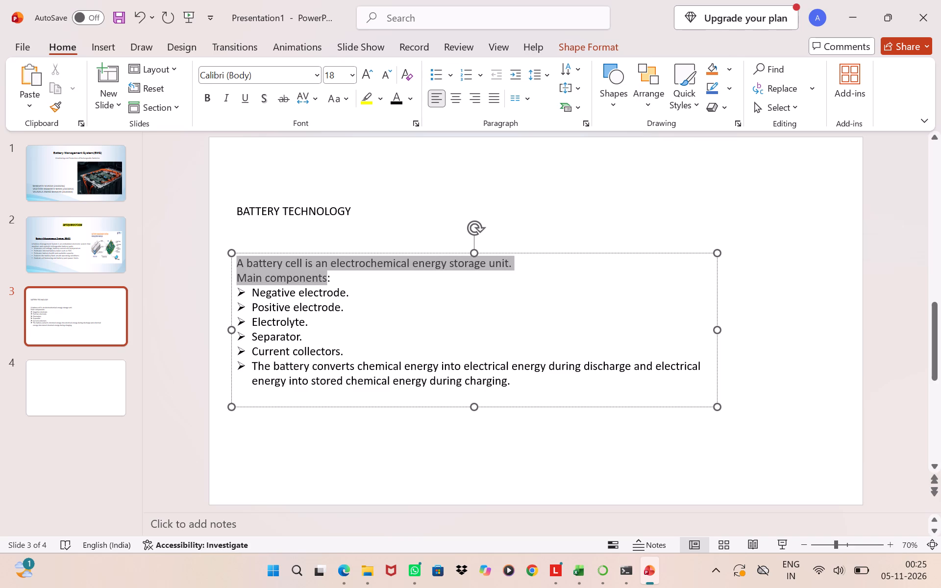
drag(293, 282, 532, 386)
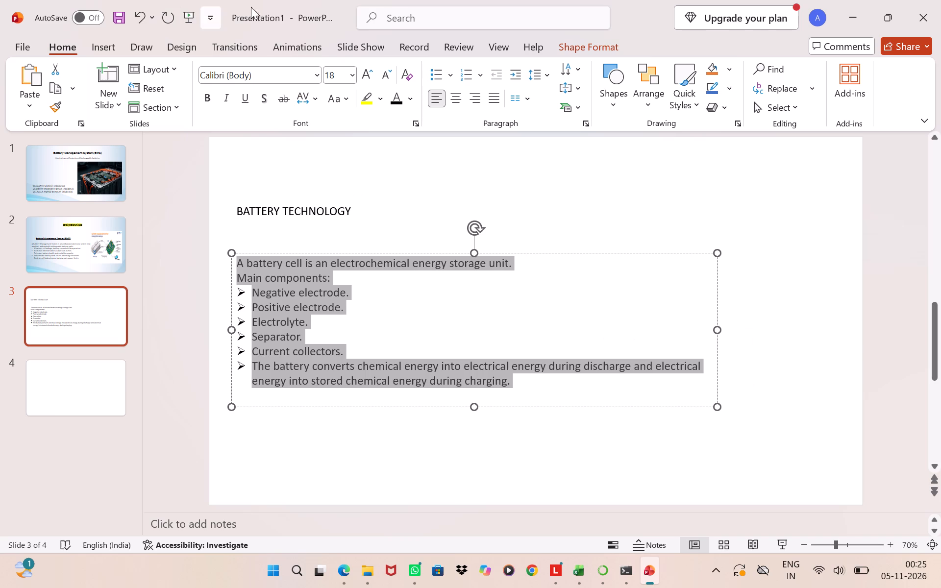
click(352, 75)
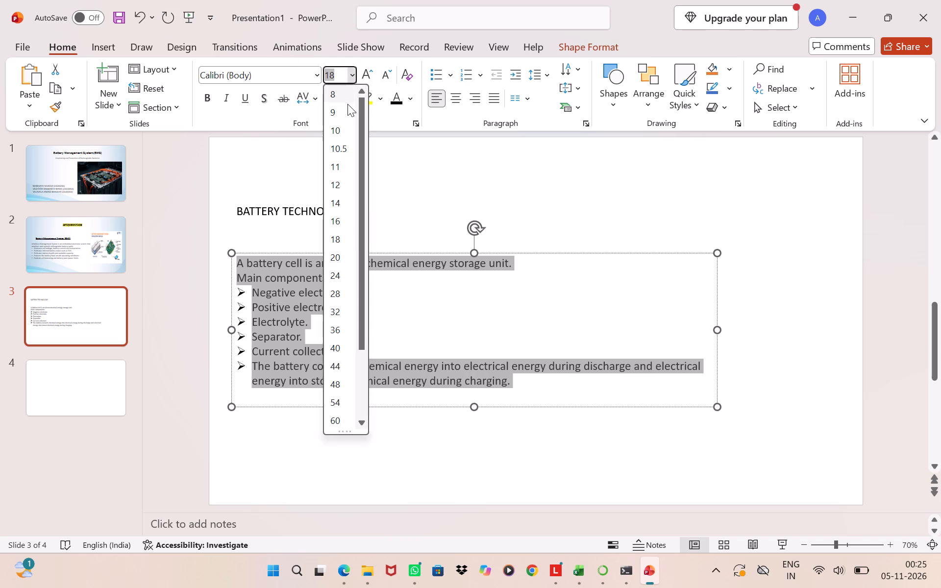
click(336, 259)
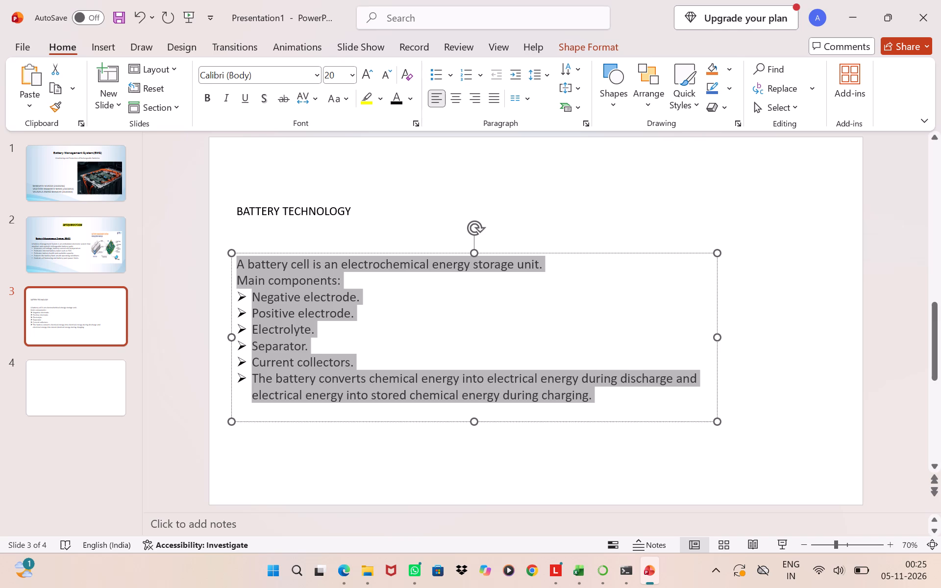
Move the BATTERY TECHNOLOGY text box slightly down and inward so it sits just above the body text.
click(348, 206)
drag(353, 206, 297, 209)
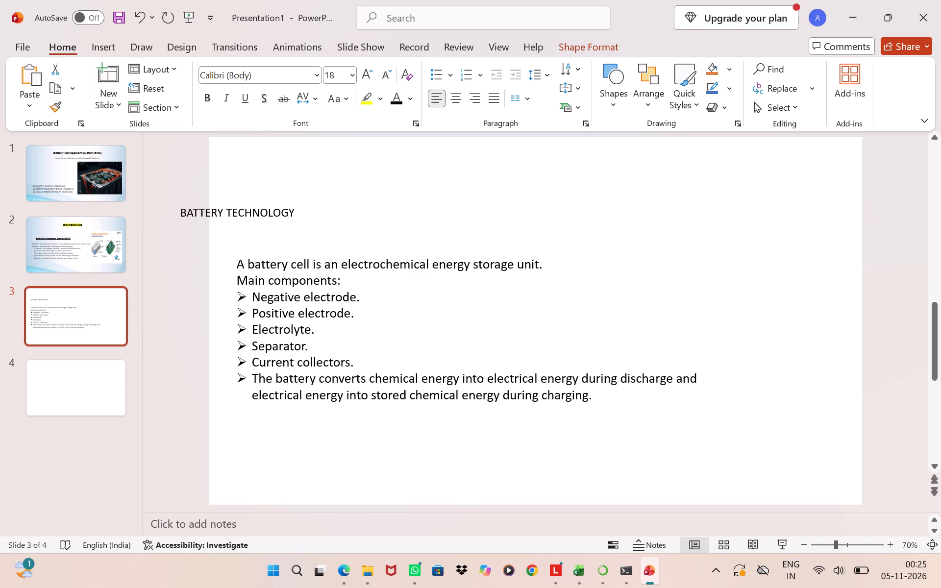
drag(297, 209, 366, 230)
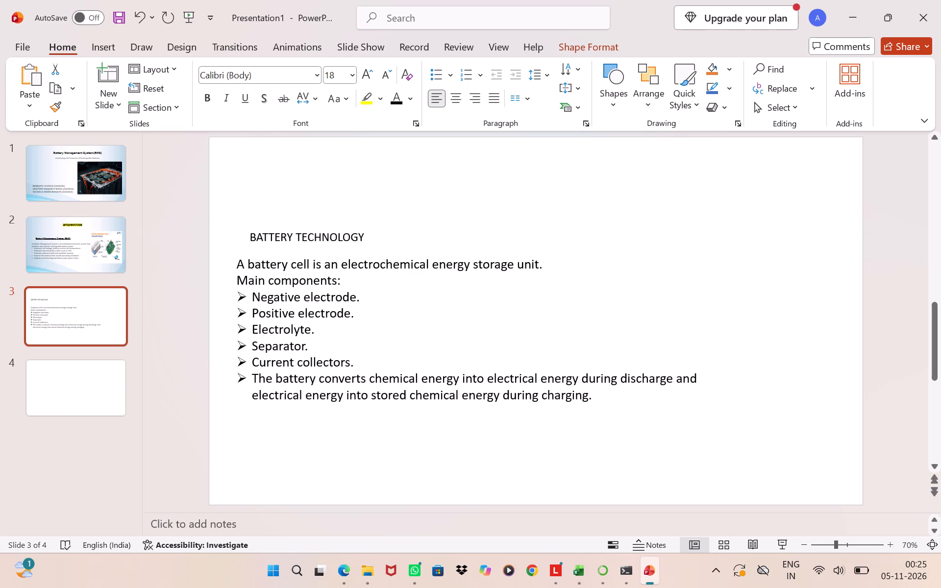
drag(366, 230, 362, 220)
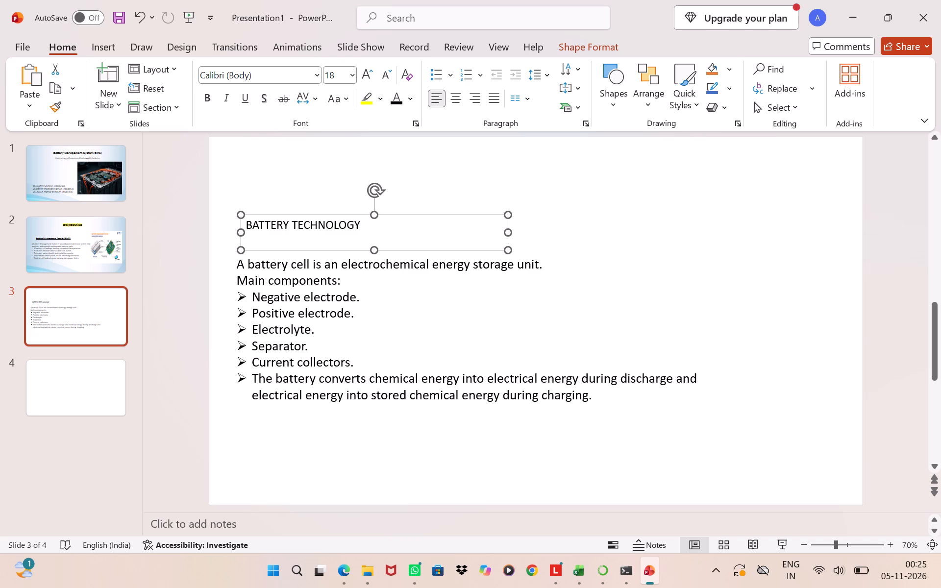
Format the BATTERY TECHNOLOGY heading at size 20, bold and underlined, with a bright green highlight.
drag(358, 223, 262, 225)
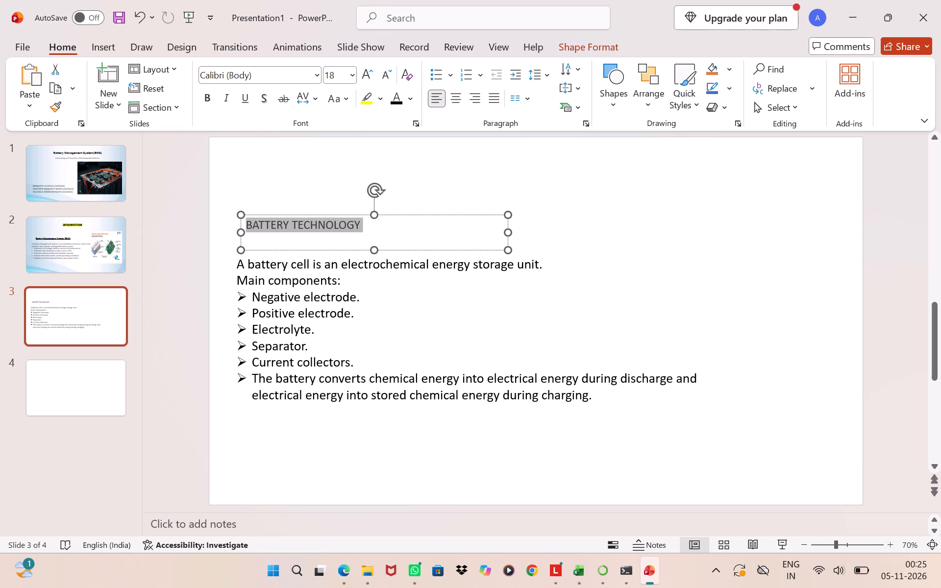
drag(262, 225, 261, 224)
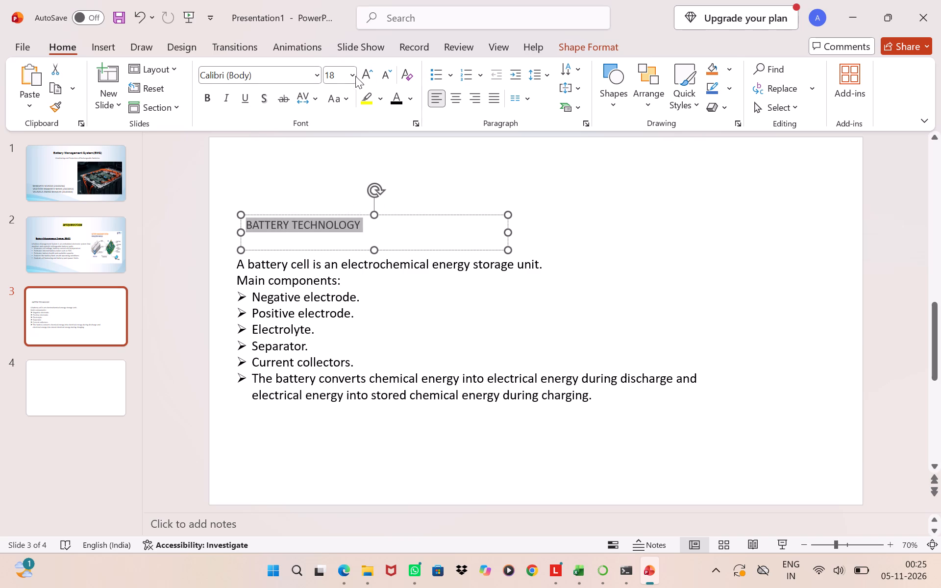
click(351, 72)
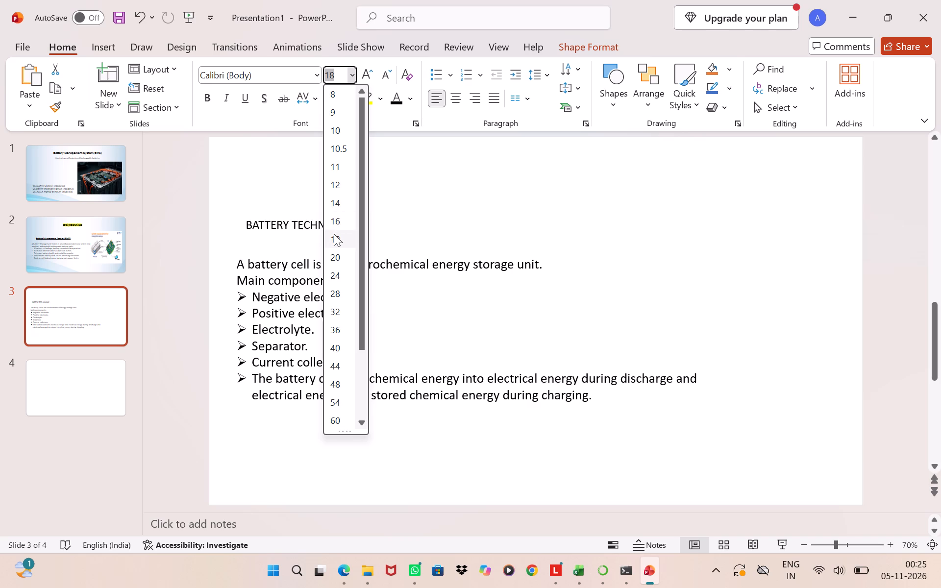
click(334, 234)
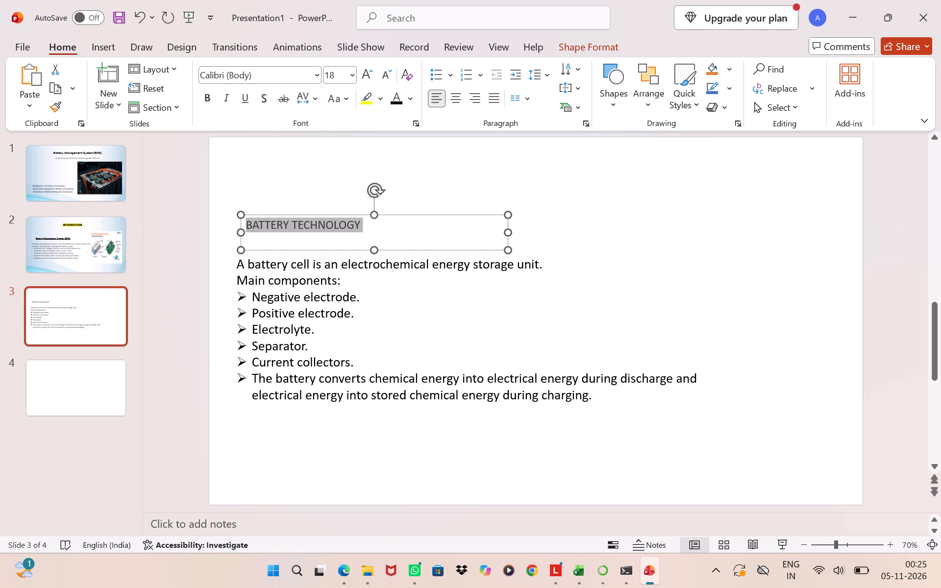
click(351, 78)
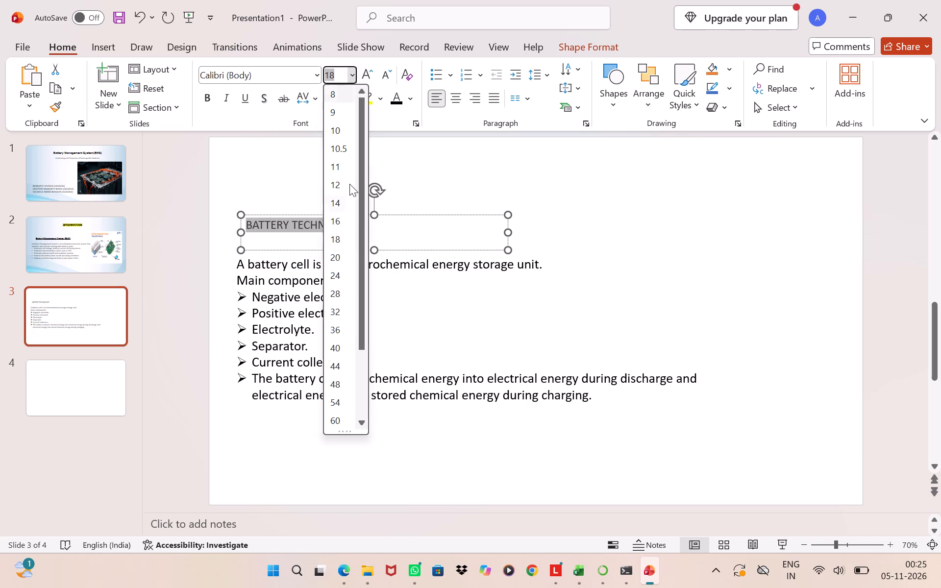
click(339, 260)
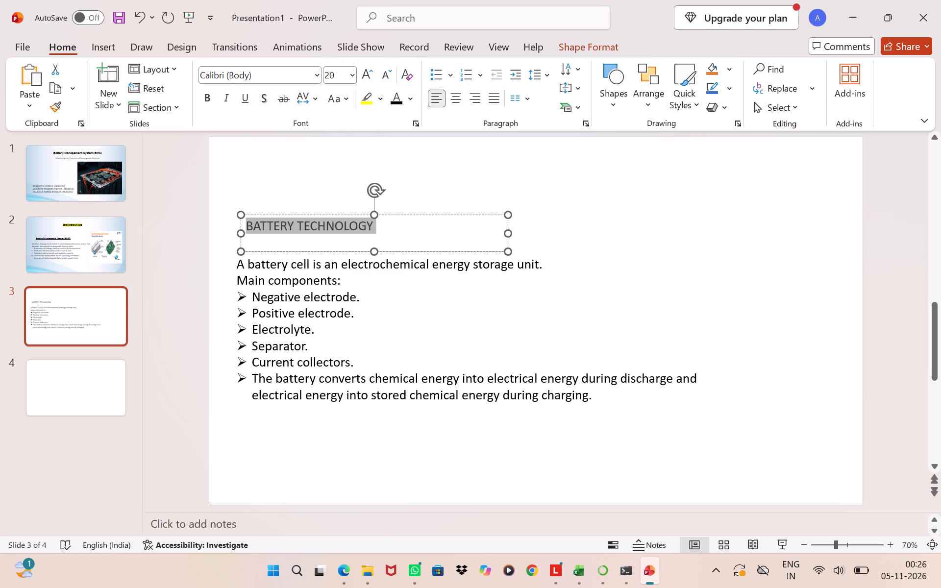
key(ctrl+b)
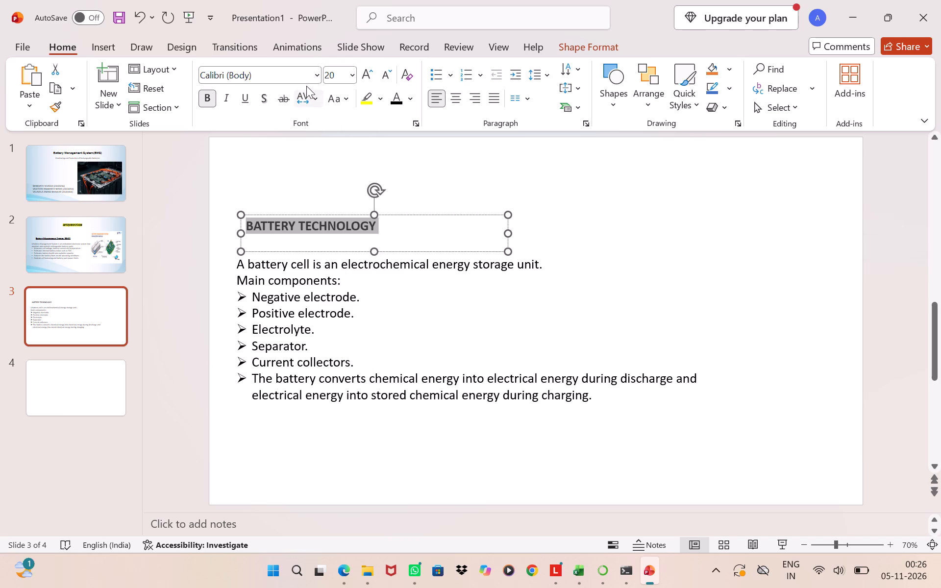
click(248, 100)
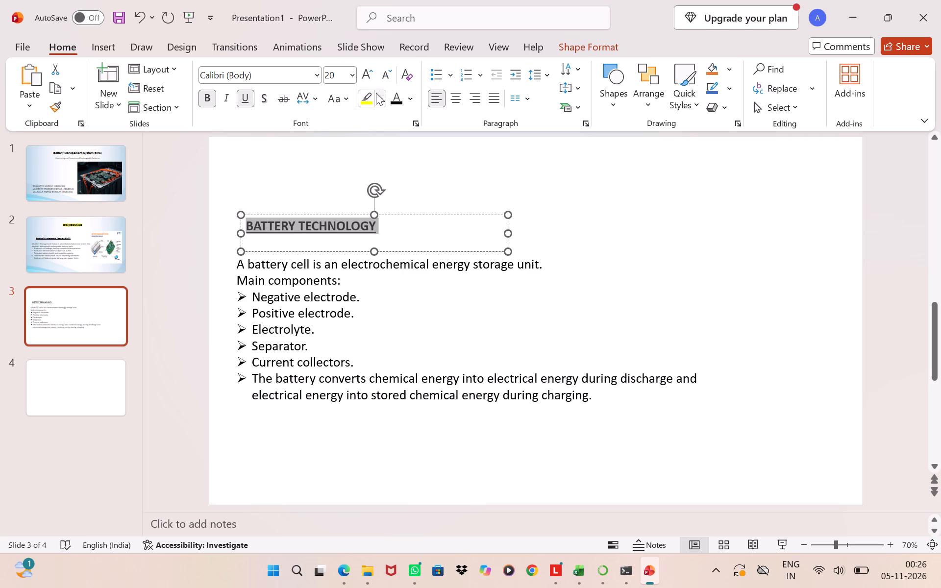
click(380, 94)
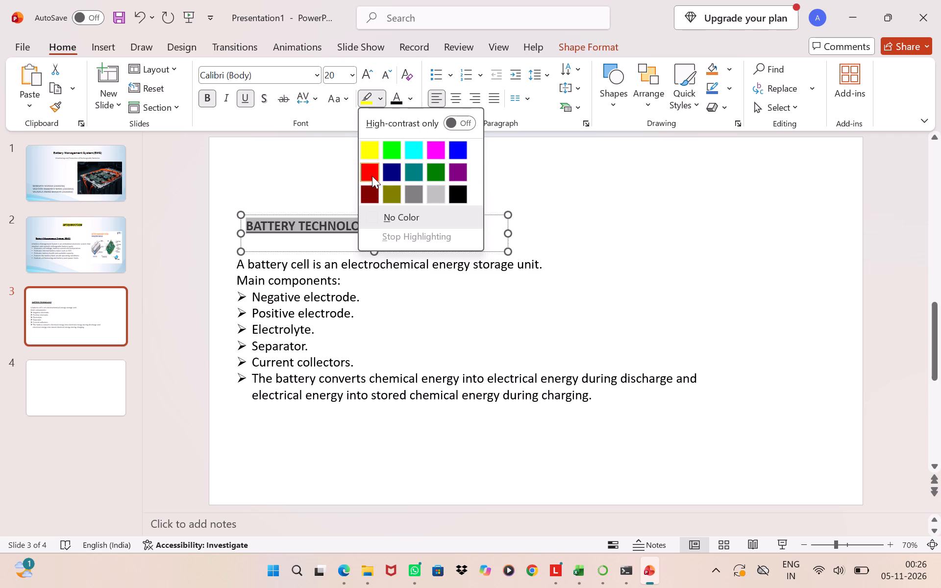
click(393, 146)
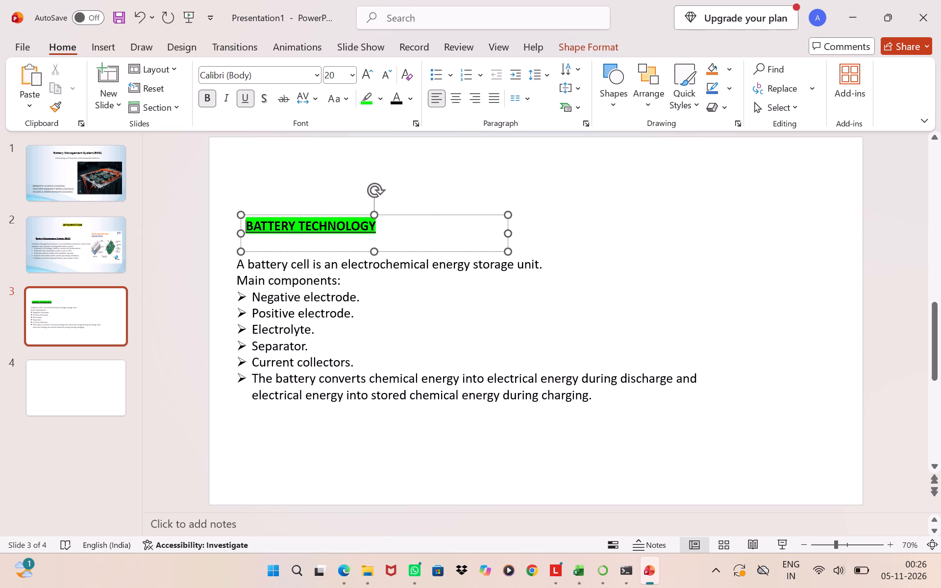
click(616, 294)
click(594, 196)
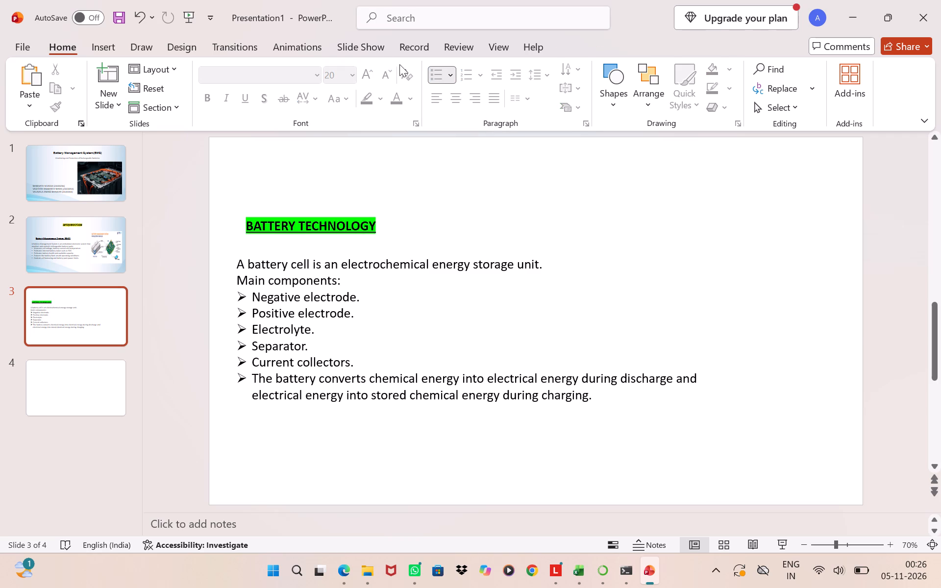
Fill slide 3's background with the ppt_bg picture file from the Downloads folder.
click(182, 50)
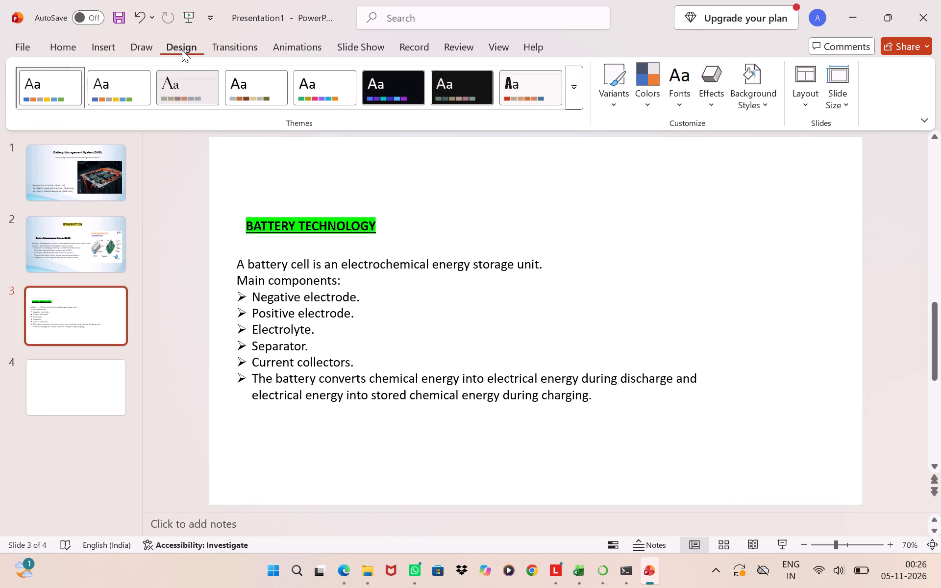
click(758, 105)
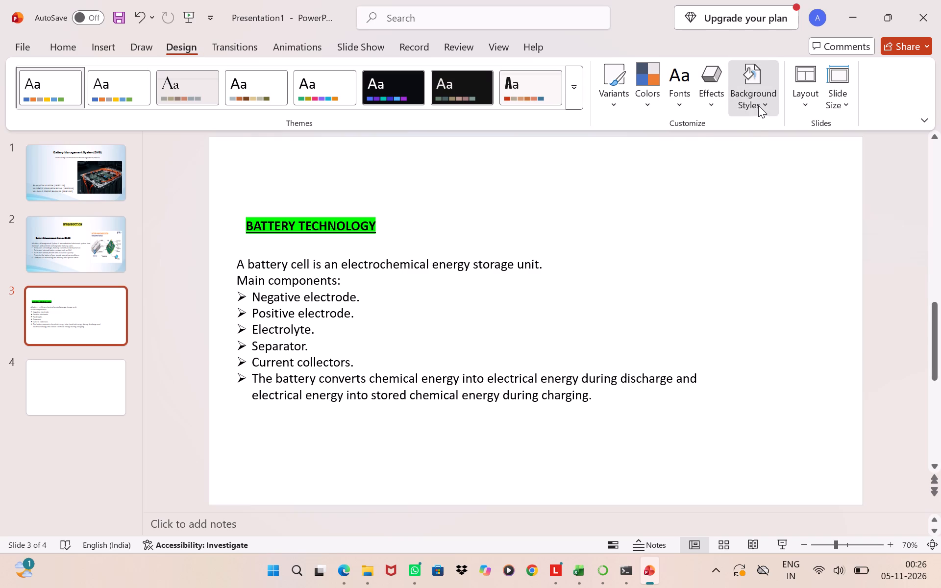
click(724, 271)
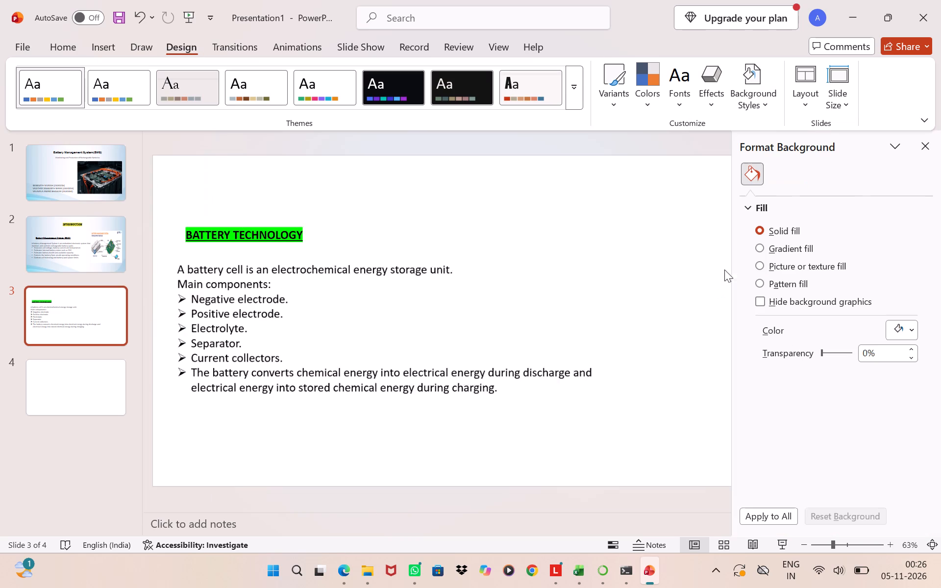
click(785, 262)
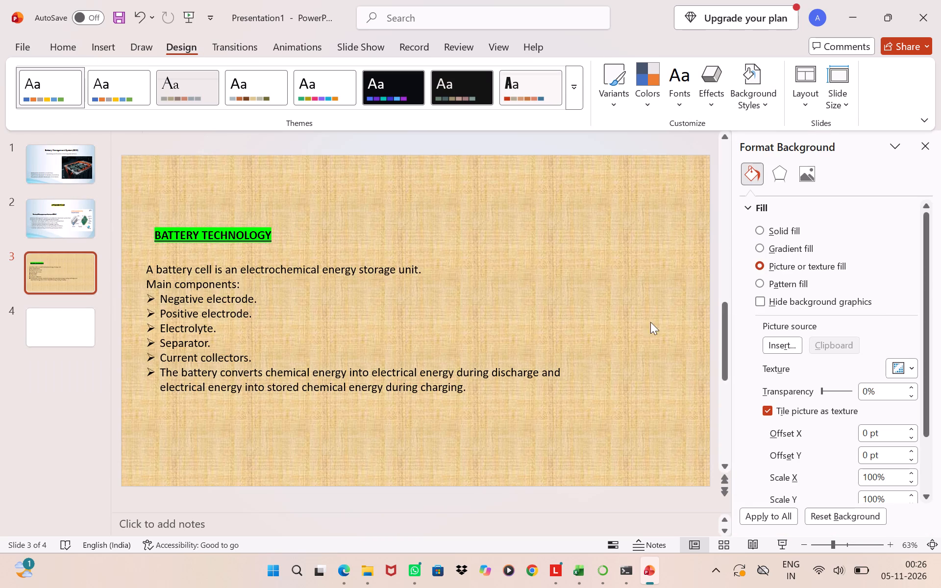
click(785, 340)
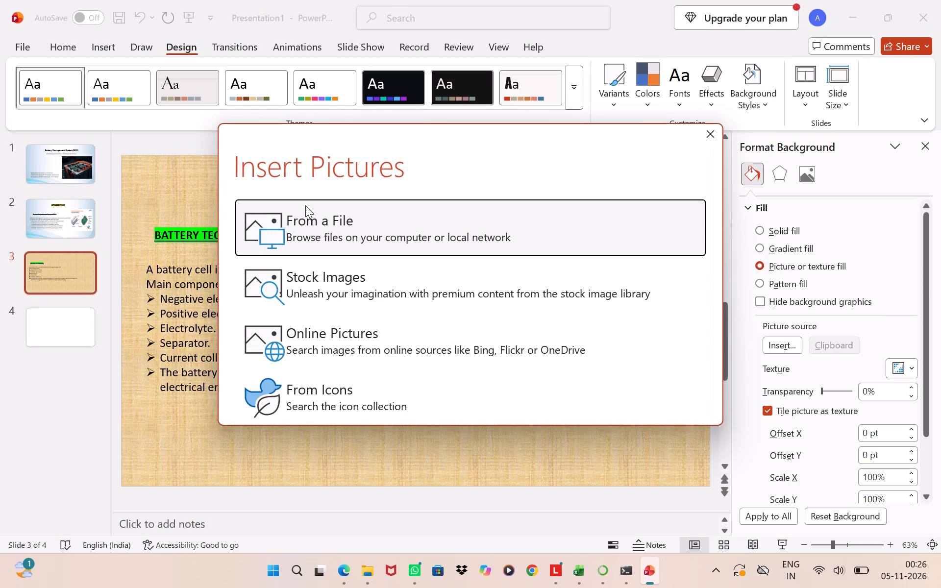
click(322, 223)
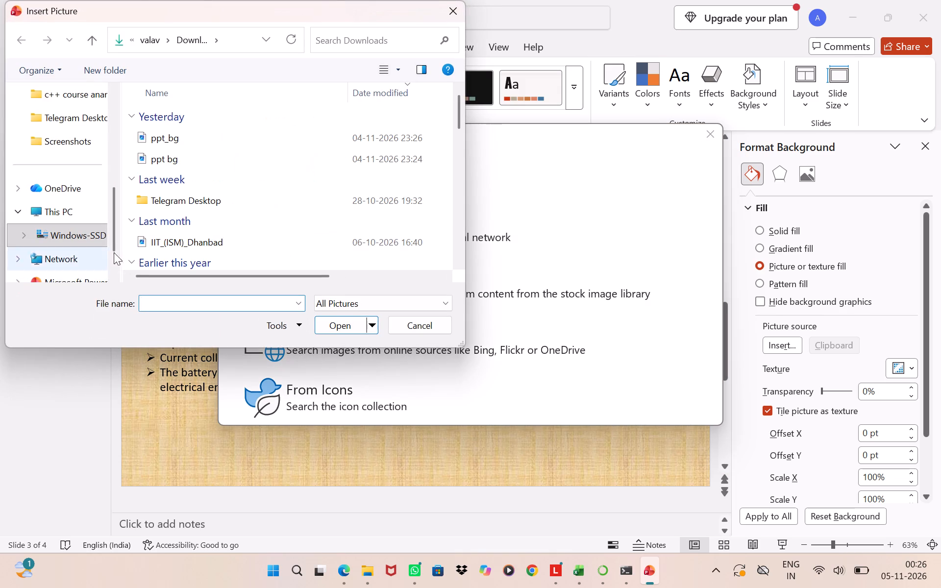
click(162, 132)
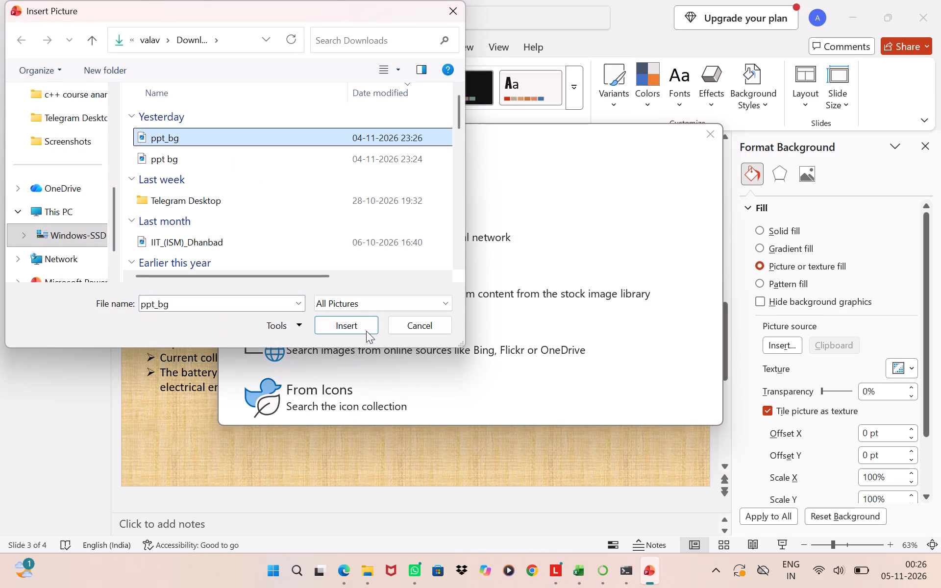
click(361, 329)
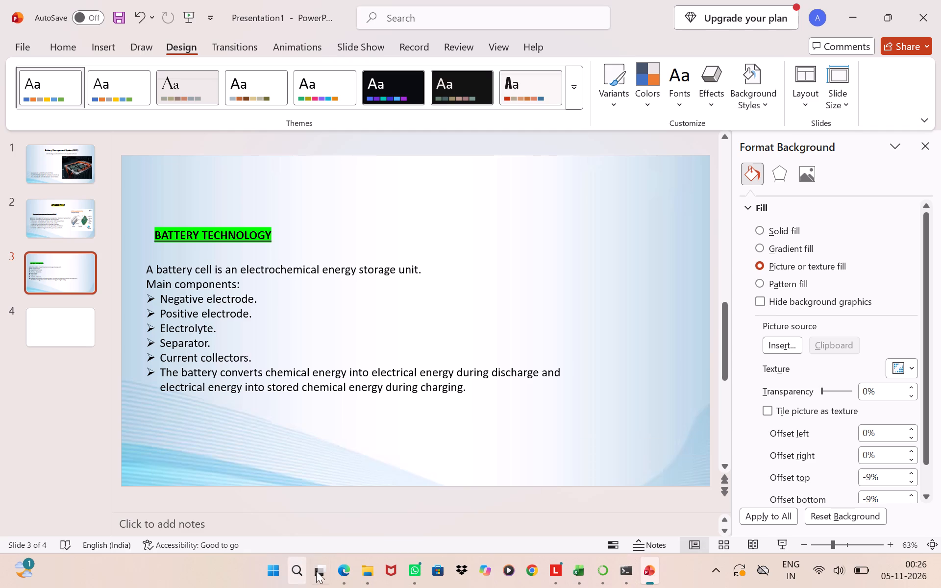
Switch to Edge, enlarge the battery cell diagram below the battery technology text in ChatGPT's outline, and copy the image.
click(343, 568)
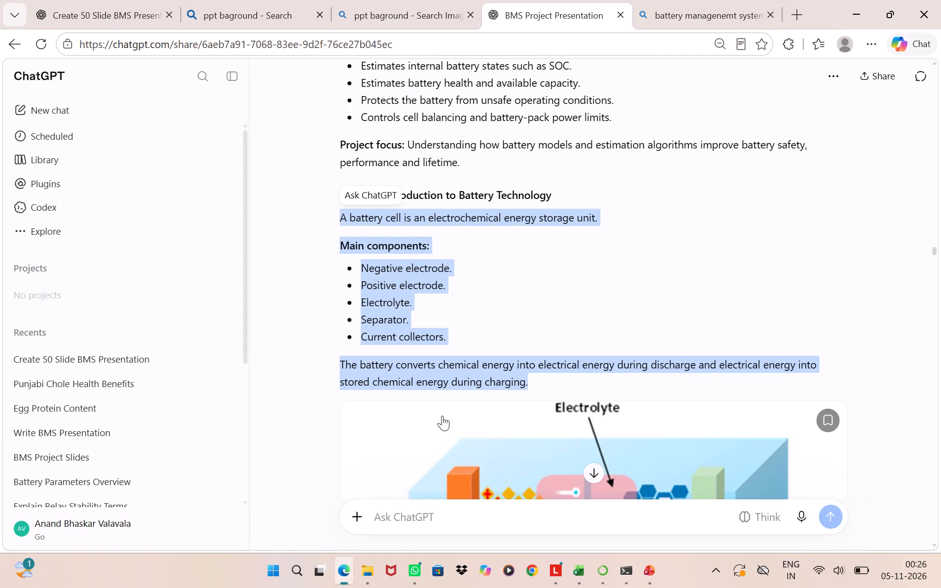
scroll(442, 416, down, 2)
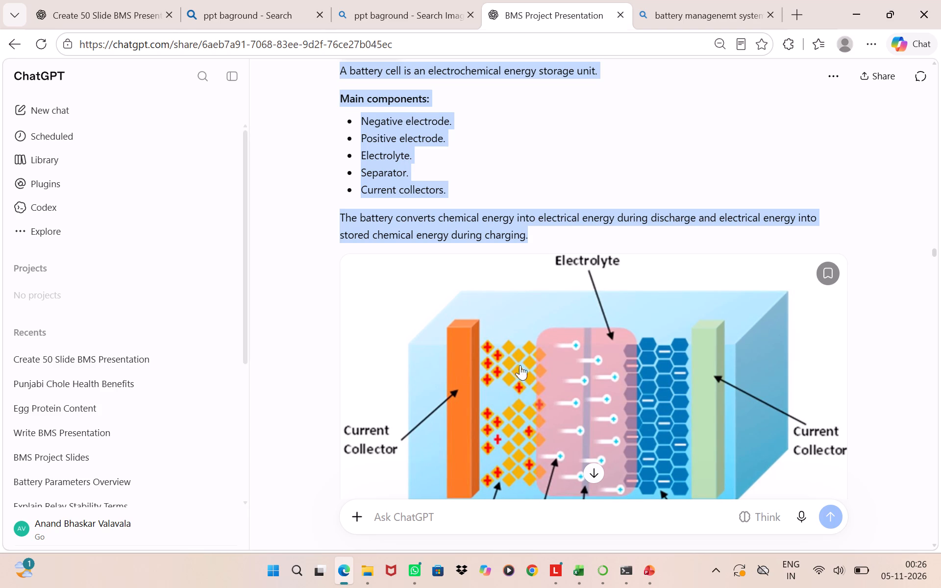
right_click(563, 361)
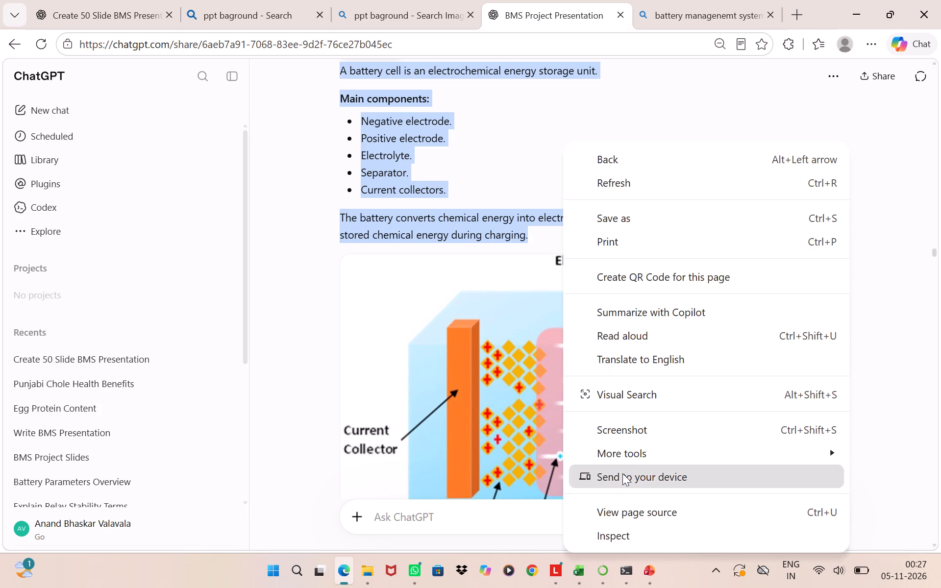
scroll(622, 471, down, 4)
click(618, 447)
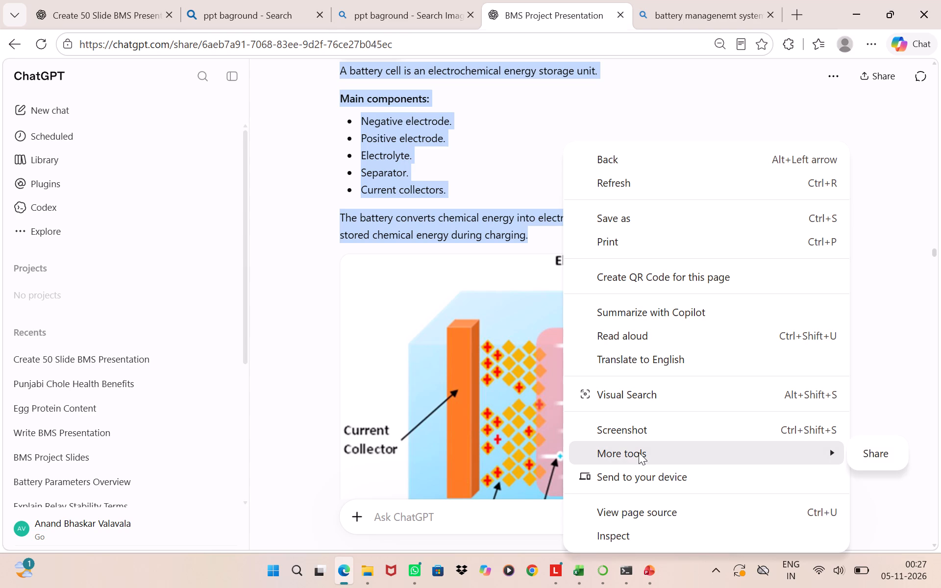
click(639, 452)
click(286, 297)
right_click(637, 323)
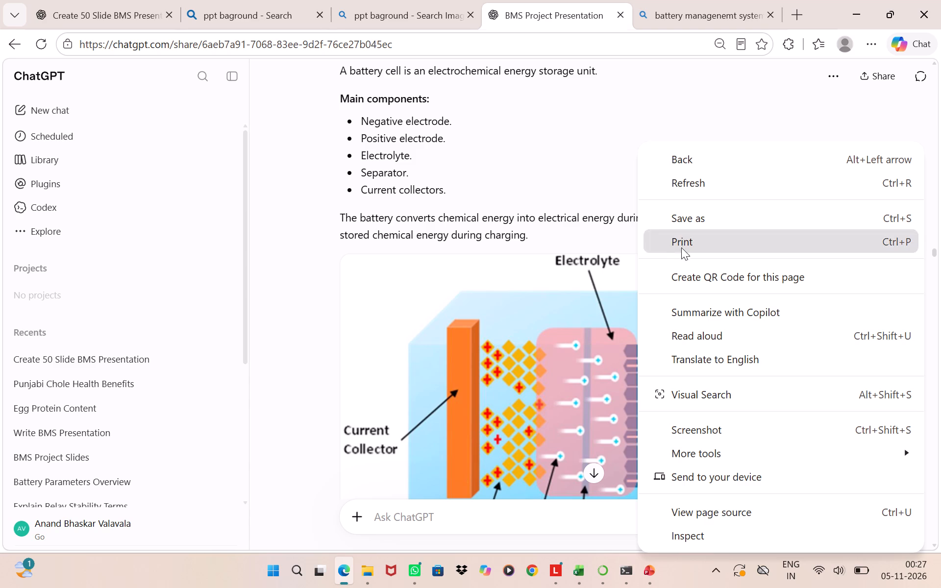
click(404, 311)
scroll(773, 286, down, 1)
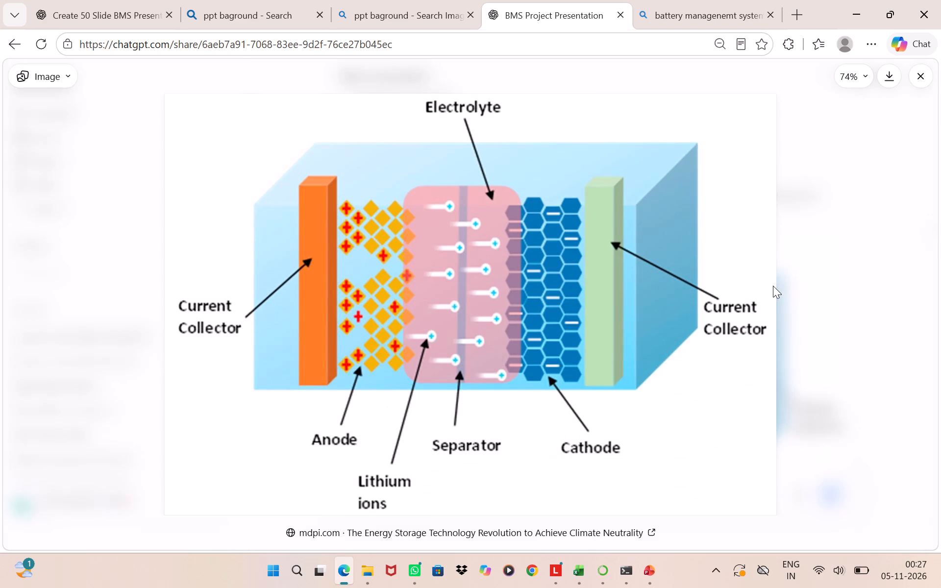
right_click(771, 148)
click(724, 215)
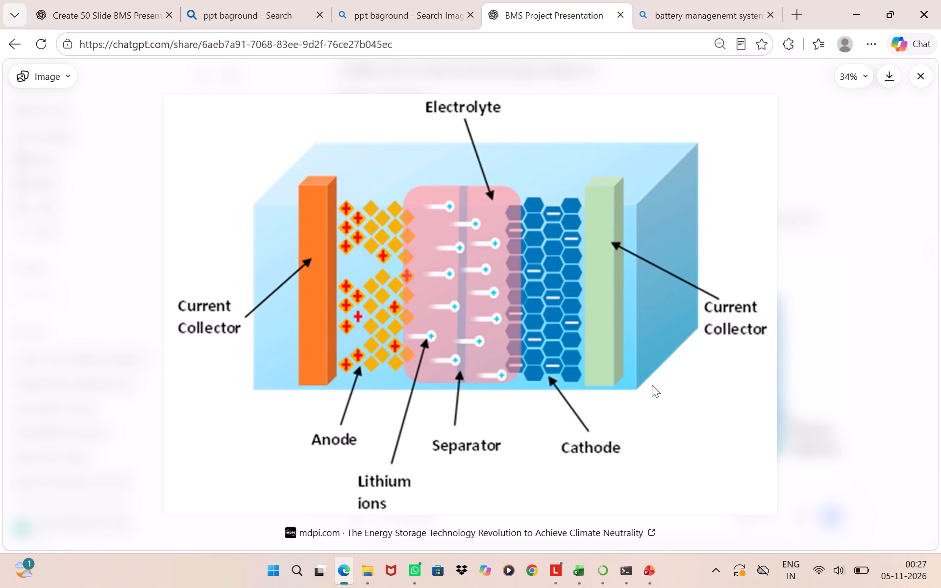
Return to PowerPoint and paste the copied battery cell diagram onto slide 3.
click(650, 574)
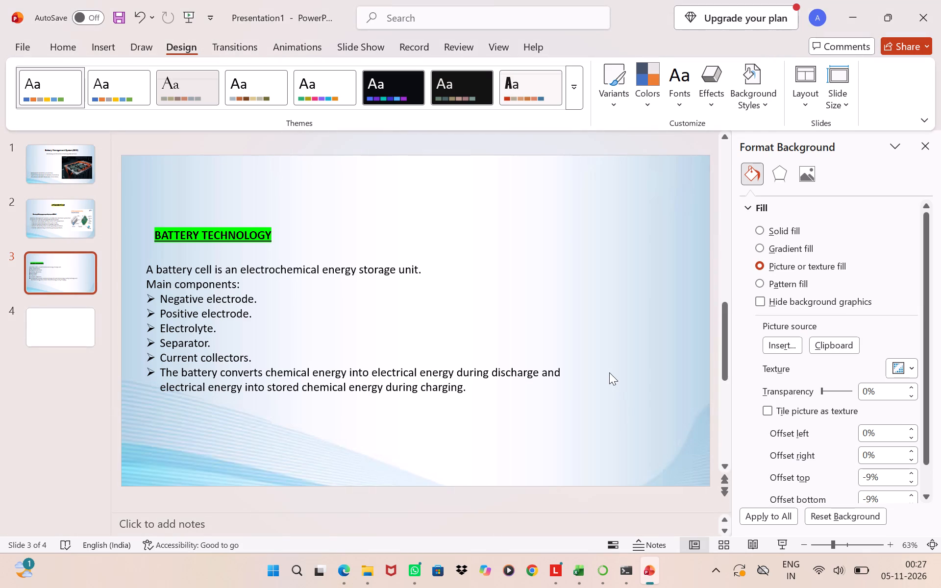
click(535, 295)
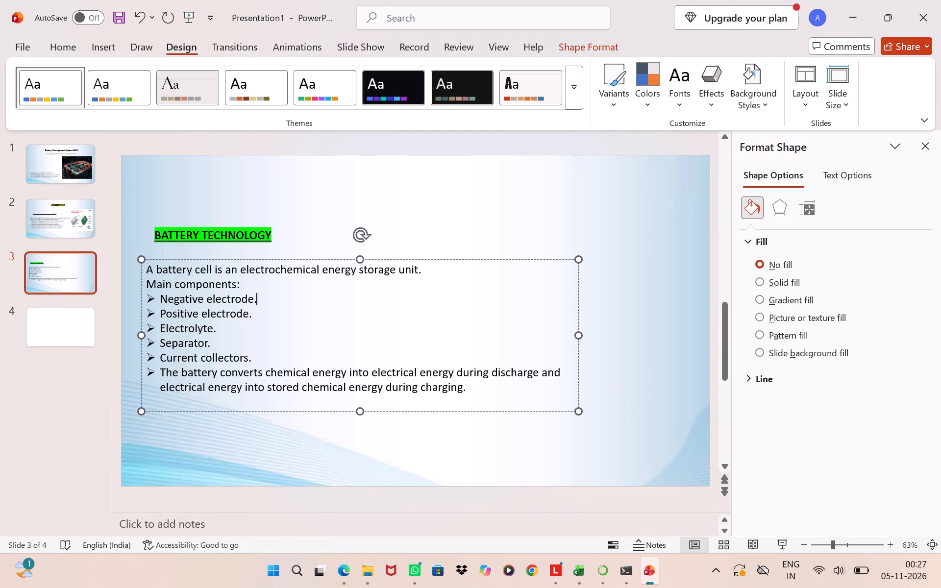
click(647, 249)
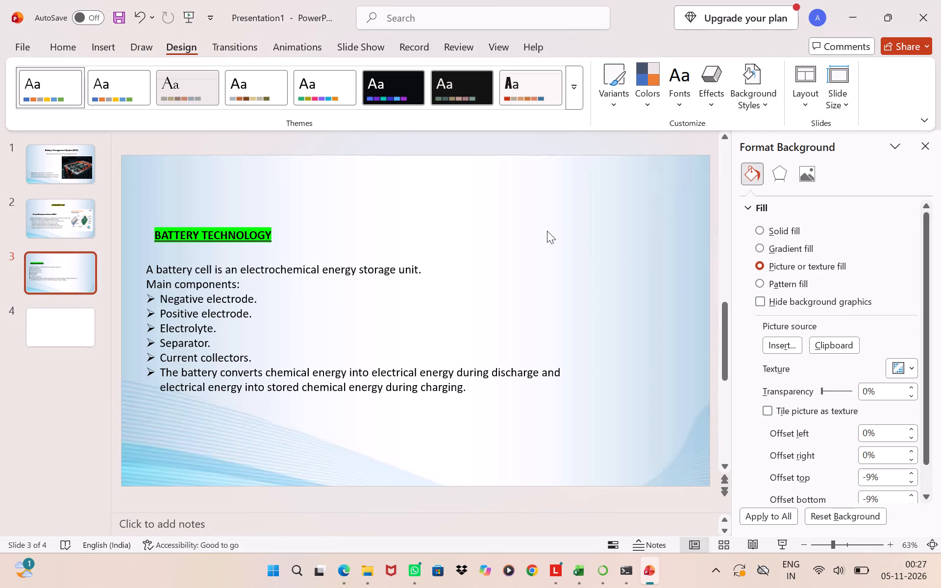
key(ctrl+v)
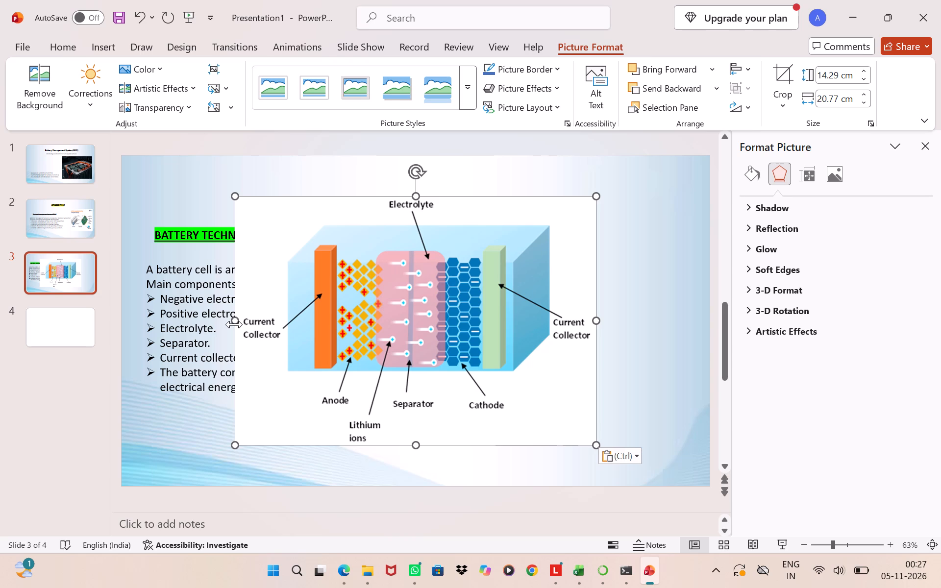
Resize the battery cell diagram to about 13.52 cm wide and 11.03 cm high, placing it in slide 3's upper right area.
drag(234, 323, 361, 318)
drag(451, 279, 479, 277)
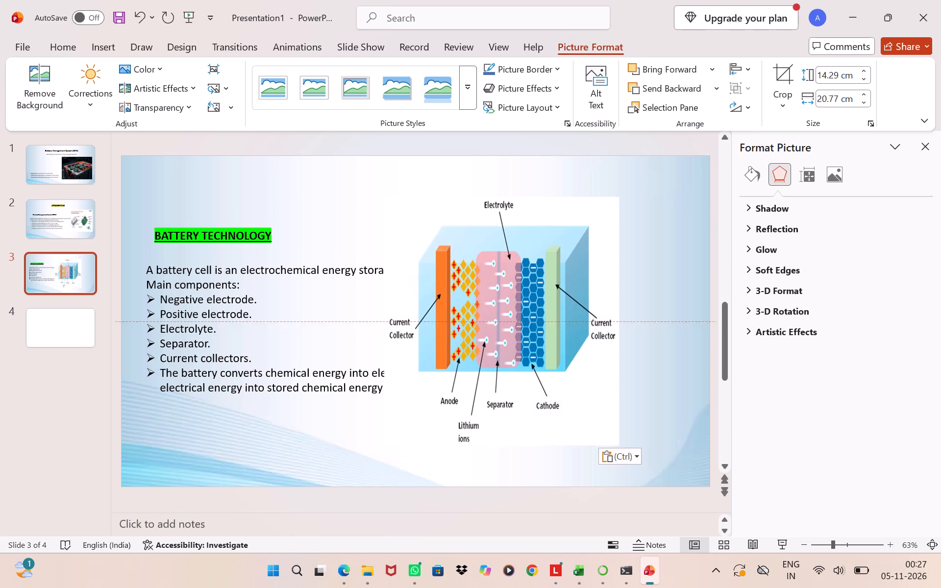
drag(479, 277, 550, 221)
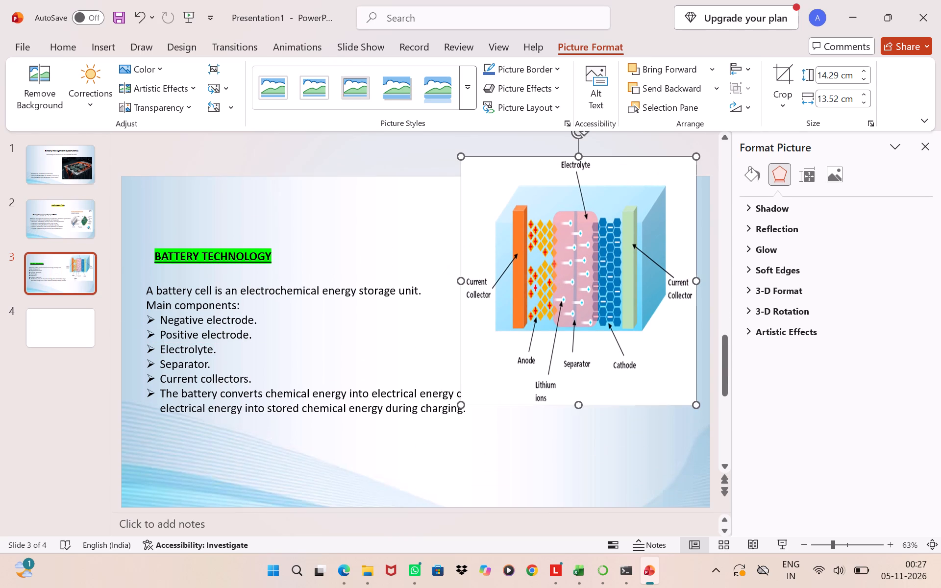
drag(579, 402, 584, 348)
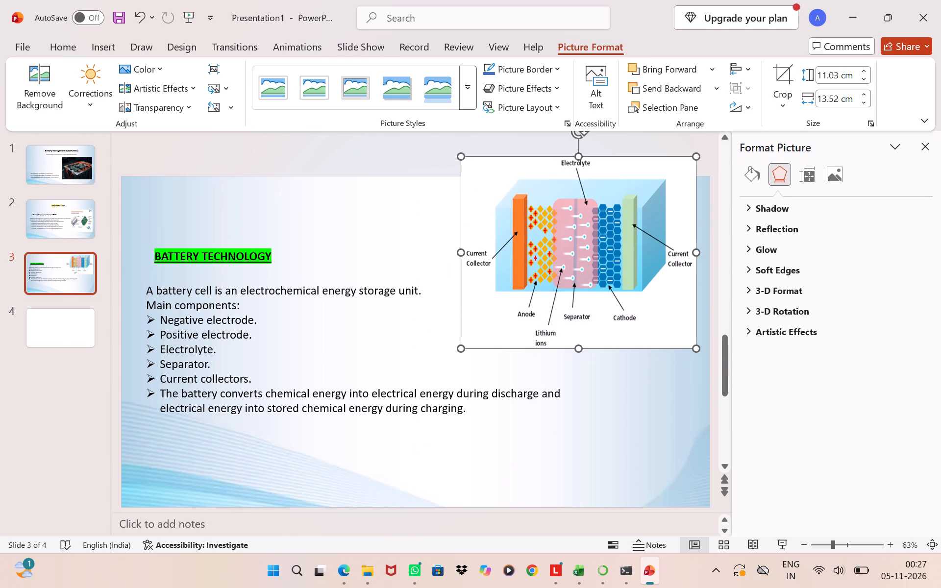
drag(560, 222, 560, 254)
click(584, 441)
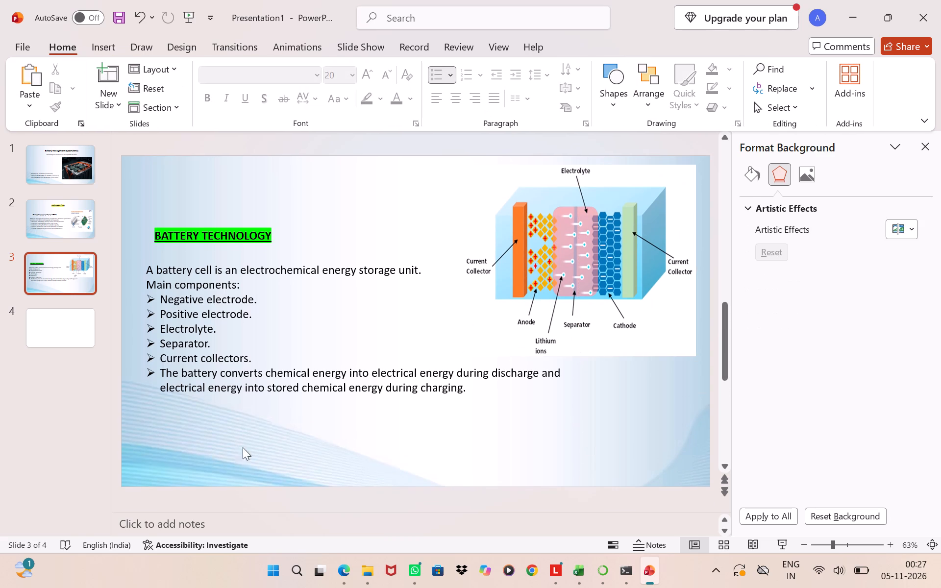
Remove the arrow bullet from the last paragraph on slide 3, starting "The battery converts chemical energy".
click(155, 371)
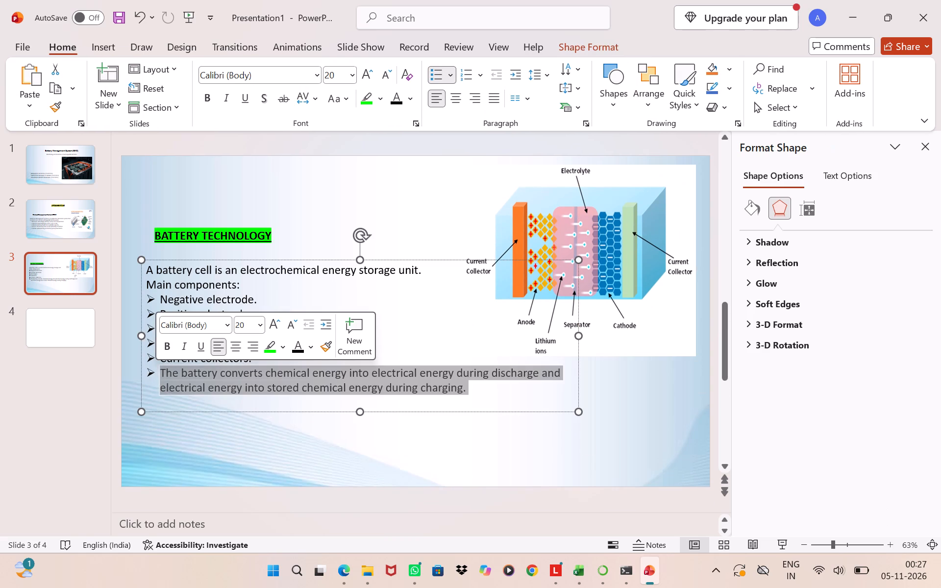
click(156, 372)
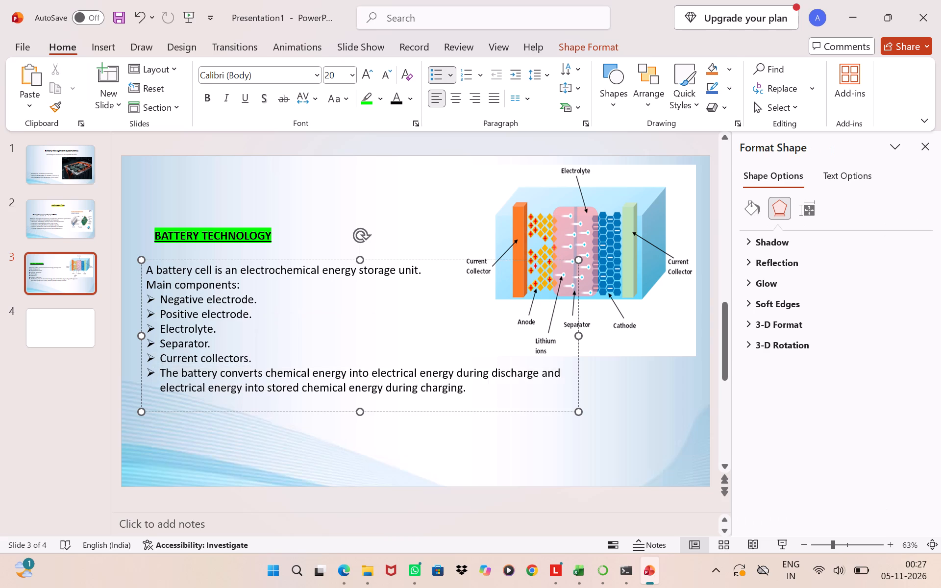
key(BackSpace)
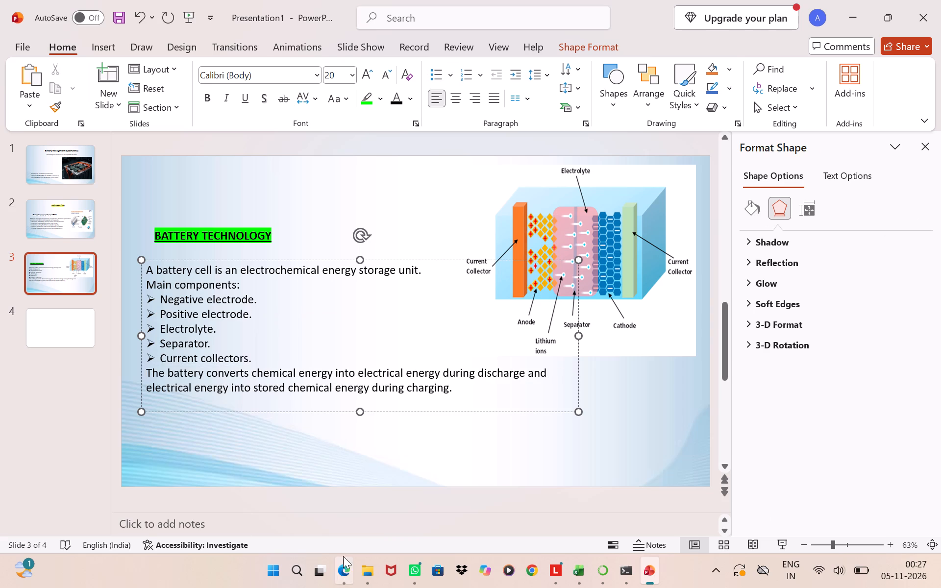
click(347, 572)
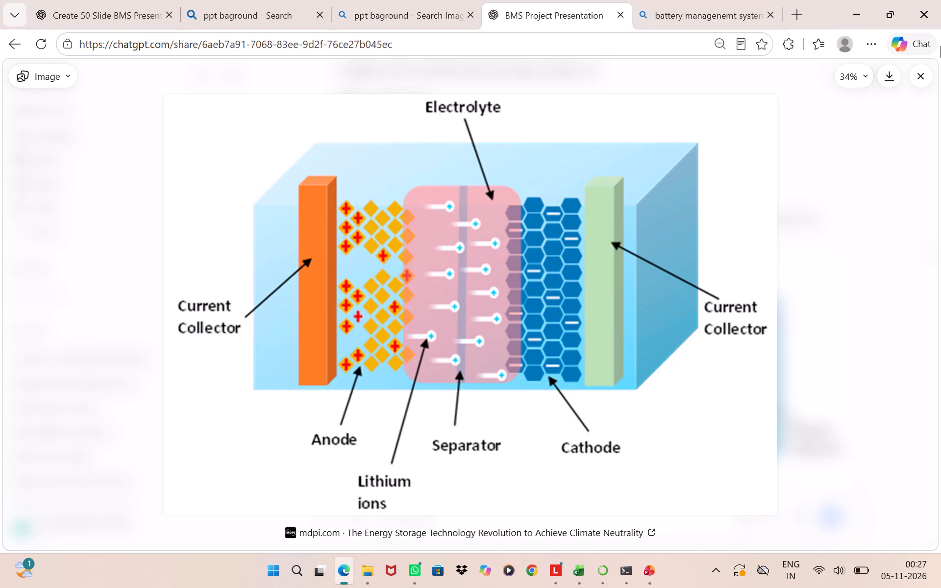
click(926, 76)
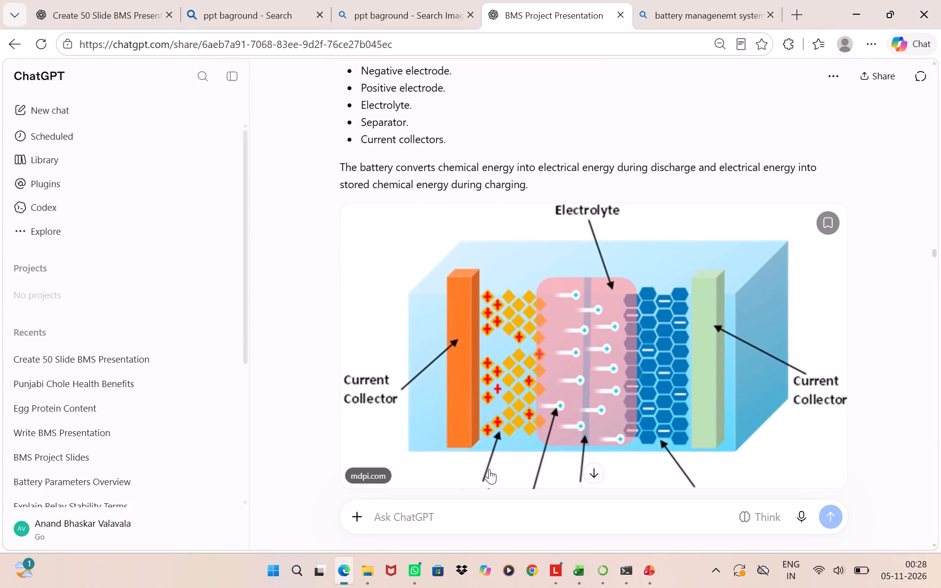
scroll(425, 398, down, 4)
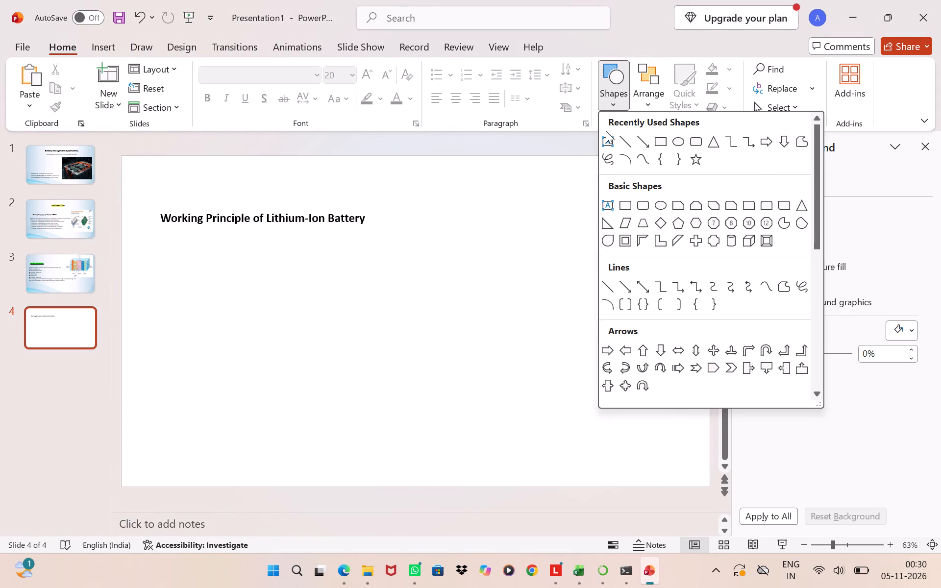
click(606, 141)
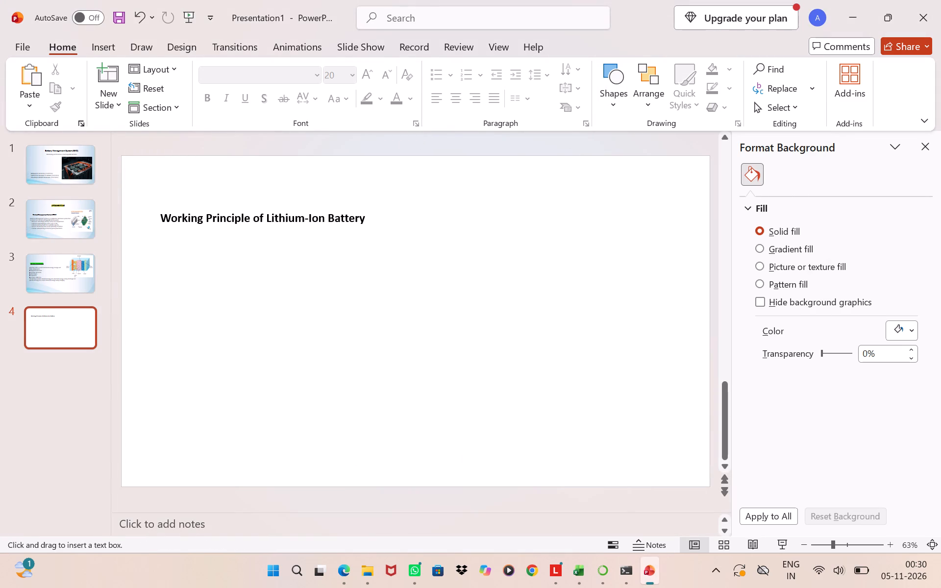
click(154, 263)
click(183, 281)
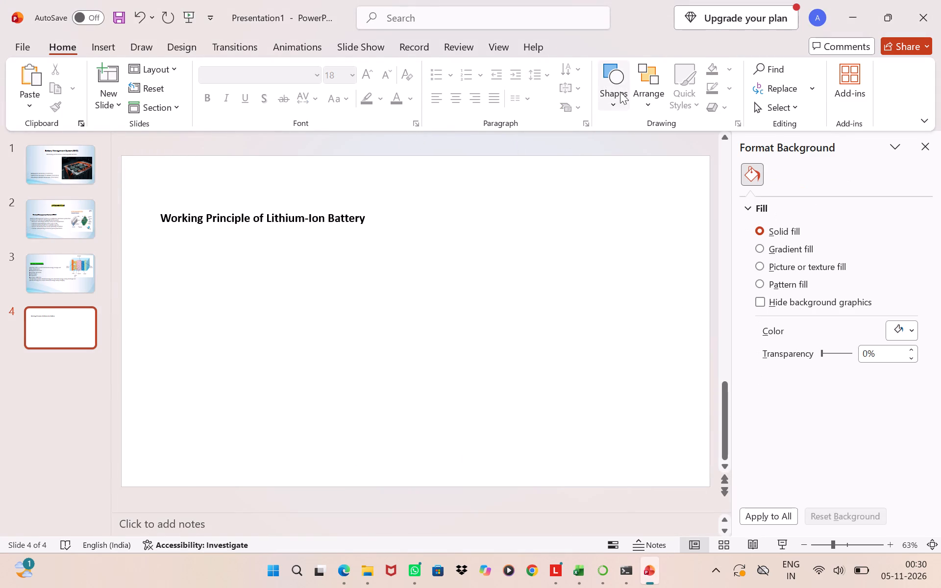
click(612, 110)
click(607, 142)
drag(156, 266, 455, 415)
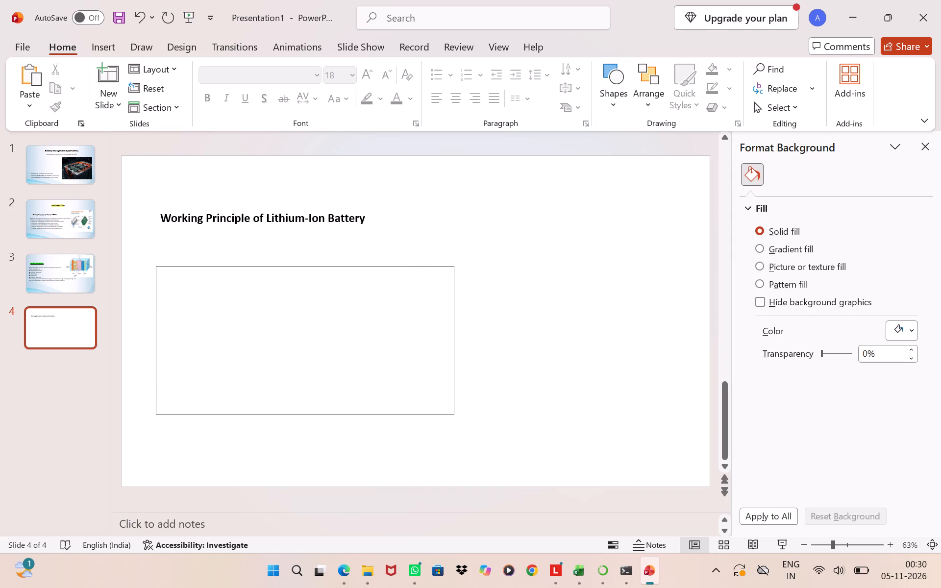
drag(455, 415, 563, 413)
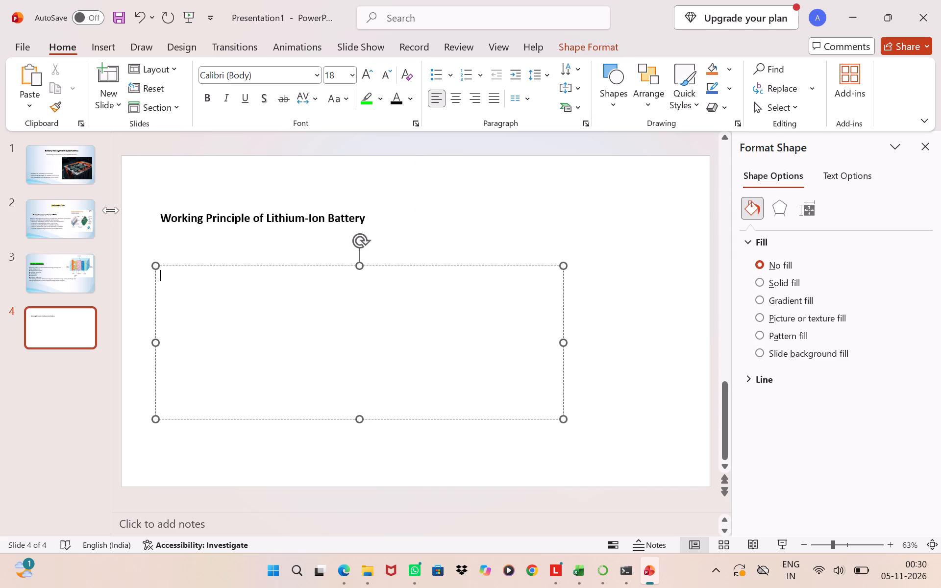
key(ctrl+v)
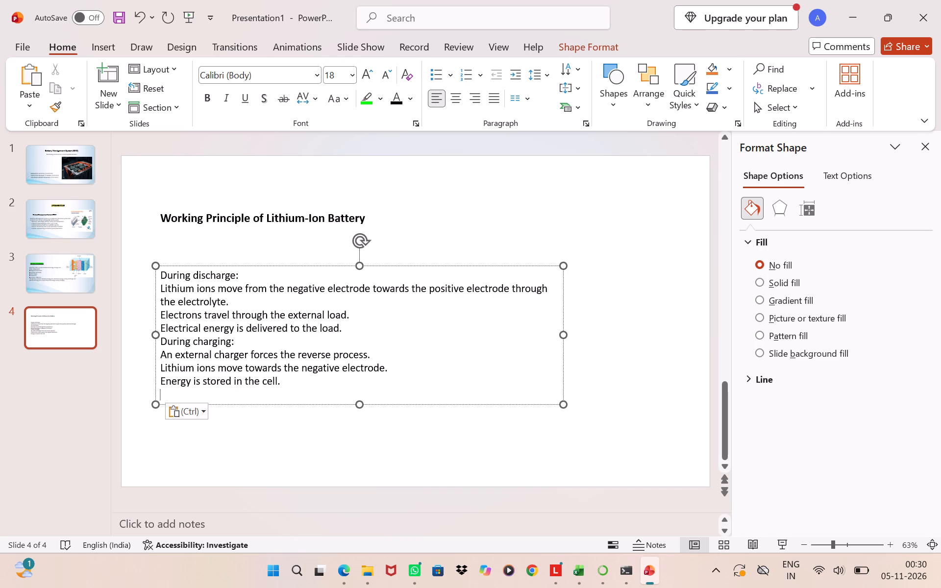
Add round bullets to the three lines under "During discharge:" in the slide 4 body text.
click(163, 287)
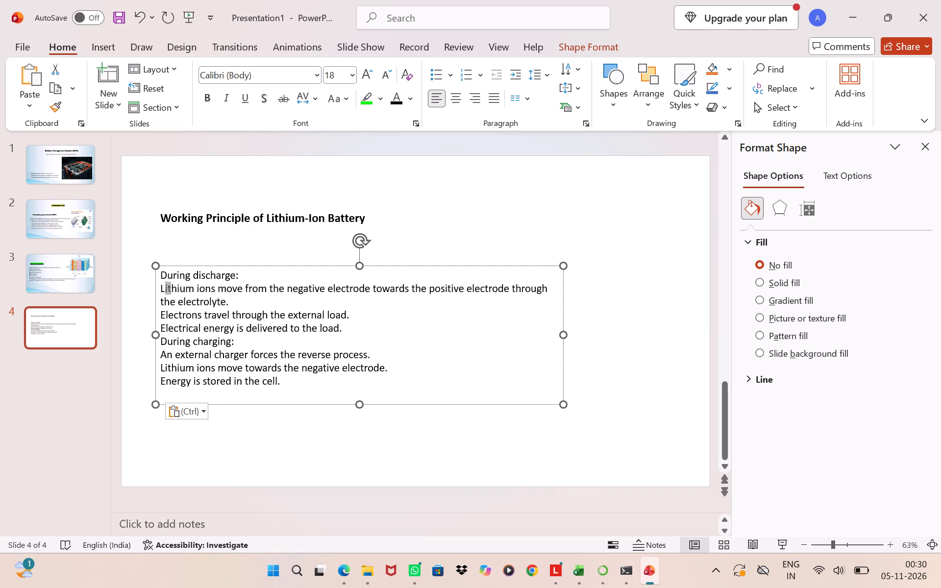
click(164, 283)
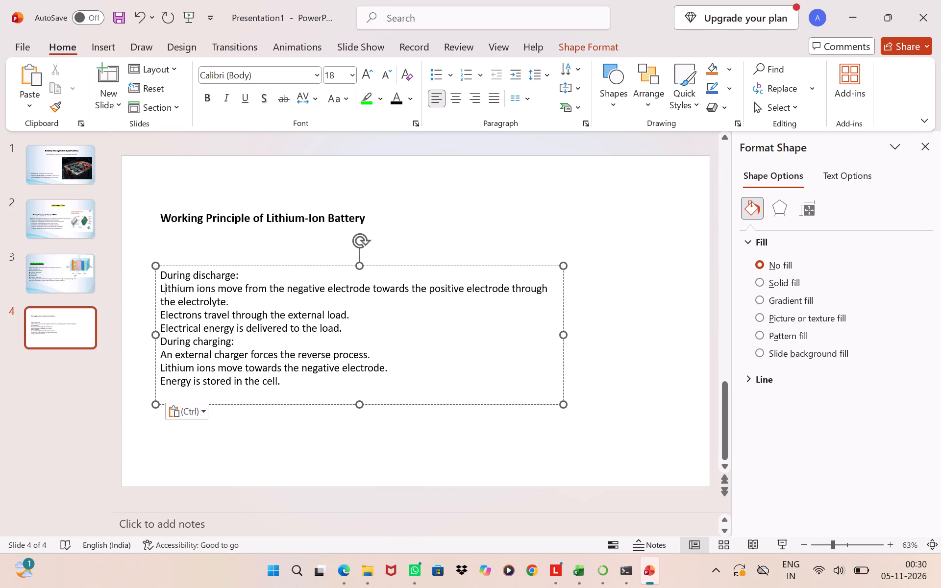
key(Left)
drag(160, 285, 344, 335)
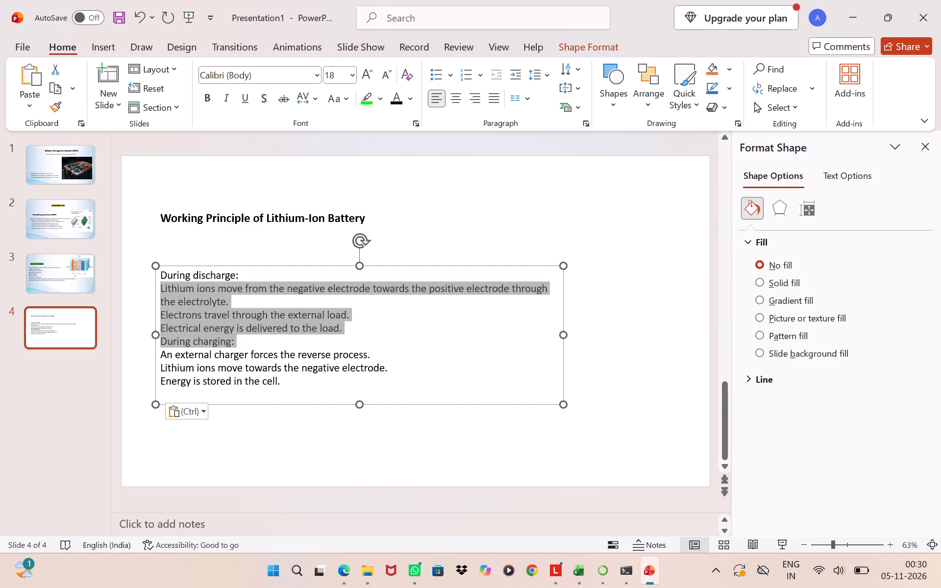
drag(344, 335, 347, 315)
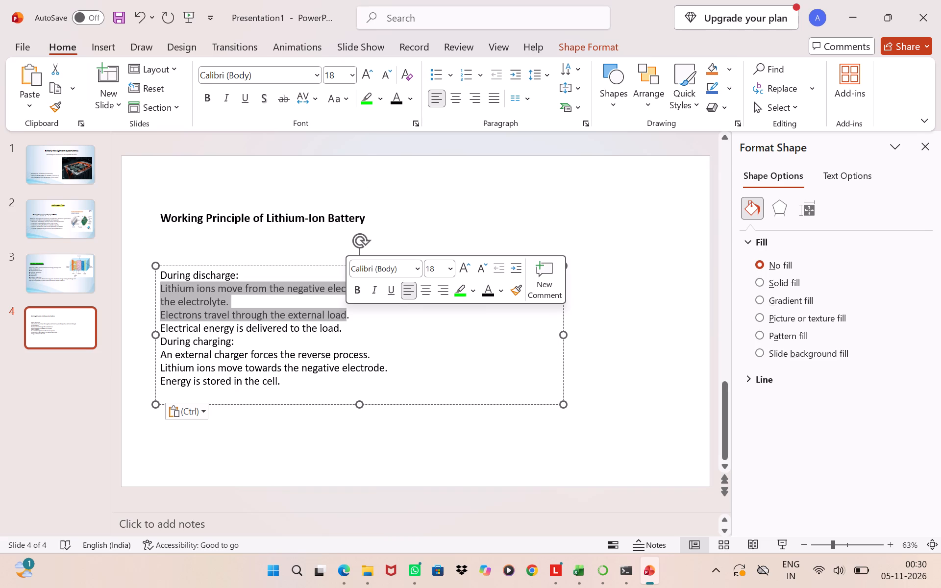
click(341, 327)
drag(343, 330, 336, 330)
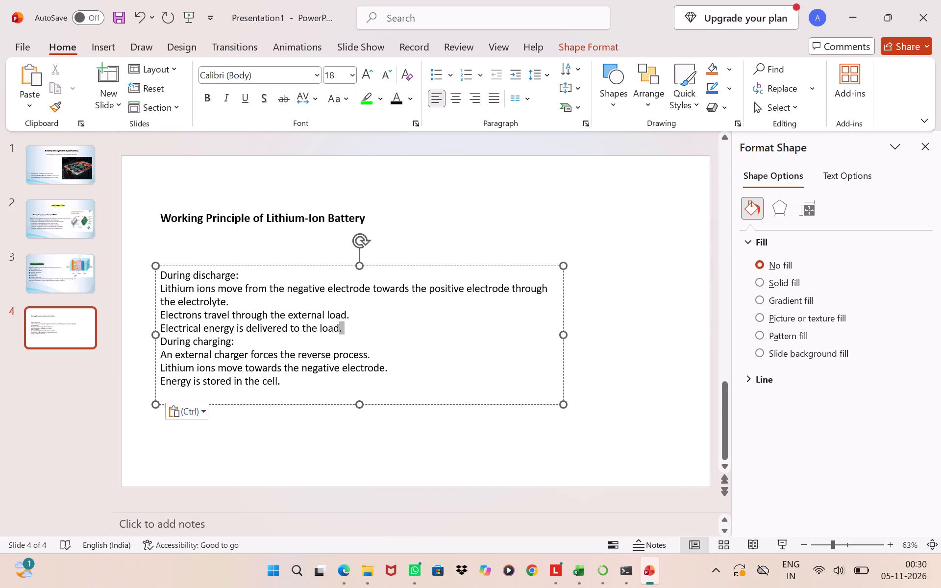
drag(336, 330, 173, 285)
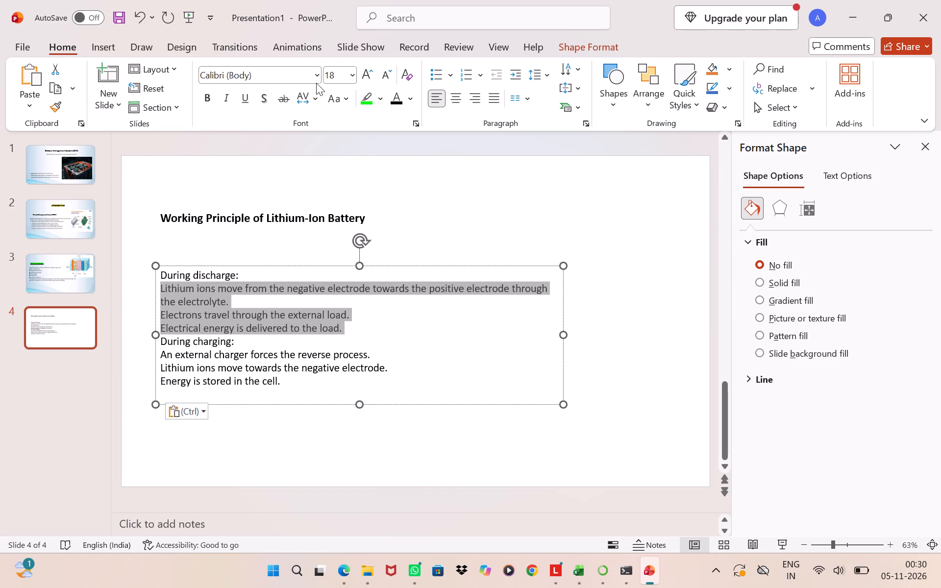
click(449, 76)
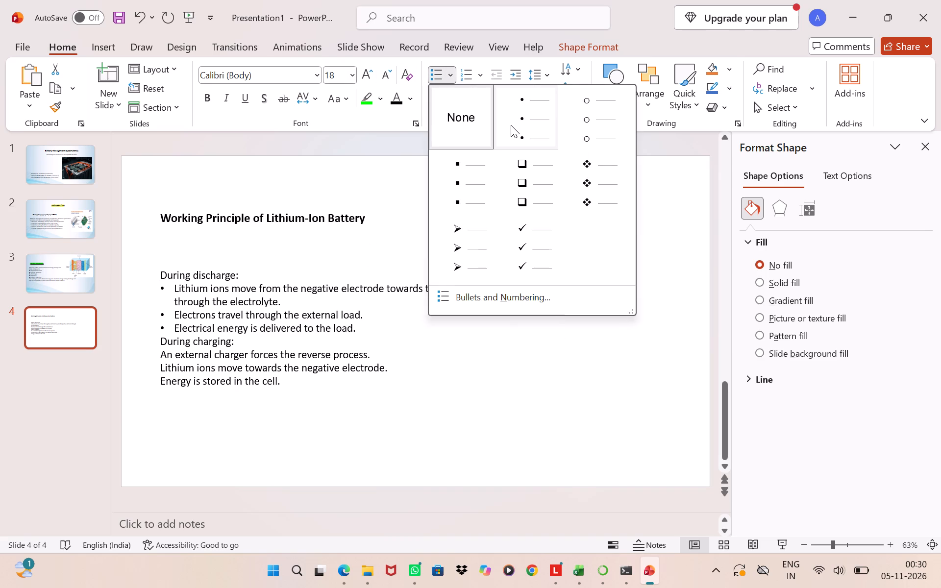
click(511, 125)
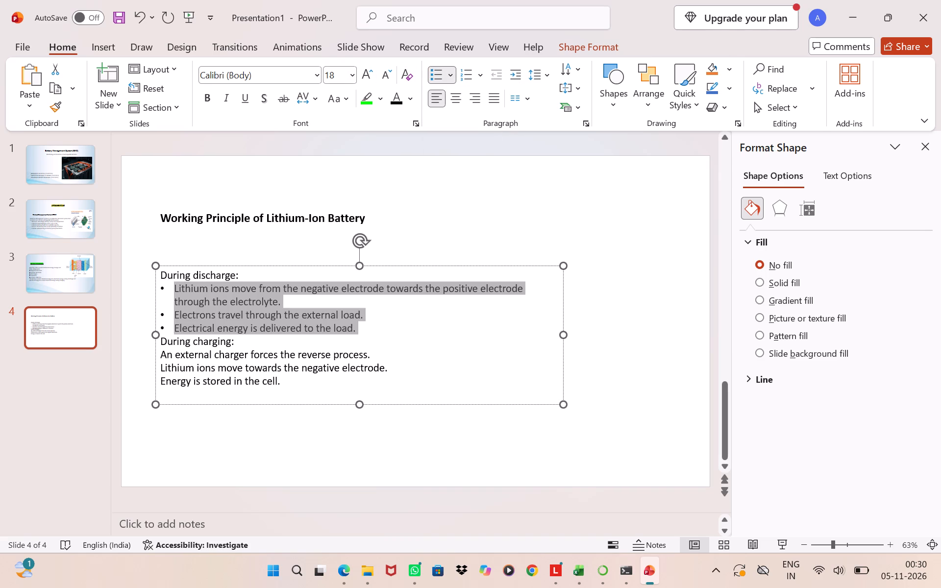
Add round bullets to the three lines under "During charging:".
drag(163, 354, 204, 366)
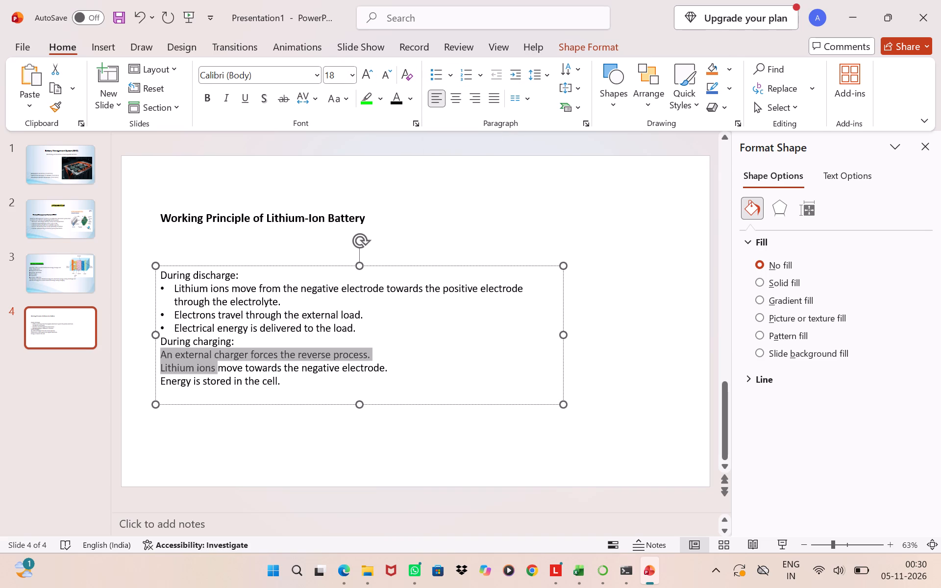
drag(204, 366, 291, 378)
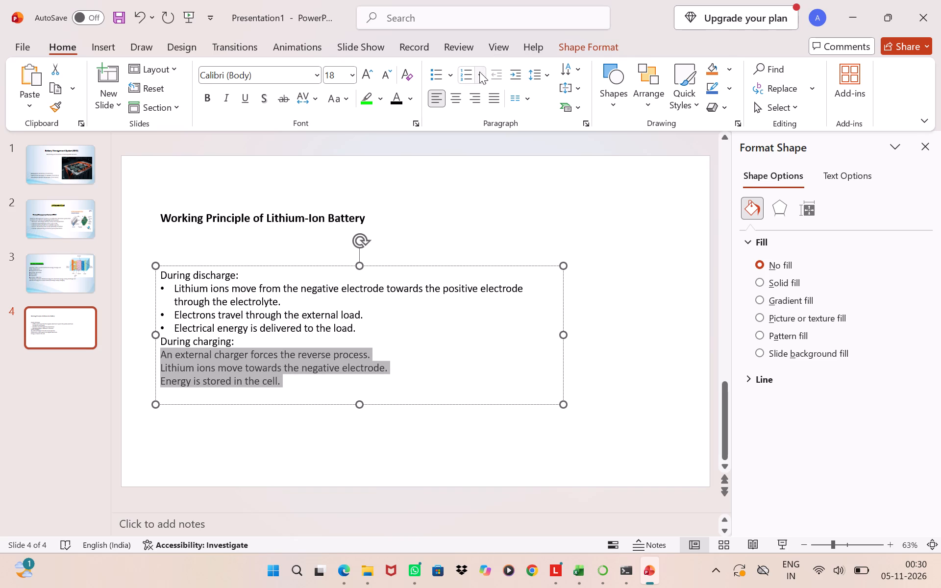
click(445, 73)
click(452, 77)
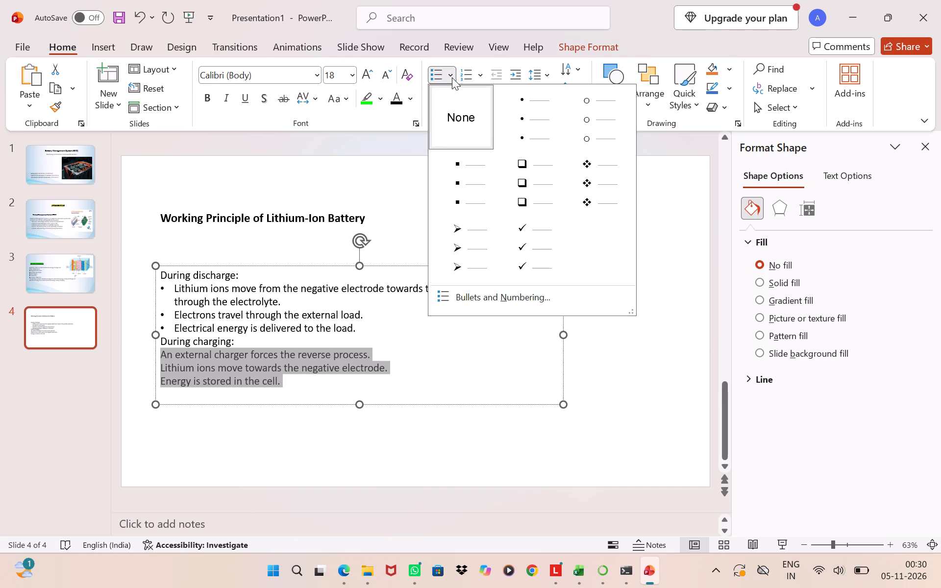
click(513, 127)
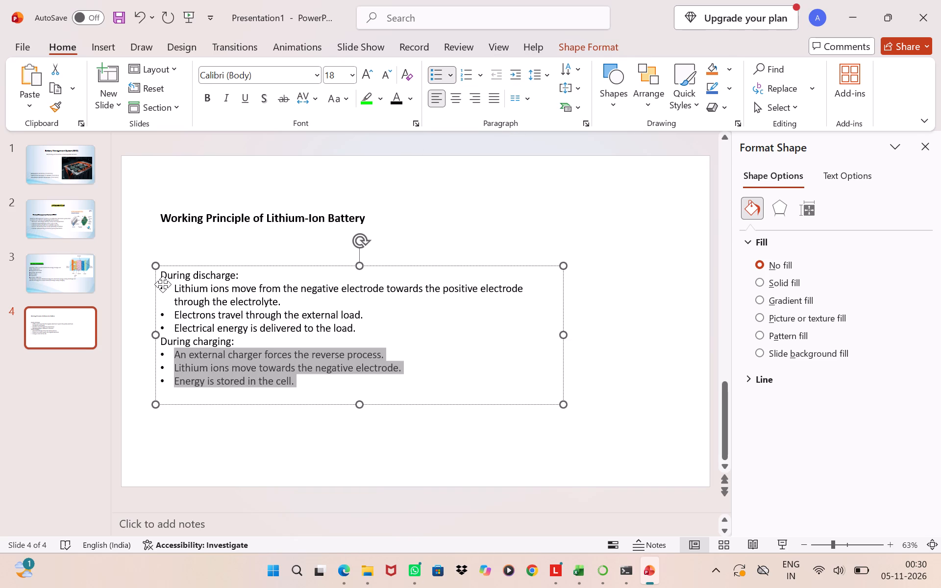
Set the font size of all the discharge and charging text to 20.
drag(162, 277, 313, 416)
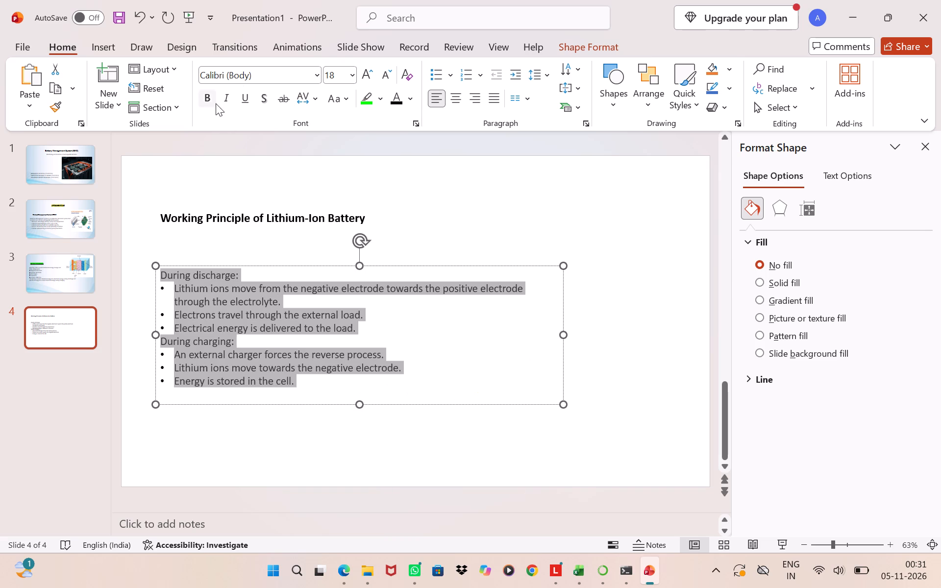
click(351, 80)
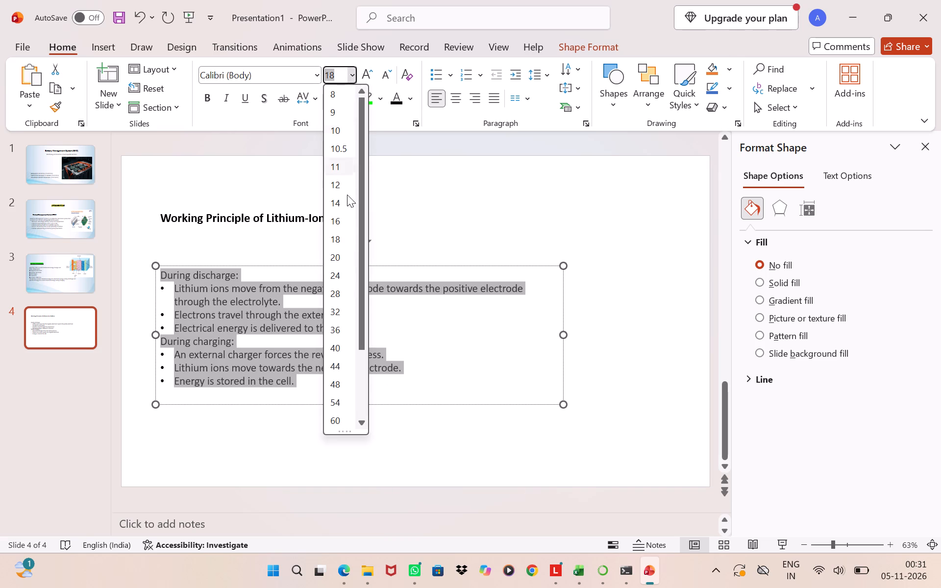
click(332, 258)
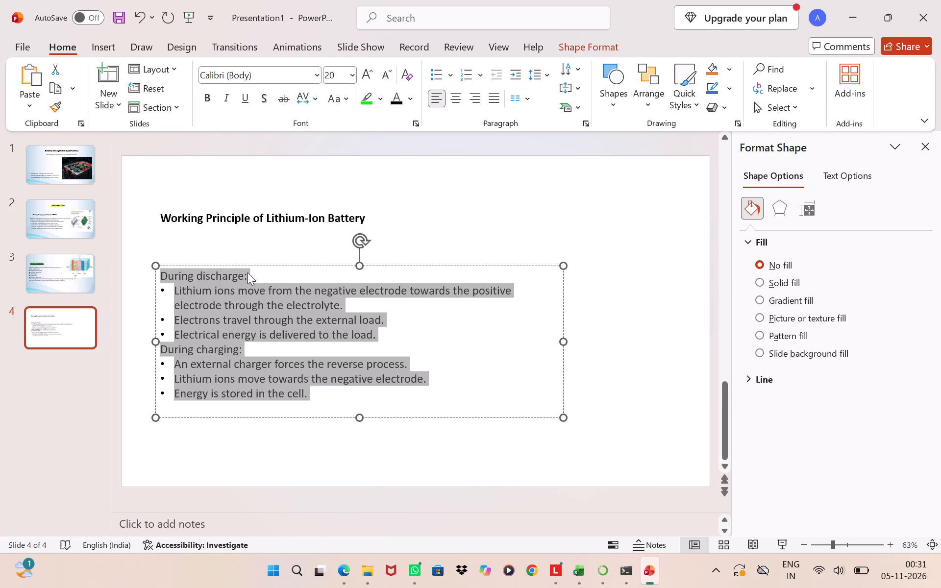
click(327, 401)
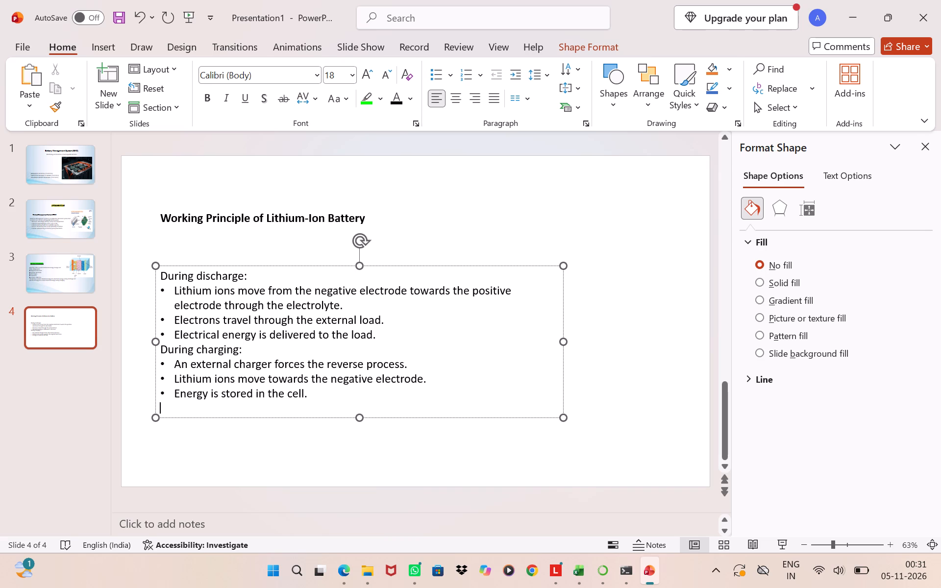
Make the "During discharge:" and "During charging:" headings underlined and bold.
drag(250, 277, 187, 274)
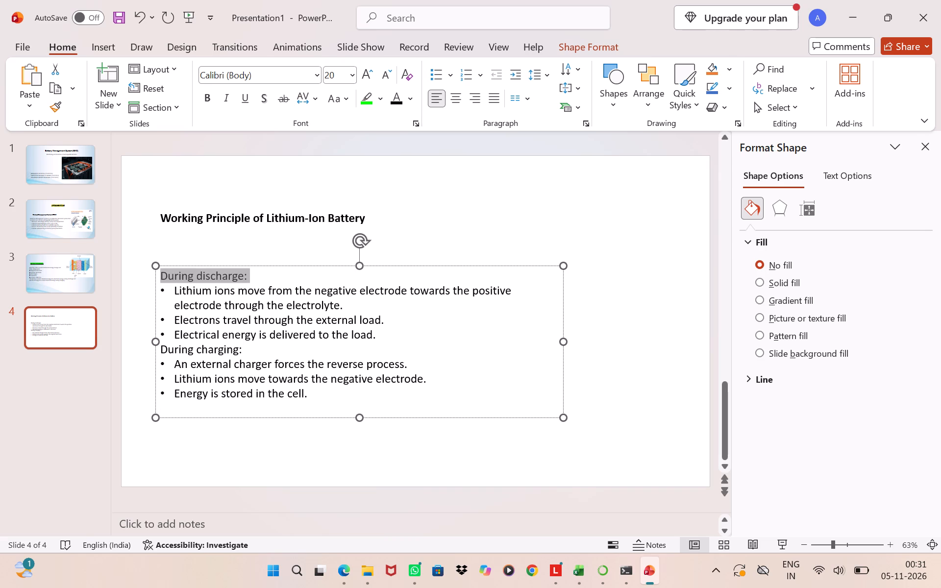
drag(187, 274, 182, 273)
click(247, 95)
key(ctrl+b)
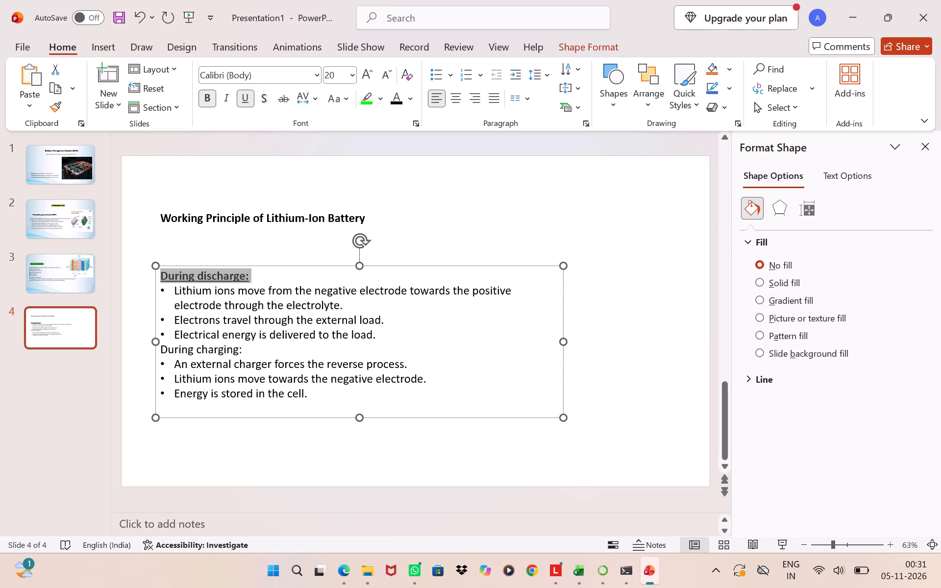
drag(246, 350, 172, 344)
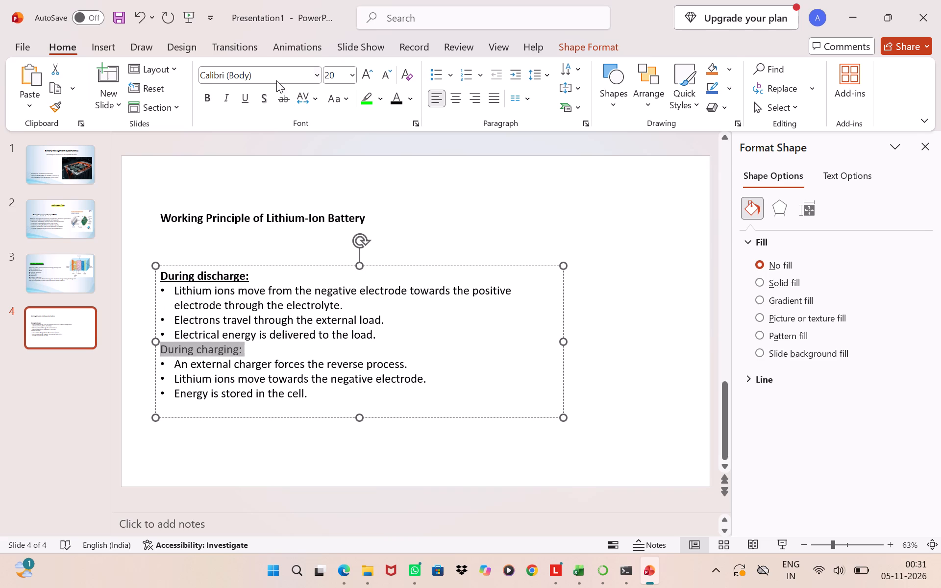
click(249, 97)
key(ctrl+b)
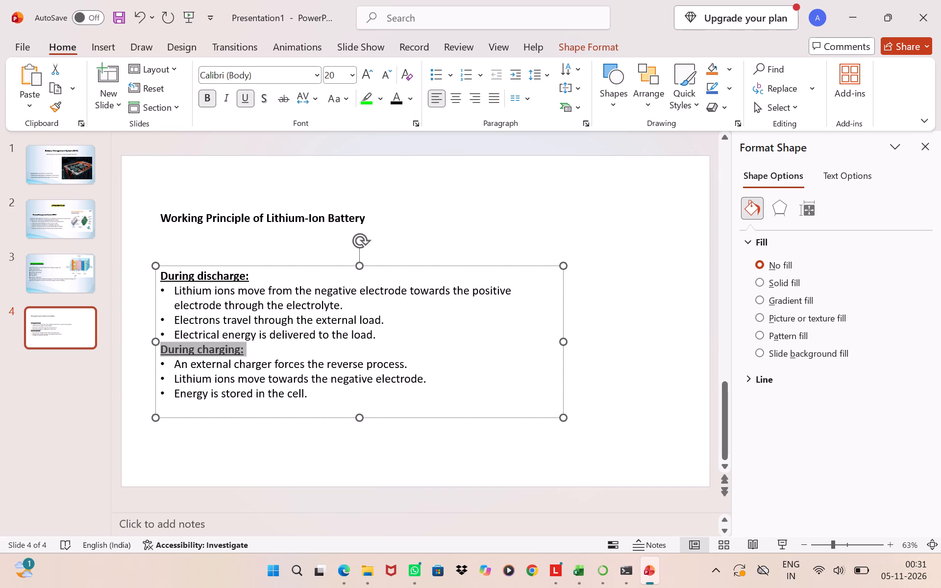
click(321, 397)
click(320, 456)
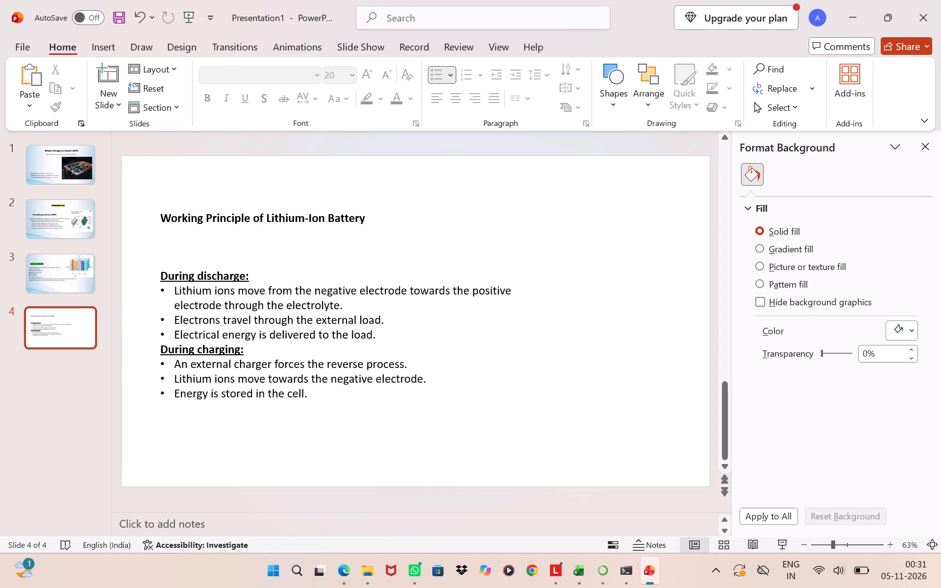
Fill slide 4's background with the ppt_bg picture from the Downloads folder.
click(179, 47)
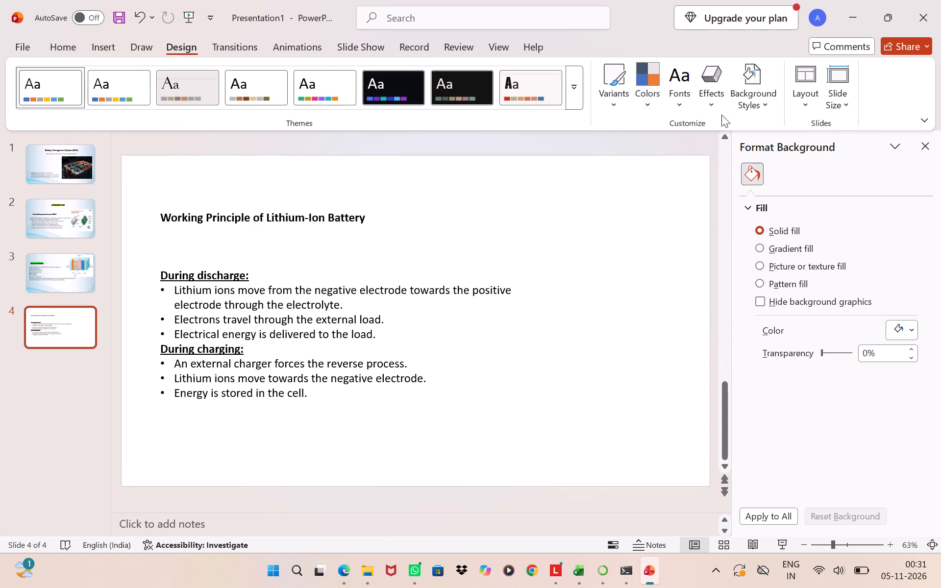
click(758, 111)
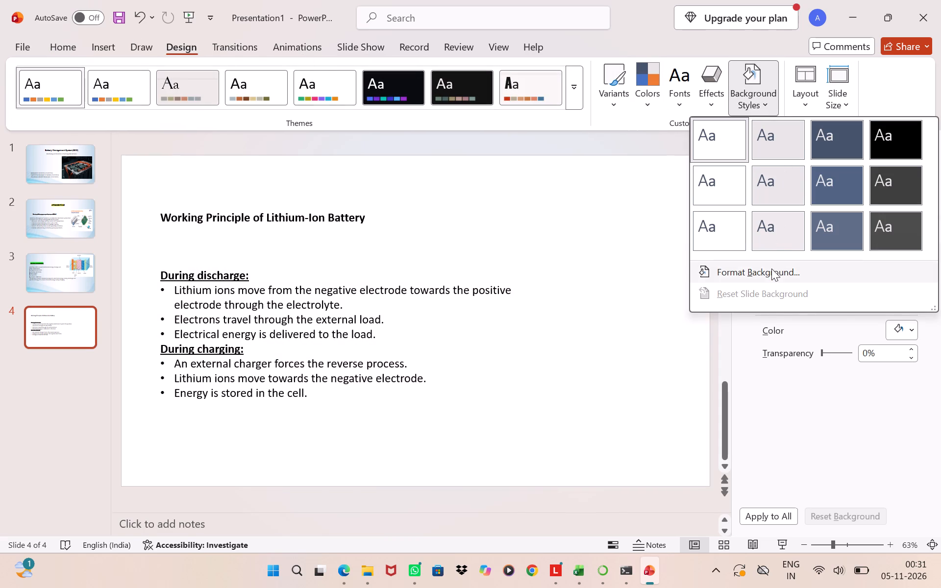
click(771, 269)
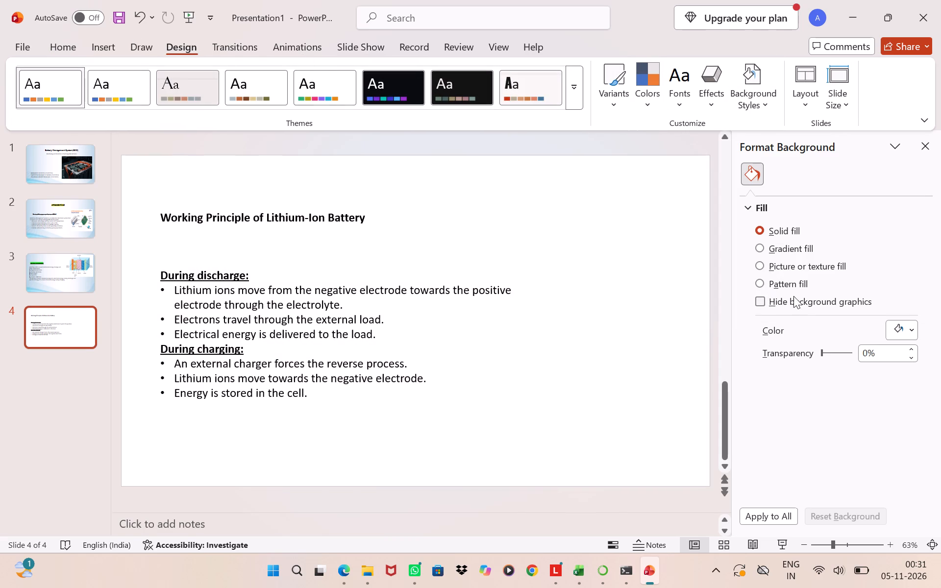
click(781, 259)
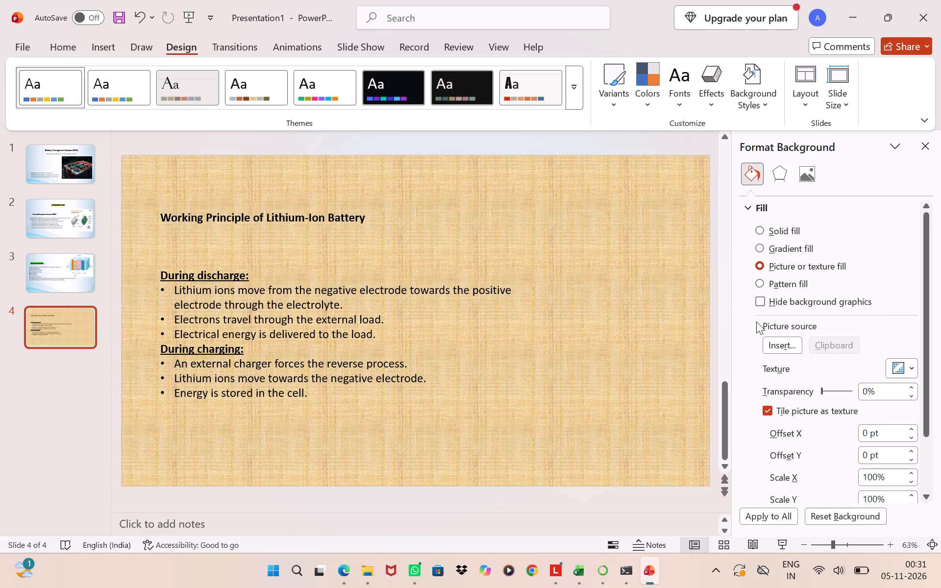
click(775, 343)
click(347, 233)
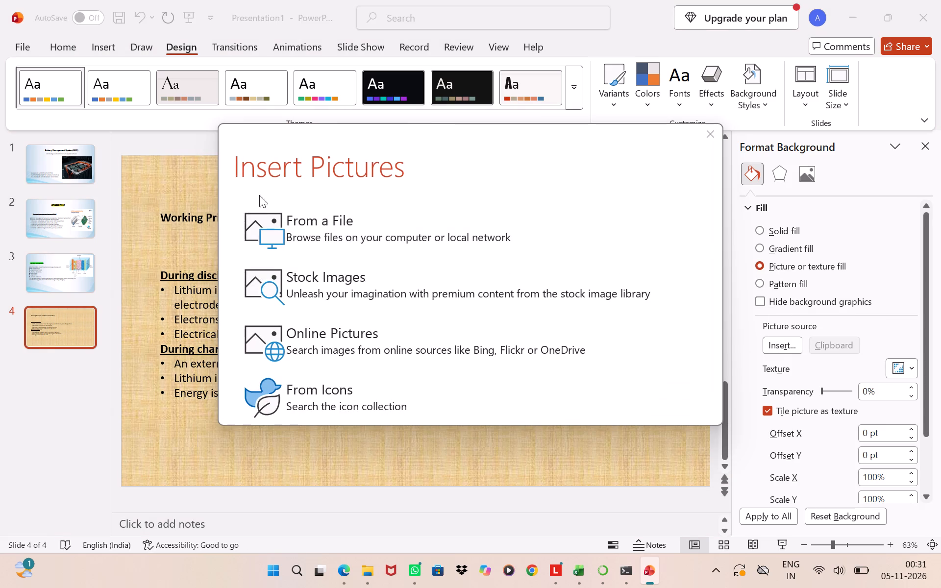
click(163, 143)
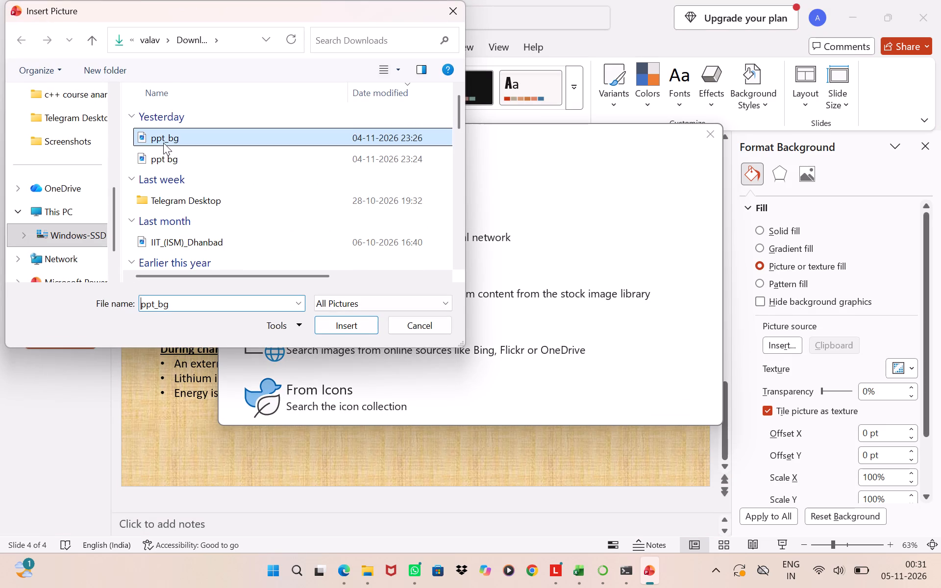
click(344, 322)
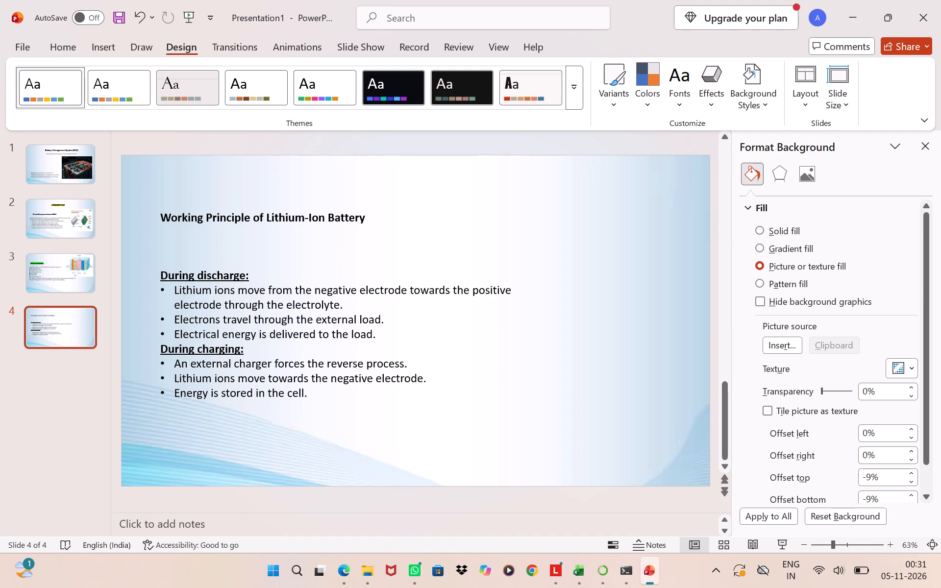
click(338, 572)
scroll(406, 458, down, 1)
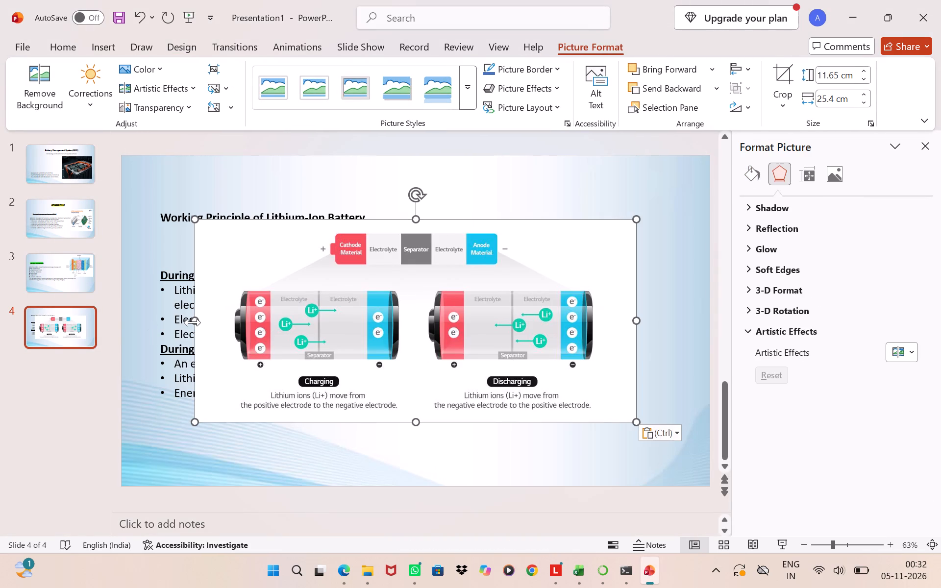
Resize the battery diagram to about 14.8 cm wide and 10.3 cm high and place it in slide 4's lower-right corner.
drag(194, 322, 377, 341)
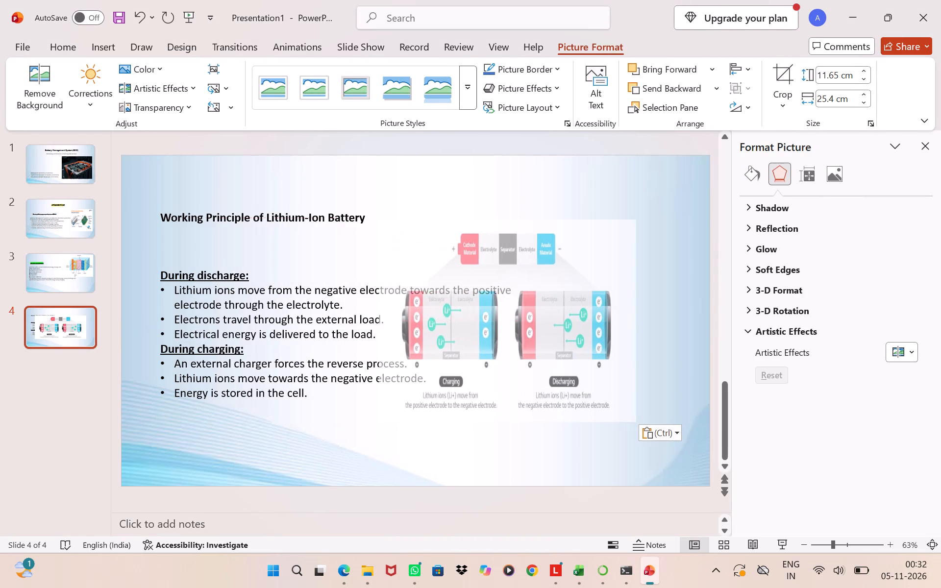
drag(377, 341, 377, 340)
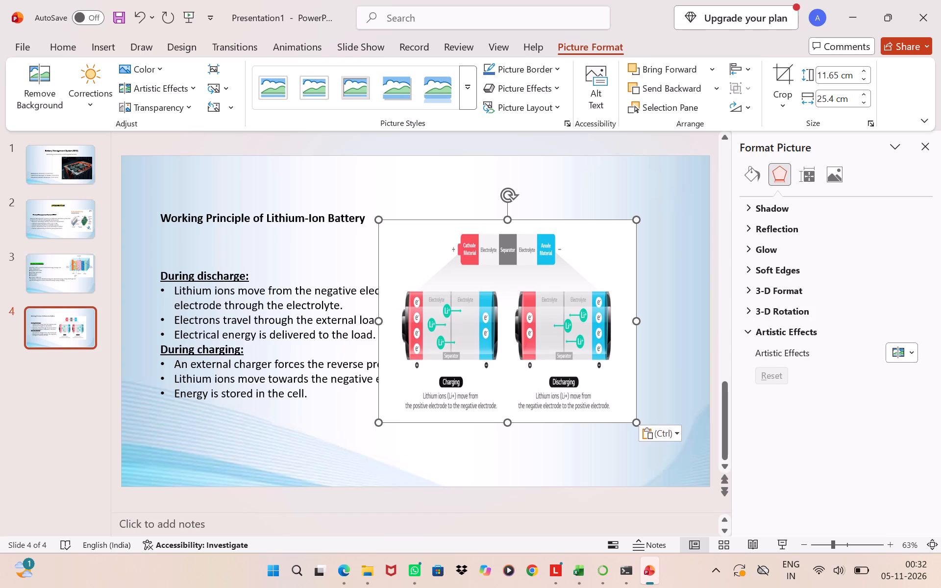
drag(597, 265, 668, 345)
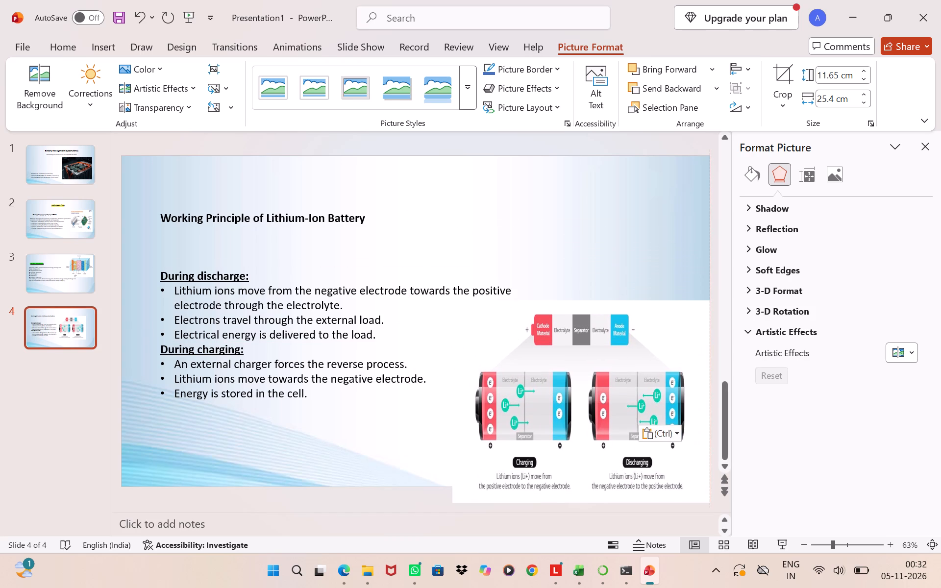
drag(668, 345, 658, 348)
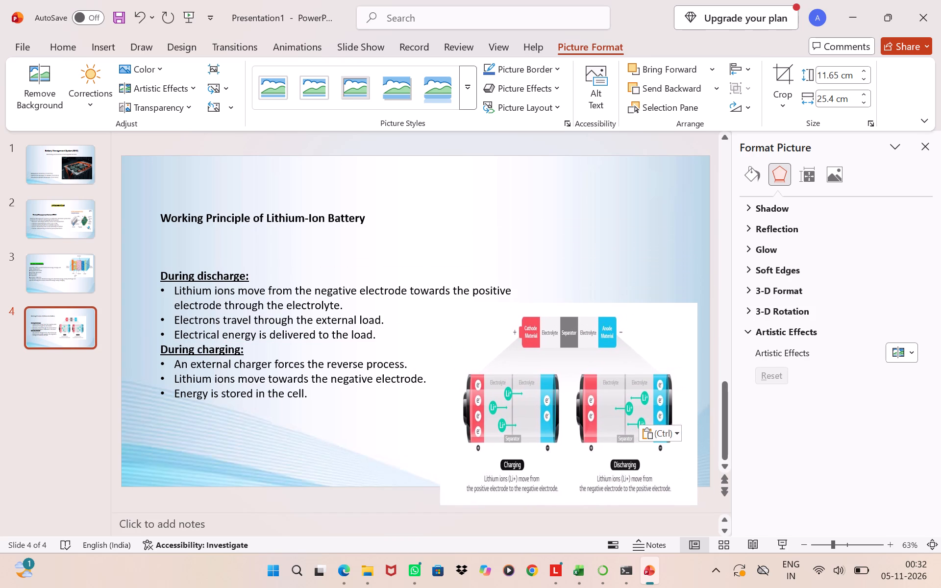
drag(658, 348, 645, 296)
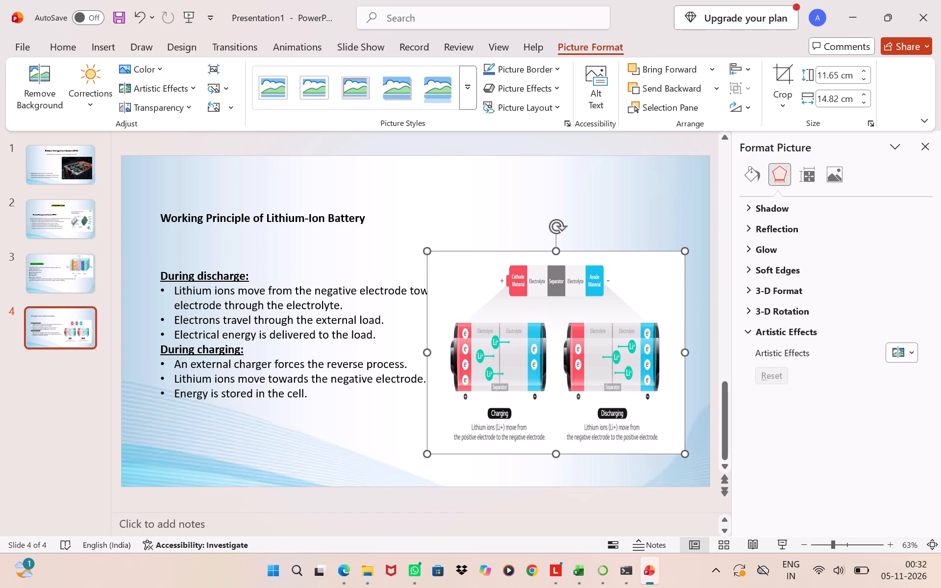
drag(558, 449, 558, 431)
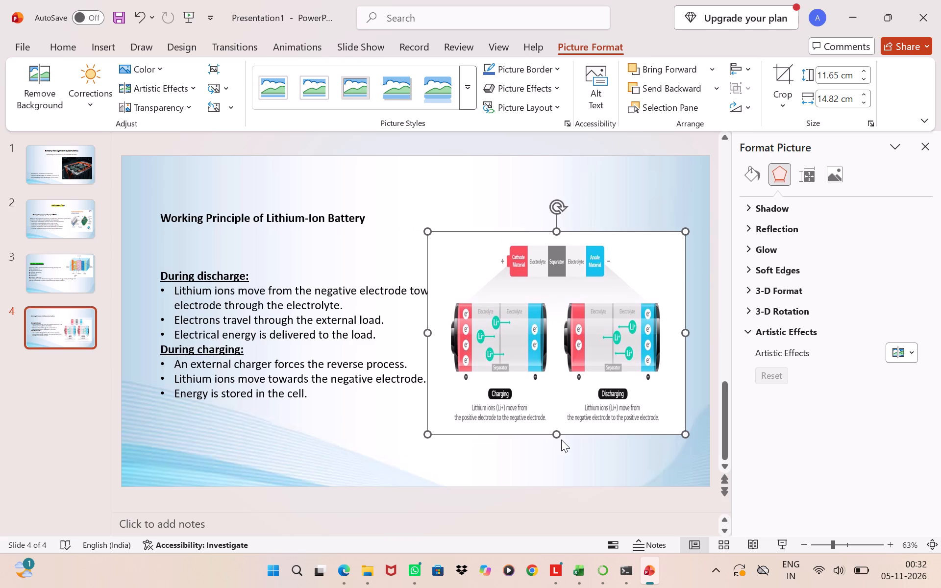
drag(558, 436, 556, 416)
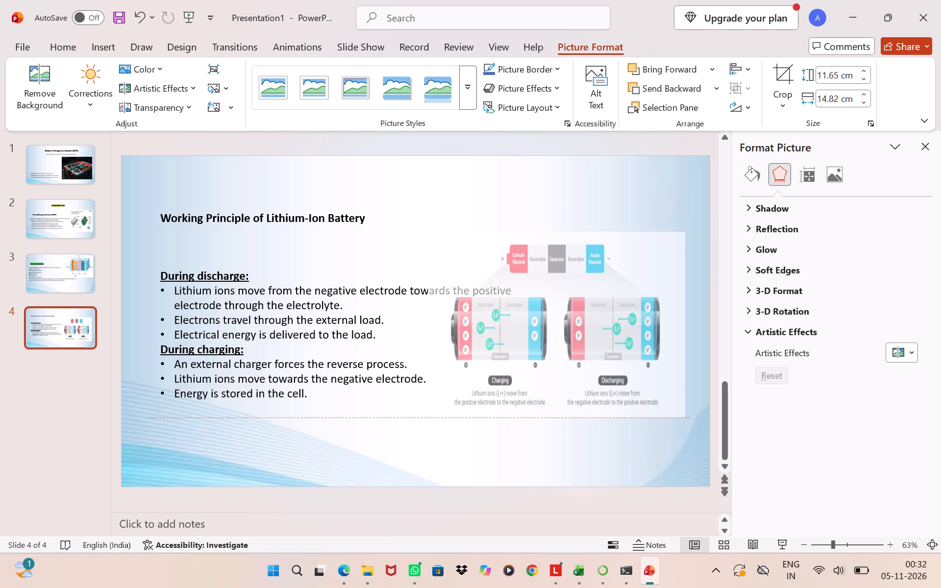
drag(556, 416, 559, 411)
drag(549, 357, 567, 414)
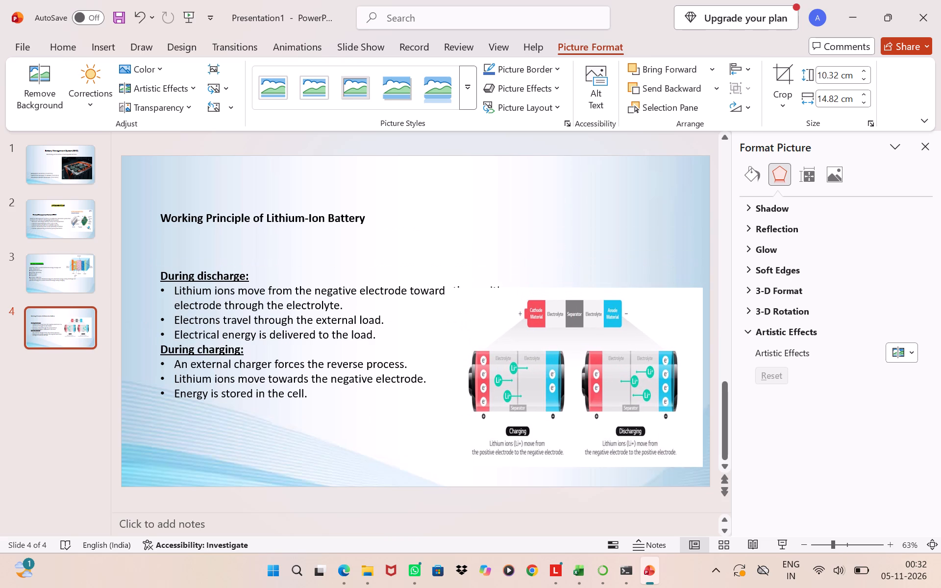
drag(567, 414, 567, 431)
click(594, 220)
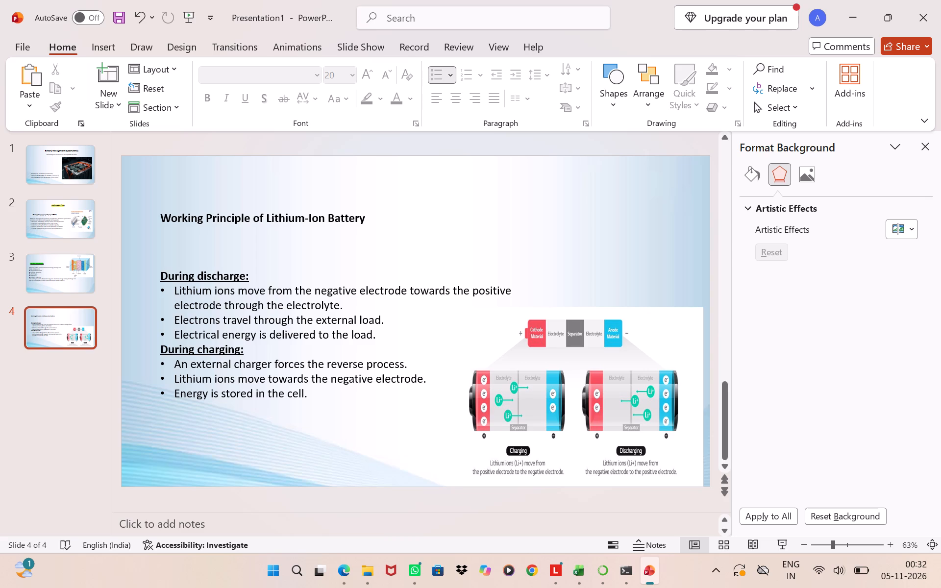
Move the discharge and charging text box slightly left, close to slide 4's left edge.
click(411, 336)
drag(411, 336, 393, 336)
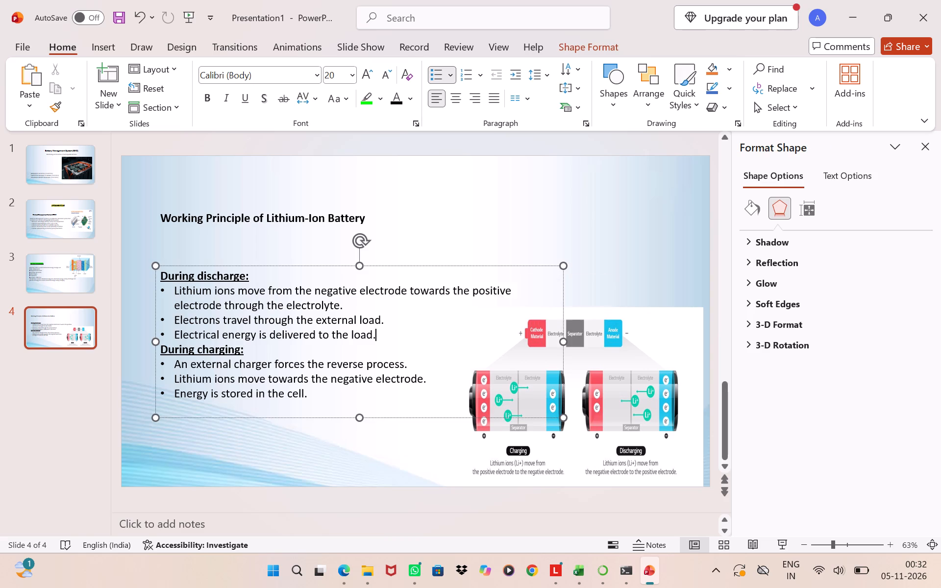
click(395, 334)
drag(395, 334, 388, 337)
click(359, 432)
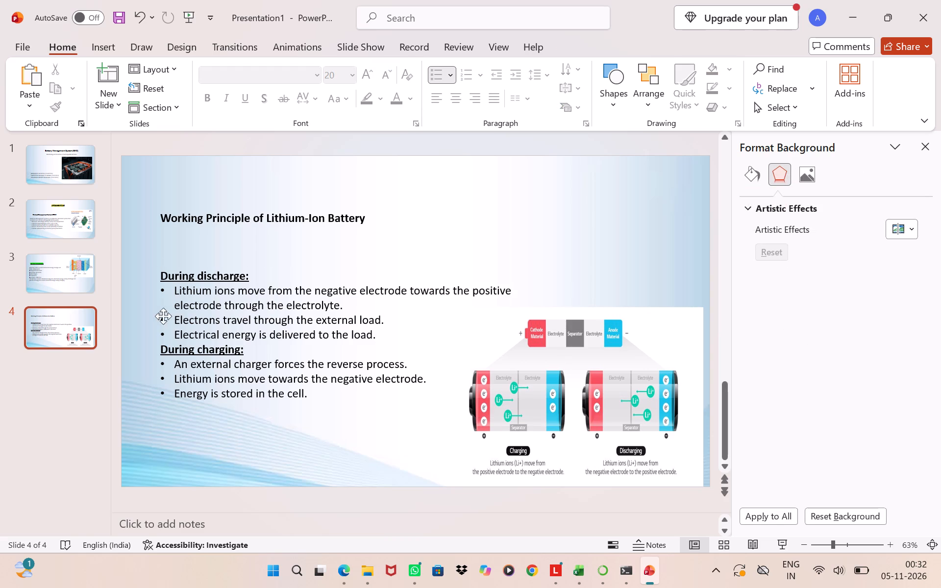
click(145, 312)
click(189, 316)
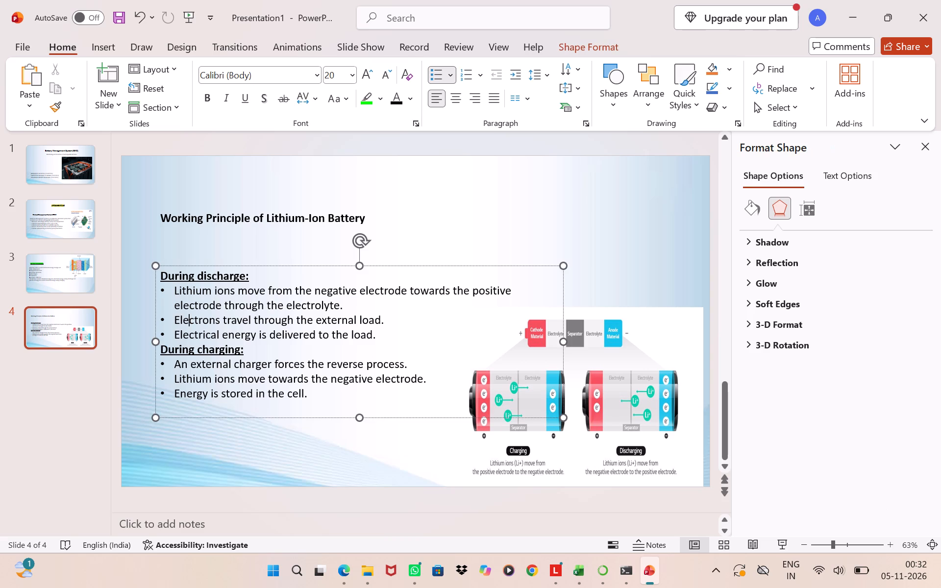
drag(155, 317, 151, 318)
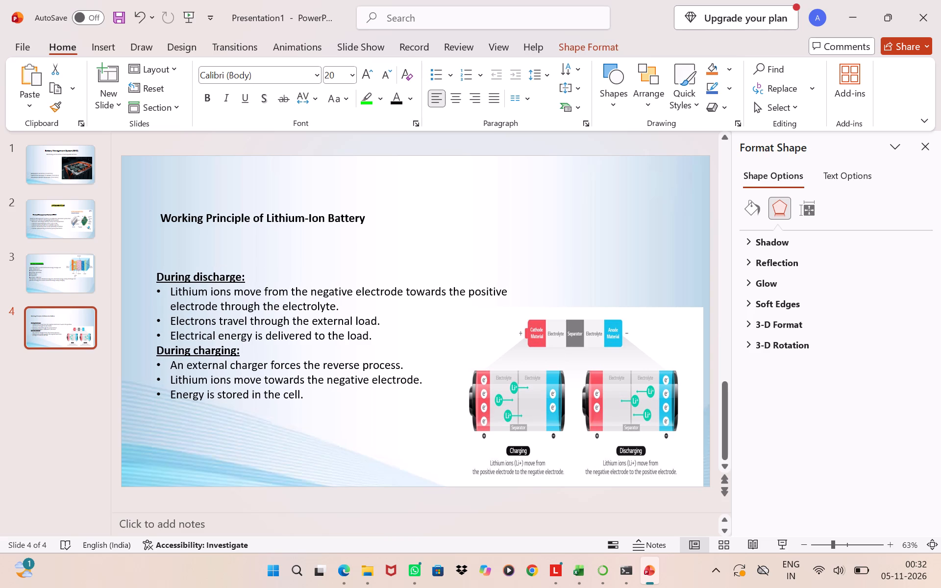
drag(151, 318, 134, 318)
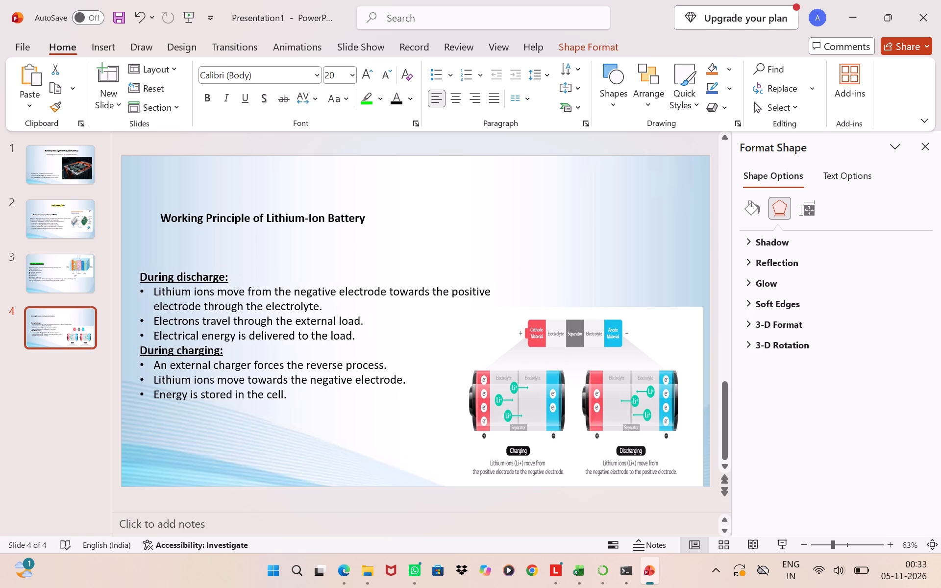
drag(134, 318, 132, 318)
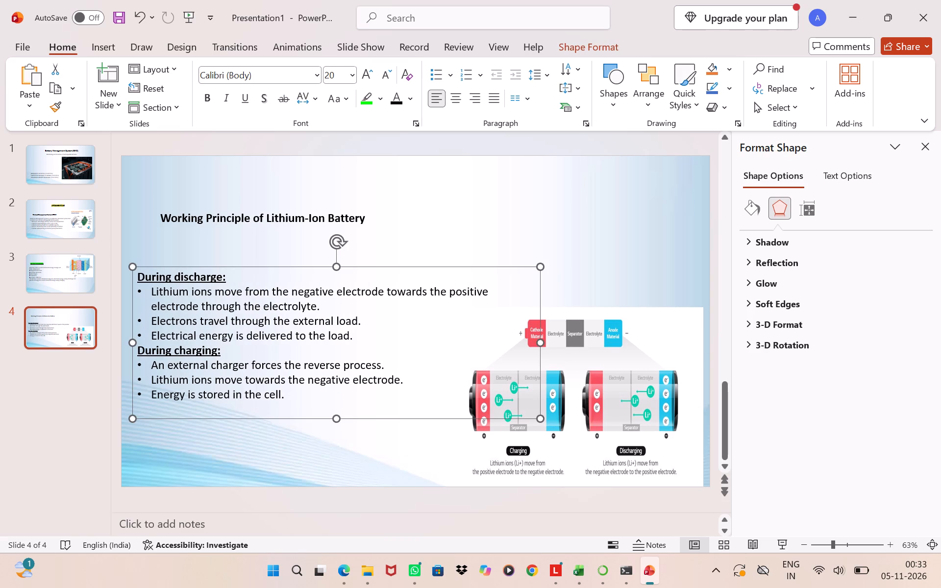
click(584, 269)
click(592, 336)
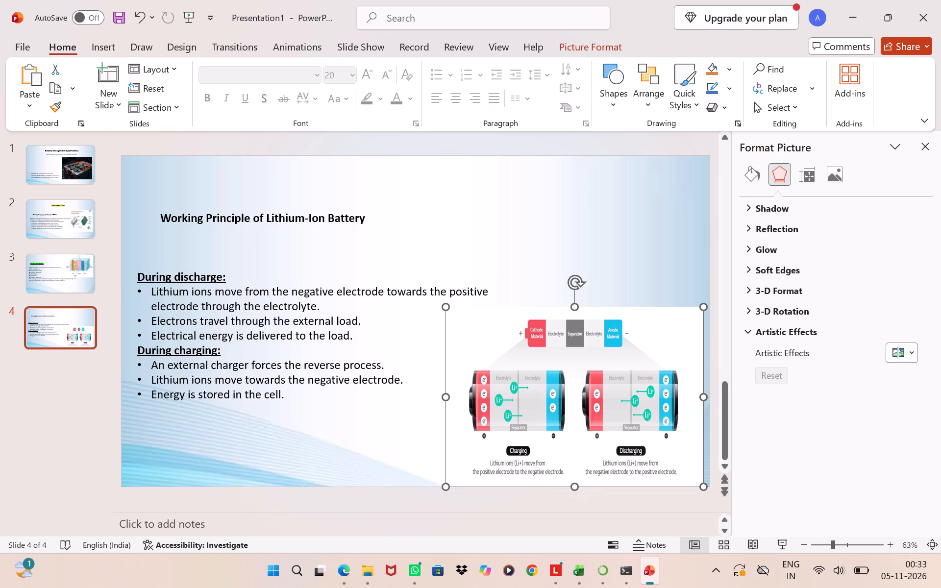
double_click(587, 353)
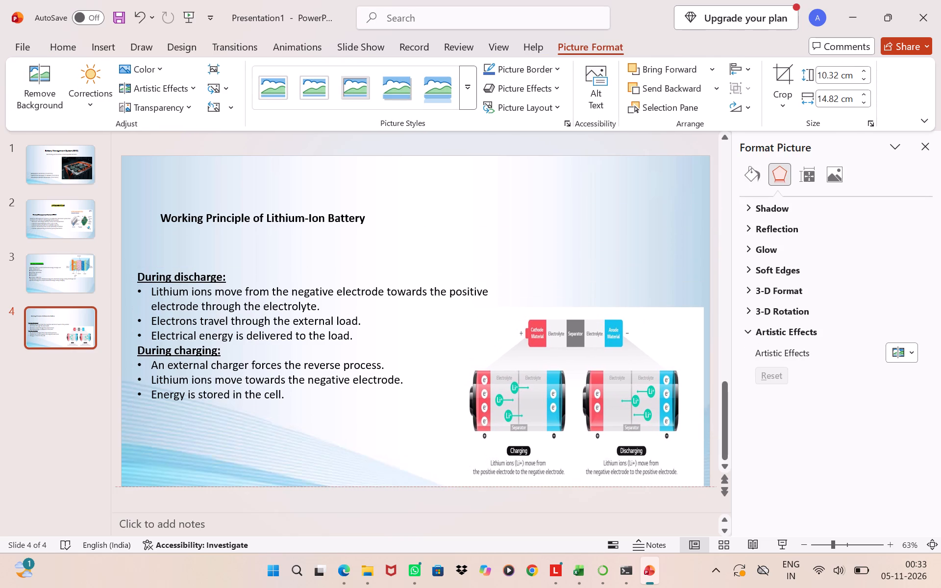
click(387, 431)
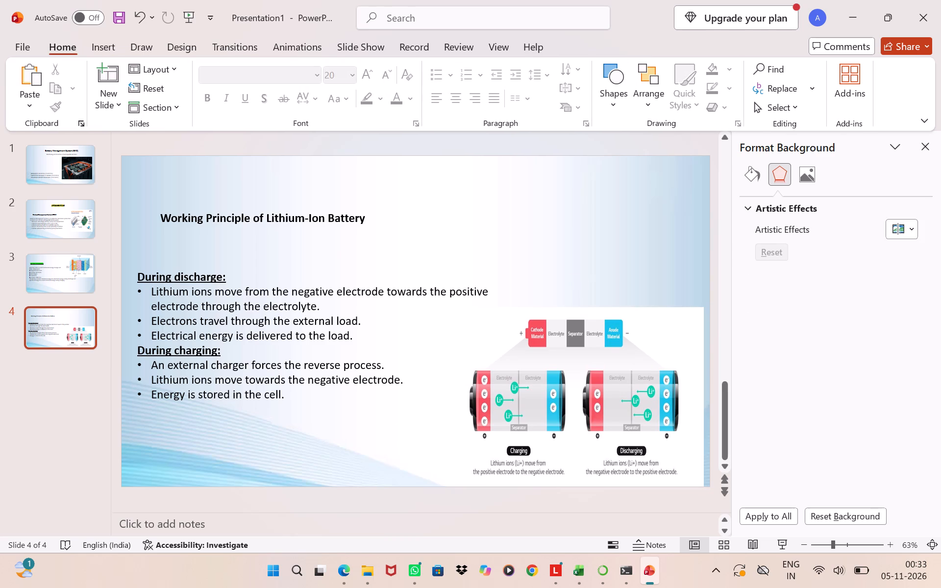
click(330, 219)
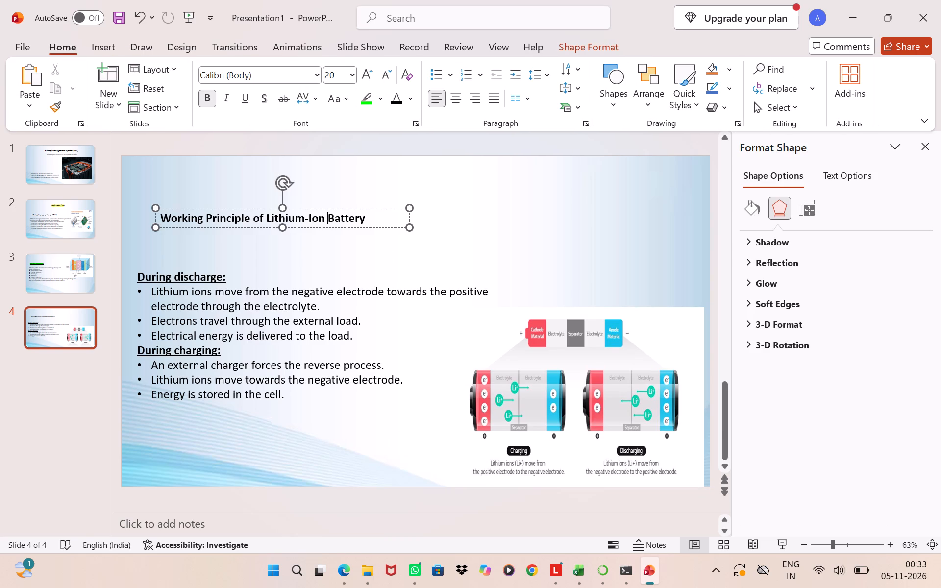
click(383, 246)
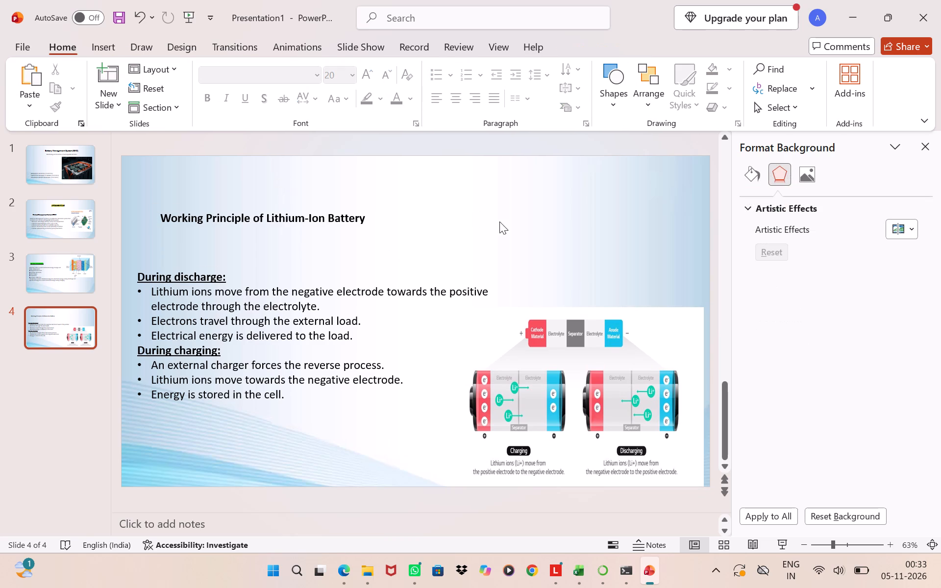
Add two new slides with the Blank layout after slide 4.
click(110, 92)
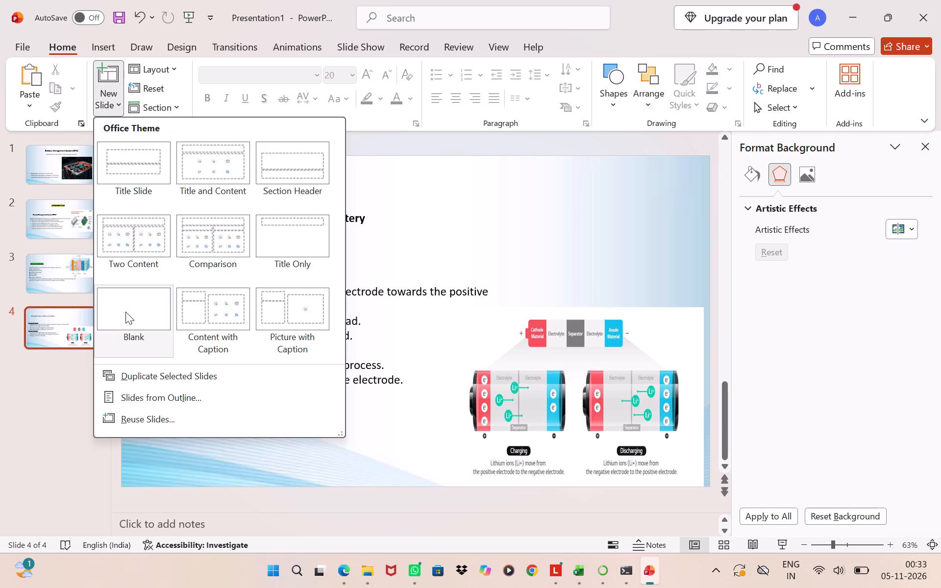
click(129, 318)
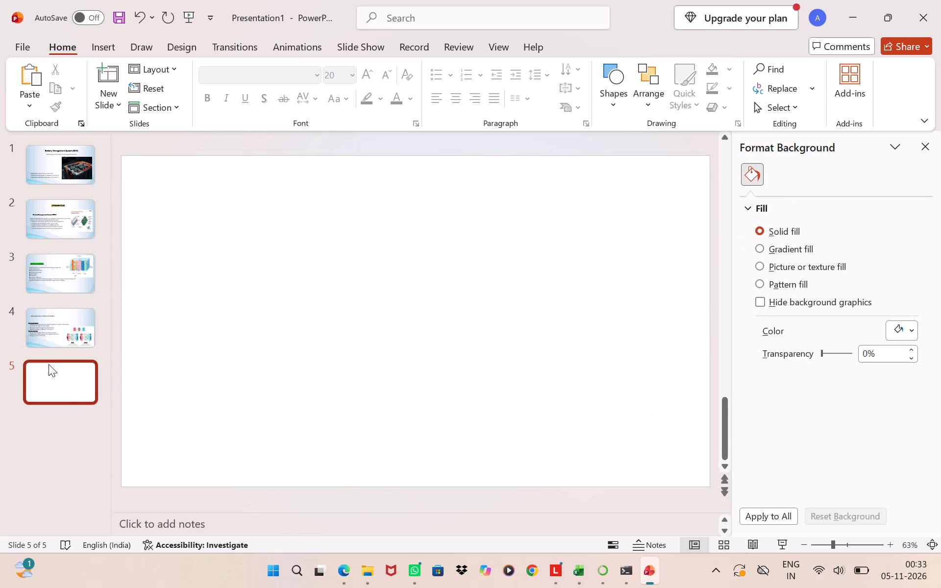
click(113, 104)
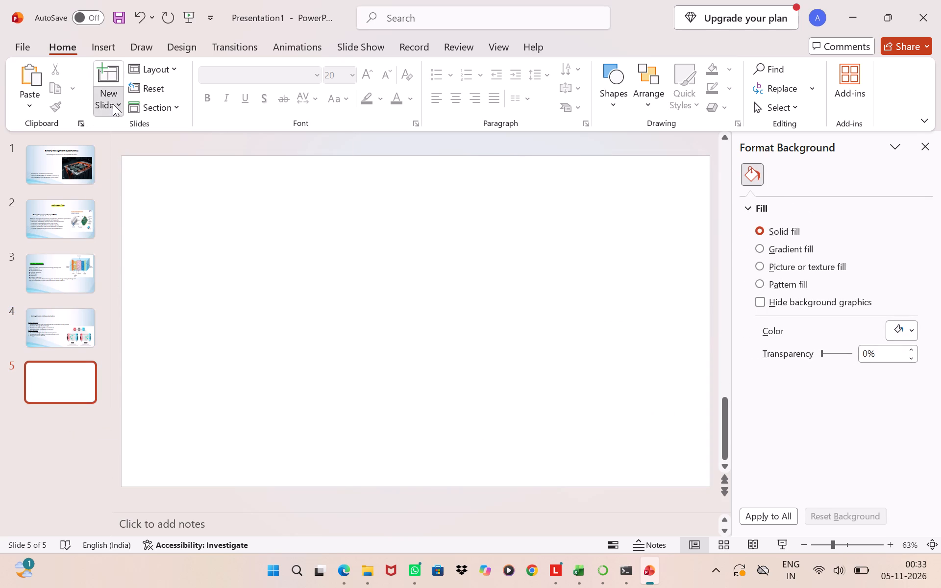
click(125, 305)
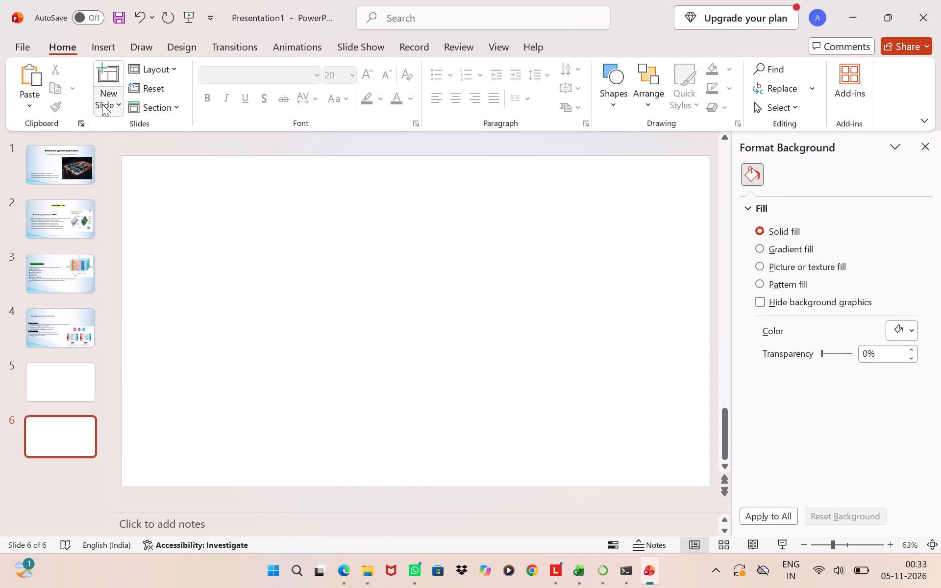
Add one more new slide with the Blank layout after slide 6.
click(111, 100)
click(129, 298)
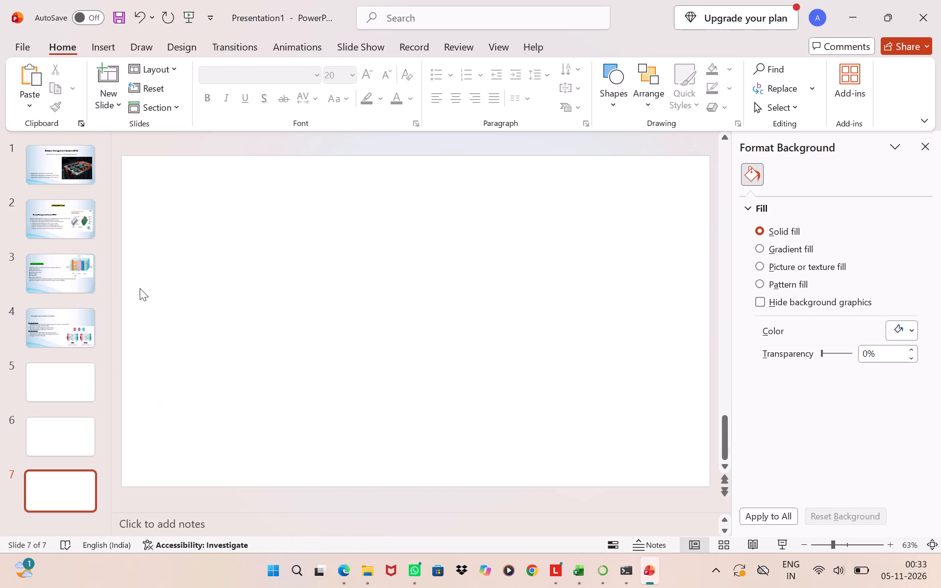
click(57, 384)
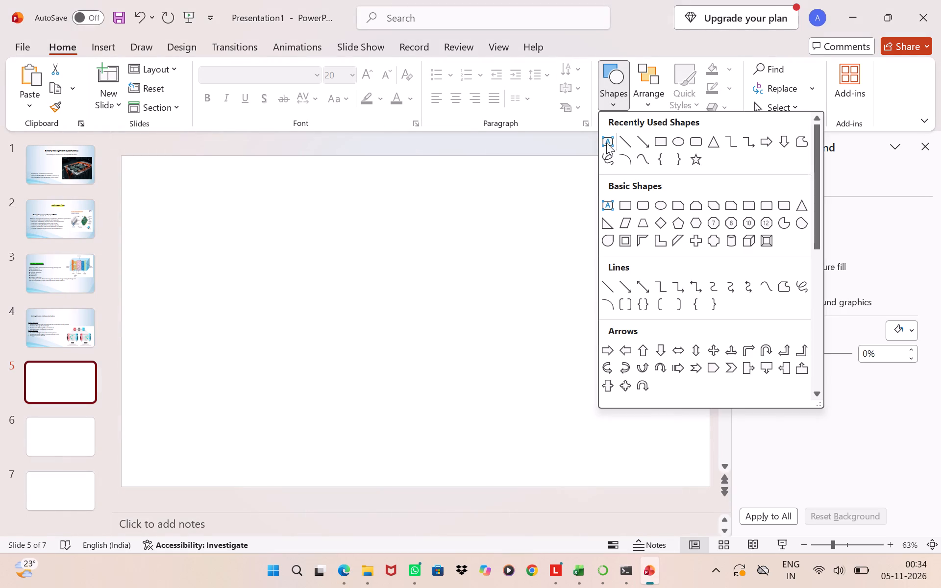
click(606, 143)
drag(152, 217, 305, 243)
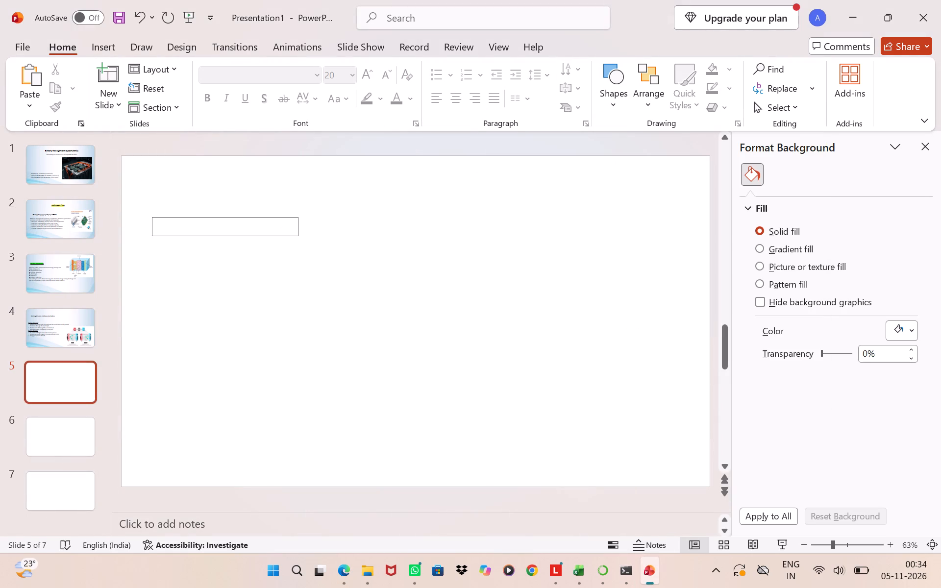
drag(305, 243, 303, 191)
drag(303, 191, 330, 189)
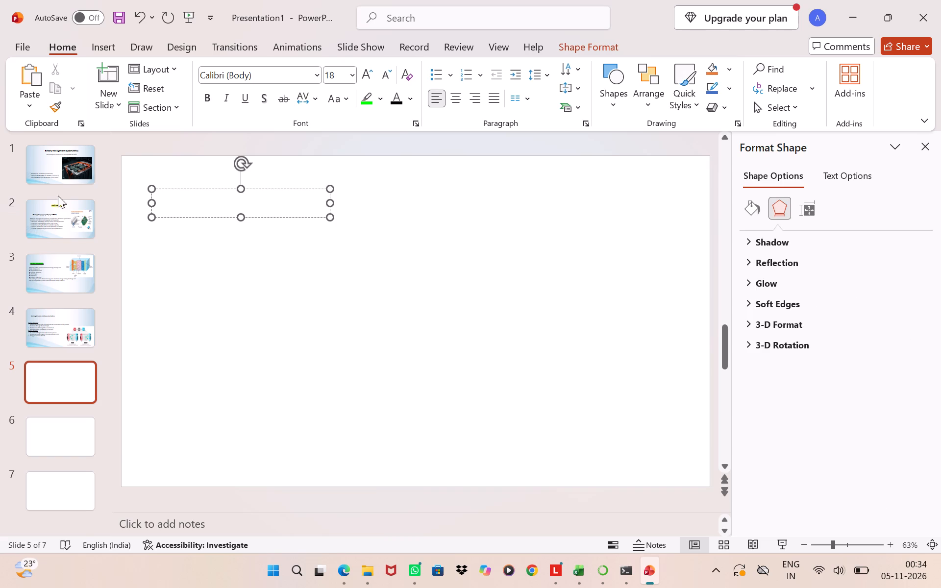
key(ctrl+v)
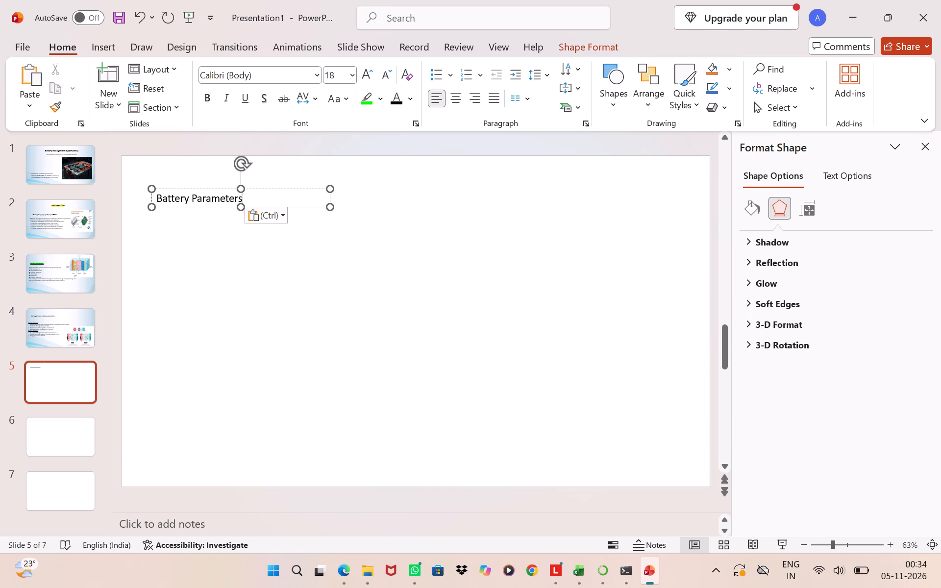
Format slide 5's "Battery Parameters" heading in Arial Black at size 24.
drag(242, 200, 165, 197)
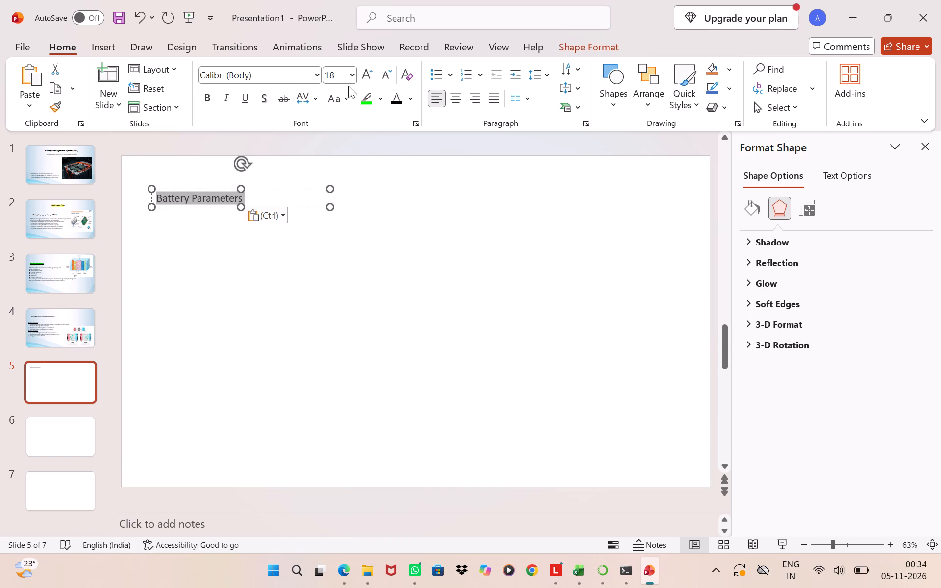
click(349, 73)
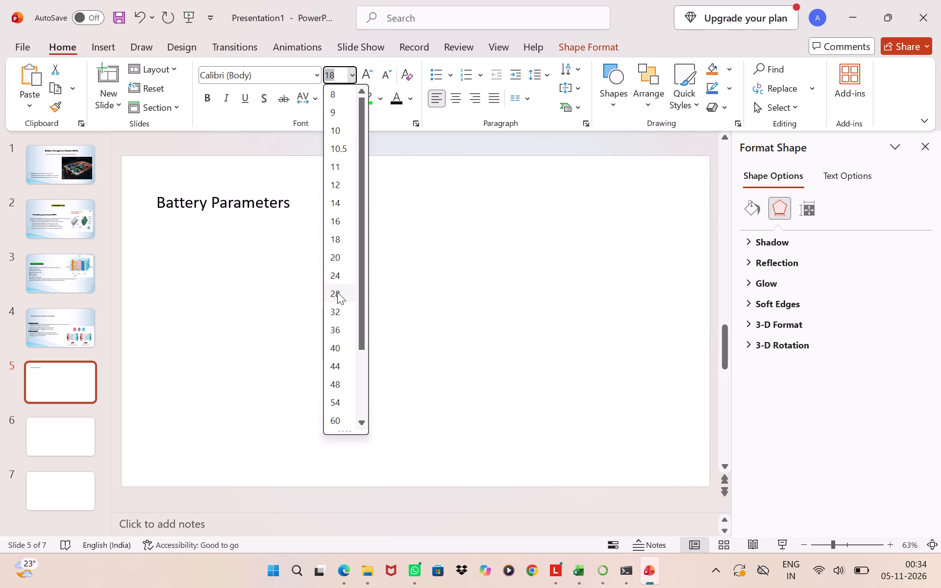
click(329, 255)
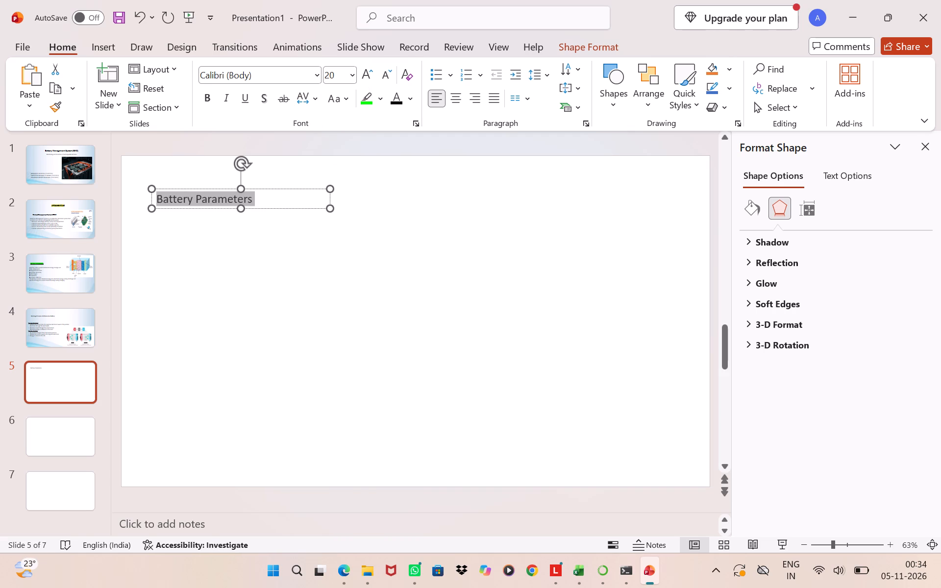
click(351, 78)
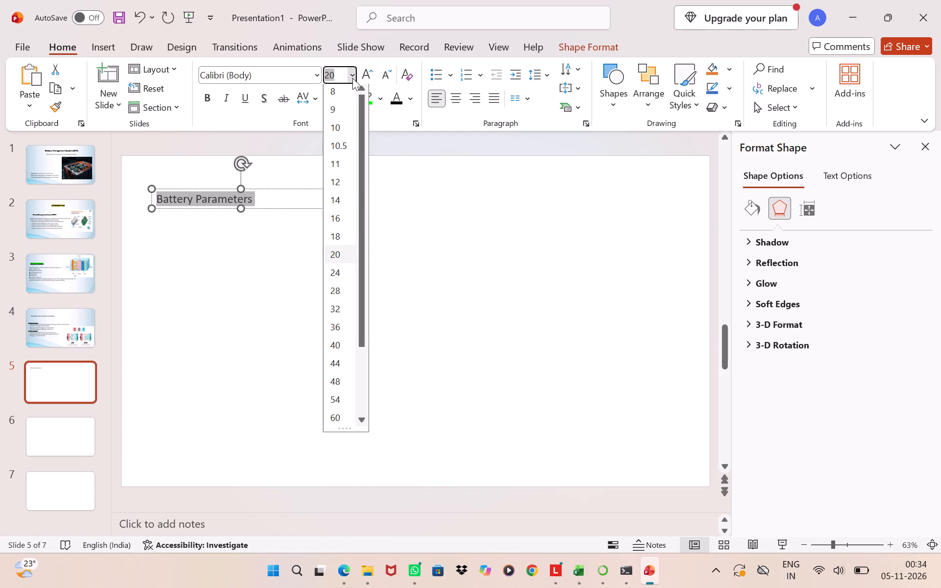
click(332, 271)
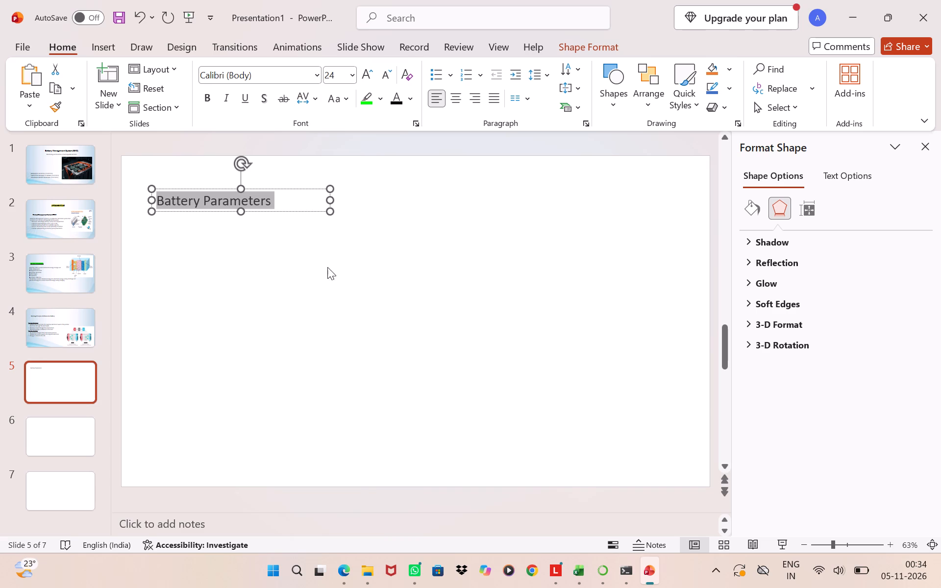
click(314, 74)
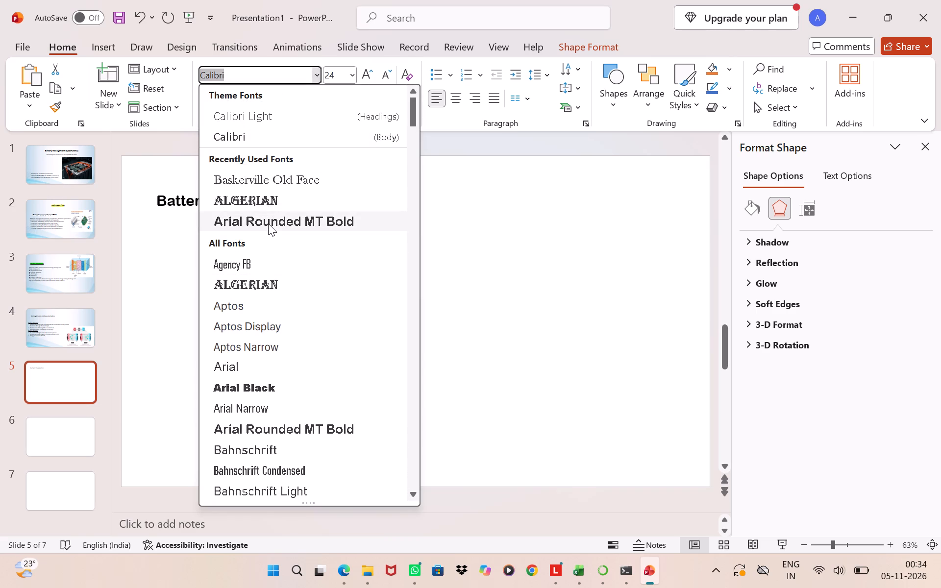
click(268, 197)
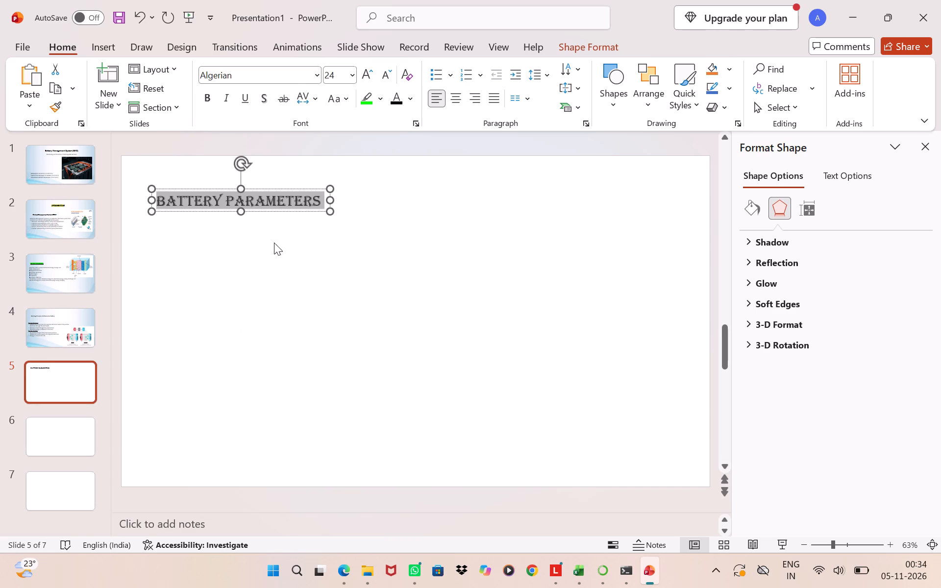
Change the font of slide 5's "Battery Parameters" heading to Arial Black.
click(274, 266)
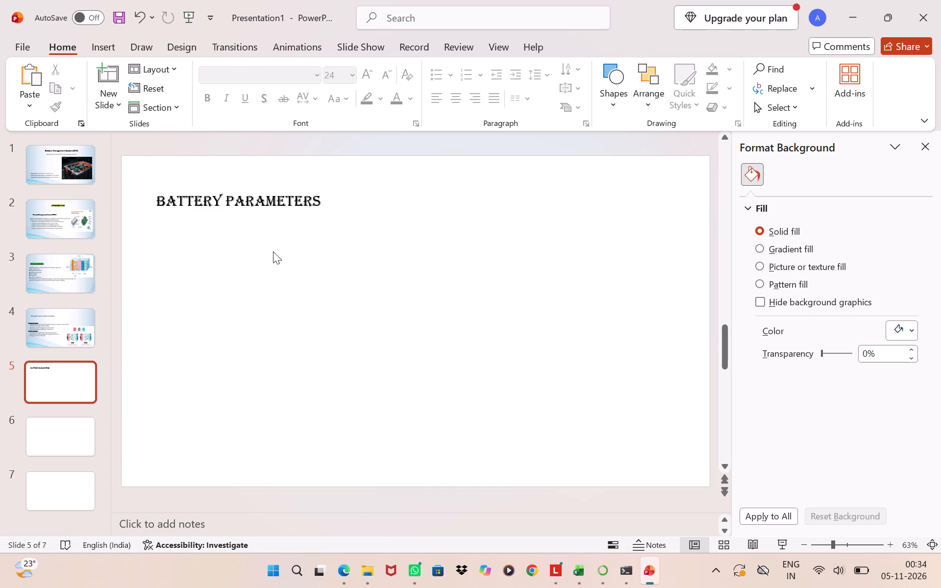
click(277, 231)
click(329, 201)
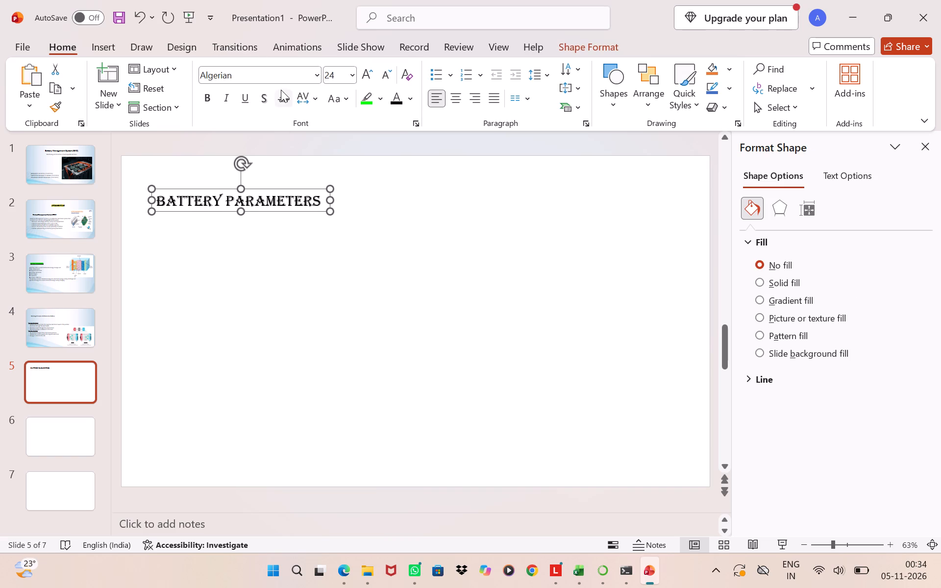
click(316, 80)
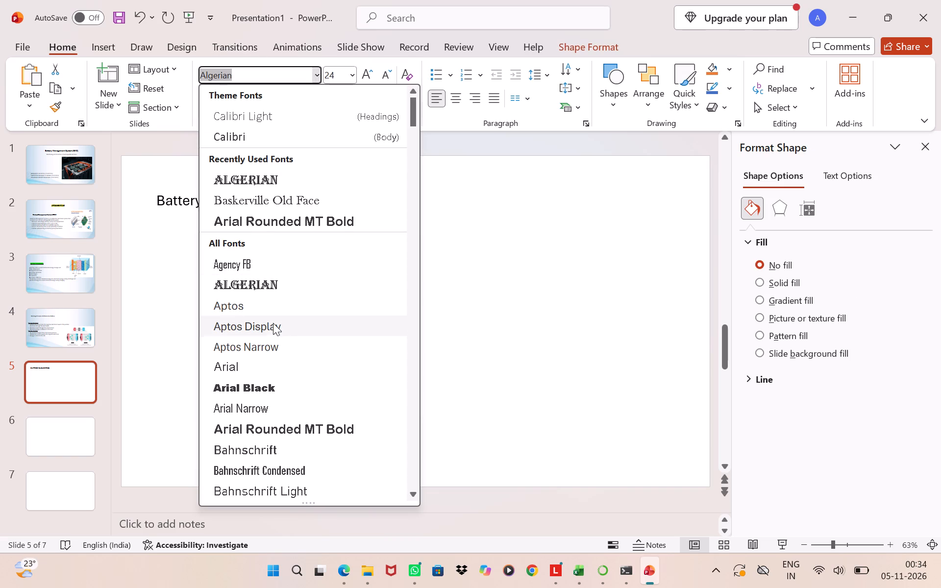
click(257, 384)
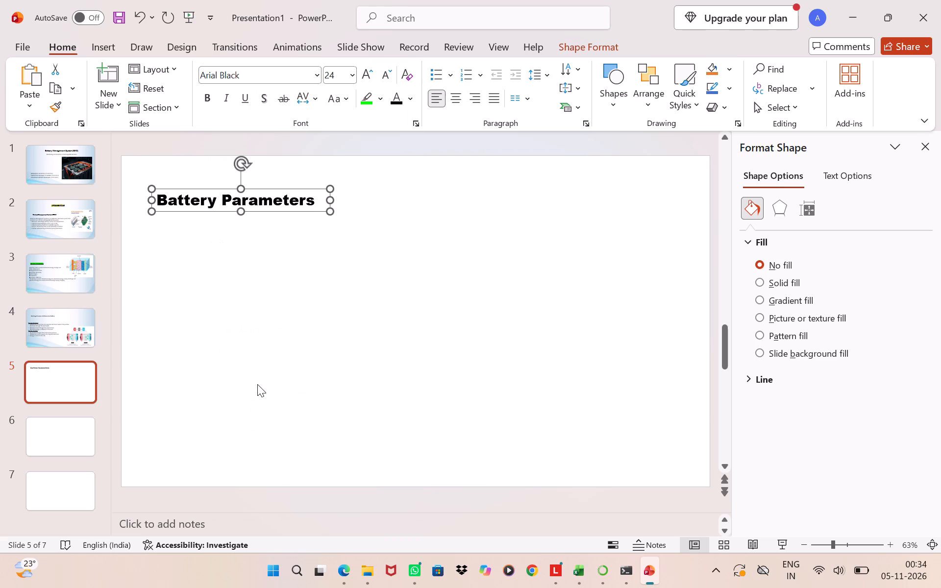
click(262, 410)
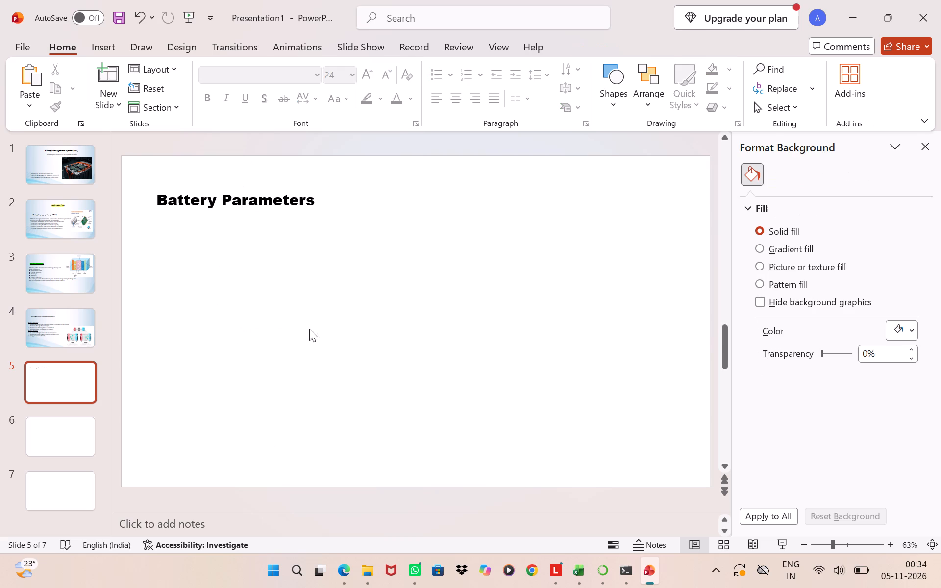
Switch to Edge and copy the whole Parameter, Meaning and Unit table, Voltage through C-rate, under Slide 5 in ChatGPT's outline.
click(348, 571)
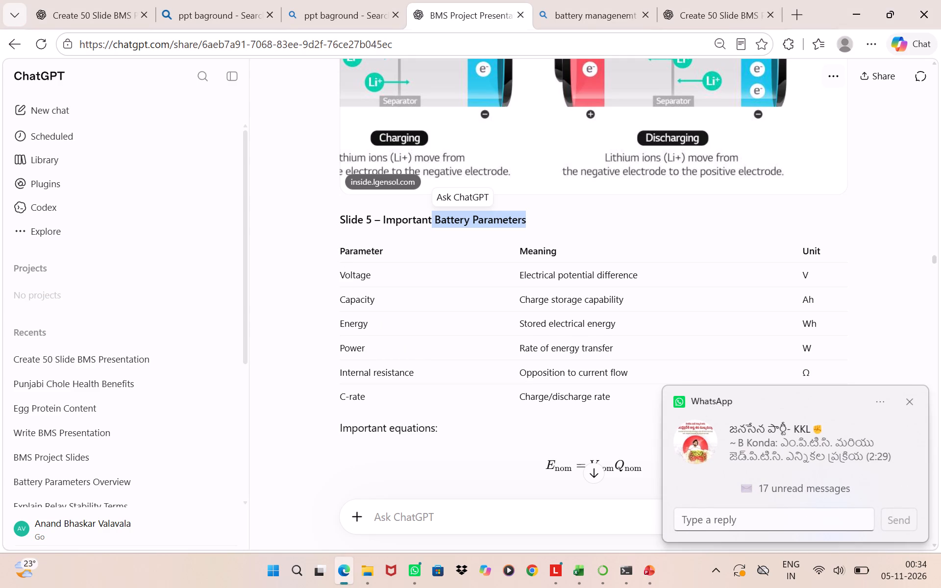
drag(340, 250, 642, 416)
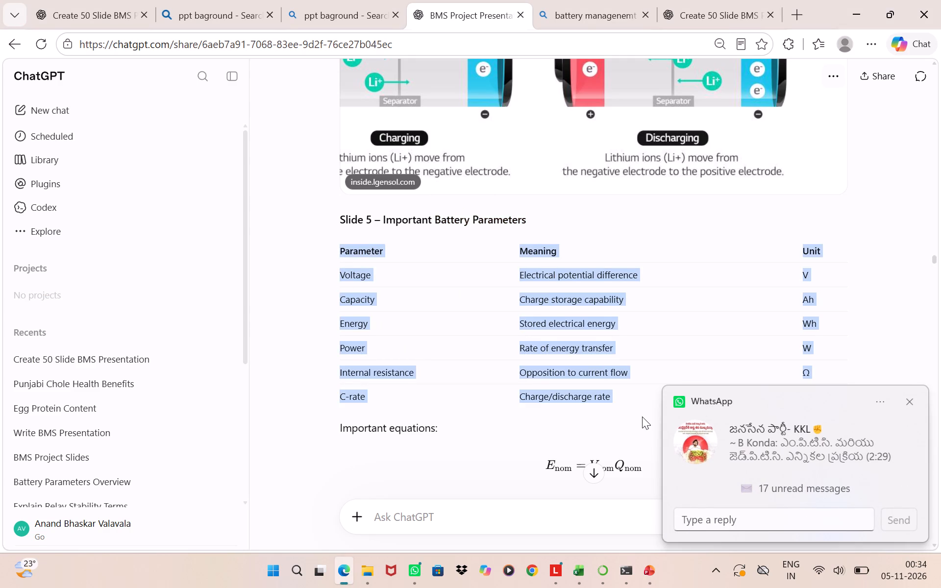
drag(642, 416, 852, 382)
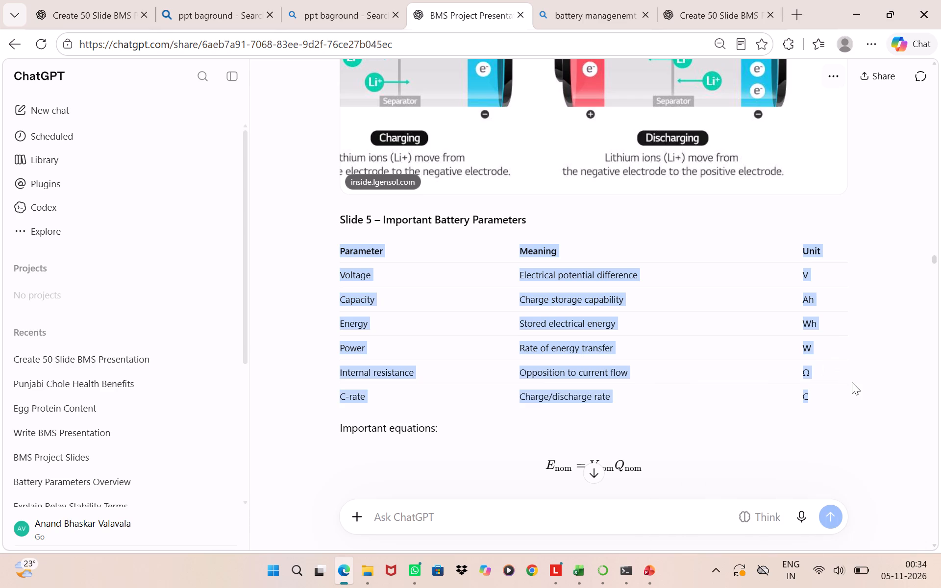
drag(852, 382, 852, 385)
key(ctrl+c)
Switch to PowerPoint and start inserting a text box on slide 5 for the copied parameter table.
click(652, 564)
click(174, 246)
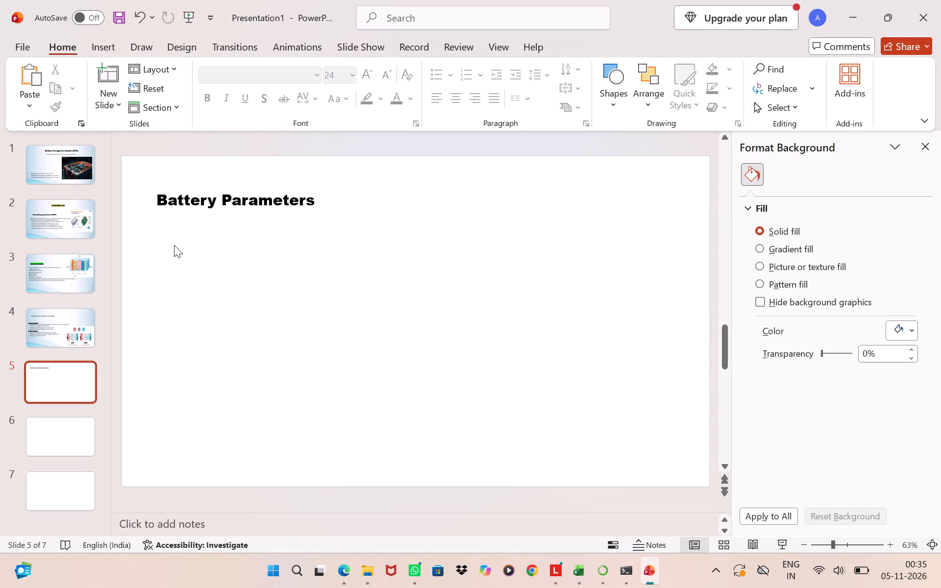
click(607, 106)
click(608, 141)
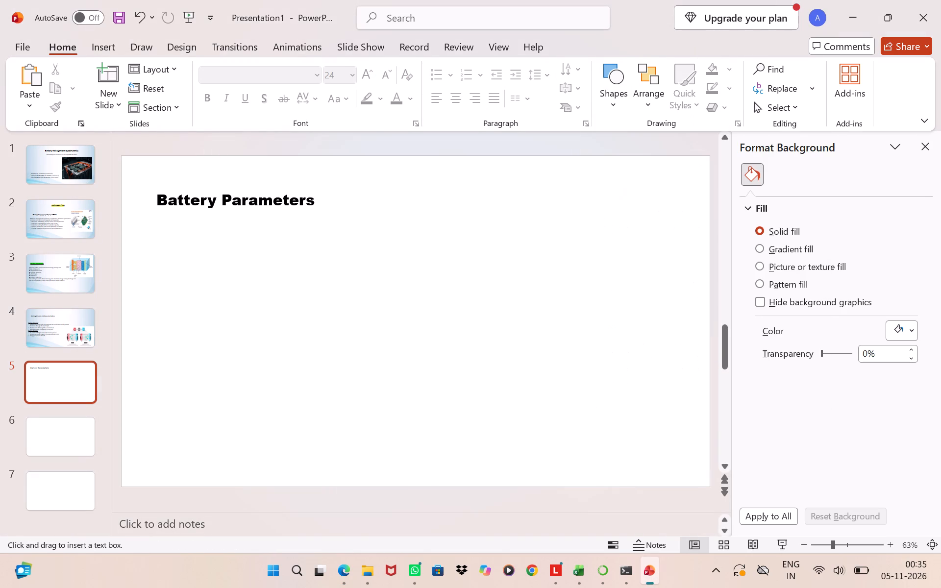
Draw a large text box below slide 5's heading and paste the copied battery table with Parameter, Meaning and Unit columns.
drag(150, 233, 660, 360)
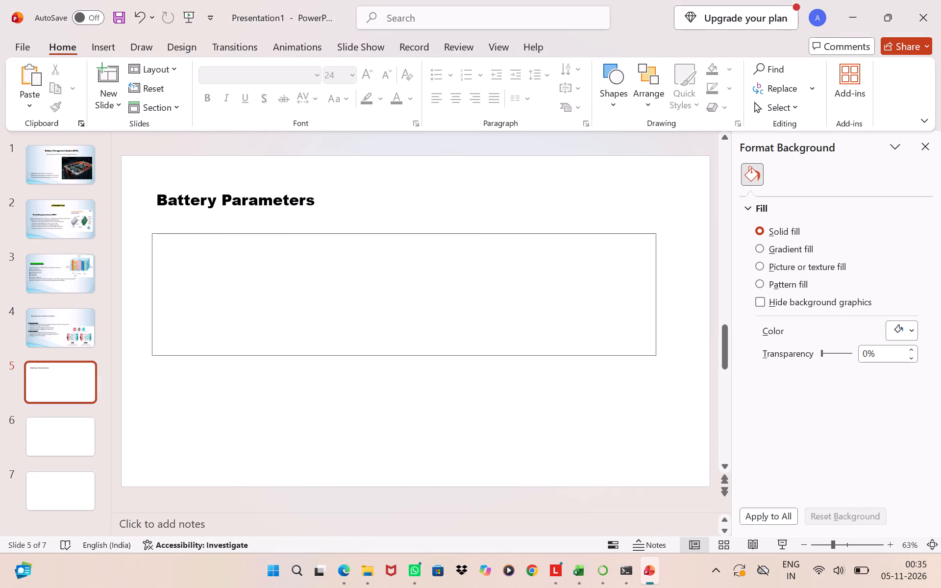
drag(660, 360, 640, 446)
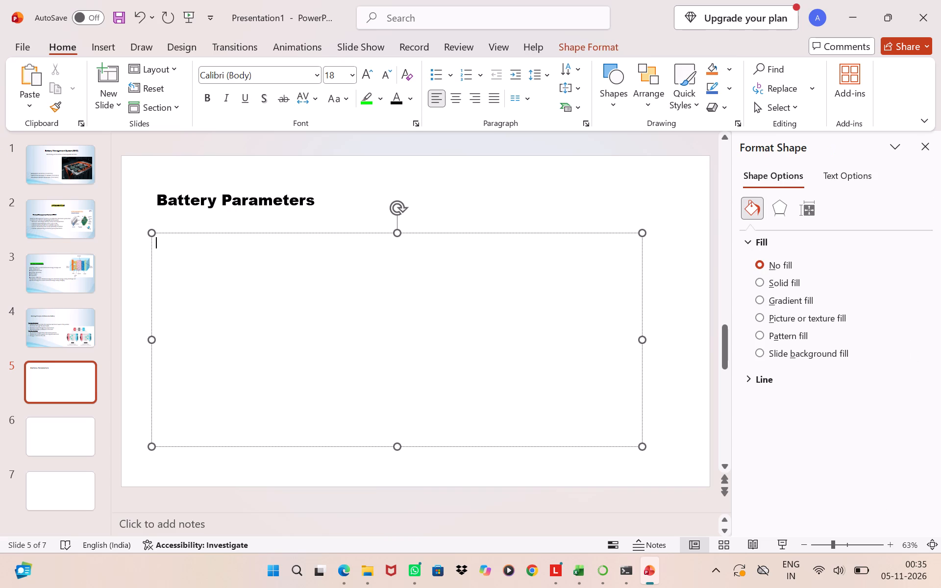
key(ctrl+v)
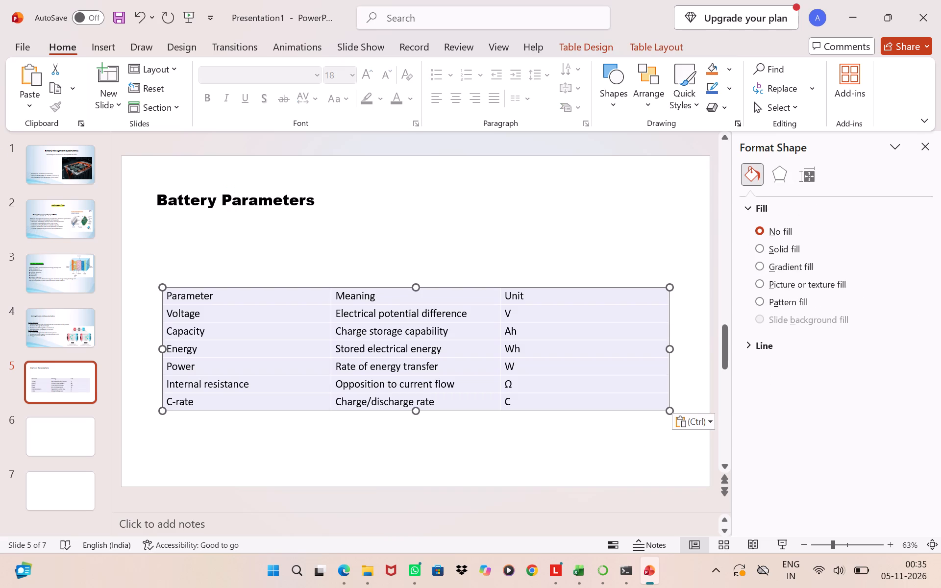
Move the battery parameters table up and stretch it to fill most of slide 5 directly beneath the heading.
drag(235, 306, 207, 267)
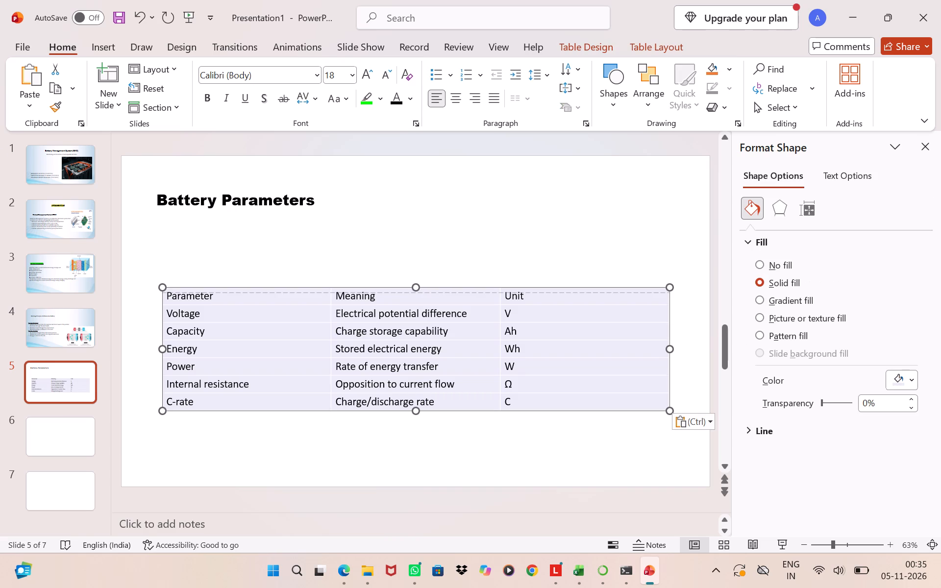
drag(207, 267, 207, 264)
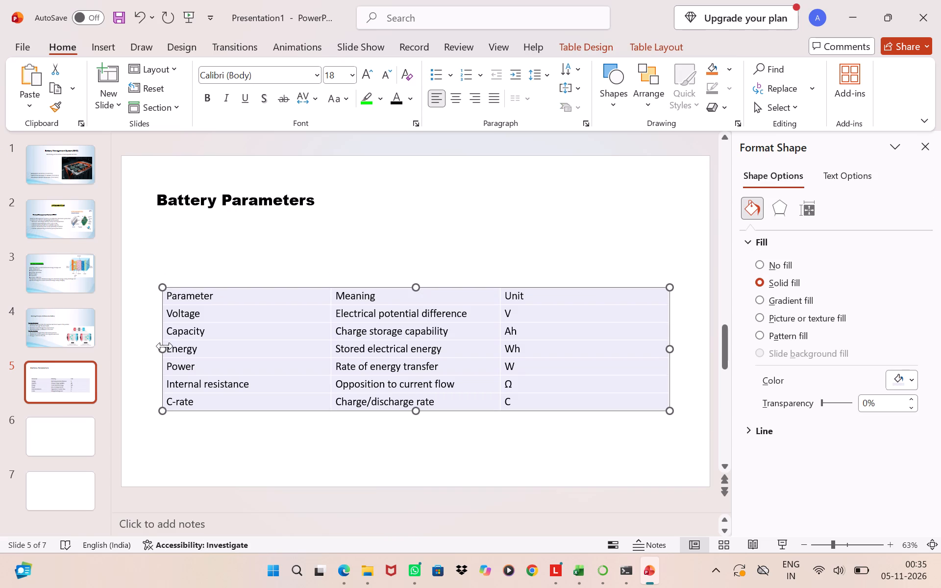
drag(165, 349, 154, 334)
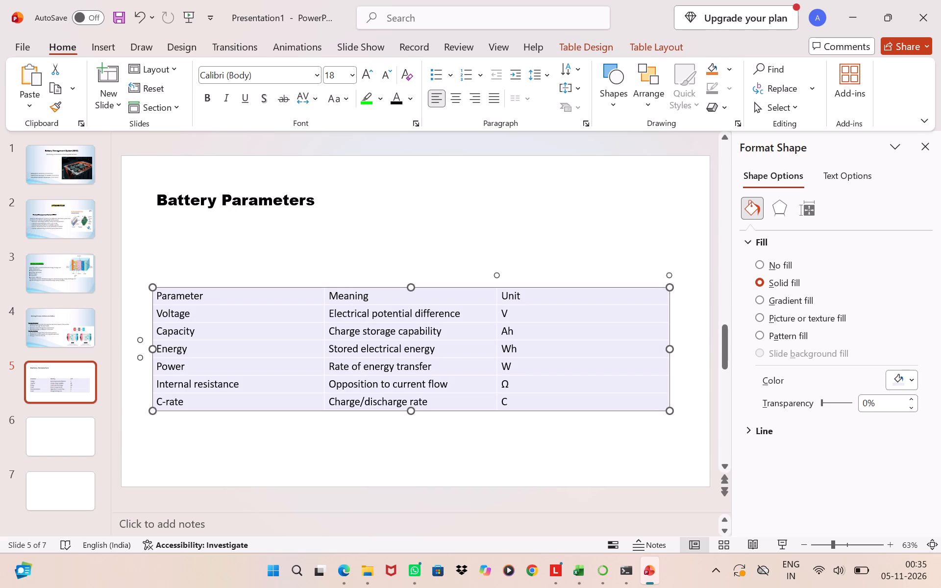
drag(670, 356, 637, 354)
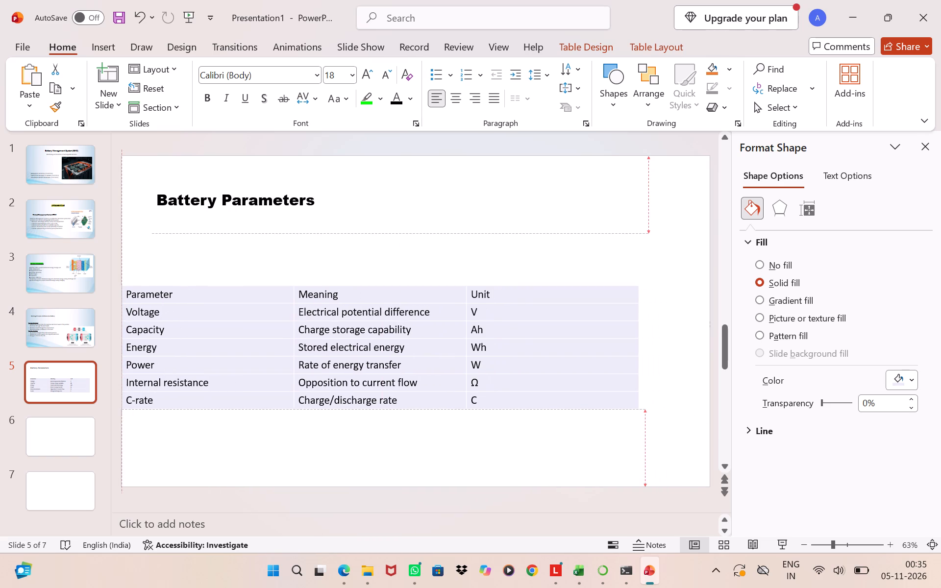
drag(637, 354, 662, 301)
drag(404, 357, 413, 412)
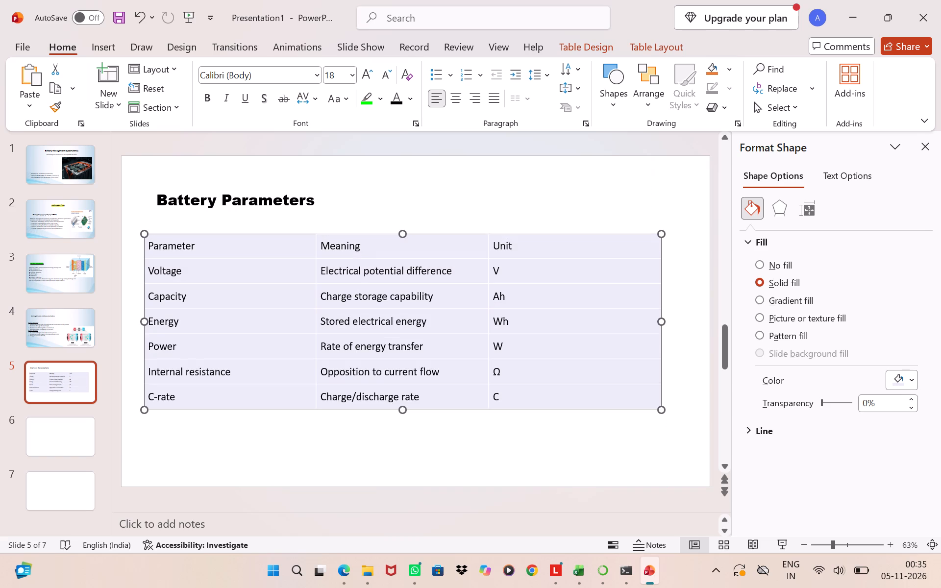
drag(403, 408, 409, 433)
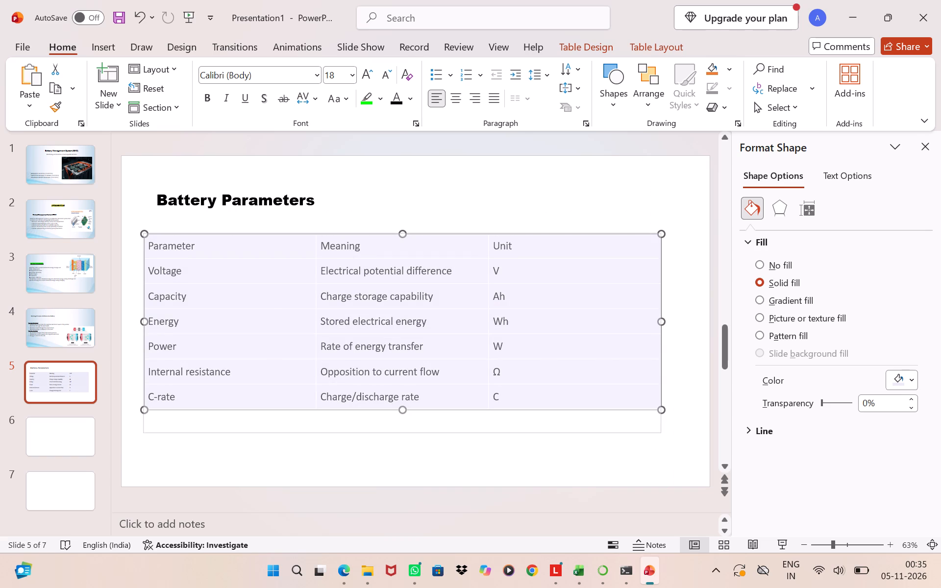
drag(403, 234, 407, 221)
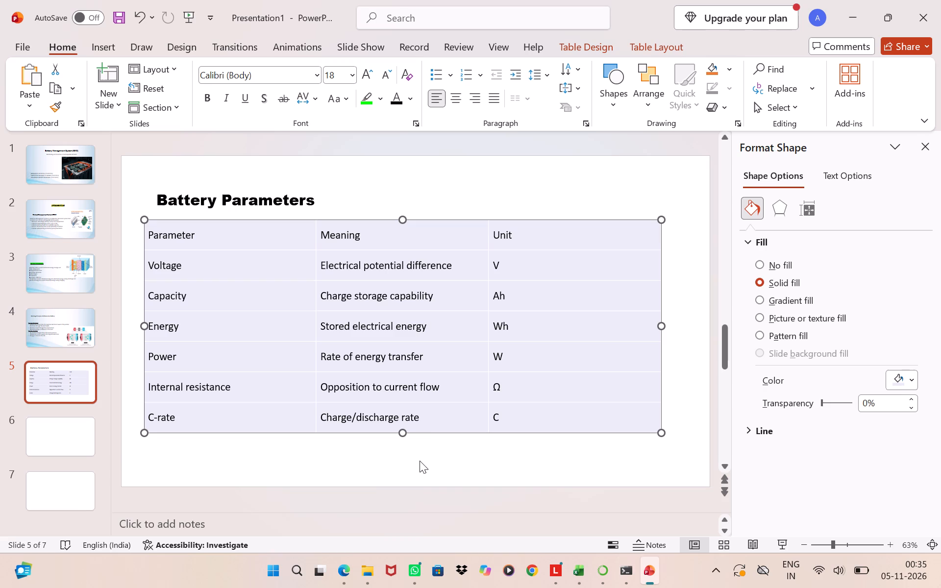
click(383, 460)
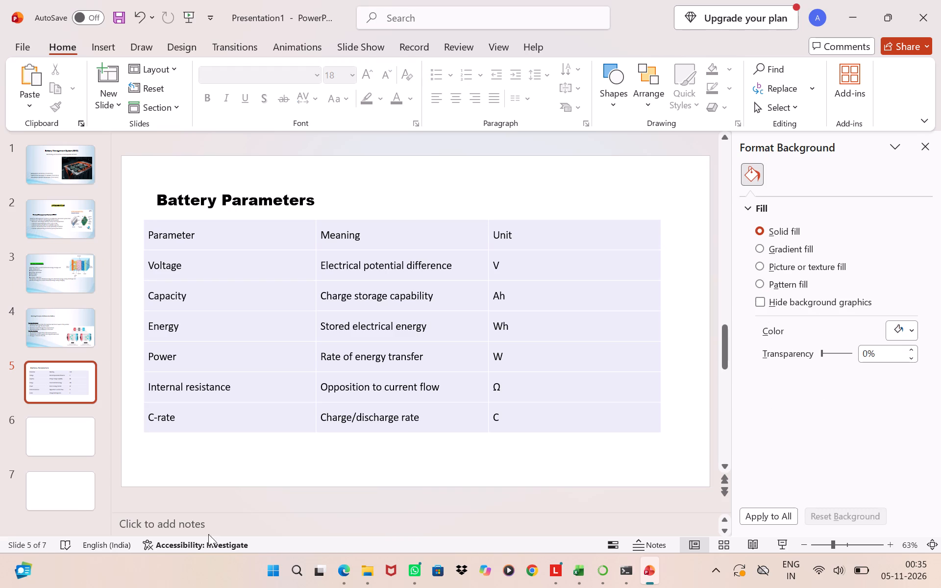
click(342, 570)
click(342, 571)
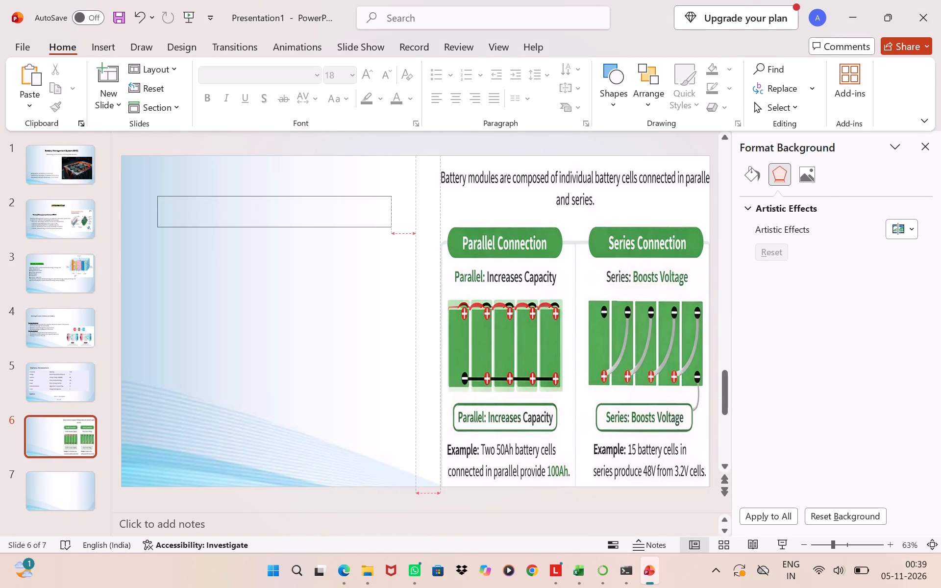
drag(393, 229, 391, 230)
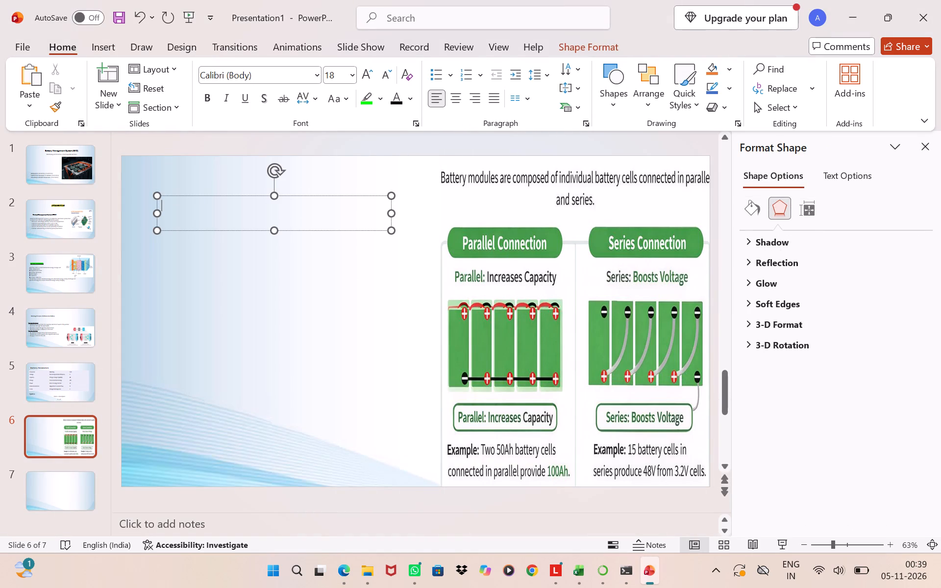
key(ctrl+v)
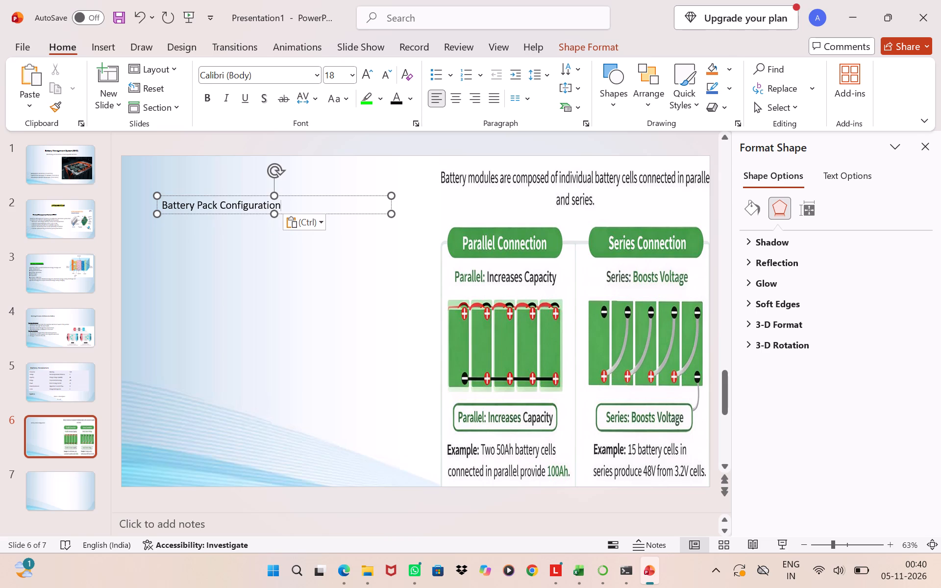
Set the font size of slide 6's "Battery Pack Configuration" heading to 24.
drag(279, 201, 248, 209)
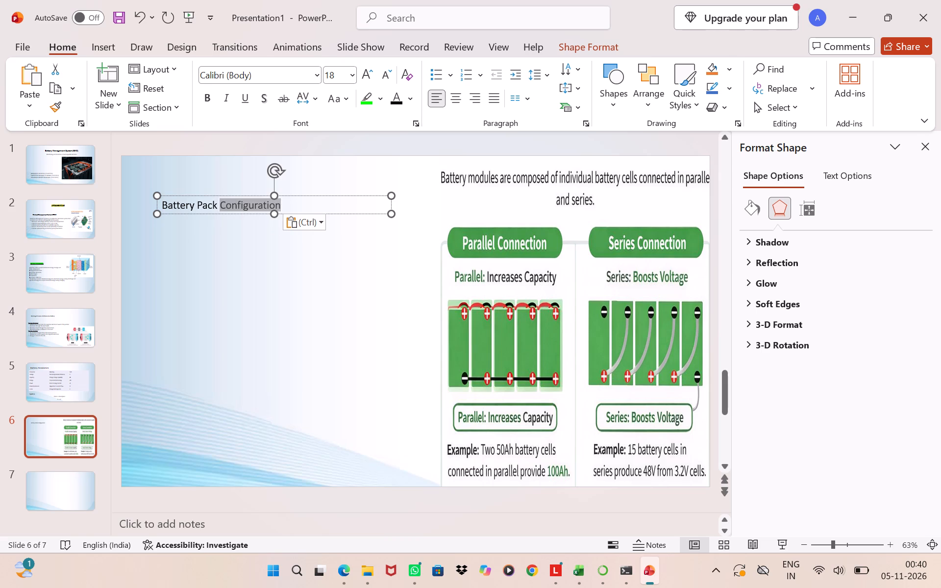
drag(248, 209, 170, 205)
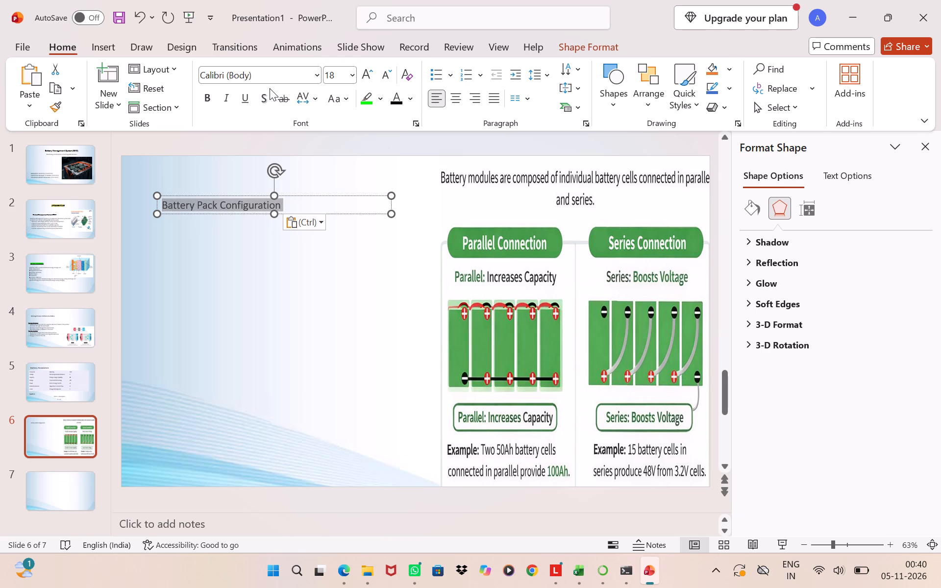
click(351, 77)
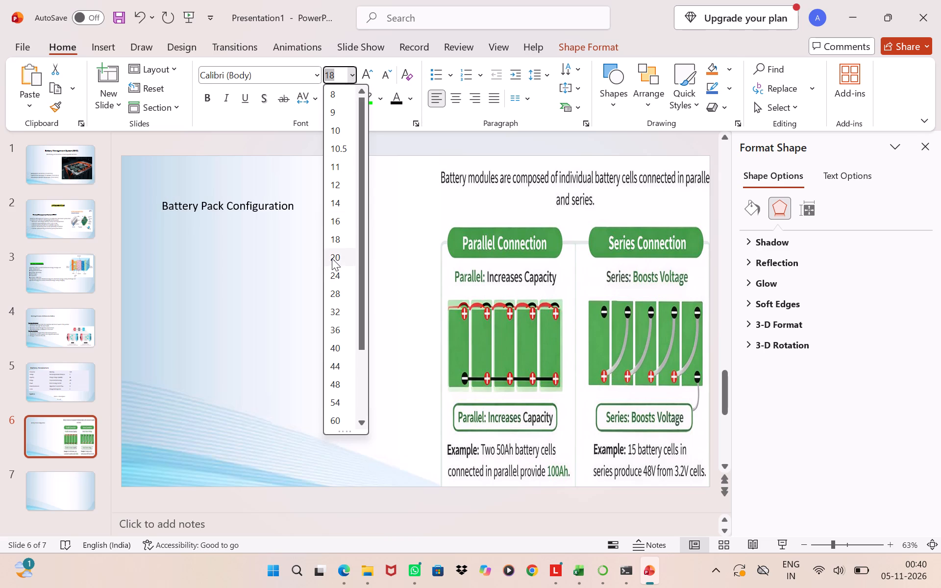
click(332, 273)
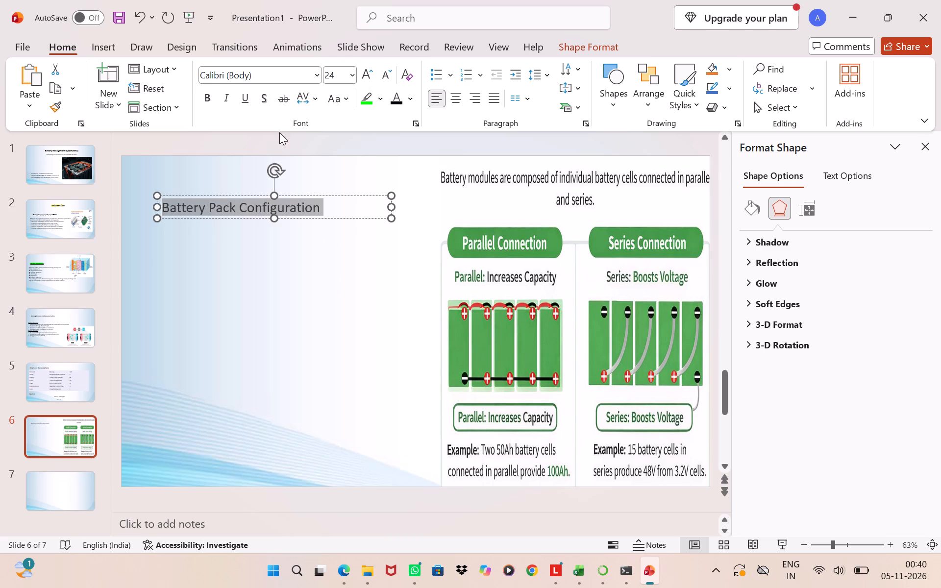
Set slide 6's "Battery Pack Configuration" heading in Arial Black with text shadow and italics.
click(316, 75)
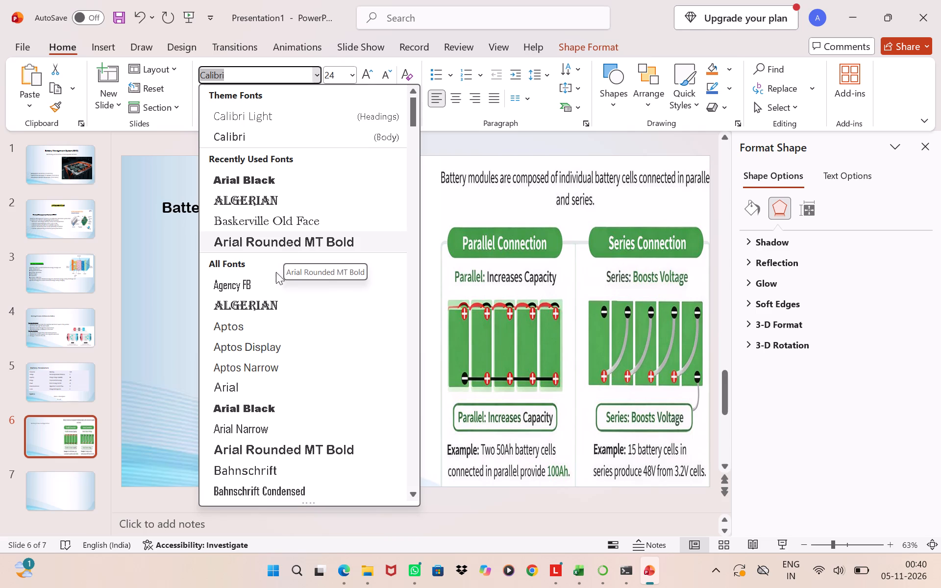
click(233, 402)
click(301, 271)
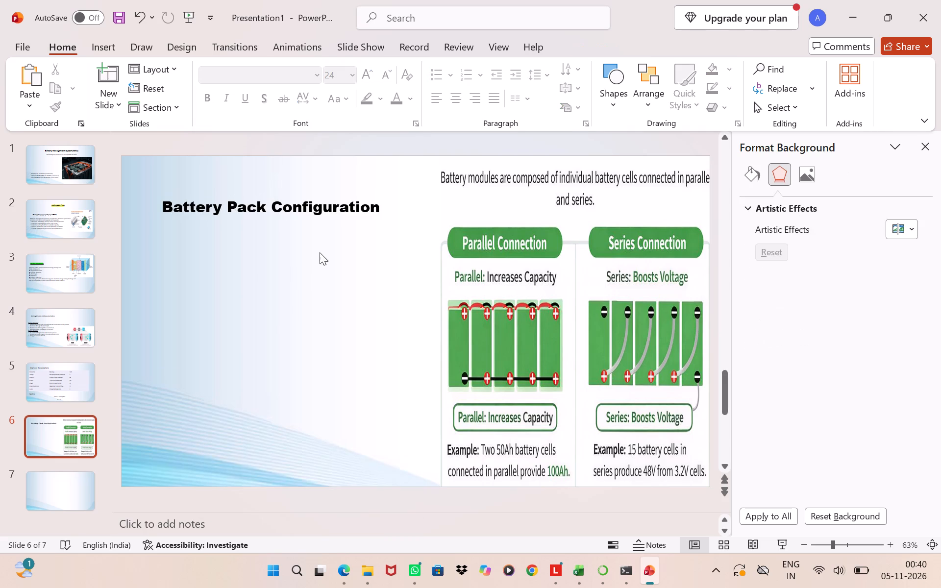
click(224, 218)
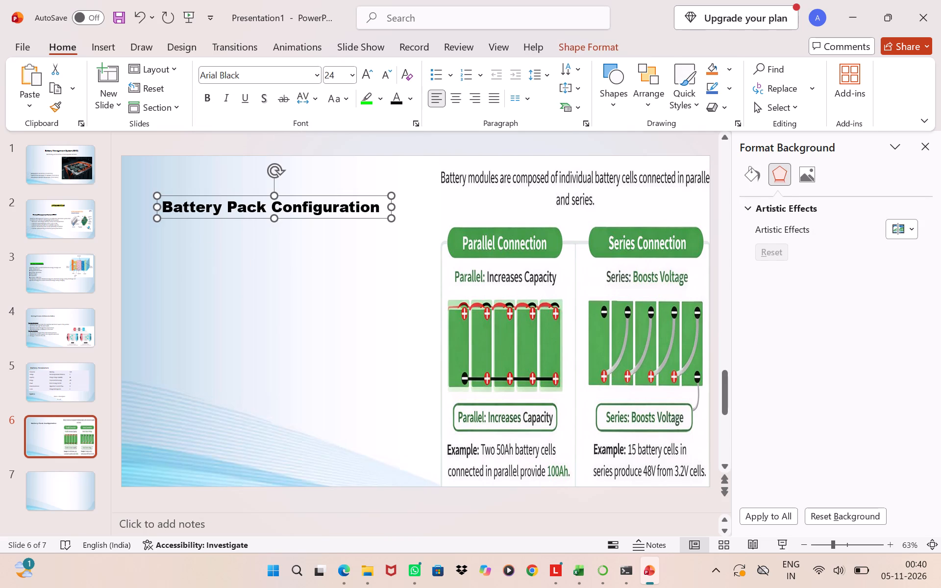
click(262, 101)
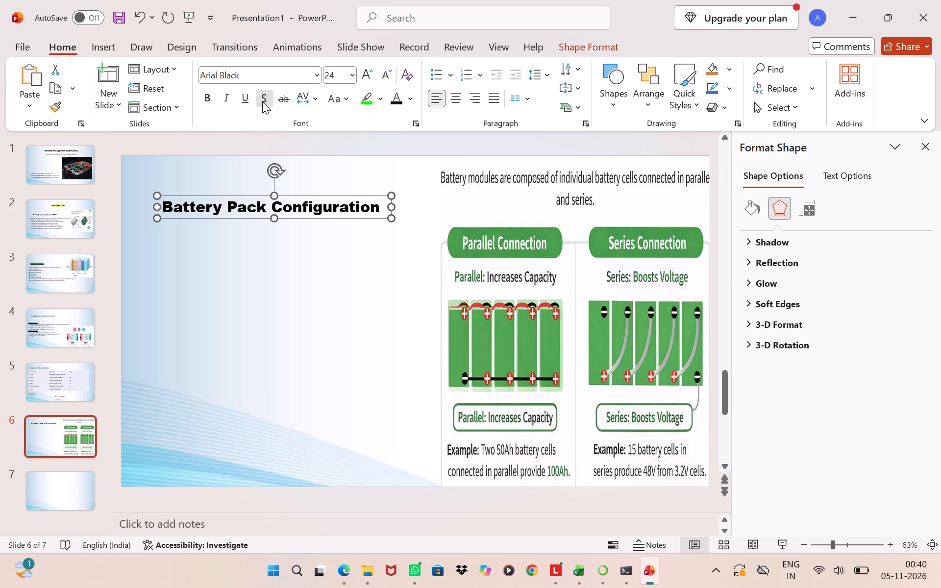
click(230, 99)
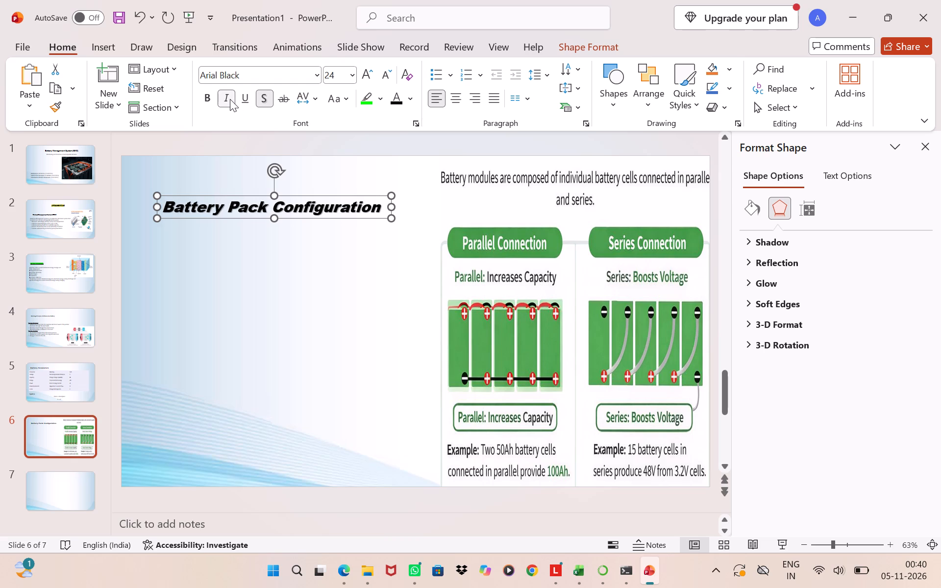
click(194, 294)
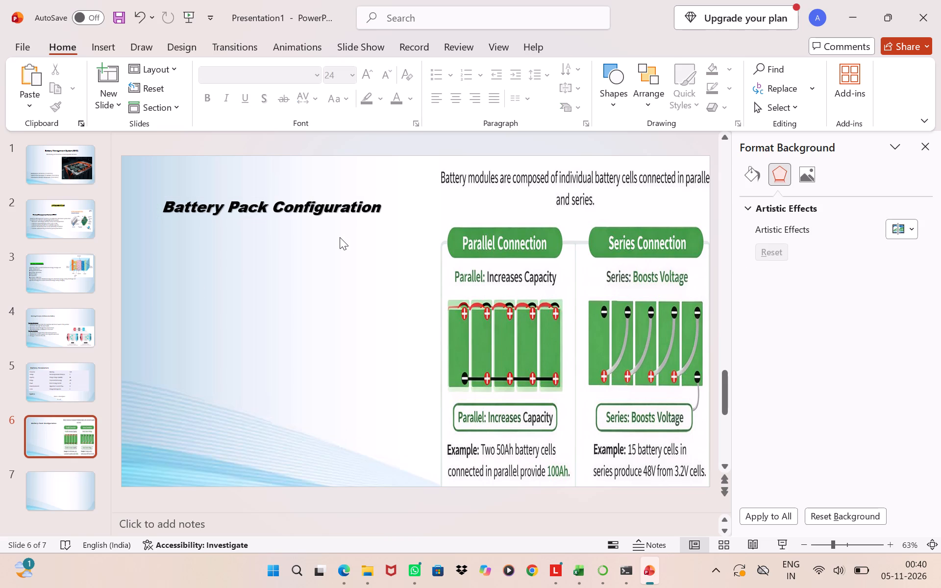
Apply text shadow and italics to the "Battery Management System(BMS)" title on slide 1.
click(54, 165)
click(316, 197)
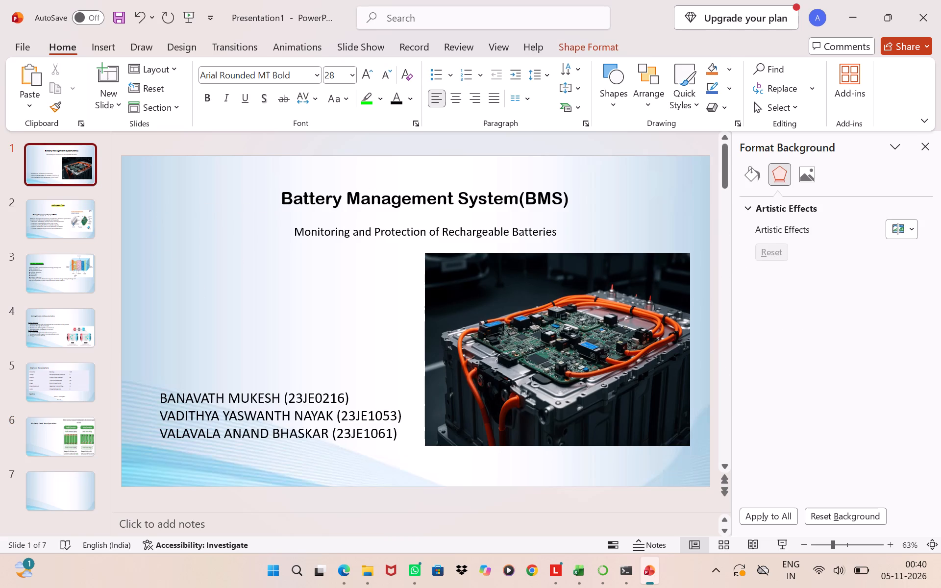
click(570, 196)
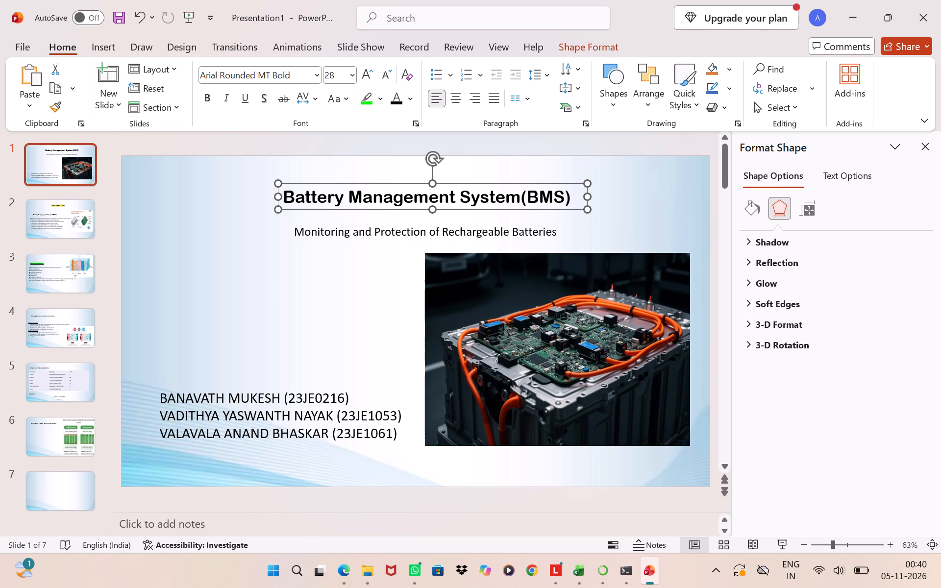
drag(570, 195, 300, 197)
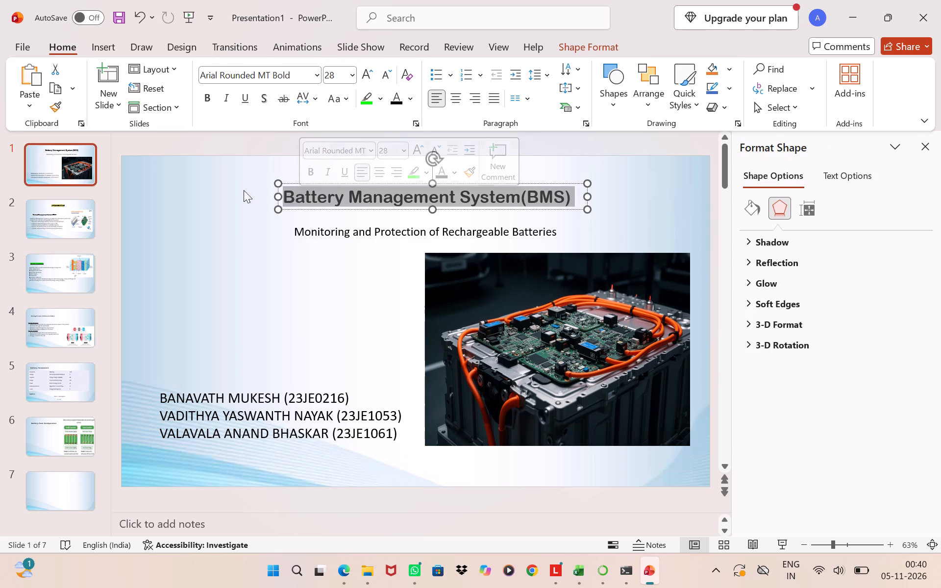
click(263, 97)
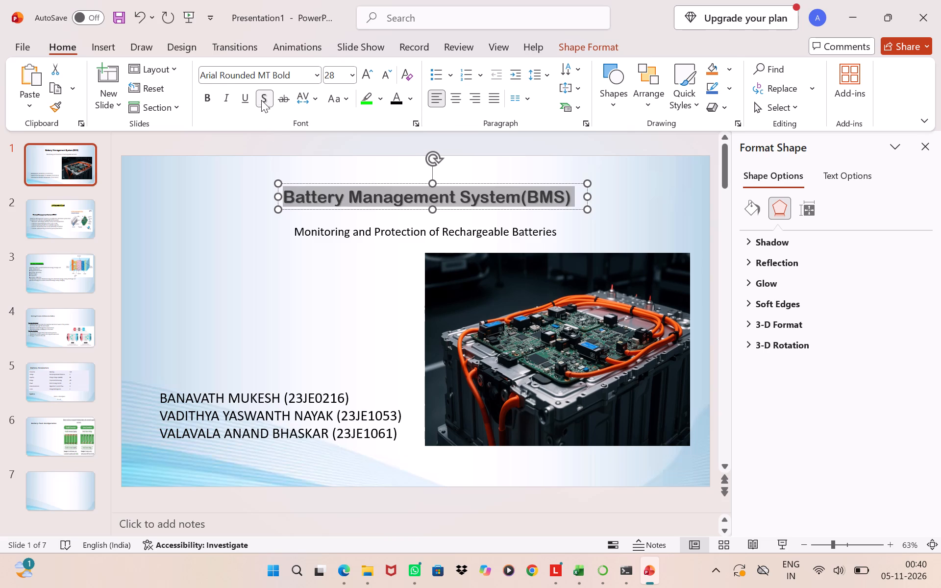
click(225, 106)
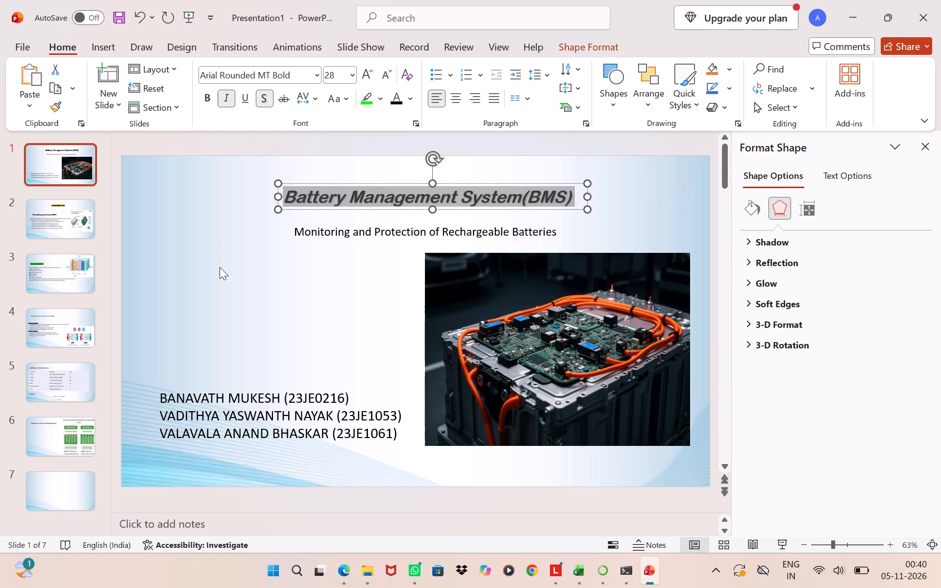
click(220, 267)
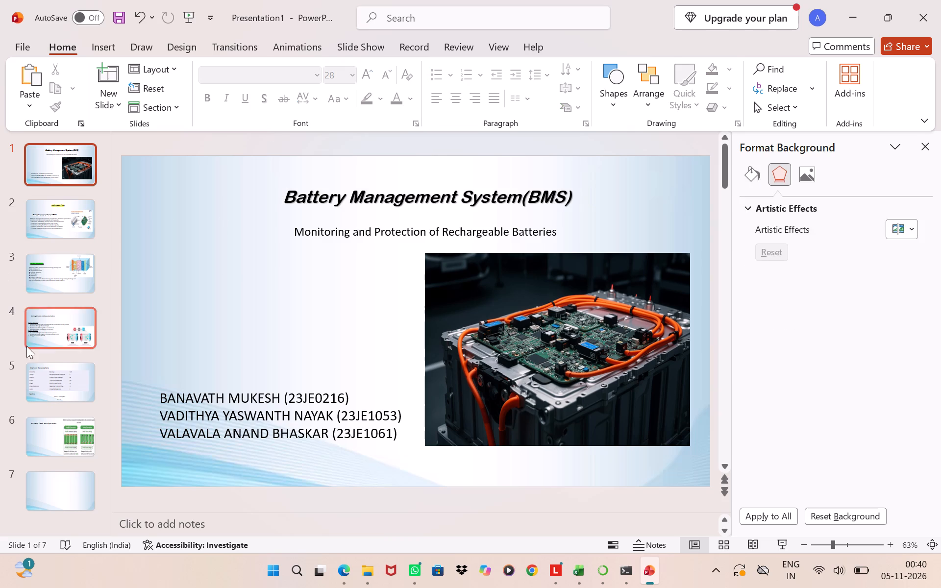
Underline the "Battery Pack Configuration" heading on slide 6.
click(47, 429)
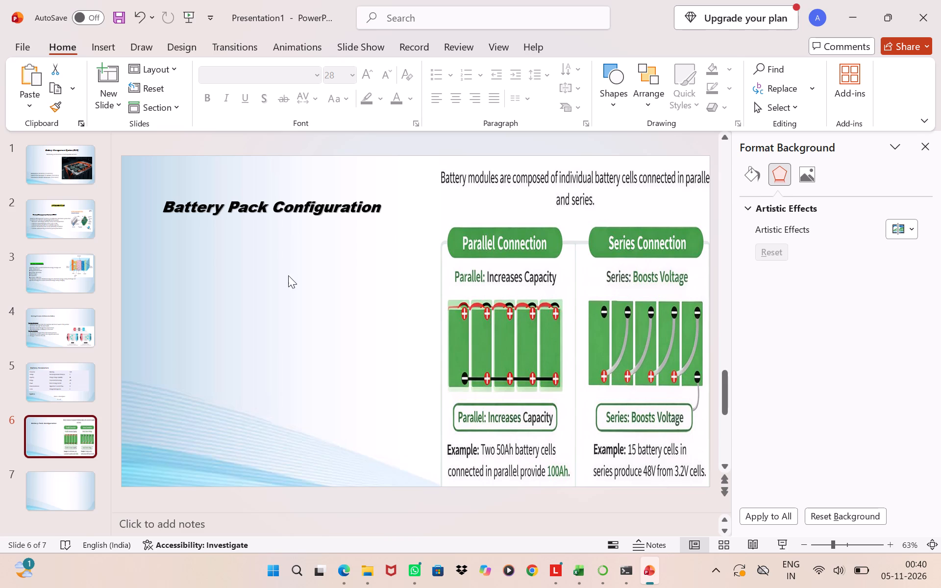
click(305, 203)
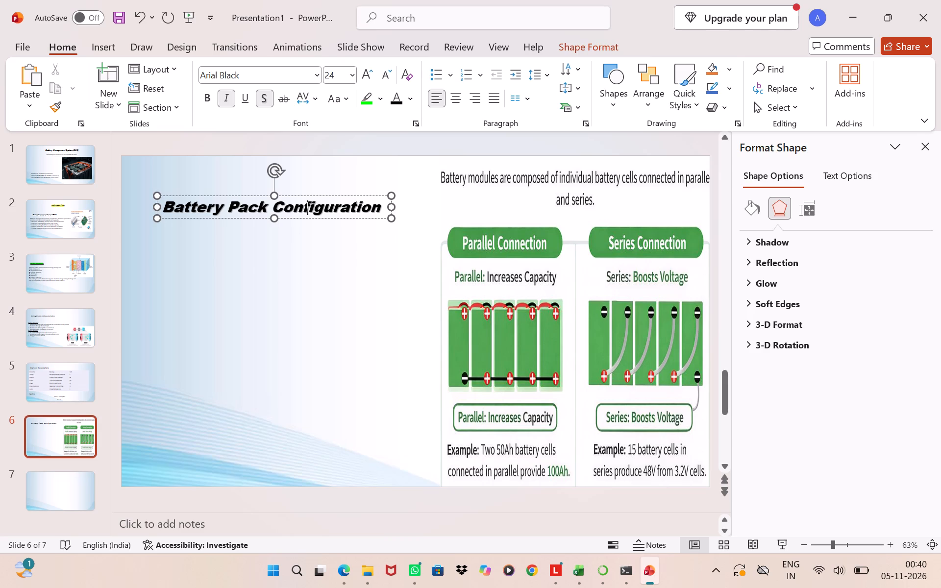
drag(379, 205, 174, 207)
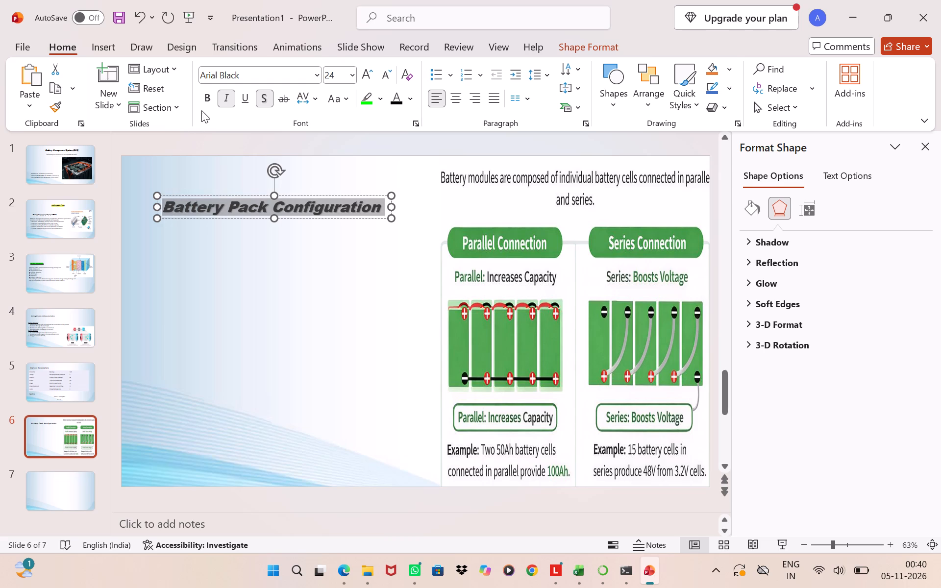
click(243, 98)
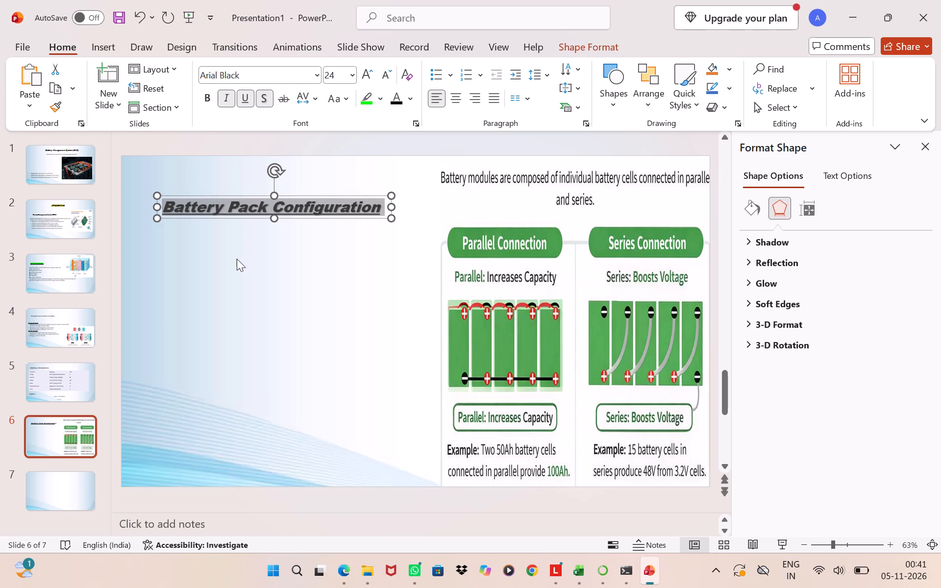
click(237, 259)
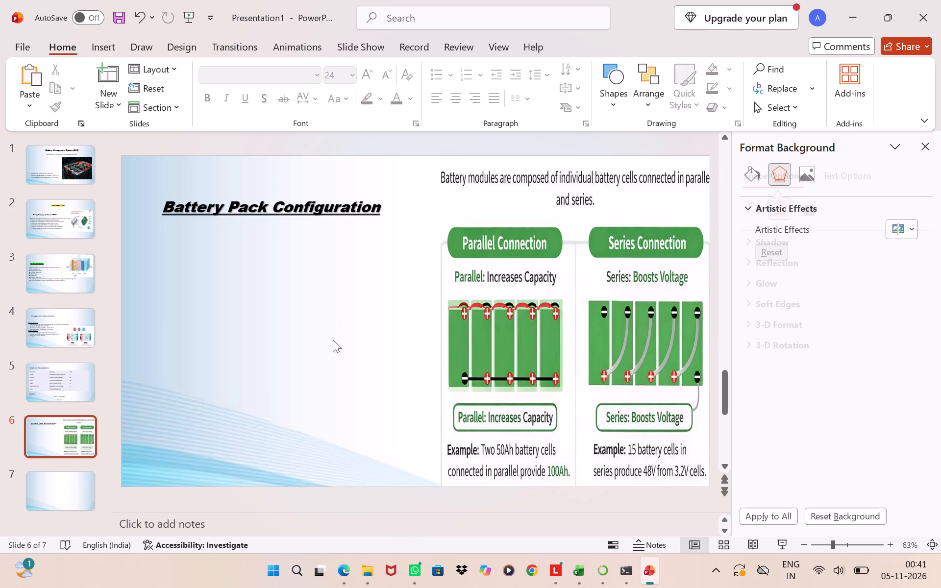
Copy the Slide 6 body text on series and parallel connections from ChatGPT and paste it into a new text box below slide 6's heading.
click(337, 572)
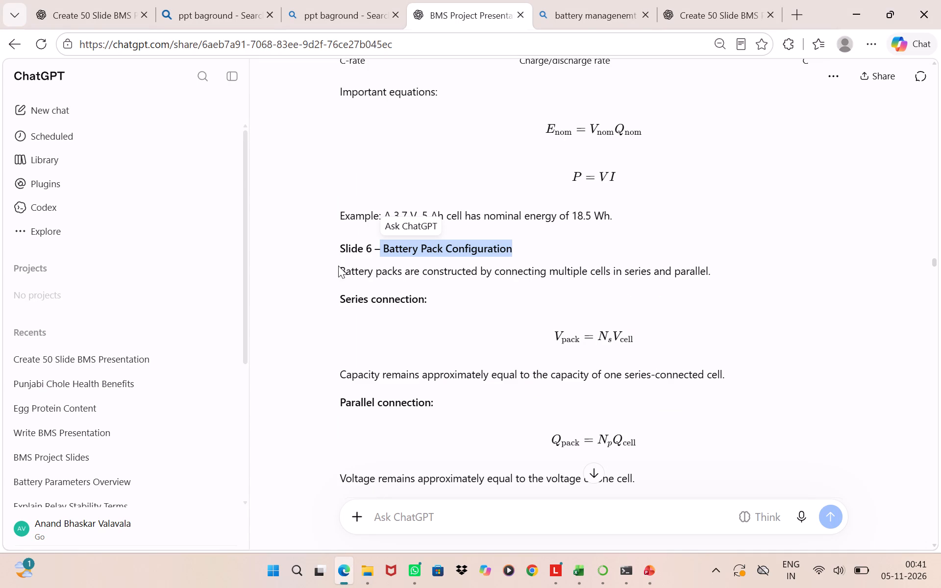
drag(340, 268, 341, 268)
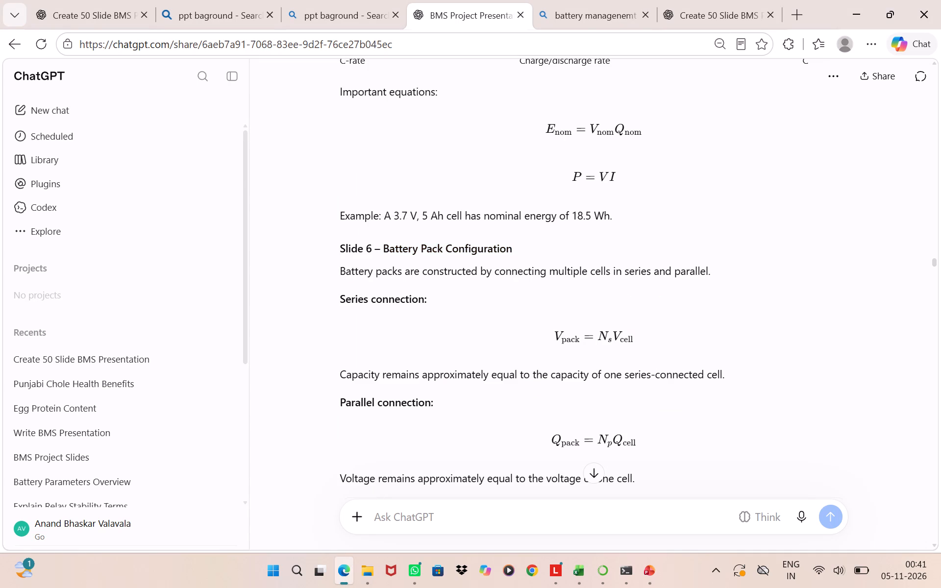
drag(341, 268, 614, 493)
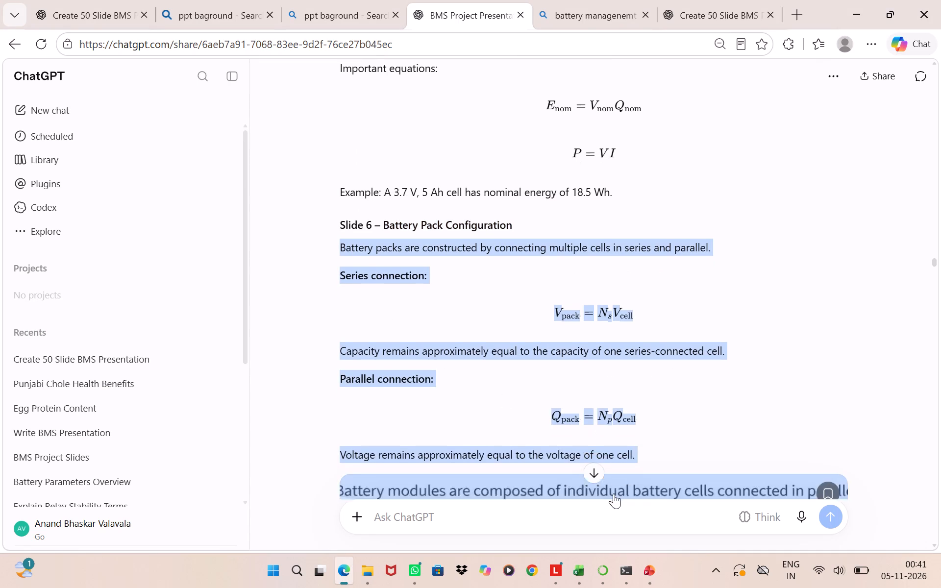
drag(614, 493, 638, 347)
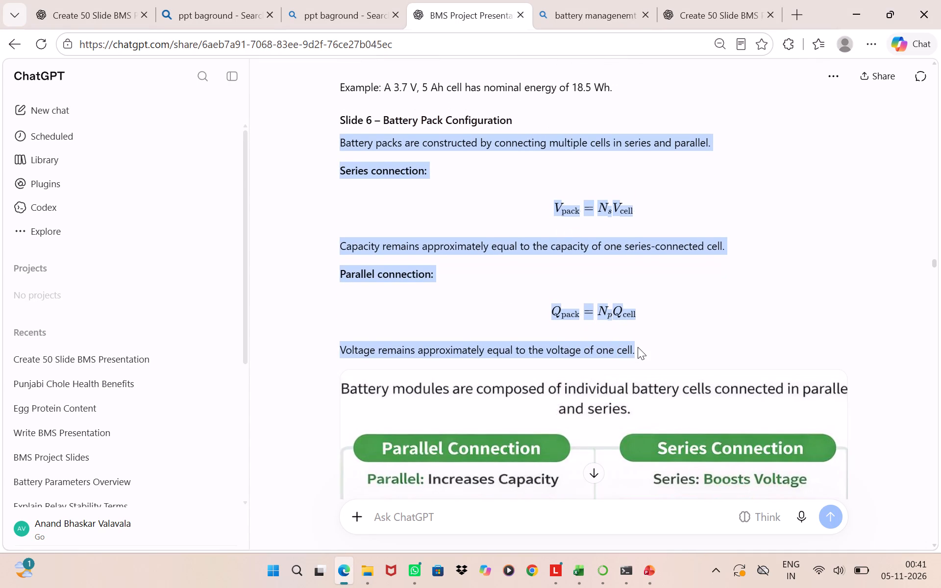
key(ctrl+c)
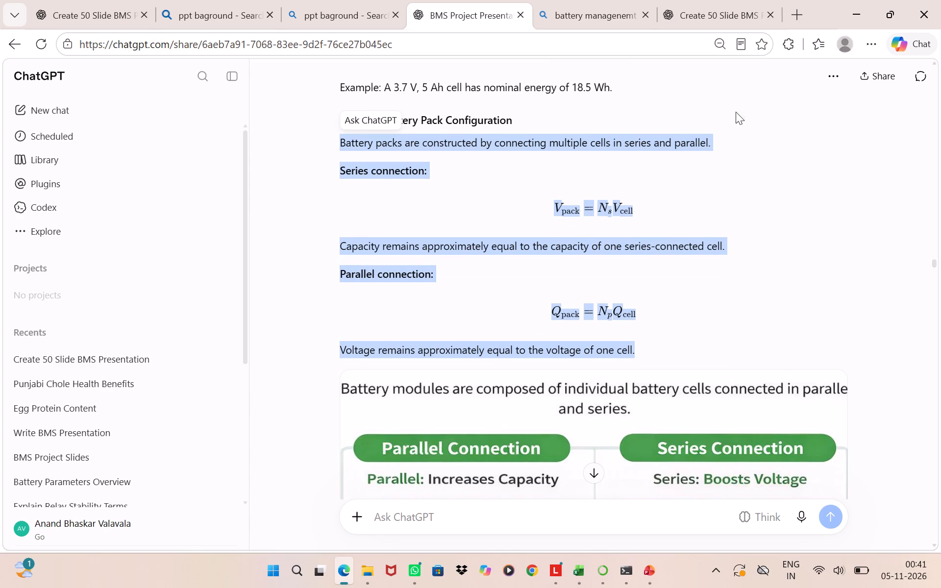
click(643, 571)
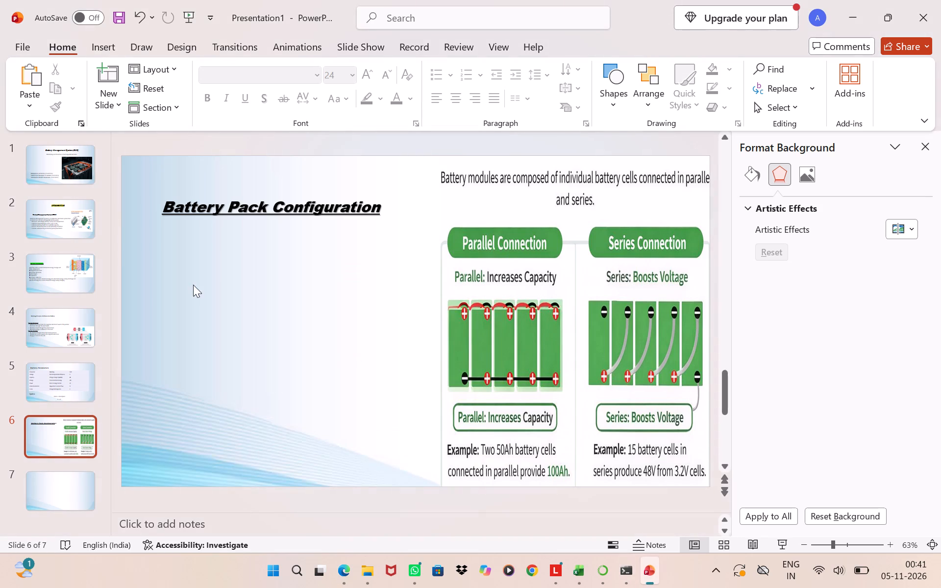
click(613, 108)
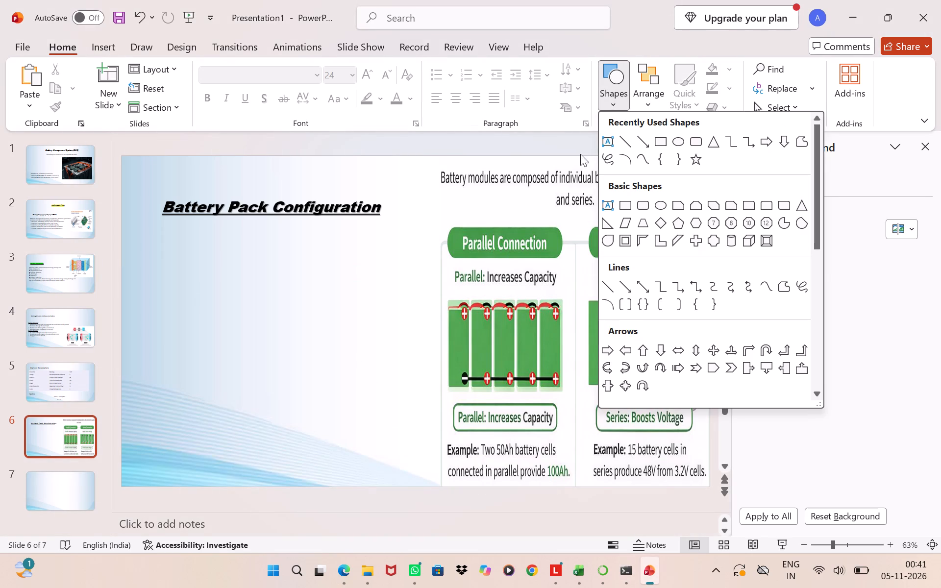
click(605, 143)
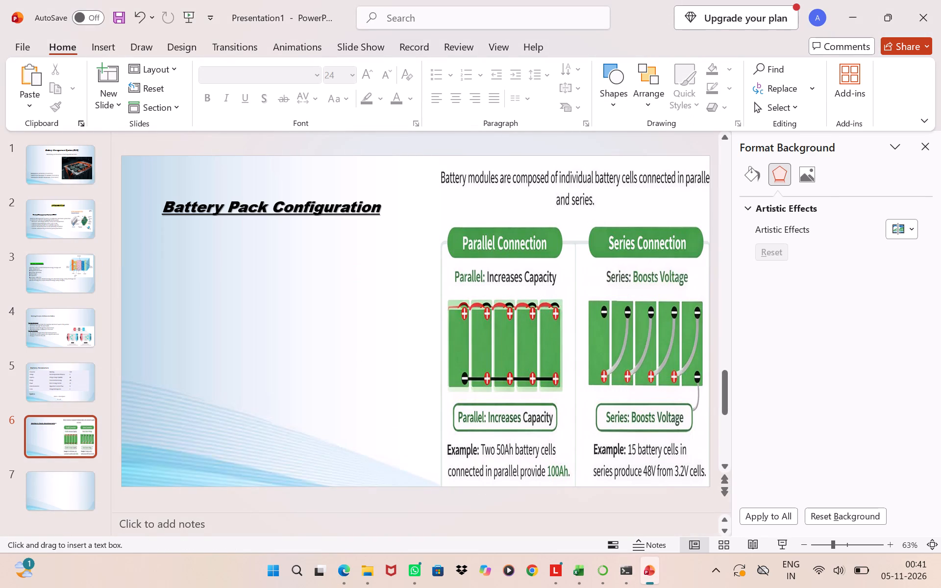
drag(146, 245, 313, 288)
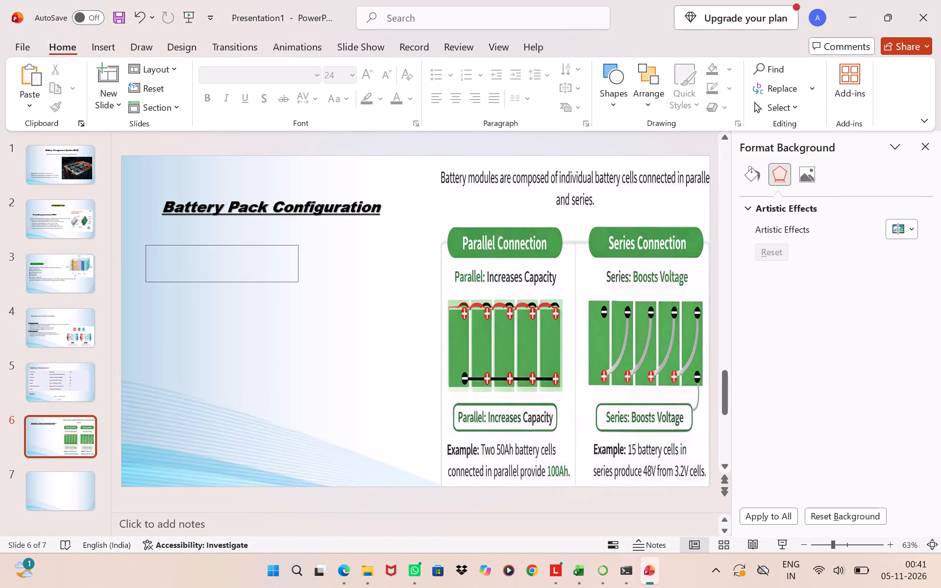
drag(313, 288, 424, 476)
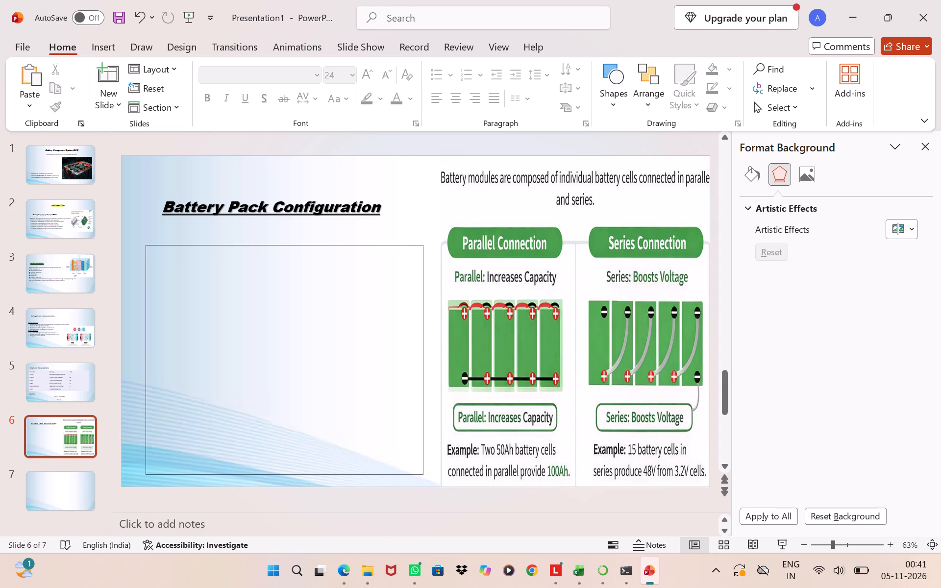
drag(424, 476, 423, 476)
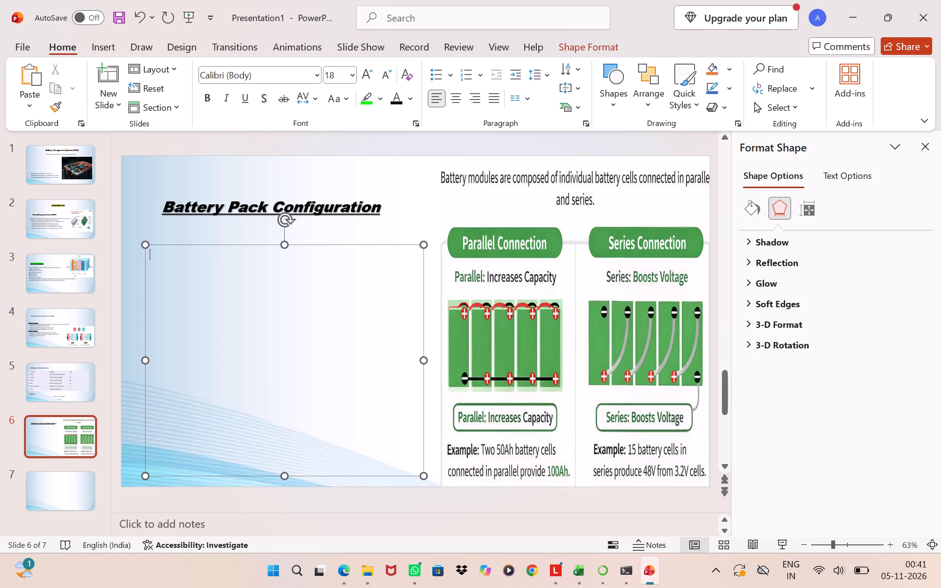
key(ctrl+v)
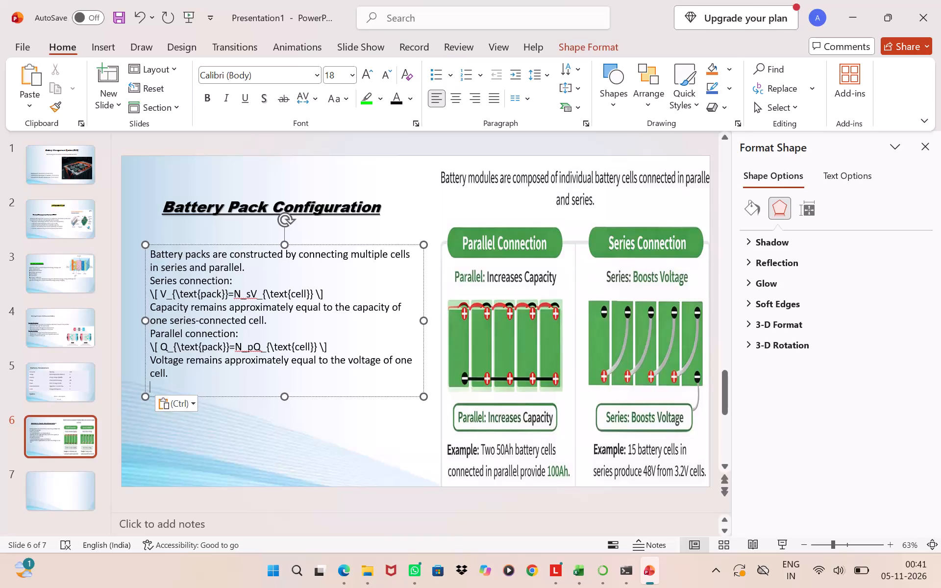
Delete the raw V_pack equation code under "Series connection:" in slide 6's body text, keeping the line blank.
click(341, 292)
key(BackSpace)
key(BackSpace)
key(BackSpace)
key(BackSpace)
key(BackSpace)
key(BackSpace)
key(BackSpace)
key(BackSpace)
key(BackSpace)
key(BackSpace)
key(BackSpace)
key(BackSpace)
key(BackSpace)
key(BackSpace)
key(BackSpace)
key(BackSpace)
key(BackSpace)
key(BackSpace)
key(BackSpace)
key(BackSpace)
key(BackSpace)
key(BackSpace)
key(BackSpace)
key(BackSpace)
key(BackSpace)
key(BackSpace)
key(BackSpace)
key(BackSpace)
key(BackSpace)
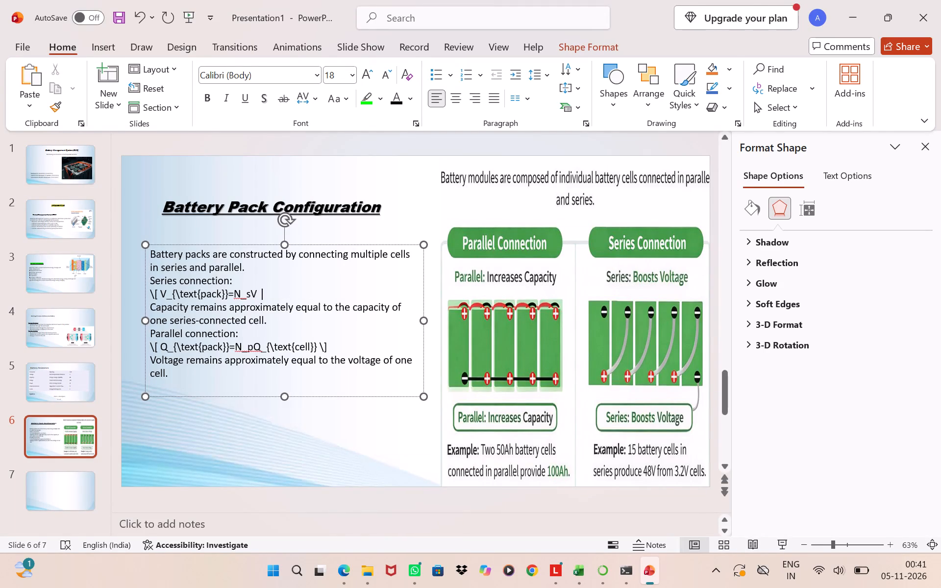
key(BackSpace)
key(BackSpace)
key(BackSpace)
key(BackSpace)
key(BackSpace)
key(BackSpace)
key(BackSpace)
key(BackSpace)
key(BackSpace)
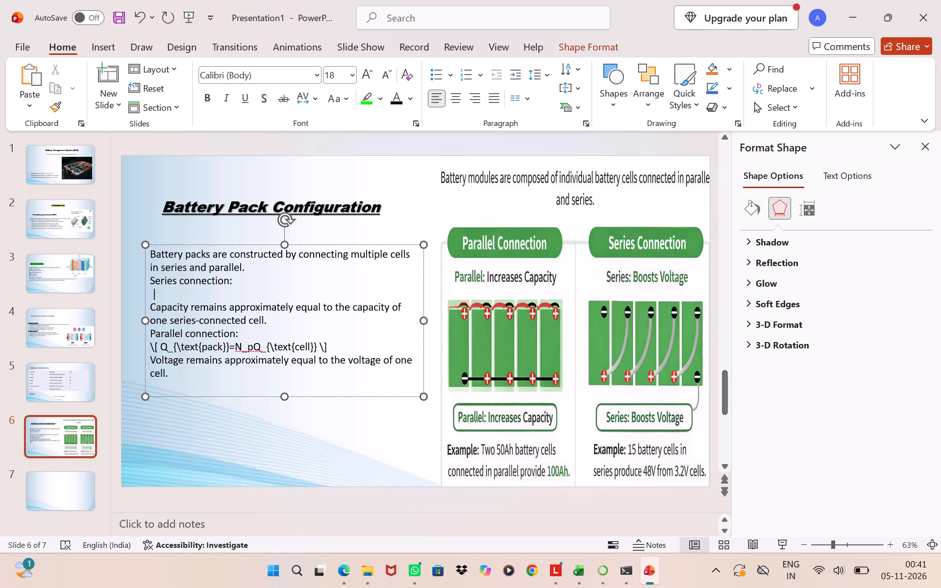
Delete the raw Q_pack equation code under "Parallel connection:" in slide 6's body text, keeping the line blank.
click(330, 349)
key(BackSpace)
key(BackSpace)
key(BackSpace)
key(BackSpace)
key(BackSpace)
key(BackSpace)
key(BackSpace)
key(BackSpace)
key(BackSpace)
key(BackSpace)
key(BackSpace)
key(BackSpace)
key(BackSpace)
key(BackSpace)
key(BackSpace)
key(BackSpace)
key(BackSpace)
key(BackSpace)
key(BackSpace)
key(BackSpace)
key(BackSpace)
key(BackSpace)
key(BackSpace)
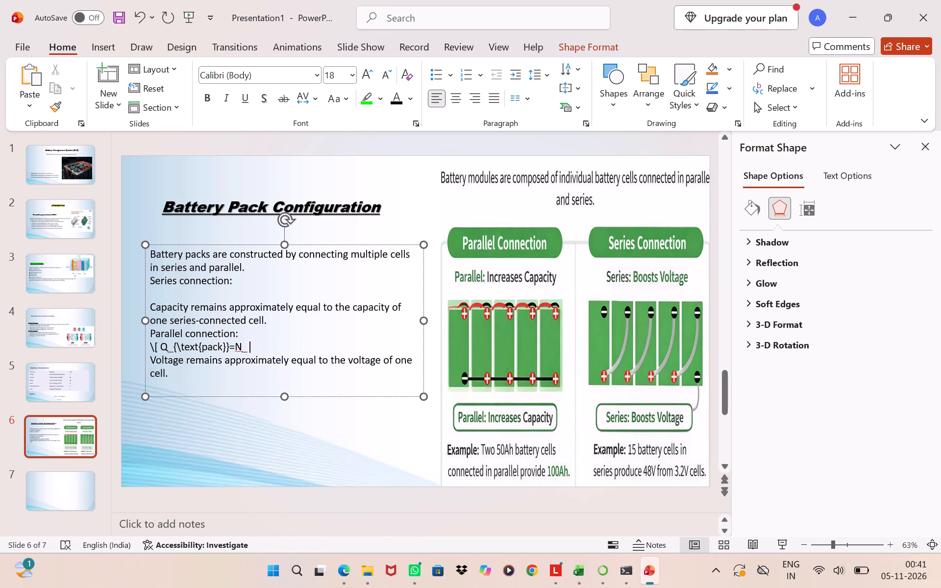
key(BackSpace)
key(BackSpace)
key(BackSpace)
key(BackSpace)
key(BackSpace)
key(BackSpace)
key(BackSpace)
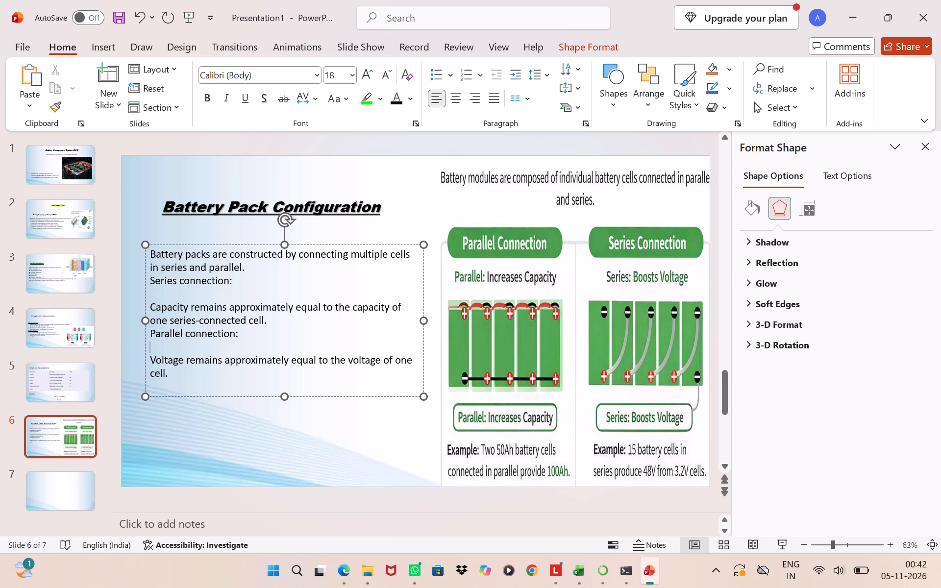
Copy the V_pack = N_s V_cell equation from ChatGPT's Slide 6 section into the blank line under "Series connection:" on PowerPoint slide 6.
click(339, 567)
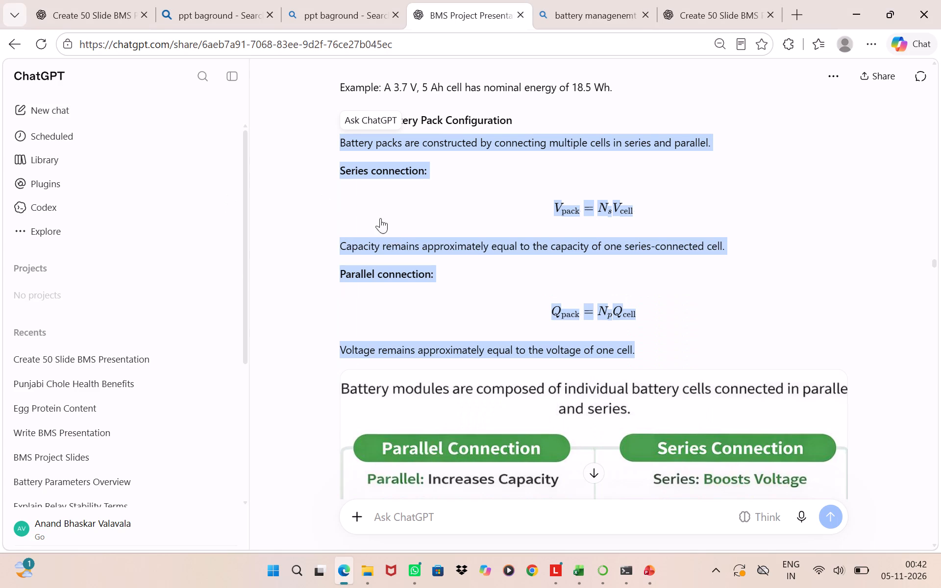
click(365, 203)
click(480, 216)
click(677, 198)
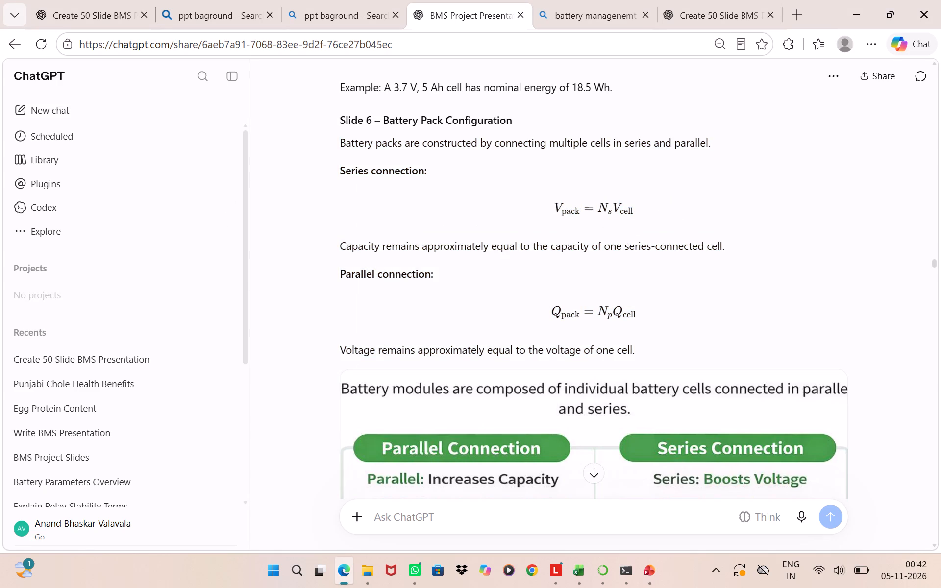
drag(555, 206, 654, 209)
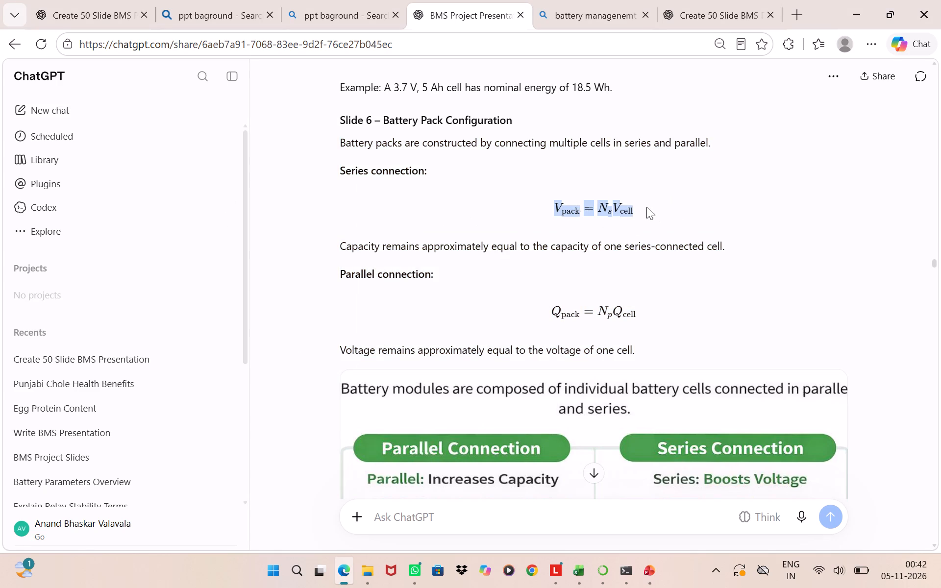
key(ctrl+c)
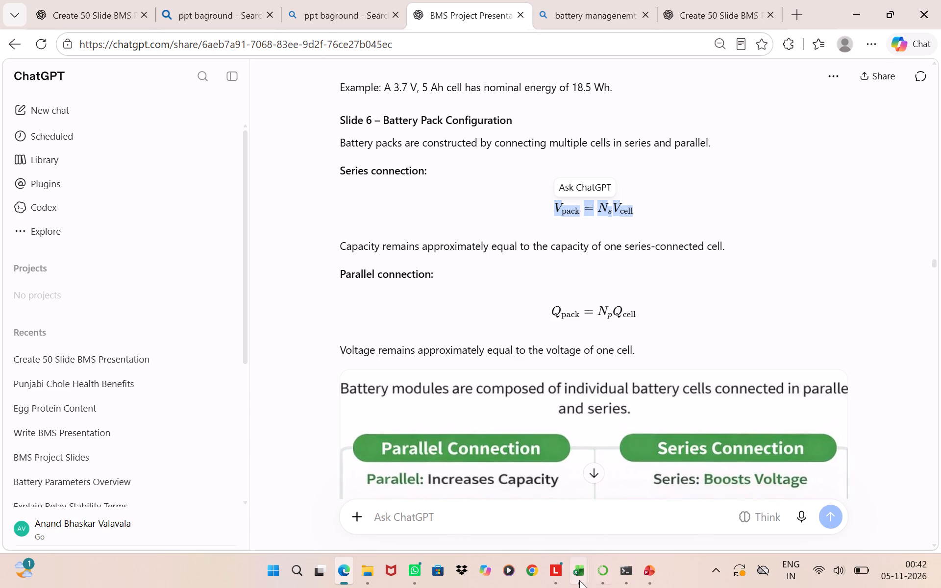
click(643, 570)
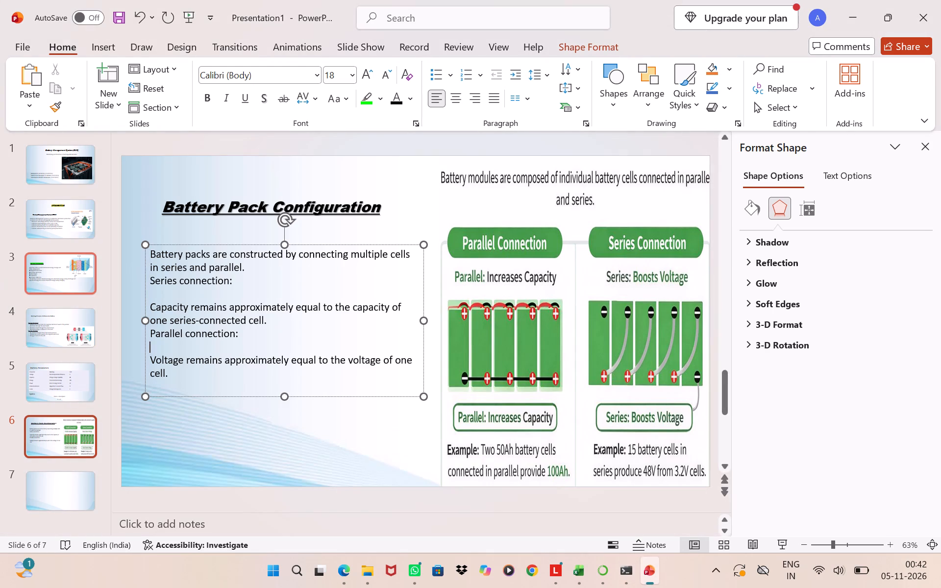
click(159, 291)
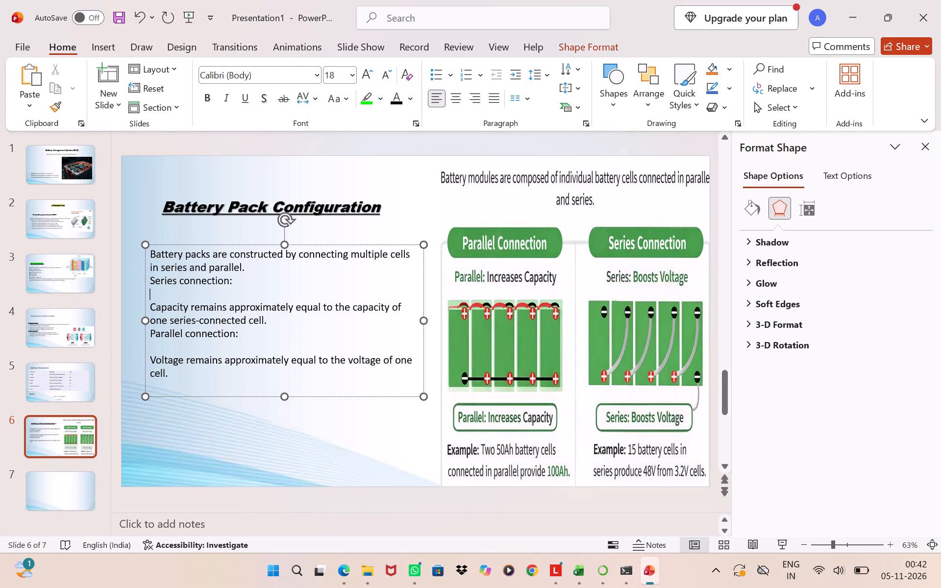
key(ctrl+v)
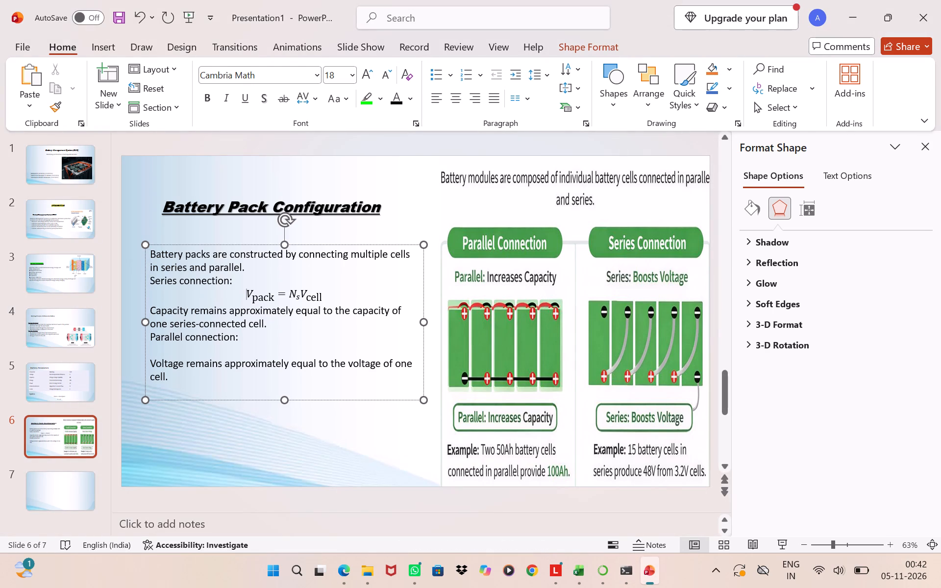
Copy the Q_pack = N_p Q_cell equation from ChatGPT into the blank line under "Parallel connection:" on slide 6.
click(271, 340)
click(169, 346)
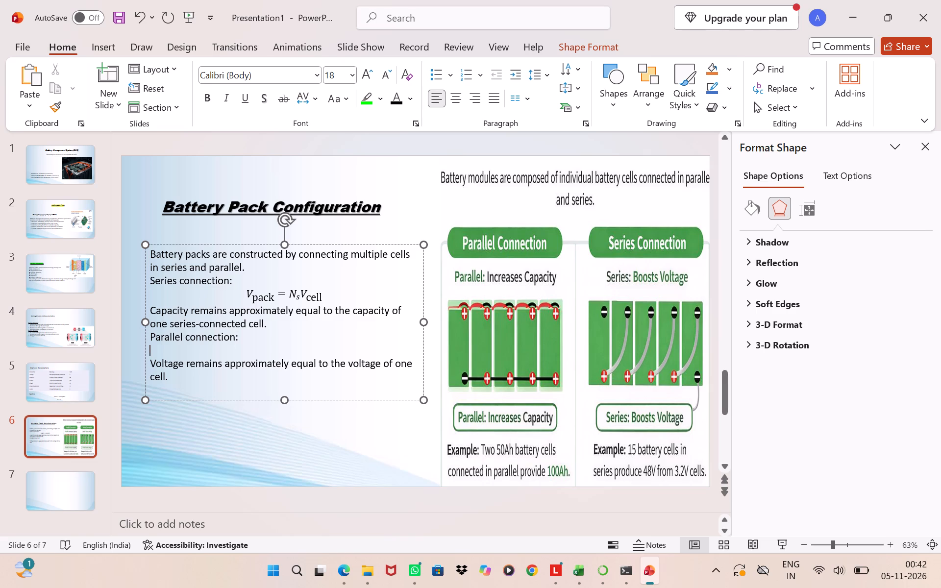
click(339, 573)
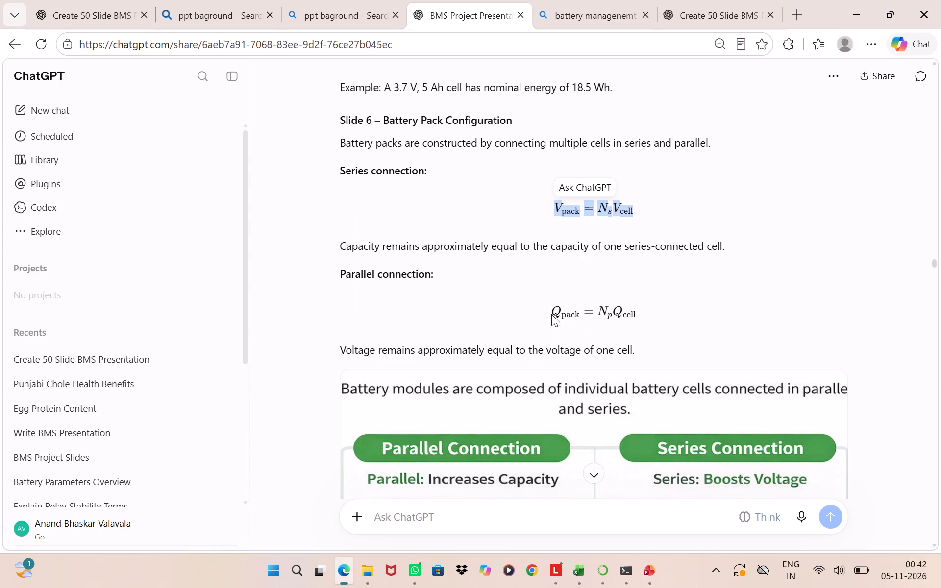
Copy the parallel connection formula Qpack = NpQcell from the ChatGPT page and paste it under "Parallel connection:" on slide 6 in PowerPoint.
drag(555, 310, 631, 316)
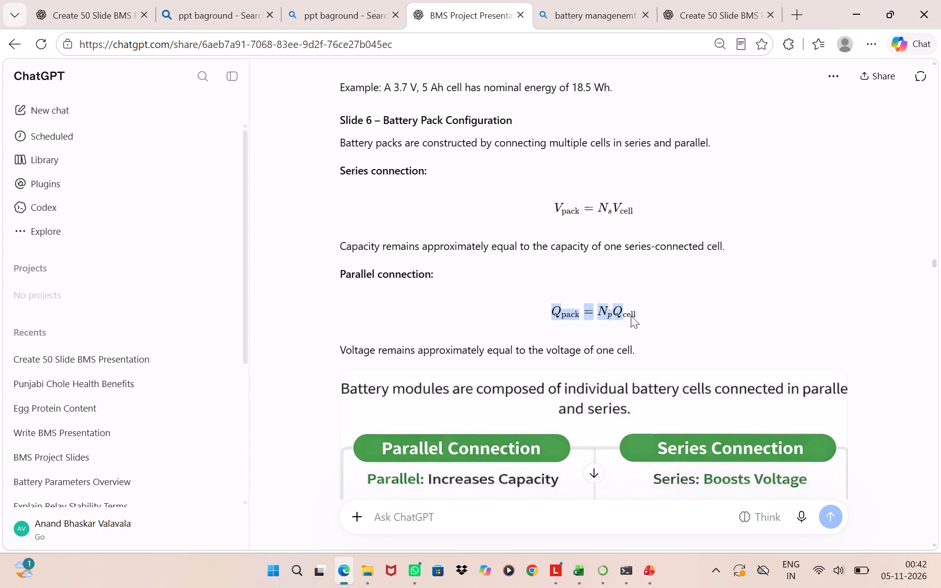
drag(631, 316, 643, 315)
key(ctrl+c)
click(649, 571)
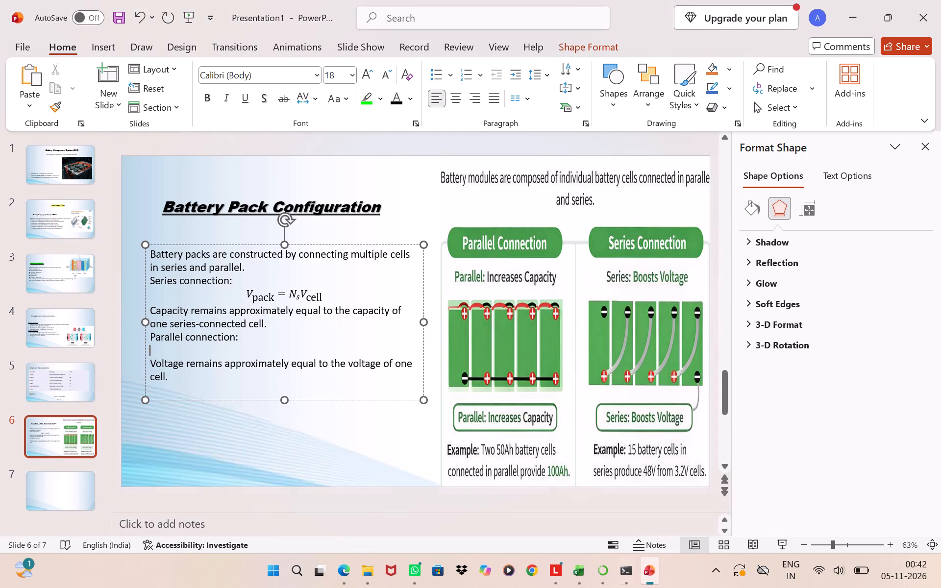
key(ctrl+v)
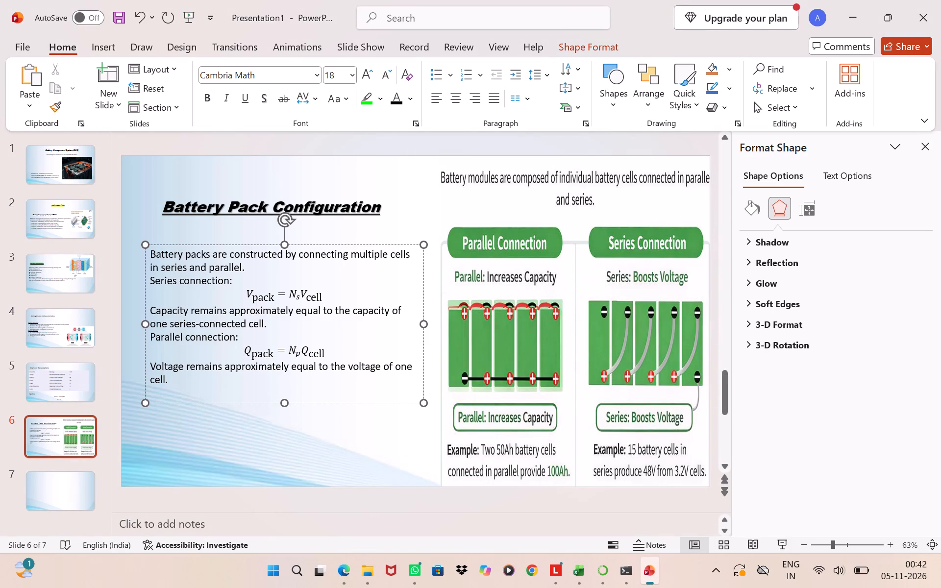
Set the font size of all body text on the Battery Pack Configuration slide to 20.
drag(150, 255, 292, 365)
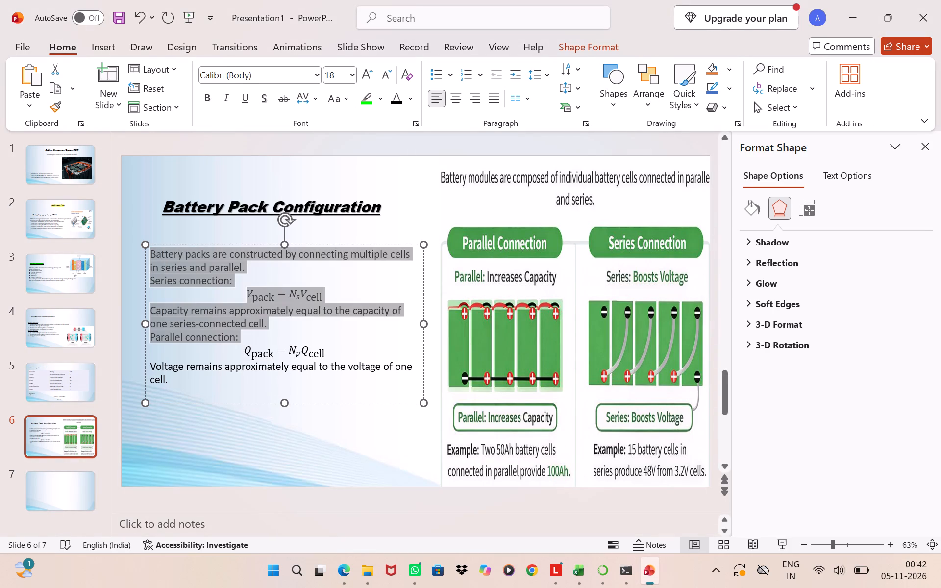
drag(292, 365, 339, 393)
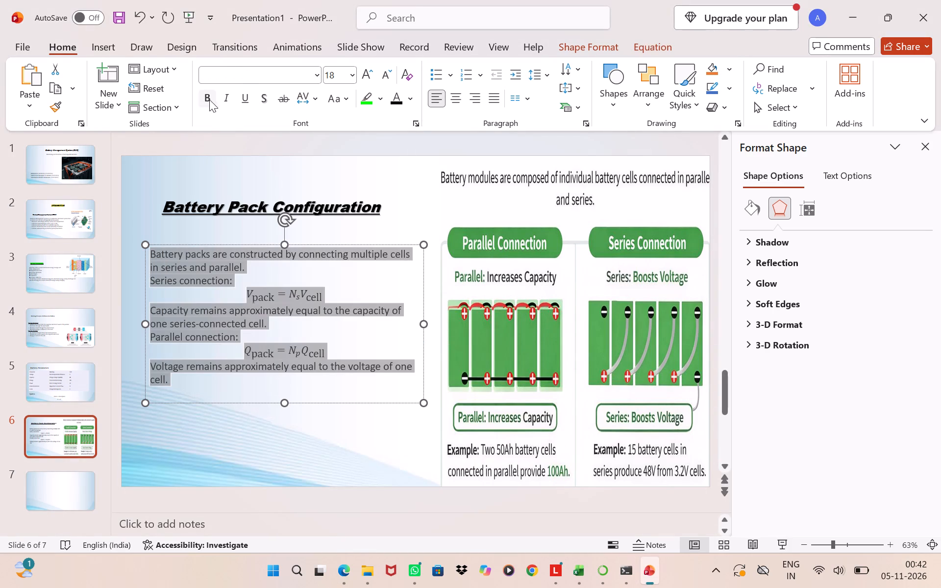
click(352, 73)
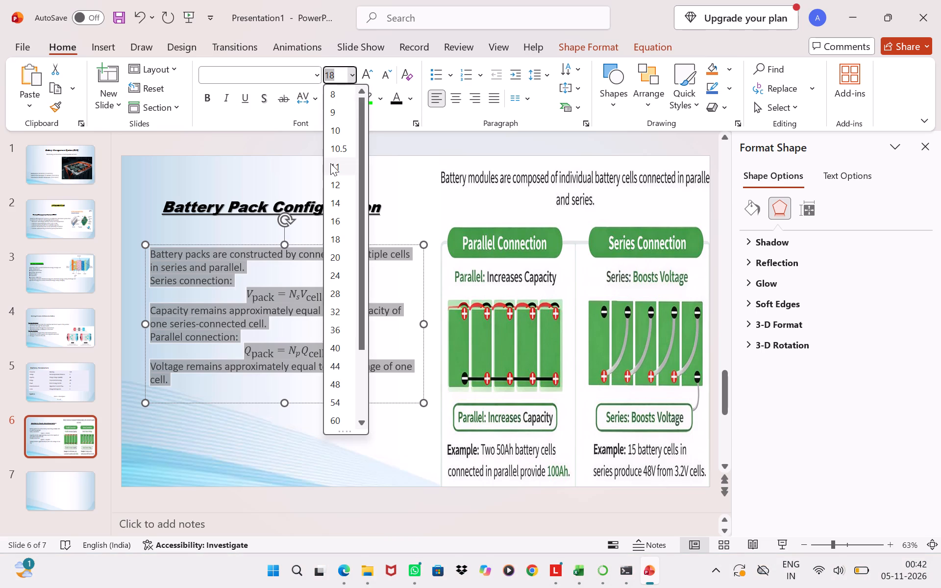
click(337, 257)
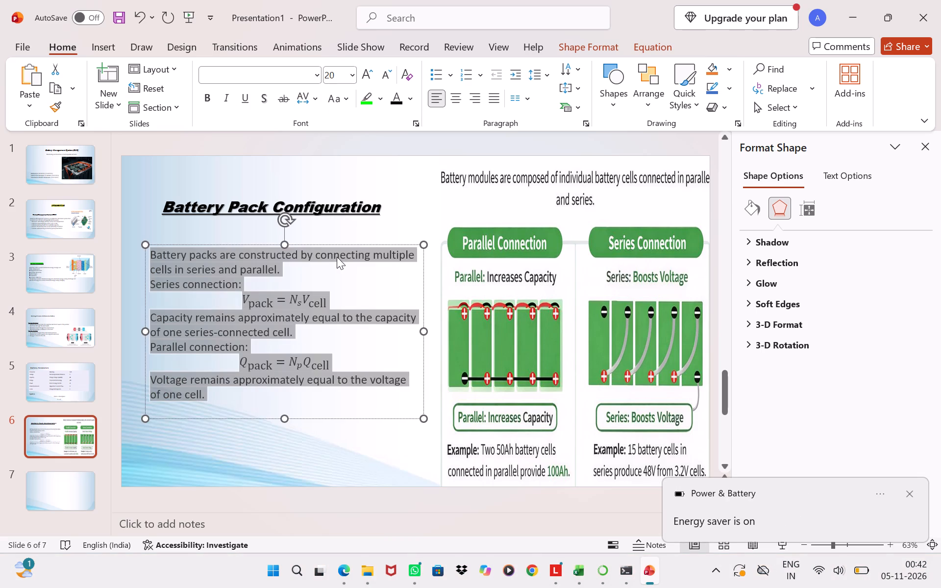
click(348, 280)
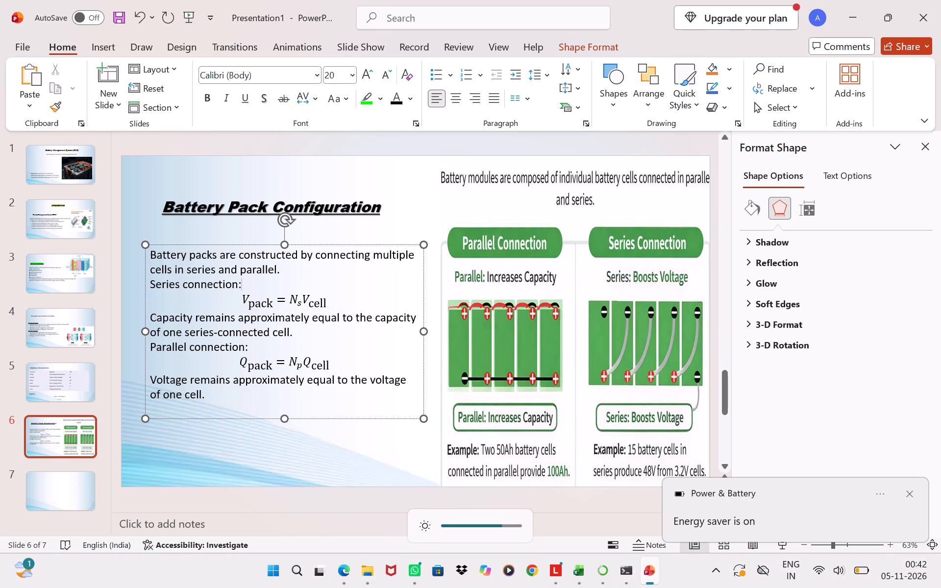
Make the "Series connection:" and "Parallel connection:" subheadings on slide 6 bold.
drag(242, 287, 191, 286)
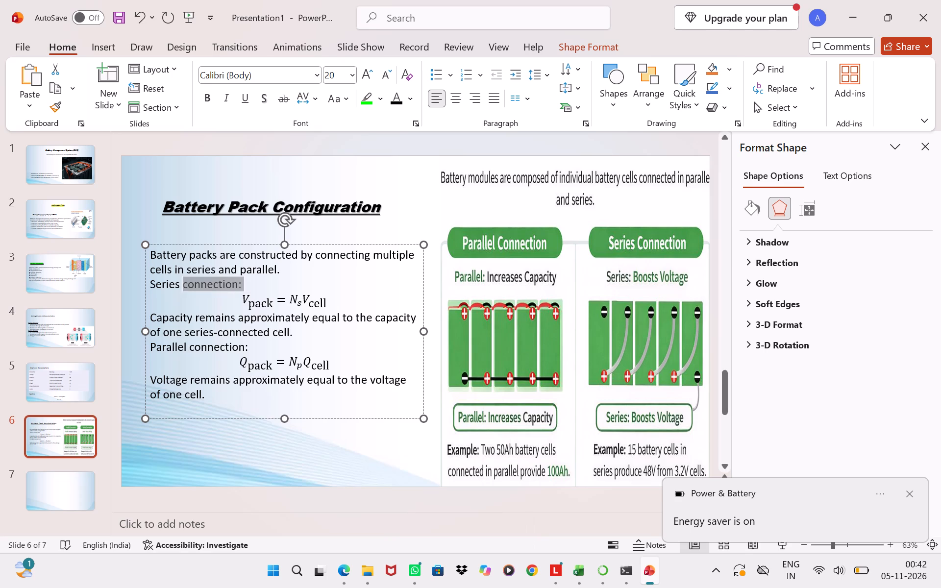
drag(191, 286, 157, 285)
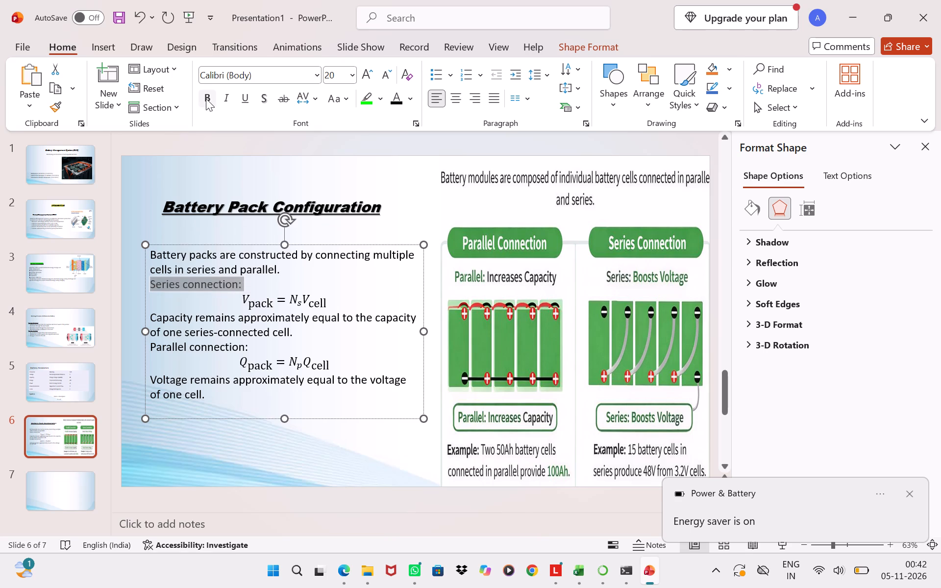
click(206, 98)
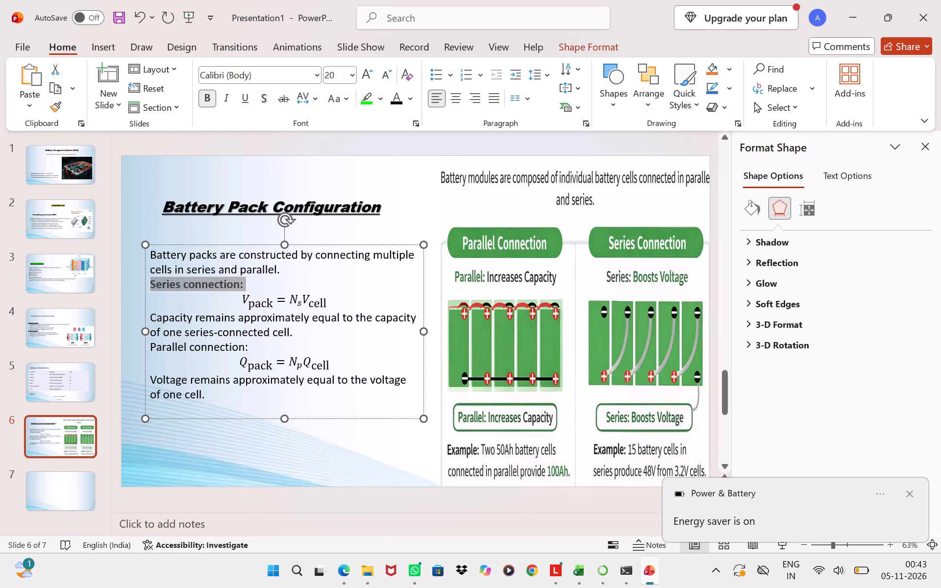
drag(247, 347, 152, 348)
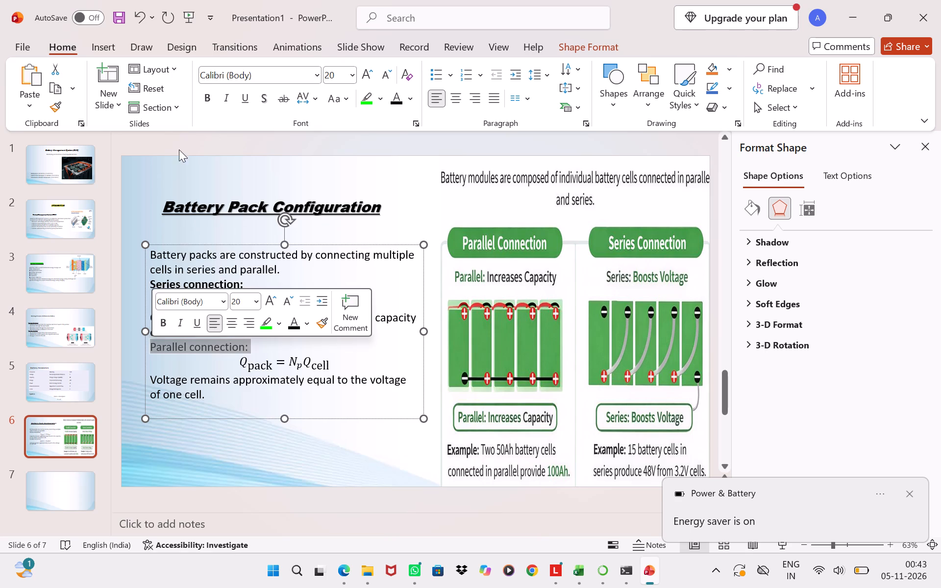
click(205, 98)
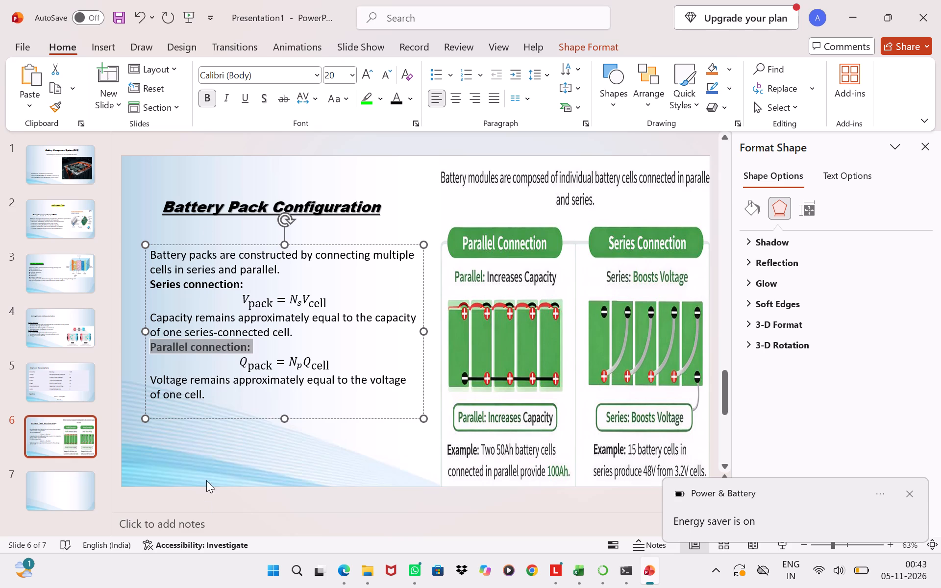
click(207, 452)
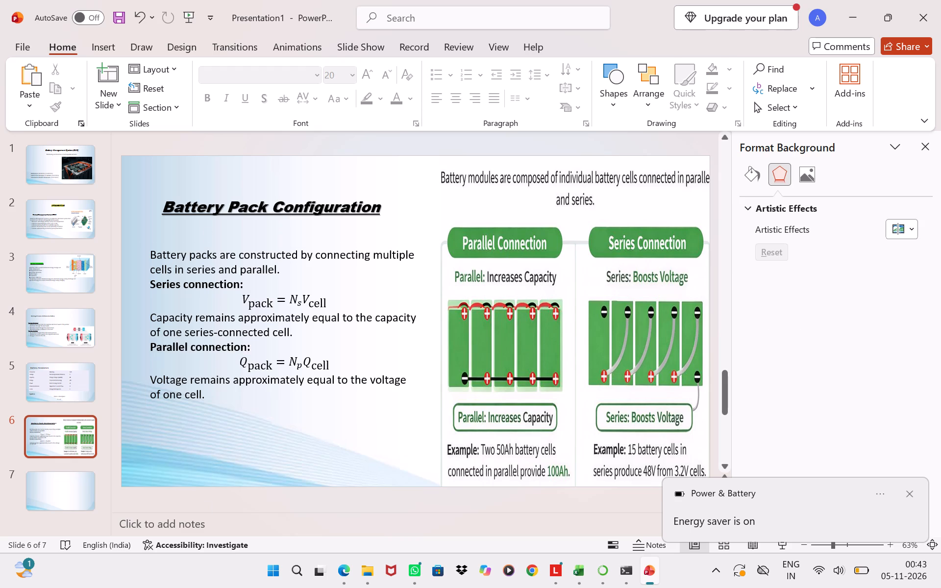
click(67, 485)
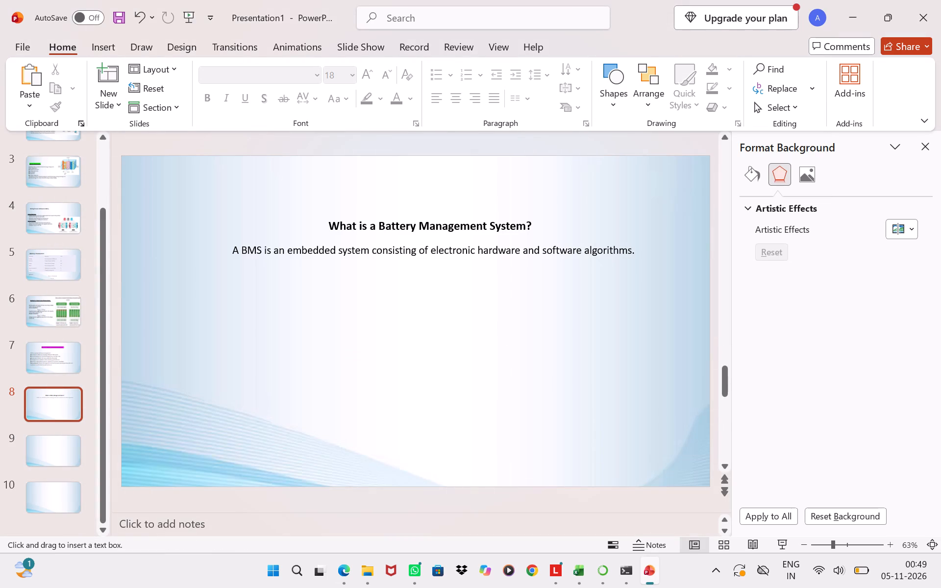
drag(302, 293, 544, 414)
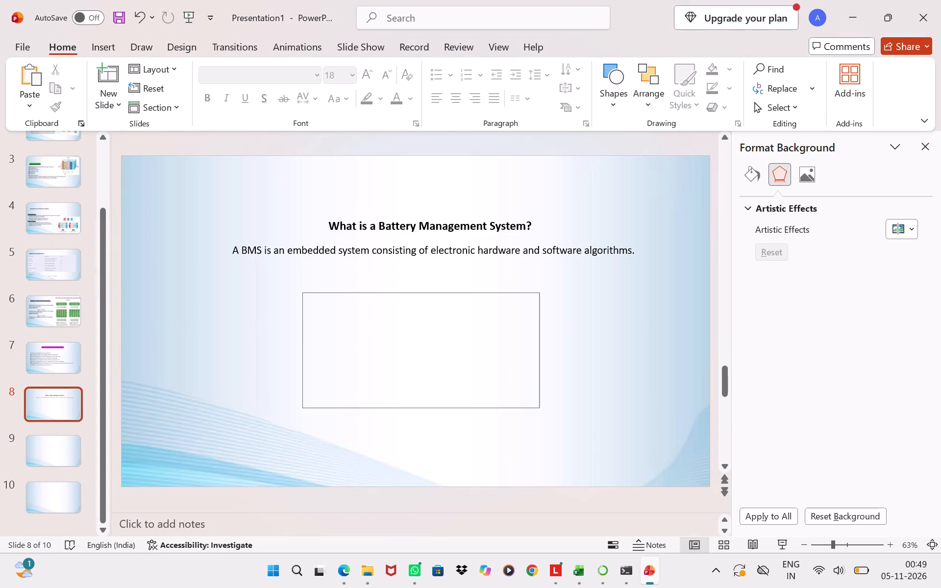
drag(544, 414, 574, 482)
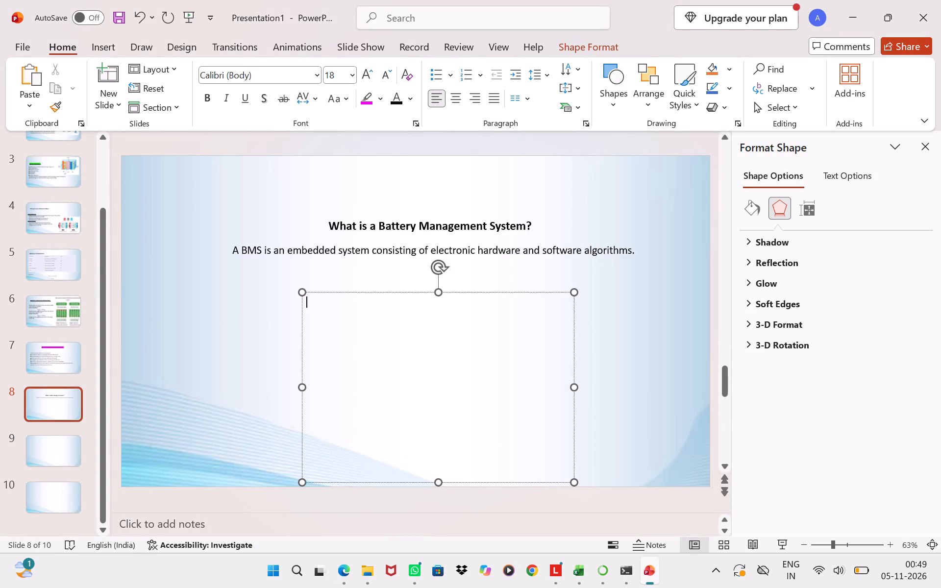
drag(442, 291, 433, 266)
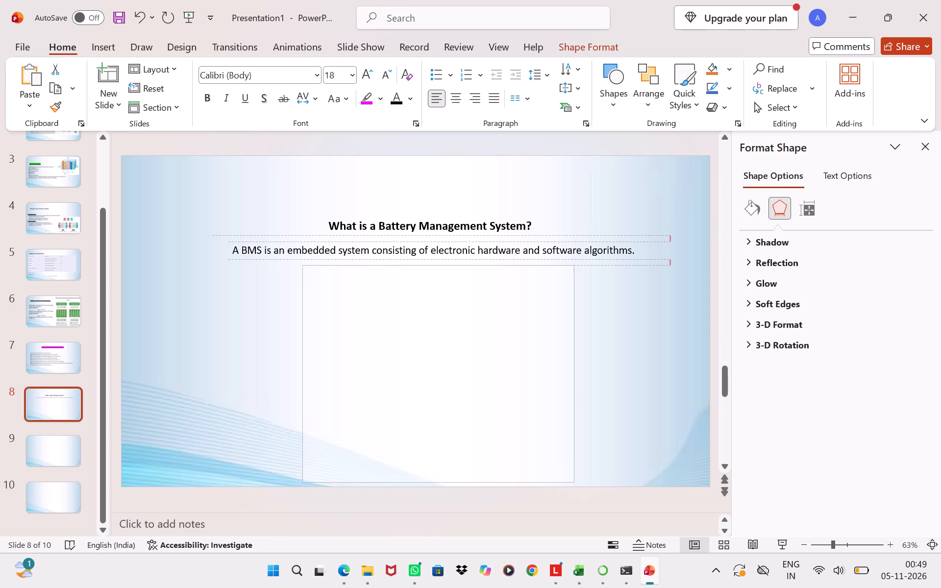
drag(433, 266, 434, 271)
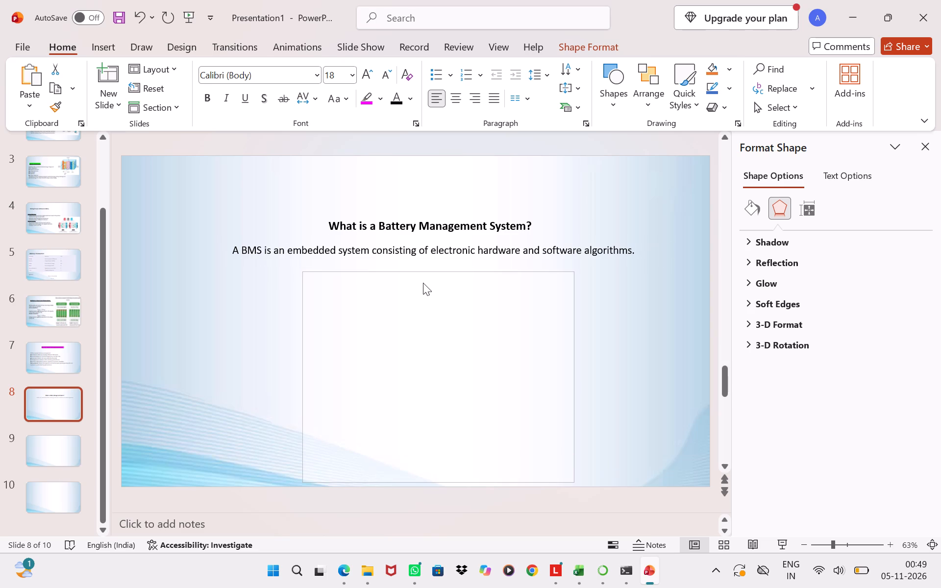
drag(442, 291, 435, 276)
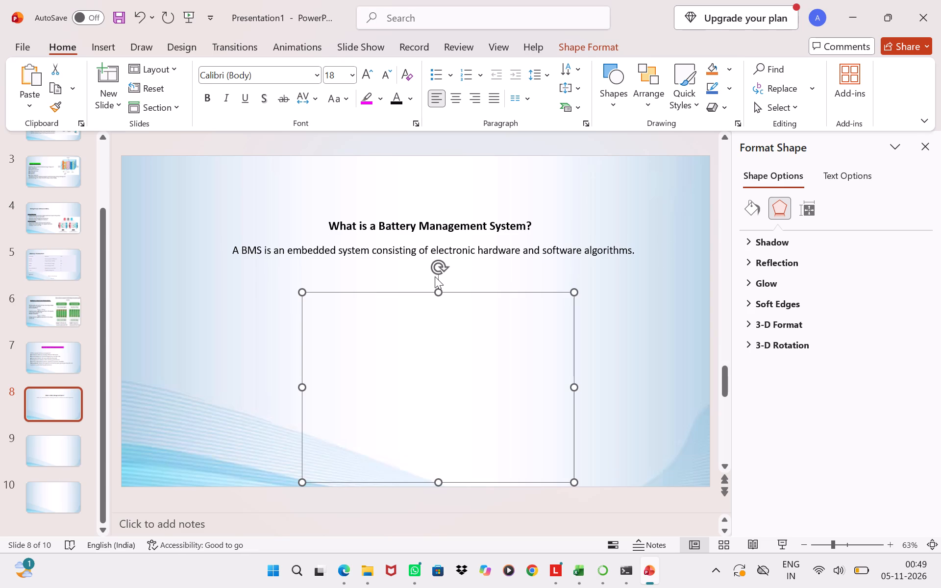
drag(429, 334, 425, 314)
key(ctrl+v)
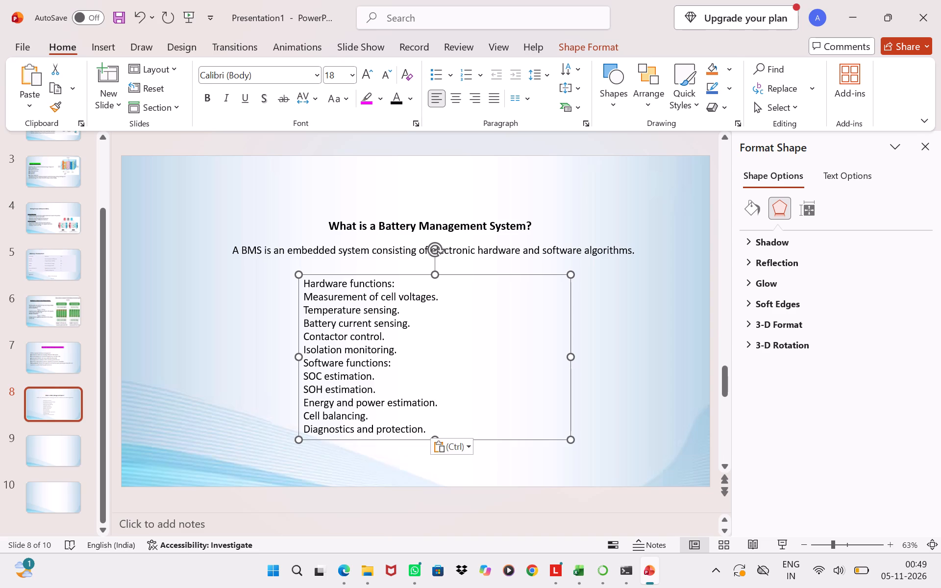
Make the "Hardware functions:" and "Software functions:" headings on slide 8 bold.
drag(395, 282, 349, 287)
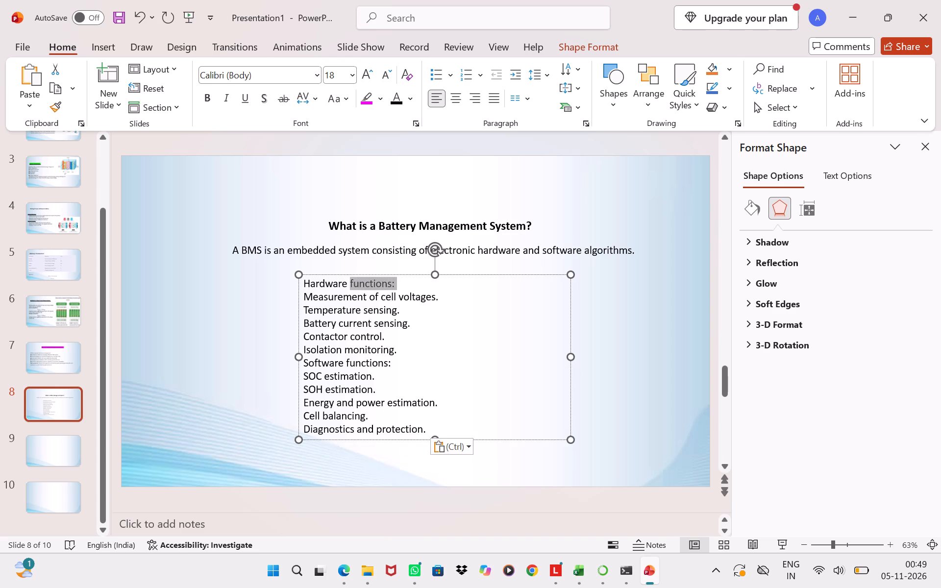
drag(349, 287, 323, 285)
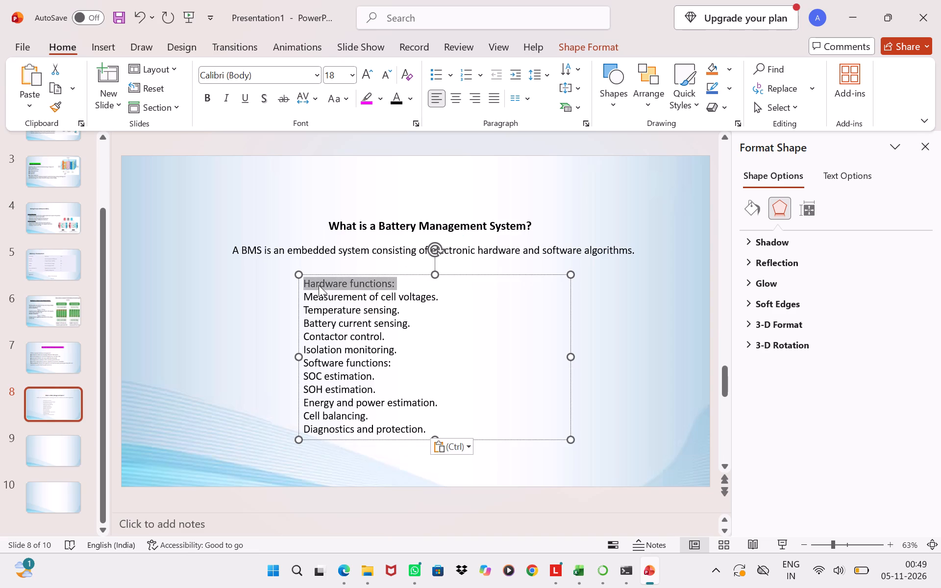
key(ctrl+b)
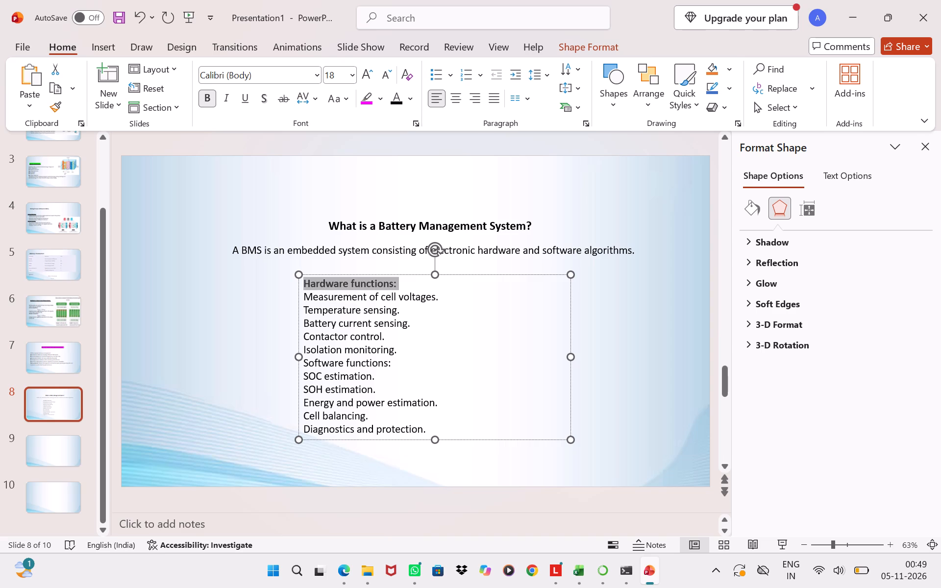
drag(391, 362, 304, 367)
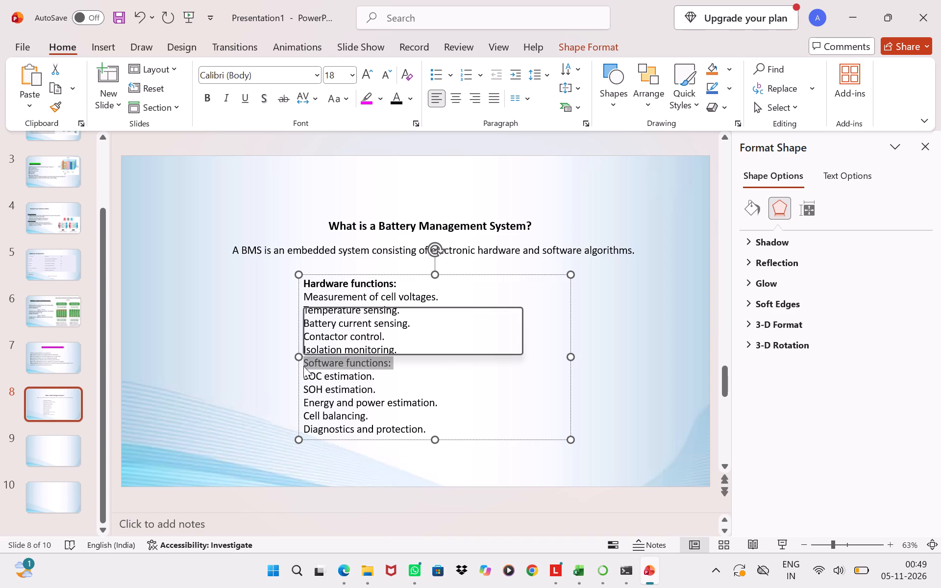
click(314, 342)
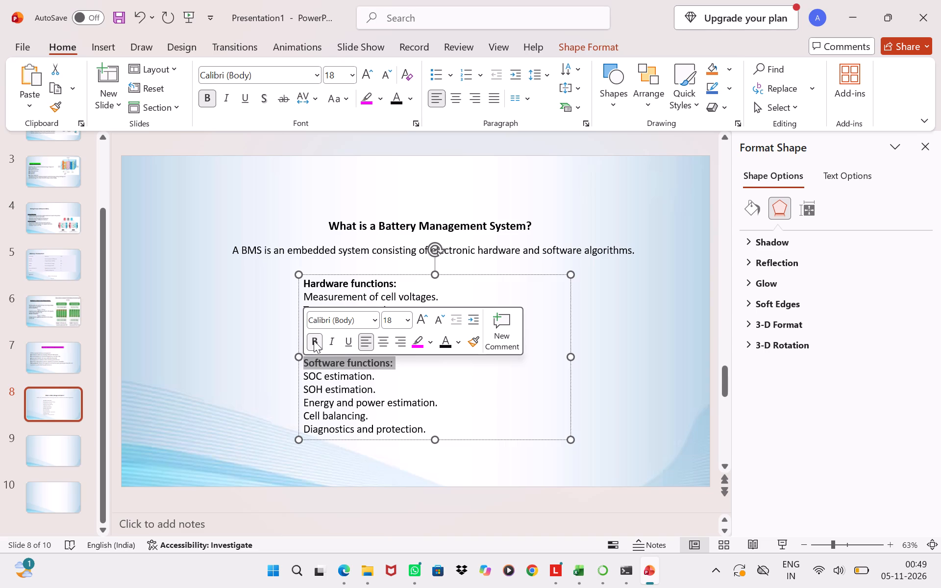
Highlight the "Software functions:" and "Hardware functions:" headings in yellow.
click(432, 341)
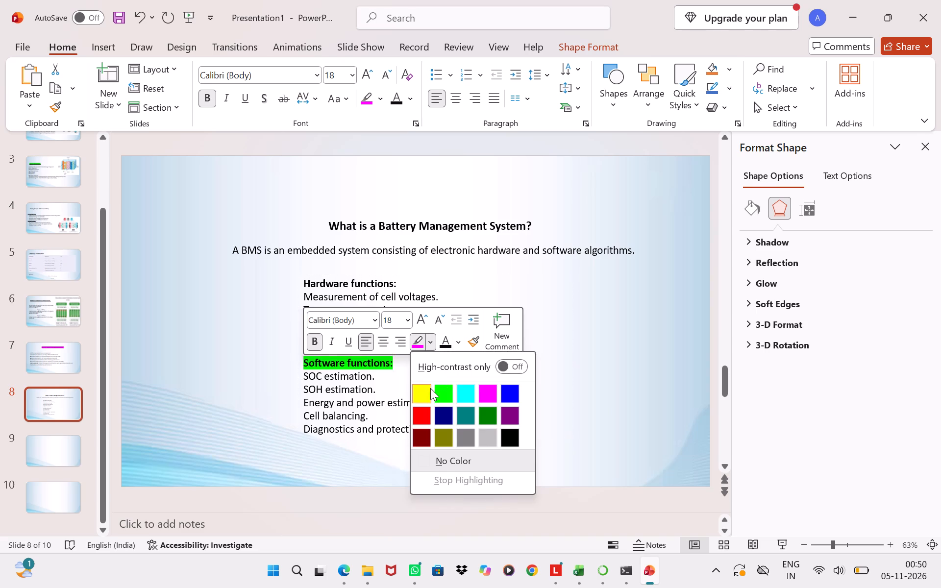
click(427, 390)
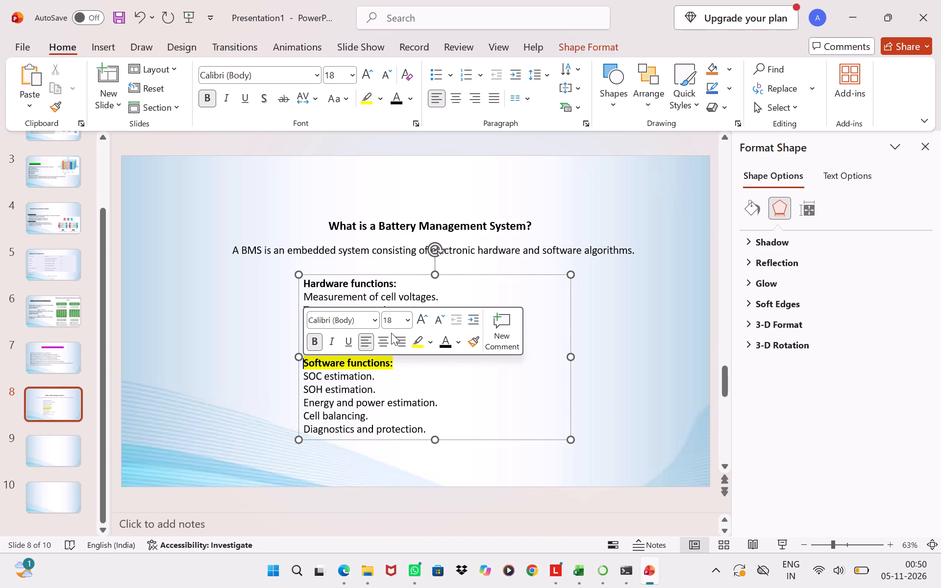
click(401, 282)
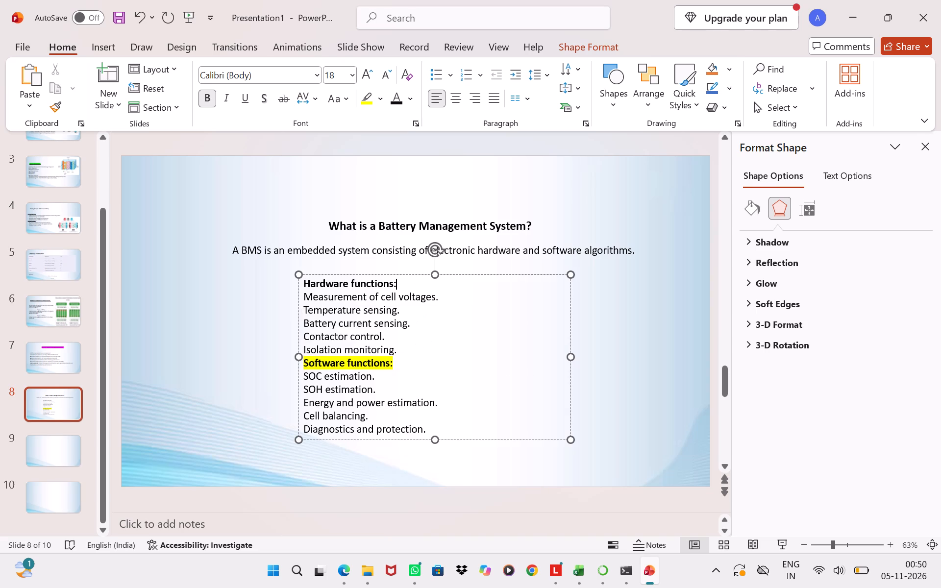
drag(401, 283, 322, 280)
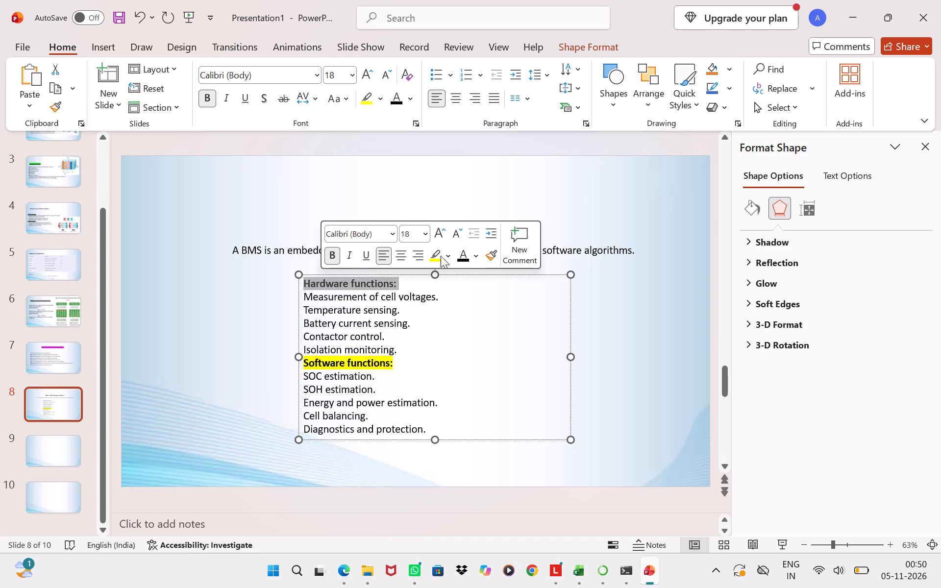
click(448, 256)
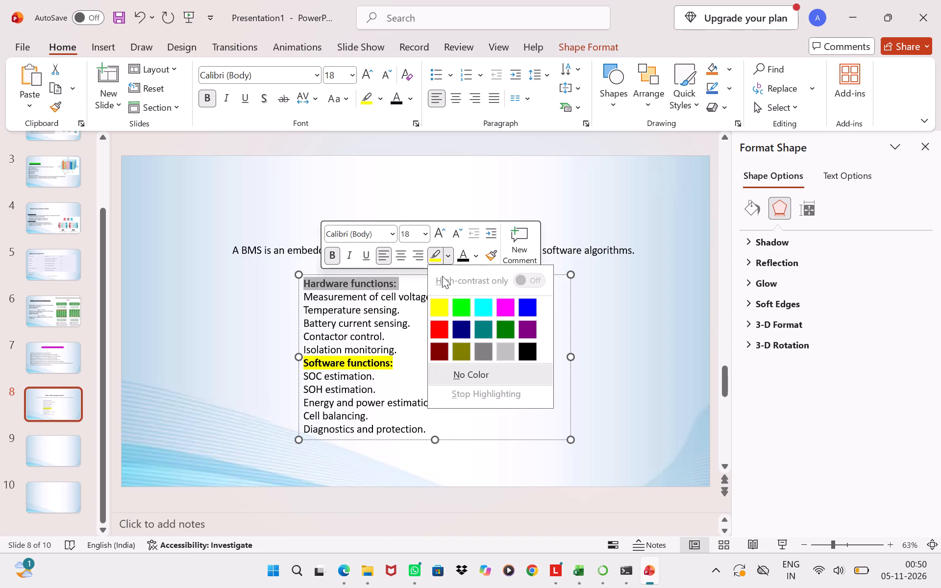
click(439, 302)
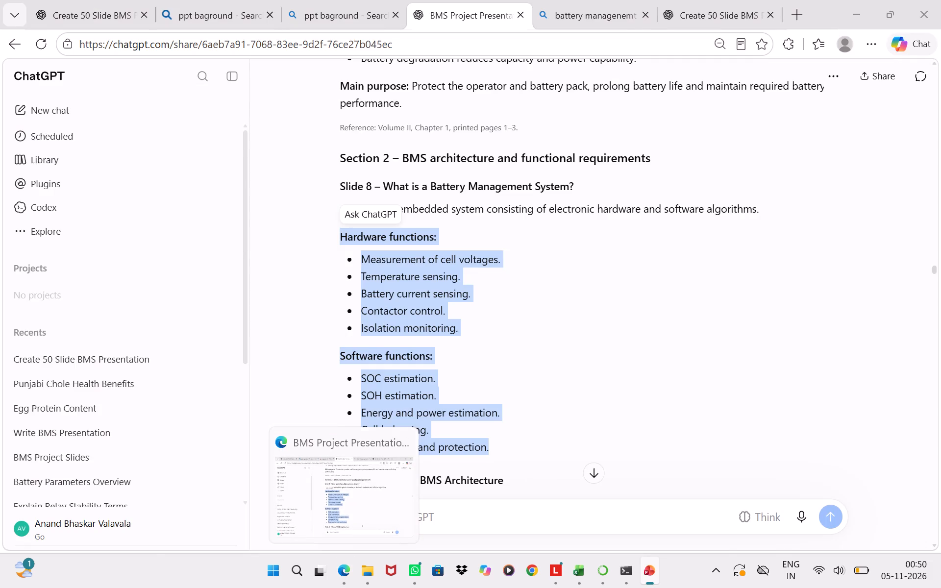
Apply hollow round bullets to the five hardware function items, from "Measurement of cell voltages." to "Isolation monitoring.".
drag(304, 298, 322, 309)
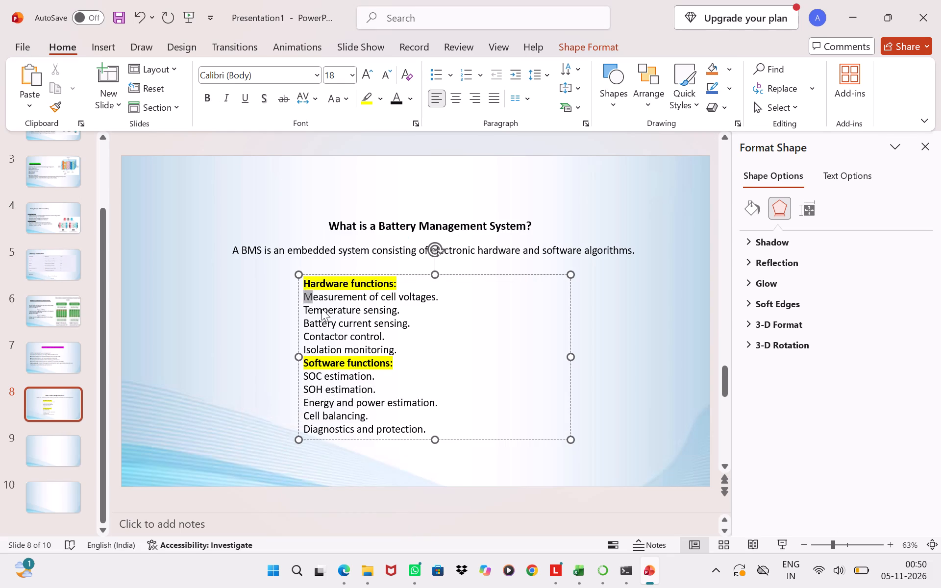
drag(322, 309, 404, 348)
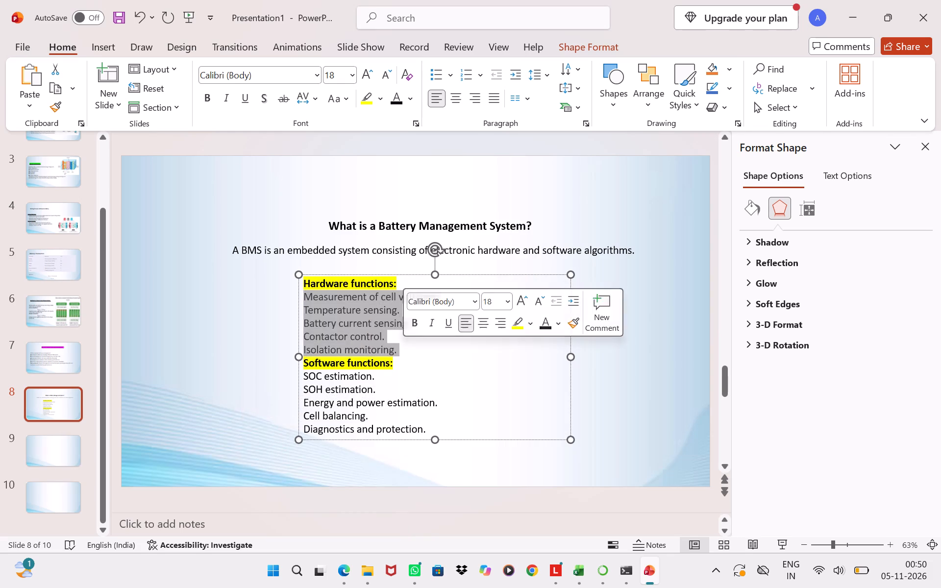
click(478, 74)
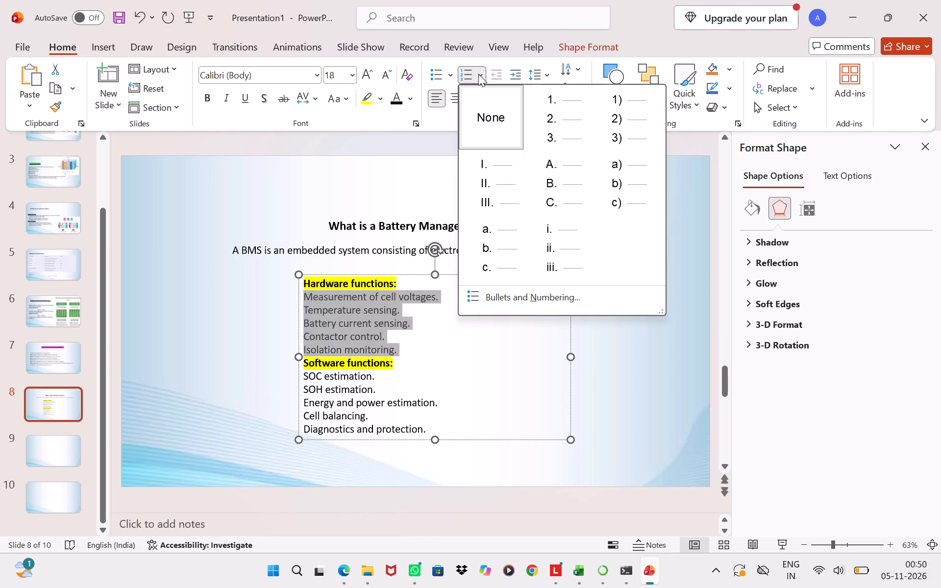
click(449, 78)
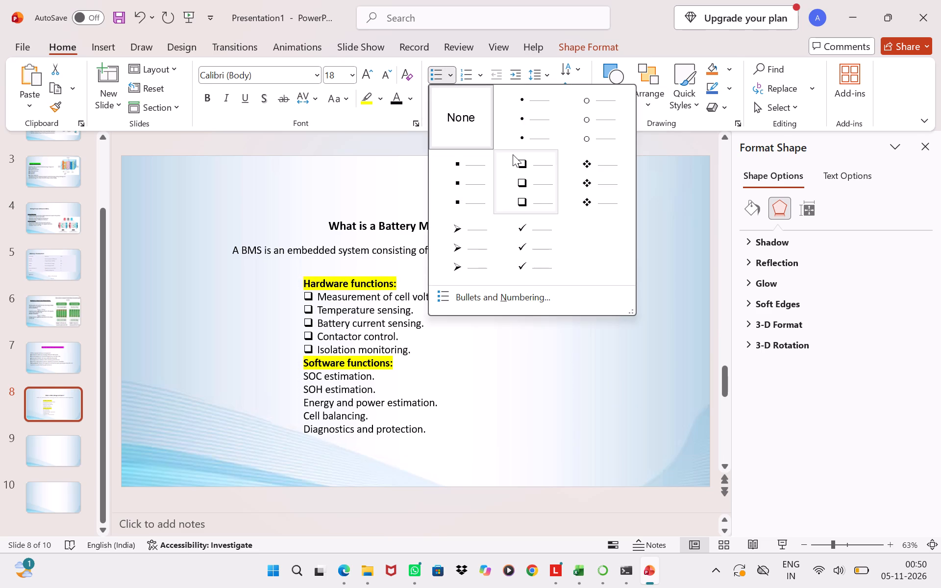
click(580, 110)
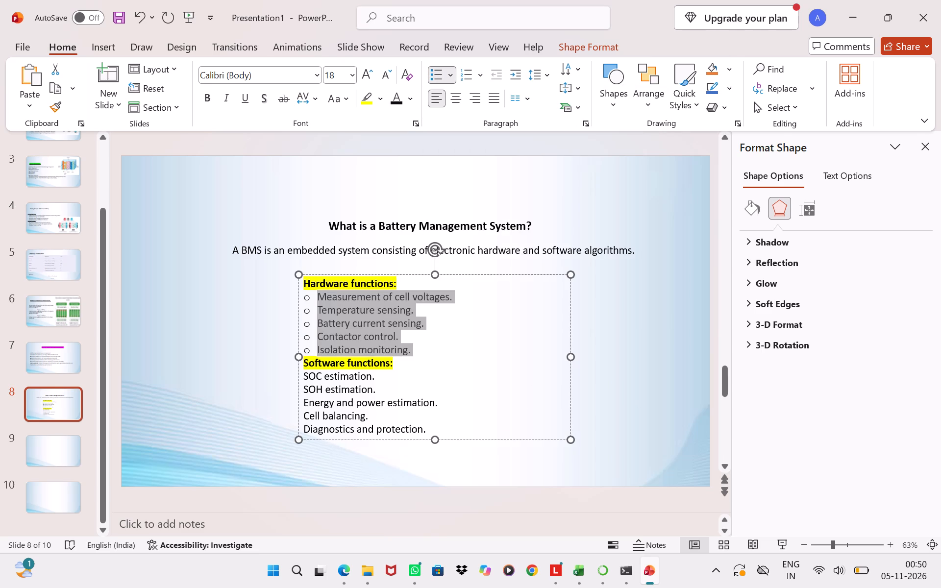
Apply hollow round bullets to the five software function items, from "SOC estimation." to "Diagnostics and protection.".
drag(304, 379, 408, 430)
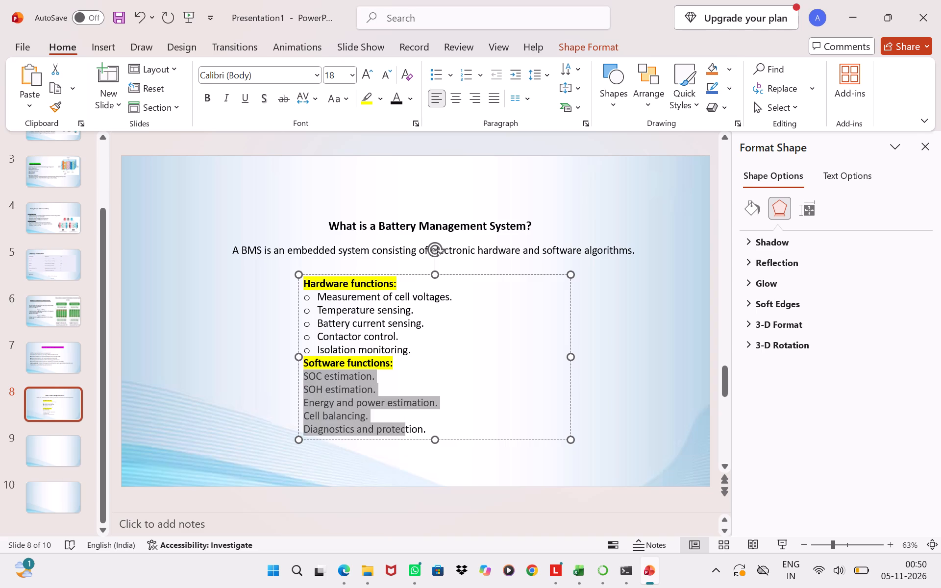
drag(408, 430, 433, 436)
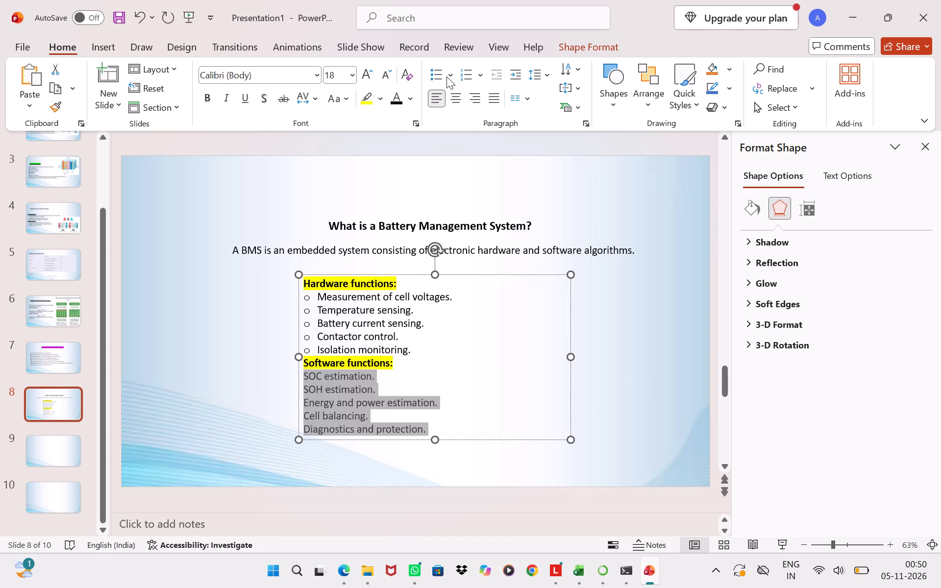
click(446, 76)
click(589, 124)
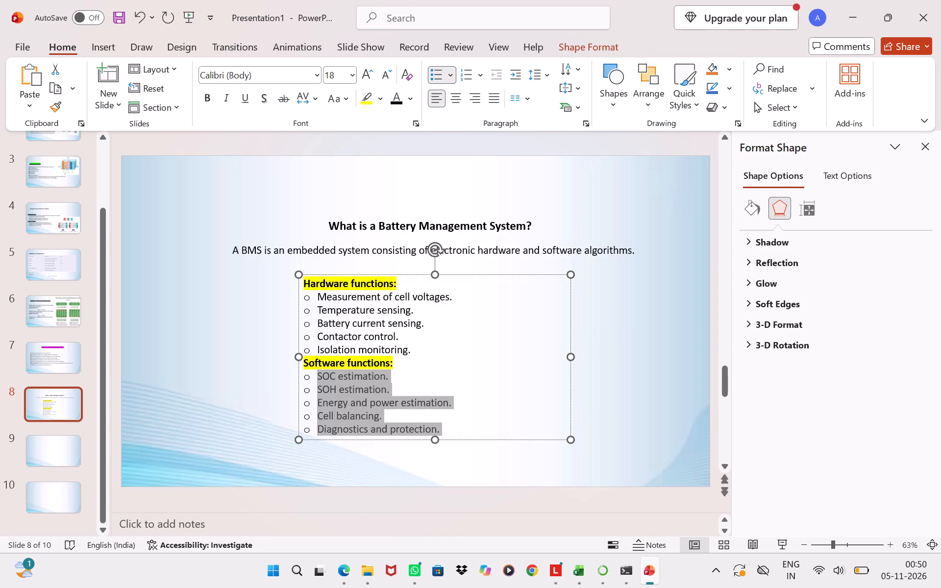
Set all the hardware and software functions text on slide 8 to size 20 and nudge its text box slightly upward.
click(516, 344)
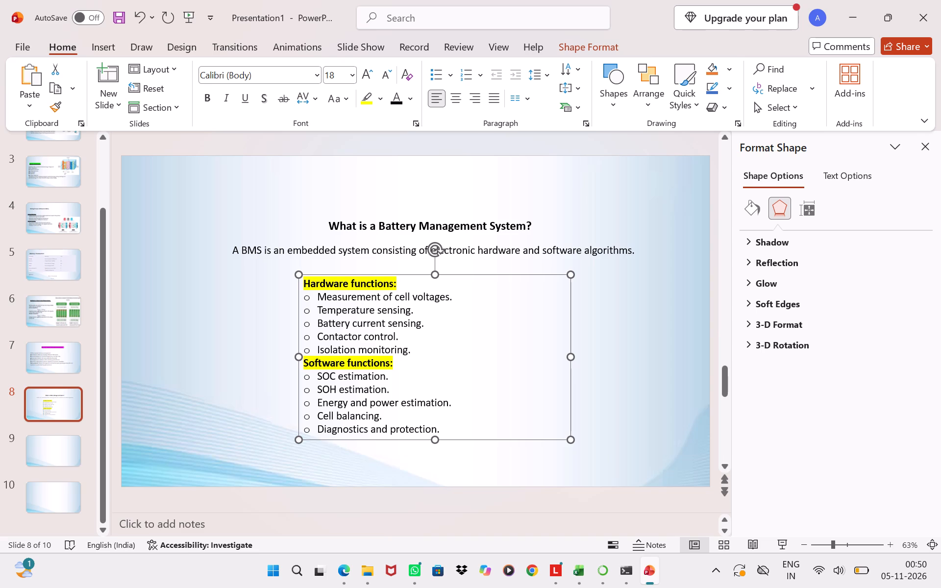
drag(306, 281, 308, 289)
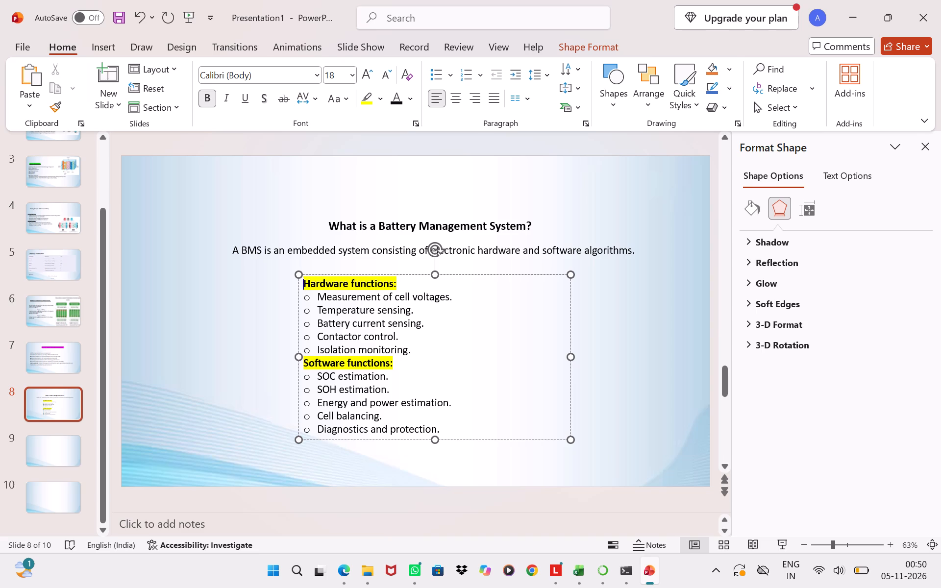
drag(308, 289, 461, 453)
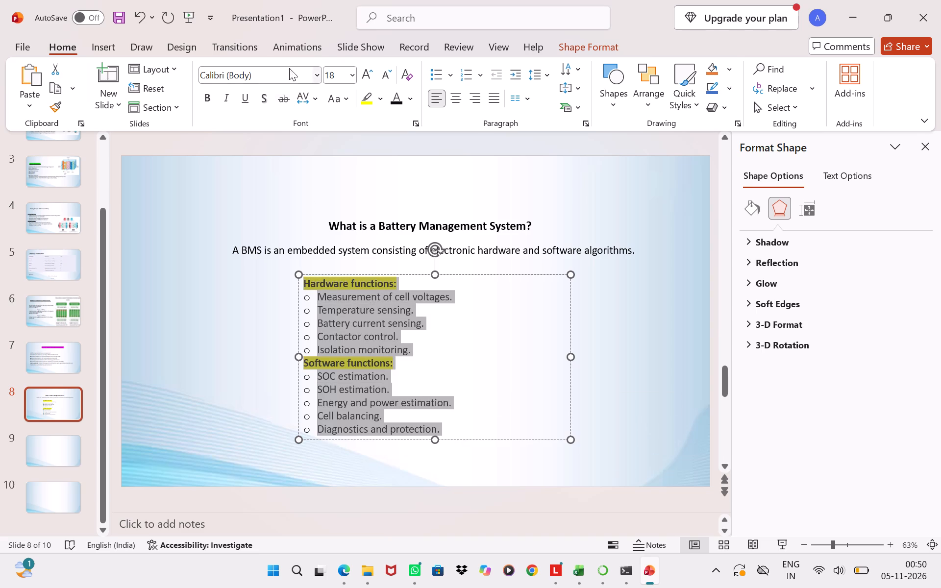
click(354, 77)
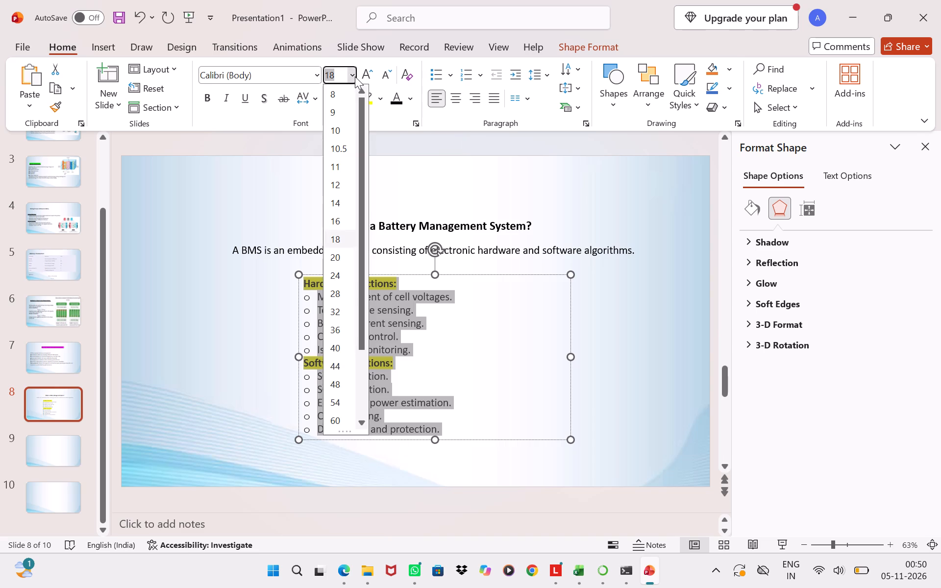
click(332, 255)
click(633, 390)
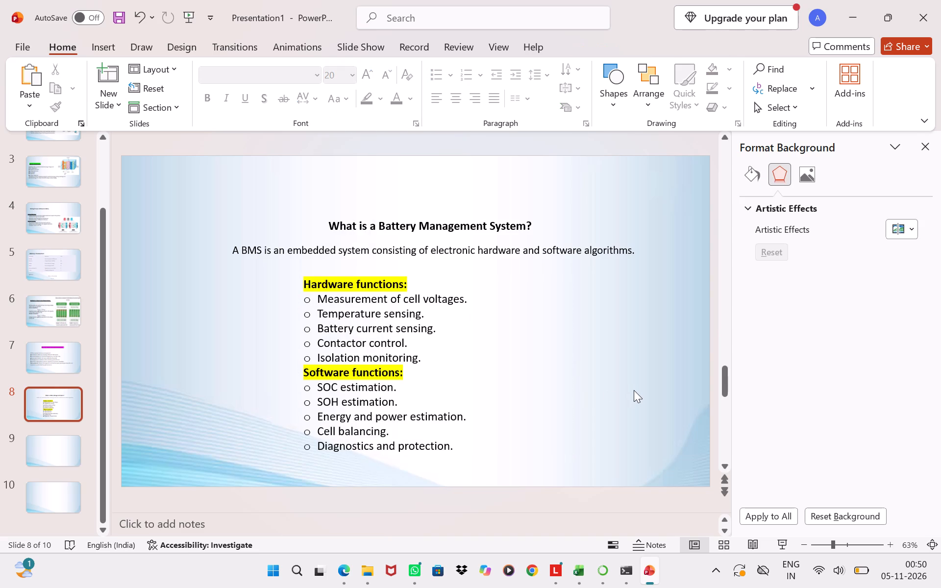
click(353, 313)
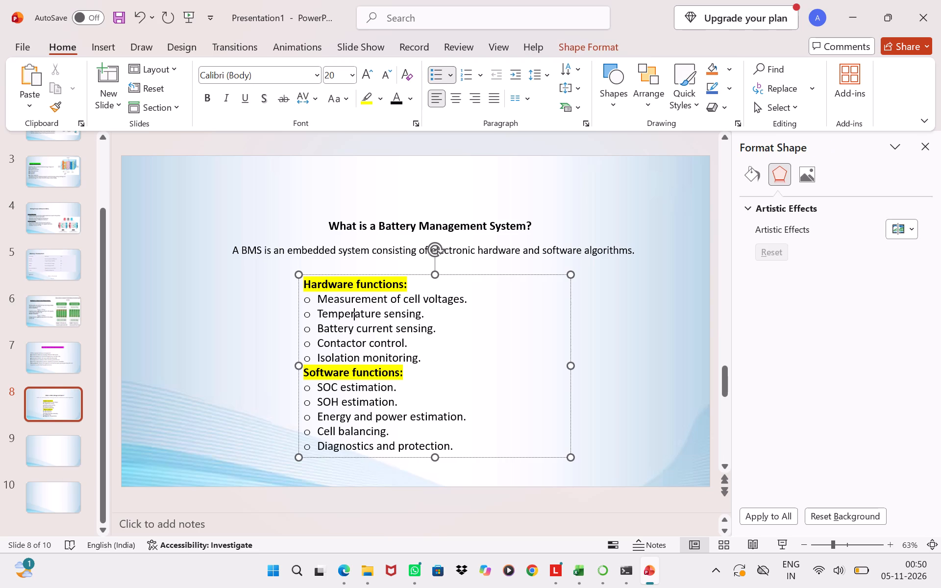
click(473, 351)
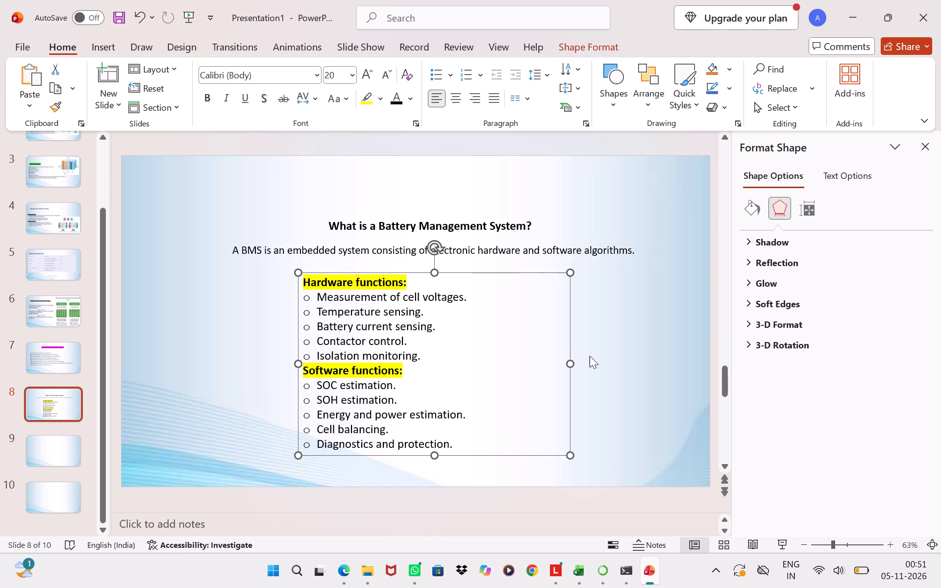
click(536, 225)
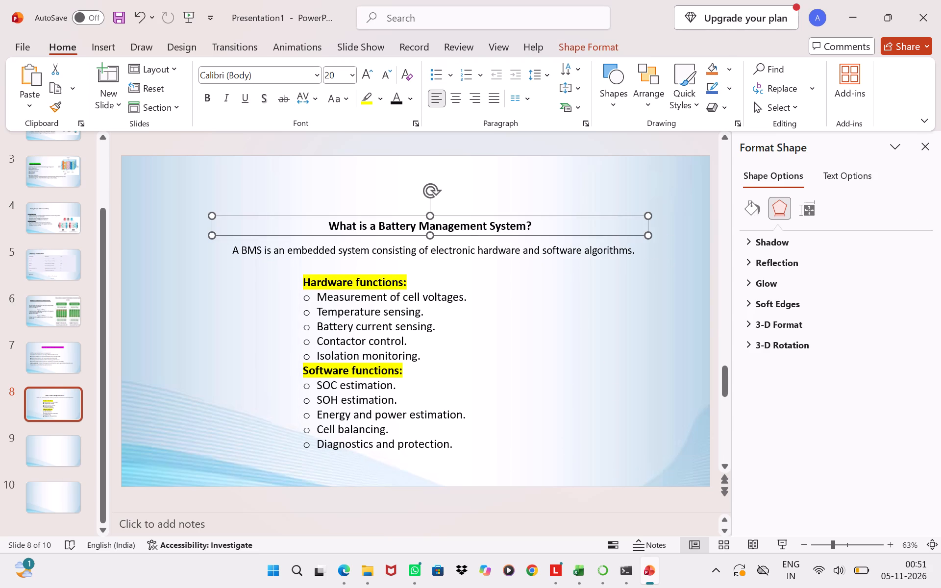
click(613, 392)
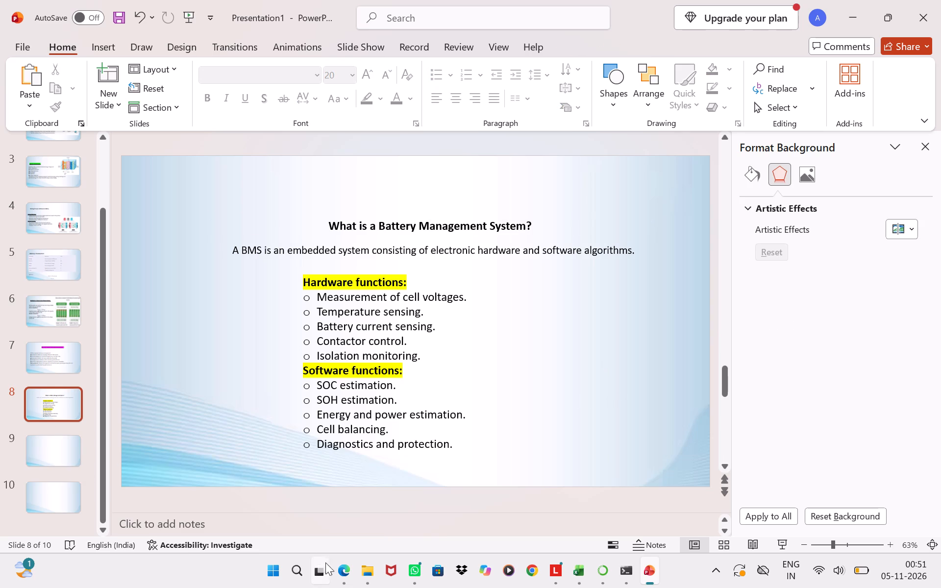
click(50, 446)
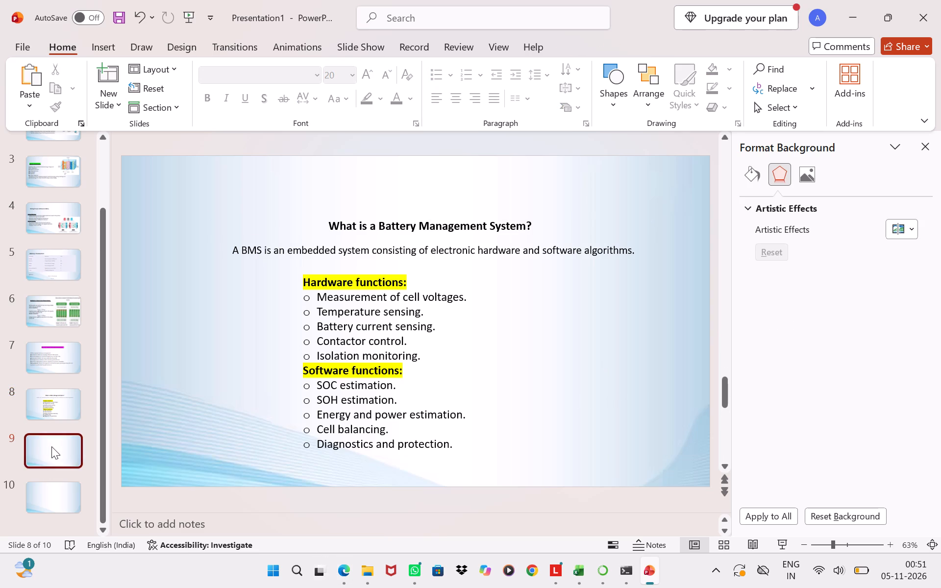
click(339, 570)
scroll(374, 420, down, 2)
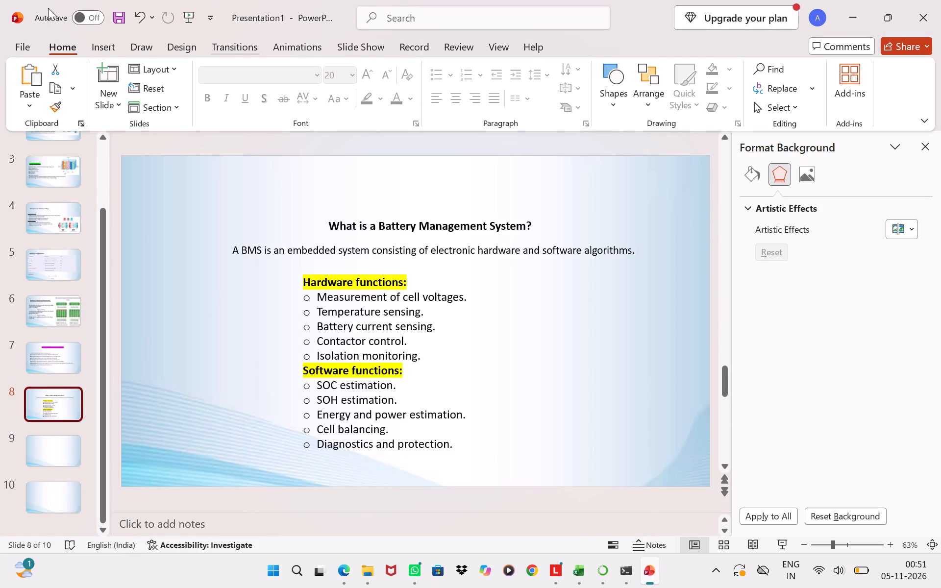
With slide 9 selected, switch to Edge and copy the Slide 9 title "Overall BMS Architecture" from the ChatGPT conversation.
click(37, 445)
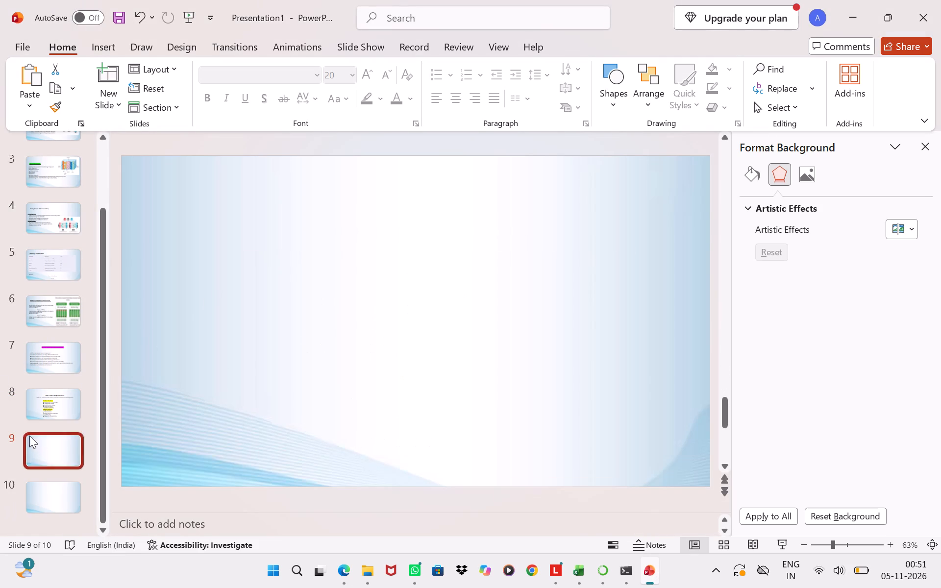
click(348, 563)
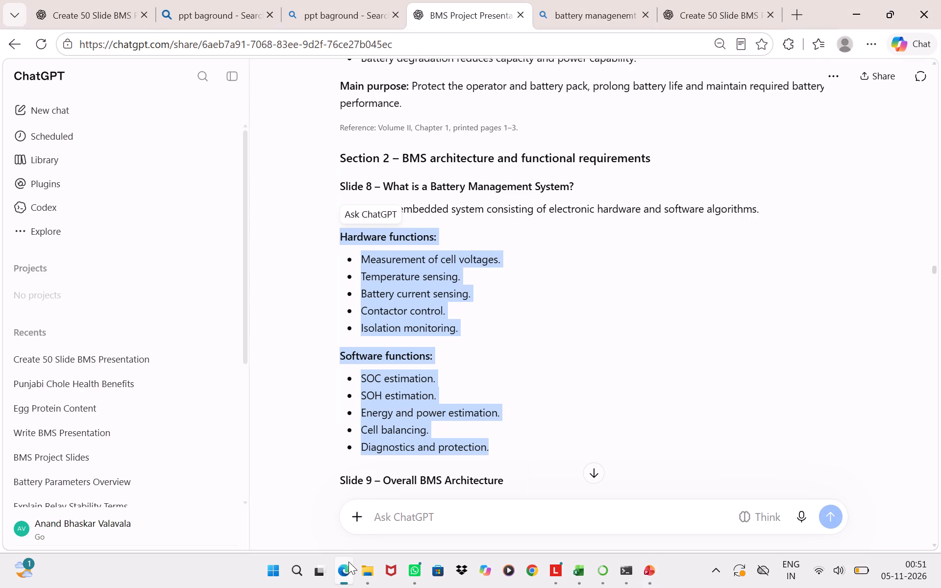
click(515, 424)
scroll(515, 424, down, 1)
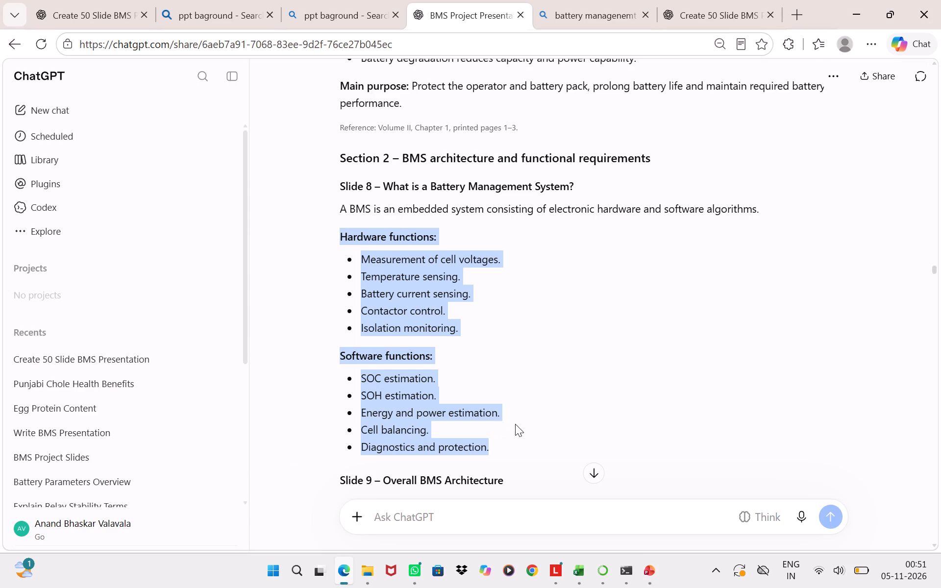
scroll(515, 424, down, 2)
scroll(404, 291, down, 2)
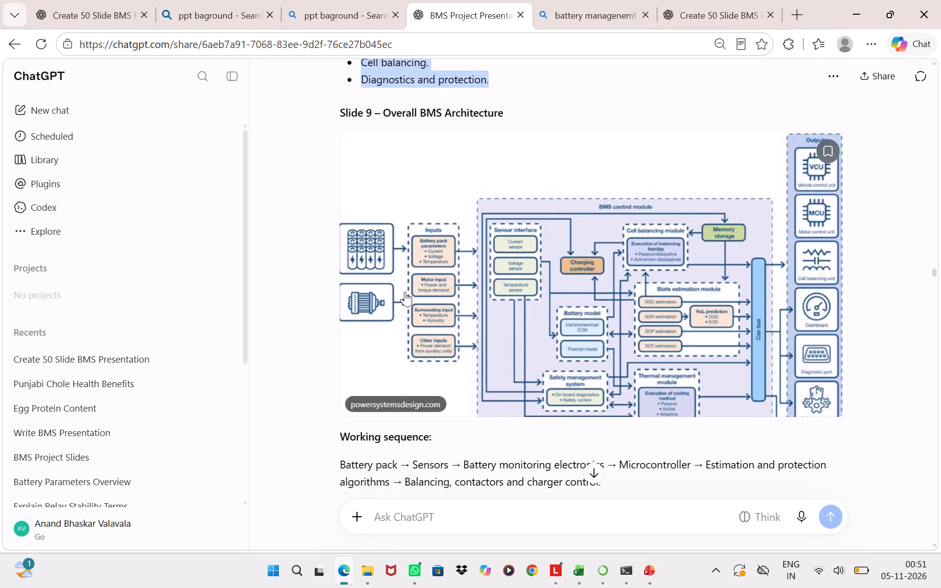
scroll(405, 292, down, 2)
scroll(405, 292, up, 1)
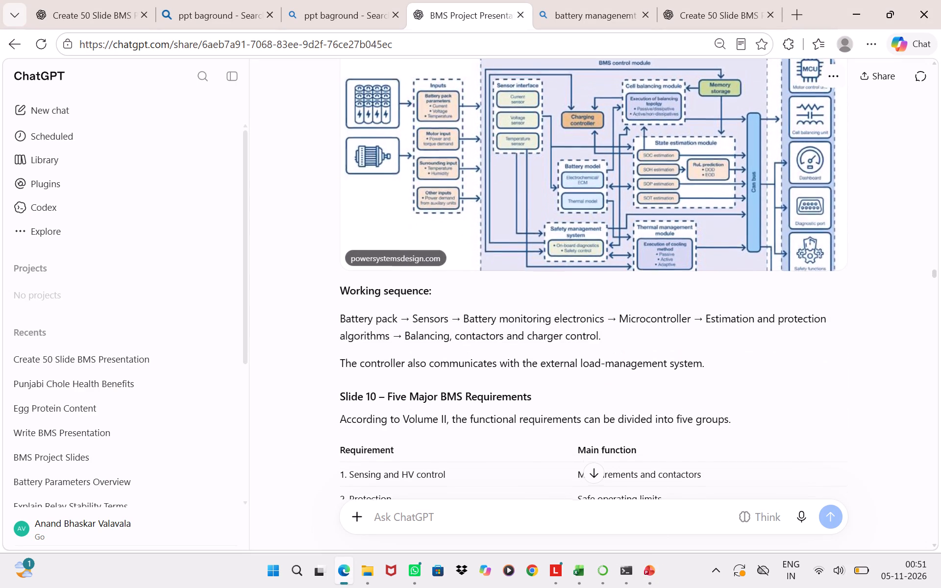
scroll(405, 292, up, 2)
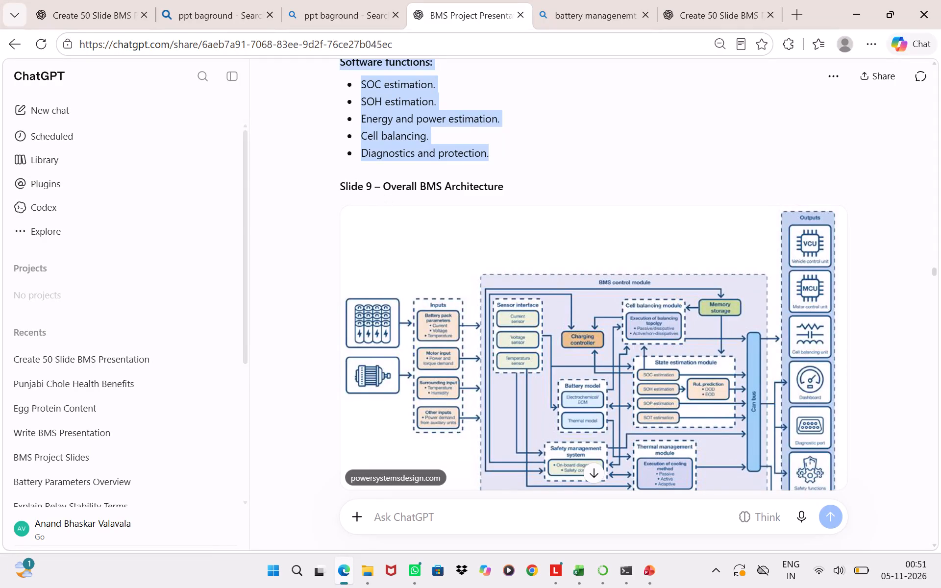
drag(379, 187, 504, 198)
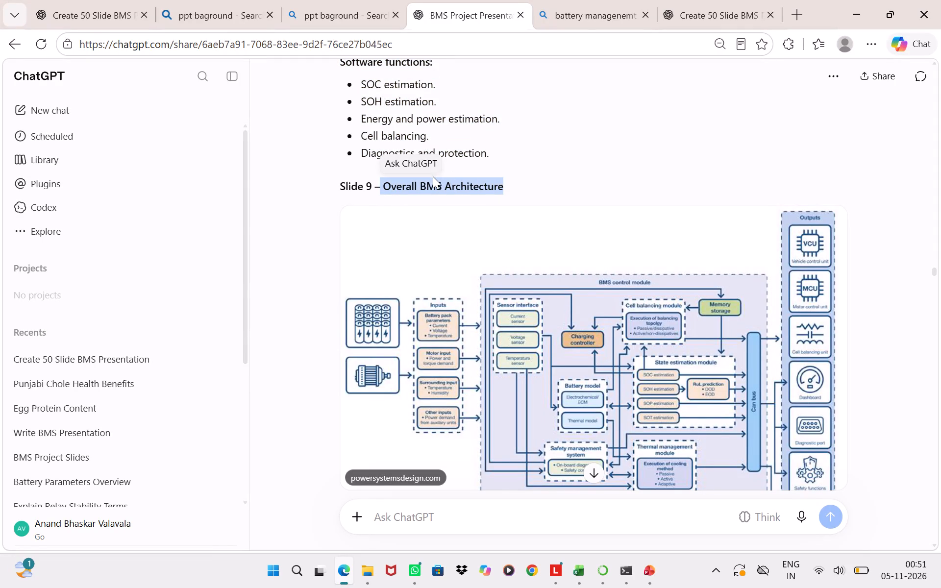
key(ctrl+c)
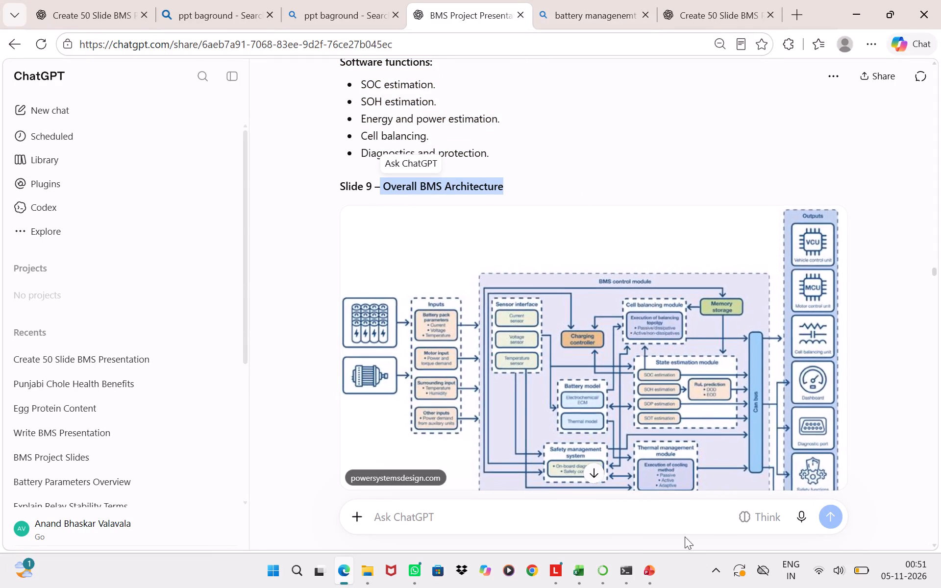
In PowerPoint, paste "Overall BMS Architecture" into a new text box across the top of slide 9 and centre the text.
click(646, 571)
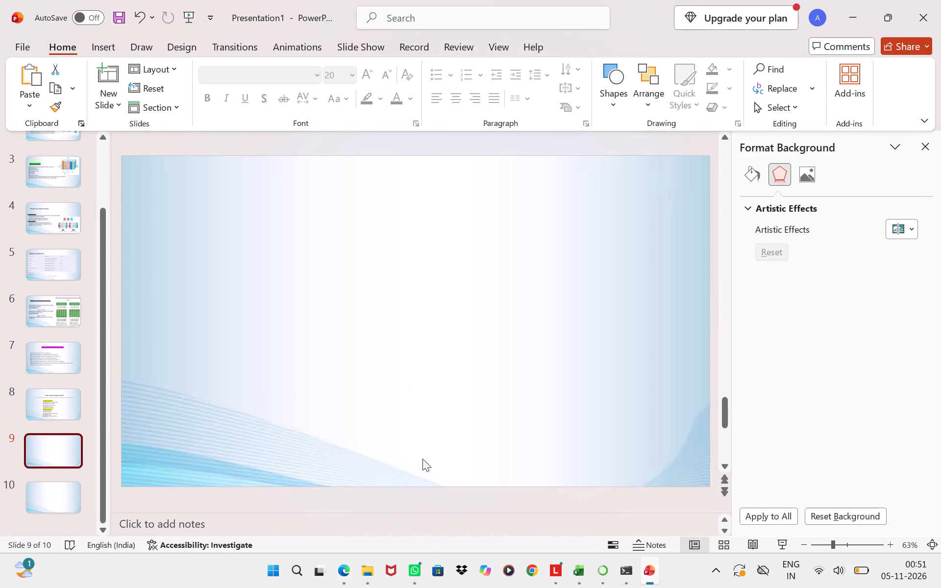
click(616, 107)
click(607, 142)
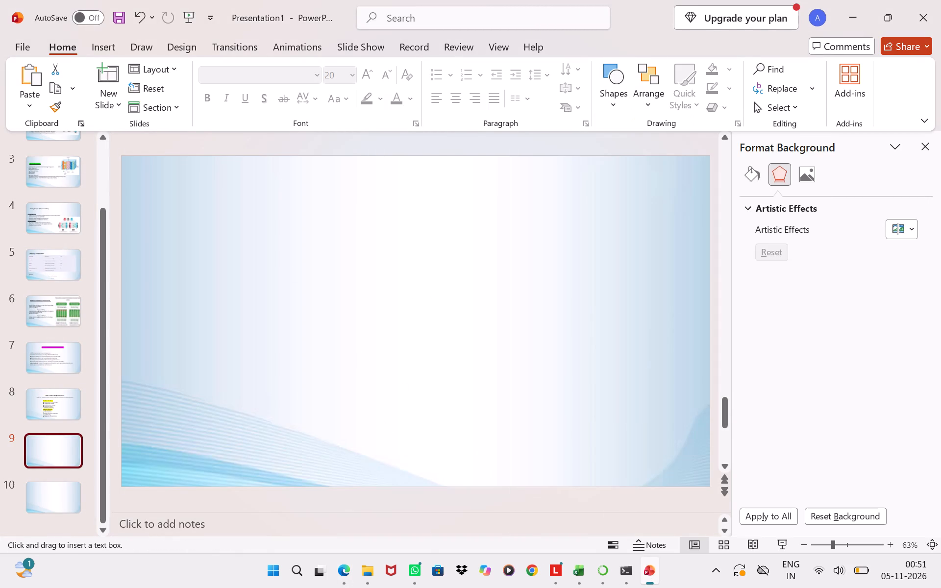
drag(267, 214, 533, 226)
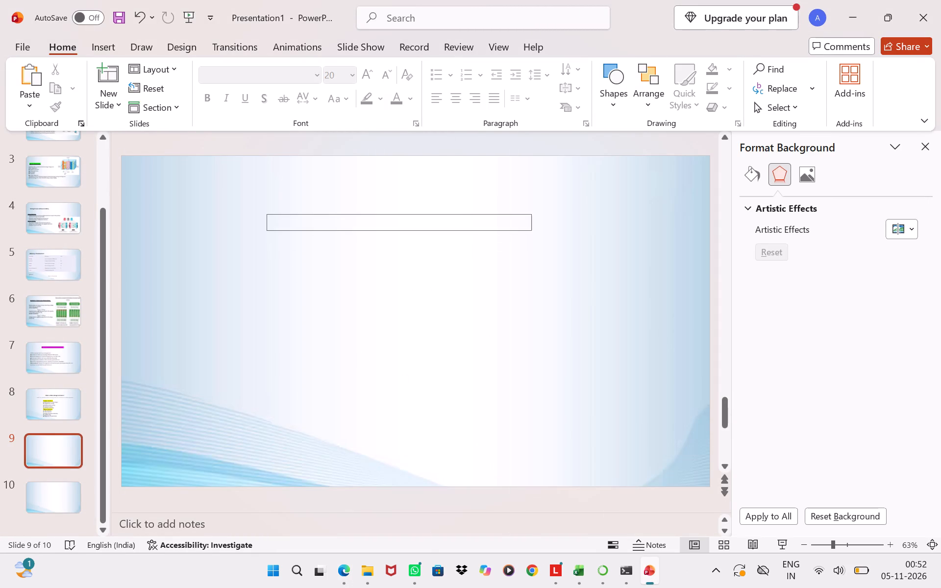
drag(533, 226, 581, 177)
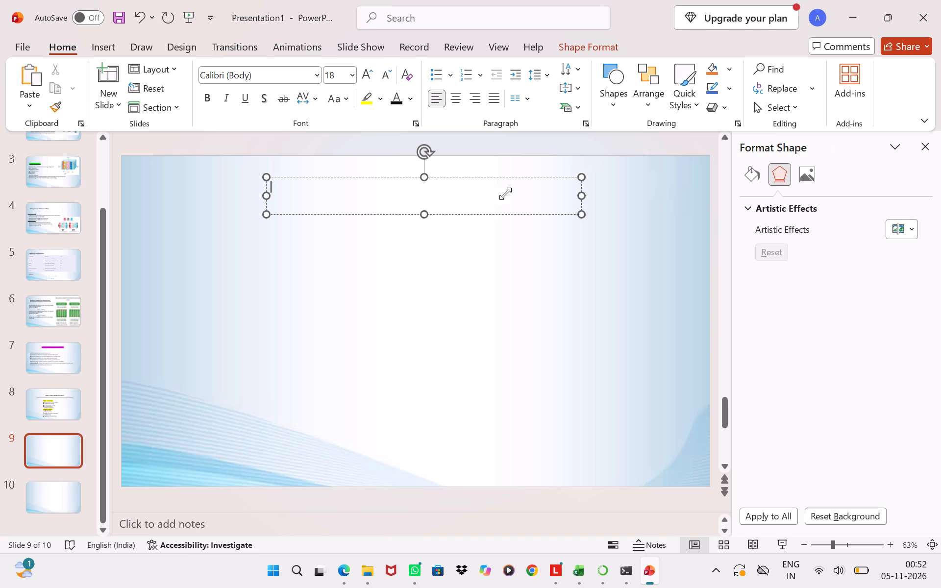
key(ctrl+v)
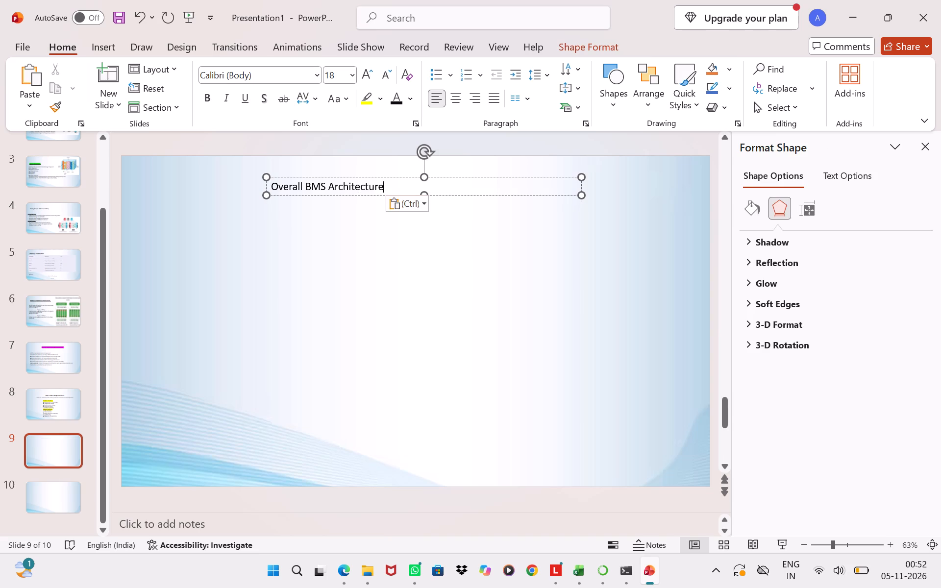
click(453, 96)
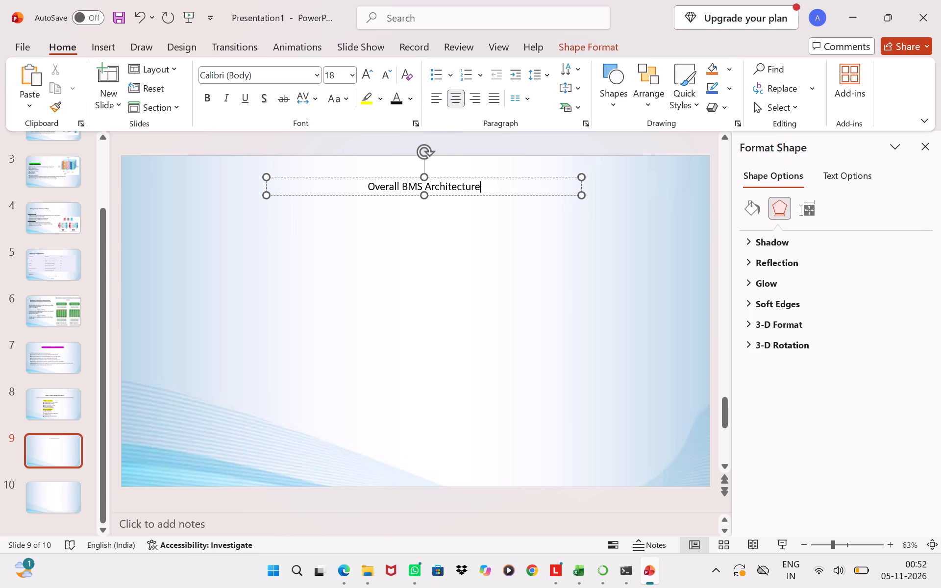
drag(482, 185, 459, 185)
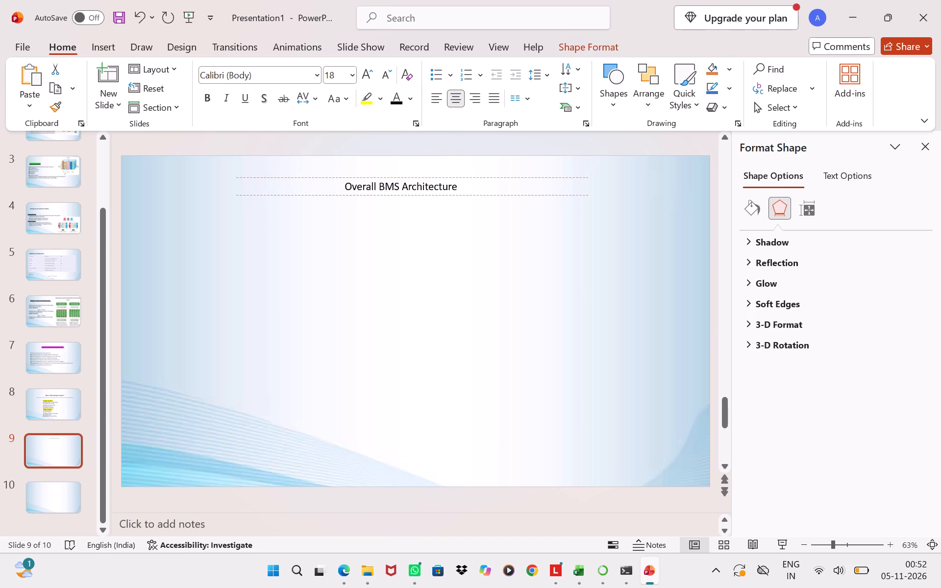
drag(459, 185, 469, 183)
click(457, 100)
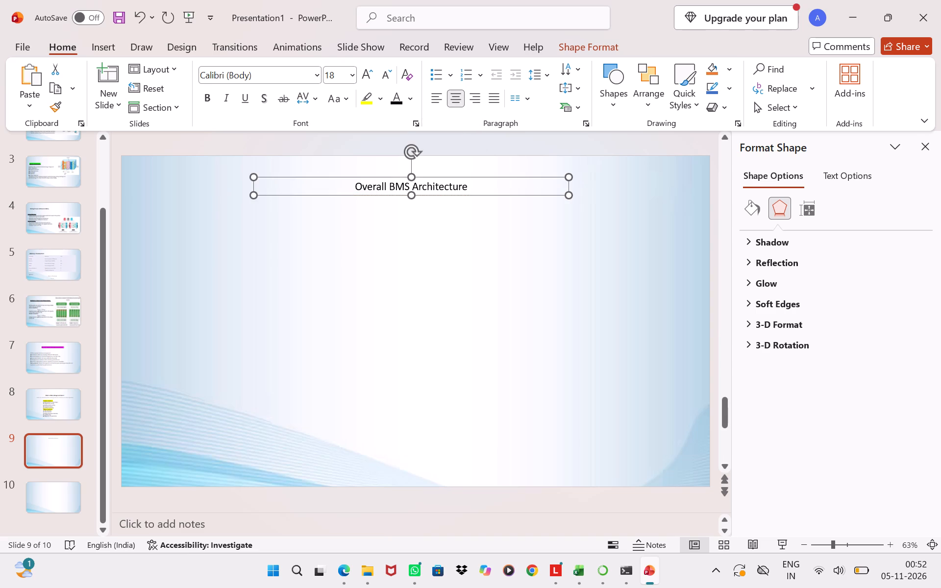
Format the "Overall BMS Architecture" title on slide 9 as size 24, bold, in Baskerville Old Face.
drag(467, 186, 361, 186)
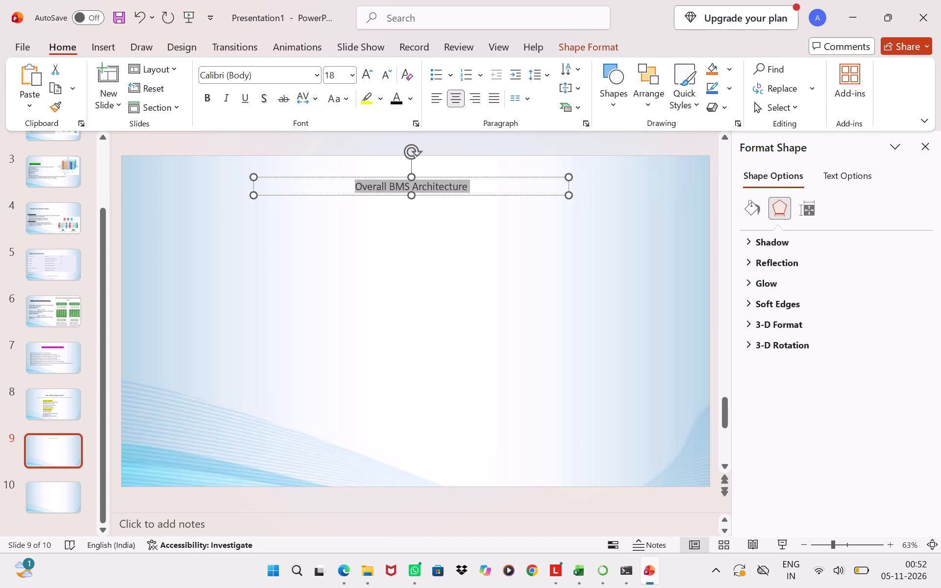
click(348, 77)
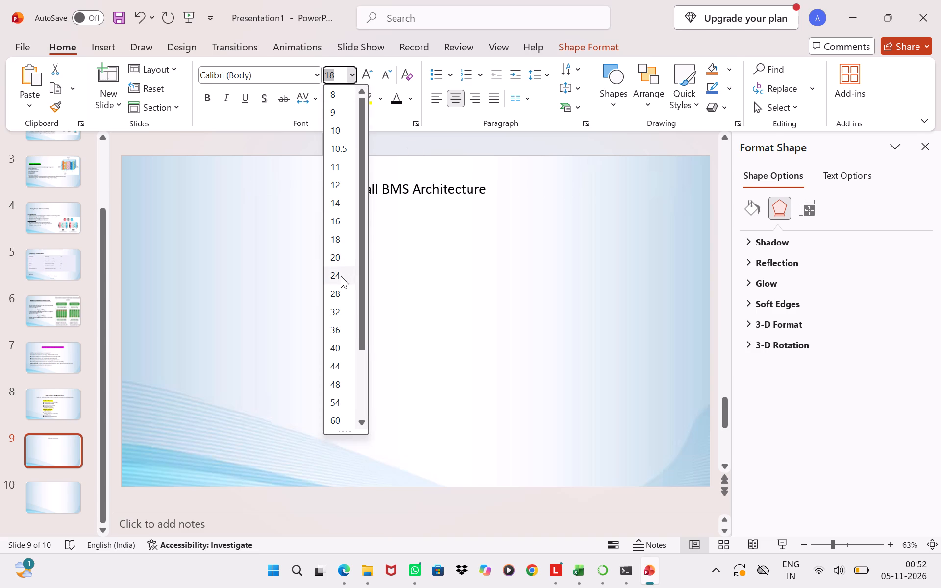
click(338, 275)
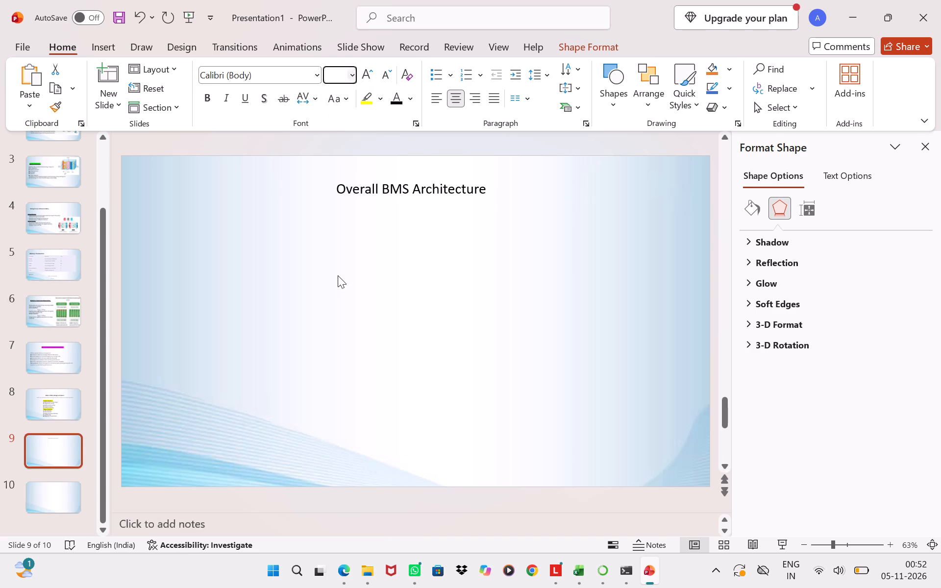
click(206, 96)
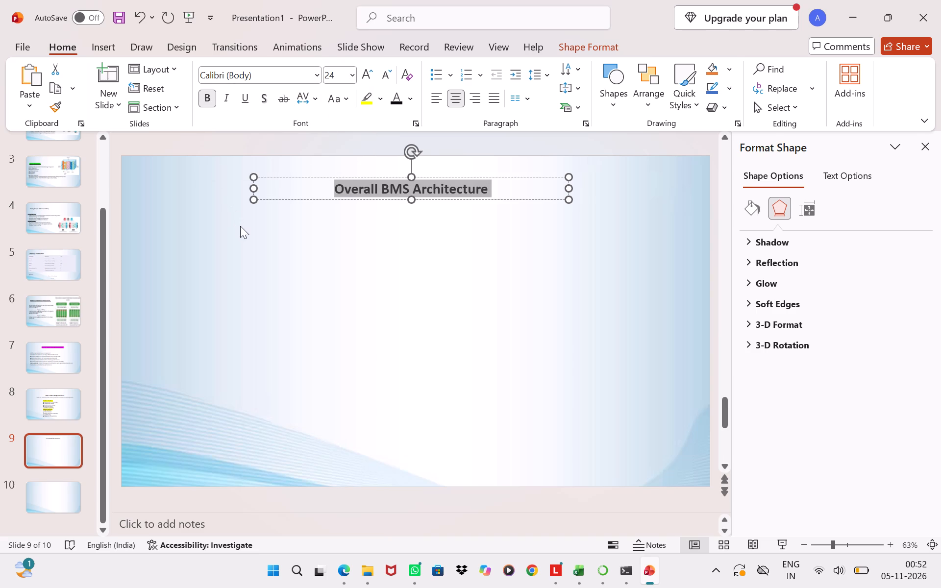
click(313, 76)
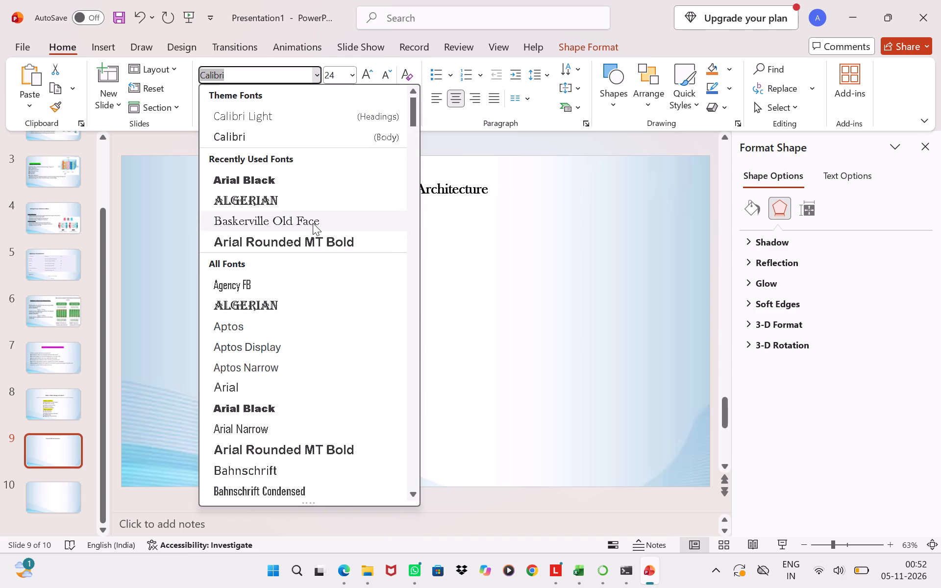
click(313, 223)
click(311, 232)
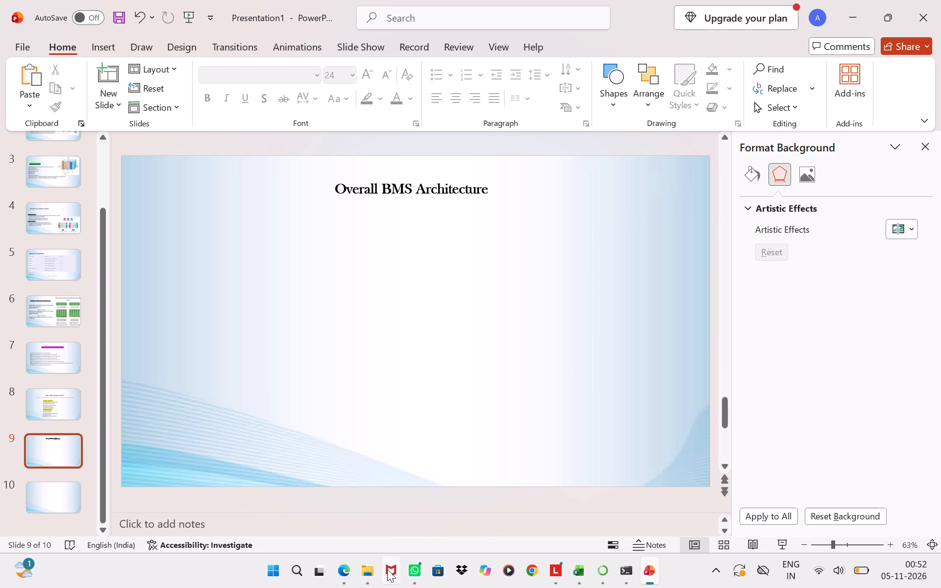
Switch to Edge and copy the enlarged BMS control module architecture diagram from the ChatGPT conversation.
click(348, 574)
click(505, 357)
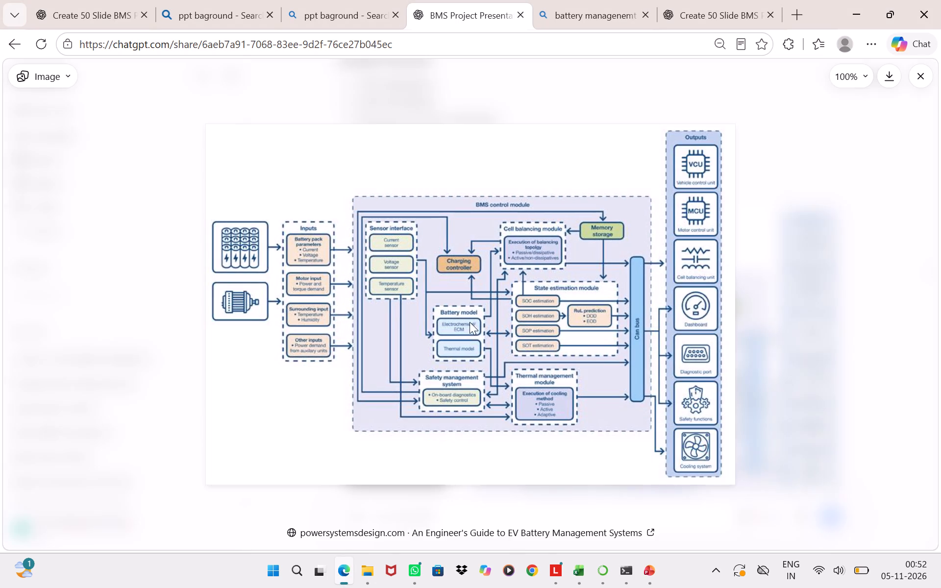
right_click(518, 350)
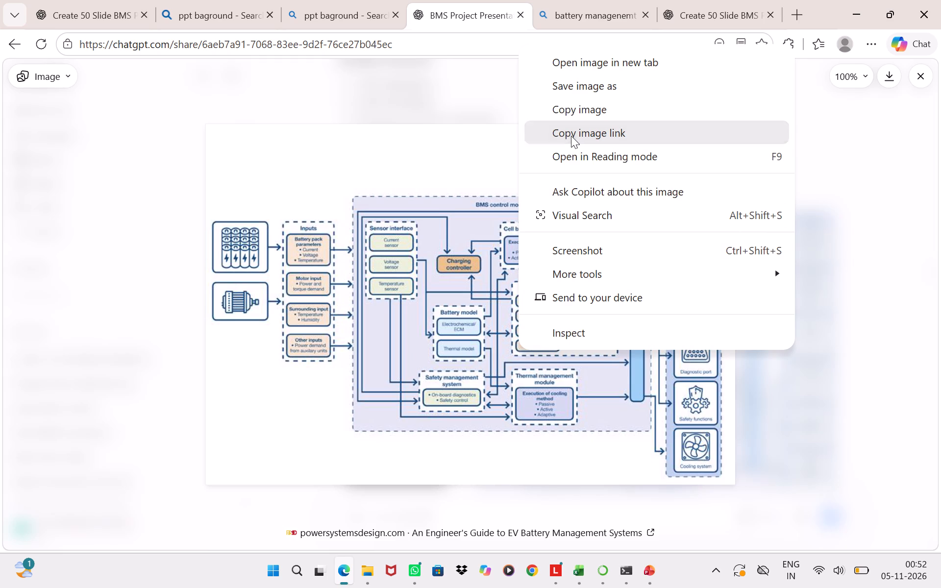
click(571, 136)
right_click(503, 287)
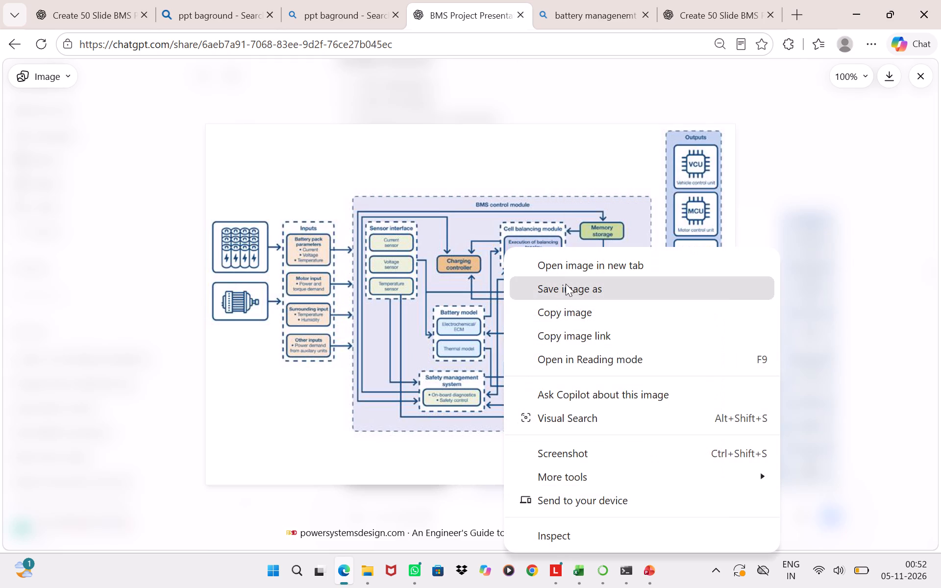
click(567, 310)
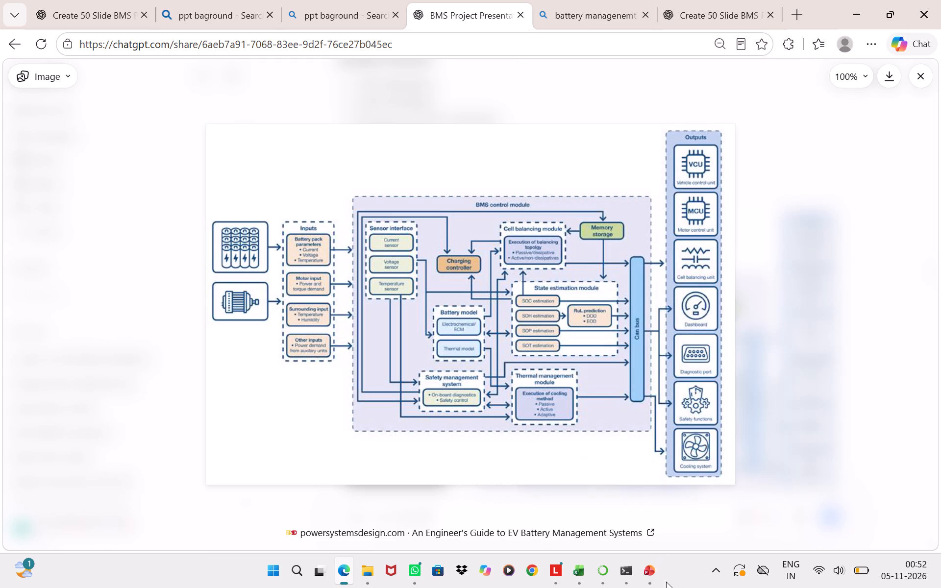
In PowerPoint, paste the BMS architecture diagram onto slide 9 and set its paste option to Paste as Picture.
click(648, 578)
click(250, 290)
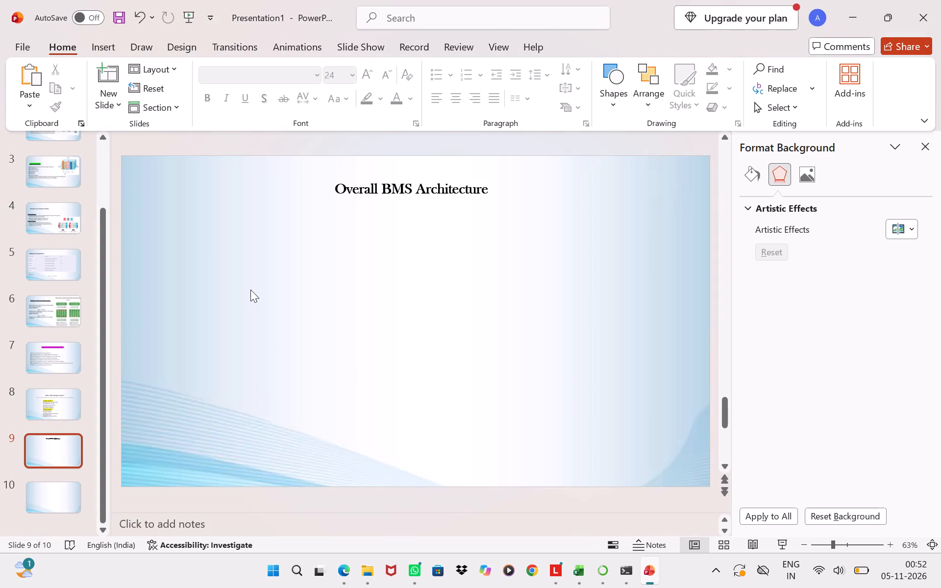
key(ctrl+v)
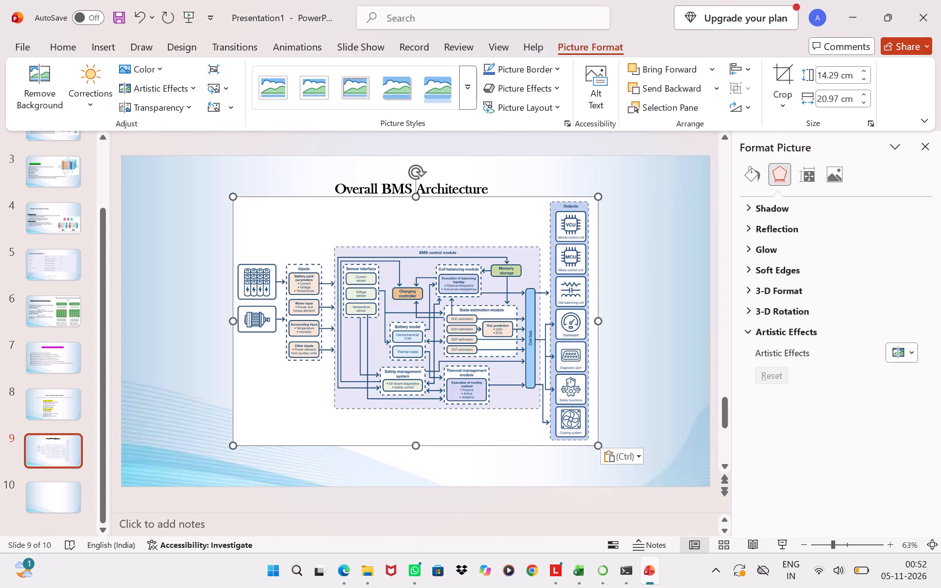
click(361, 457)
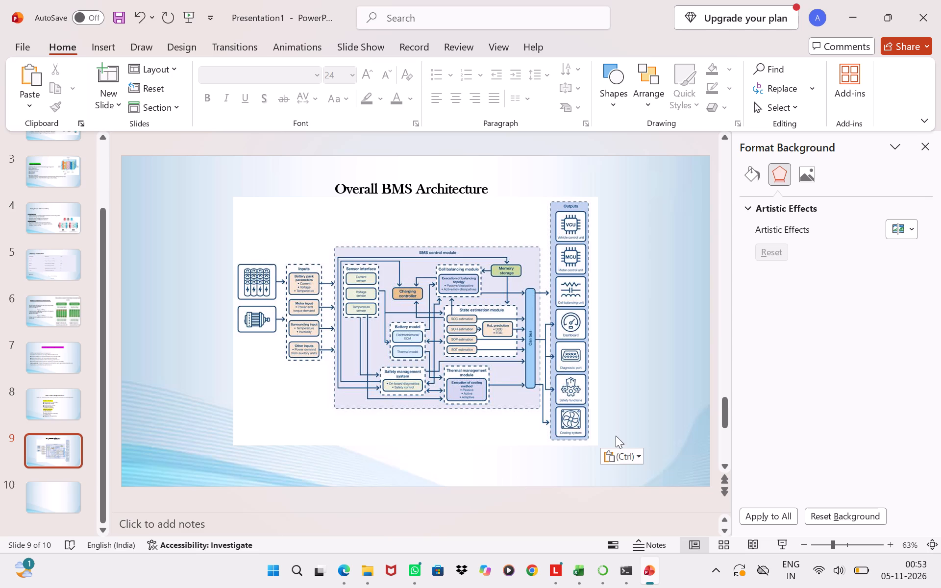
click(620, 380)
click(518, 471)
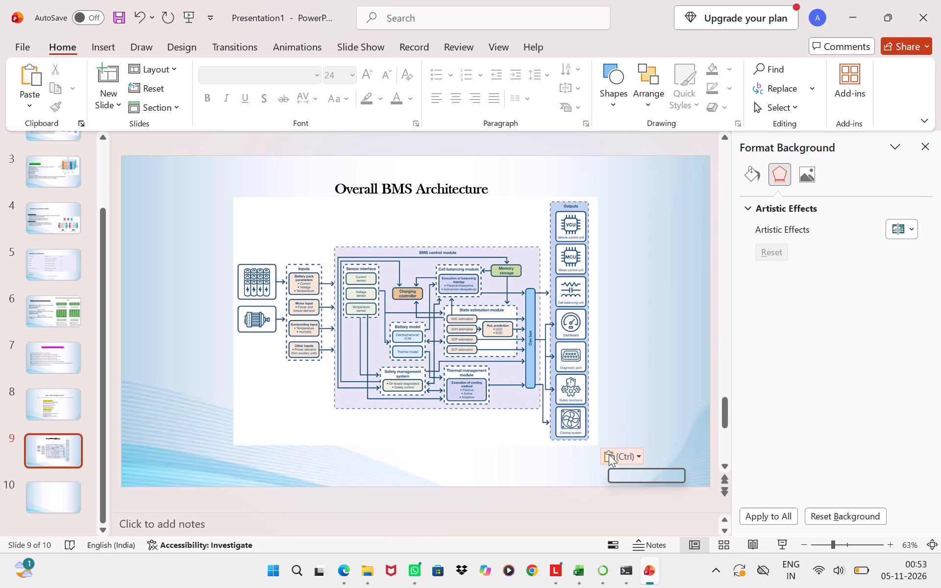
click(555, 479)
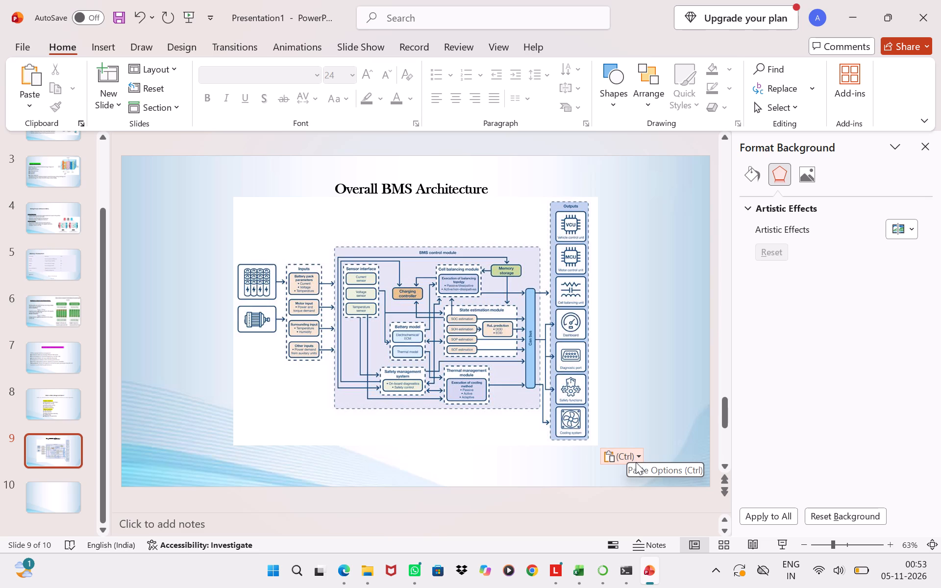
click(638, 452)
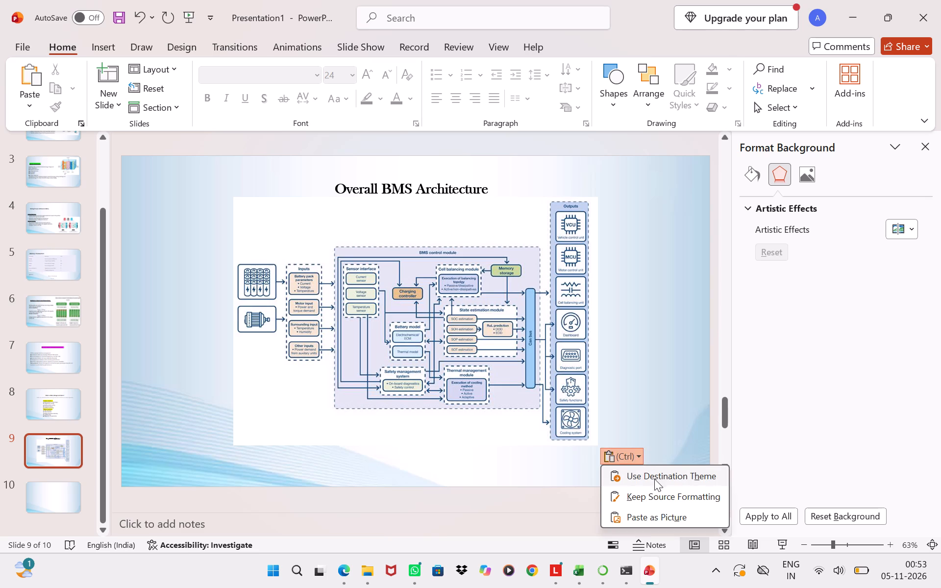
click(515, 472)
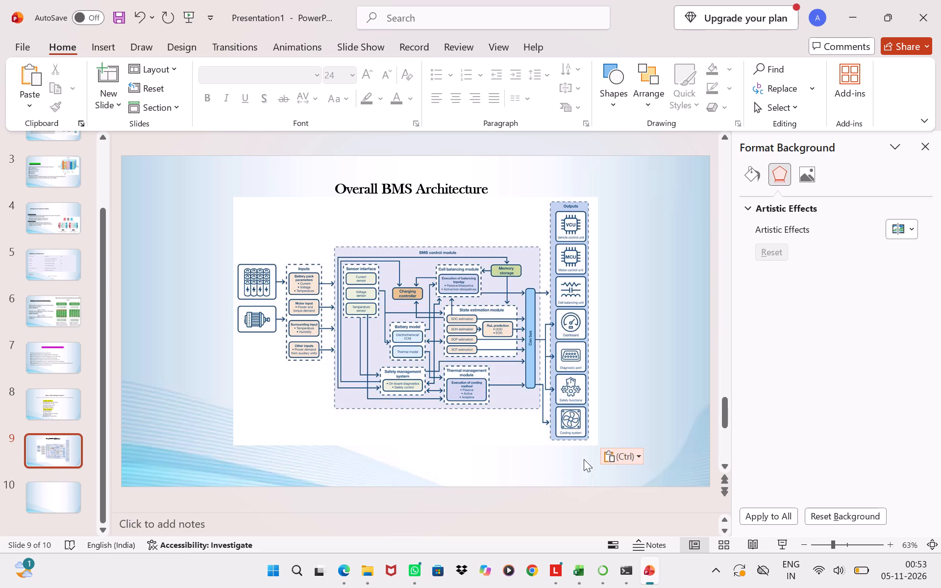
click(639, 454)
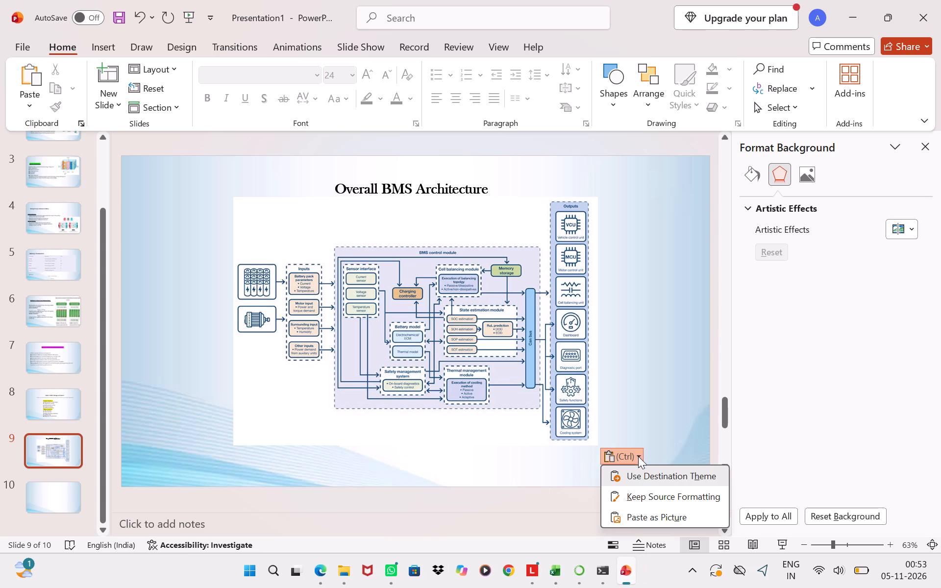
click(663, 511)
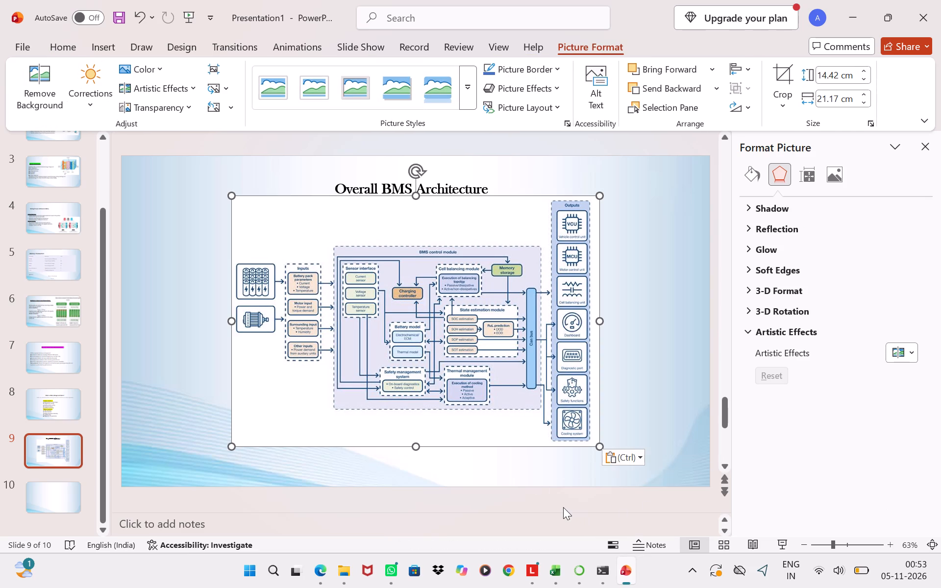
click(563, 507)
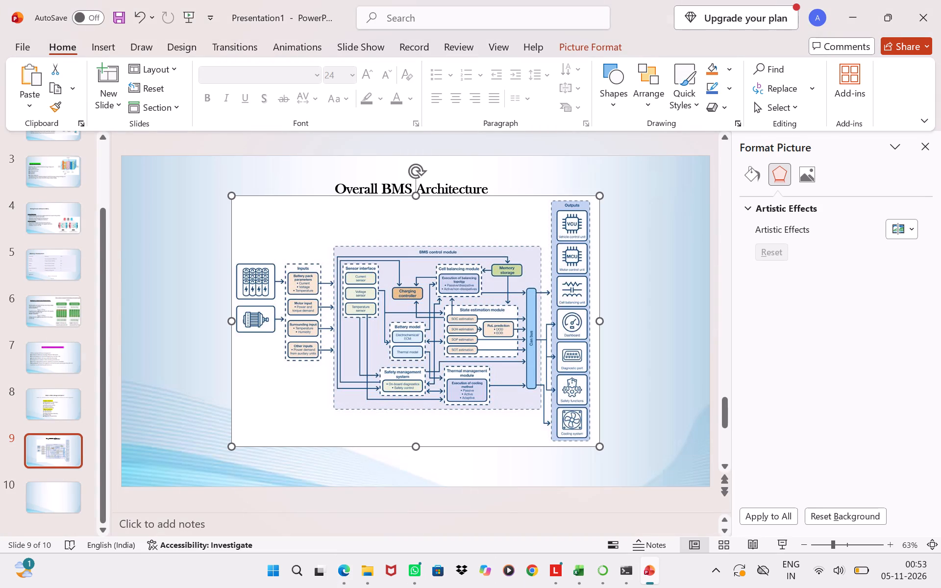
drag(370, 447, 368, 433)
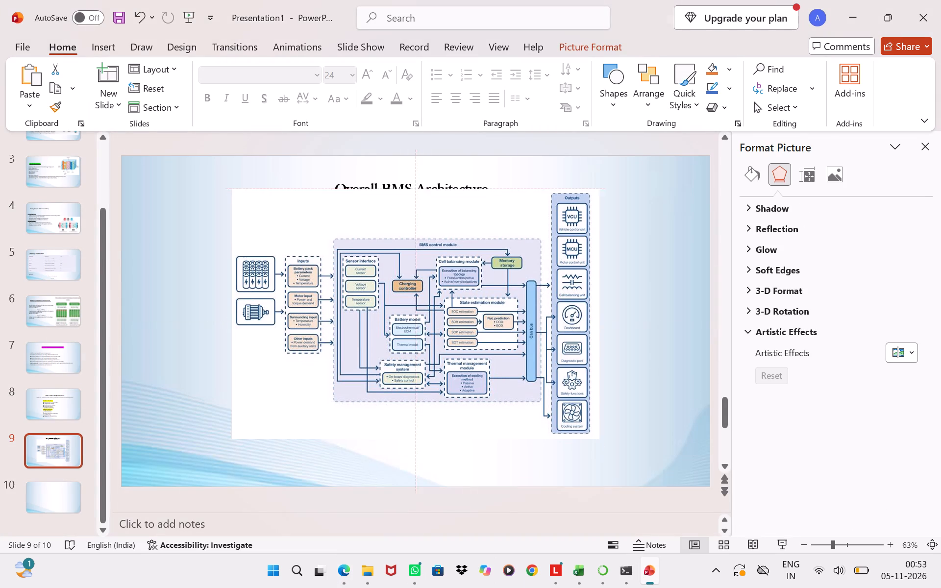
drag(368, 433, 376, 449)
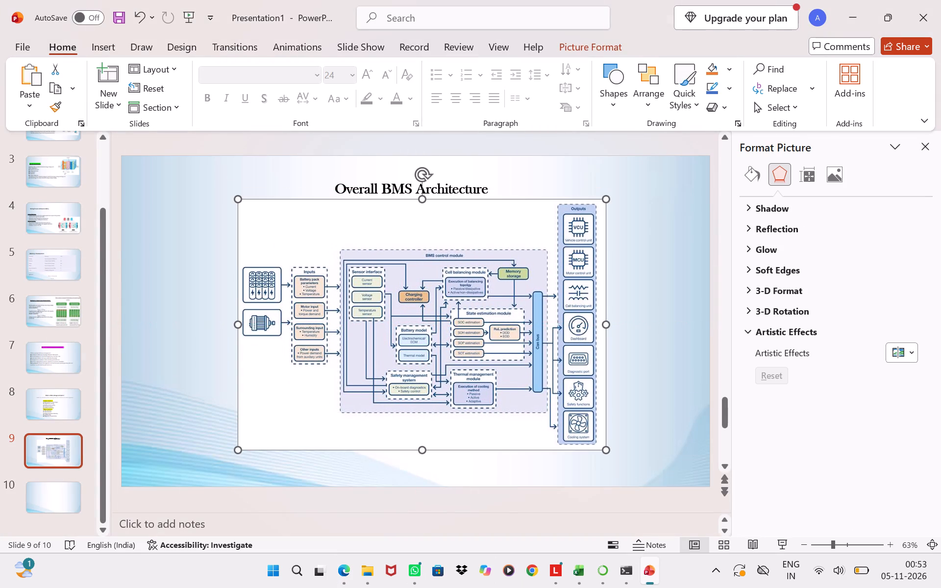
drag(423, 198, 430, 216)
drag(608, 334, 617, 334)
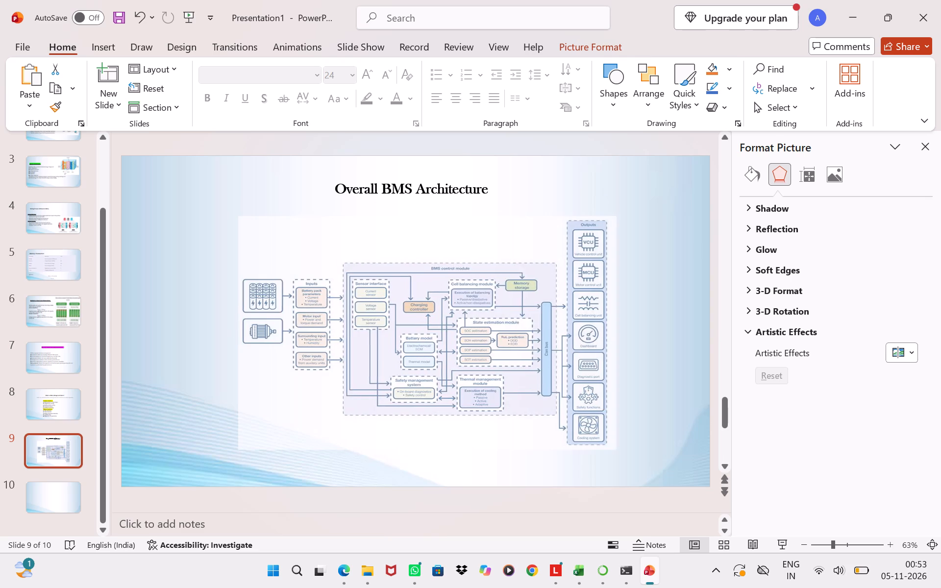
drag(617, 334, 653, 331)
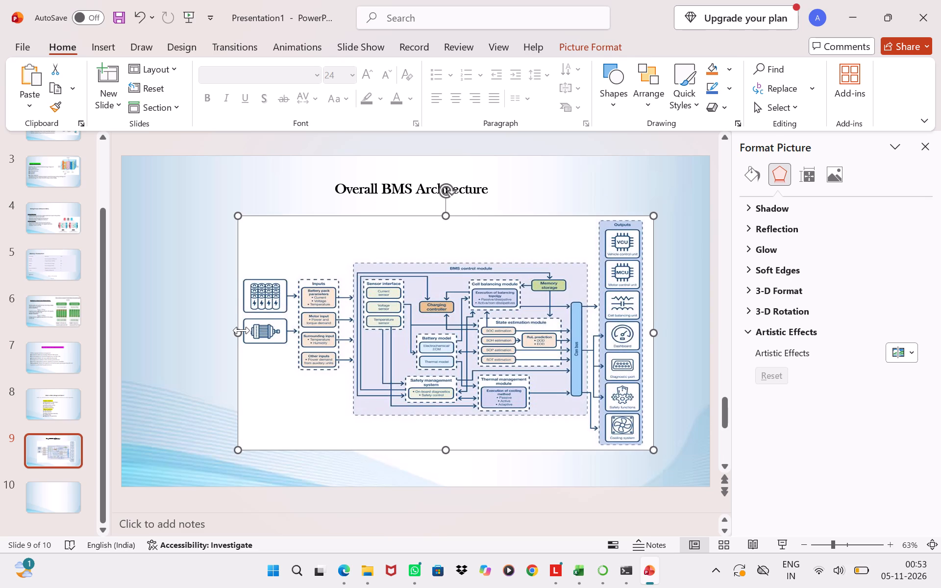
drag(241, 331, 178, 340)
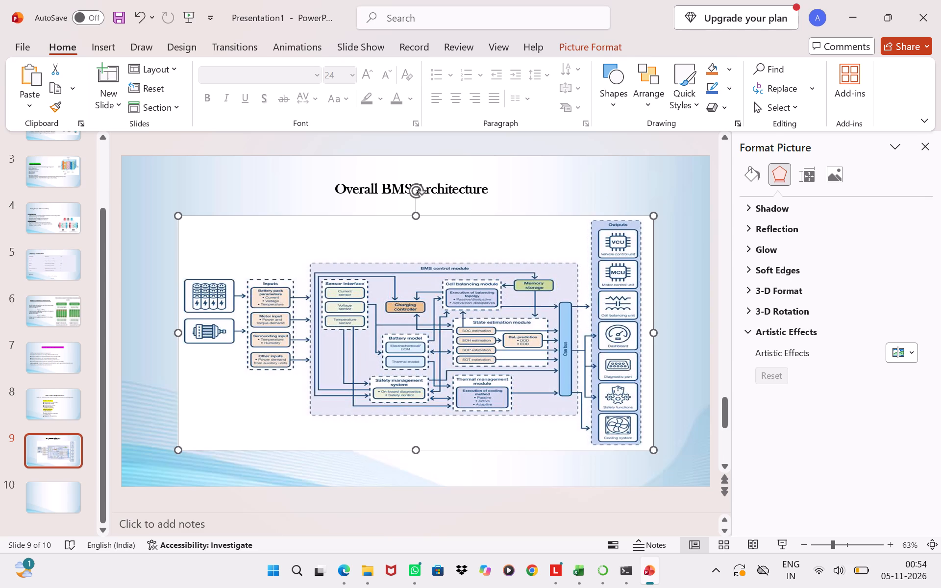
drag(417, 448, 412, 432)
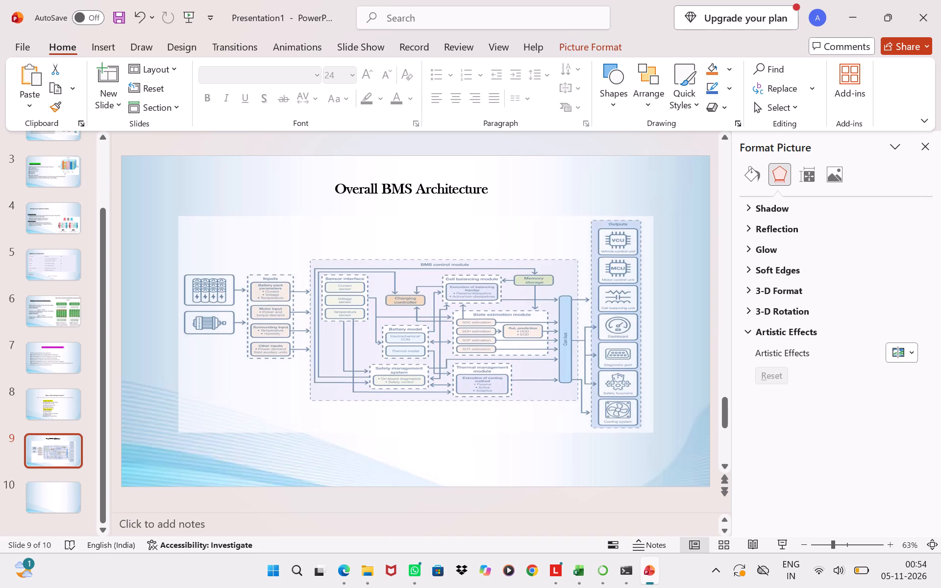
drag(412, 432, 409, 419)
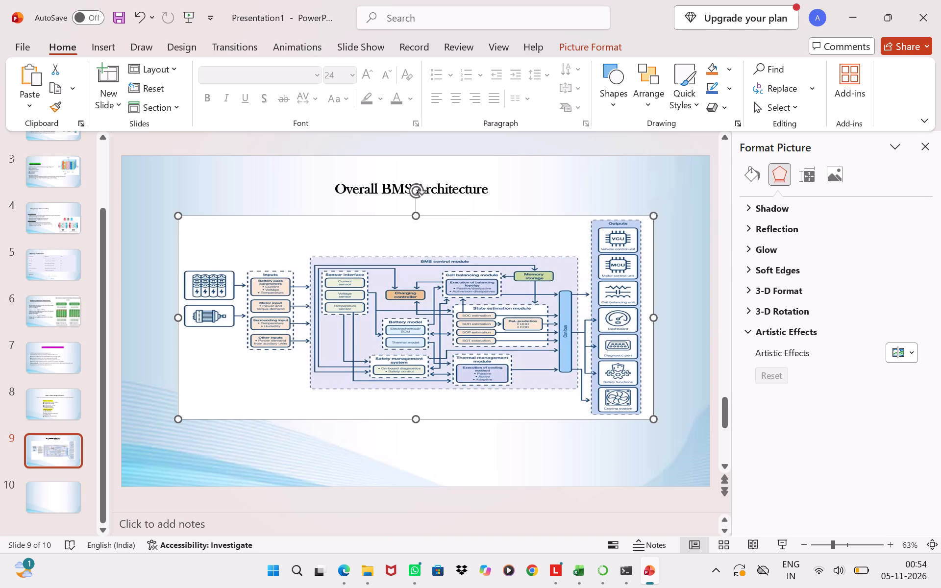
drag(654, 316, 693, 320)
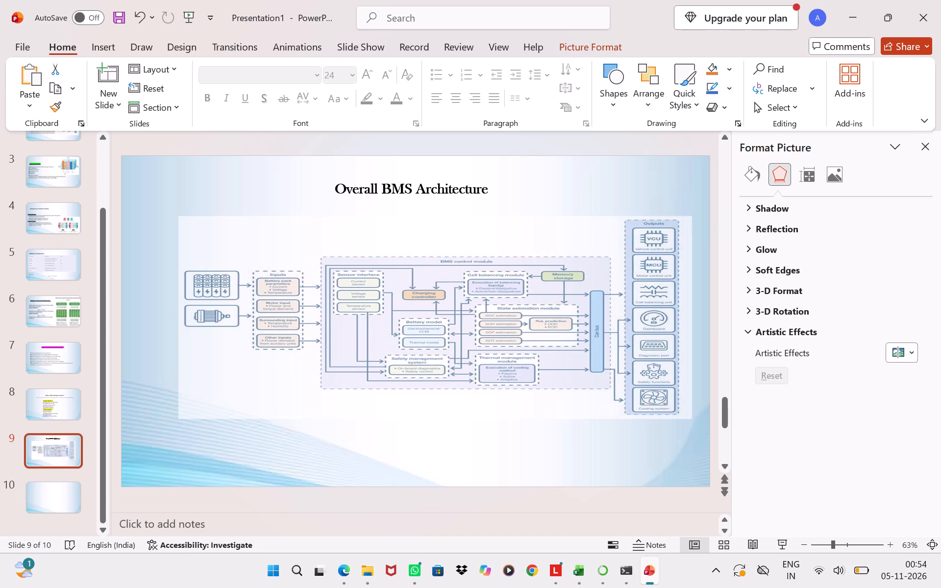
drag(693, 320, 706, 327)
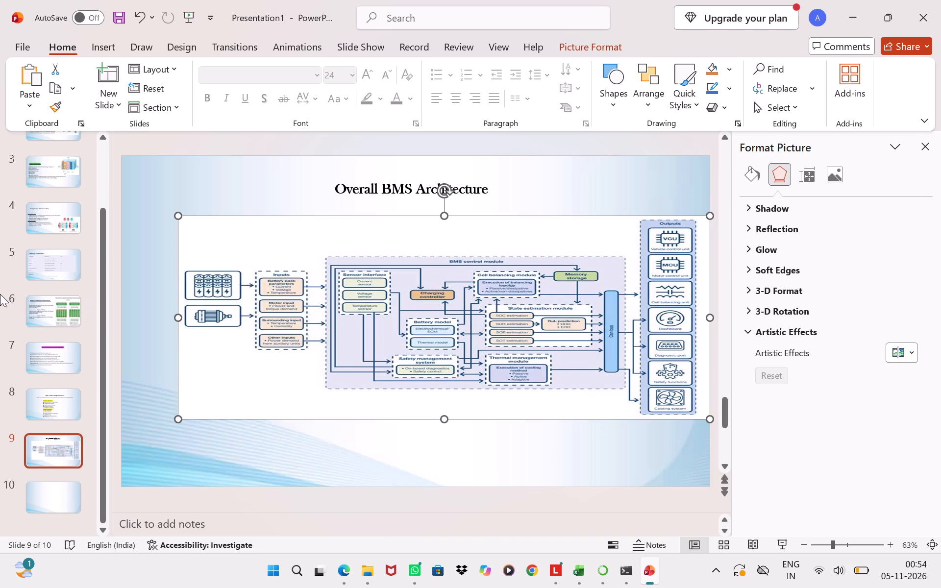
drag(177, 318, 125, 313)
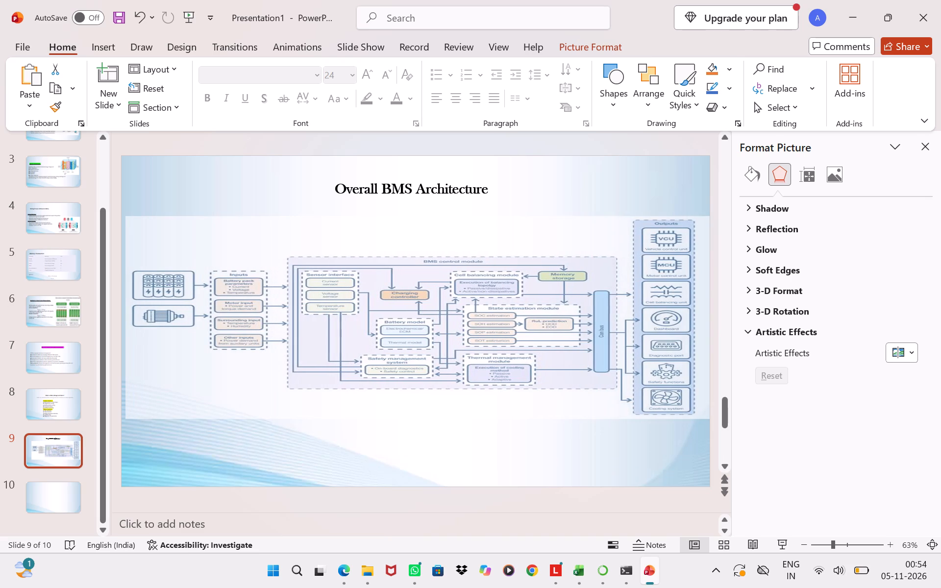
drag(125, 313, 124, 312)
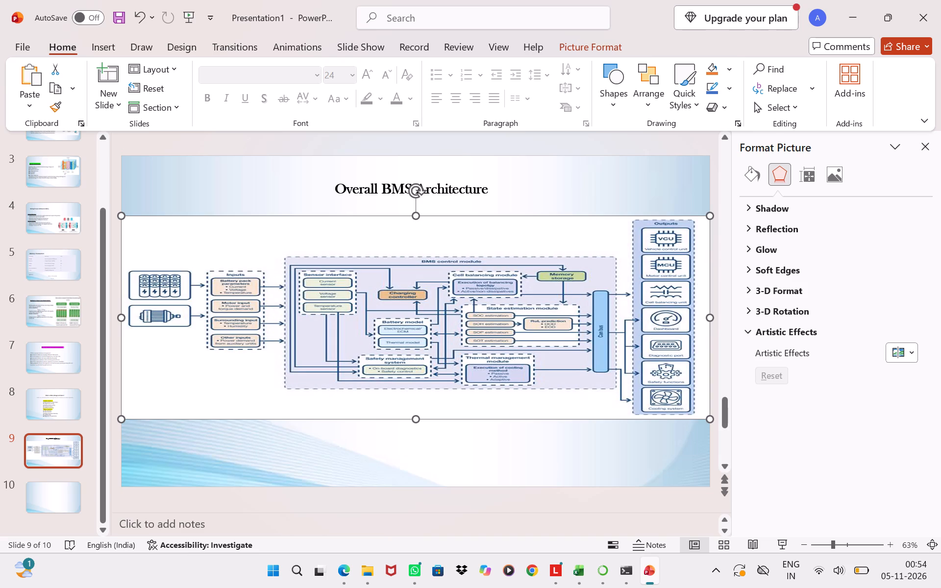
Move the "Overall BMS Architecture" title on slide 9 slightly upward, closer to the slide's top edge.
click(455, 186)
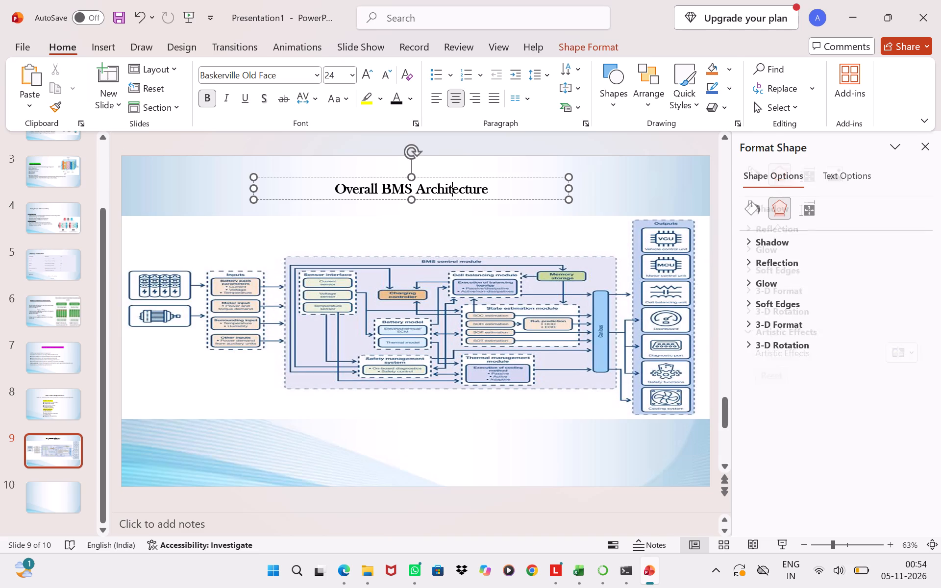
drag(496, 188, 493, 177)
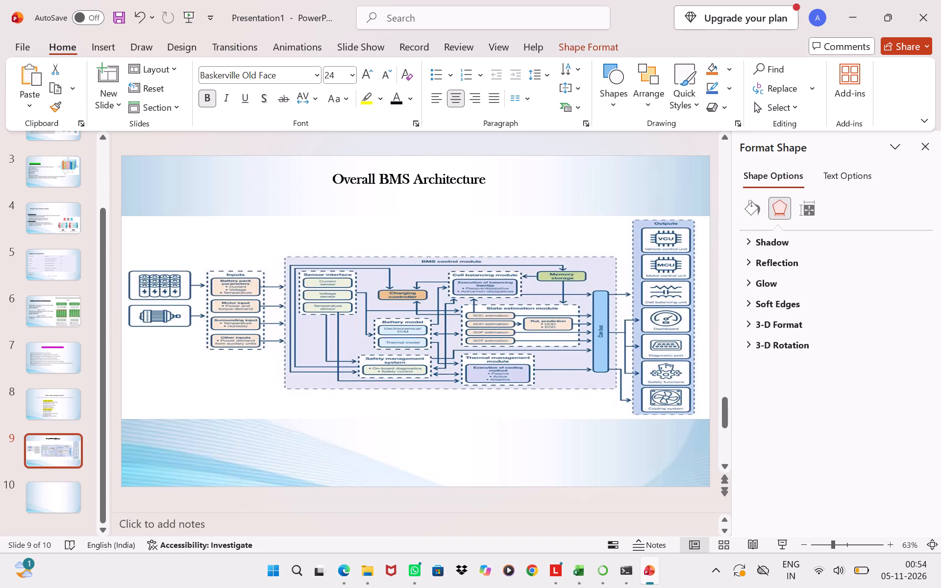
drag(493, 177, 497, 176)
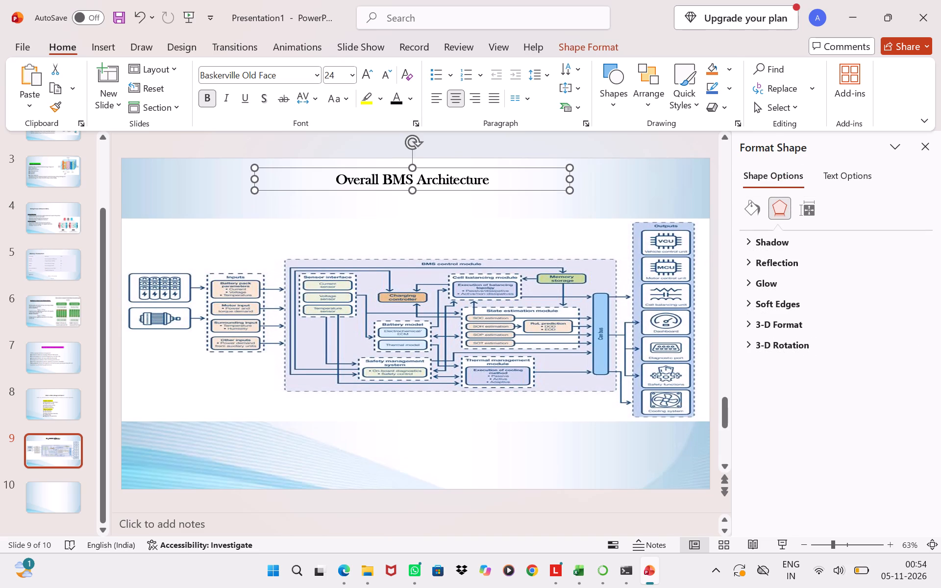
Stretch the architecture diagram on slide 9 vertically so it runs from just below the title to the slide's bottom edge.
click(408, 226)
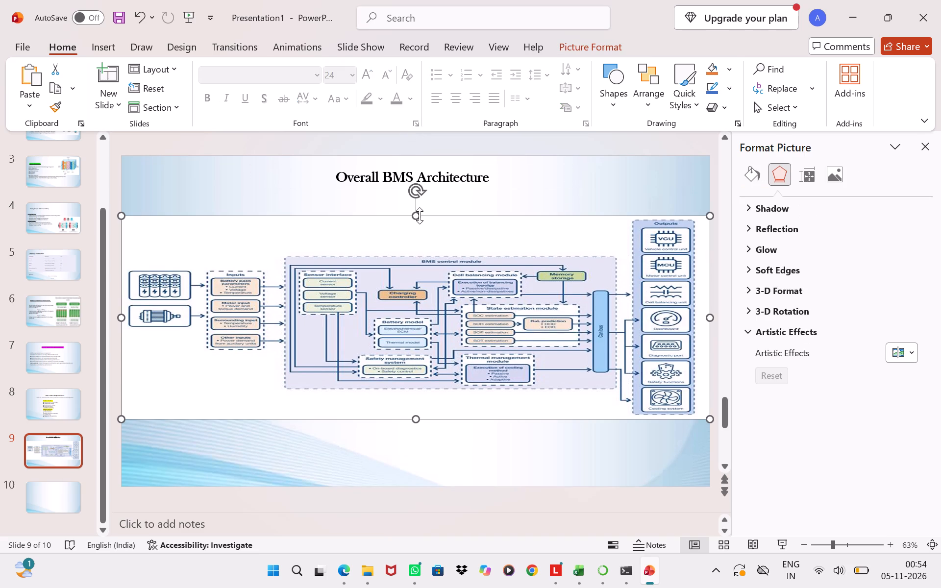
drag(419, 215, 411, 200)
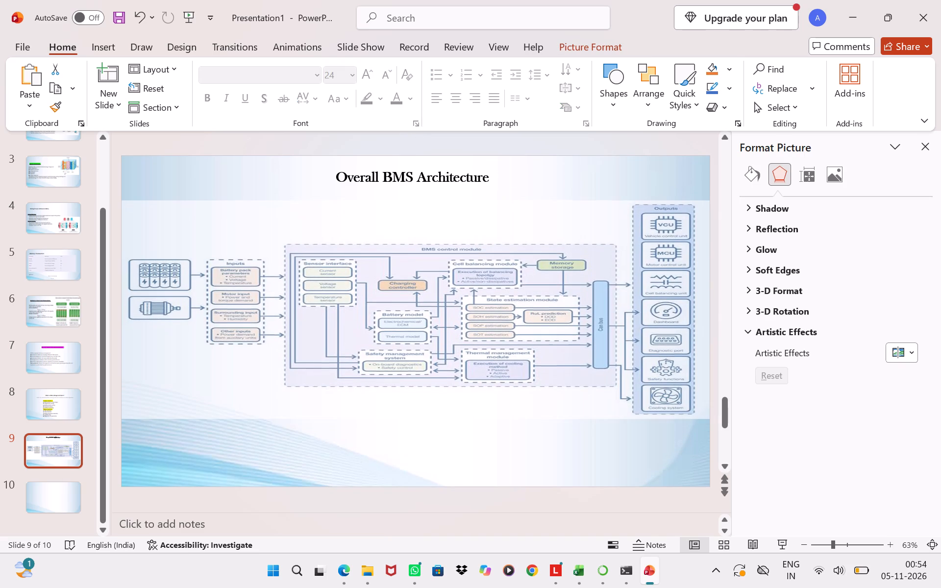
drag(411, 200, 409, 189)
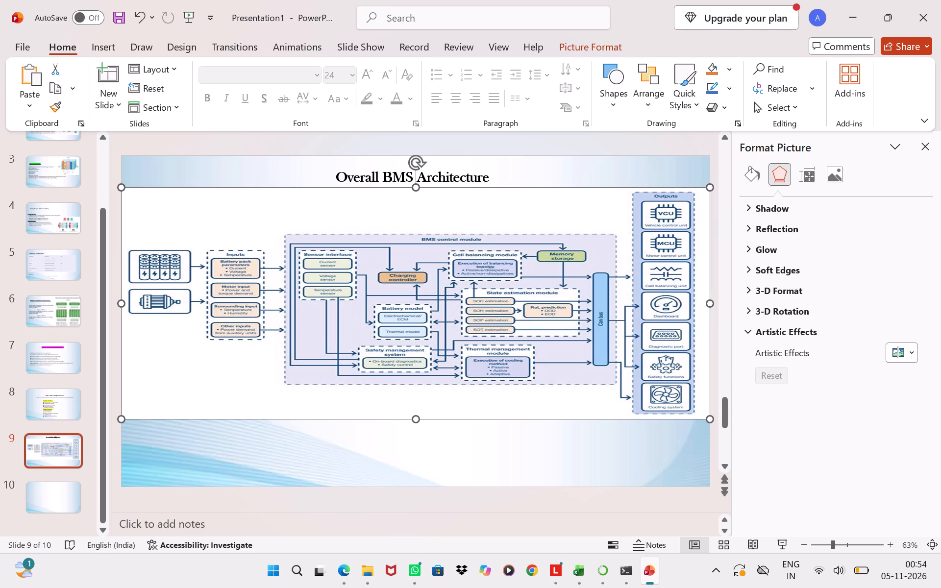
drag(416, 420, 426, 484)
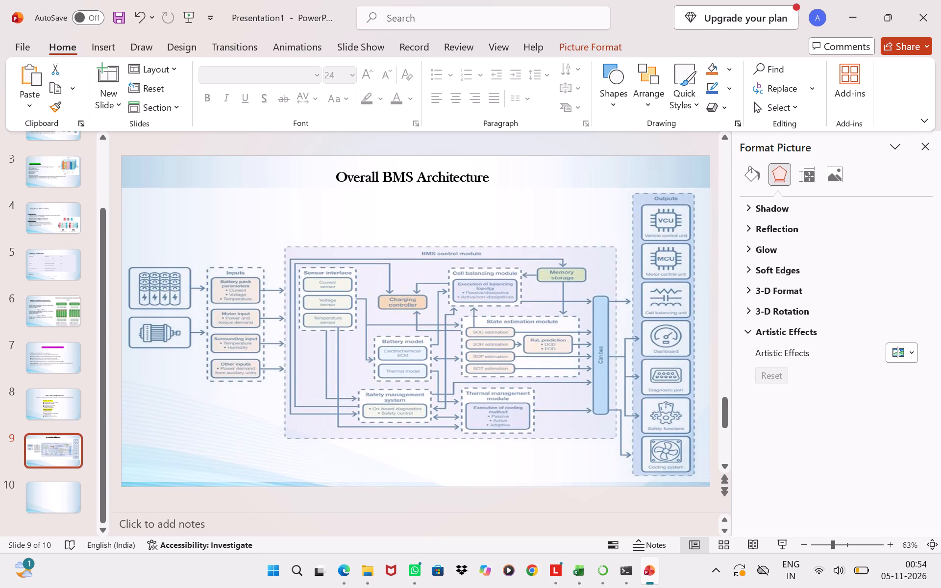
drag(426, 484, 426, 487)
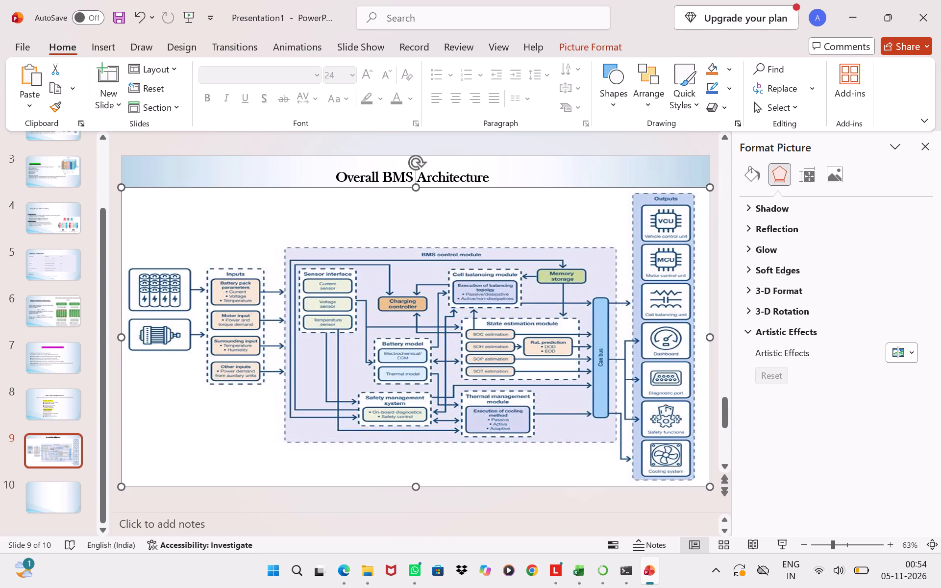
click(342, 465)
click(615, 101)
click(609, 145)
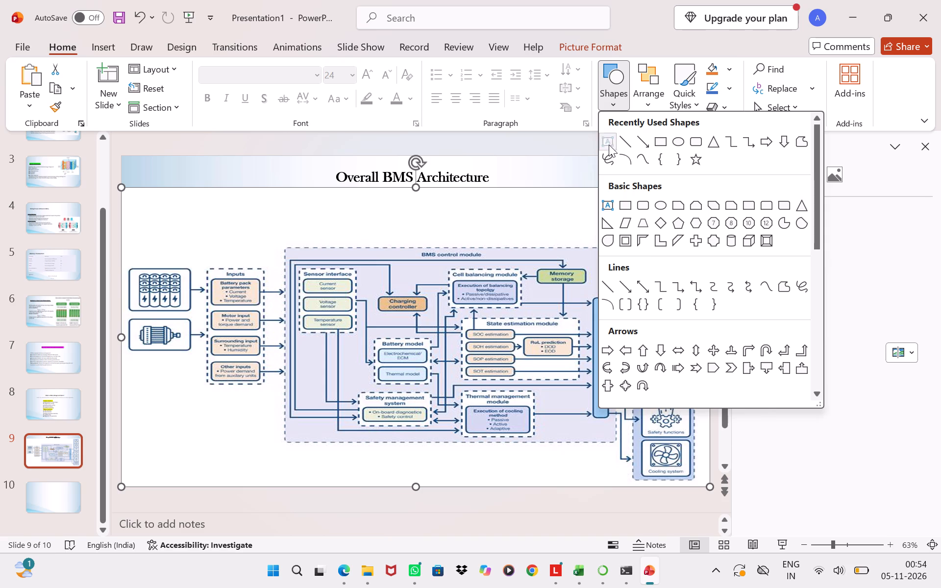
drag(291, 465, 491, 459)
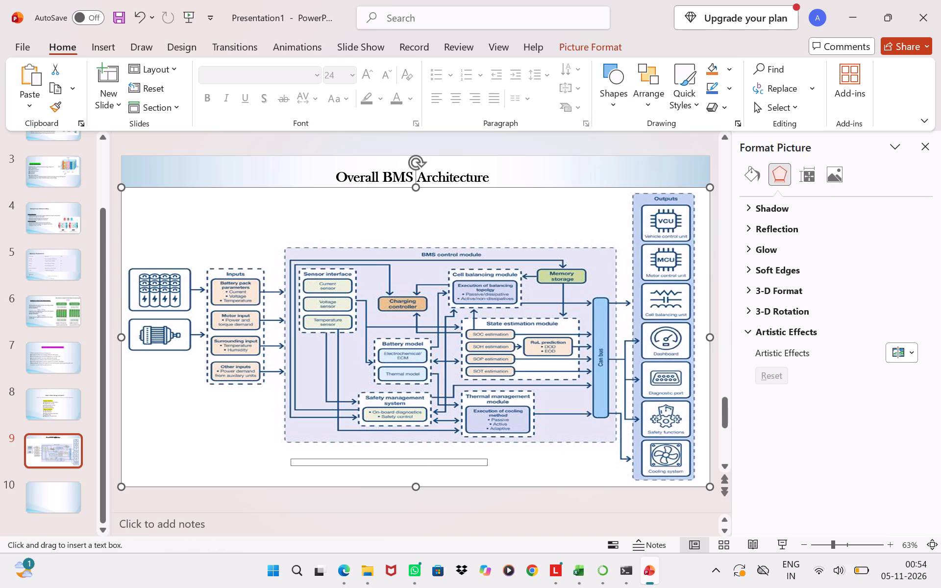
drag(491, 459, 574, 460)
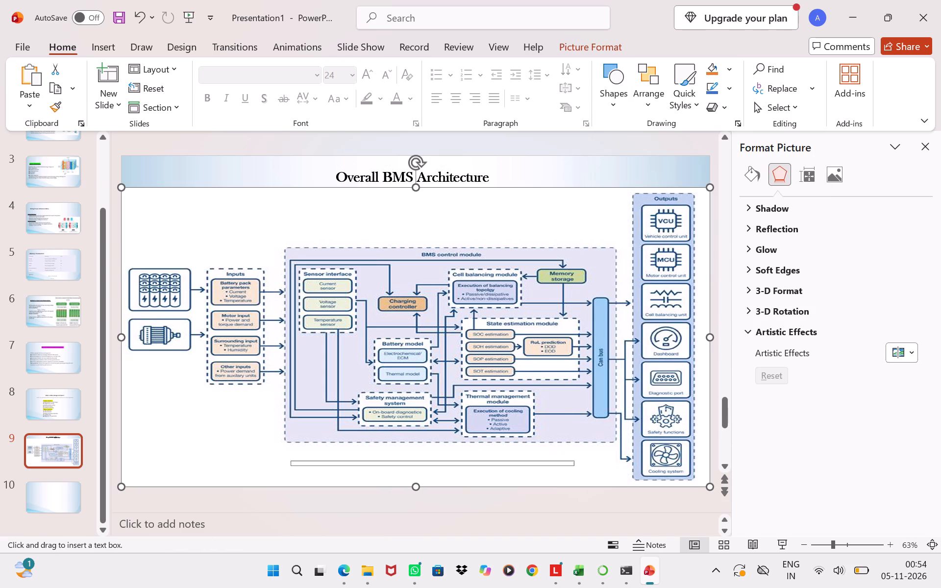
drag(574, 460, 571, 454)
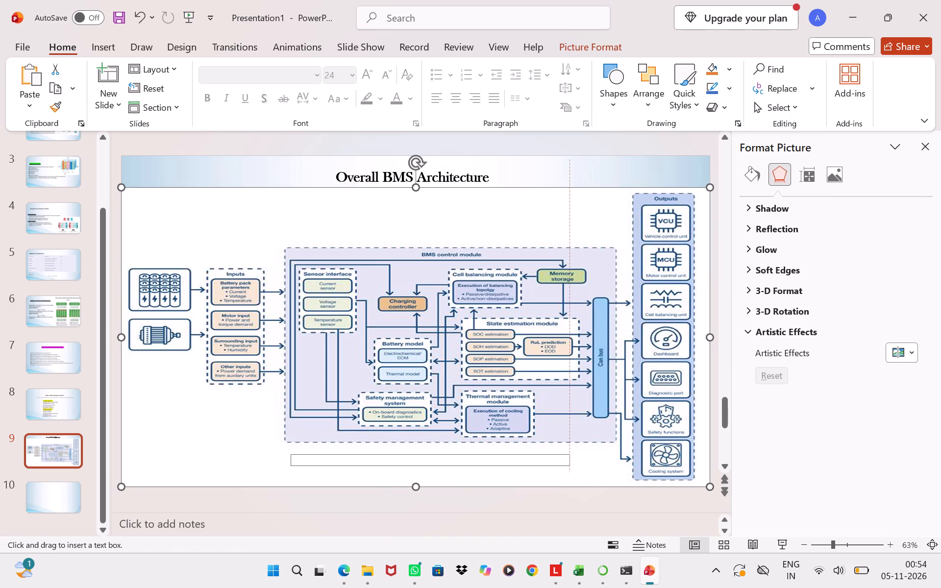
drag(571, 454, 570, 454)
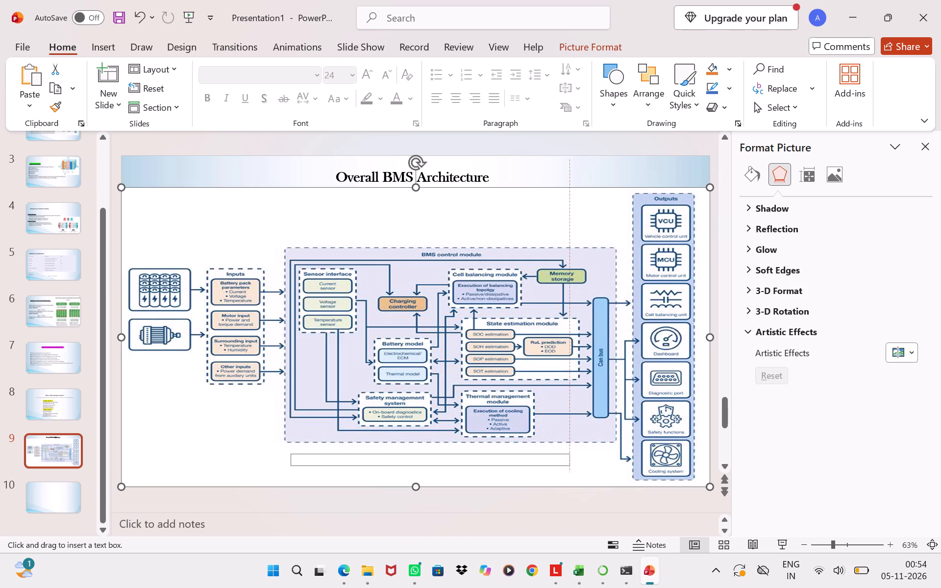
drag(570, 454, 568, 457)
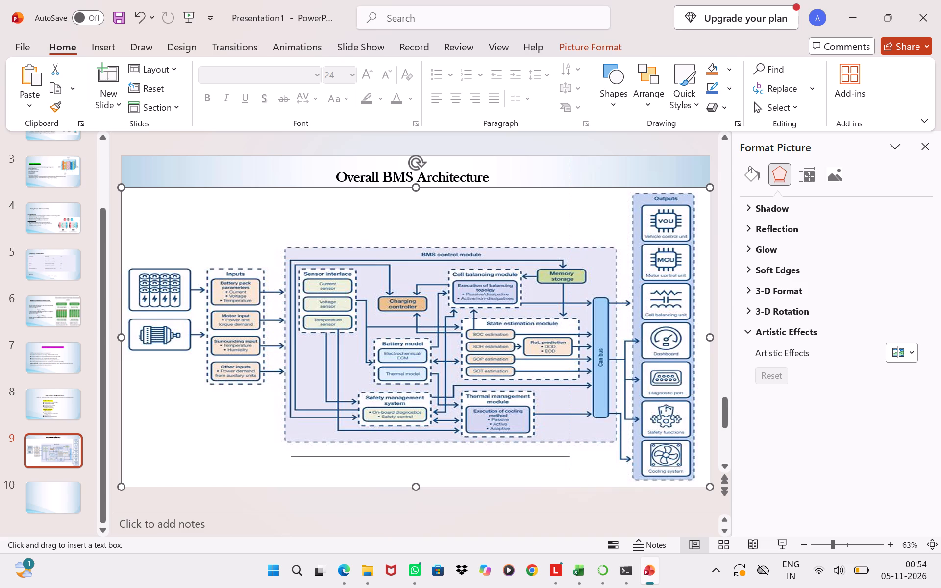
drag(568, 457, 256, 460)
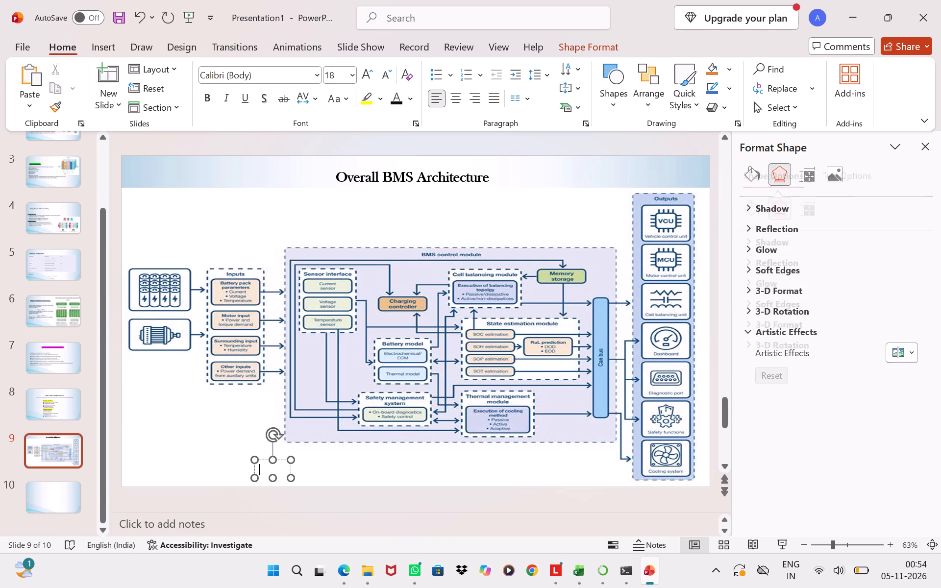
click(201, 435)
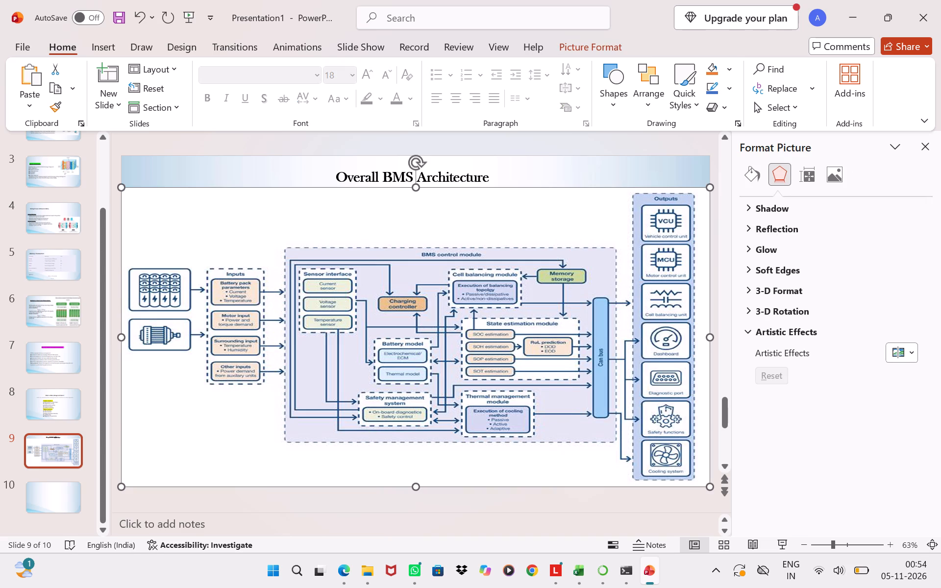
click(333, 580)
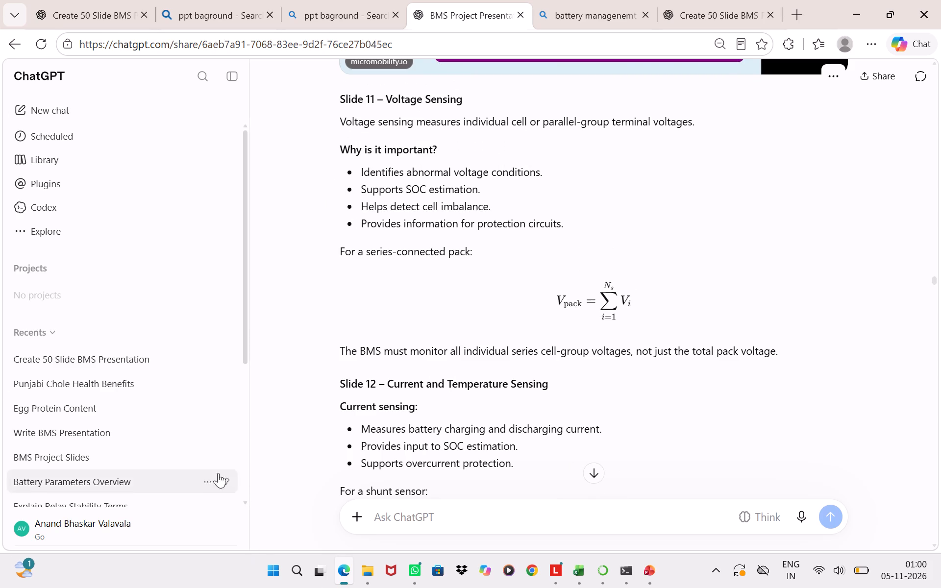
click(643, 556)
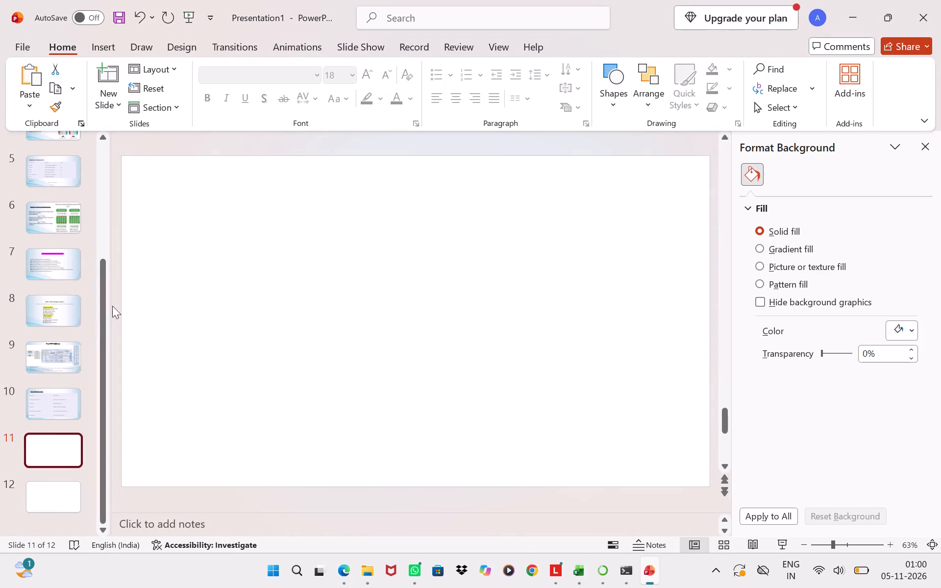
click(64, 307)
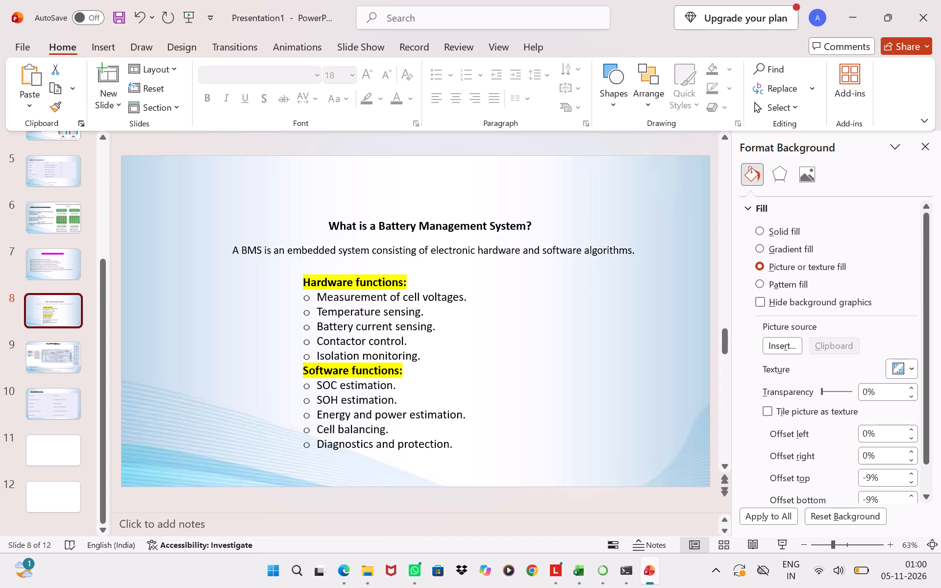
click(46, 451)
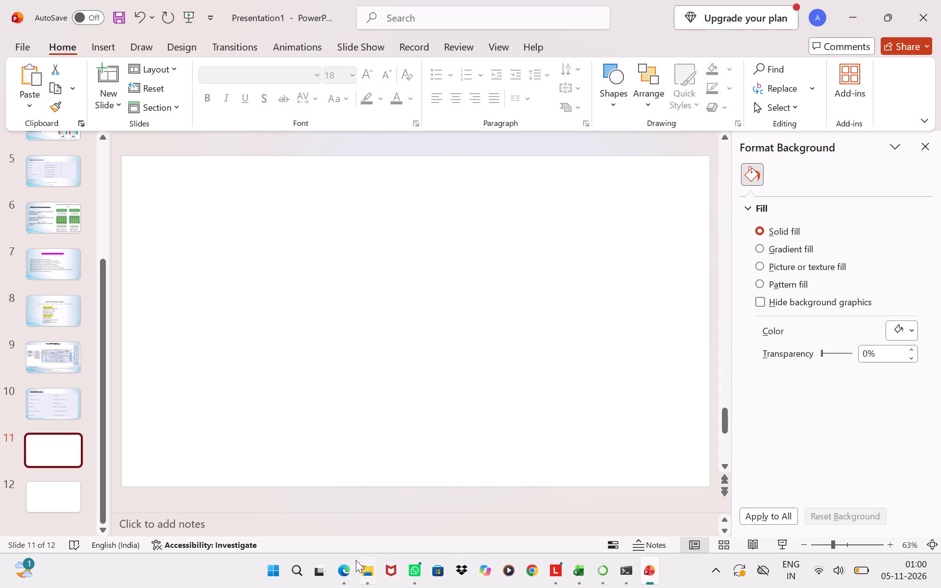
Copy the "Voltage Sensing" heading of Slide 11 from ChatGPT in Edge and return to the blank slide 11 in PowerPoint.
click(343, 568)
scroll(369, 386, up, 2)
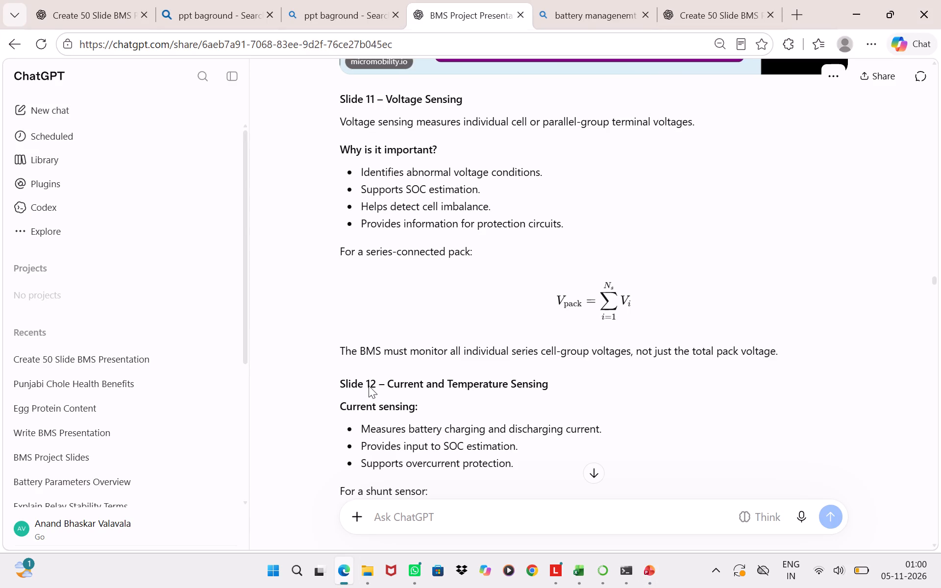
scroll(369, 386, up, 2)
scroll(337, 369, down, 1)
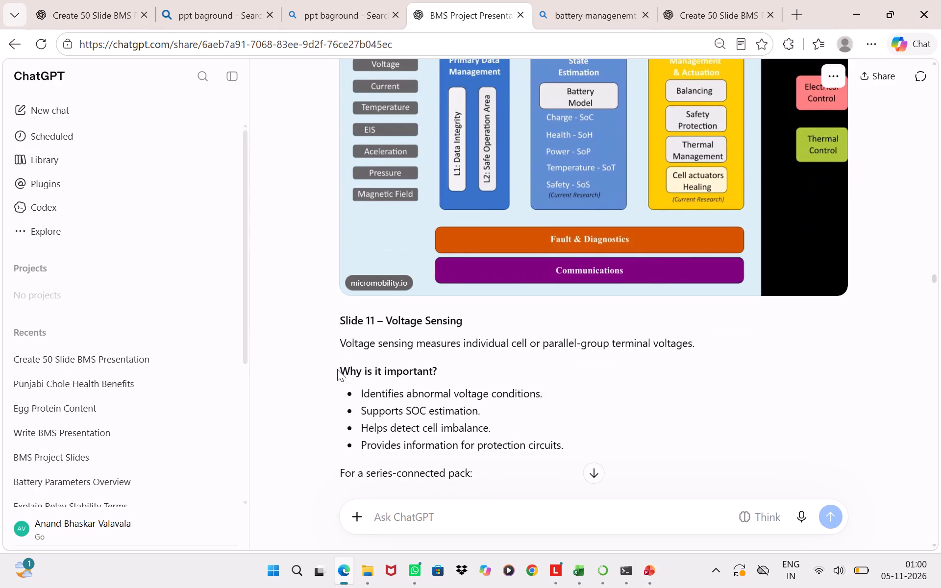
scroll(337, 369, down, 1)
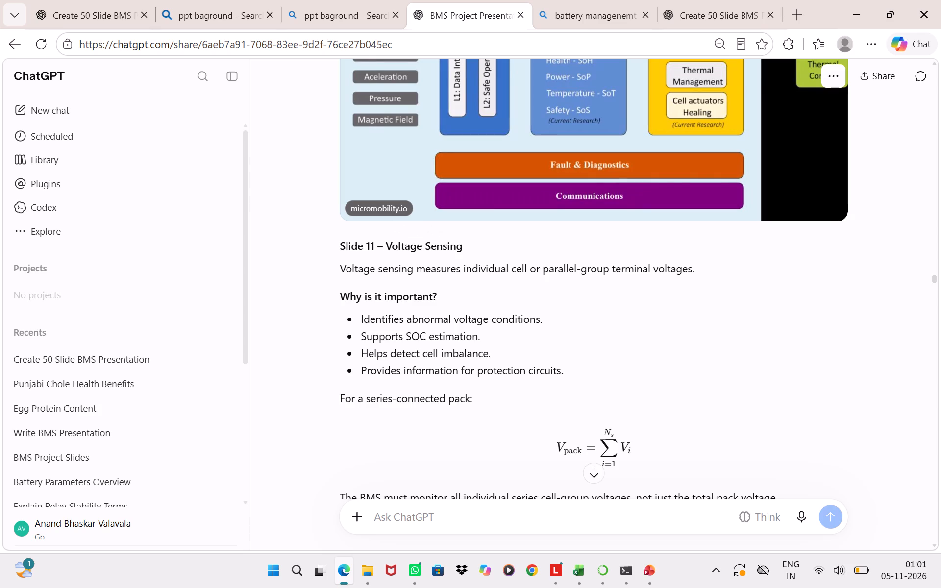
drag(383, 243, 491, 242)
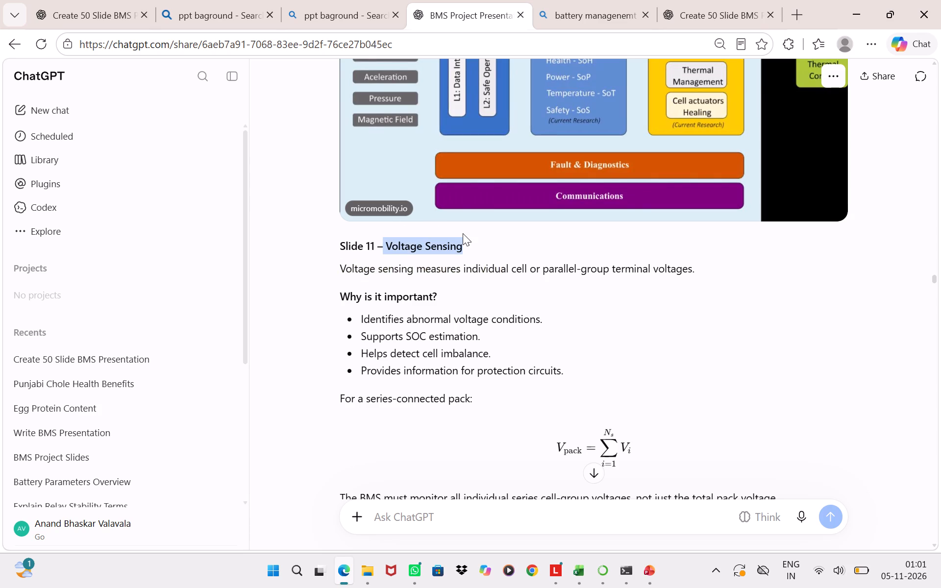
key(ctrl+c)
click(650, 564)
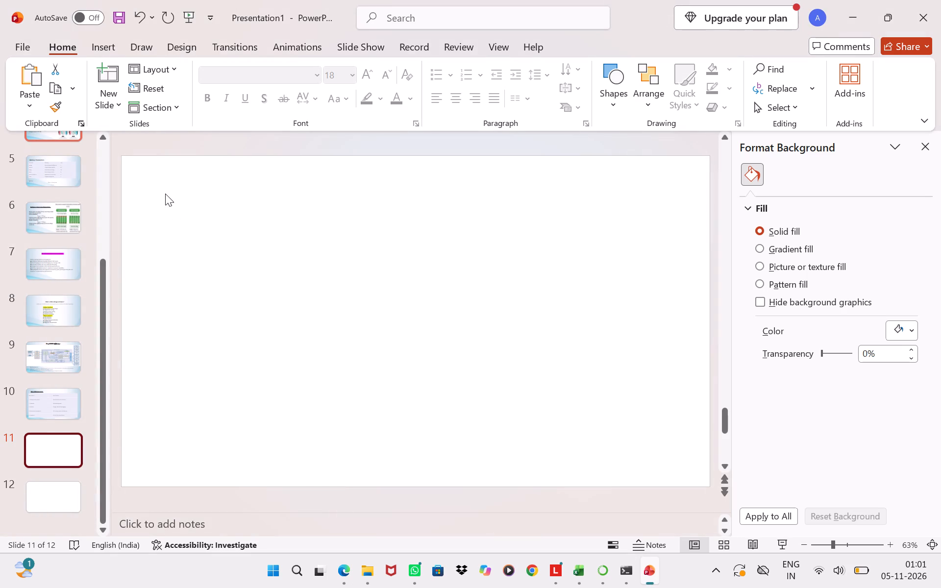
Insert a text box near the top-left of slide 11 and paste the copied "Voltage Sensing" heading into it.
click(611, 101)
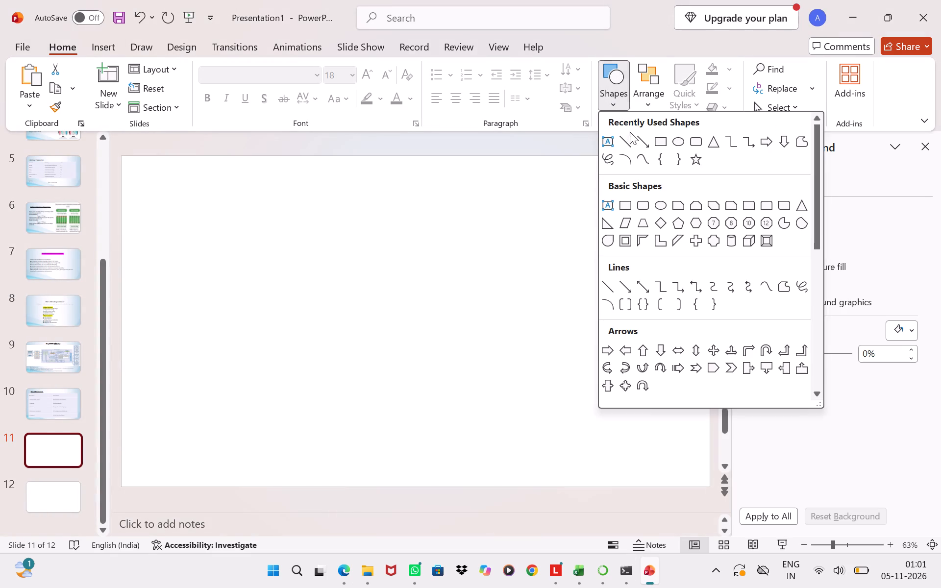
click(605, 138)
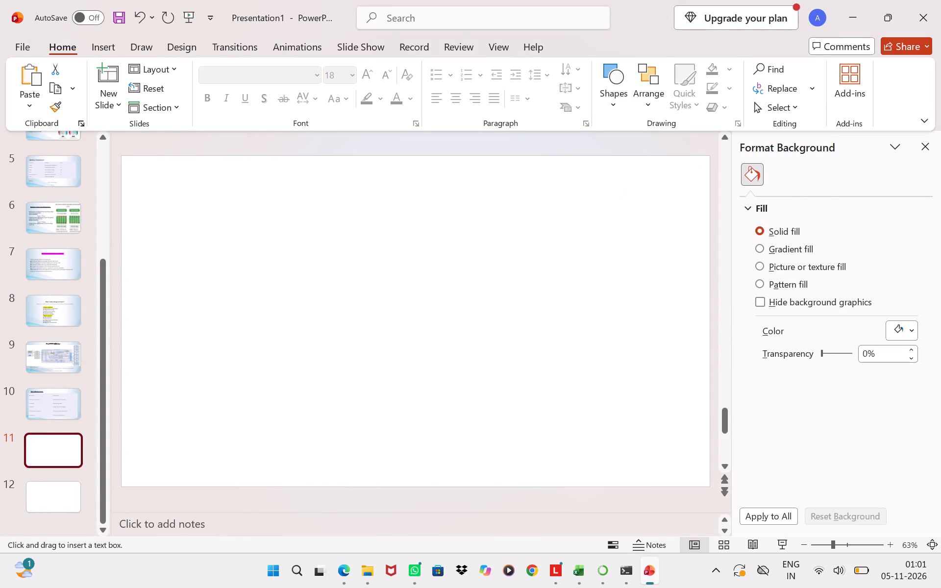
drag(161, 195, 396, 229)
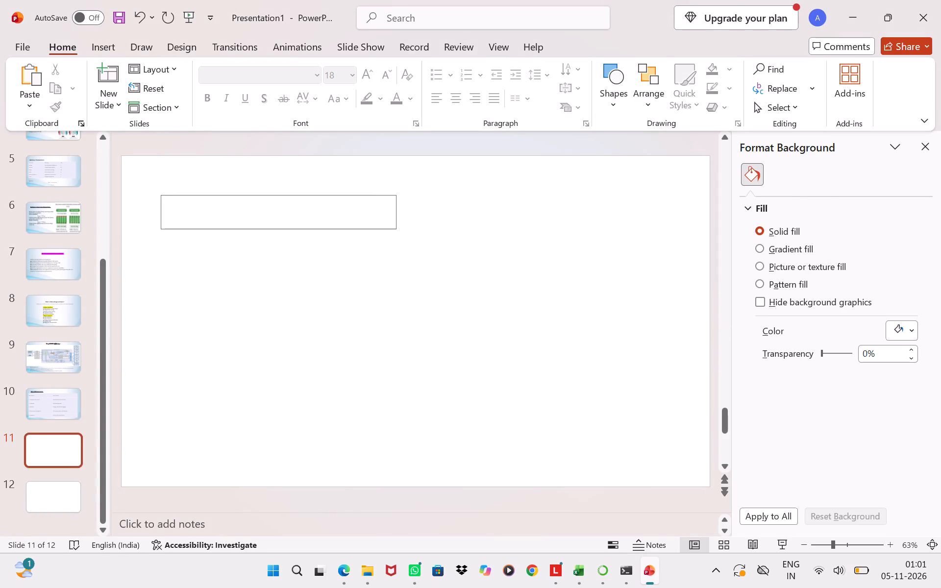
drag(396, 229, 396, 229)
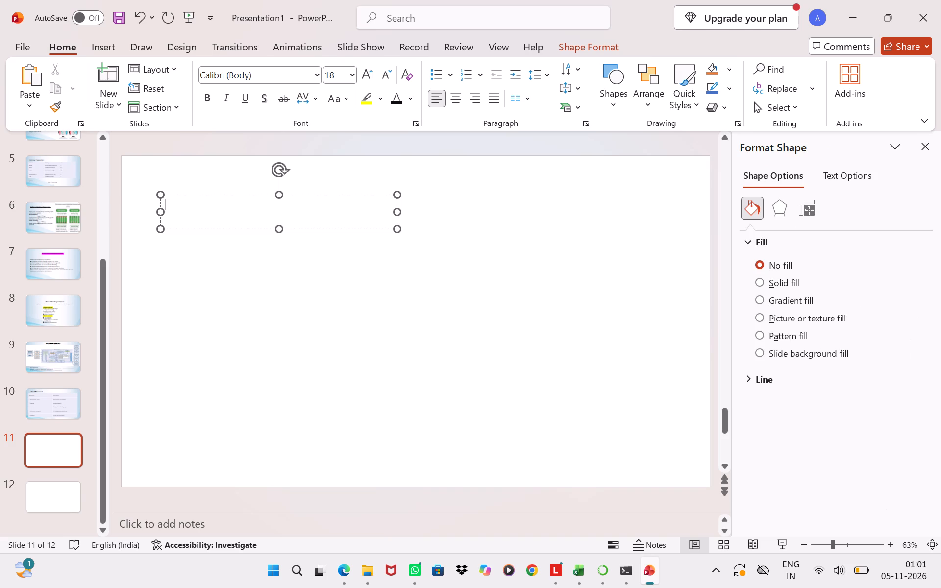
key(ctrl+v)
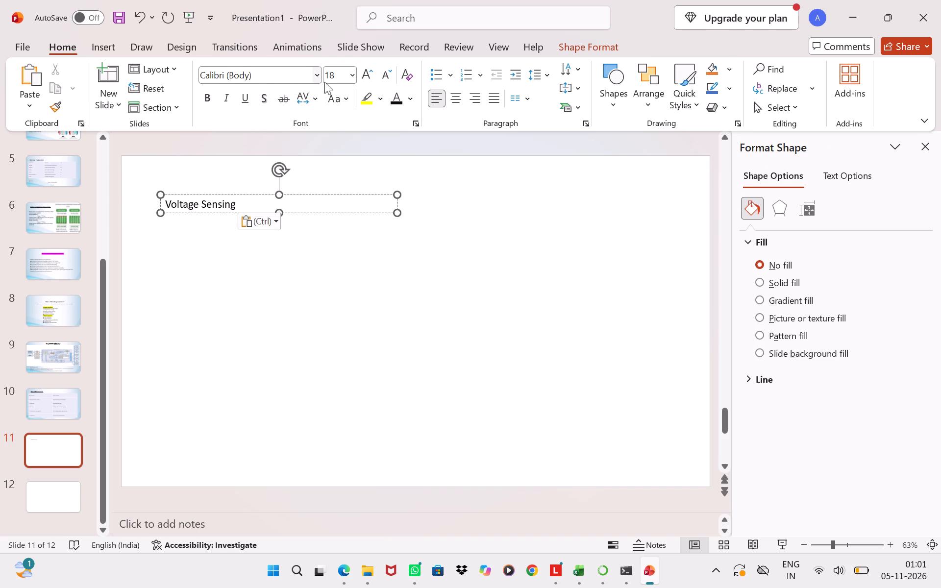
Format the "Voltage Sensing" heading on slide 11 as bold, 20 pt text.
click(351, 77)
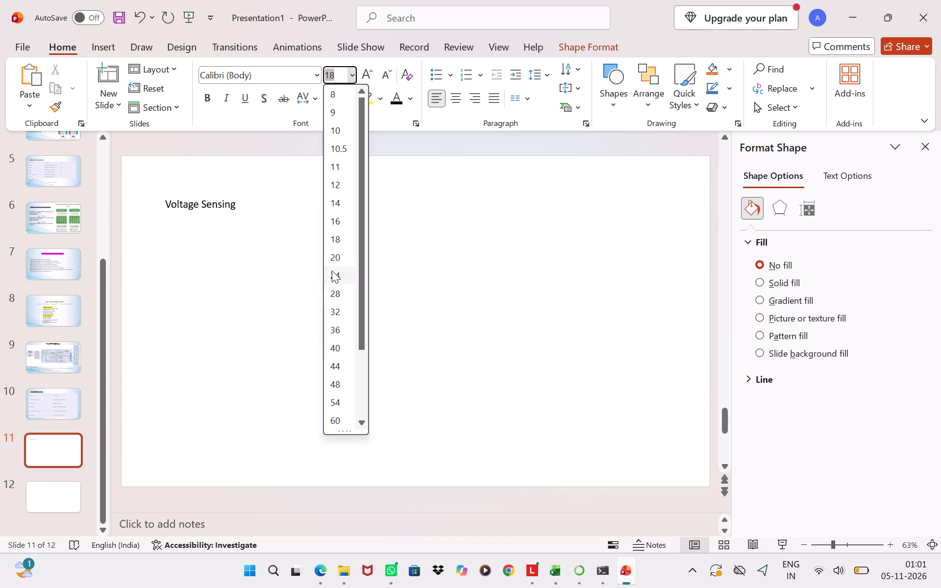
click(332, 260)
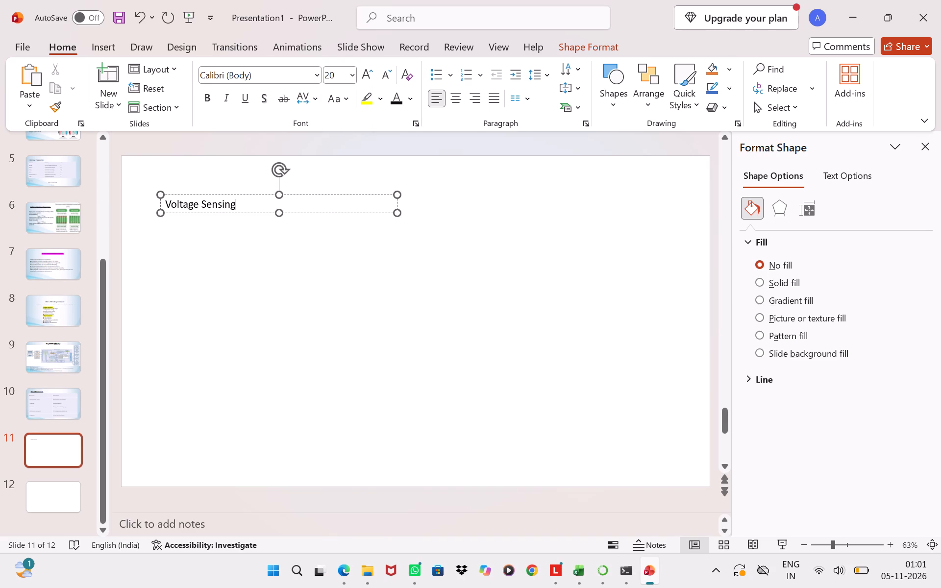
drag(233, 205, 159, 168)
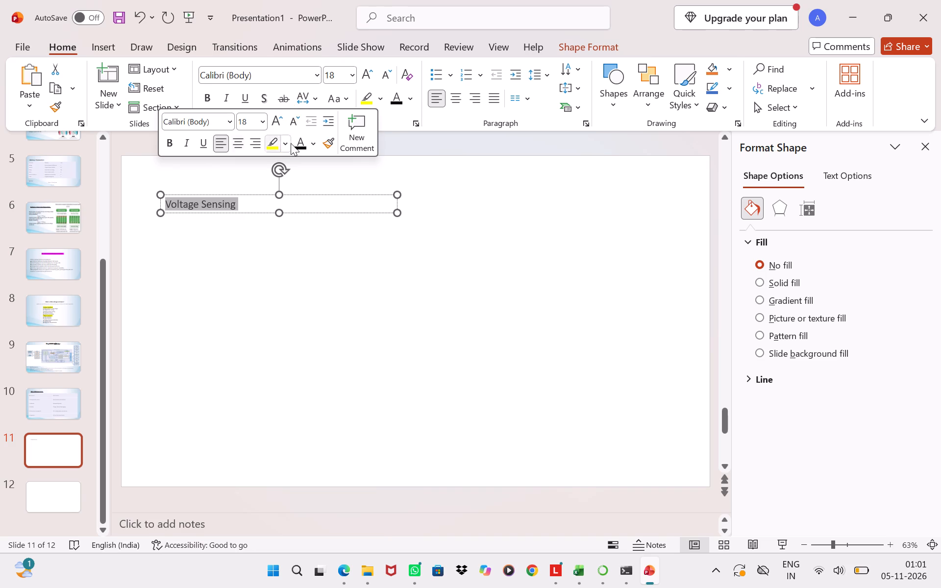
click(348, 75)
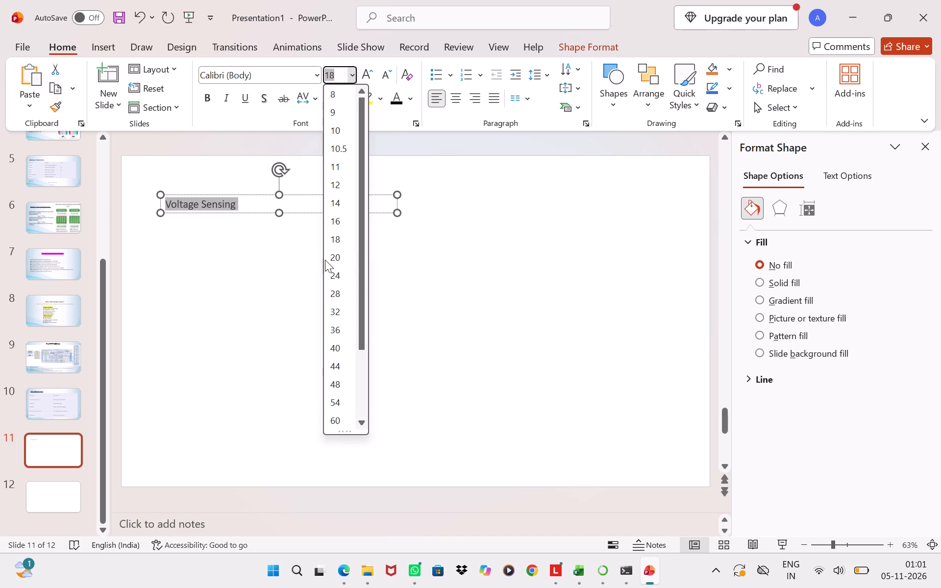
click(330, 255)
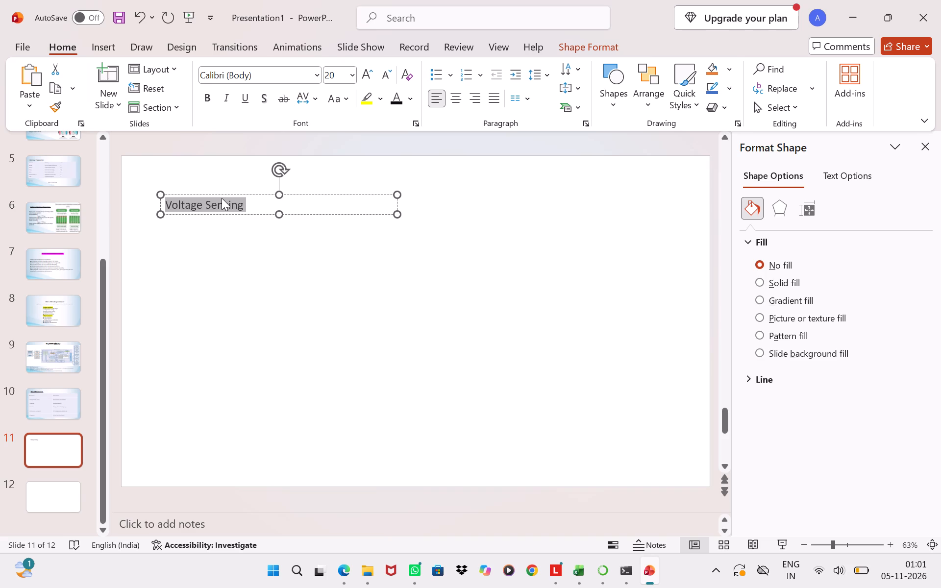
key(ctrl+b)
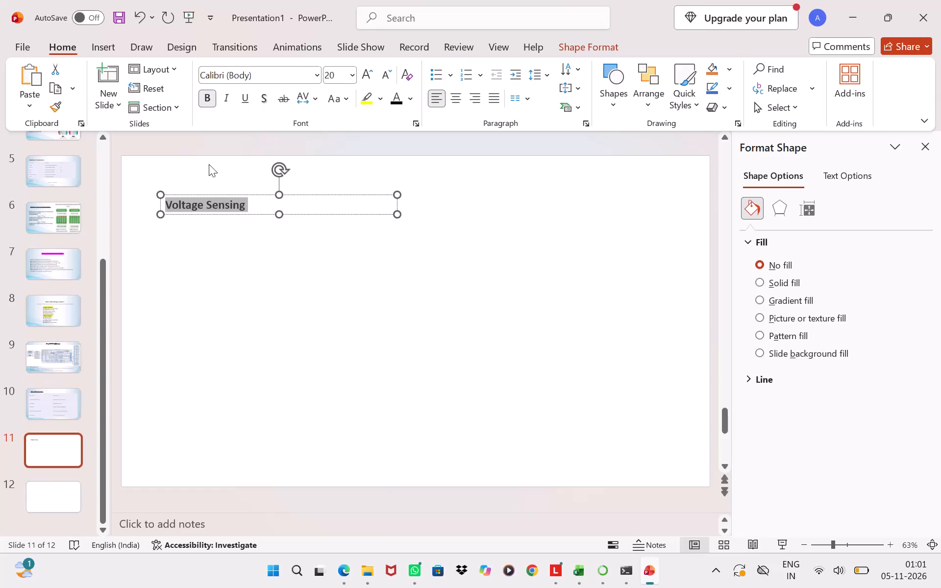
click(244, 299)
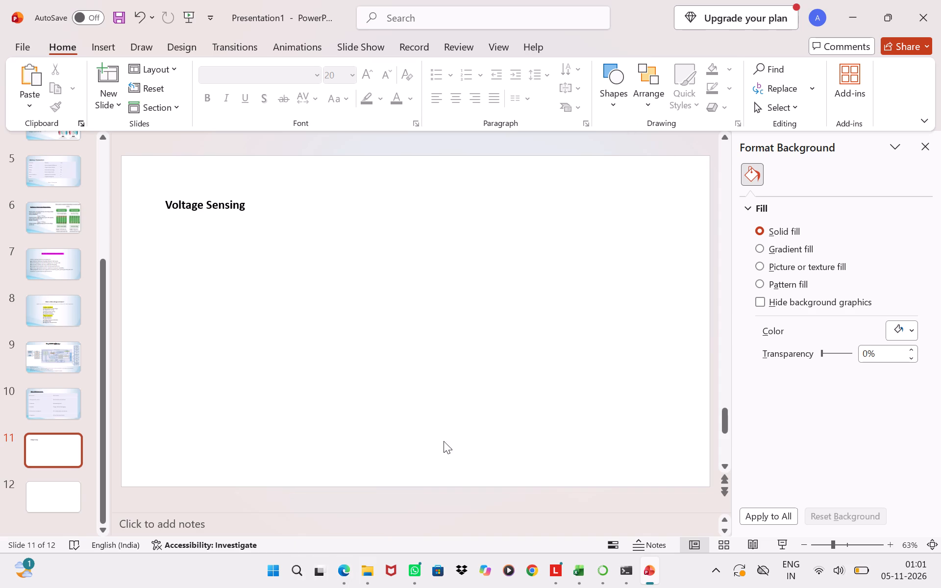
Copy the Slide 11 body text in ChatGPT in Edge, from "Voltage sensing measures" through "For a series-connected pack:", and return to PowerPoint.
click(335, 574)
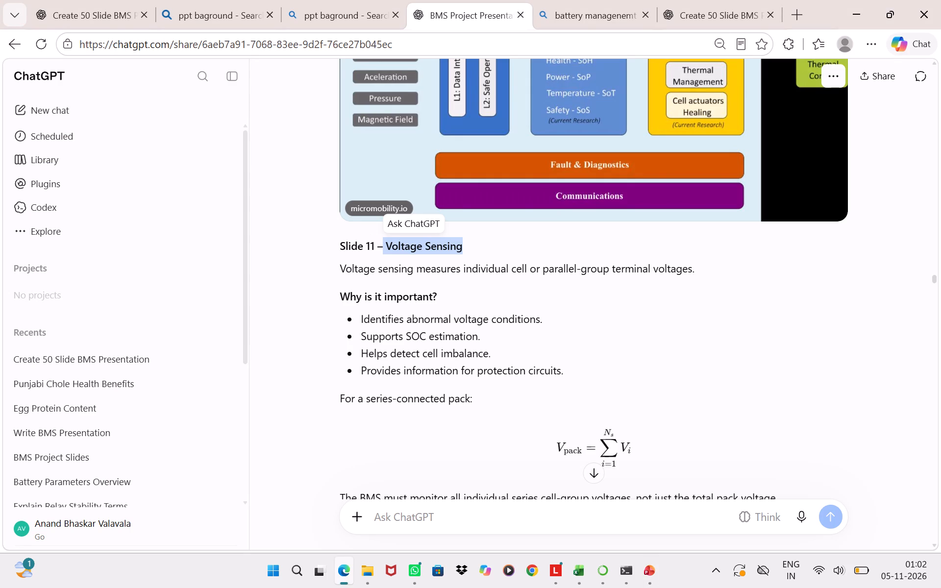
drag(339, 264, 703, 274)
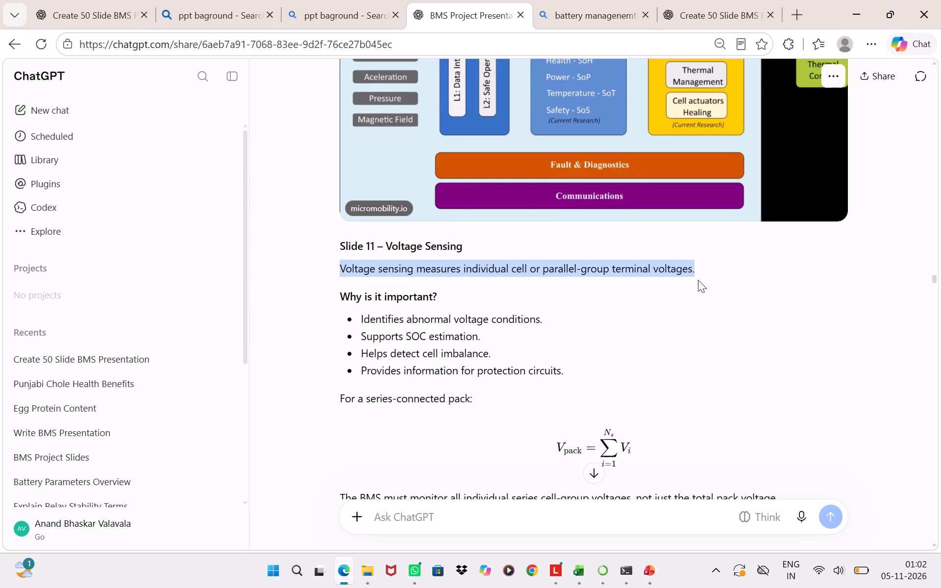
key(ctrl+c)
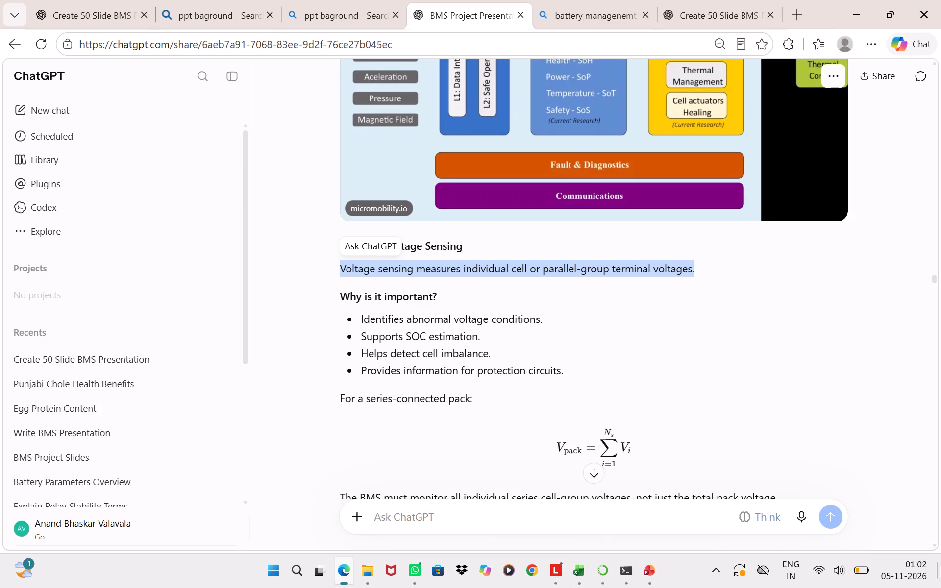
click(750, 382)
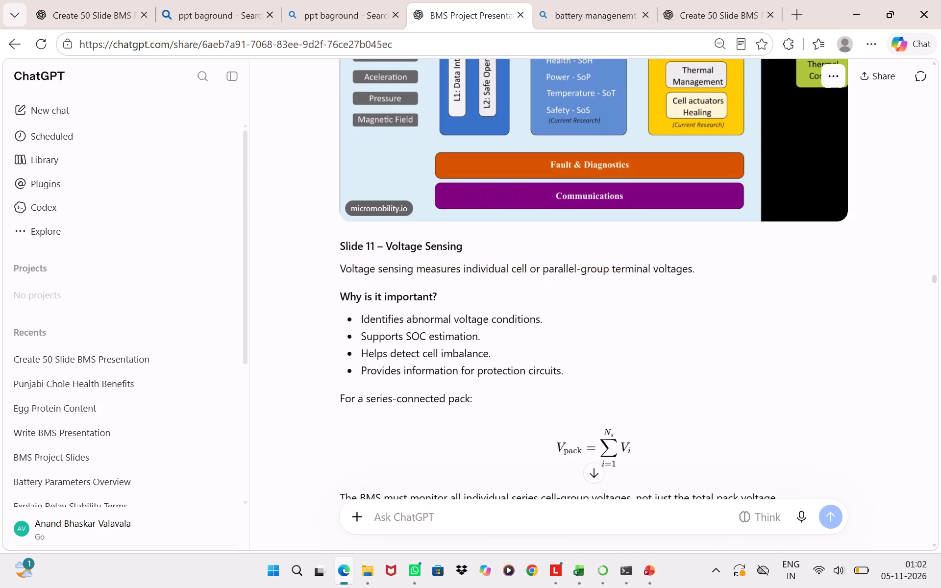
drag(340, 267, 477, 424)
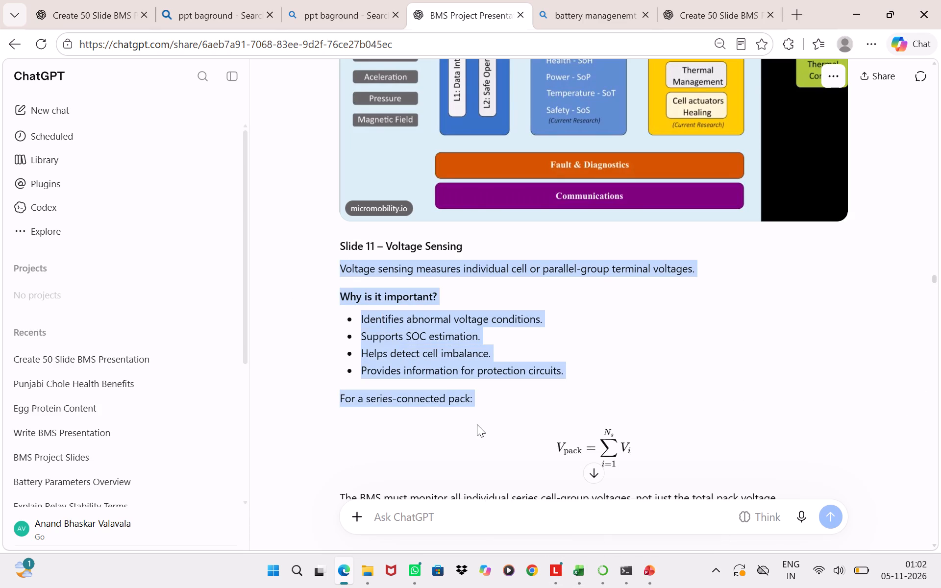
drag(477, 424, 479, 428)
key(ctrl+c)
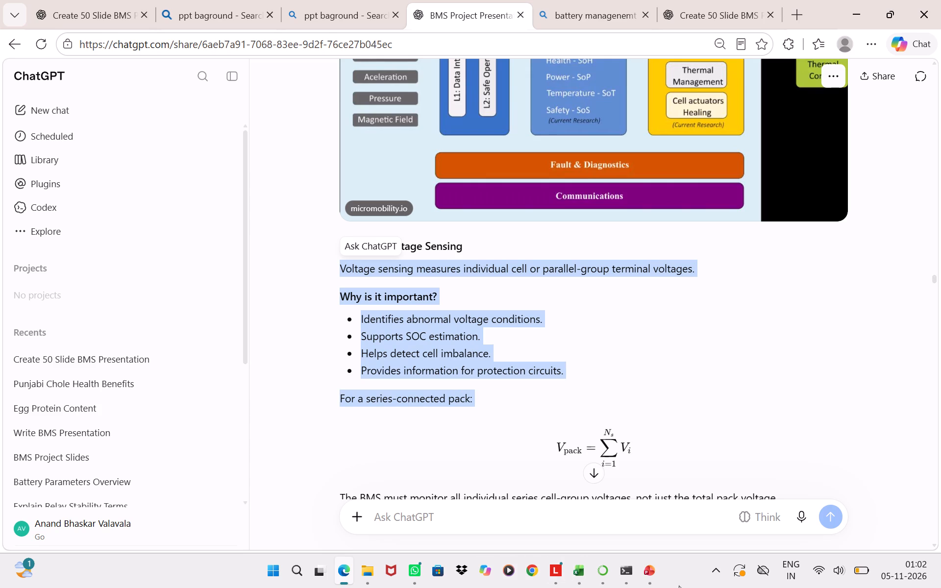
click(654, 570)
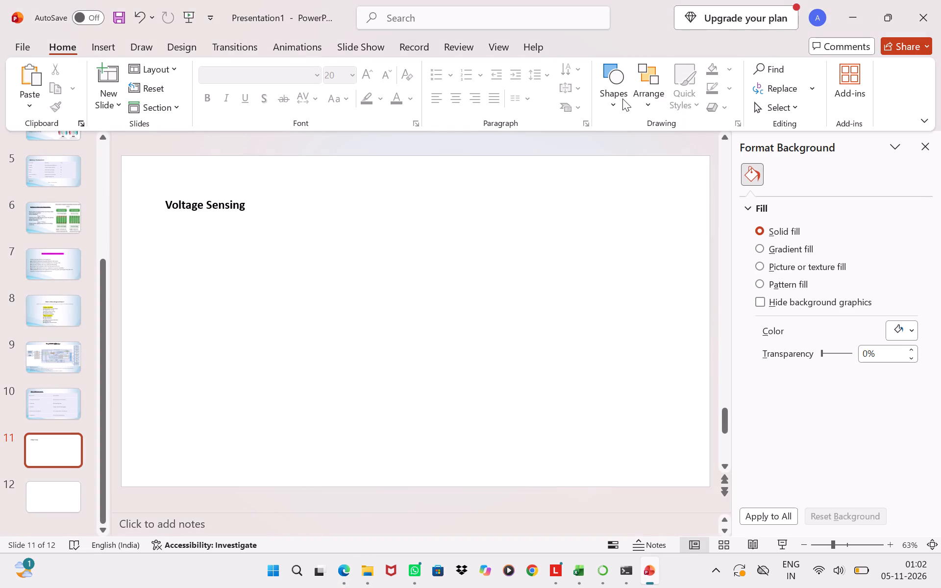
Insert a wide text box below the "Voltage Sensing" heading and paste the copied body text into it.
click(611, 106)
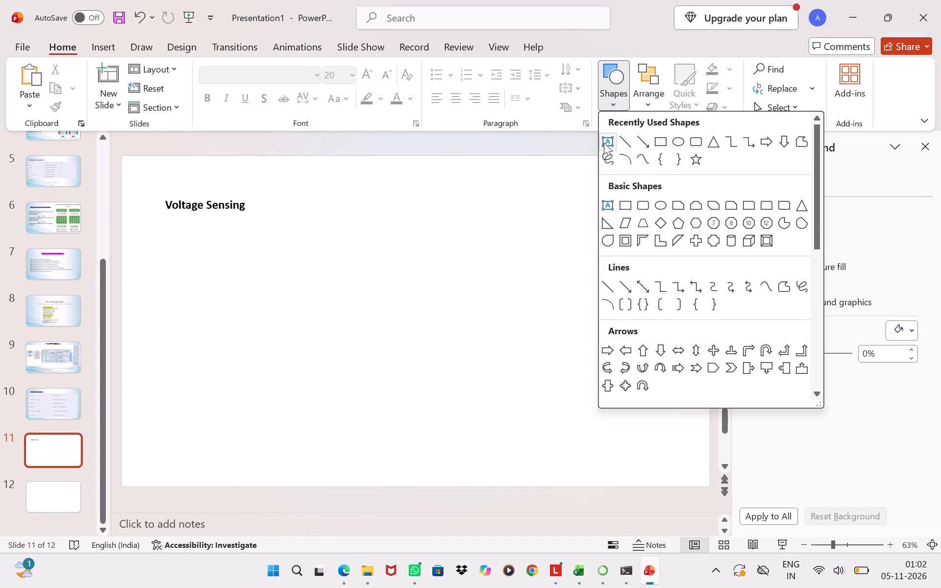
click(604, 143)
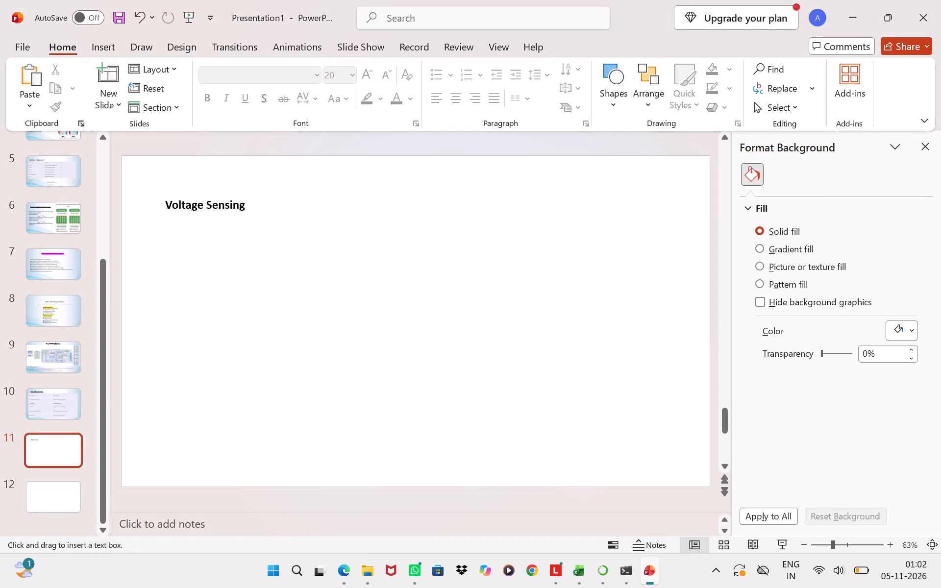
drag(158, 235, 624, 419)
key(ctrl+v)
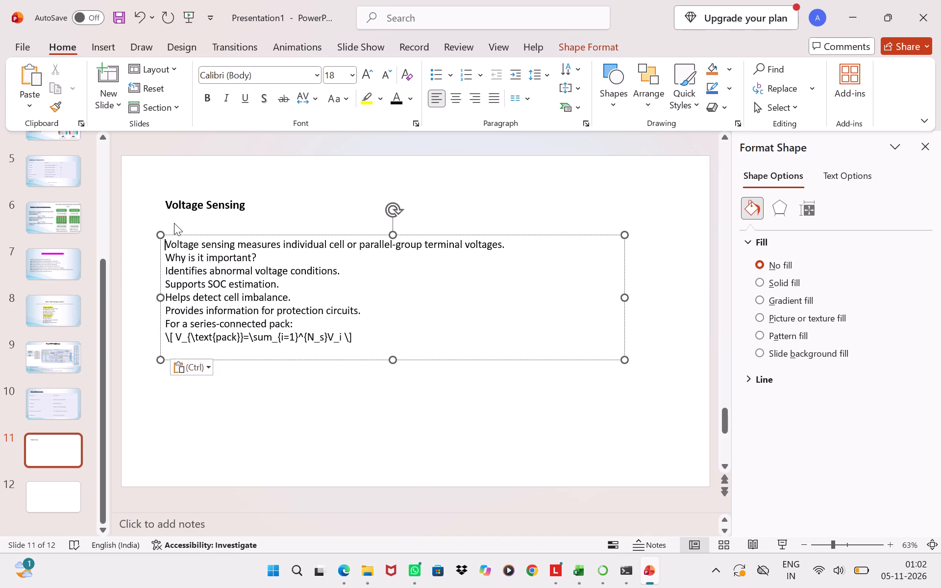
Make the "Why is it important?" line in the slide 11 body text bold.
click(164, 254)
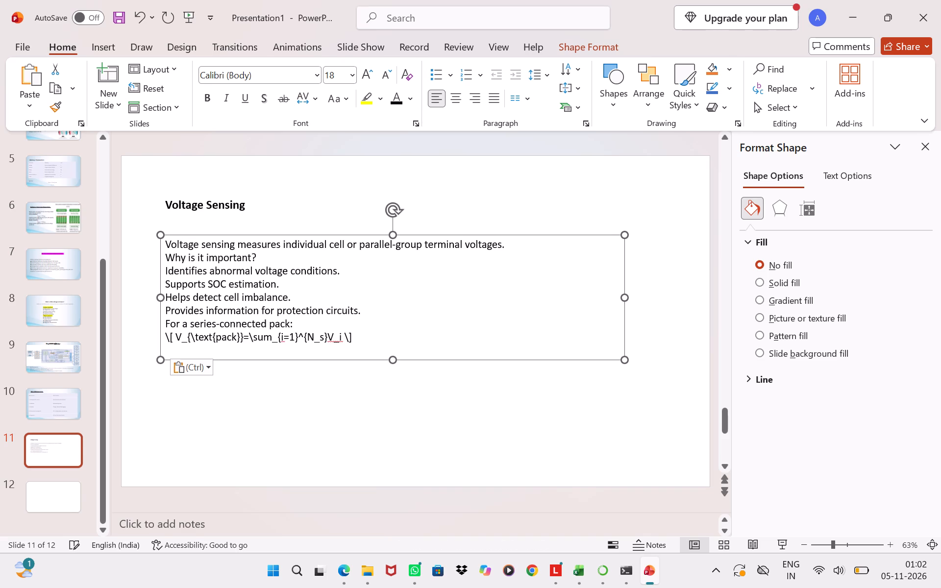
drag(168, 257, 232, 257)
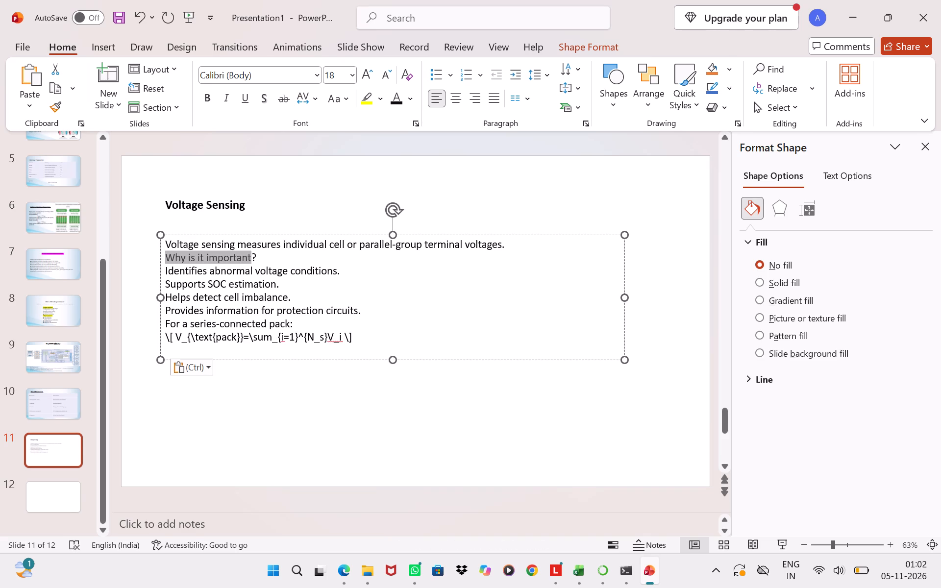
drag(232, 257, 256, 258)
key(ctrl+b)
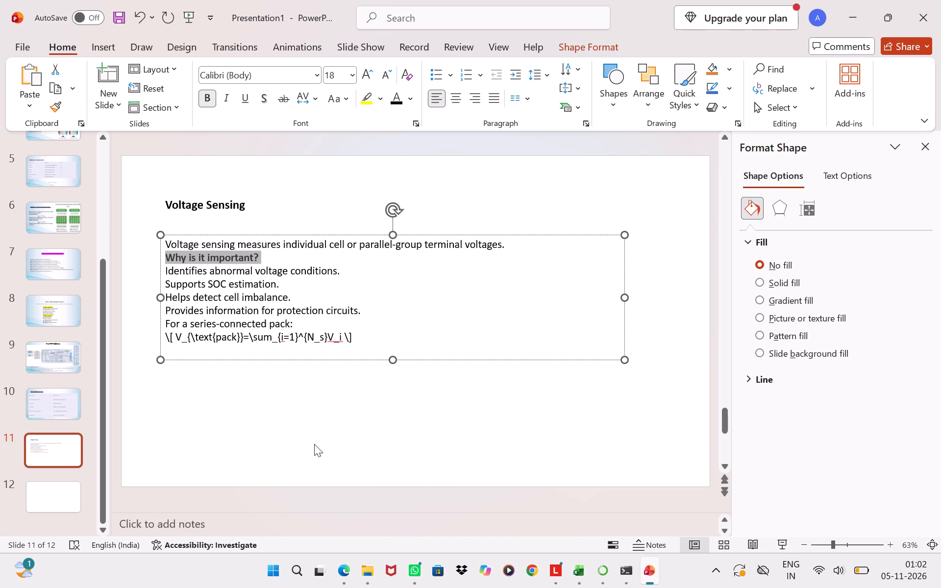
click(347, 570)
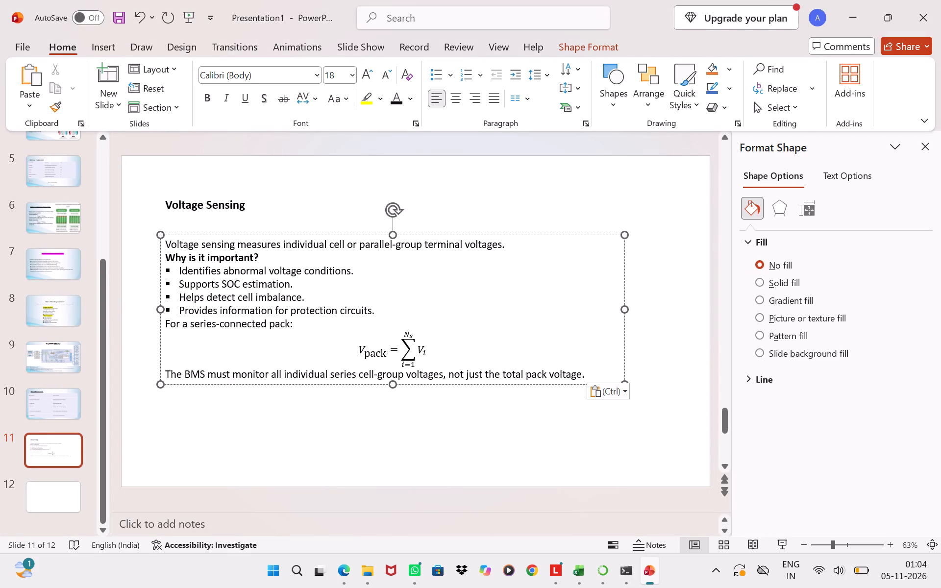
Move the slide 11 body text box slightly up, closer to the "Voltage Sensing" heading.
click(164, 242)
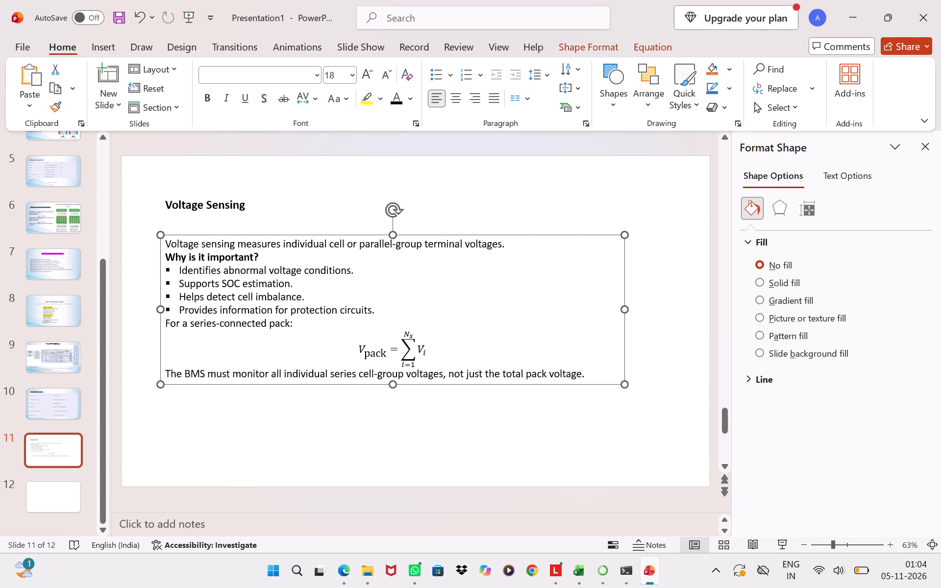
drag(168, 241, 163, 229)
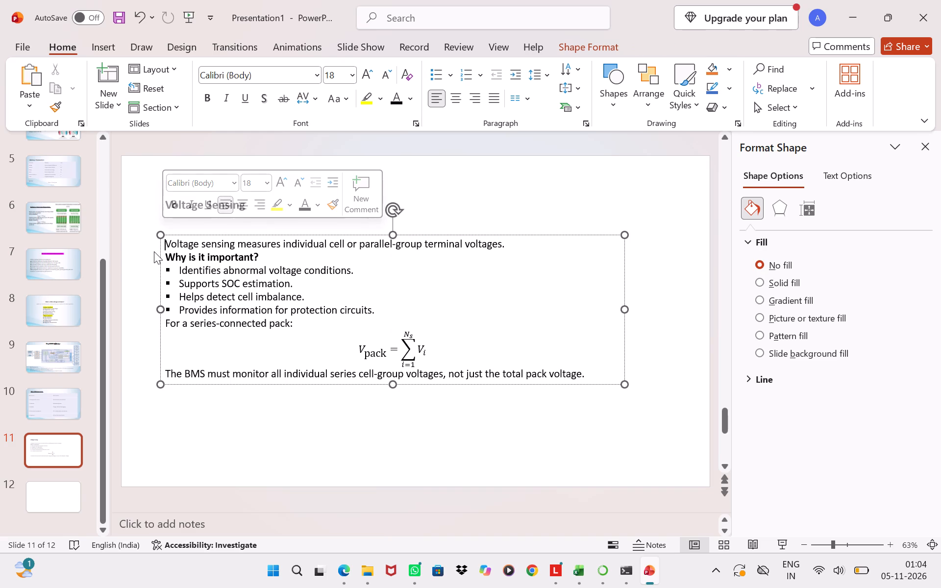
drag(161, 262, 156, 243)
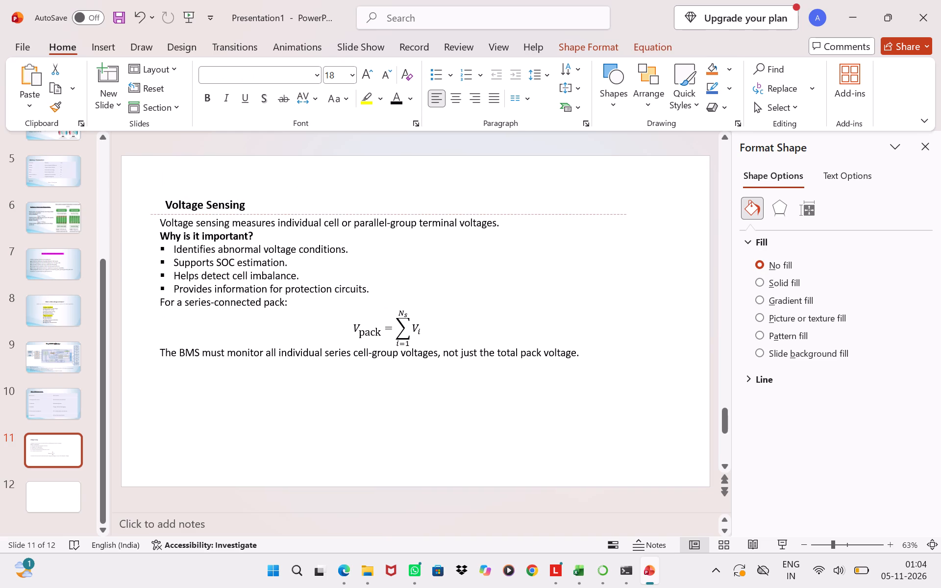
drag(156, 243, 160, 251)
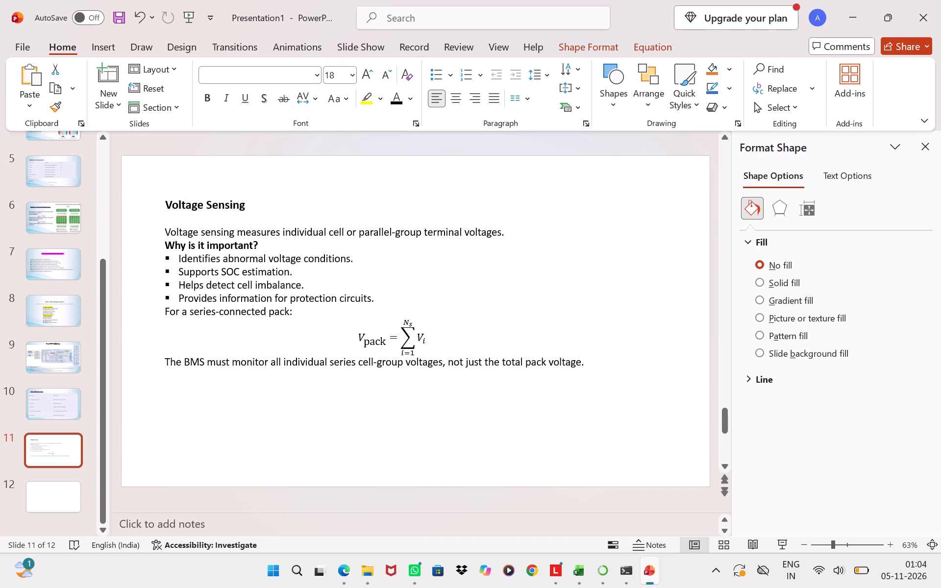
drag(160, 251, 161, 253)
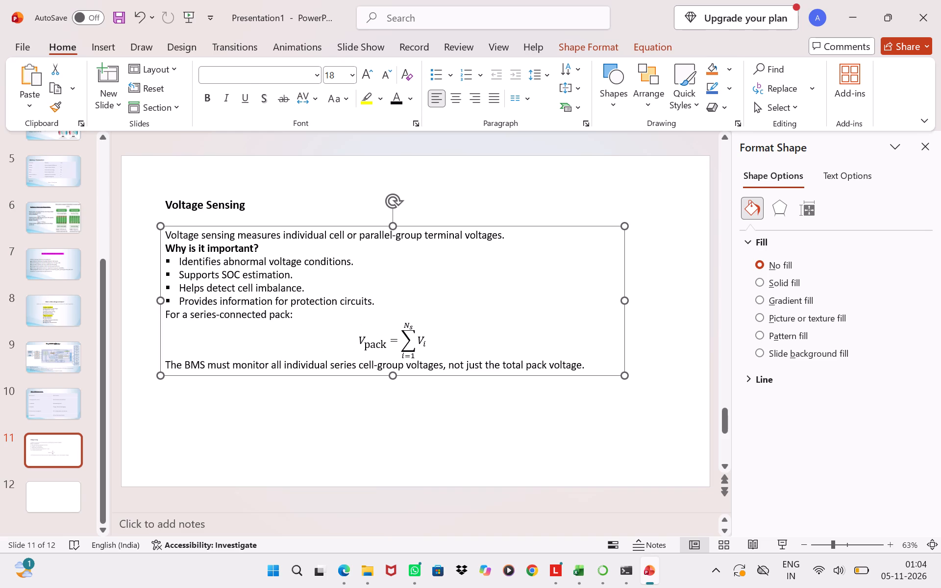
Set the font size of all the slide 11 body text, including the equation, to 20.
drag(166, 234, 577, 373)
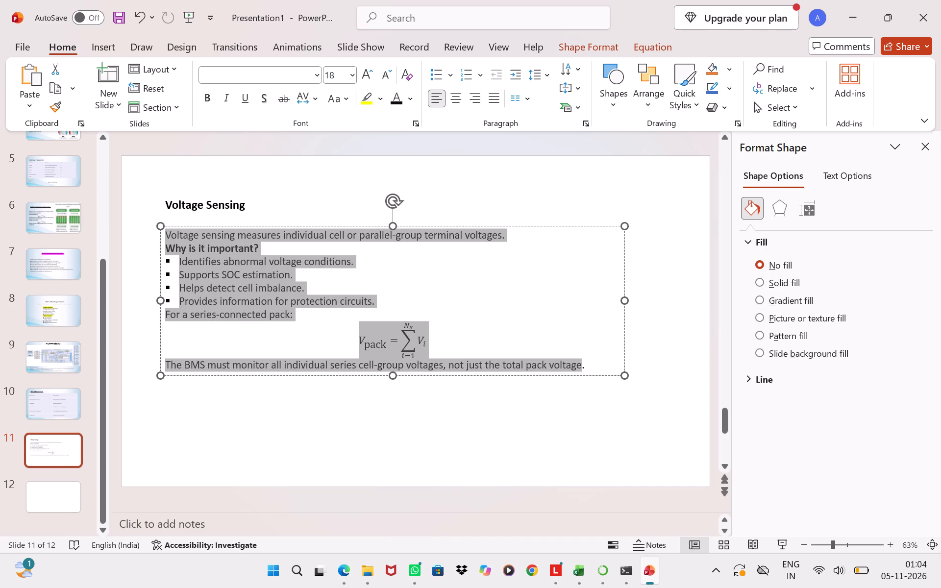
drag(577, 373, 589, 373)
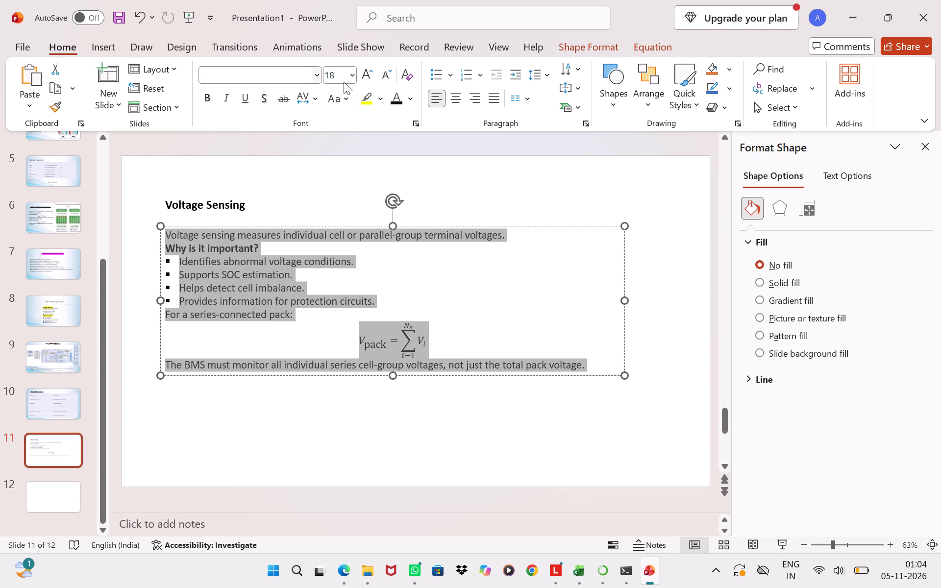
click(350, 75)
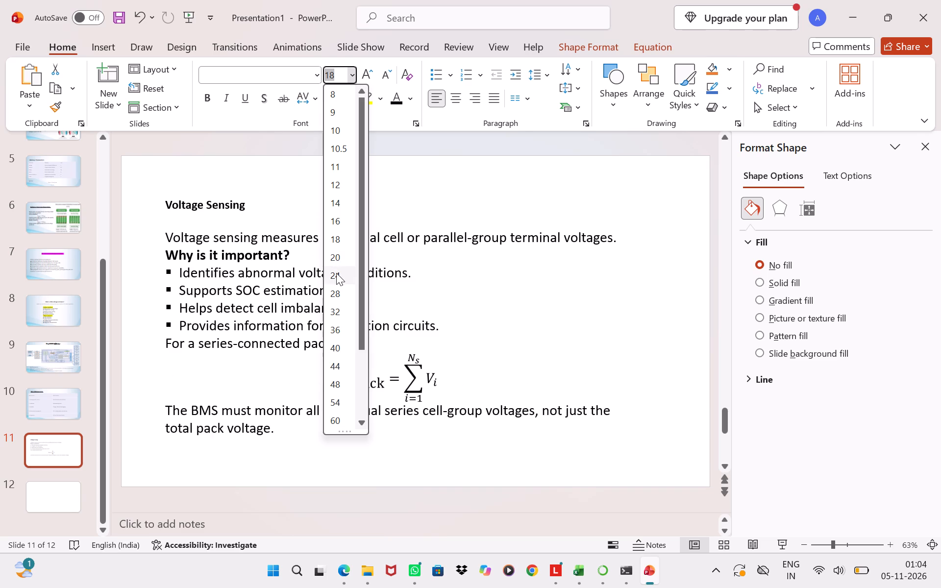
click(331, 256)
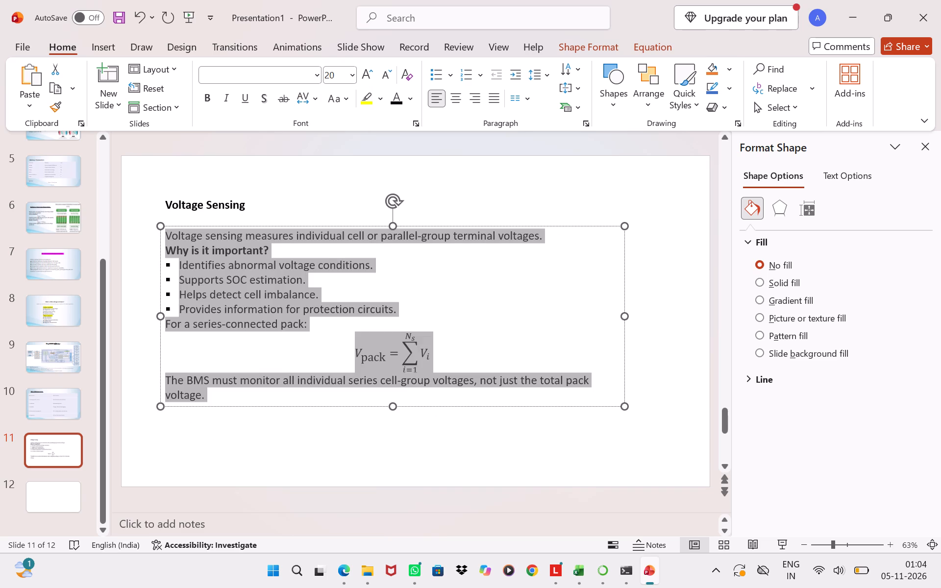
Move the "Voltage Sensing" heading box slightly up and to the right on slide 11.
click(319, 197)
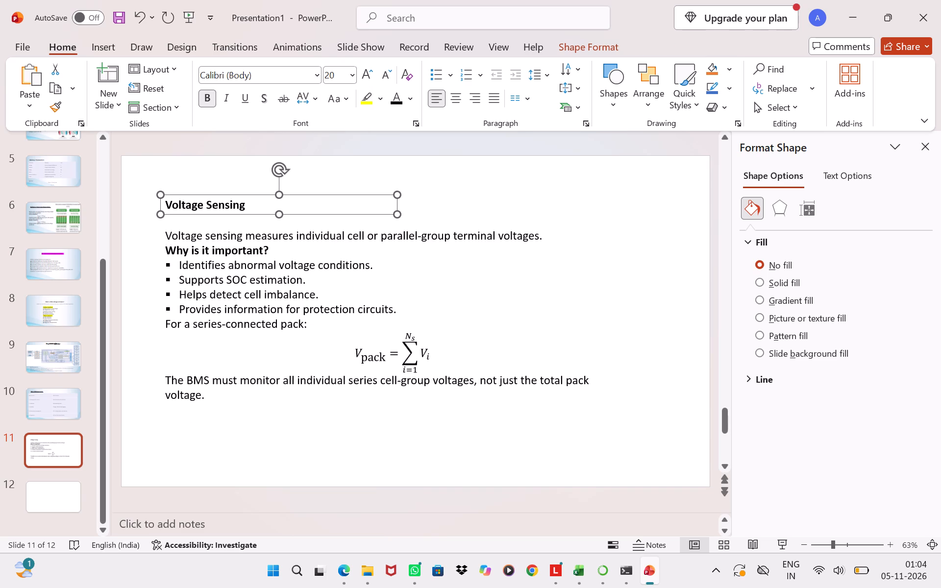
drag(262, 206, 279, 204)
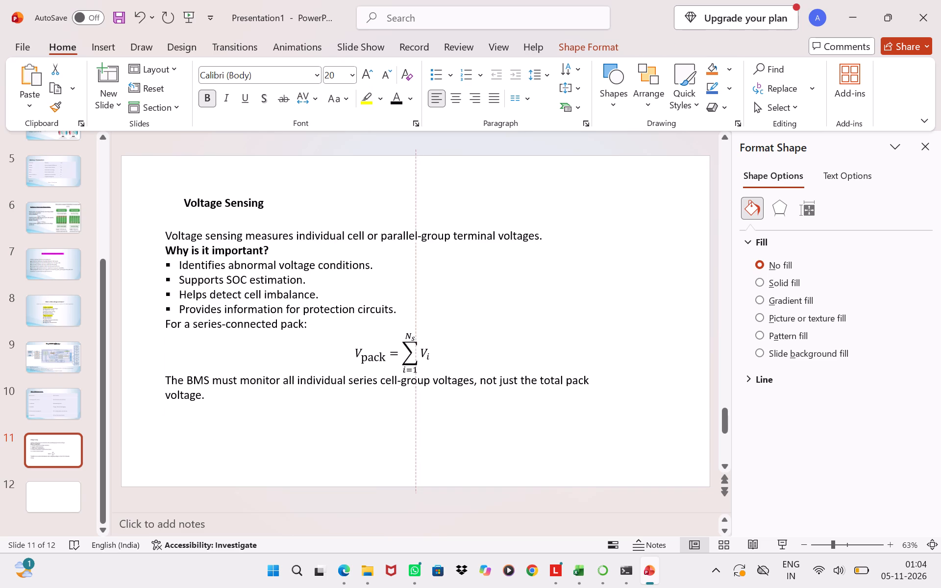
drag(279, 204, 275, 201)
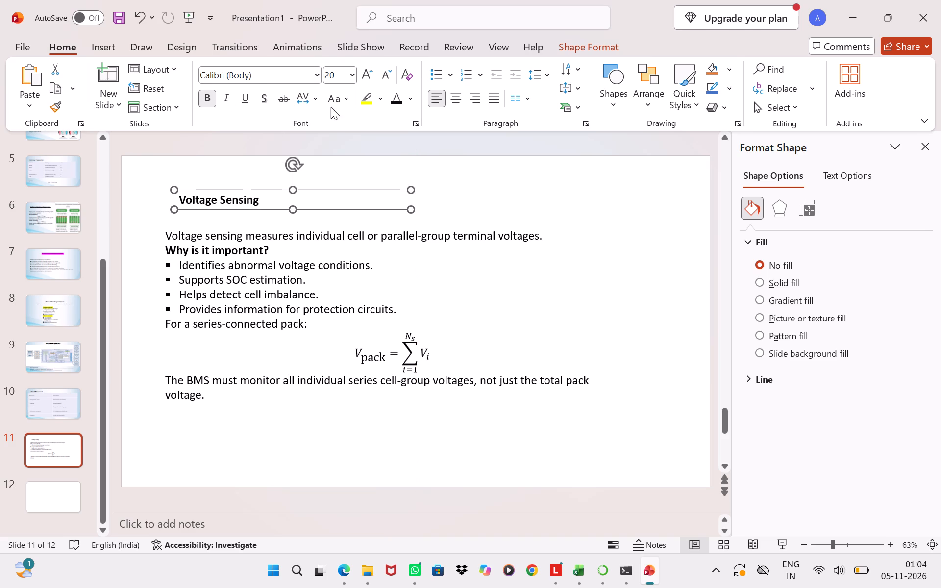
Highlight the "Voltage Sensing" heading on slide 11 in turquoise.
click(381, 101)
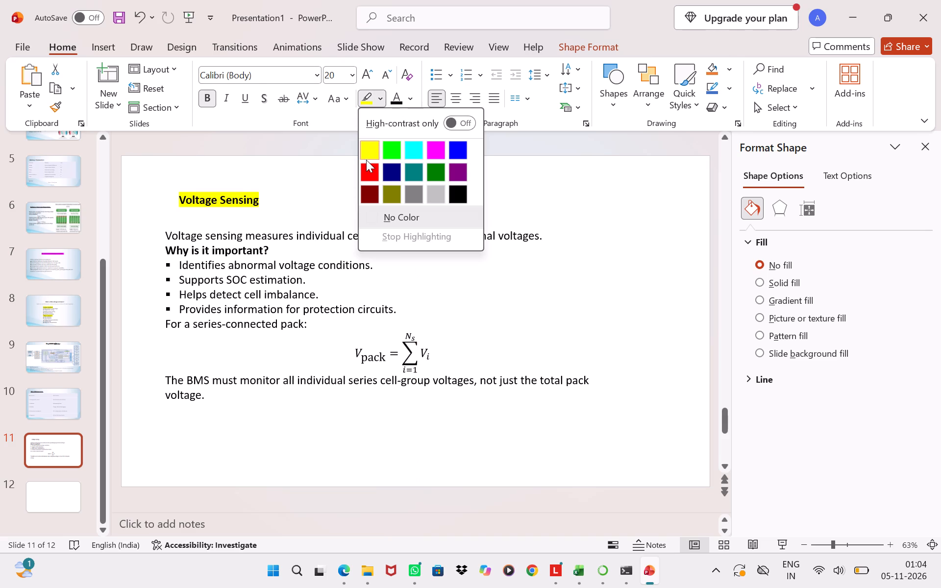
click(414, 150)
click(244, 429)
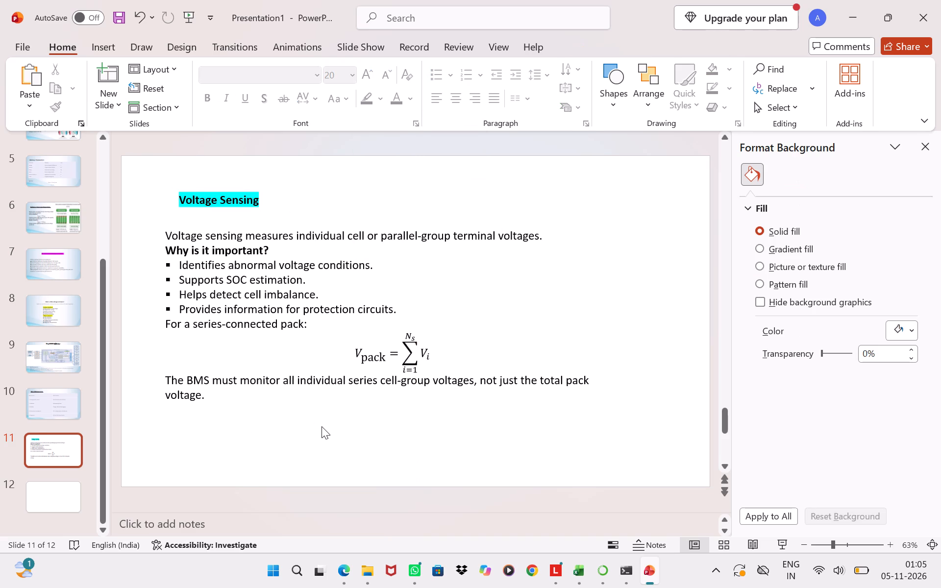
click(323, 425)
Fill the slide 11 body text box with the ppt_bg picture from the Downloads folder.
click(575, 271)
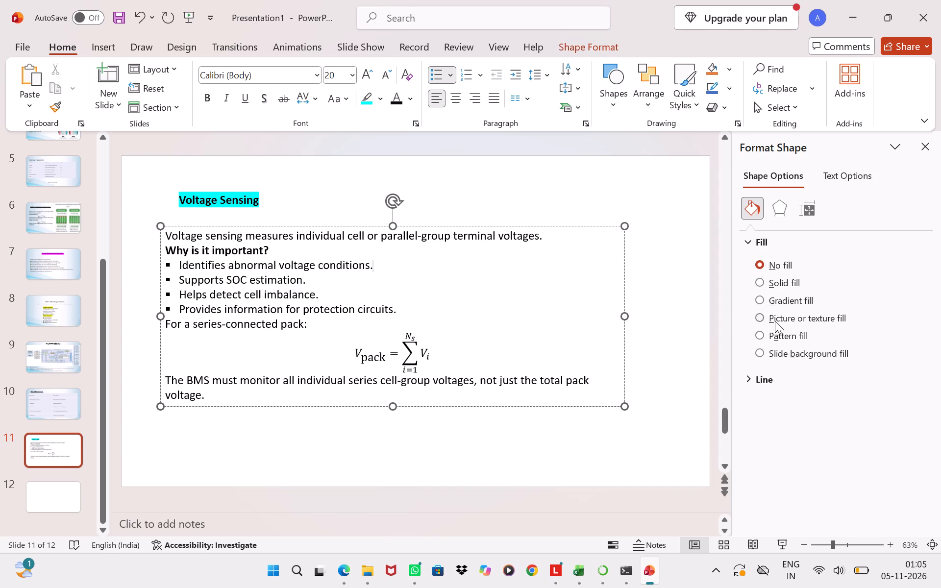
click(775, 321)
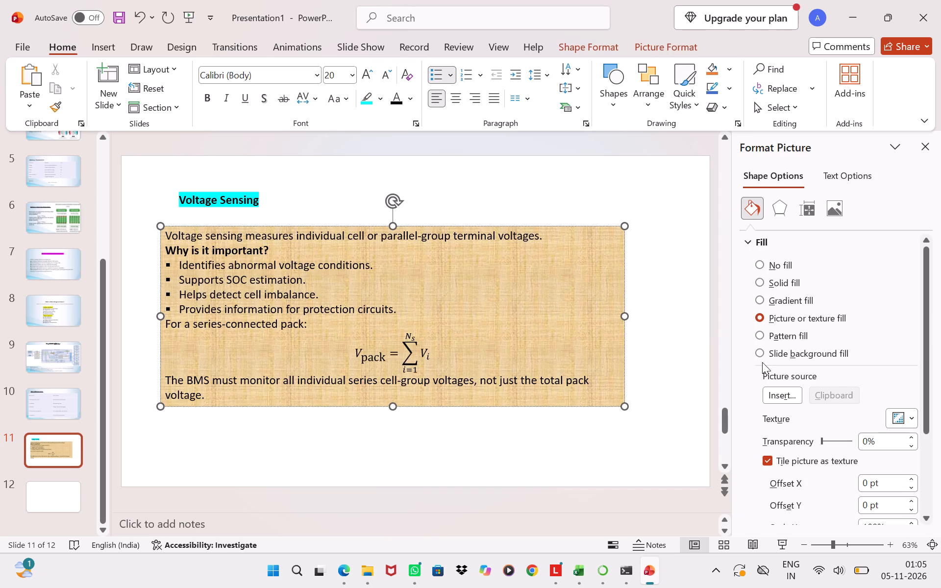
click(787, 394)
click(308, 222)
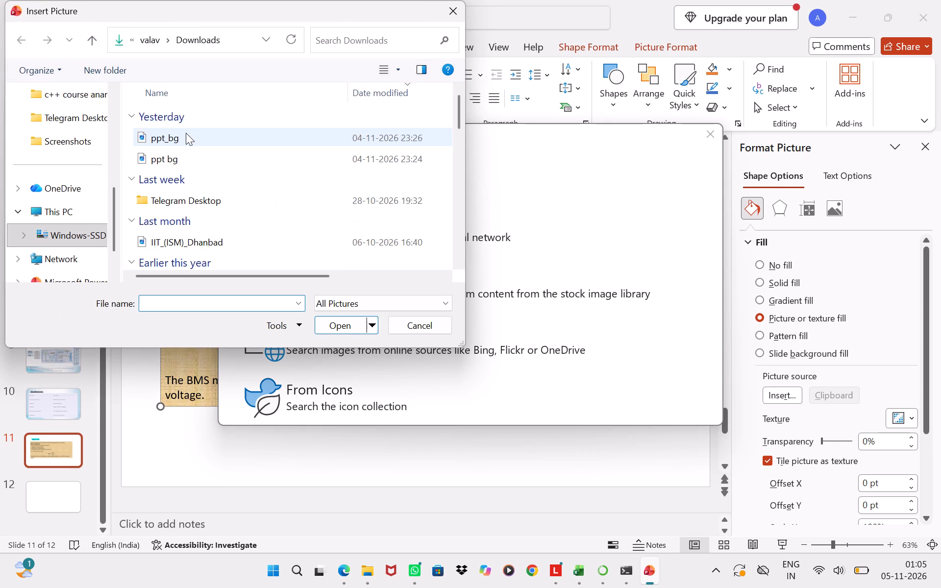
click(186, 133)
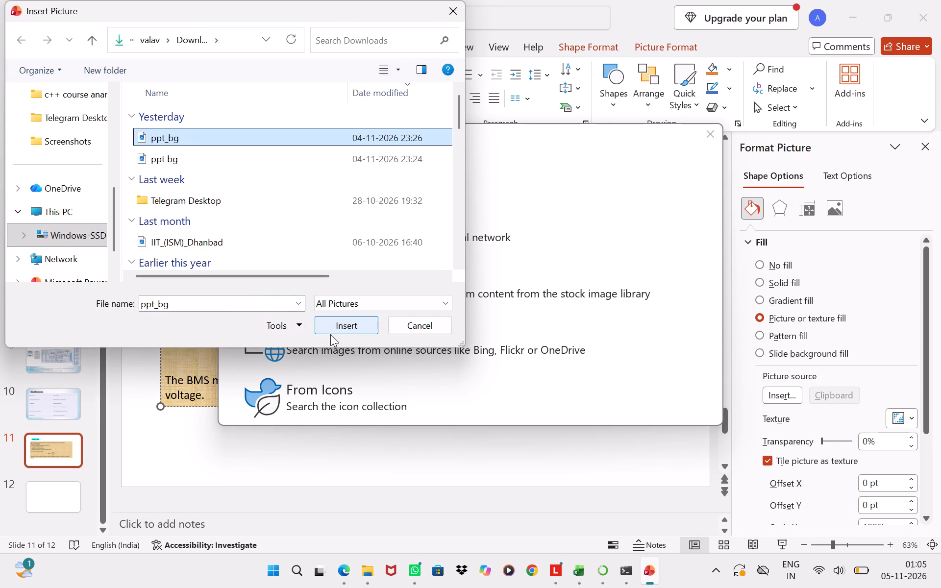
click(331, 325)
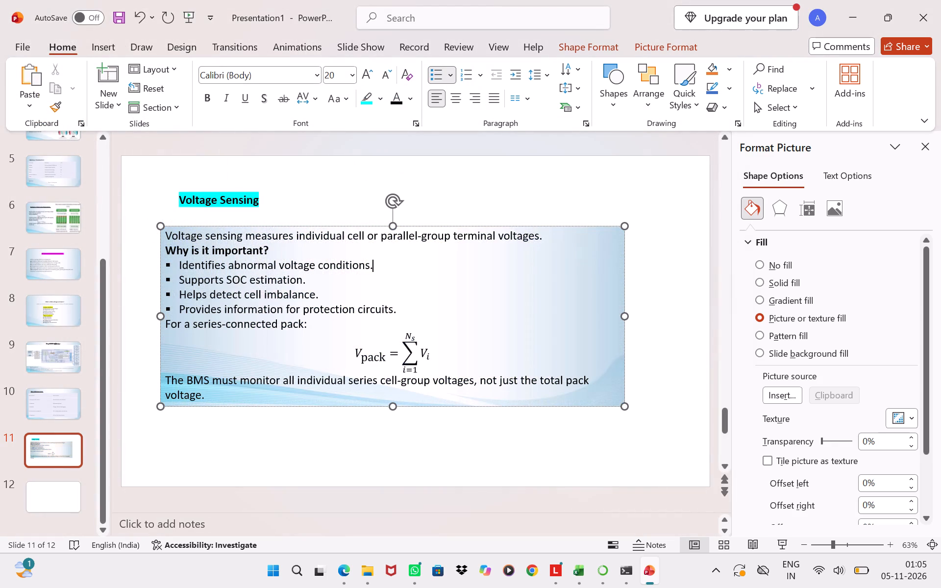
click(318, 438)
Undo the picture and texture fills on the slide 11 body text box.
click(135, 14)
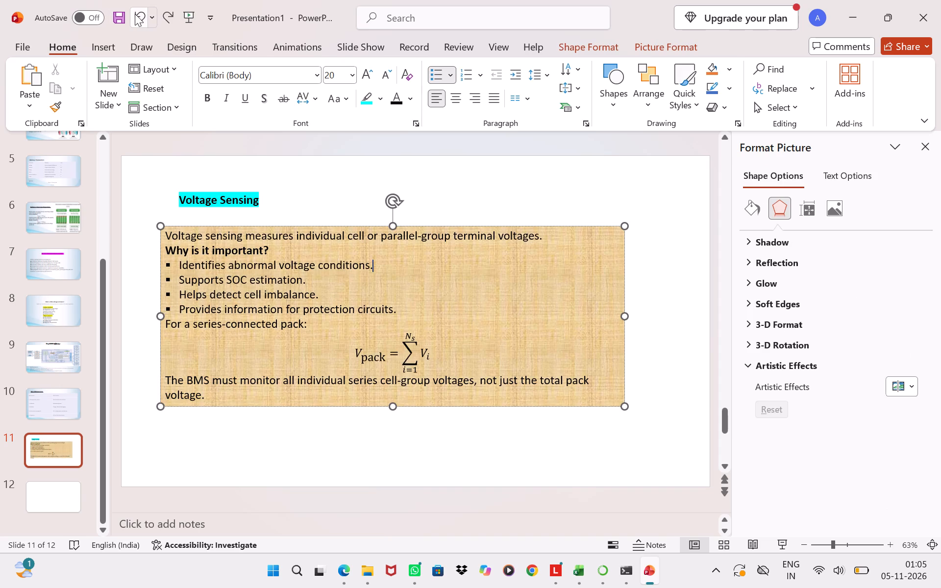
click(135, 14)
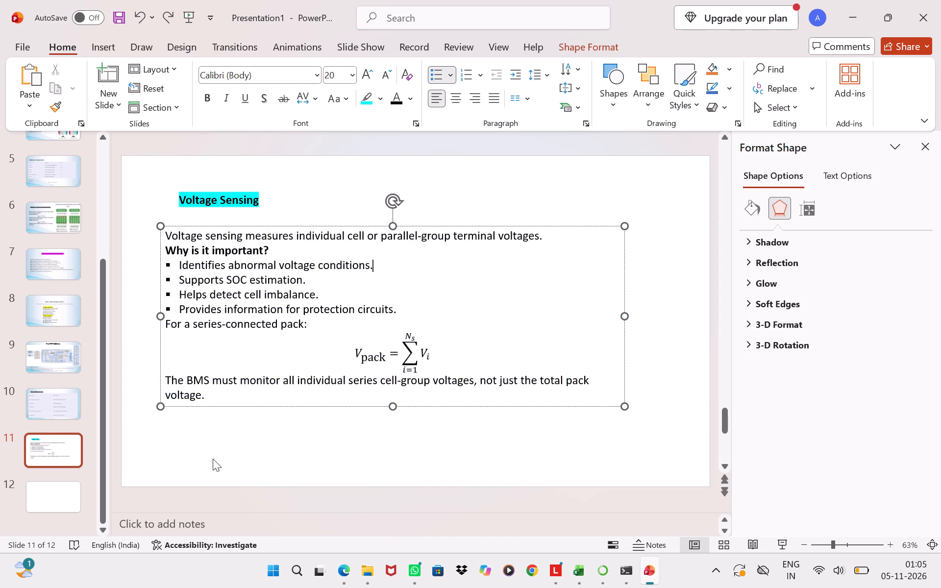
Set the slide 11 background to a picture fill using ppt_bg from the Downloads folder.
click(214, 459)
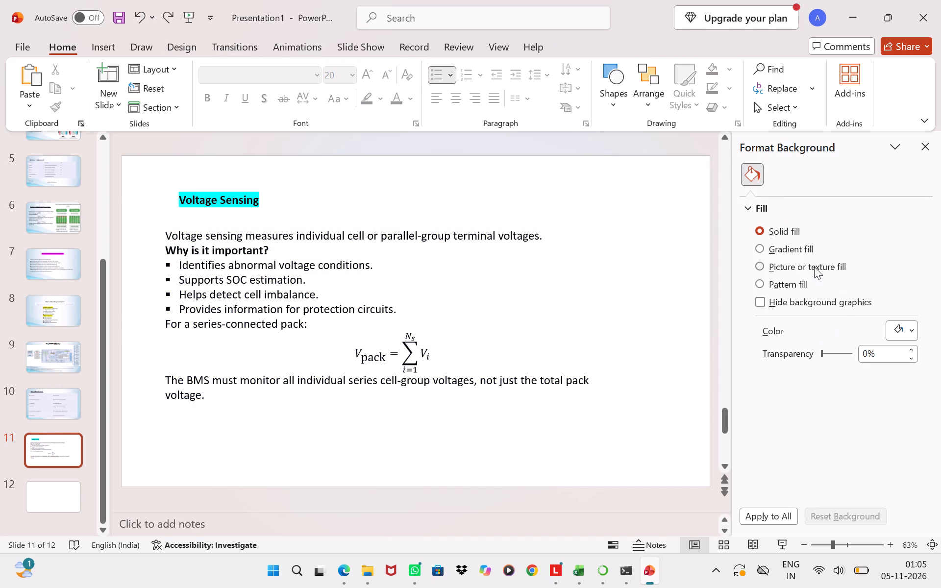
click(814, 267)
click(780, 348)
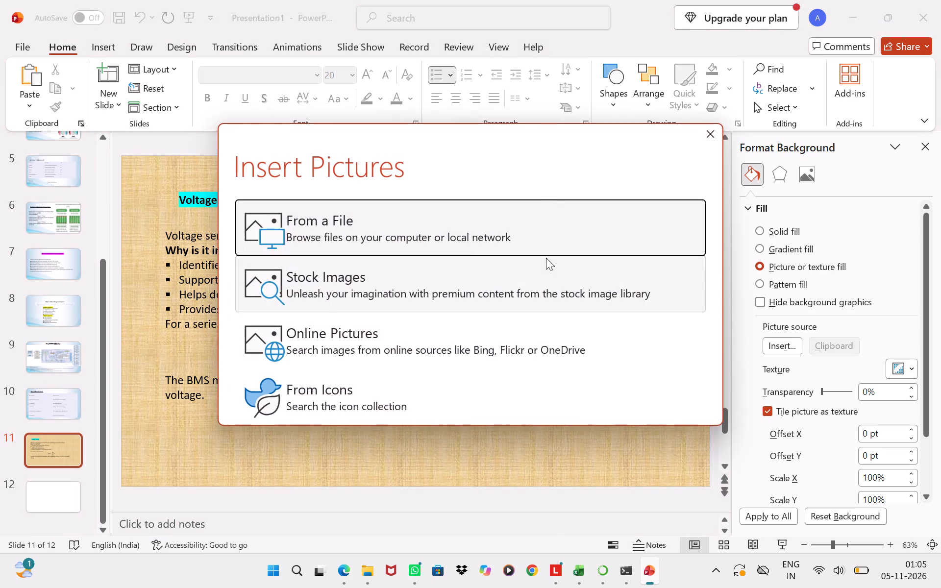
click(392, 232)
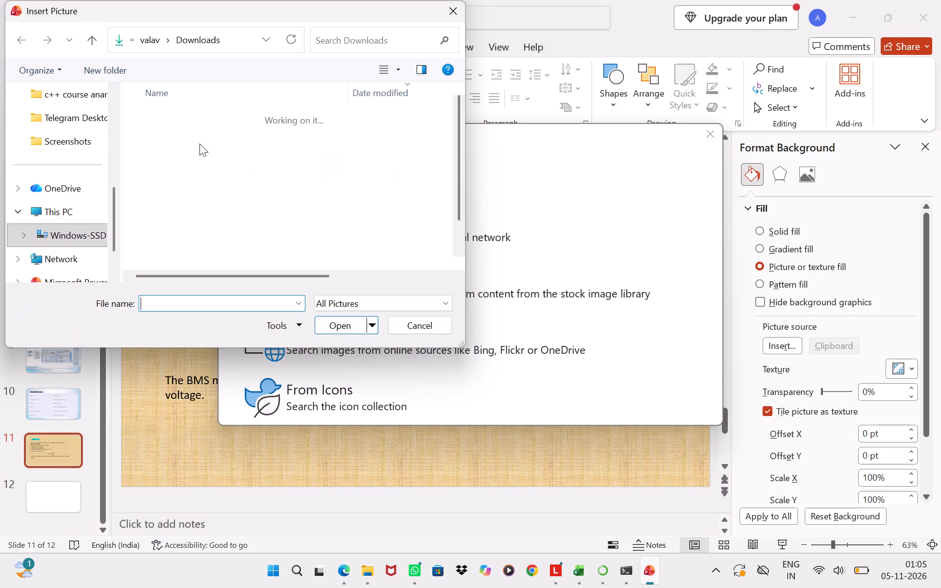
click(180, 138)
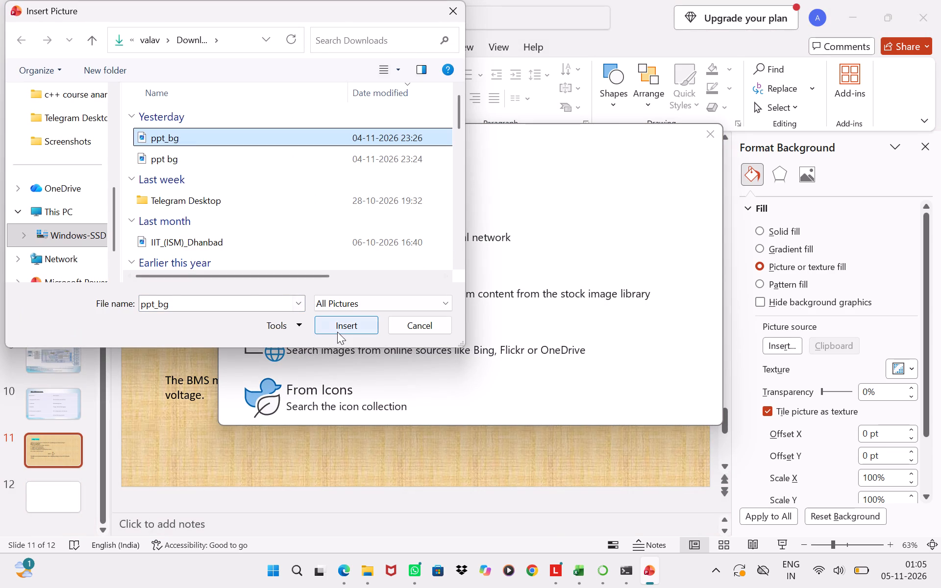
click(337, 332)
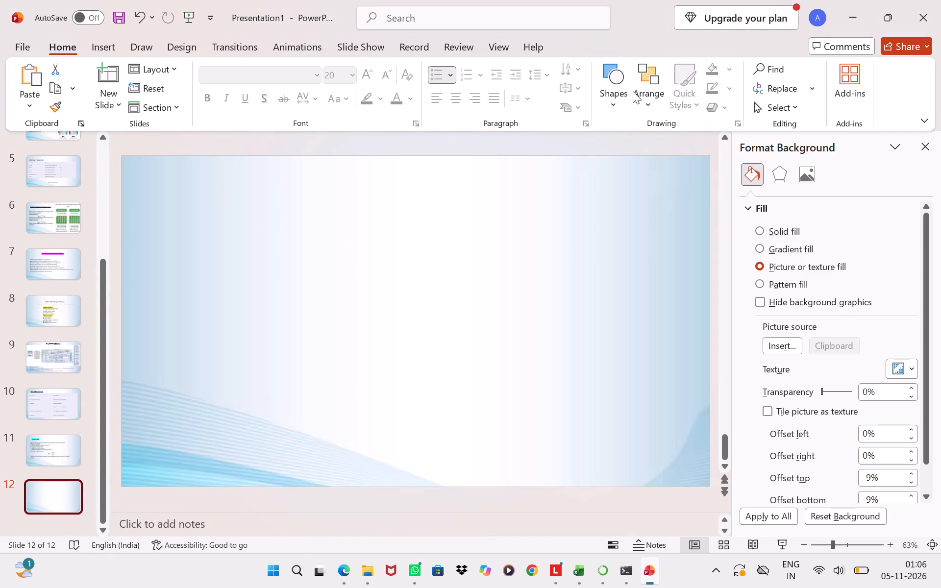
click(619, 103)
click(603, 141)
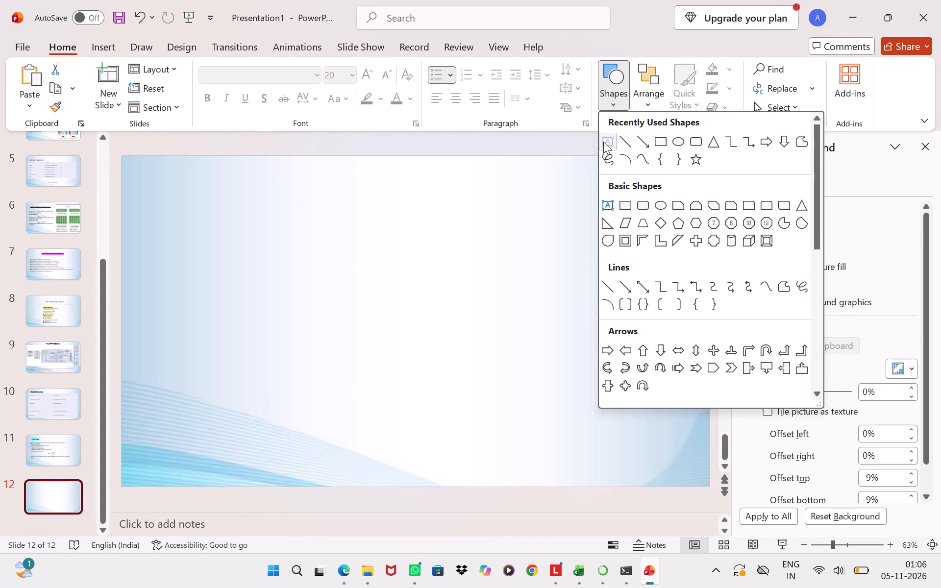
drag(248, 183, 430, 212)
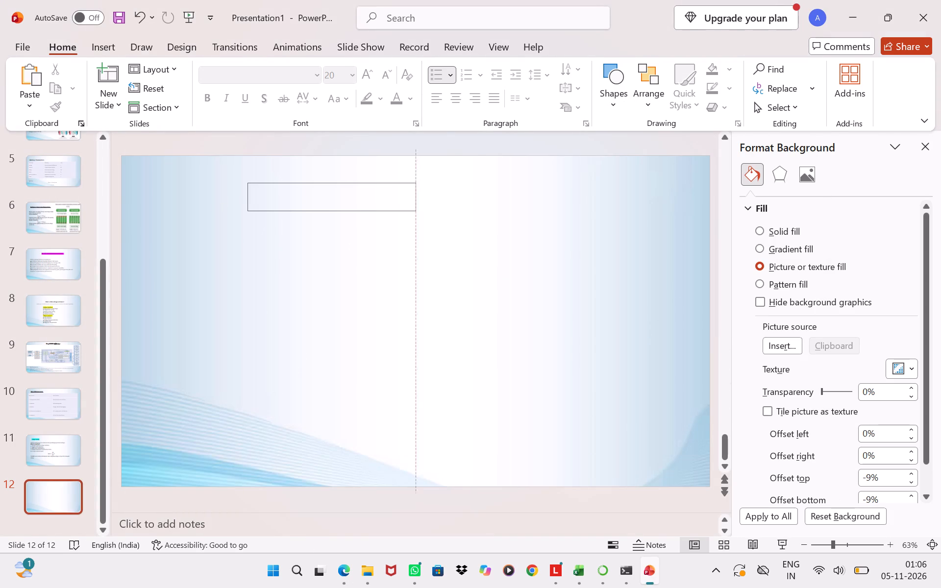
drag(430, 212, 539, 209)
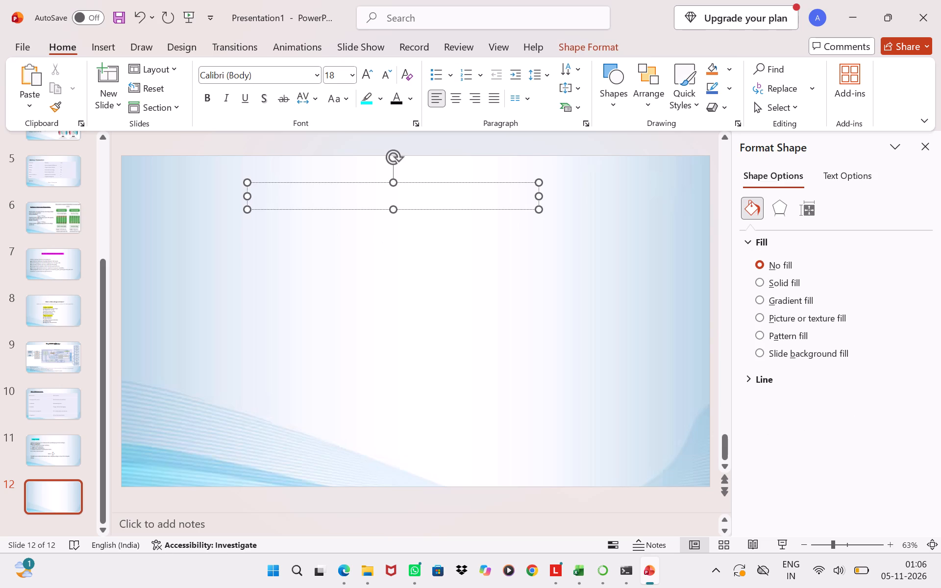
key(ctrl+v)
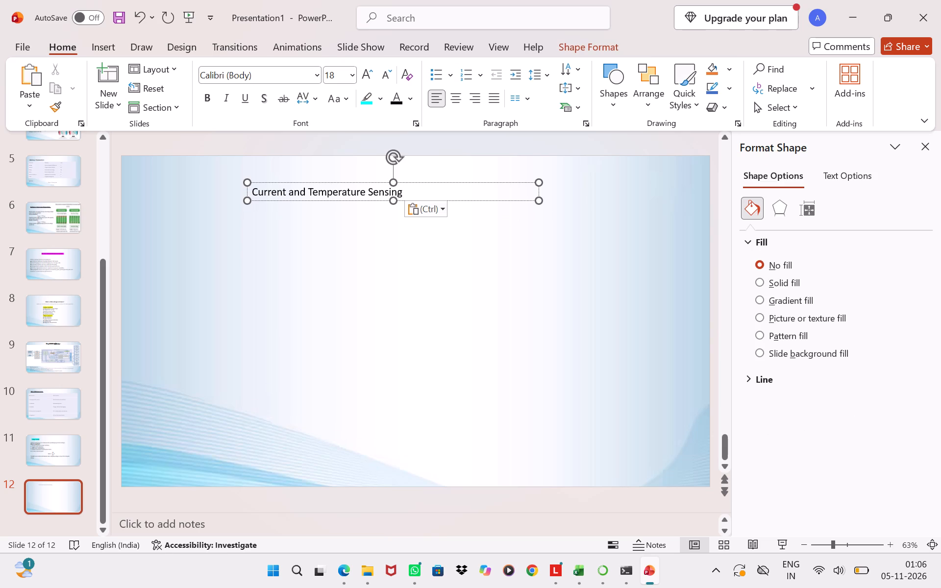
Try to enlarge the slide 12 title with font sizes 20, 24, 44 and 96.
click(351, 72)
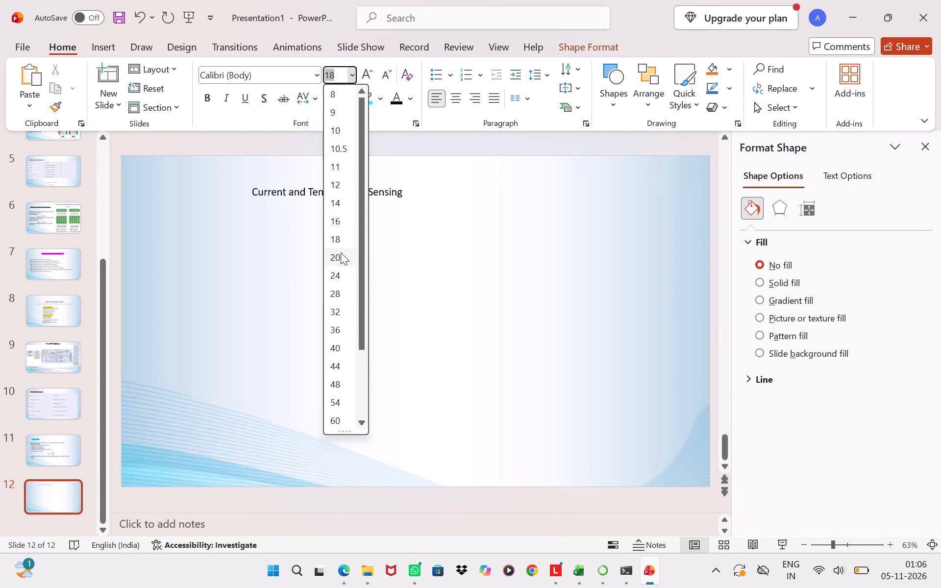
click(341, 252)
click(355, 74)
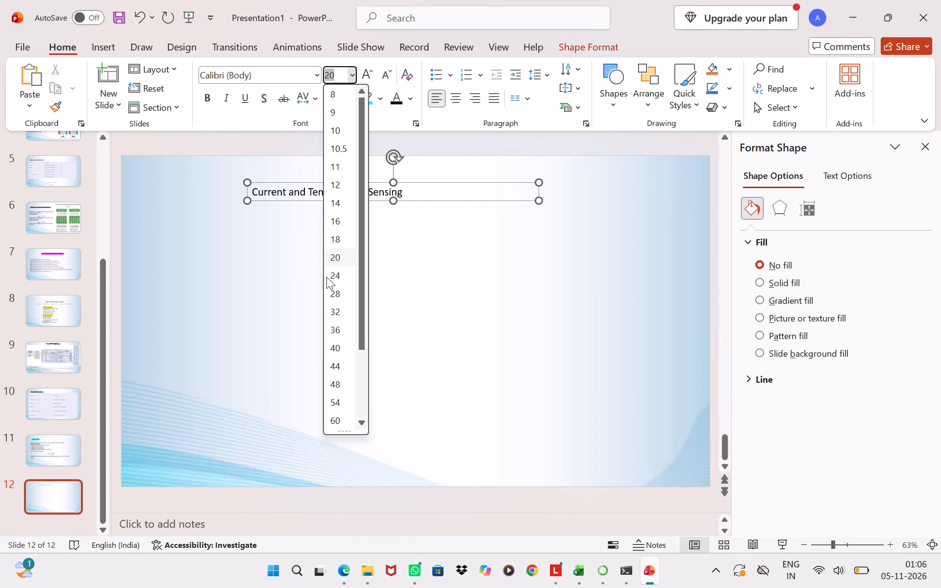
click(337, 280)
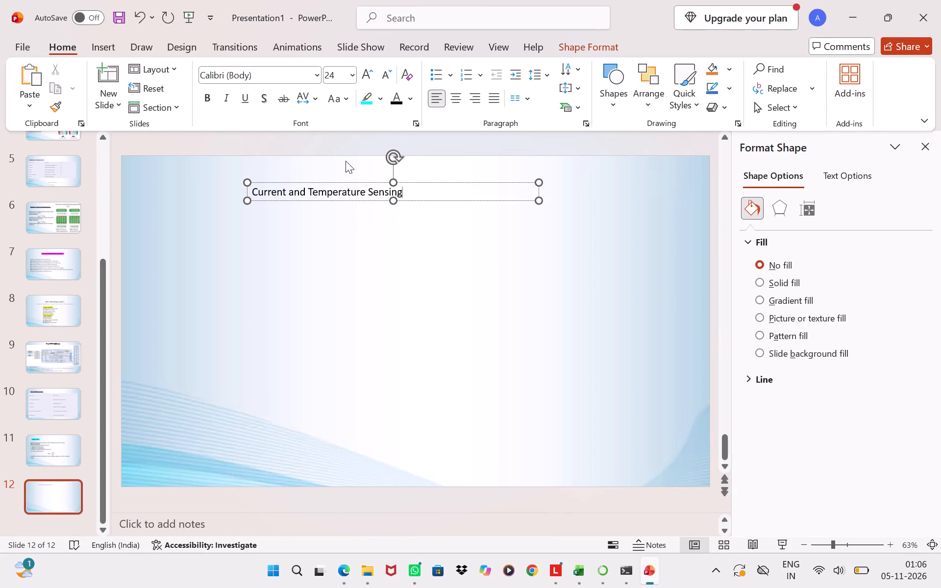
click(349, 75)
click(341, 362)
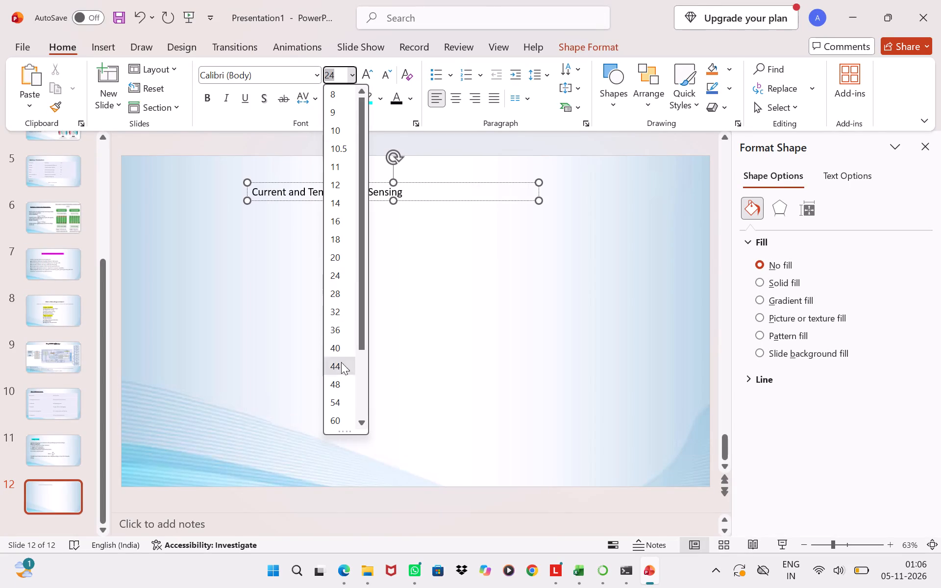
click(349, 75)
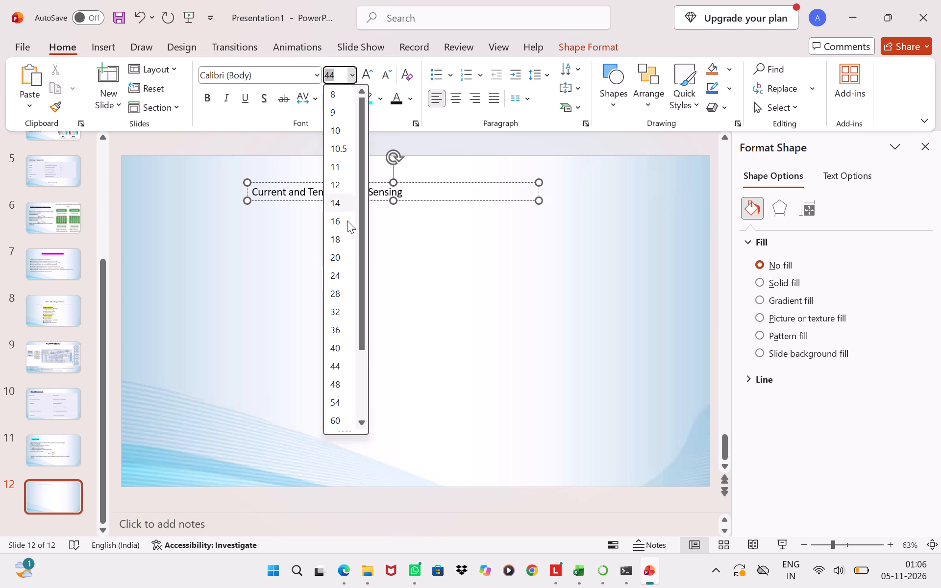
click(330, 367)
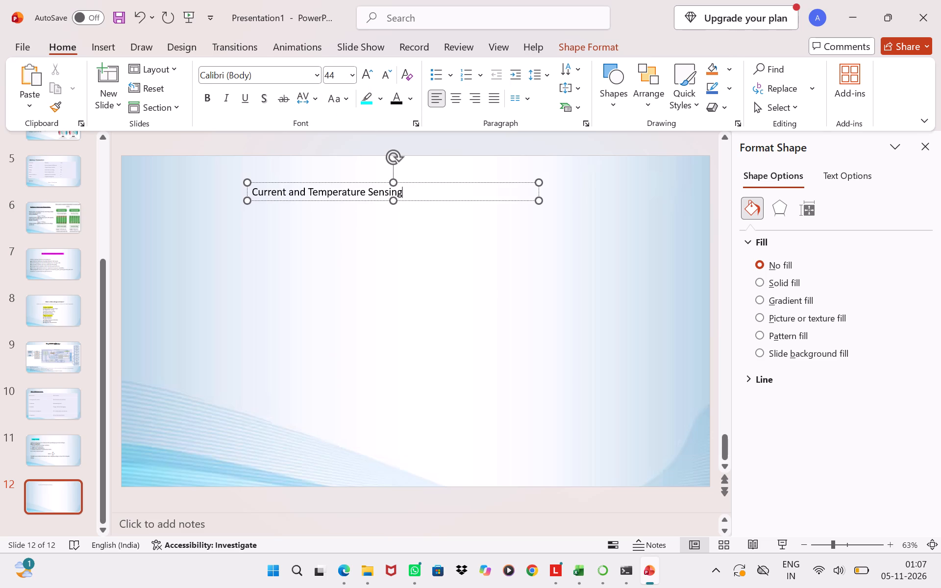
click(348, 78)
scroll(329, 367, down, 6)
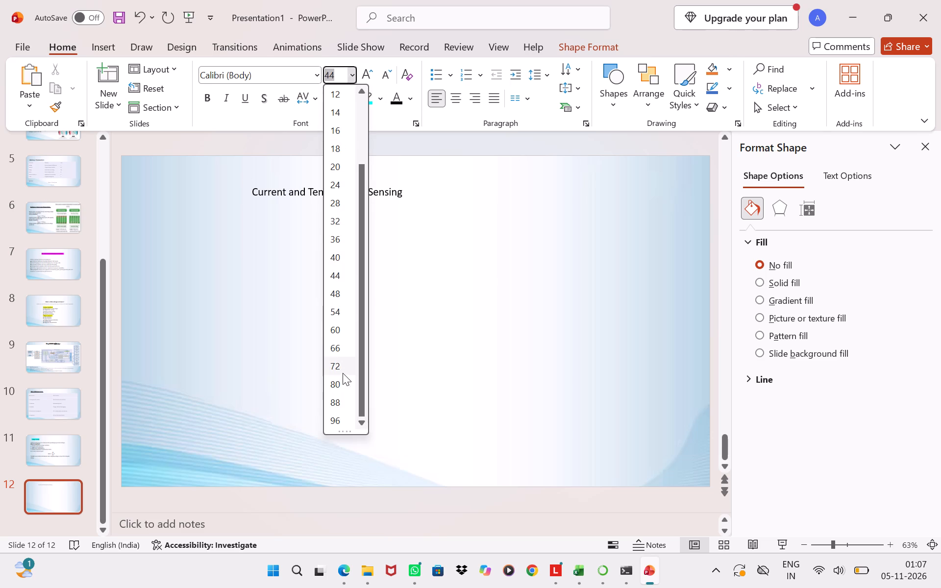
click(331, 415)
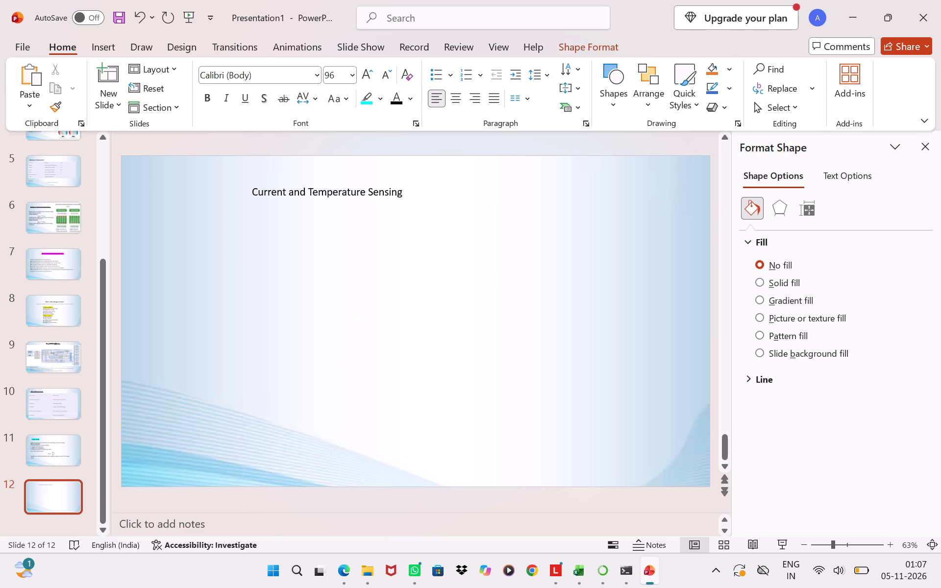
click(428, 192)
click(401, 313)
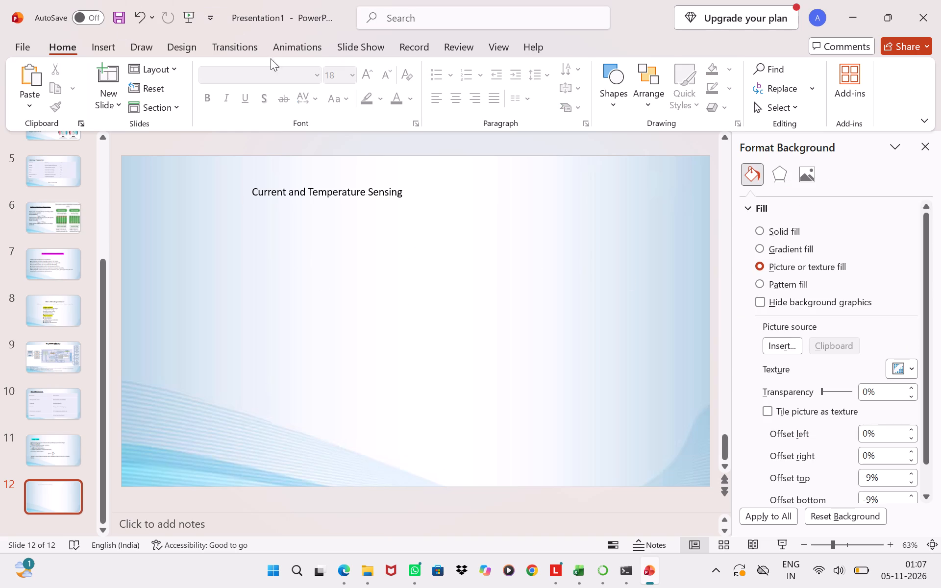
Select the slide 12 title text box and set its font to Arial Black.
double_click(248, 184)
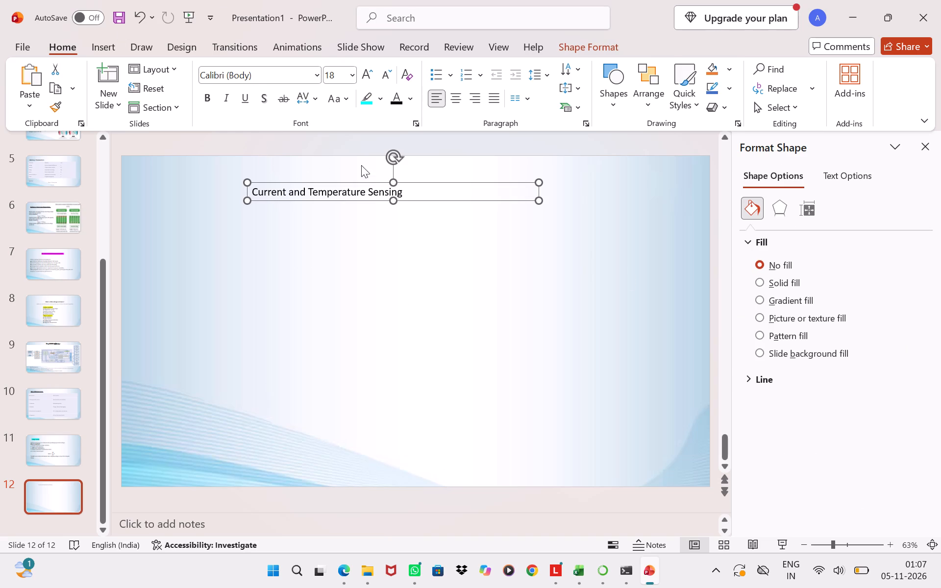
click(274, 73)
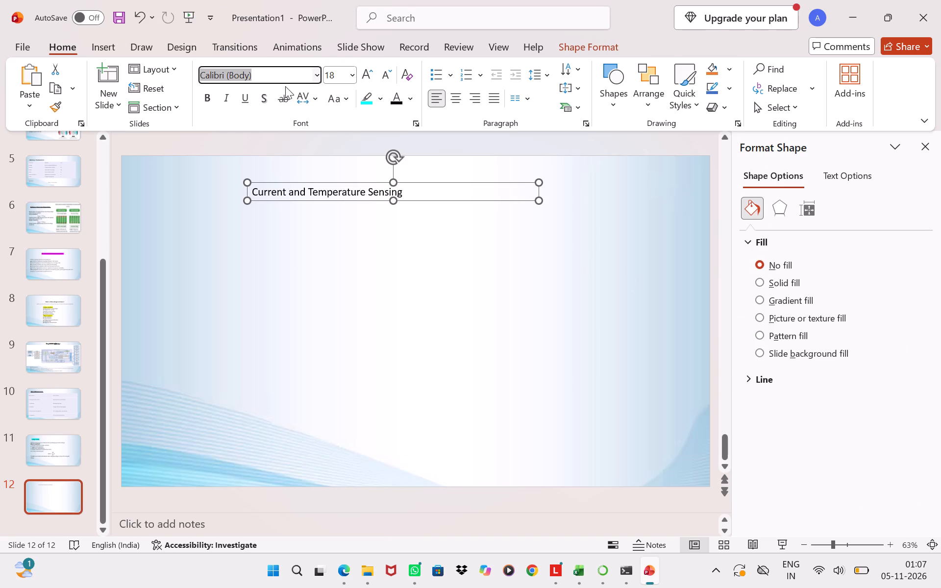
click(317, 73)
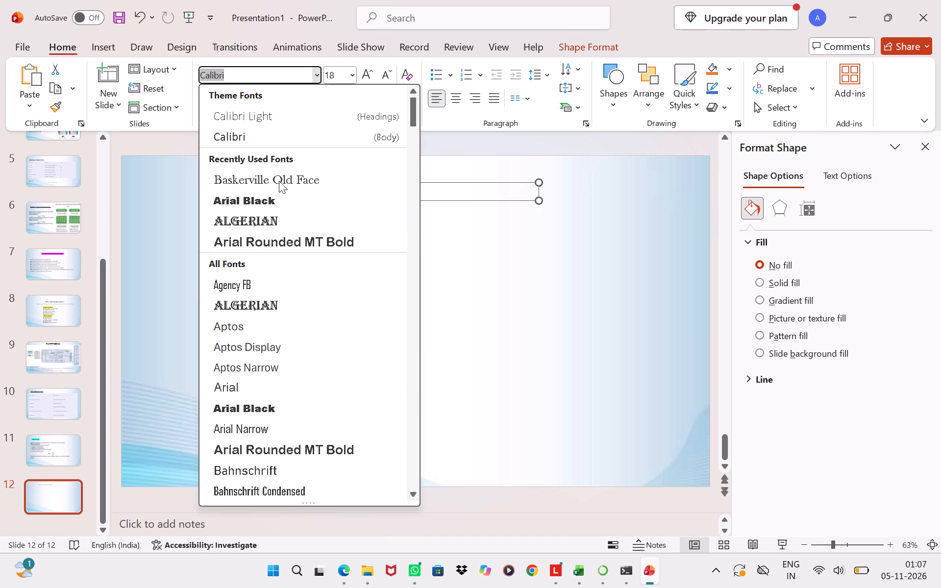
click(235, 415)
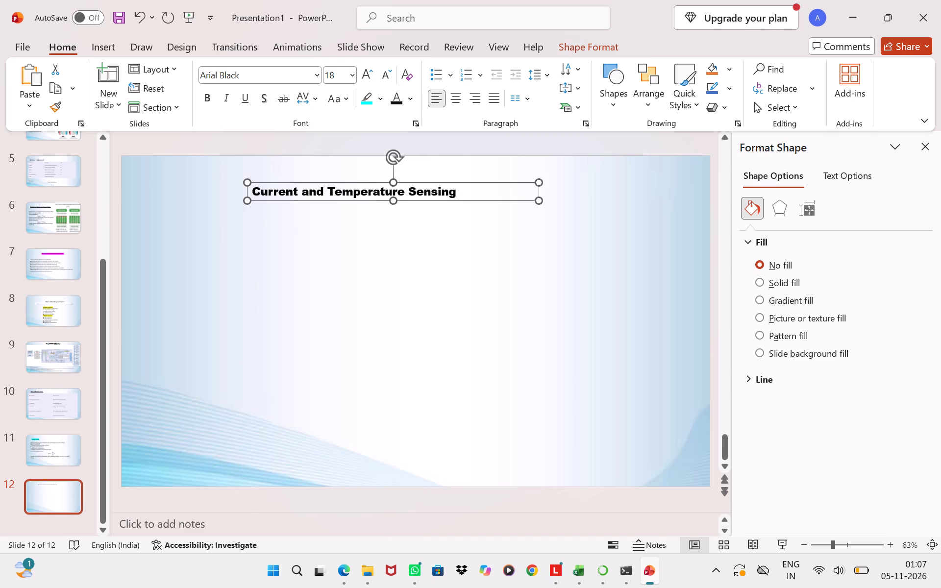
click(224, 254)
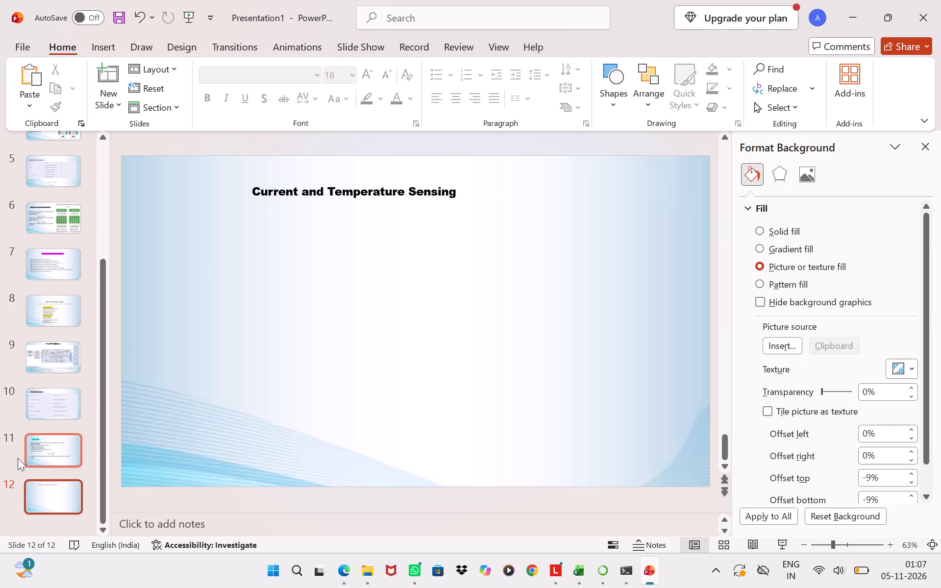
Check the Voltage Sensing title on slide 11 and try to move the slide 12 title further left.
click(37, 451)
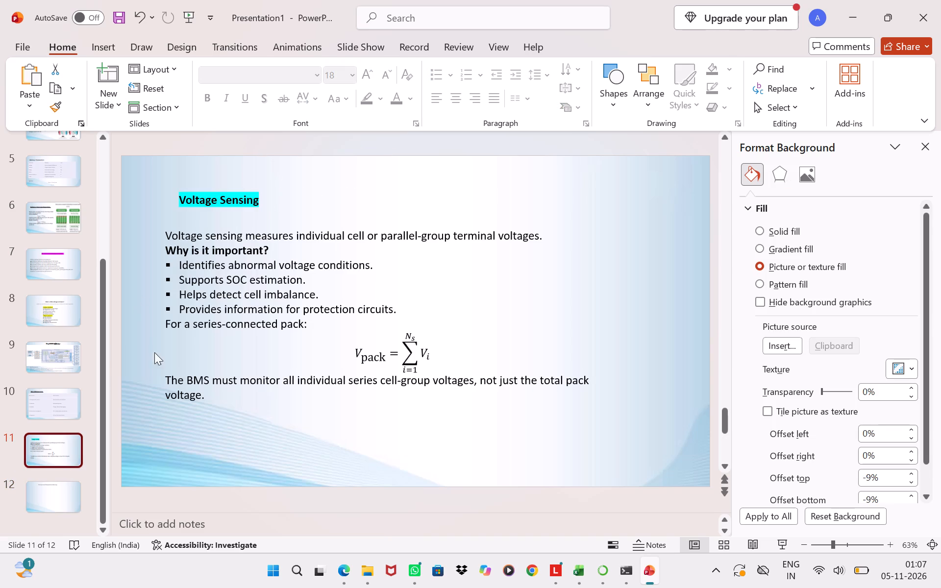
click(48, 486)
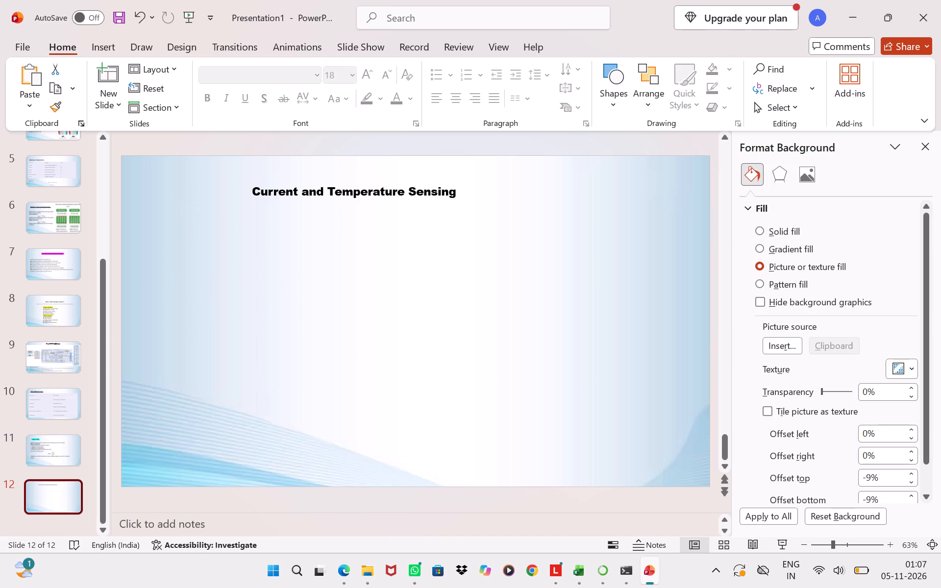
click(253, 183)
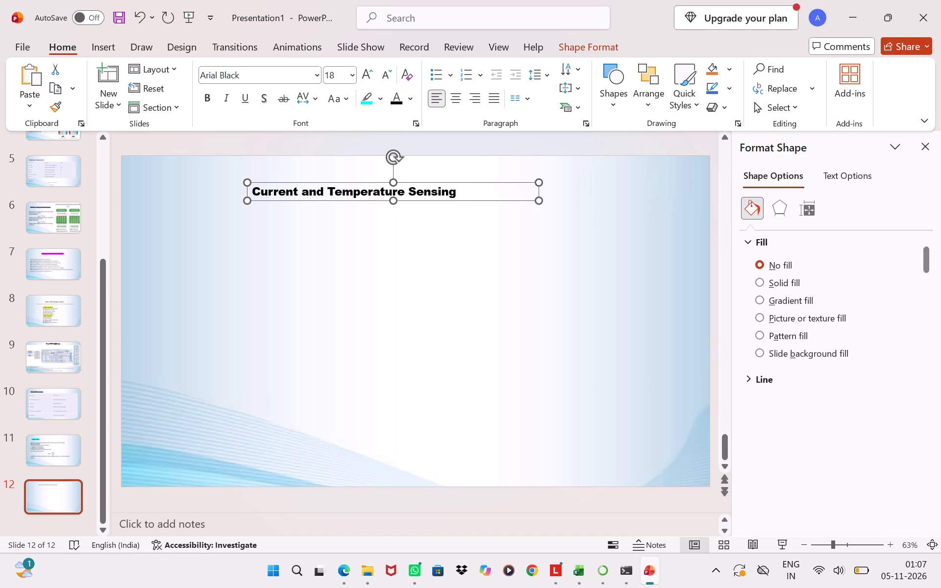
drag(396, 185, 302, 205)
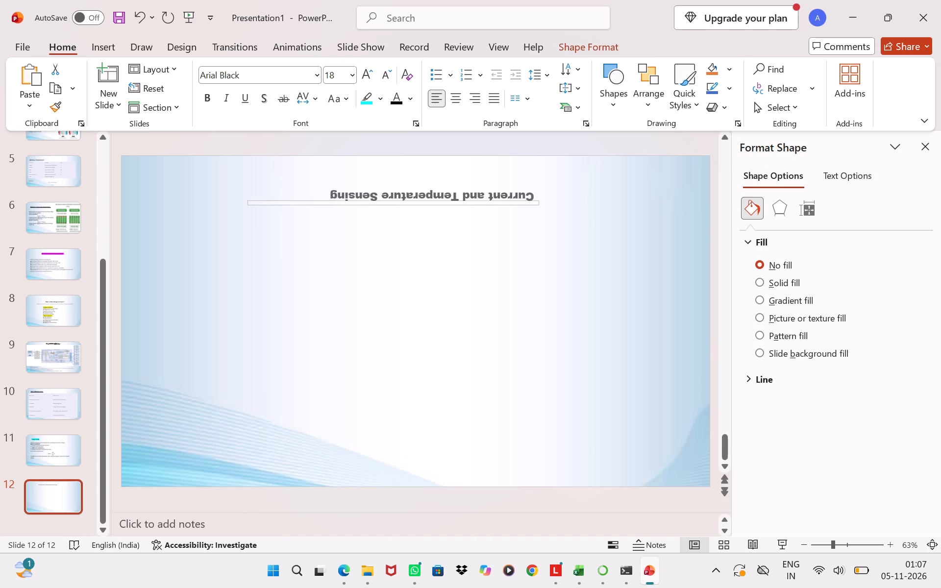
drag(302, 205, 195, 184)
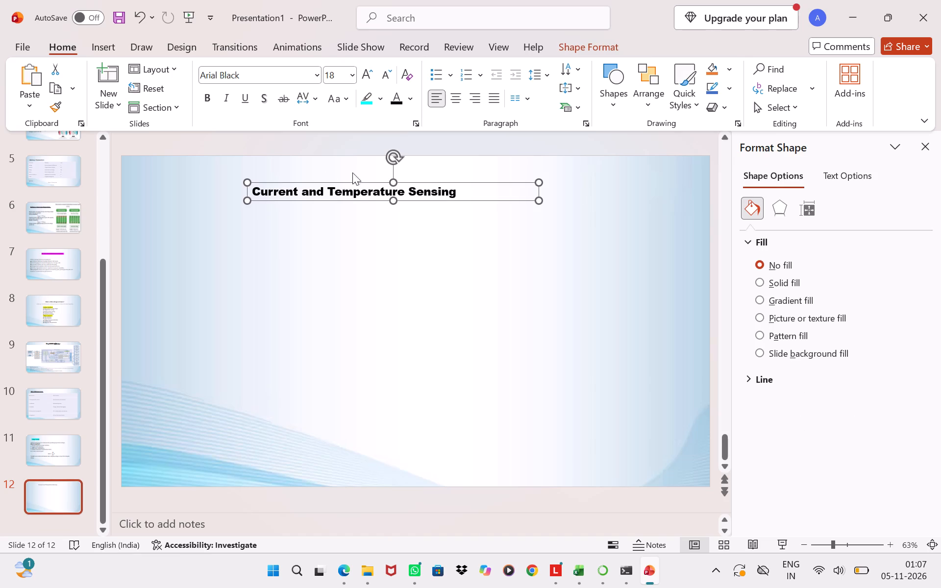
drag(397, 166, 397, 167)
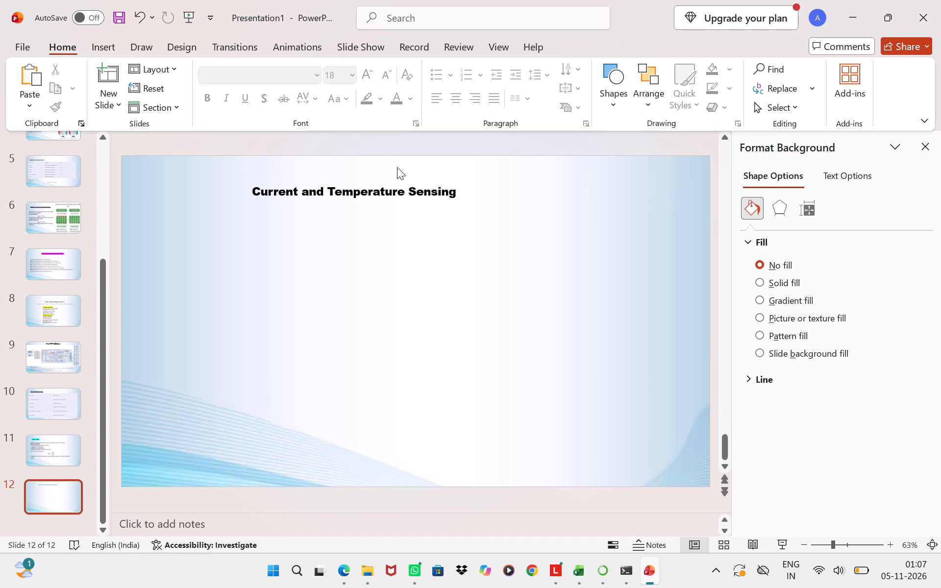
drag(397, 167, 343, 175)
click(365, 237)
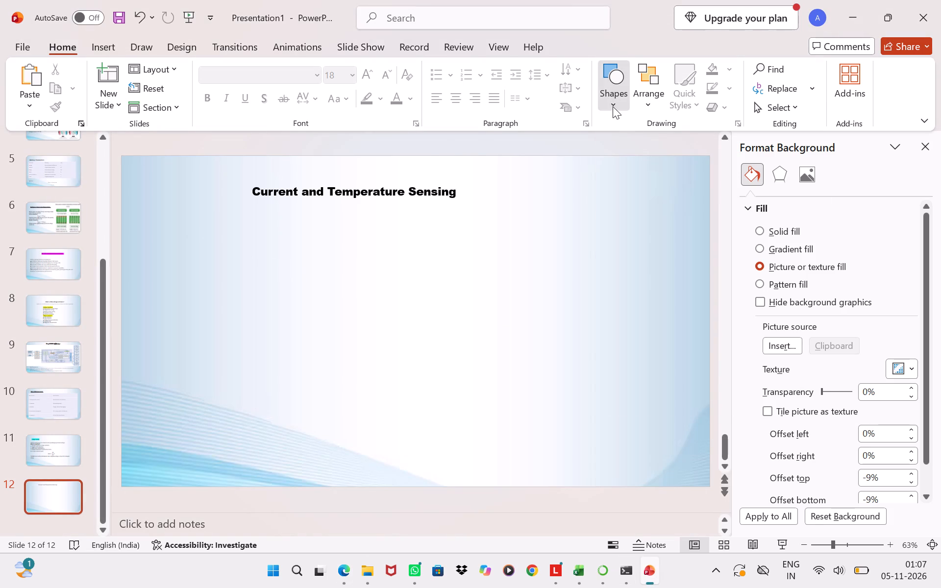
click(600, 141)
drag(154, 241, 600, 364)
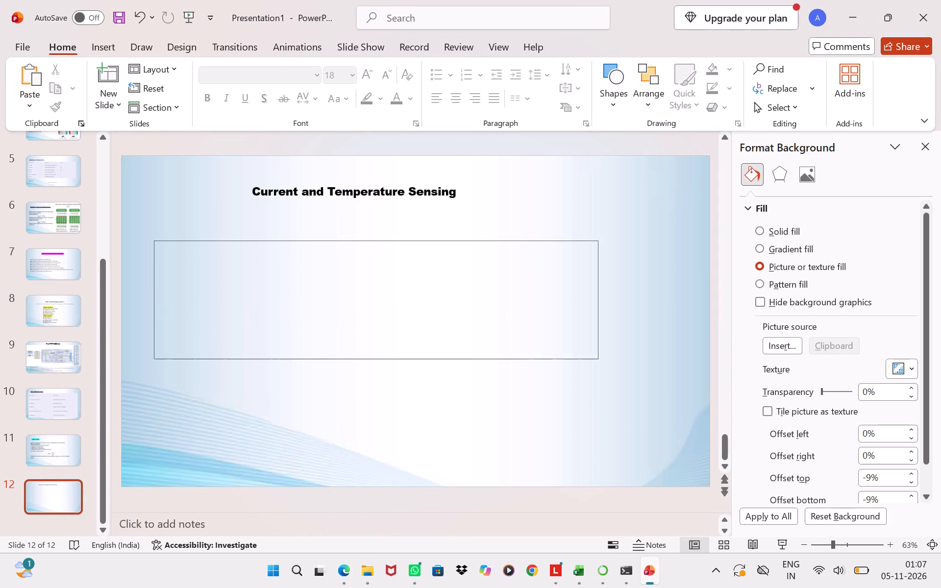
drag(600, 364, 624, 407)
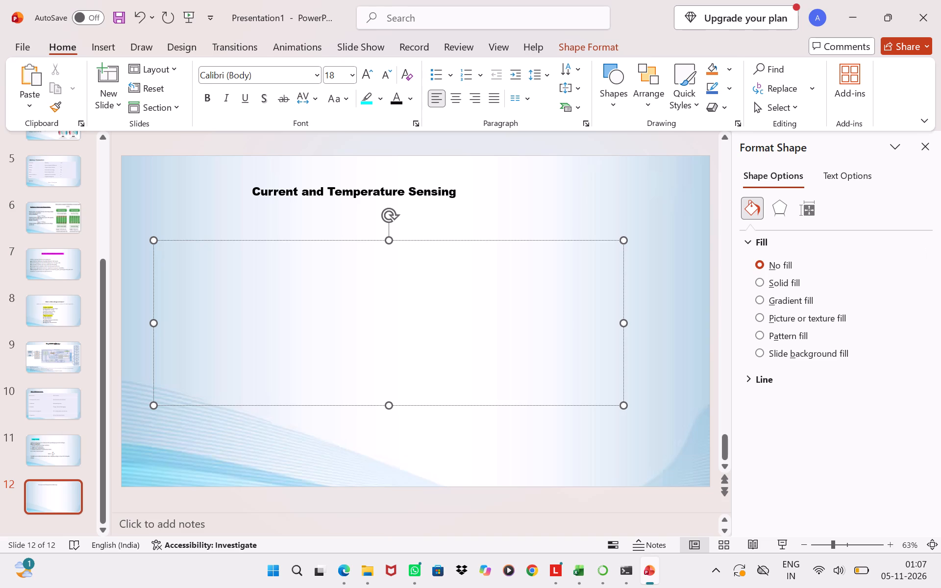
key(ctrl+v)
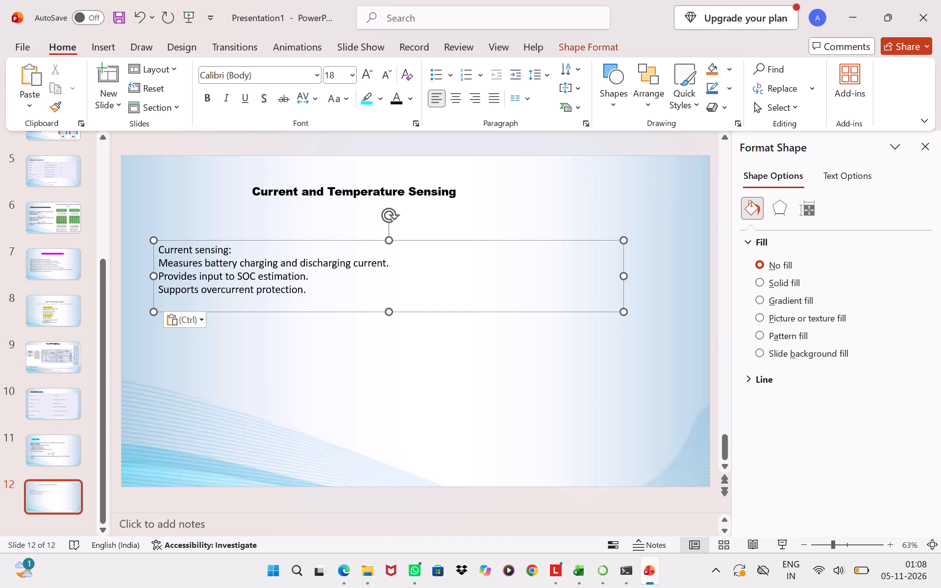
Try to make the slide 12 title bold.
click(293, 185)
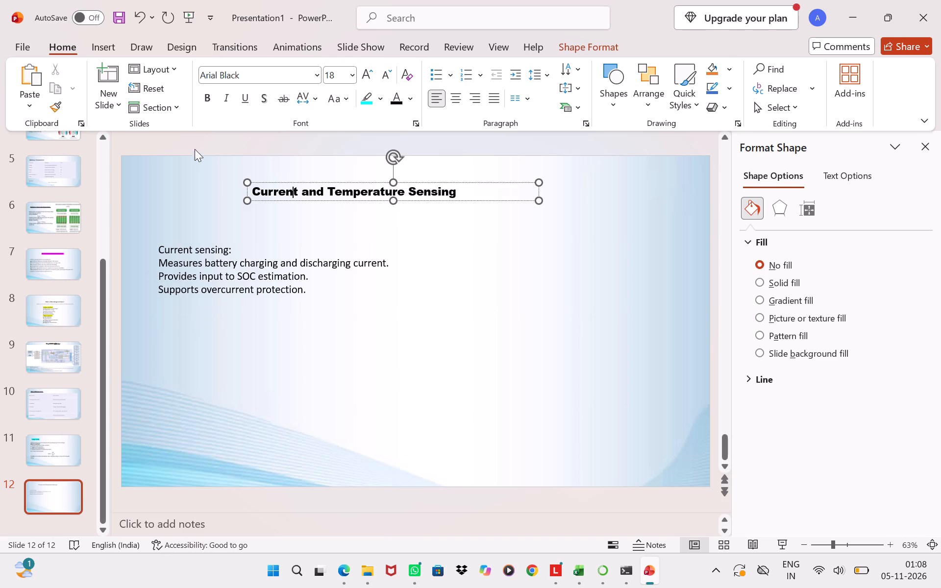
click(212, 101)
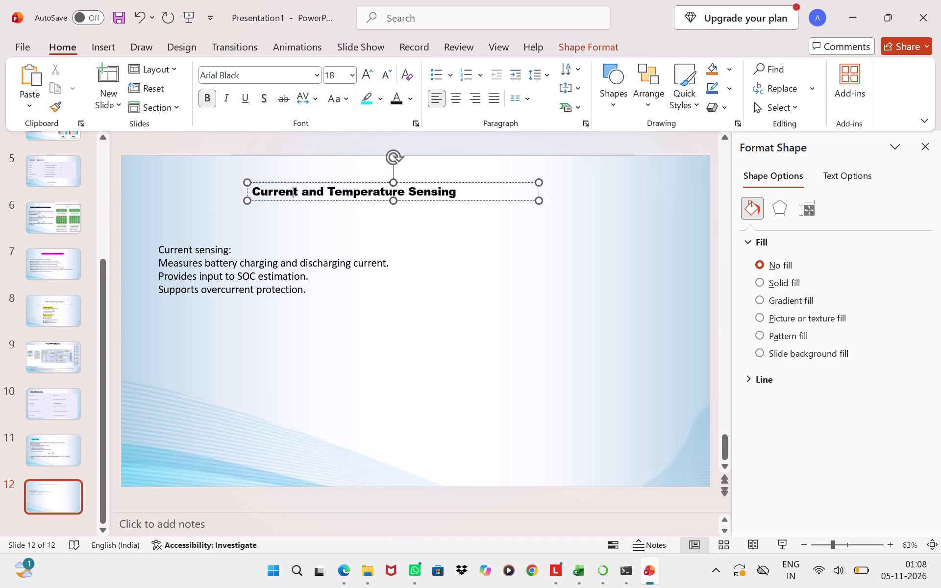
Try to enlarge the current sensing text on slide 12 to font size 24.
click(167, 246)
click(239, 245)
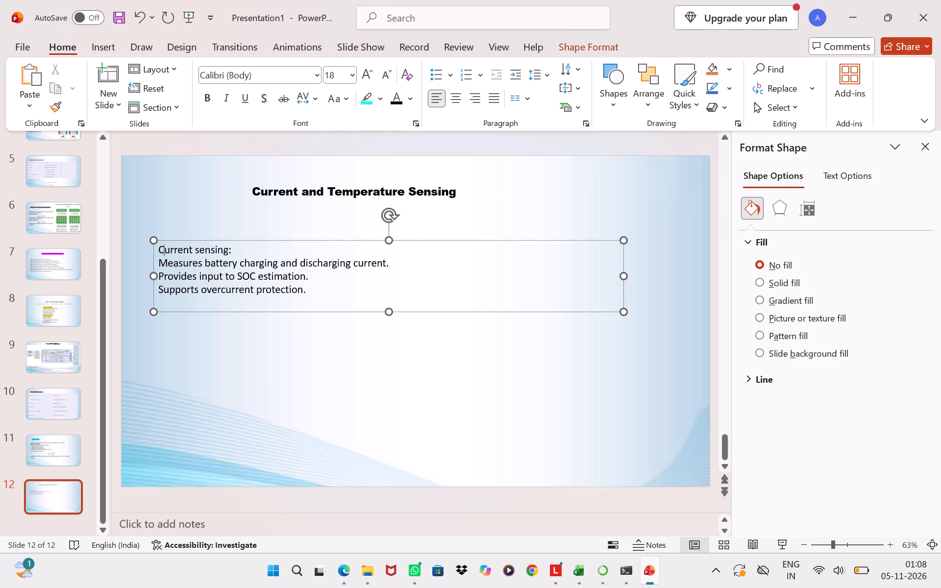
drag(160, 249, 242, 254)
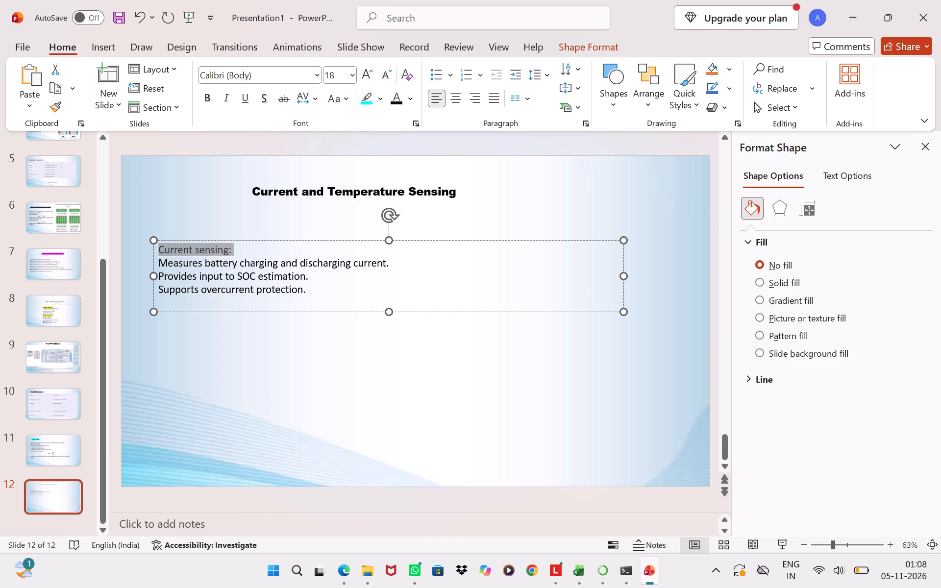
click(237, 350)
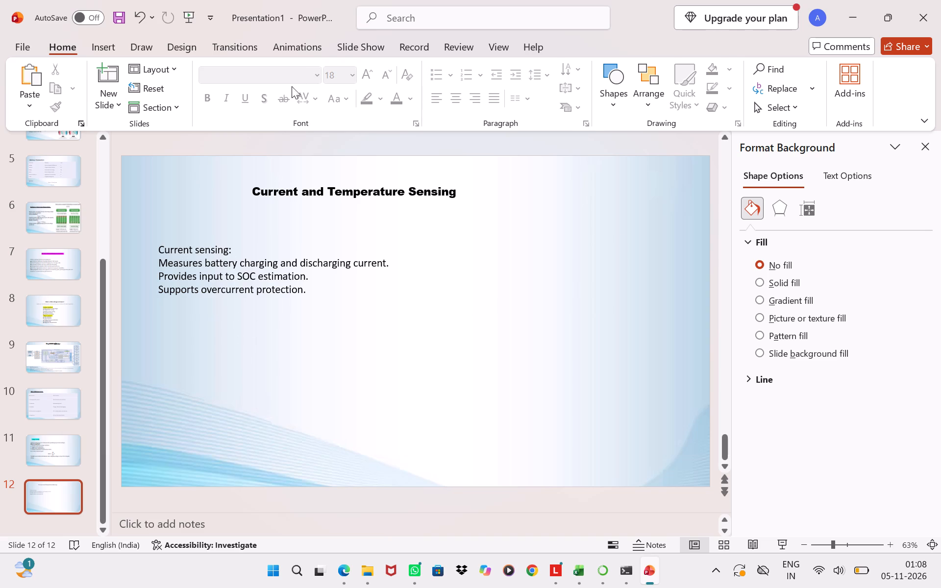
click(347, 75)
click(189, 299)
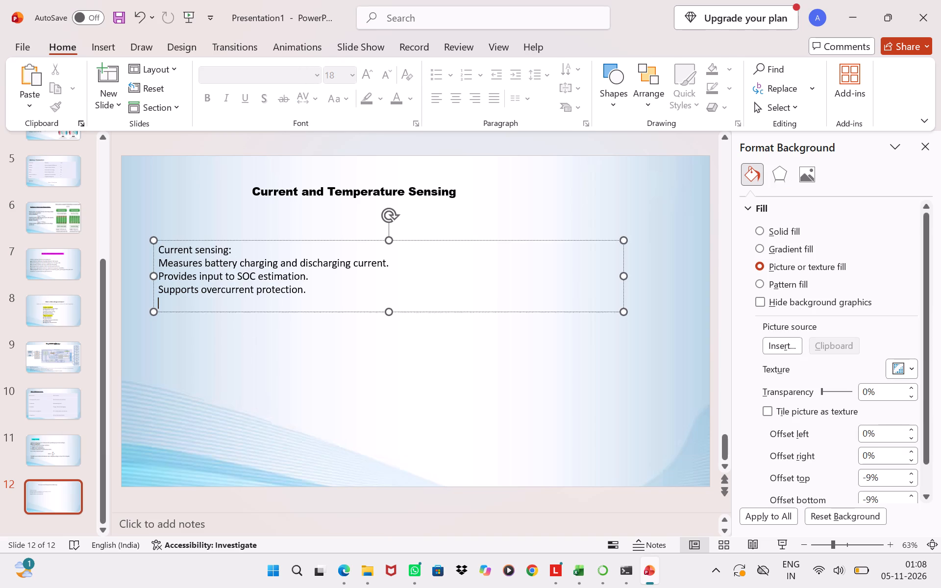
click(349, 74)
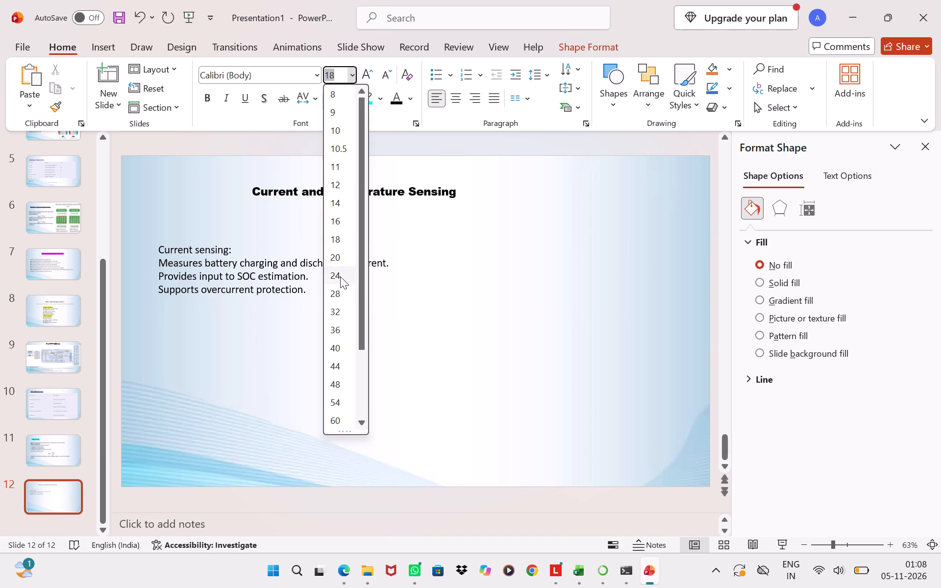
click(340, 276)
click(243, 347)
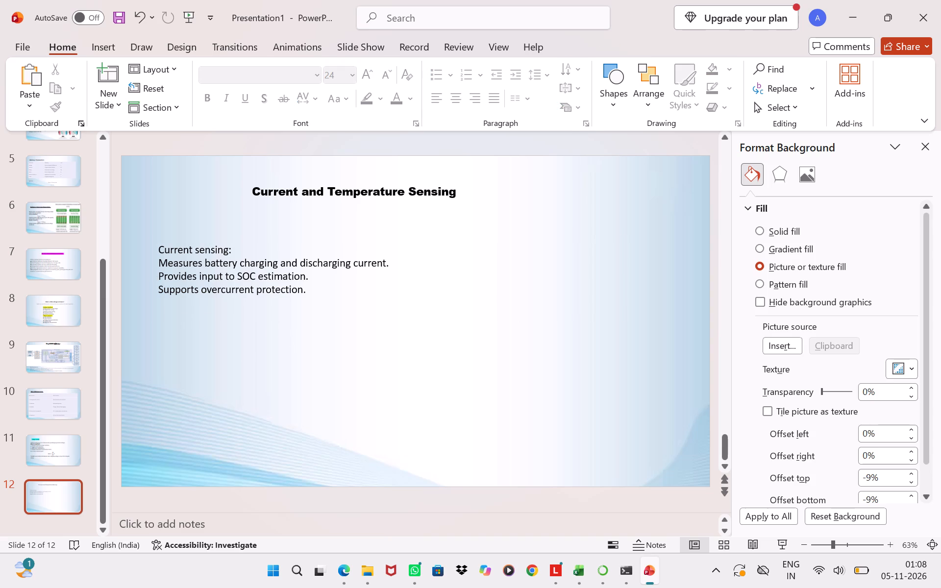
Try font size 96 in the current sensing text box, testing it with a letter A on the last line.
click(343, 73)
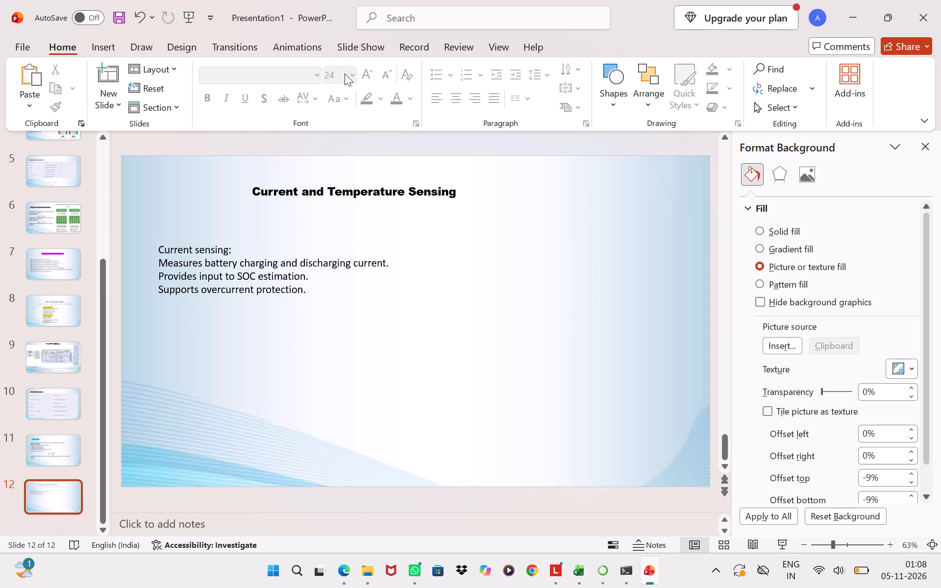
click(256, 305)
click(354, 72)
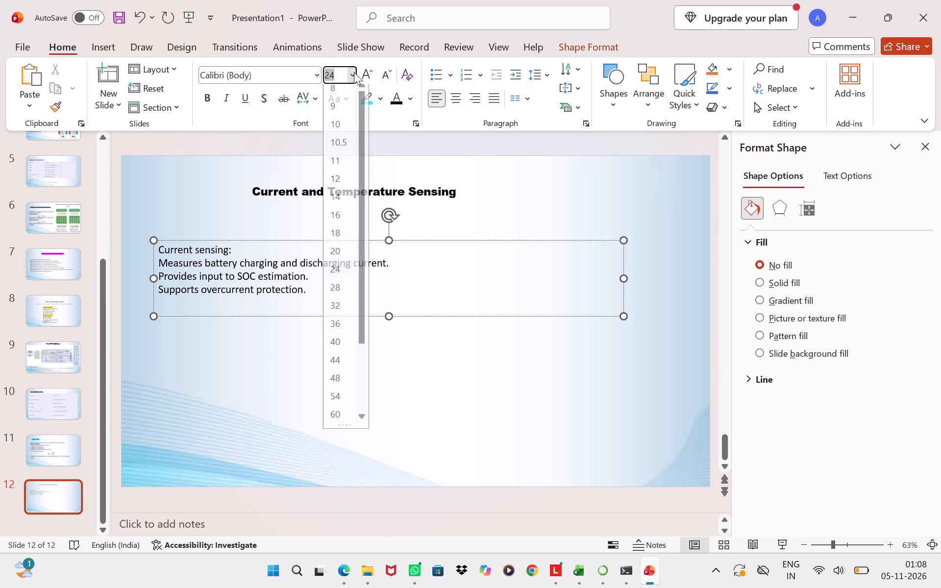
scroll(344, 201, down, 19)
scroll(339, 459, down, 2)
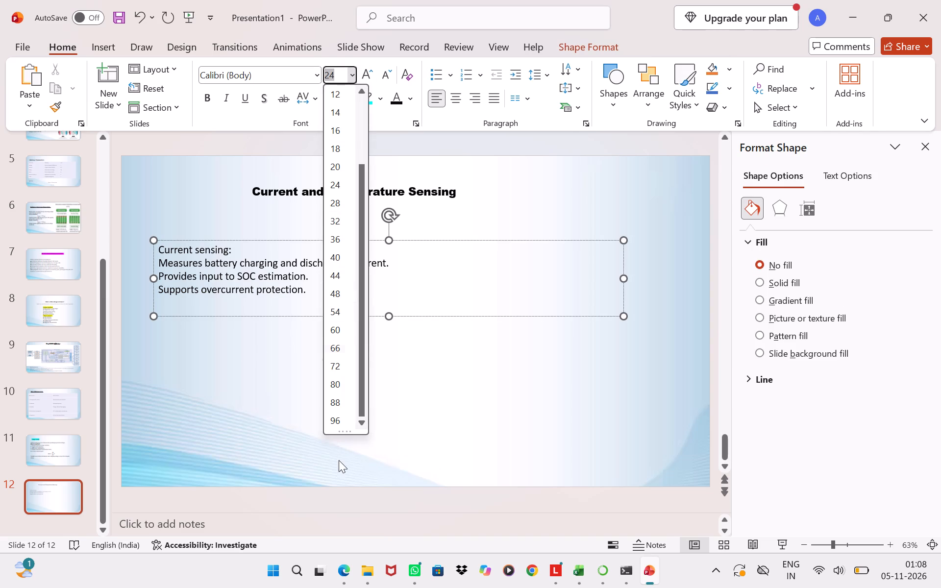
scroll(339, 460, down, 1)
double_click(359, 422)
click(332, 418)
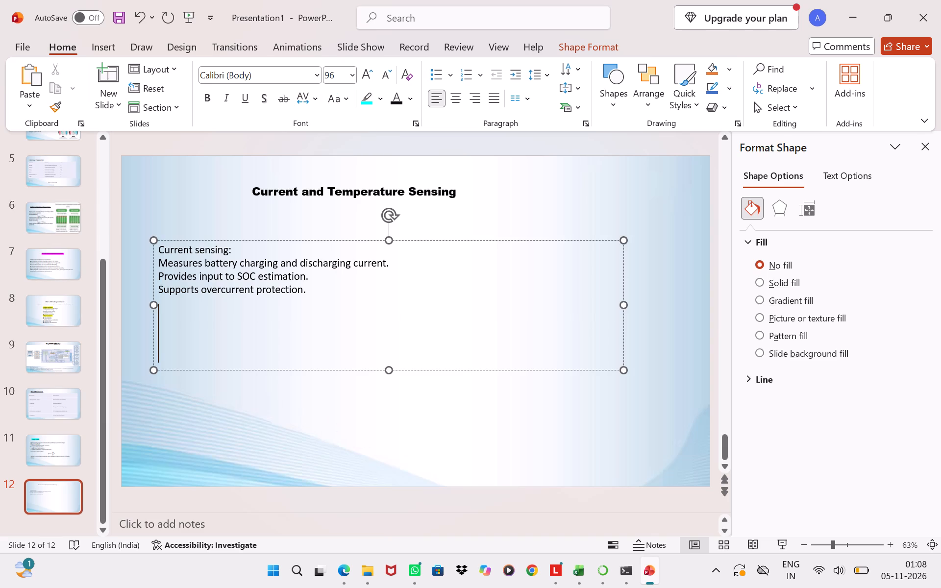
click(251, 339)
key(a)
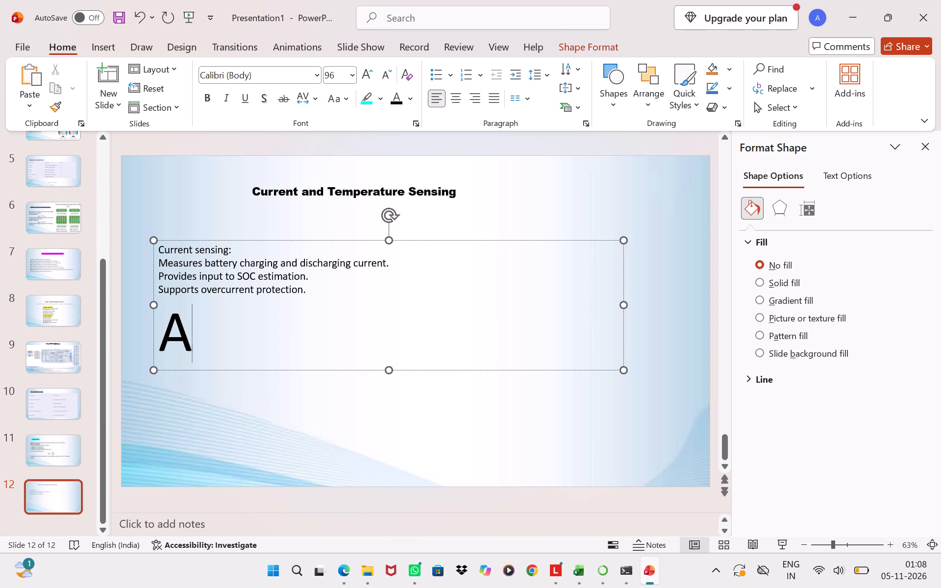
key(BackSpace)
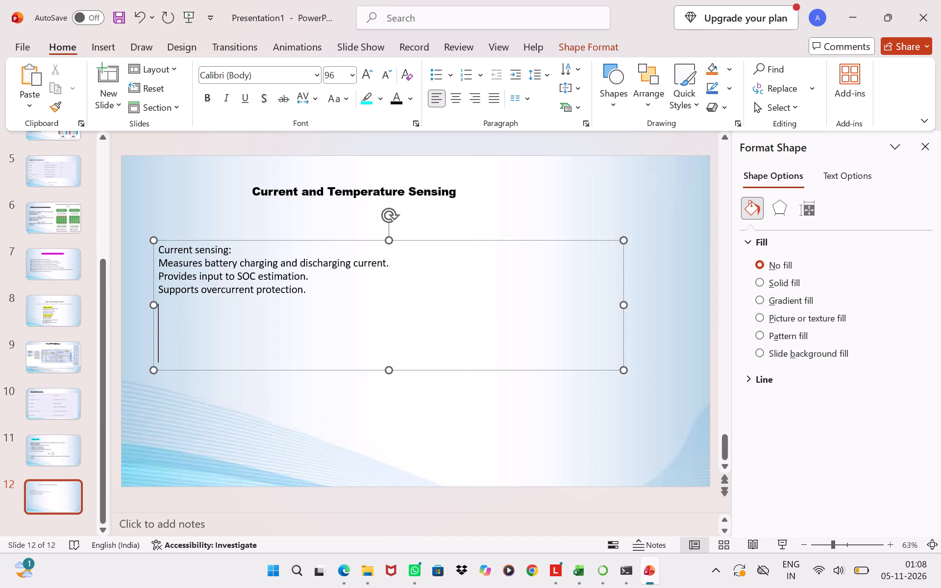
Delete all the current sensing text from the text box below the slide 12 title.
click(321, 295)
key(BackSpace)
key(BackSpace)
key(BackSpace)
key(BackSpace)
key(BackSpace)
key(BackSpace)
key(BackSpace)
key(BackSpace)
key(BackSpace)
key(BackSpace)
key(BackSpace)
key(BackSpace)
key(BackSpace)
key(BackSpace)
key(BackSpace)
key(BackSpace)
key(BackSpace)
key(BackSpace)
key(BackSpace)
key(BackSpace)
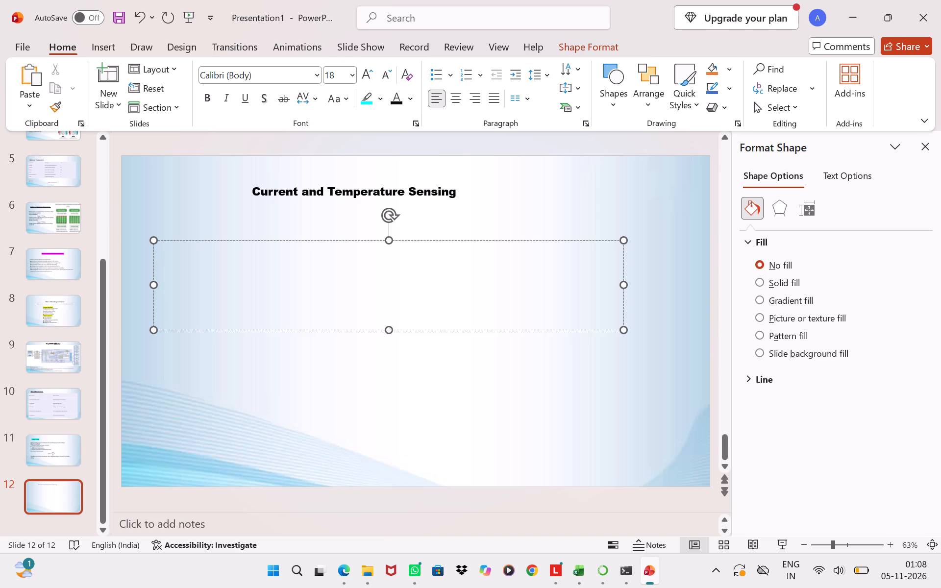
Delete the Current and Temperature Sensing title text box from slide 12.
click(472, 193)
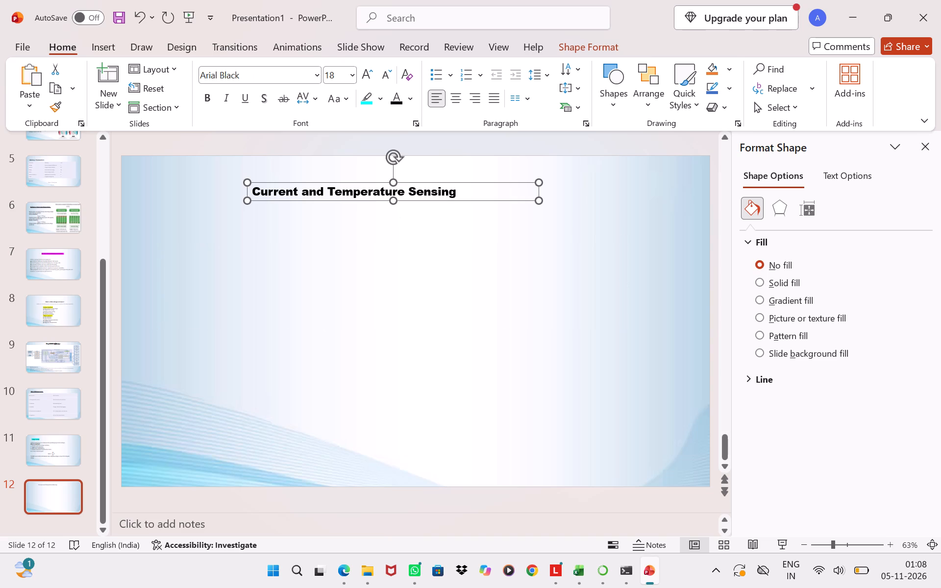
key(BackSpace)
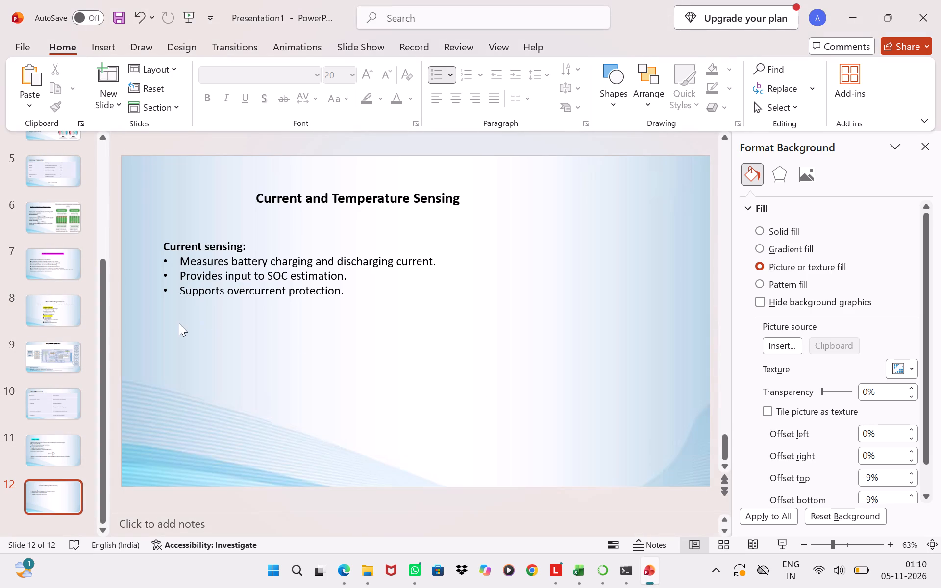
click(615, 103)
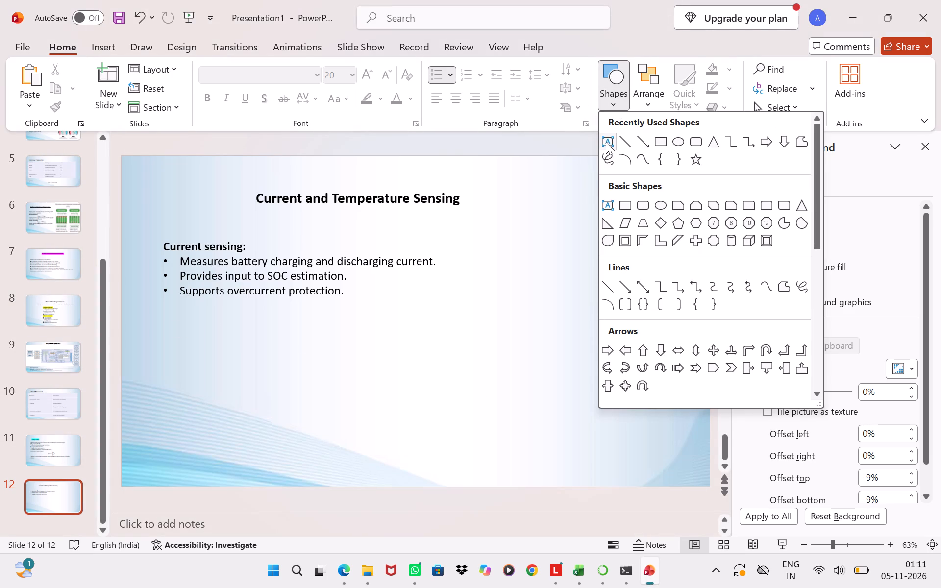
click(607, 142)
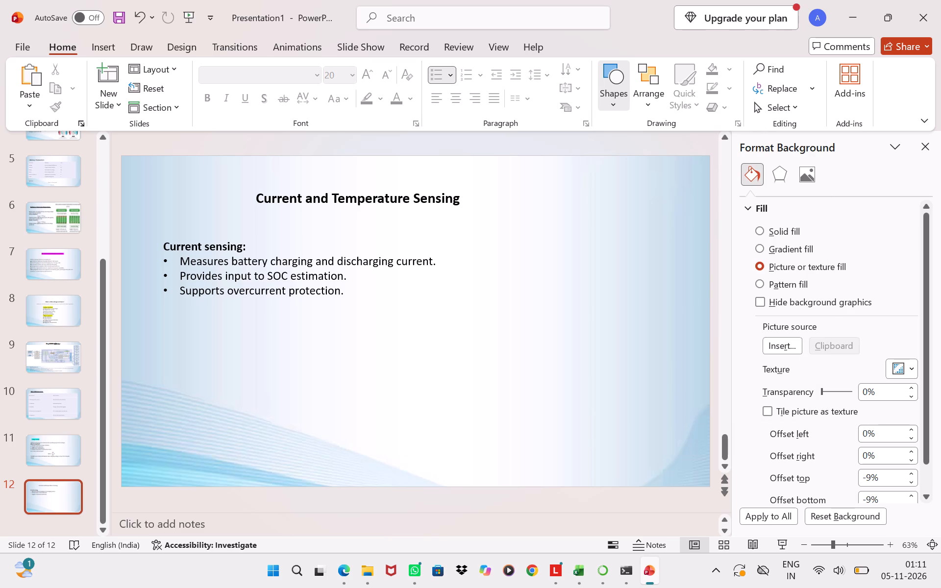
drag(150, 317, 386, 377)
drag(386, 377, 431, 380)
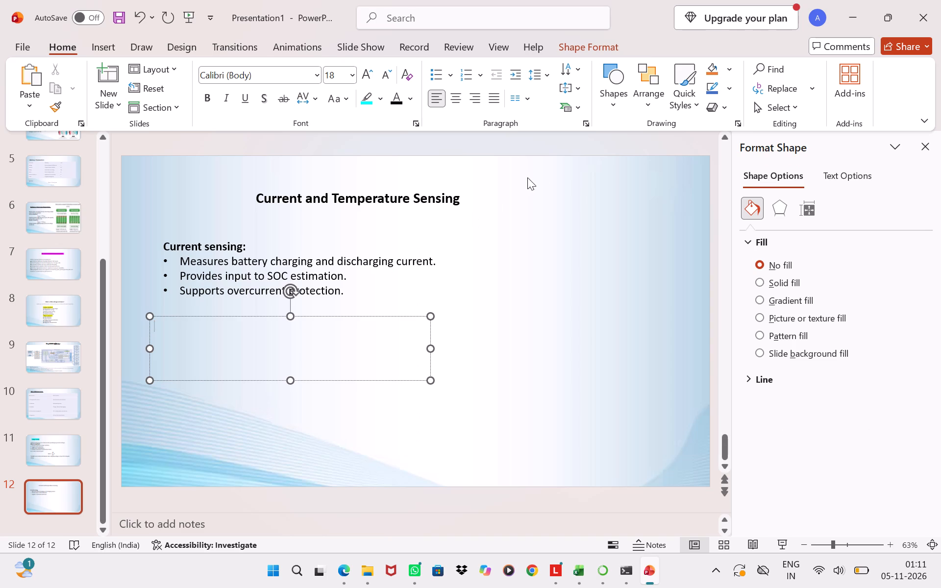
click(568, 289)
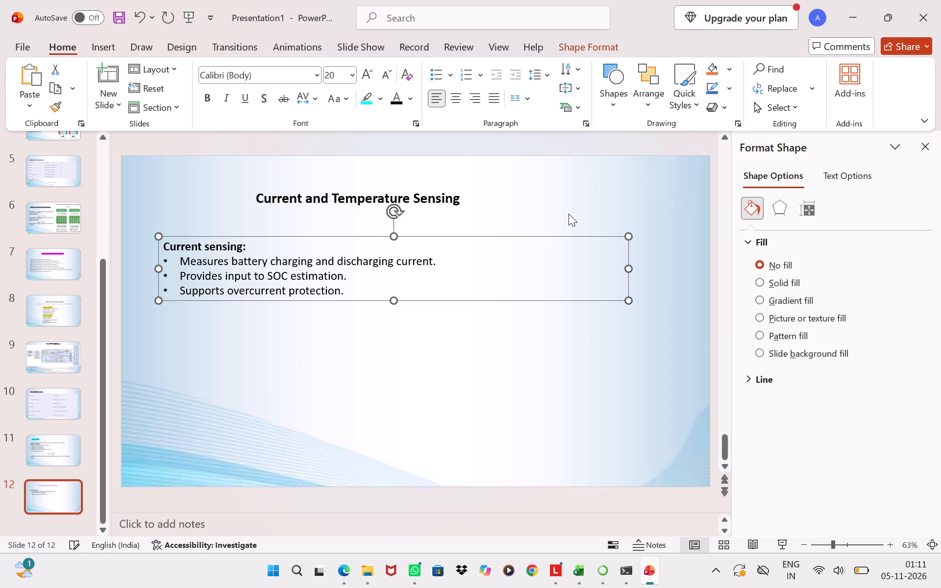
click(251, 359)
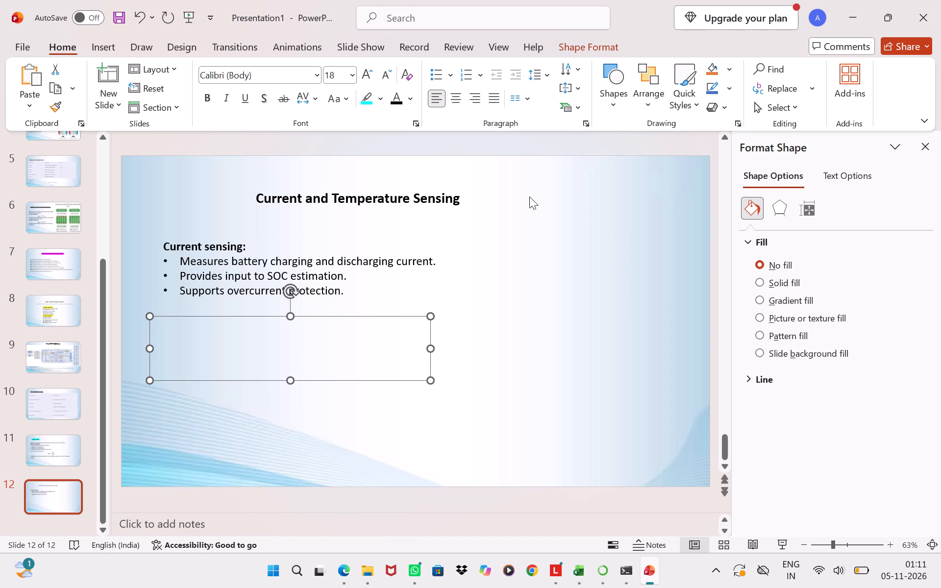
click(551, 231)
Add a wide text box below the current sensing bullets and paste the copied "For a shunt sensor:" text with its formula code.
click(616, 99)
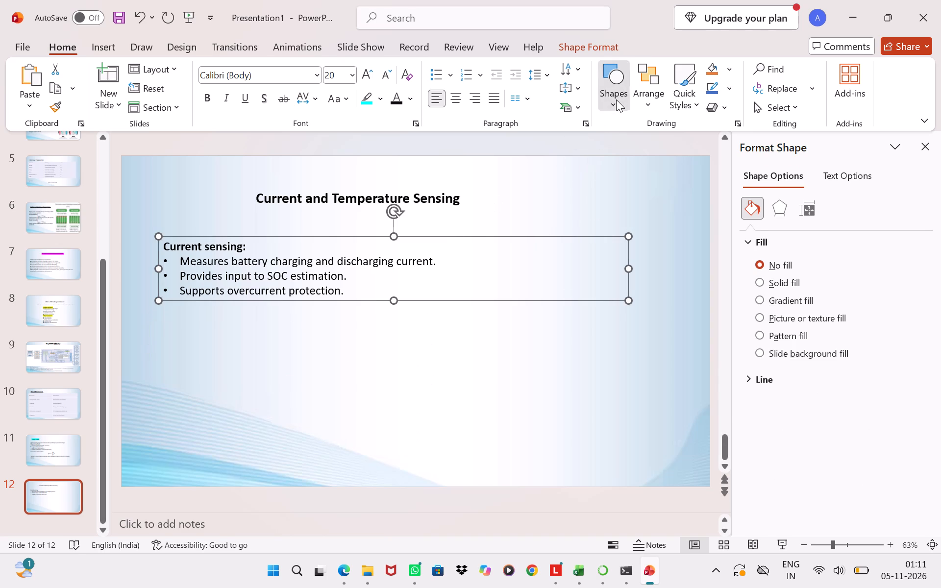
click(606, 141)
drag(154, 346, 159, 351)
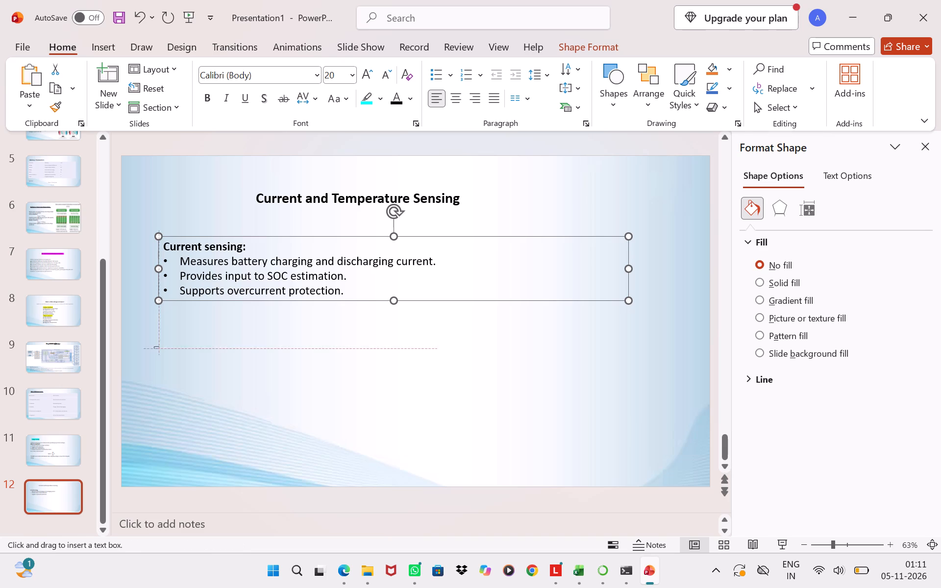
drag(159, 351, 603, 408)
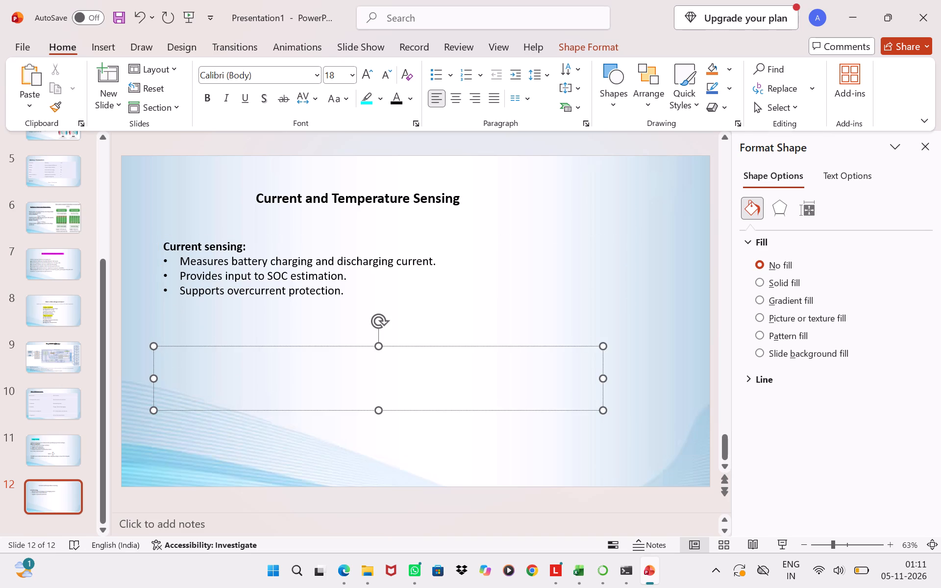
key(ctrl+v)
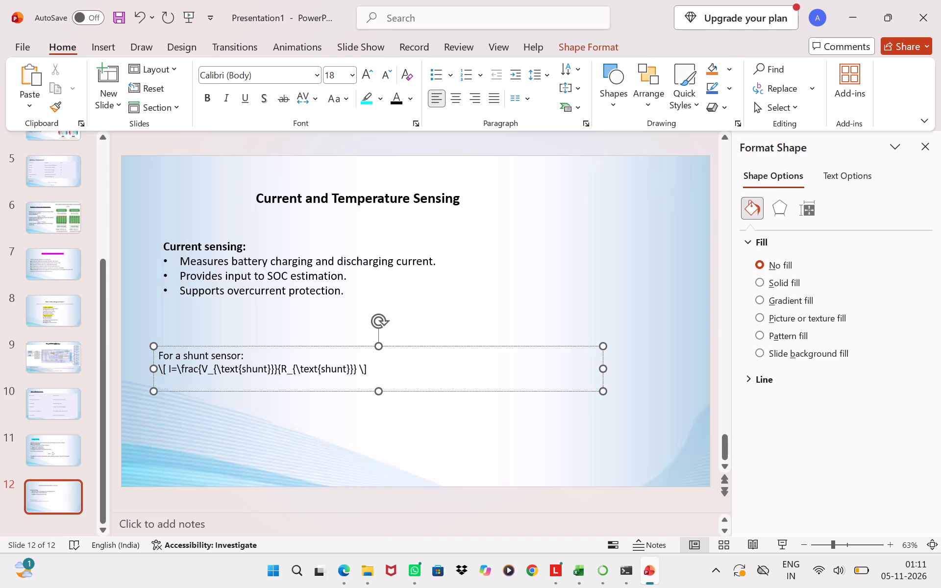
Delete the letter "o" from the word "For" in the pasted shunt sensor line.
click(163, 340)
drag(165, 356, 164, 344)
drag(164, 344, 164, 341)
key(Delete)
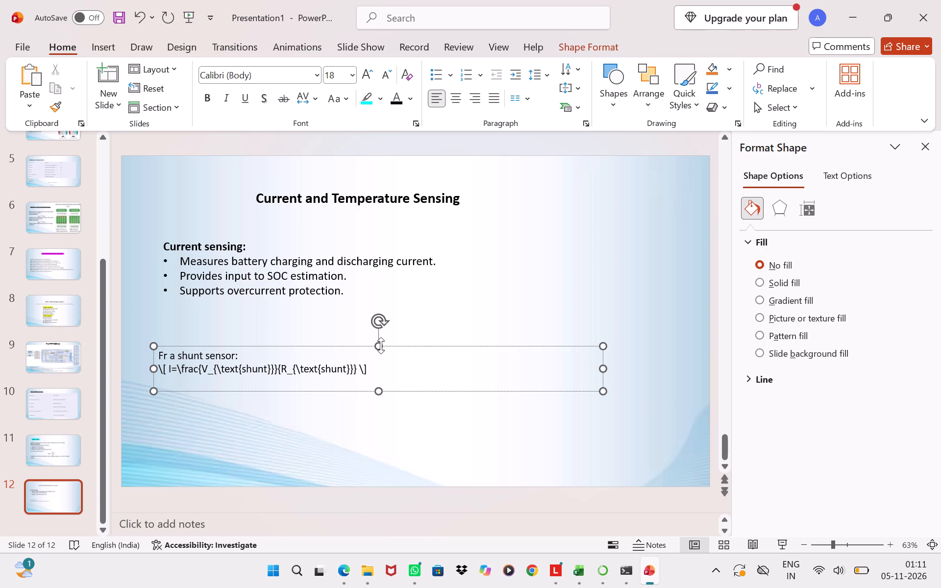
Move the shunt sensor text box up and slightly left on the slide, closer to the current sensing bullets.
middle_drag(381, 345, 364, 350)
middle_drag(364, 350, 364, 351)
scroll(363, 351, down, 1)
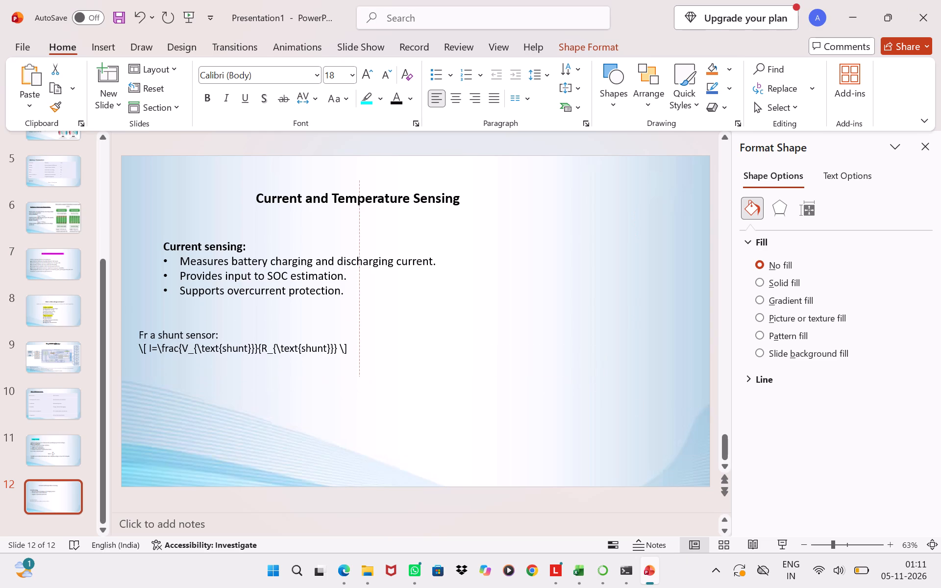
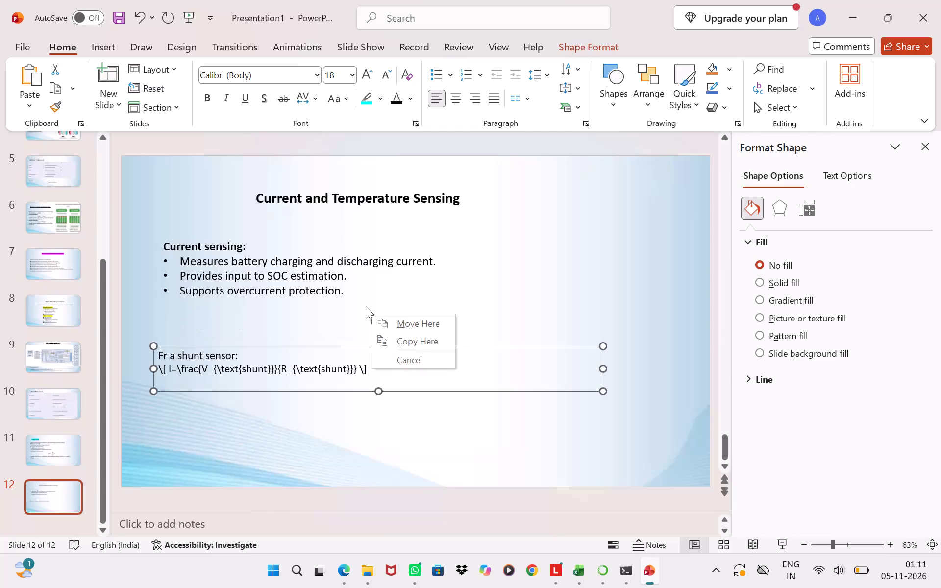
Move the shunt sensor text box up on slide 12 so it sits directly below the current sensing bullets.
drag(300, 345, 299, 327)
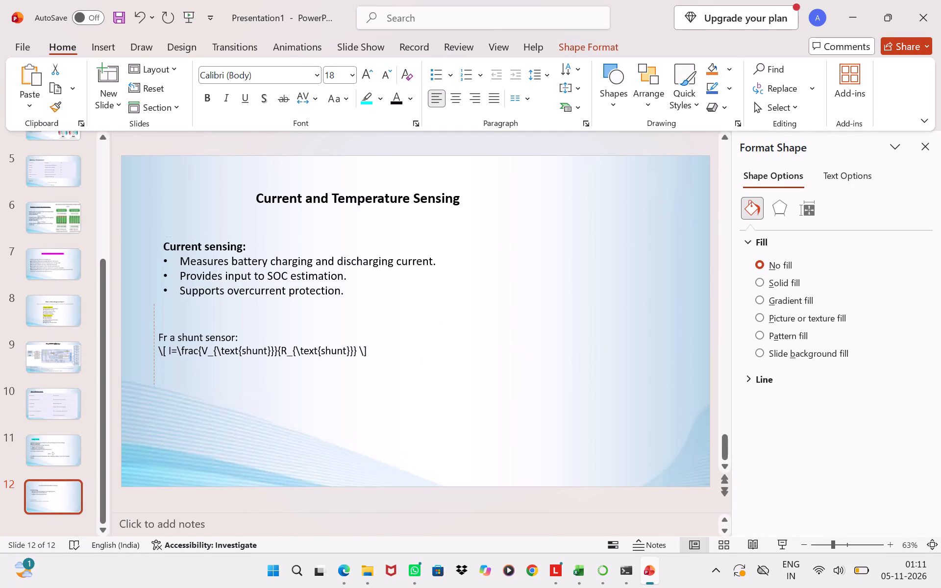
drag(299, 327, 305, 312)
drag(190, 493, 195, 482)
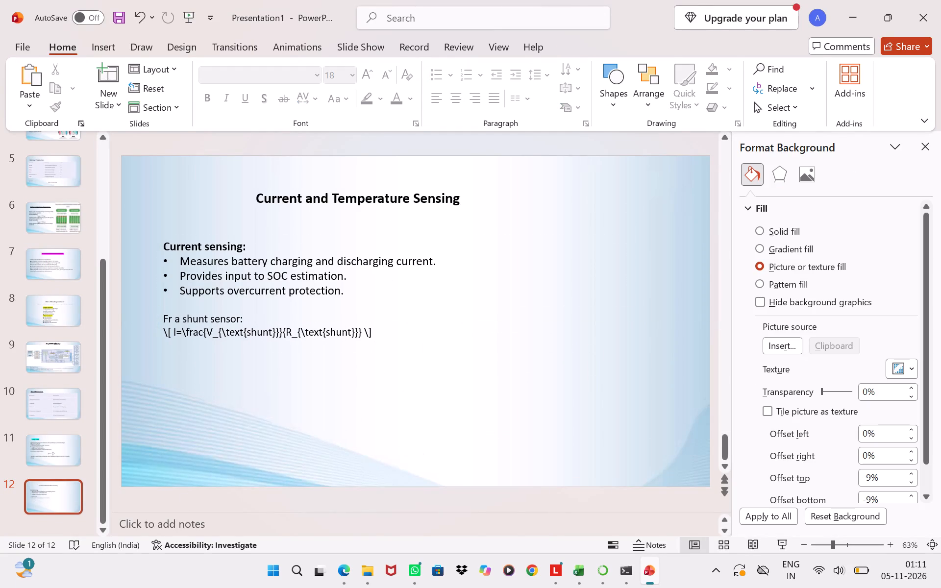
click(378, 269)
click(339, 326)
click(233, 401)
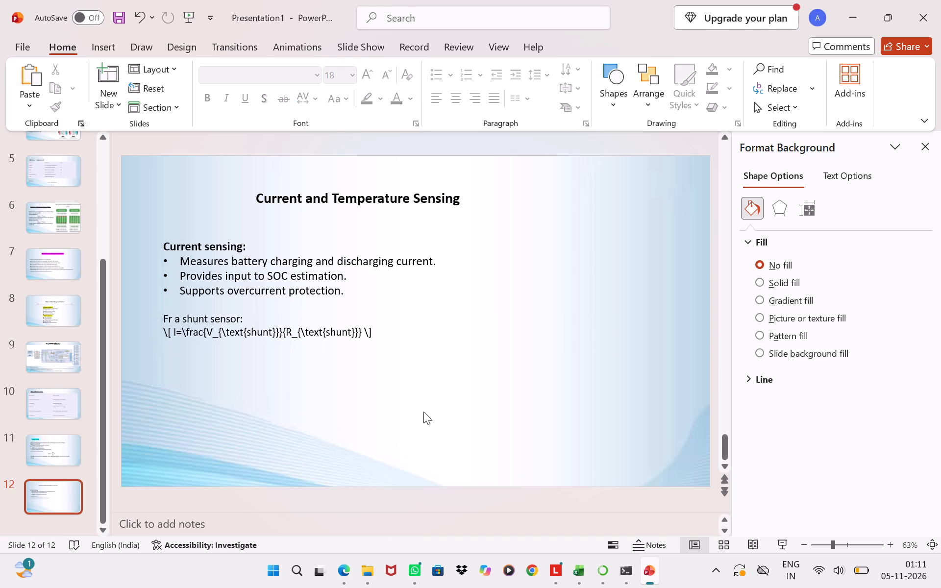
Delete the raw formula code line beneath the shunt sensor text.
click(371, 332)
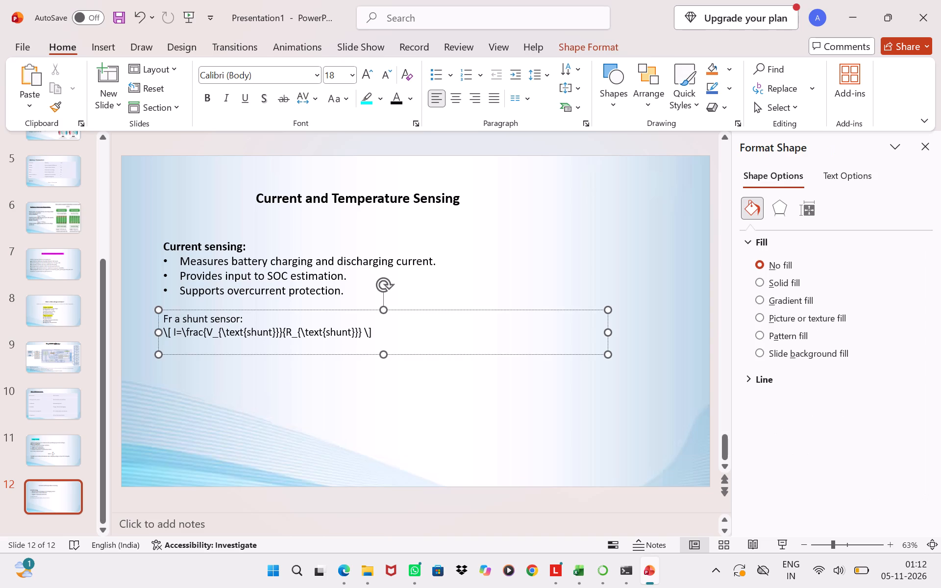
key(BackSpace)
key(BackSpace)
key(BackSpace)
key(BackSpace)
key(BackSpace)
key(BackSpace)
key(BackSpace)
key(BackSpace)
key(BackSpace)
key(BackSpace)
key(BackSpace)
key(BackSpace)
key(BackSpace)
key(BackSpace)
key(BackSpace)
key(BackSpace)
key(BackSpace)
key(BackSpace)
key(BackSpace)
key(BackSpace)
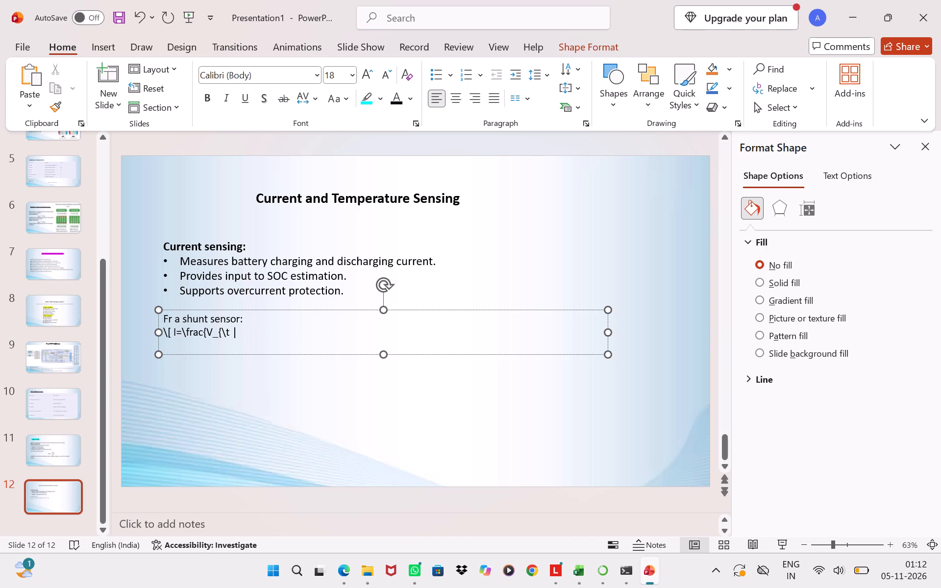
key(BackSpace)
key(BackSpace)
key(BackSpace)
key(BackSpace)
key(BackSpace)
key(BackSpace)
key(BackSpace)
key(BackSpace)
key(BackSpace)
key(BackSpace)
key(BackSpace)
Copy the rendered formula I = V_shunt / R_shunt from ChatGPT and paste it below the shunt sensor line on slide 12 in PowerPoint.
click(348, 574)
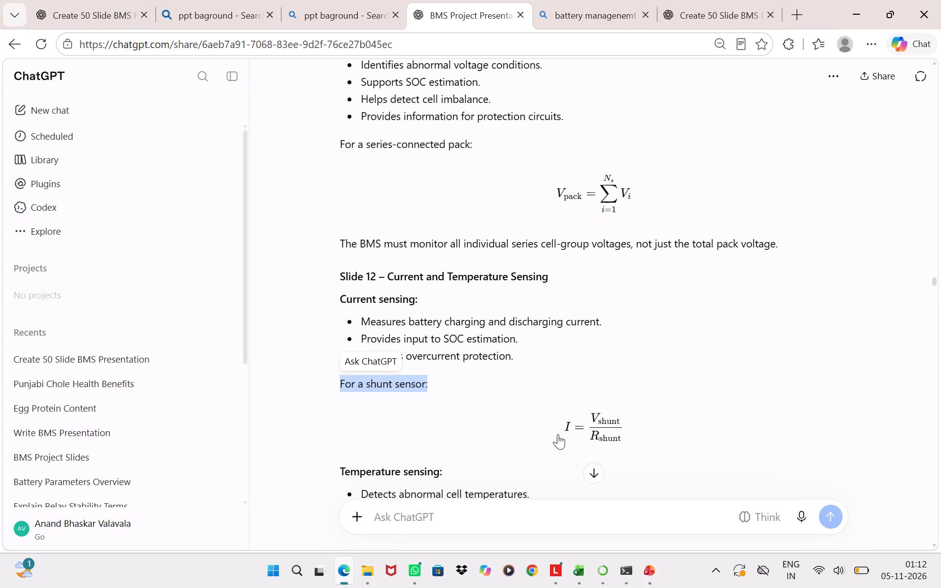
click(571, 428)
drag(567, 425, 631, 451)
key(ctrl+c)
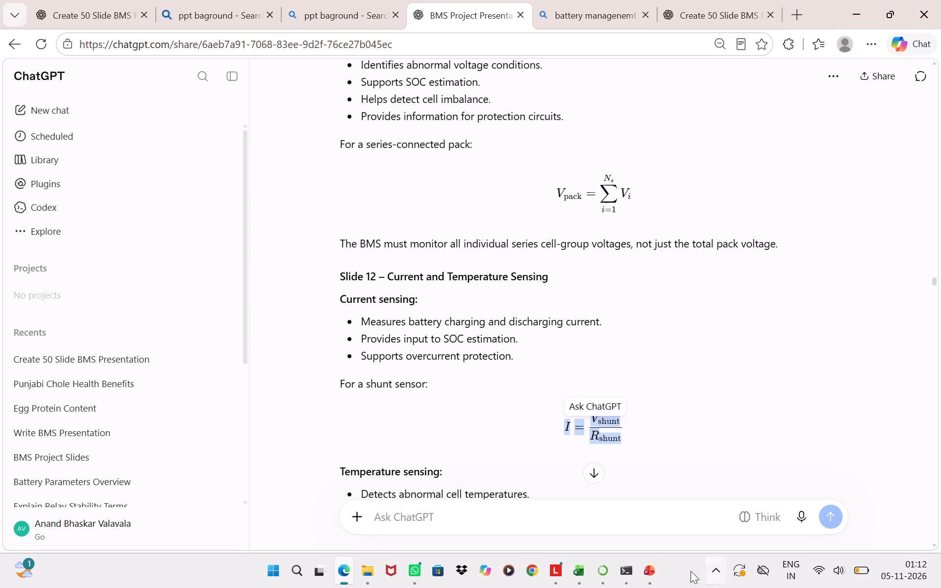
click(654, 570)
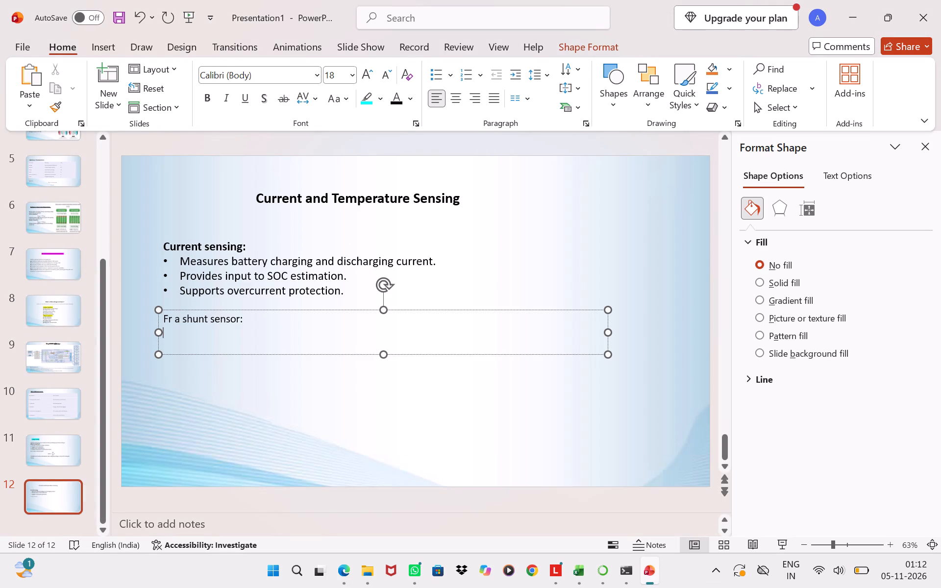
key(ctrl+v)
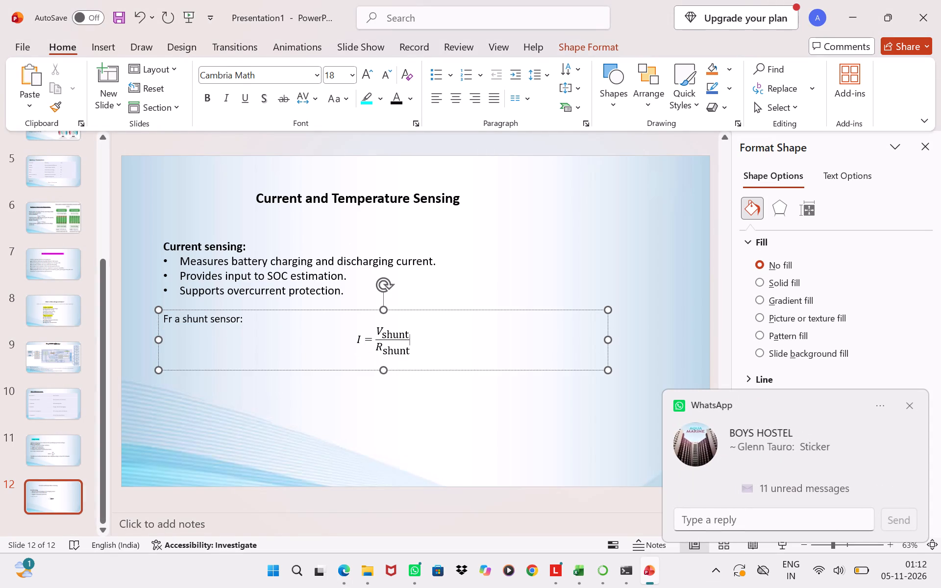
drag(393, 342, 373, 337)
click(446, 370)
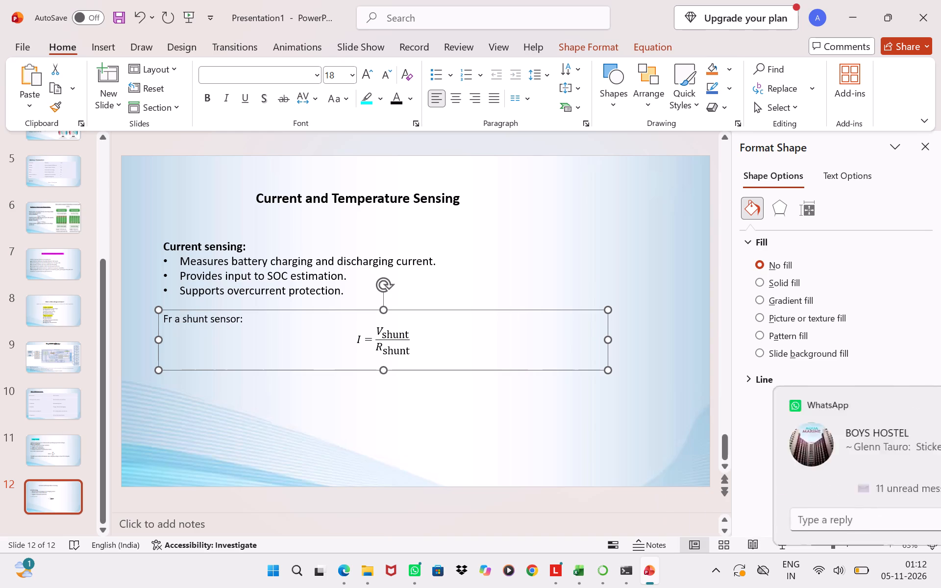
click(169, 336)
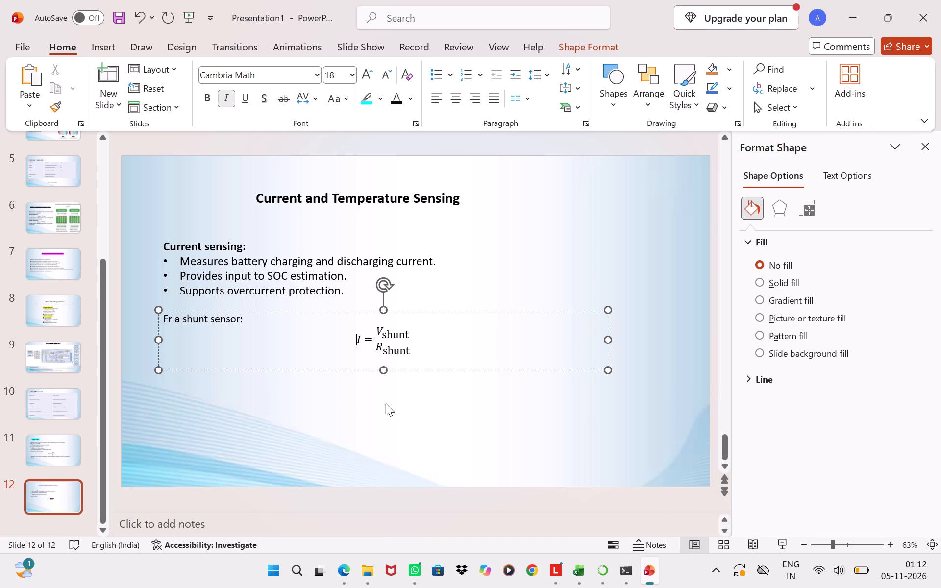
Correct "Fr" to "For" in the shunt sensor line by inserting a lowercase "o".
click(337, 587)
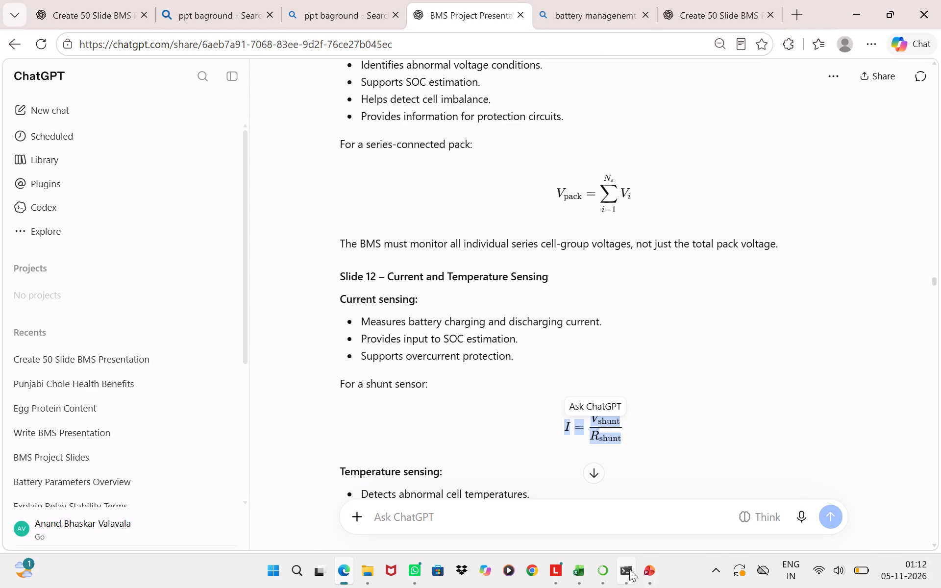
click(656, 573)
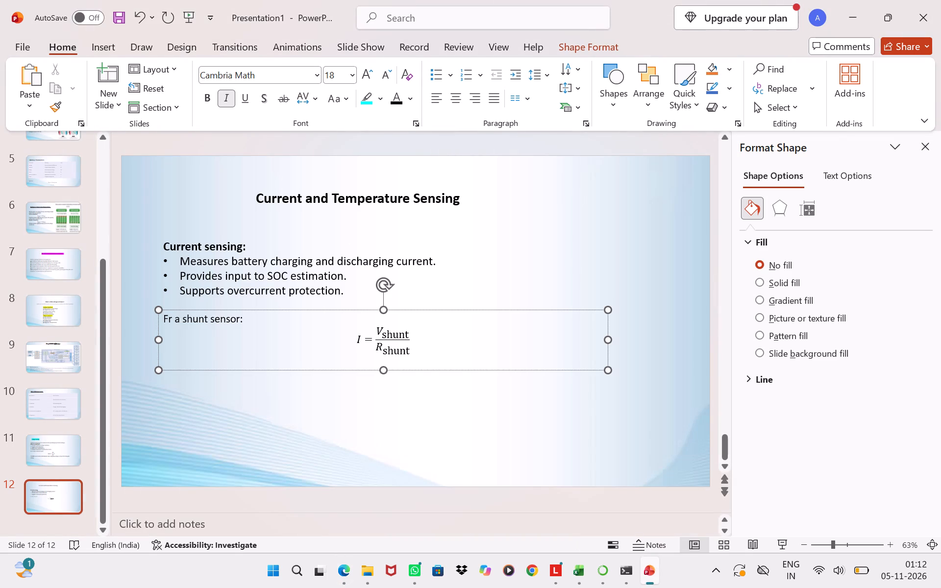
click(166, 316)
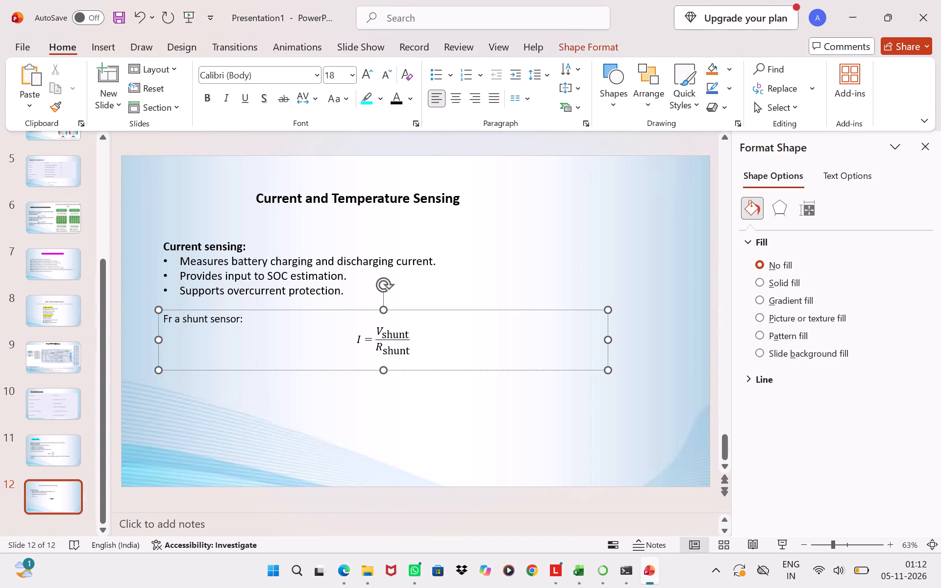
key(o)
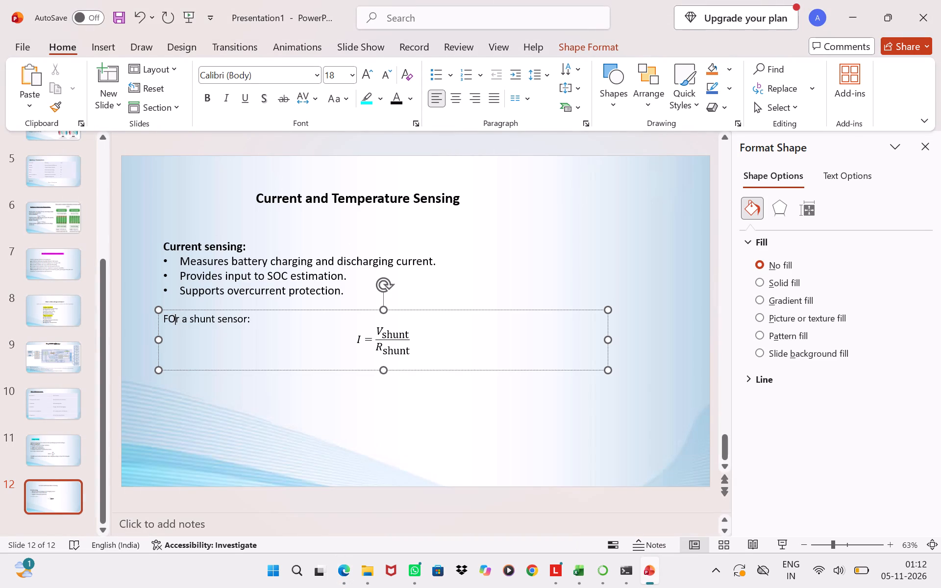
key(BackSpace)
key(o)
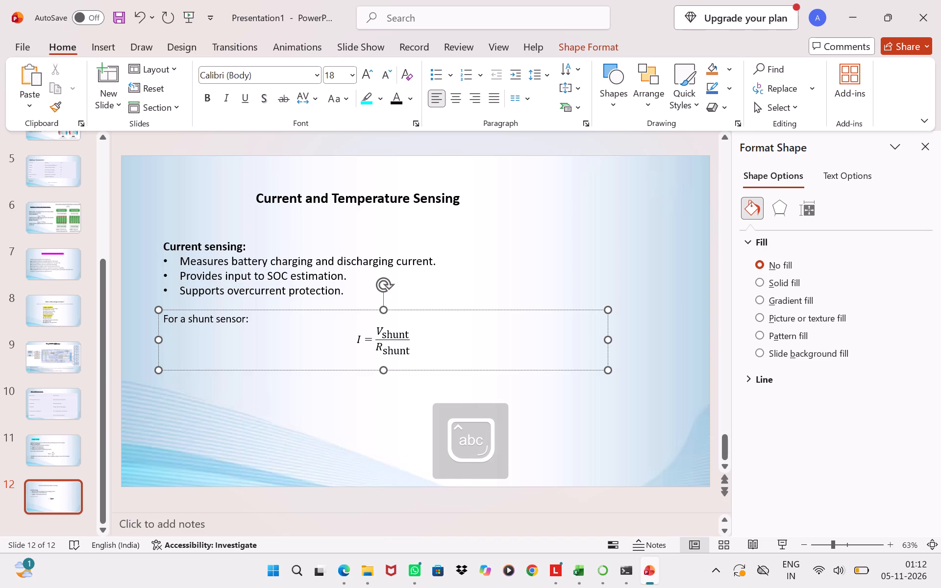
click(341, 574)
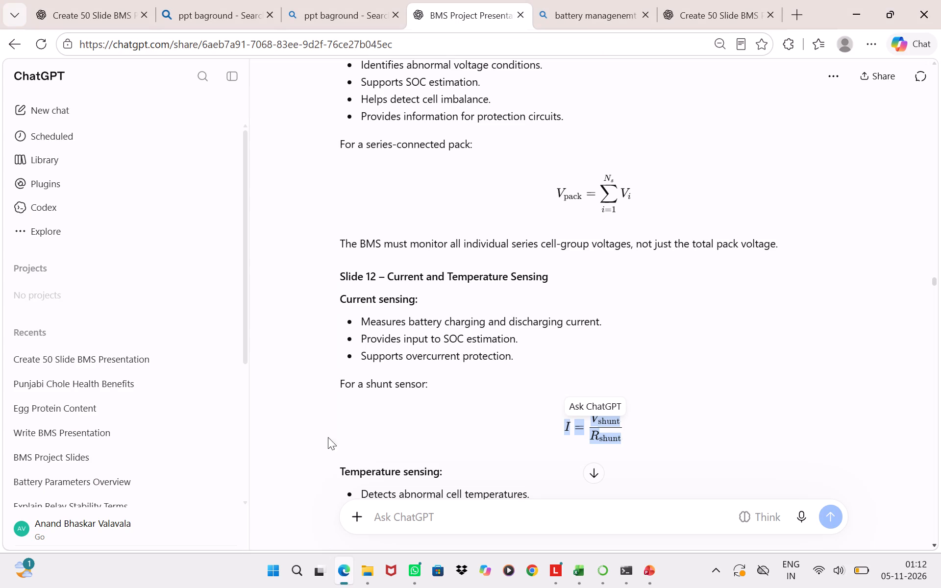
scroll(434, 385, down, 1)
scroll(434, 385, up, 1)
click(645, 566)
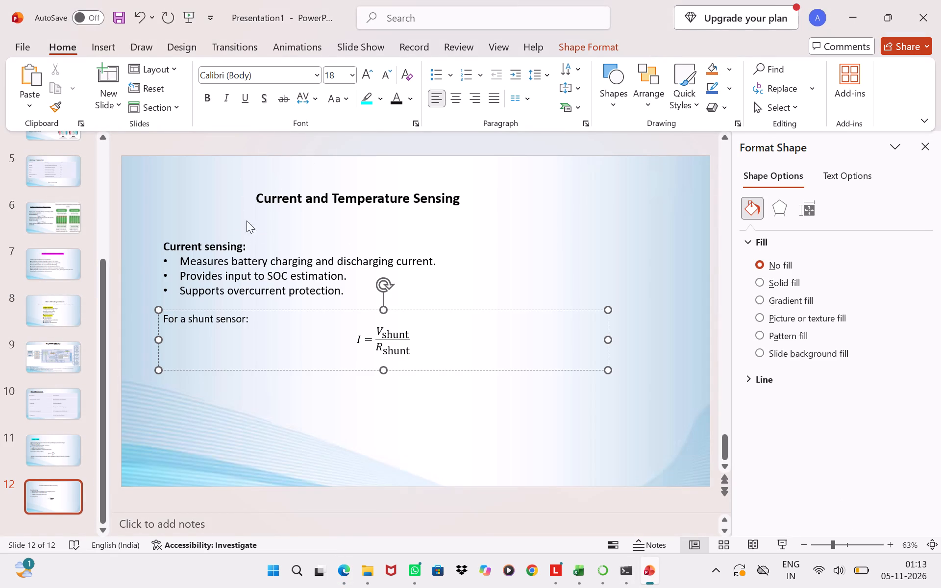
Widen the "Current and Temperature Sensing" title box leftward so the title starts slightly left of the body text.
click(246, 189)
click(275, 191)
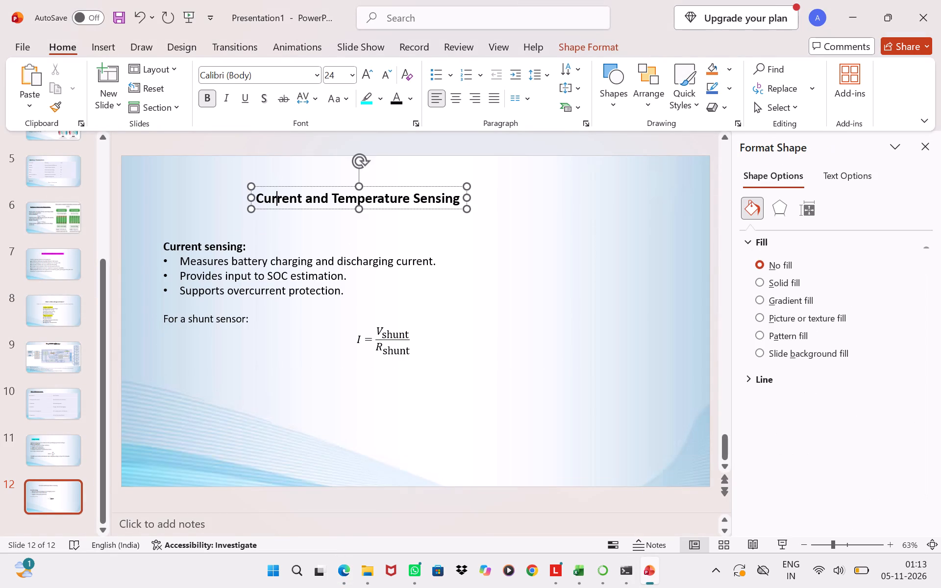
drag(355, 174, 337, 177)
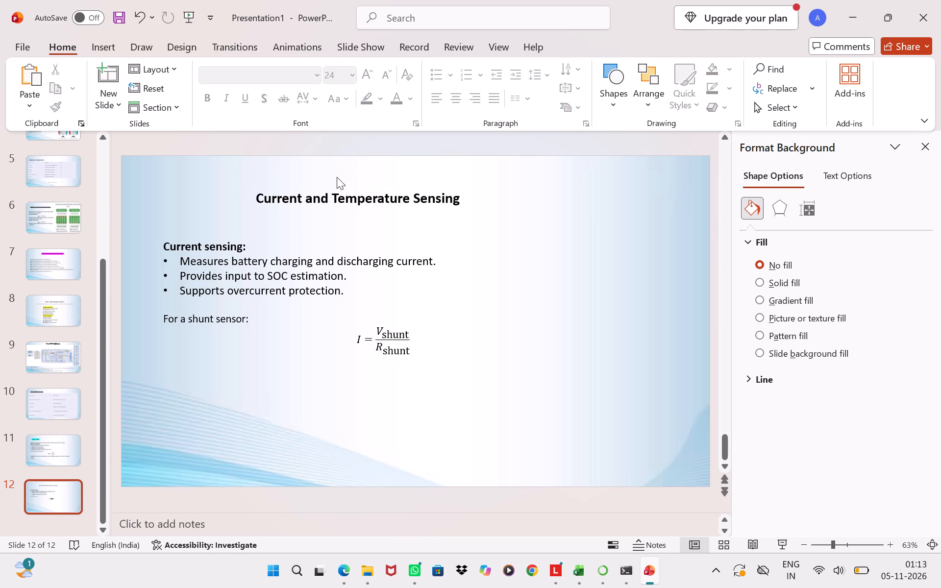
drag(337, 177, 306, 177)
click(256, 219)
click(272, 186)
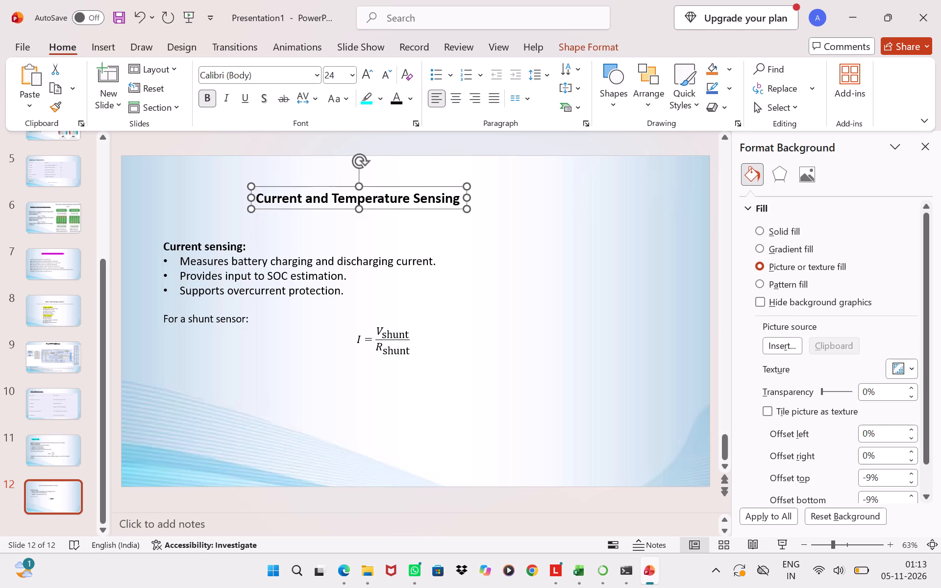
drag(364, 203, 340, 203)
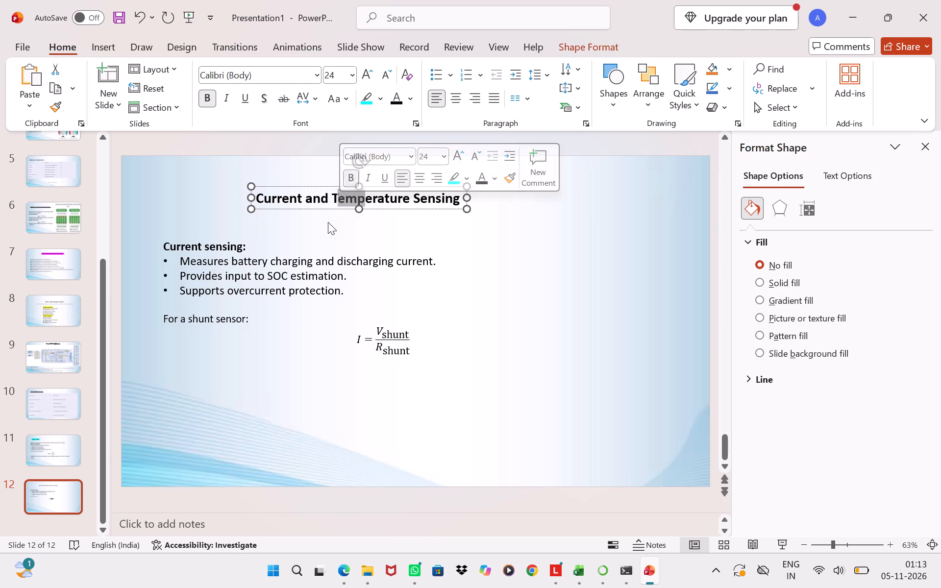
click(324, 225)
click(307, 183)
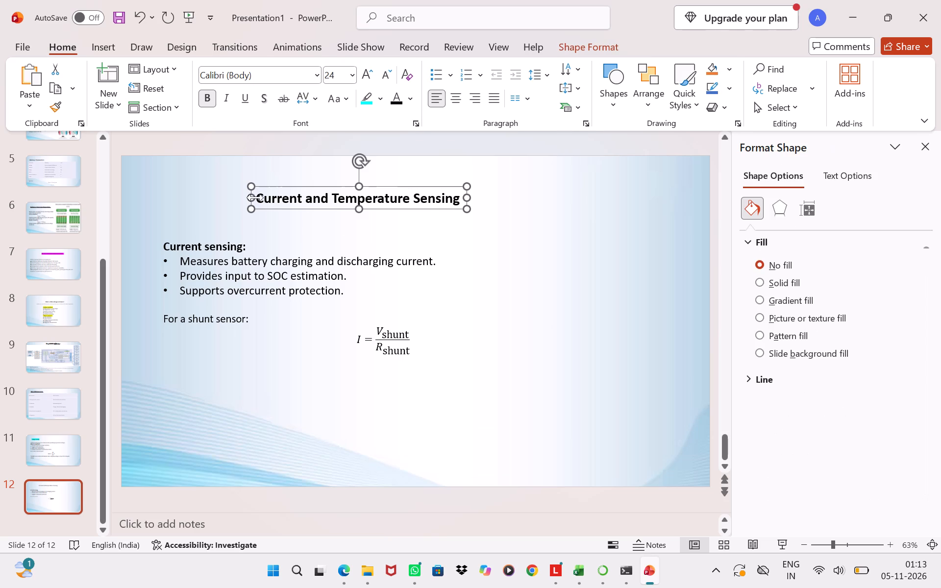
drag(255, 197, 154, 203)
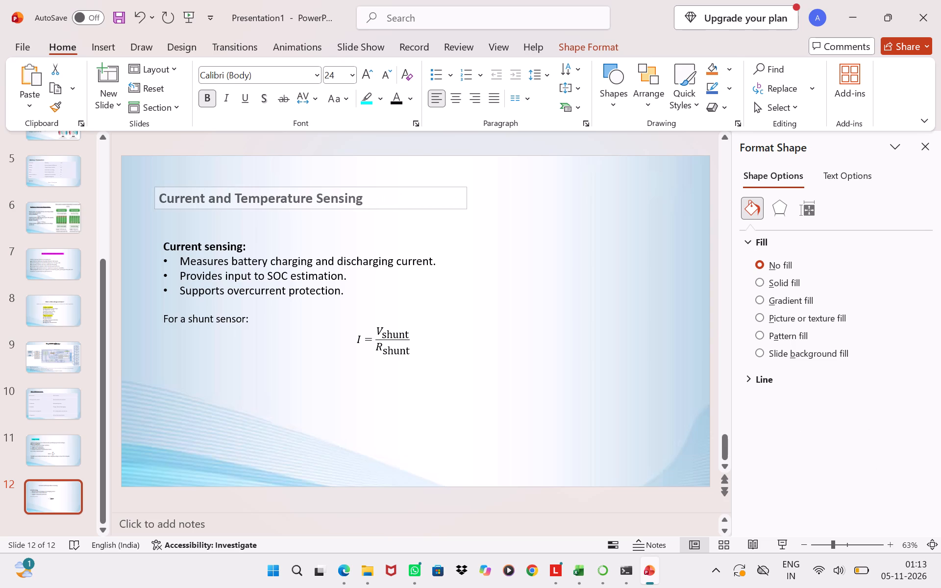
drag(154, 203, 145, 201)
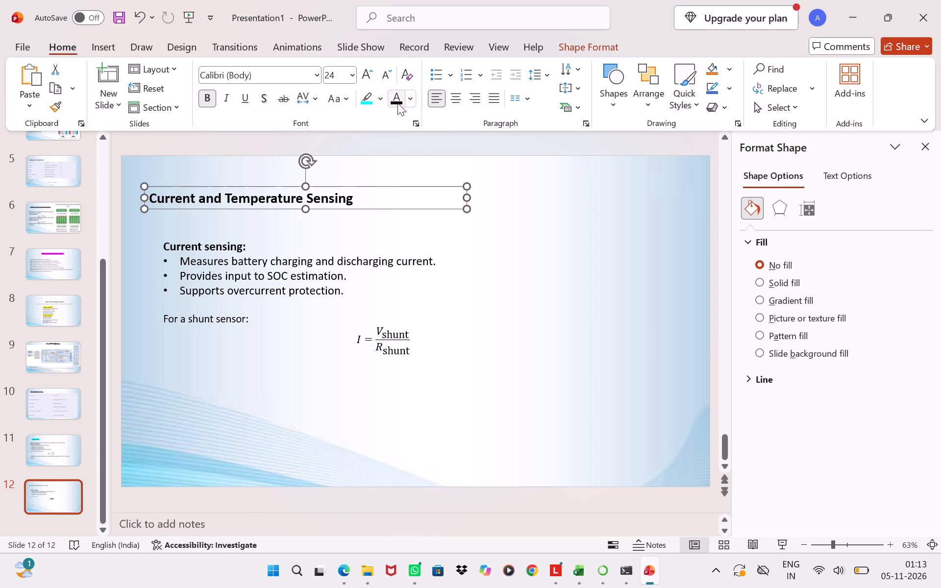
Highlight the "Current and Temperature Sensing" title in red.
click(383, 102)
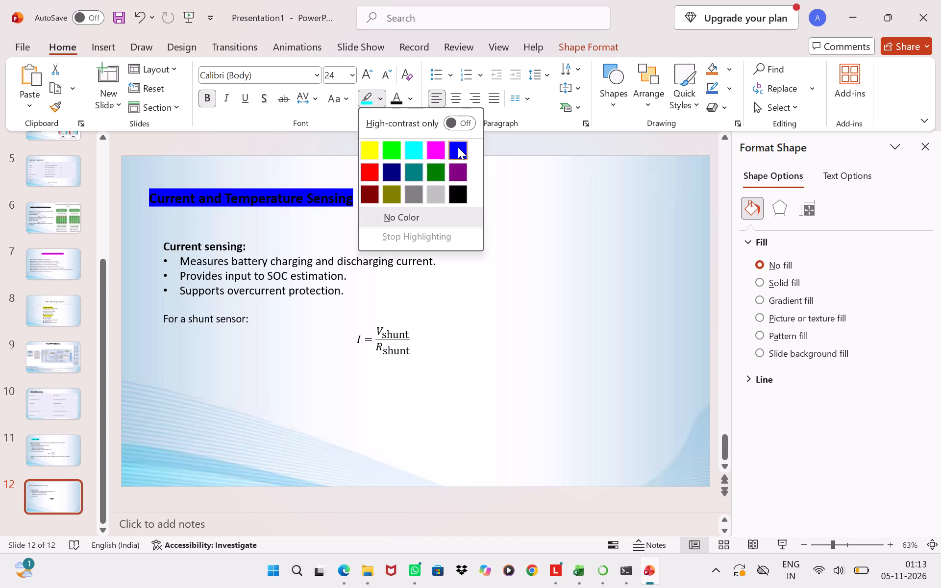
click(370, 170)
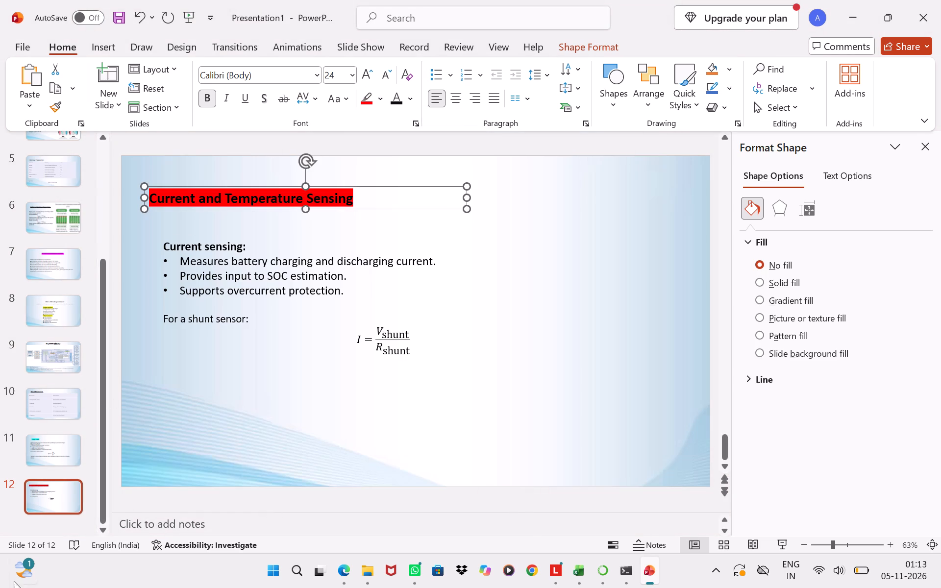
click(362, 200)
click(386, 227)
Compare the title and text layout of slides 11 and 12, ending on the Voltage Sensing slide.
click(55, 450)
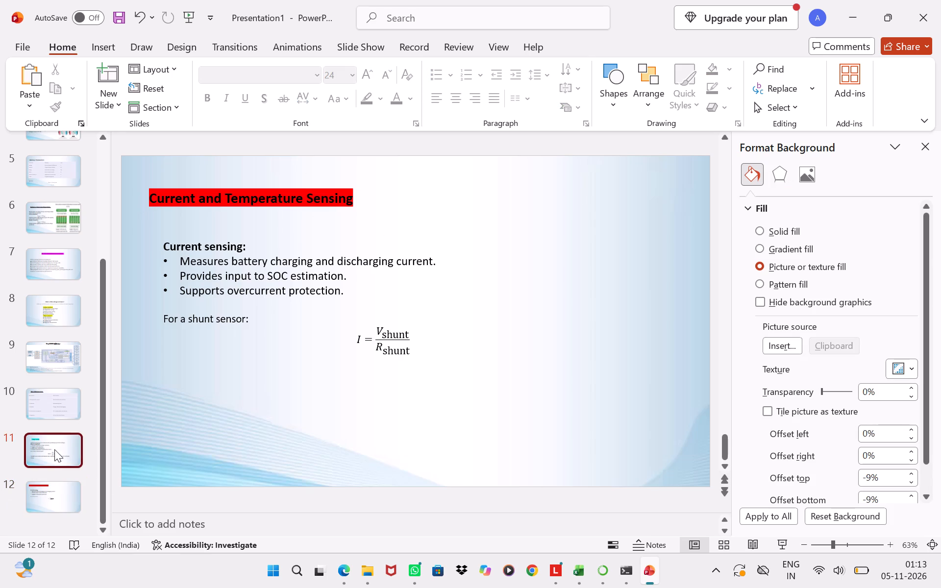
click(56, 495)
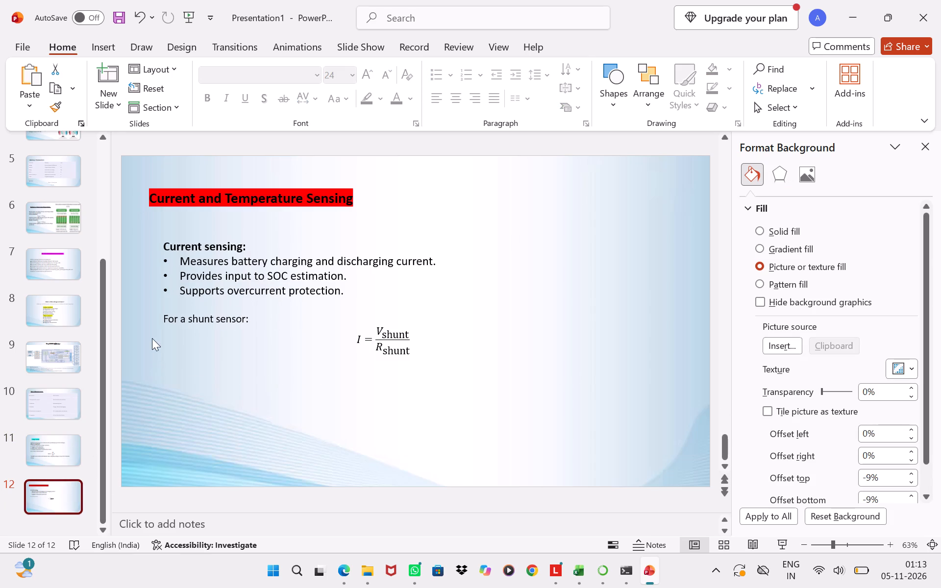
click(49, 454)
click(52, 491)
click(41, 449)
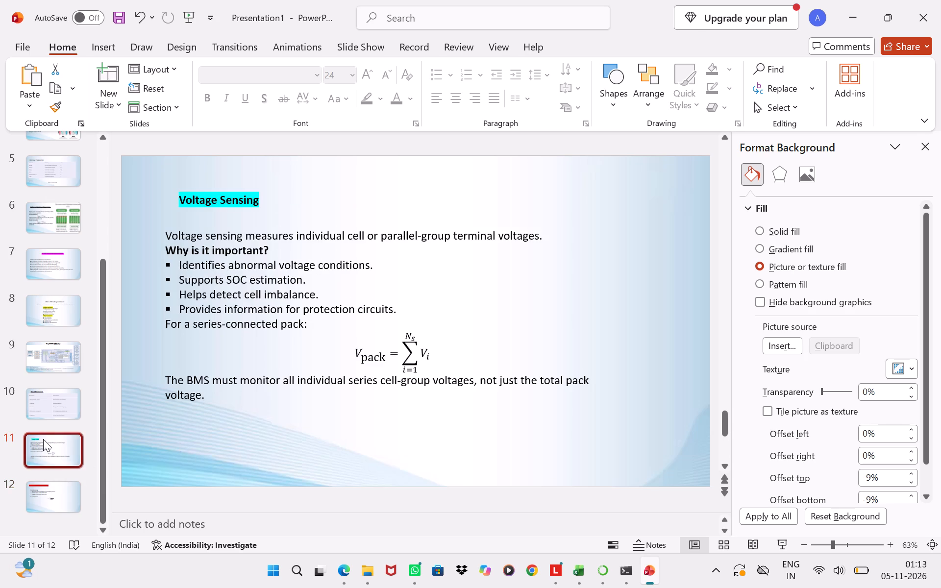
Add two blank slides after the Current and Temperature Sensing slide.
click(49, 495)
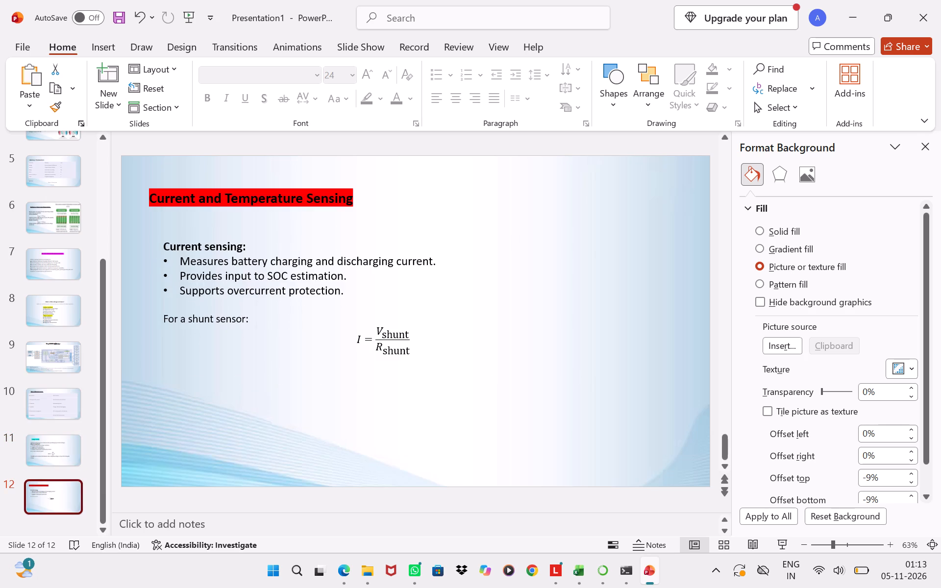
scroll(43, 430, down, 2)
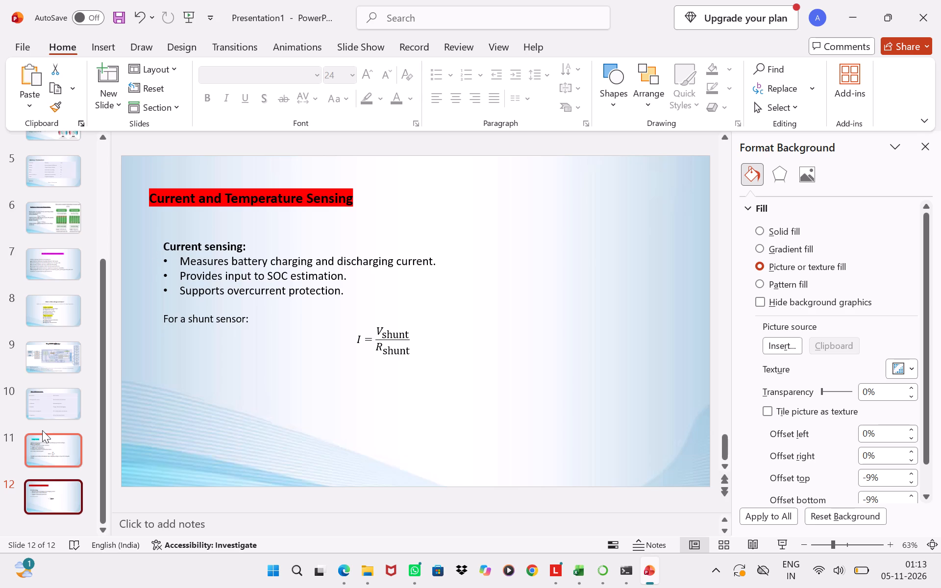
scroll(41, 473, down, 1)
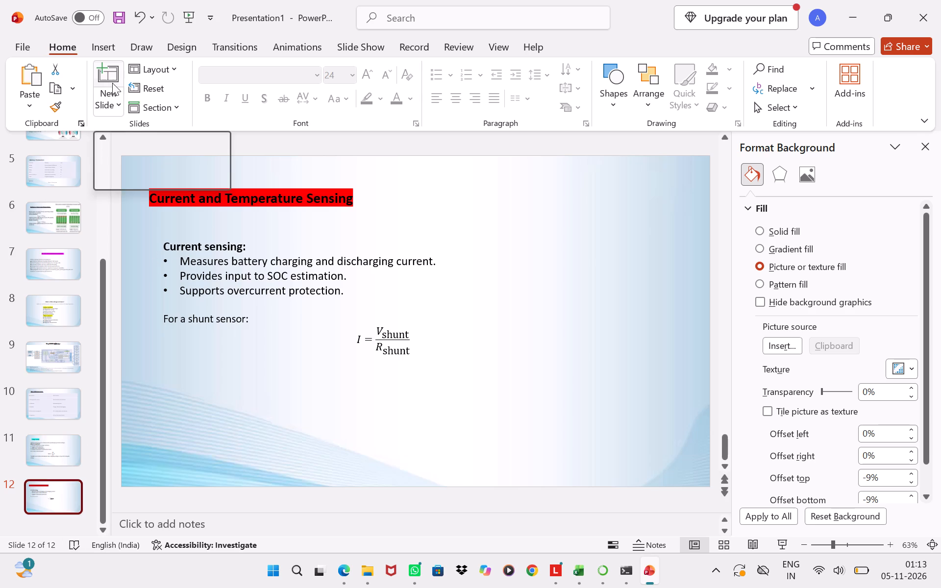
click(118, 104)
click(102, 312)
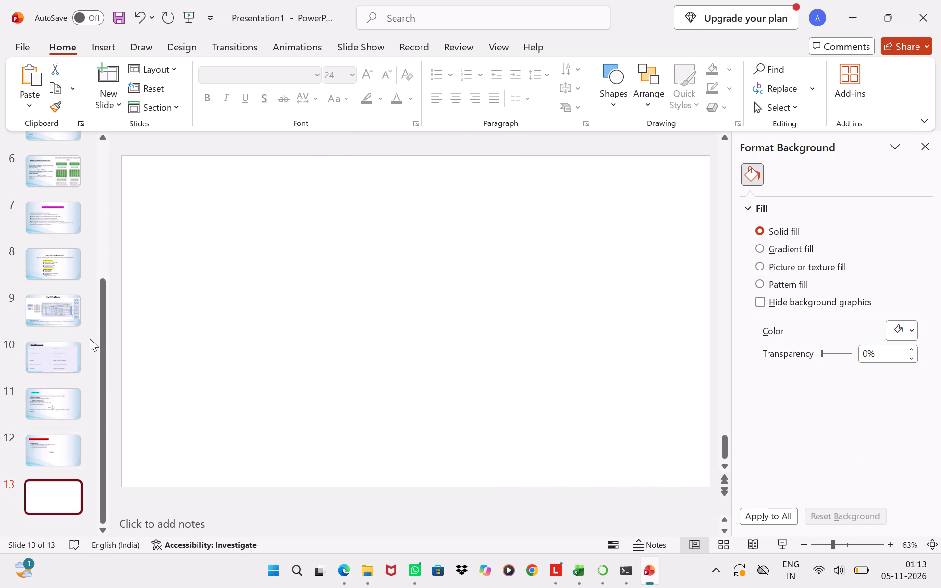
click(122, 108)
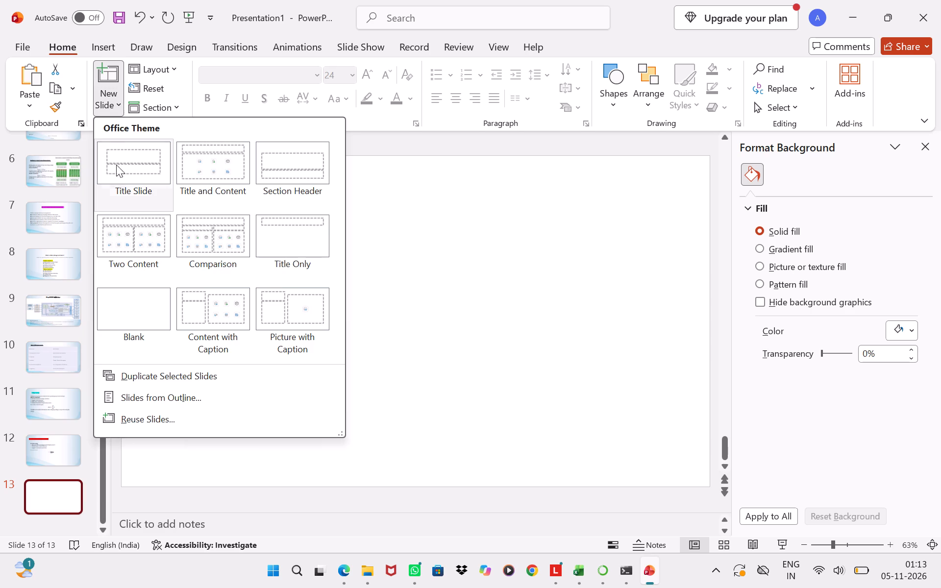
click(108, 300)
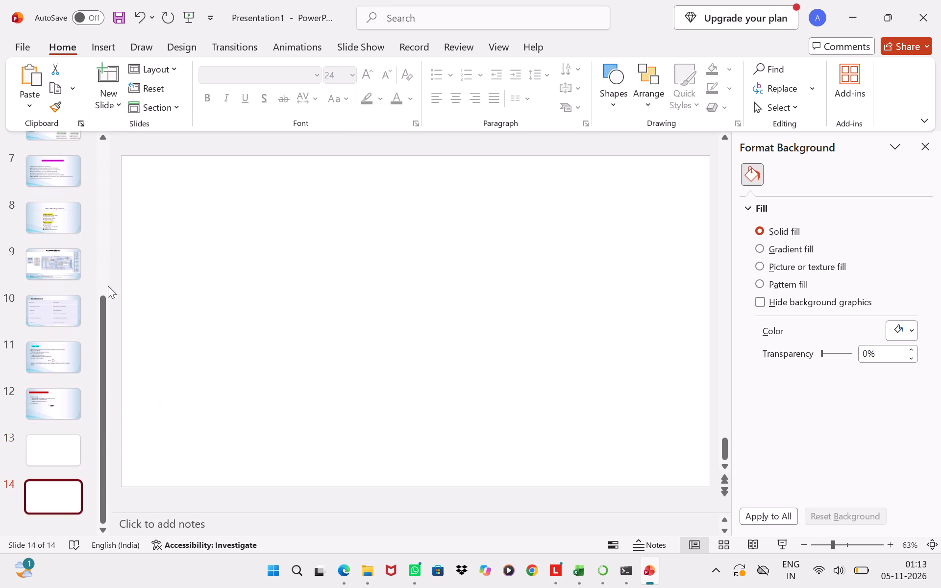
Fill the background of slide 13 with the ppt_bg picture from the Downloads folder.
click(55, 451)
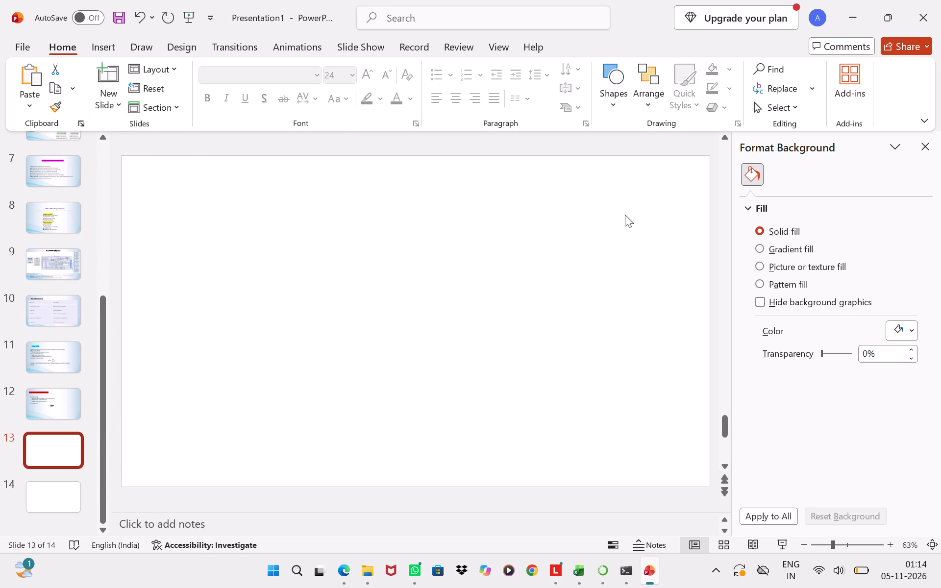
click(761, 267)
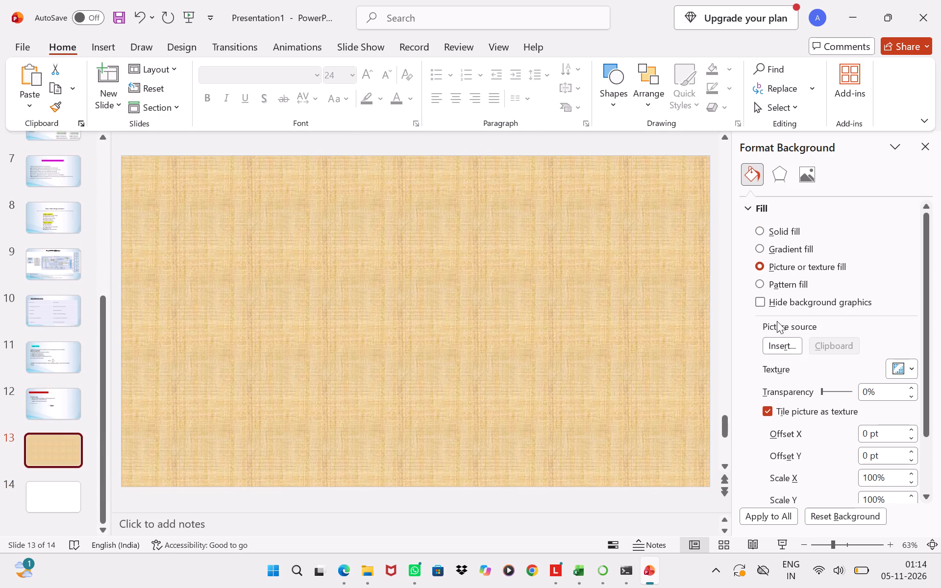
click(786, 346)
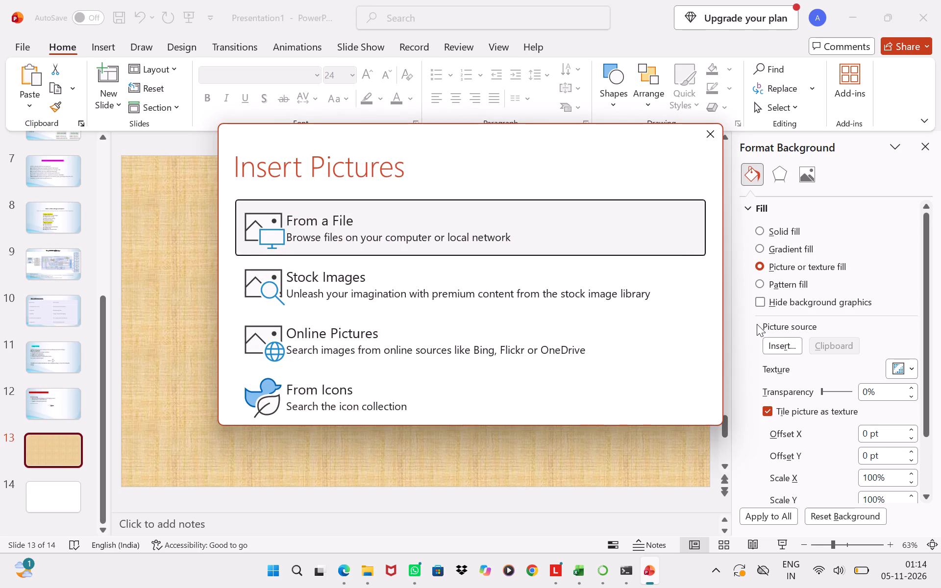
click(611, 222)
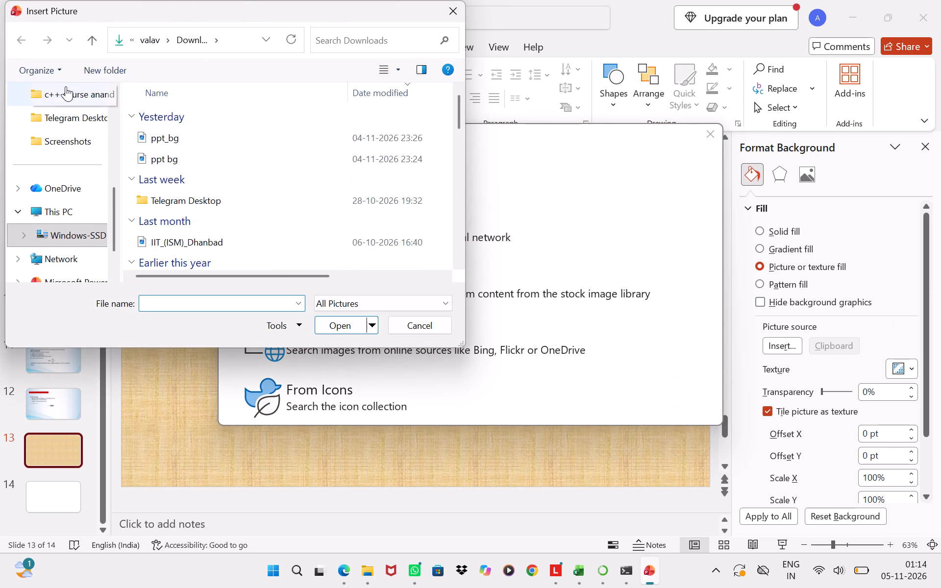
click(158, 137)
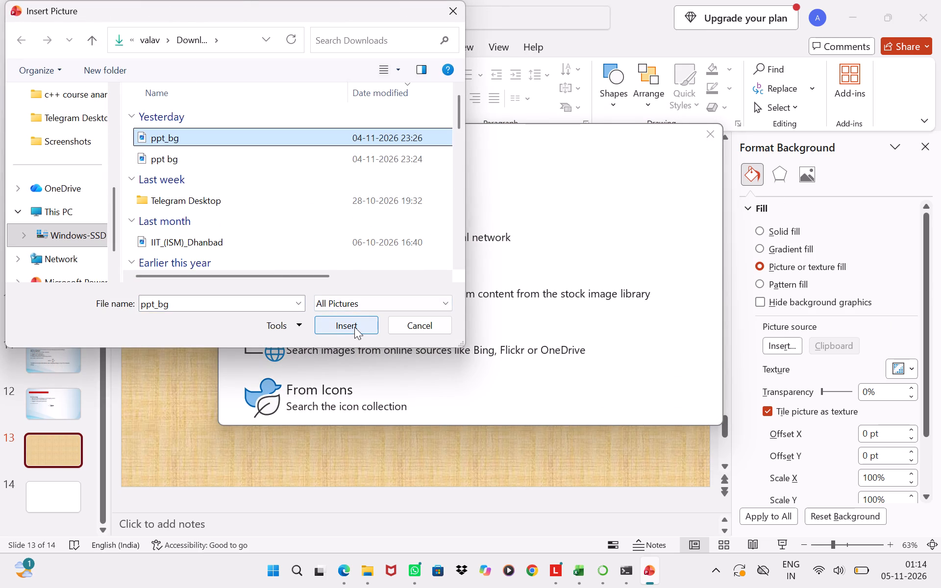
click(354, 327)
click(40, 493)
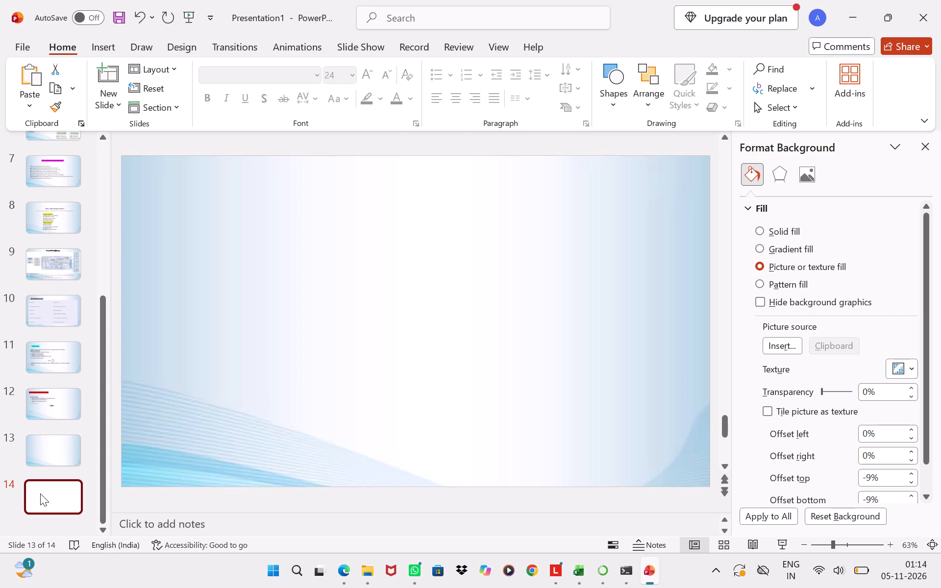
click(765, 266)
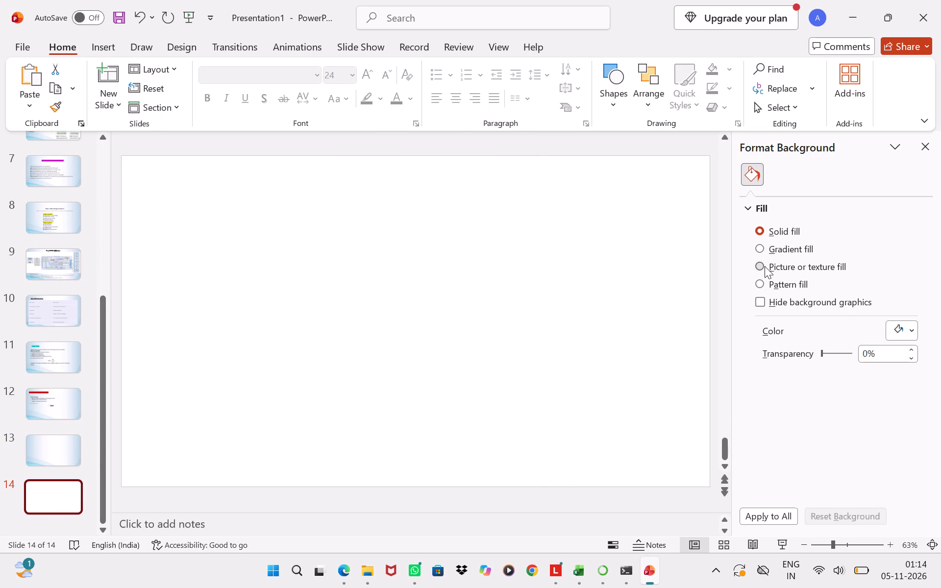
click(792, 344)
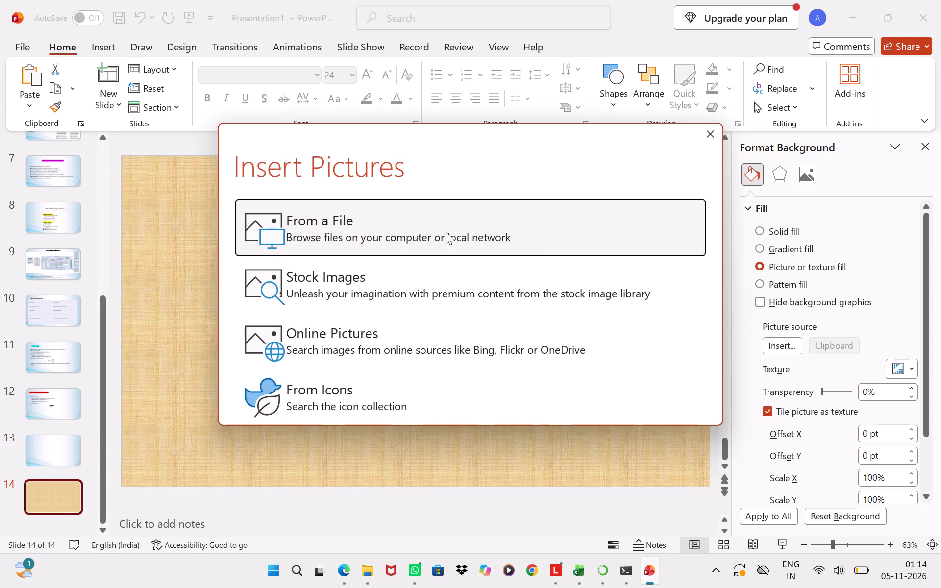
click(446, 232)
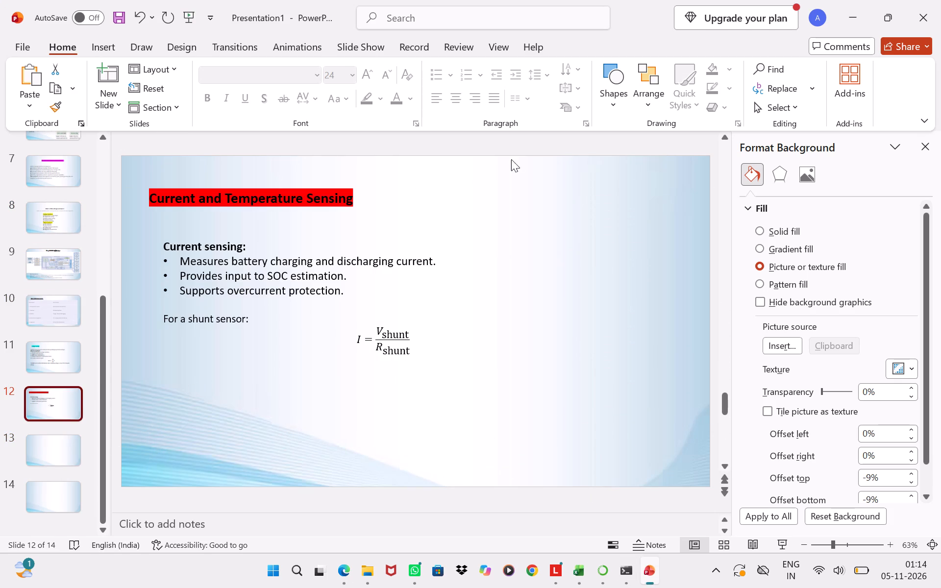
click(617, 102)
click(602, 143)
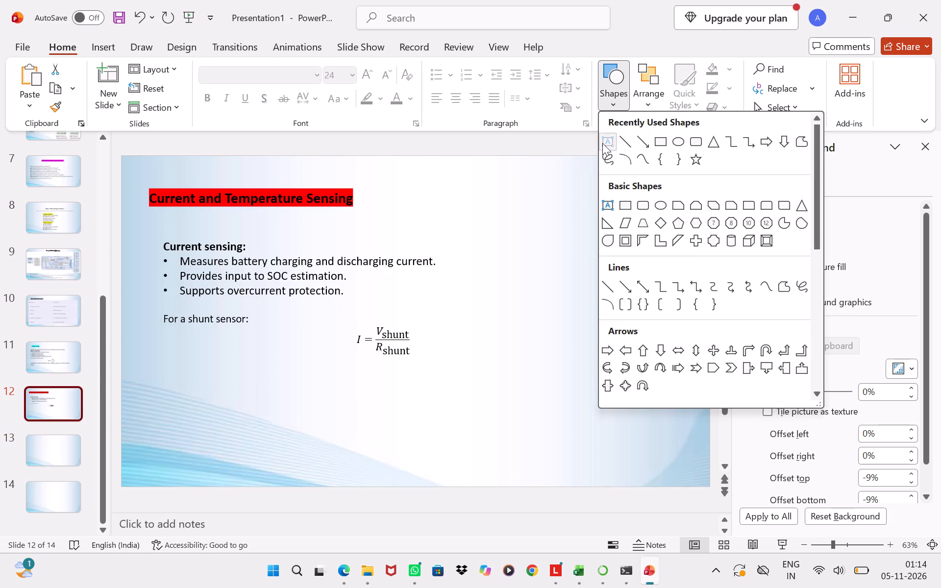
drag(156, 373, 277, 412)
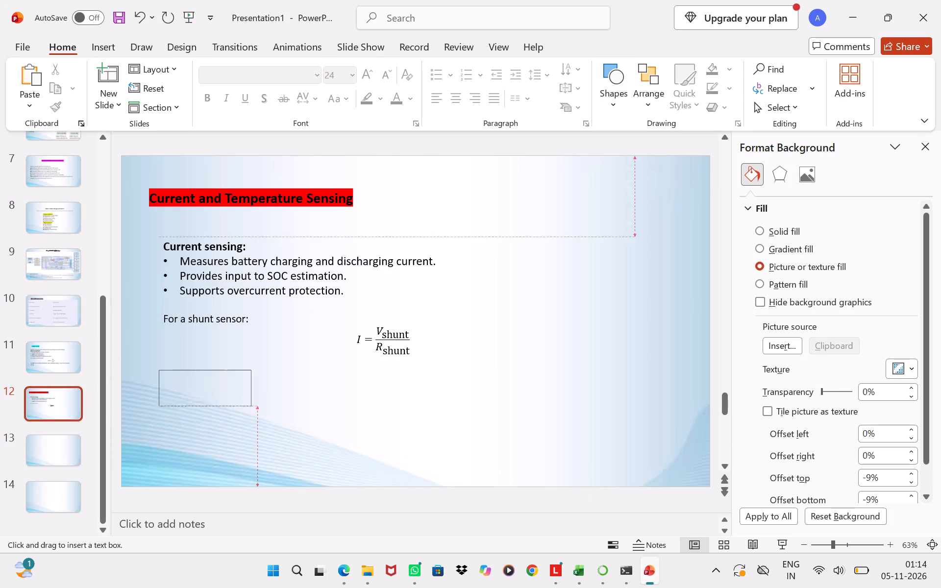
drag(277, 412, 594, 470)
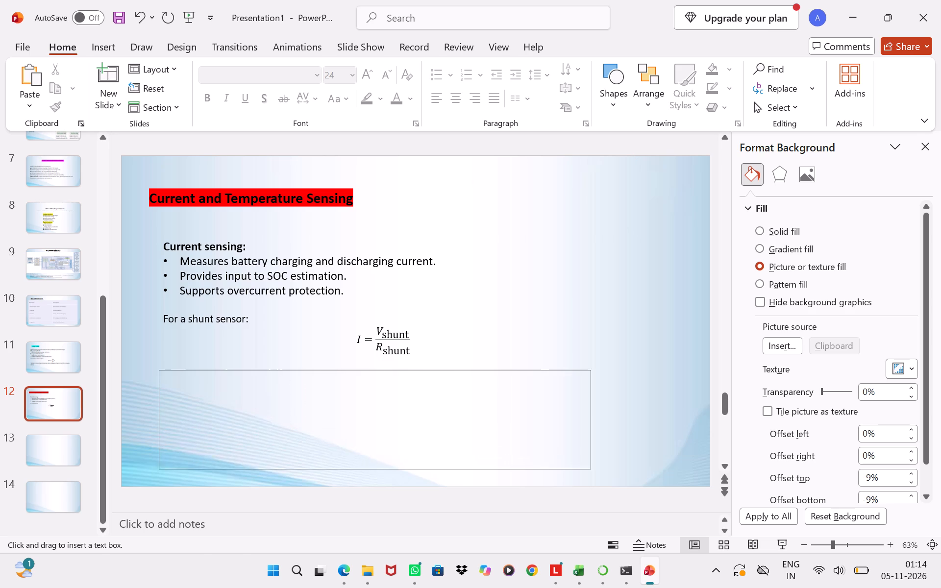
drag(594, 470, 597, 471)
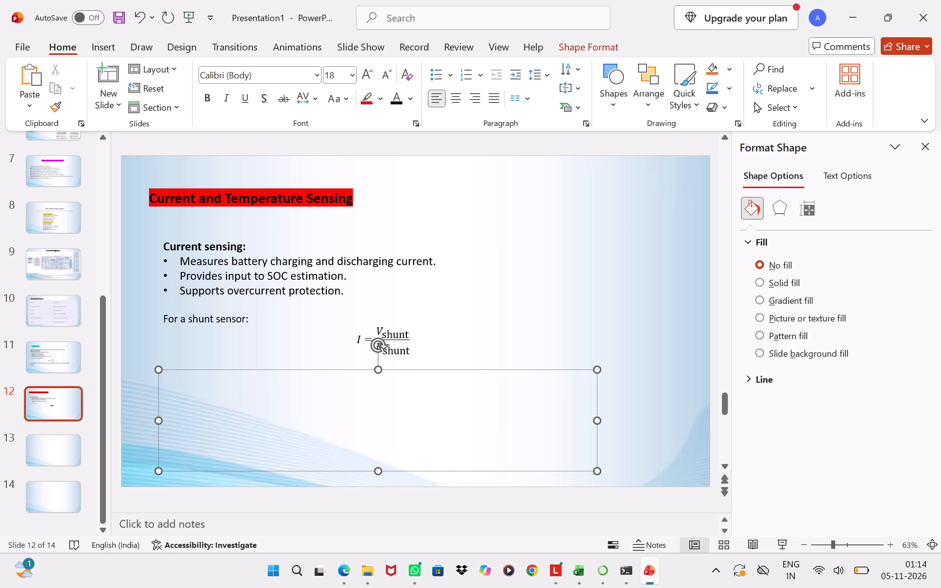
Paste the copied temperature sensing heading and three points into the new text box at font size 20.
click(352, 72)
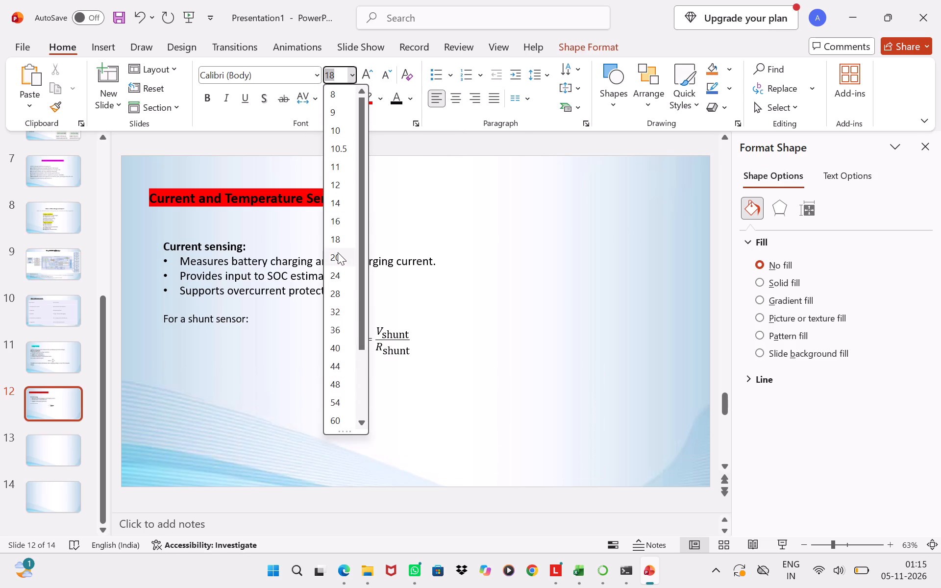
click(338, 253)
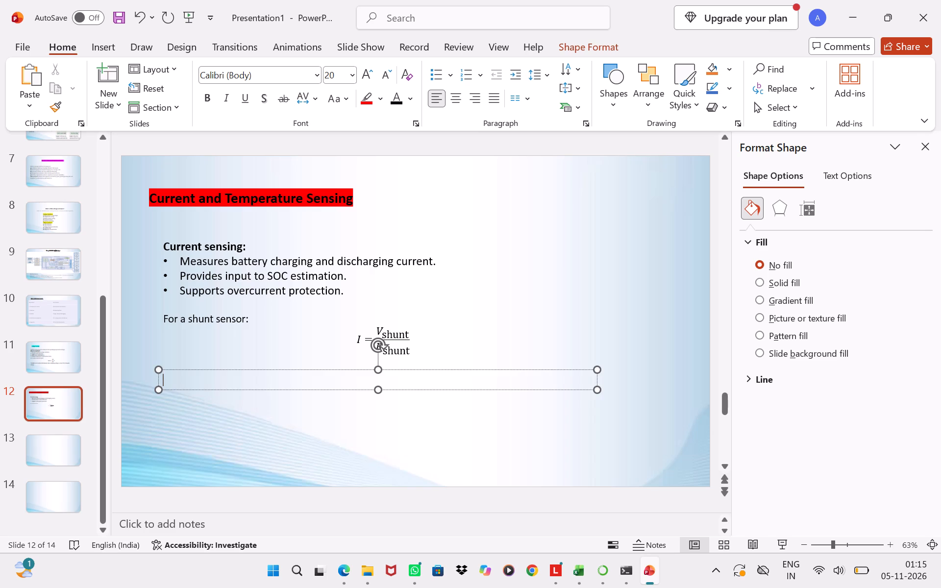
key(ctrl+v)
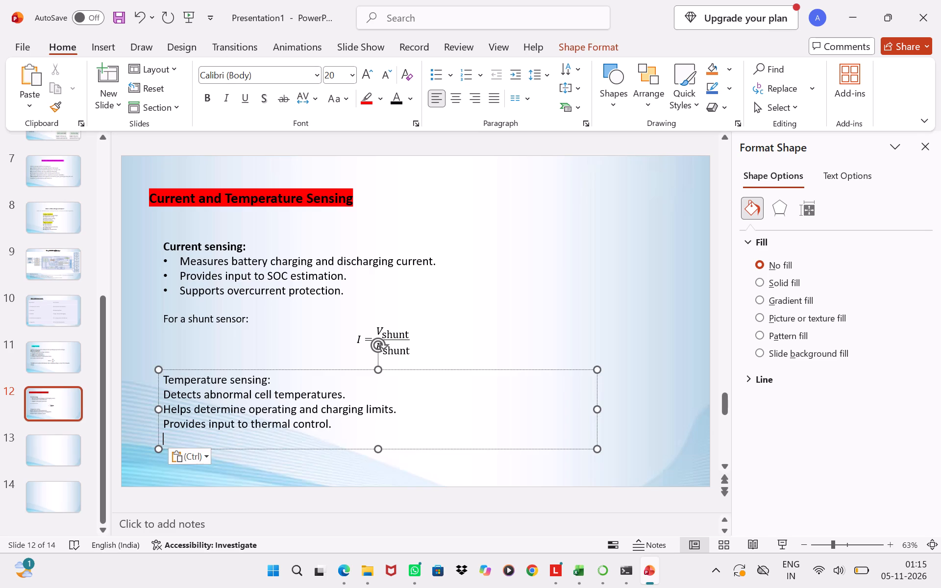
Bold the "Temperature sensing:" heading on slide 12 and apply round bullets to the three lines beneath it.
click(165, 379)
drag(166, 379, 207, 391)
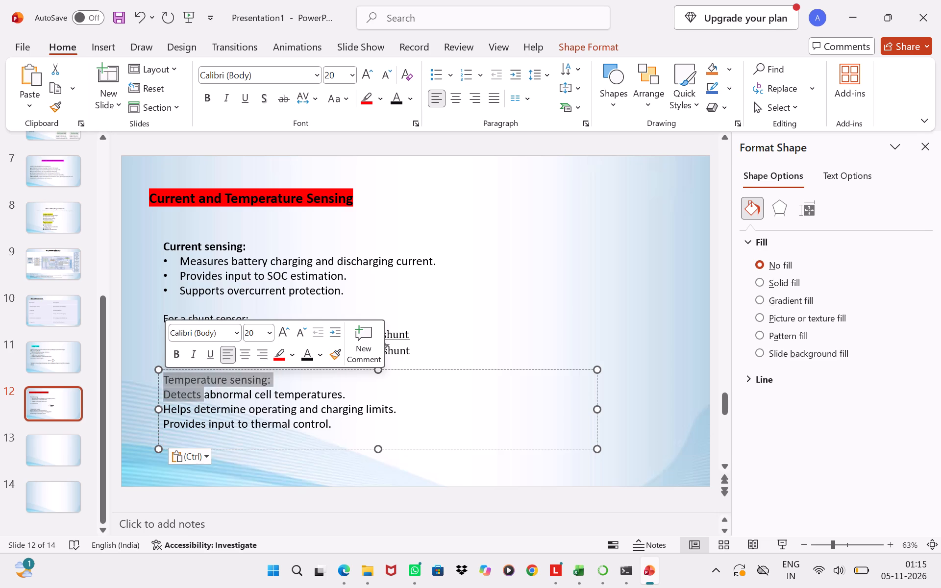
drag(207, 391, 285, 376)
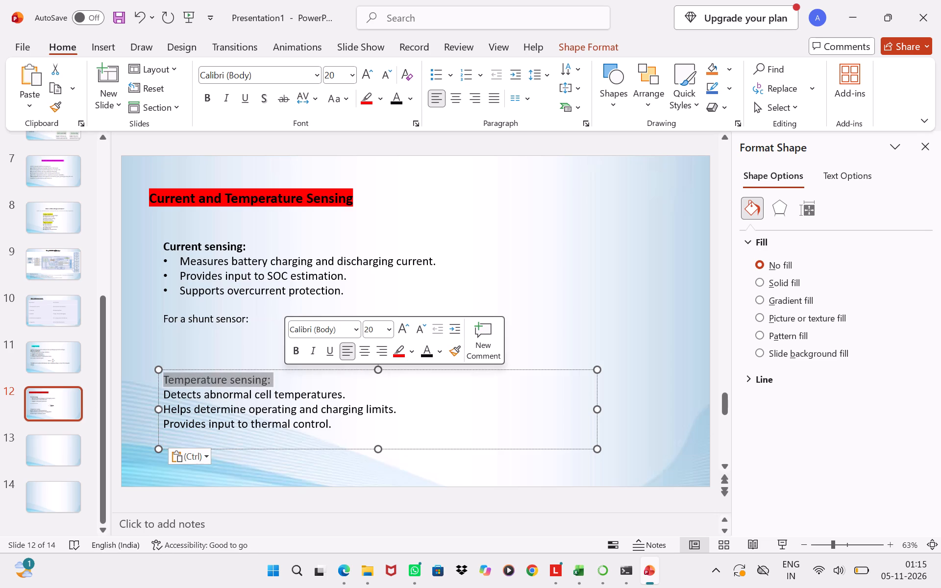
key(ctrl+b)
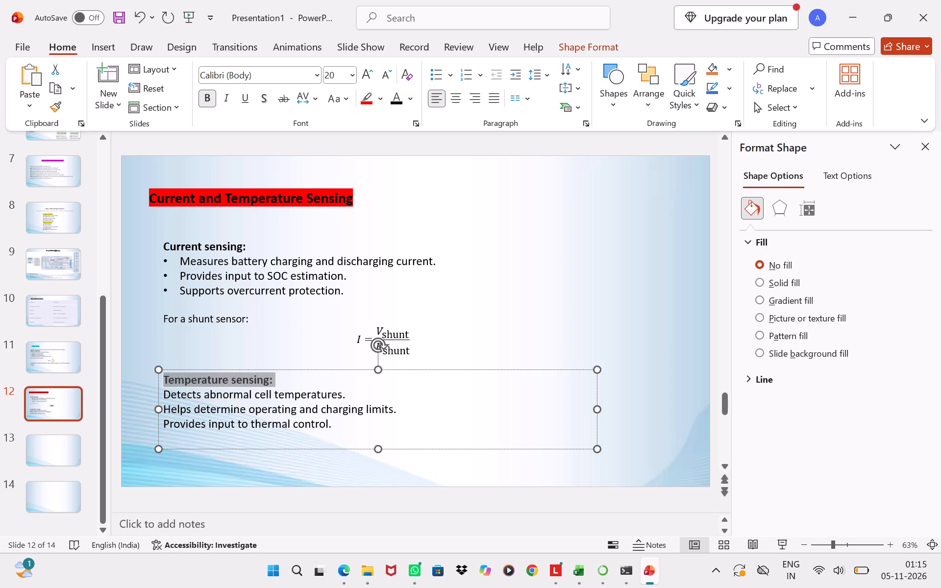
click(165, 393)
drag(165, 393, 294, 433)
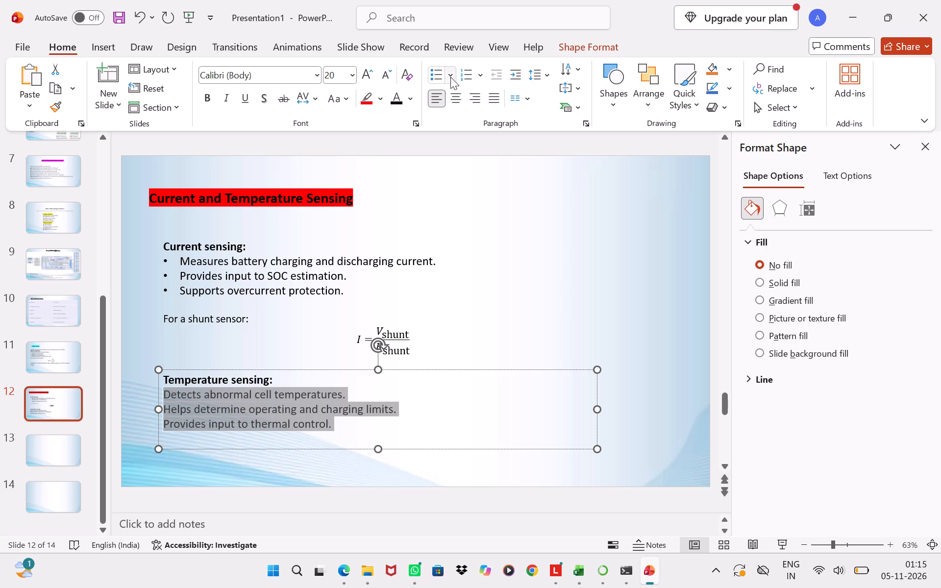
click(447, 78)
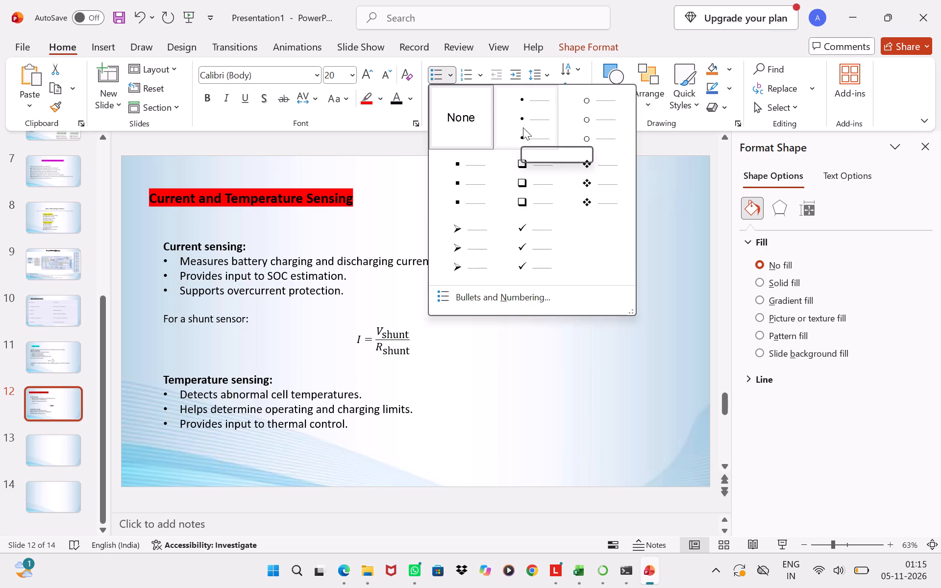
click(525, 113)
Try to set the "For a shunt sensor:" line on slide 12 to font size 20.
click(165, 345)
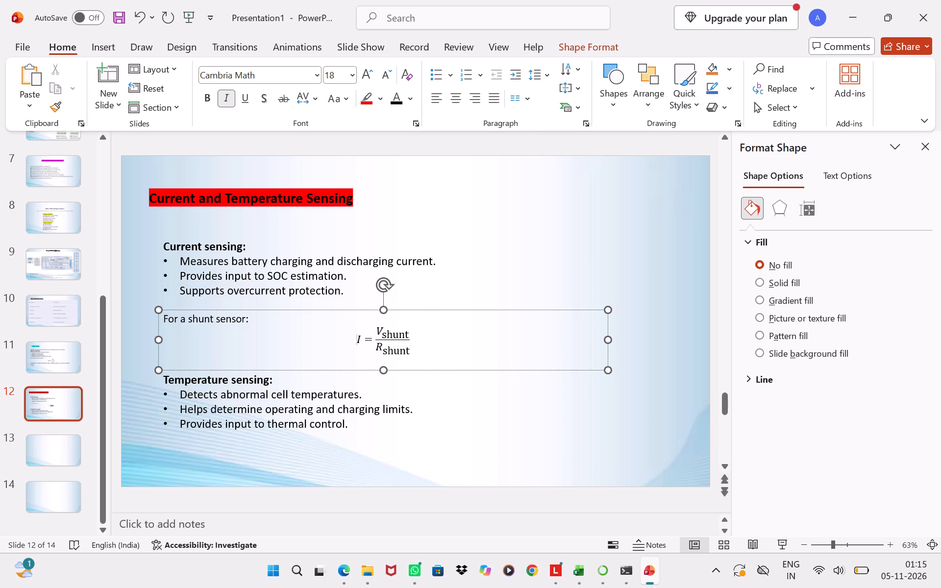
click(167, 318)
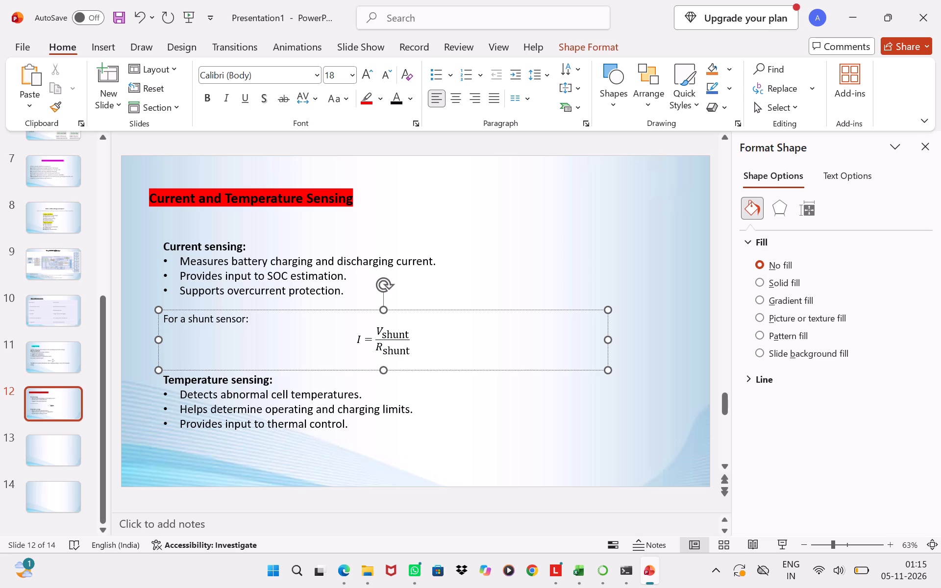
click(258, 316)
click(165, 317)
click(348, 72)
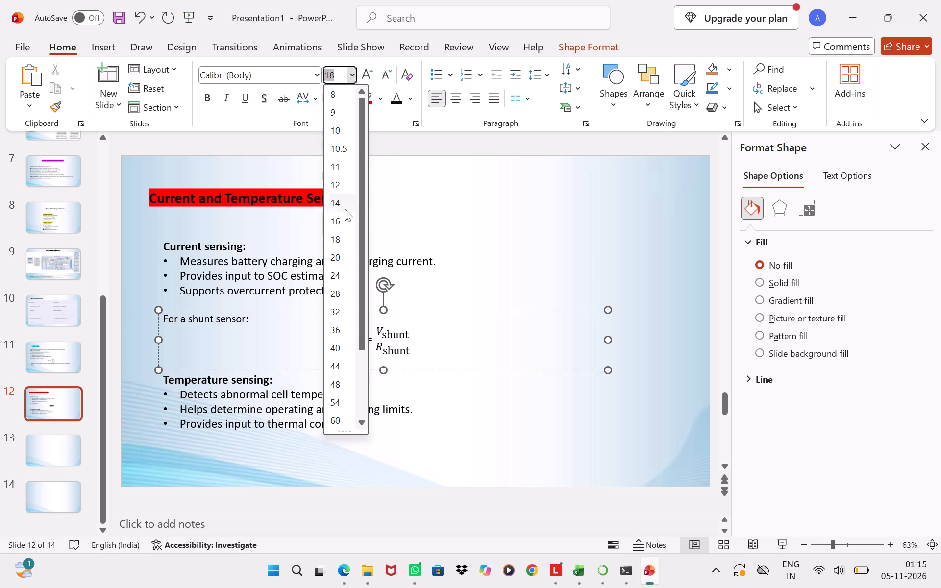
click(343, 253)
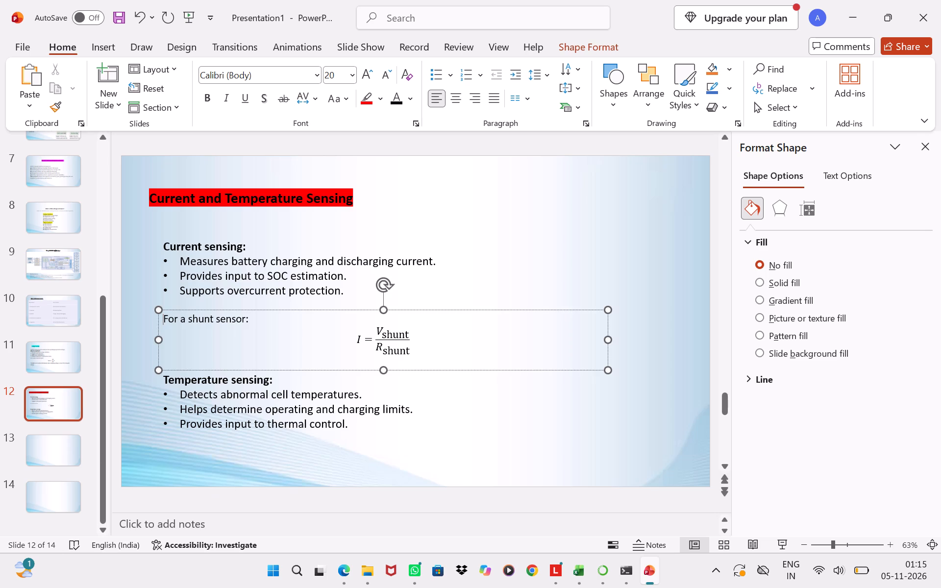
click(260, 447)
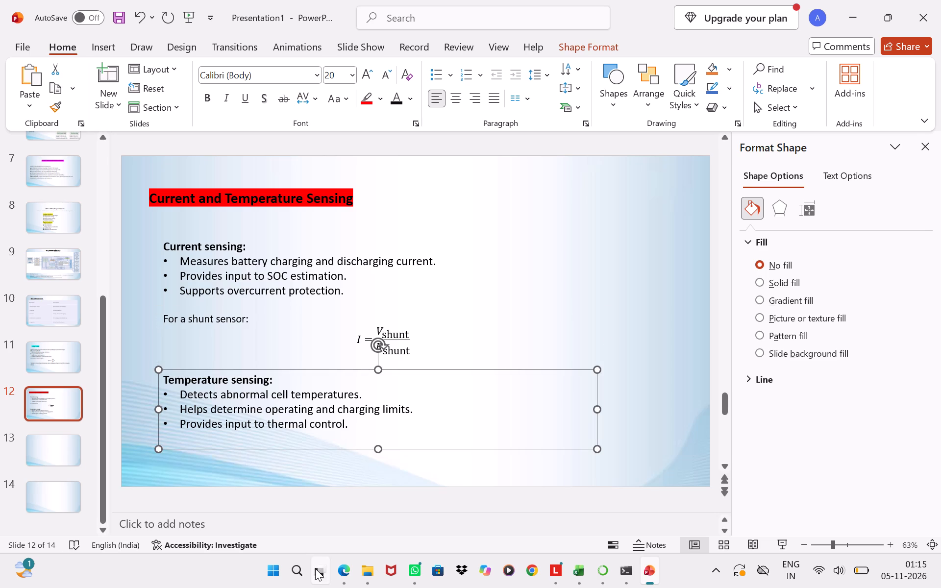
Switch to the ChatGPT page in Edge and copy the Slide 13 title "Contactor Control and Isolation Monitoring".
click(343, 574)
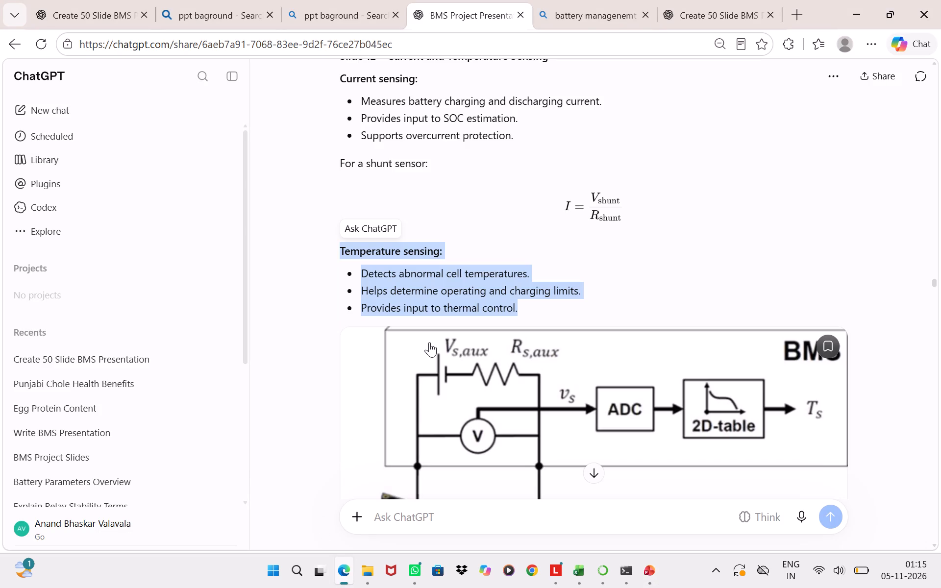
scroll(429, 342, down, 6)
scroll(442, 340, up, 3)
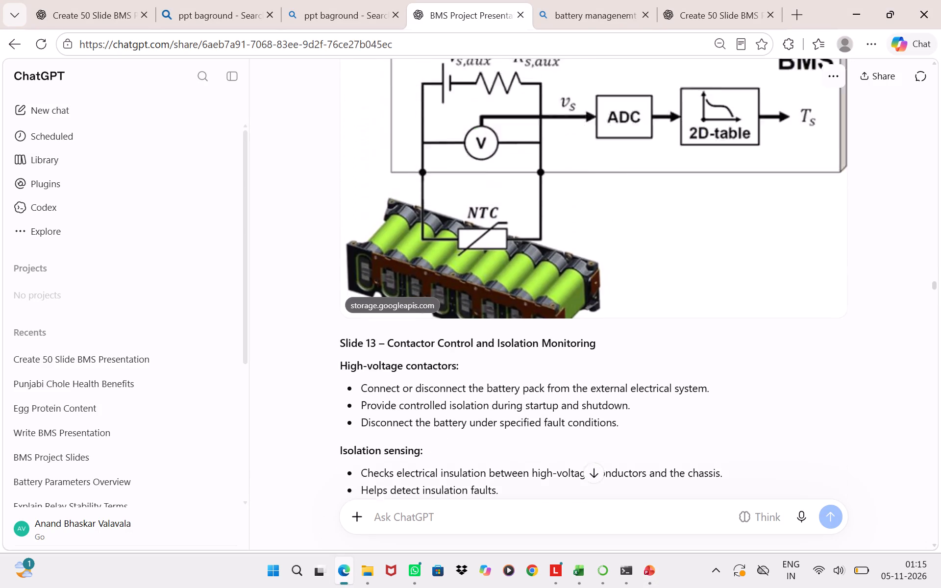
scroll(444, 336, up, 2)
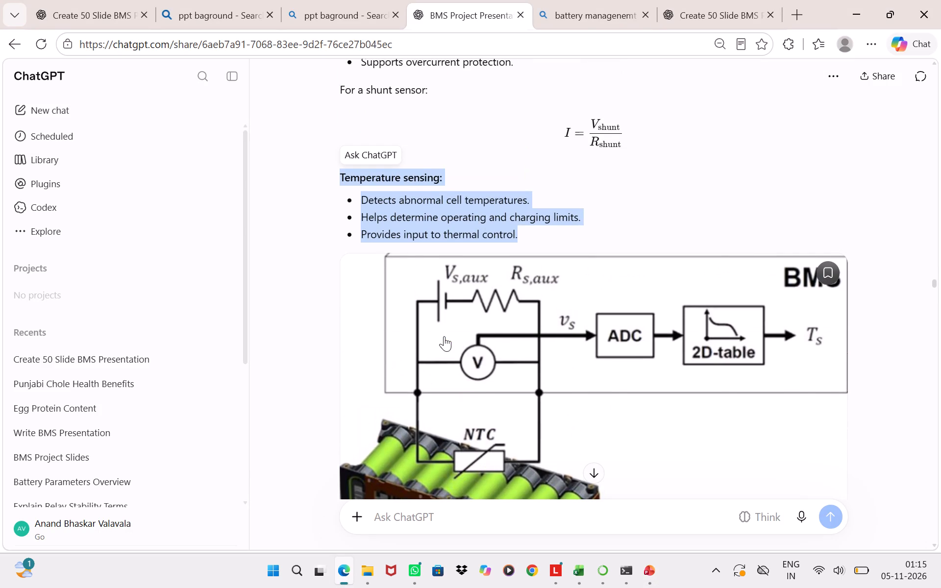
scroll(444, 336, down, 2)
scroll(444, 336, up, 1)
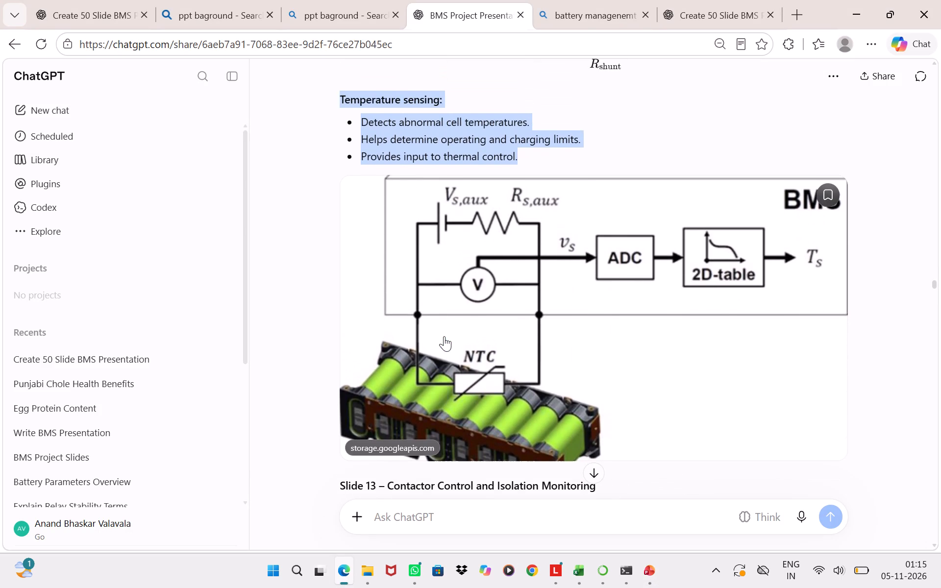
scroll(445, 336, down, 4)
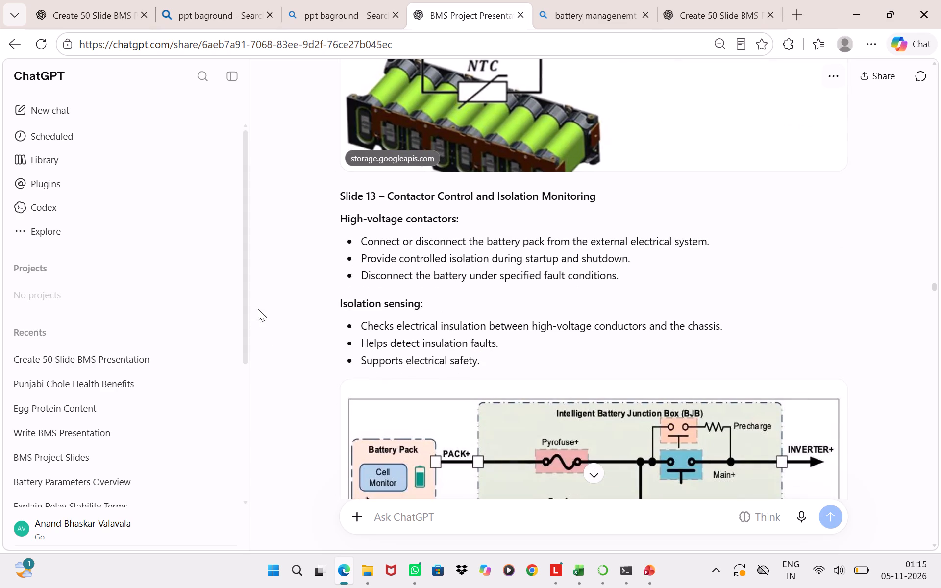
click(389, 196)
drag(389, 196, 594, 202)
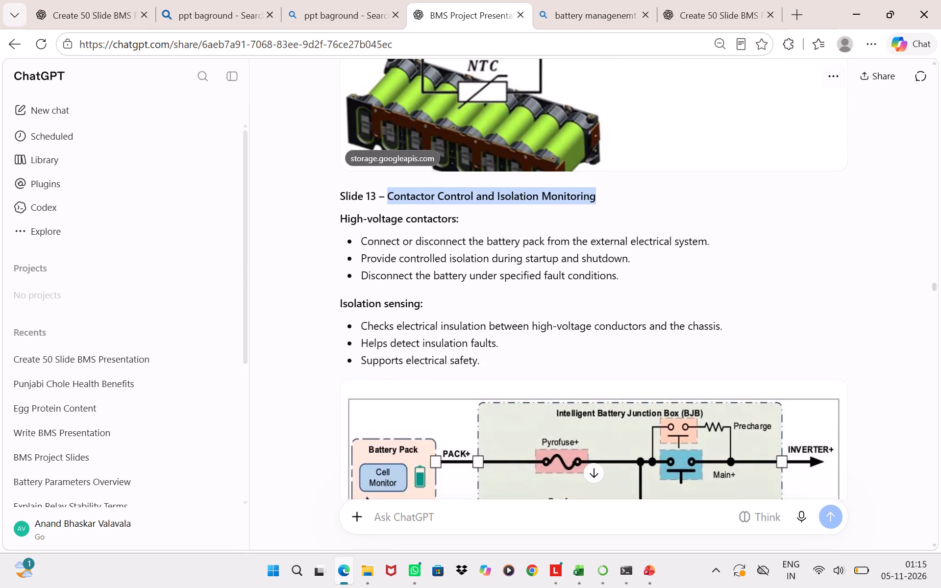
key(ctrl+c)
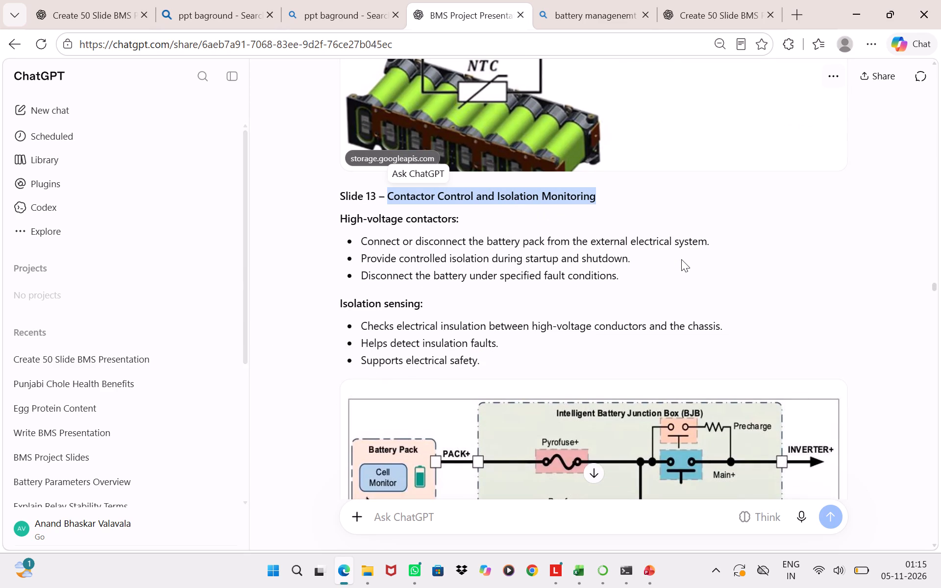
Return to PowerPoint and open the blank slide 13.
click(652, 568)
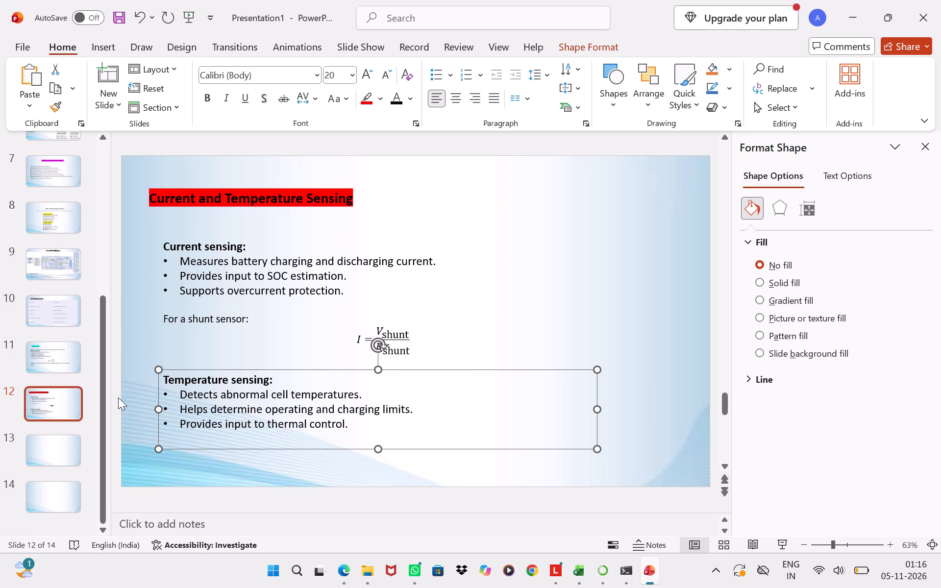
click(43, 455)
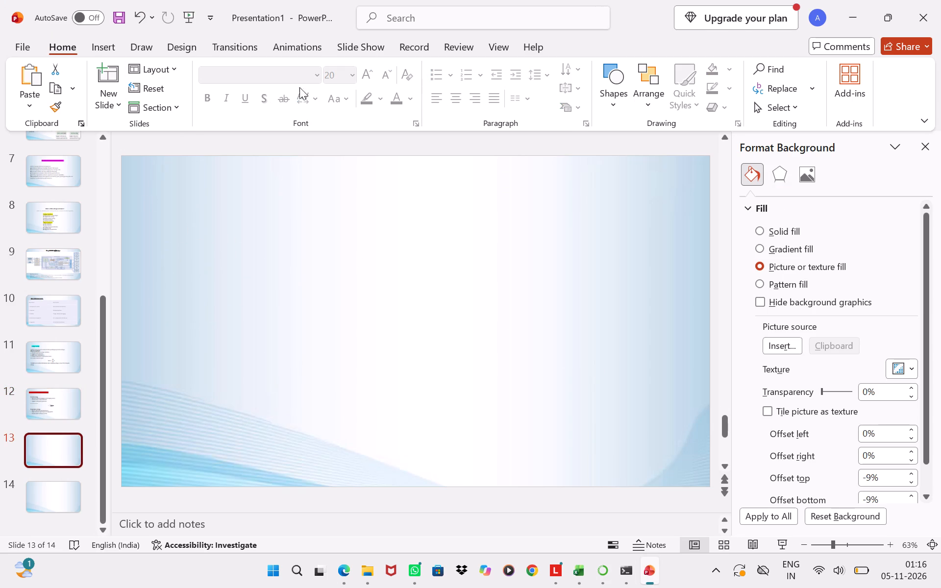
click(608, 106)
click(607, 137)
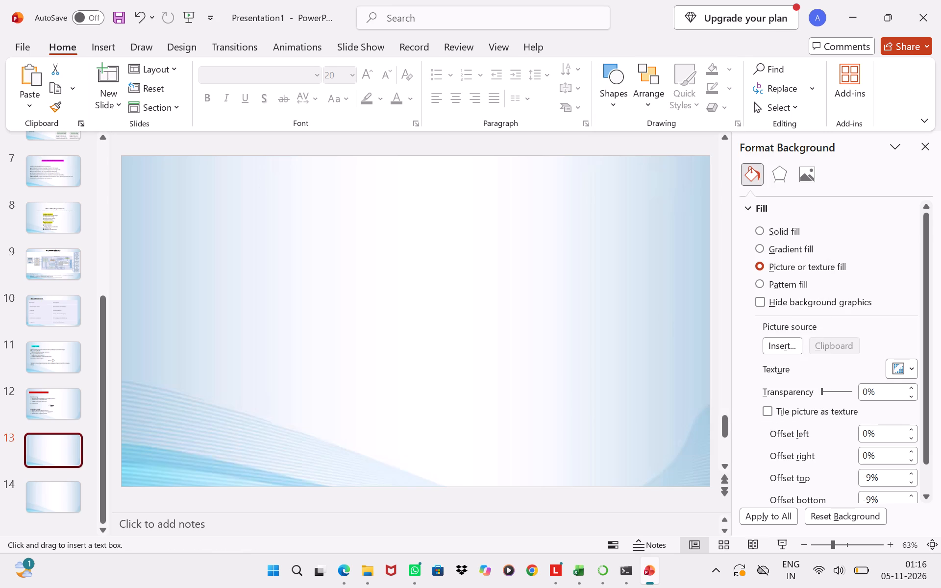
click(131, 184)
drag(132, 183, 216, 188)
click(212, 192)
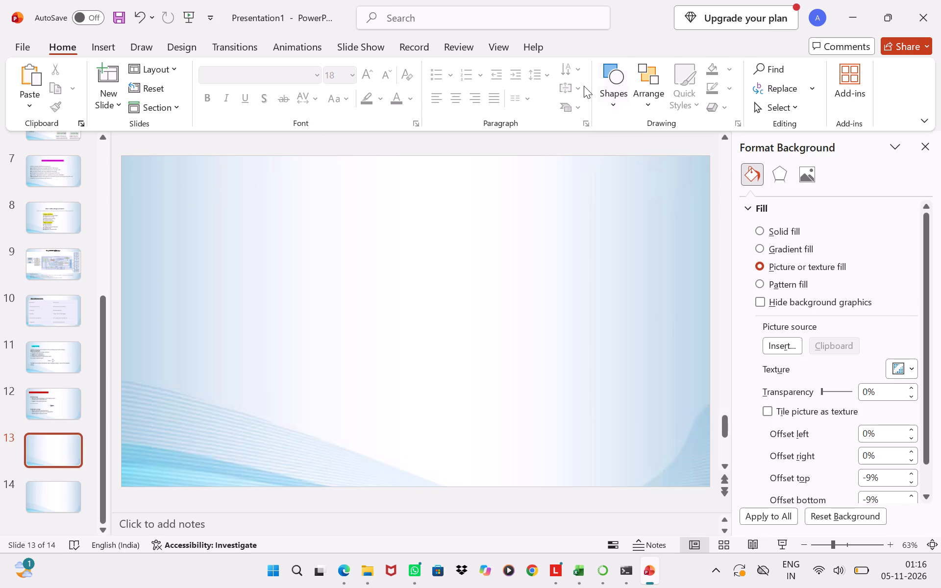
Draw a text box near the top of slide 13 and paste the copied title into it at font size 24.
click(610, 104)
click(605, 140)
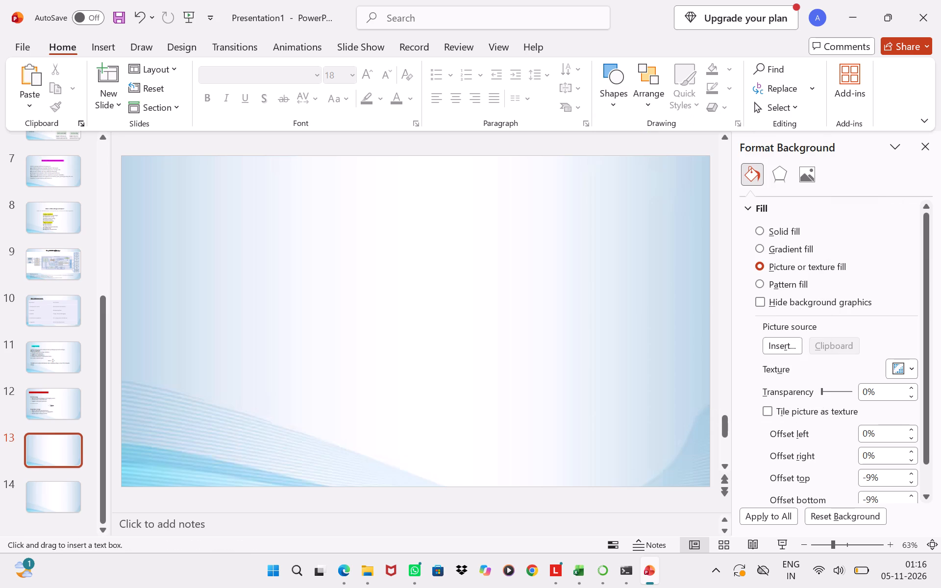
drag(135, 181, 425, 220)
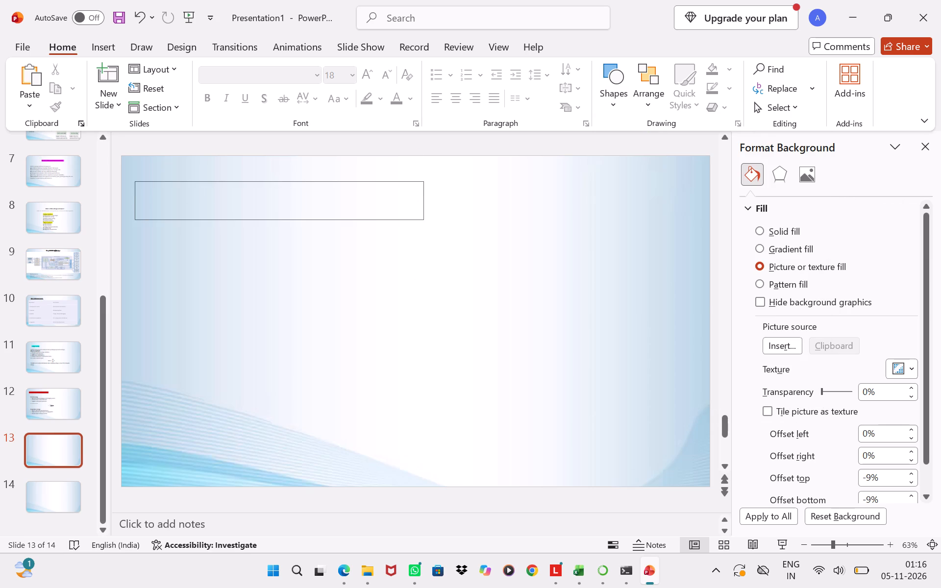
drag(425, 220, 425, 220)
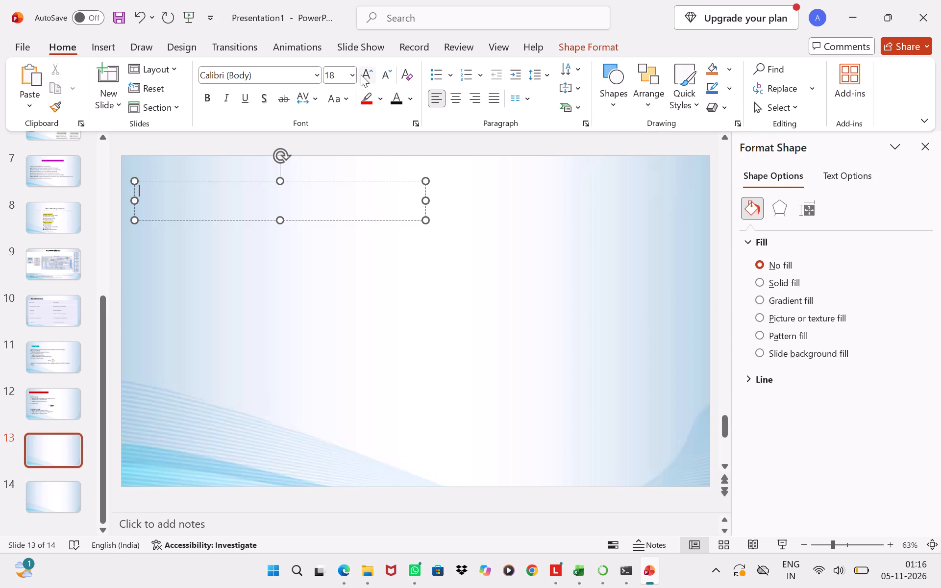
click(353, 76)
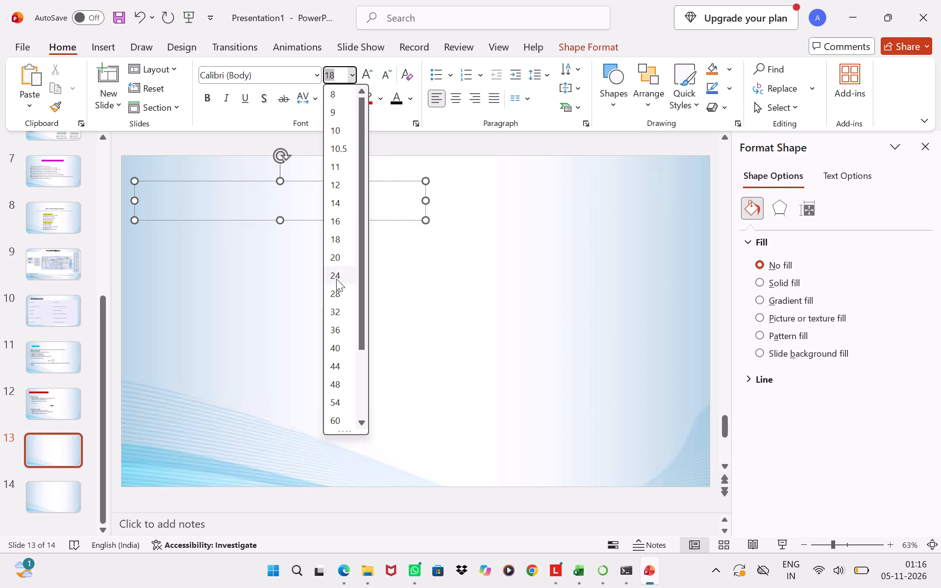
click(334, 273)
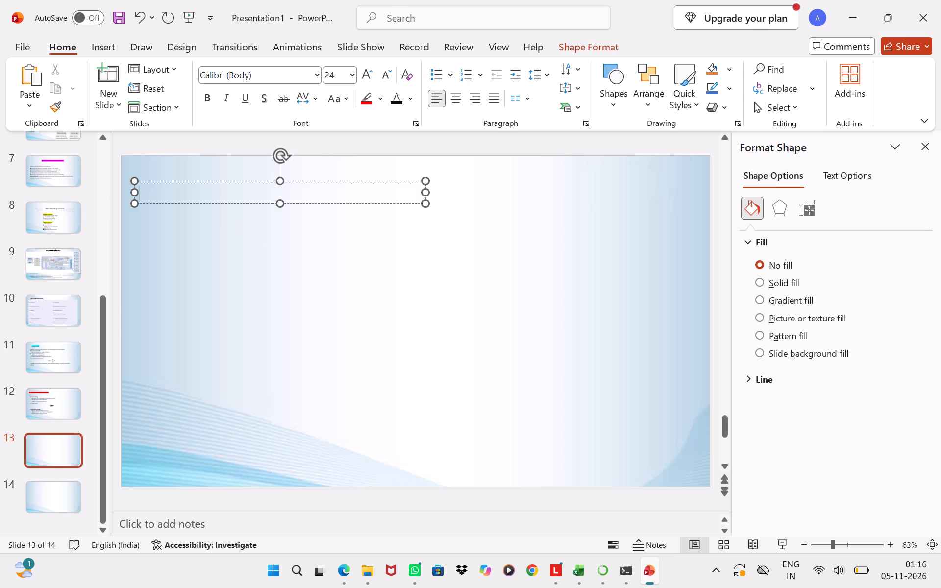
key(ctrl+v)
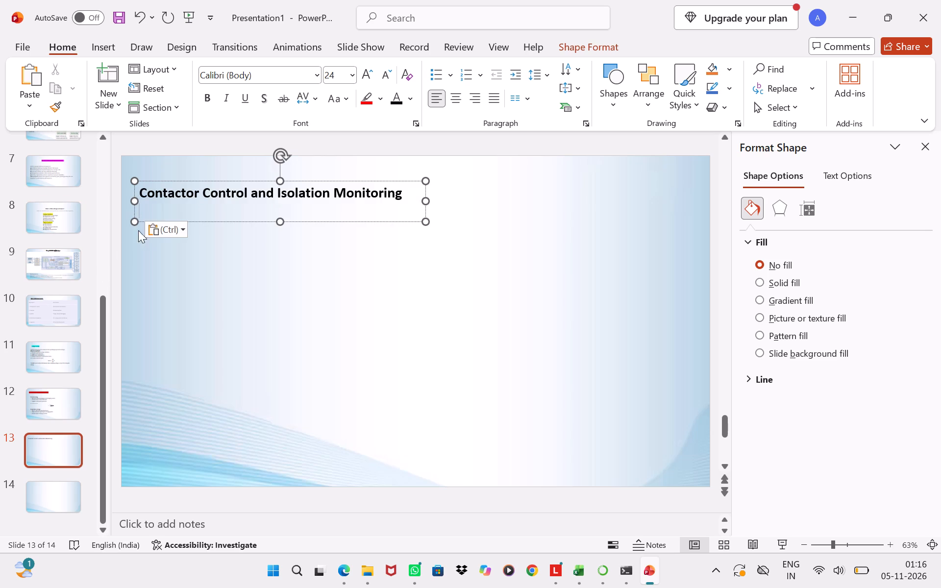
click(174, 259)
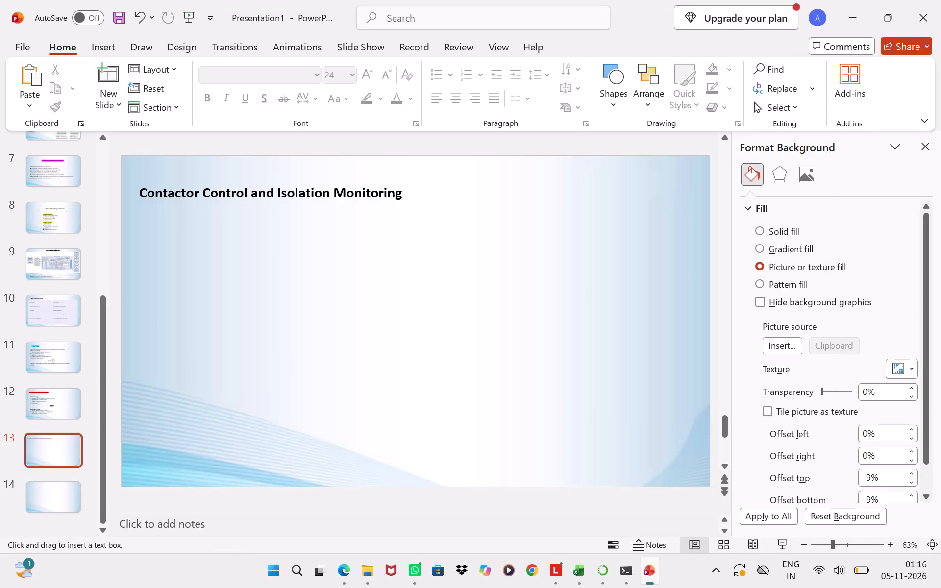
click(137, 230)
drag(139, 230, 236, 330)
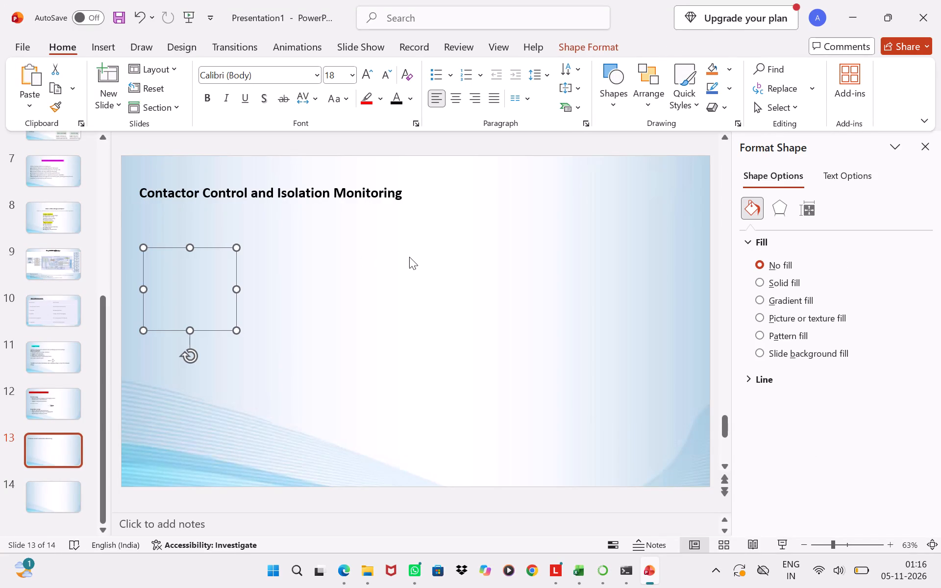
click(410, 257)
Draw a wide text box below the slide 13 title, set its font size to 20 and paste the copied sections into it.
click(624, 101)
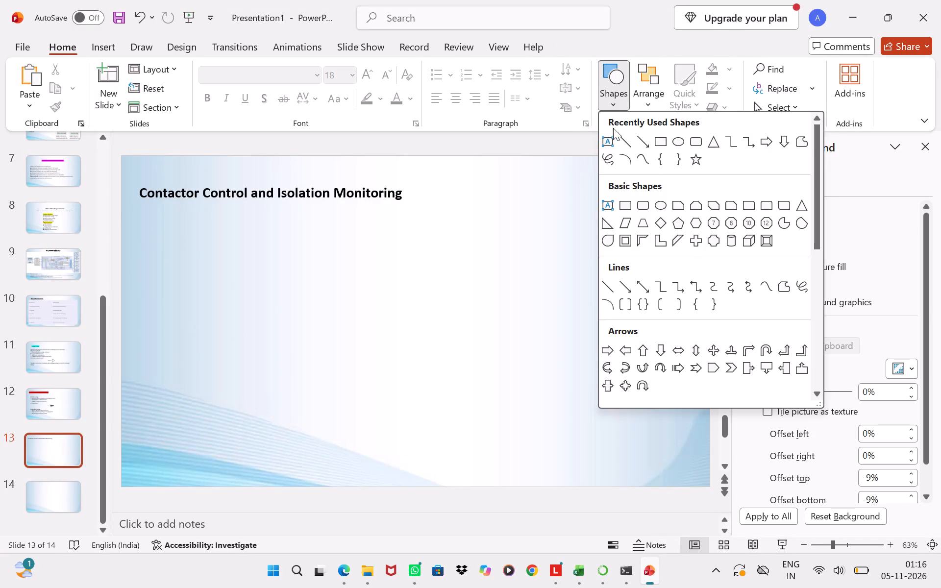
click(603, 139)
drag(139, 229, 146, 240)
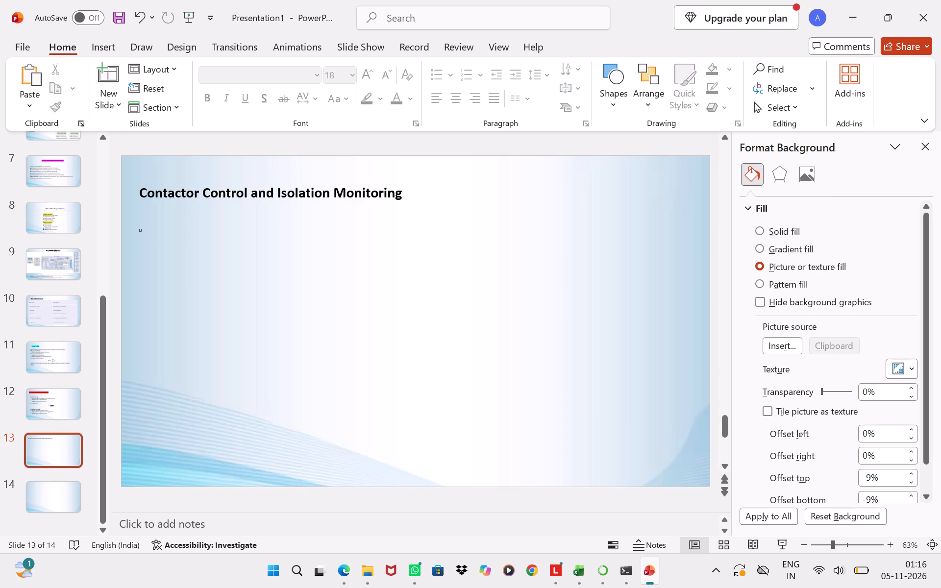
drag(146, 240, 529, 387)
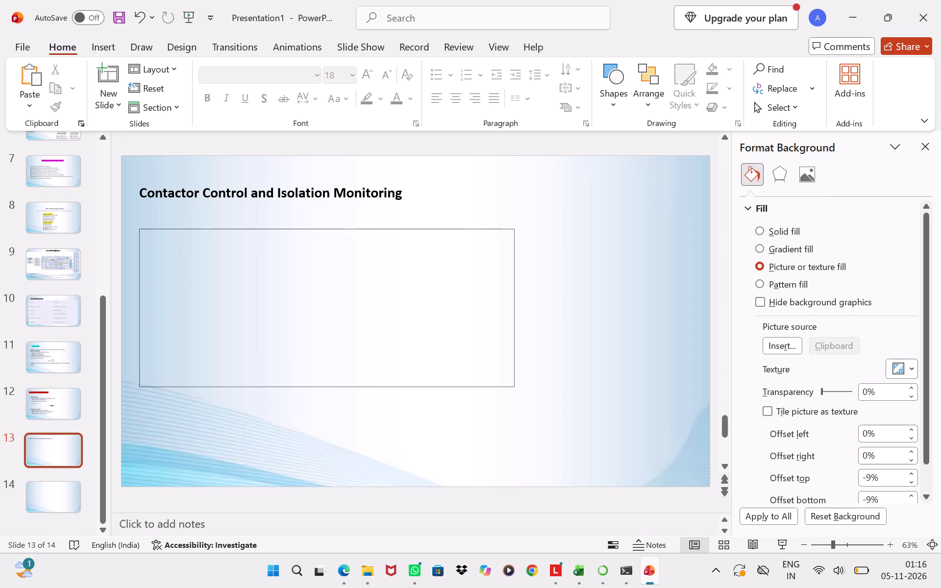
drag(529, 387, 540, 387)
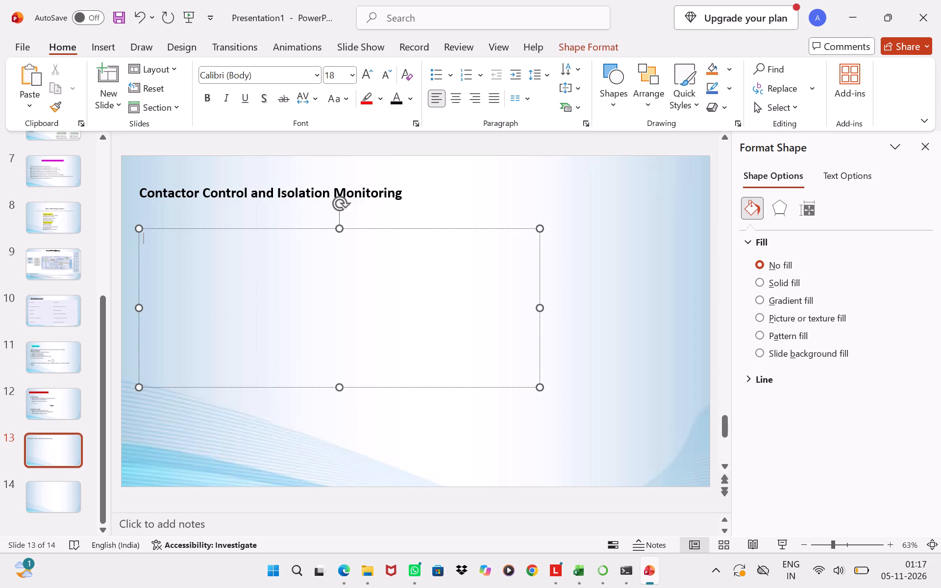
click(350, 74)
click(339, 252)
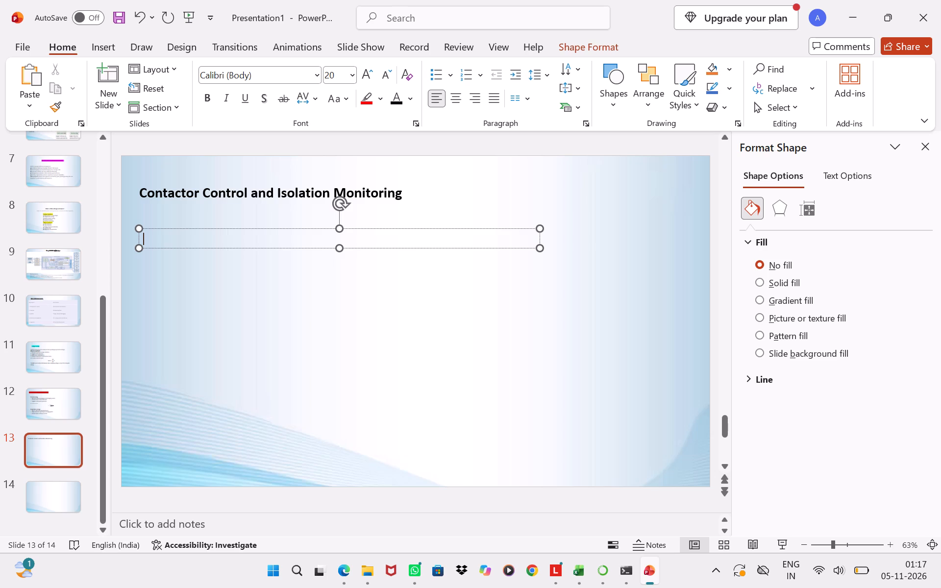
key(ctrl+v)
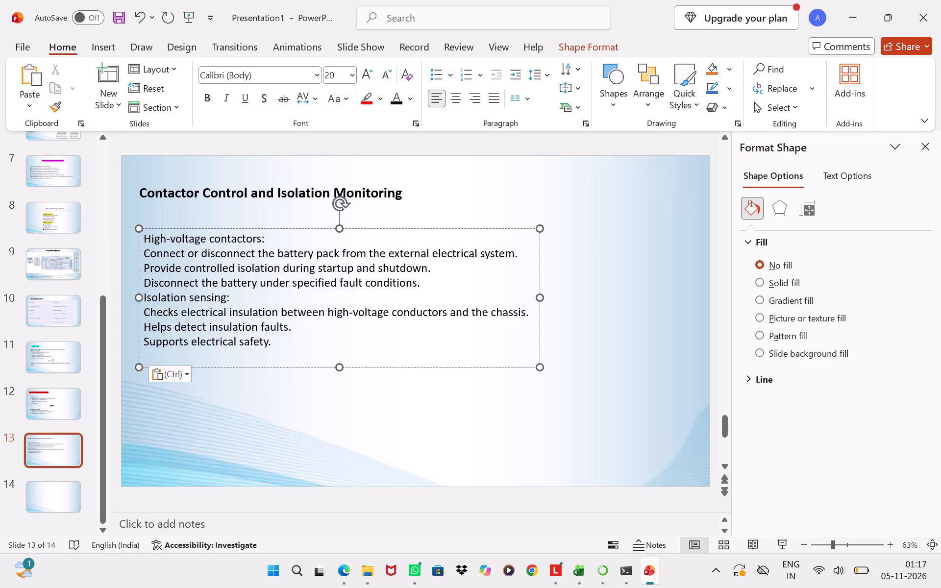
Make the "High-voltage contactors:" heading bold and apply filled round bullets to the three lines under it.
click(145, 236)
drag(149, 237, 223, 249)
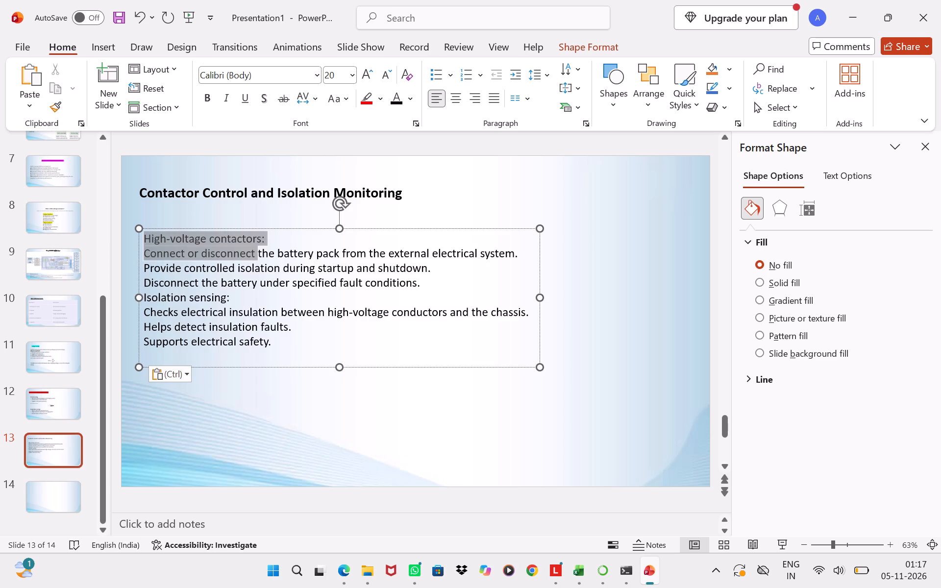
drag(223, 249, 282, 241)
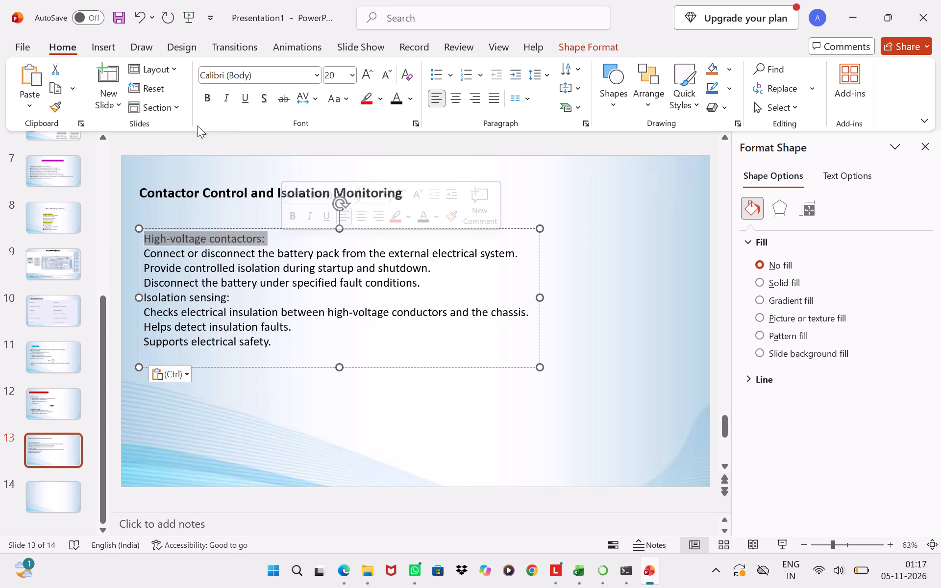
key(ctrl+b)
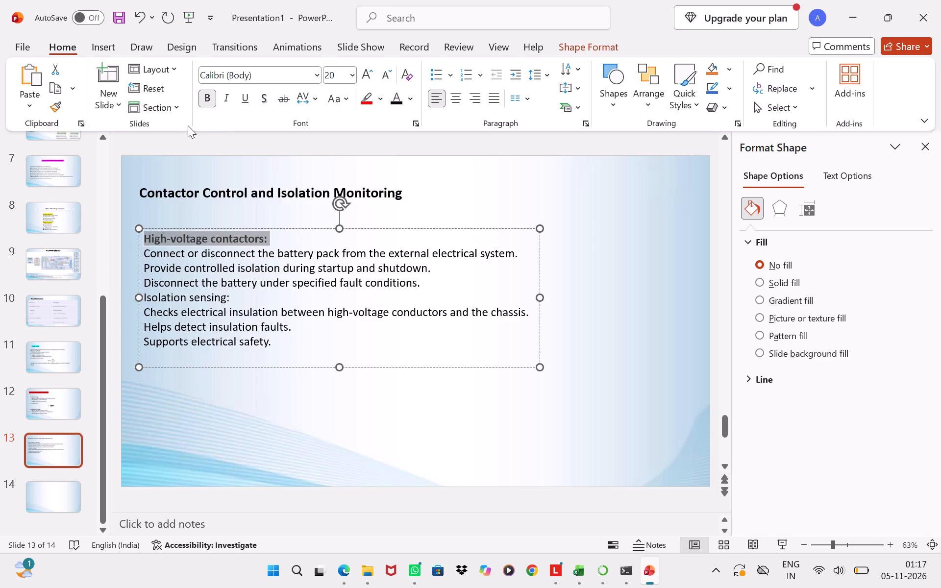
drag(145, 253, 206, 286)
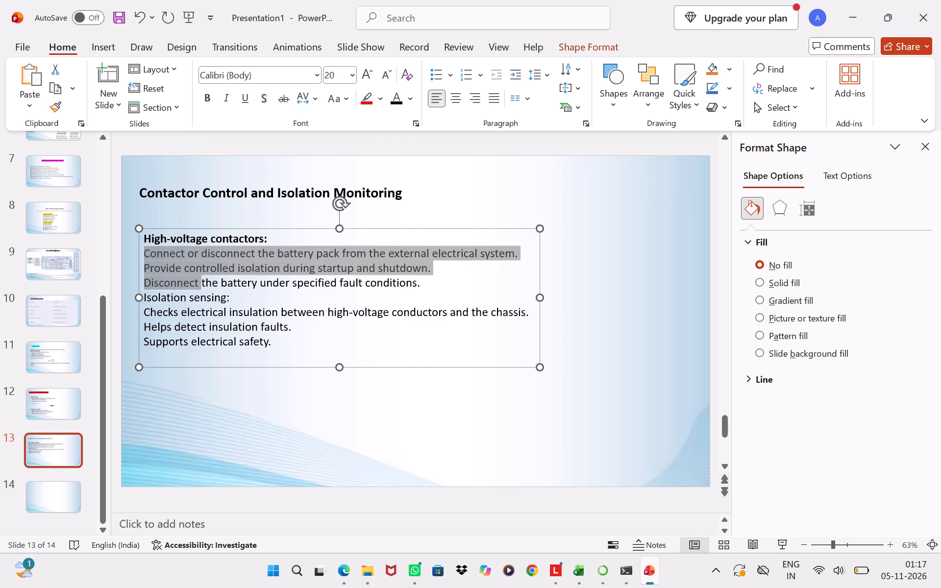
drag(206, 286, 429, 281)
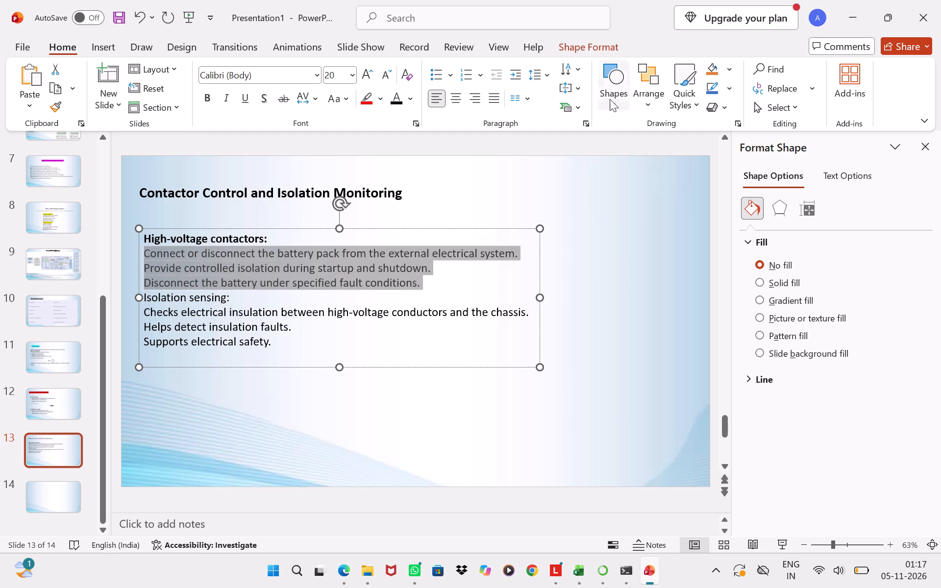
click(451, 77)
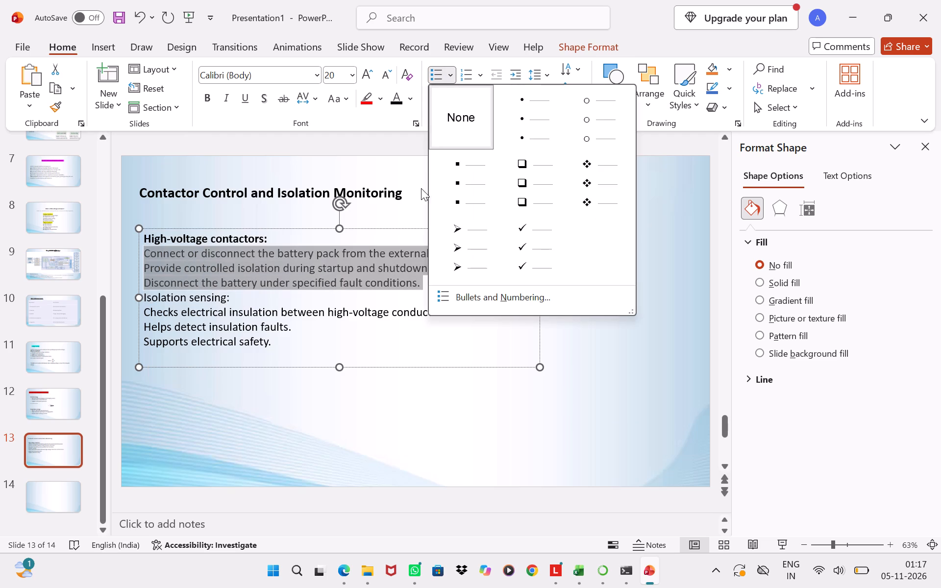
click(533, 122)
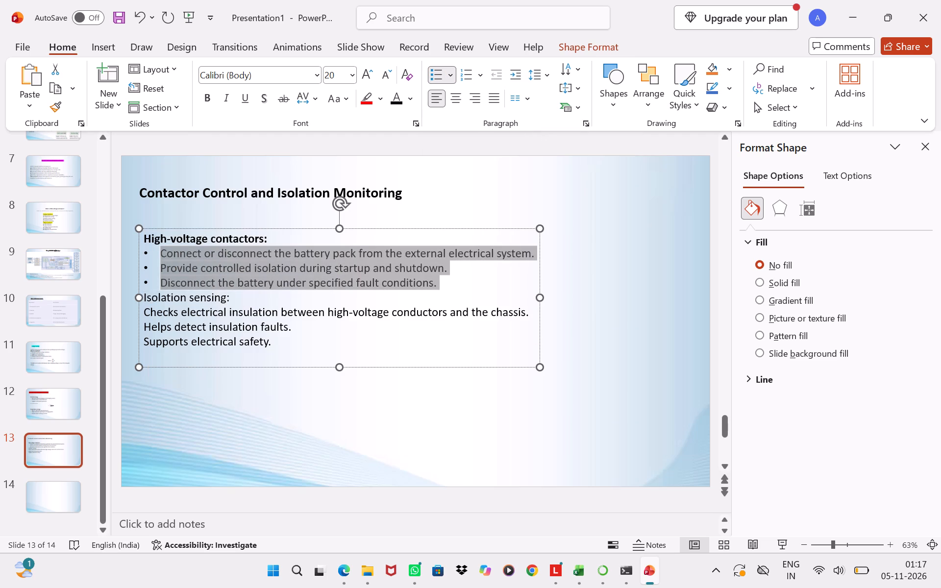
Make the "Isolation sensing:" heading bold and apply filled round bullets to the three lines under it.
click(144, 296)
drag(144, 296, 233, 301)
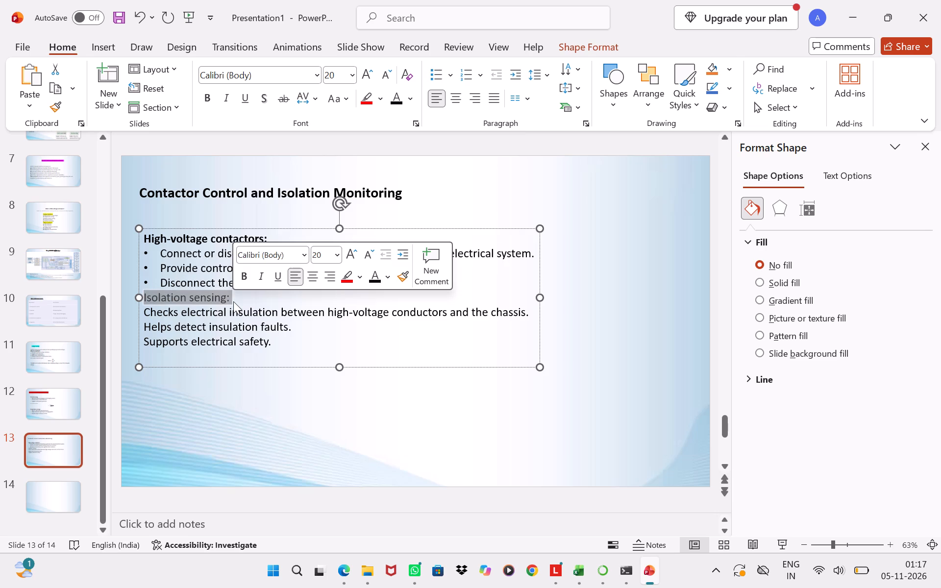
key(ctrl+b)
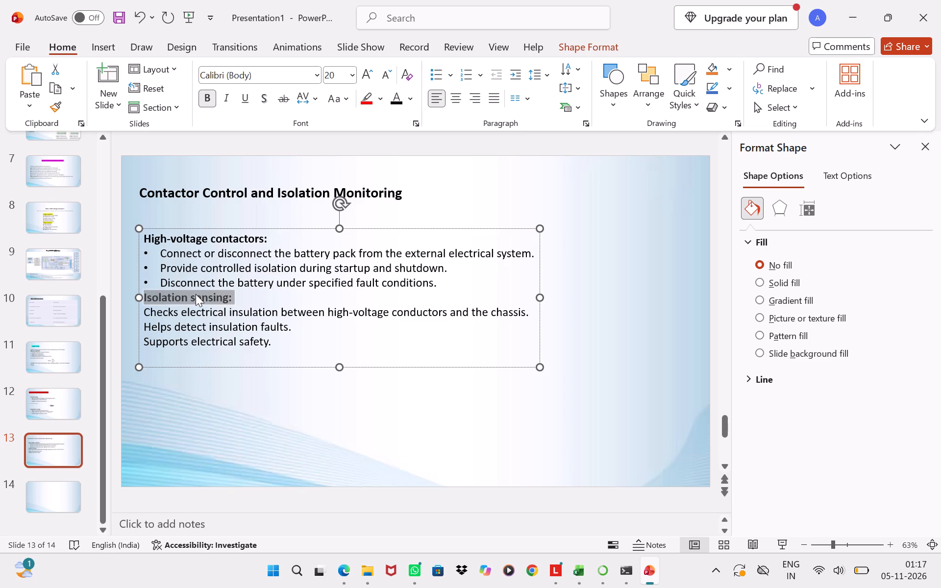
drag(148, 310, 185, 332)
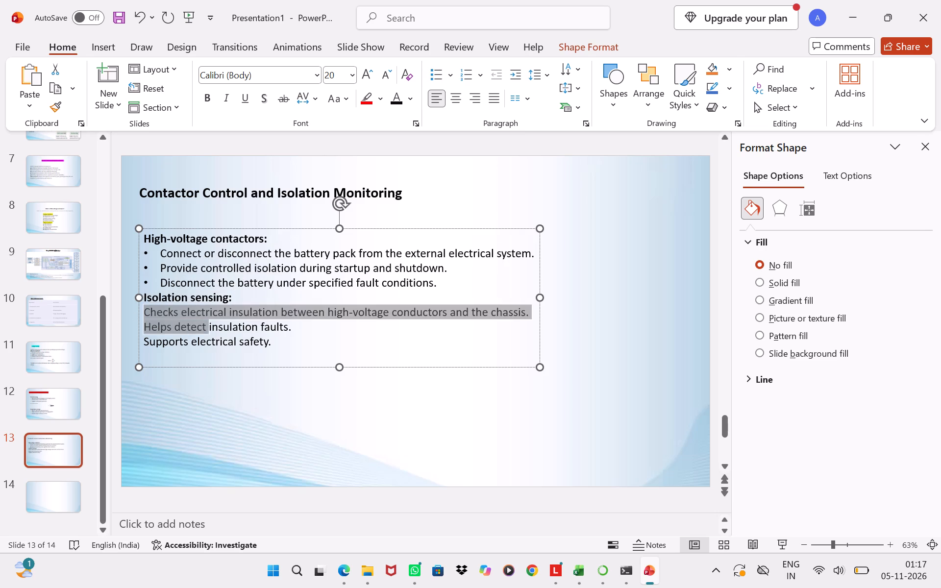
drag(185, 332, 276, 350)
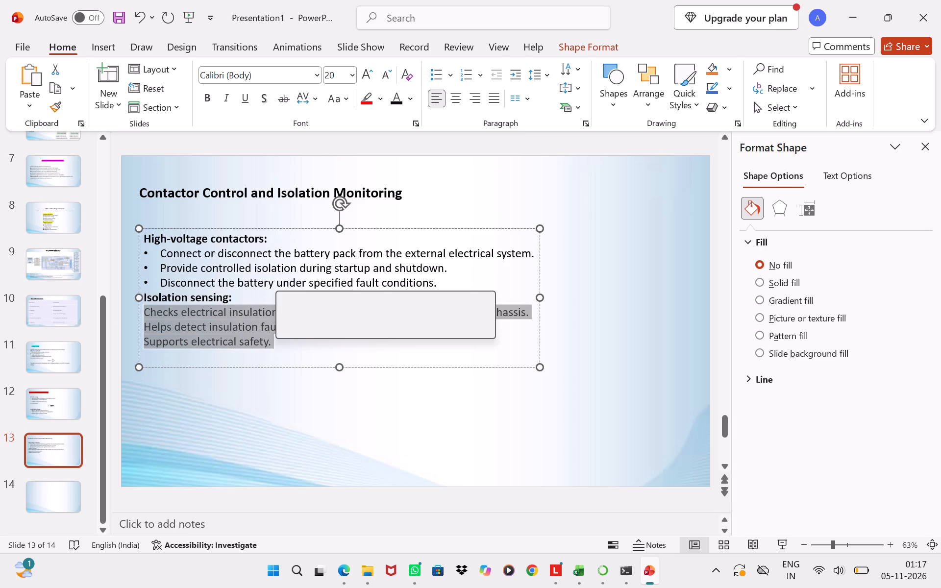
click(449, 72)
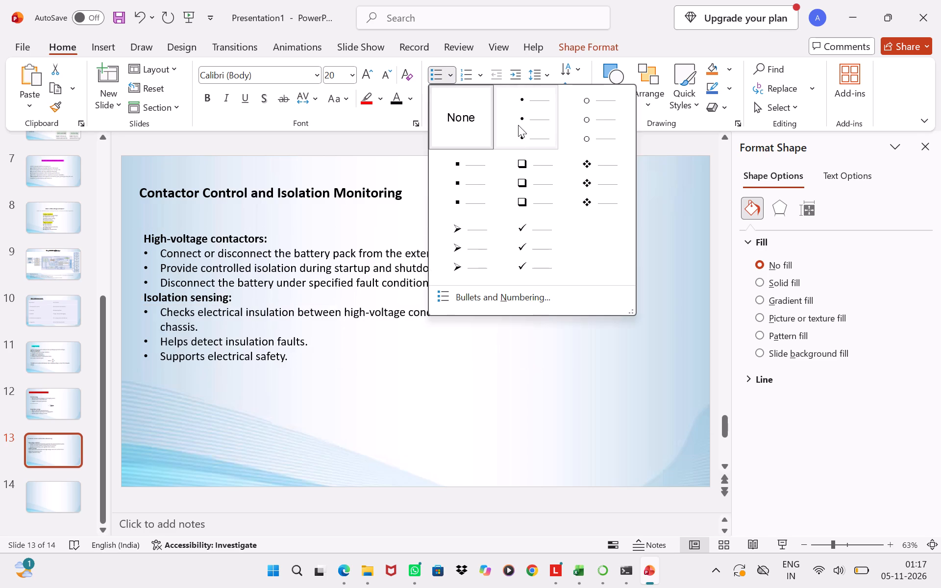
click(518, 125)
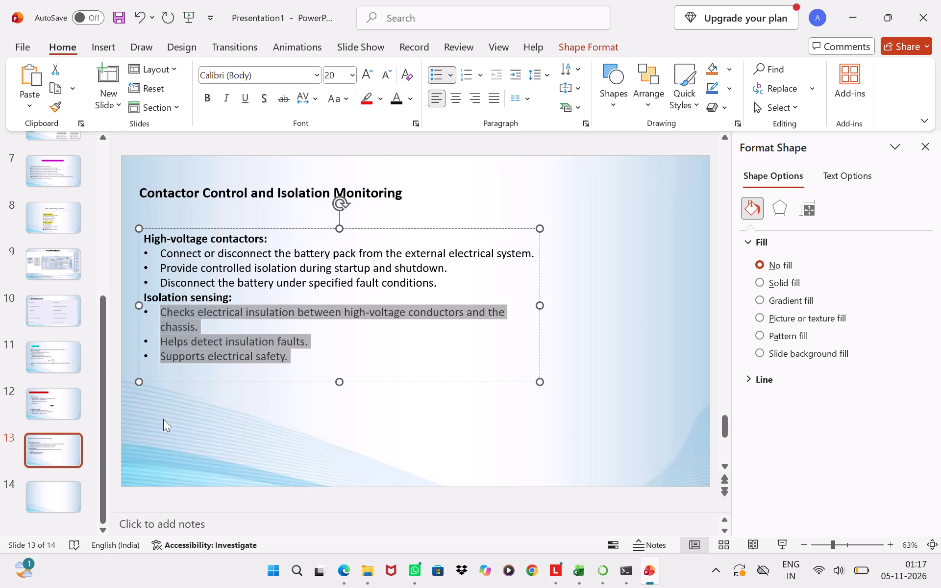
click(180, 418)
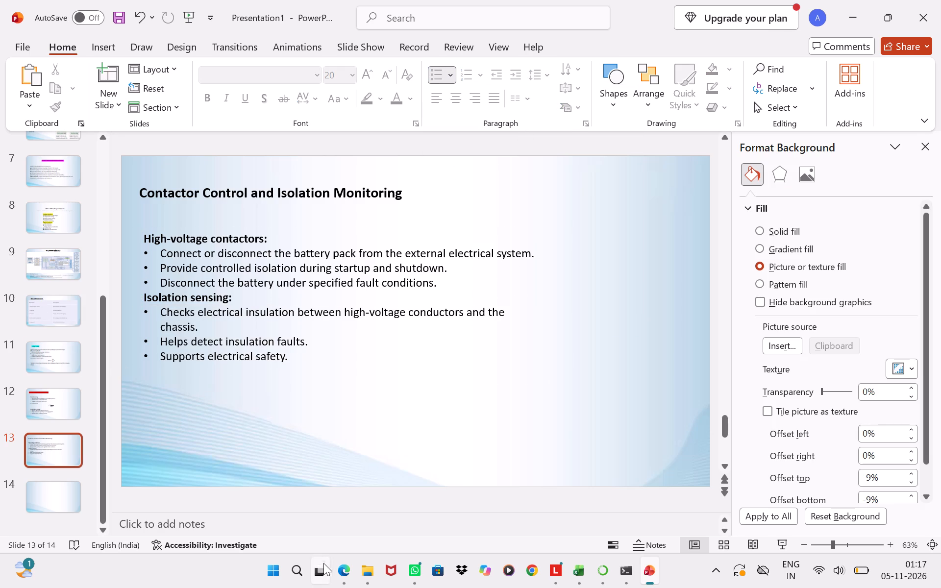
Switch to the ChatGPT page in Edge and look through the text and diagrams from Slide 13 through the slides that follow.
click(350, 576)
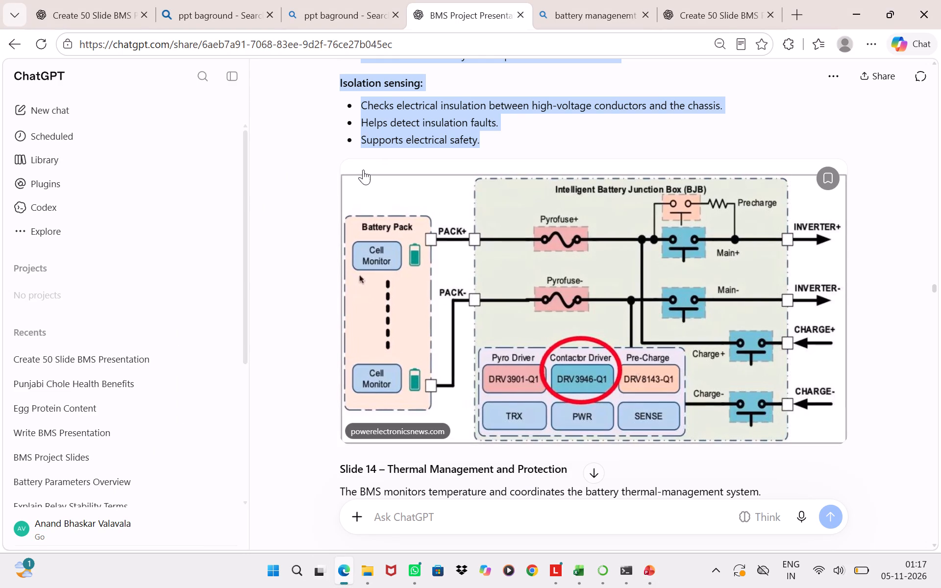
scroll(380, 206, down, 10)
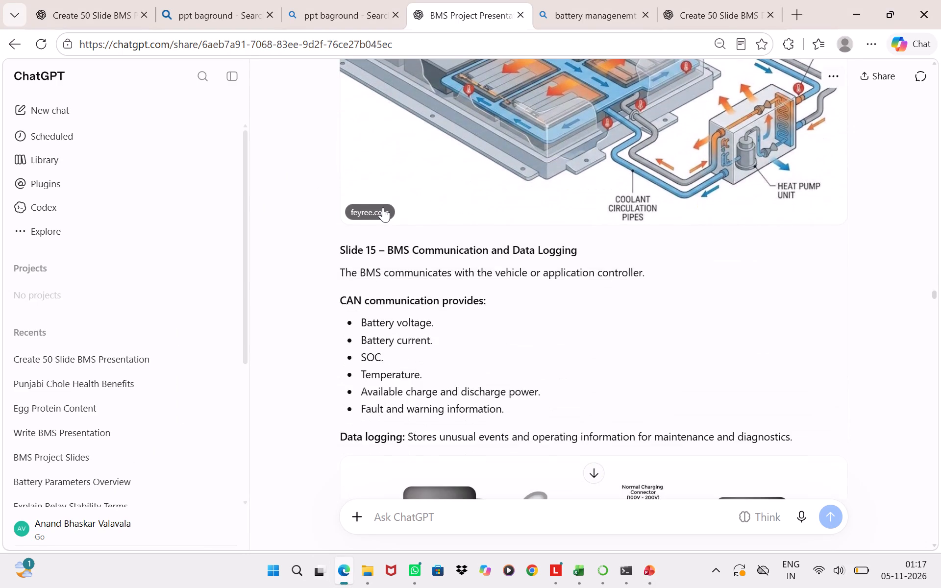
scroll(383, 206, up, 11)
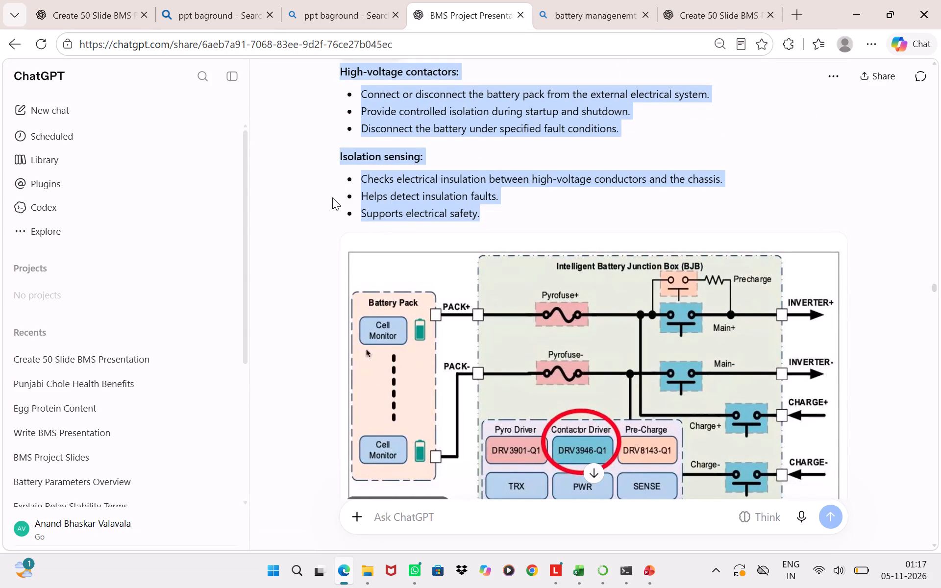
scroll(364, 253, down, 1)
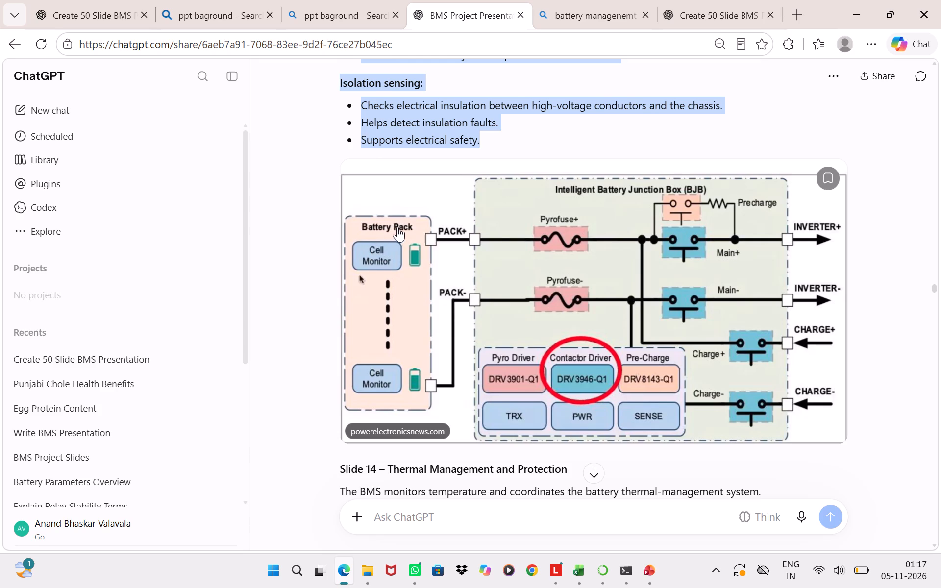
scroll(397, 227, up, 1)
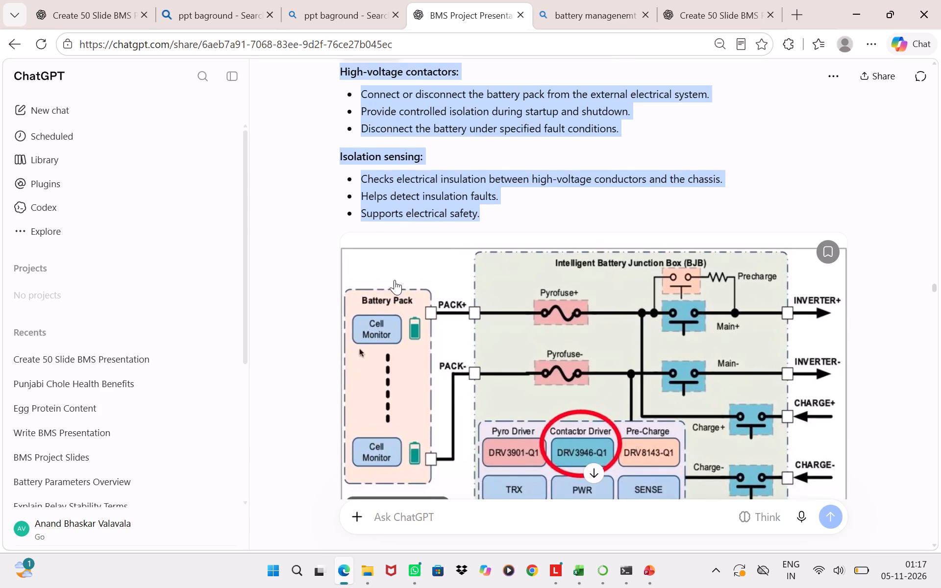
scroll(581, 318, down, 5)
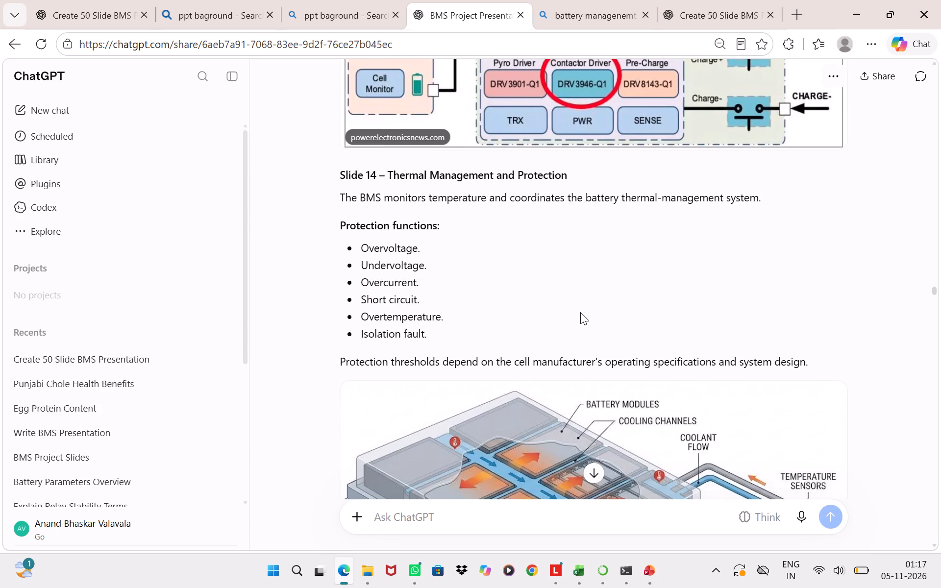
scroll(390, 207, down, 4)
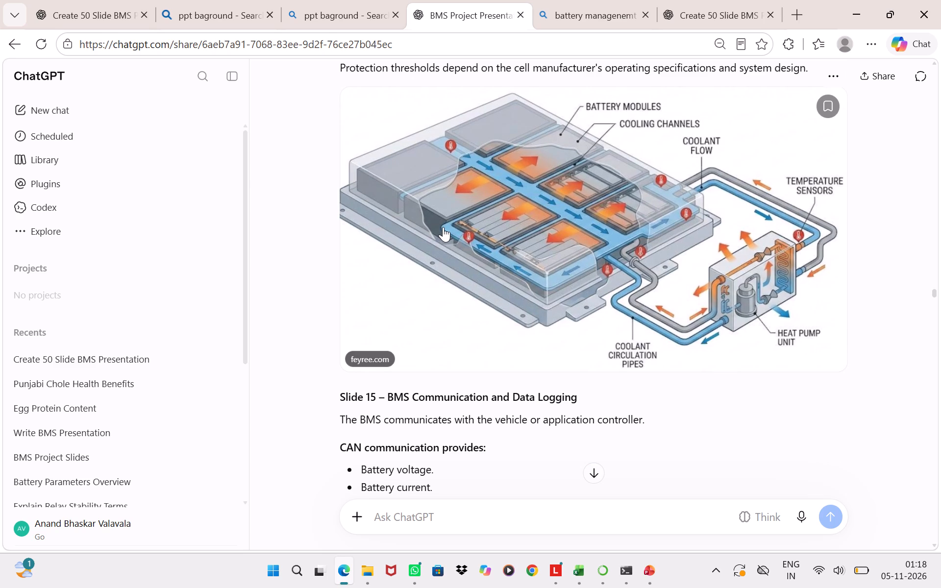
scroll(443, 227, down, 4)
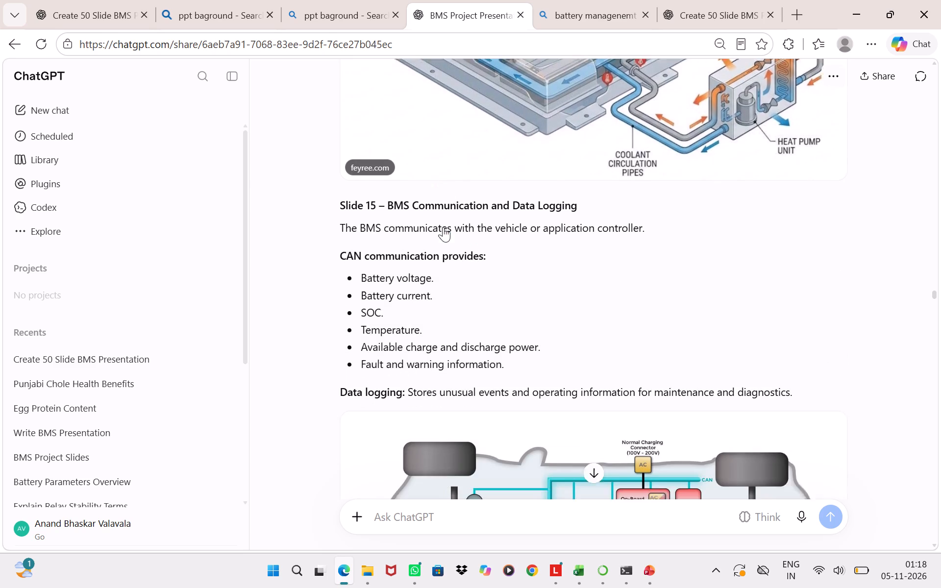
scroll(444, 227, down, 9)
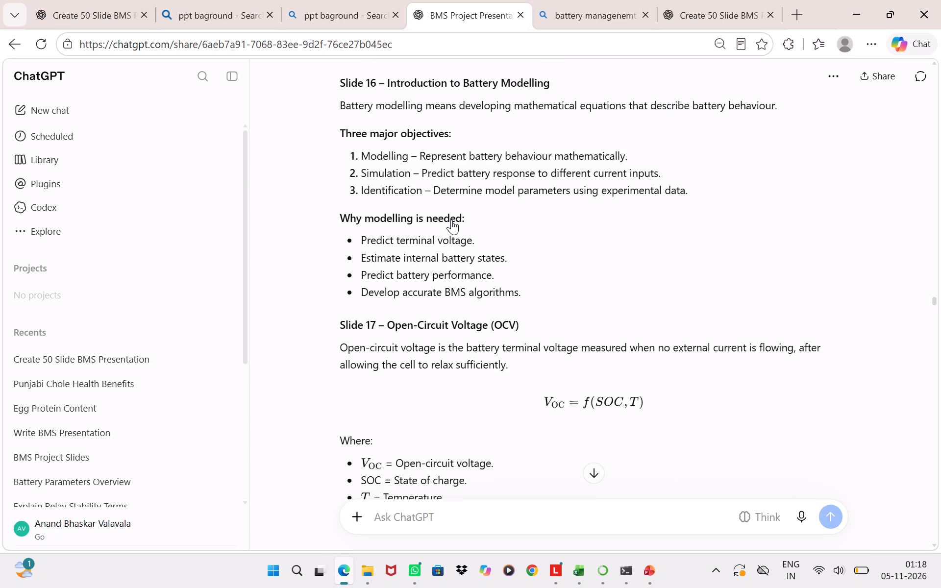
scroll(452, 218, down, 4)
scroll(453, 218, up, 9)
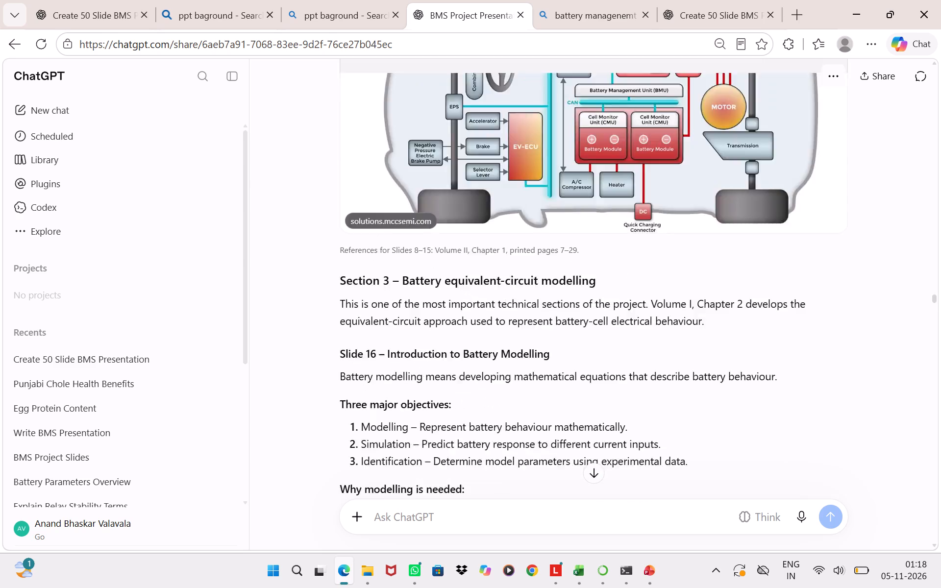
scroll(456, 204, up, 18)
scroll(456, 203, down, 2)
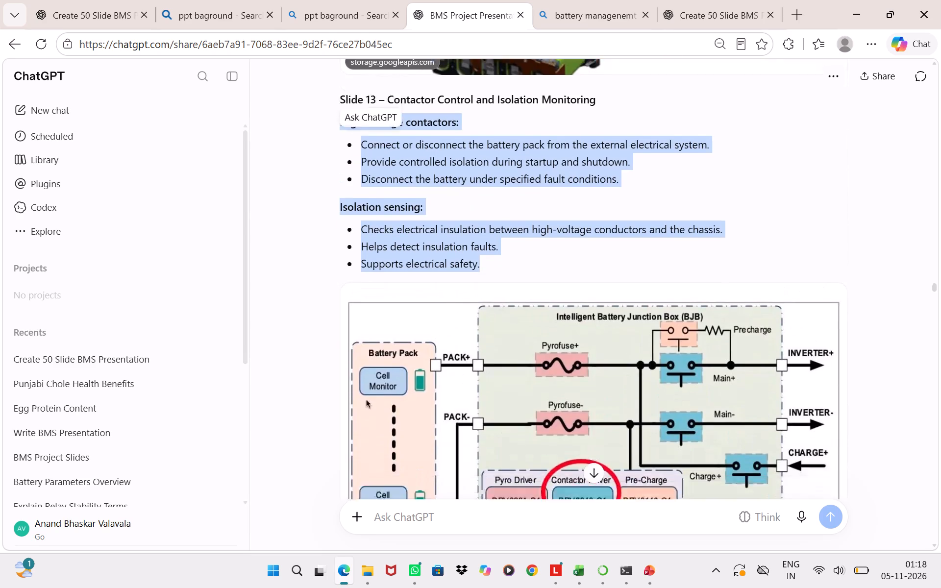
Select the empty slide 14 in PowerPoint and copy the title "Thermal Management and Protection" from the ChatGPT page in Edge.
scroll(456, 203, down, 3)
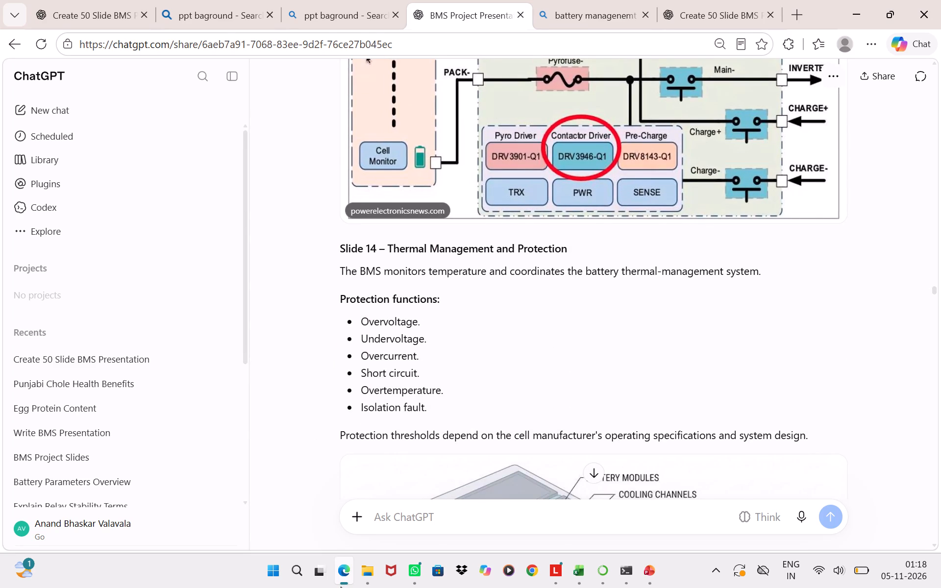
click(646, 575)
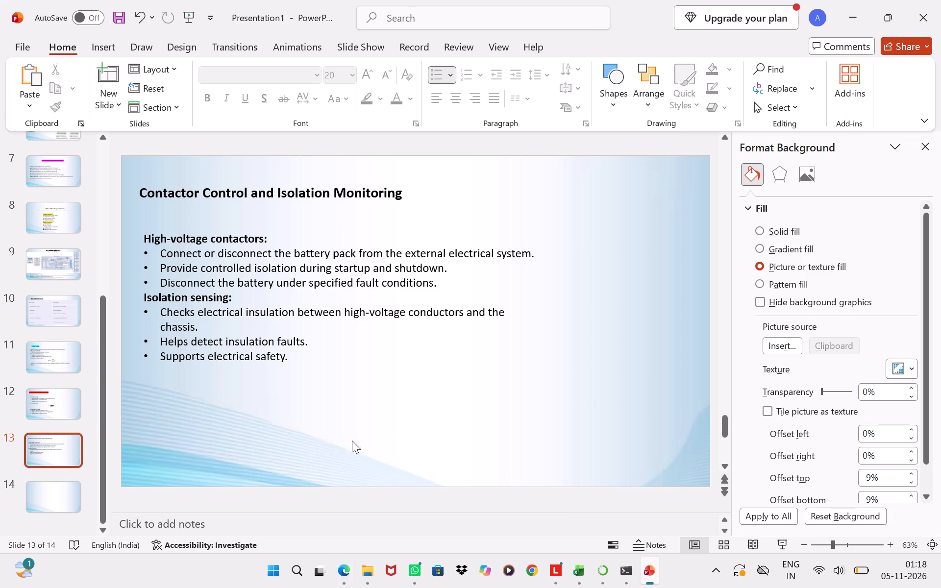
click(42, 498)
click(347, 569)
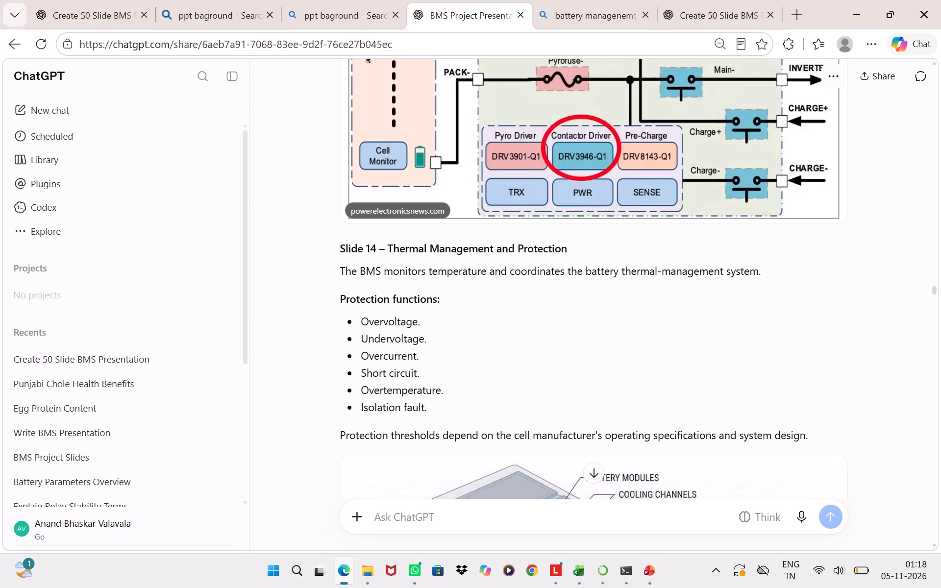
click(386, 245)
drag(386, 245, 562, 246)
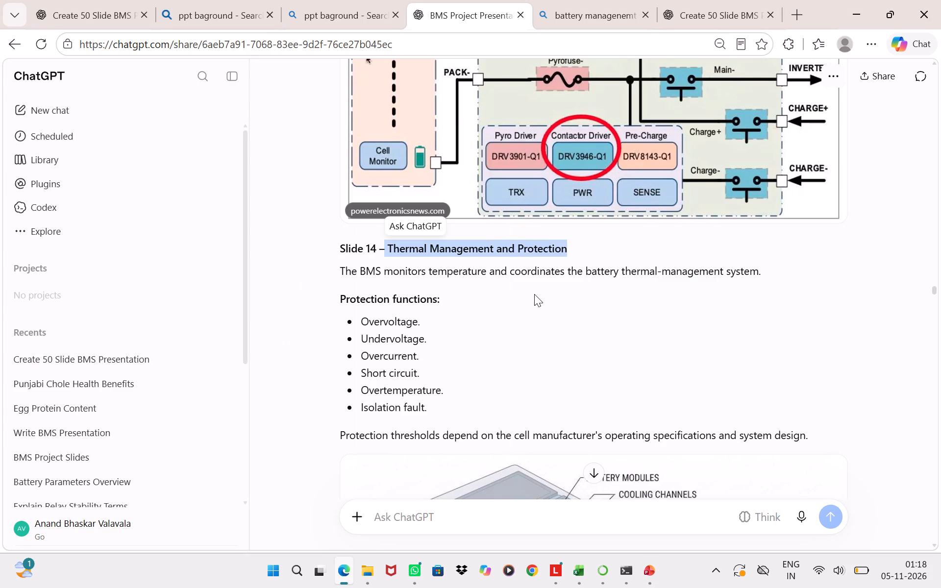
key(ctrl+c)
In PowerPoint, draw a title text box at the top of slide 14, set its font size to 24 and paste the copied title.
click(660, 572)
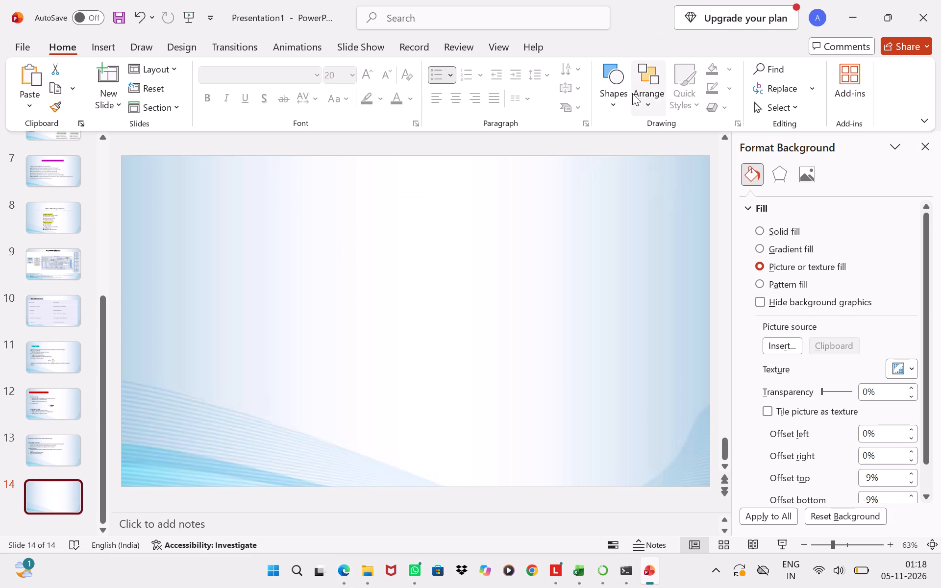
click(615, 105)
click(610, 142)
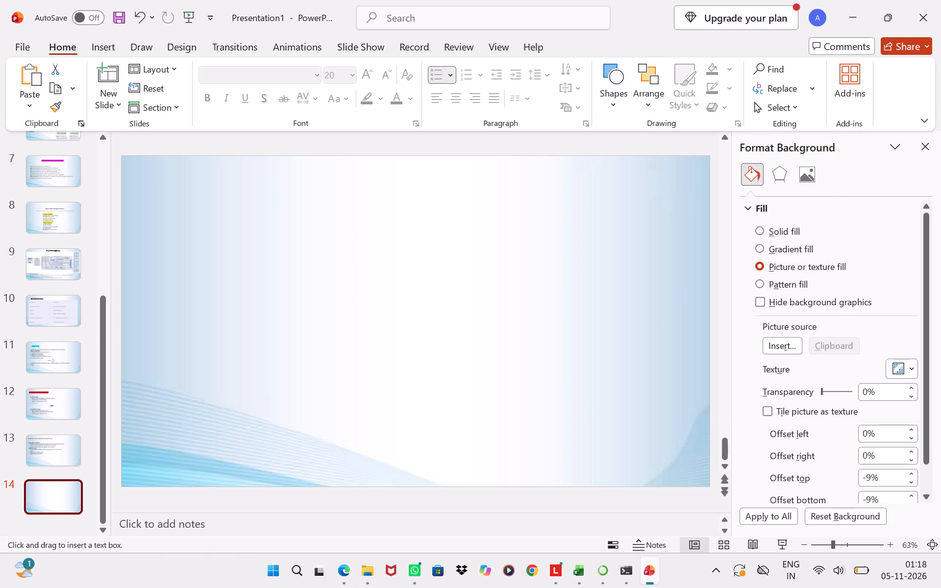
drag(140, 180, 409, 206)
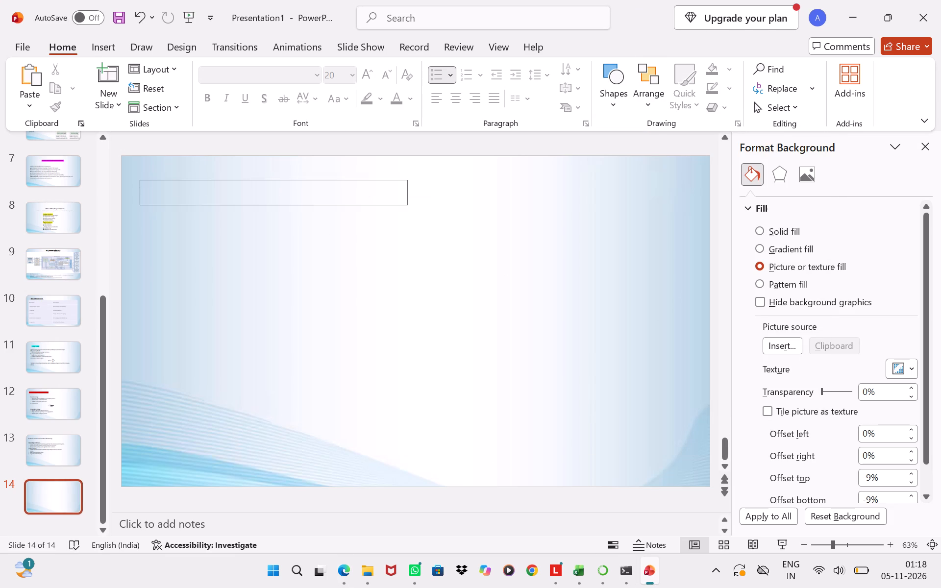
drag(409, 206, 417, 209)
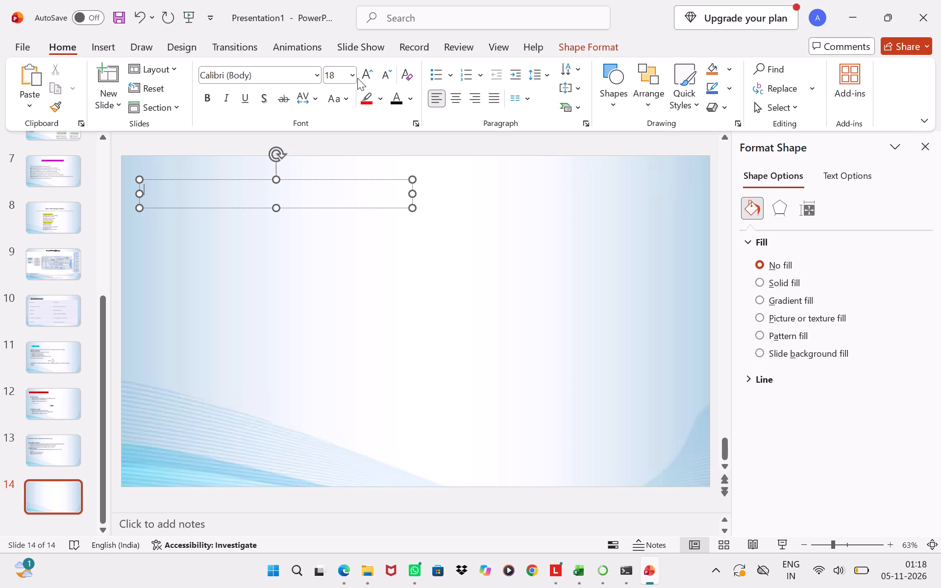
click(355, 78)
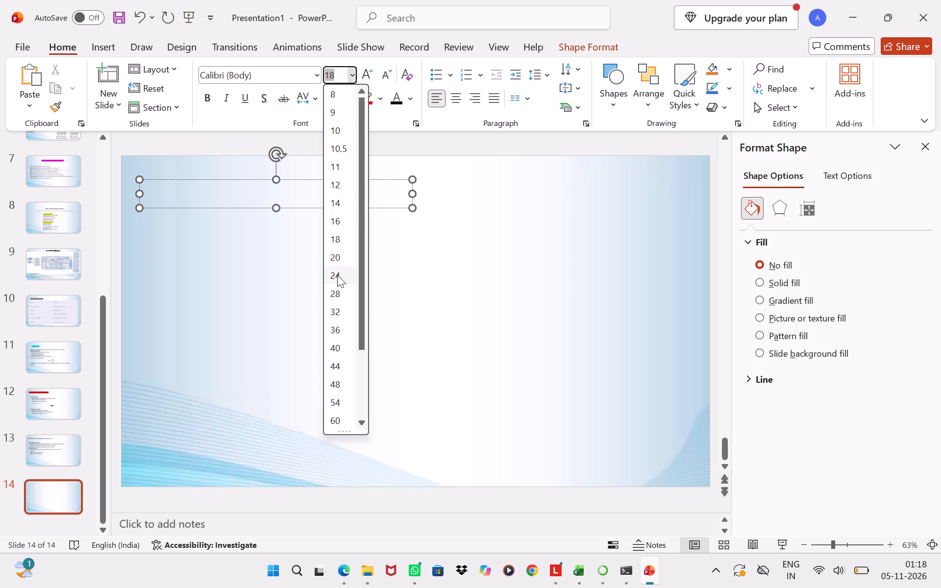
click(337, 275)
key(ctrl+v)
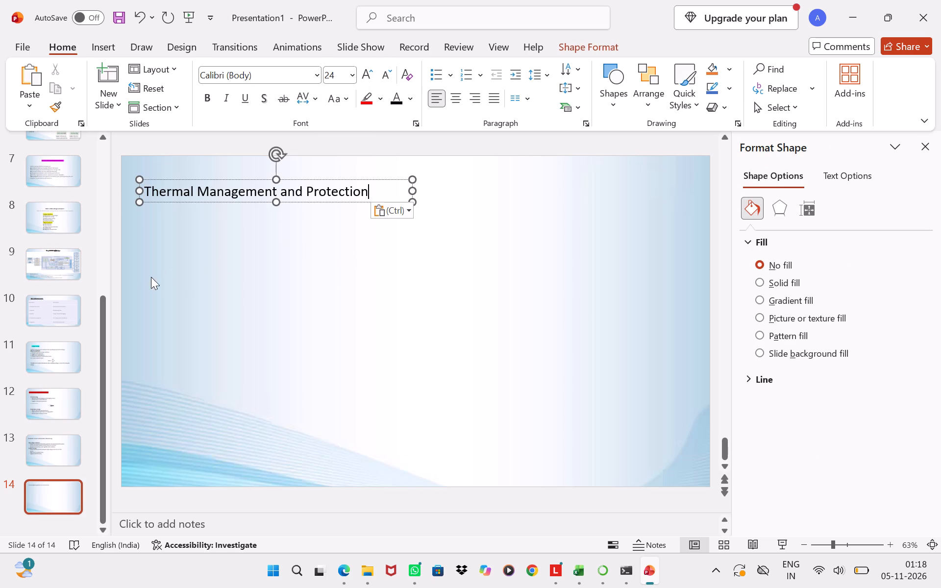
Switch to Edge and copy the Slide 14 body text, from "The BMS monitors temperature" through the protection thresholds sentence.
click(345, 580)
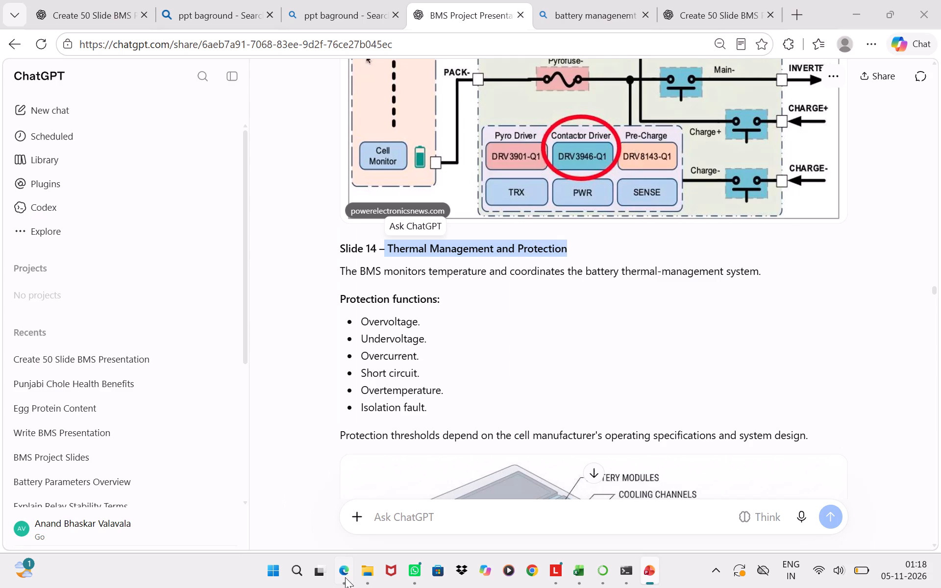
click(339, 264)
drag(340, 264, 427, 395)
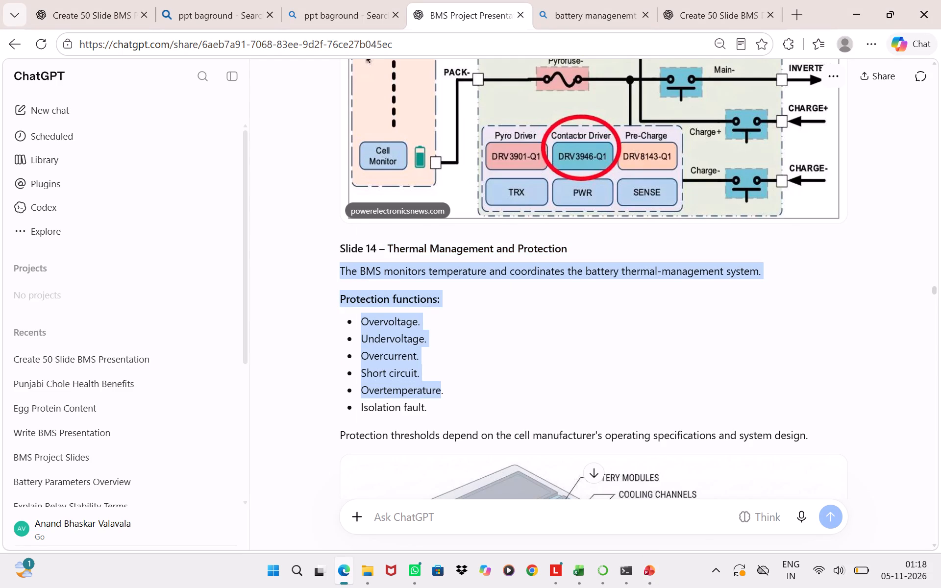
drag(427, 395, 707, 457)
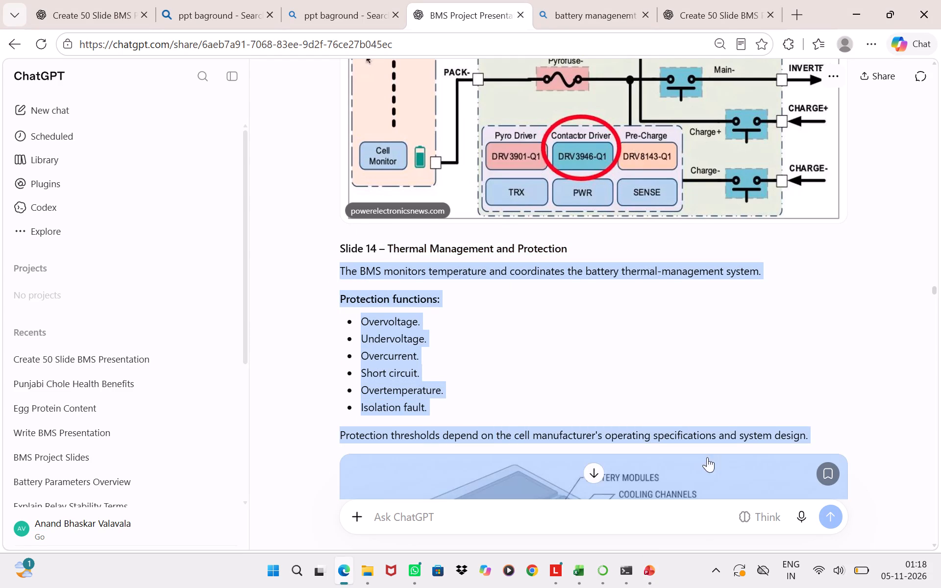
drag(707, 457, 823, 434)
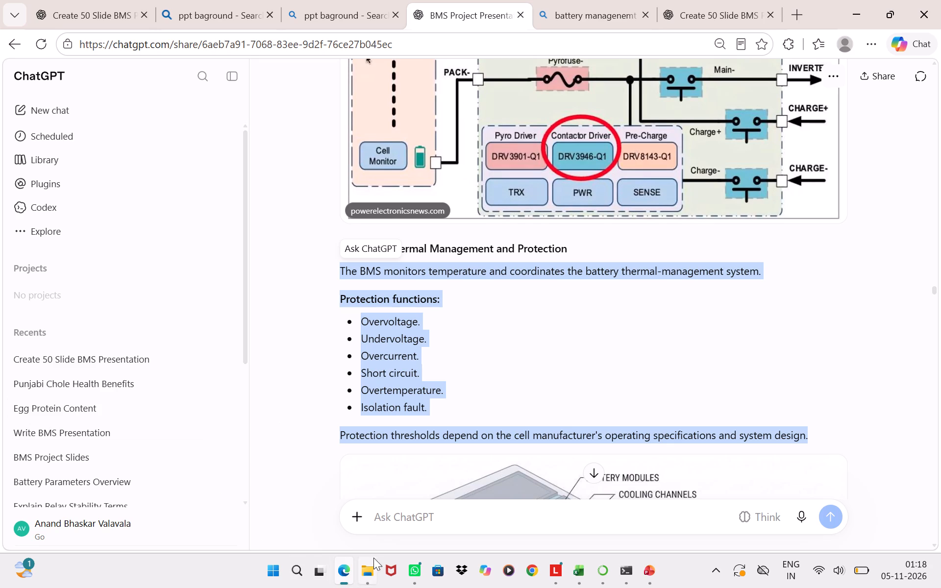
key(ctrl+c)
In PowerPoint, draw a large text box below the slide 14 title, set its font size to 20 and paste the copied body text.
click(656, 565)
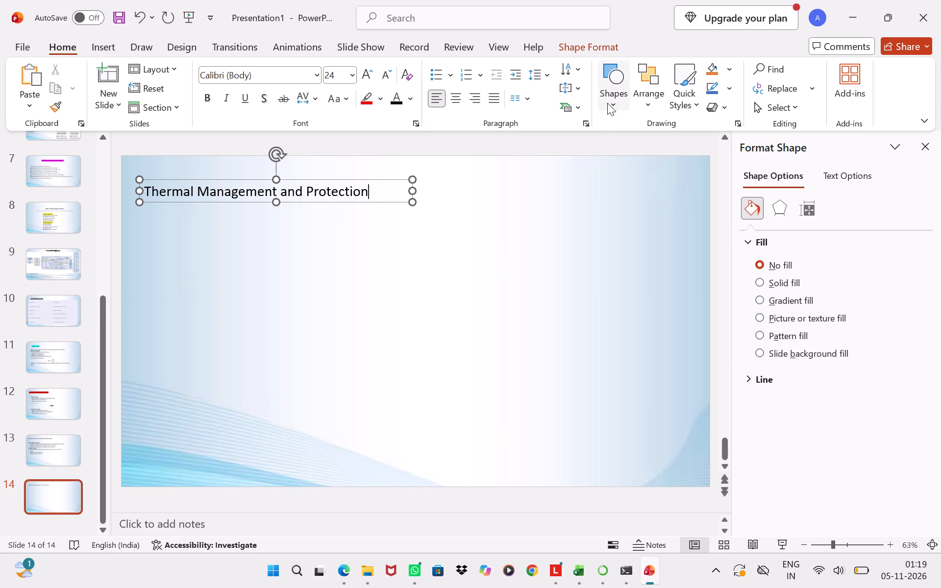
click(607, 103)
click(605, 136)
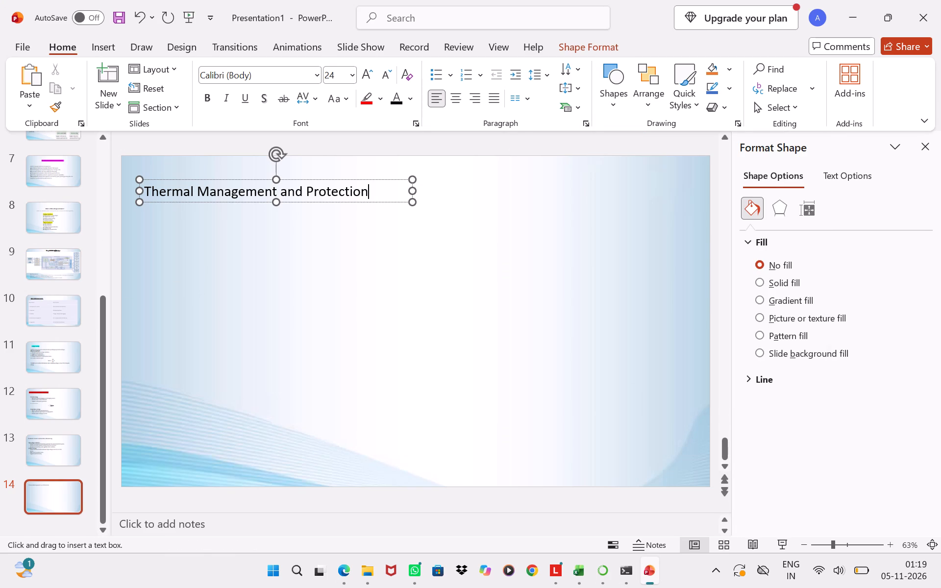
drag(143, 232, 405, 385)
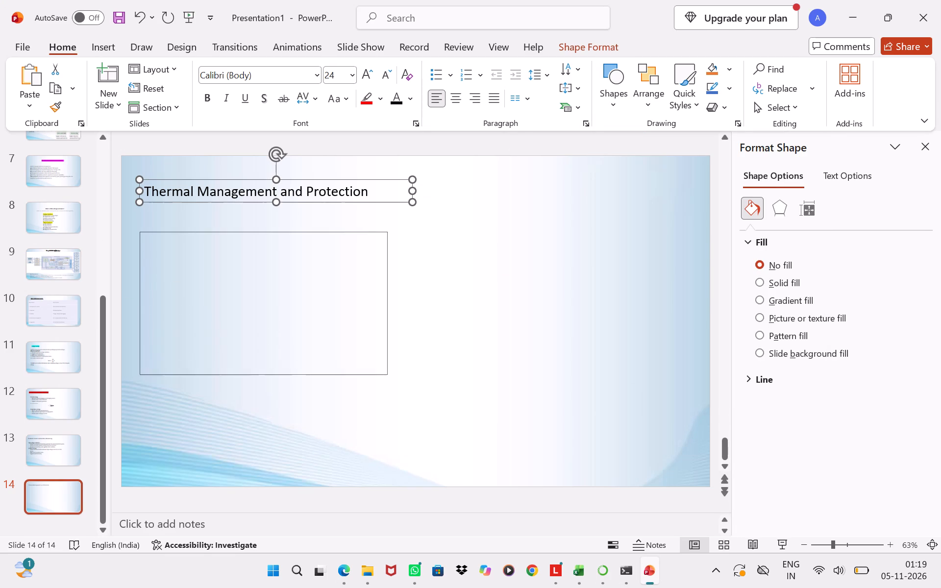
drag(405, 385, 449, 410)
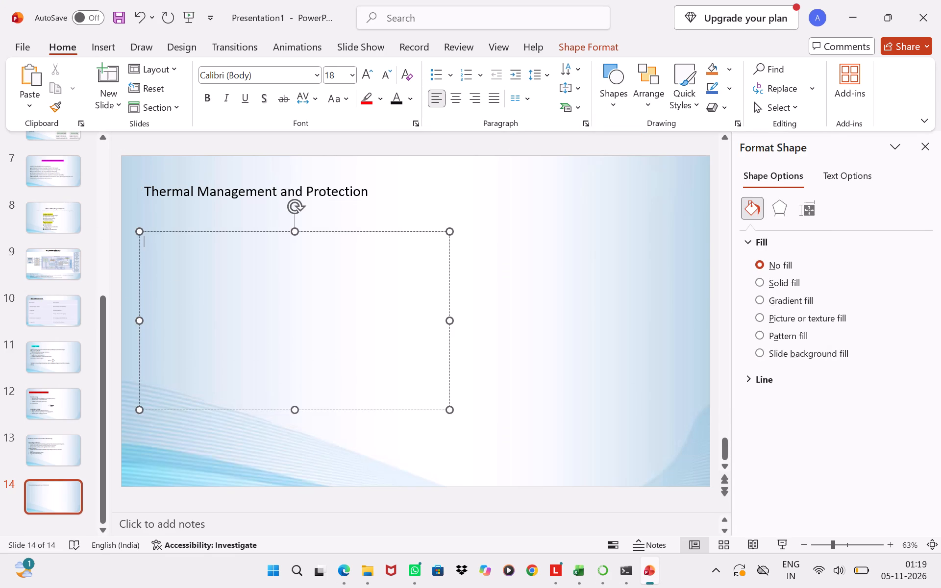
drag(453, 412, 466, 422)
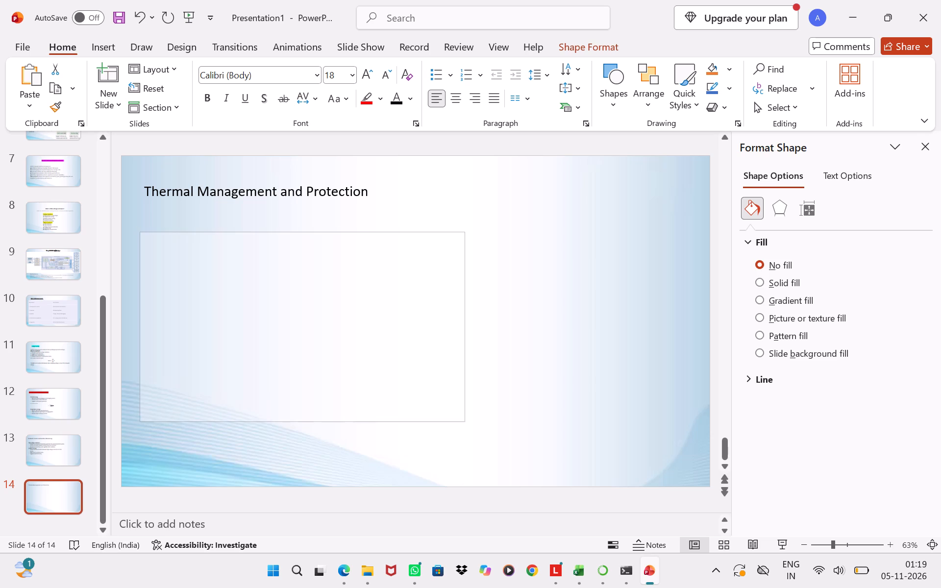
drag(466, 422, 496, 443)
click(162, 252)
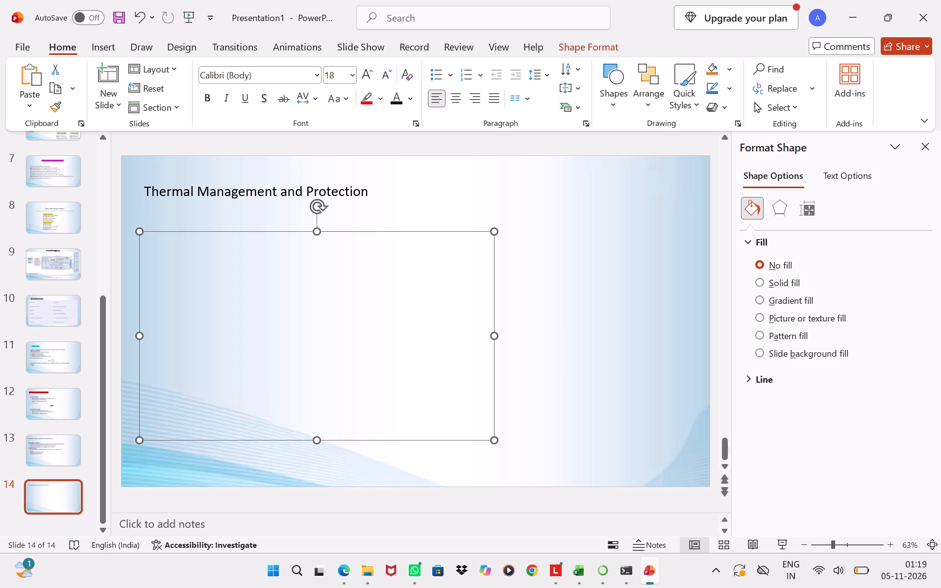
click(353, 73)
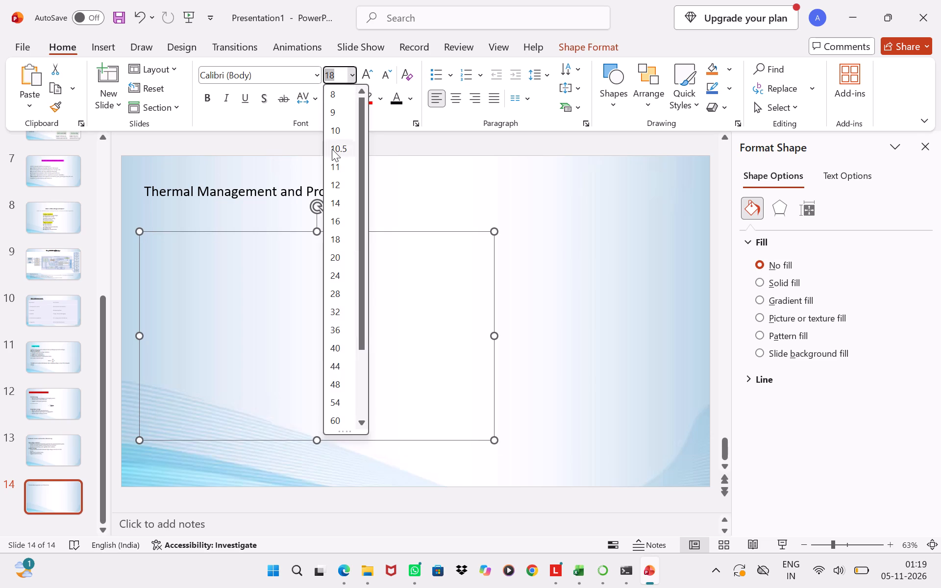
click(342, 255)
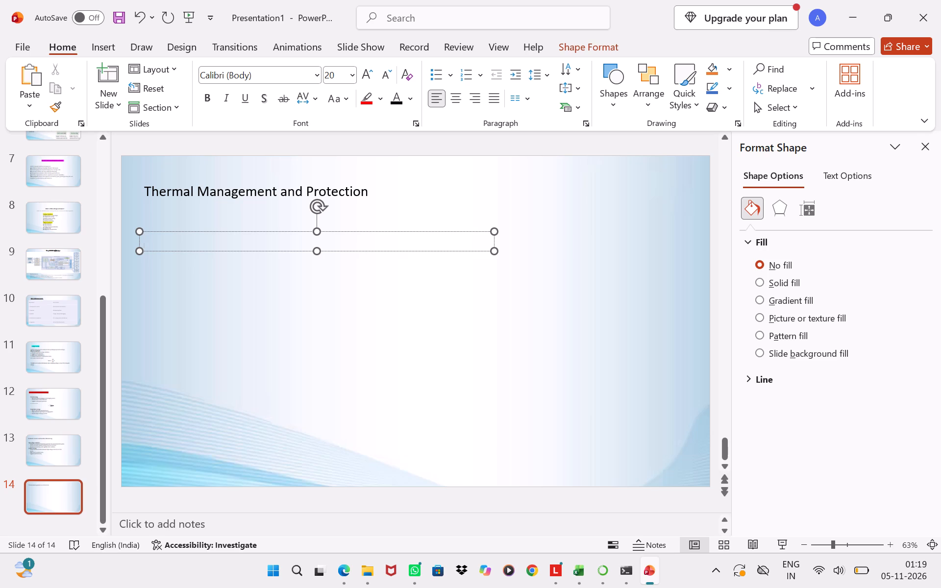
key(ctrl+v)
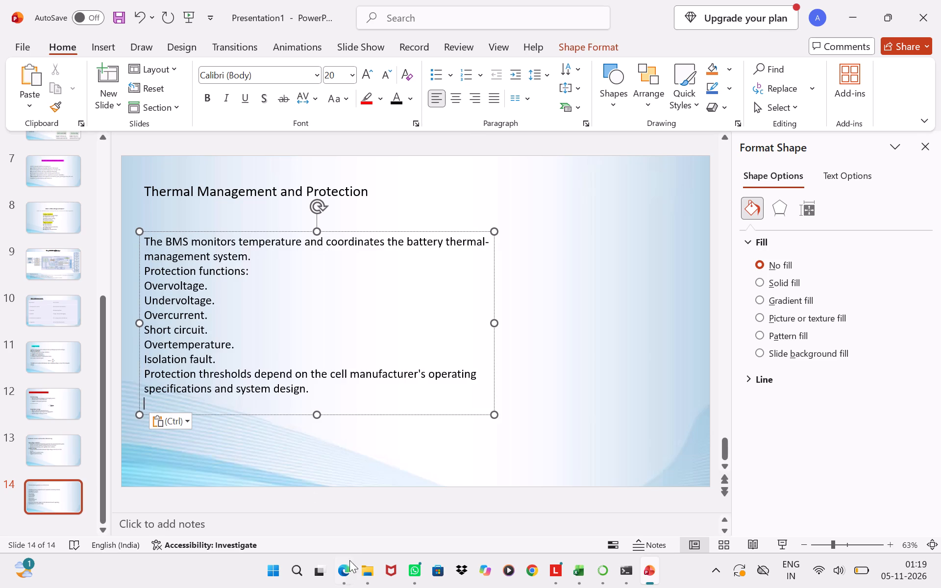
Check the Slide 14 formatting on the ChatGPT page and make the "Protection functions:" heading bold on the PowerPoint slide.
click(343, 573)
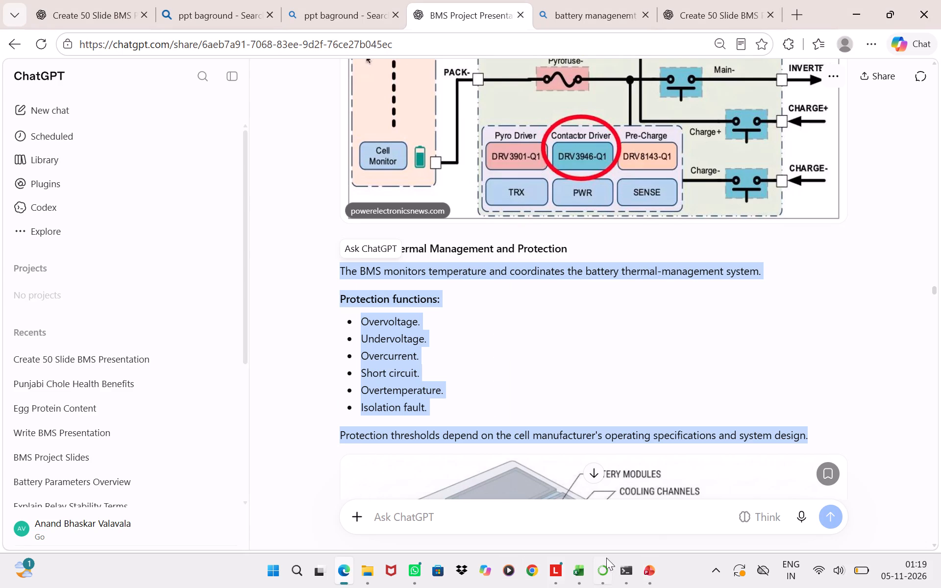
click(645, 570)
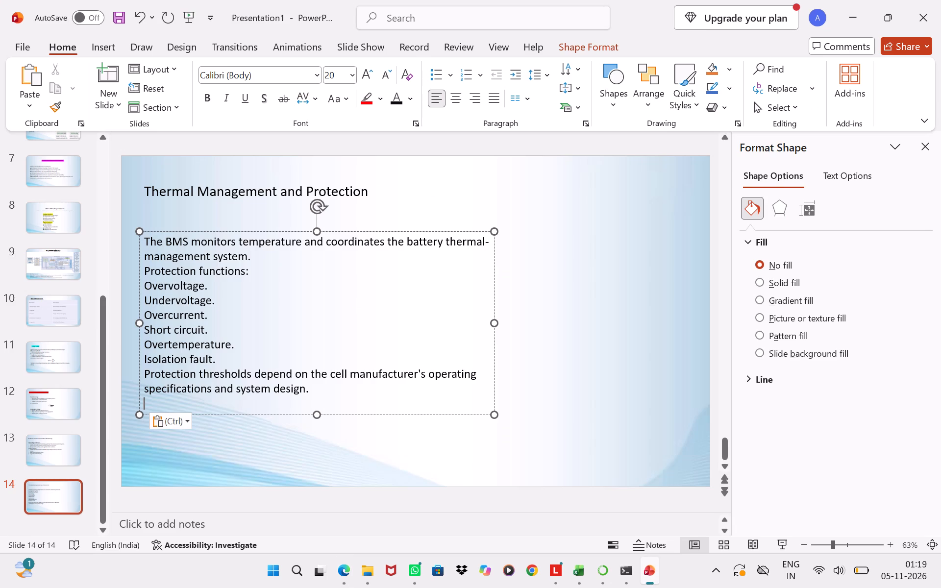
drag(145, 272, 255, 273)
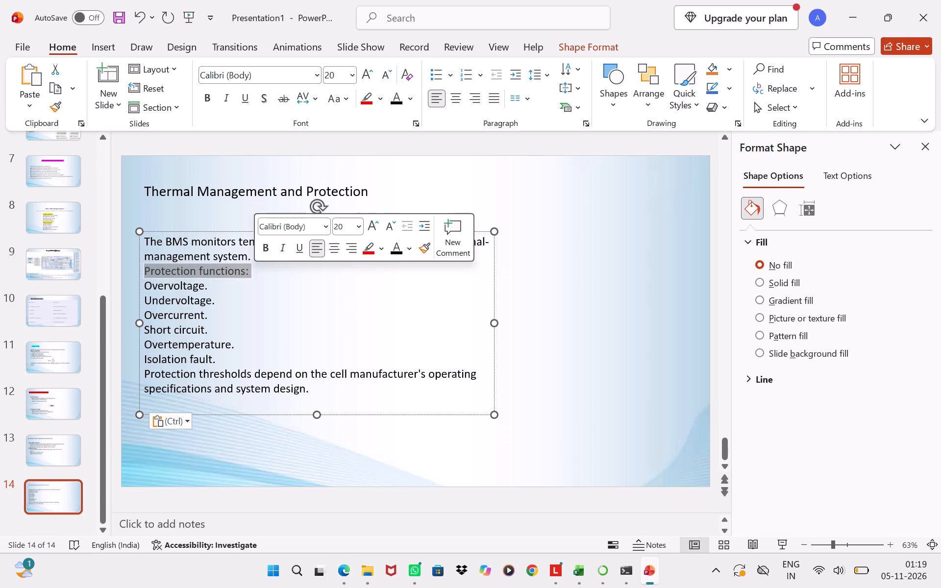
key(ctrl+b)
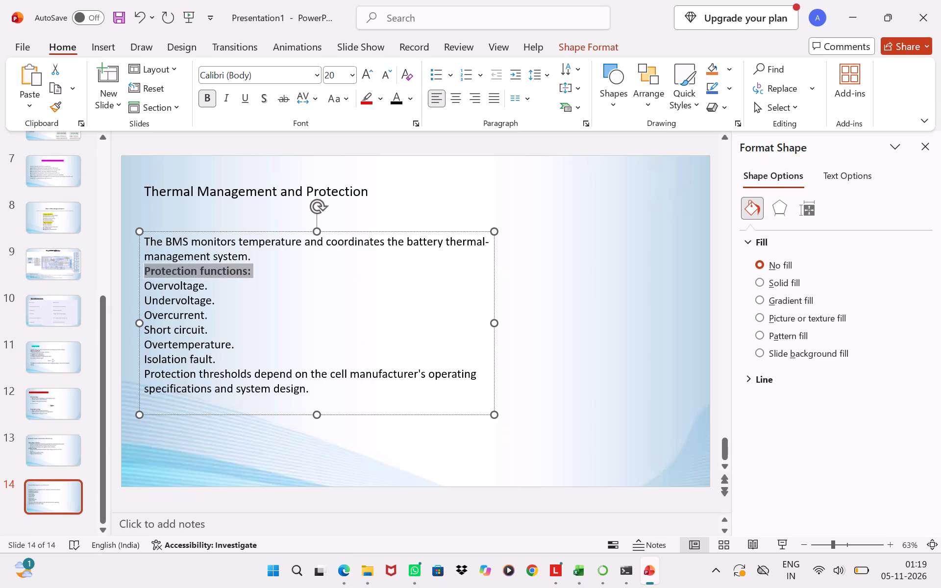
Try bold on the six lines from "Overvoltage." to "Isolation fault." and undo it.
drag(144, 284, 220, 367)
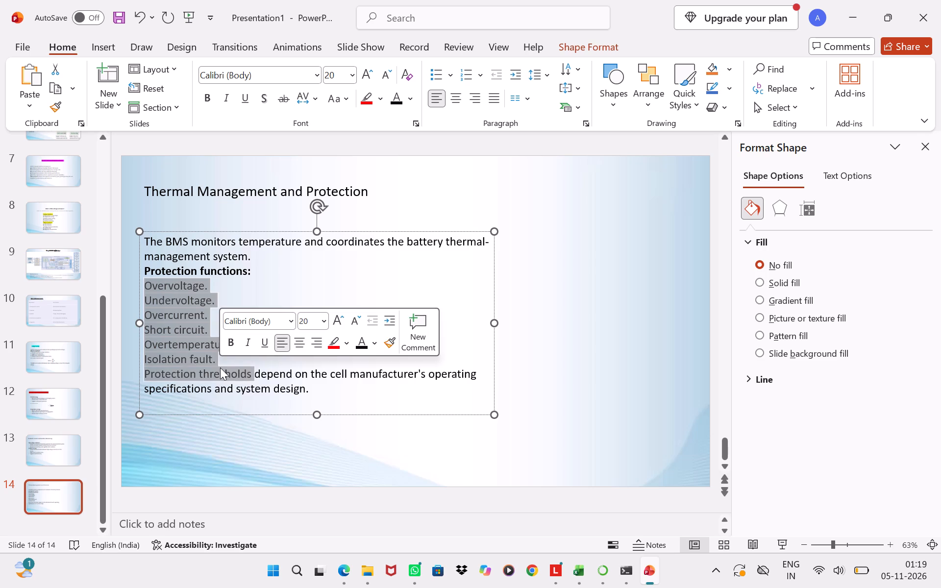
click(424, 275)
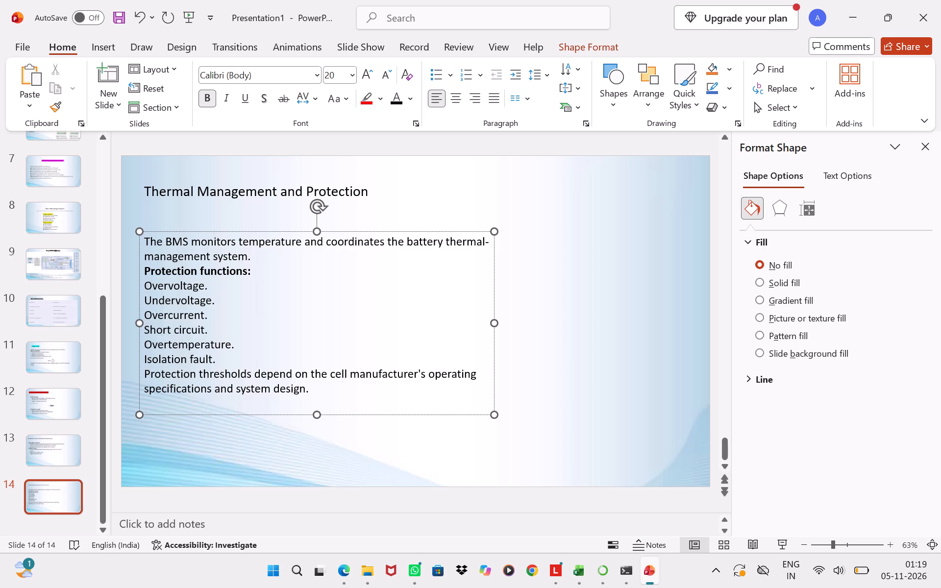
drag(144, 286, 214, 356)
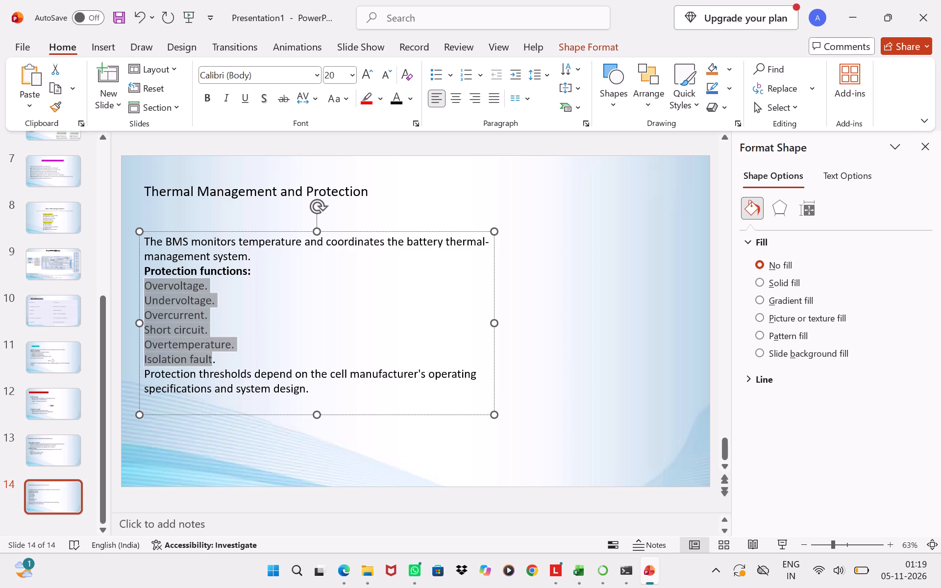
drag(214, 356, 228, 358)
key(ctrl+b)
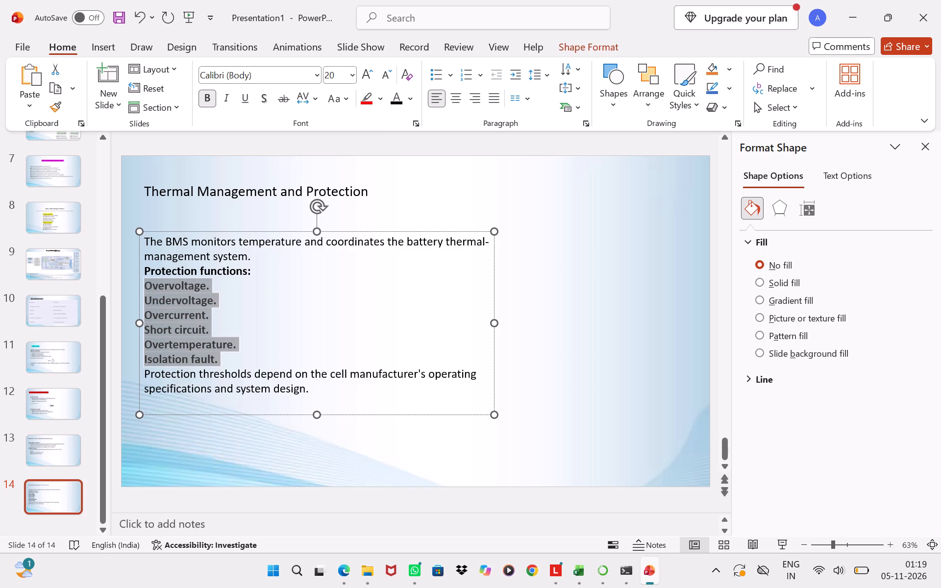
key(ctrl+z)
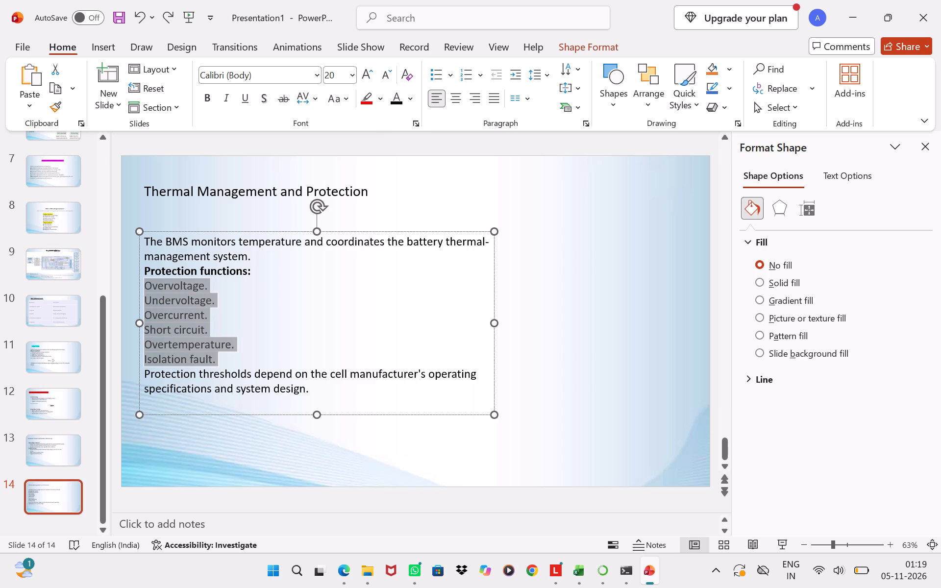
Apply round bullets to the six slide 14 lines from "Overvoltage." to "Isolation fault.".
click(256, 298)
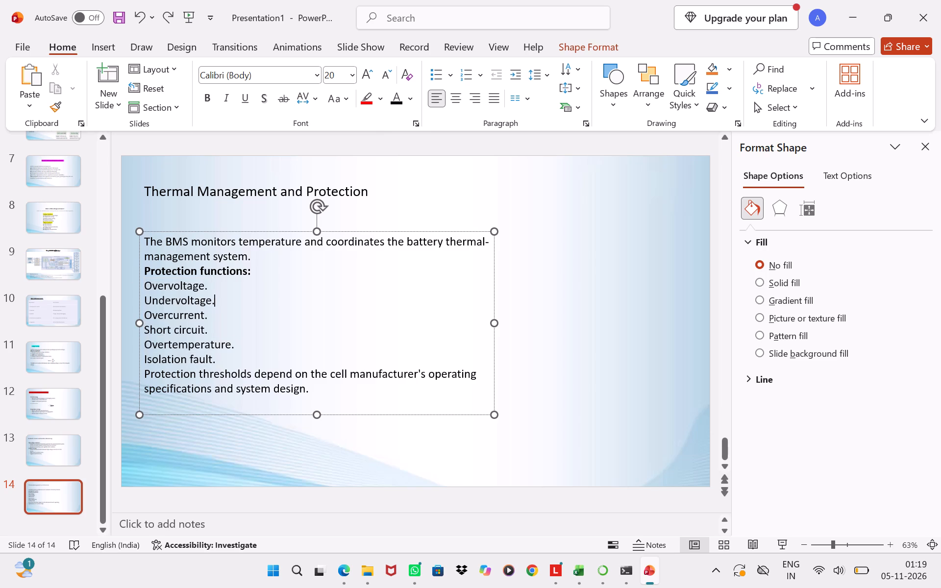
drag(145, 284, 227, 363)
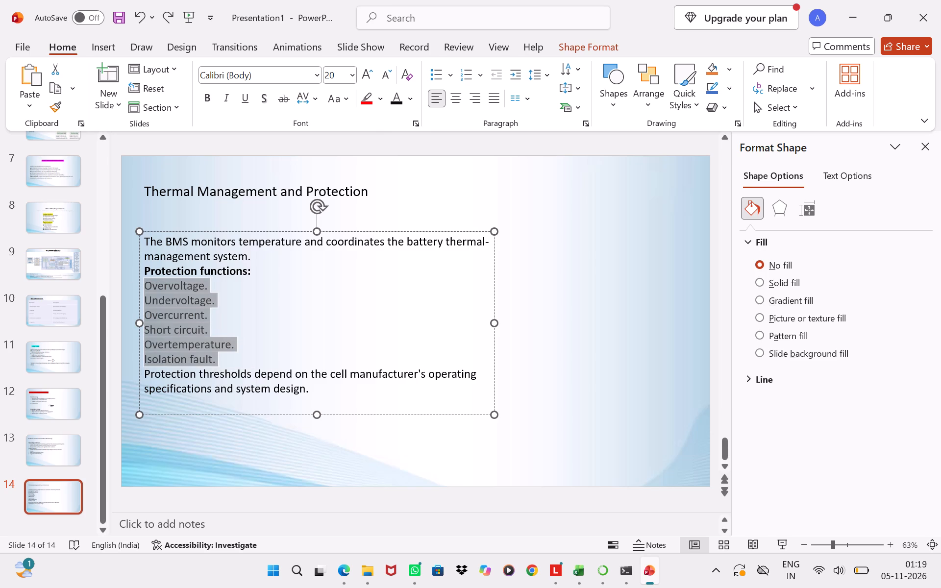
drag(227, 363, 229, 361)
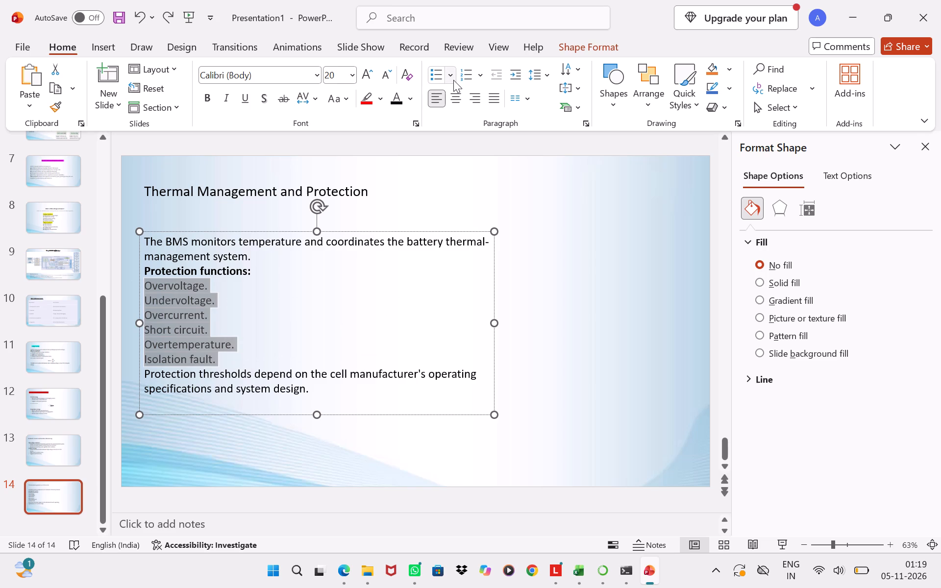
click(453, 80)
click(515, 129)
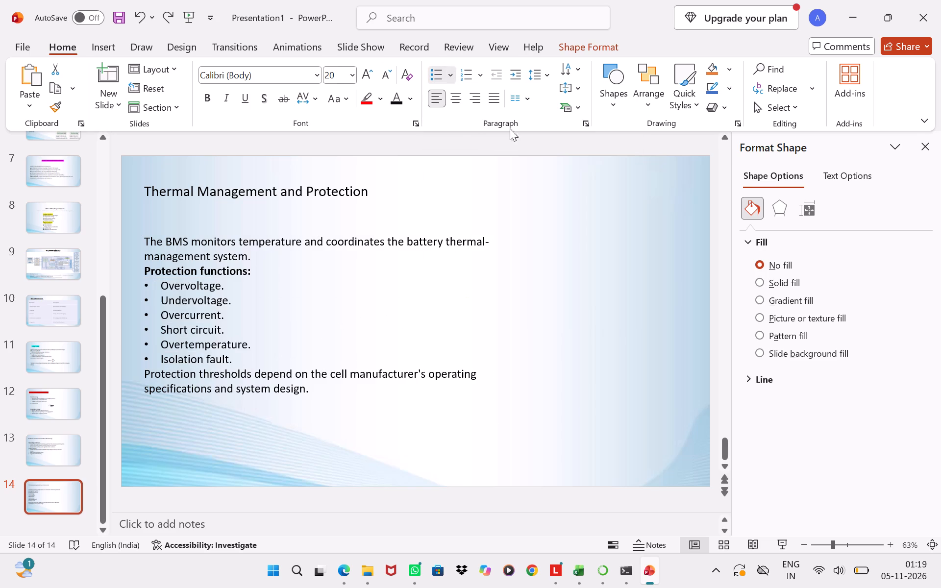
click(326, 318)
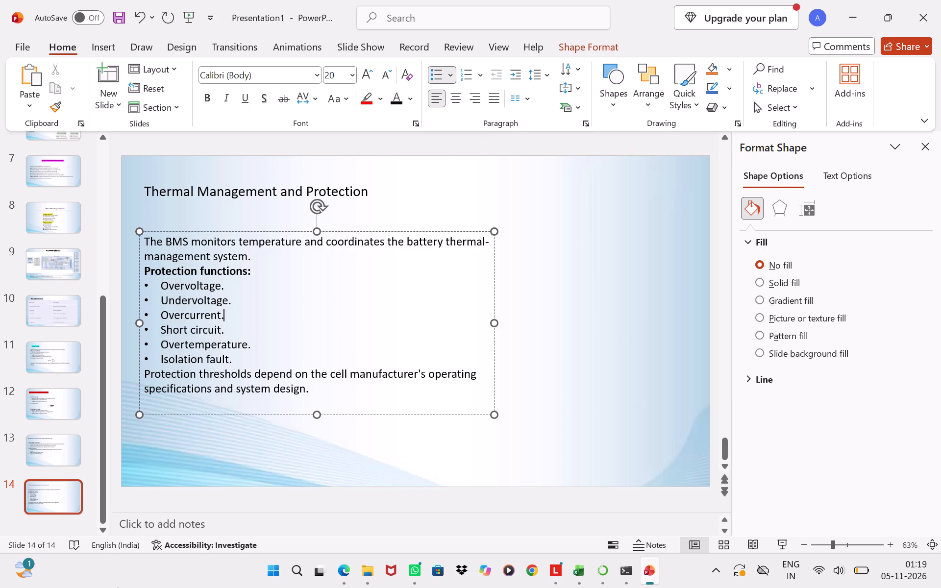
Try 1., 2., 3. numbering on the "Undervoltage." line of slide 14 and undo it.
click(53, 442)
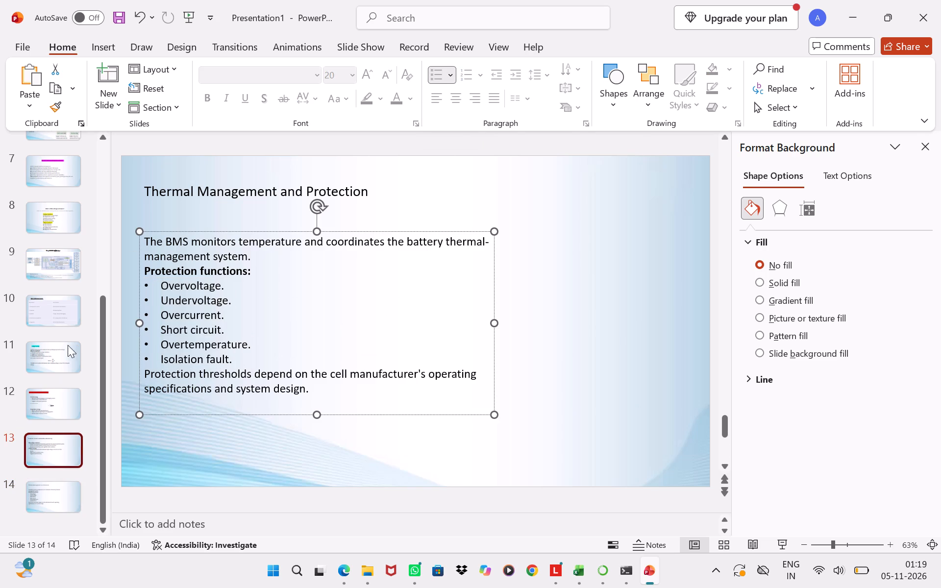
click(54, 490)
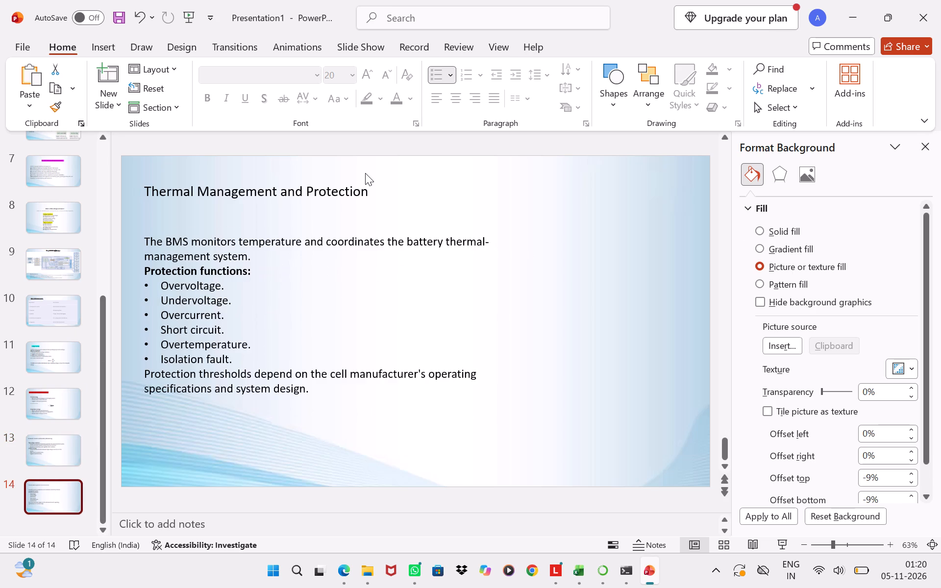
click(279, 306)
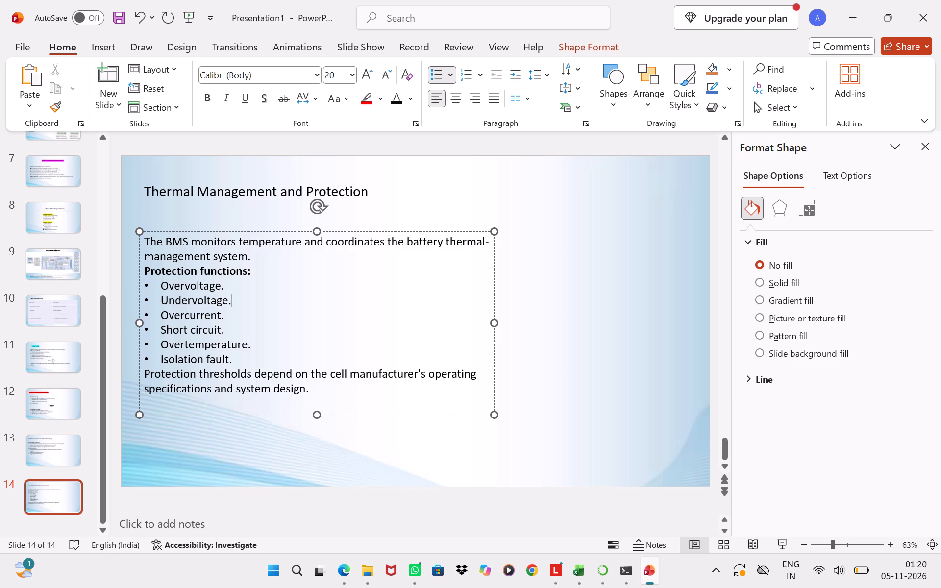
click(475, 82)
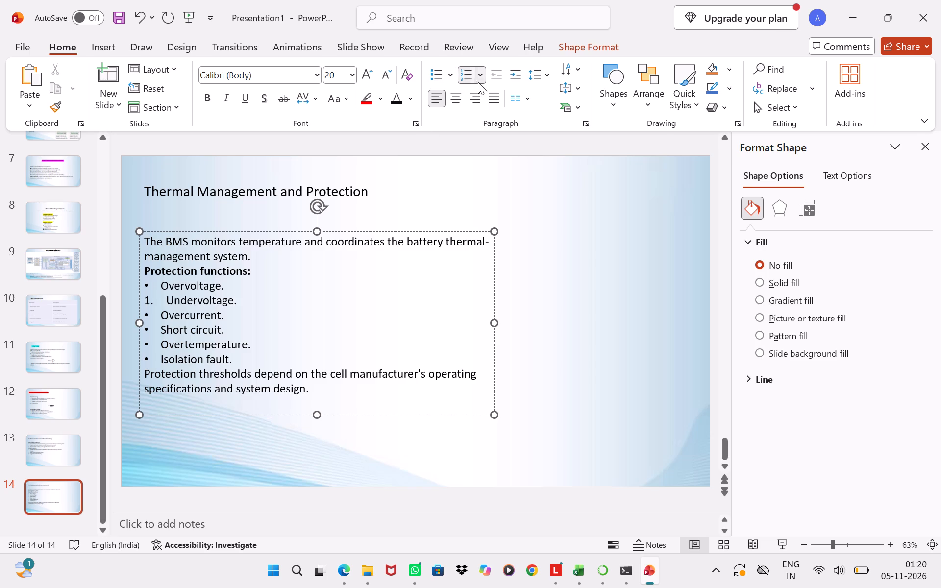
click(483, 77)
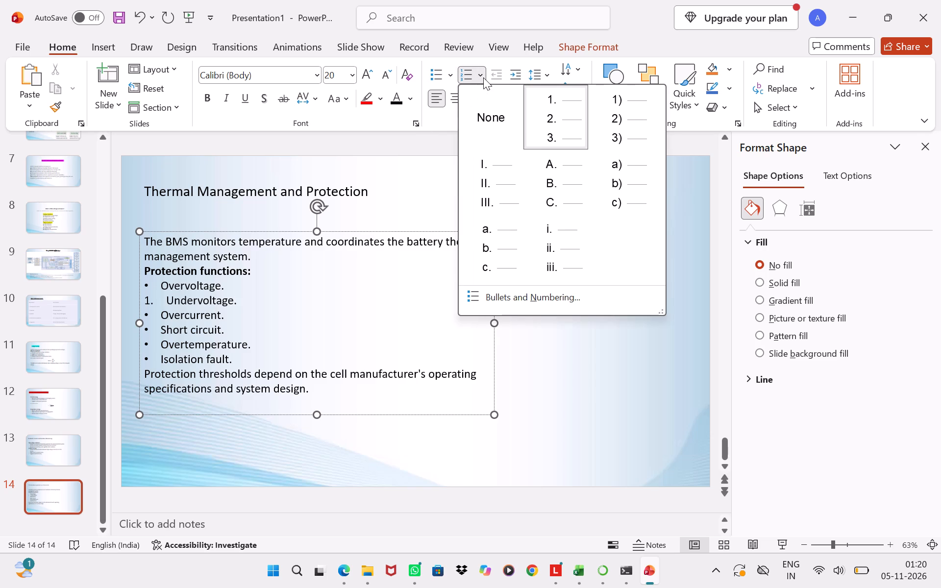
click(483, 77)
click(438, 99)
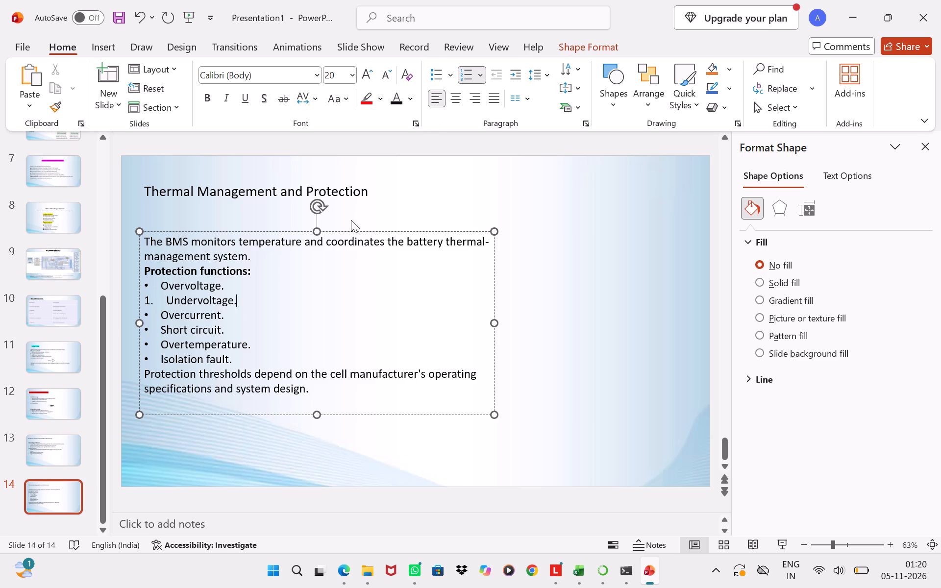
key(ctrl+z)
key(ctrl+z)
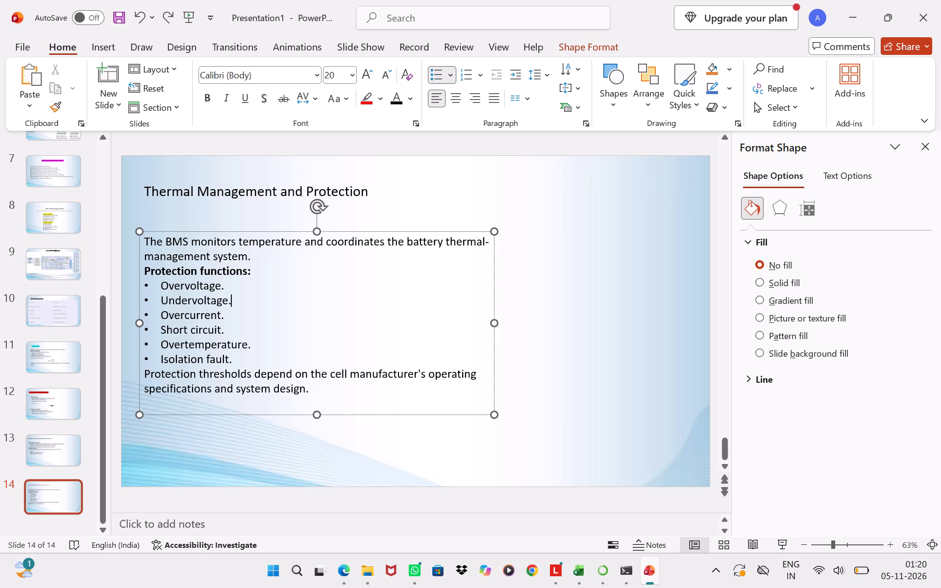
click(351, 579)
scroll(392, 419, down, 7)
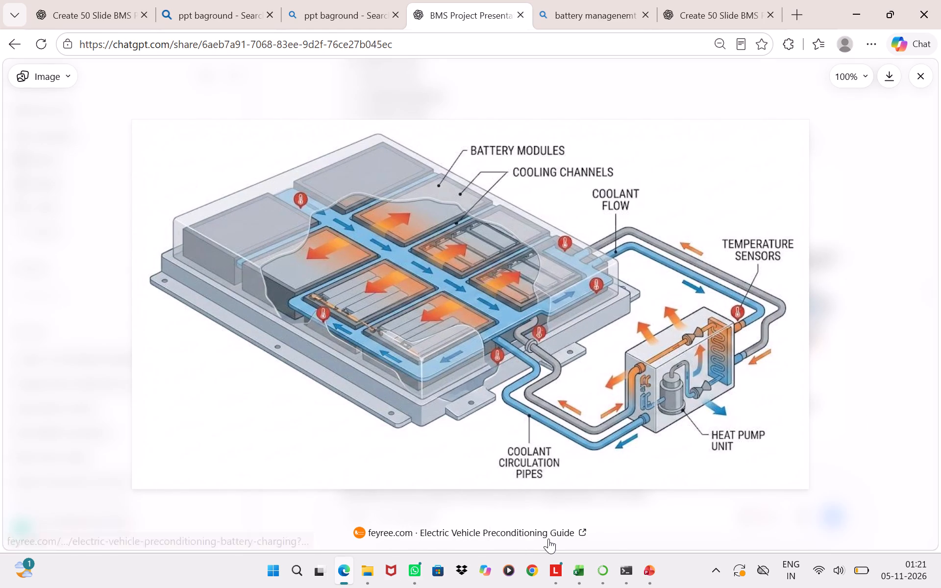
double_click(729, 169)
right_click(719, 174)
right_click(719, 174)
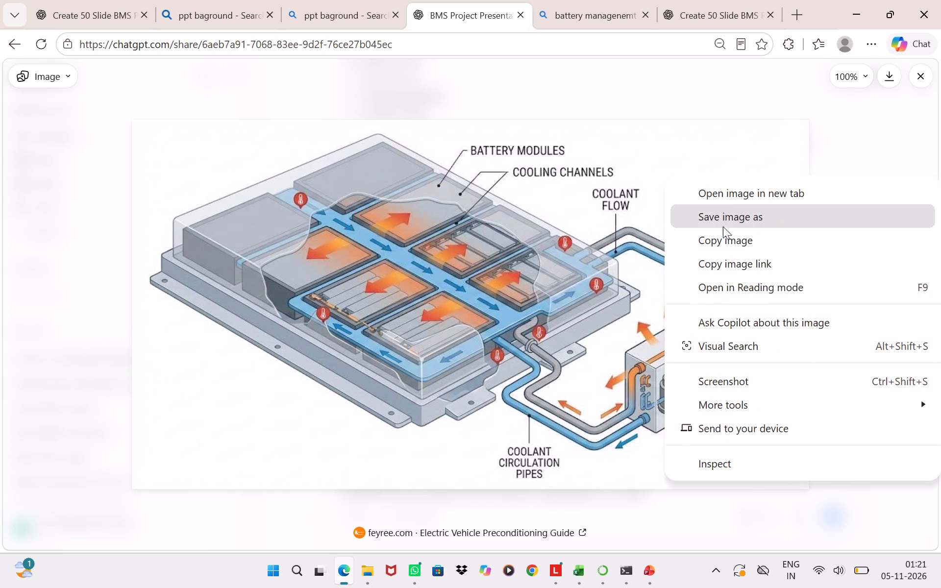
click(723, 235)
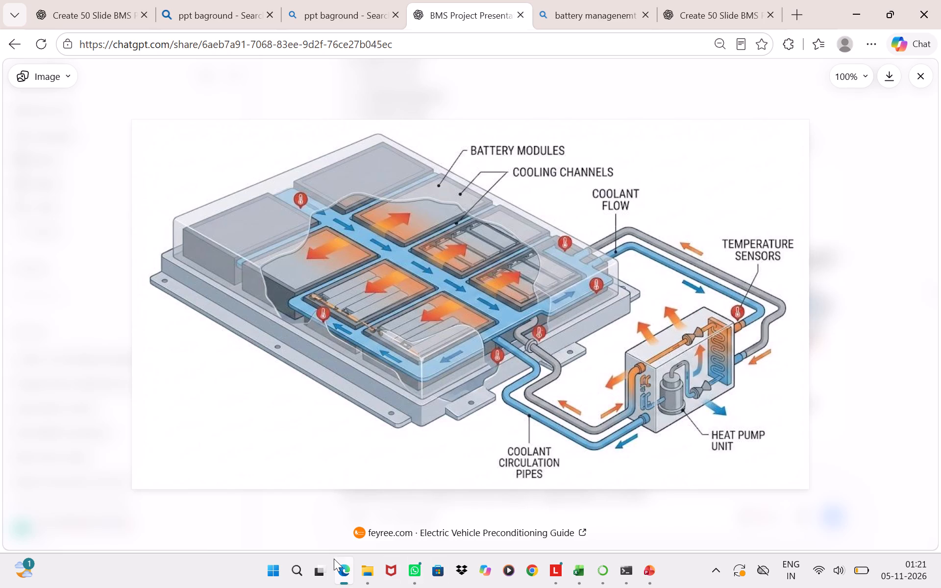
Switch to PowerPoint, draw a text box beside the bulleted text on slide 14 and paste the cooling diagram there.
click(647, 569)
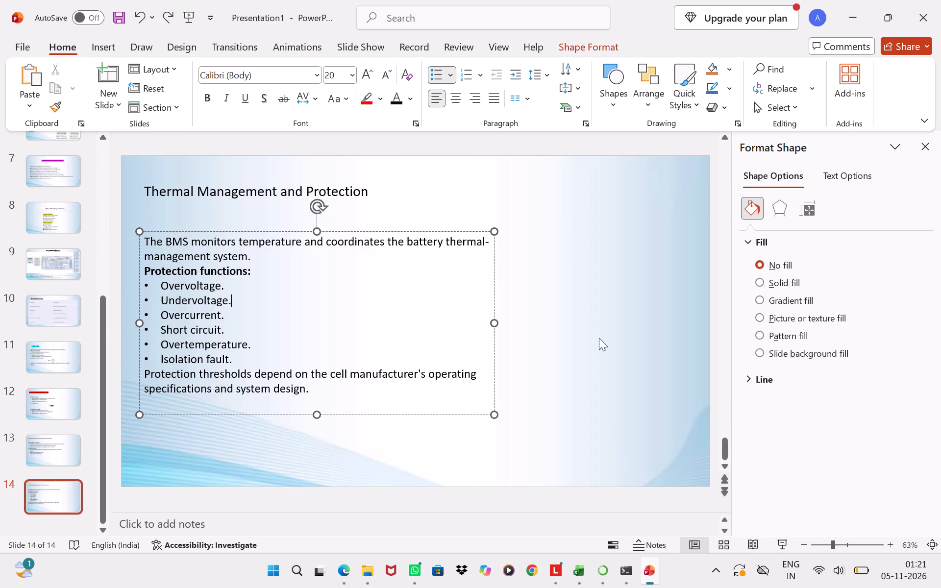
click(532, 250)
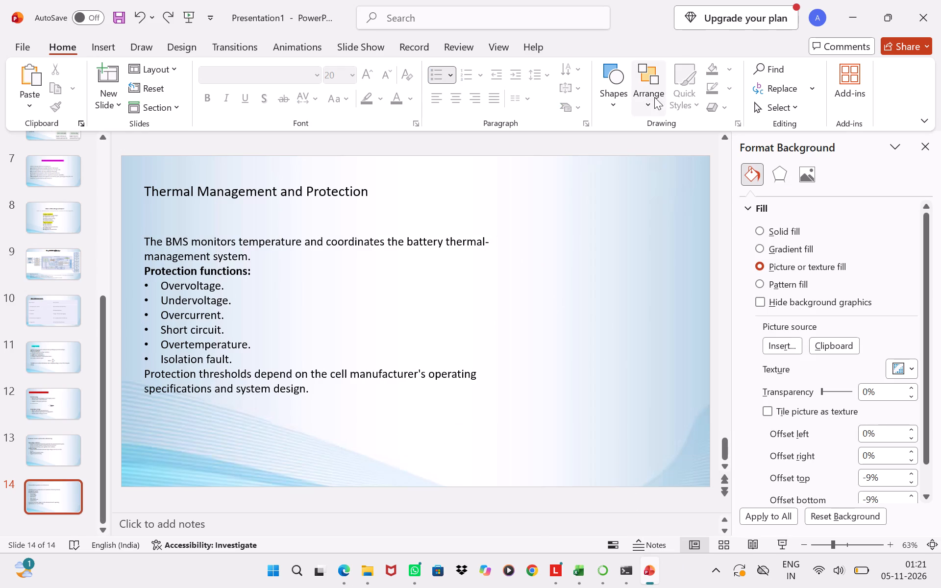
click(608, 97)
click(615, 142)
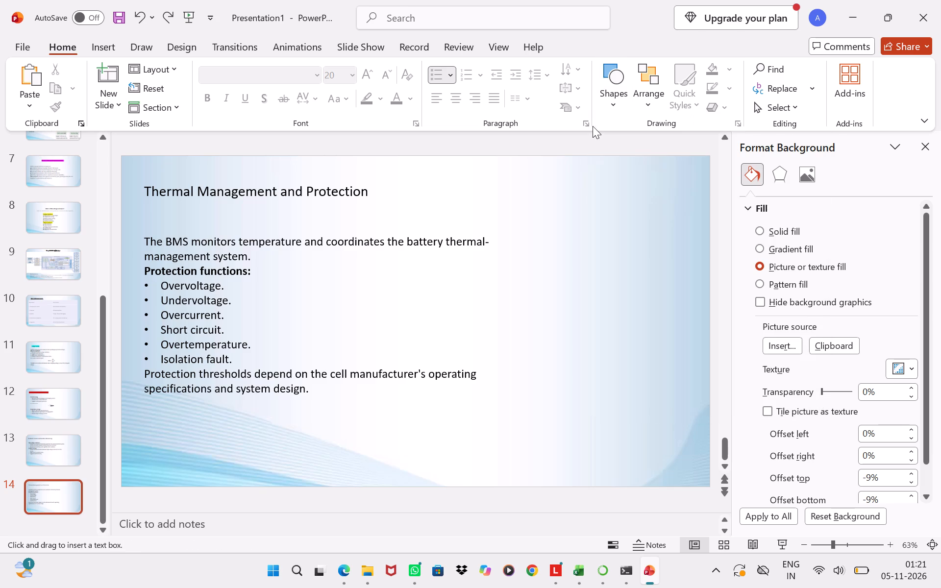
drag(513, 237, 662, 393)
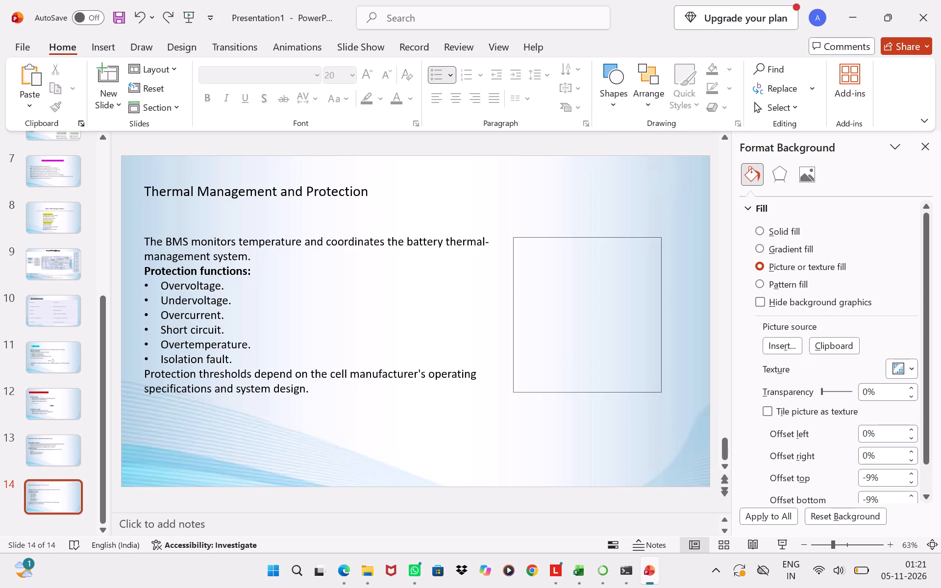
drag(662, 393, 680, 414)
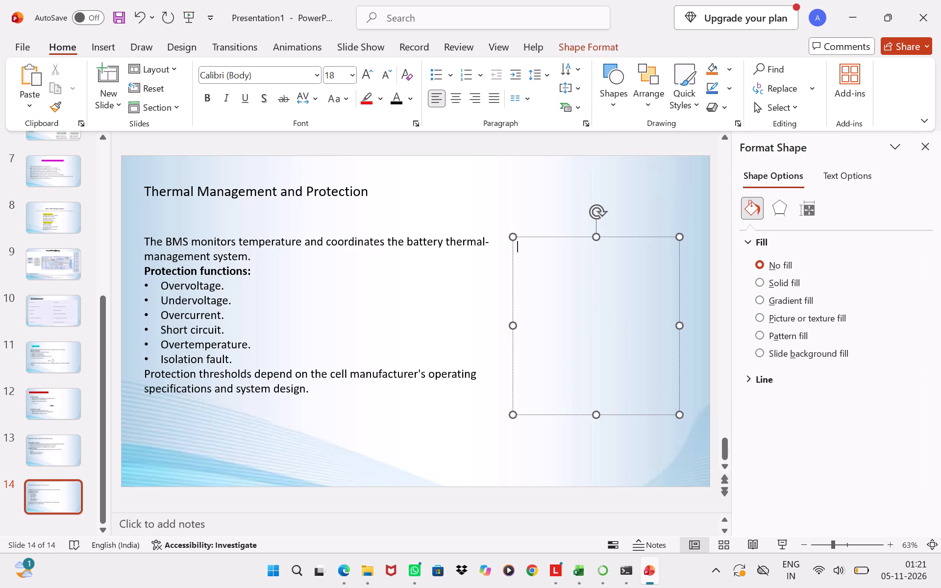
key(ctrl+v)
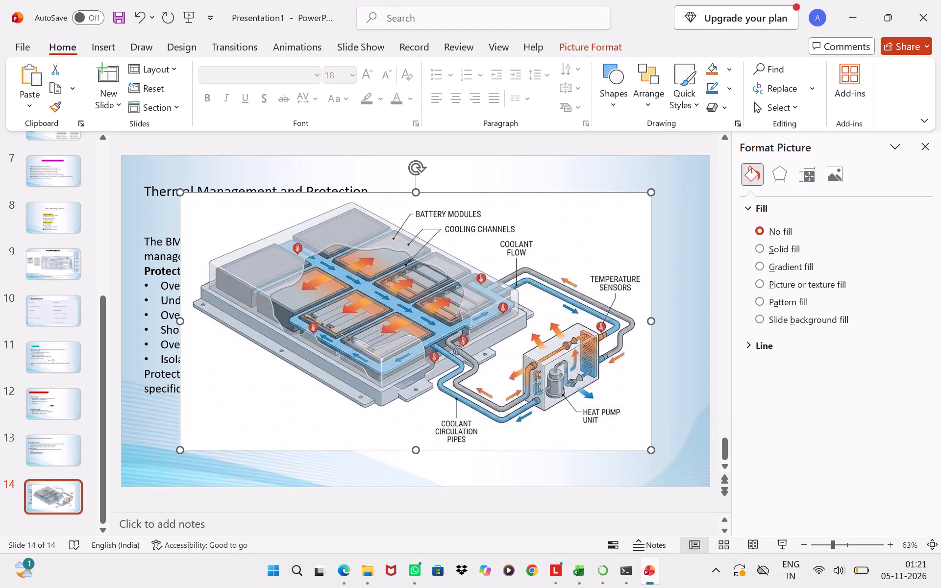
Shrink the pasted cooling diagram on slide 14 in width and height to less than half the slide's width.
drag(178, 324, 341, 369)
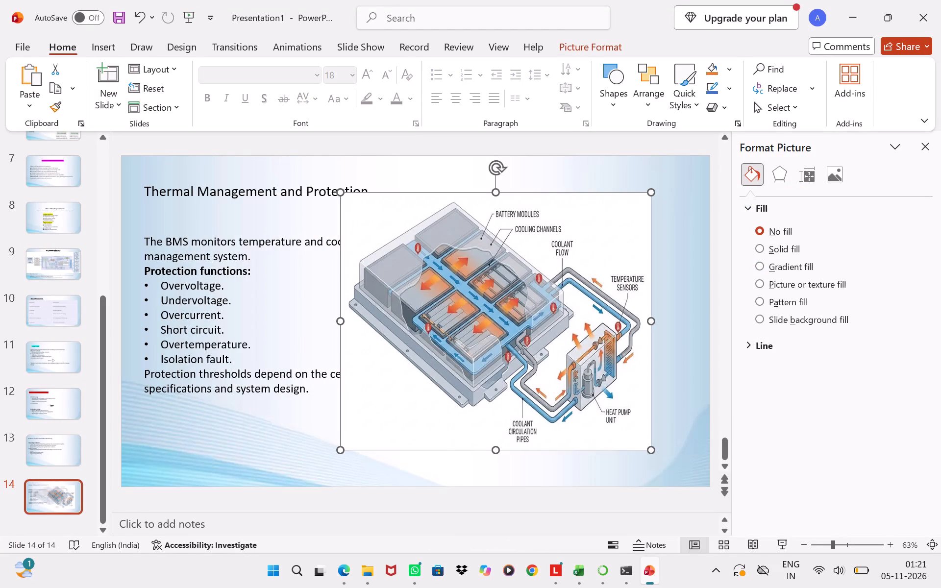
drag(540, 449, 625, 448)
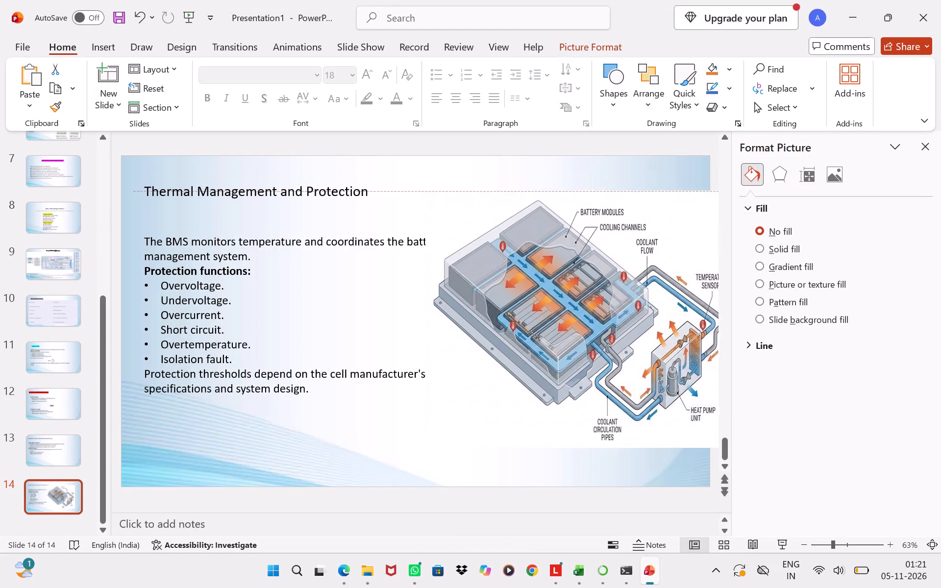
drag(625, 448, 653, 451)
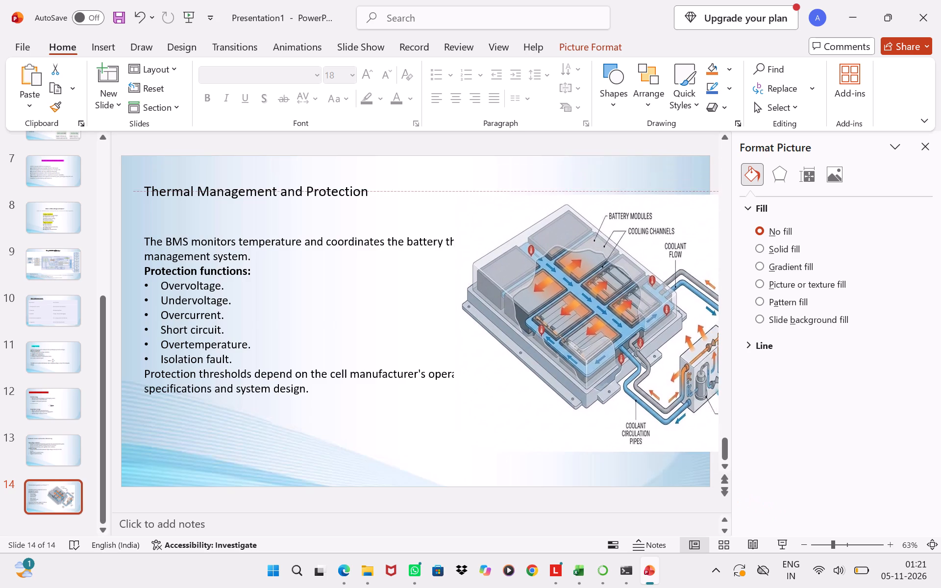
drag(653, 451, 625, 243)
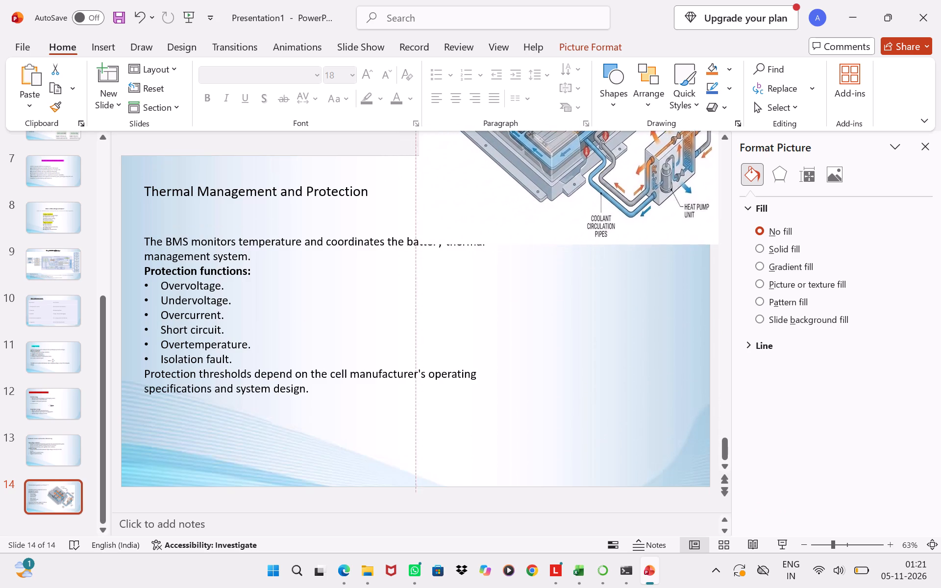
drag(625, 243, 650, 325)
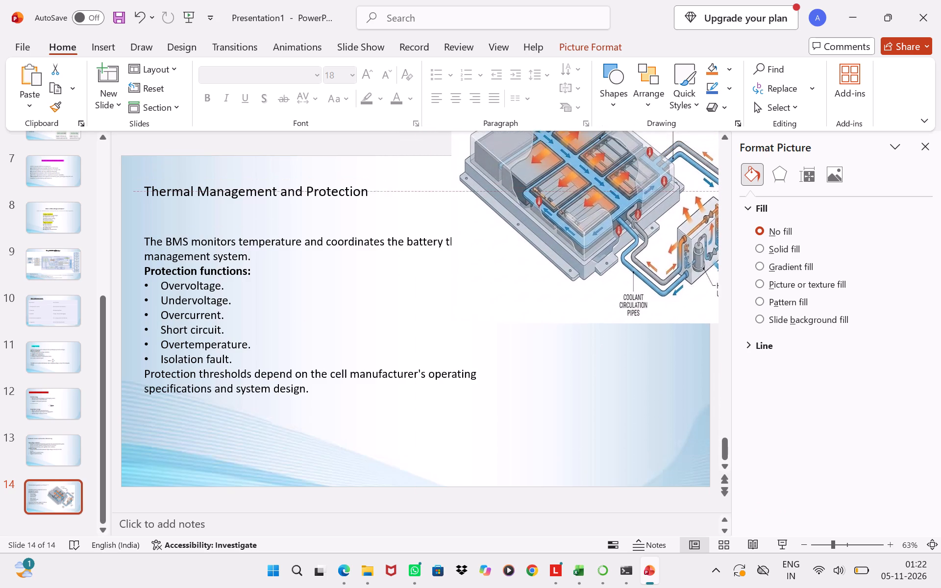
drag(650, 325, 530, 445)
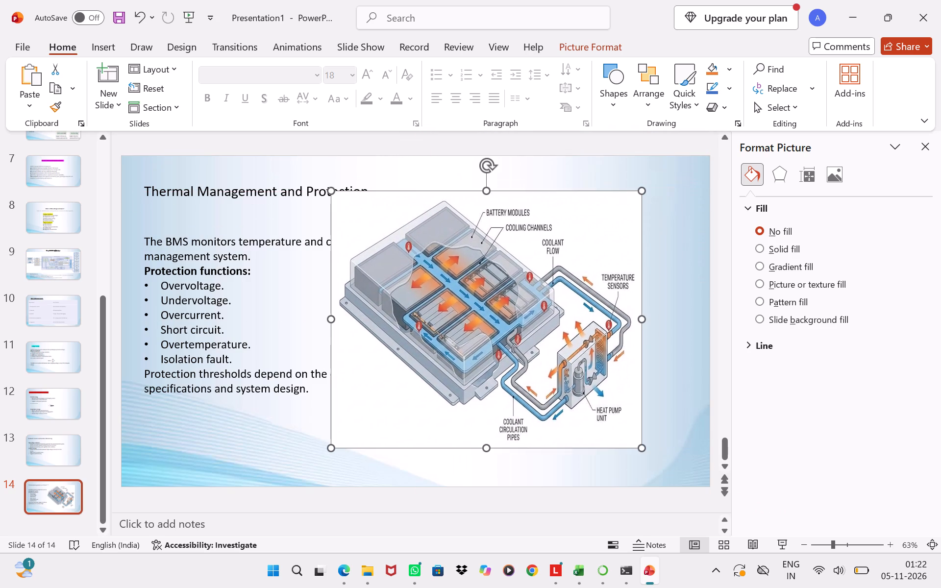
drag(332, 320, 429, 350)
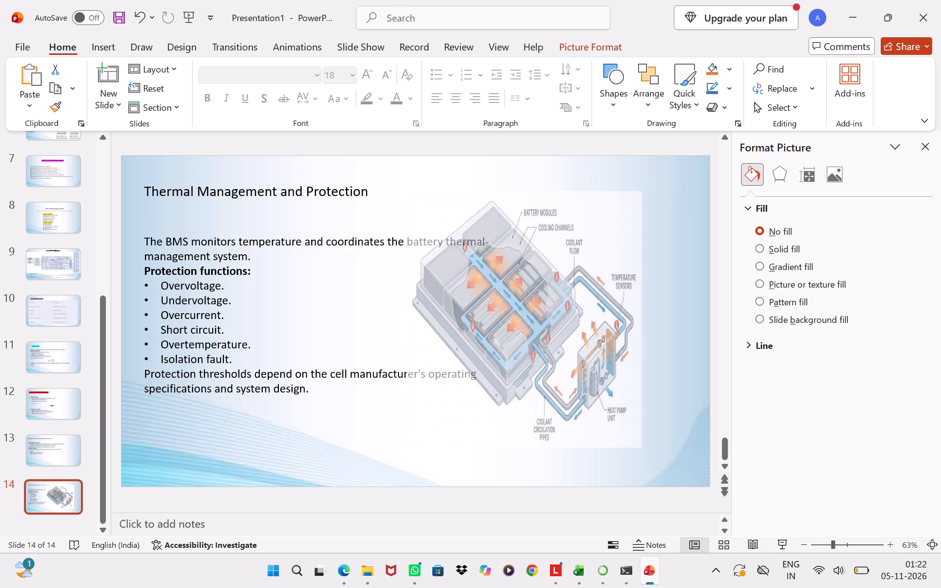
drag(429, 350, 431, 351)
drag(644, 450, 644, 447)
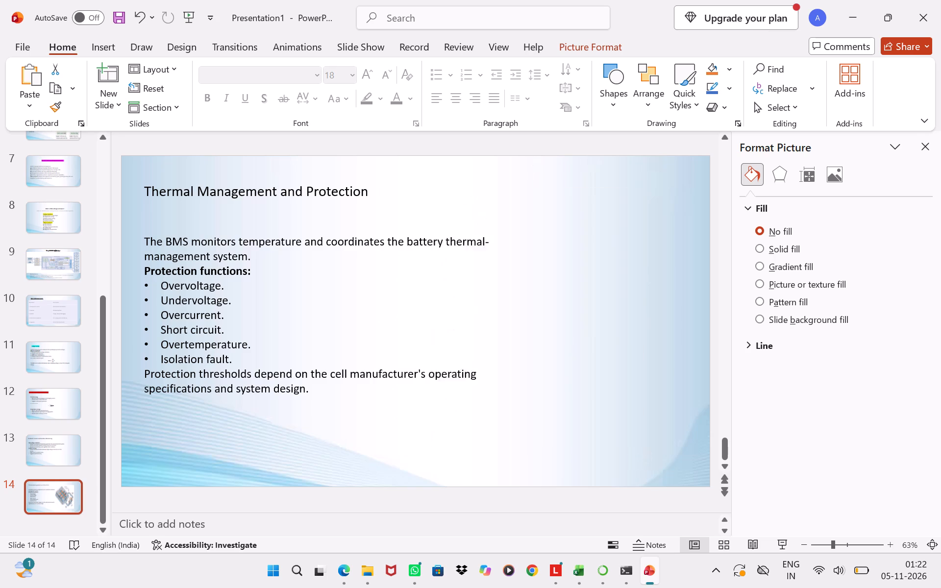
drag(644, 447, 656, 403)
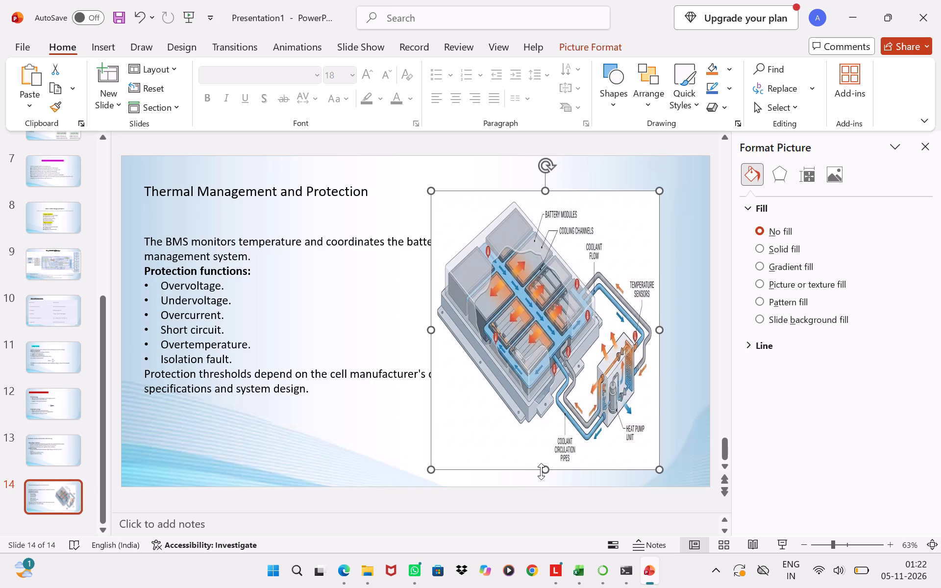
drag(541, 471, 558, 391)
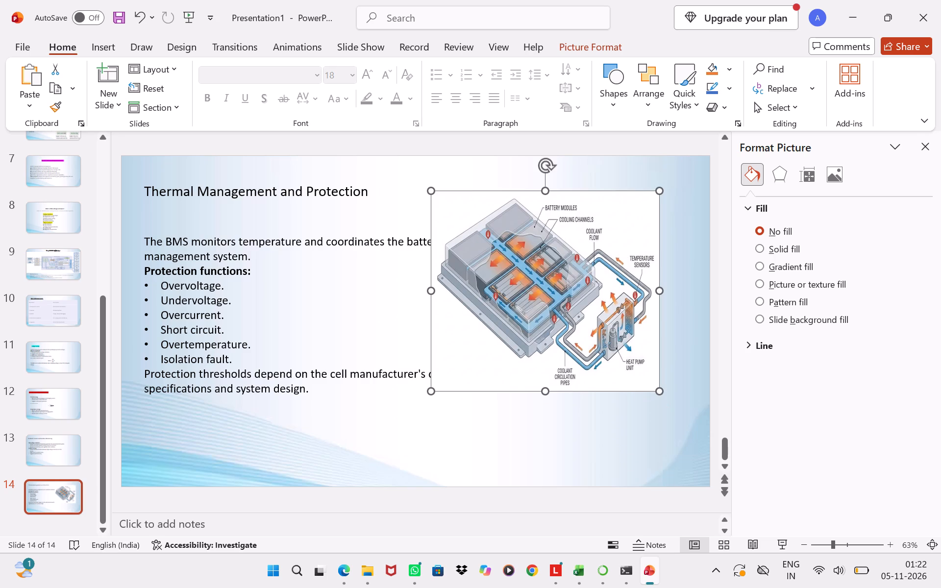
Move the cooling diagram beside the protection functions text near slide 14's right edge, narrow it slightly and deselect it.
drag(543, 306, 595, 495)
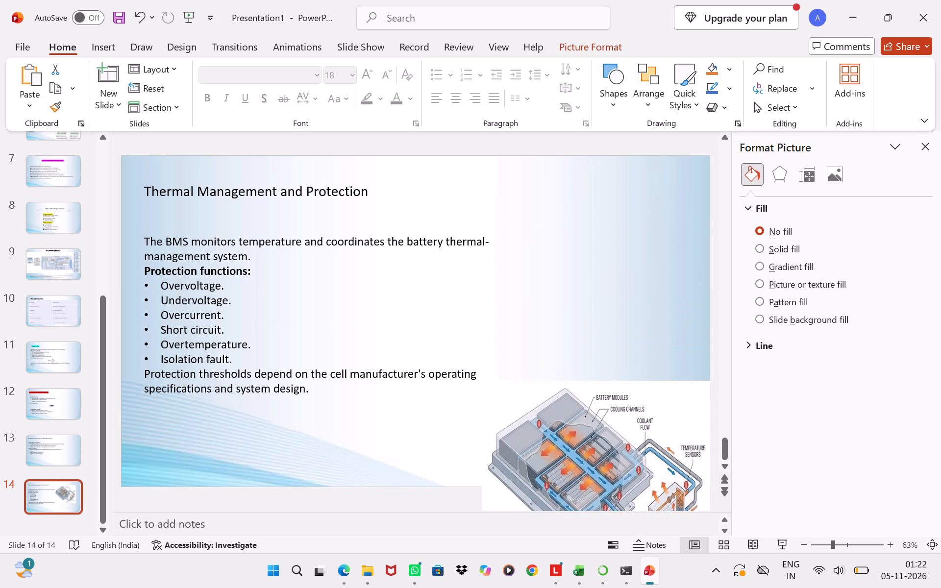
drag(595, 495, 594, 365)
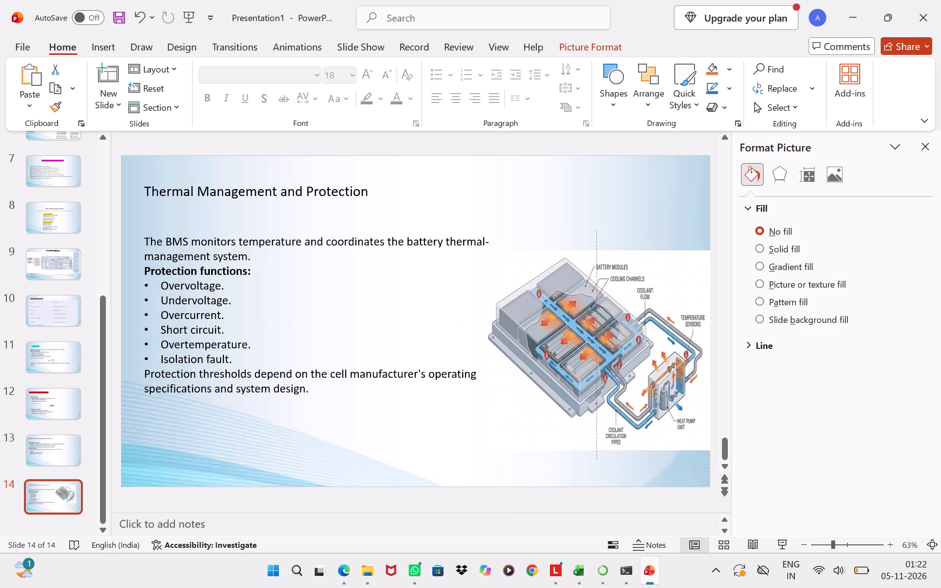
drag(594, 365, 594, 364)
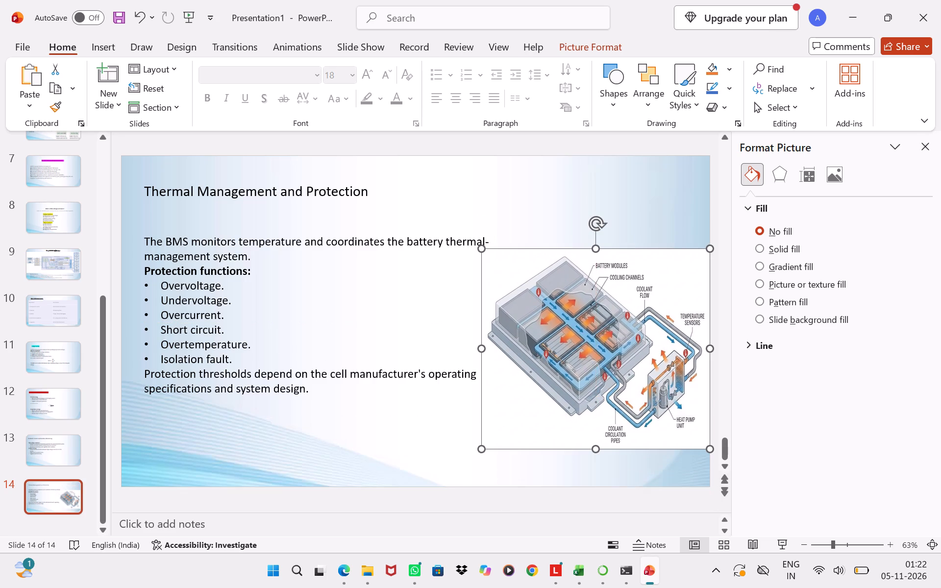
drag(642, 343, 633, 344)
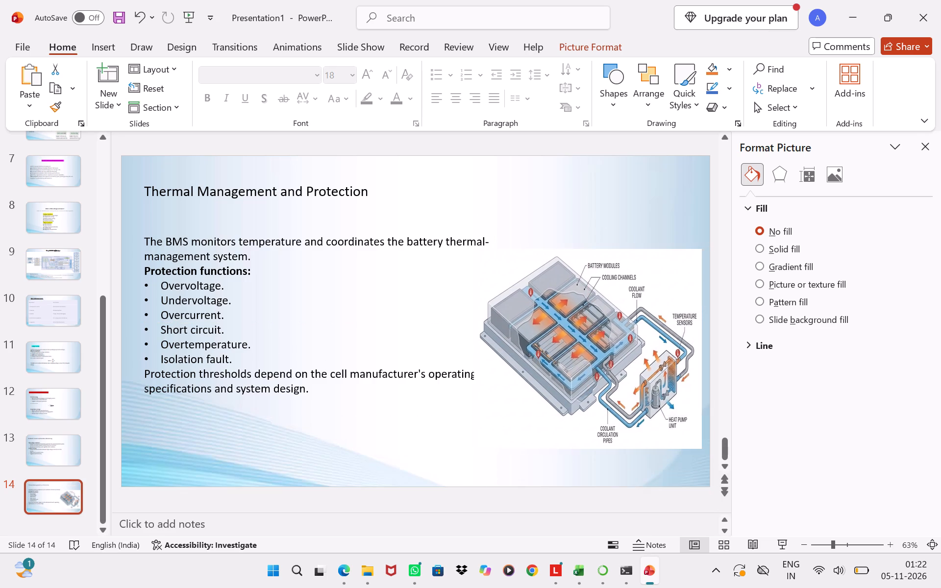
drag(633, 344, 641, 350)
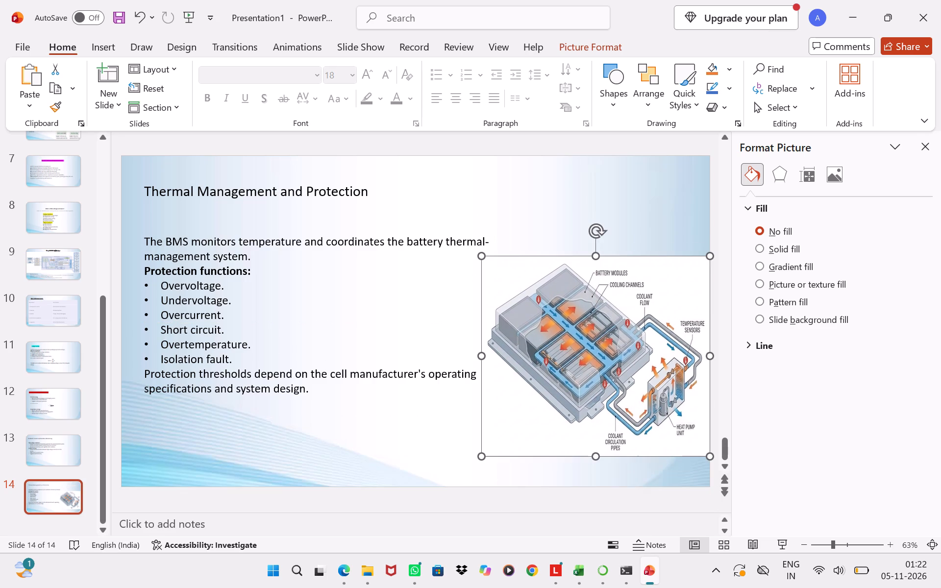
drag(710, 355, 710, 357)
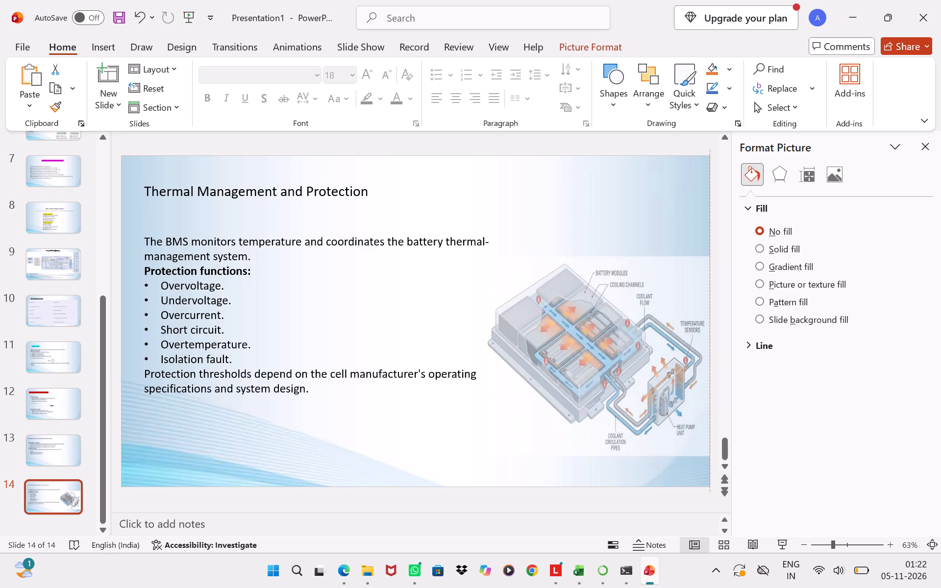
drag(710, 357, 702, 359)
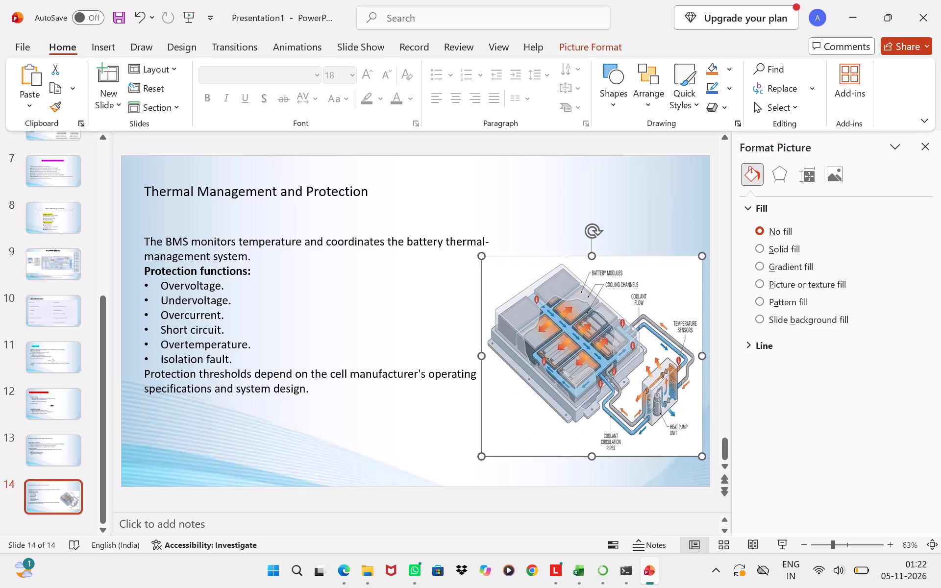
click(359, 322)
click(548, 206)
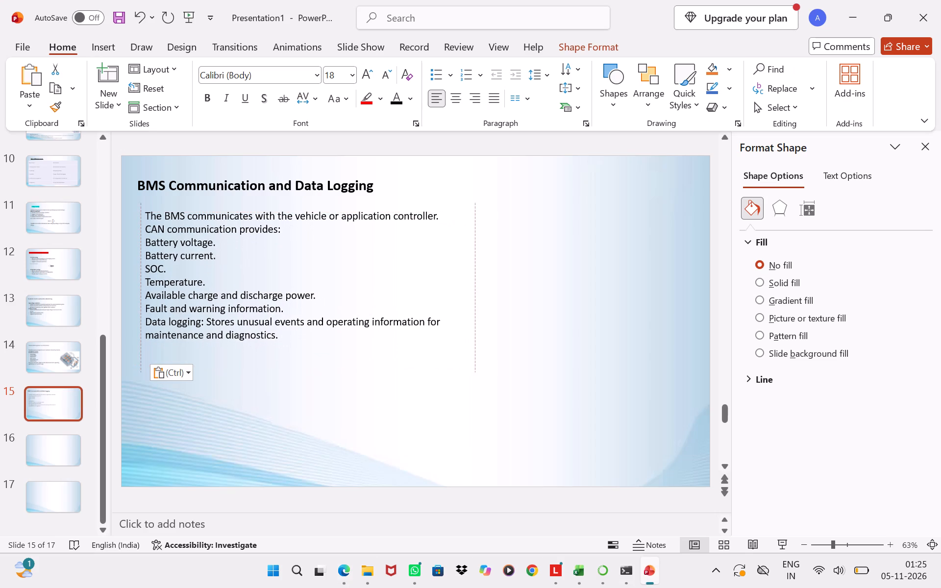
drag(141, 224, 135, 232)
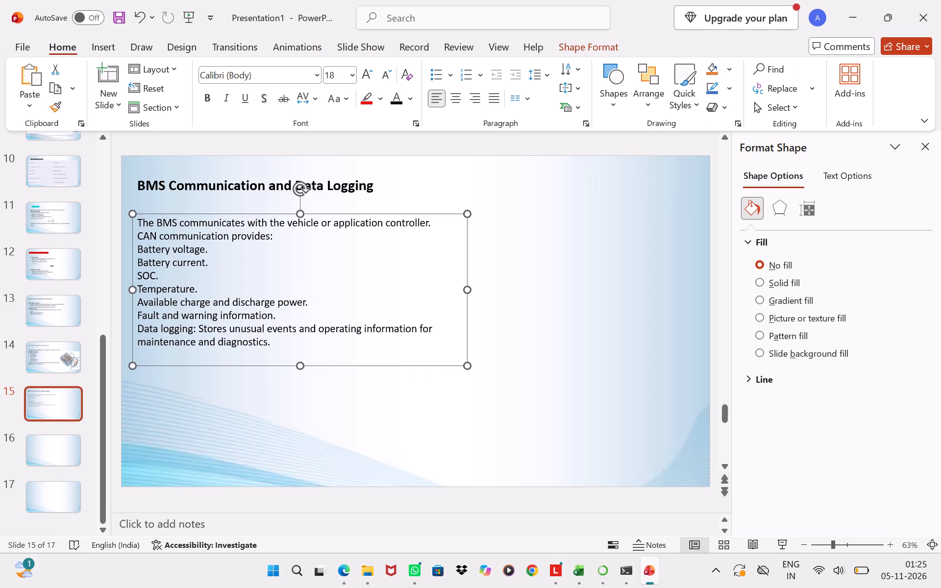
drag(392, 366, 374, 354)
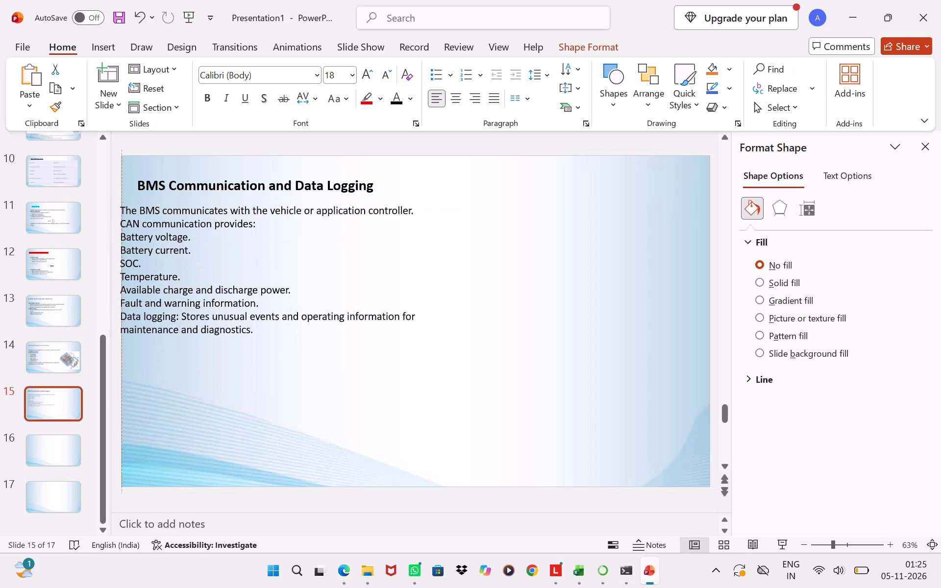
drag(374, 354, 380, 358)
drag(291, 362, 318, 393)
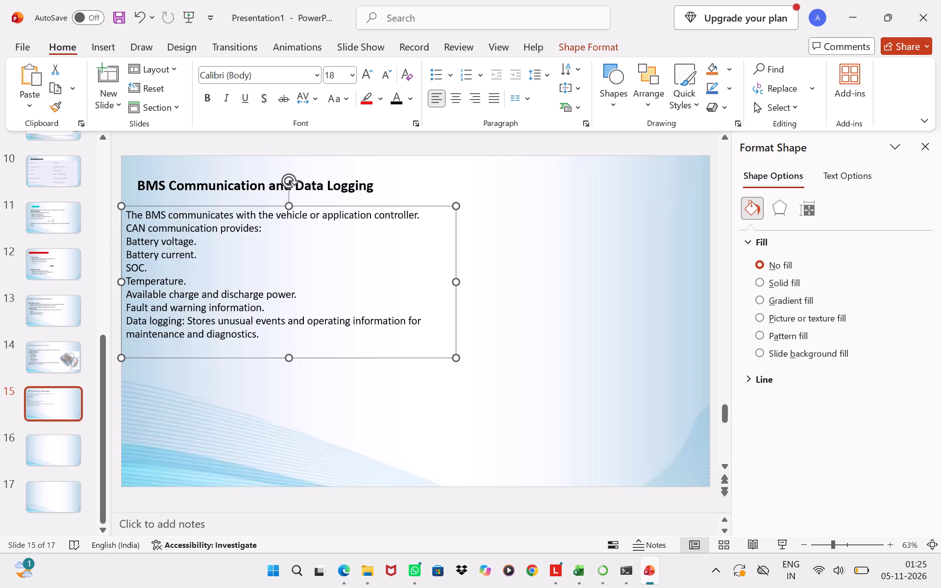
Set the font size of slide 15's body text to 20.
click(353, 76)
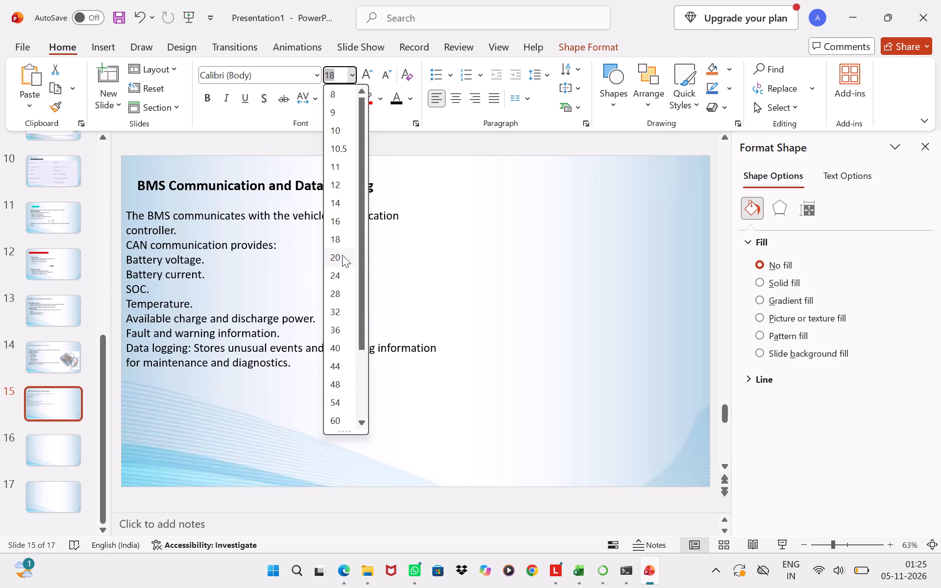
click(342, 255)
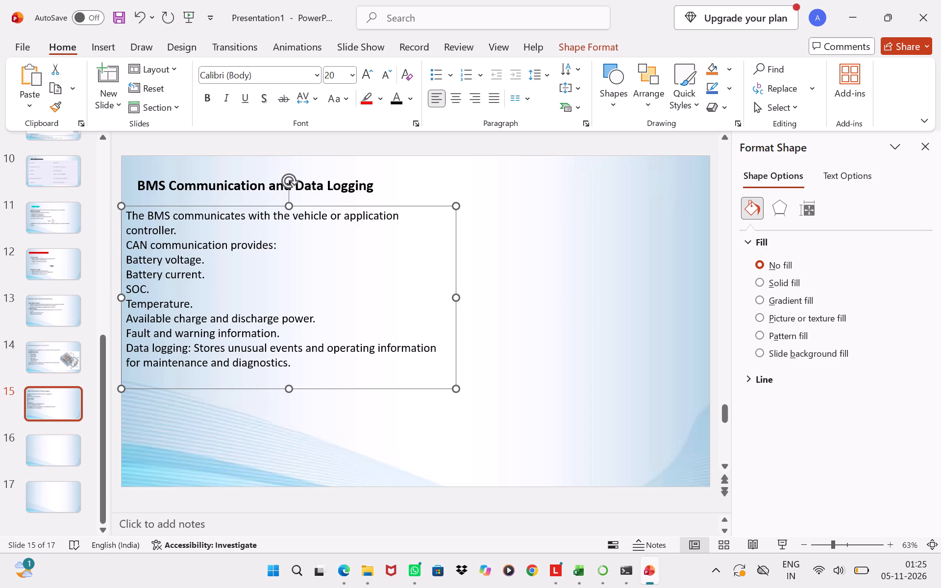
Move the body text box just beneath the title so that their left edges line up.
drag(124, 245, 150, 249)
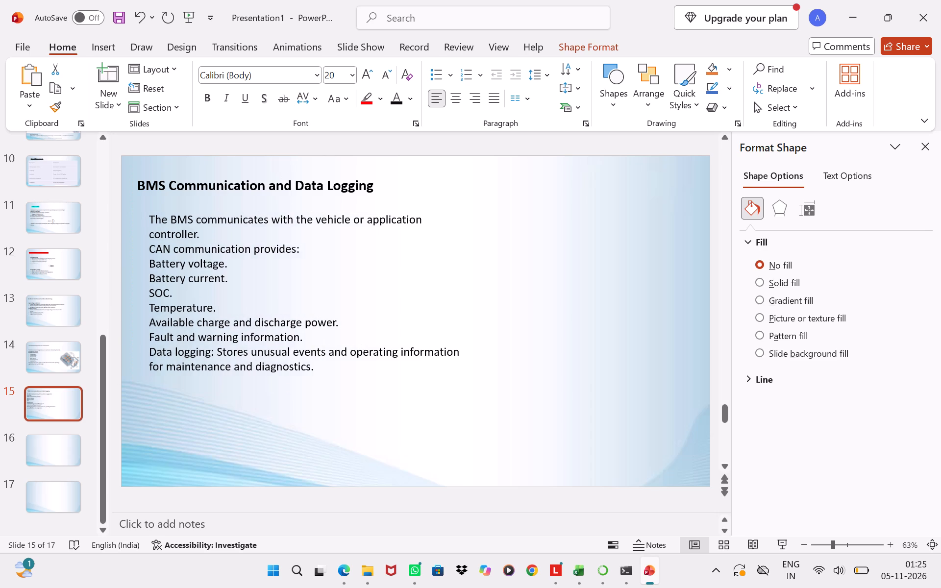
drag(150, 249, 135, 242)
click(538, 344)
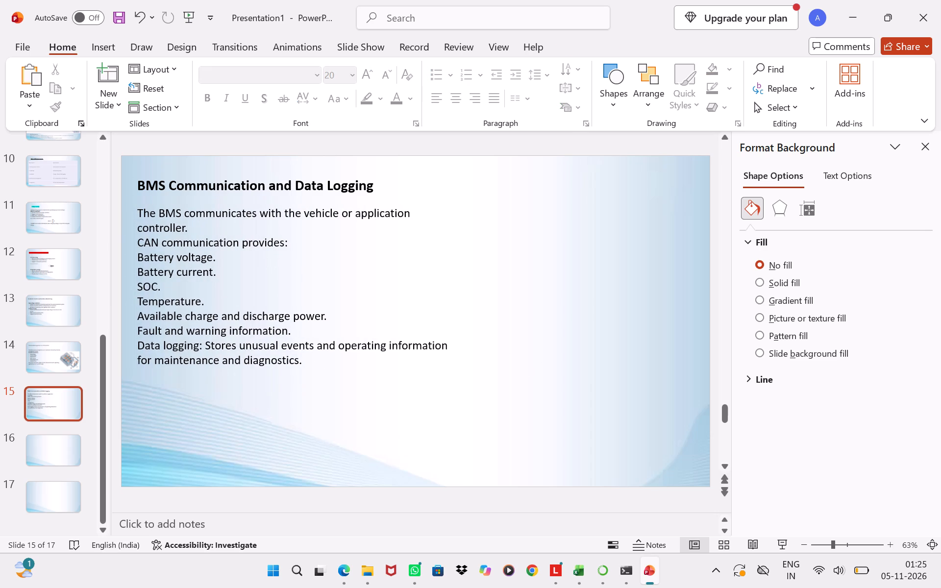
Make the line "CAN communication provides" bold in slide 15's body text.
click(134, 242)
drag(142, 245, 154, 247)
click(219, 413)
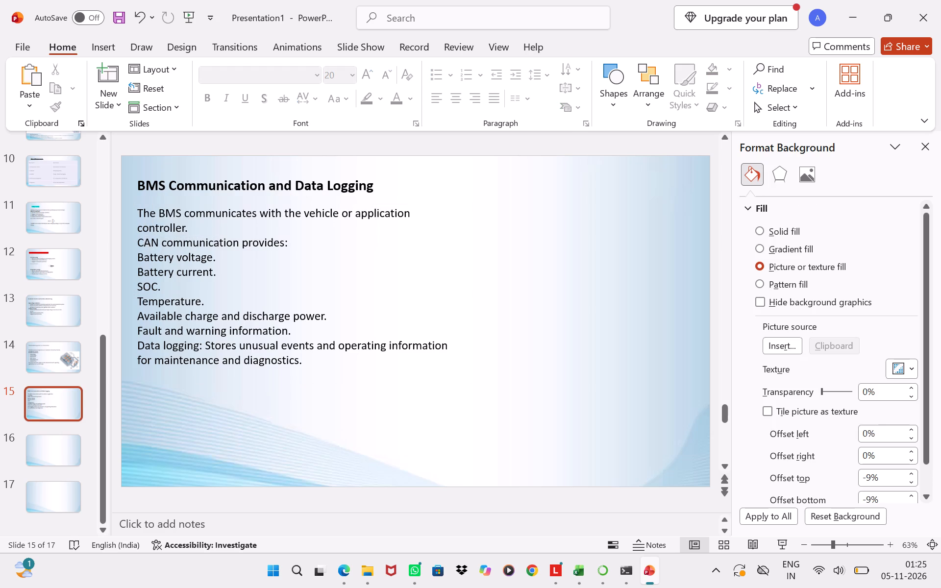
click(141, 244)
drag(141, 244, 264, 241)
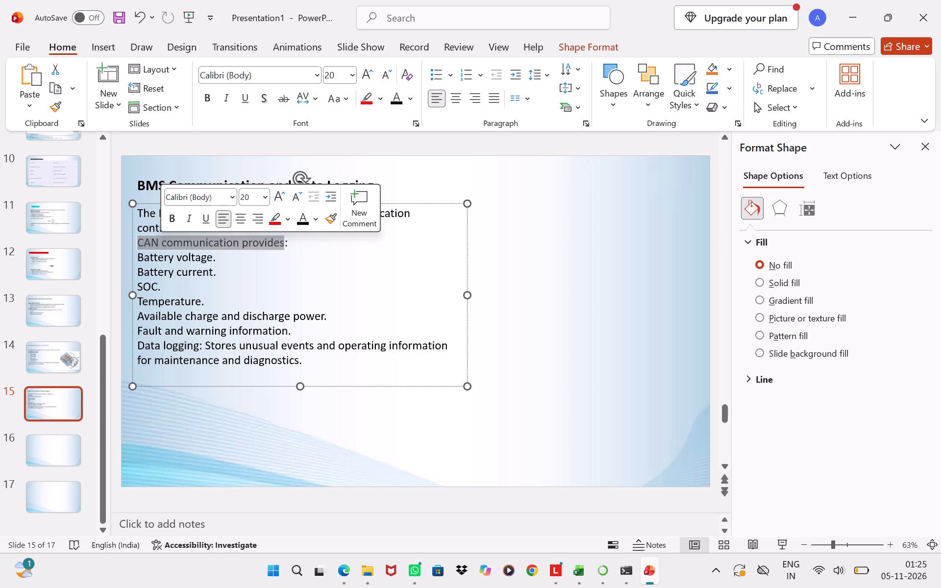
drag(264, 241, 283, 243)
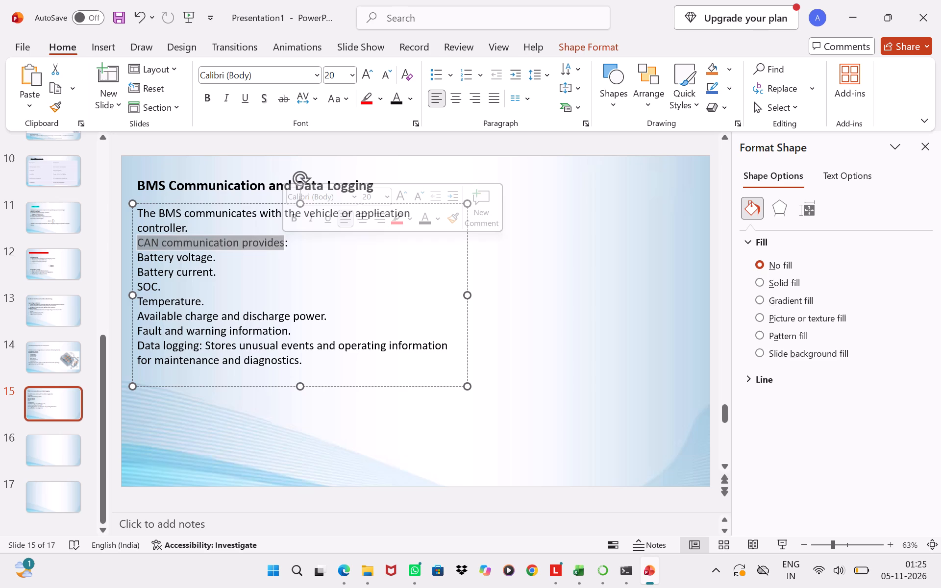
key(ctrl+b)
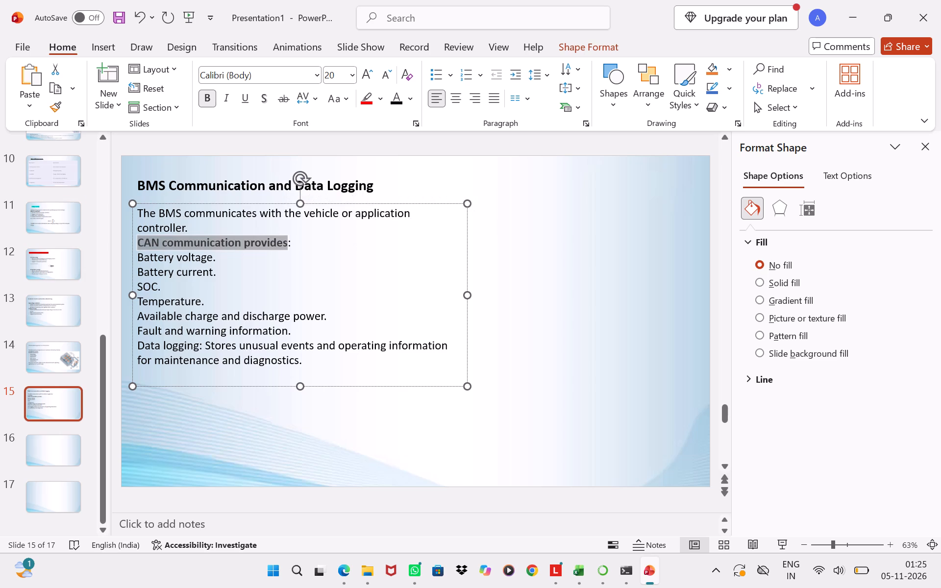
Check the slide 15 list in ChatGPT in Edge, and give PowerPoint's lines from "Battery voltage." to "Fault and warning information." filled square bullets.
click(351, 568)
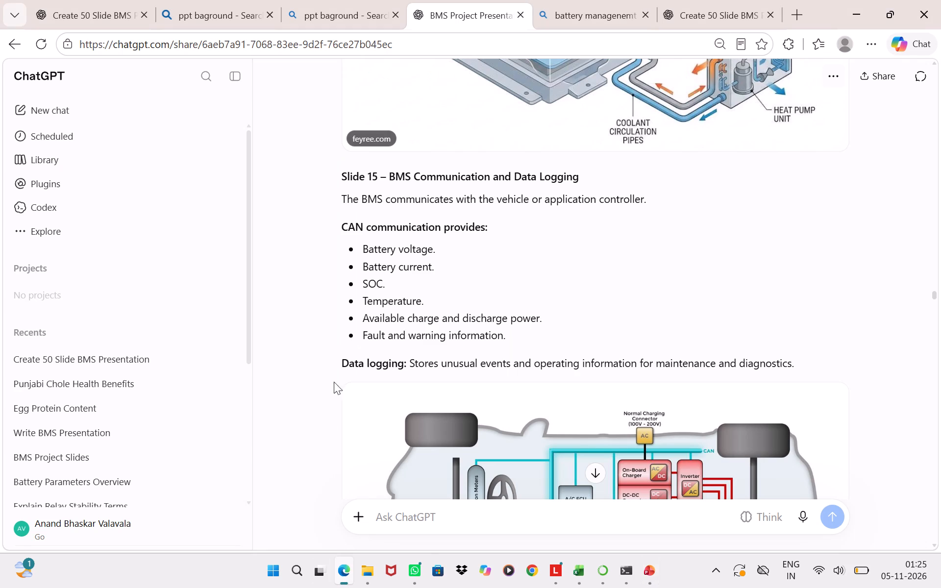
click(648, 572)
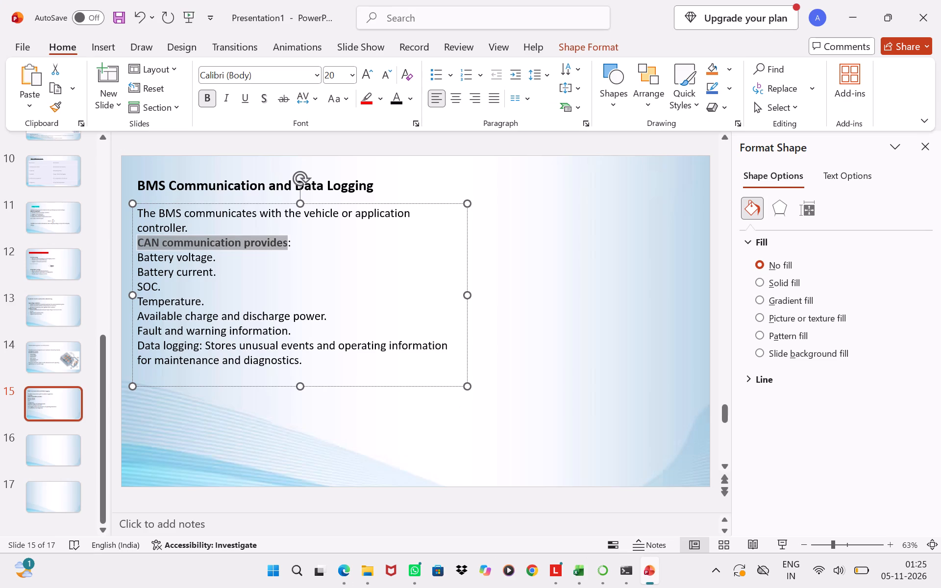
click(138, 259)
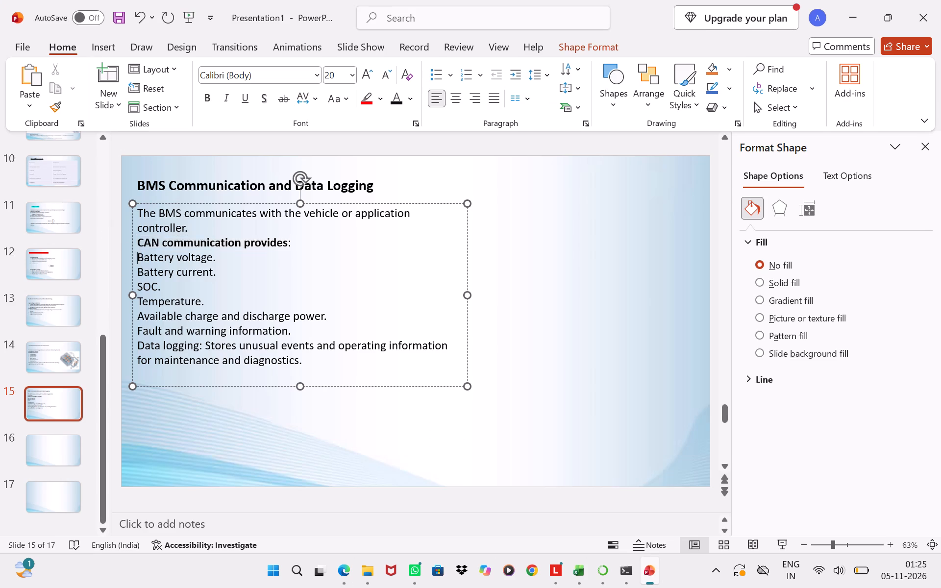
drag(138, 259, 300, 336)
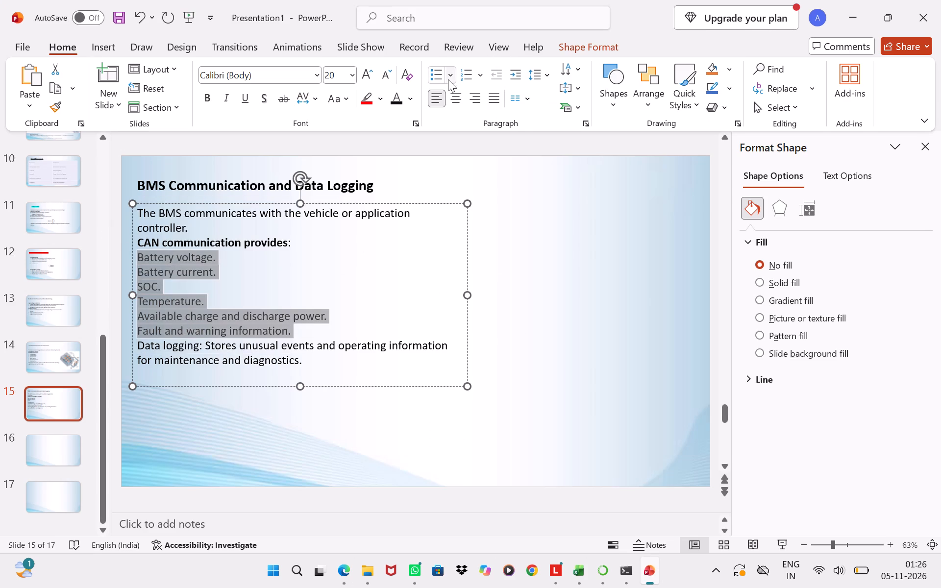
click(451, 77)
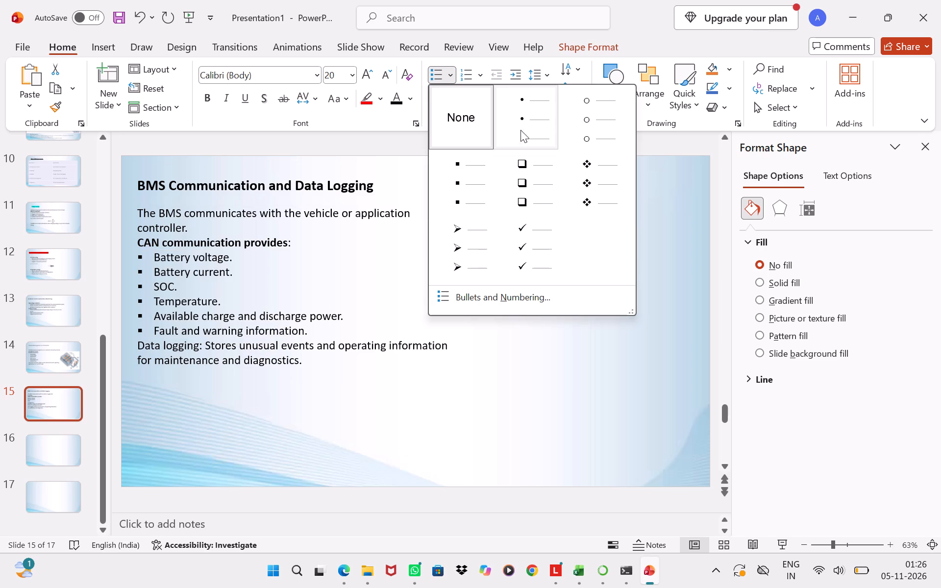
click(470, 184)
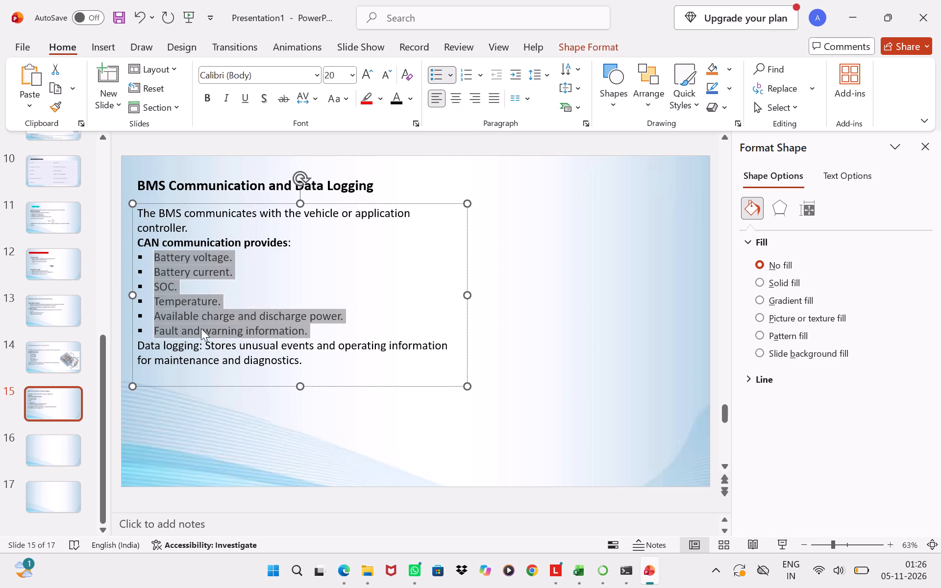
Compare with the ChatGPT source in Edge and make the words "Data logging" bold in slide 15's body text in PowerPoint.
click(347, 575)
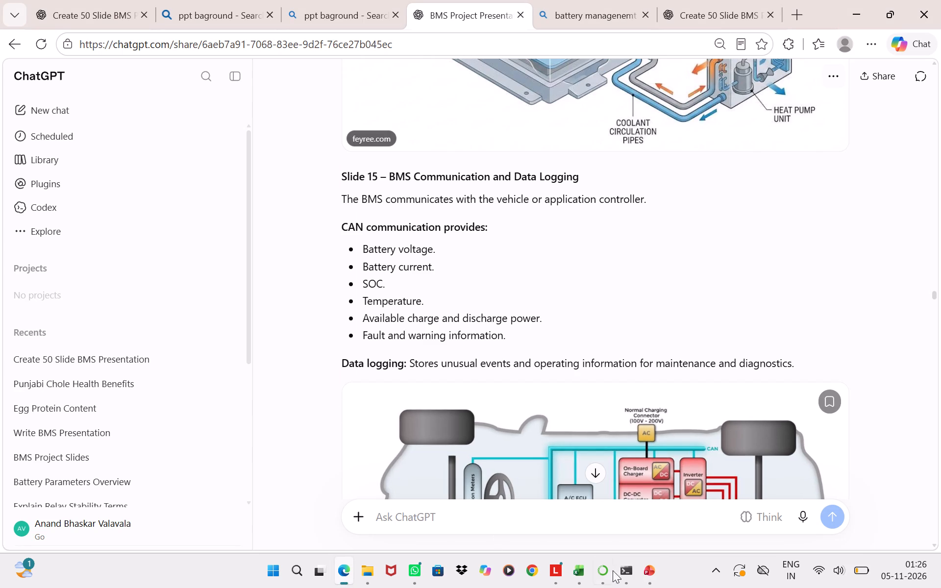
click(650, 577)
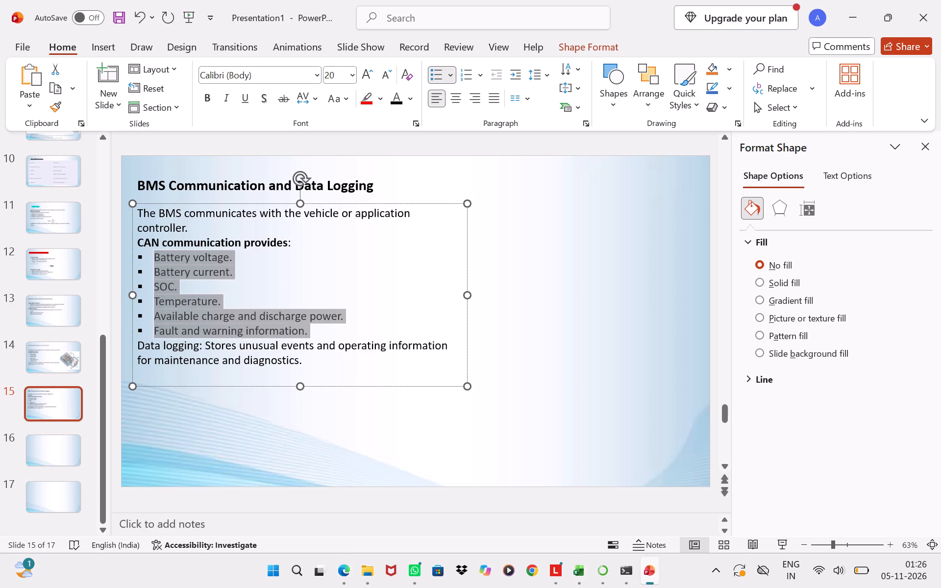
click(139, 345)
drag(139, 345, 164, 345)
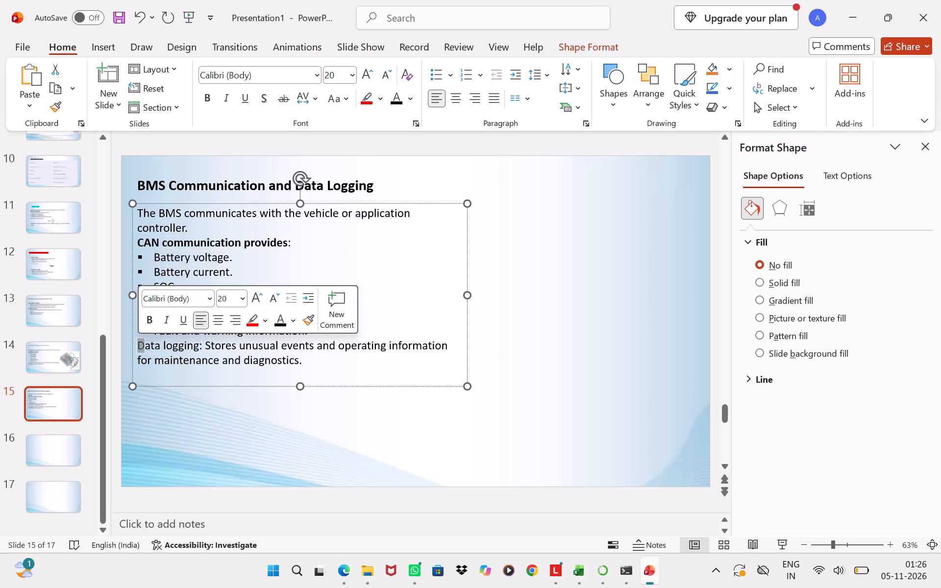
drag(164, 345, 198, 345)
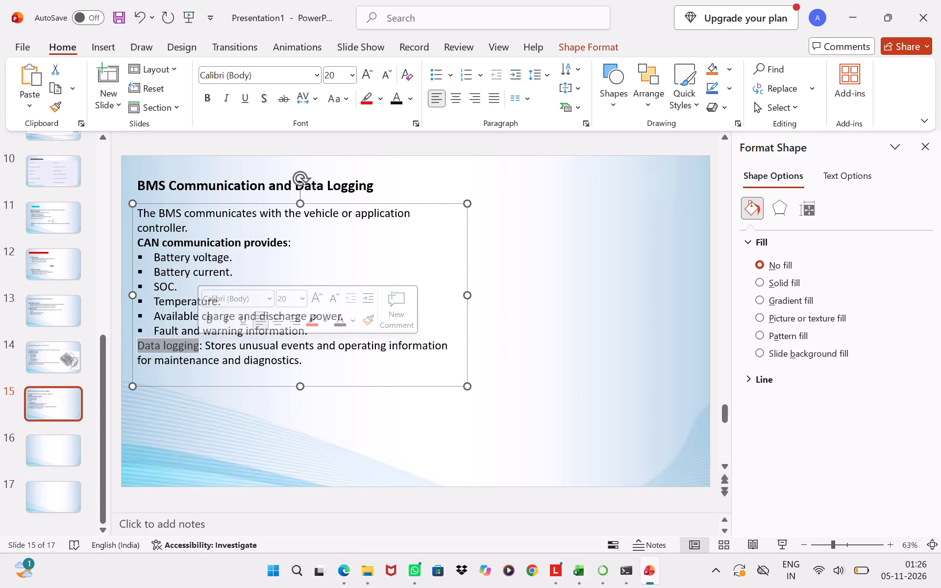
key(ctrl+b)
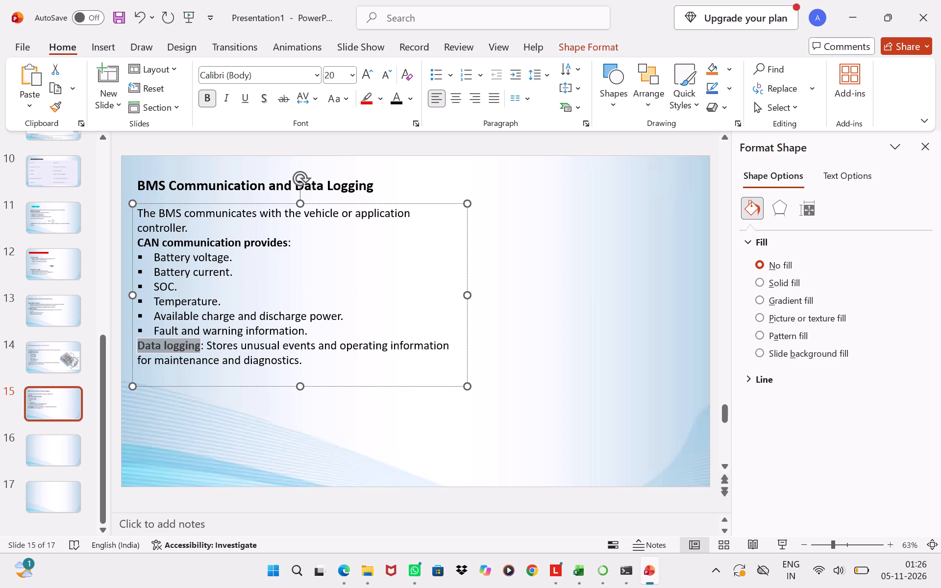
click(293, 295)
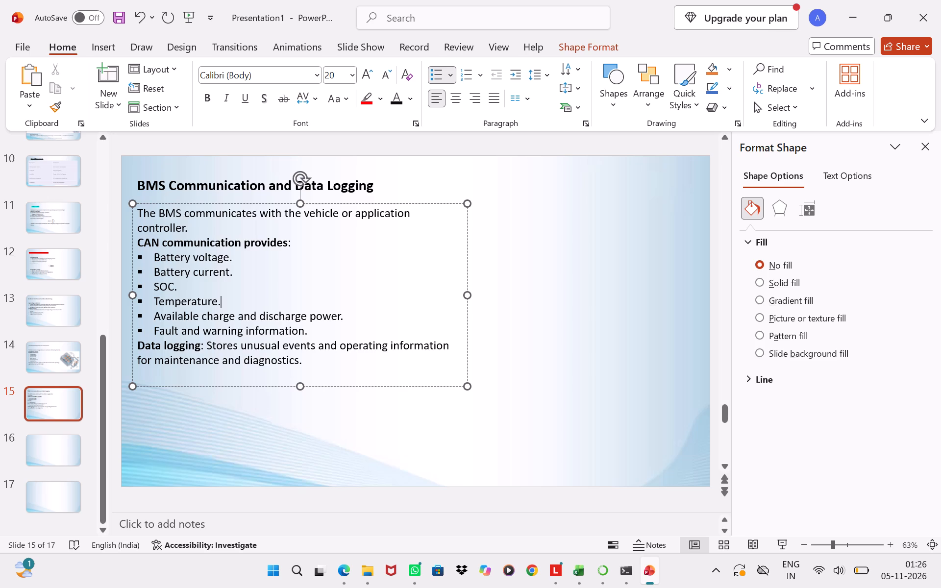
drag(359, 278, 371, 296)
click(507, 344)
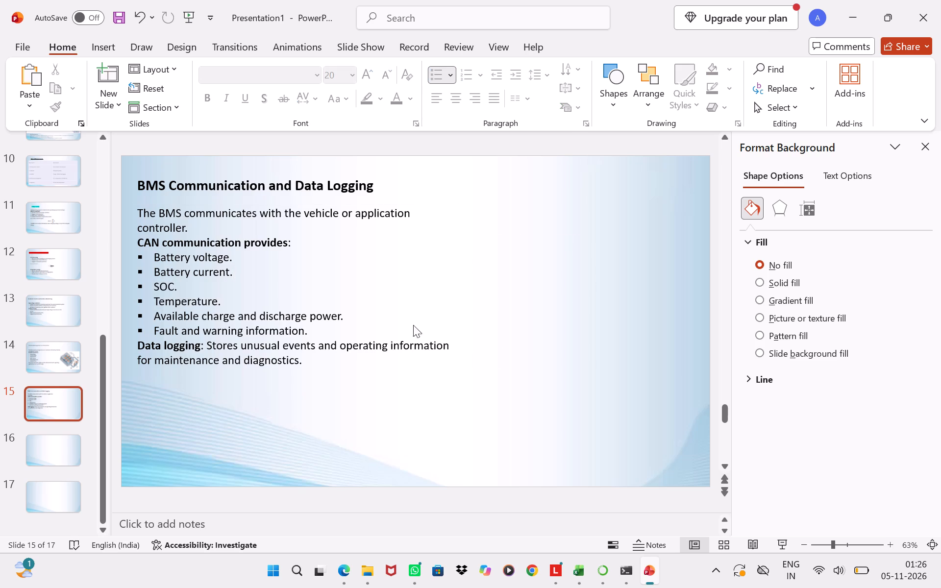
Move slide 15's body text box slightly down and right, leaving a wider gap below the title.
click(280, 261)
drag(320, 383, 321, 392)
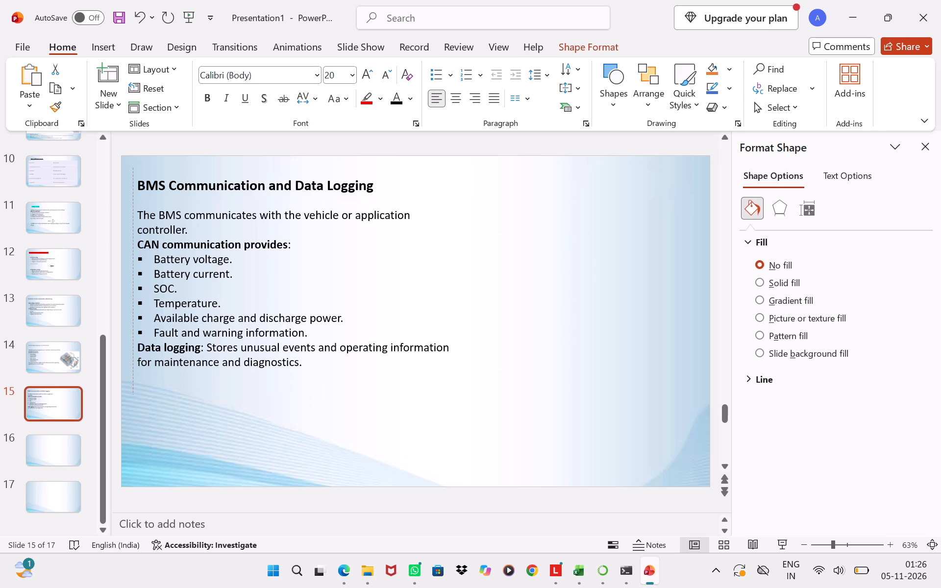
drag(321, 392, 325, 404)
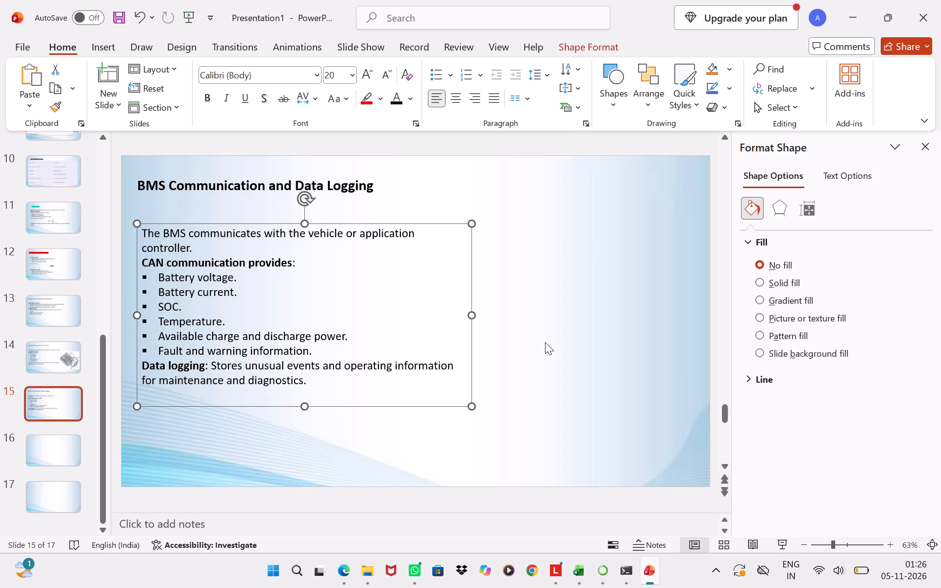
click(545, 342)
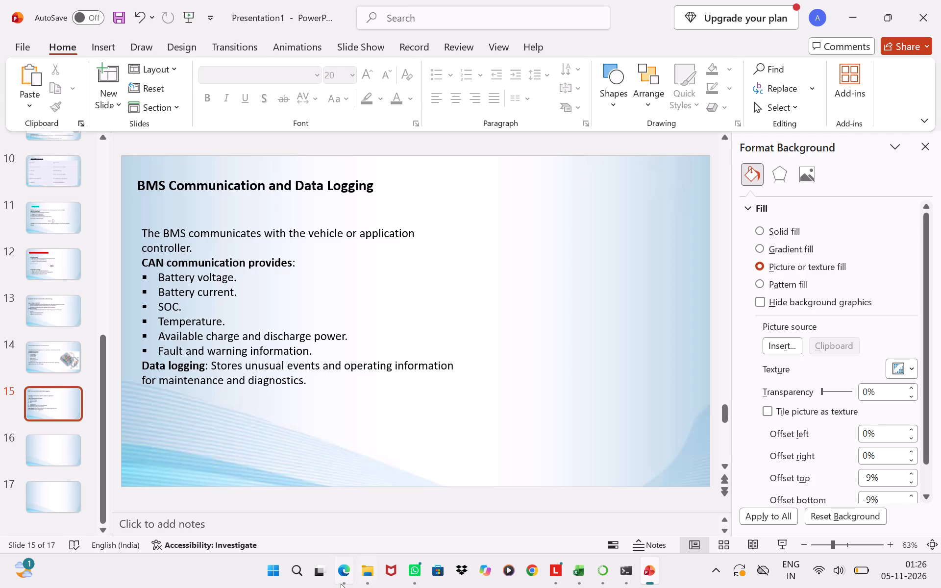
Switch to ChatGPT in Edge, open slide 15's vehicle CAN diagram full size, copy the image and close the enlarged view.
click(341, 584)
scroll(416, 450, down, 2)
scroll(416, 392, down, 3)
scroll(560, 230, down, 3)
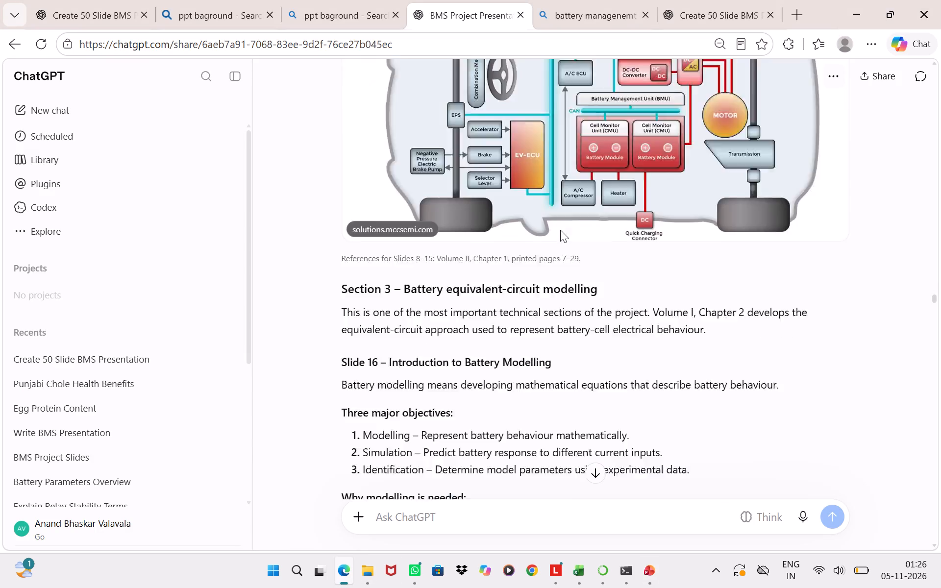
scroll(561, 232, up, 3)
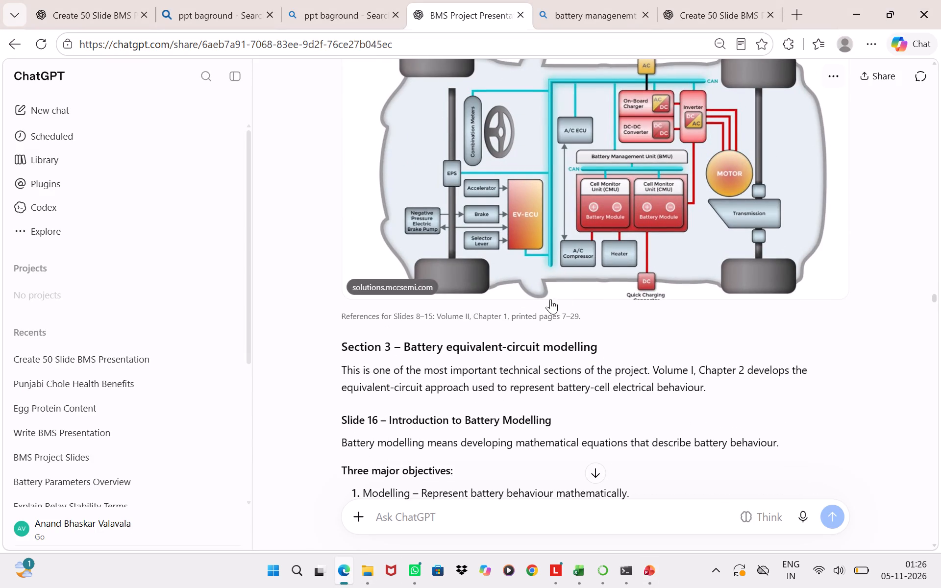
scroll(469, 362, up, 1)
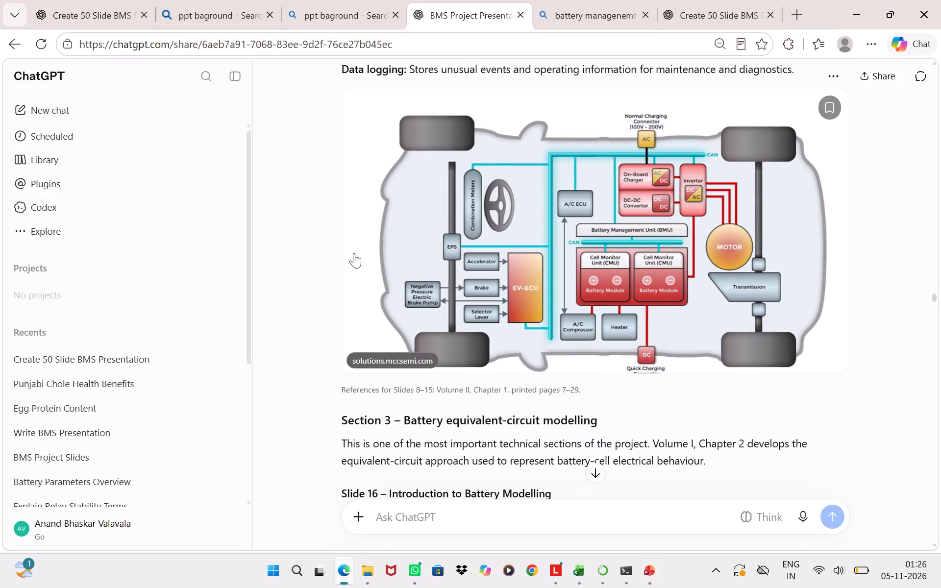
click(493, 223)
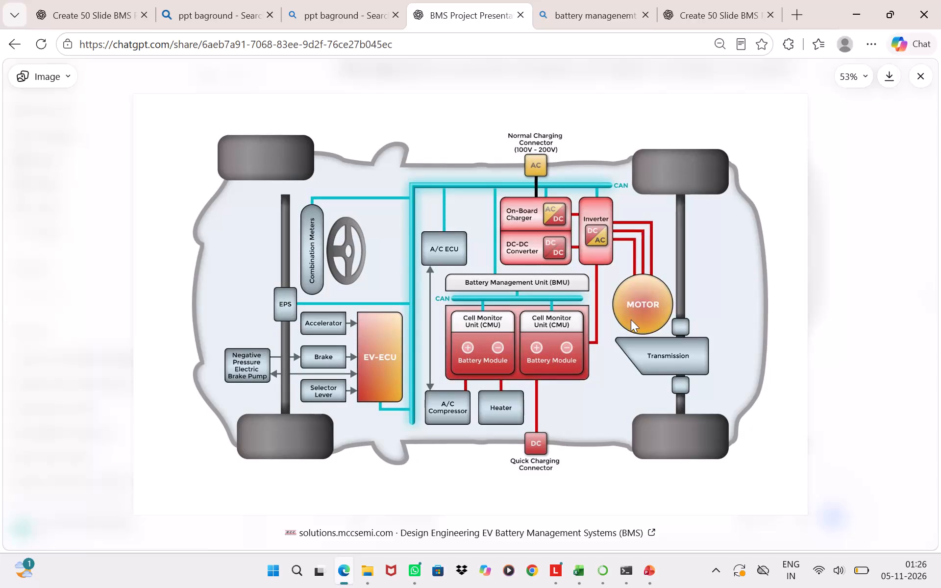
right_click(630, 319)
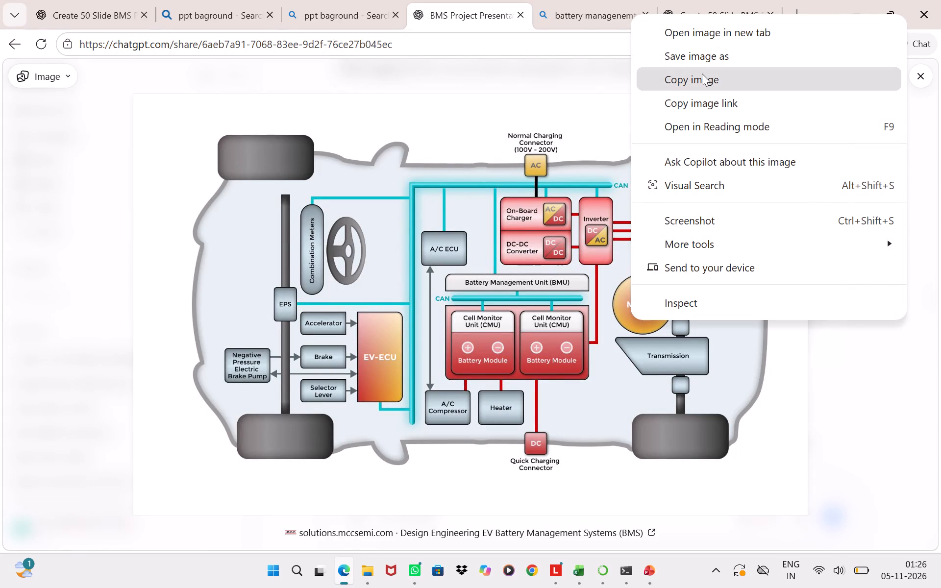
click(703, 73)
click(906, 183)
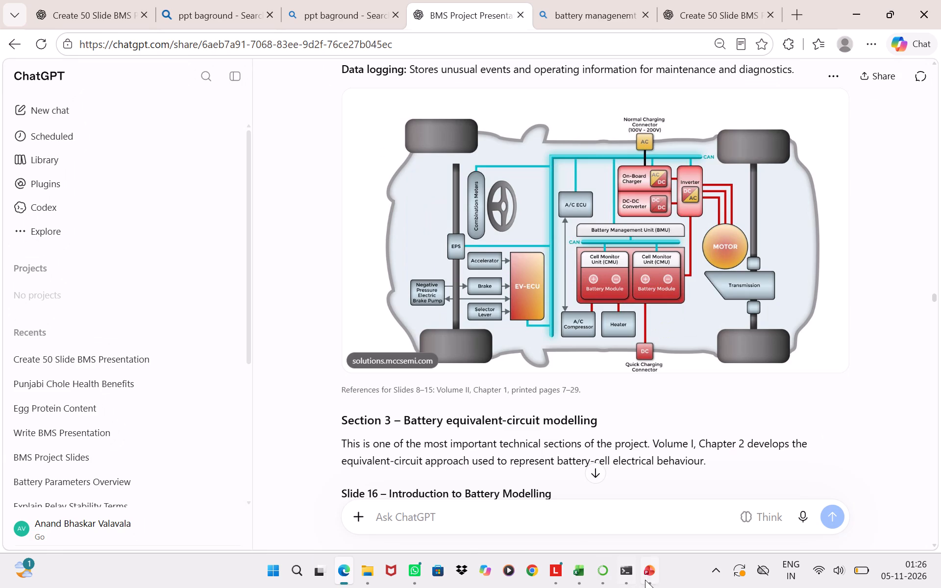
Return to PowerPoint, draw a text box in the blank area beside slide 15's body text, and paste the copied CAN diagram.
click(649, 578)
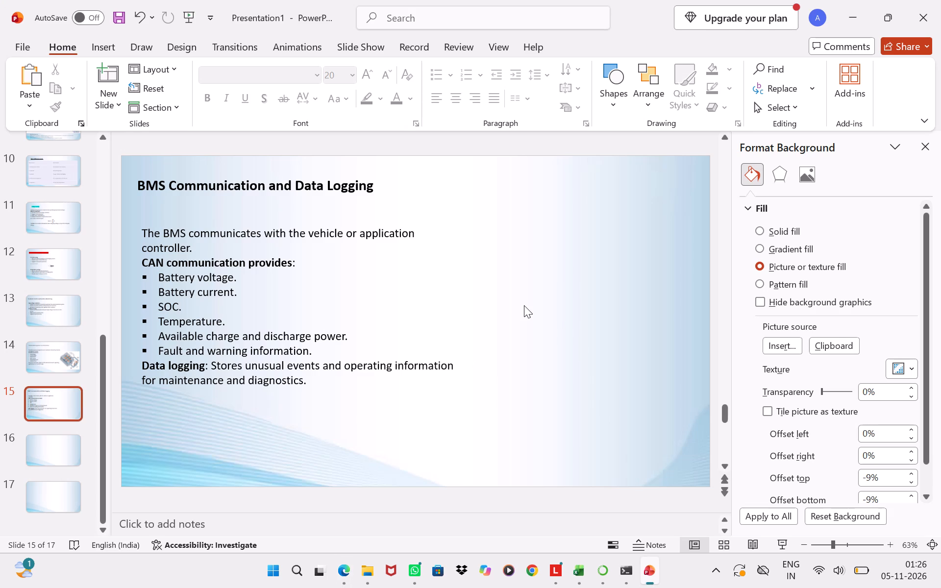
click(614, 102)
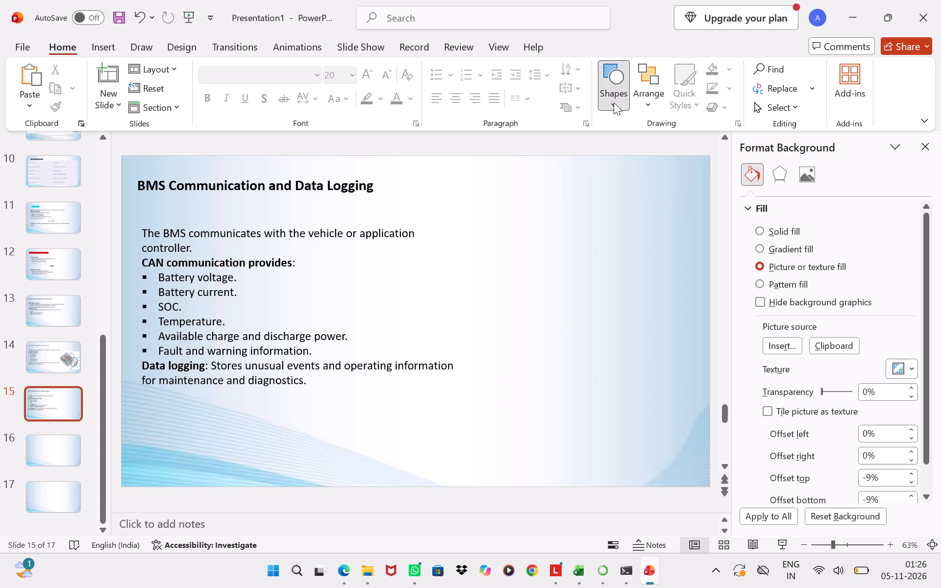
click(604, 144)
drag(489, 258, 696, 413)
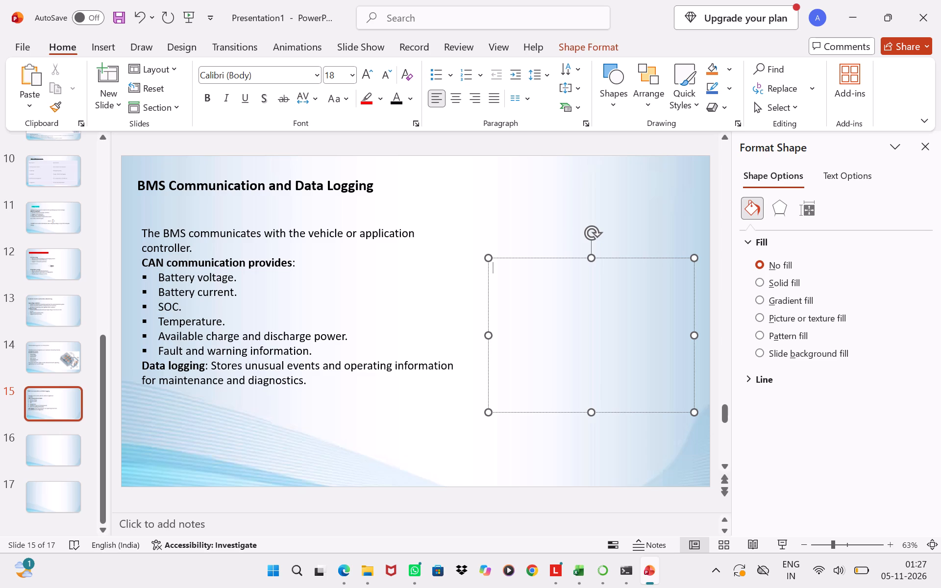
key(ctrl+v)
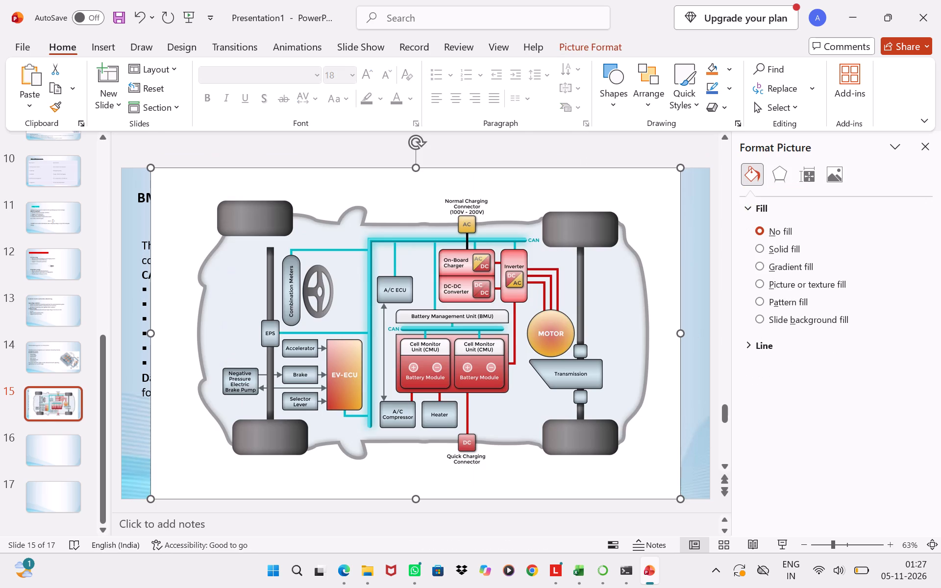
Reduce the height and width of slide 15's CAN diagram and shift it into the blank area beside the body text.
drag(415, 167, 422, 213)
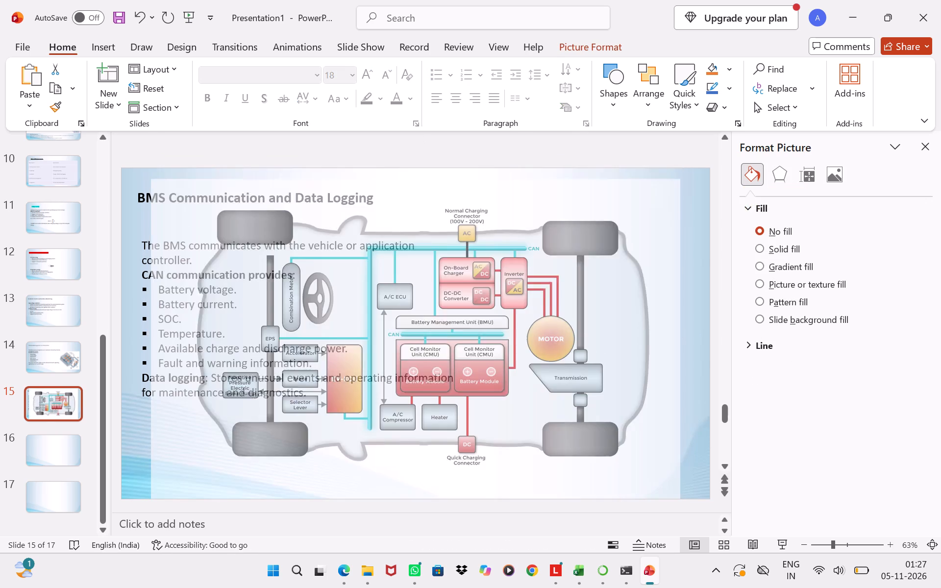
drag(422, 213, 424, 230)
drag(152, 353, 215, 362)
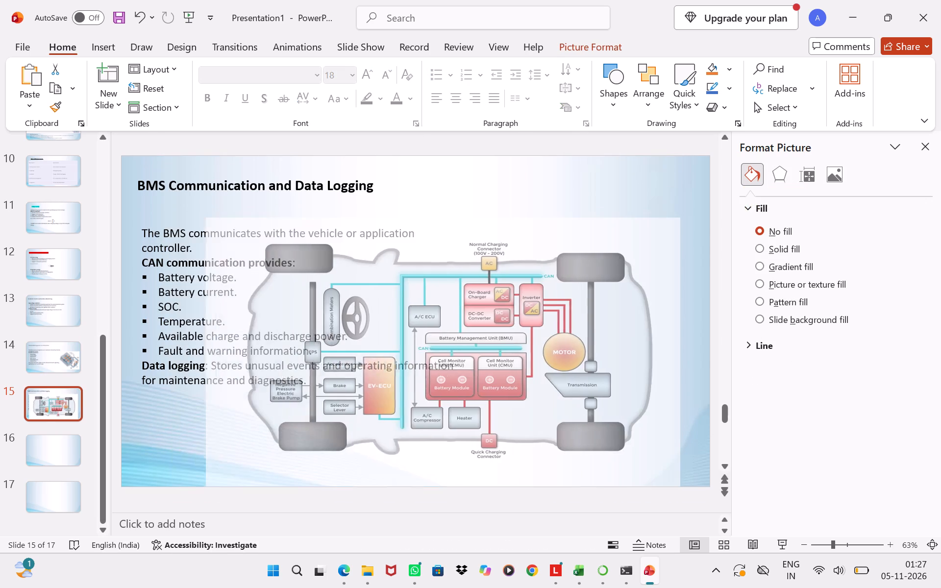
drag(215, 362, 324, 362)
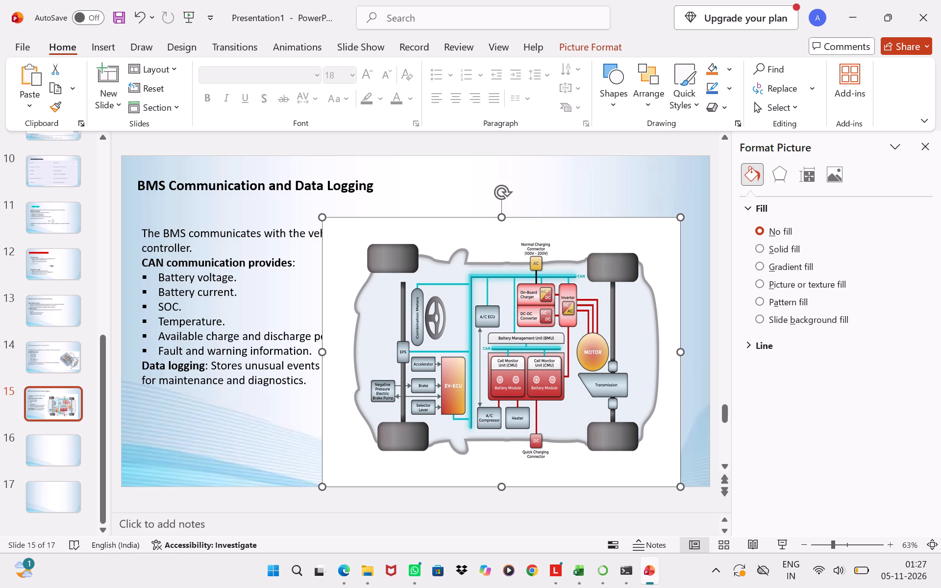
drag(508, 487, 539, 467)
drag(713, 333, 699, 337)
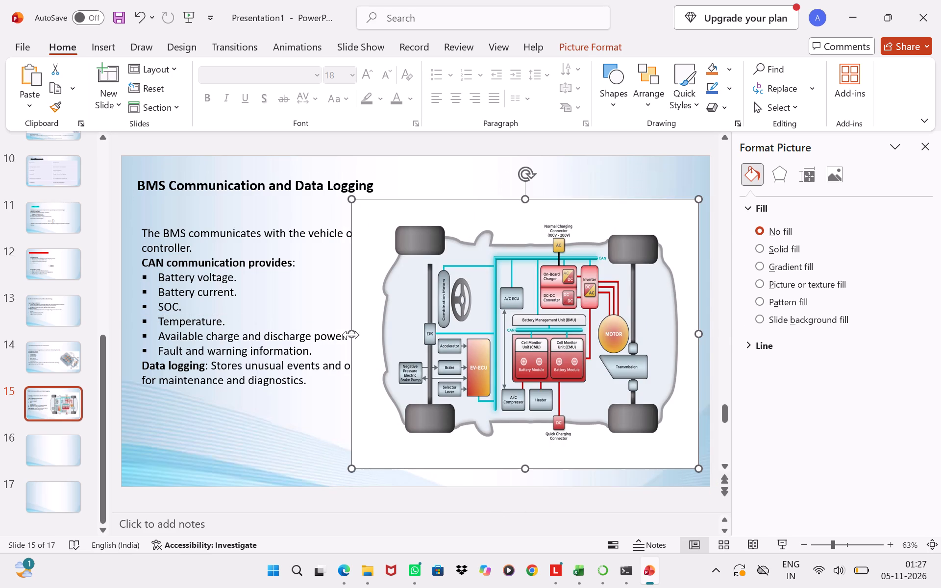
drag(351, 335, 453, 350)
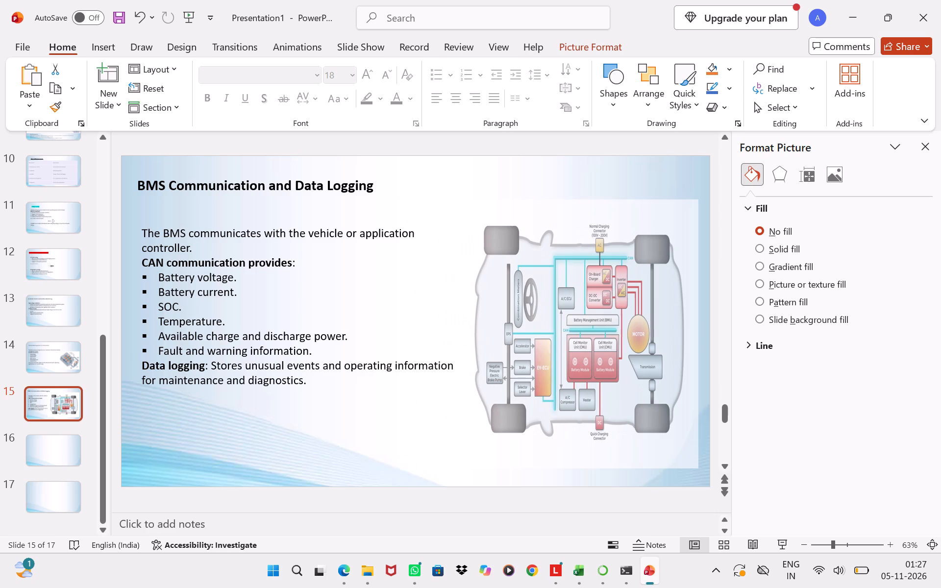
drag(453, 350, 443, 351)
Position the CAN diagram clear of slide 15's body text, narrow it slightly, and lower its top edge level with the text box's top.
drag(605, 468, 607, 454)
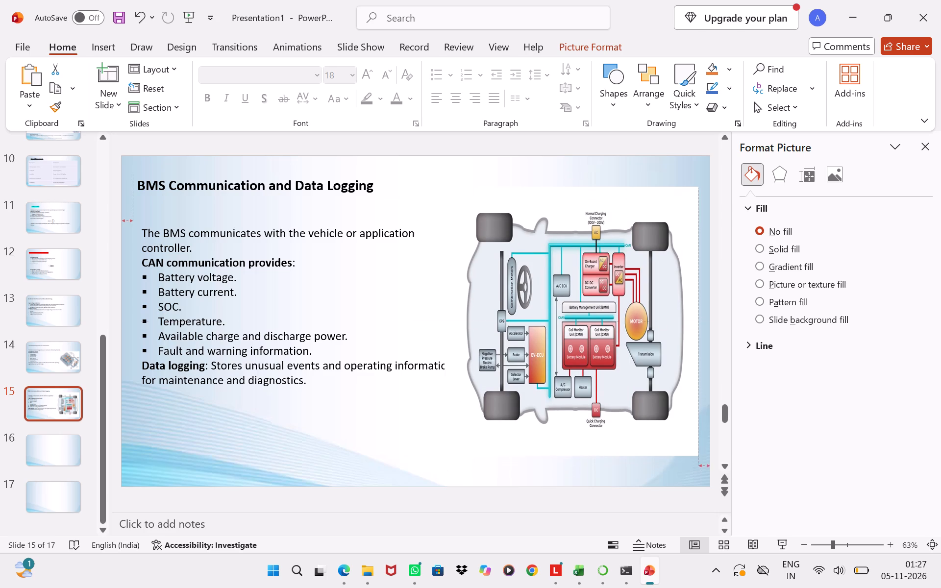
drag(607, 454, 604, 455)
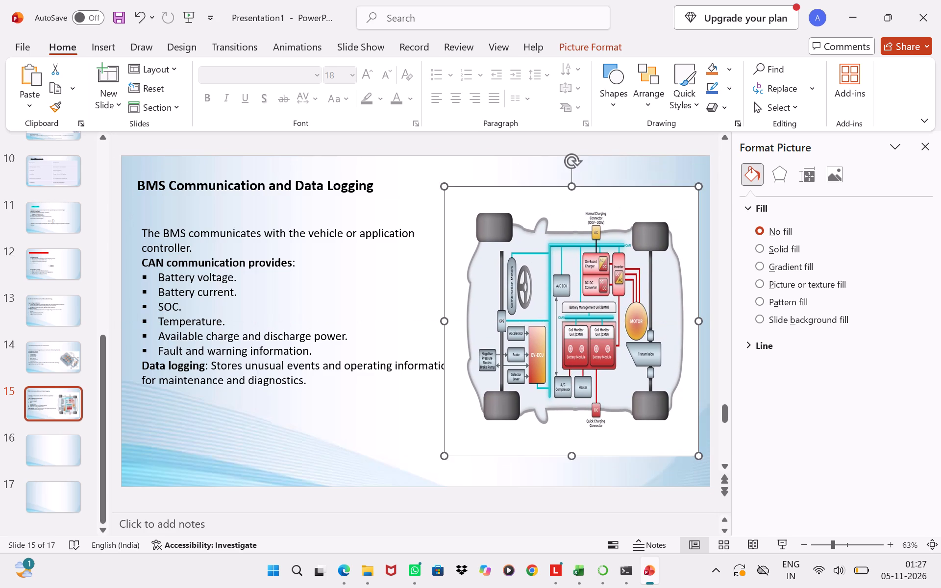
drag(590, 451, 607, 447)
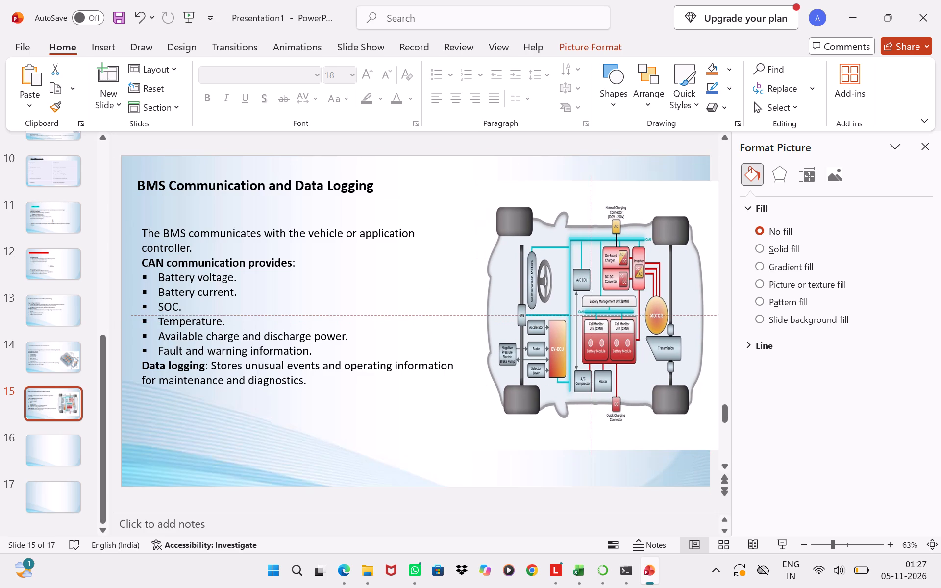
drag(607, 447, 598, 453)
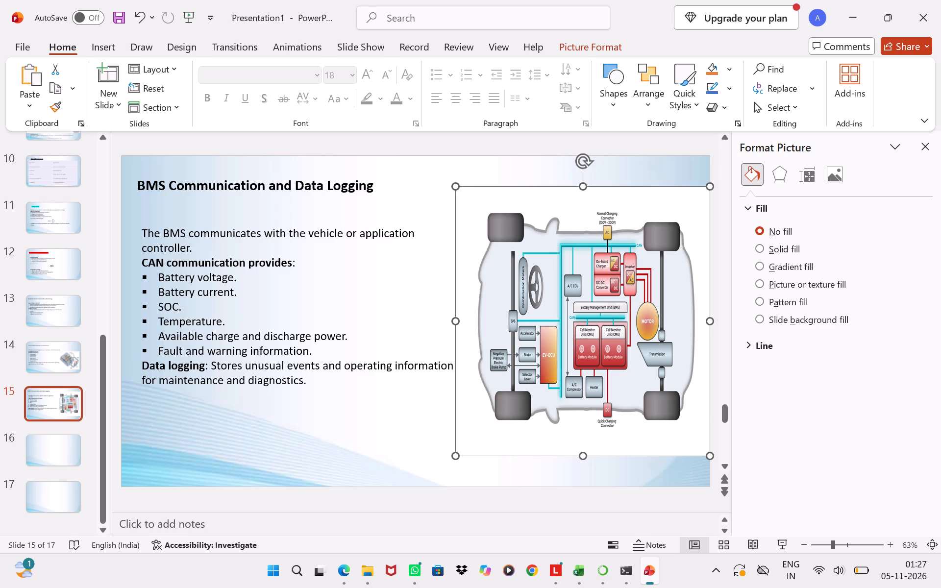
drag(712, 323, 701, 324)
drag(577, 186, 577, 213)
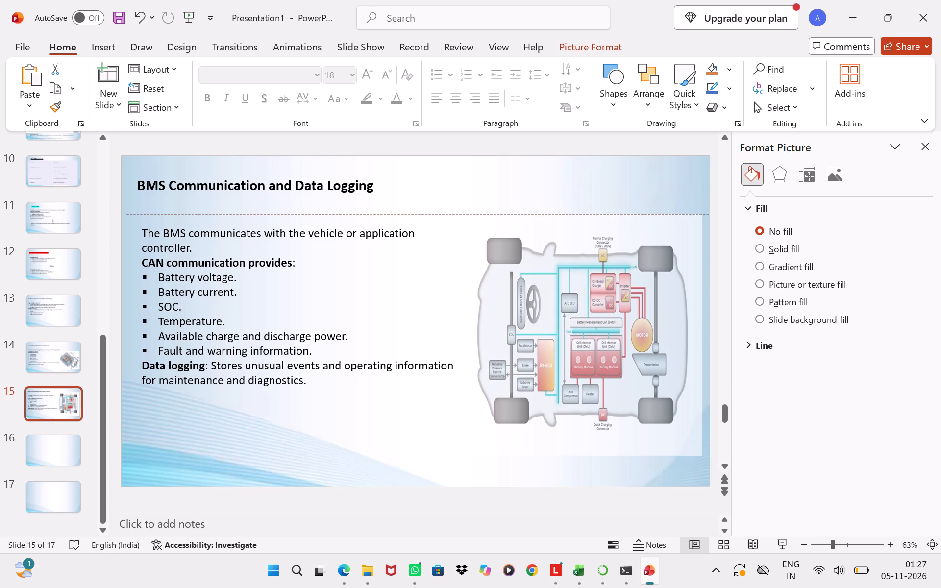
drag(577, 213, 577, 222)
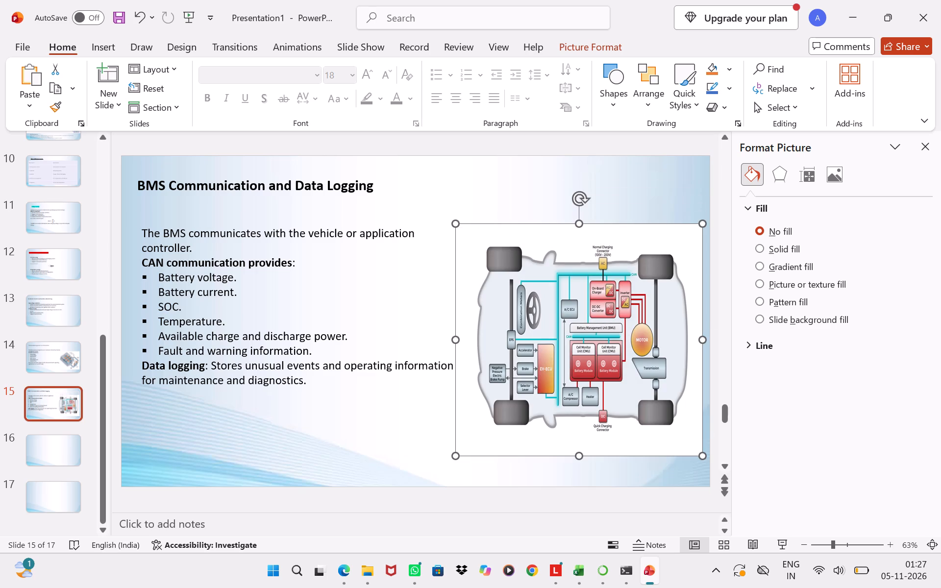
click(319, 407)
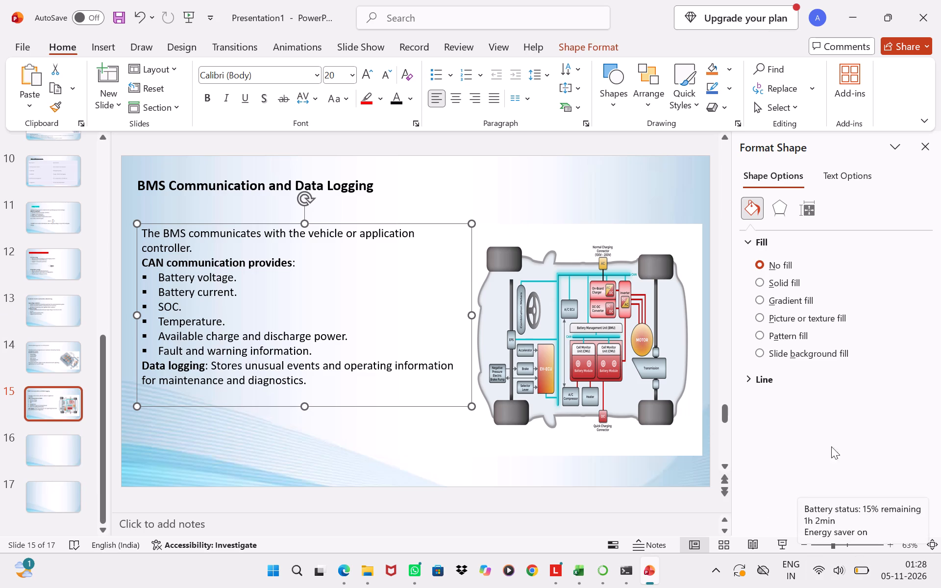
Go to slide 16, copy its title "Introduction to Battery Modelling" from ChatGPT in Edge, and return to PowerPoint.
click(54, 440)
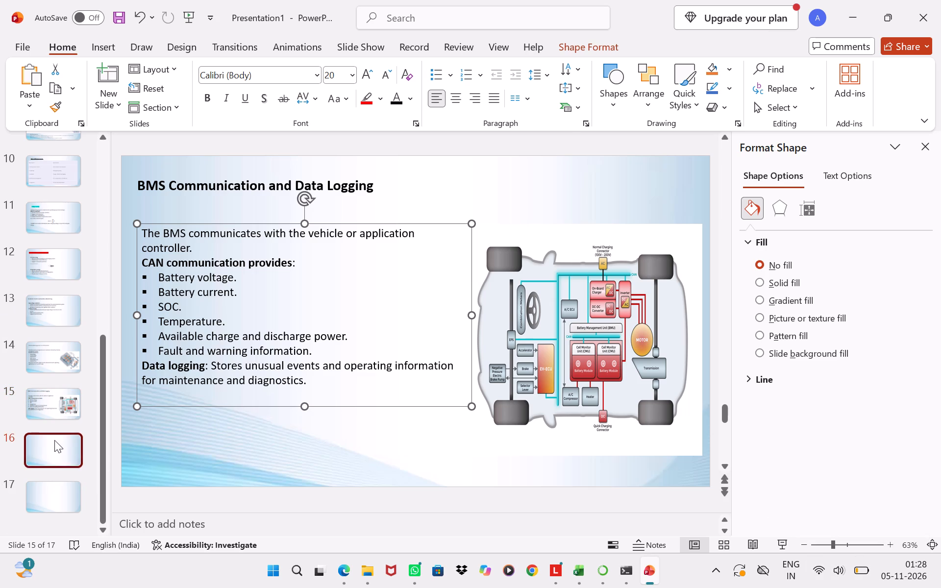
click(344, 575)
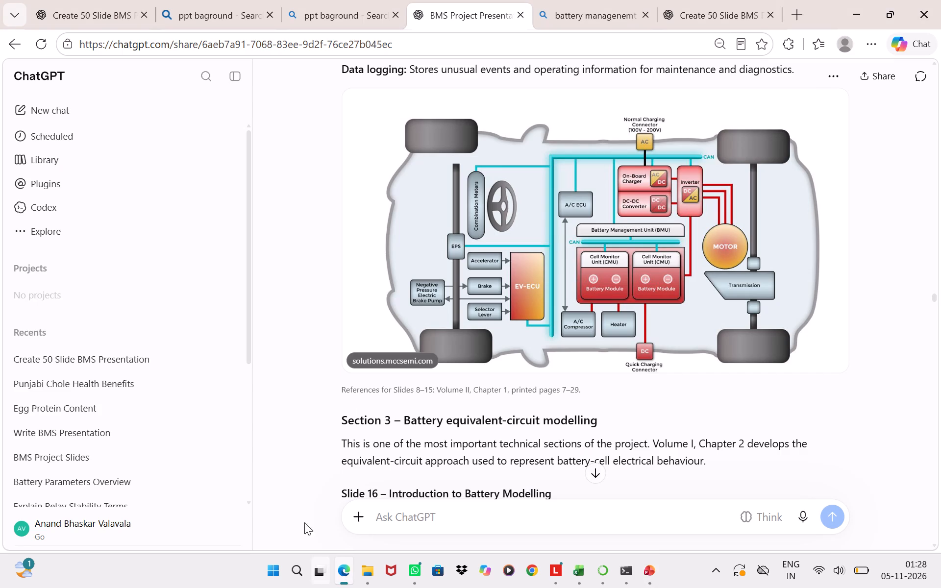
scroll(461, 226, down, 3)
scroll(391, 371, down, 4)
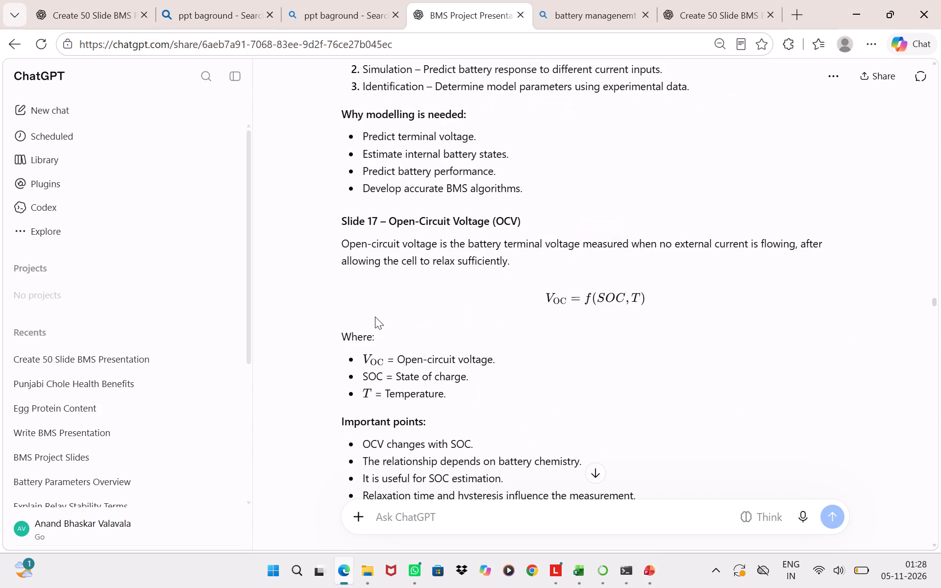
scroll(382, 314, up, 4)
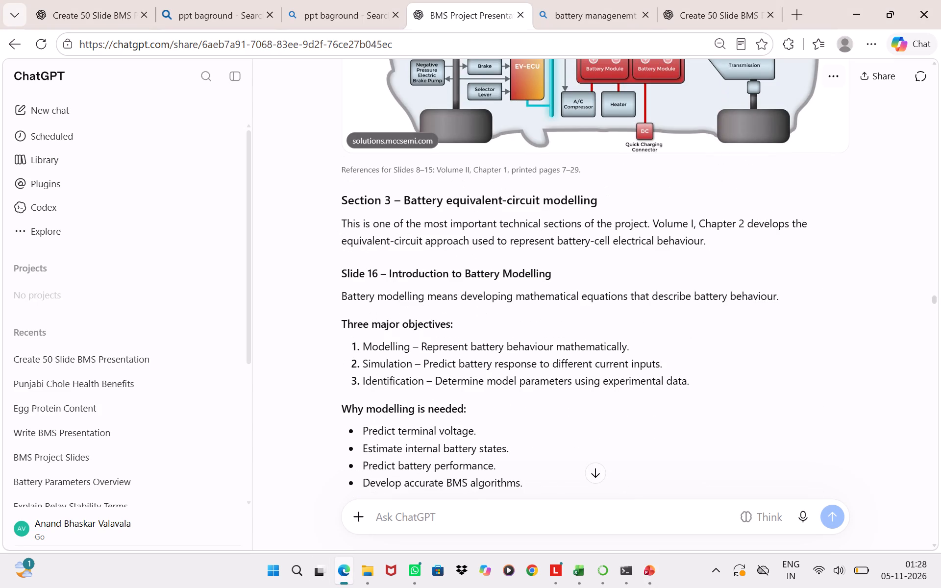
drag(391, 272, 539, 274)
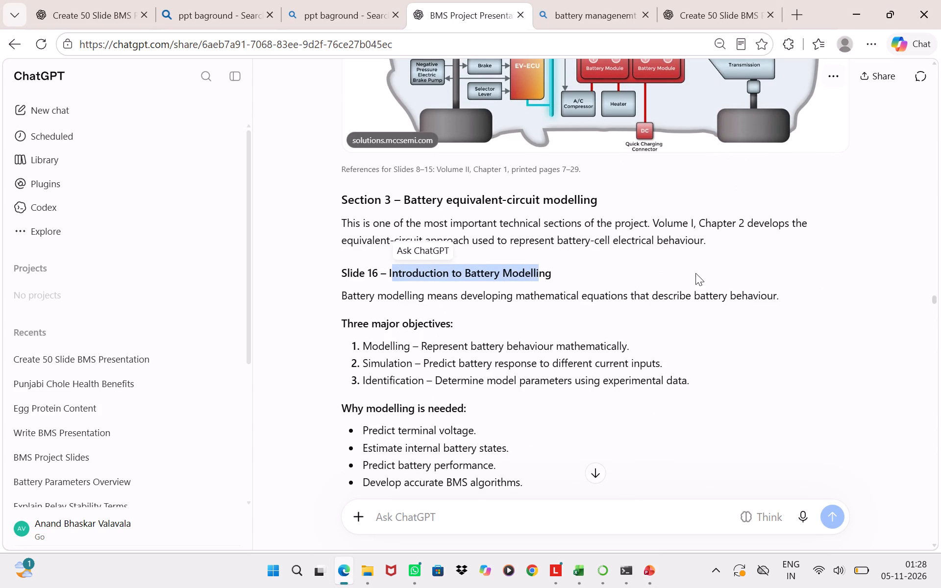
click(695, 273)
drag(386, 273, 515, 273)
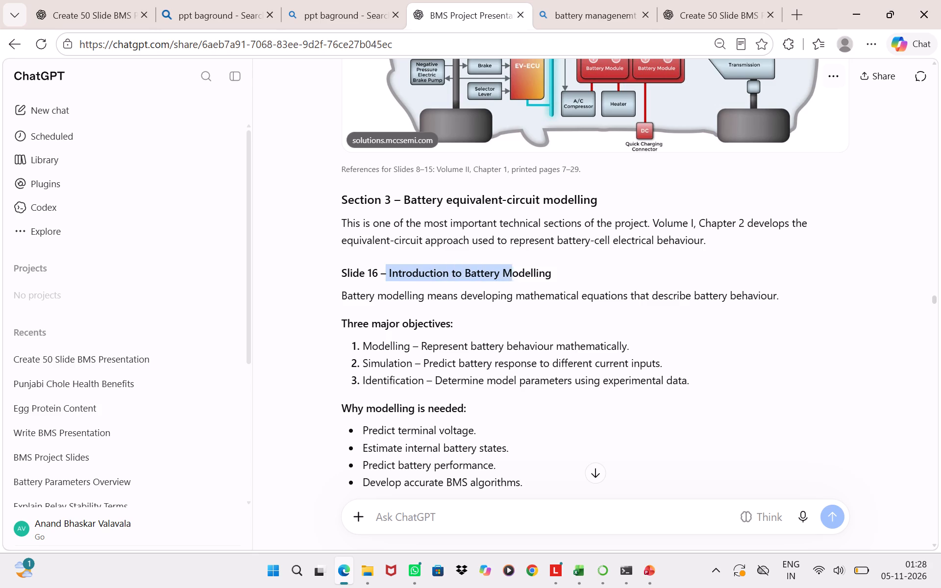
drag(515, 273, 560, 274)
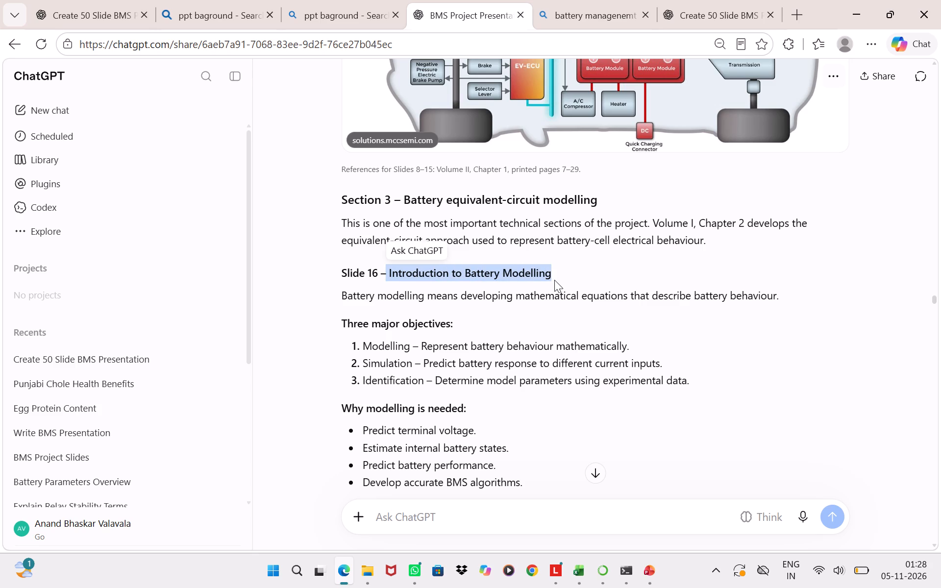
key(ctrl+c)
click(644, 573)
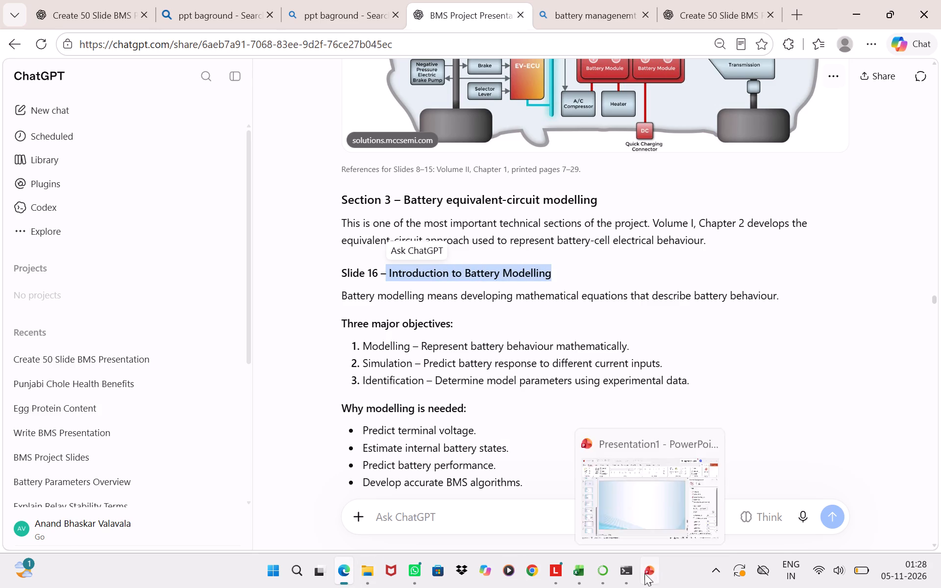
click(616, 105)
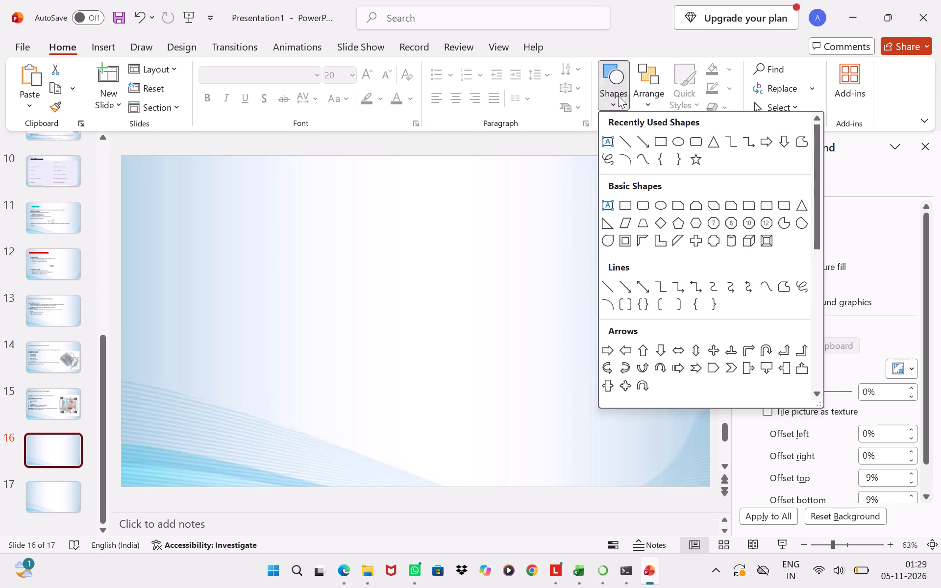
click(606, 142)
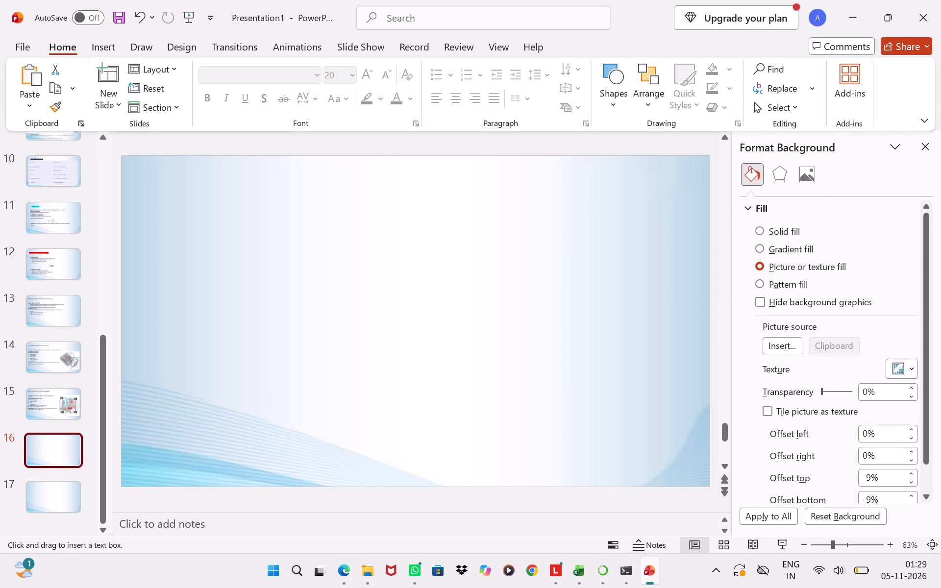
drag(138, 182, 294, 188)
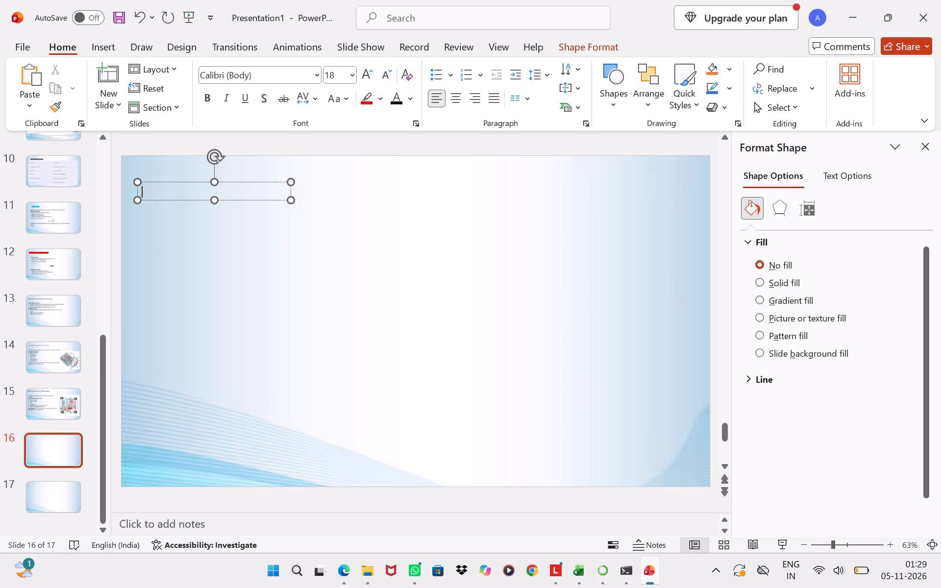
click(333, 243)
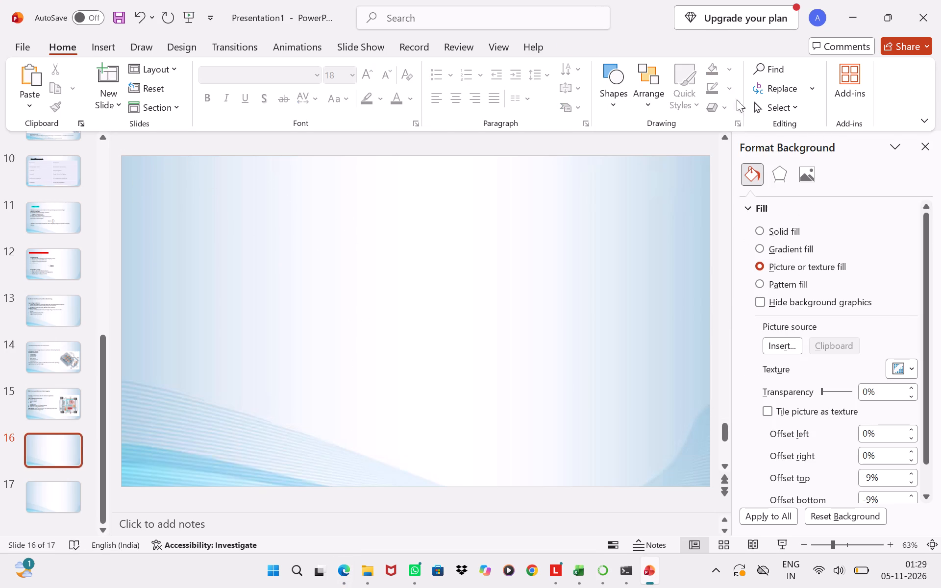
Draw a title text box at the top of slide 16, set its font size to 24, and paste "Introduction to Battery Modelling".
click(608, 101)
click(609, 137)
drag(135, 176, 355, 200)
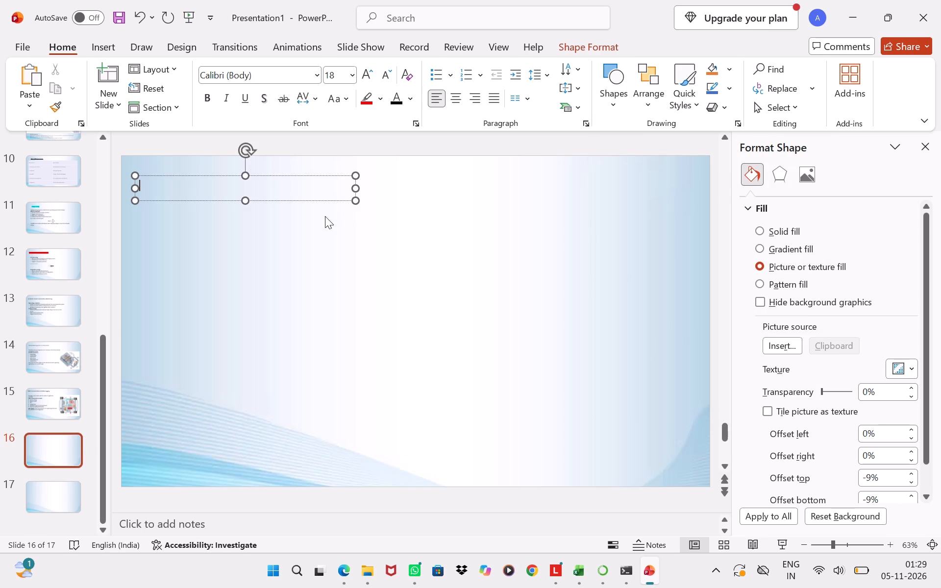
click(351, 74)
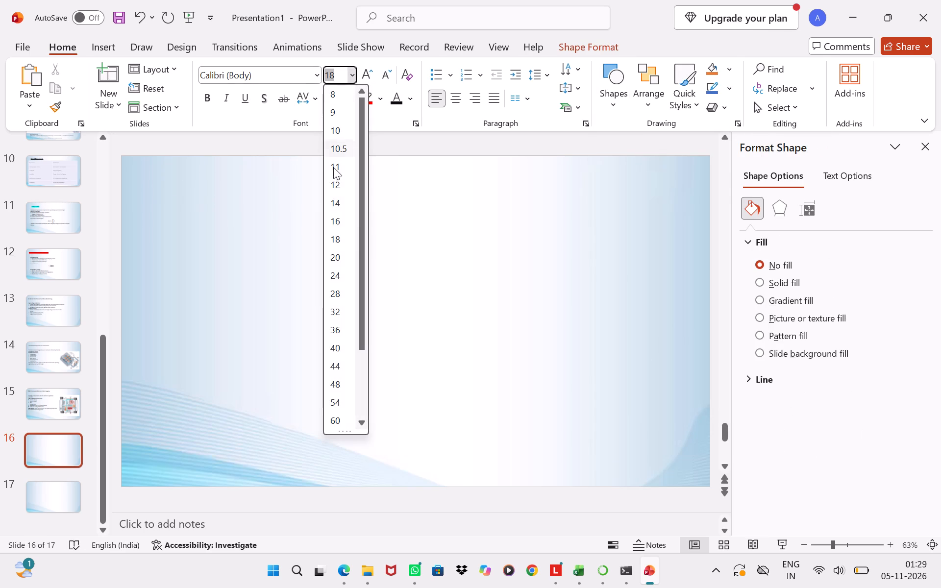
click(339, 272)
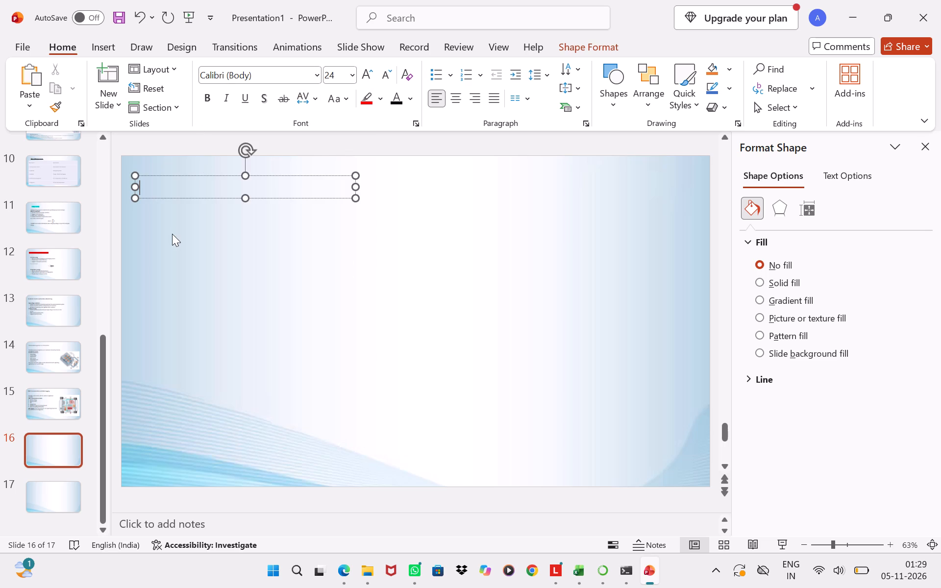
key(ctrl+v)
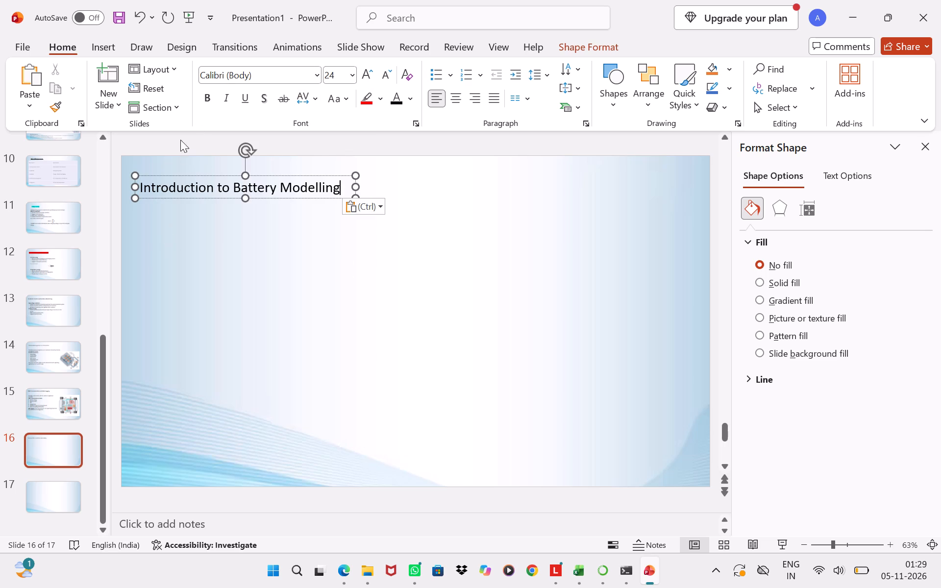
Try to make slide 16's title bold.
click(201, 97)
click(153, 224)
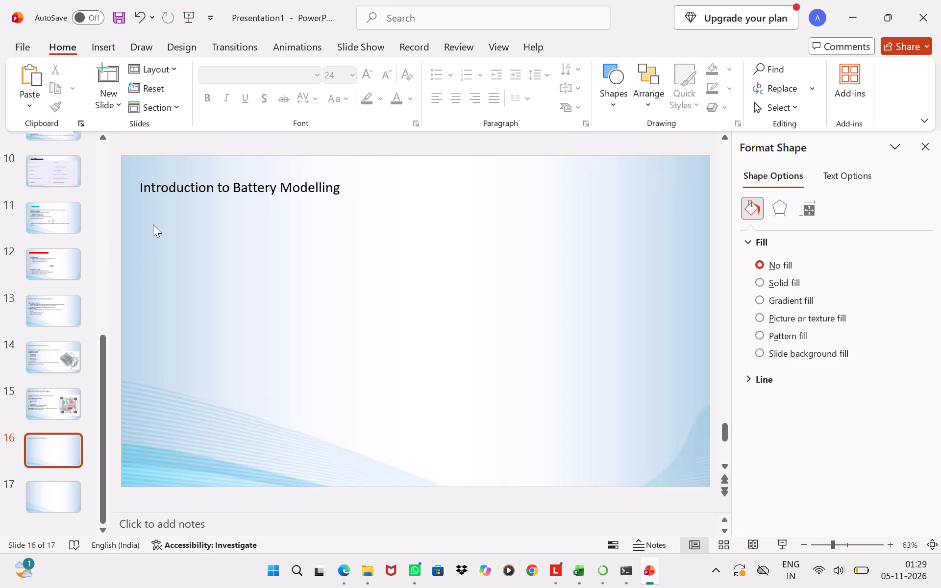
Copy slide 16's body text, from "Battery modelling means" through "Develop accurate BMS algorithms.", from ChatGPT in Edge and return to PowerPoint.
click(341, 571)
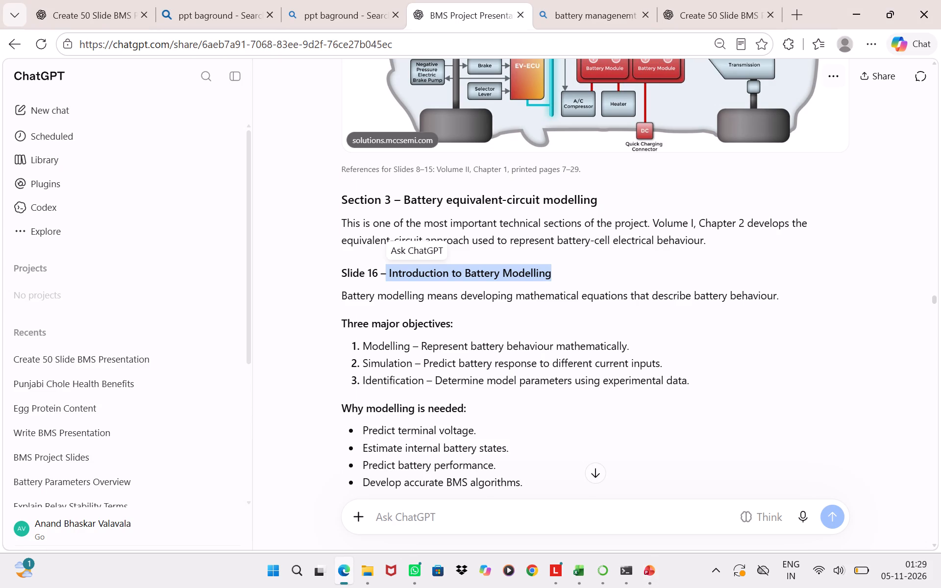
scroll(349, 301, down, 1)
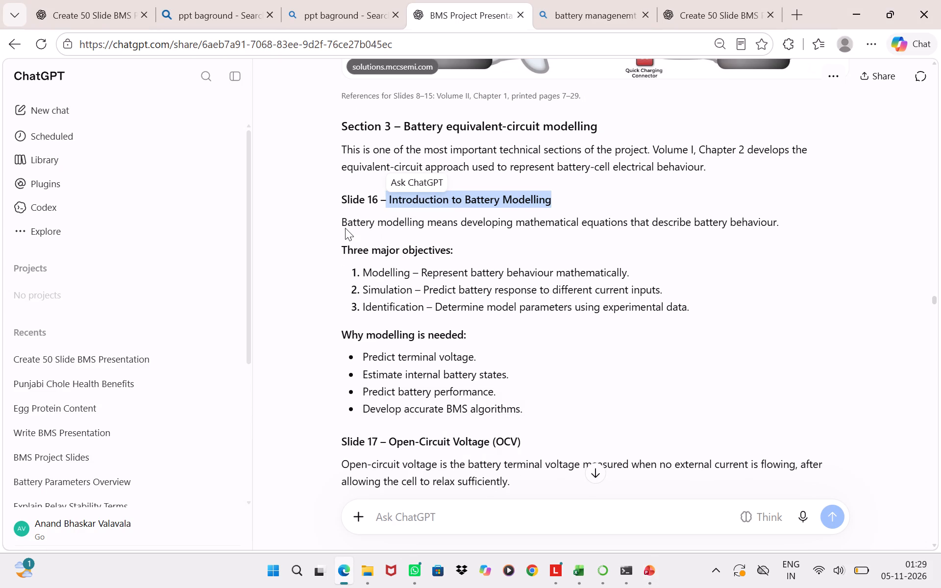
click(331, 228)
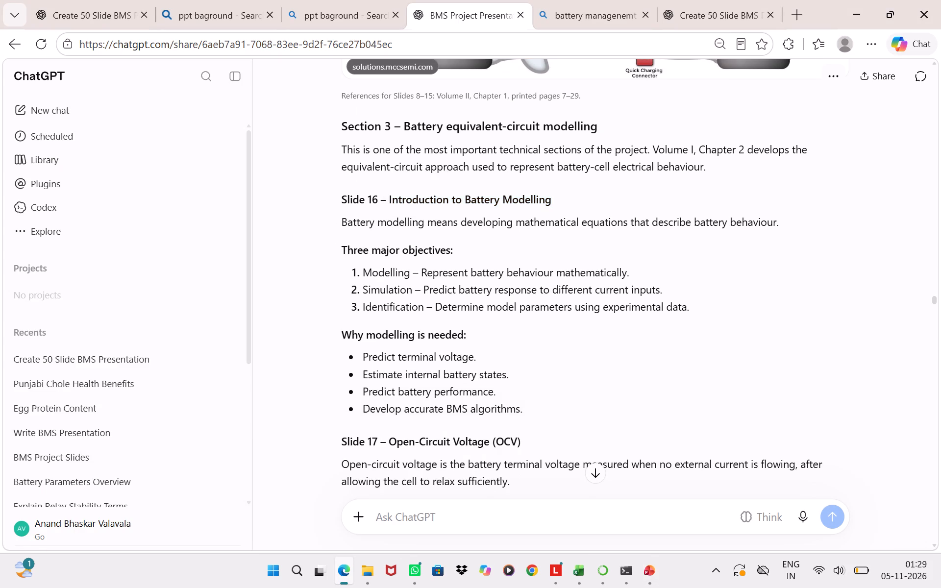
click(344, 217)
drag(344, 217, 468, 428)
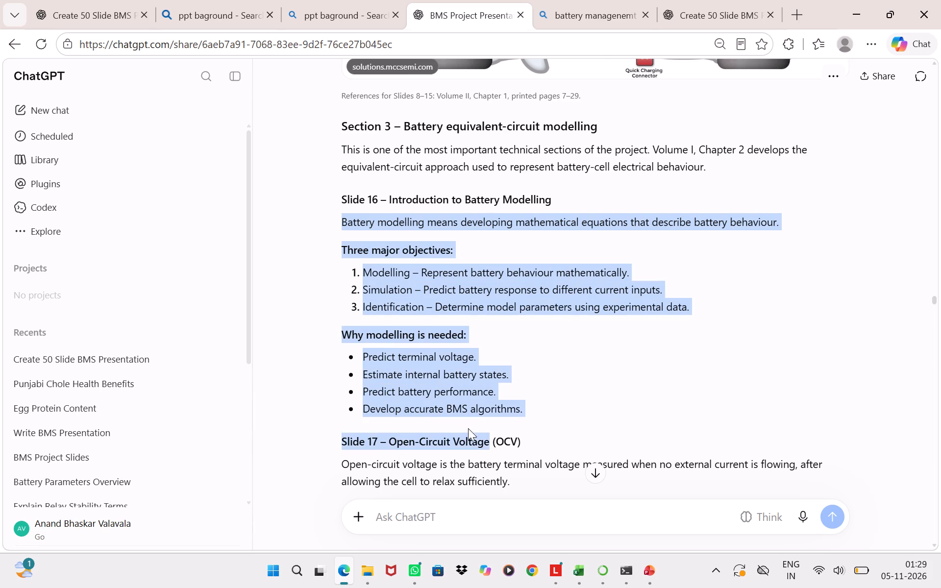
drag(468, 428, 544, 417)
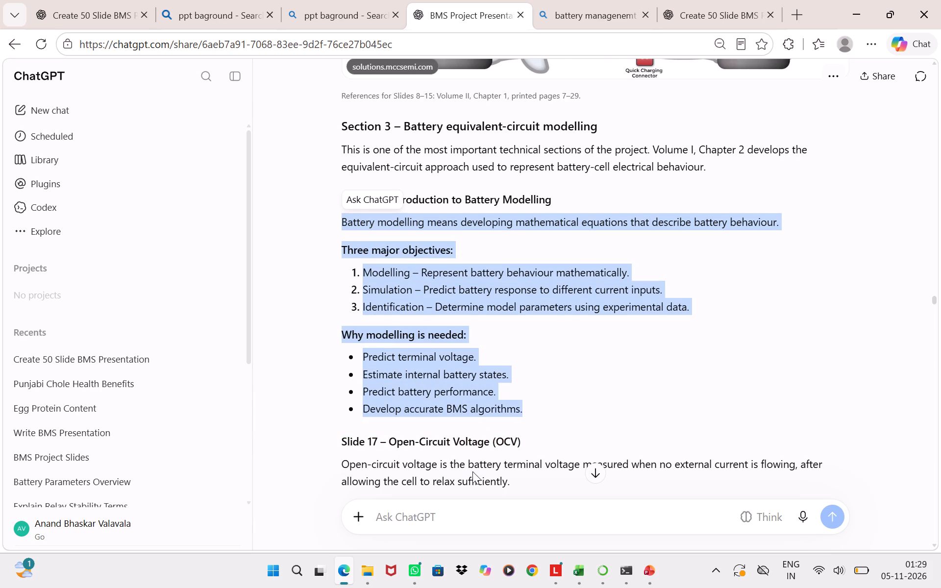
key(ctrl+c)
click(652, 584)
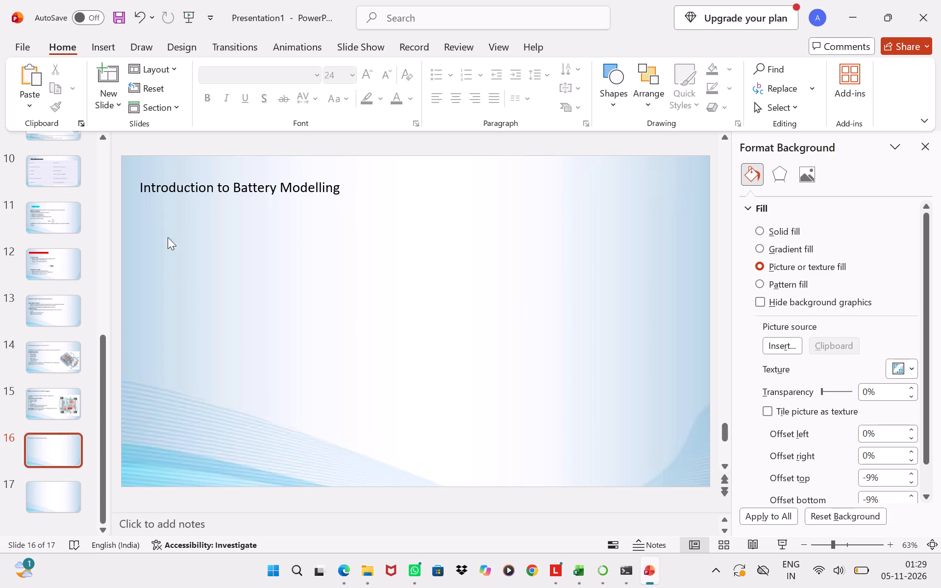
Draw a large body text box below slide 16's title, set its font size to 20, and paste the copied battery modelling text.
click(608, 103)
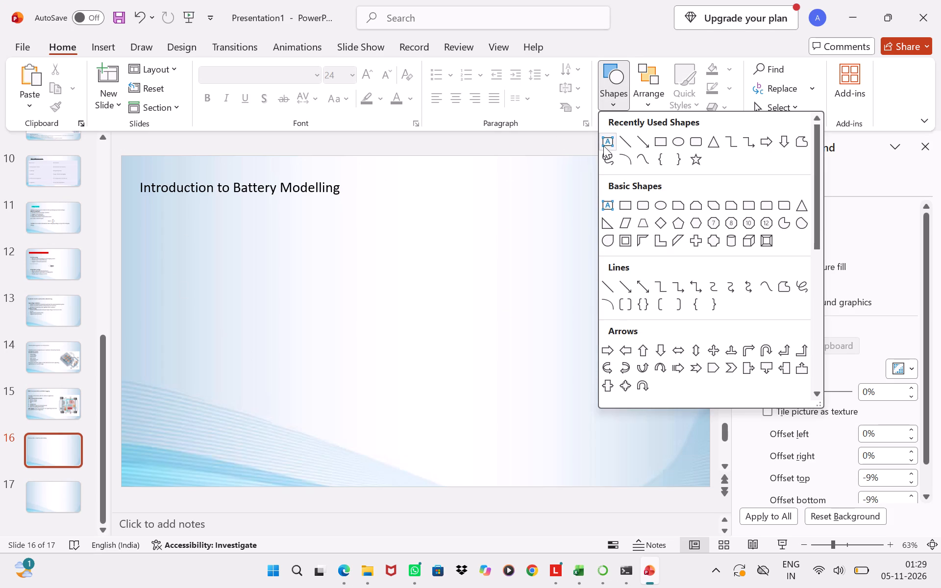
click(603, 146)
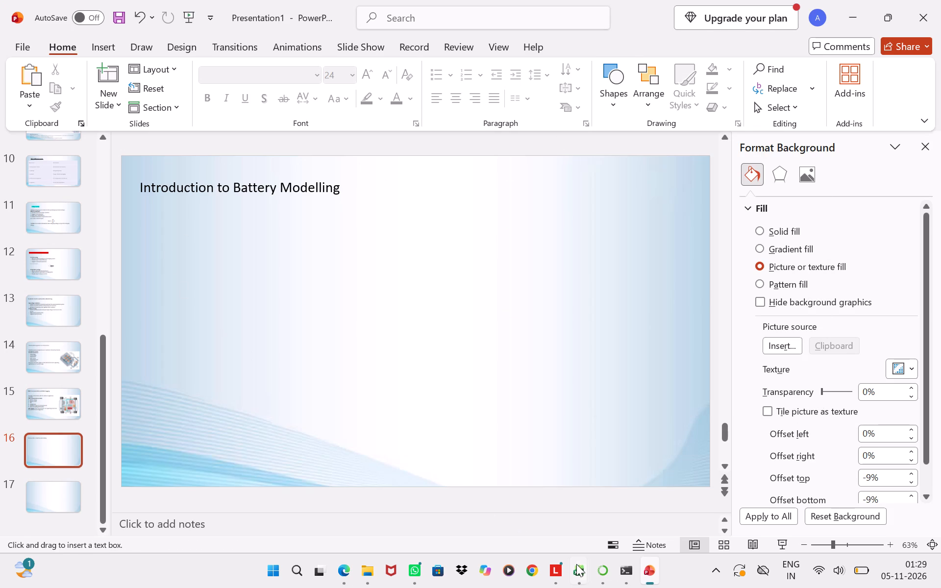
click(343, 569)
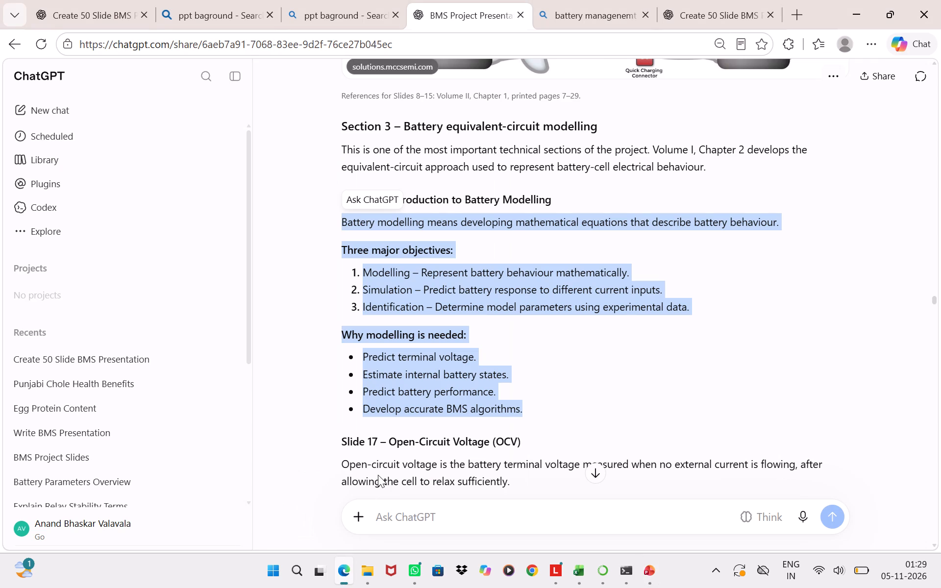
click(652, 585)
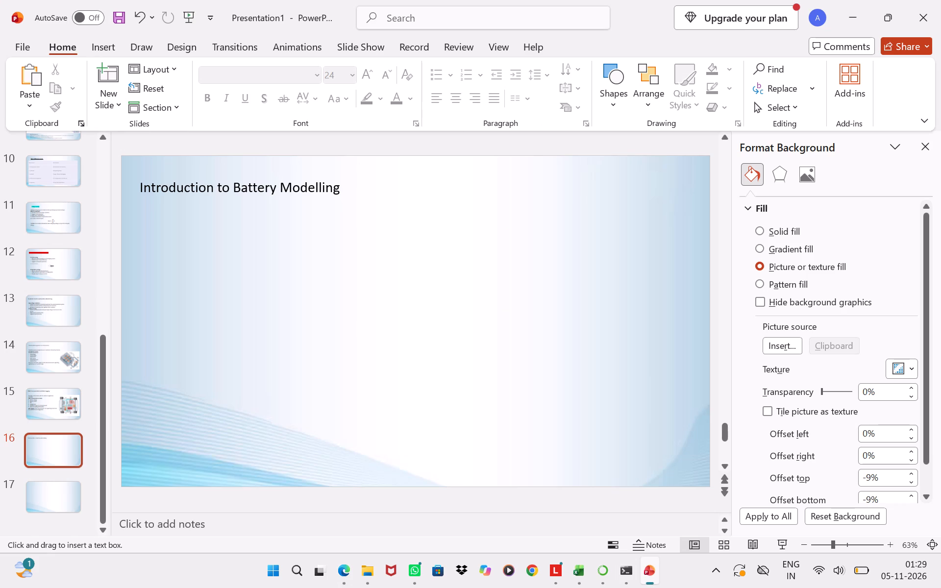
drag(138, 220, 523, 450)
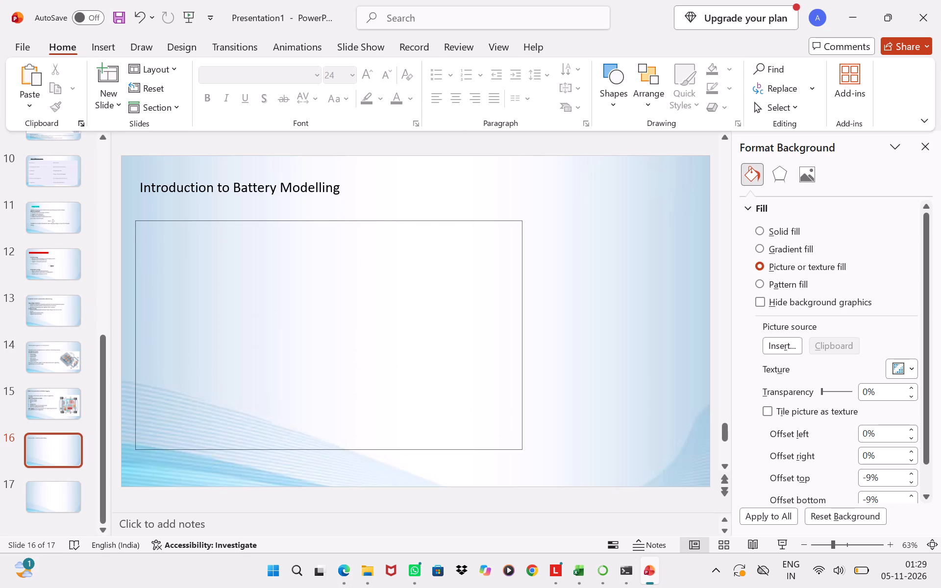
drag(523, 450, 531, 459)
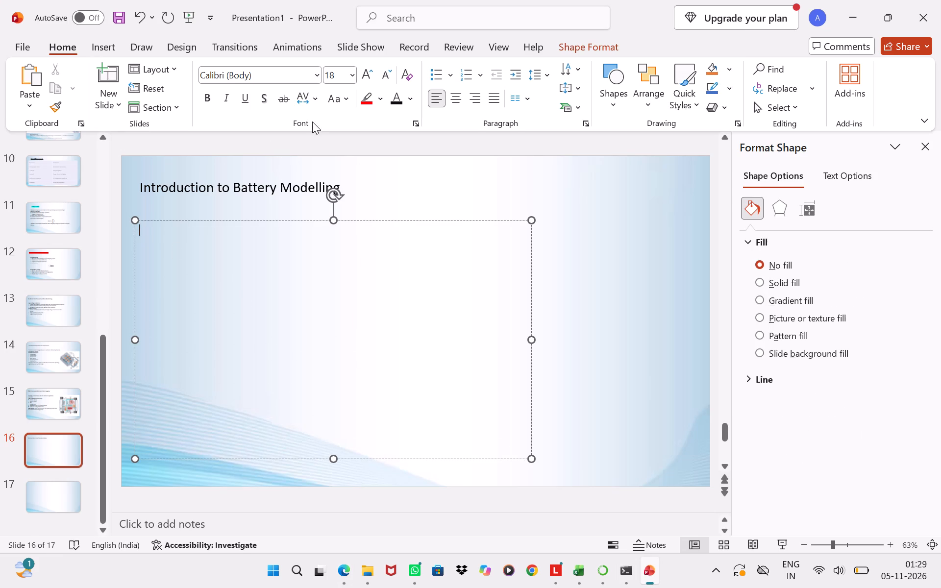
click(352, 75)
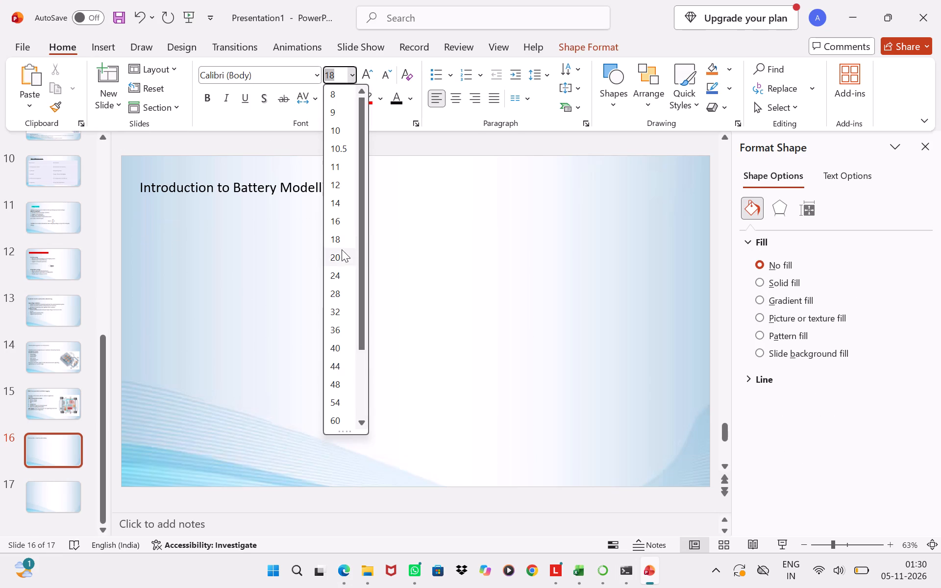
click(339, 256)
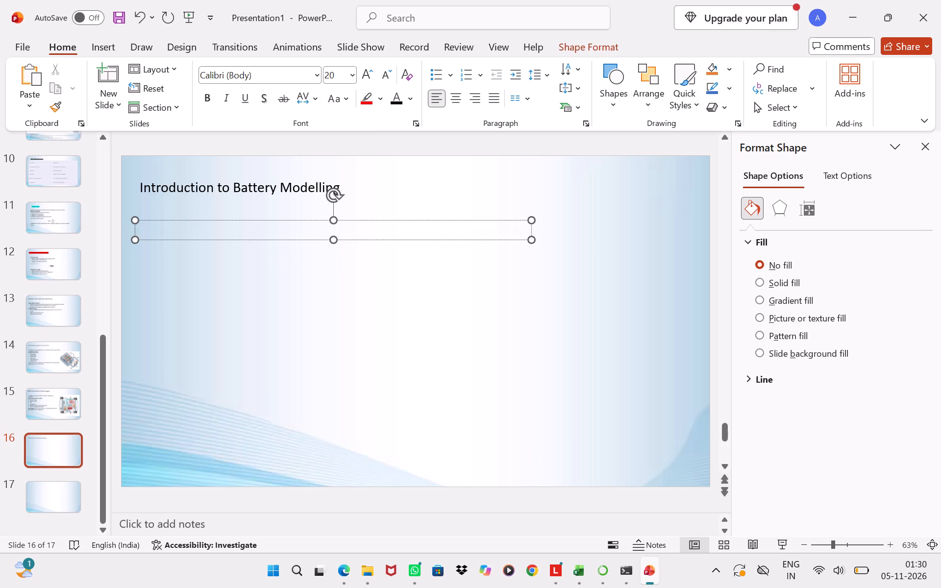
key(ctrl+v)
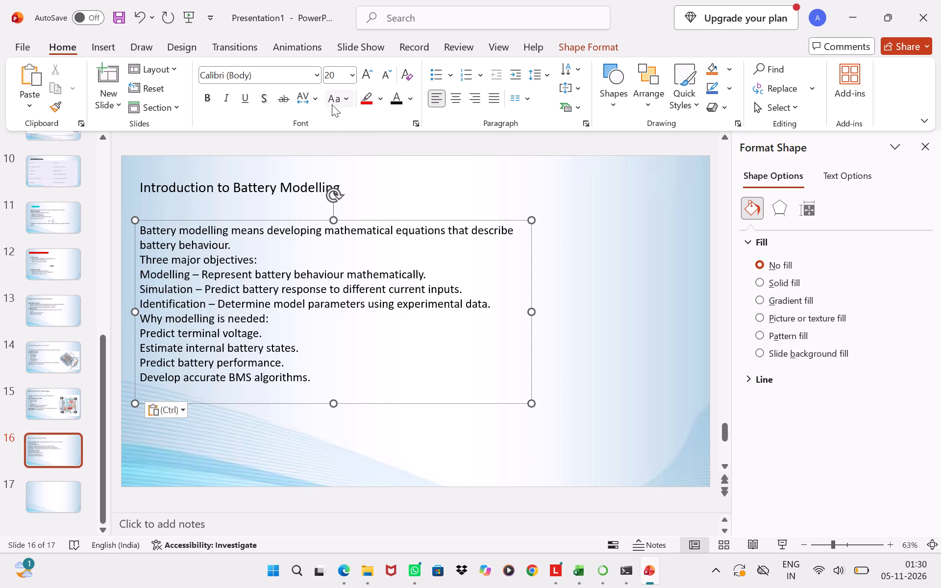
Set the font size of slide 16's body text to 24.
click(353, 77)
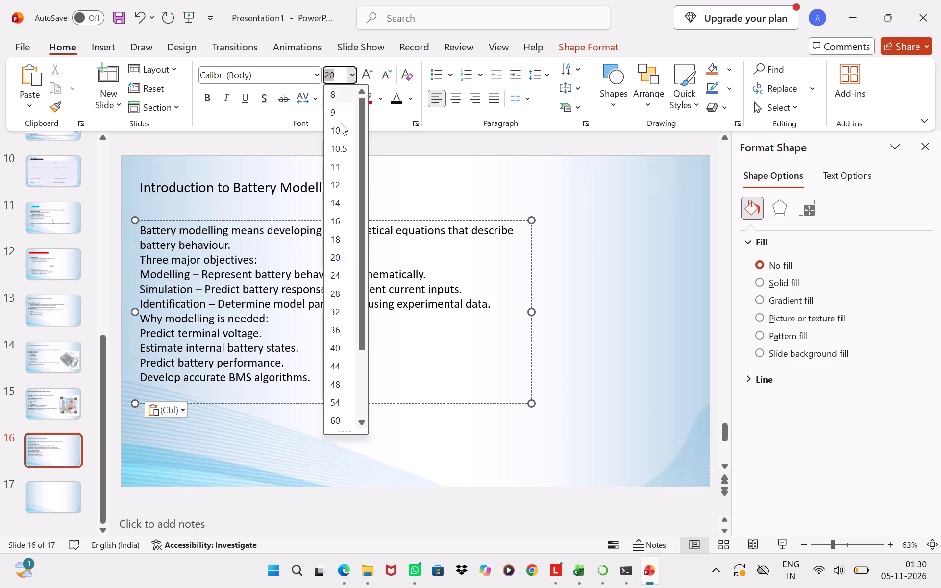
click(337, 276)
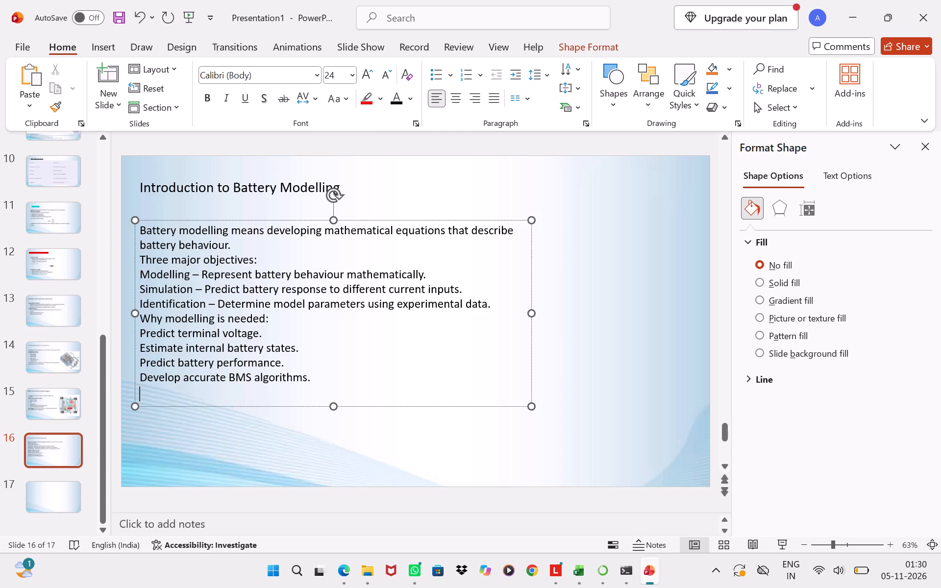
click(139, 230)
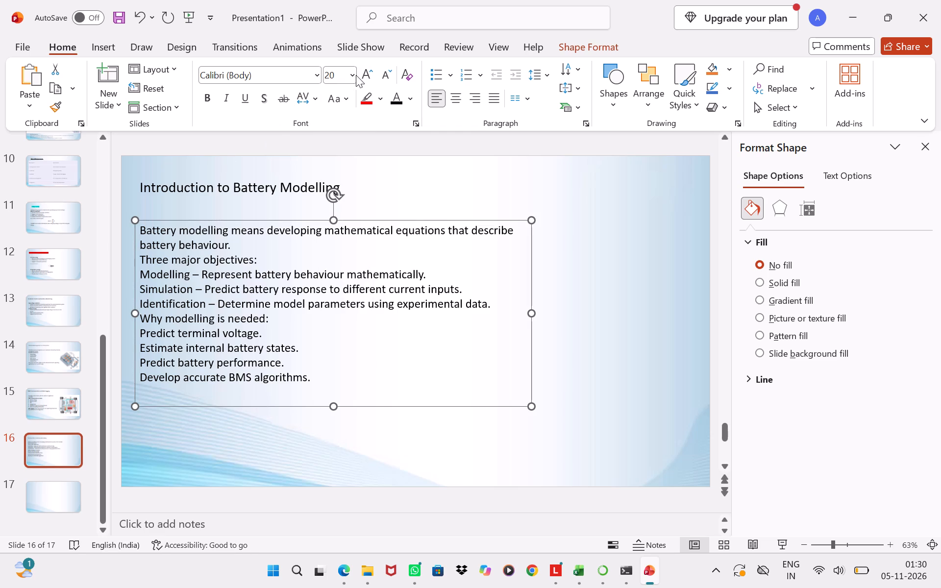
click(356, 75)
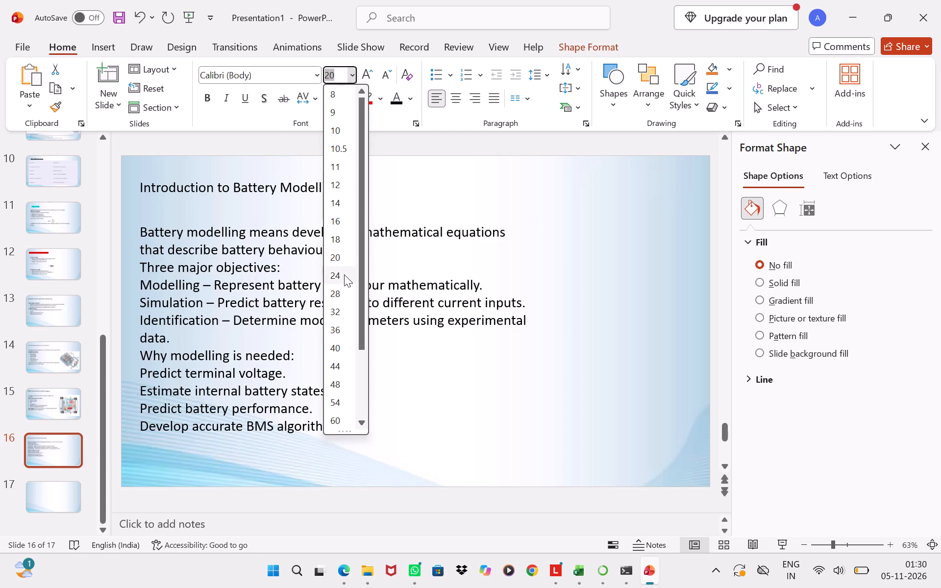
click(344, 274)
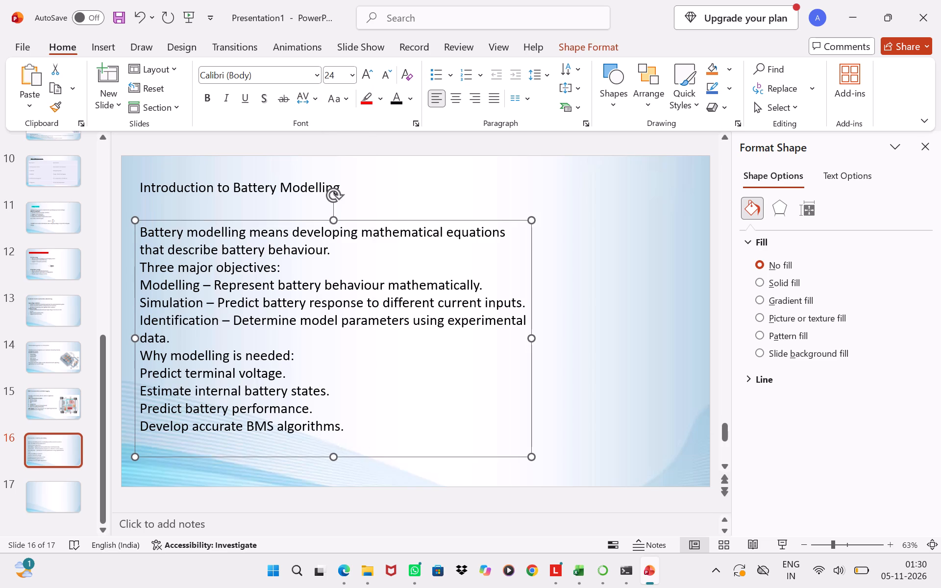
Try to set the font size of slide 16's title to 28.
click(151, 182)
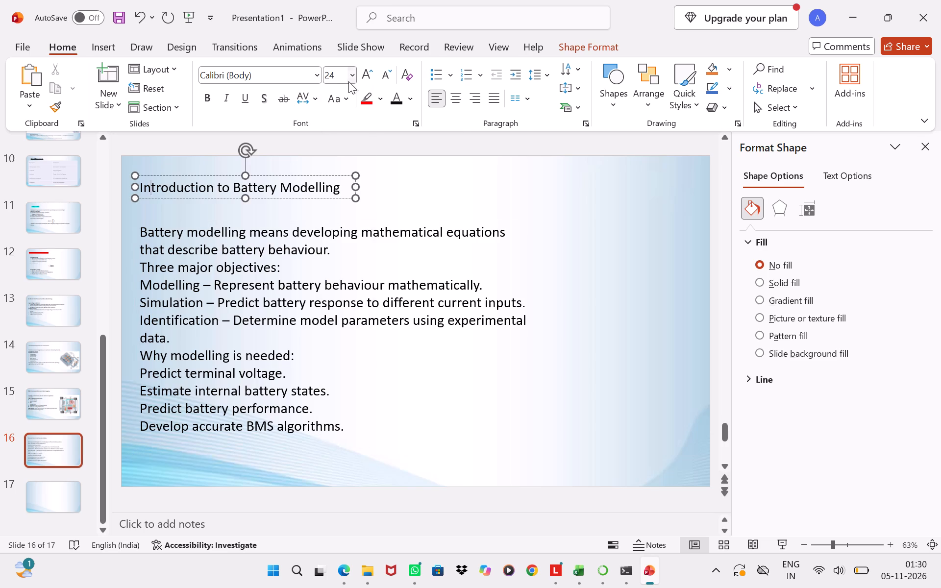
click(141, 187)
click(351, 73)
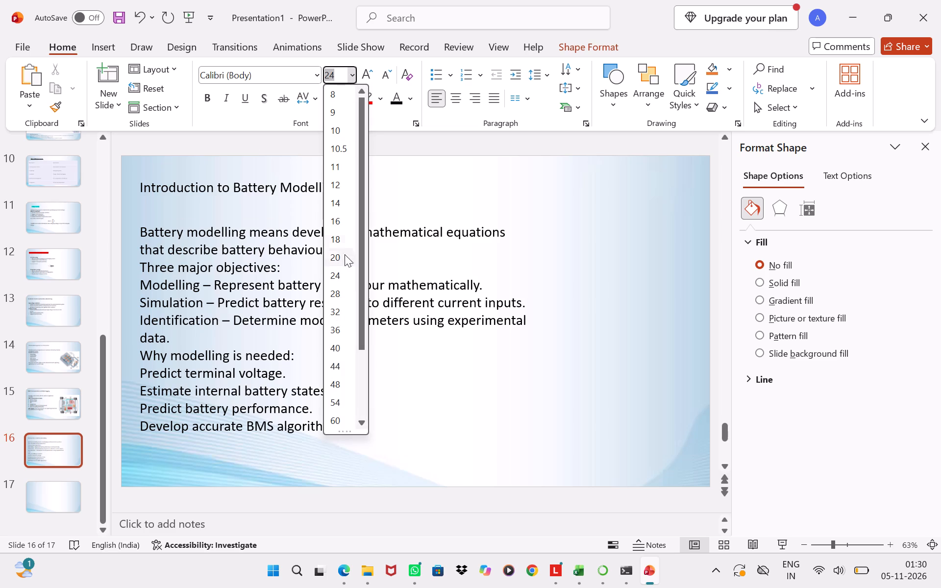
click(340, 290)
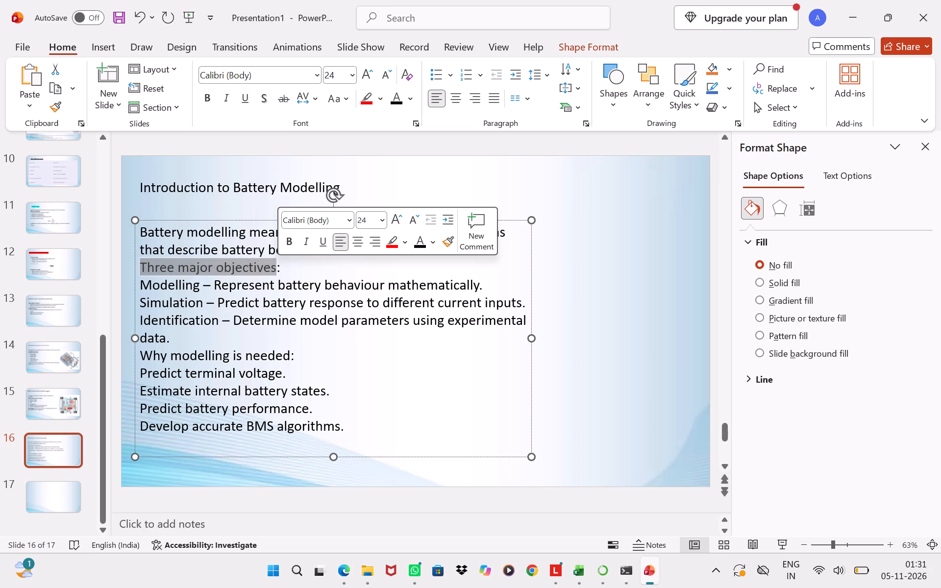
key(ctrl+b)
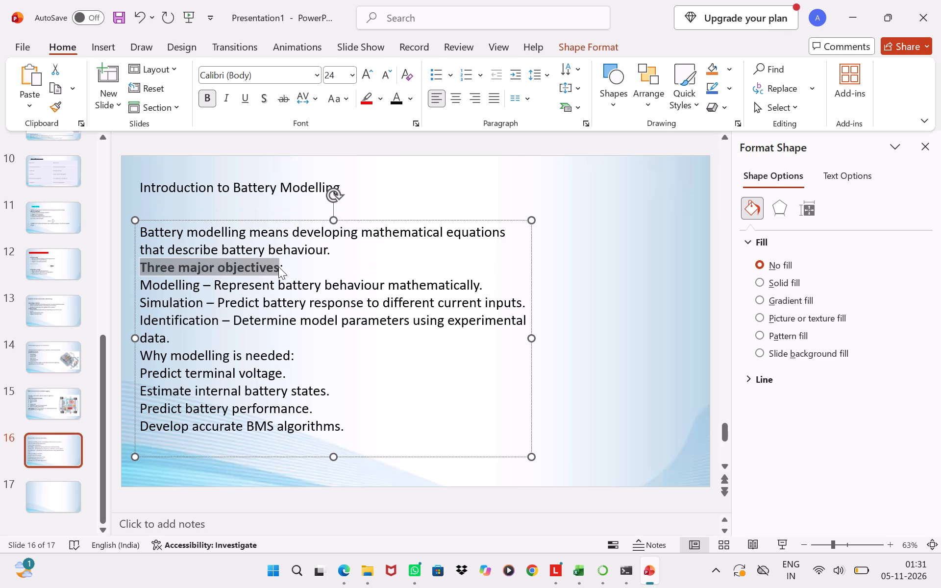
Check slide 16's list formatting in ChatGPT in Edge, and number the Modelling, Simulation and Identification lines 1. 2. 3. in PowerPoint.
click(343, 569)
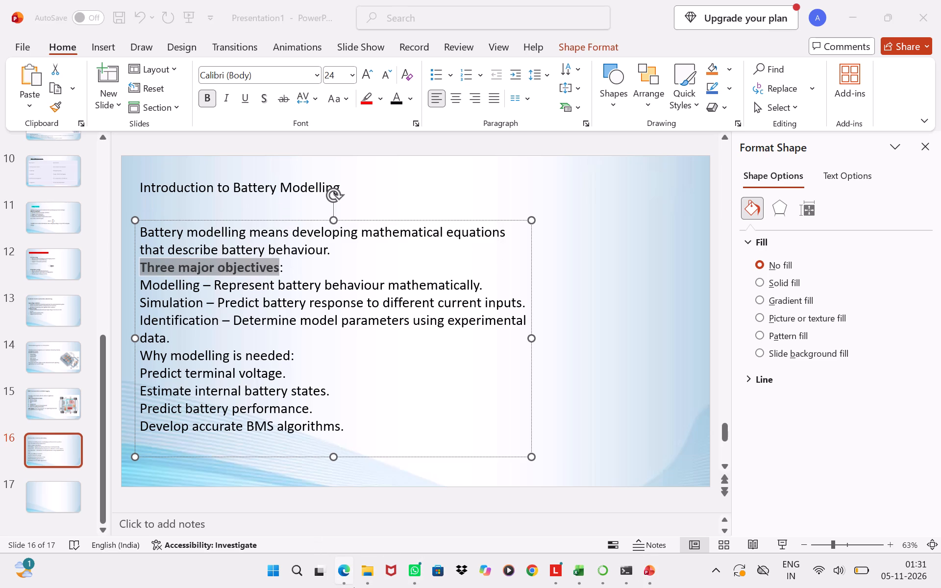
click(336, 572)
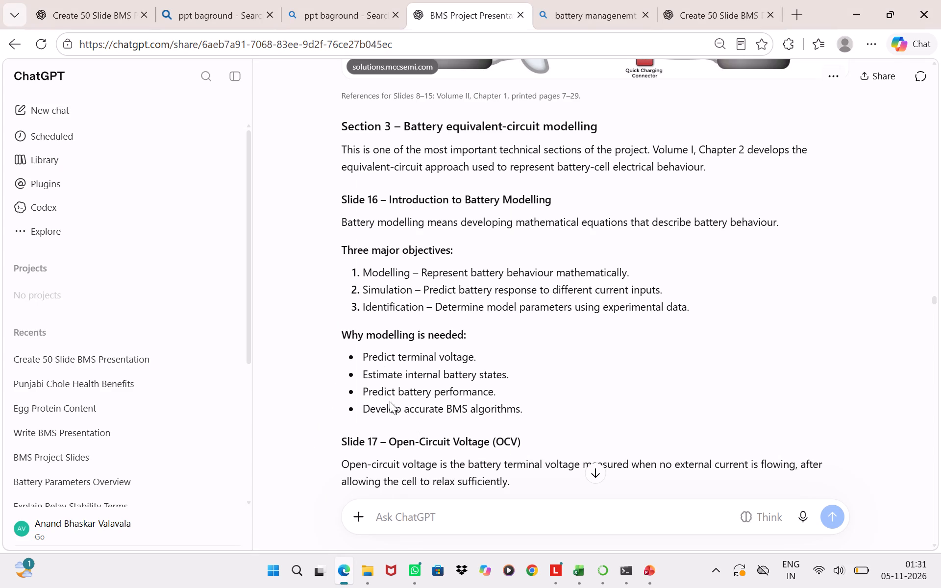
click(648, 571)
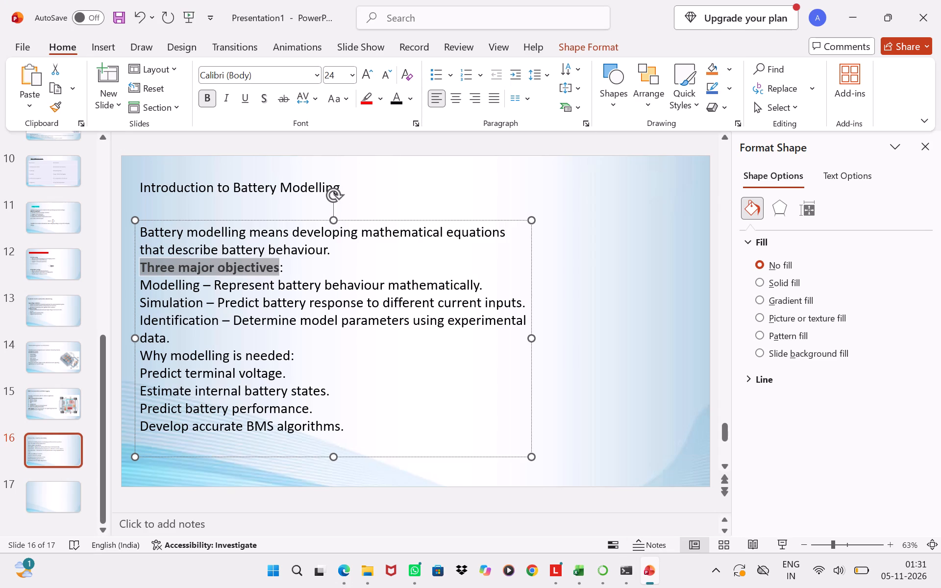
click(139, 283)
drag(139, 283, 215, 334)
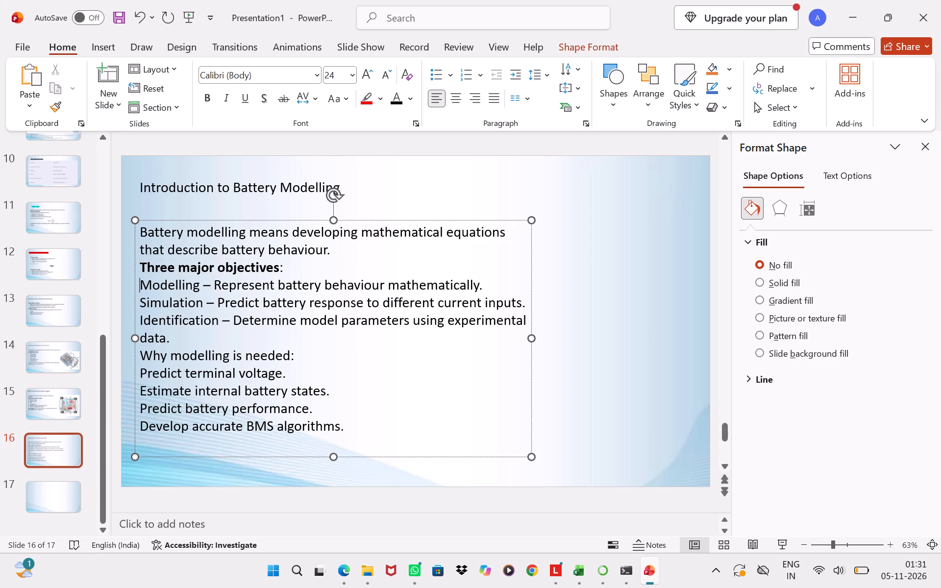
click(138, 284)
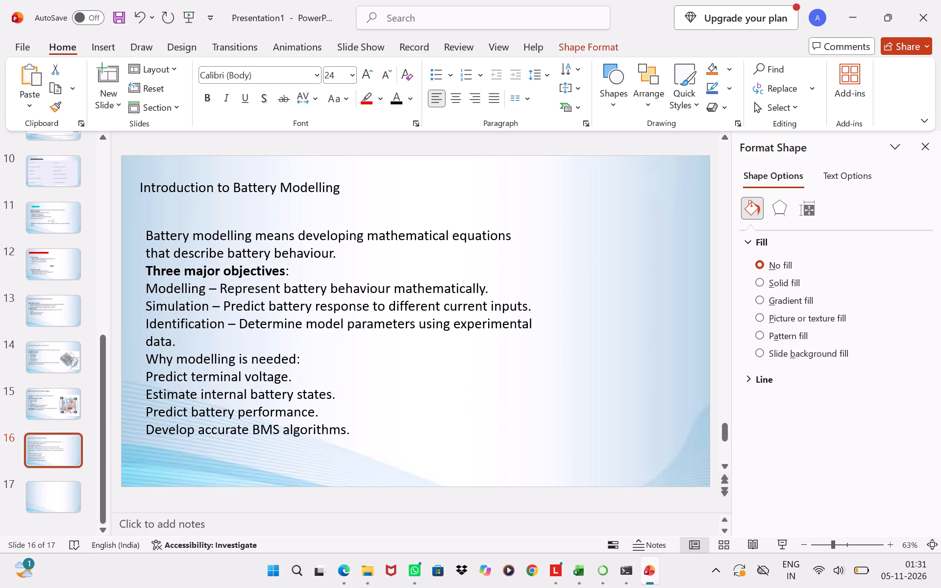
drag(144, 285, 223, 316)
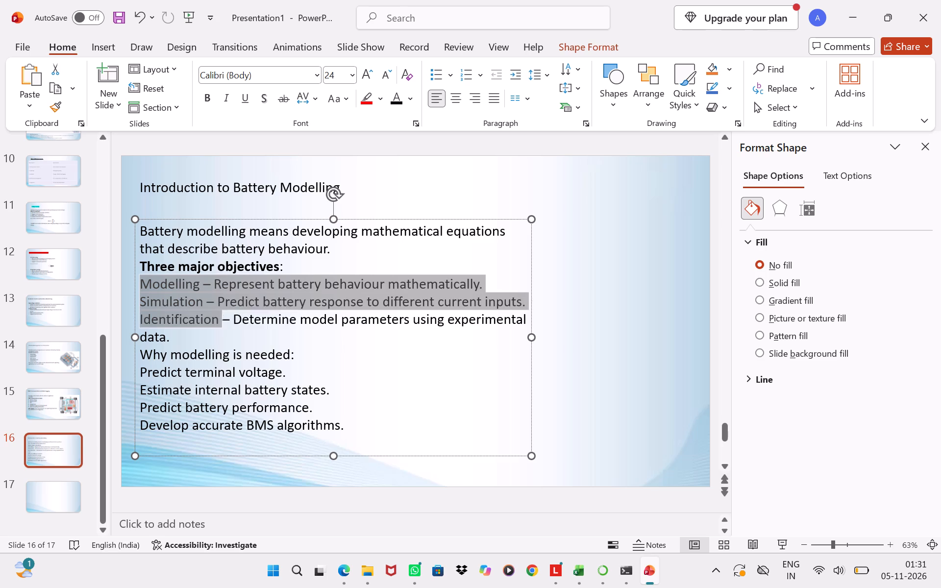
drag(223, 316, 432, 337)
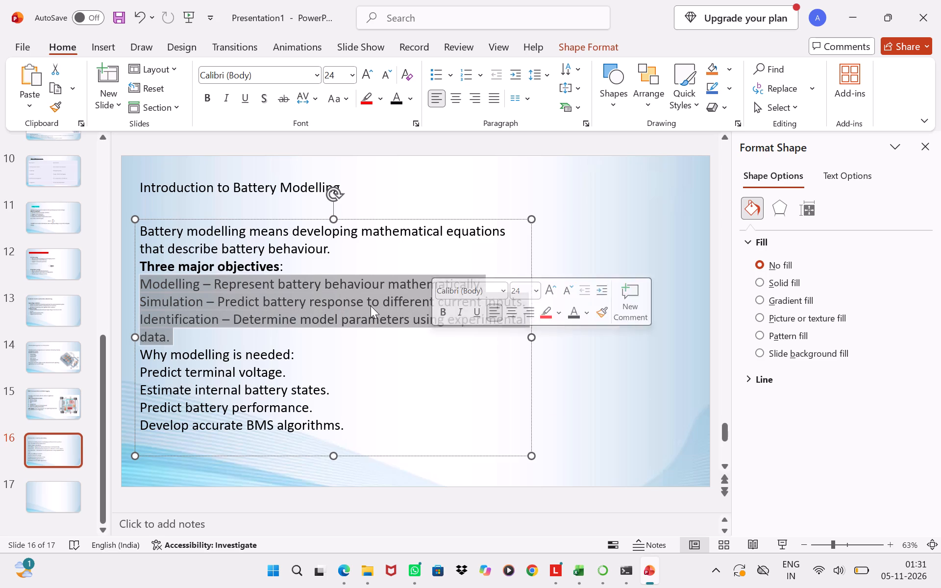
click(478, 76)
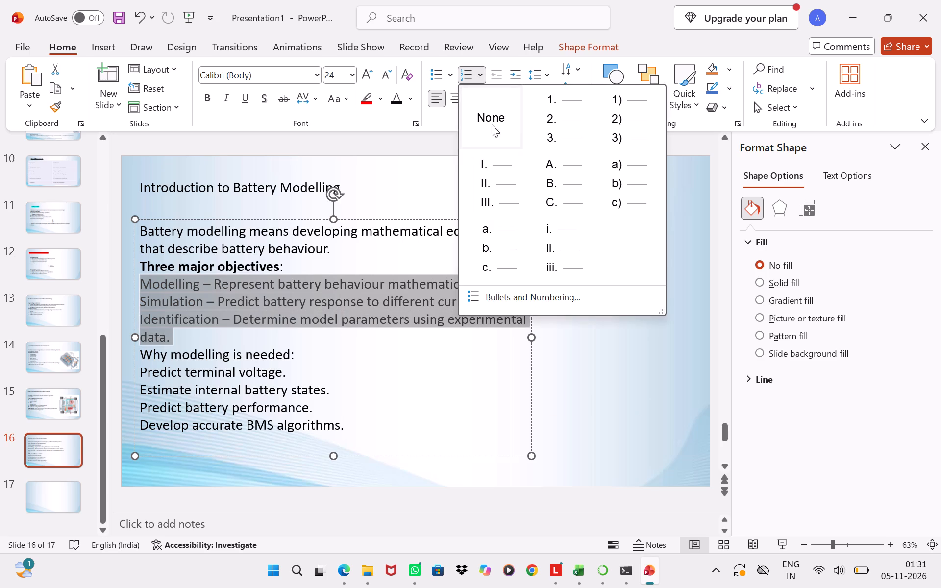
click(545, 118)
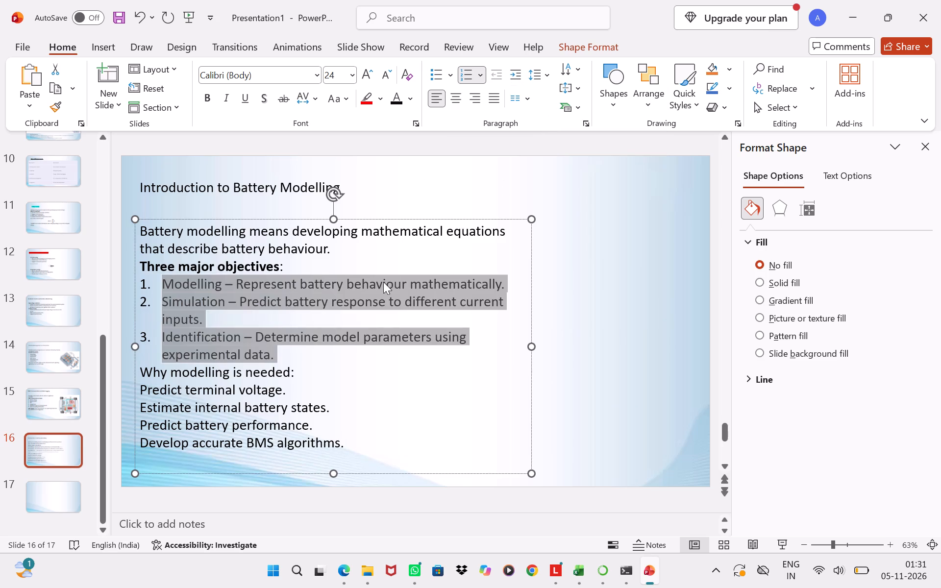
click(395, 387)
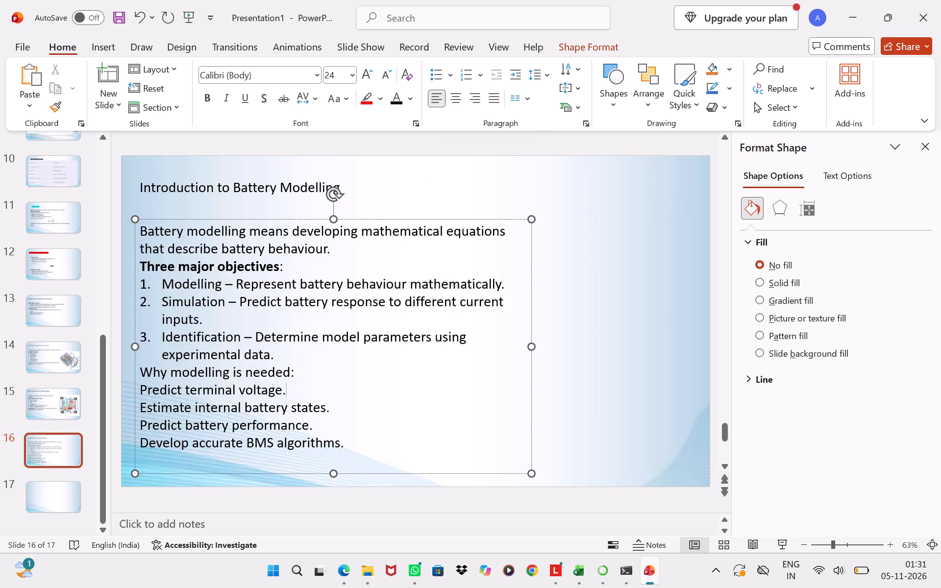
Make "Why modelling is needed" bold in slide 16's body text.
click(138, 369)
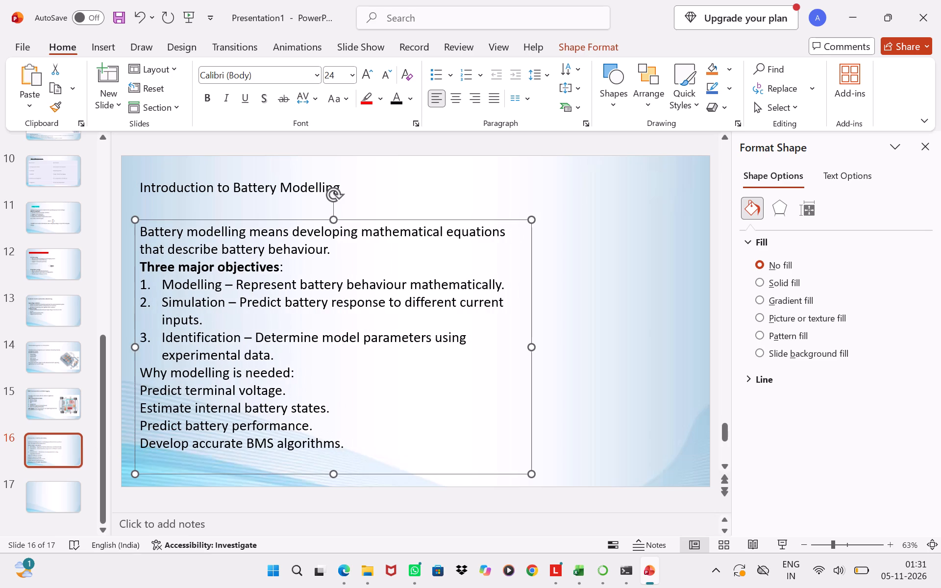
drag(143, 373, 282, 374)
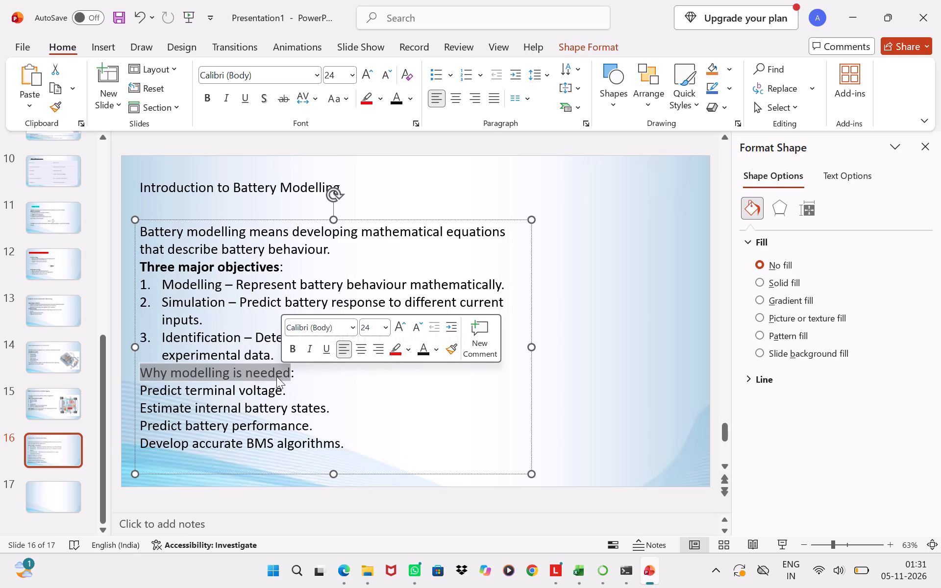
click(291, 350)
click(346, 390)
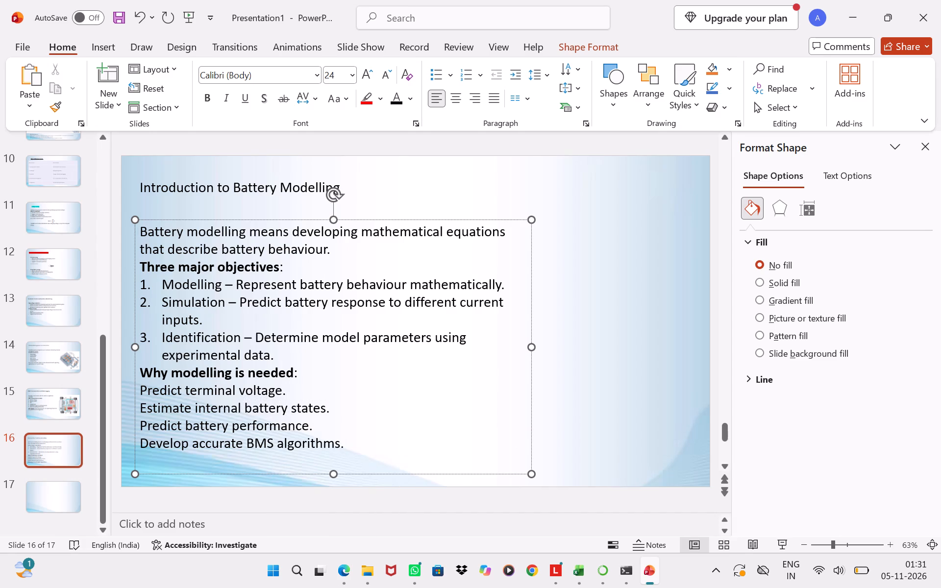
Apply filled square bullets to the four lines from "Predict terminal voltage" to "Develop accurate BMS algorithms" on slide 16.
drag(141, 391, 291, 455)
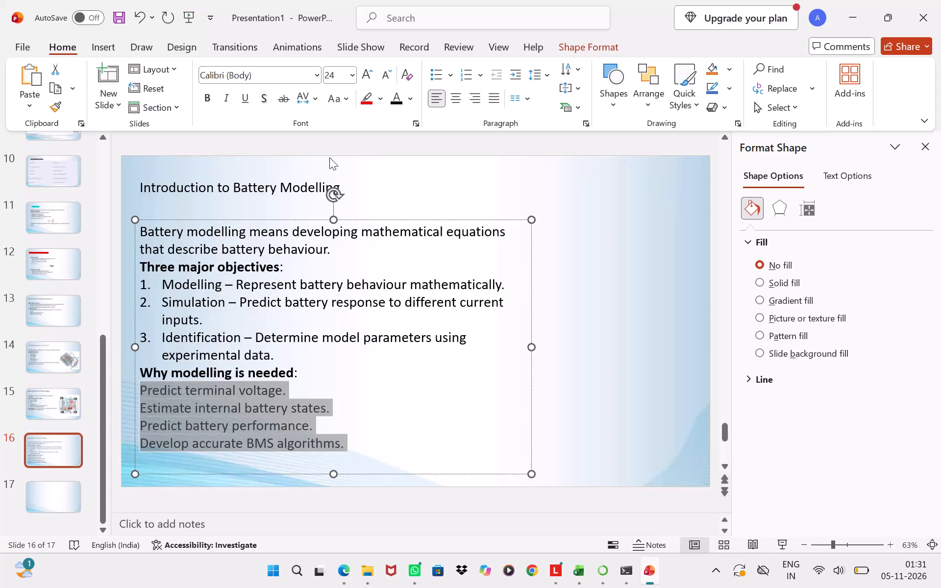
click(450, 74)
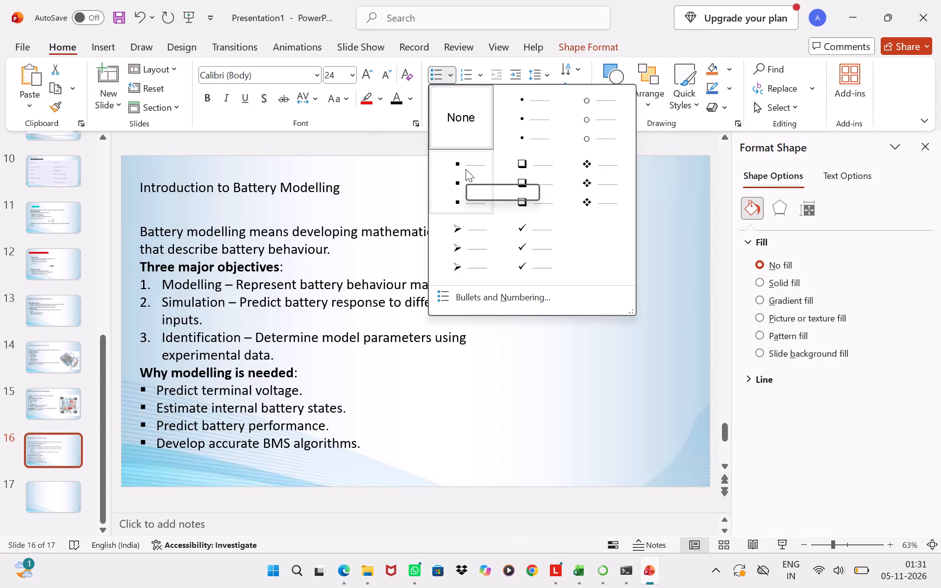
click(466, 169)
click(428, 401)
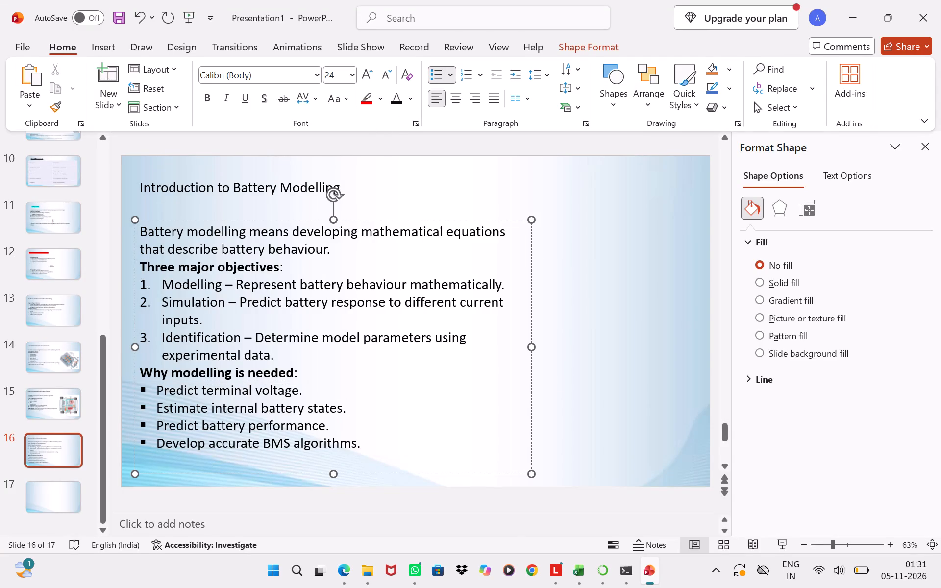
Change the font of slide 16's whole title, "Introduction to Battery Modelling", to Arial Black.
click(396, 171)
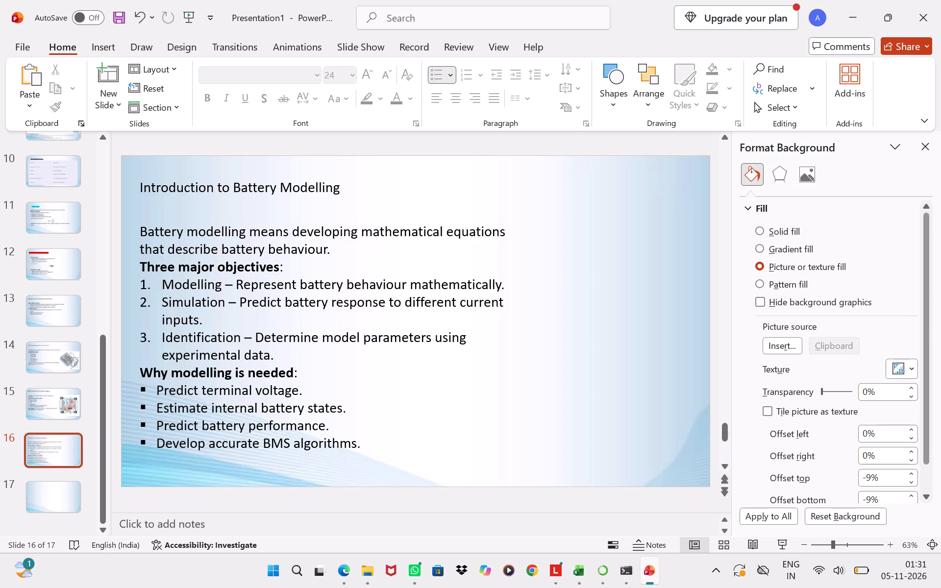
click(149, 182)
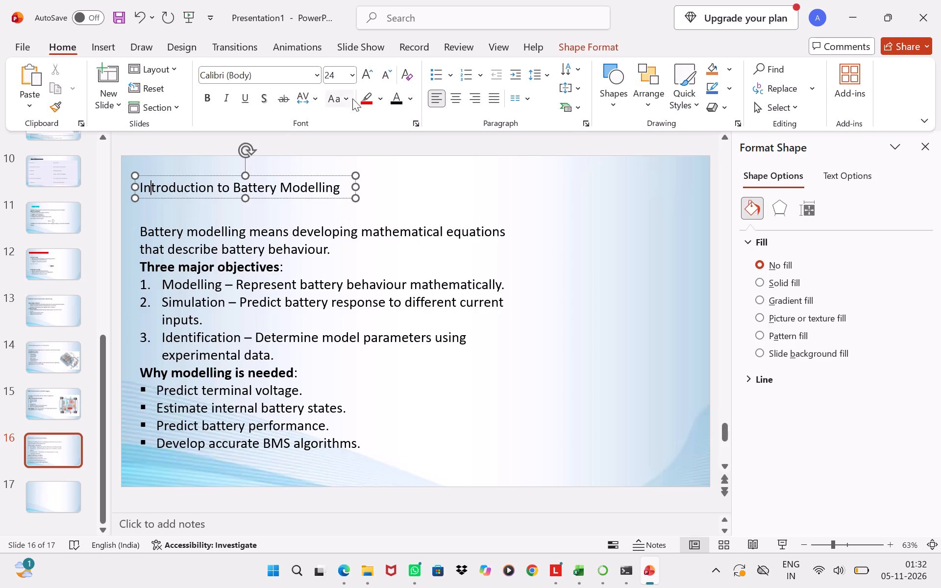
click(379, 101)
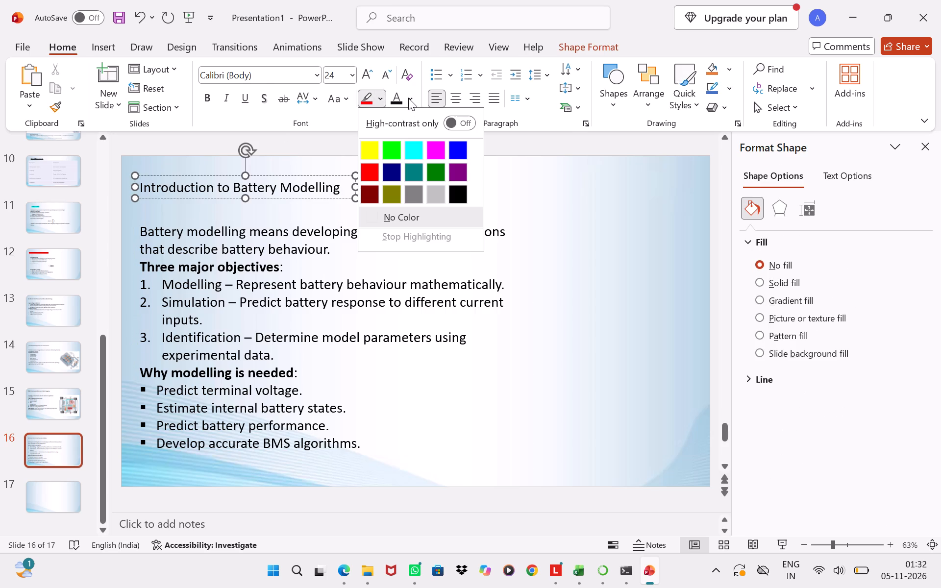
click(320, 75)
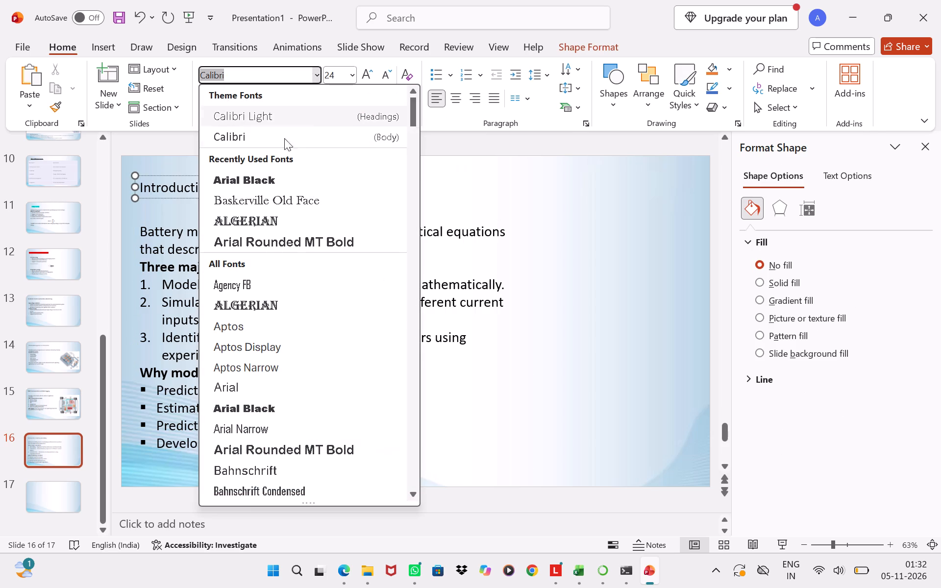
click(262, 181)
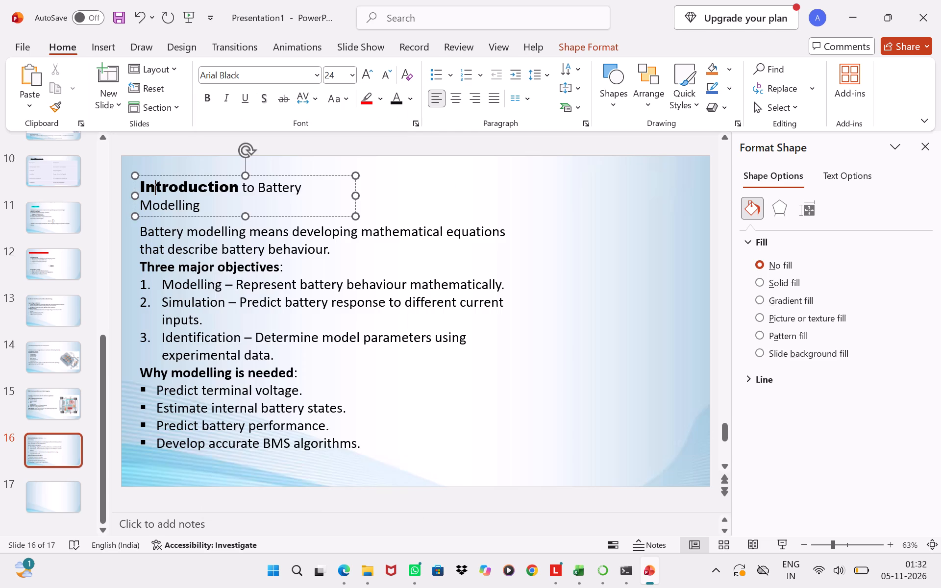
drag(248, 185, 275, 184)
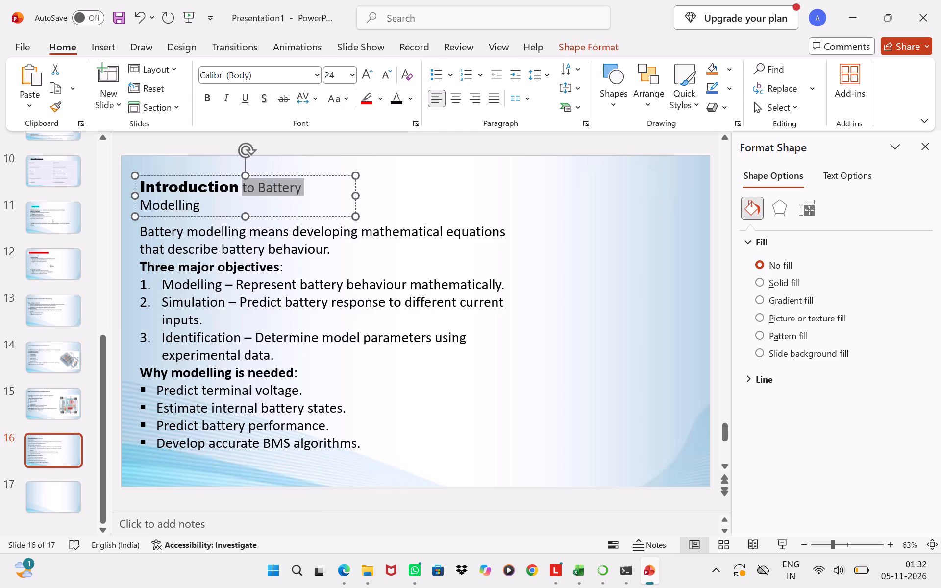
drag(275, 184, 277, 202)
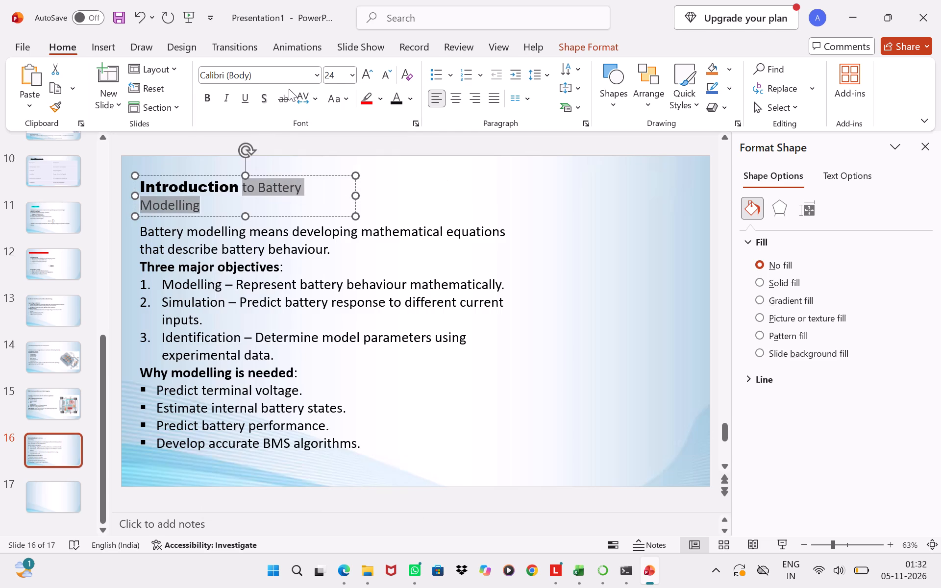
click(316, 73)
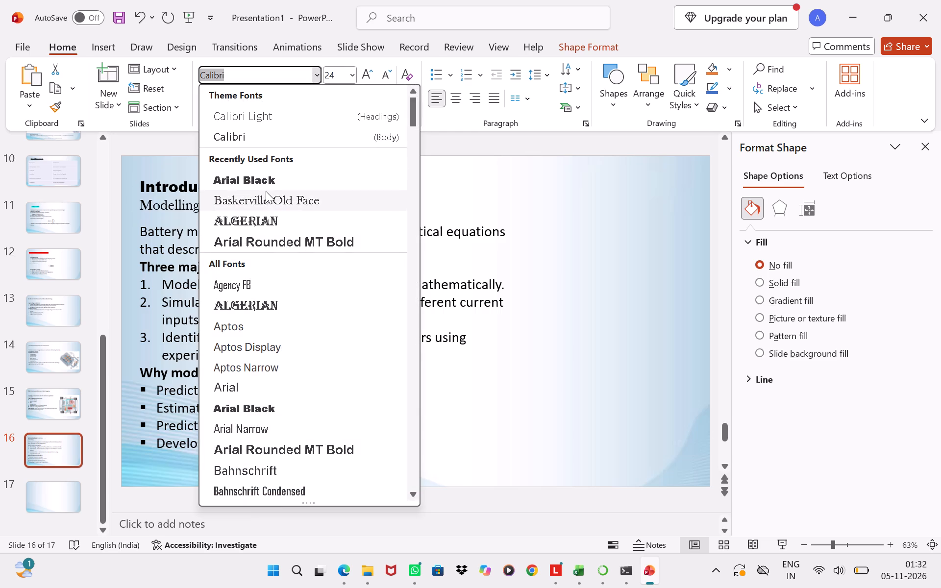
click(265, 181)
click(419, 186)
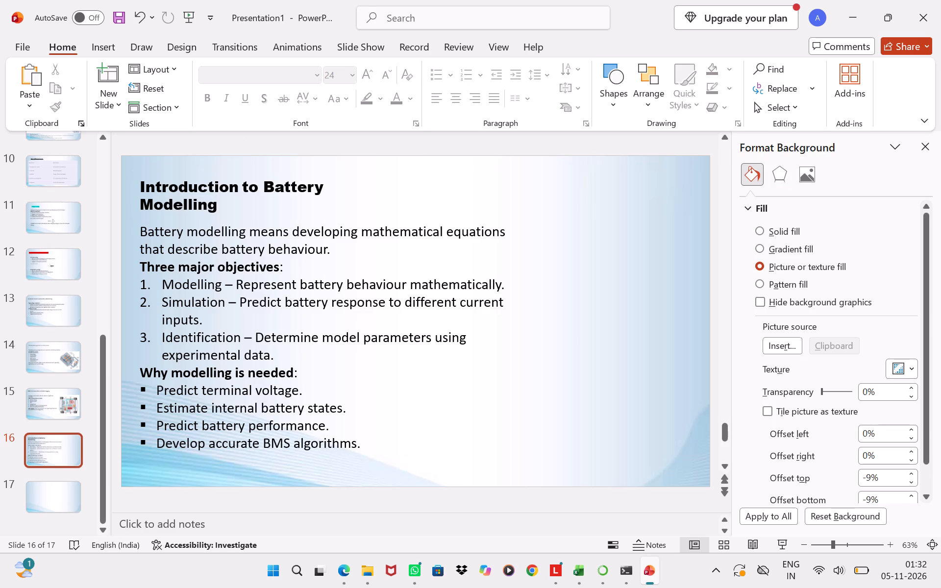
Change the font of slide 15's title, "BMS Communication and Data Logging", to Arial Black.
click(54, 403)
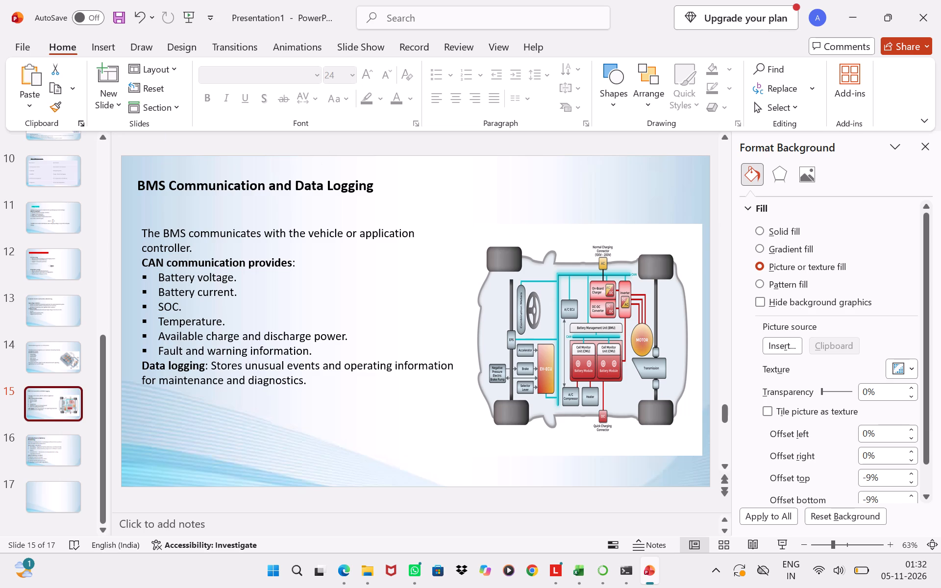
click(322, 174)
click(320, 79)
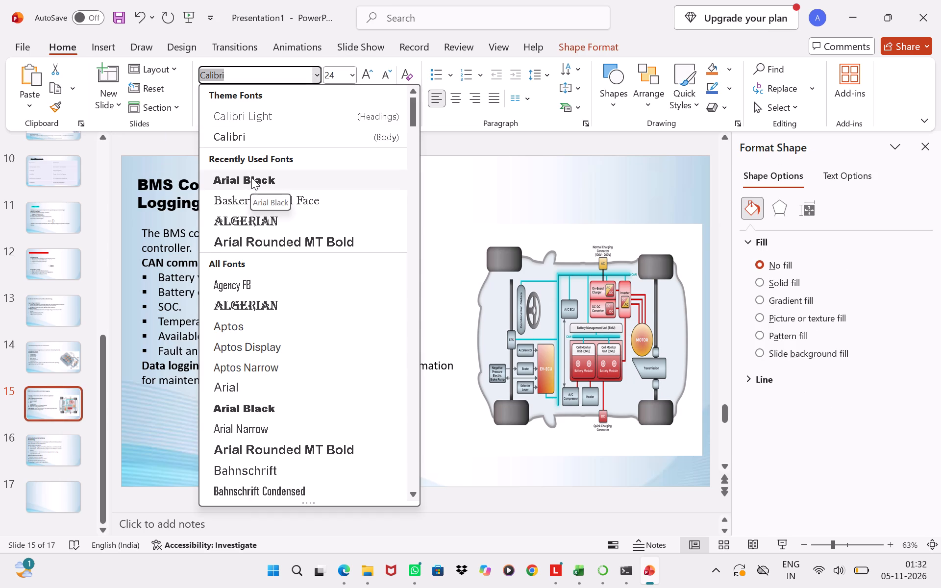
click(251, 177)
click(475, 169)
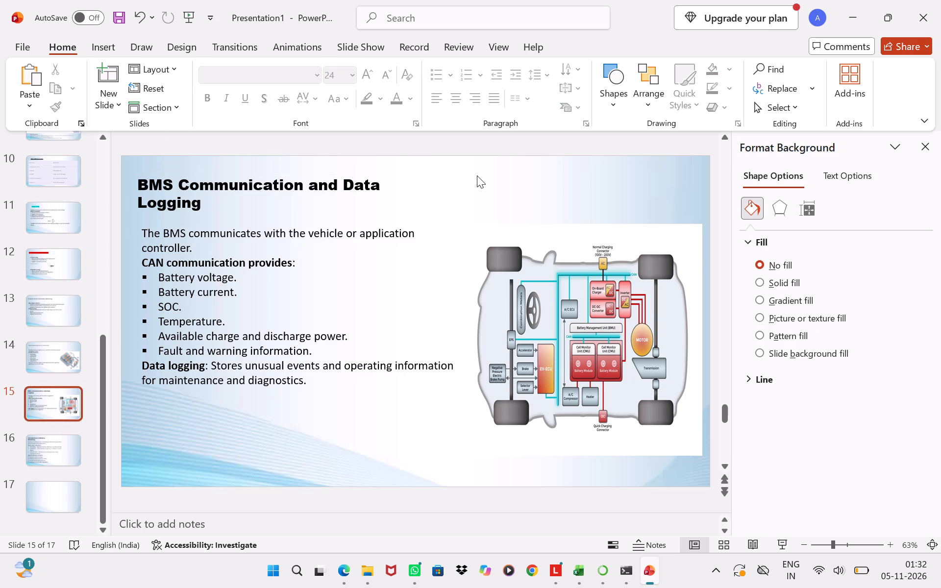
Apply the Arial Black font to the word "Isolation" in slide 13's title.
click(48, 318)
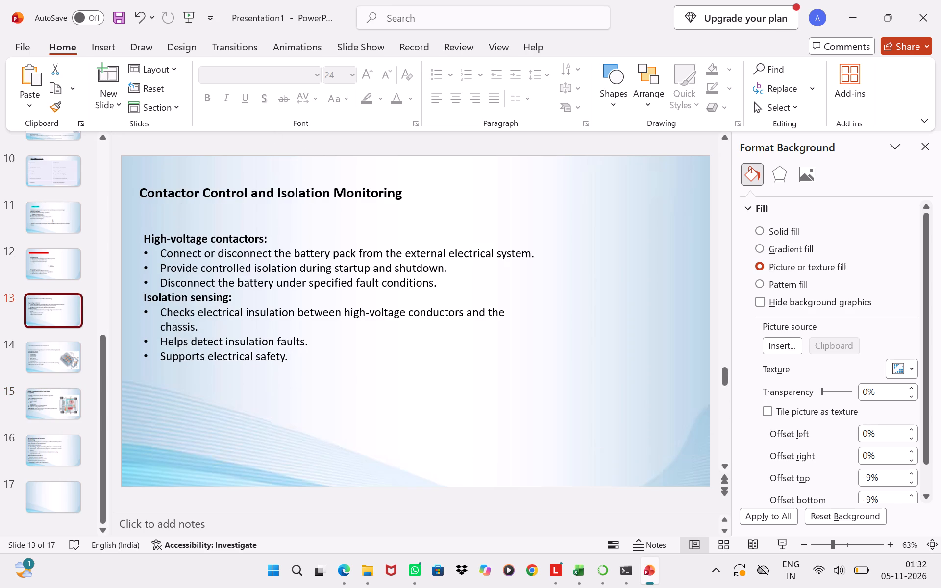
click(280, 194)
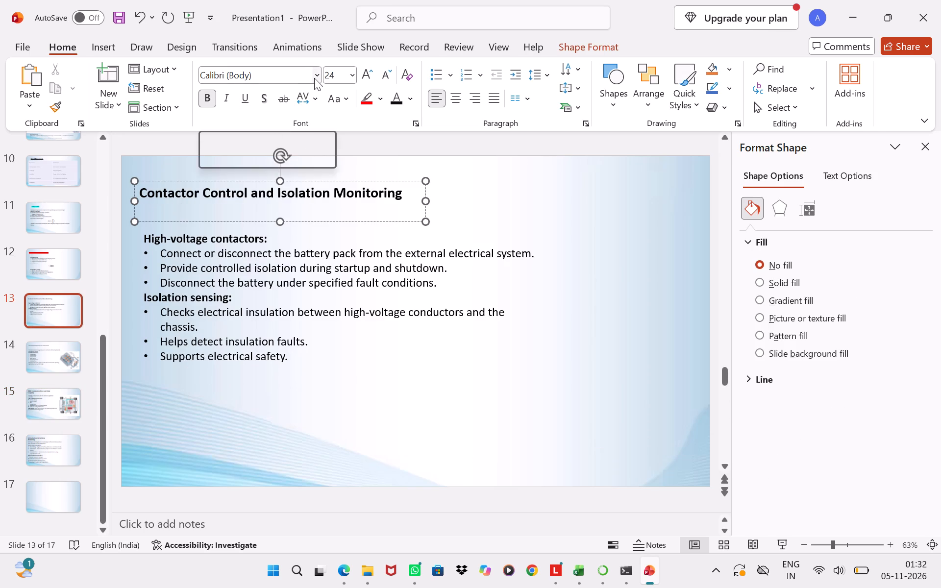
click(314, 78)
click(267, 182)
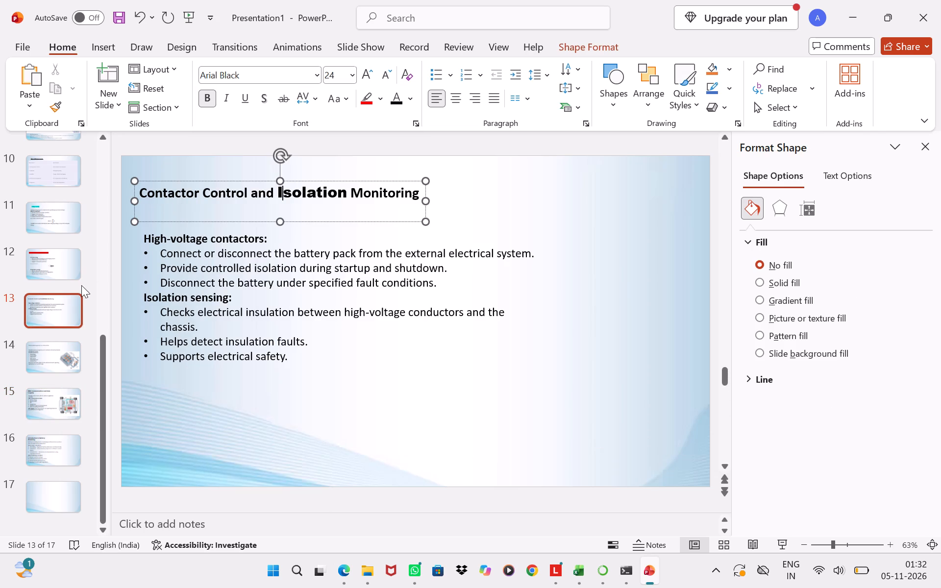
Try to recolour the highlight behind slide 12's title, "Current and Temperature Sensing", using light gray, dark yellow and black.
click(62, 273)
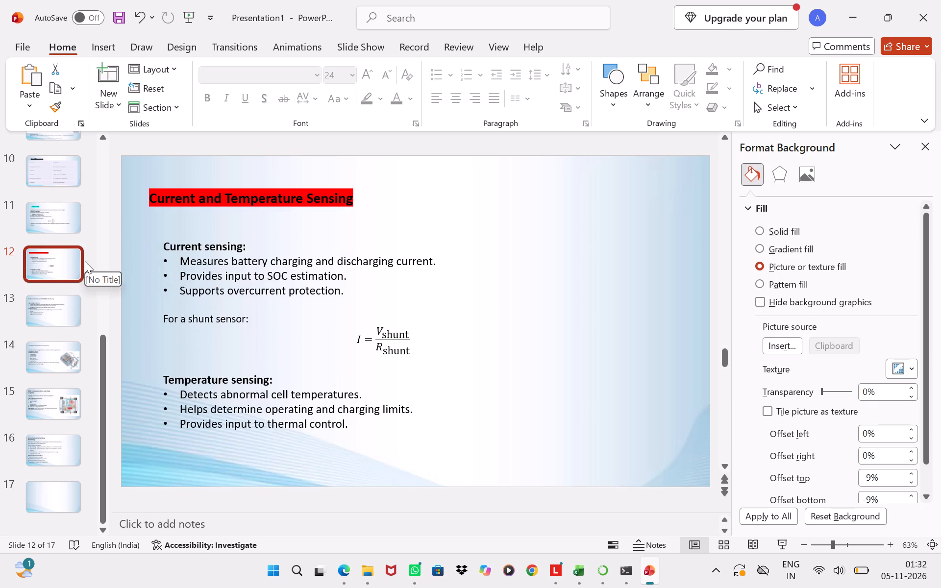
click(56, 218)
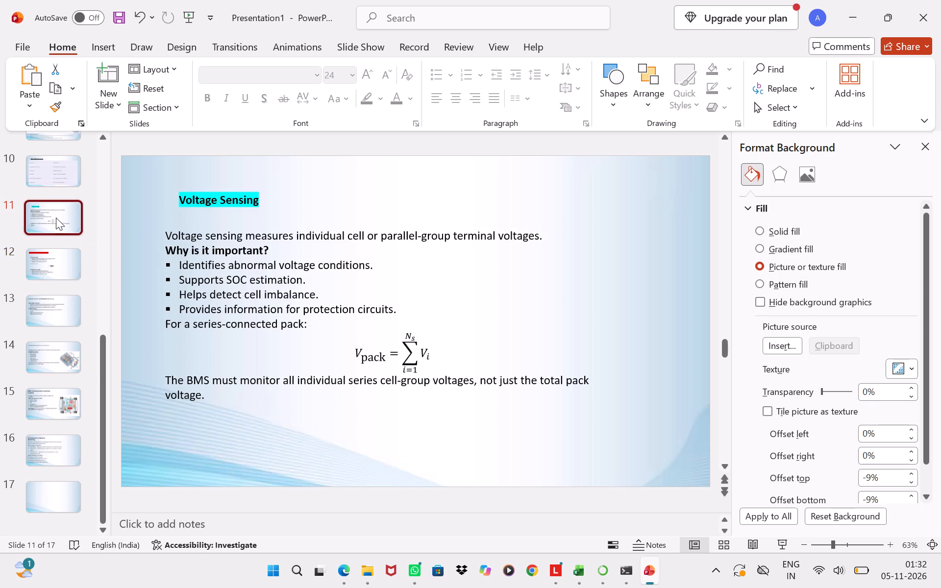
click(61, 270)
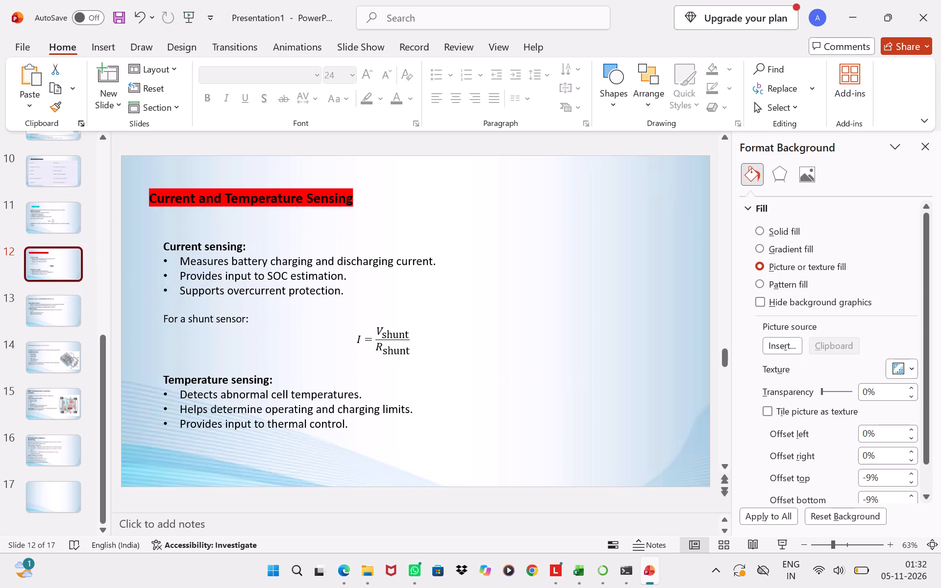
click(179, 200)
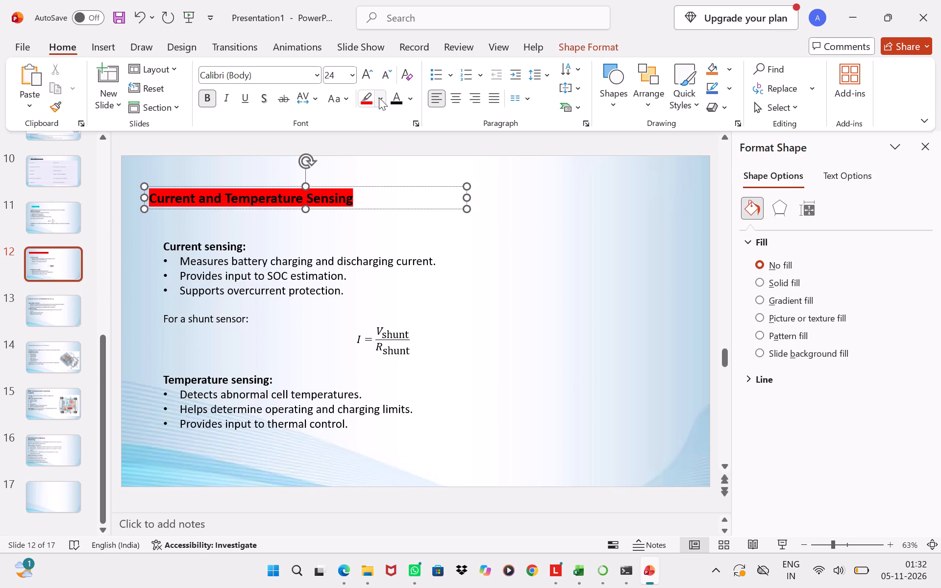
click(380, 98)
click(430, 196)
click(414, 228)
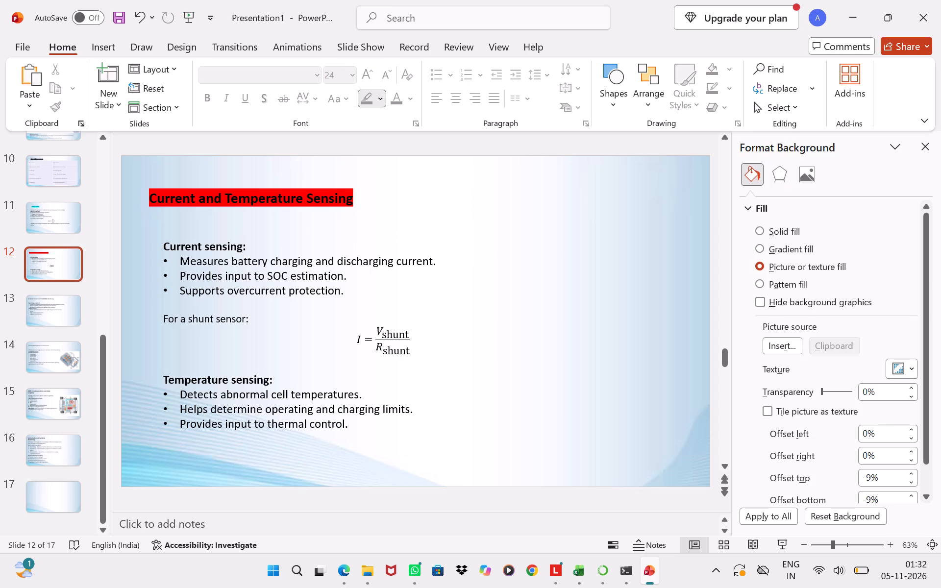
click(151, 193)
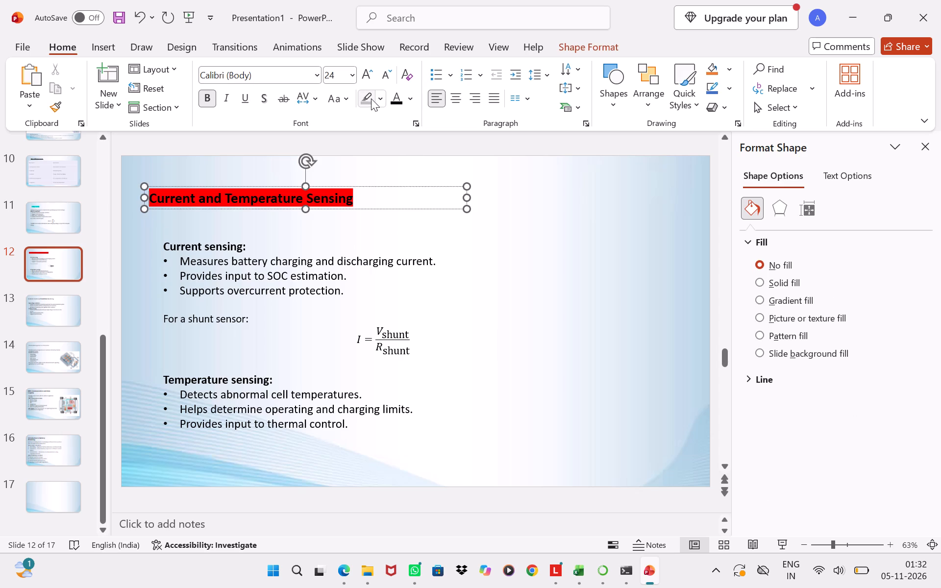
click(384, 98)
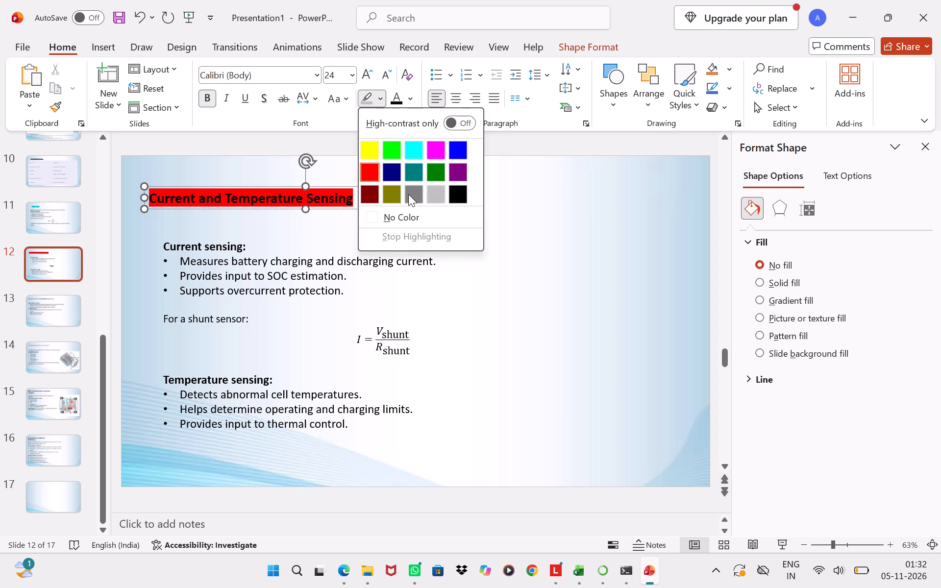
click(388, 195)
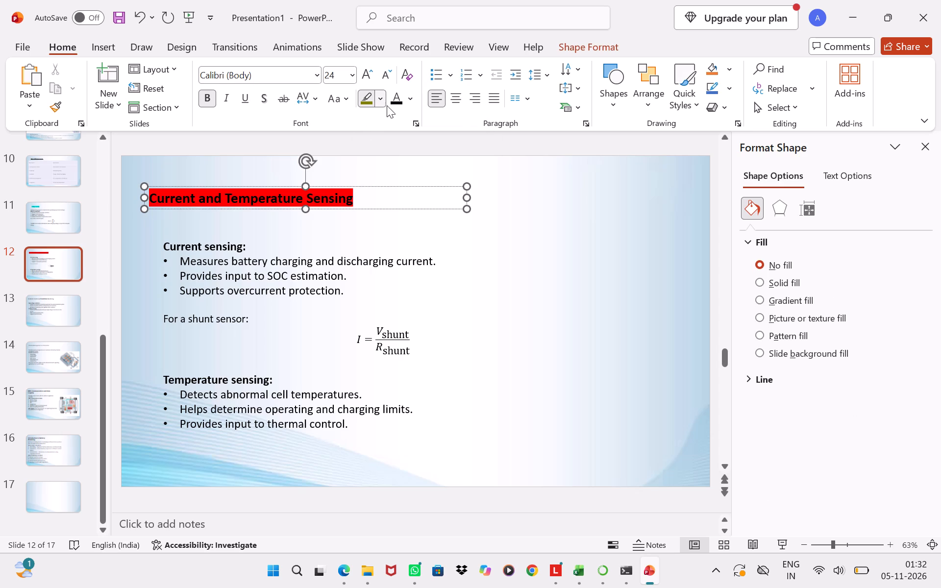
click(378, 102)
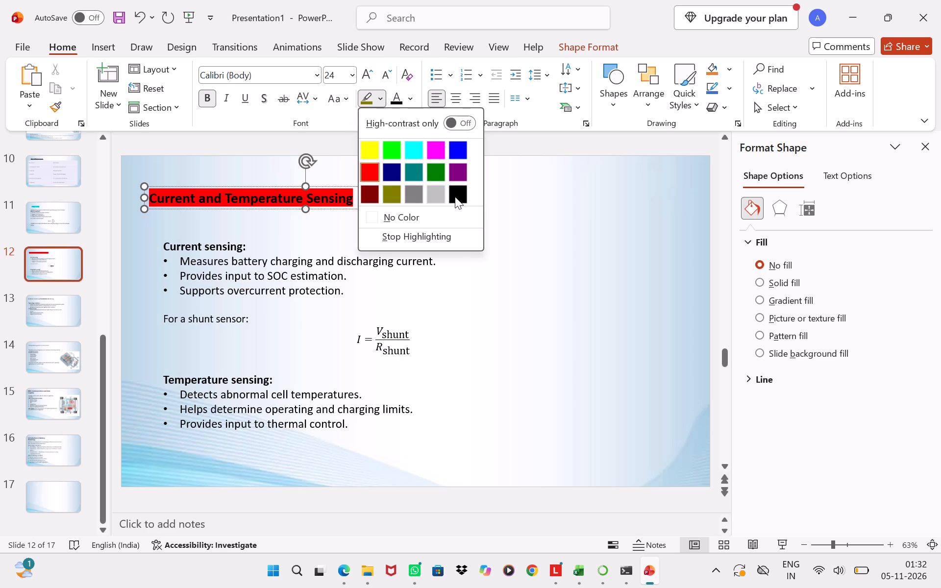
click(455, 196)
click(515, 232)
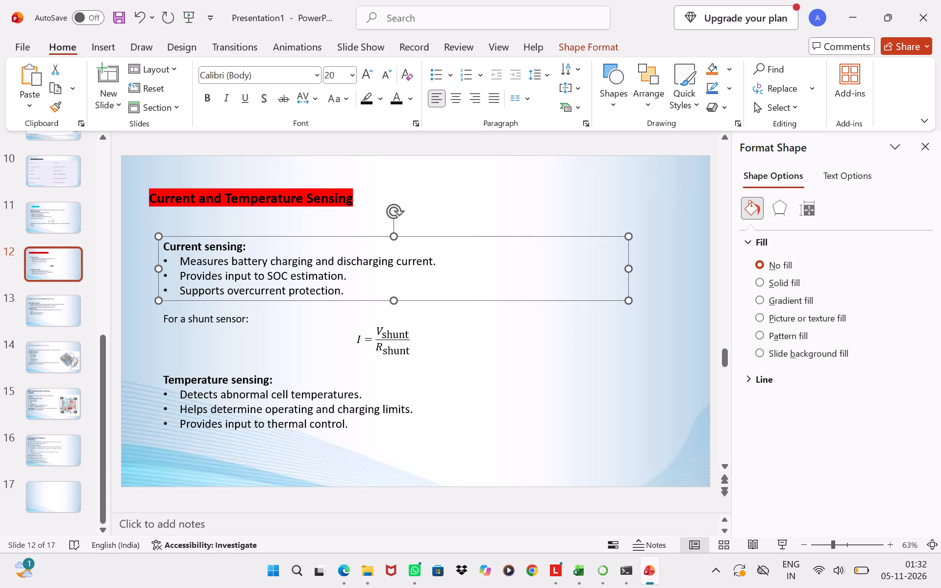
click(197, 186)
Delete the title text "Contactor Control and Isolation Monitoring" from slide 13, keeping its text box.
click(46, 305)
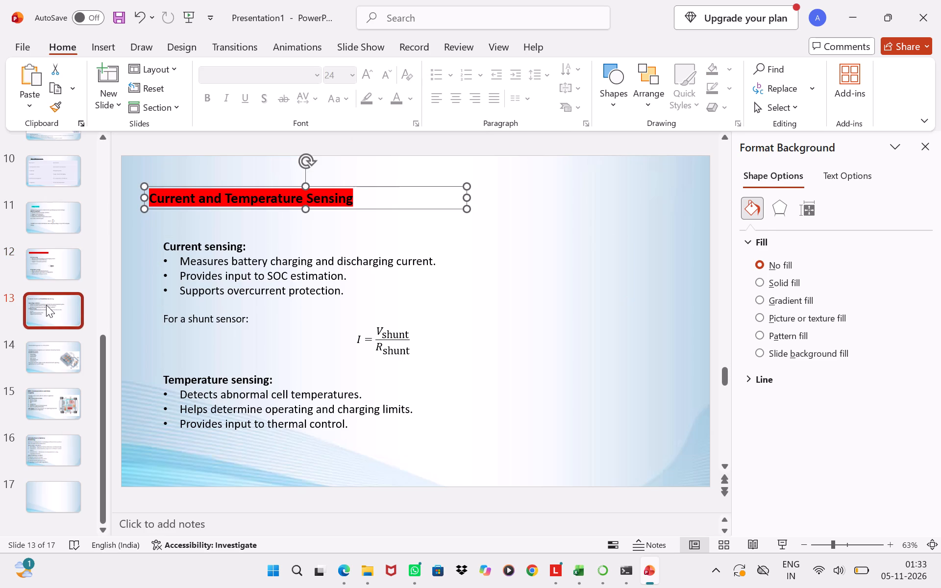
click(54, 355)
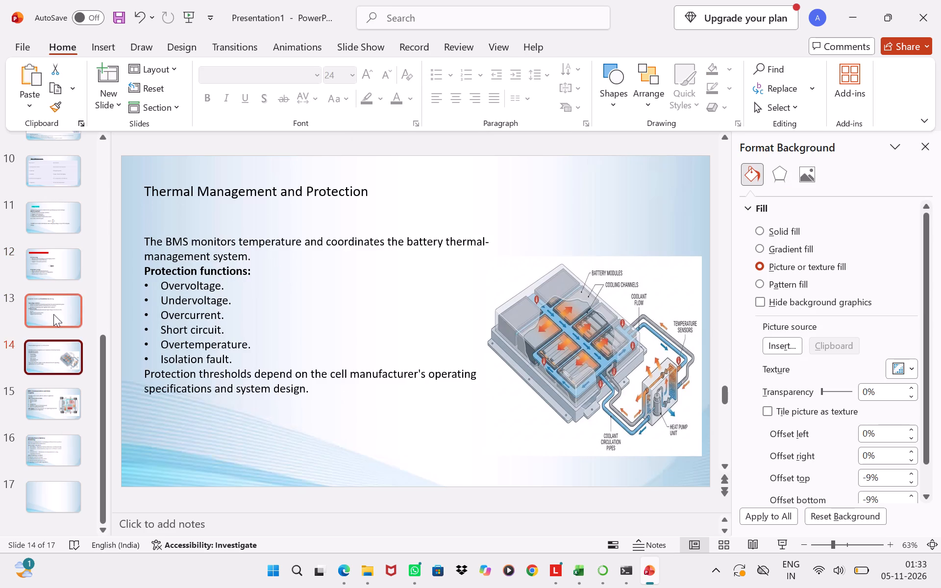
click(50, 326)
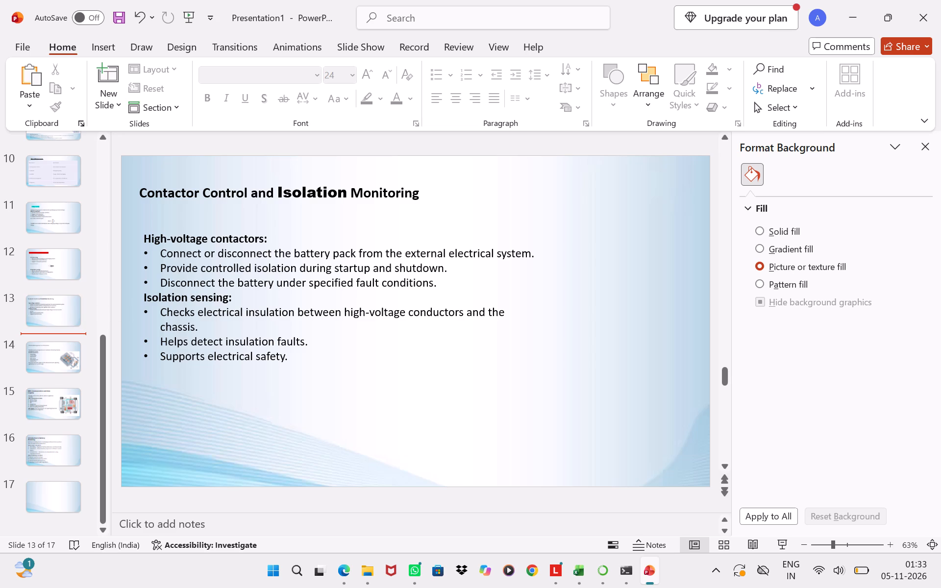
click(288, 192)
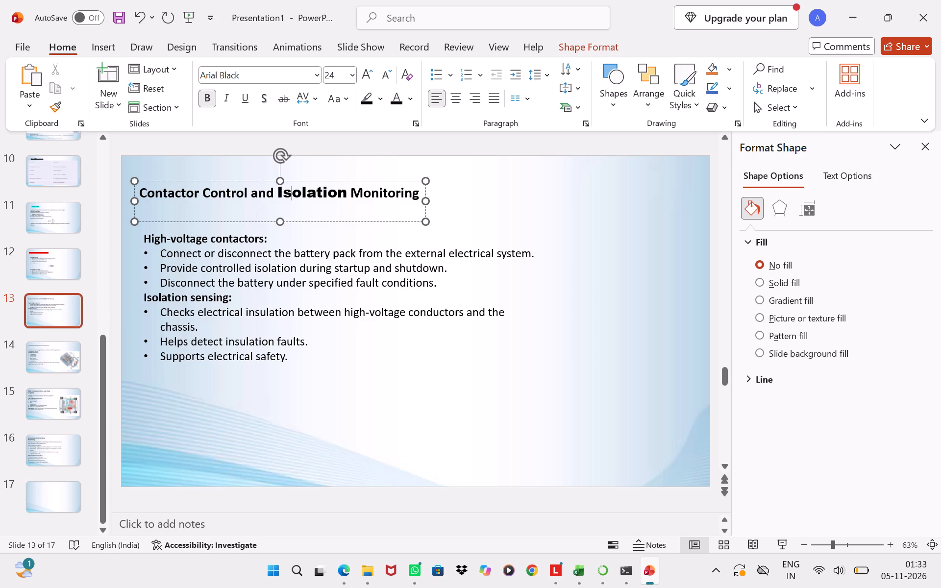
click(423, 197)
click(421, 190)
click(421, 193)
drag(417, 193, 175, 194)
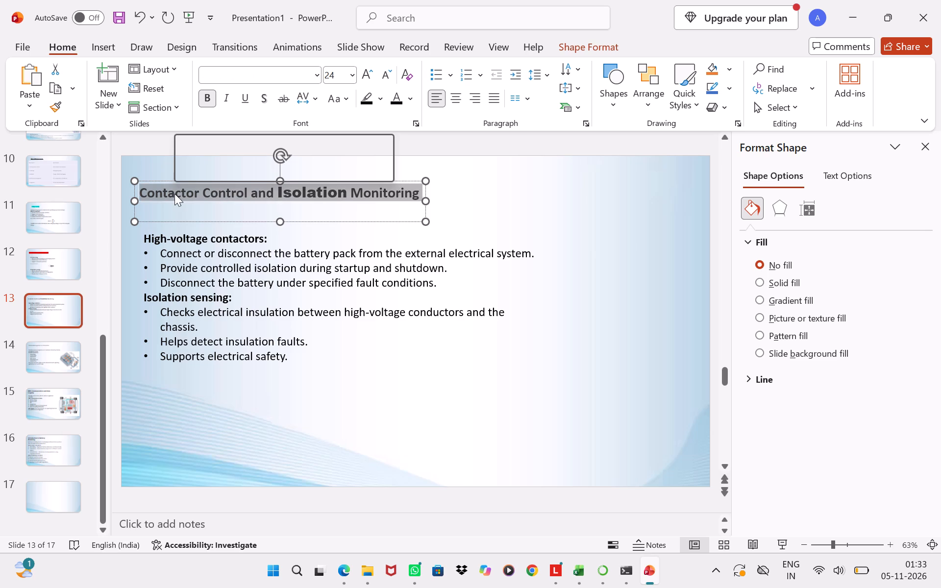
key(Delete)
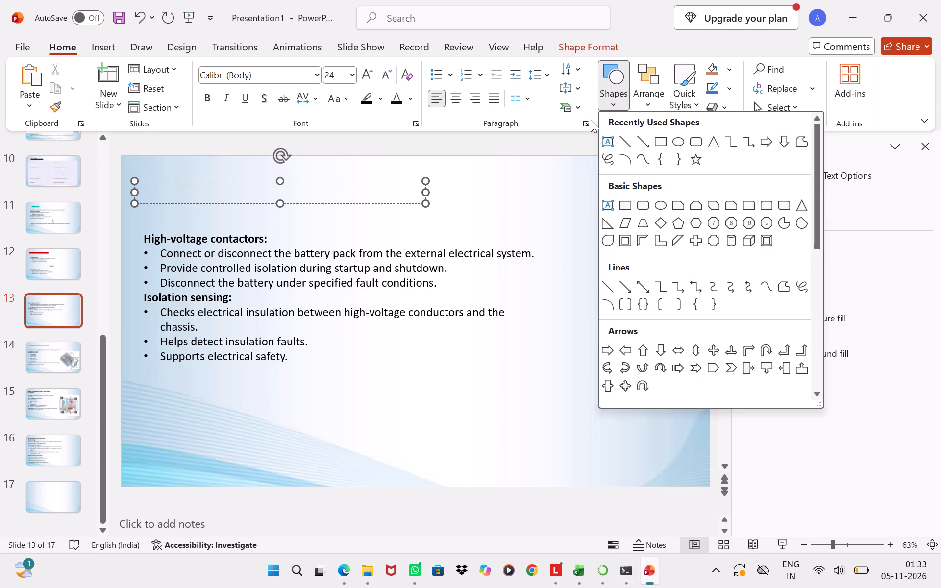
click(615, 140)
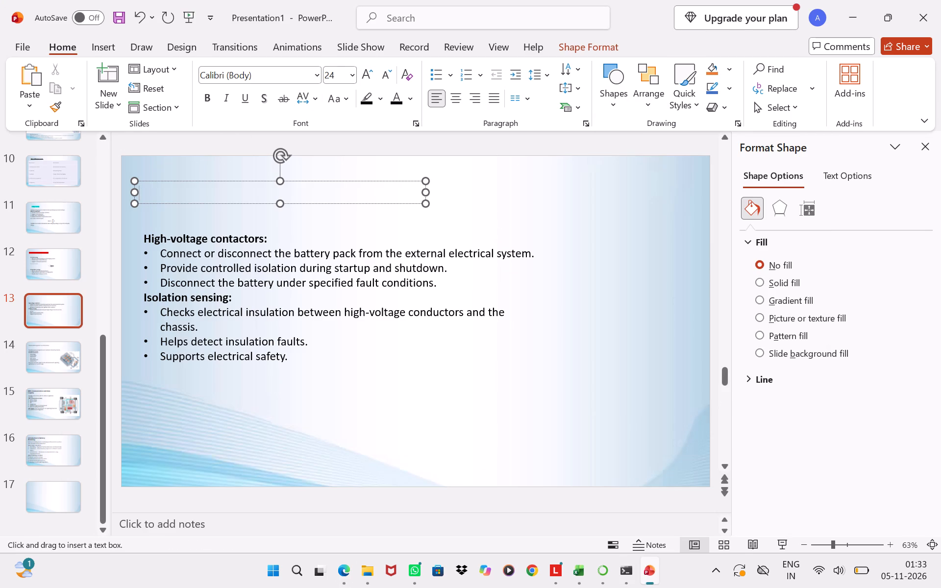
click(353, 75)
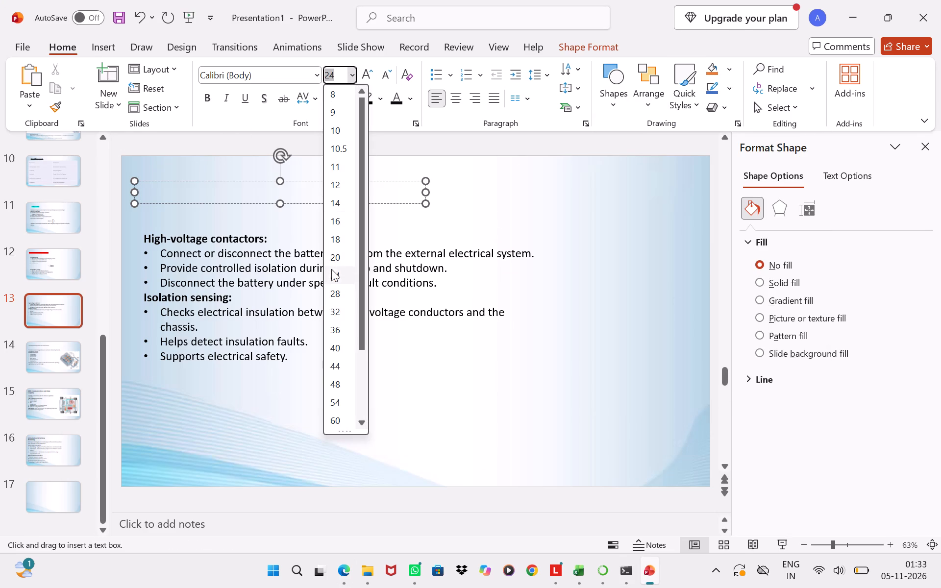
click(340, 293)
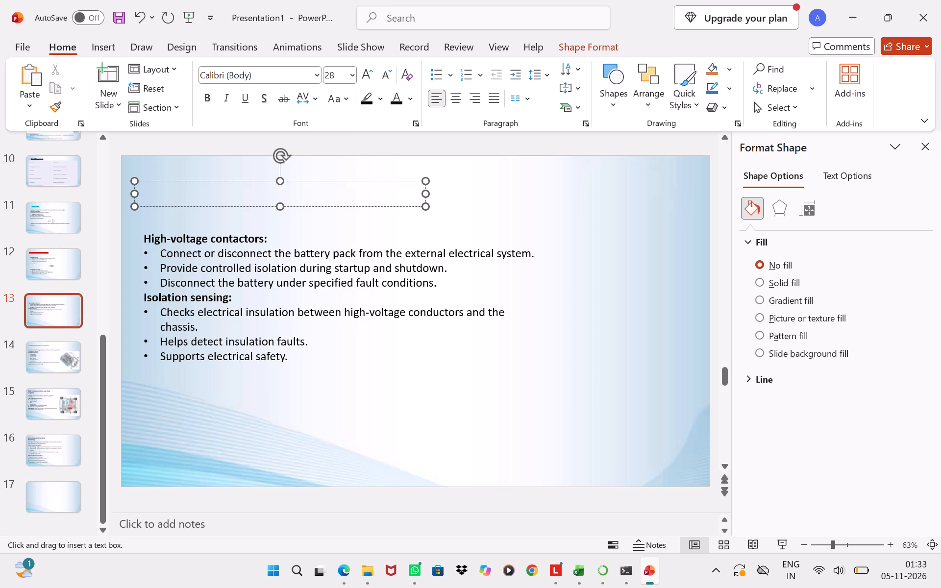
key(ctrl+v)
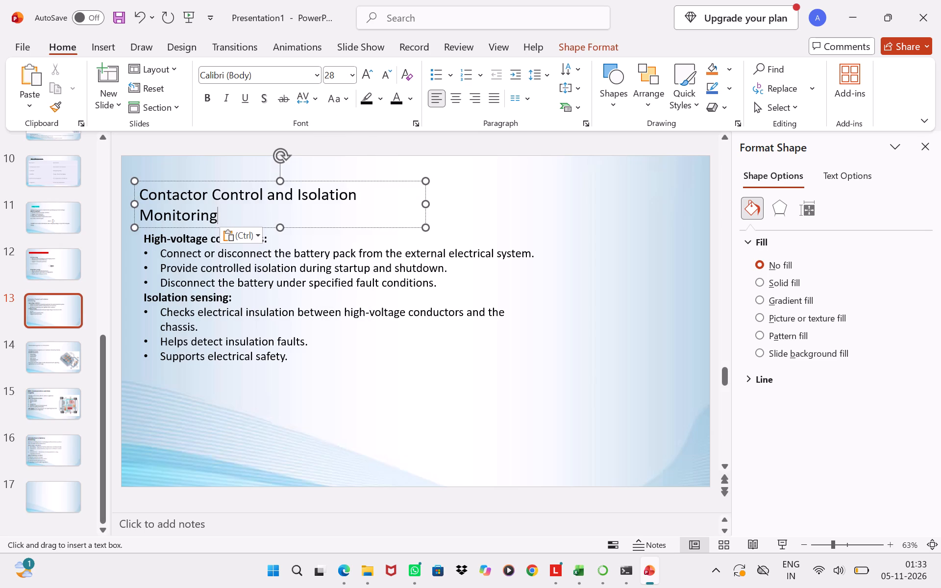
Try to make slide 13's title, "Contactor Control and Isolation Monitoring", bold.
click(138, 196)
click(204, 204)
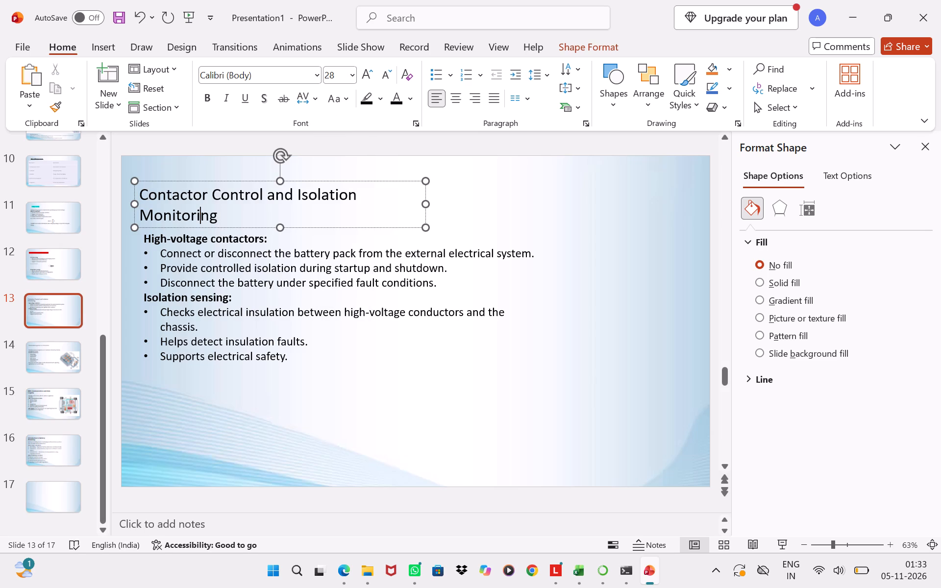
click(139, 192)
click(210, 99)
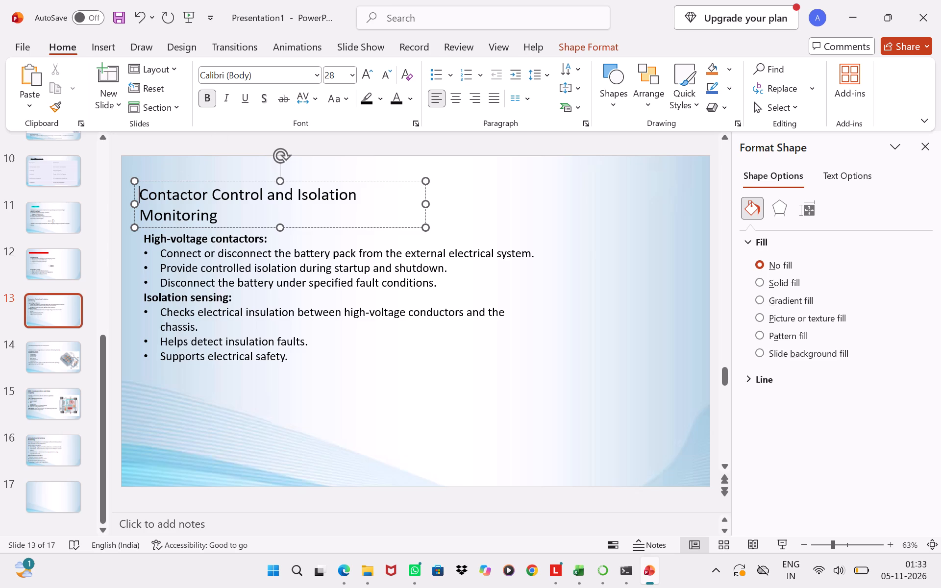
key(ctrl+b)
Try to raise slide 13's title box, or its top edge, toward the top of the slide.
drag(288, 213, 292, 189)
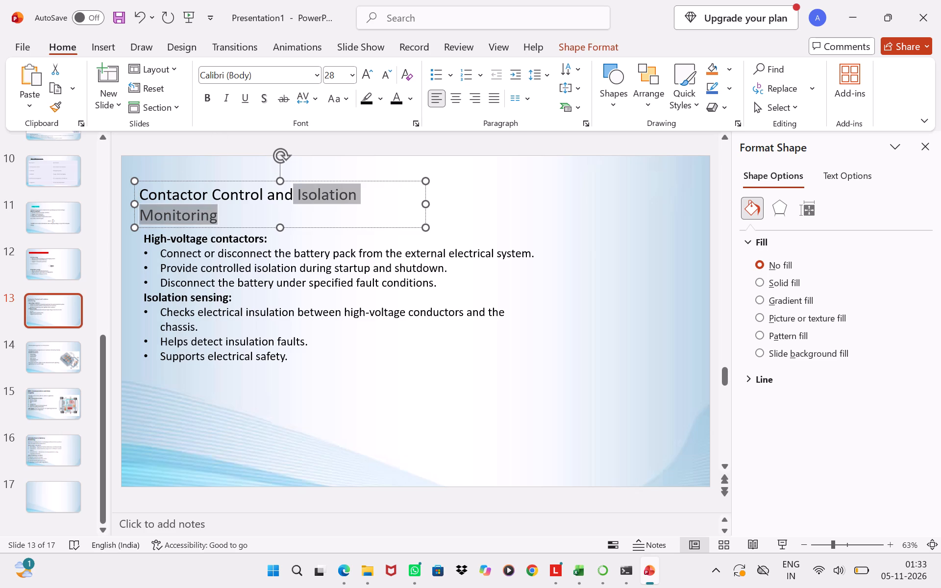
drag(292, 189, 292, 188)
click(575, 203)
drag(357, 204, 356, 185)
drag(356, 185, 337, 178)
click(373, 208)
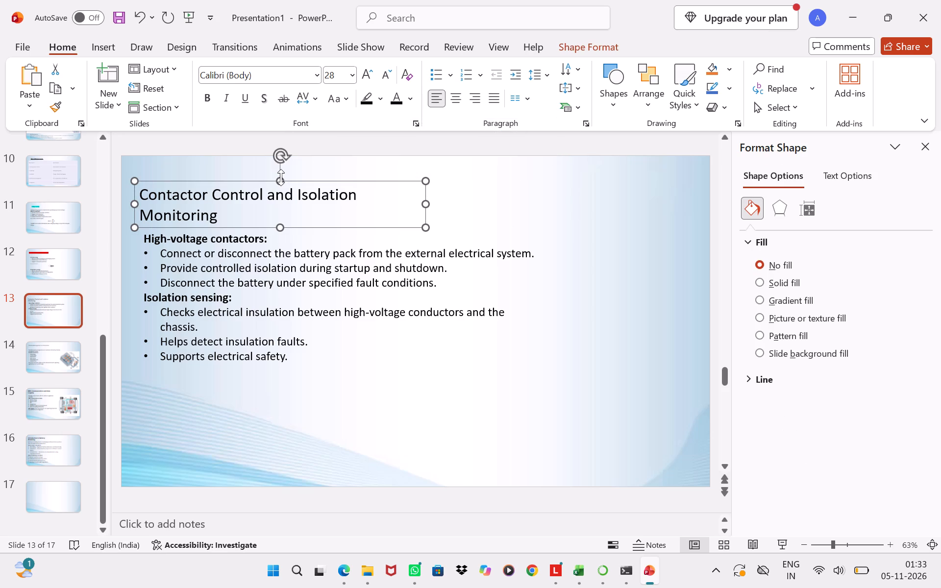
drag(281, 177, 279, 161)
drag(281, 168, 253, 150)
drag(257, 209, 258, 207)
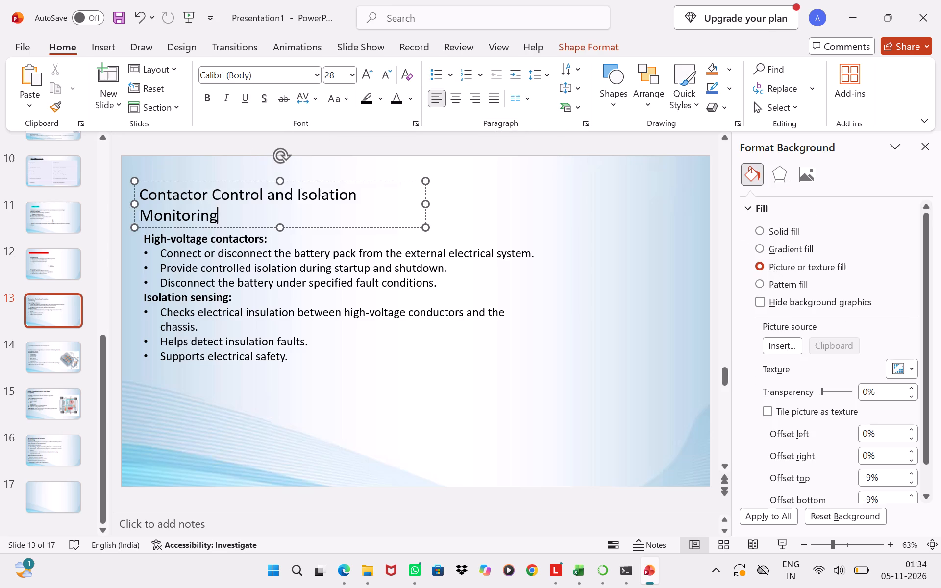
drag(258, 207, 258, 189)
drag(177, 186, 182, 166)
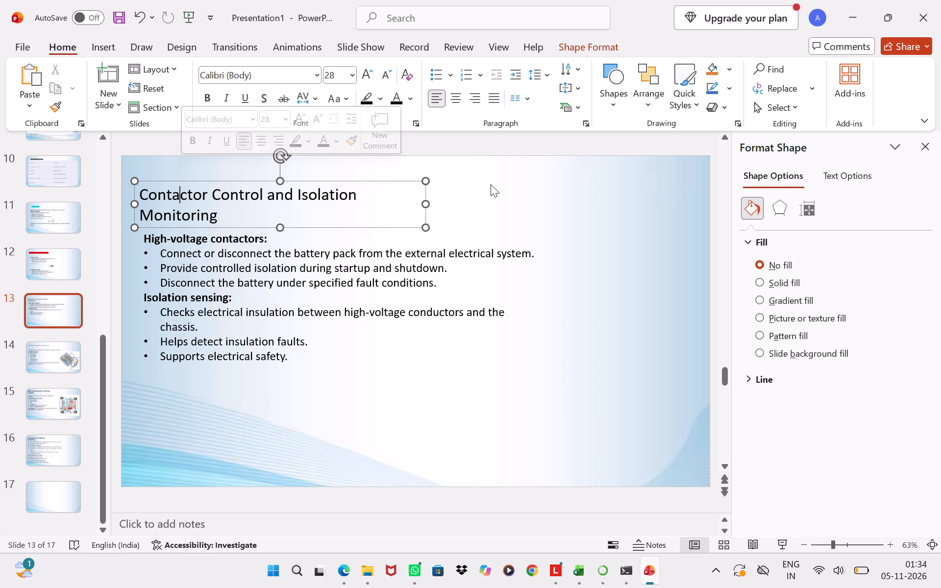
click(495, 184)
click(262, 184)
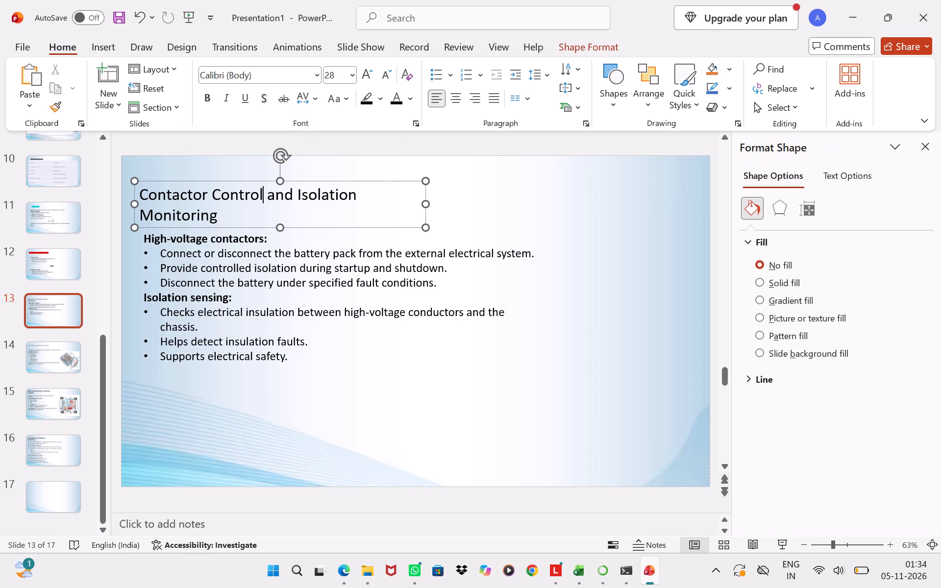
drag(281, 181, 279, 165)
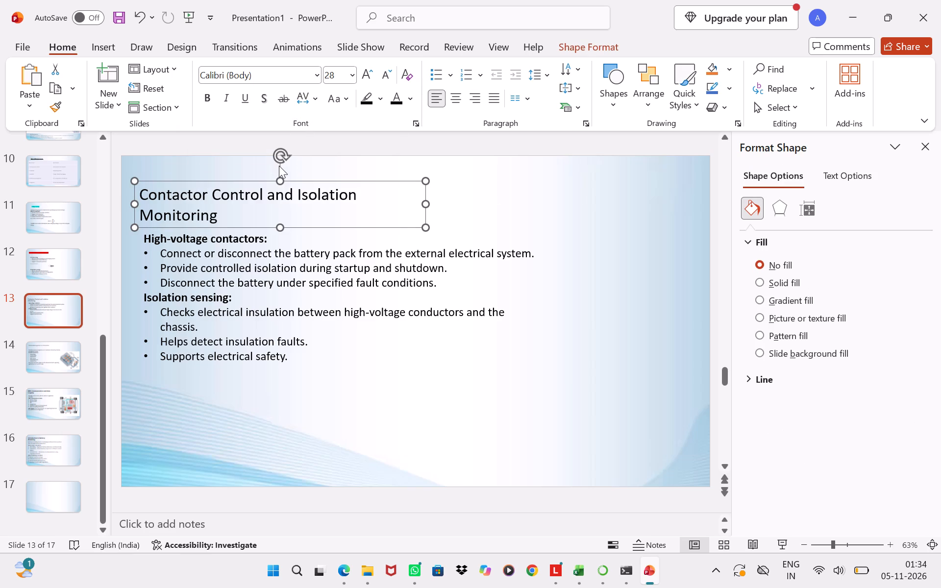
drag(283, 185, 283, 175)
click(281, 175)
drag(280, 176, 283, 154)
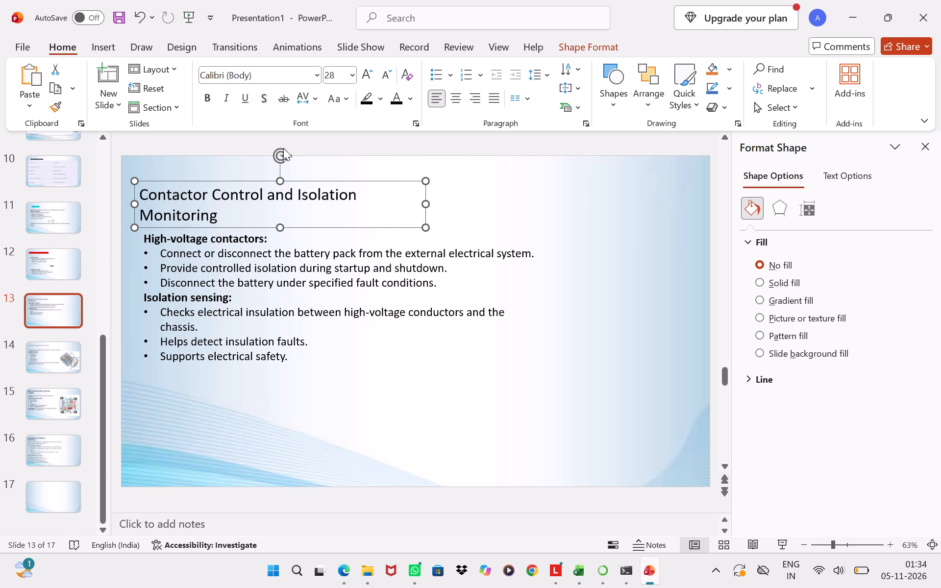
Move slide 13's body text box slightly down, leaving a small gap below the title.
drag(274, 230, 275, 223)
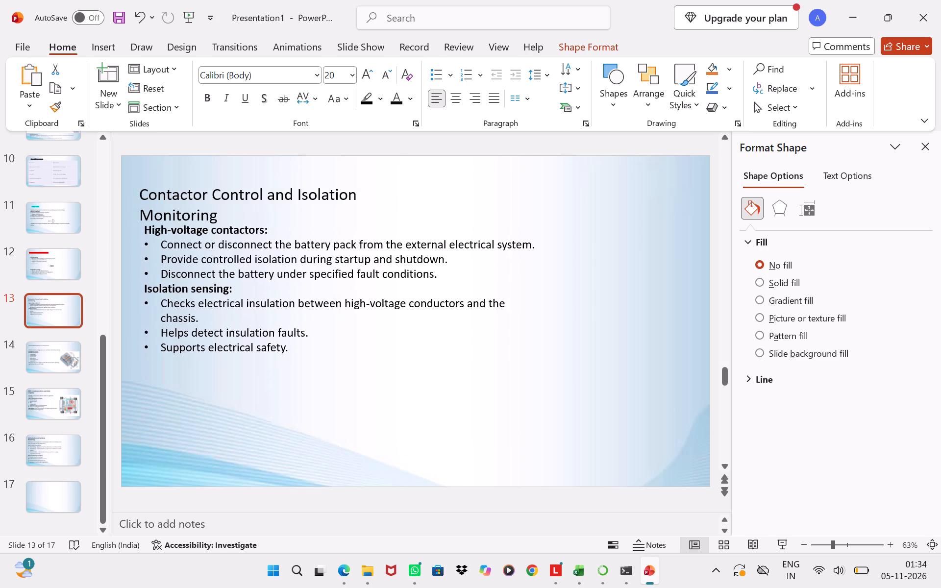
drag(275, 223, 275, 236)
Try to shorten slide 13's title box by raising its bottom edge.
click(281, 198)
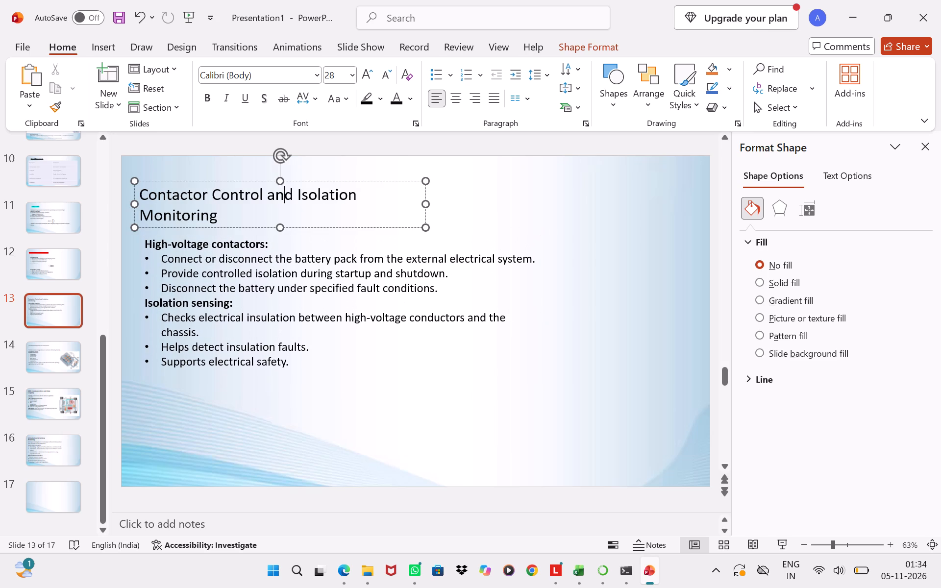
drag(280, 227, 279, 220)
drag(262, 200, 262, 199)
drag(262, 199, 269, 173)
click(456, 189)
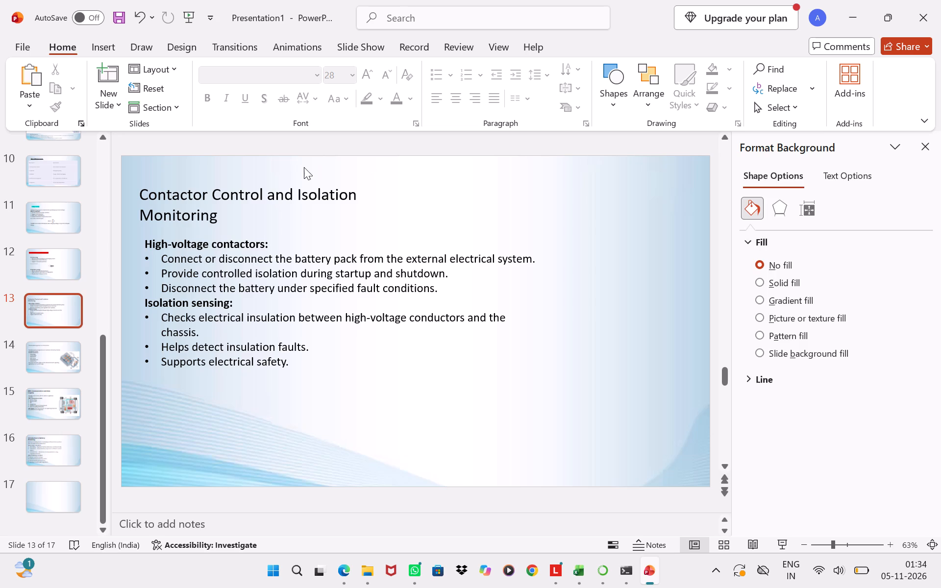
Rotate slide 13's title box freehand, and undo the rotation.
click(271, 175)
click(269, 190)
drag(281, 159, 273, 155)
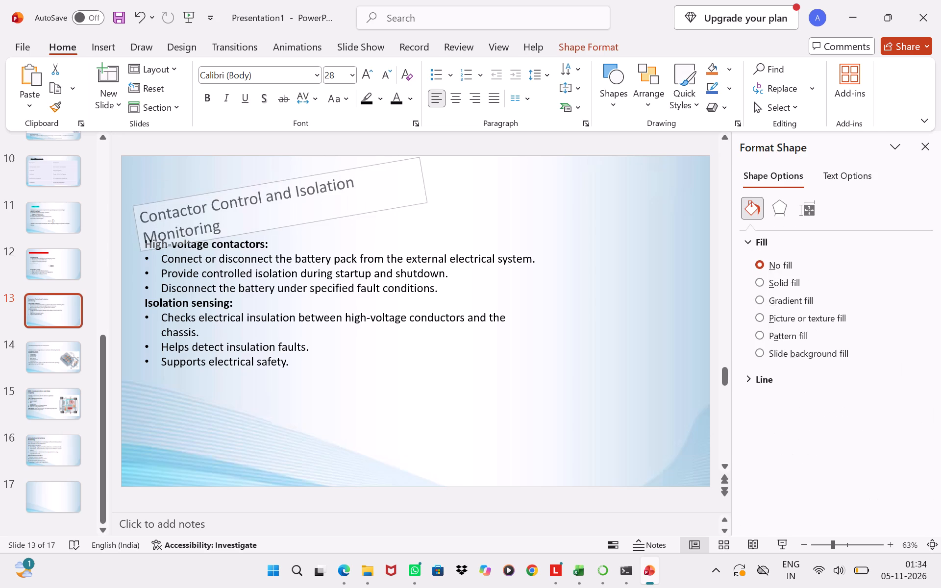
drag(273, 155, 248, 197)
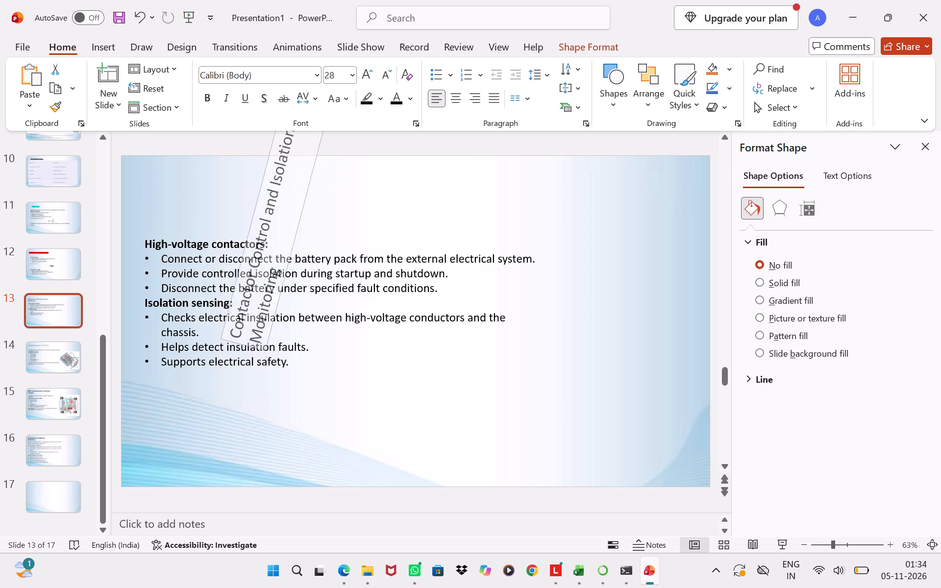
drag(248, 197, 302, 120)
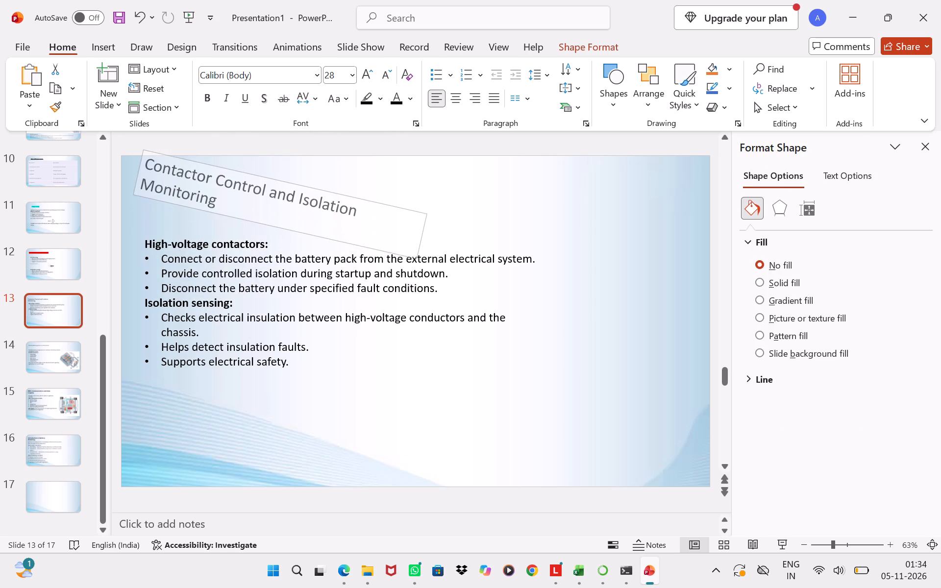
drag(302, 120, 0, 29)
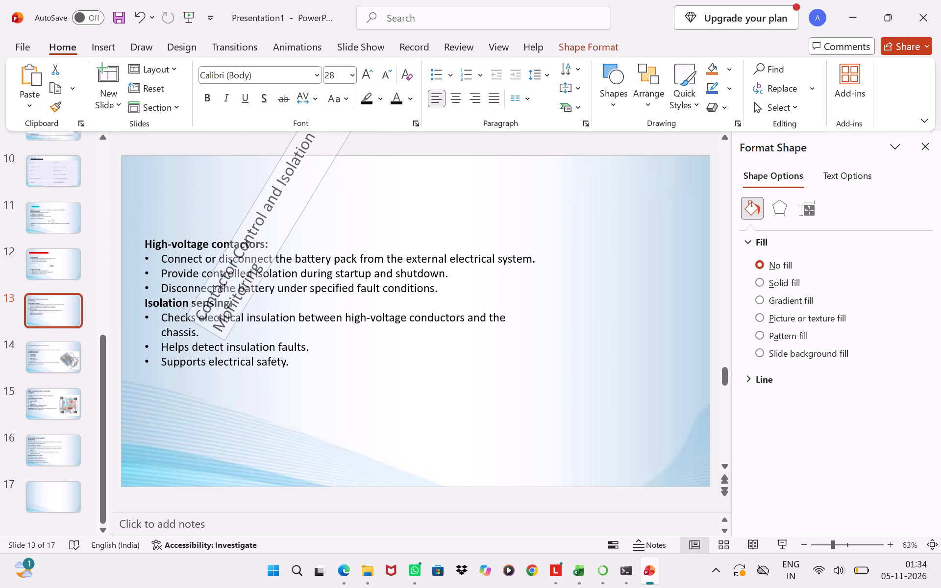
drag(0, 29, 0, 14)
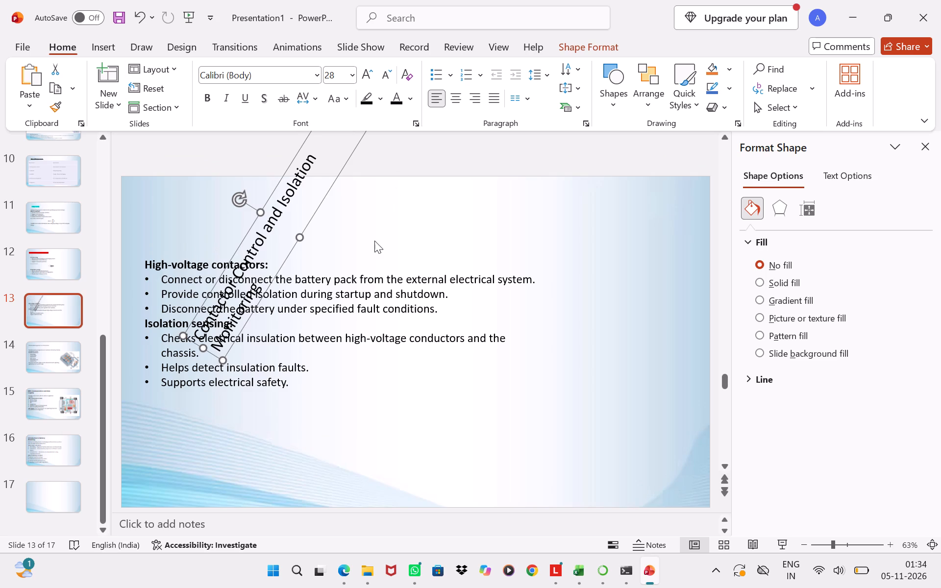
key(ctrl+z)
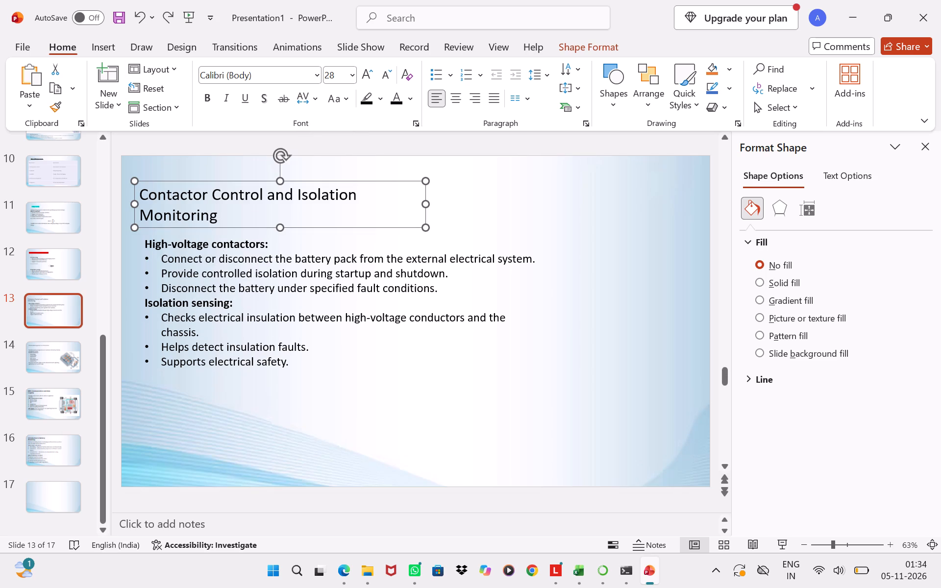
Move slide 13's title box up and slightly left, close to the slide's top edge.
drag(402, 206, 394, 191)
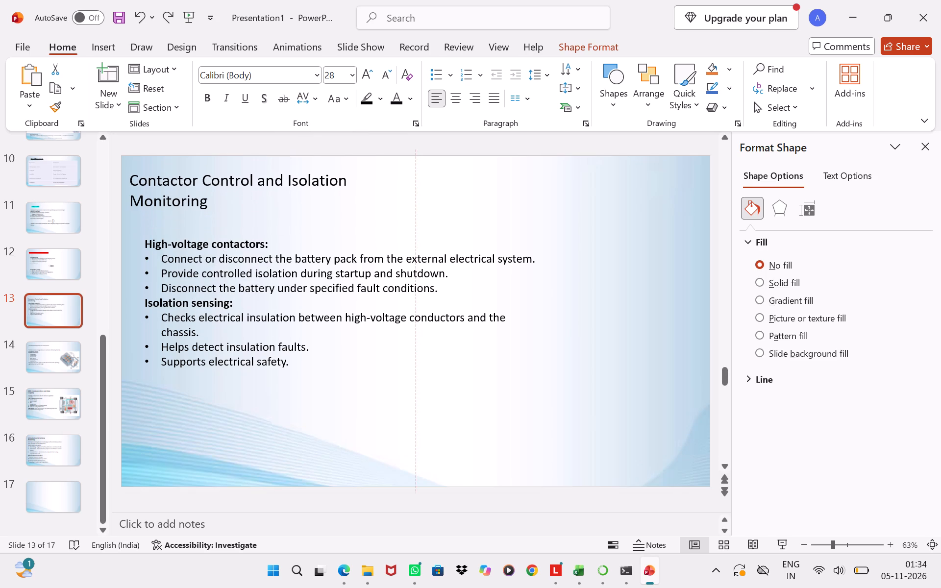
drag(394, 191, 399, 186)
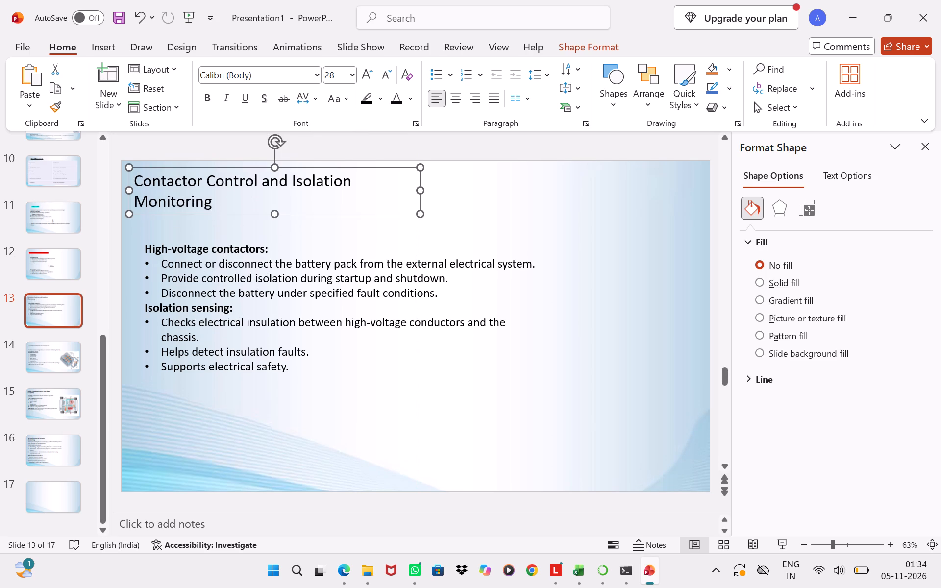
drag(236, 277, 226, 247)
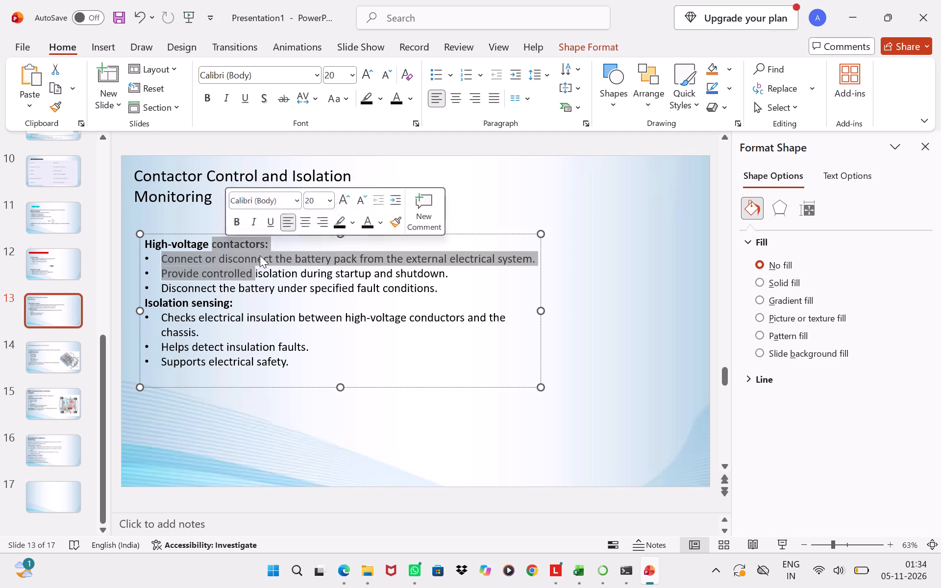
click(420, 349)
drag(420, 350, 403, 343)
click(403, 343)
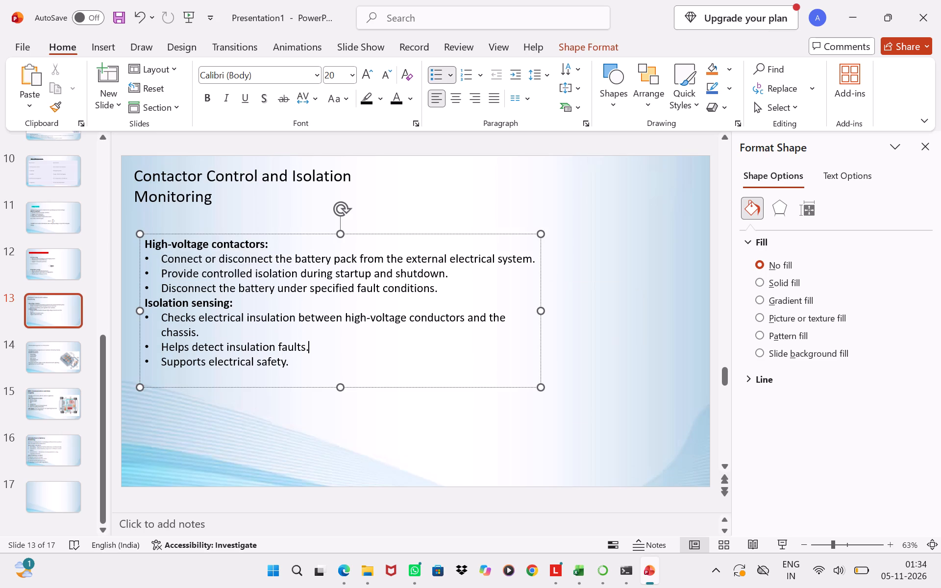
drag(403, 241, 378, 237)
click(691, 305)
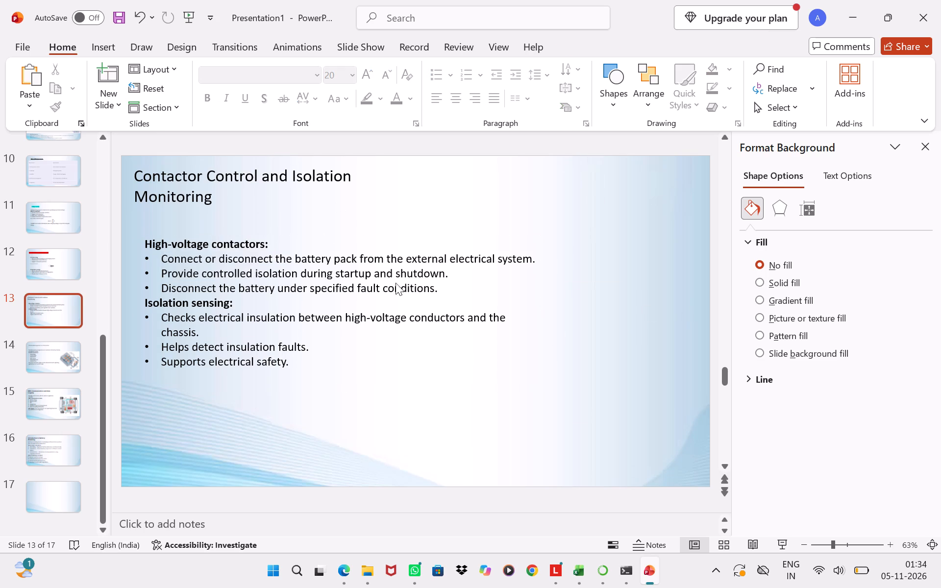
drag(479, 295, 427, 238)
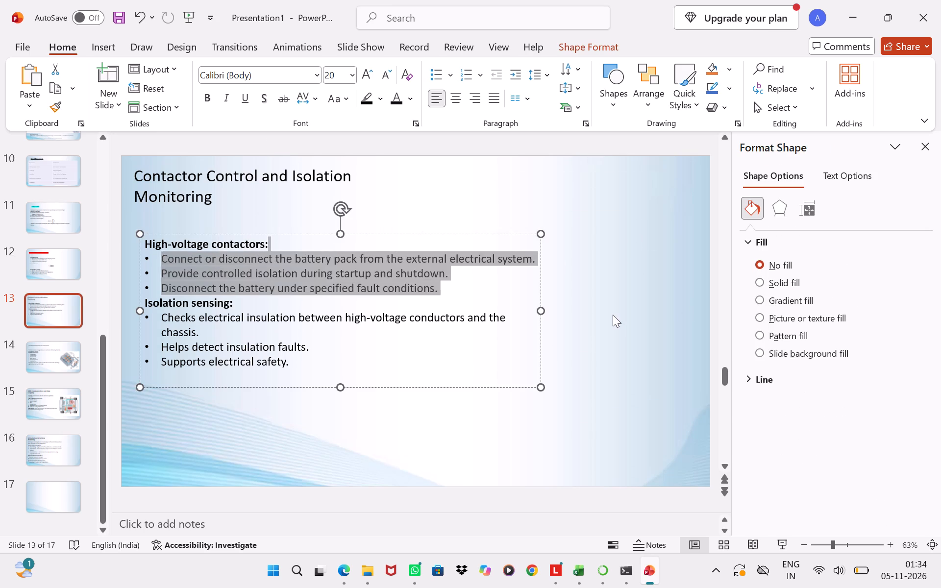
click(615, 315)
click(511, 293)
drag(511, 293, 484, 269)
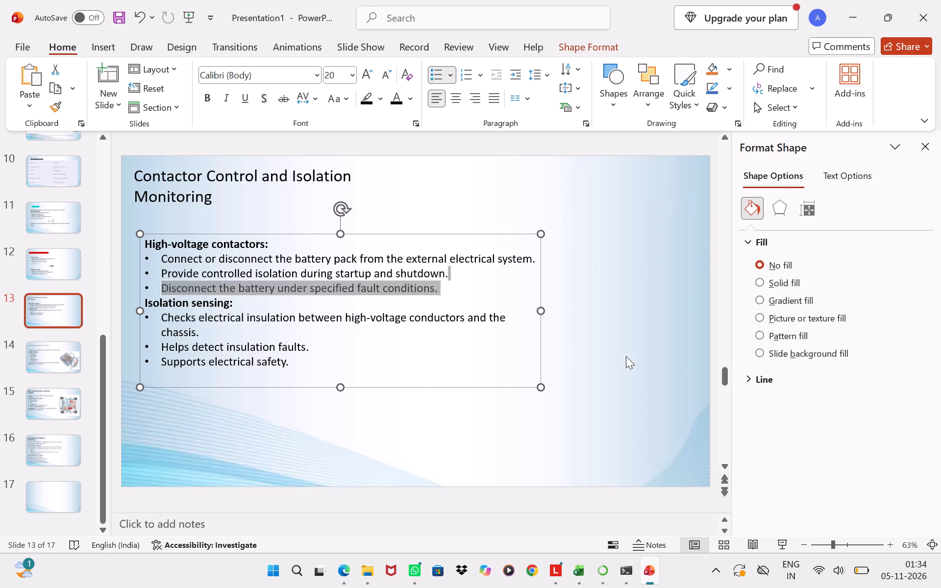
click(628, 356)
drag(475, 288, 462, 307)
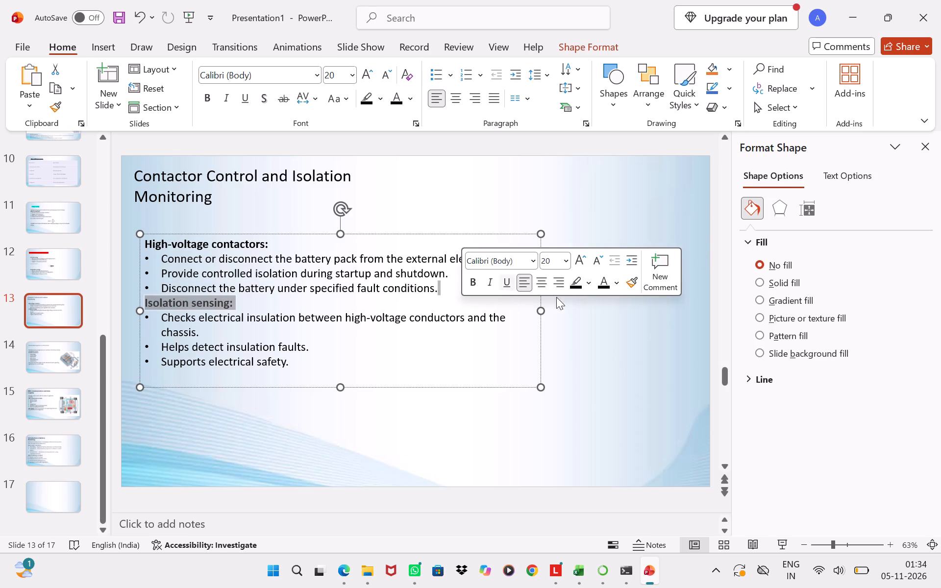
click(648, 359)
Move slide 13's body text box slightly left so it sits nearly in line with the title above.
click(438, 277)
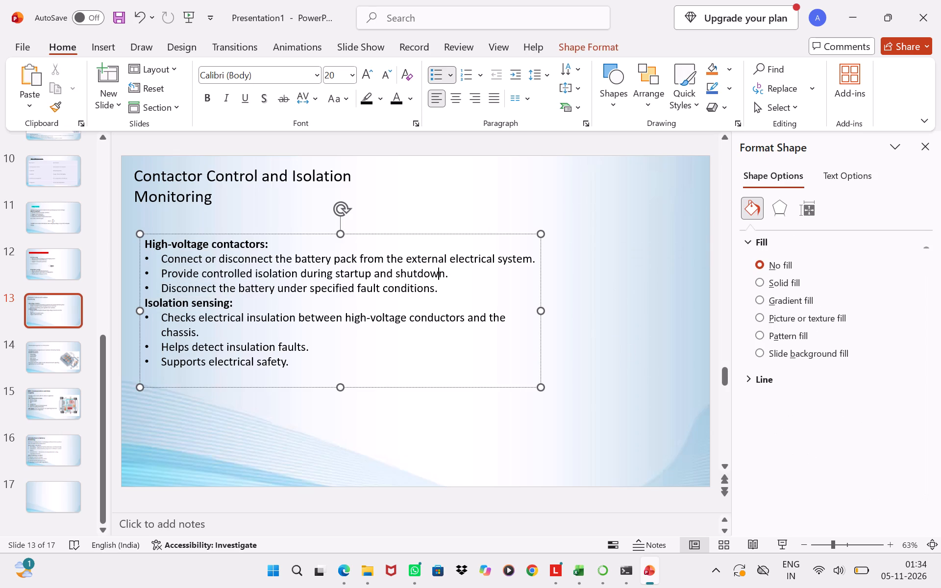
drag(394, 232, 388, 221)
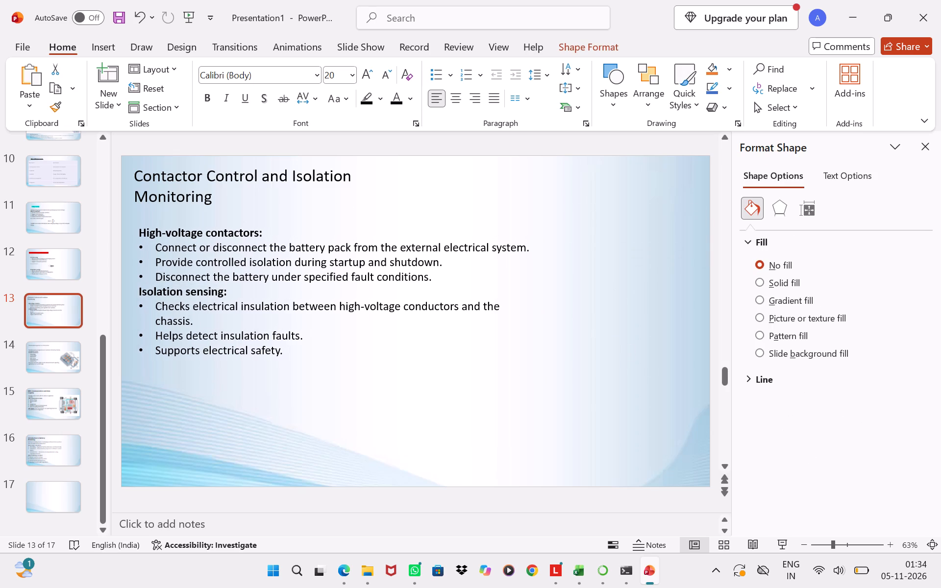
drag(388, 221, 388, 230)
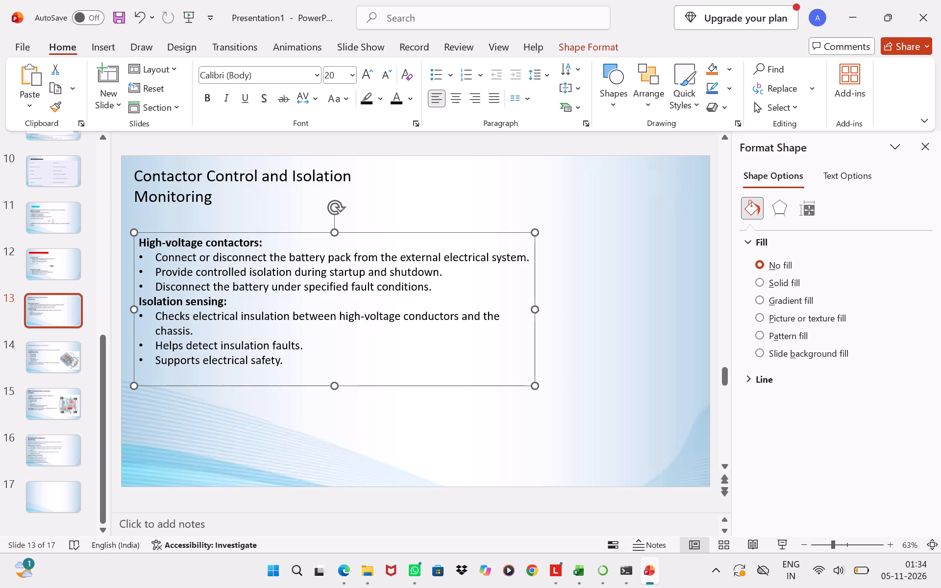
Move slide 13's title box slightly down and right so its text lines up with the body text below.
click(237, 182)
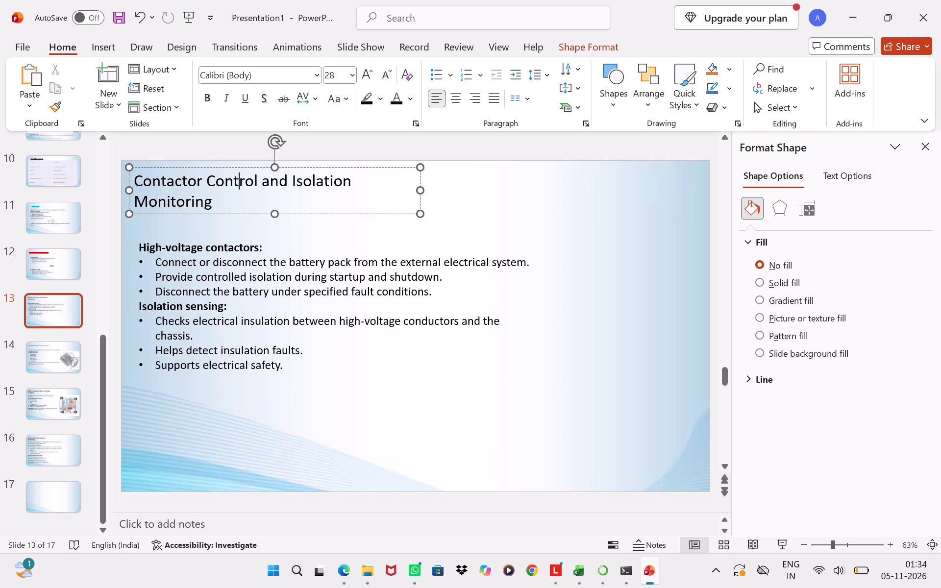
drag(377, 166, 382, 174)
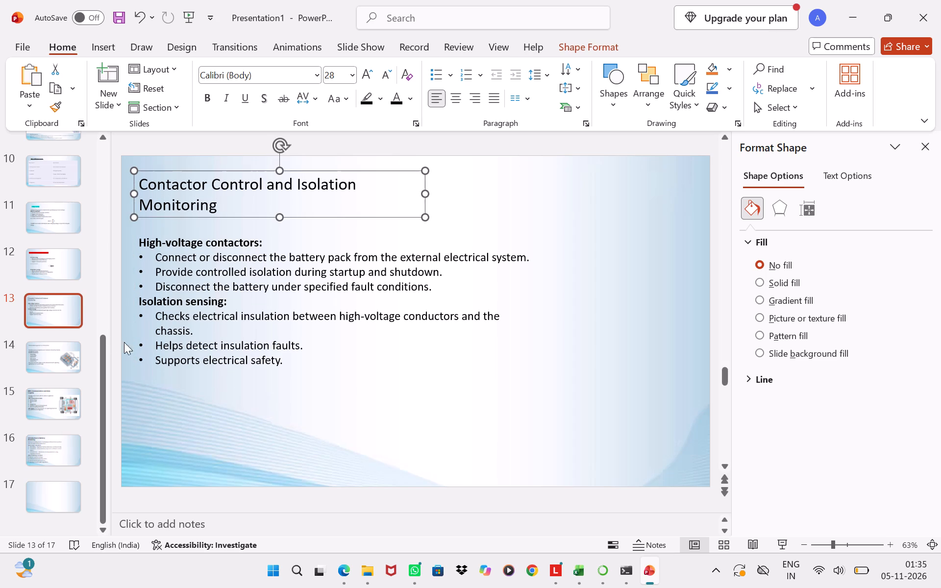
Make every word of slide 14's title, "Thermal Management and Protection", bold.
click(56, 354)
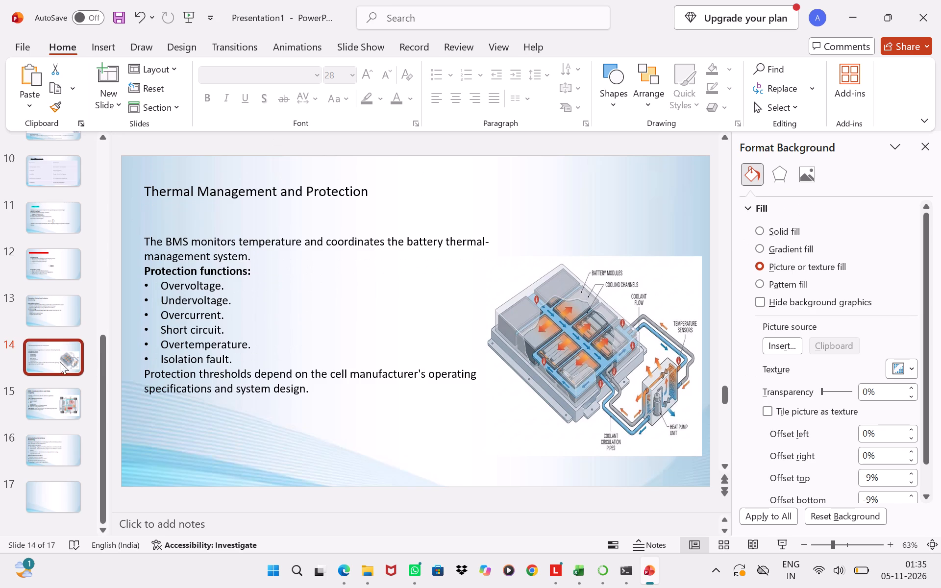
click(57, 397)
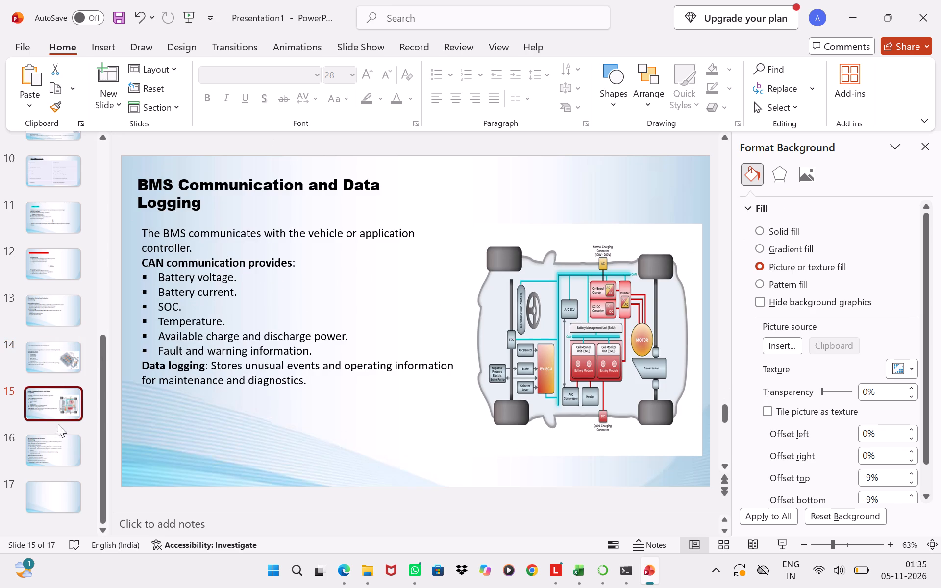
click(58, 362)
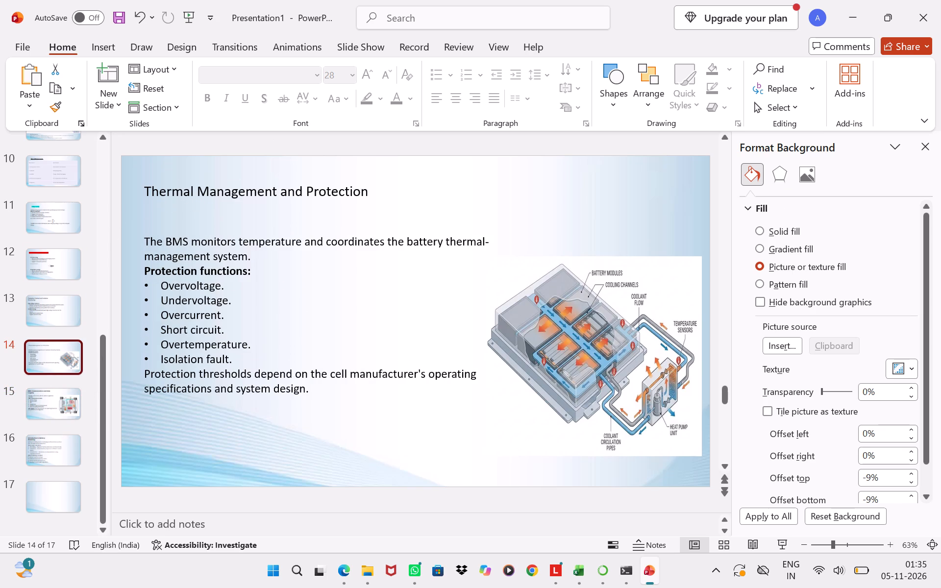
click(157, 186)
click(209, 103)
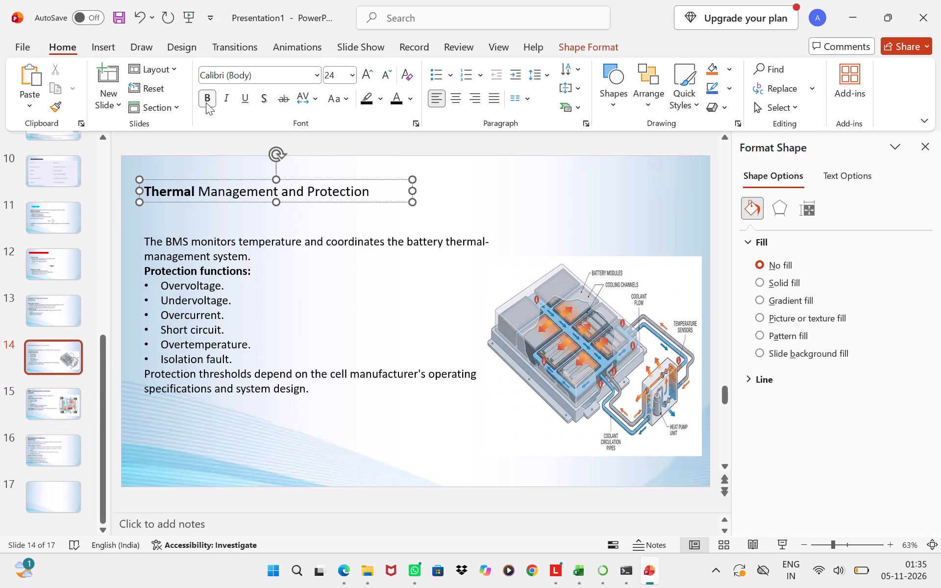
click(212, 196)
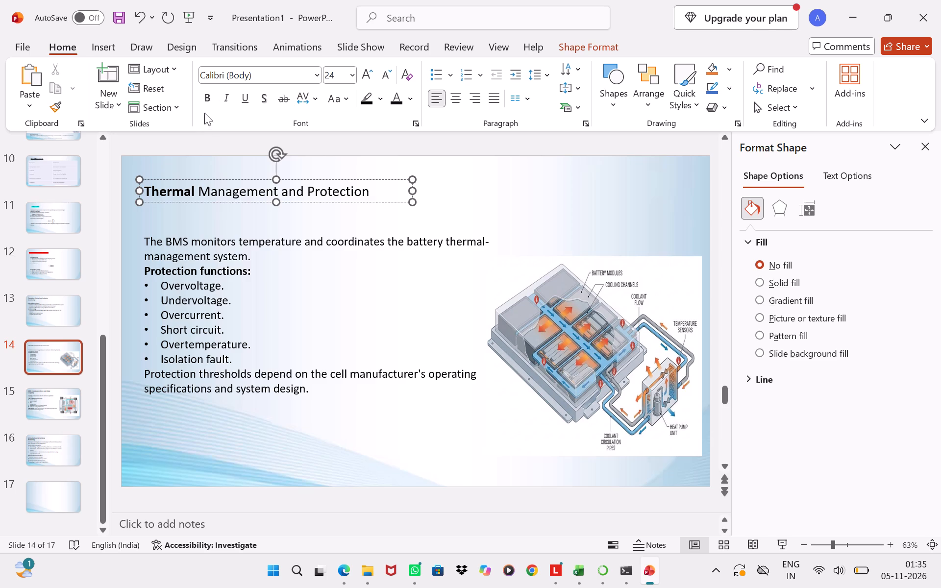
click(205, 104)
click(297, 197)
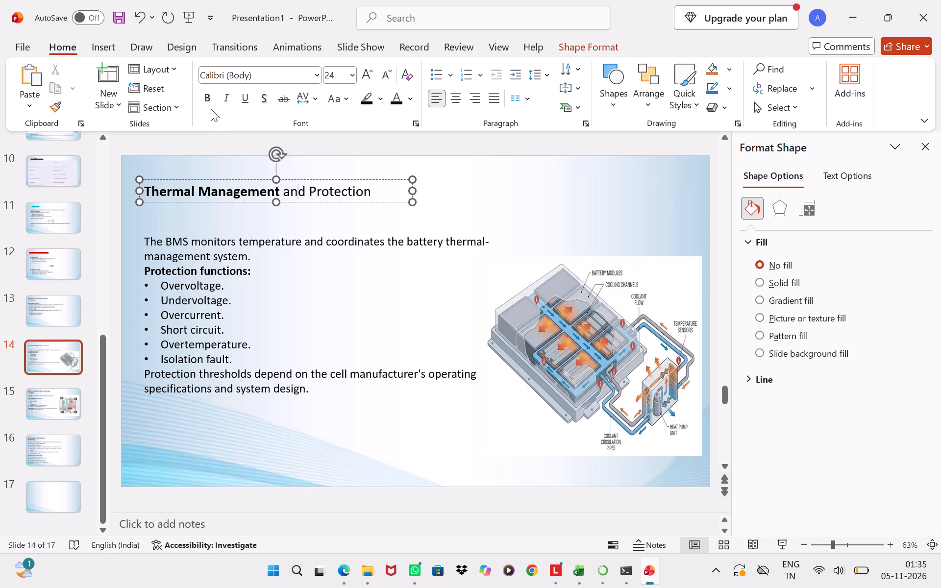
click(209, 101)
click(332, 192)
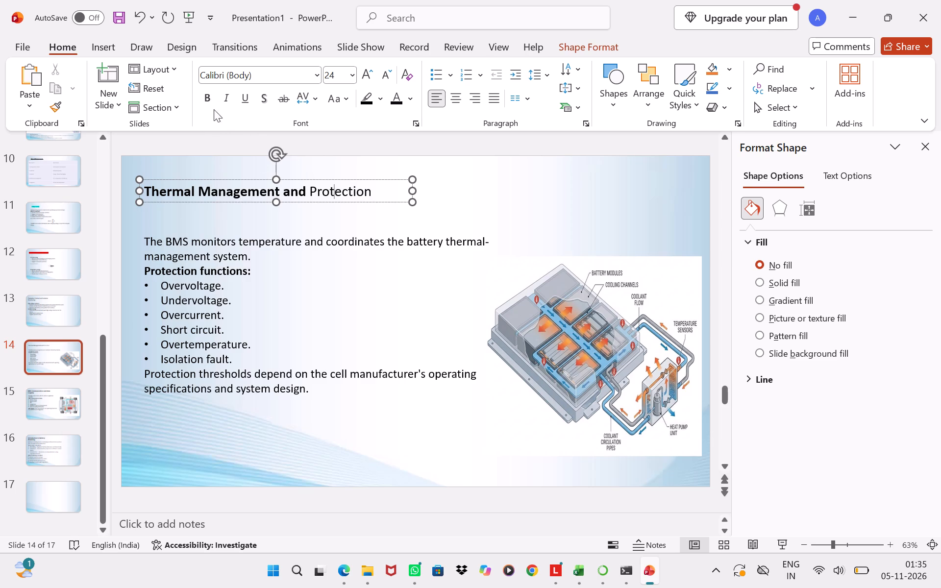
click(207, 100)
Make slide 13's whole title, "Contactor Control and Isolation Monitoring", bold.
click(54, 300)
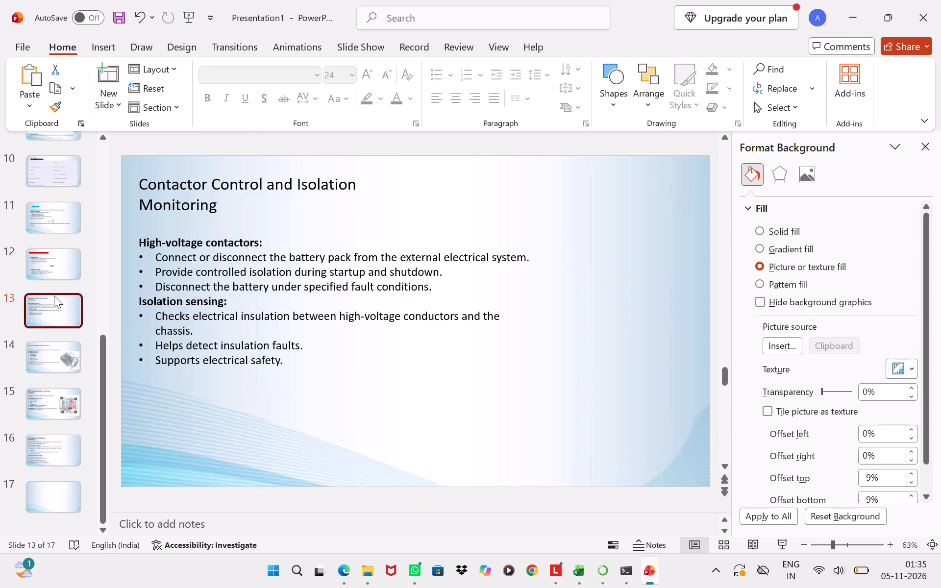
click(142, 189)
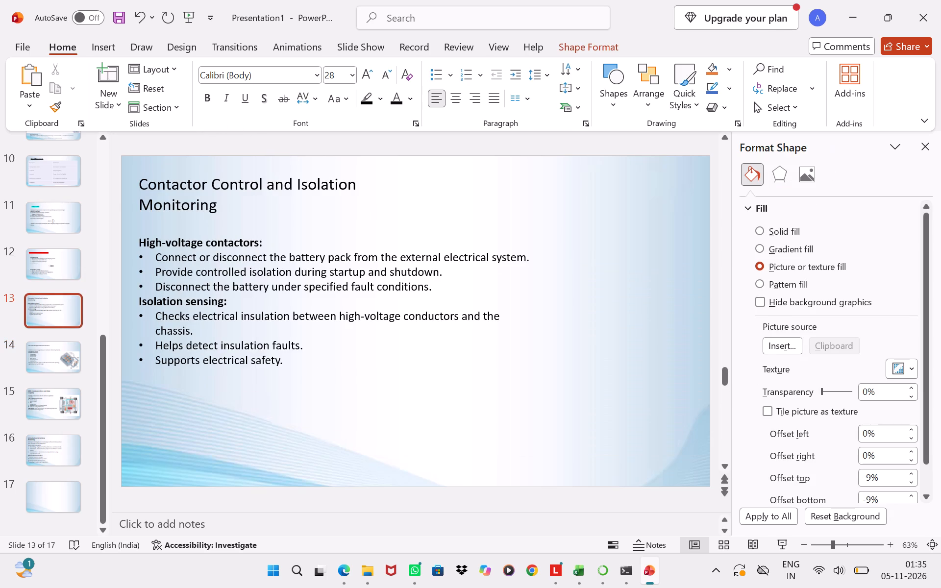
click(143, 181)
click(207, 104)
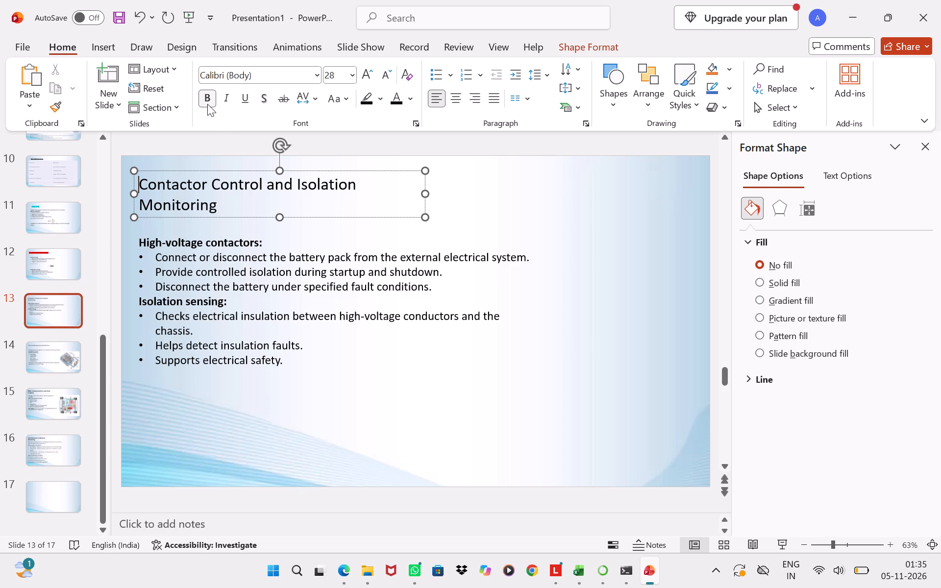
click(208, 103)
drag(143, 183, 214, 212)
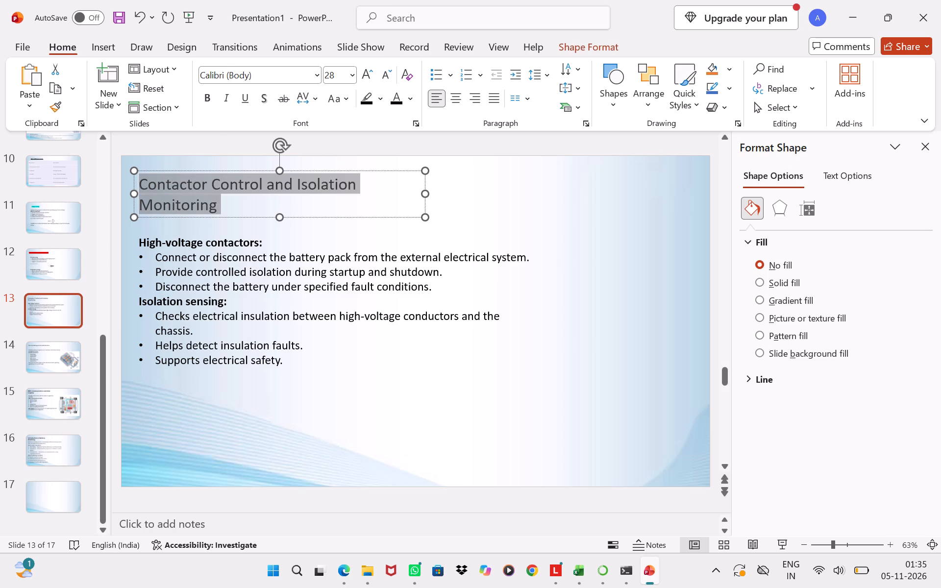
drag(214, 212, 215, 211)
click(209, 98)
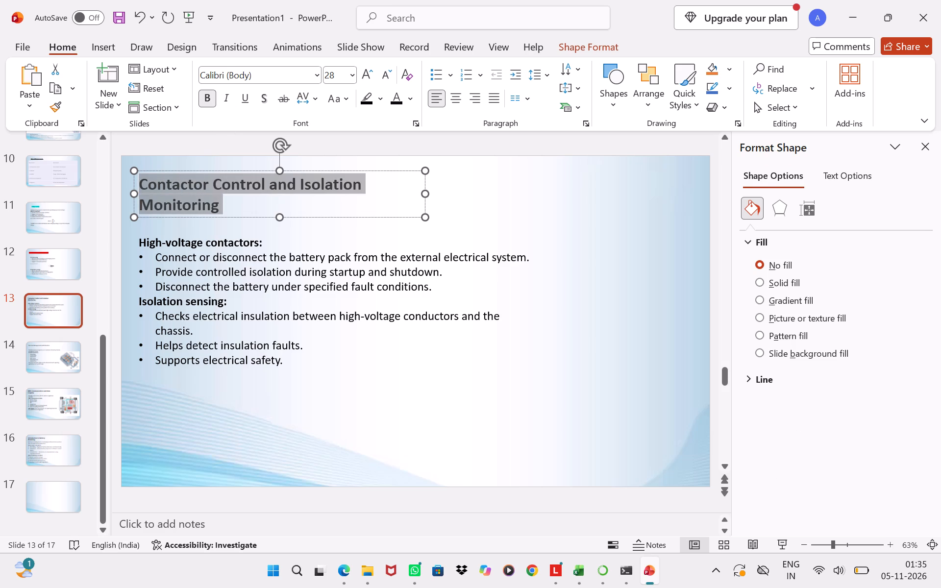
click(308, 421)
Review slides 12 to 16 one after another, ending on the blank slide 17.
click(35, 263)
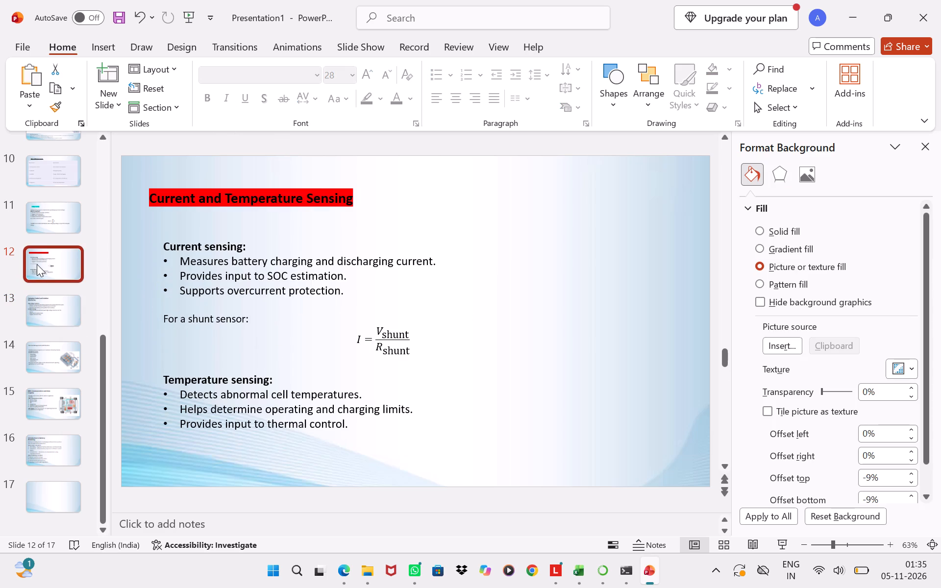
click(41, 311)
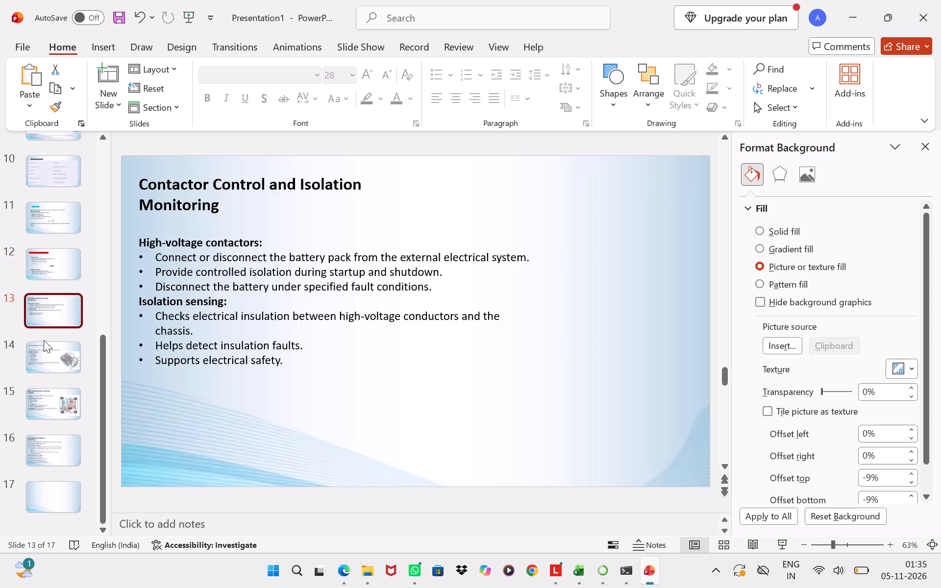
click(44, 352)
click(52, 396)
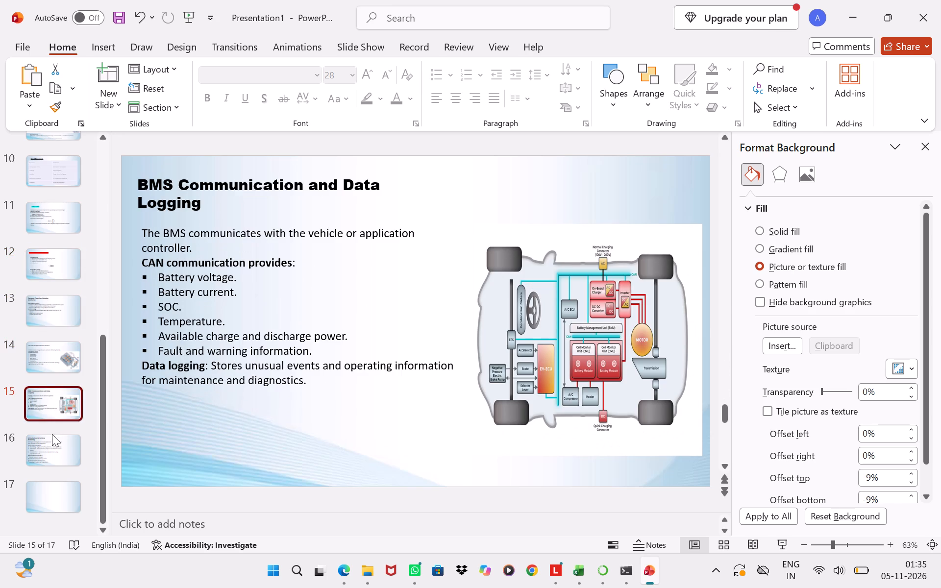
click(56, 458)
click(32, 496)
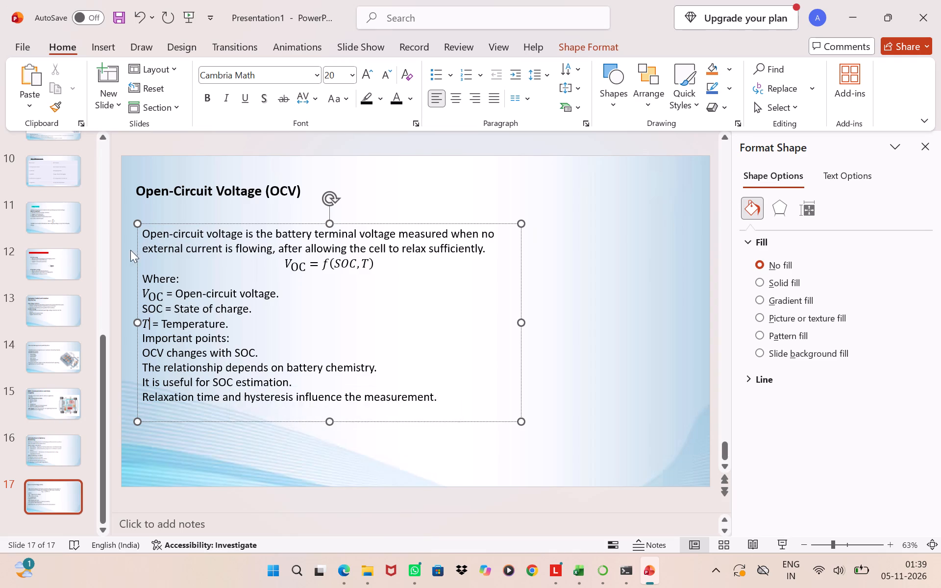
Make the "Important points:" line in the slide 17 body text bold.
drag(142, 338, 221, 342)
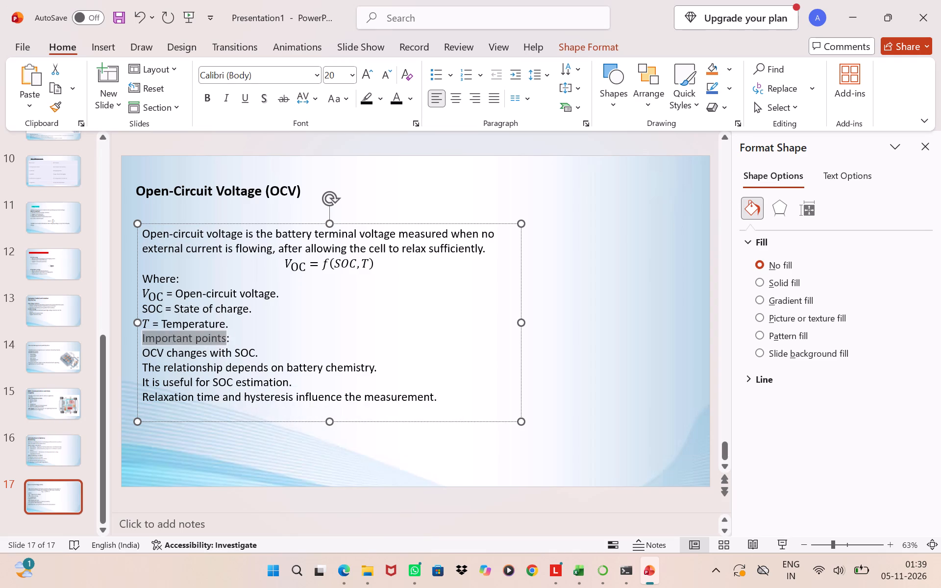
drag(221, 342, 230, 336)
click(209, 99)
click(330, 331)
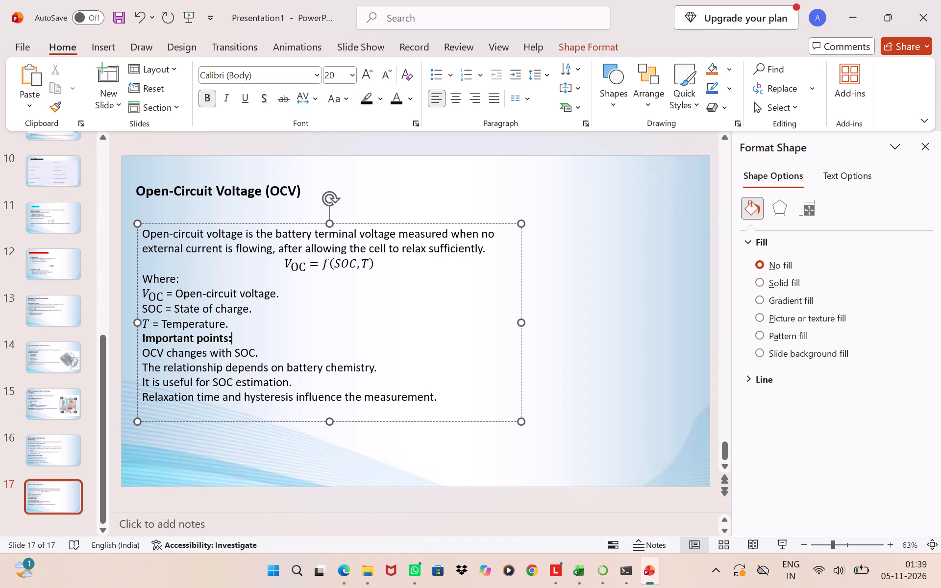
Apply round bullets to the four lines under "Important points:", from "OCV changes with SOC." to "Relaxation time and hysteresis influence the measurement.".
drag(144, 348, 318, 409)
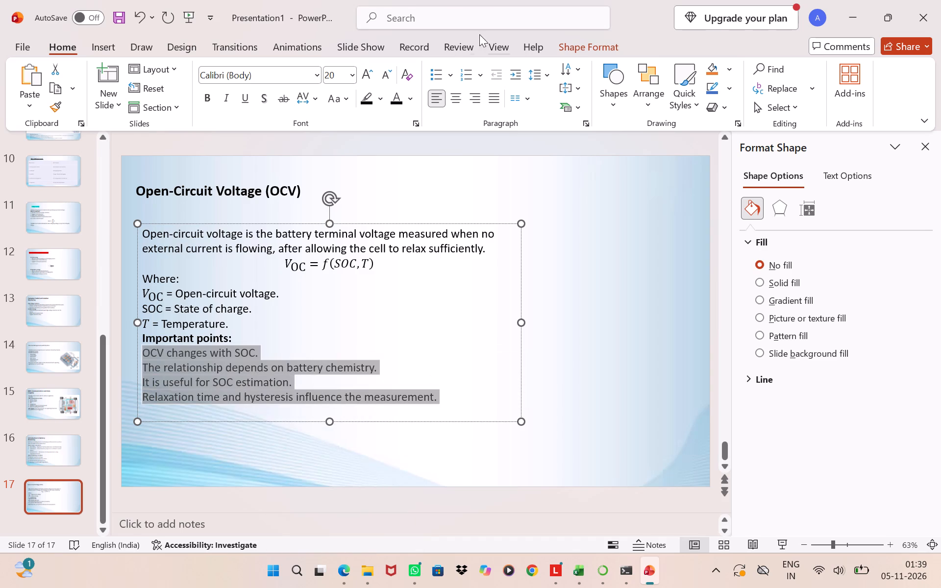
click(448, 81)
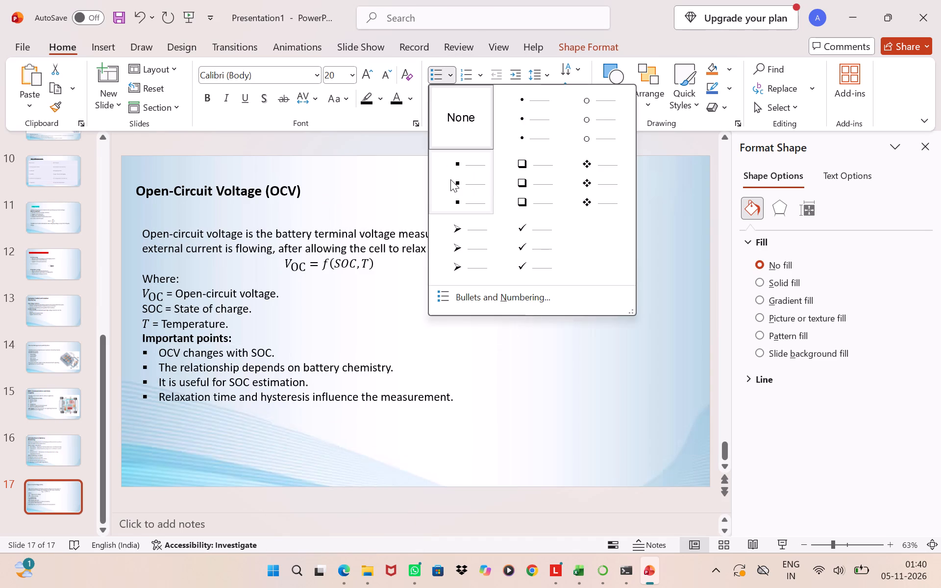
click(516, 125)
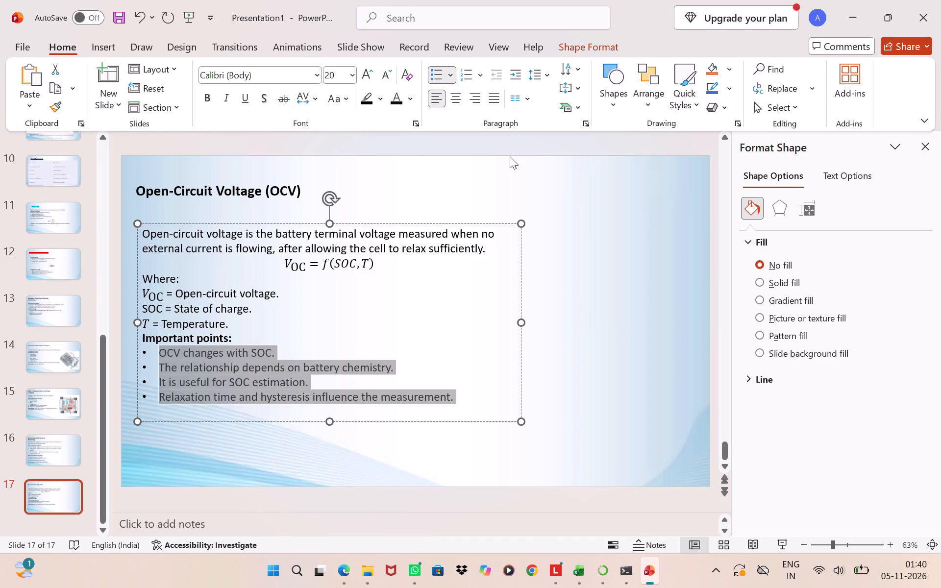
click(460, 315)
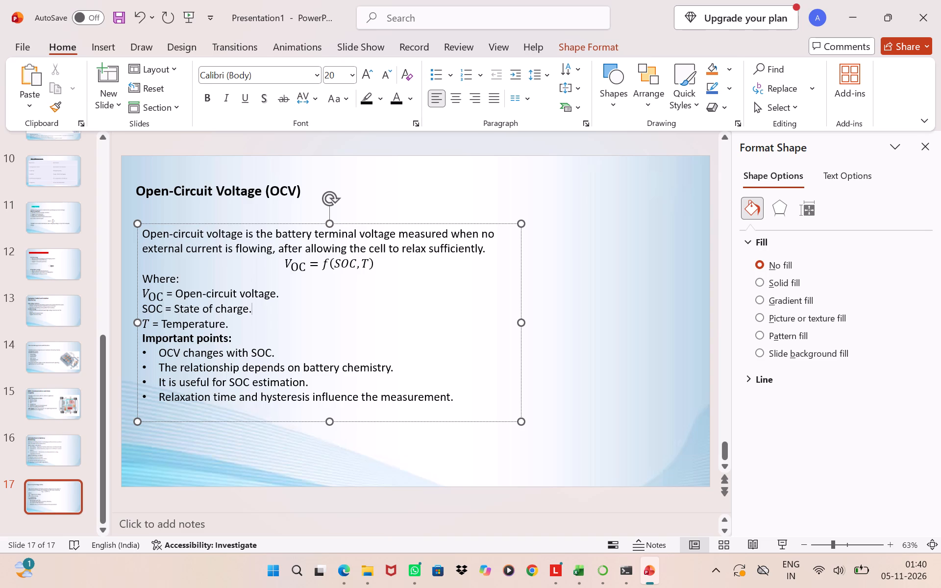
Apply round bullets to the three definition lines under "Where:", from "= Open-circuit voltage." to "T = Temperature.".
drag(139, 296, 147, 299)
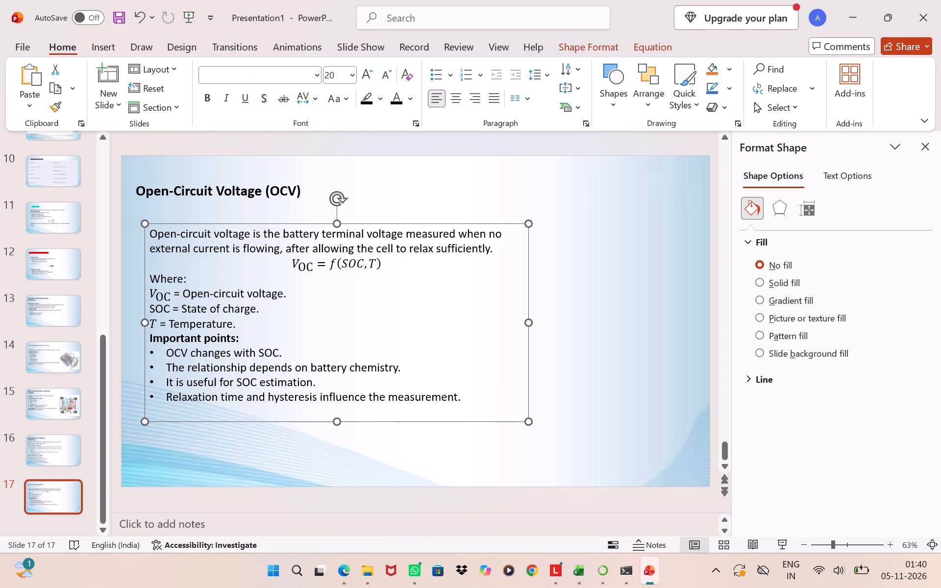
click(152, 294)
click(417, 292)
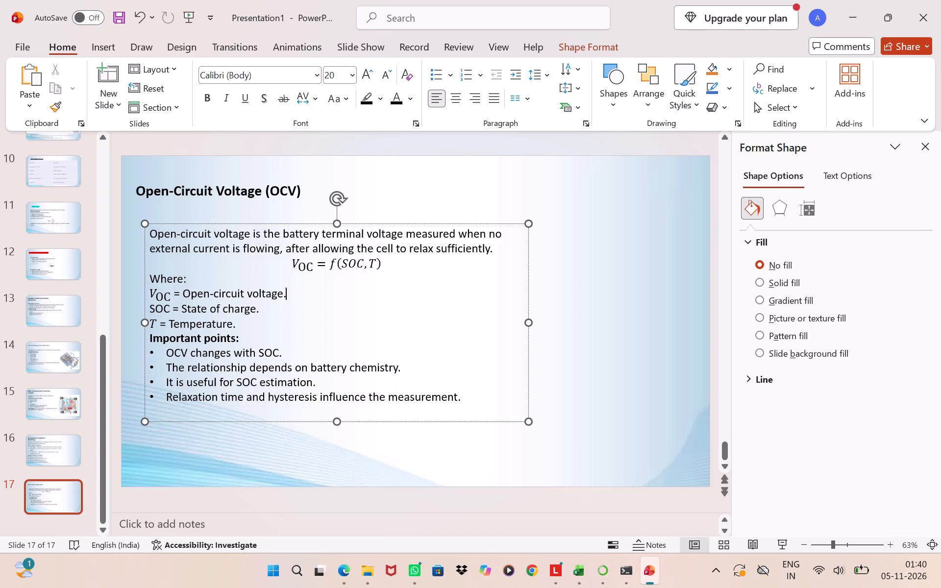
drag(150, 290, 211, 326)
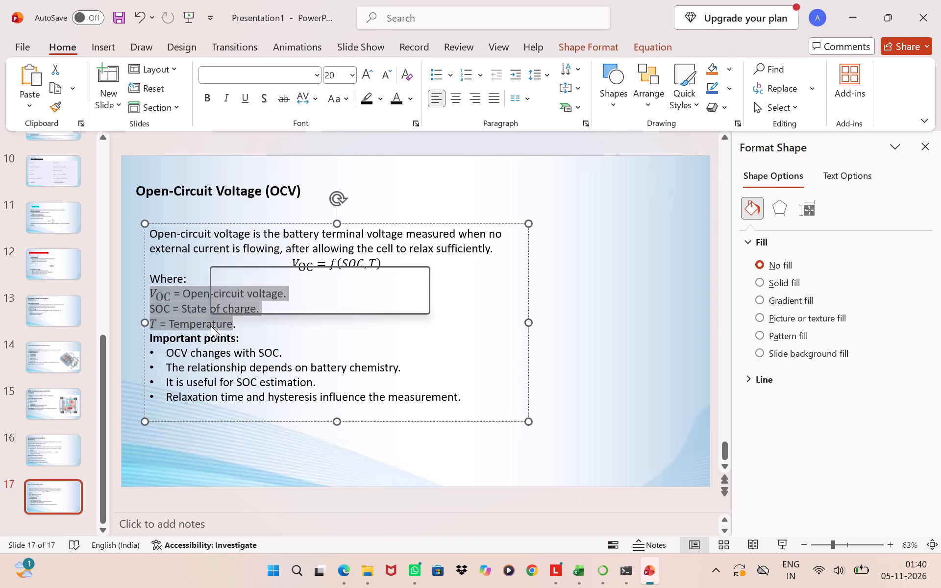
click(449, 72)
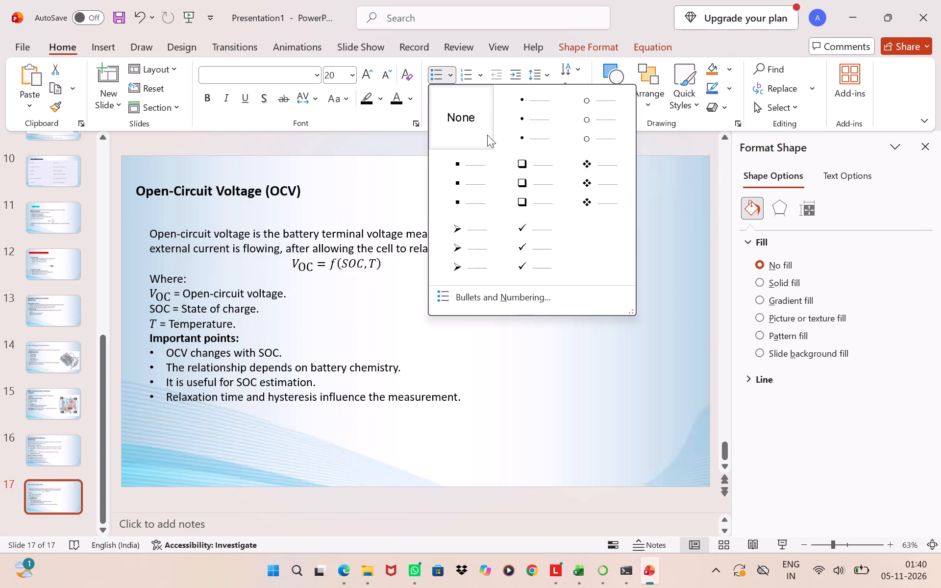
click(526, 122)
click(461, 301)
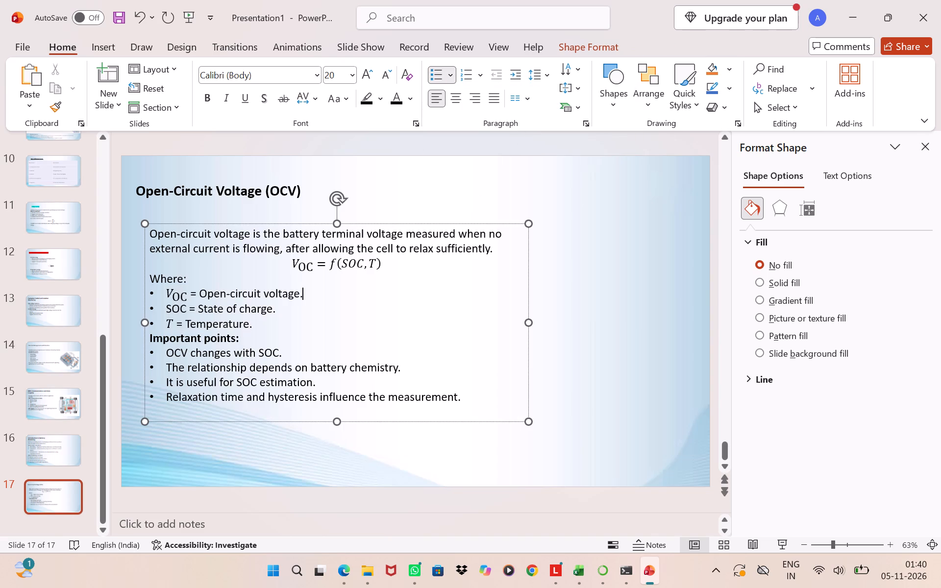
Shift slide 17's body text box slightly up and left, and make it slightly narrower.
drag(144, 276, 139, 276)
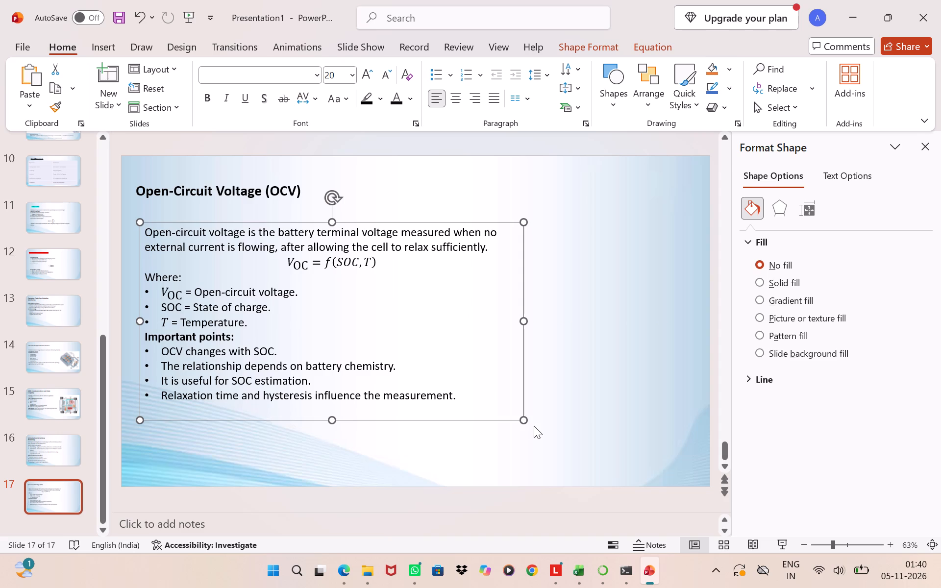
drag(526, 419, 526, 469)
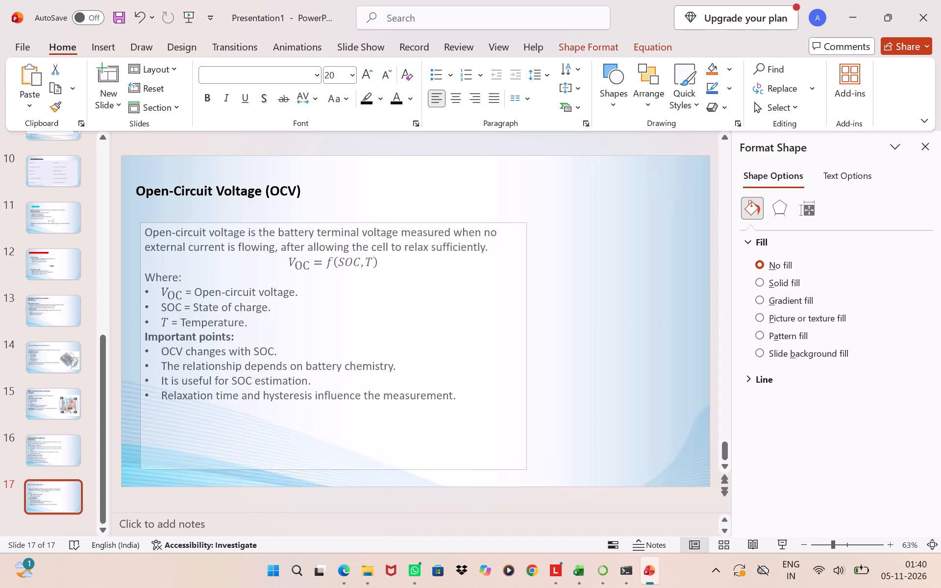
drag(526, 469, 575, 474)
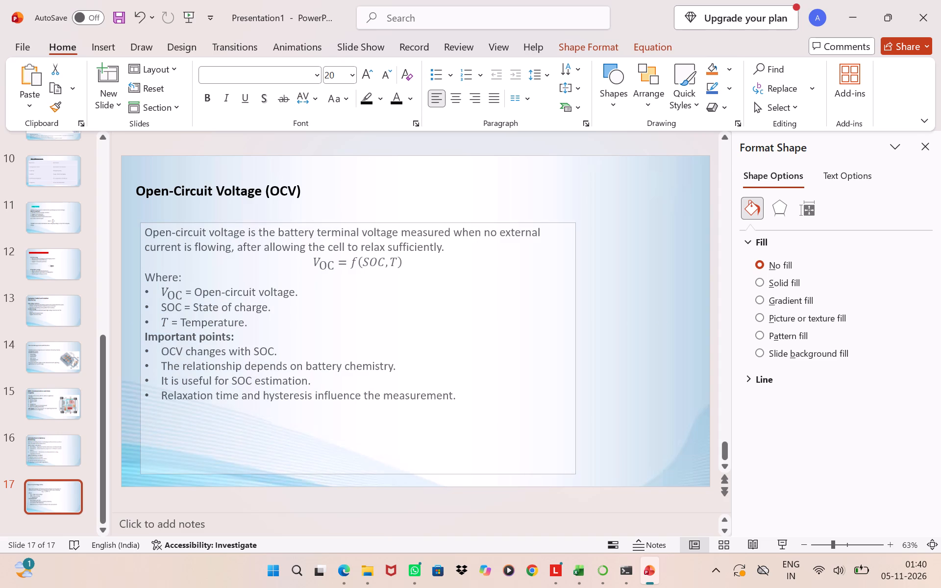
drag(575, 474, 513, 420)
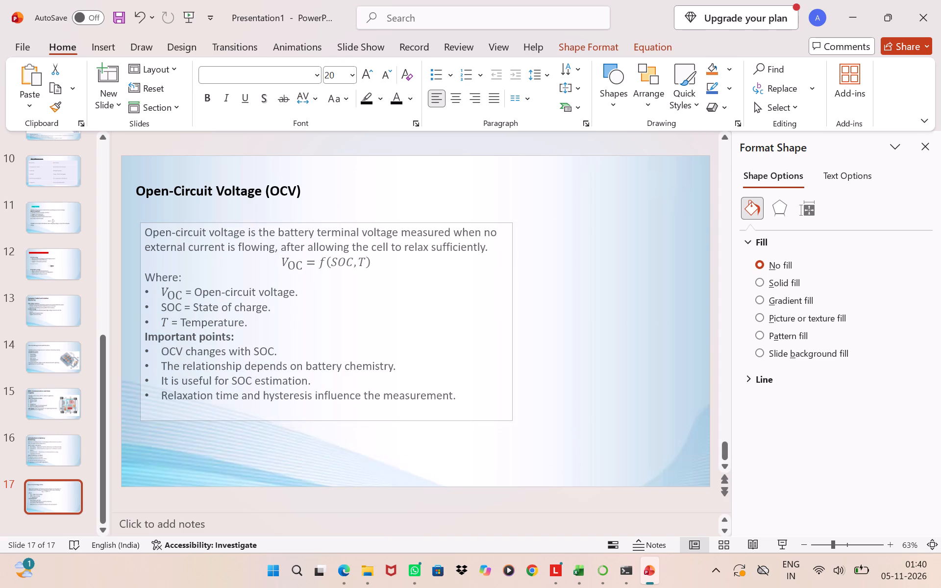
drag(513, 420, 516, 422)
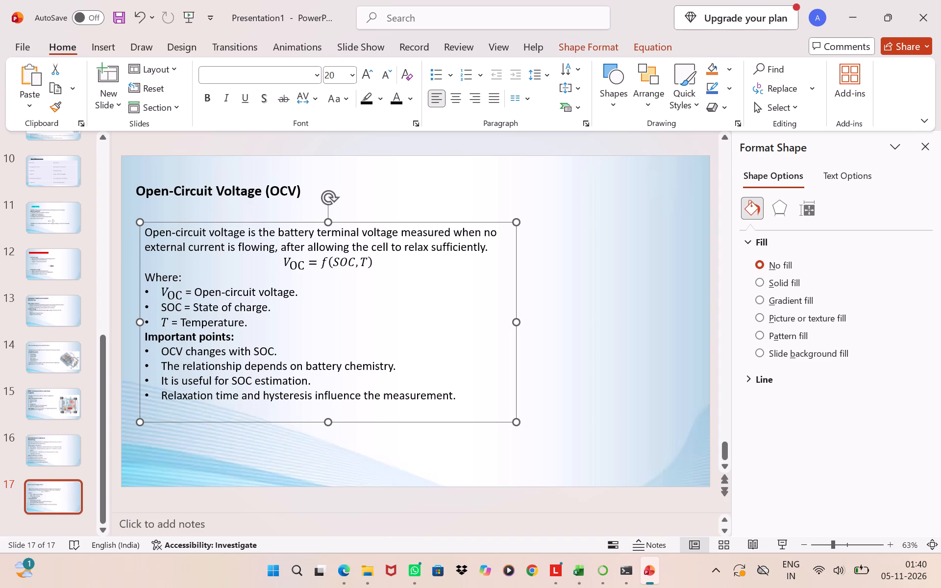
Set the font size of all body text on slide 17 to 24.
drag(145, 230, 467, 415)
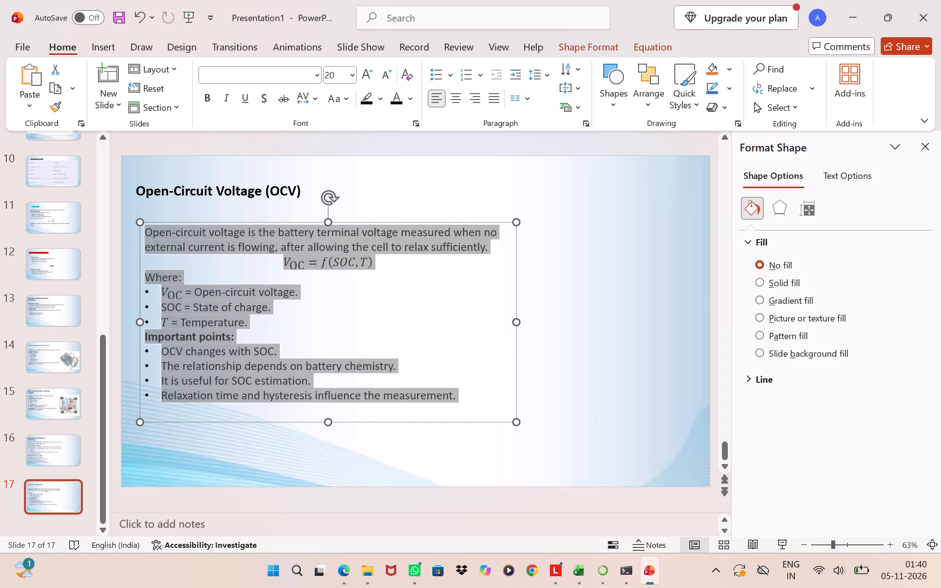
click(349, 74)
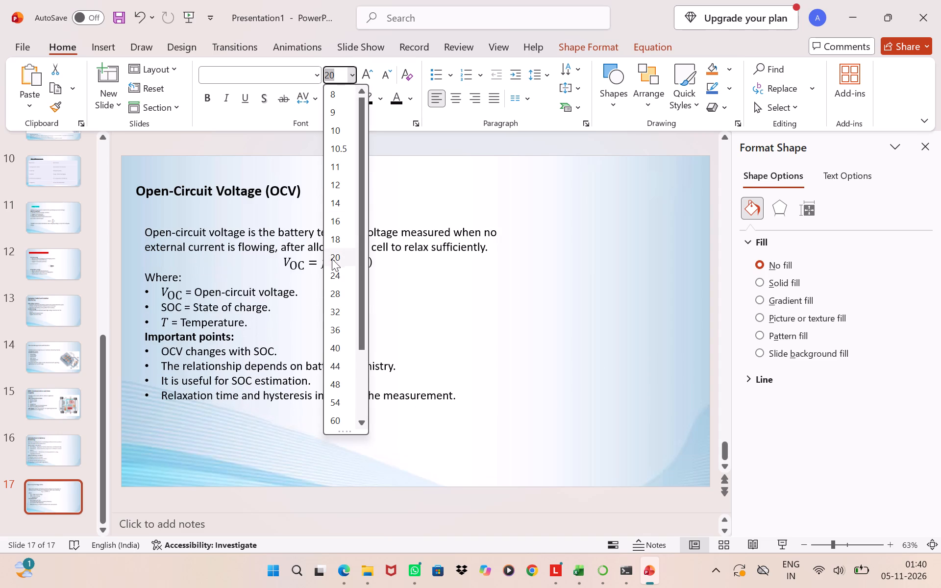
click(332, 273)
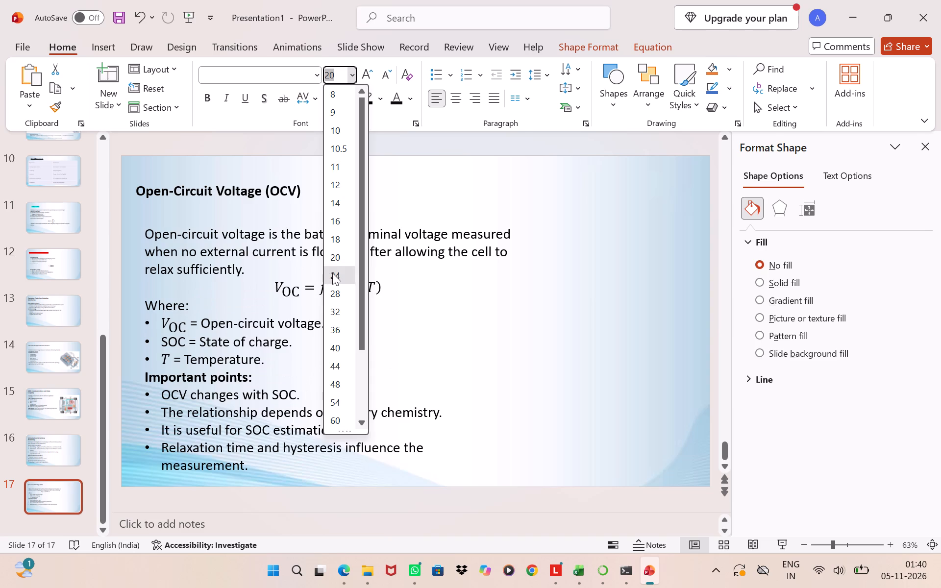
click(572, 346)
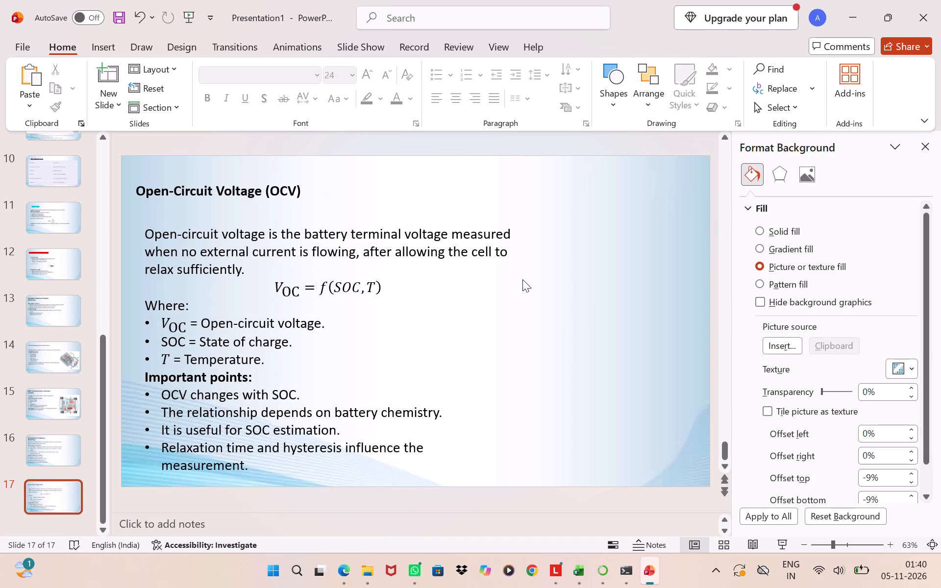
Move the "Open-Circuit Voltage (OCV)" heading down and right, just above the body text, and colour it standard red.
click(308, 183)
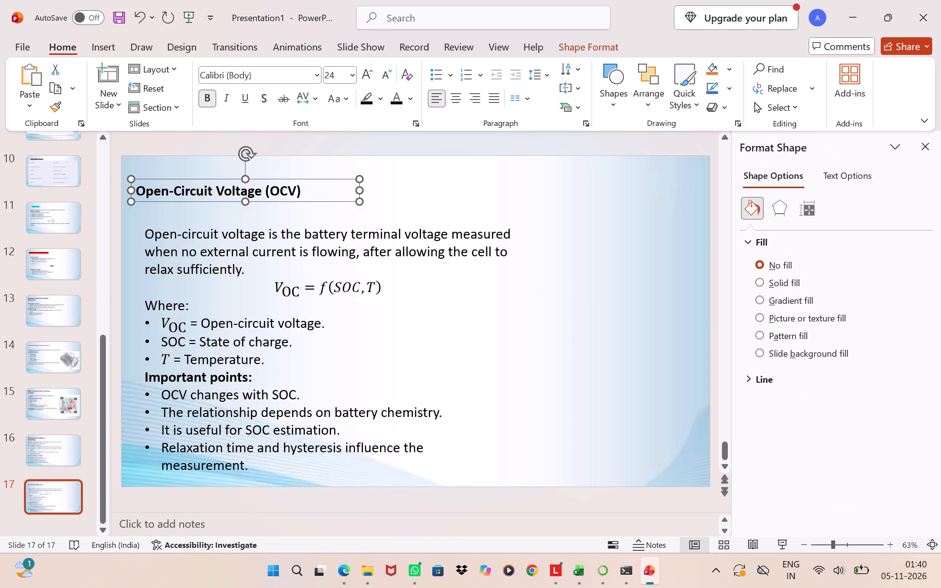
drag(312, 186, 331, 200)
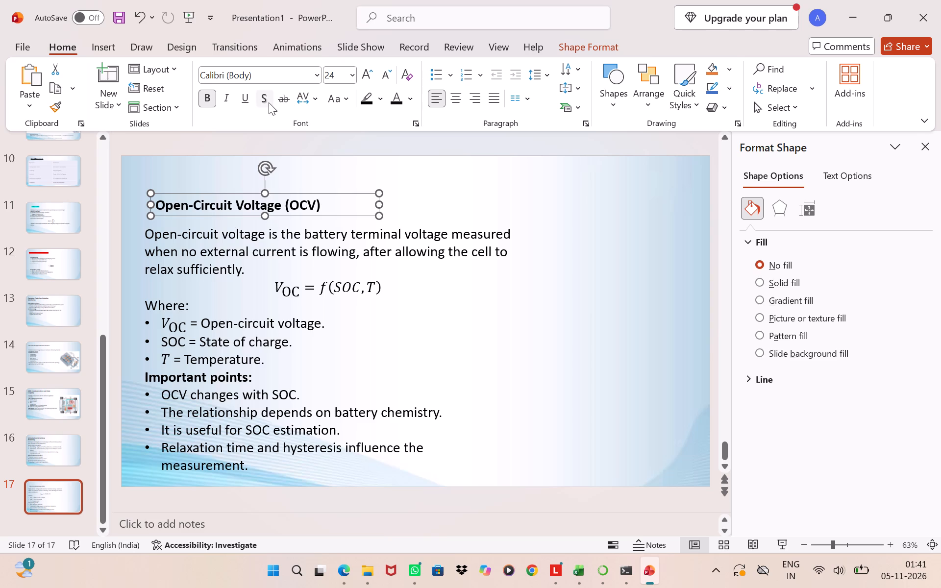
click(406, 100)
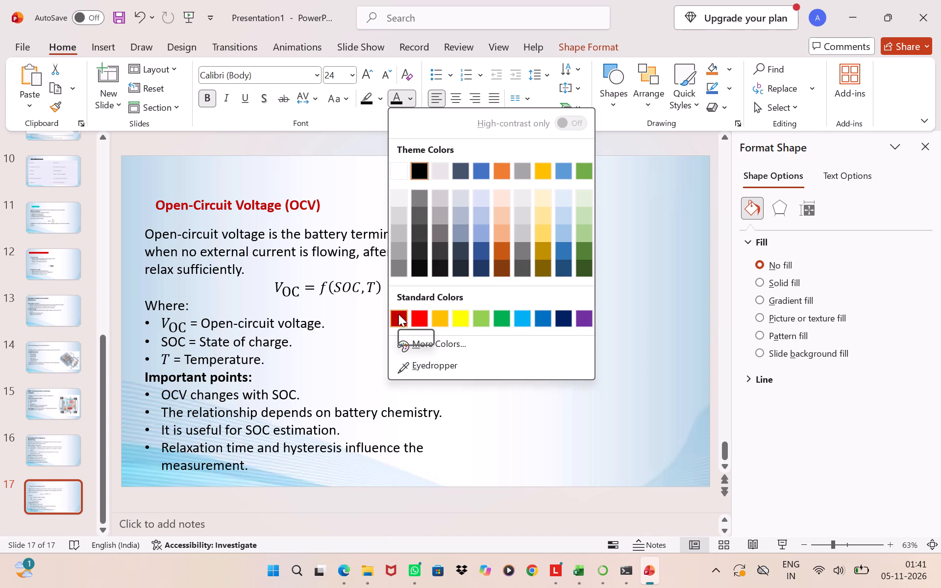
click(418, 314)
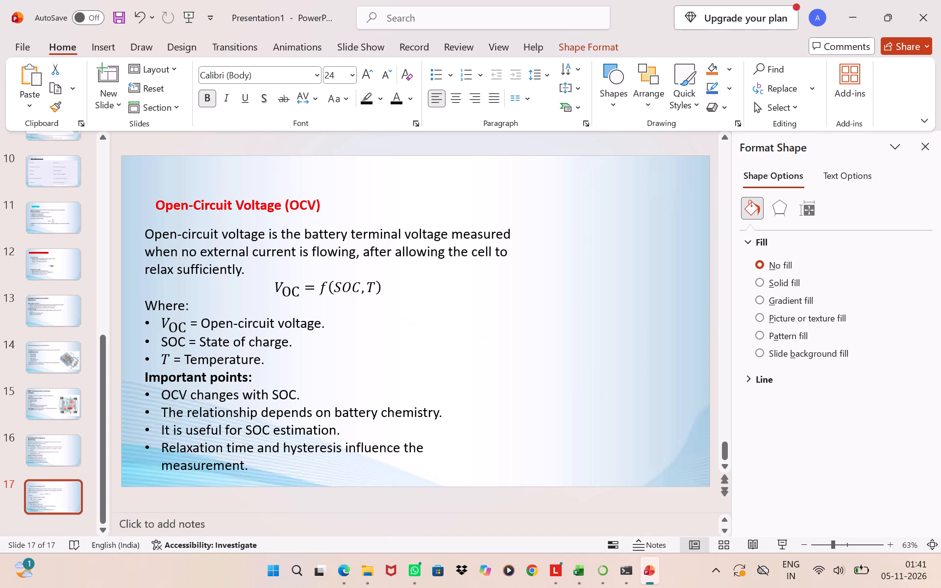
click(504, 382)
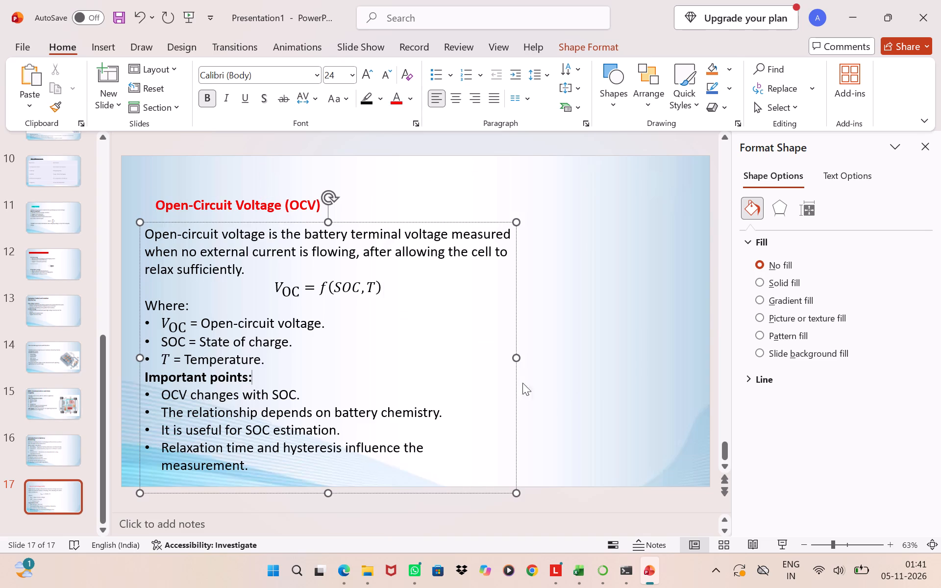
click(611, 404)
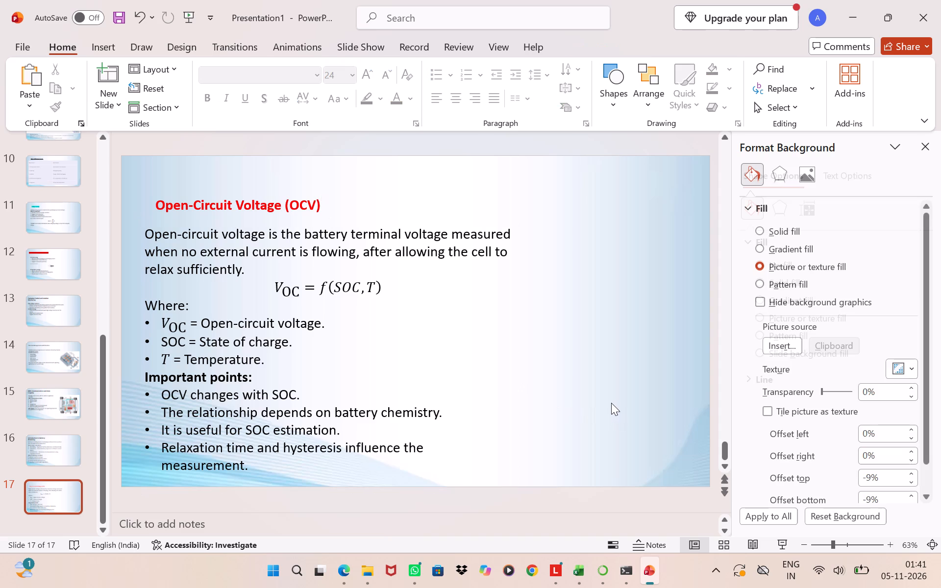
click(348, 578)
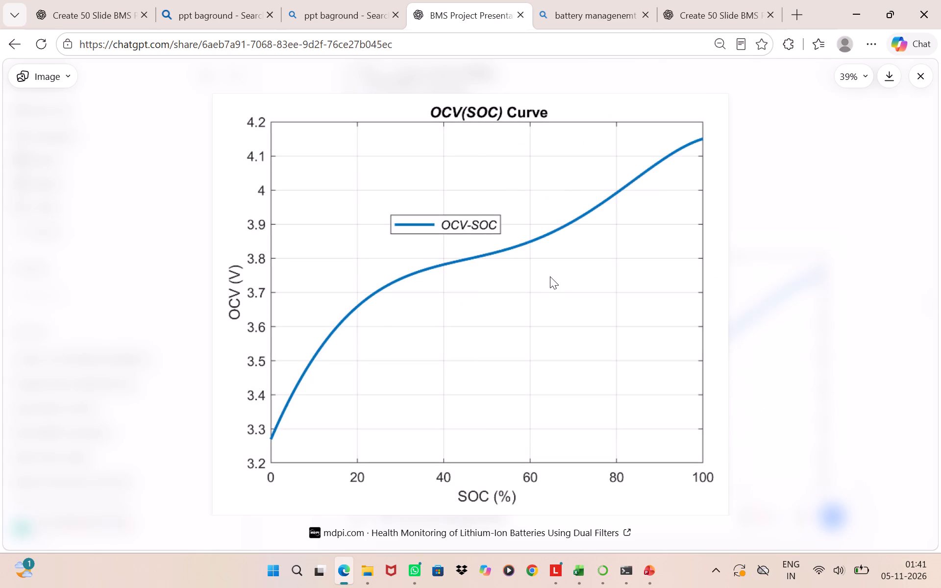
scroll(549, 276, down, 6)
click(649, 574)
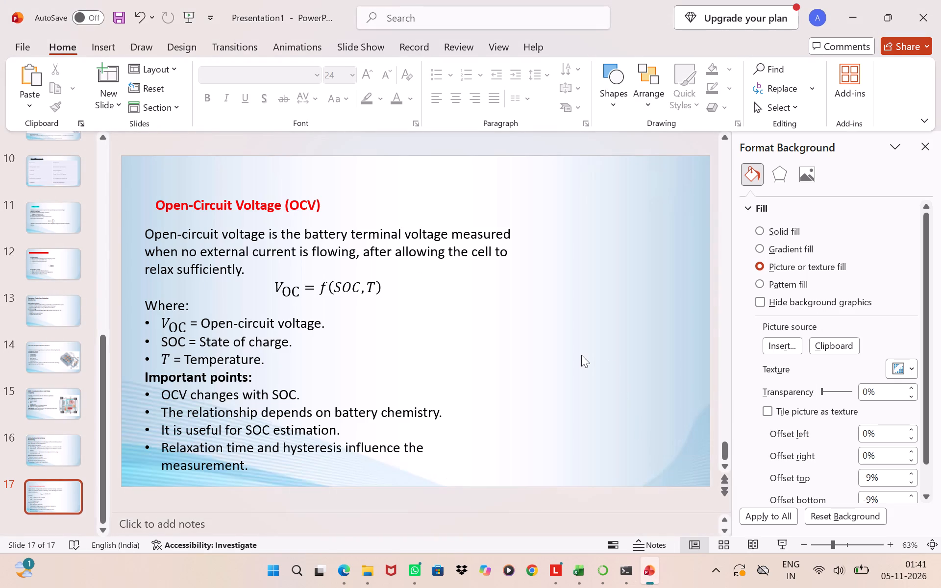
click(581, 355)
click(572, 325)
key(ctrl+v)
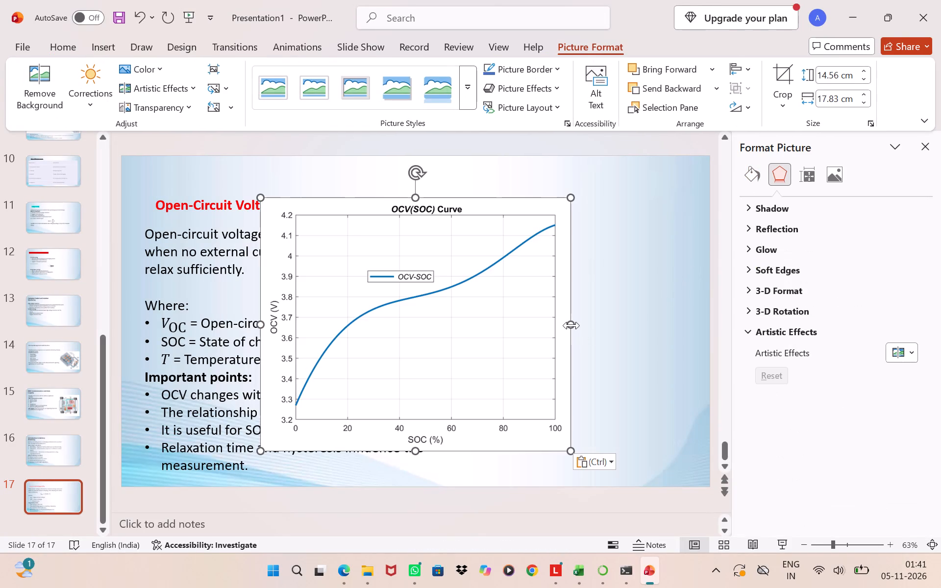
Move the OCV(SOC) Curve picture on slide 17 right and down, off most of the body text.
drag(258, 235, 259, 235)
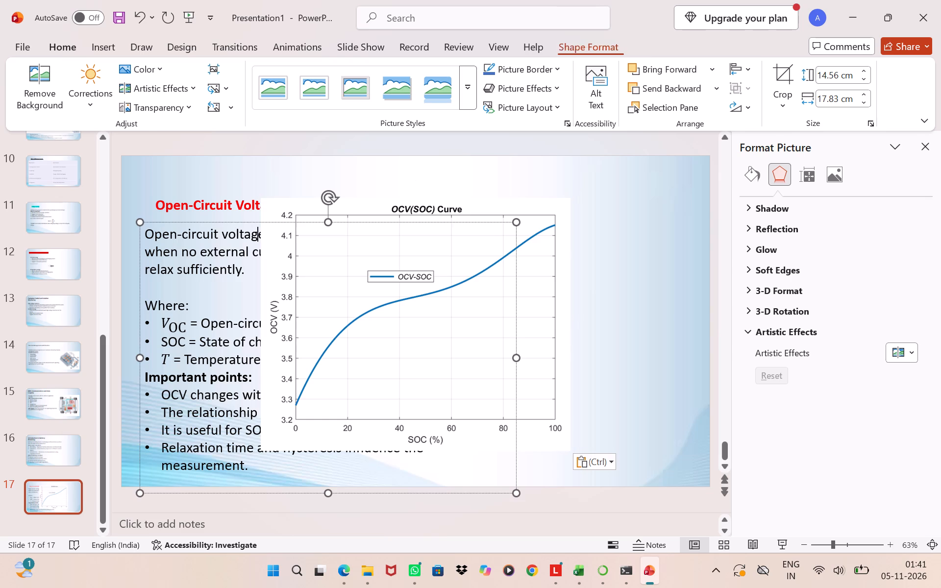
drag(259, 235, 315, 277)
click(316, 279)
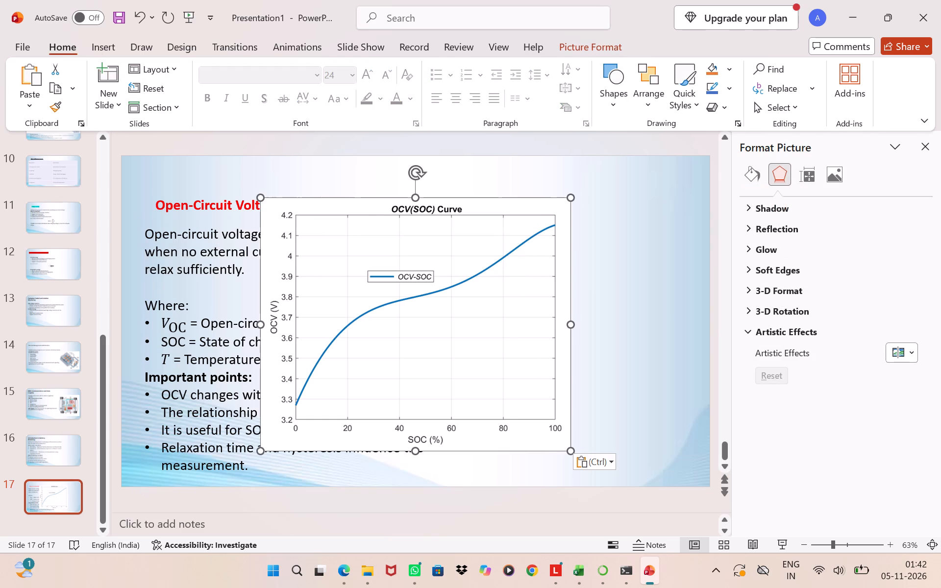
drag(339, 301, 493, 344)
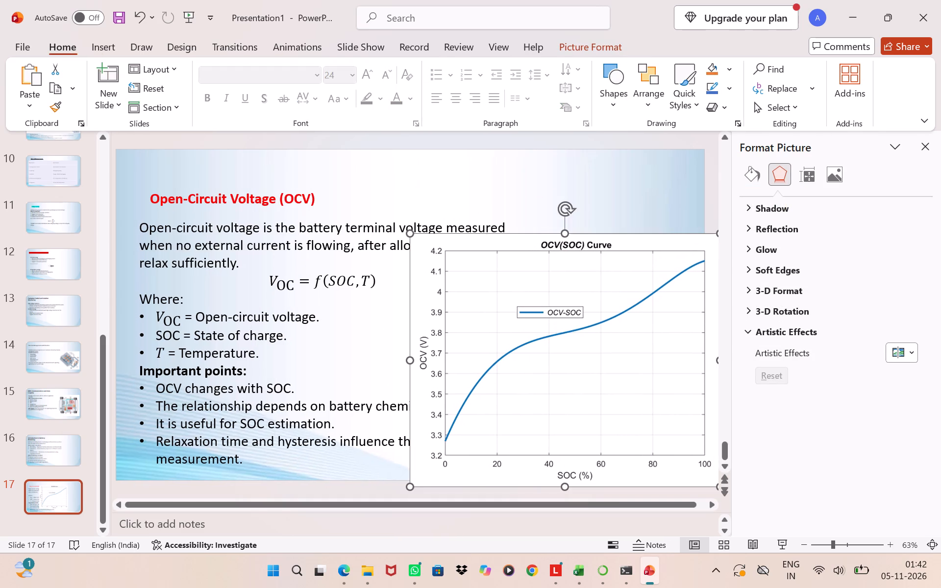
Reduce the OCV(SOC) Curve picture's height and width so it fits within slide 17 beside the bullet text.
drag(567, 489, 563, 480)
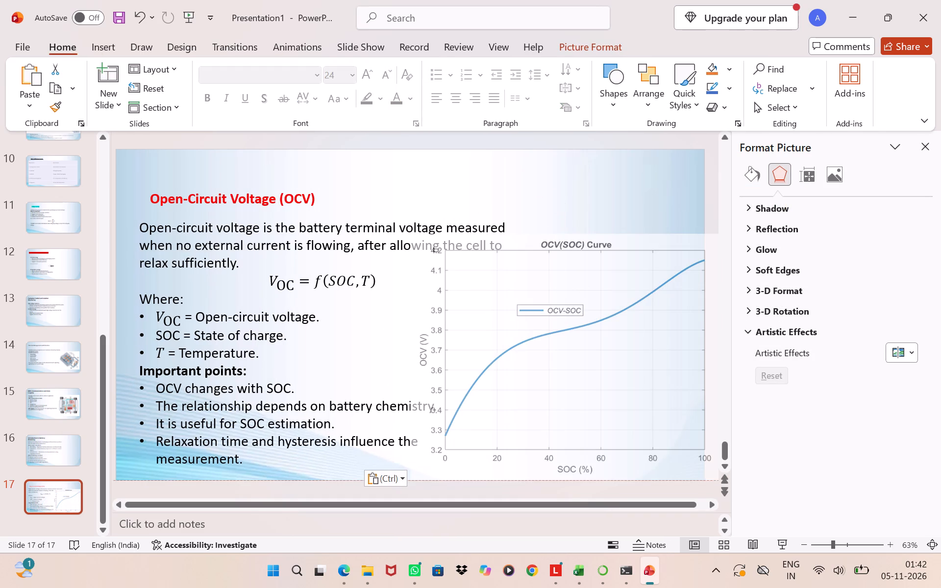
drag(563, 480, 565, 460)
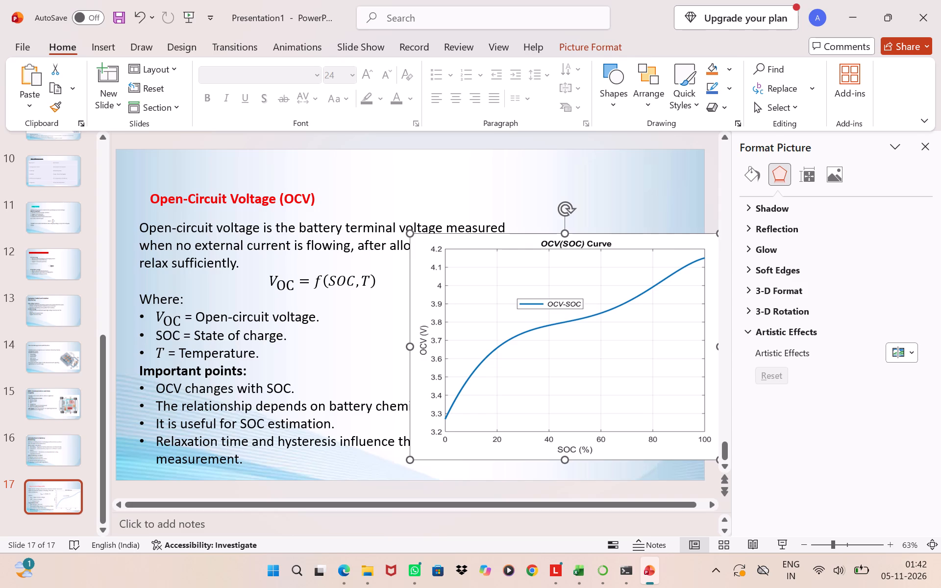
drag(564, 232, 580, 258)
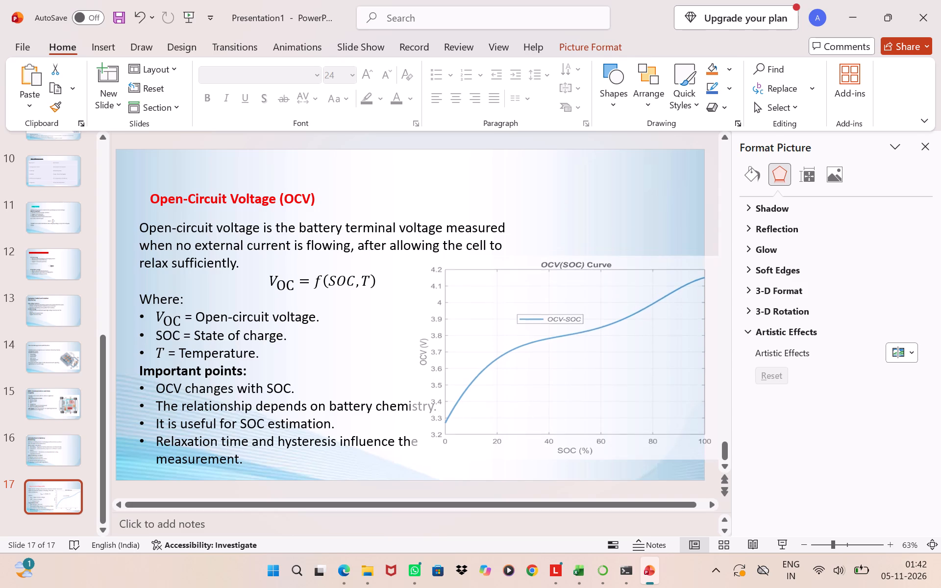
drag(580, 258, 581, 260)
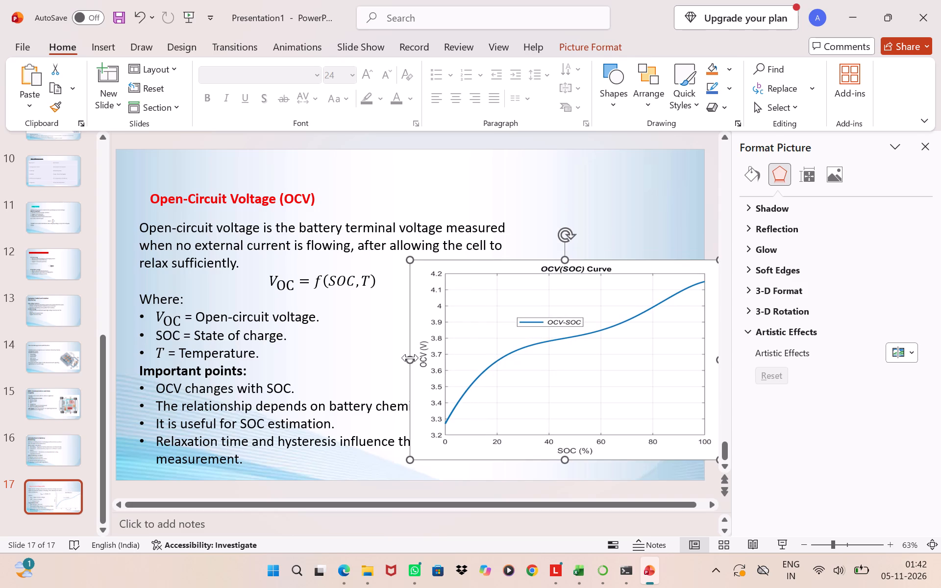
drag(410, 358, 443, 365)
drag(564, 364, 564, 364)
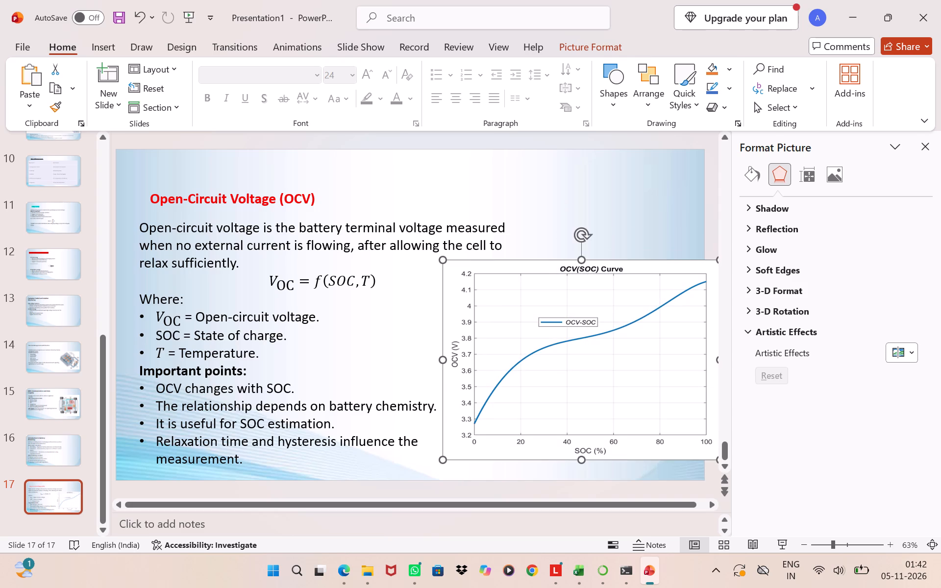
drag(564, 364, 547, 367)
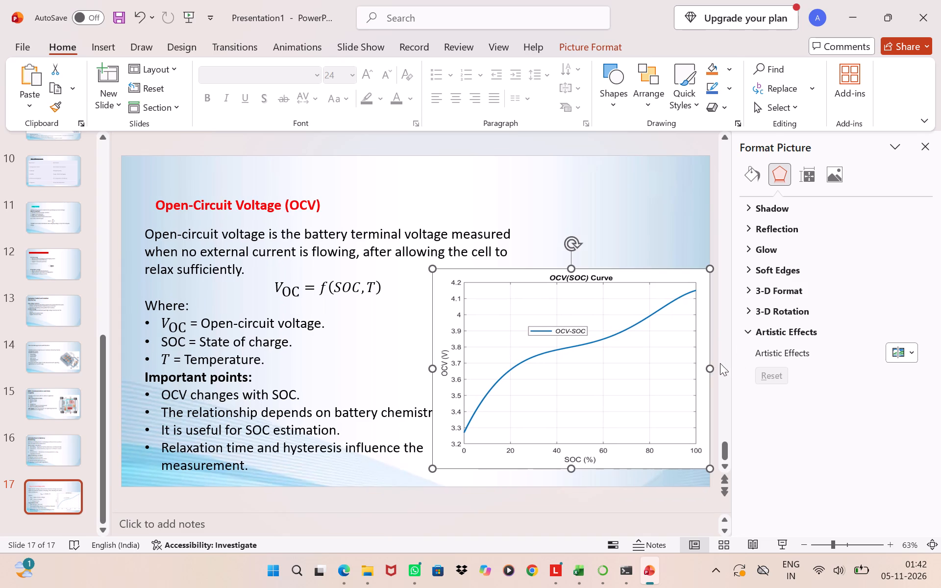
drag(713, 366, 696, 371)
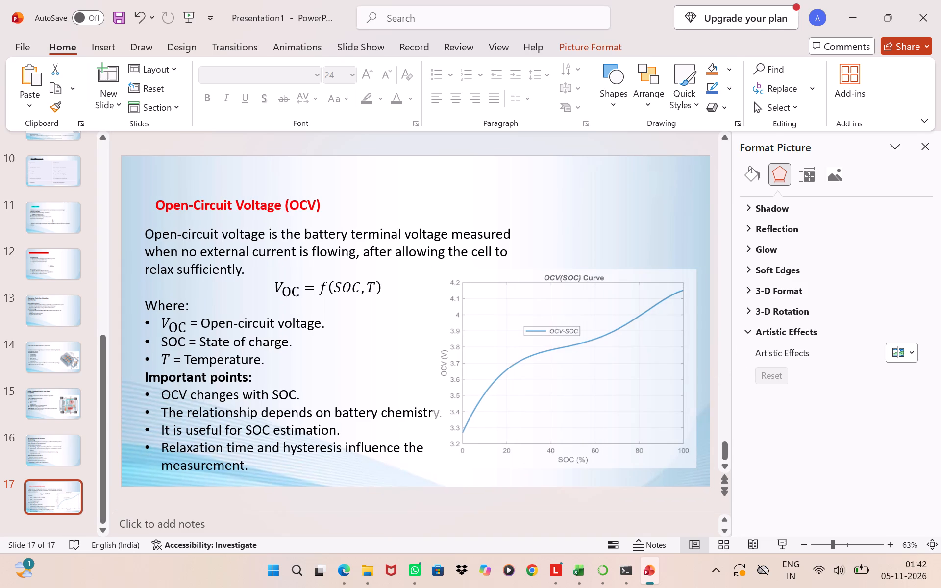
drag(696, 371, 695, 371)
Position the OCV(SOC) Curve picture flush with slide 17's right edge, low on the slide and clear of the bullets.
drag(595, 355, 607, 360)
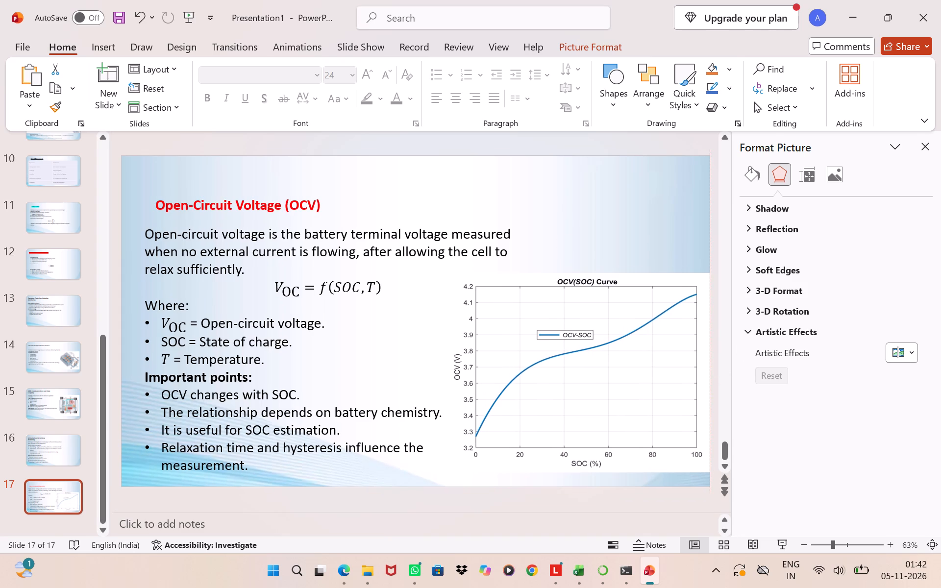
drag(607, 360, 599, 361)
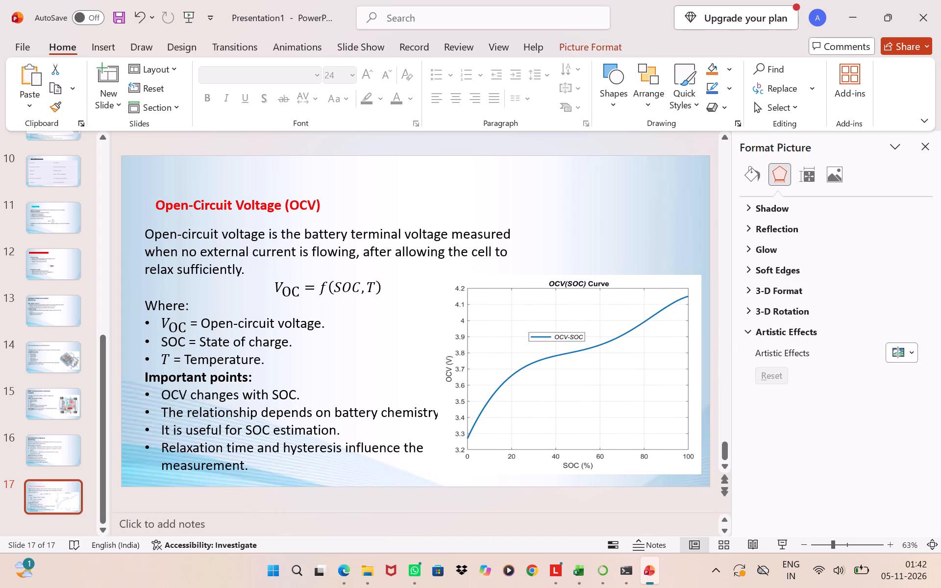
drag(599, 361, 614, 362)
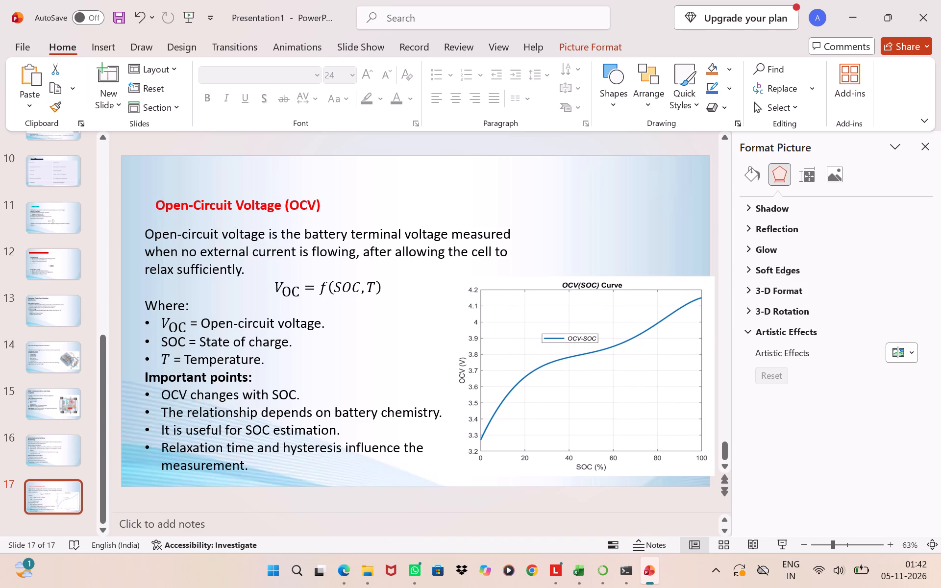
drag(614, 362, 610, 347)
drag(612, 349, 612, 365)
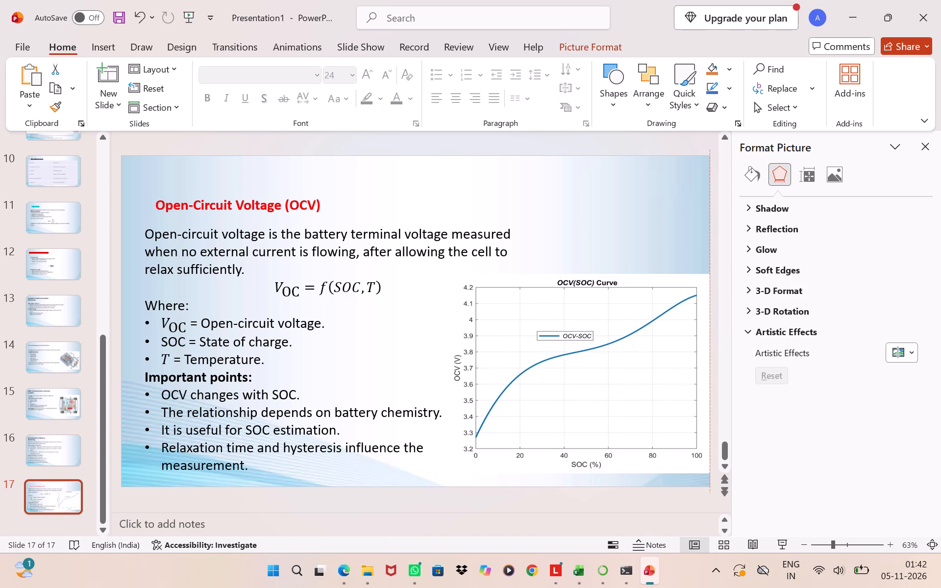
drag(612, 365, 609, 368)
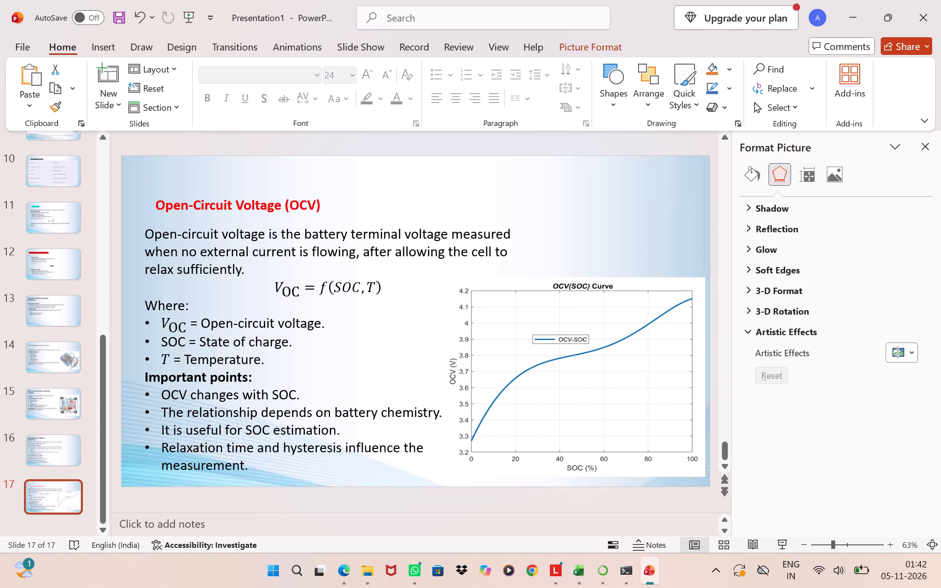
drag(609, 368, 610, 367)
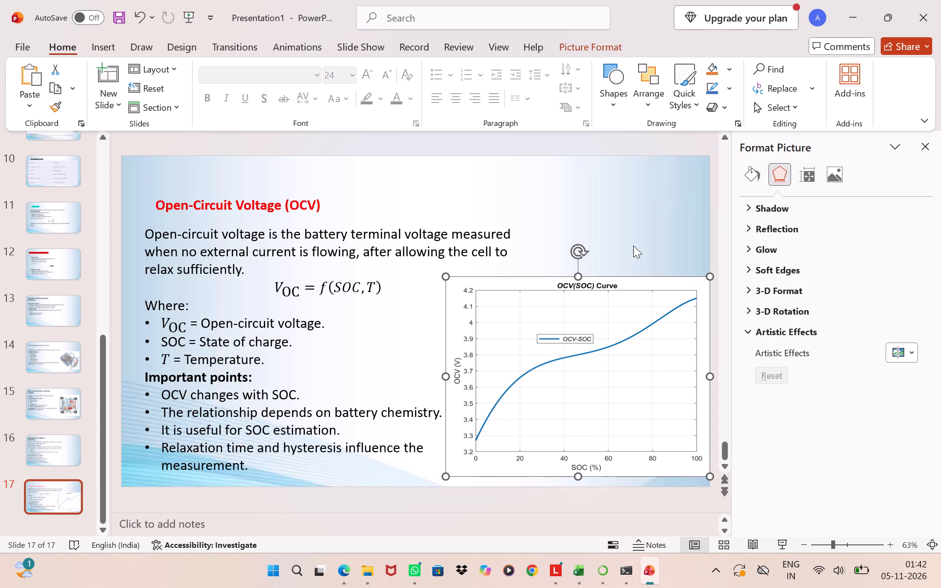
click(633, 245)
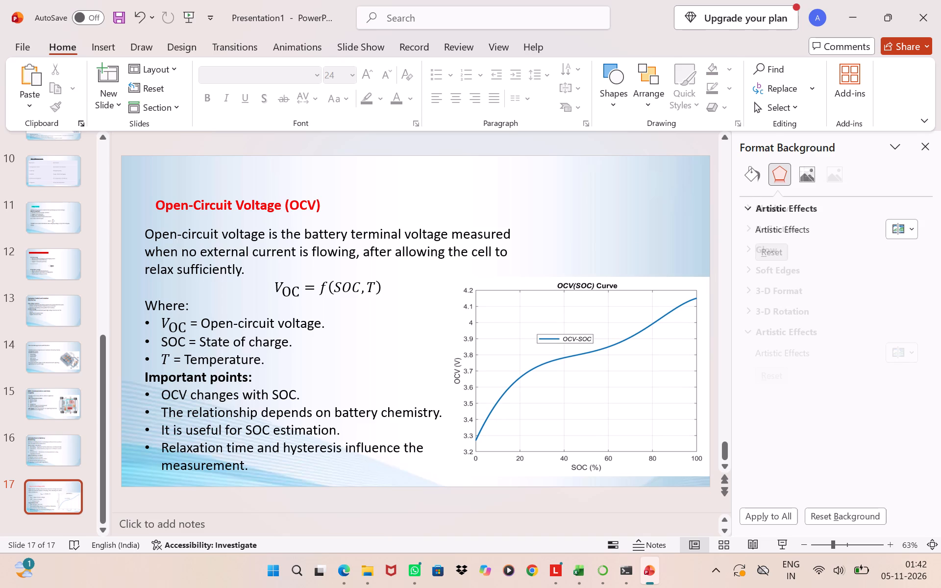
Add 13 new slides with the Blank layout after slide 17, extending the presentation to slide 30.
click(111, 97)
click(120, 307)
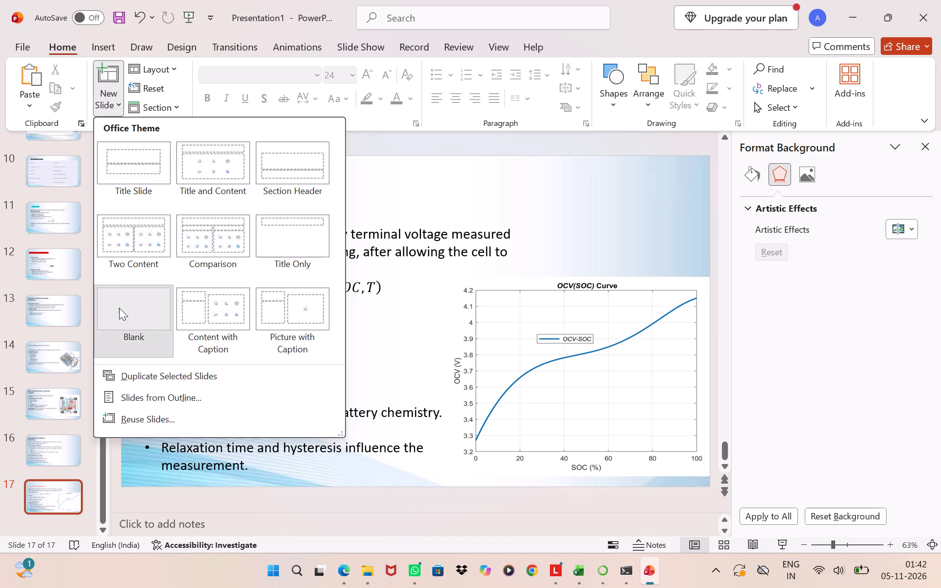
click(112, 75)
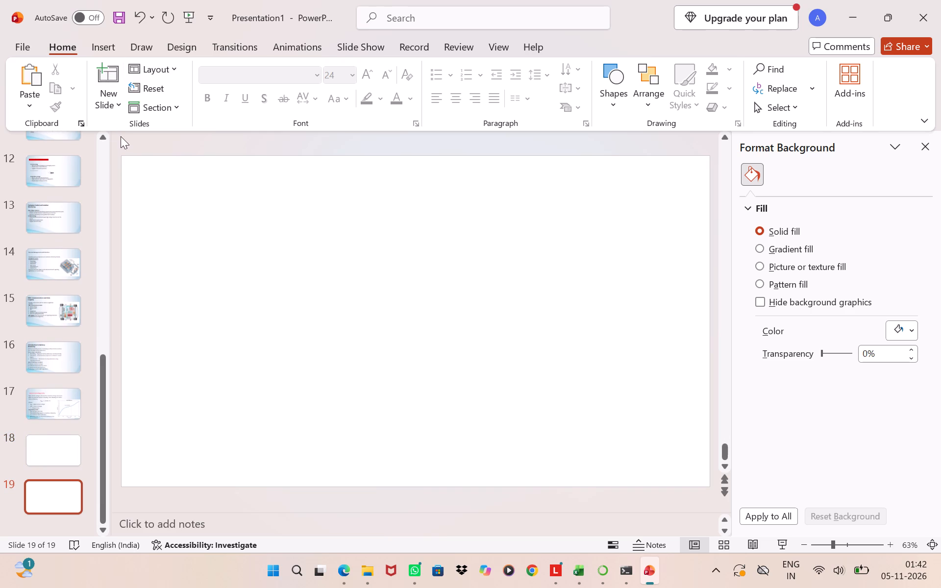
click(55, 491)
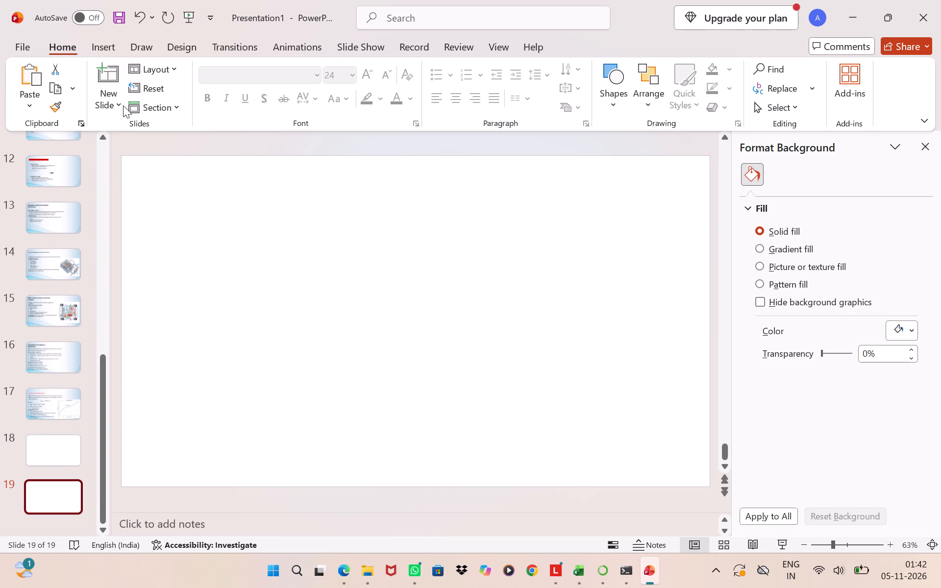
click(113, 72)
double_click(113, 73)
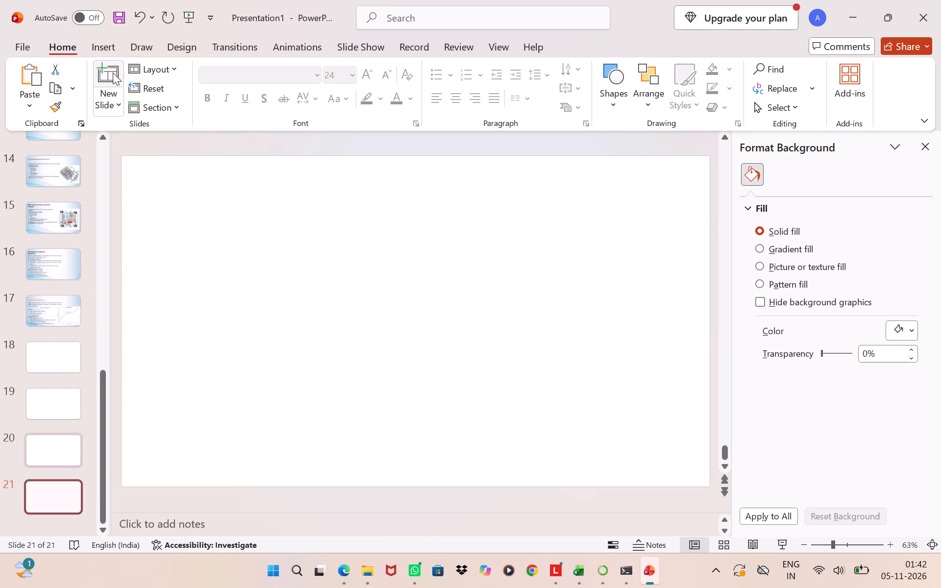
double_click(113, 73)
double_click(113, 73)
click(113, 73)
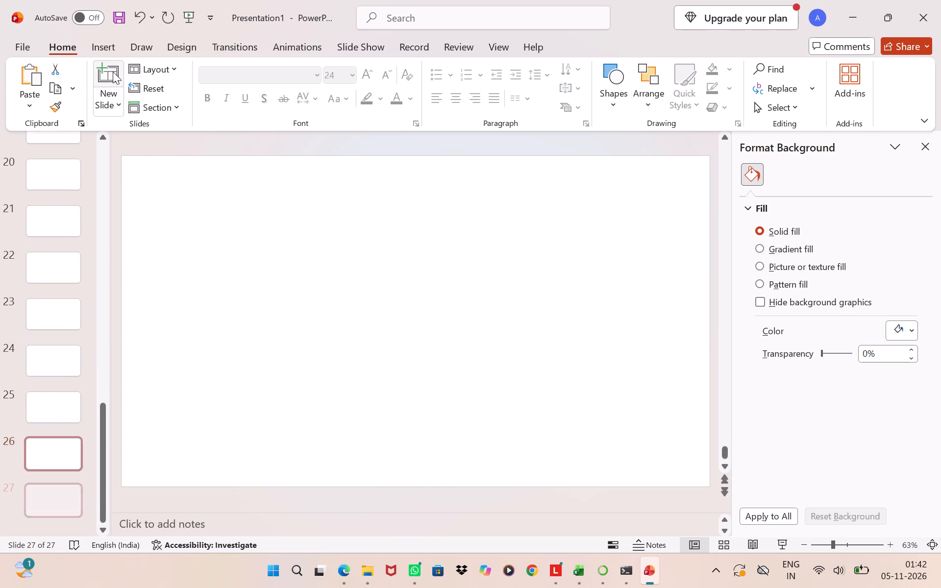
click(113, 72)
click(115, 72)
click(116, 73)
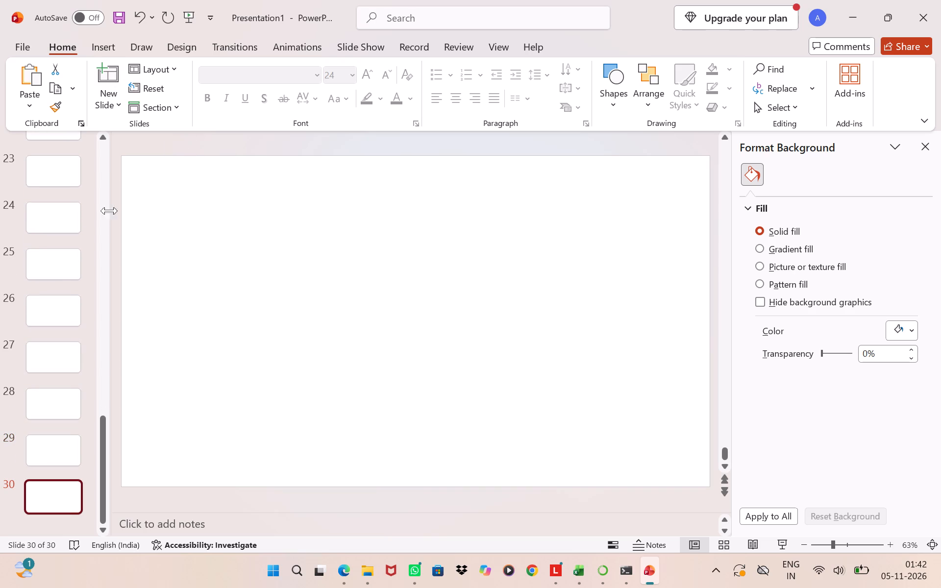
Set slide 18's background to a picture fill using the ppt_bg file from Downloads.
scroll(98, 209, up, 8)
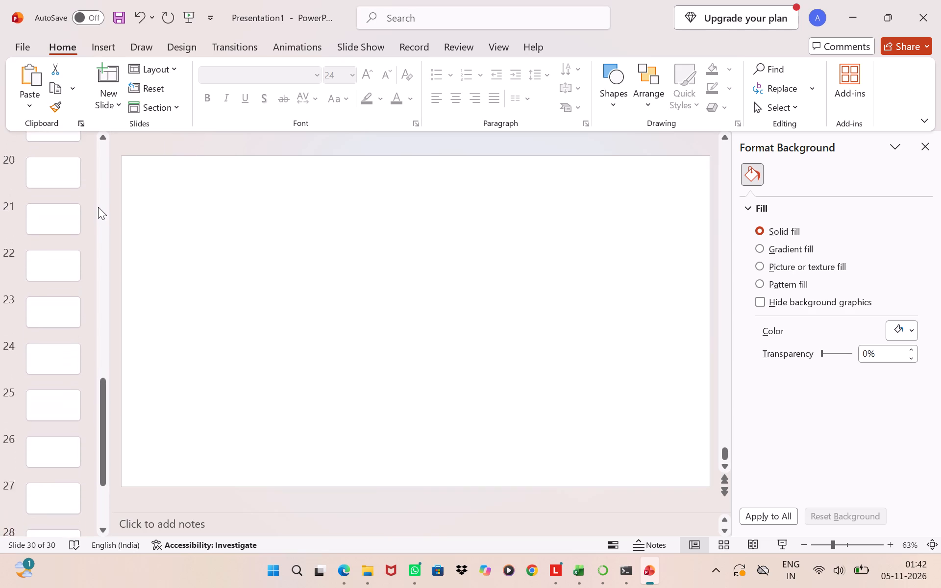
scroll(98, 207, up, 8)
click(69, 227)
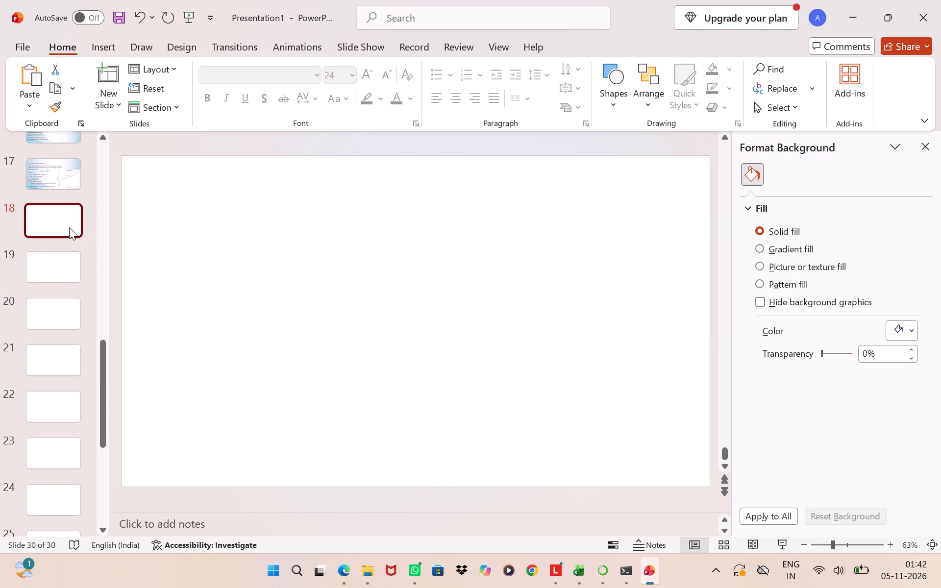
click(780, 262)
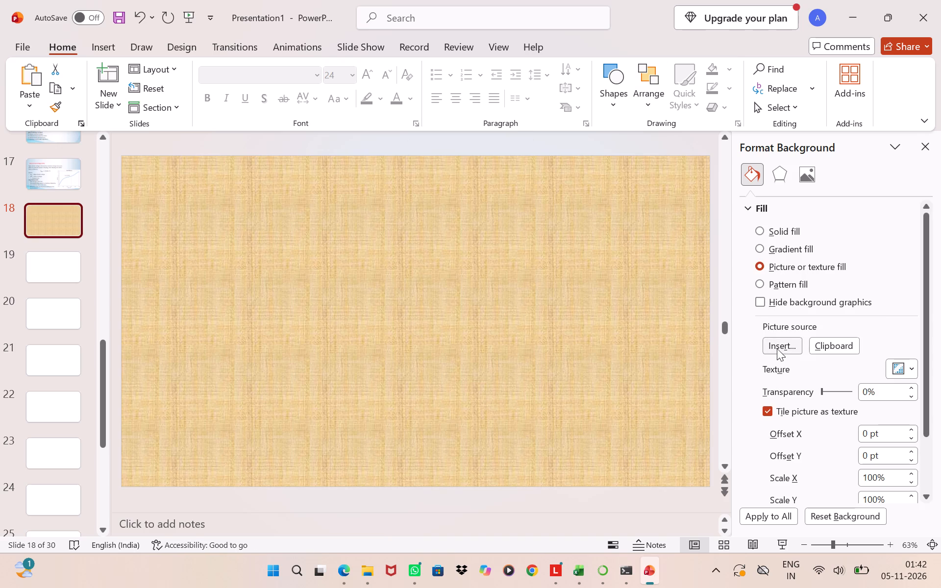
click(777, 348)
click(465, 209)
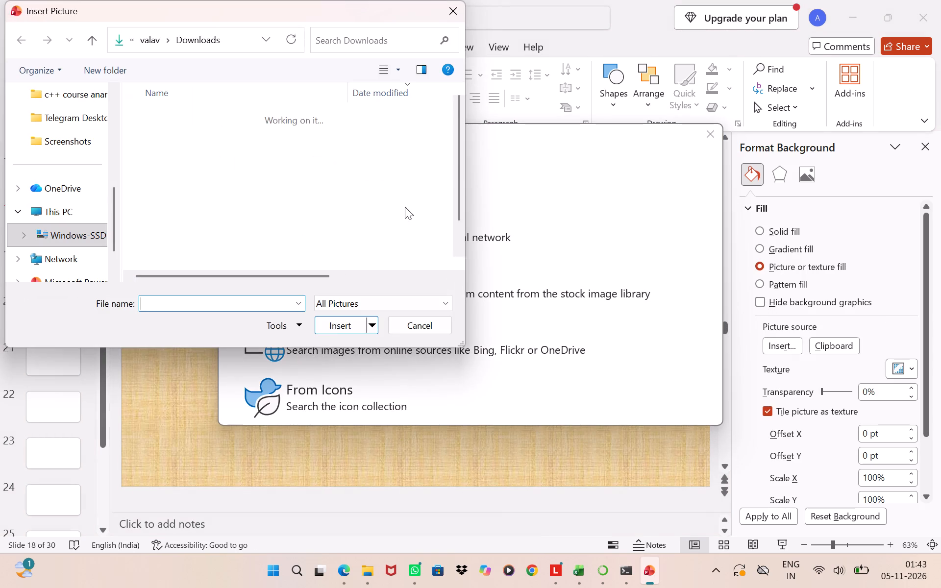
click(210, 133)
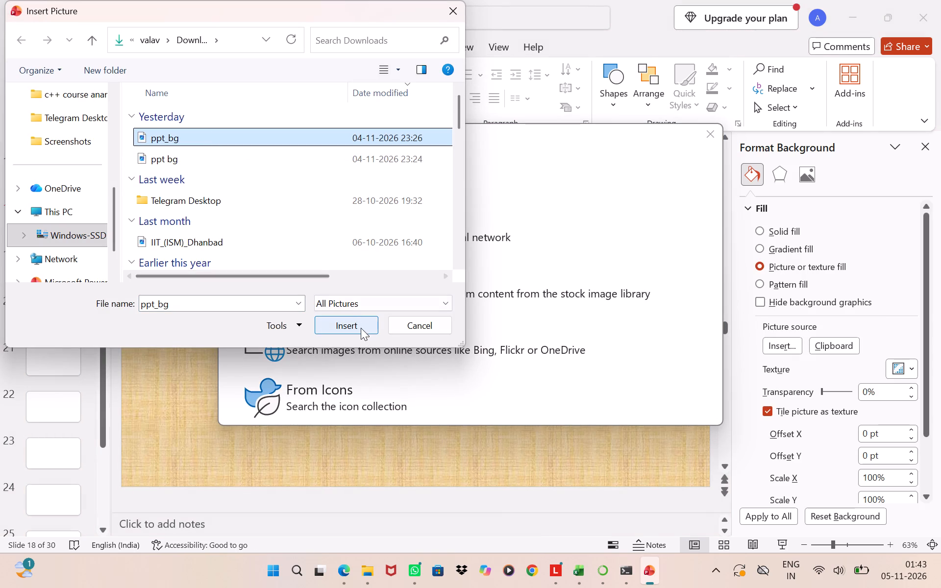
click(359, 326)
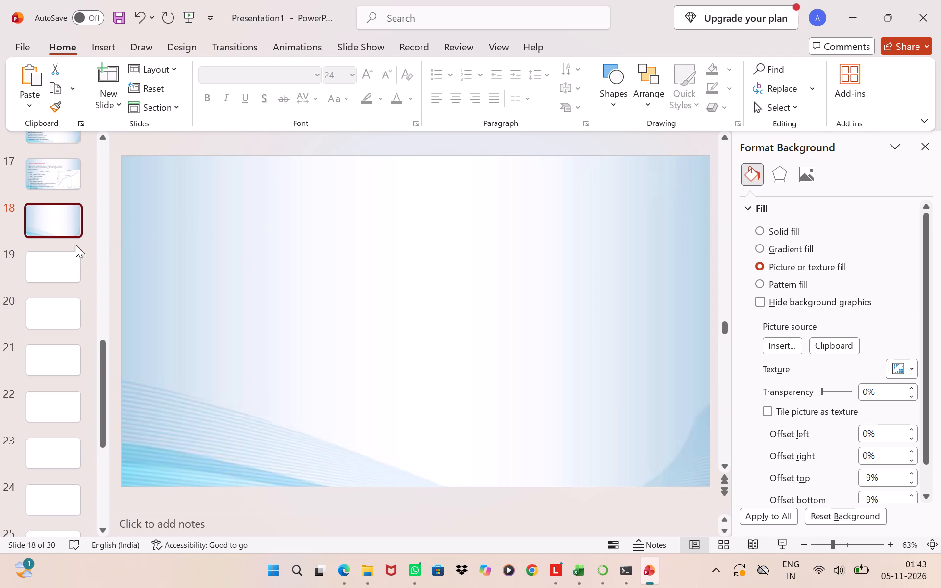
Set slide 19's background to a picture fill using the ppt_bg file from Downloads.
click(44, 276)
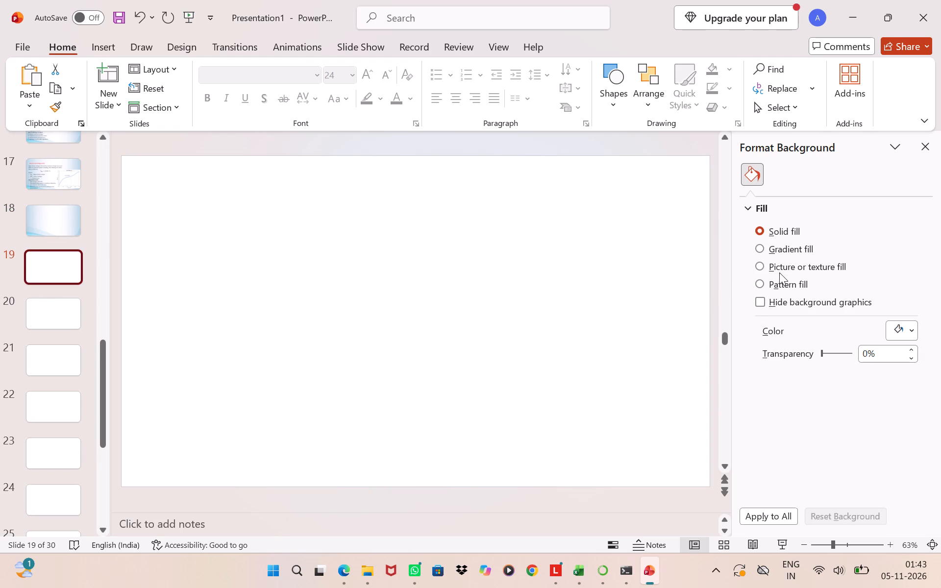
click(786, 269)
click(778, 341)
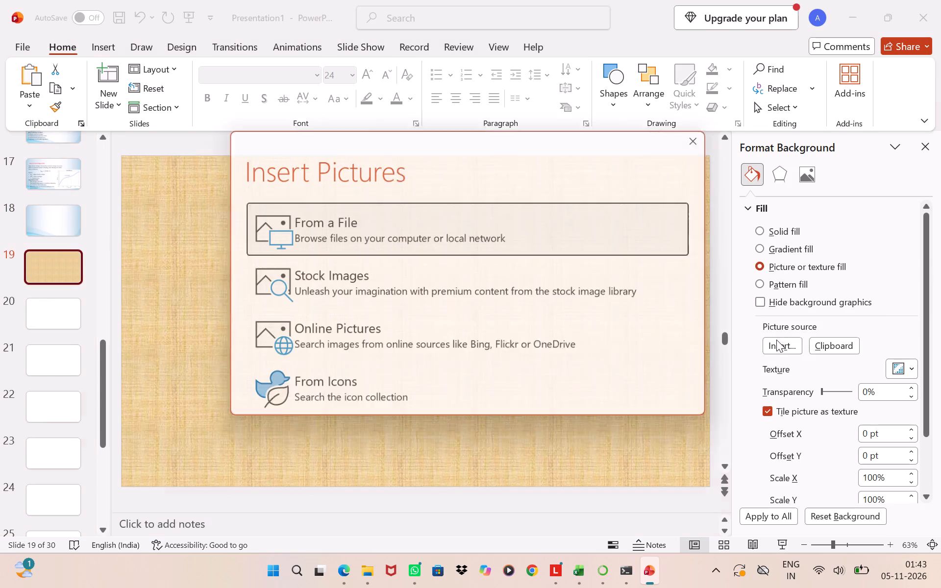
click(638, 248)
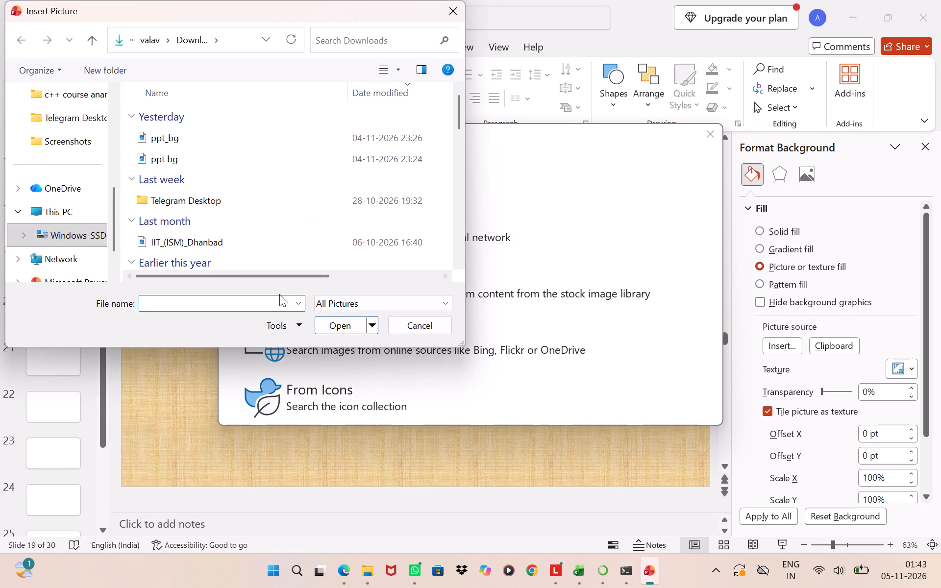
click(231, 143)
click(327, 324)
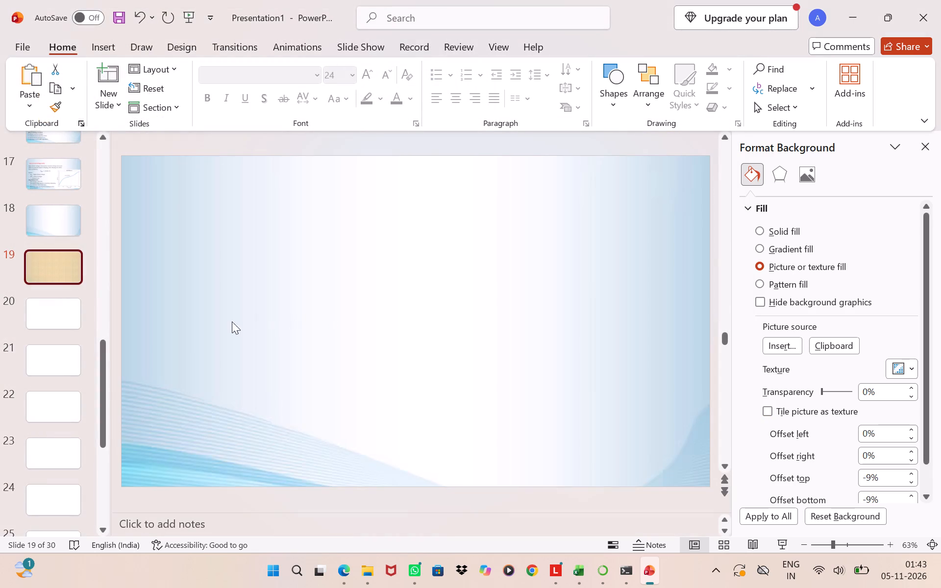
Set slide 20's background to a picture fill using the ppt_bg file from Downloads.
click(40, 307)
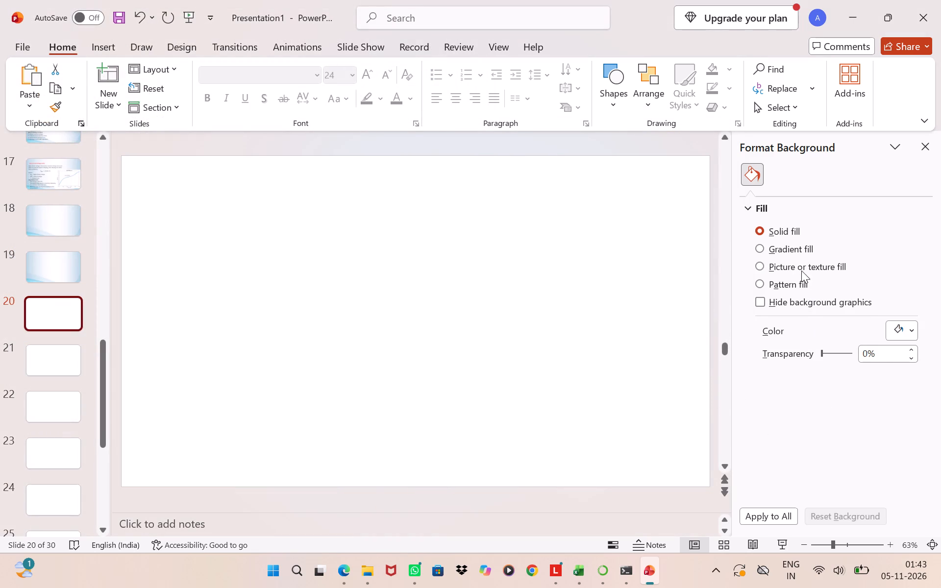
click(801, 270)
click(795, 356)
click(789, 352)
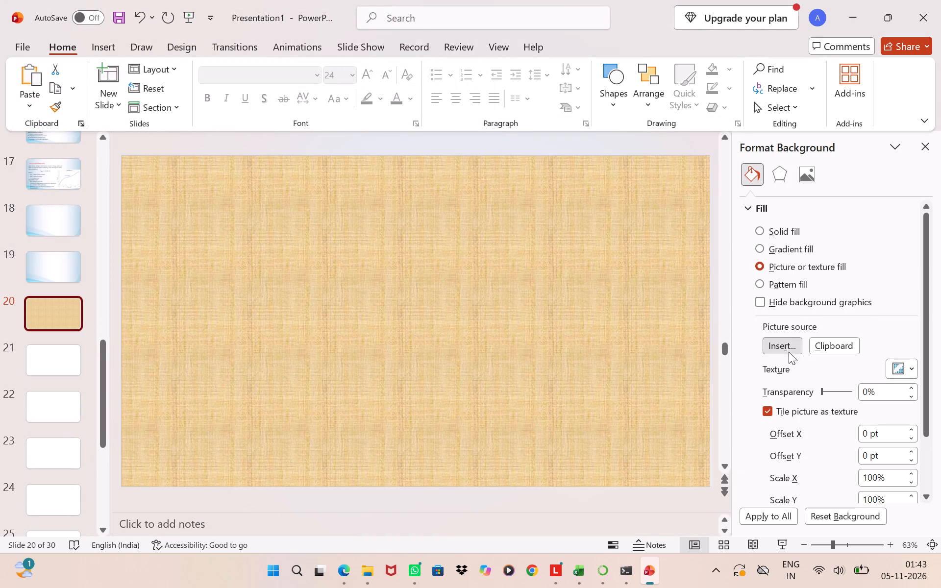
click(617, 245)
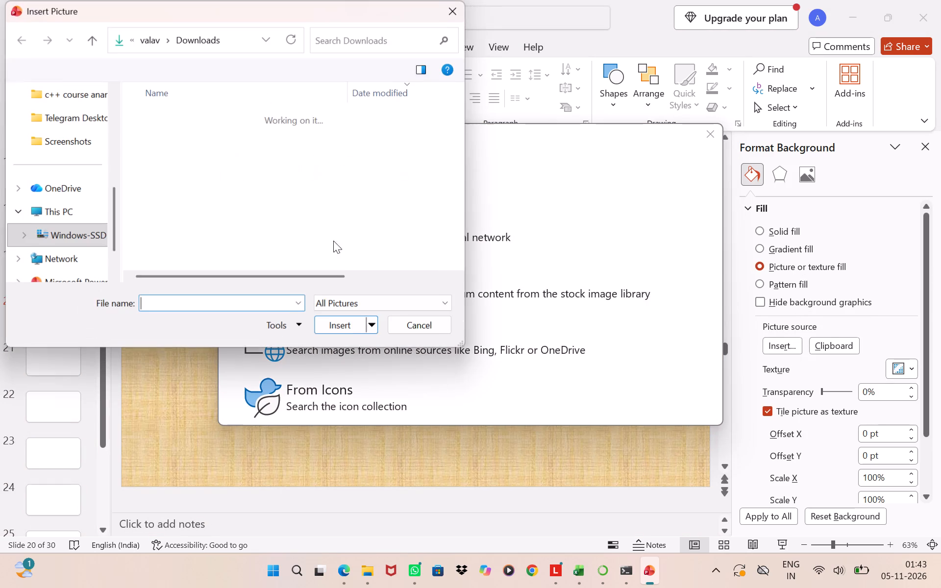
click(225, 140)
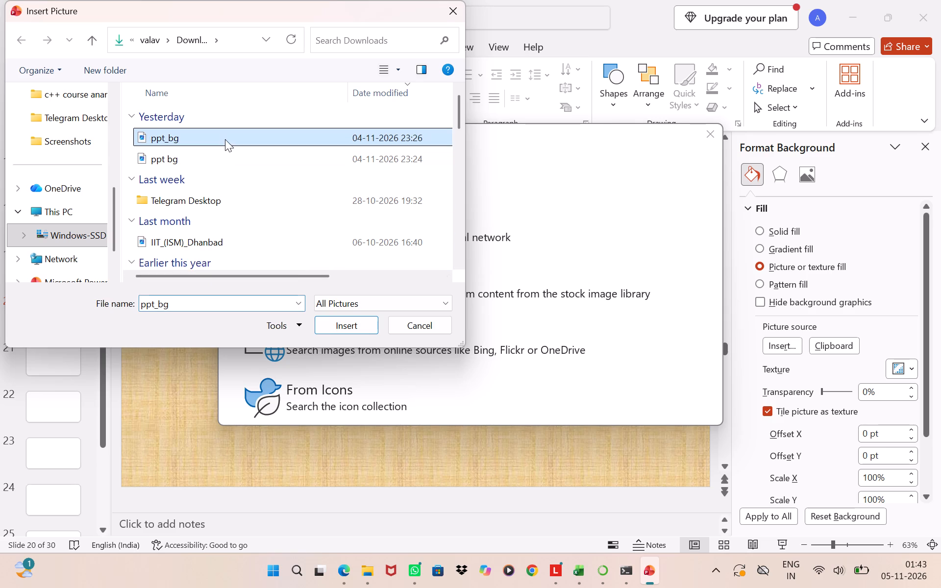
click(350, 330)
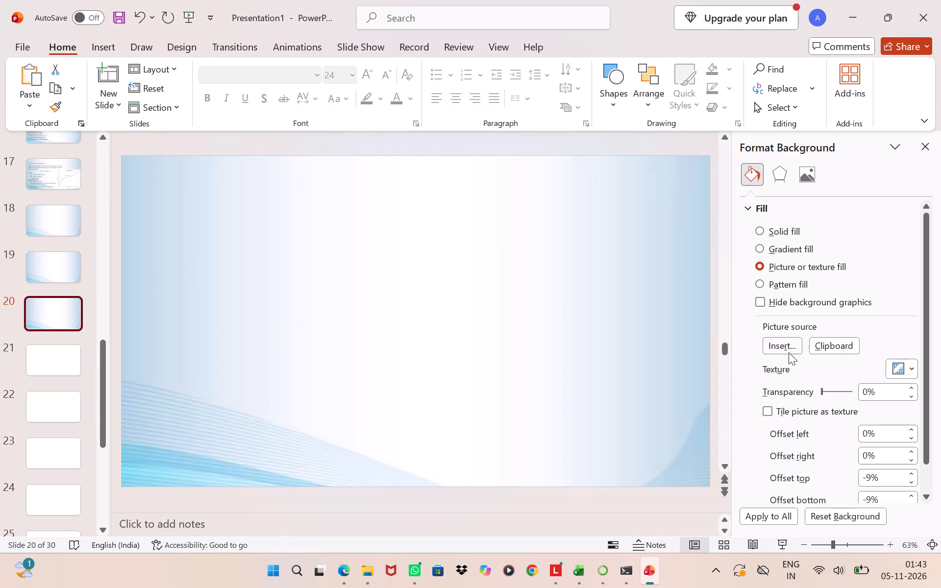
Set slide 21's background to a picture fill using the ppt_bg file from Downloads.
click(59, 353)
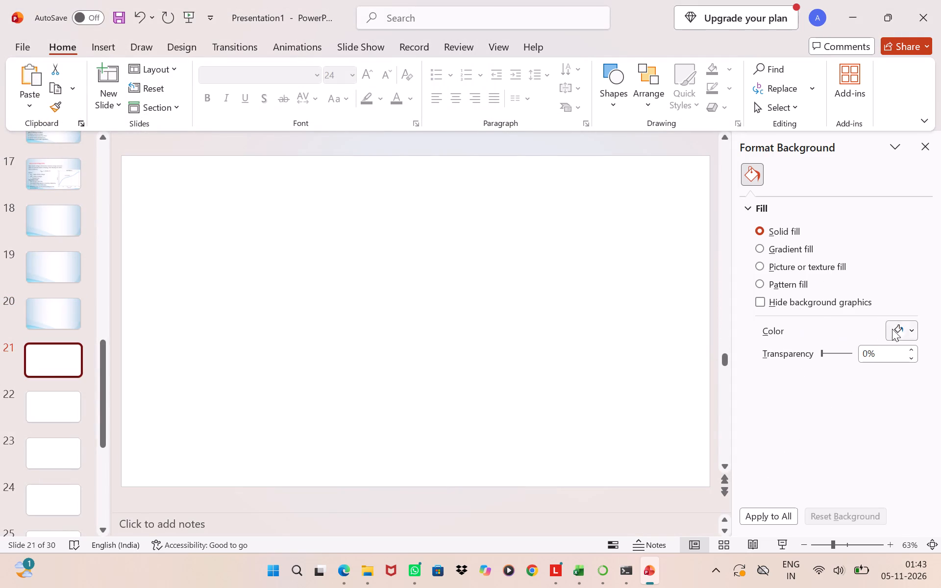
click(810, 272)
click(789, 344)
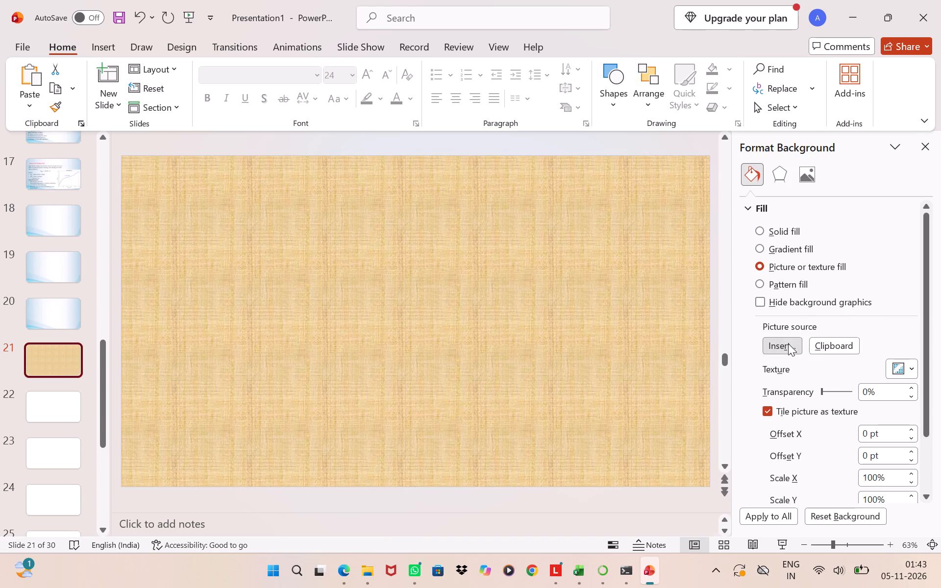
click(545, 225)
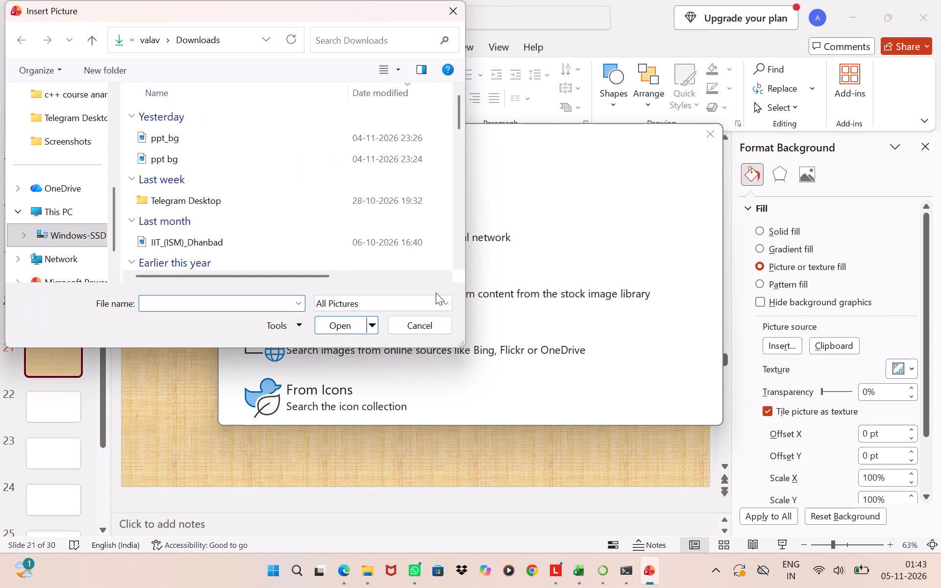
click(348, 326)
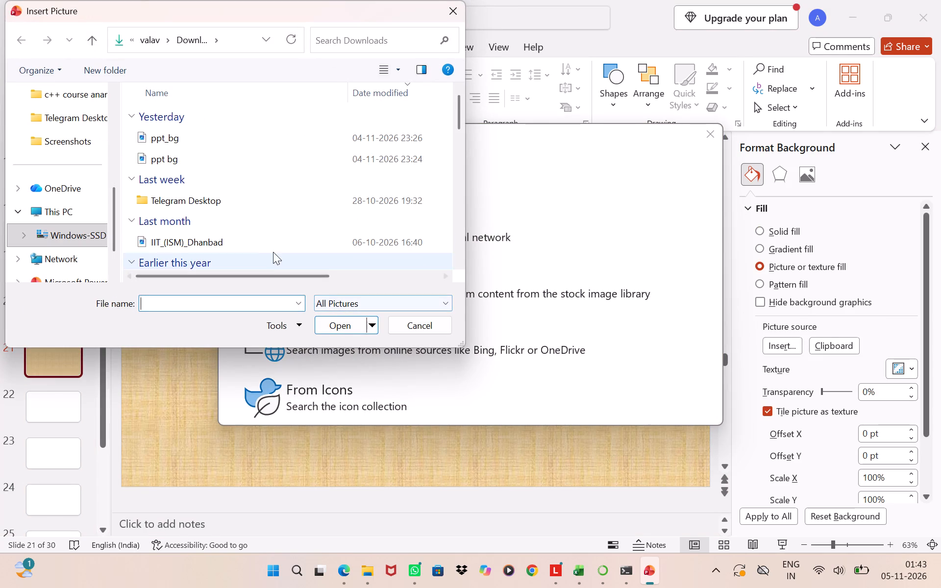
click(237, 138)
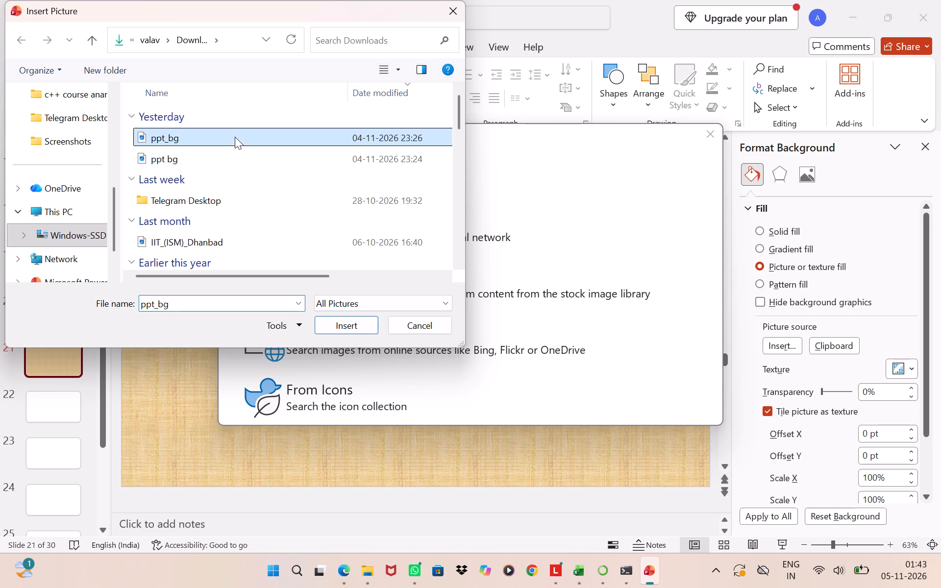
click(360, 327)
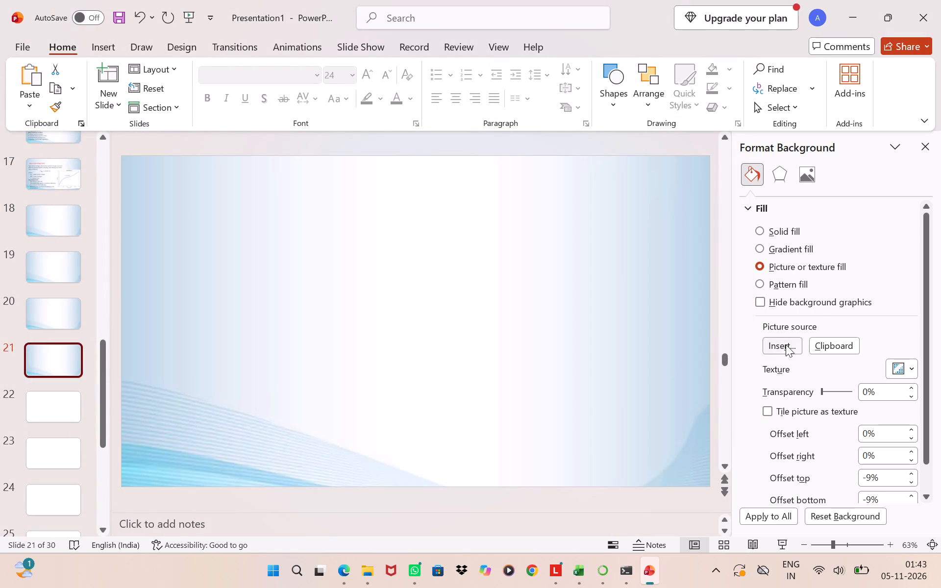
Set slide 22's background to a picture fill using the ppt_bg file from Downloads.
click(35, 409)
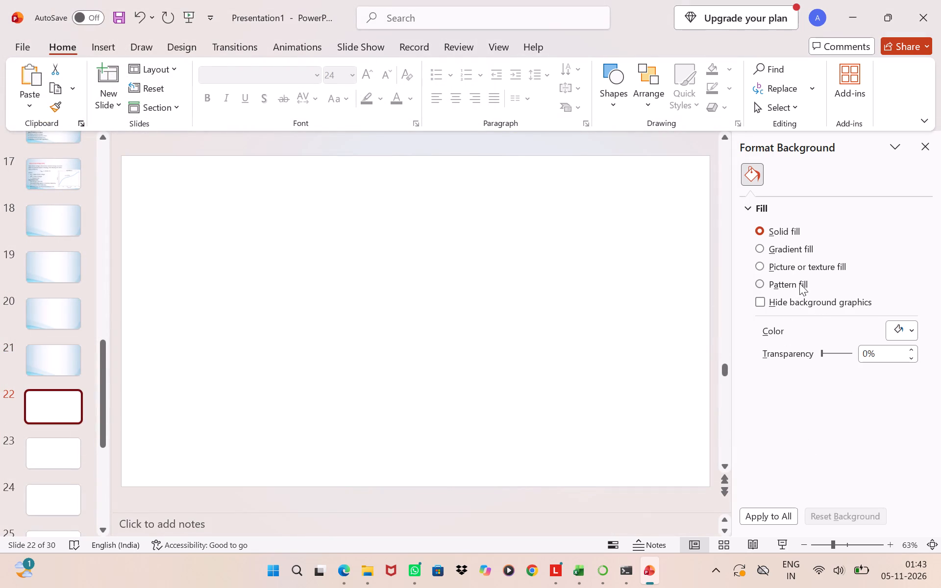
click(816, 265)
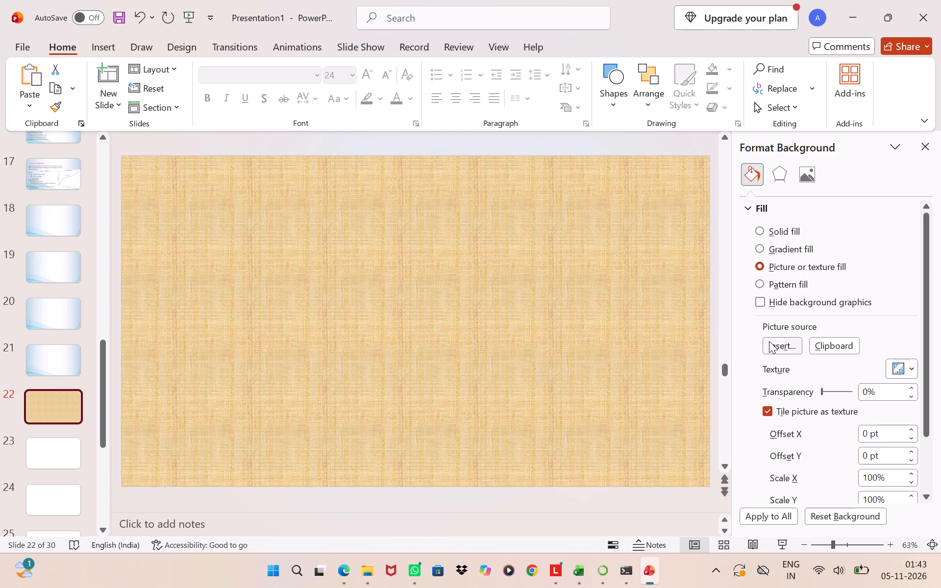
click(784, 344)
click(513, 244)
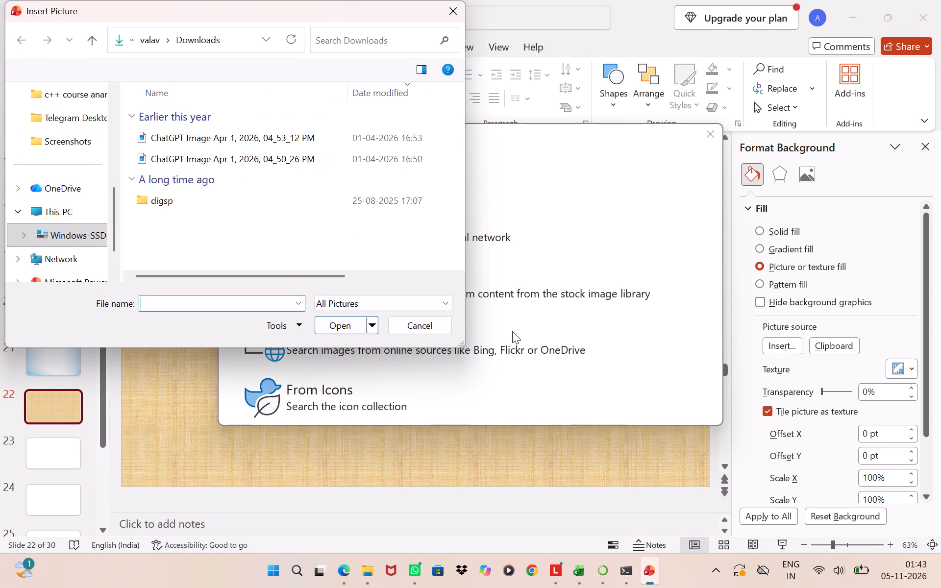
click(265, 143)
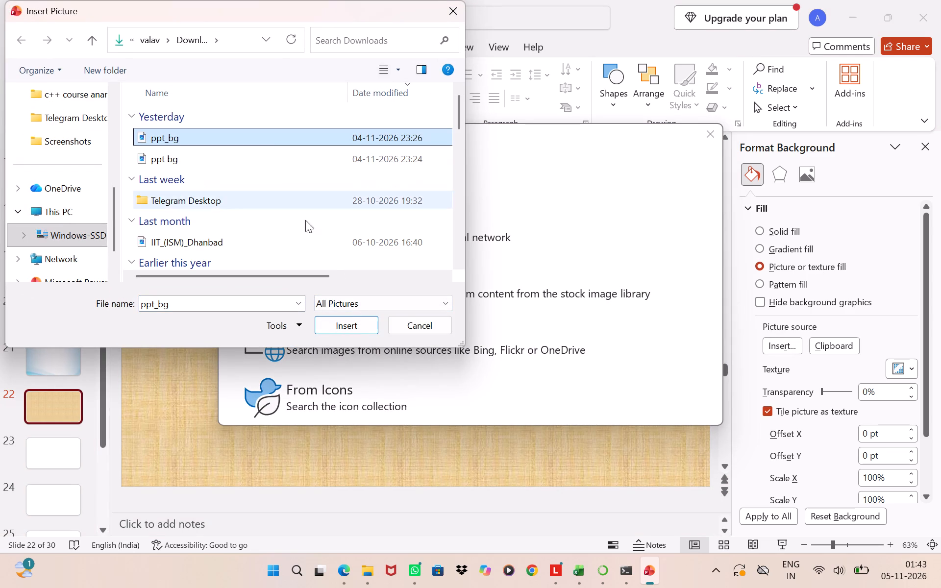
click(357, 320)
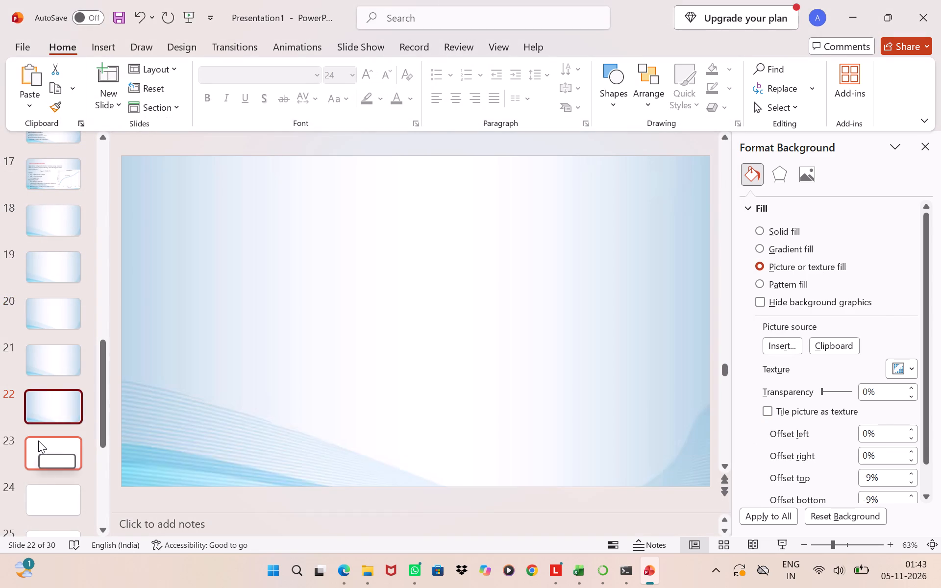
click(39, 441)
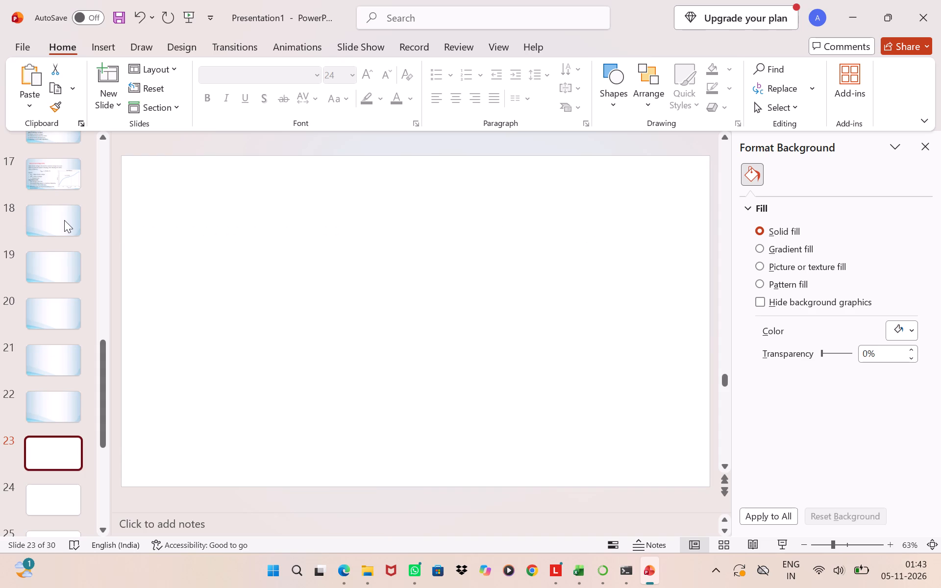
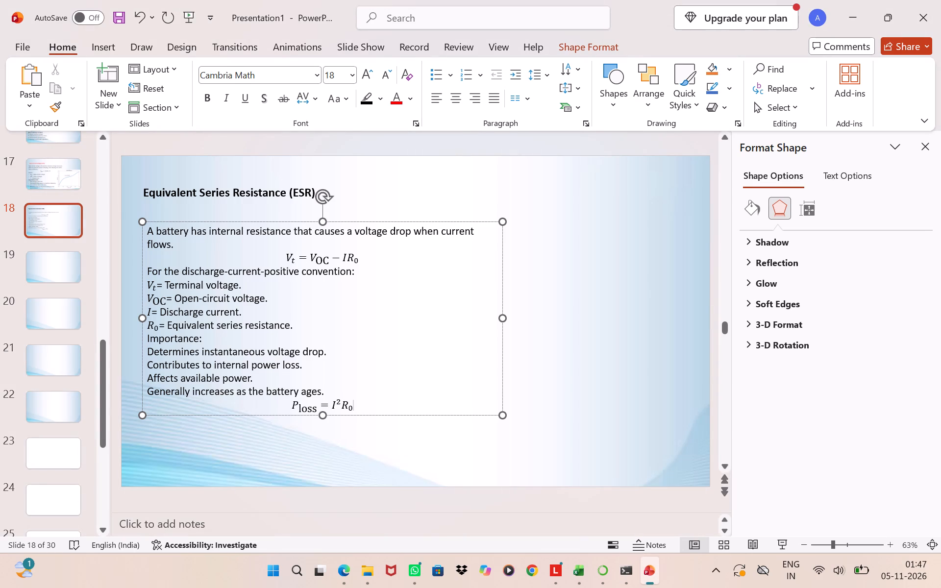
Make the "Importance:" heading in the slide 18 body text bold.
drag(205, 339, 150, 339)
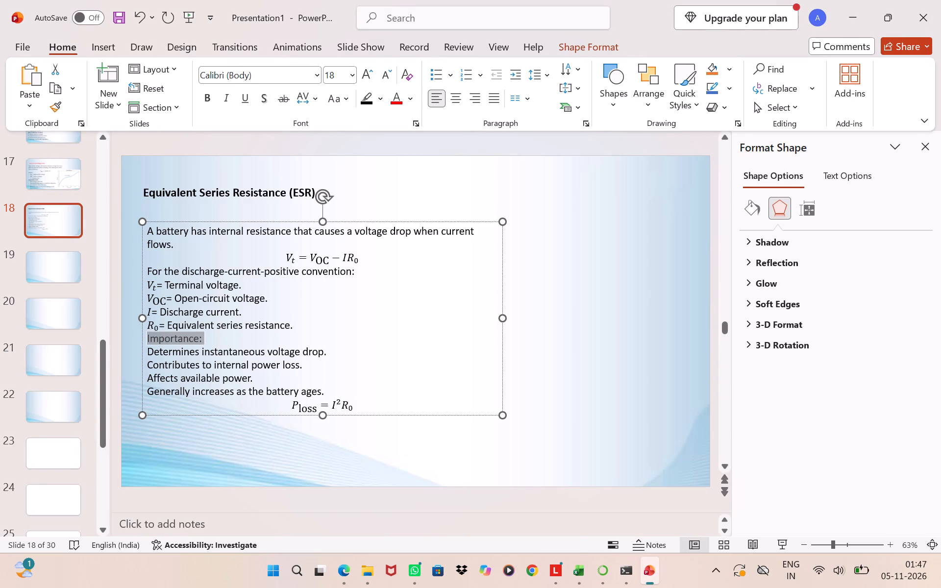
drag(150, 339, 149, 339)
click(204, 97)
Set the font size of all the body text on slide 18, including the equations, to 20.
drag(322, 412, 327, 469)
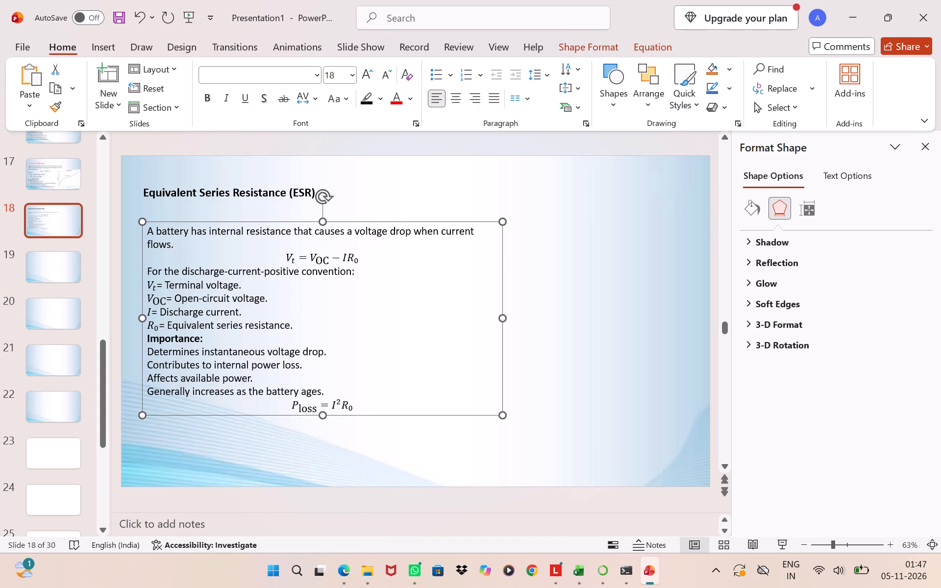
drag(148, 232, 353, 408)
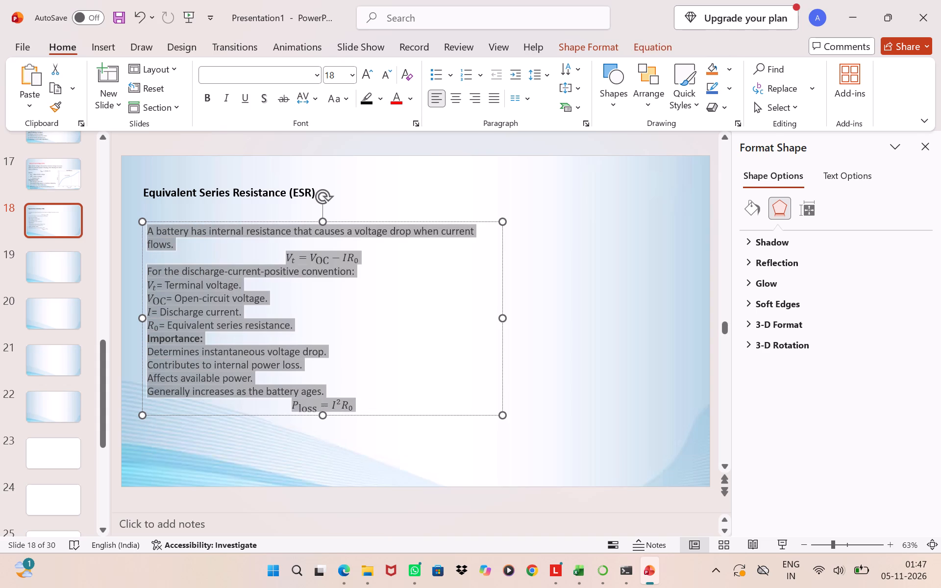
drag(353, 408, 354, 409)
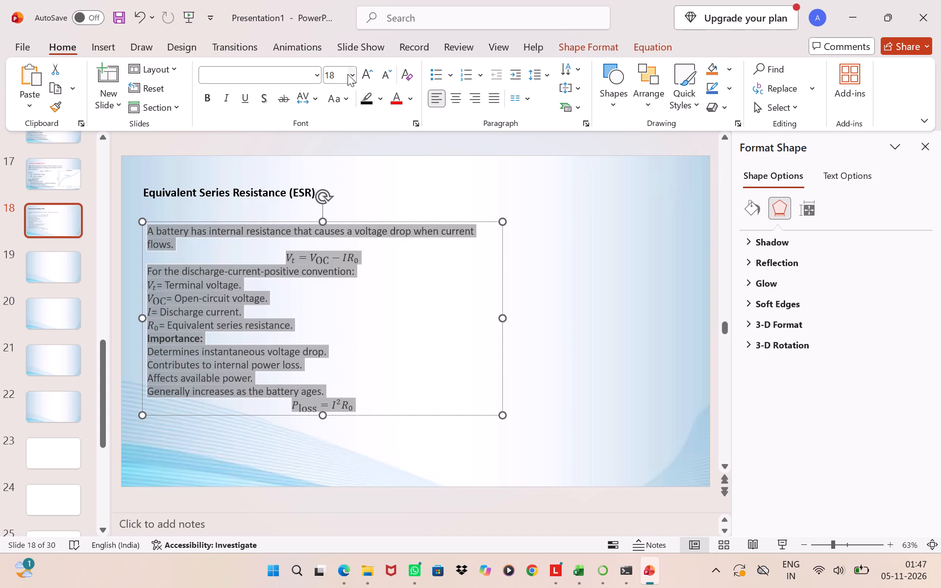
click(350, 74)
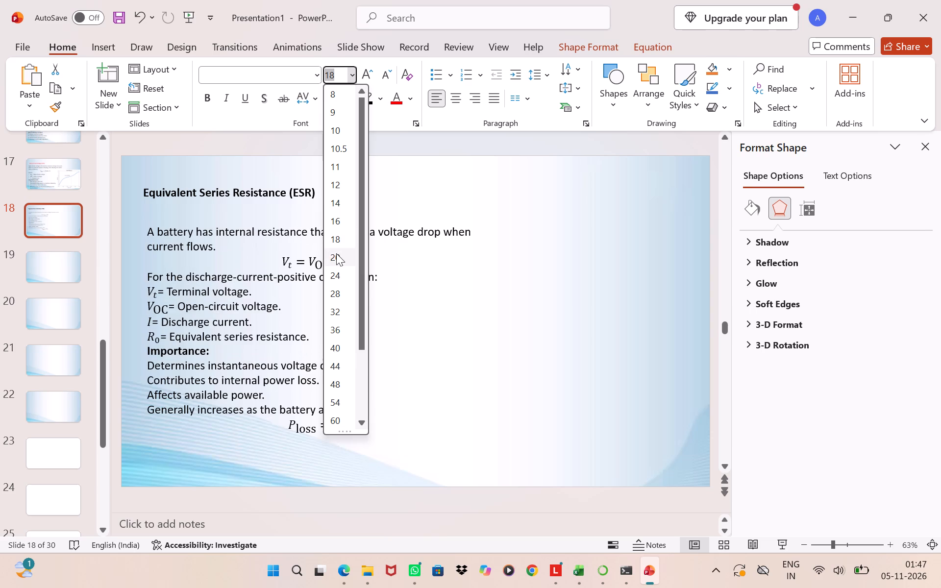
click(336, 254)
click(352, 192)
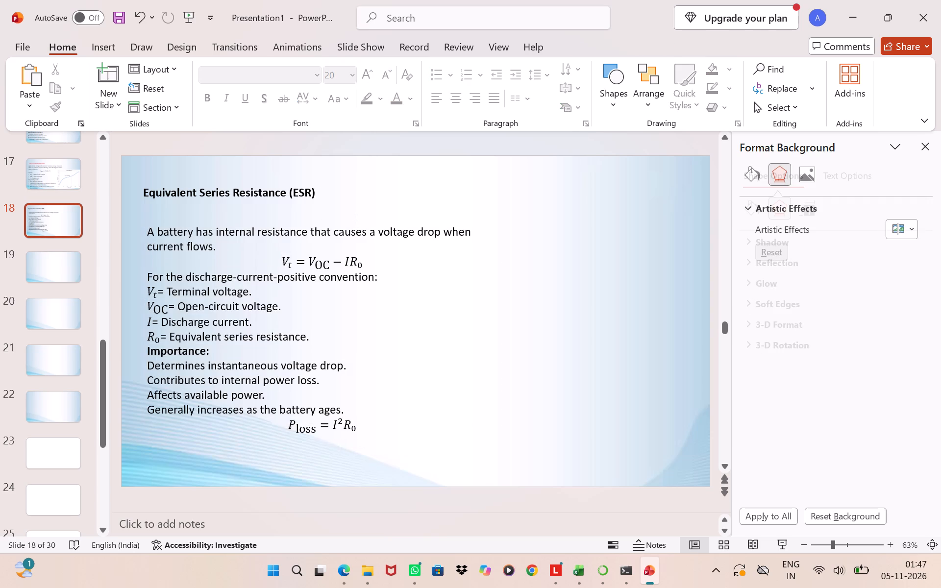
click(395, 207)
click(362, 310)
drag(359, 312, 343, 308)
drag(310, 316, 305, 307)
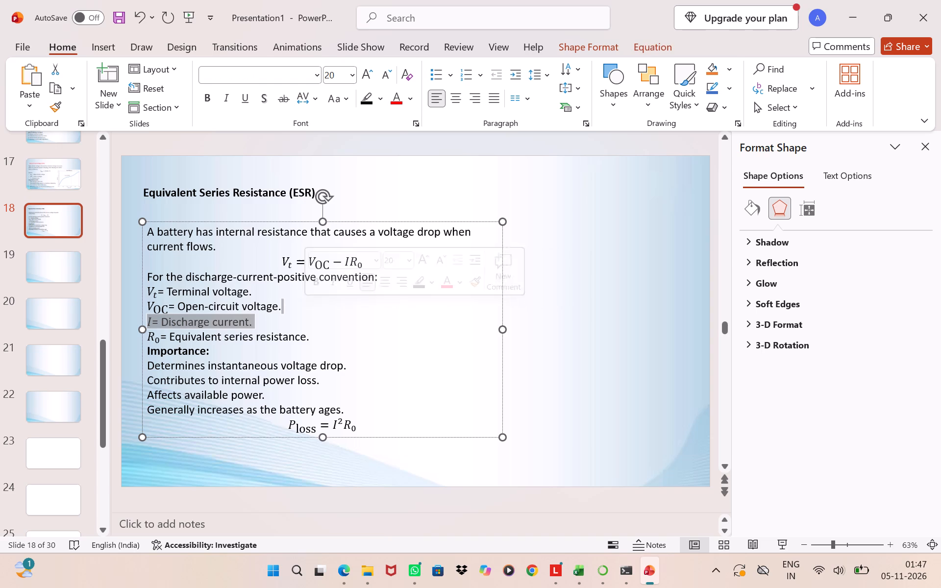
drag(302, 485, 299, 480)
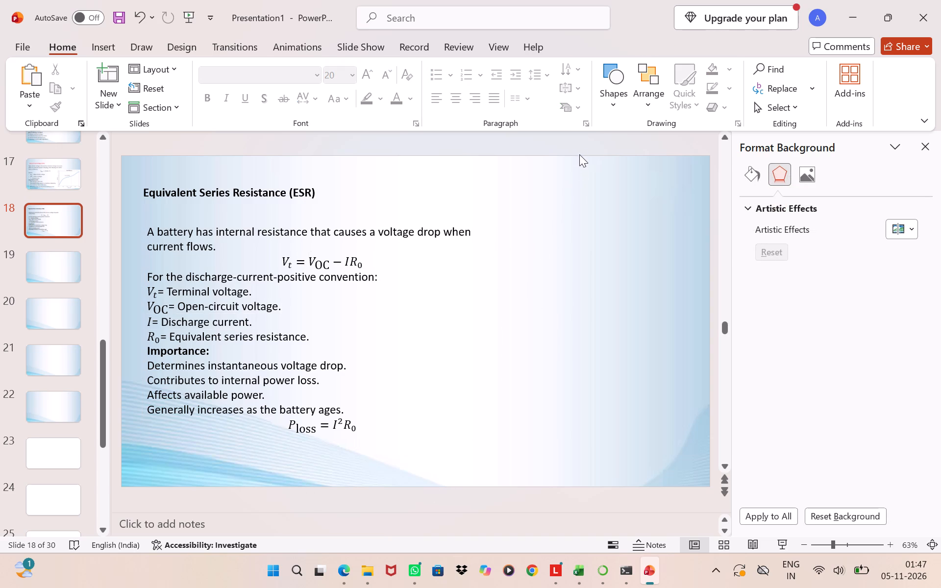
Draw a tall text box in the empty area beside the body text on slide 18.
click(610, 106)
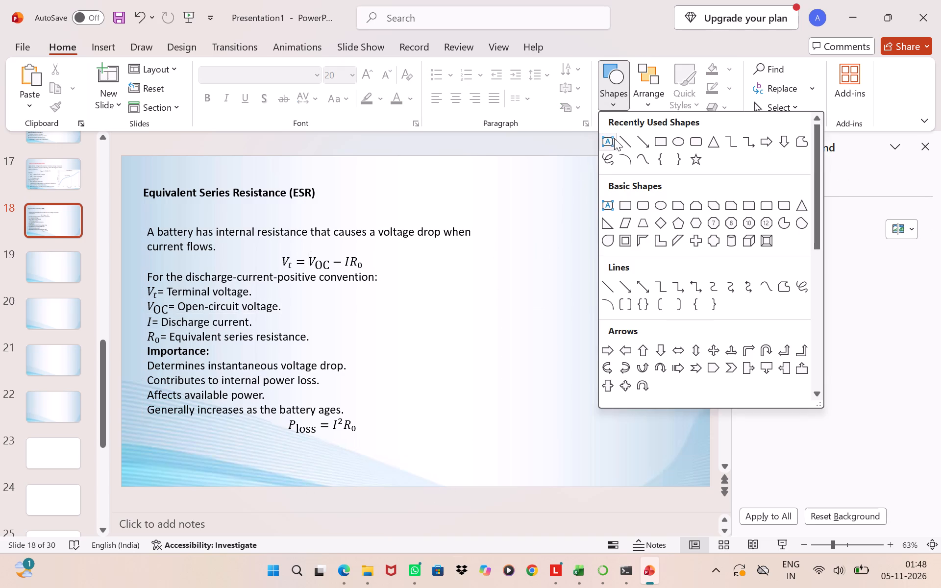
click(609, 139)
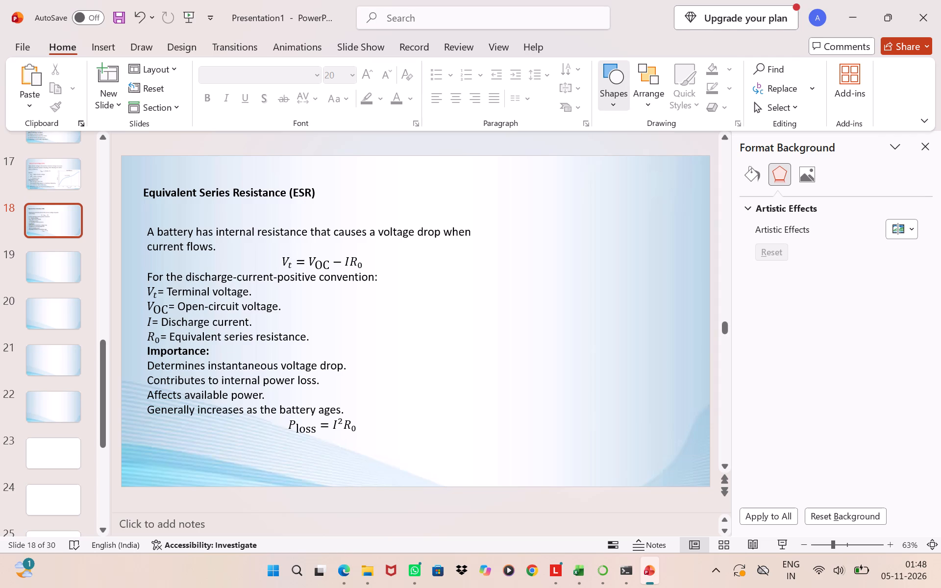
drag(495, 192, 691, 471)
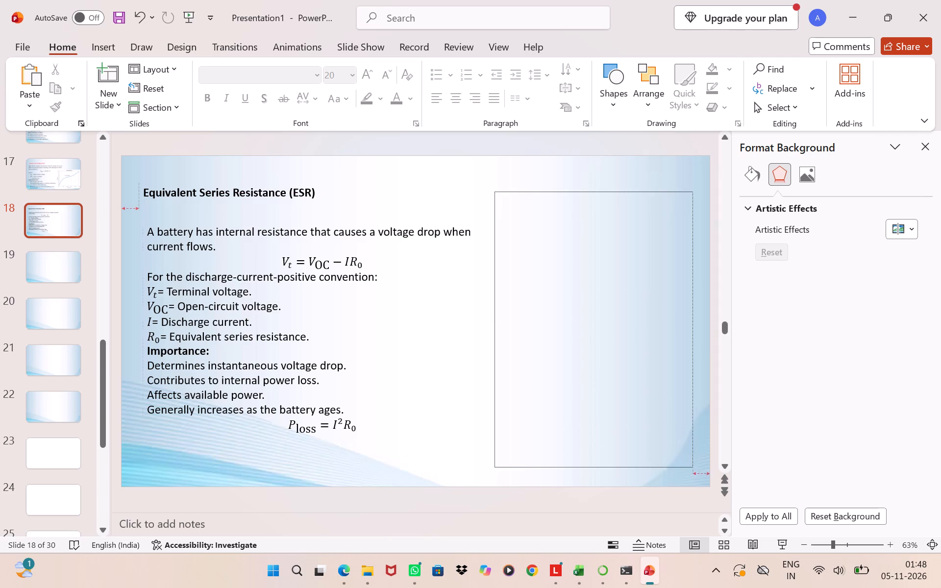
drag(691, 471, 692, 471)
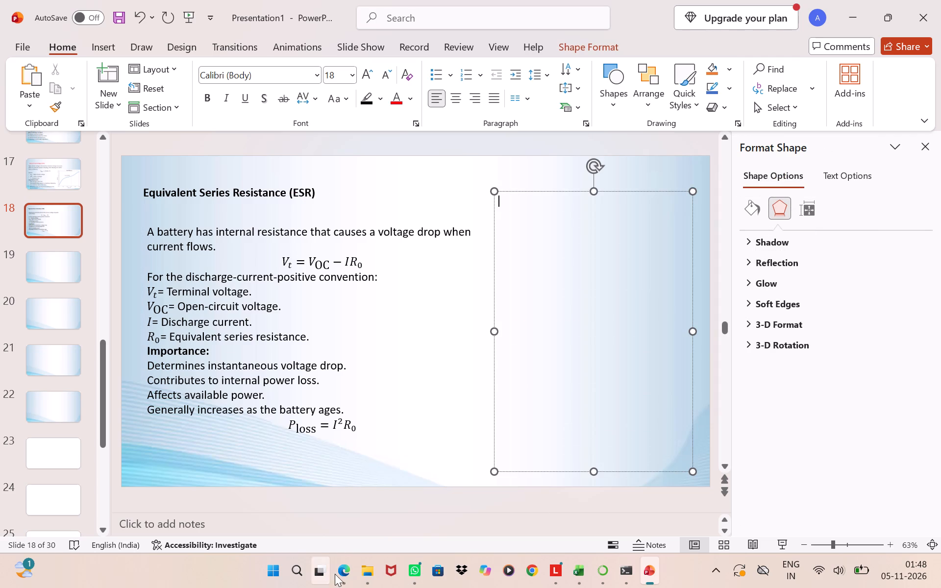
Copy the battery internal resistance diagram from the ChatGPT slide 18 content and paste it onto slide 18 in PowerPoint.
click(342, 574)
scroll(466, 390, down, 2)
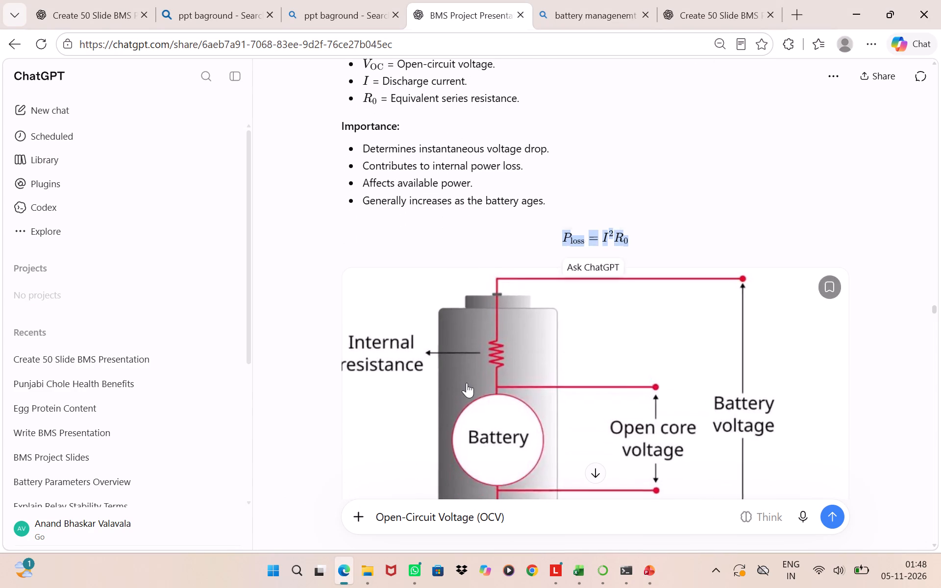
scroll(467, 383, down, 2)
click(576, 288)
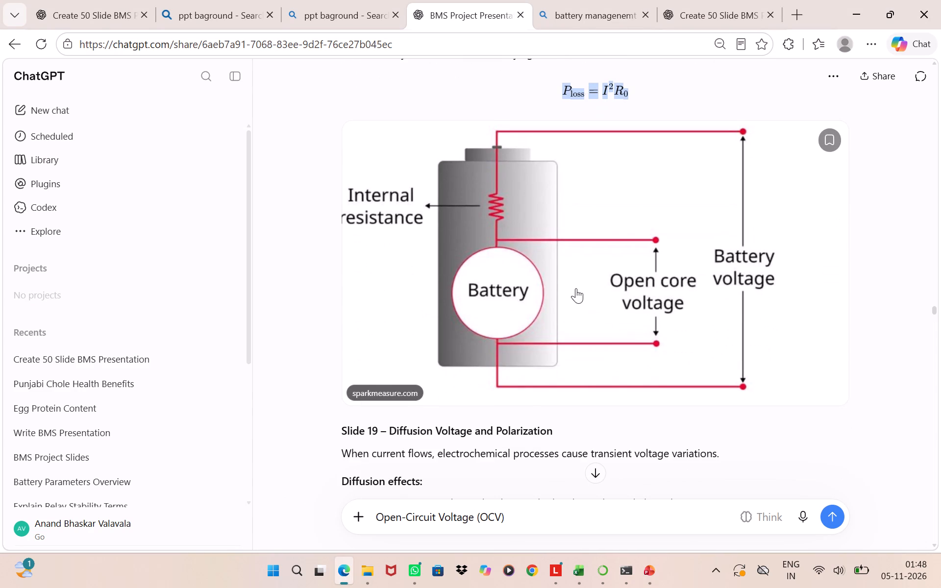
right_click(569, 289)
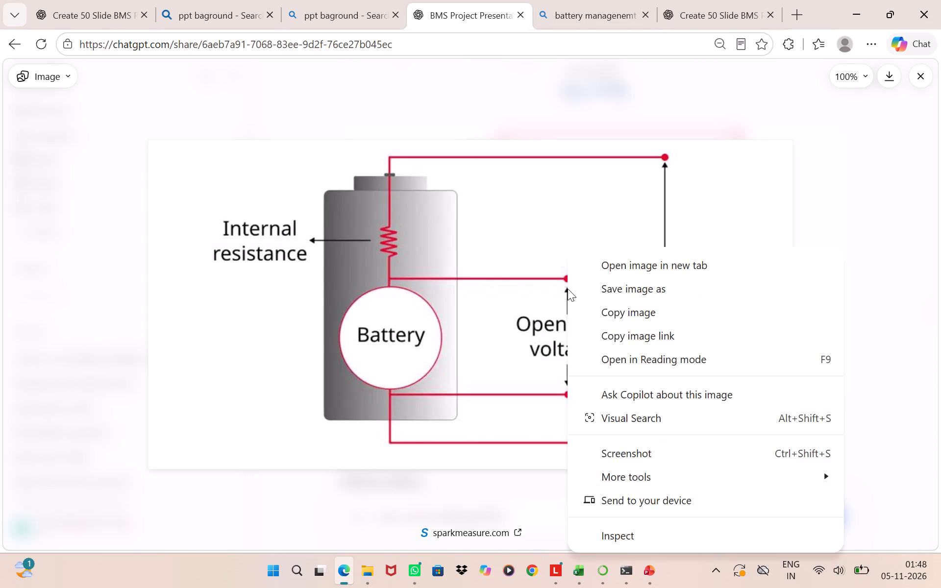
click(608, 310)
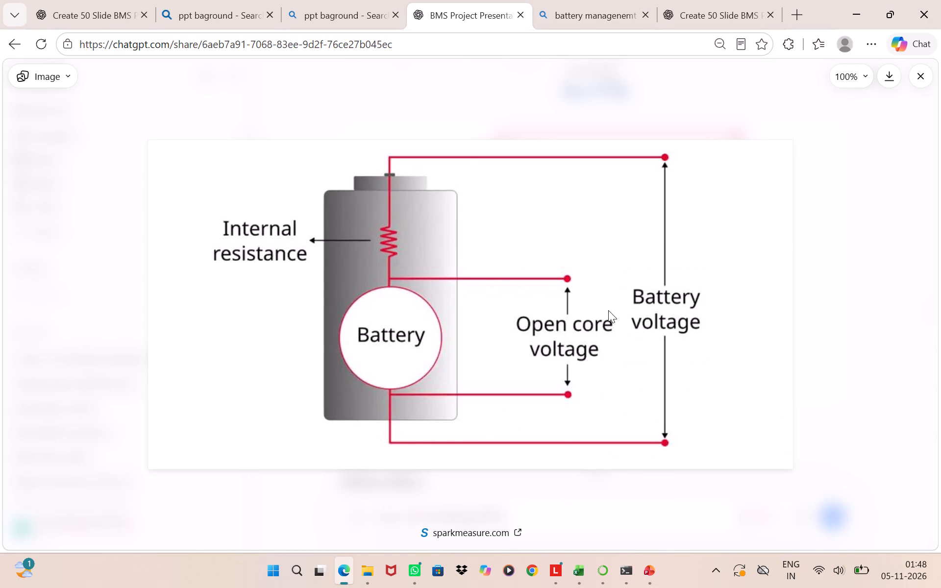
click(648, 577)
click(583, 363)
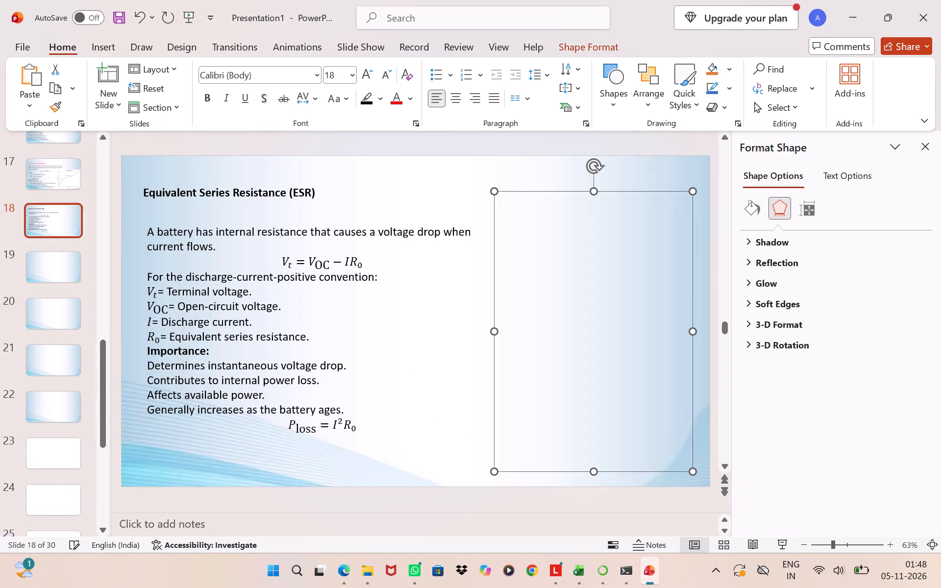
key(ctrl+v)
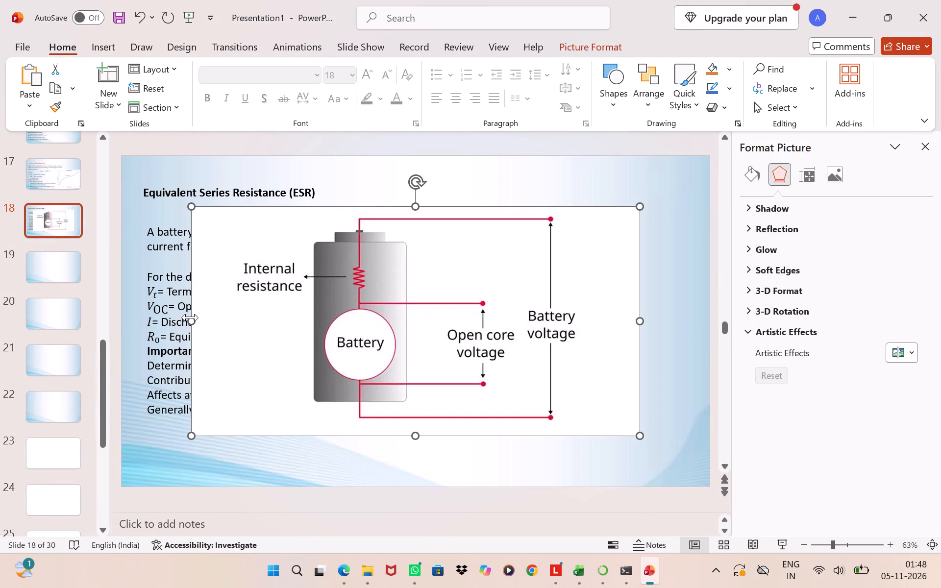
Narrow the battery internal resistance diagram to about half its width and move it into the empty area beside the slide 18 body text.
drag(193, 317, 405, 368)
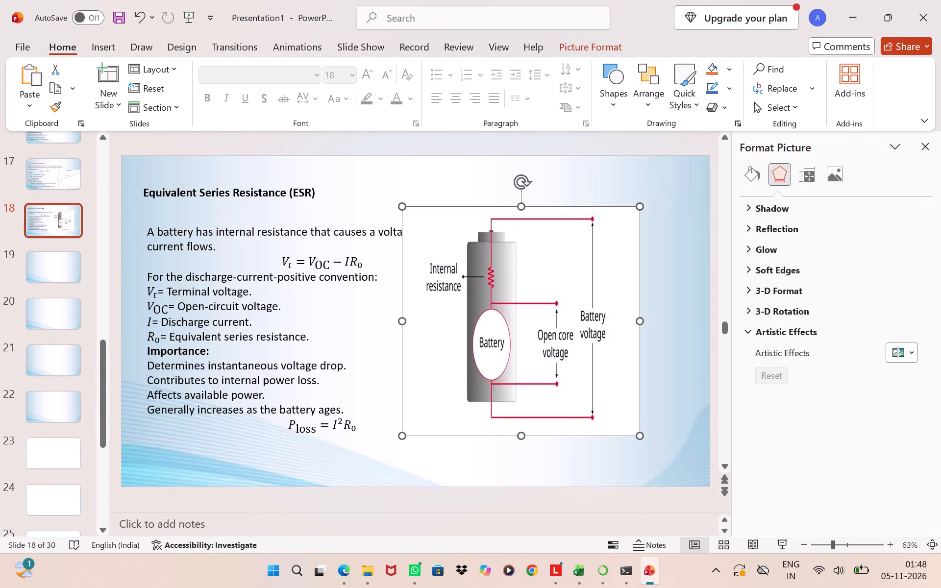
drag(526, 290, 611, 307)
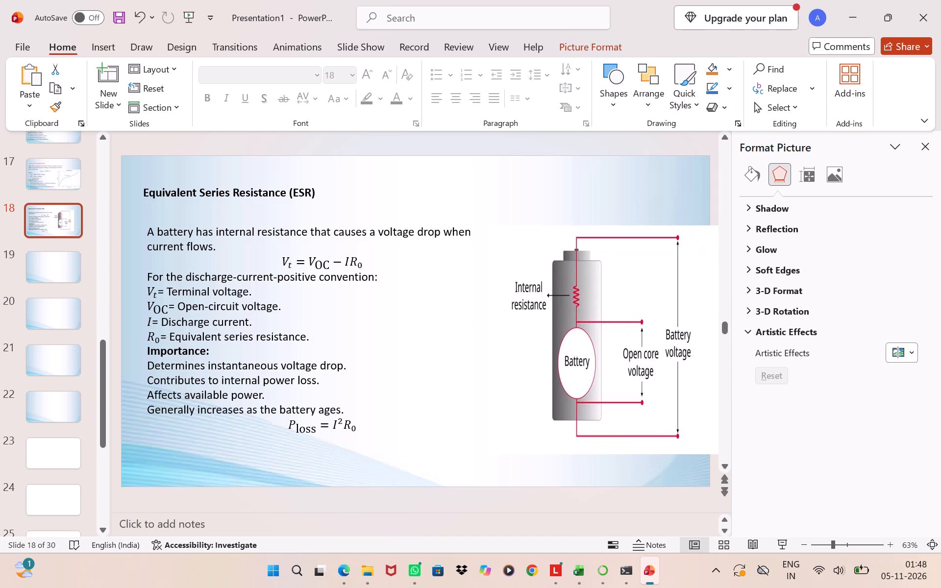
drag(611, 307, 595, 301)
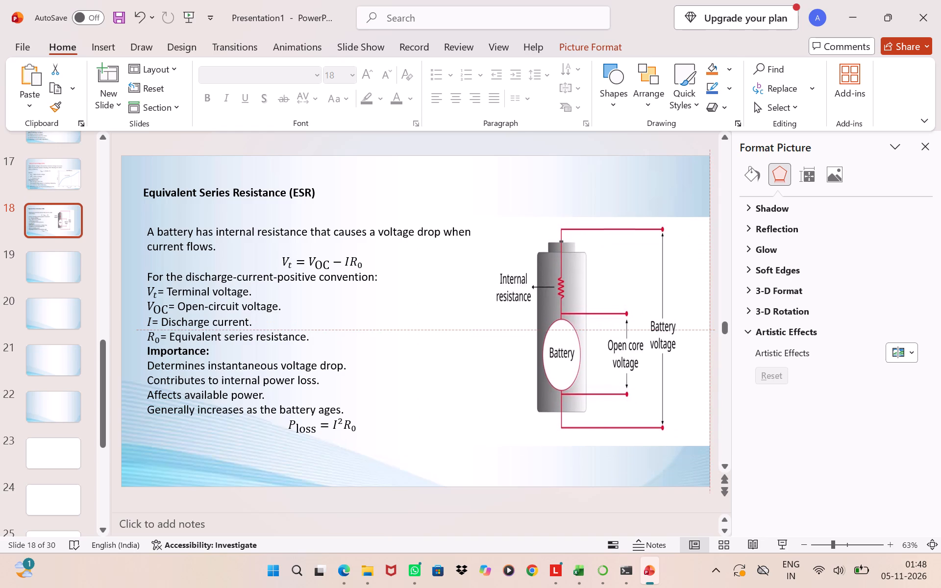
drag(595, 301, 588, 304)
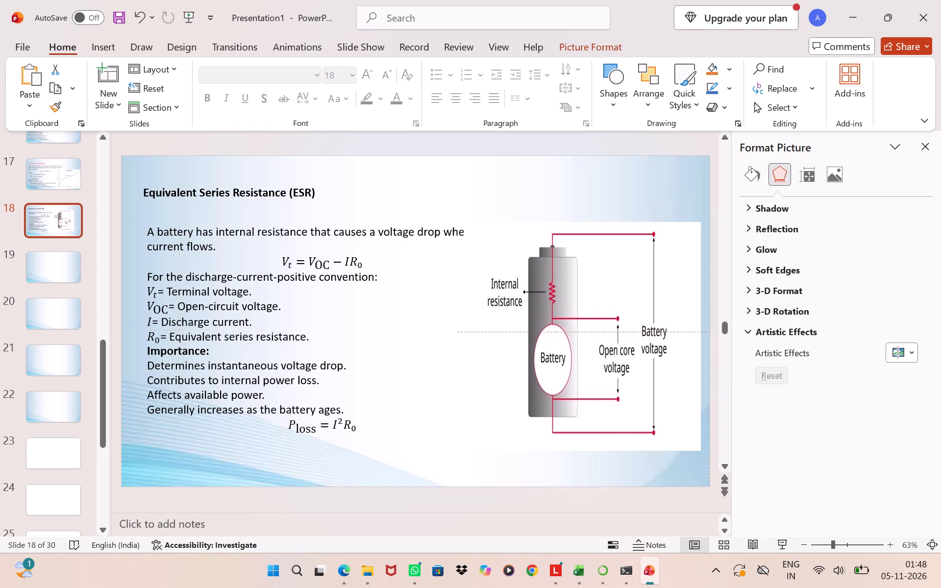
drag(588, 304, 592, 311)
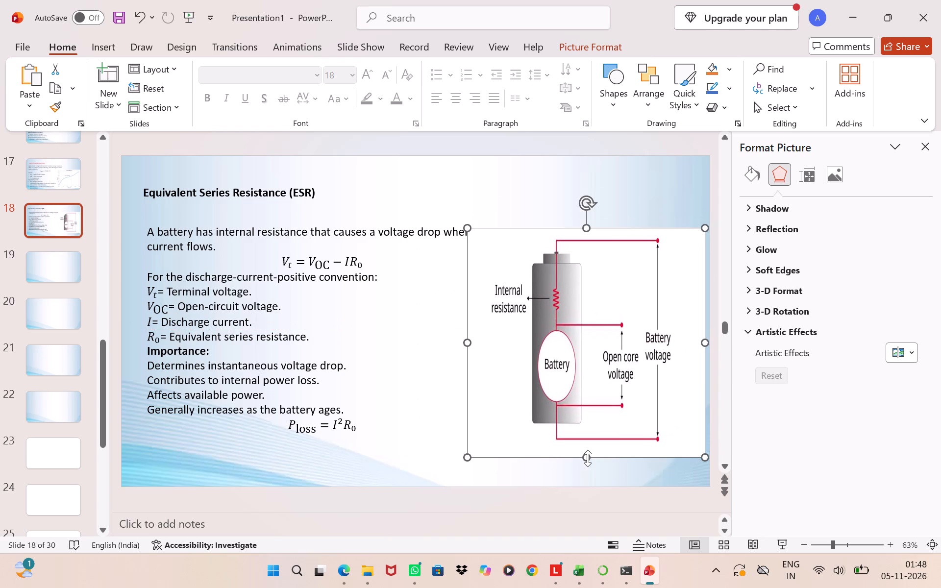
Stretch the battery diagram down to the slide's bottom edge and align it with the slide's outer side edge, clear of the body text.
drag(588, 458, 587, 487)
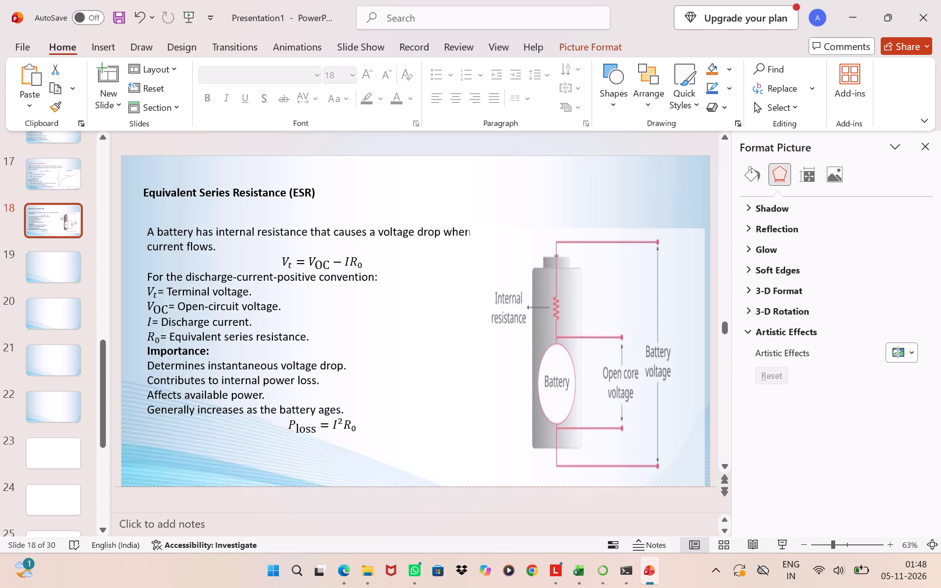
drag(587, 487, 587, 487)
drag(584, 228, 590, 226)
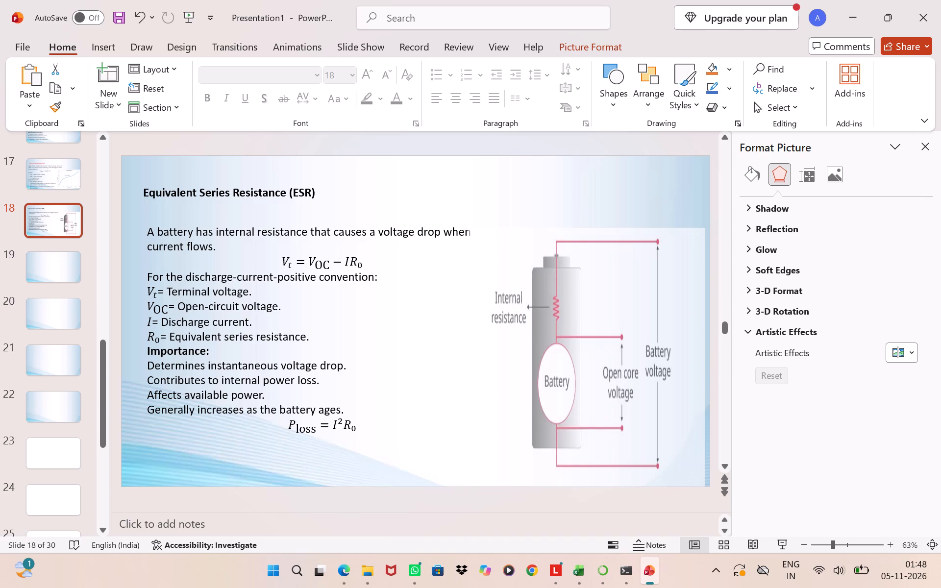
drag(590, 226, 593, 220)
click(679, 321)
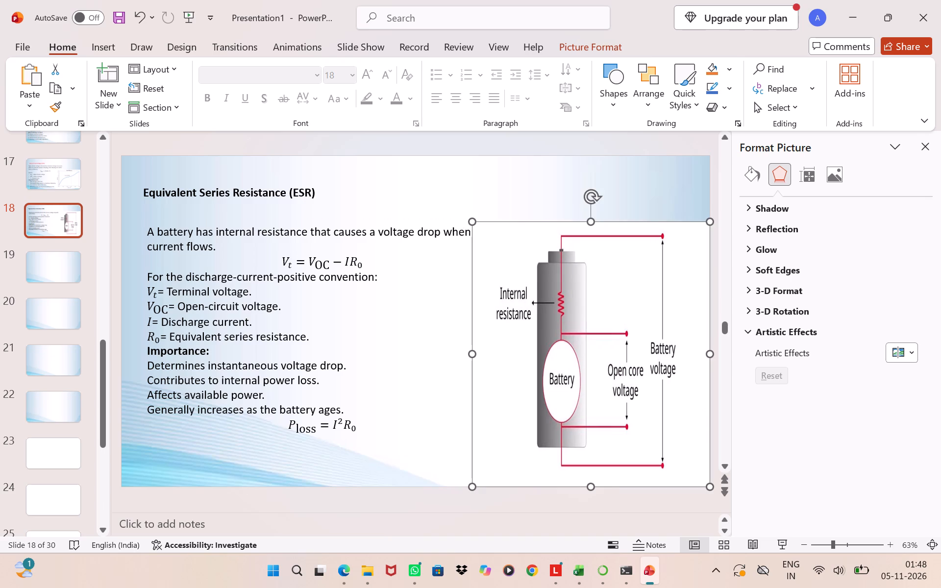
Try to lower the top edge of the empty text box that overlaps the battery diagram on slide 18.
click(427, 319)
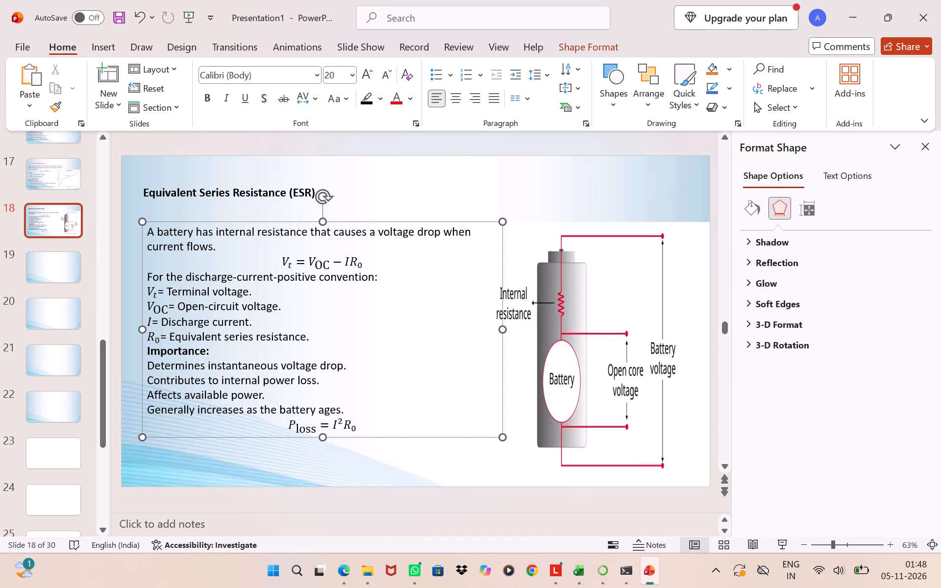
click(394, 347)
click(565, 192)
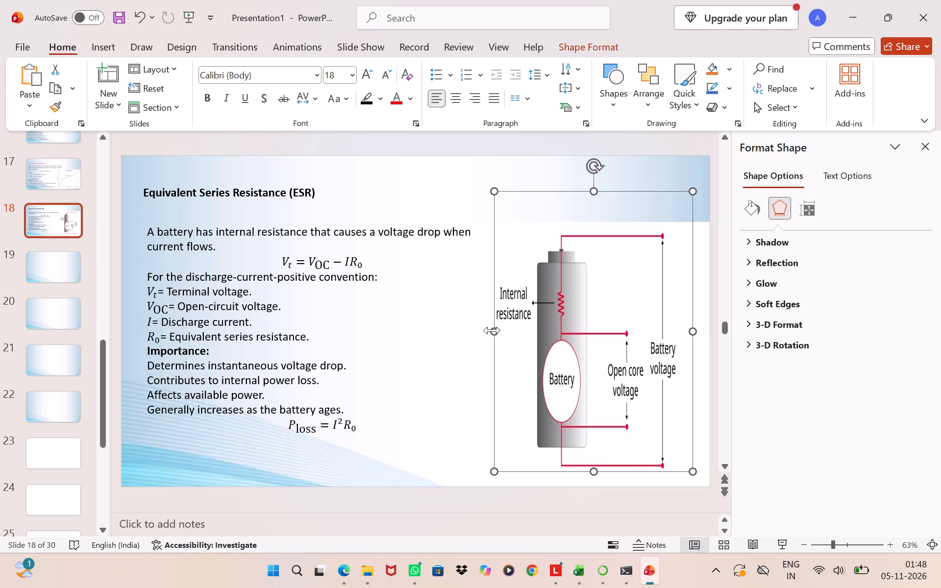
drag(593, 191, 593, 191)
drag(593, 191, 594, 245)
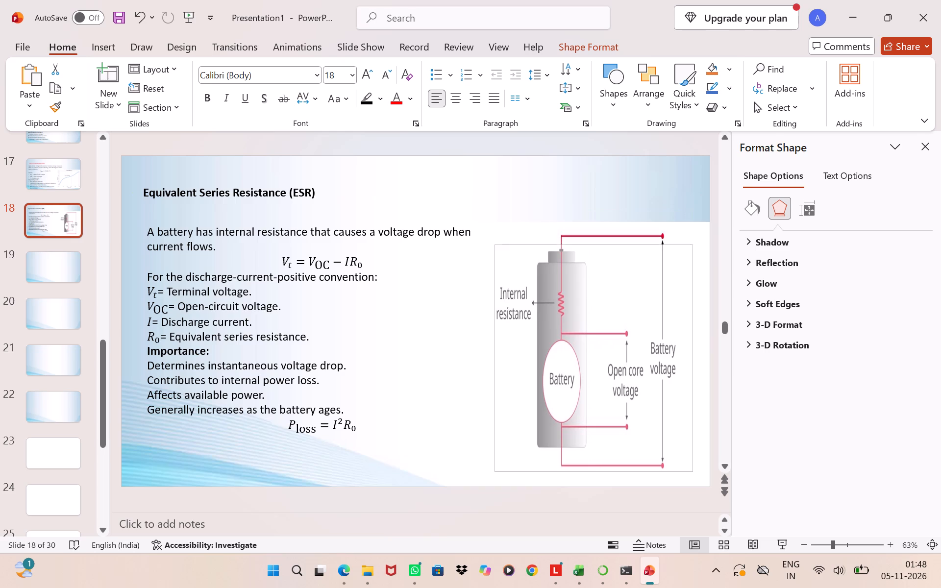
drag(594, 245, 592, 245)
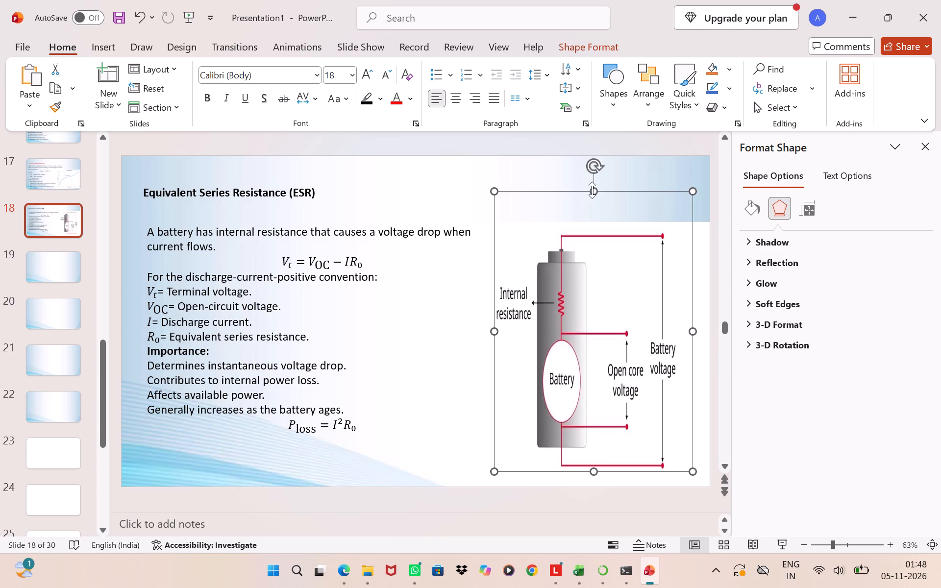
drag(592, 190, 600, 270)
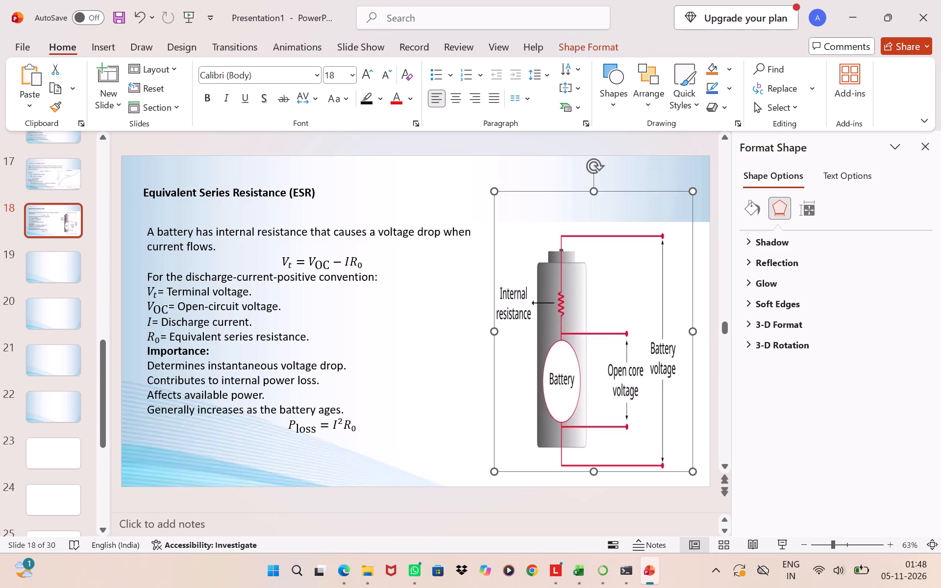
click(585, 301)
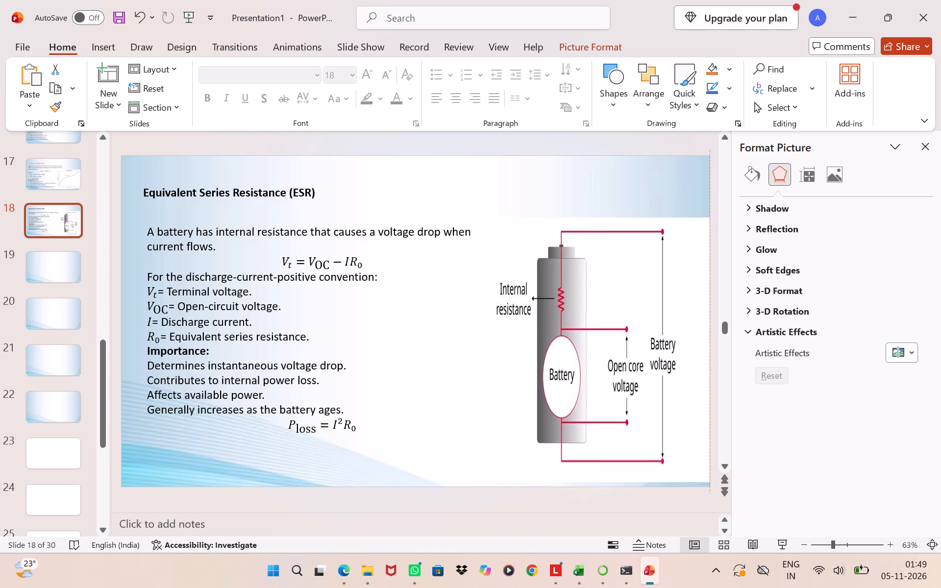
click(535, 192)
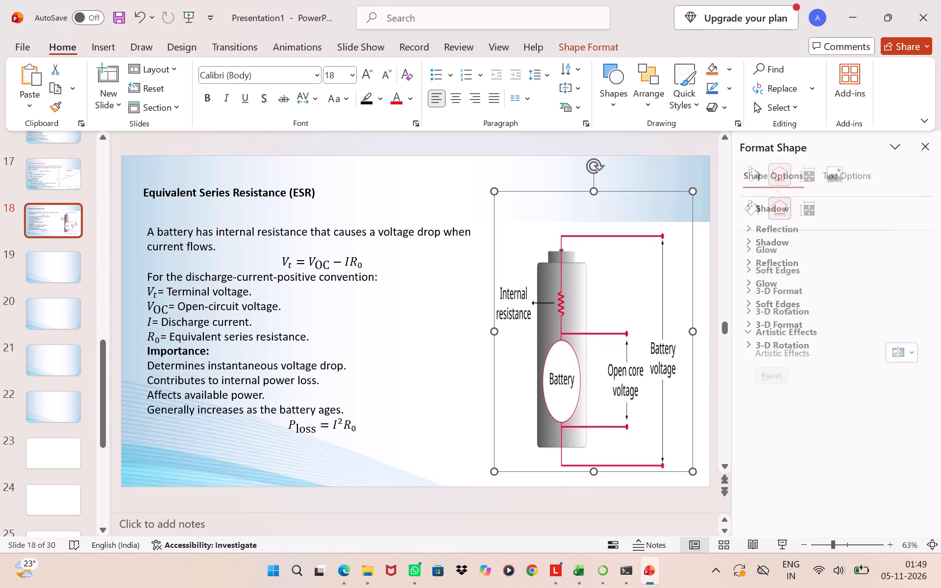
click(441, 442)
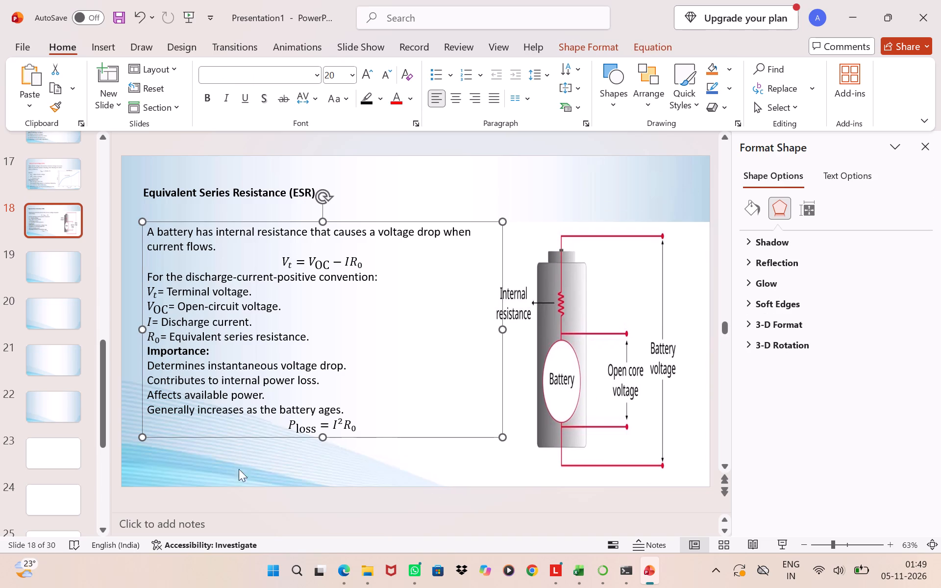
Open slide 19, switch to ChatGPT and copy its slide 19 text from "Diffusion Voltage and Polarization" through the RC network sentence.
click(61, 265)
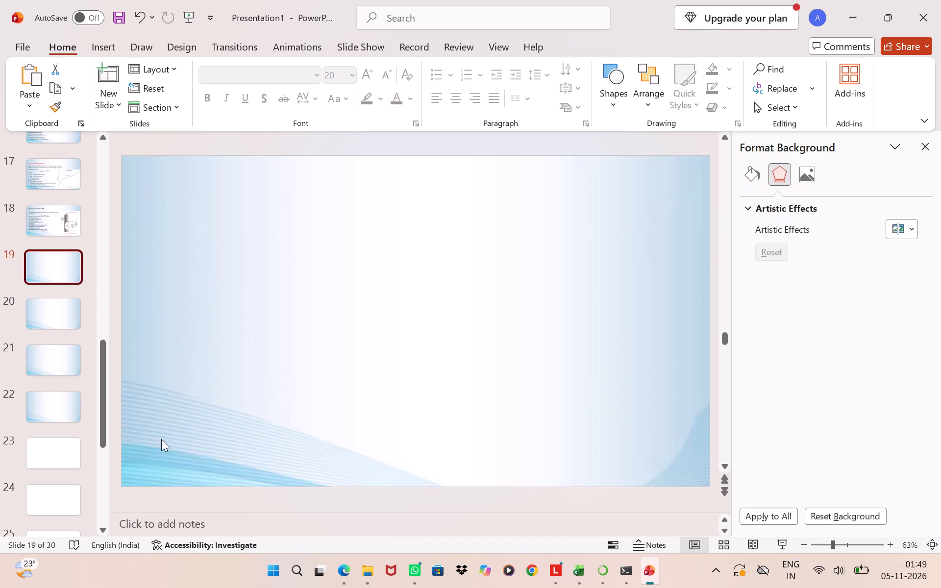
click(344, 571)
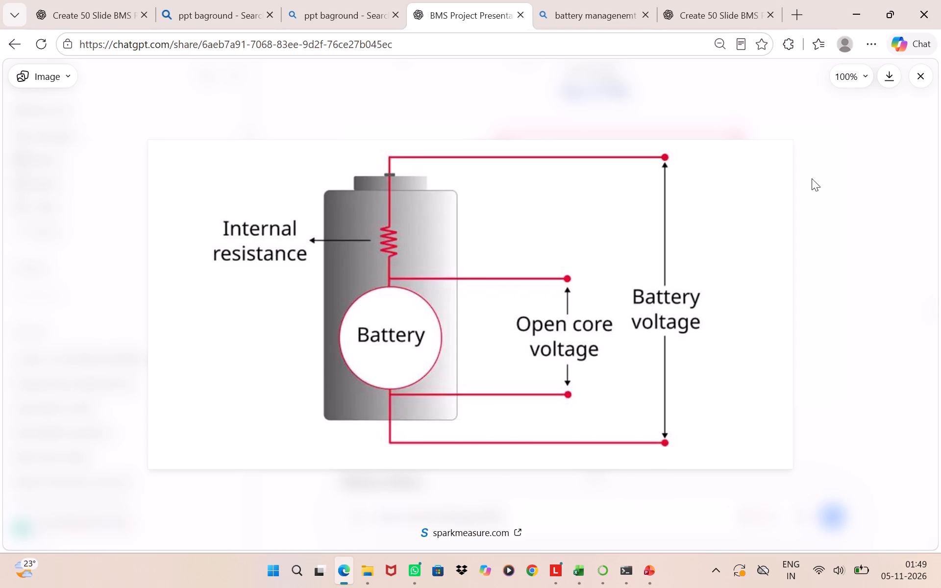
click(920, 79)
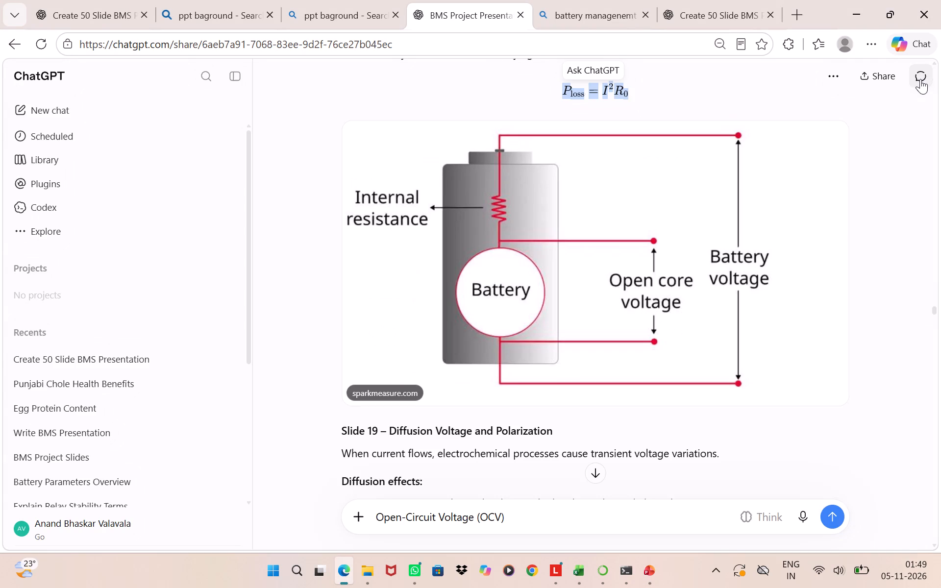
scroll(660, 227, down, 4)
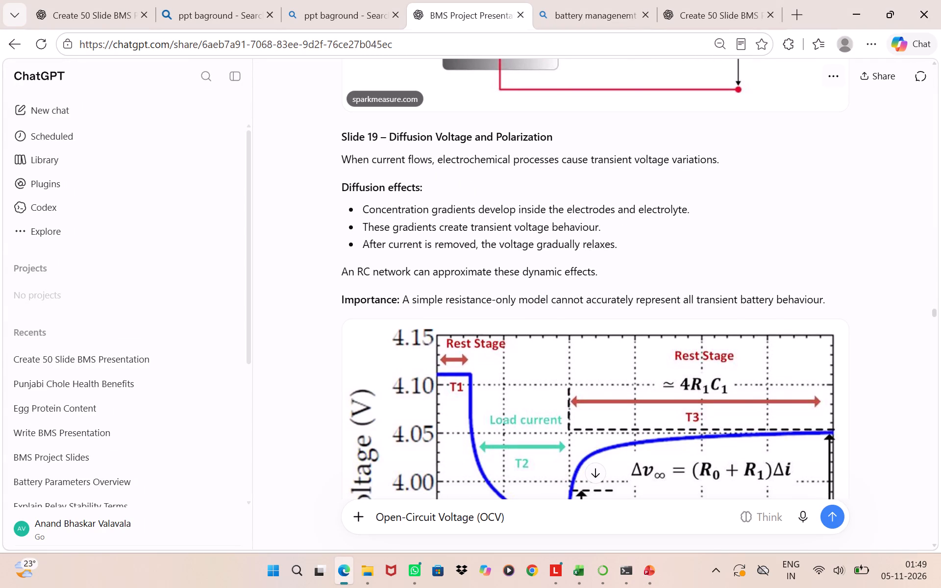
drag(391, 135, 555, 135)
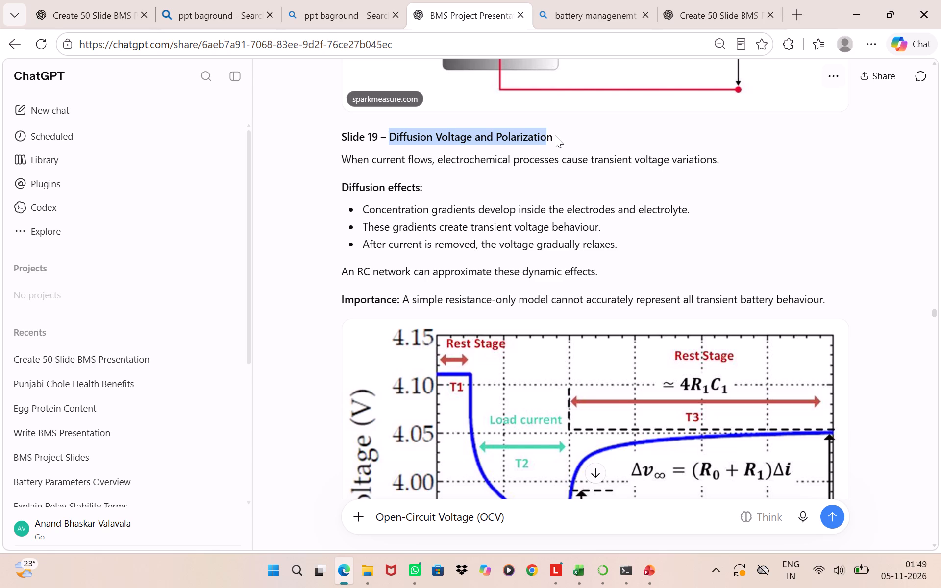
drag(555, 135, 794, 282)
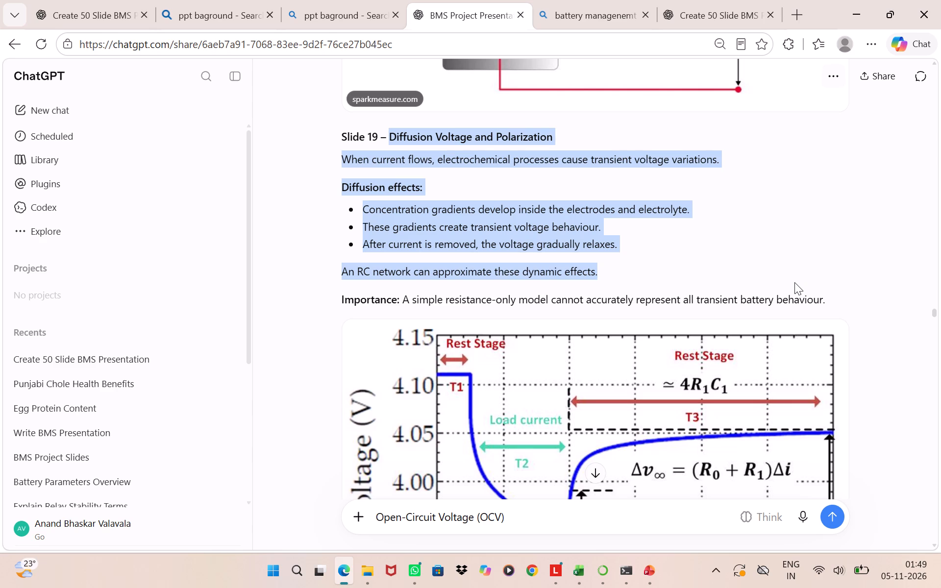
drag(794, 282, 827, 307)
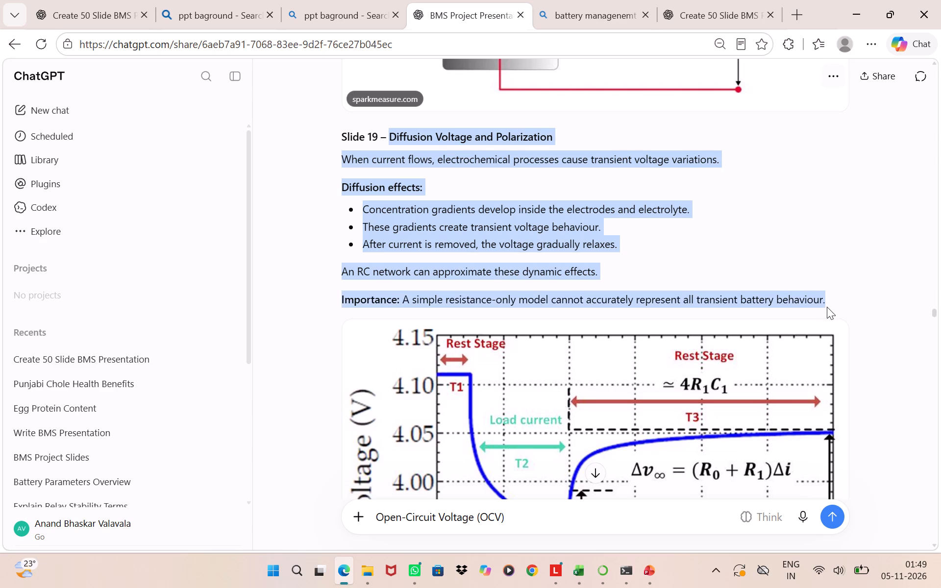
drag(827, 307, 827, 307)
drag(827, 307, 825, 304)
drag(825, 304, 632, 271)
key(ctrl+c)
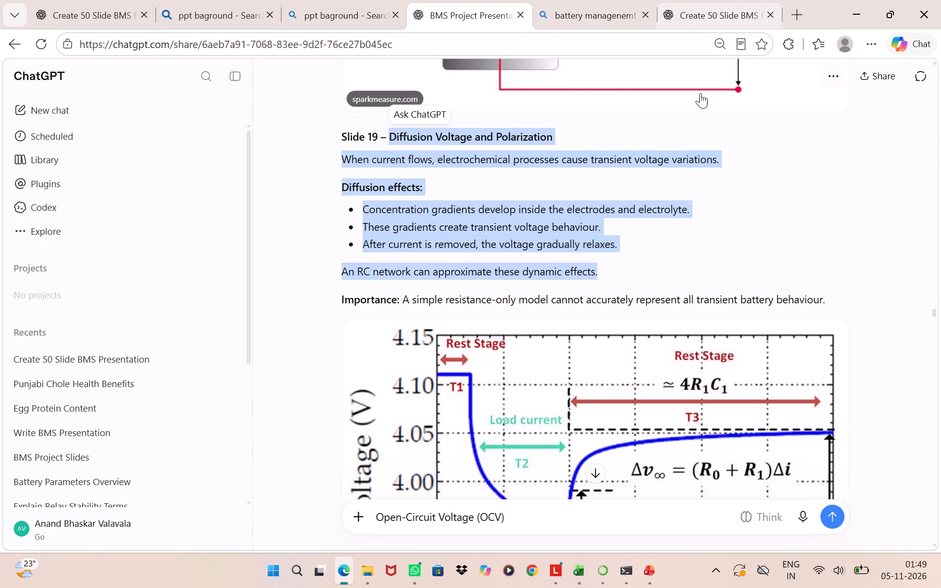
Back in PowerPoint, draw a large text box on empty slide 19 and extend it down to near the slide's bottom edge.
click(647, 573)
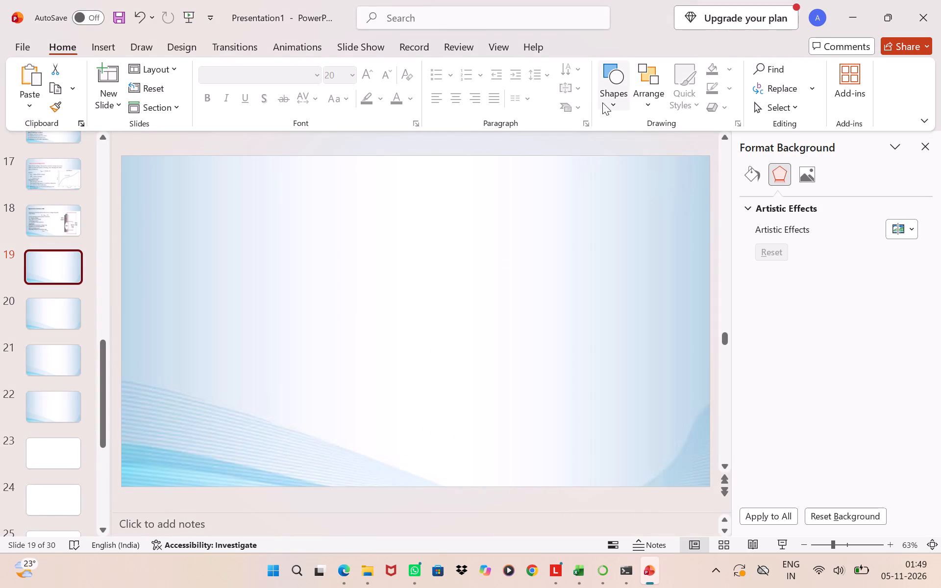
click(56, 228)
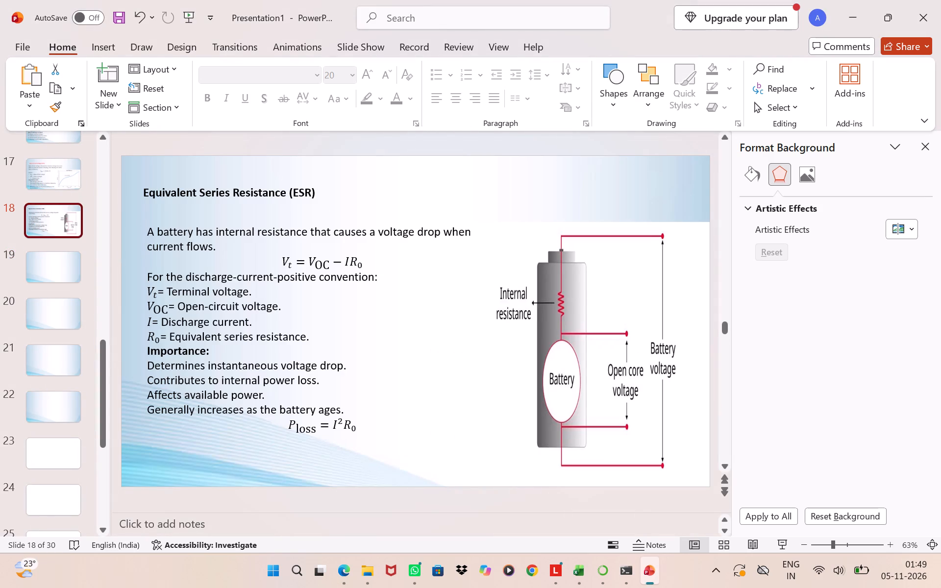
click(57, 264)
click(607, 108)
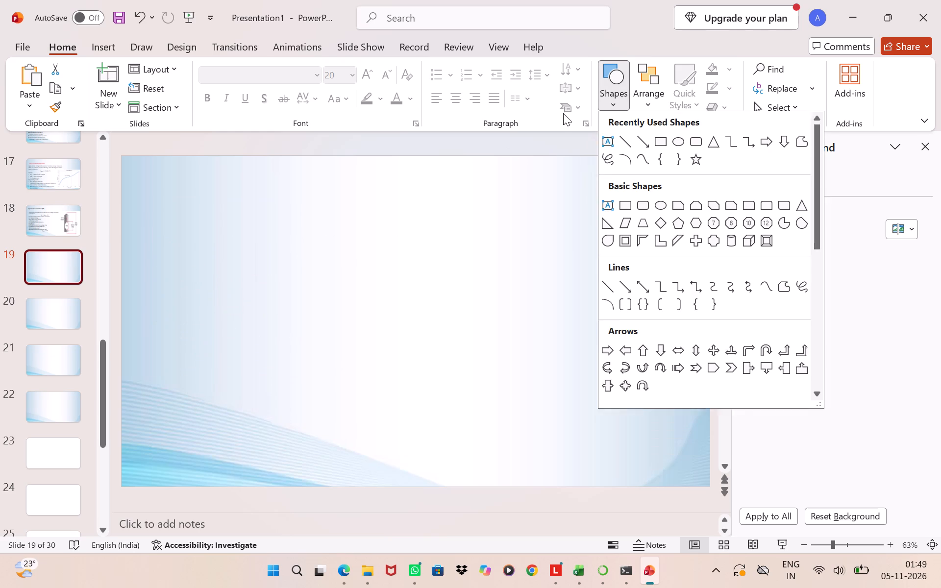
click(606, 140)
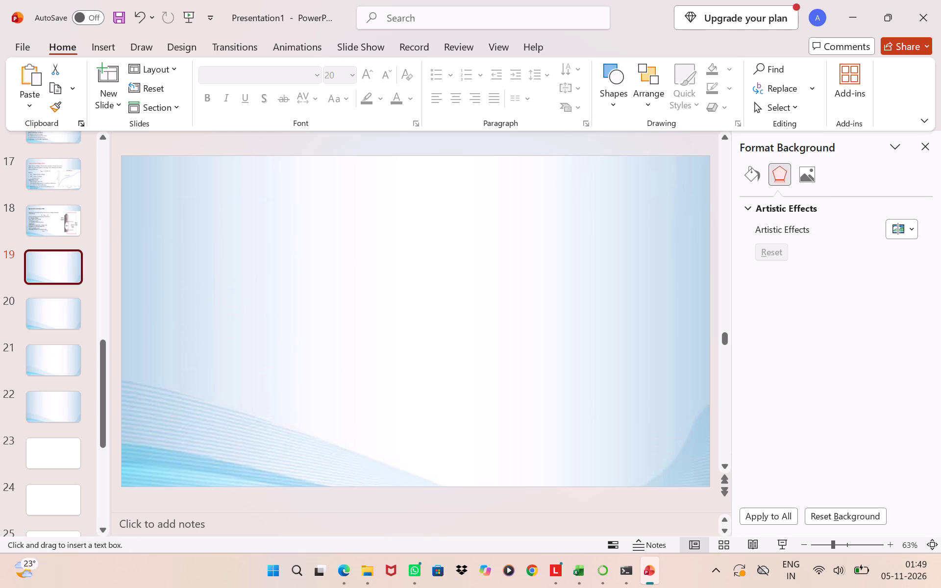
drag(156, 205, 472, 423)
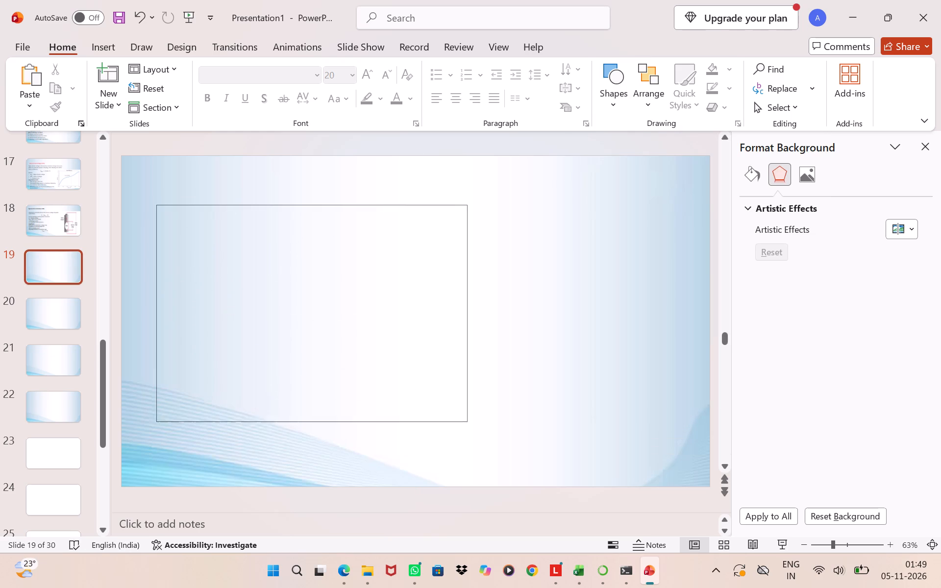
drag(472, 423, 486, 426)
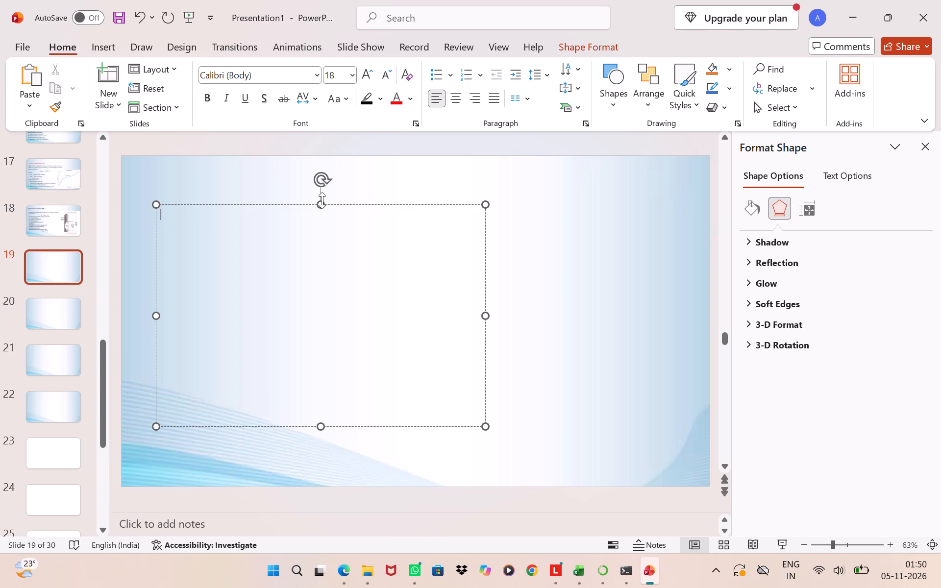
drag(322, 200, 327, 167)
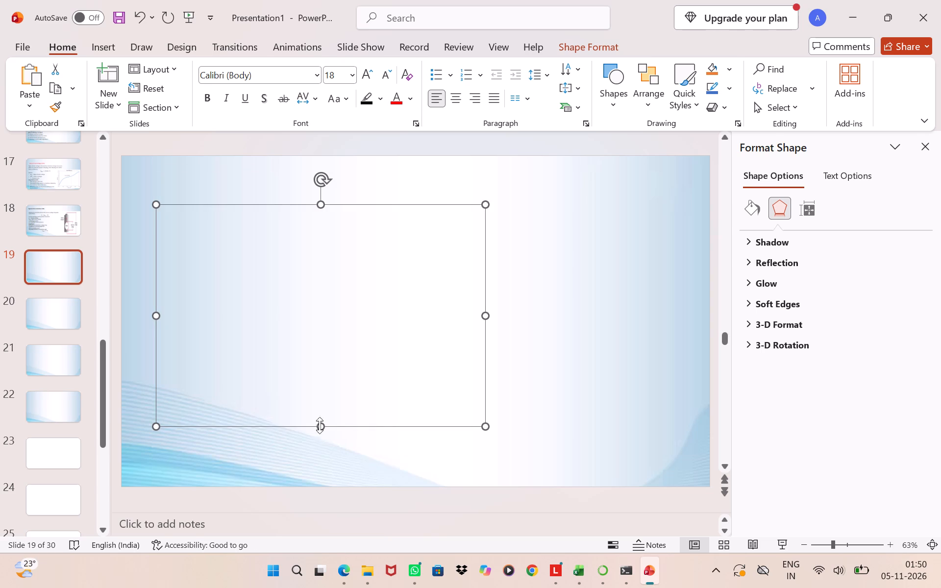
drag(318, 424, 319, 473)
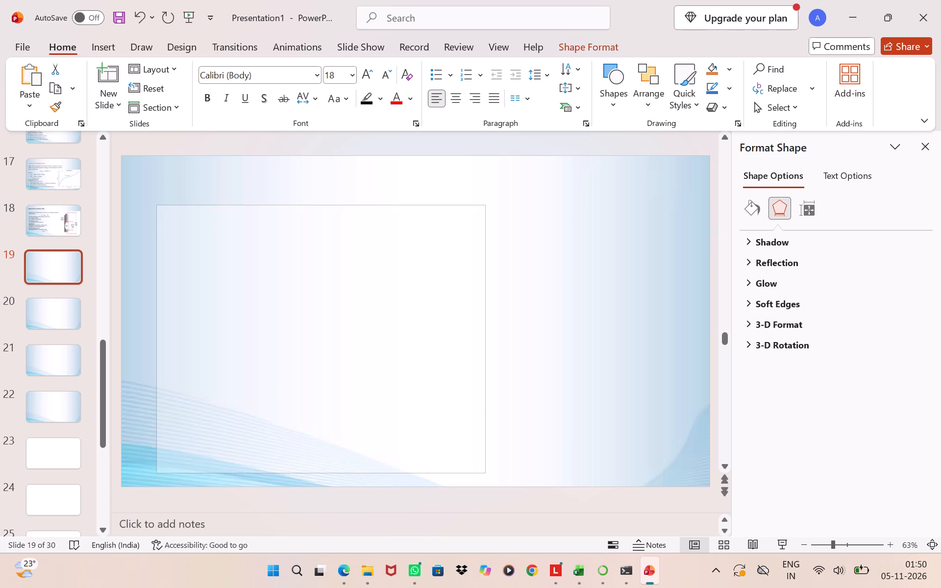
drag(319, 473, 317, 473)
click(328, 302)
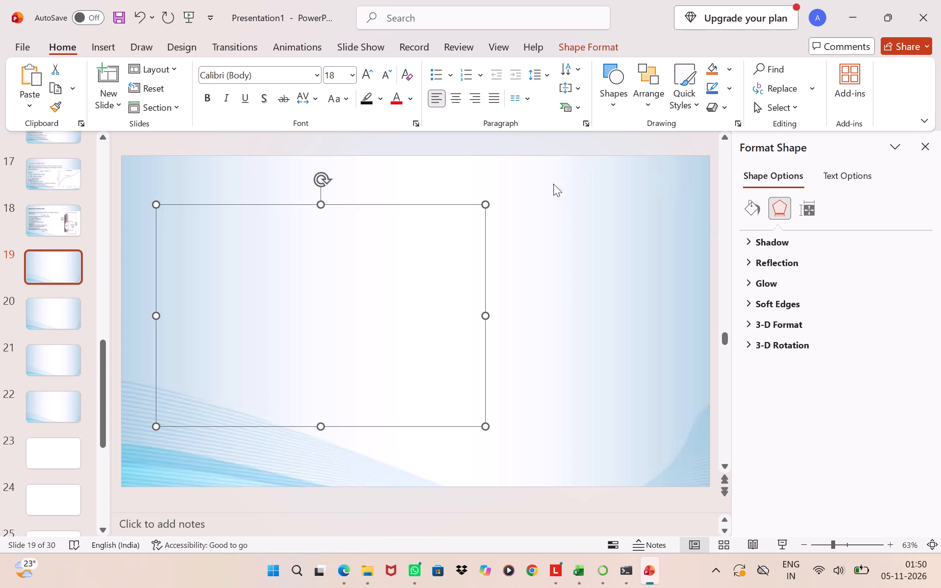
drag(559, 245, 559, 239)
Draw a new large text box on slide 19 and paste the copied Diffusion Voltage and Polarization text into it.
click(606, 105)
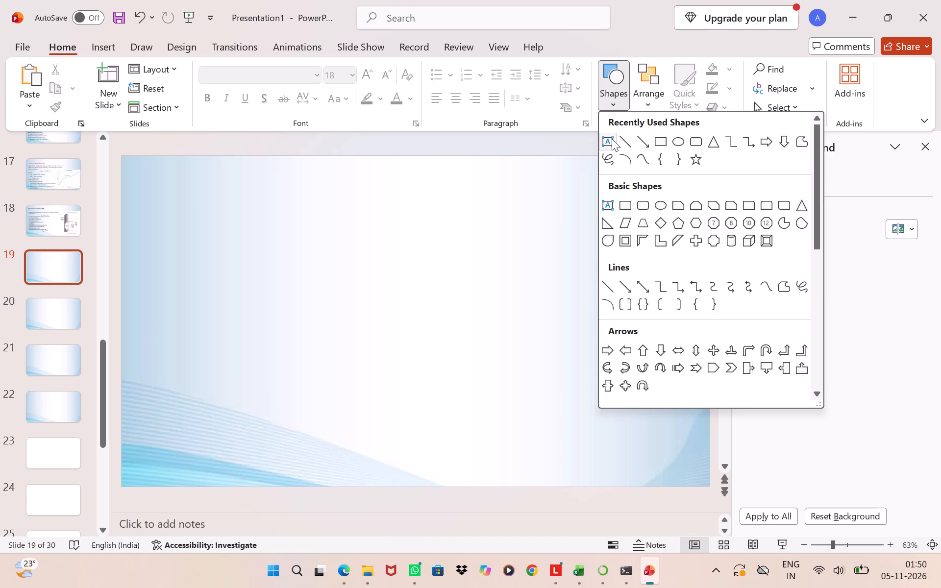
click(612, 139)
drag(156, 187, 188, 188)
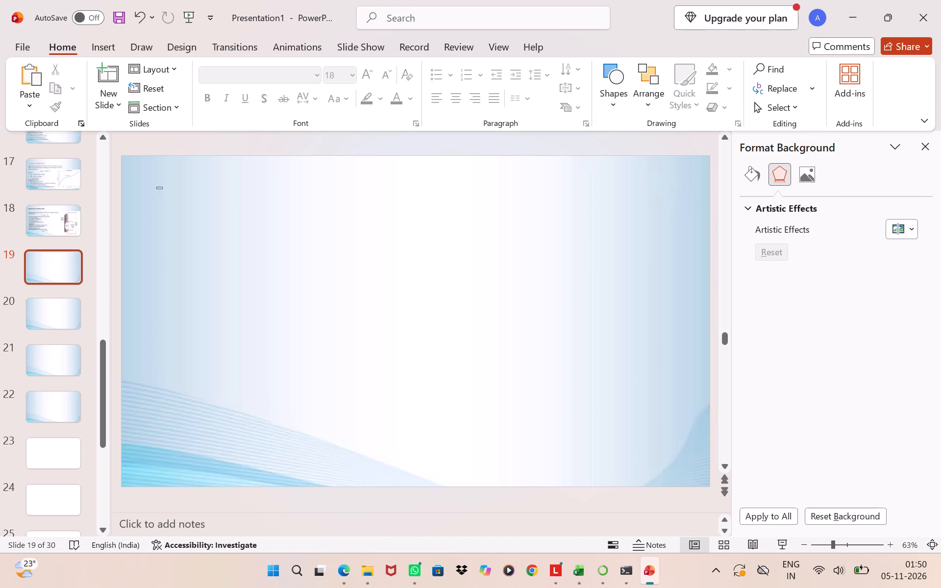
drag(188, 188, 422, 236)
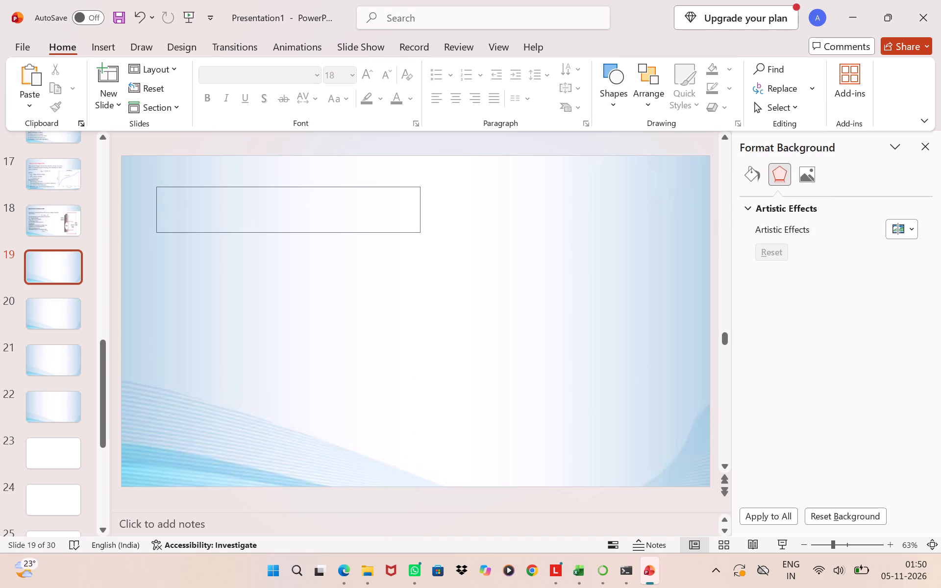
drag(422, 236, 460, 474)
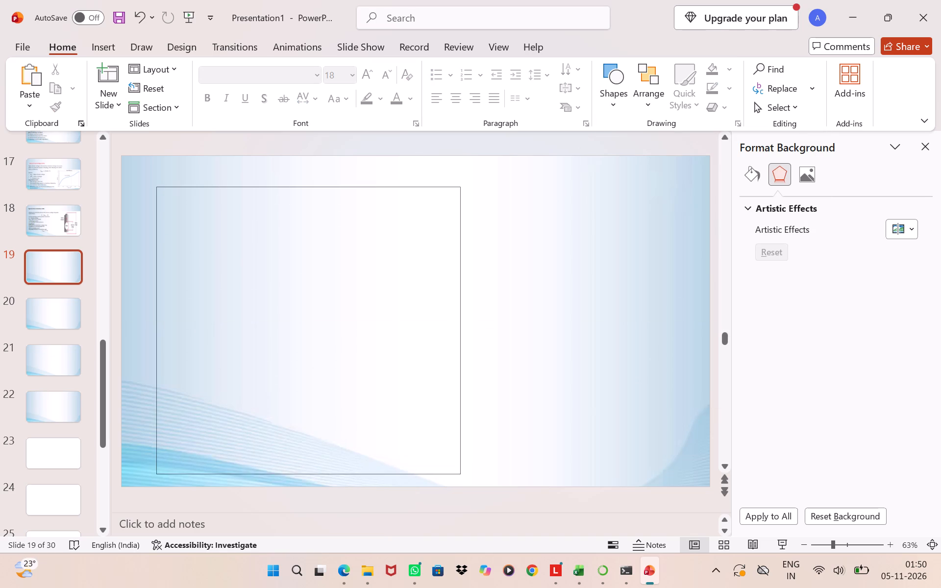
drag(460, 474, 460, 469)
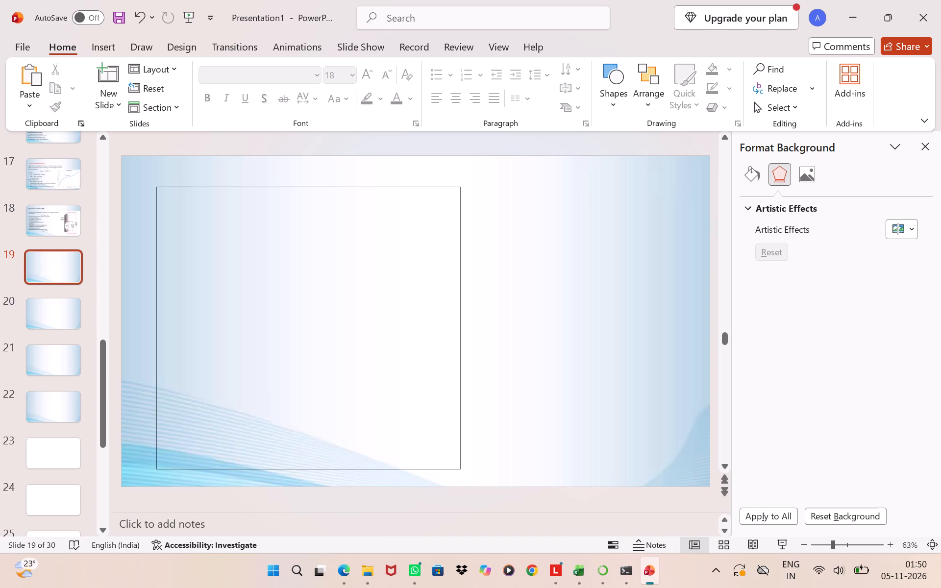
drag(460, 469, 461, 469)
key(ctrl+v)
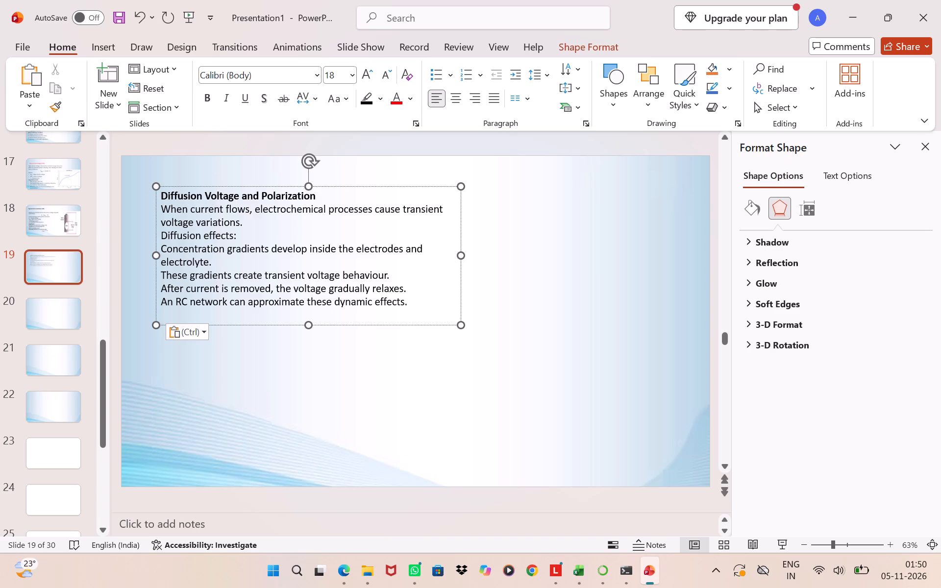
Set the "Diffusion Voltage and Polarization" title's font size to 24.
drag(161, 198, 315, 196)
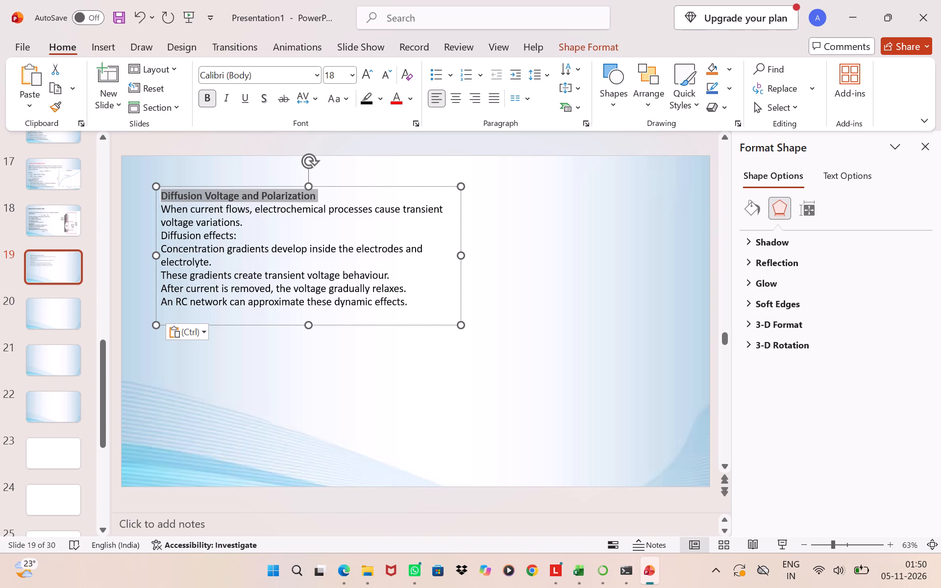
drag(315, 196, 317, 194)
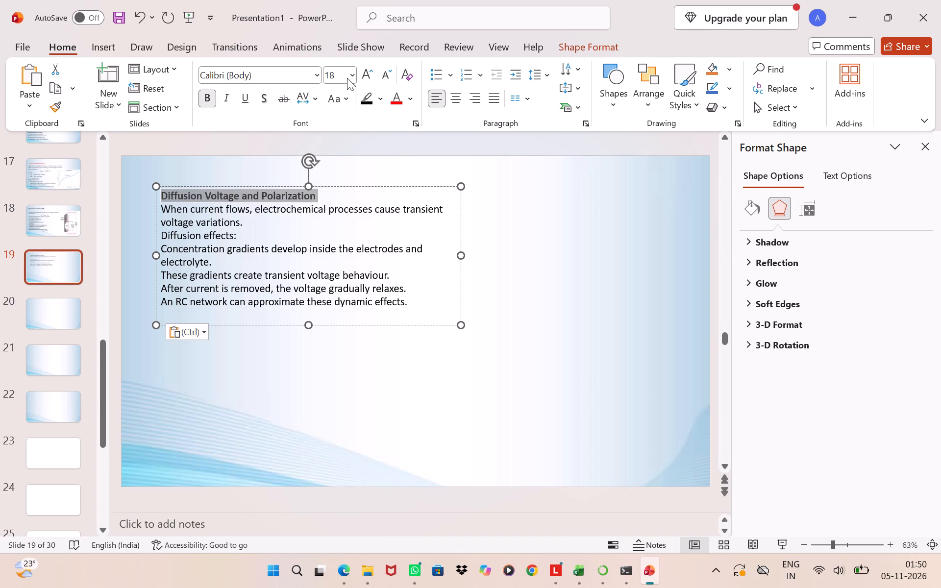
click(350, 78)
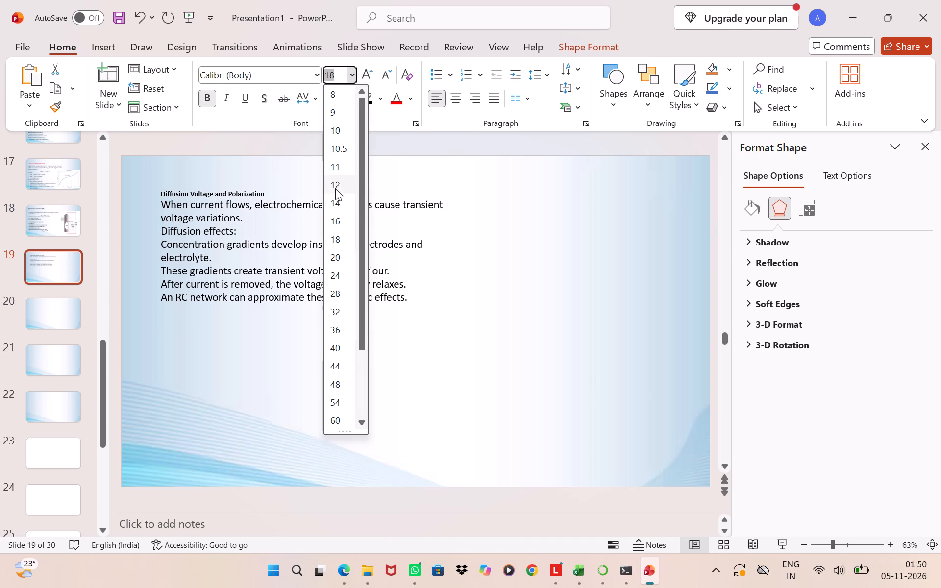
click(331, 269)
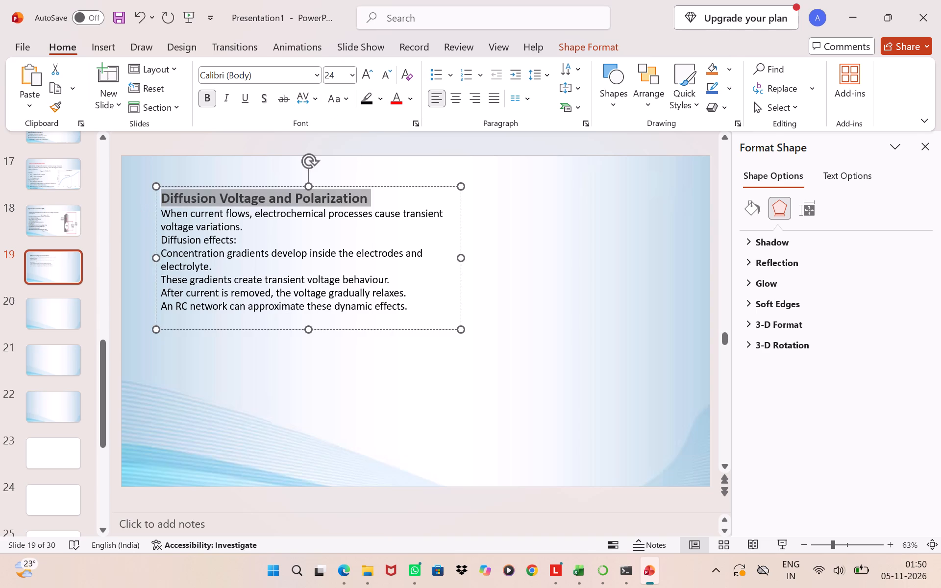
Set the font size of all the body text below the title to 20.
drag(163, 213, 375, 321)
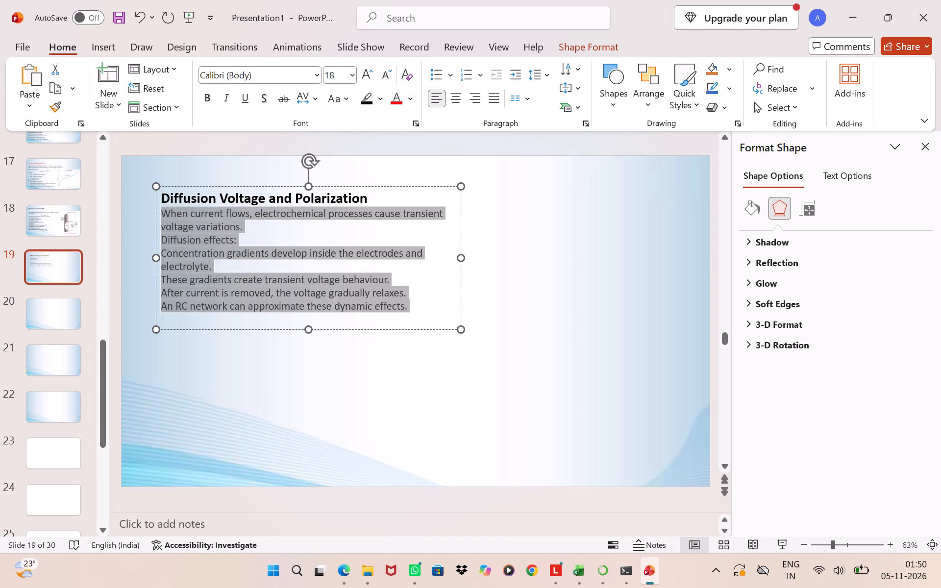
drag(375, 321, 378, 320)
click(347, 70)
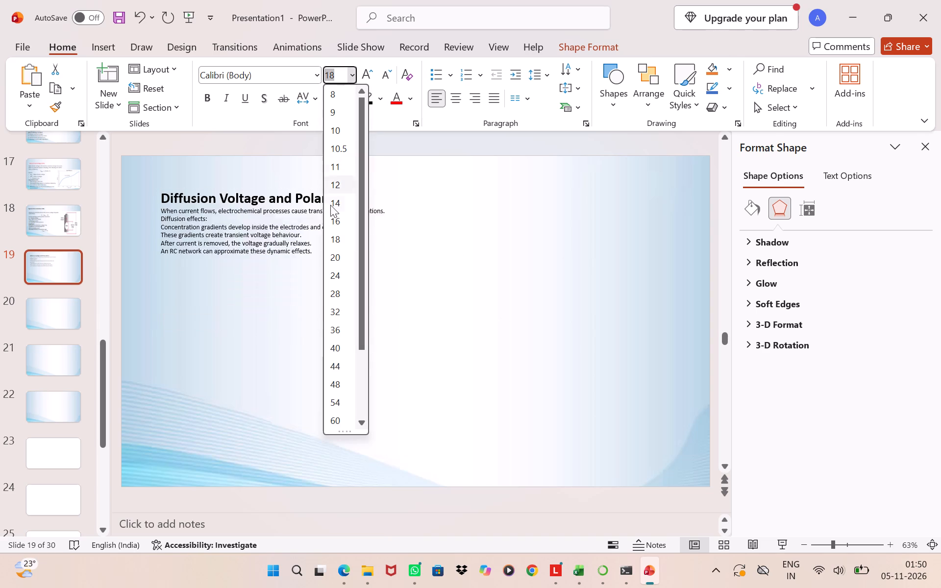
click(329, 252)
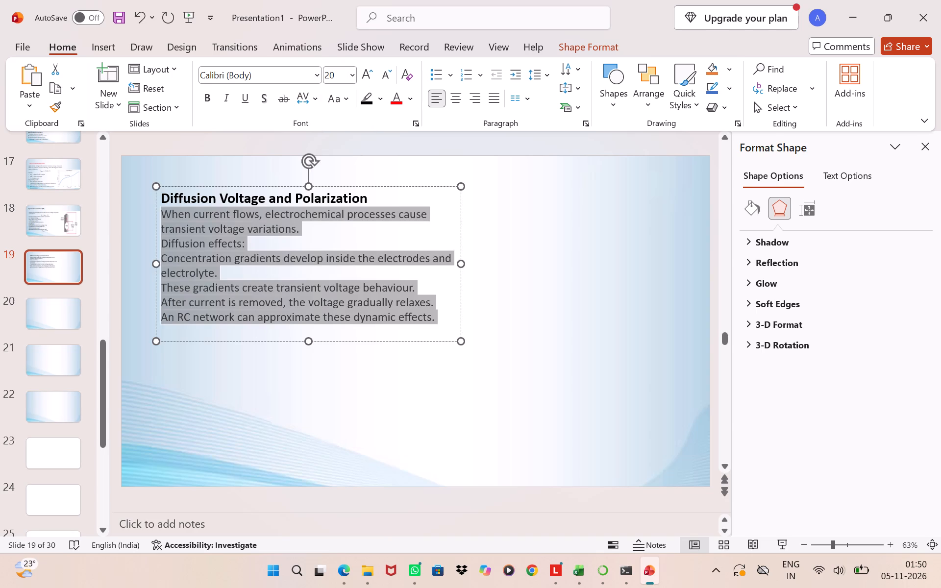
click(241, 337)
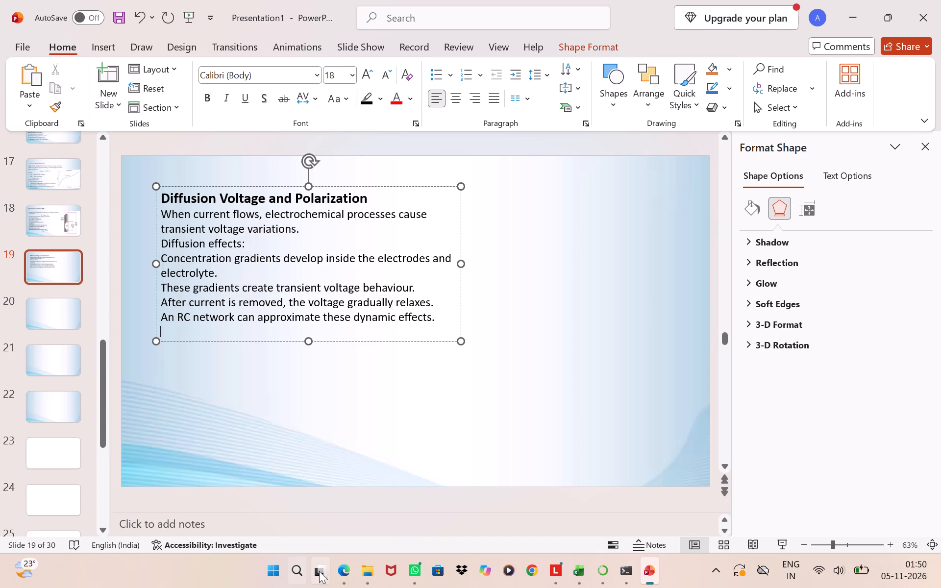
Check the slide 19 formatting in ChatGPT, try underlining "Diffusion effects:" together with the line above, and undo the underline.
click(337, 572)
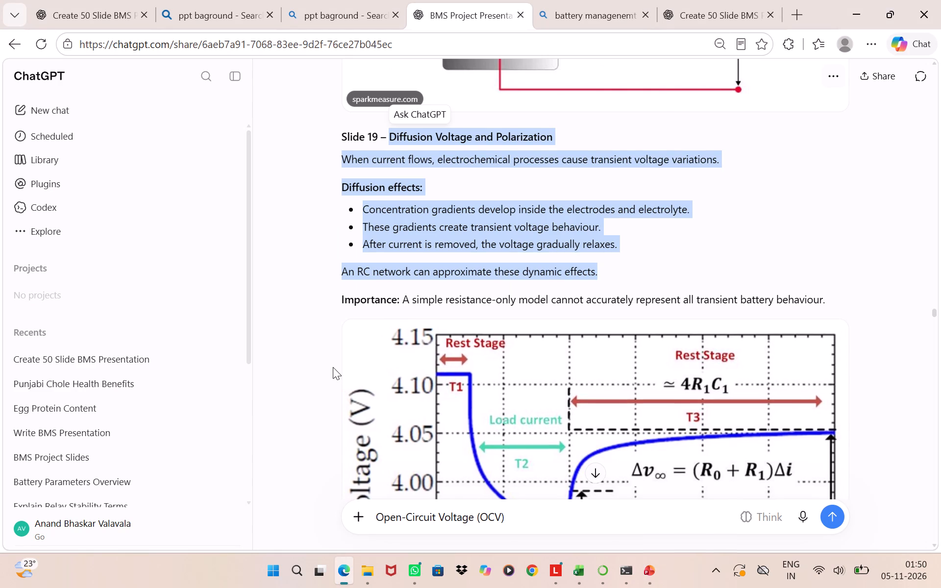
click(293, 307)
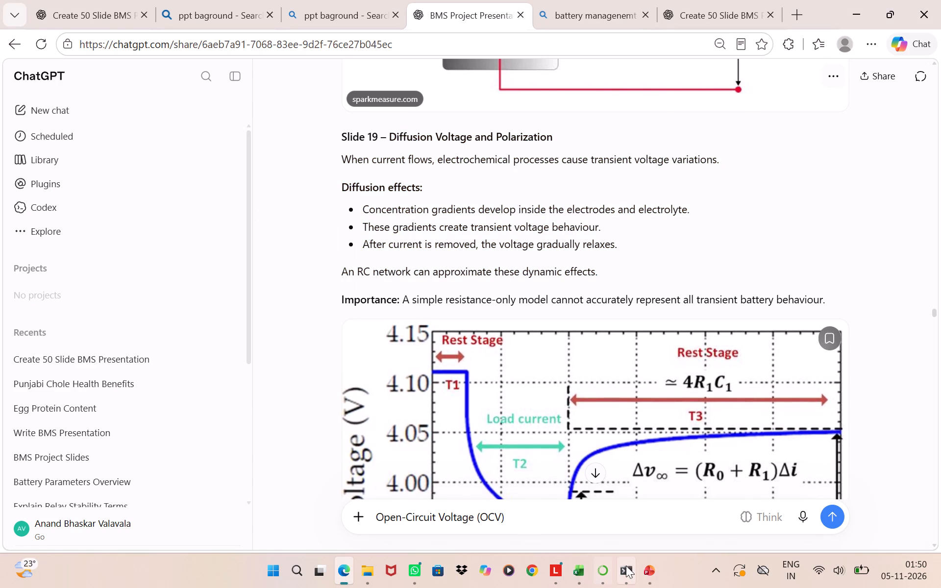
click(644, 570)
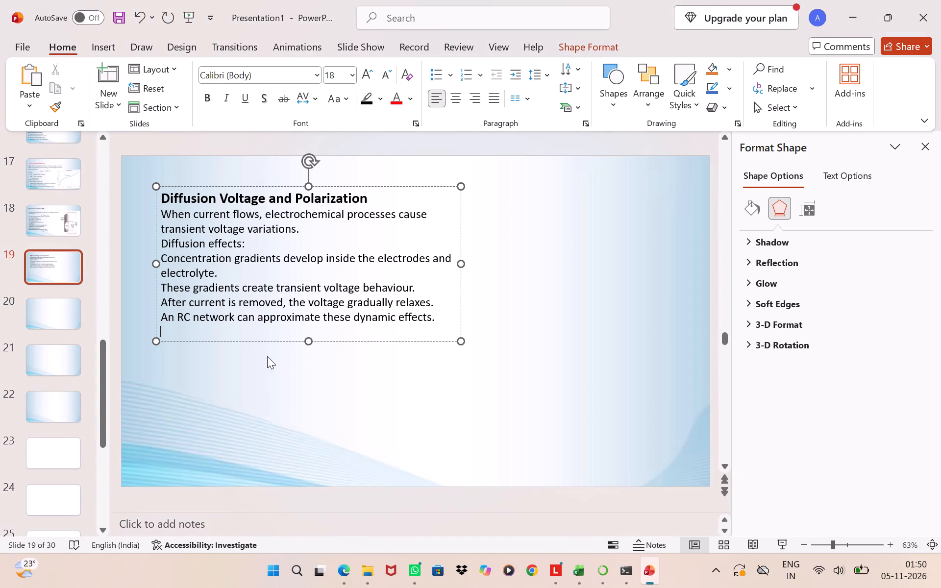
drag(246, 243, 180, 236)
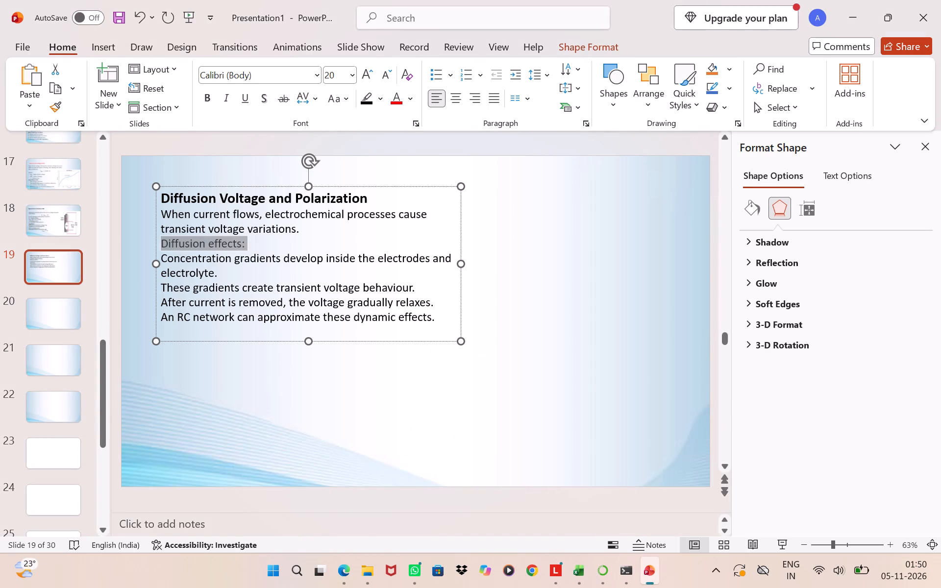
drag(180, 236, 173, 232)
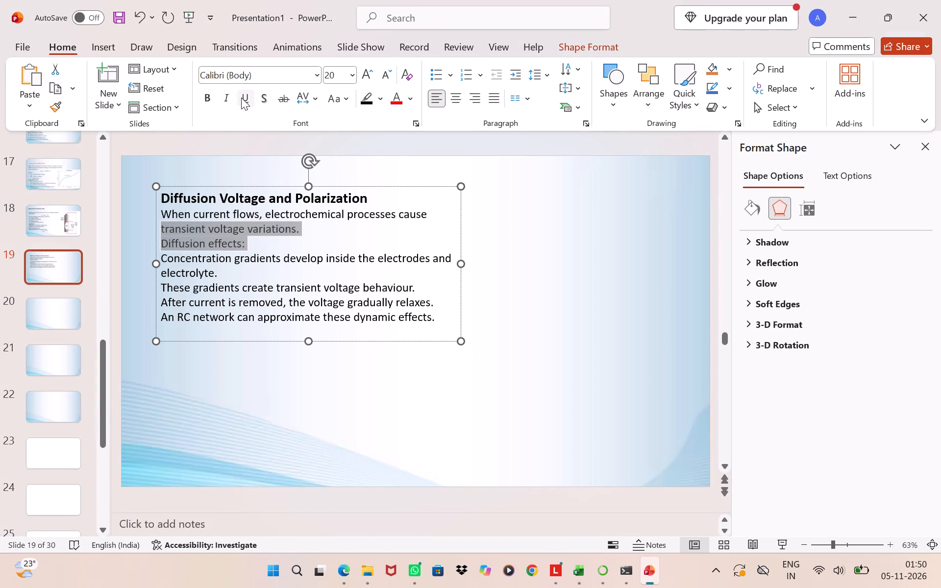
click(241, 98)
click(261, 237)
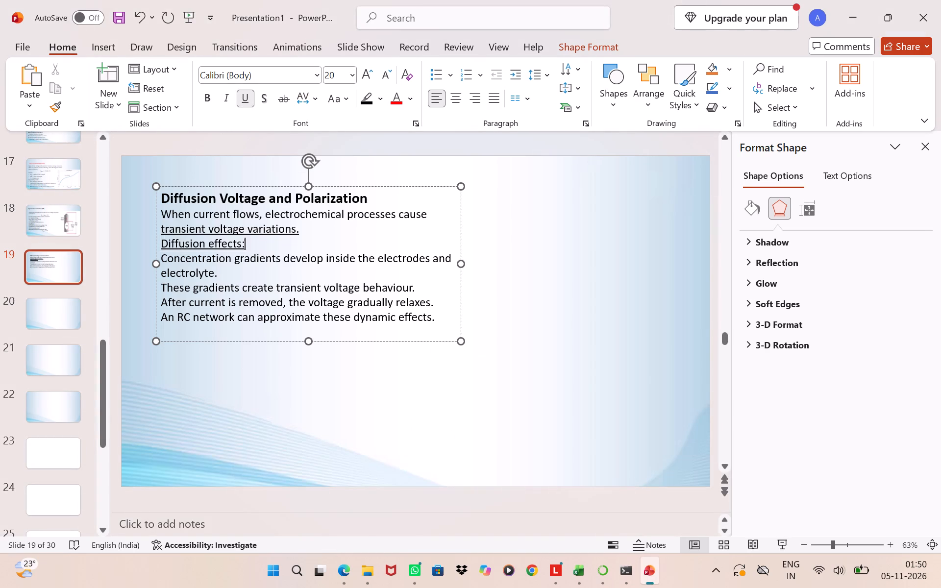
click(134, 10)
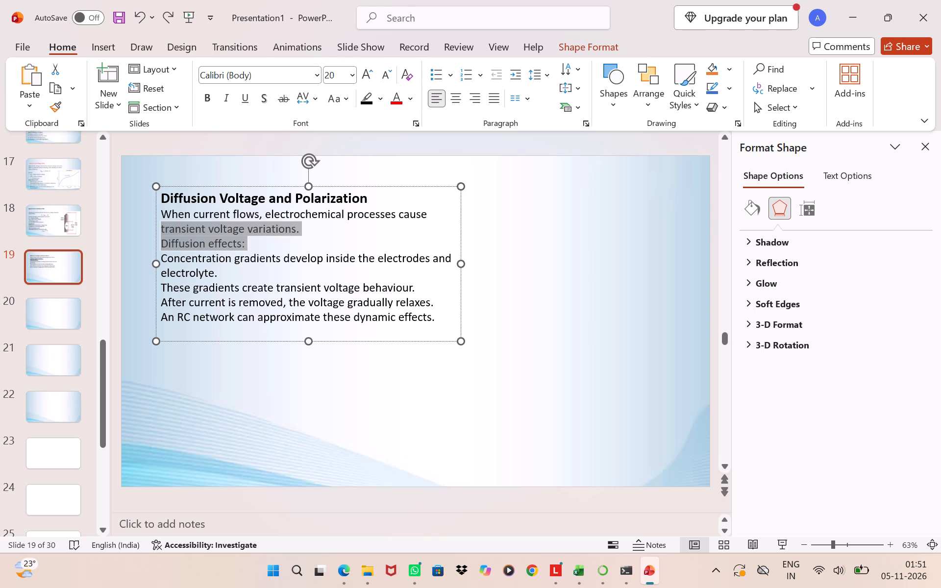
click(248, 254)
Make only the "Diffusion effects:" subheading underlined, italic and bold.
drag(254, 241, 203, 241)
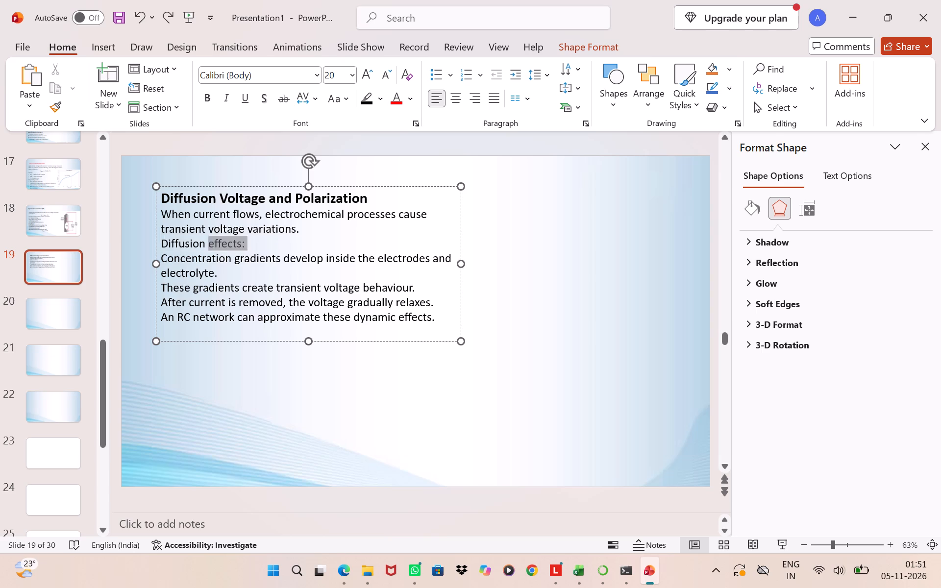
drag(203, 241, 166, 240)
click(246, 97)
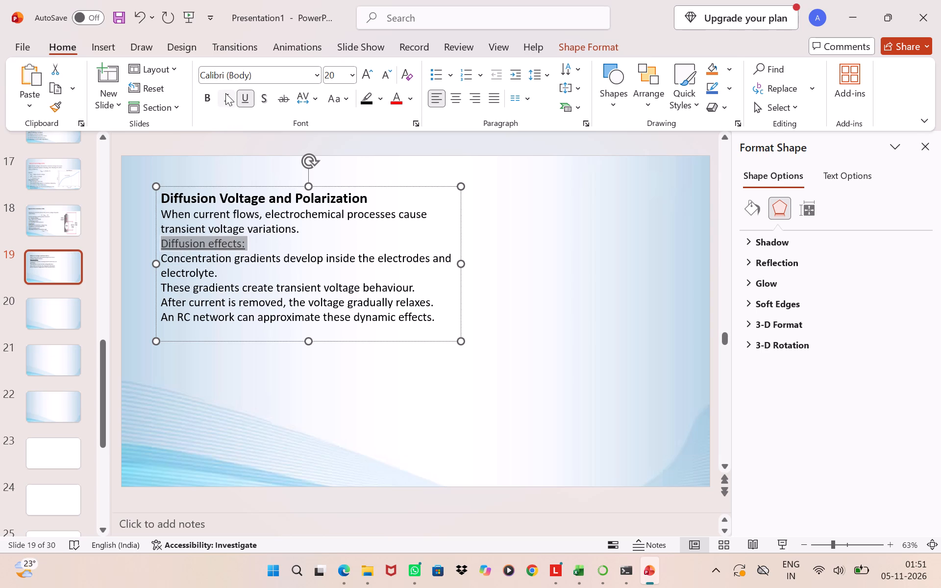
click(225, 93)
key(ctrl+b)
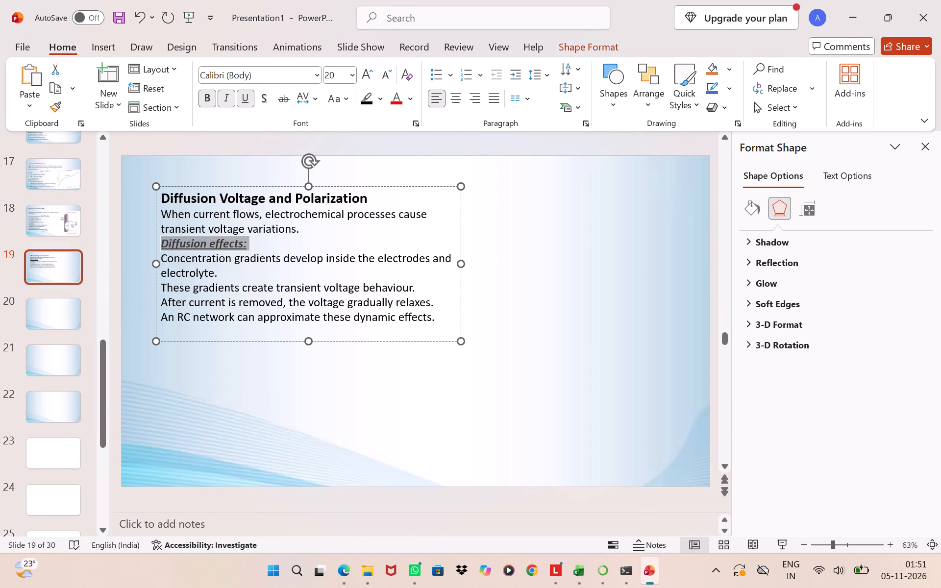
drag(163, 254, 443, 312)
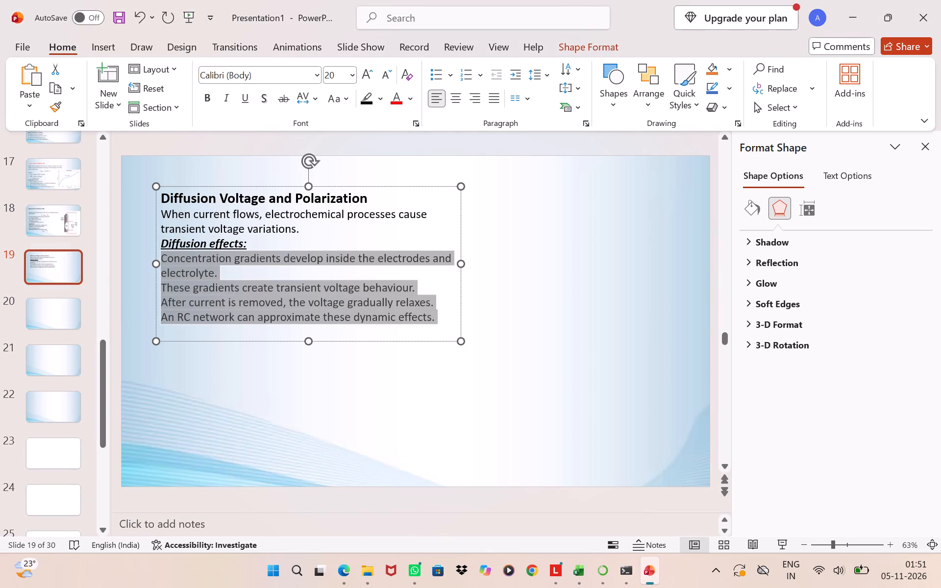
drag(443, 312, 443, 313)
click(453, 73)
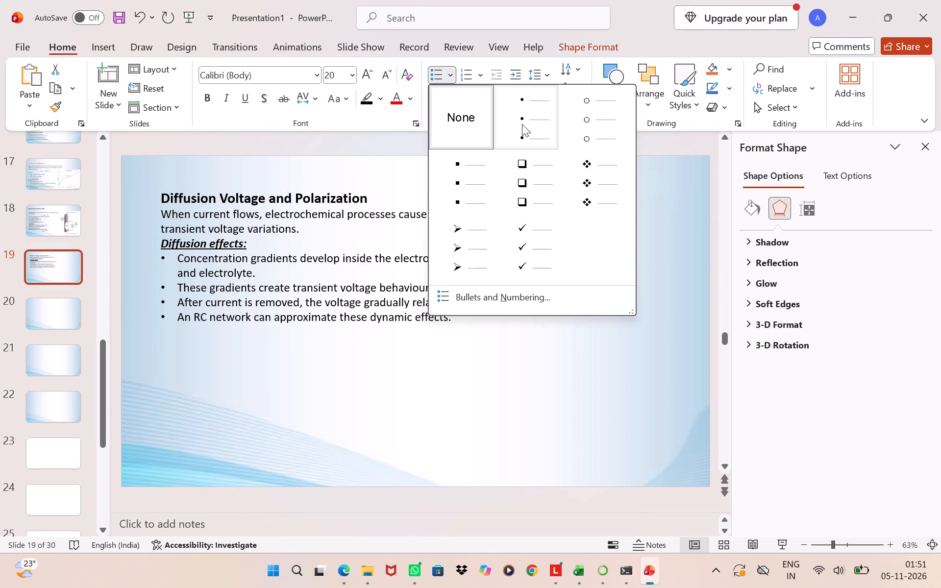
click(524, 123)
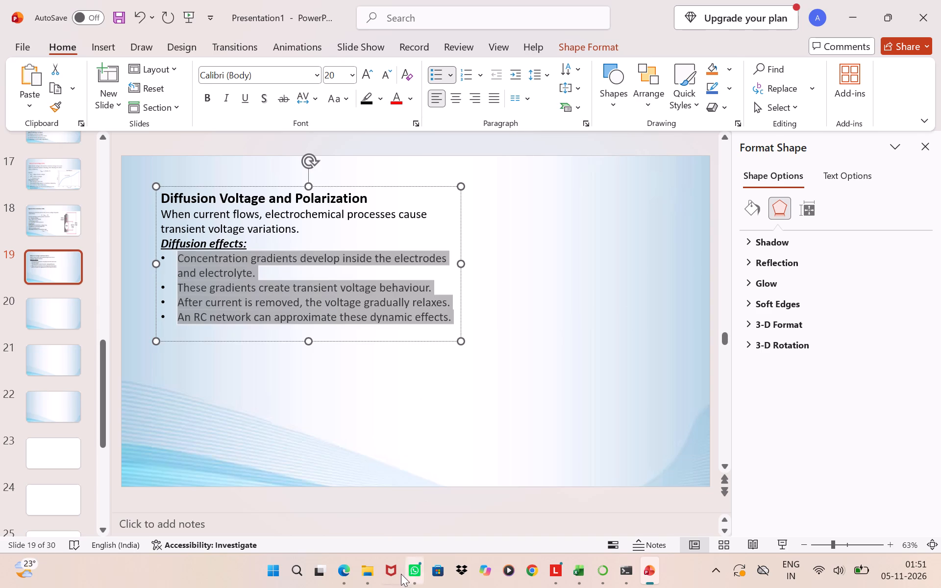
Compare with ChatGPT again and remove the bullet from the "An RC network can approximate these dynamic effects." line.
click(347, 582)
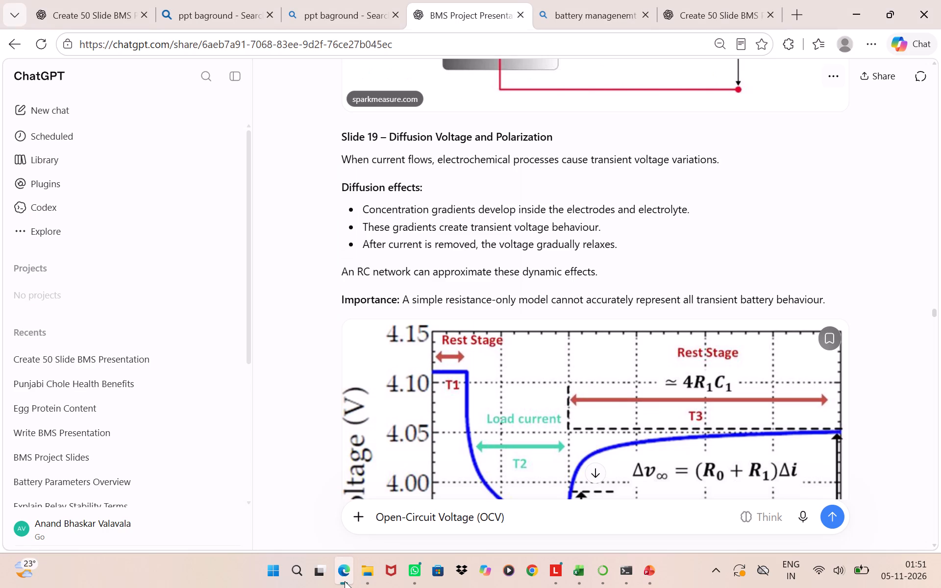
click(644, 563)
click(174, 318)
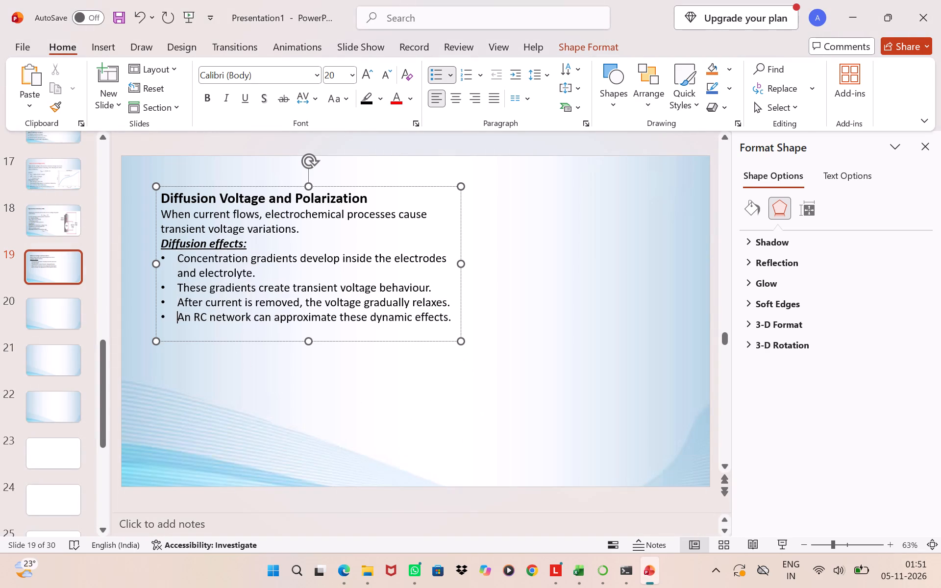
key(BackSpace)
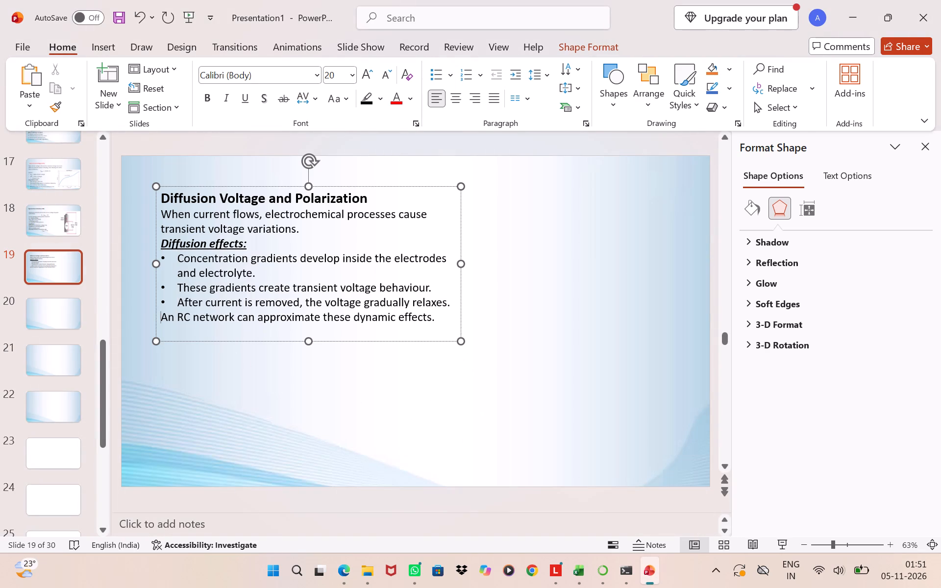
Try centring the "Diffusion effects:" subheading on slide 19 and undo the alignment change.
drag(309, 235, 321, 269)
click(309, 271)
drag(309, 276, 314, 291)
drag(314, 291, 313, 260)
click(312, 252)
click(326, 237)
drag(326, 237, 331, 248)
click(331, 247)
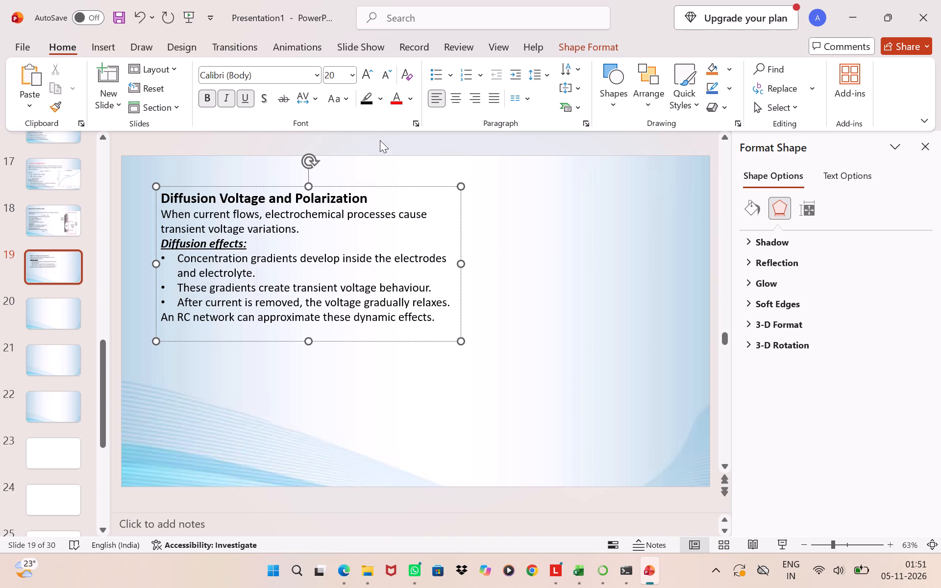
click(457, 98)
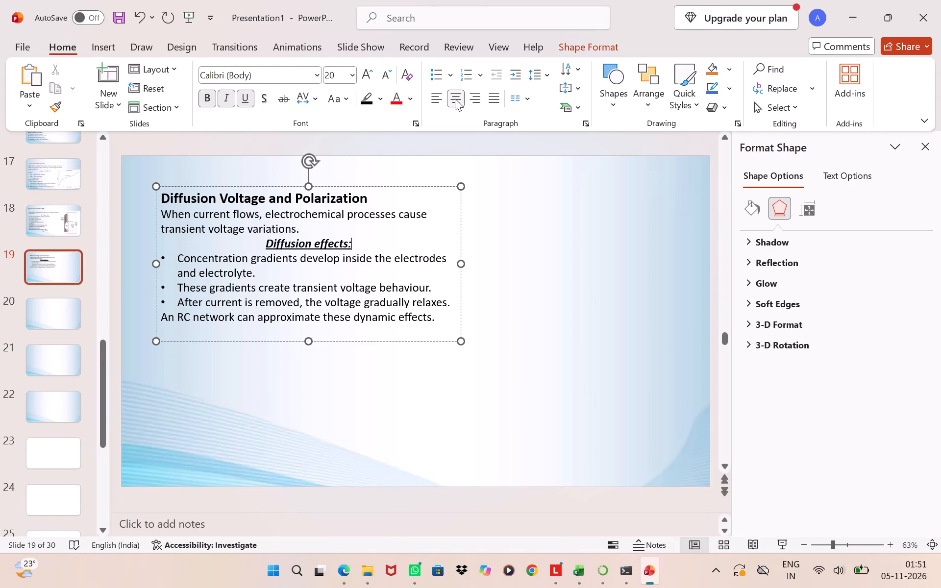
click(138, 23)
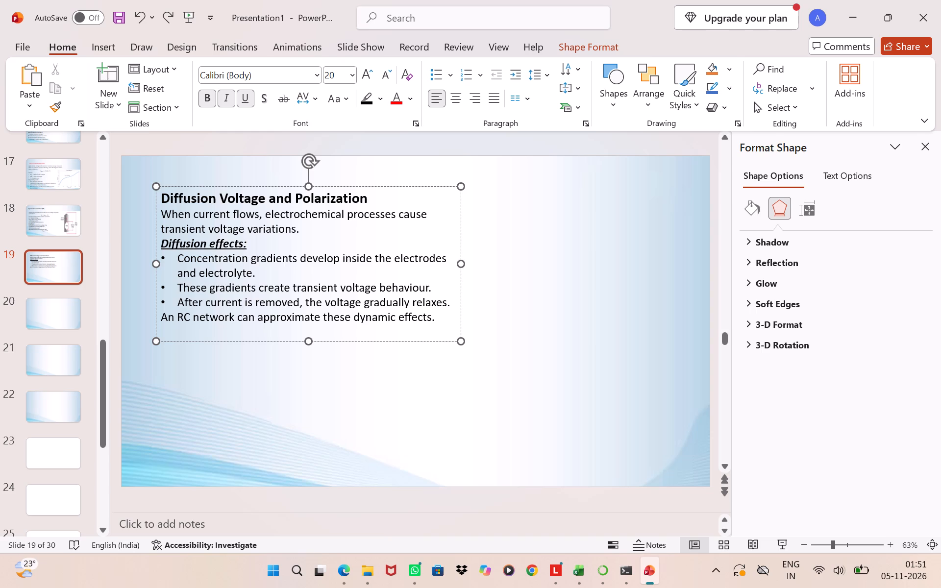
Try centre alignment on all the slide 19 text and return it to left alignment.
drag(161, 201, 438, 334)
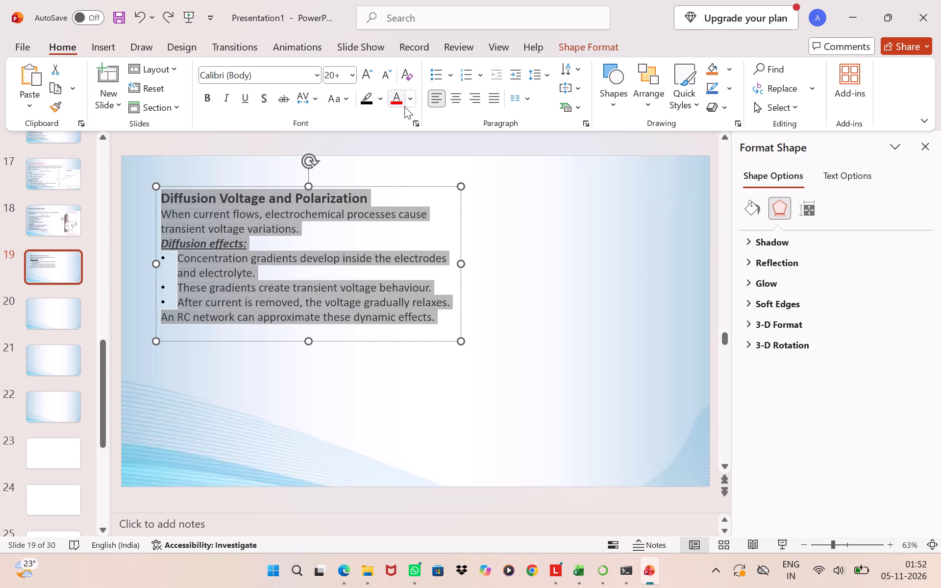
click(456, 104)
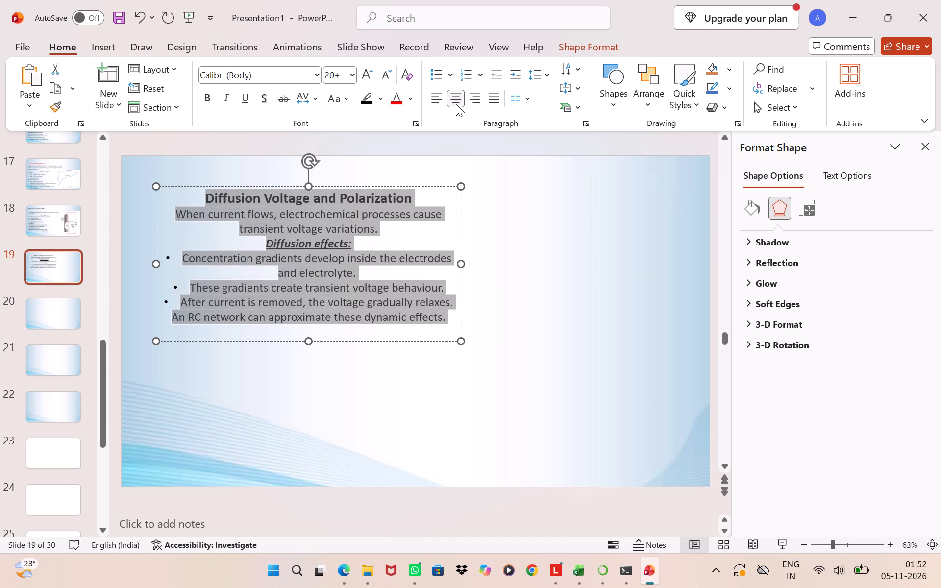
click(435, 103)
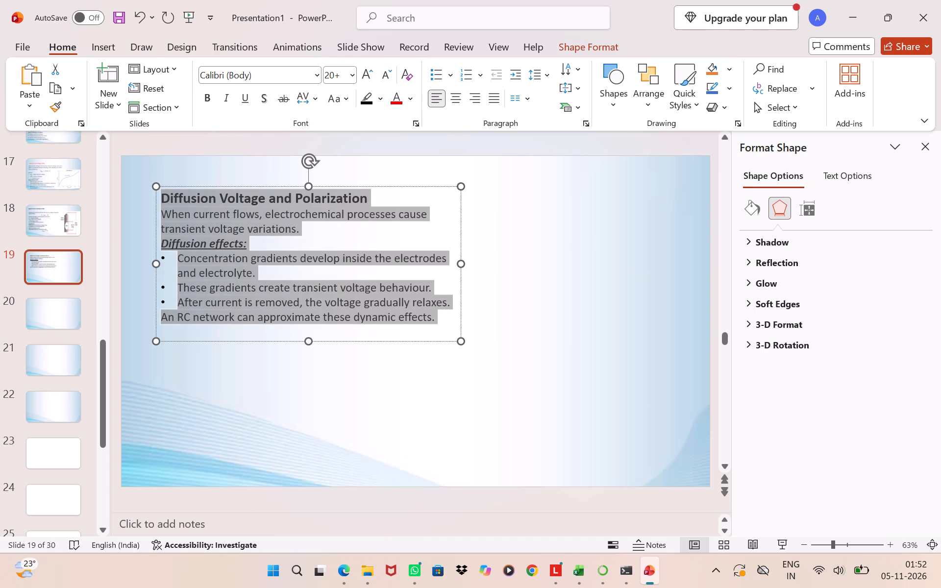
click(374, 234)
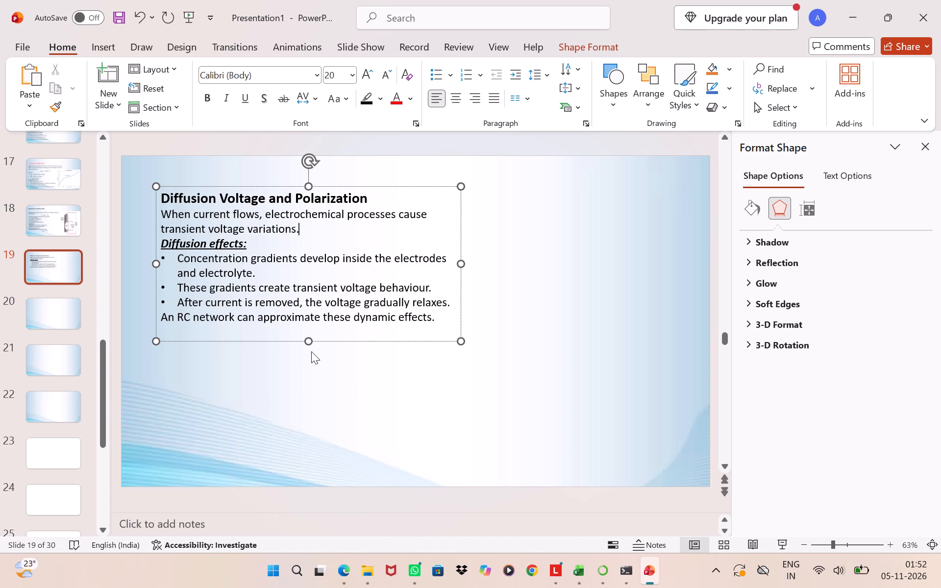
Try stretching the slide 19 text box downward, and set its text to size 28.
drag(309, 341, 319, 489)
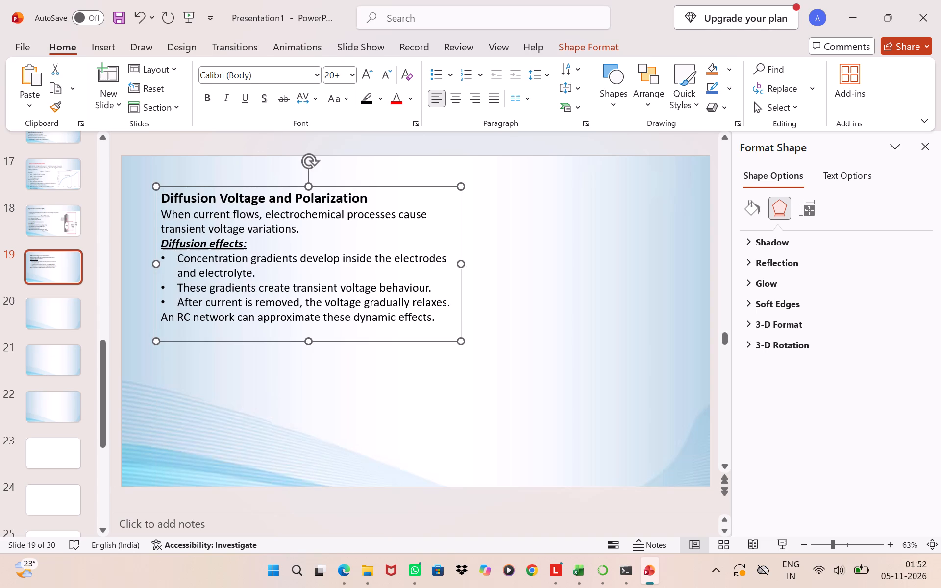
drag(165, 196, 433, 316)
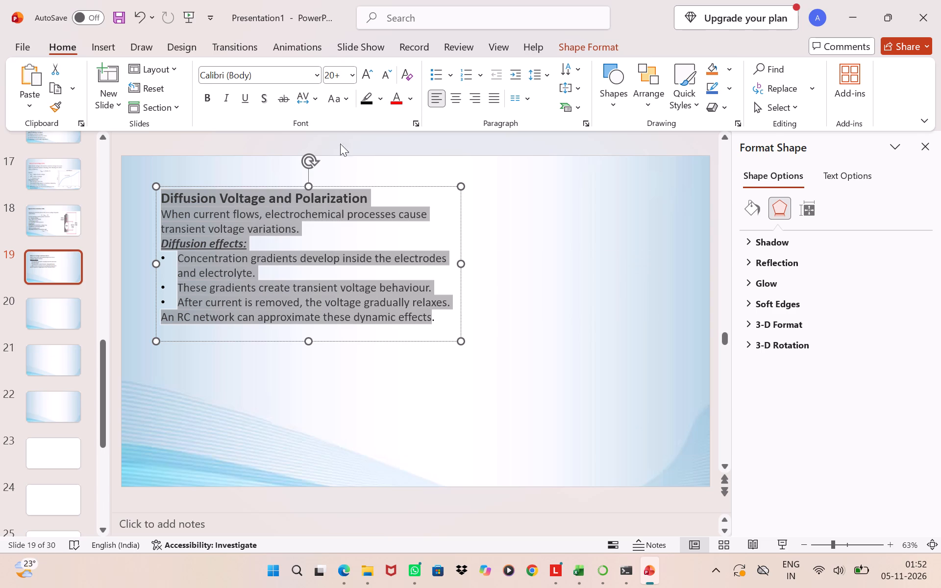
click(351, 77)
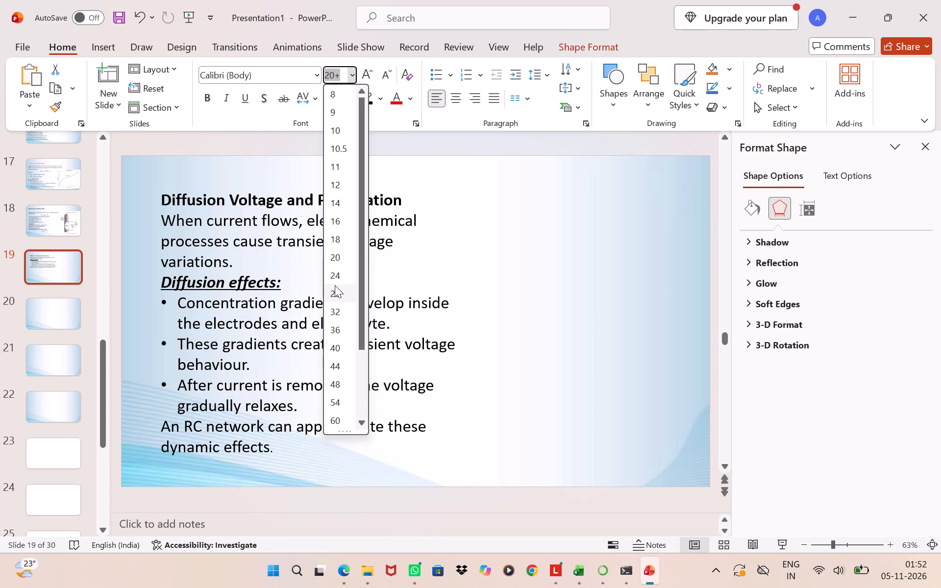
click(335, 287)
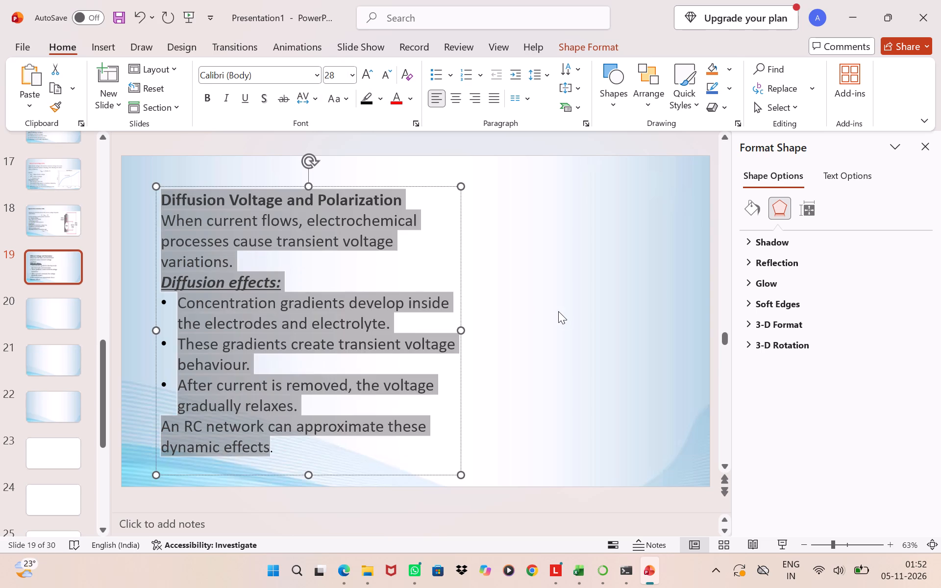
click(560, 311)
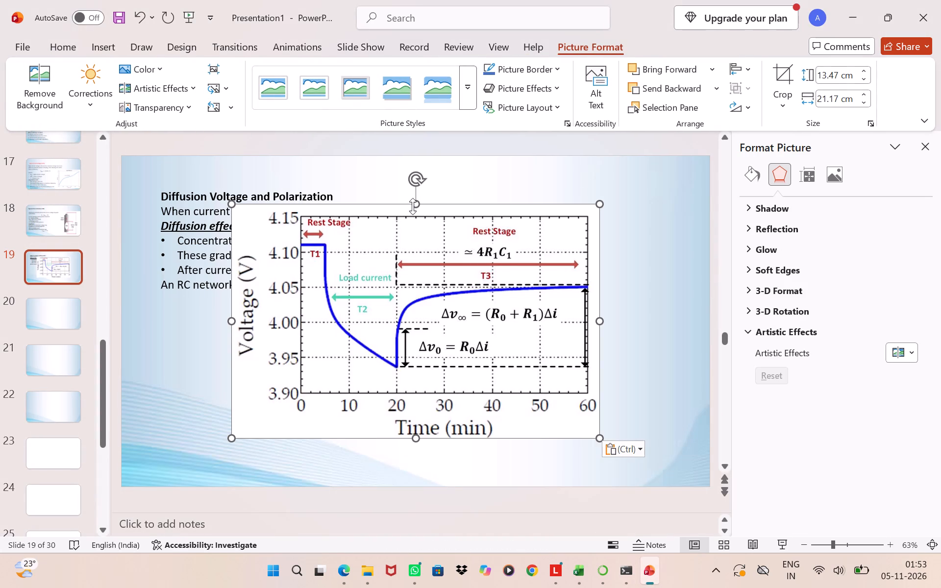
Reduce the graph's height to about 9.57 cm and move it below the text on slide 19.
drag(414, 205, 428, 276)
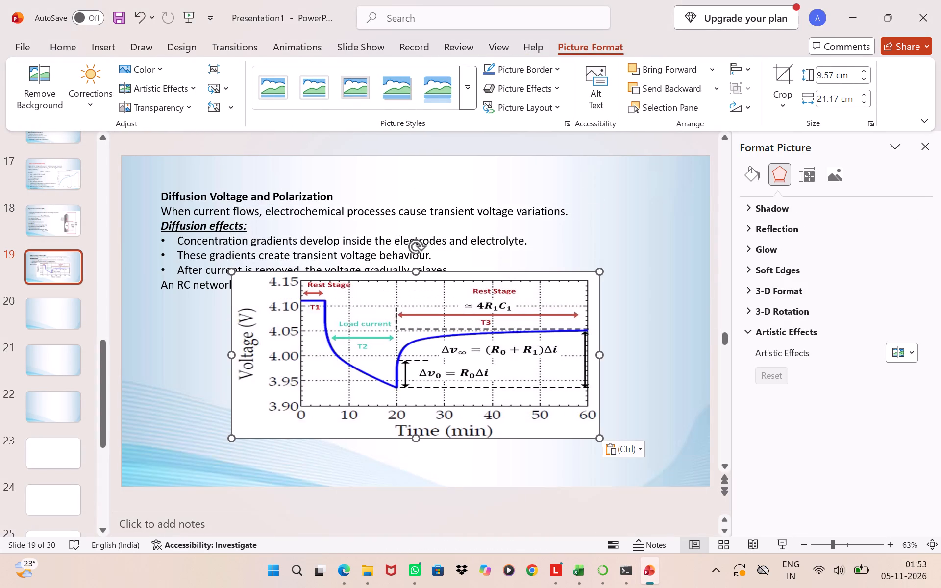
drag(415, 432, 418, 464)
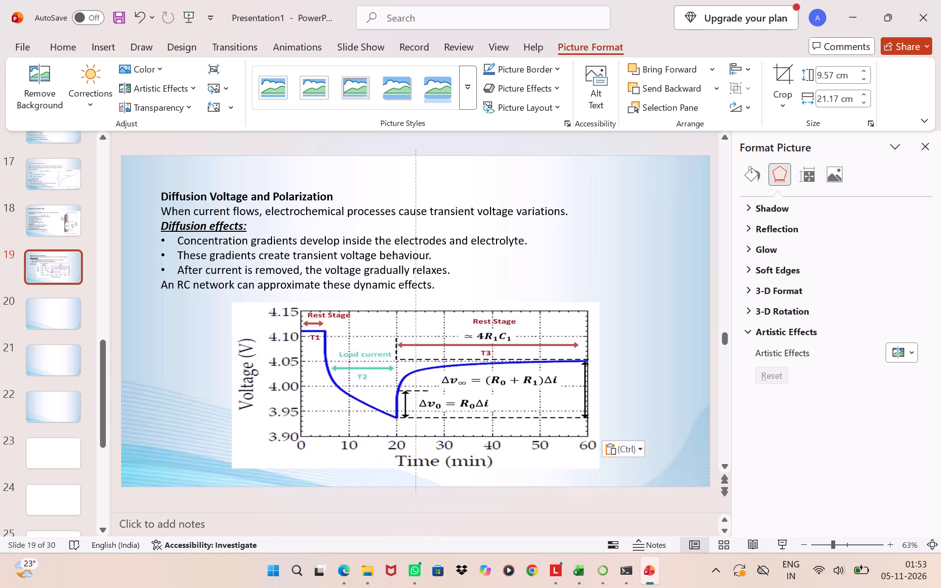
drag(418, 464, 407, 466)
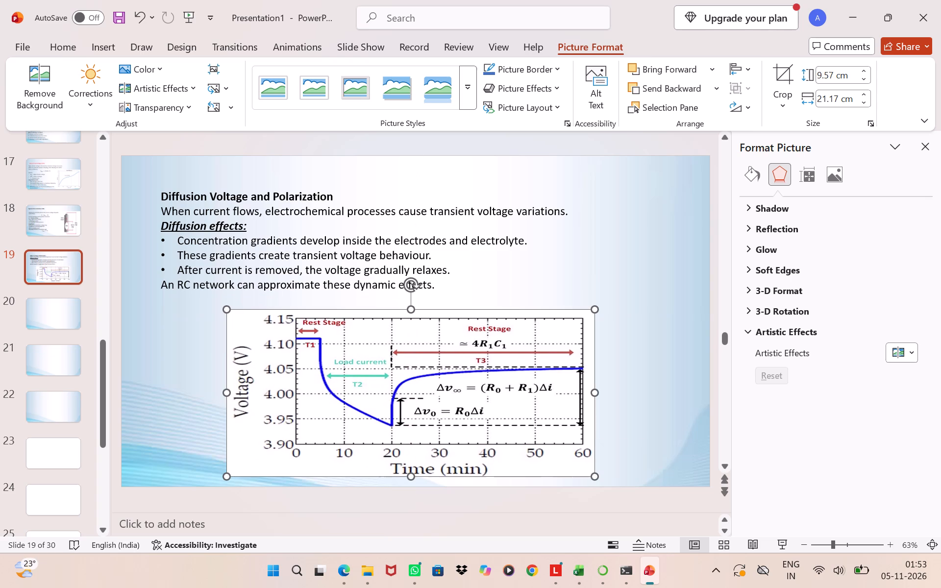
Increase the slide 19 graph's height to about 10.74 cm and position it directly below the text, down to the slide's bottom edge.
drag(411, 305, 413, 290)
drag(395, 362, 396, 362)
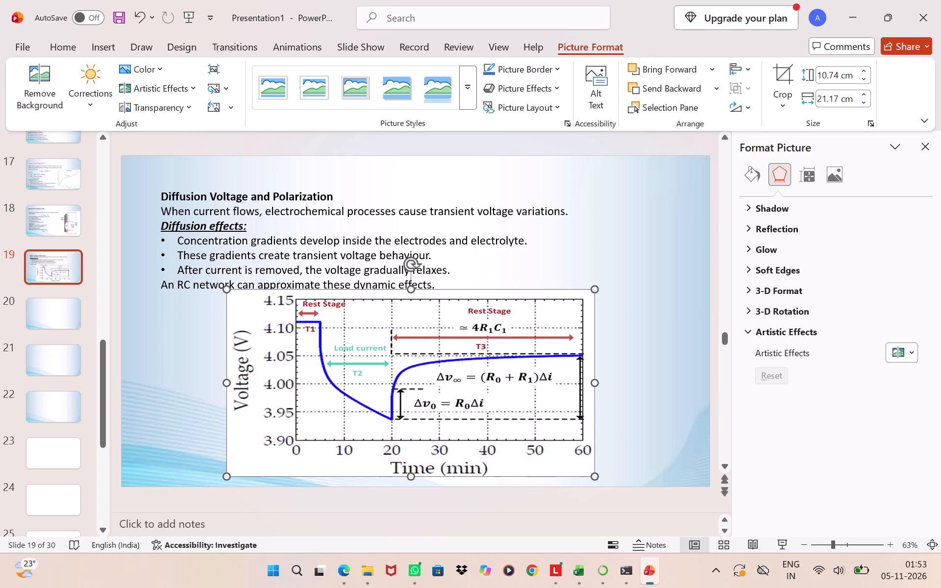
drag(396, 362, 370, 368)
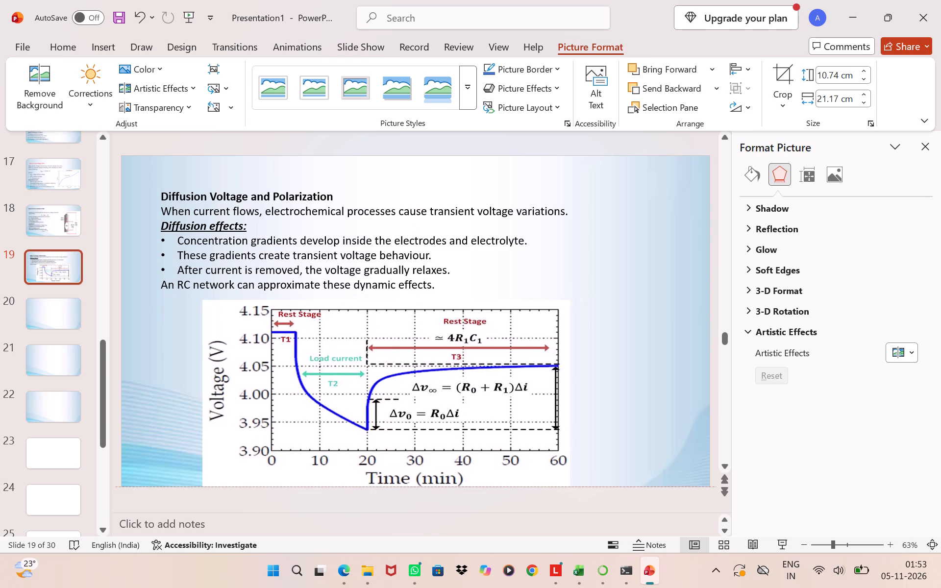
drag(370, 368, 331, 367)
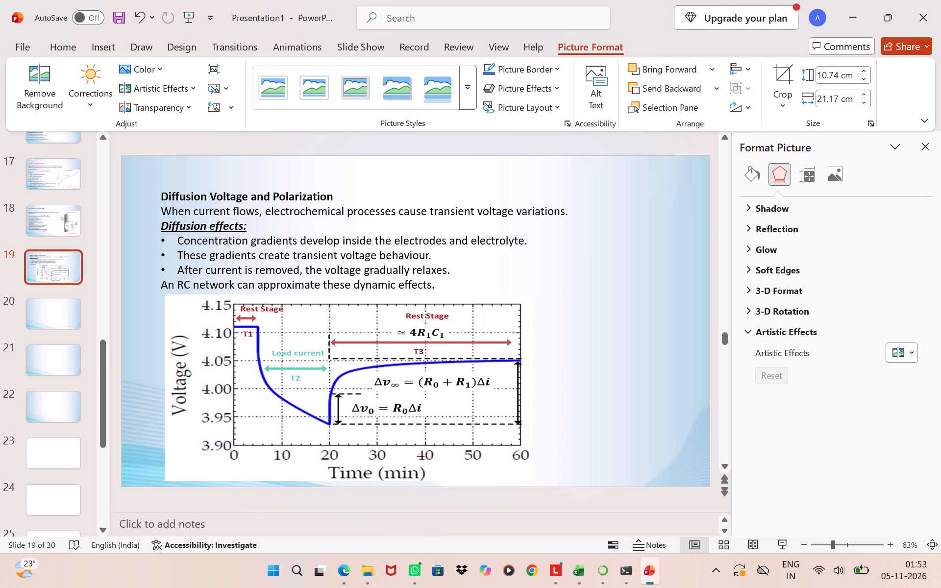
drag(331, 367, 376, 377)
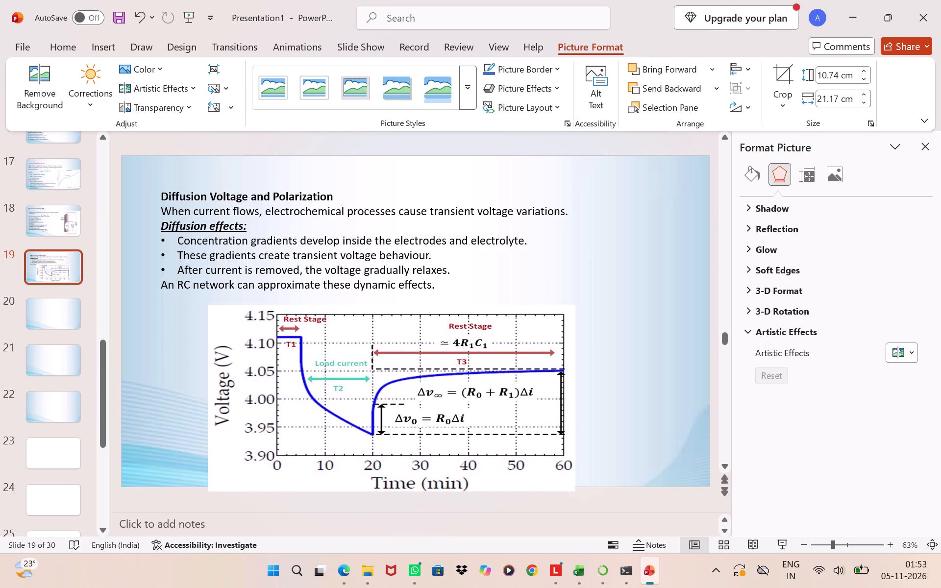
drag(376, 377, 383, 372)
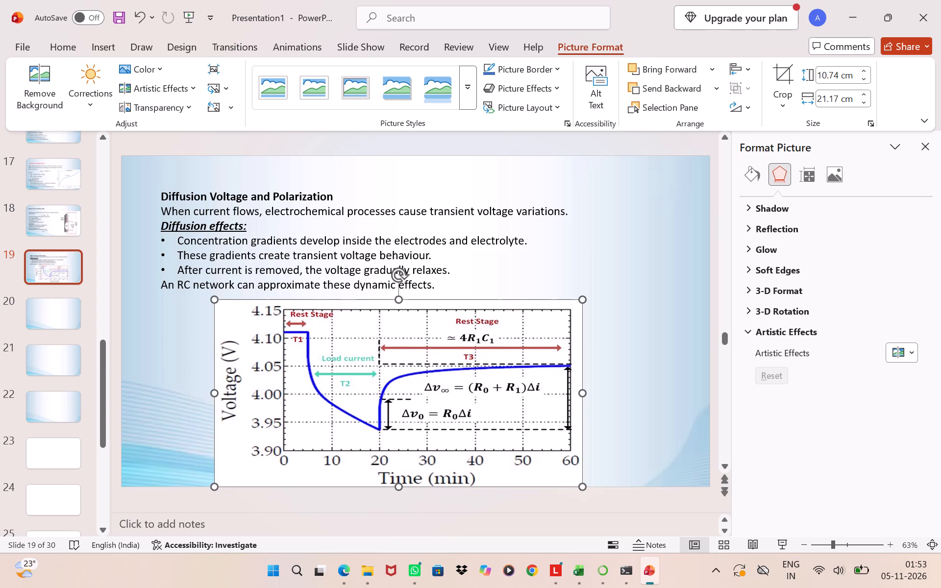
click(589, 248)
click(629, 348)
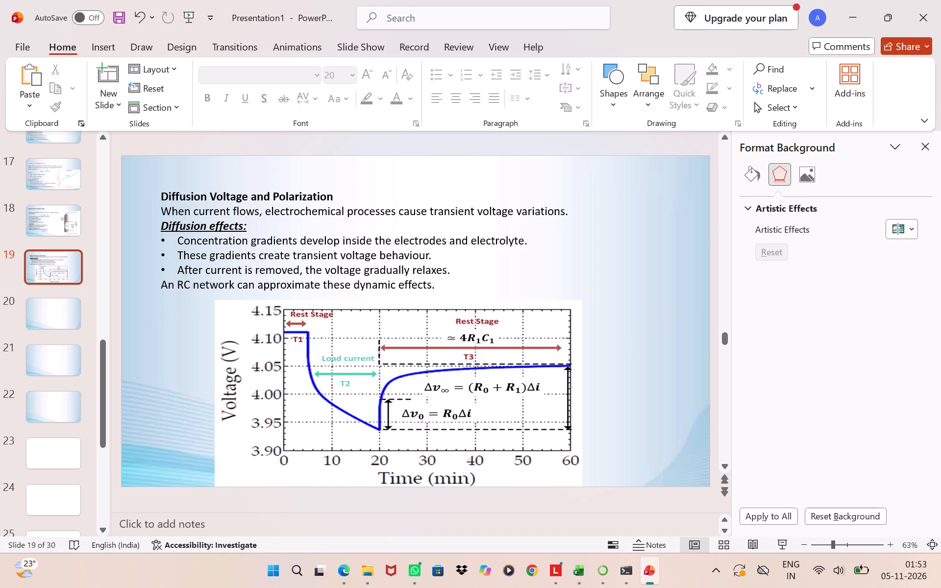
Narrow the voltage-time graph and move it into the lower-right corner of slide 19.
drag(454, 396, 569, 400)
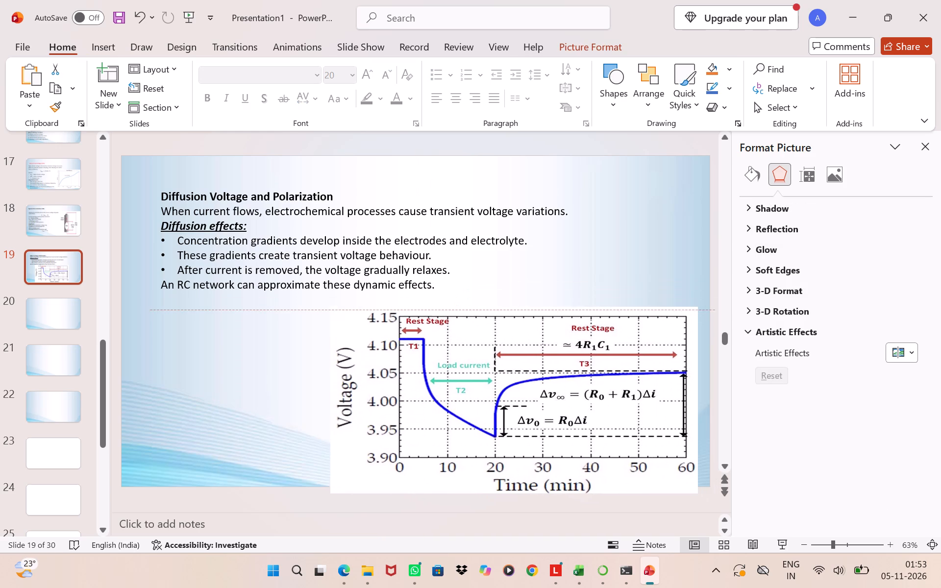
drag(569, 400, 567, 399)
drag(695, 393, 646, 396)
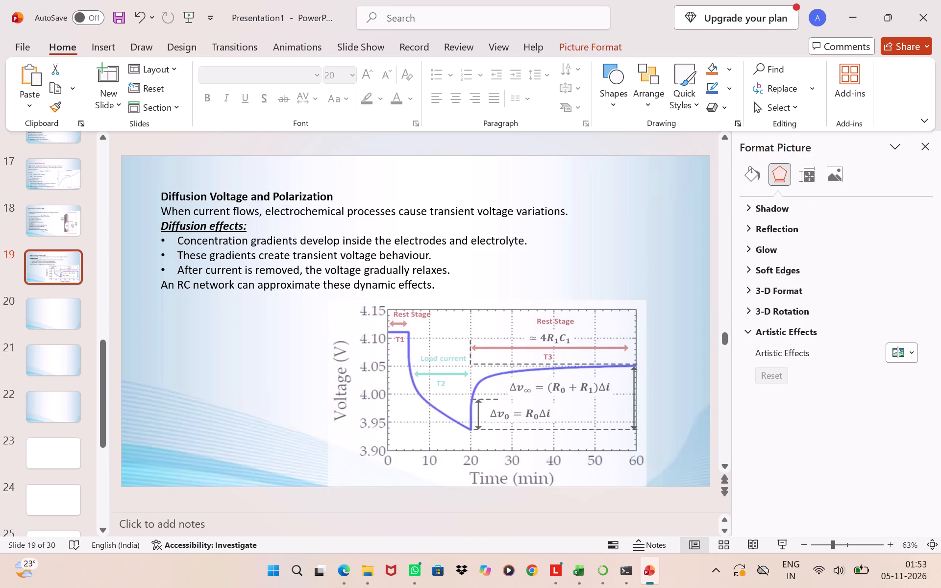
drag(646, 396, 638, 394)
drag(438, 371, 524, 365)
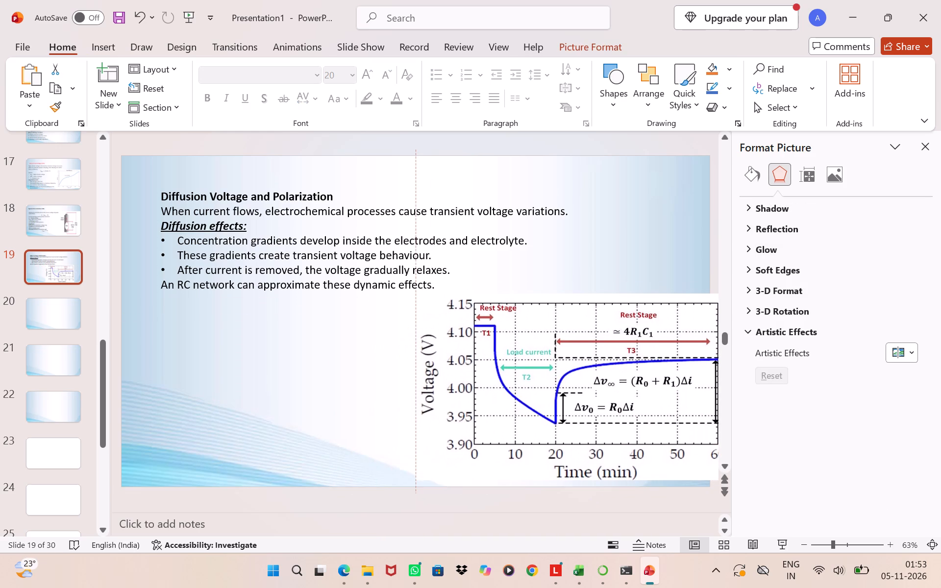
drag(524, 365, 518, 370)
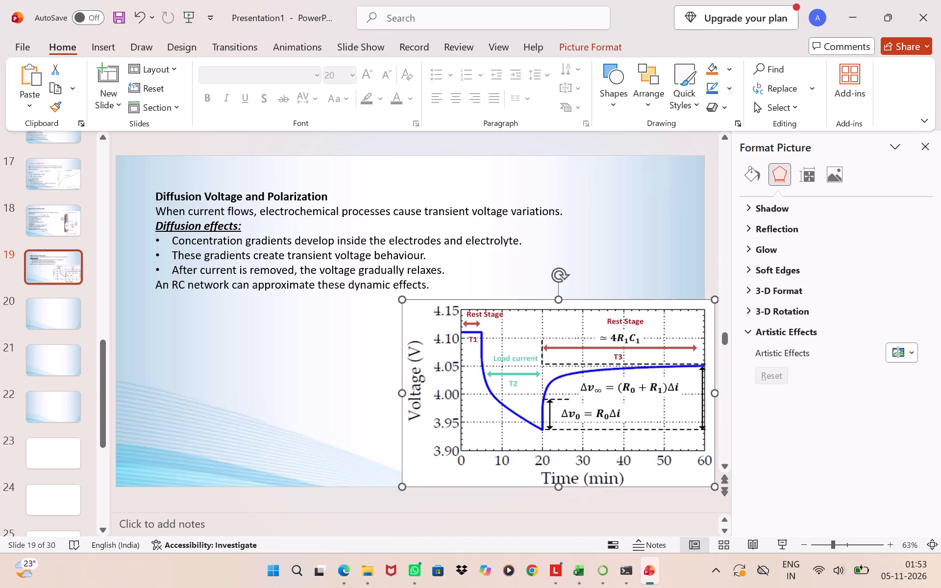
drag(404, 392, 447, 393)
drag(520, 369, 519, 368)
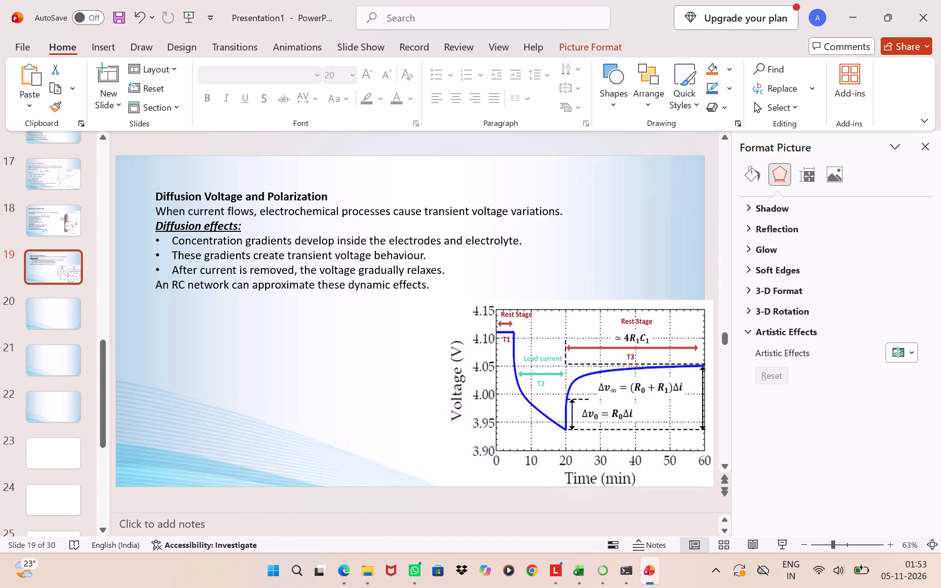
drag(519, 368, 511, 364)
Narrow the slide 19 text box so its text wraps within the left half of the slide, clear of the graph.
click(435, 218)
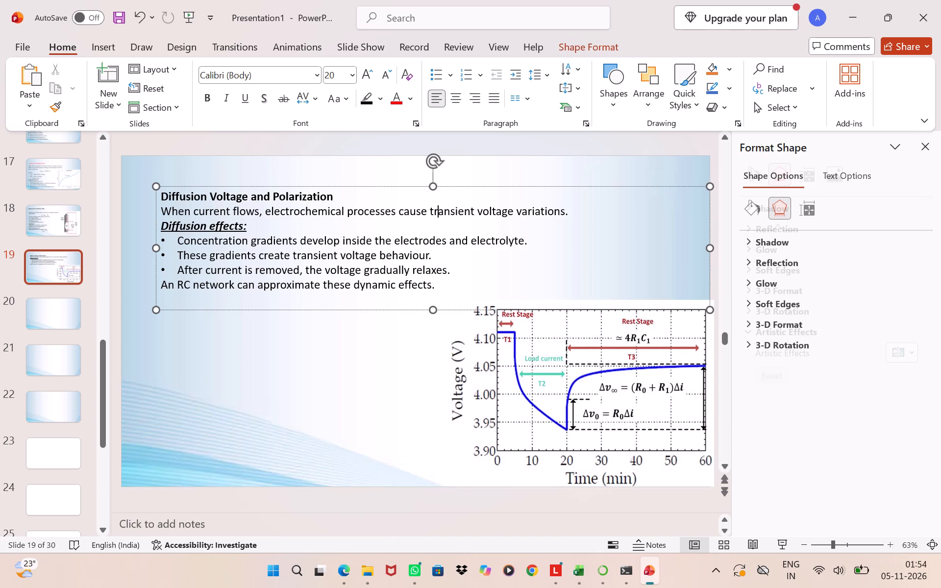
drag(710, 245, 609, 271)
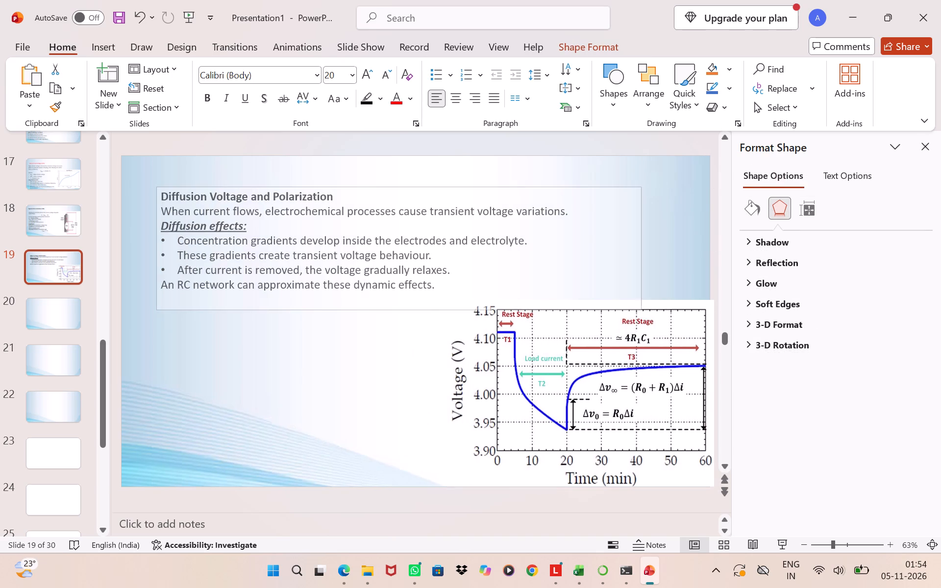
drag(609, 271, 442, 374)
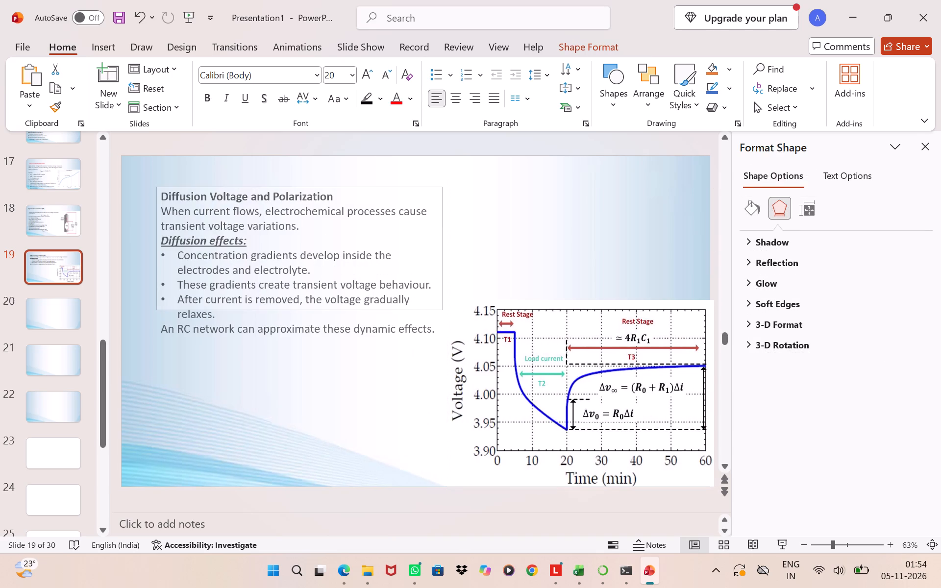
drag(442, 374, 420, 465)
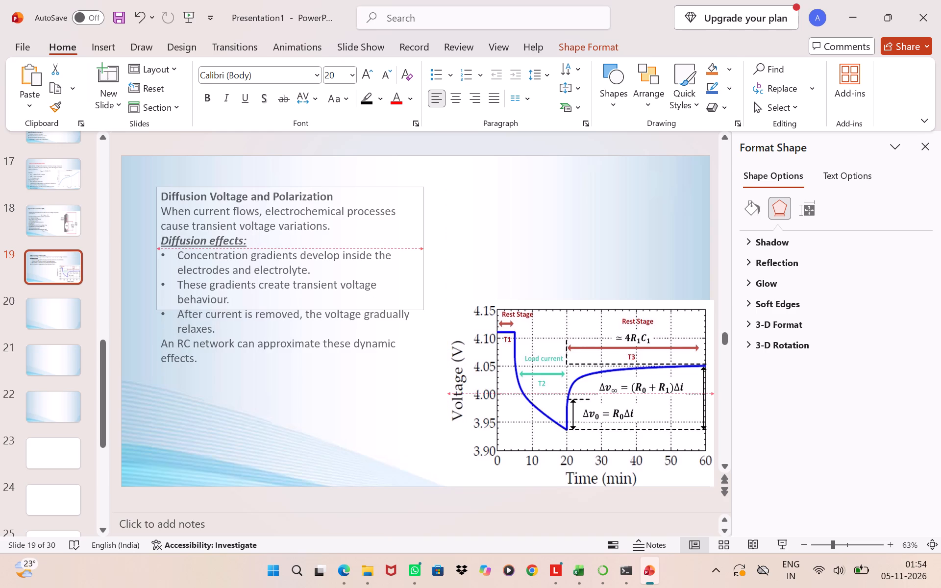
drag(420, 465, 424, 427)
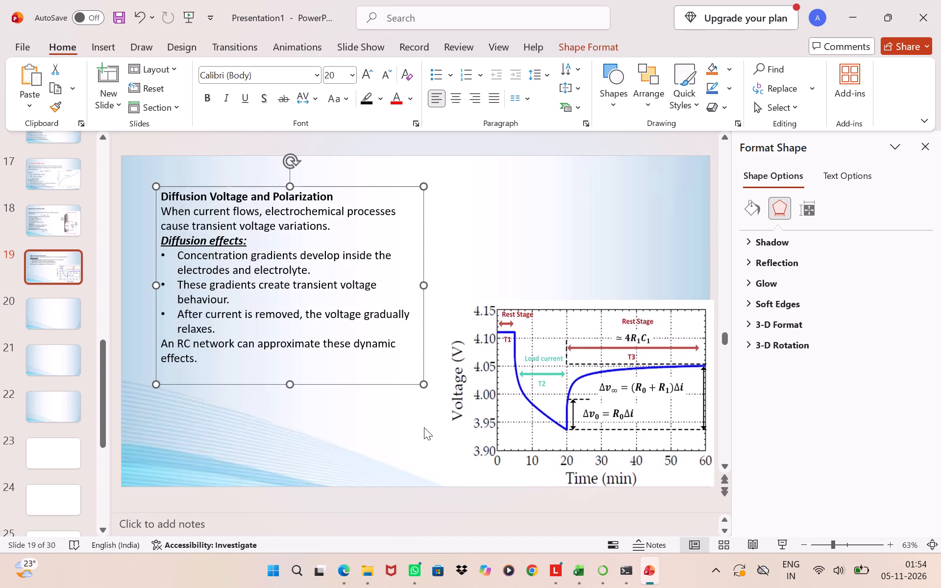
drag(289, 383, 300, 421)
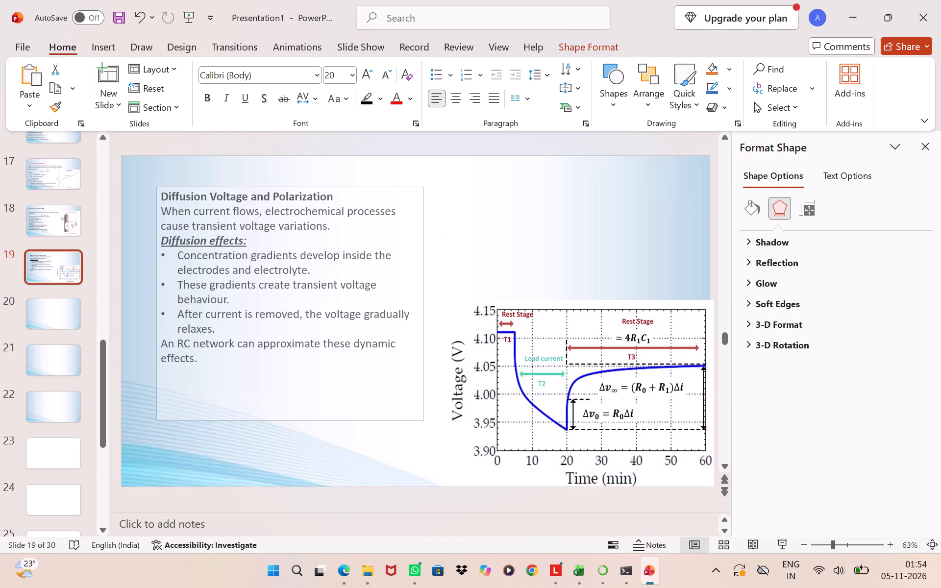
drag(300, 421, 301, 452)
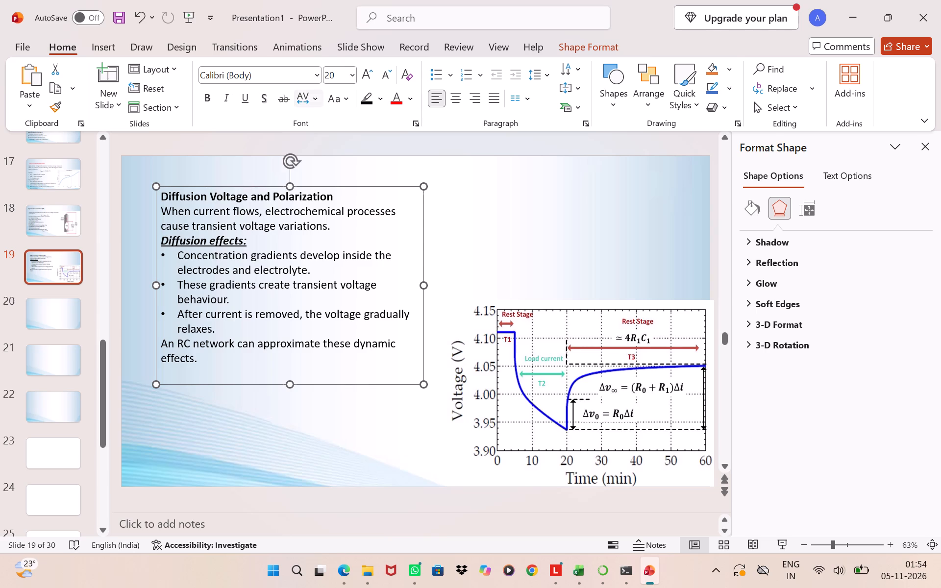
Set all the text in the slide 19 text box to size 24.
drag(162, 198, 226, 370)
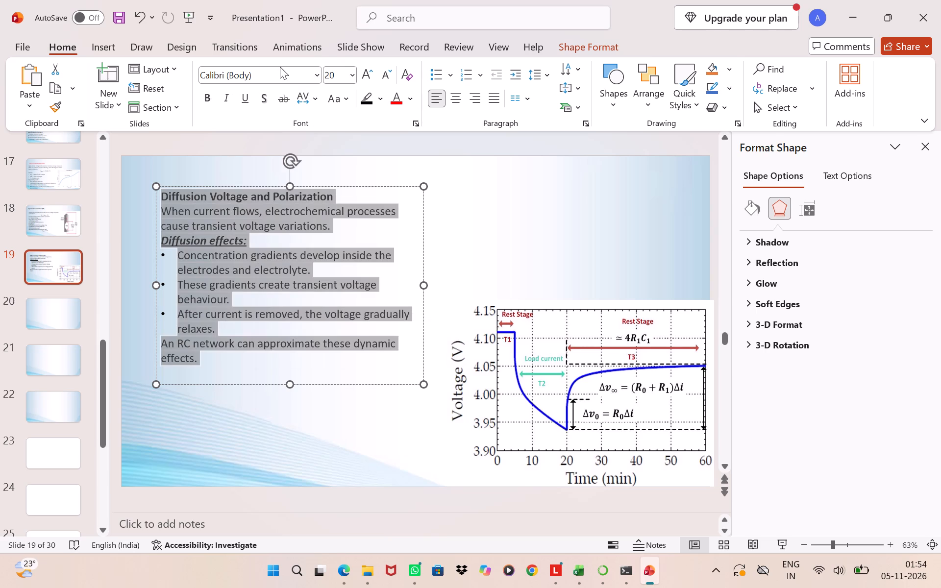
click(350, 70)
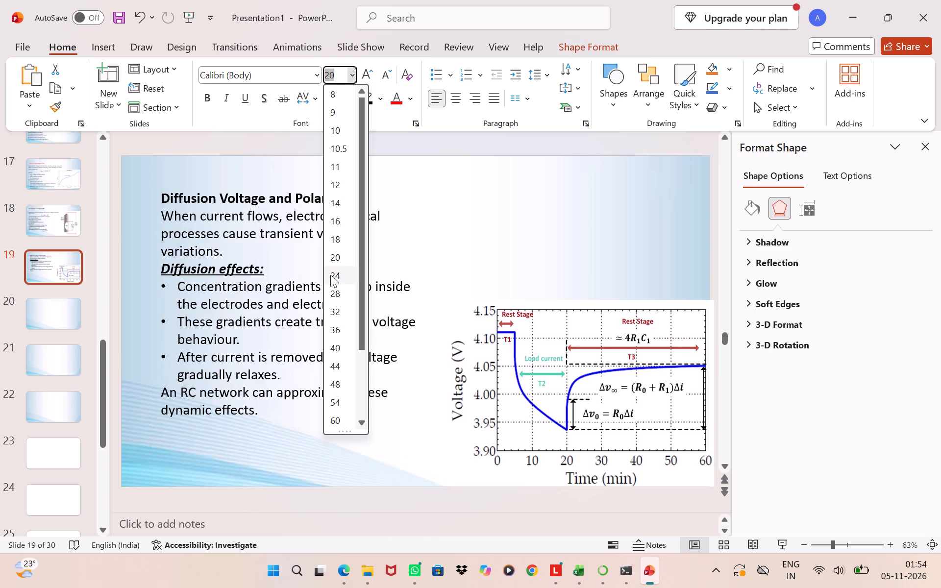
click(330, 275)
click(517, 232)
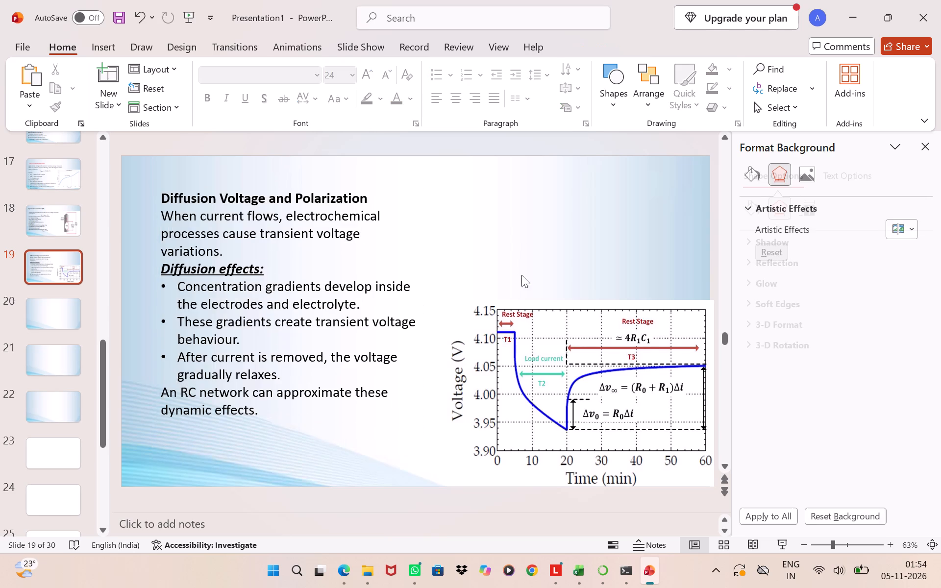
Move the graph up beside the slide 19 text and increase its height to span most of the text block.
drag(544, 329, 520, 250)
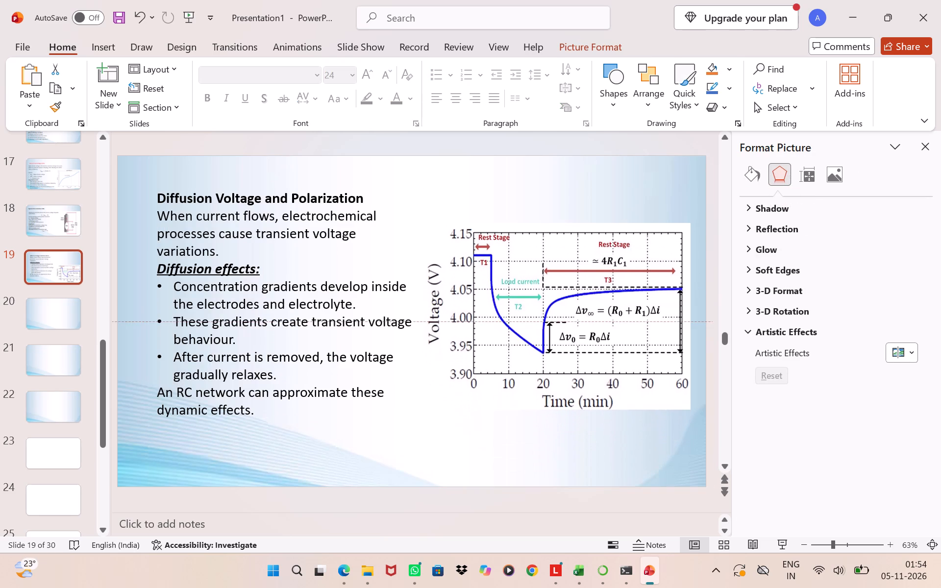
drag(520, 250, 519, 248)
drag(553, 401, 557, 419)
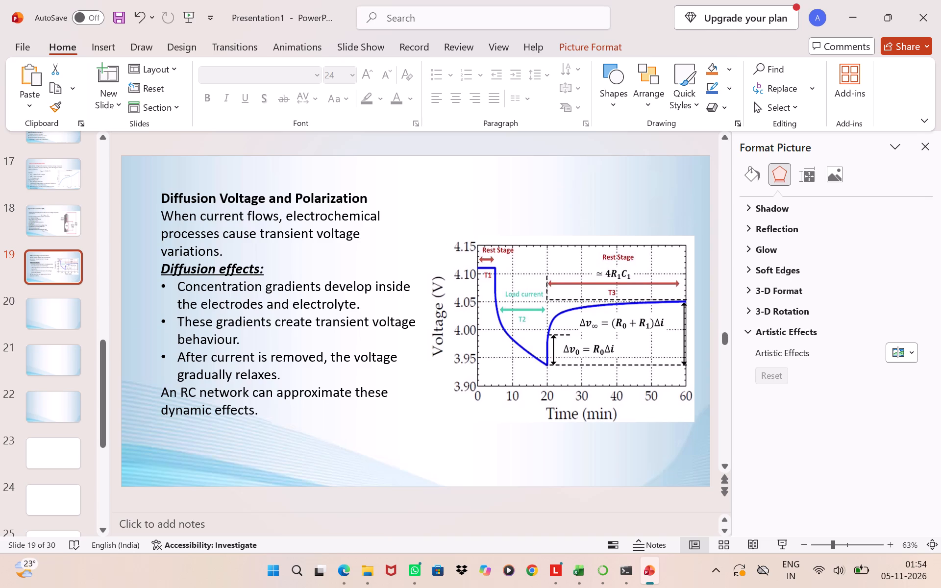
drag(557, 419, 555, 427)
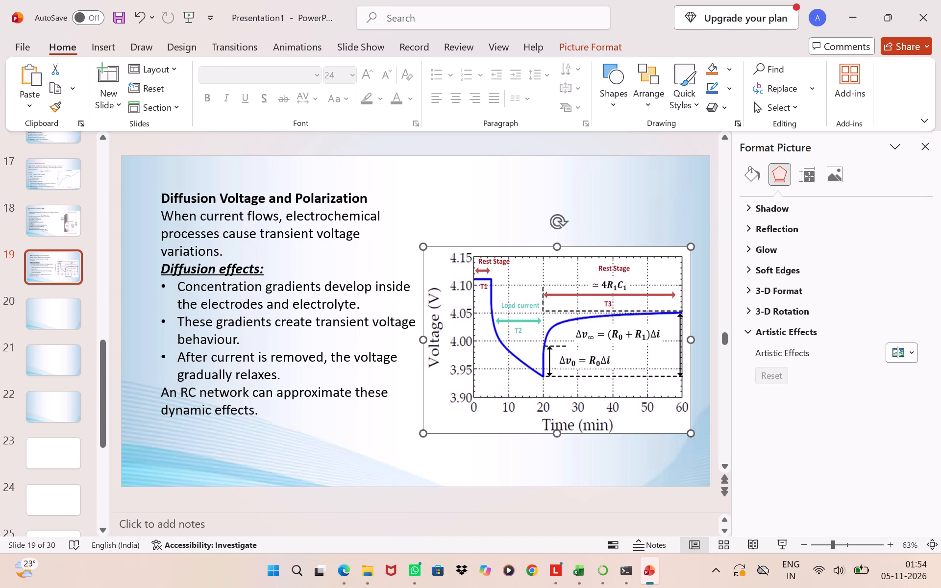
drag(557, 244, 559, 215)
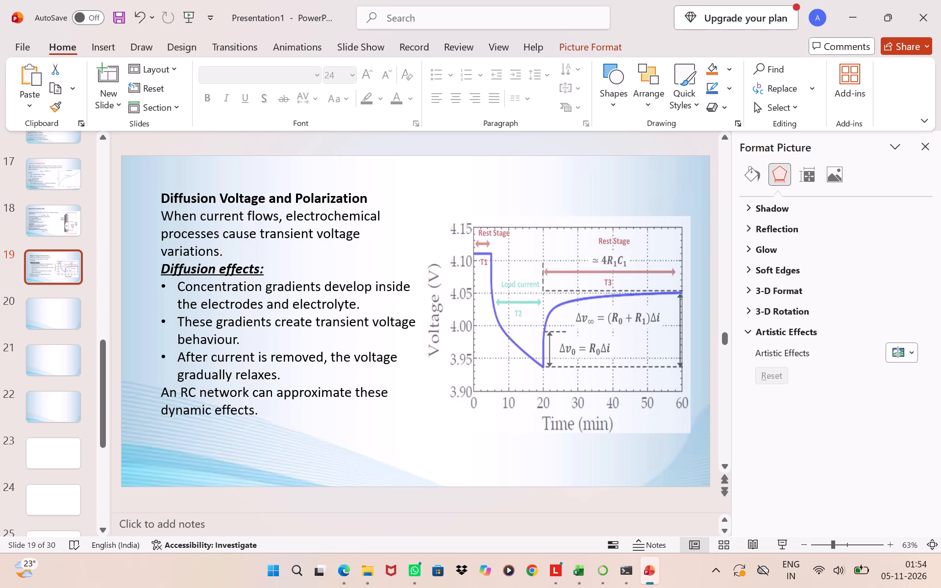
drag(559, 215, 561, 200)
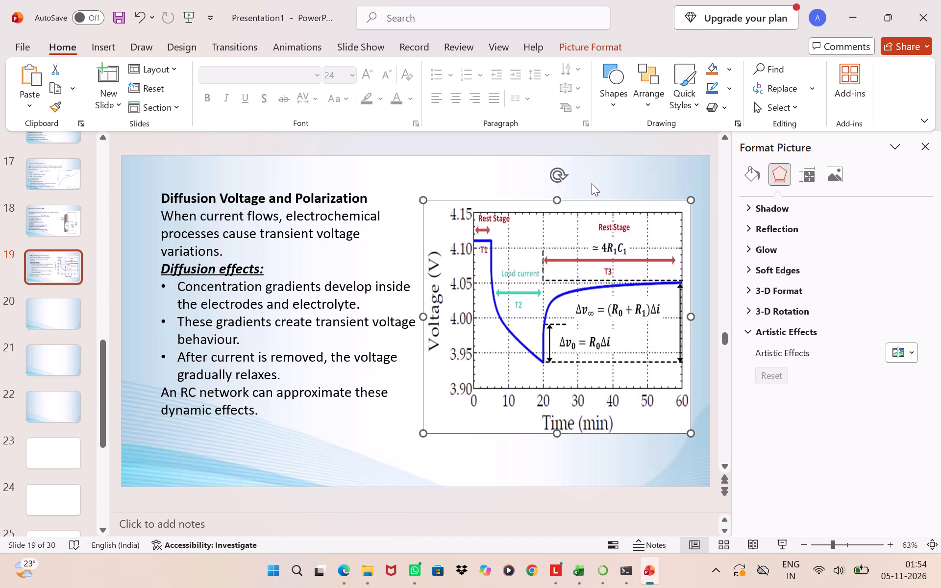
click(597, 177)
click(429, 416)
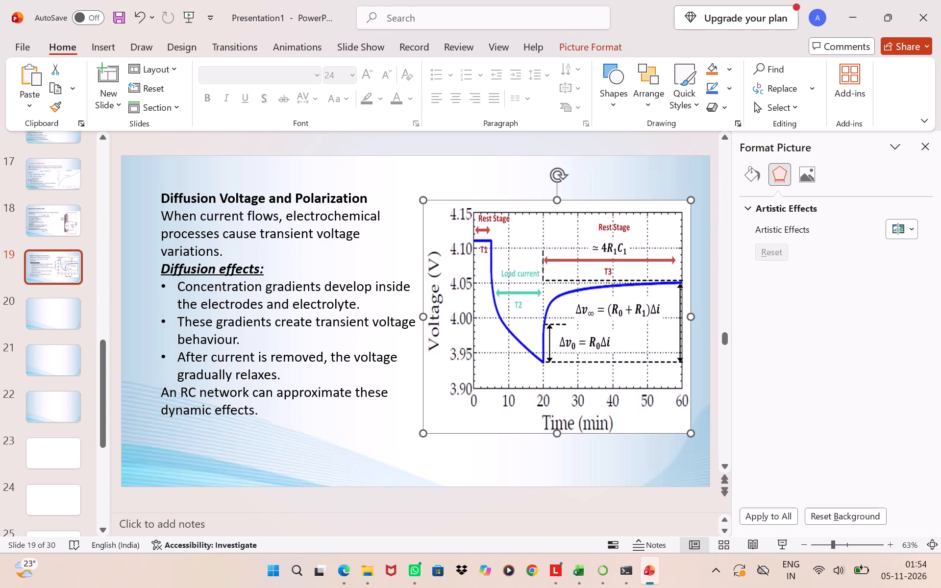
click(400, 431)
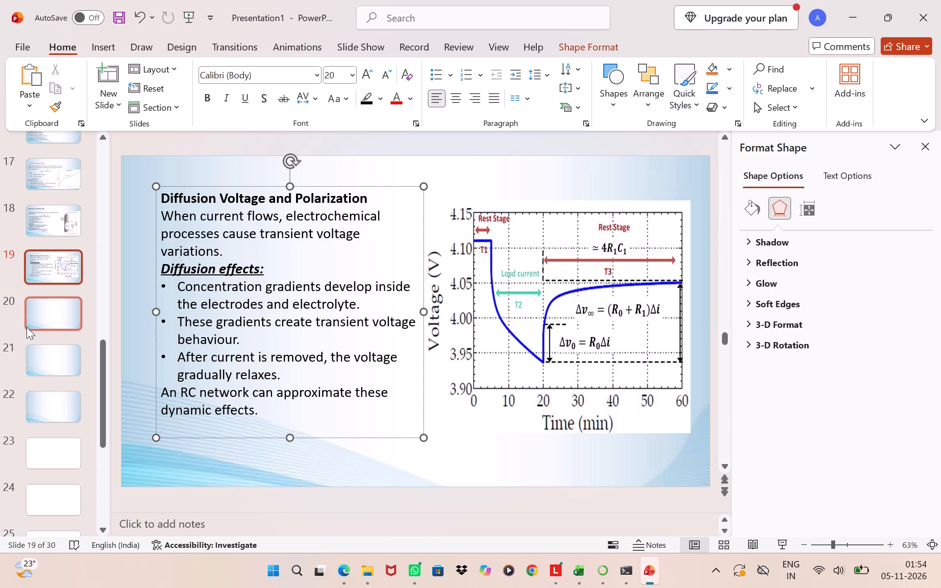
click(46, 315)
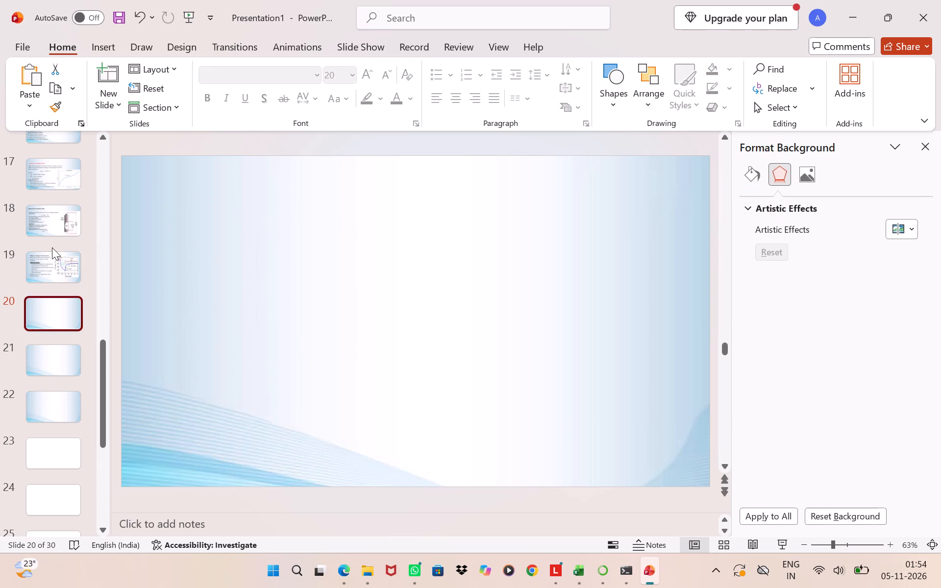
click(51, 228)
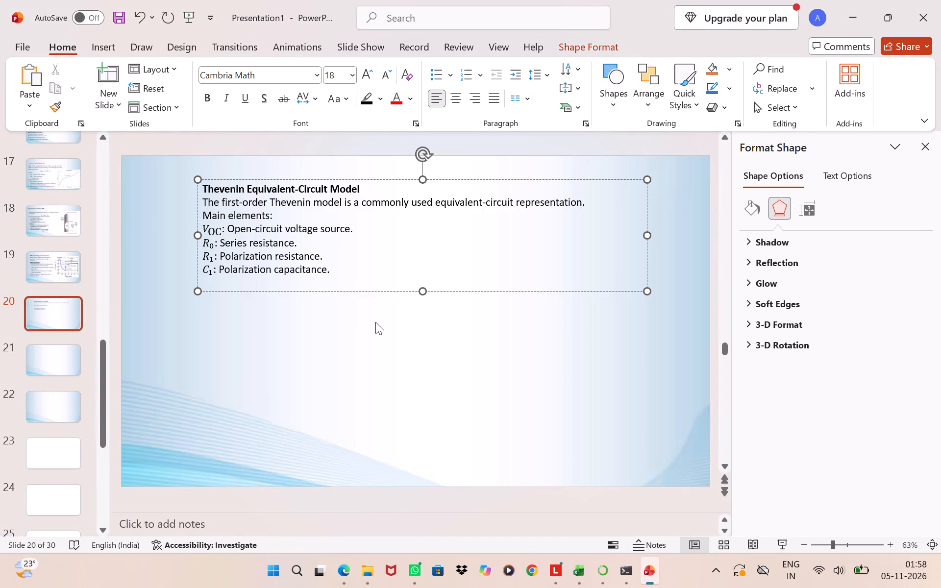
click(353, 337)
Check the Slide 20 formatting in ChatGPT and make the "Main elements:" line on slide 20 bold.
click(336, 569)
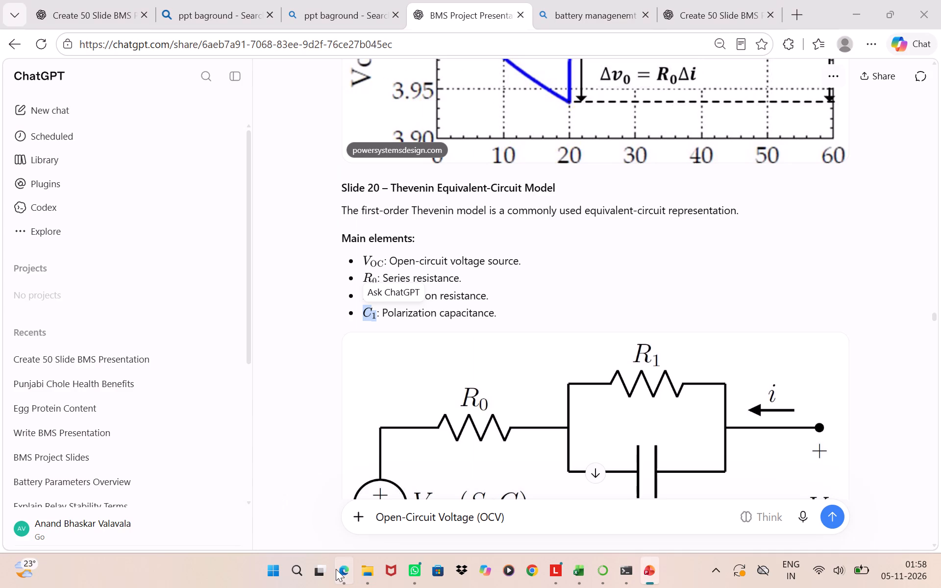
click(352, 353)
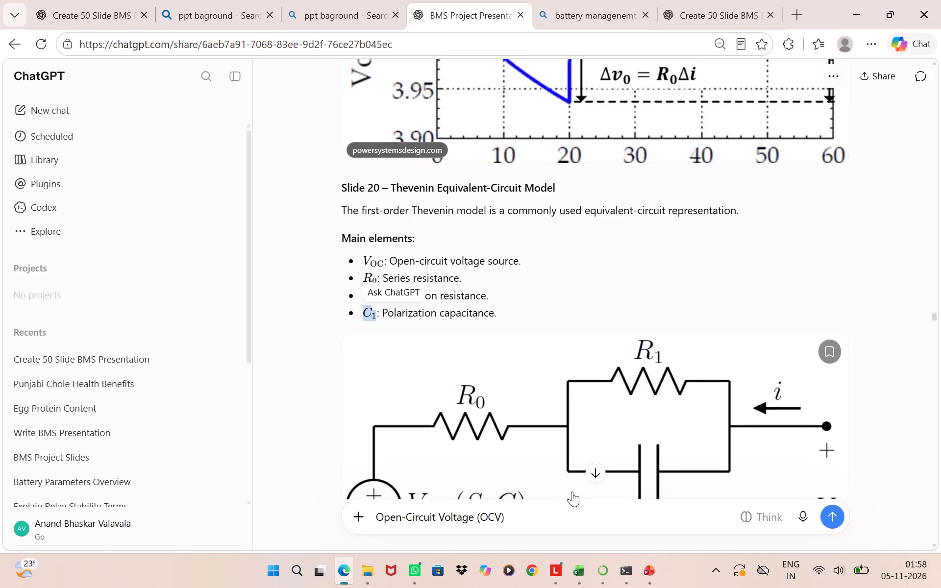
click(651, 569)
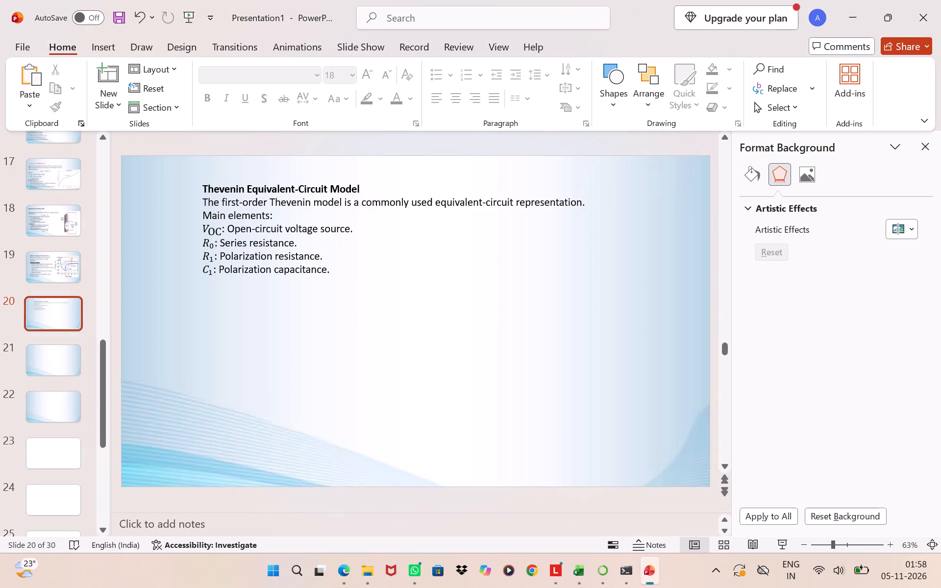
drag(279, 217, 198, 213)
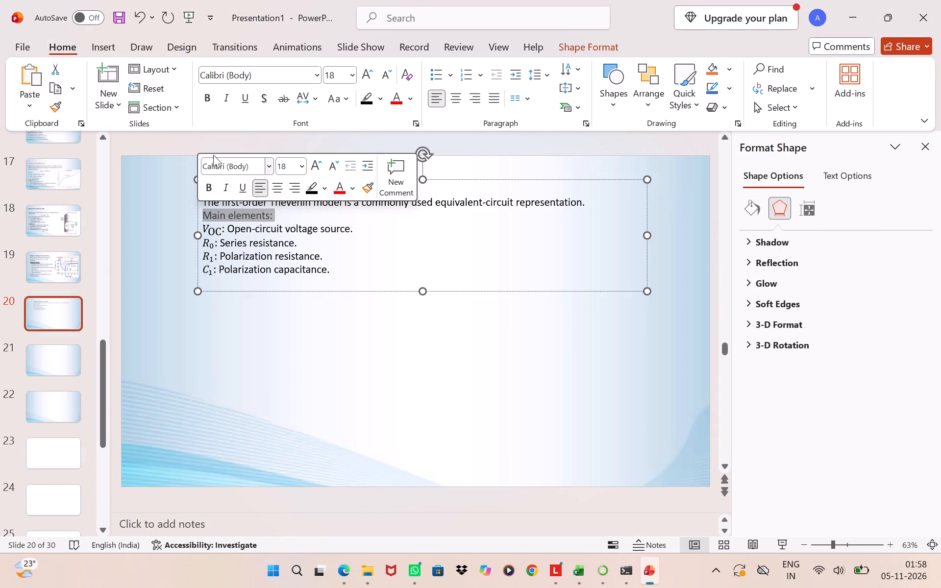
click(207, 98)
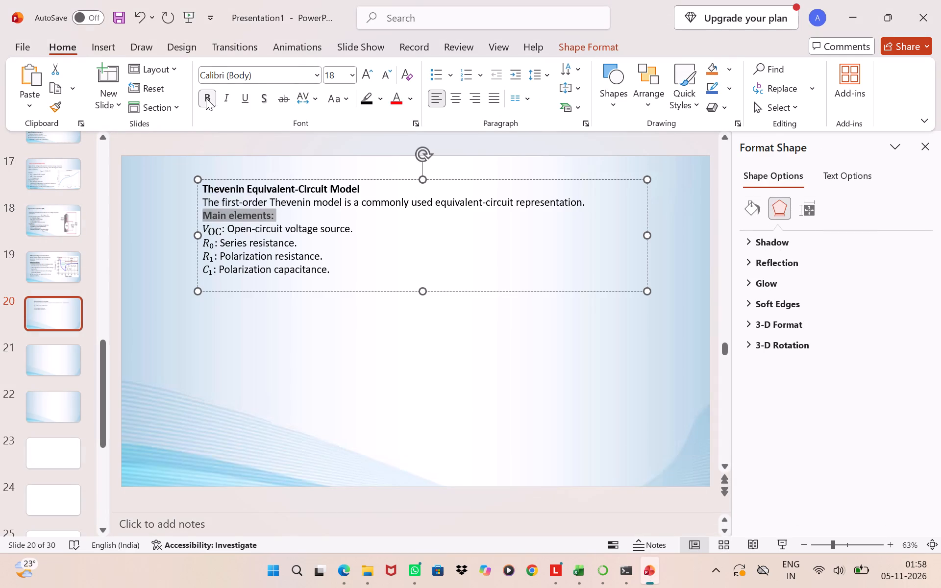
click(334, 256)
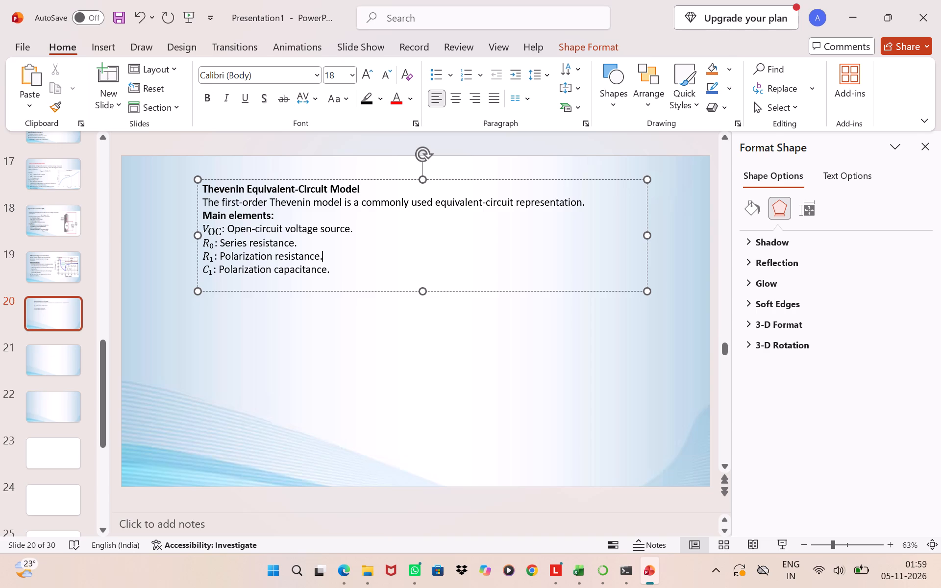
Apply round bullets to the four element lines from V_OC to C_1 under "Main elements:" on slide 20.
drag(203, 227, 343, 278)
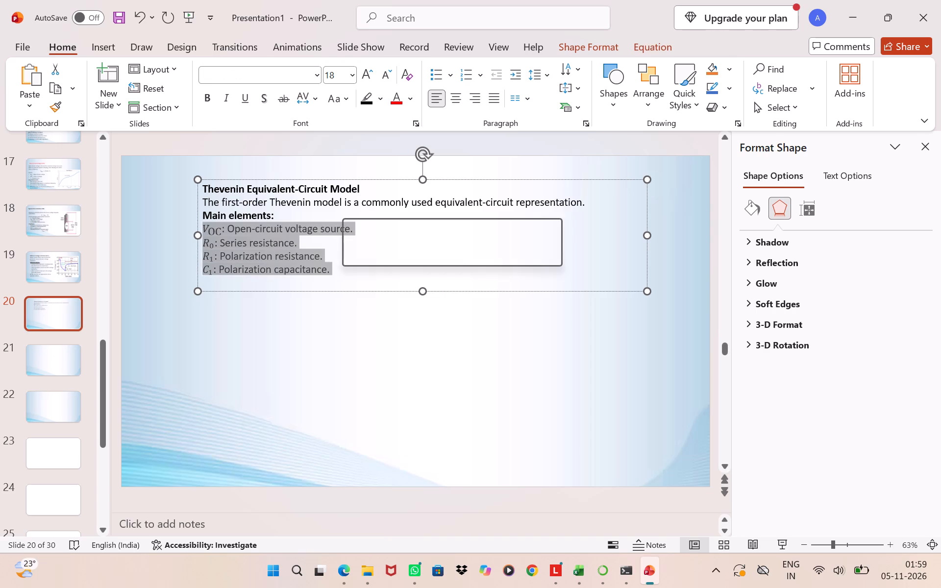
click(450, 77)
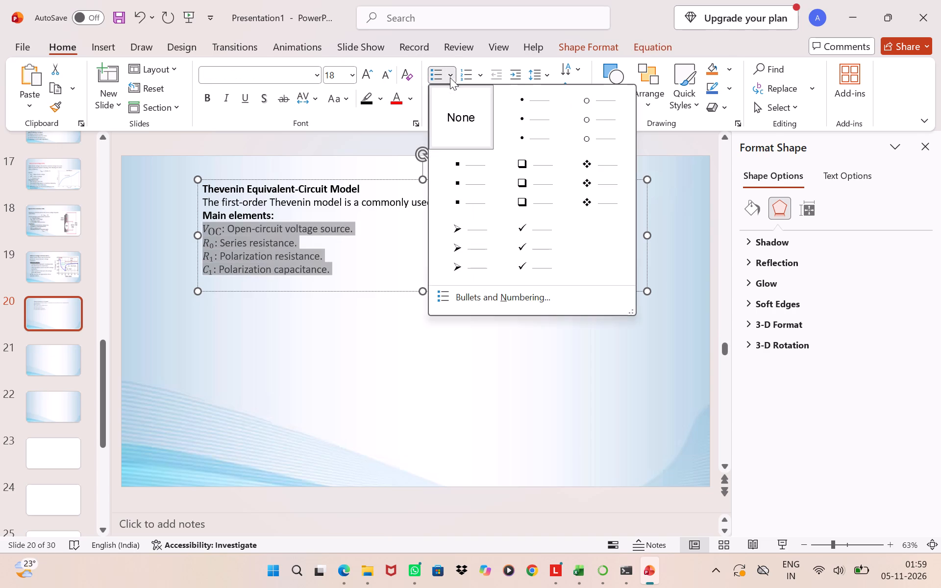
click(513, 131)
click(331, 362)
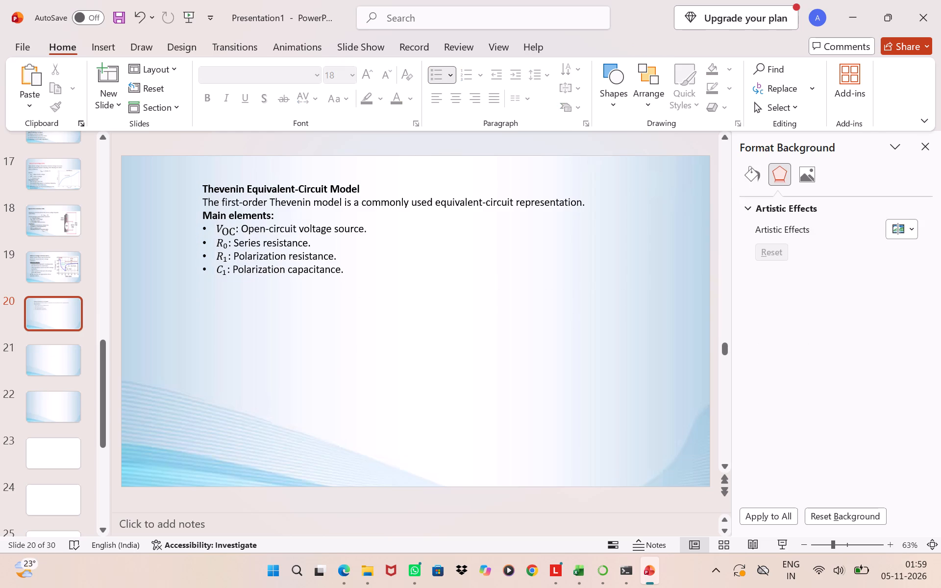
Copy the Thevenin circuit diagram from ChatGPT and paste it onto slide 20 of the presentation.
click(342, 578)
click(424, 380)
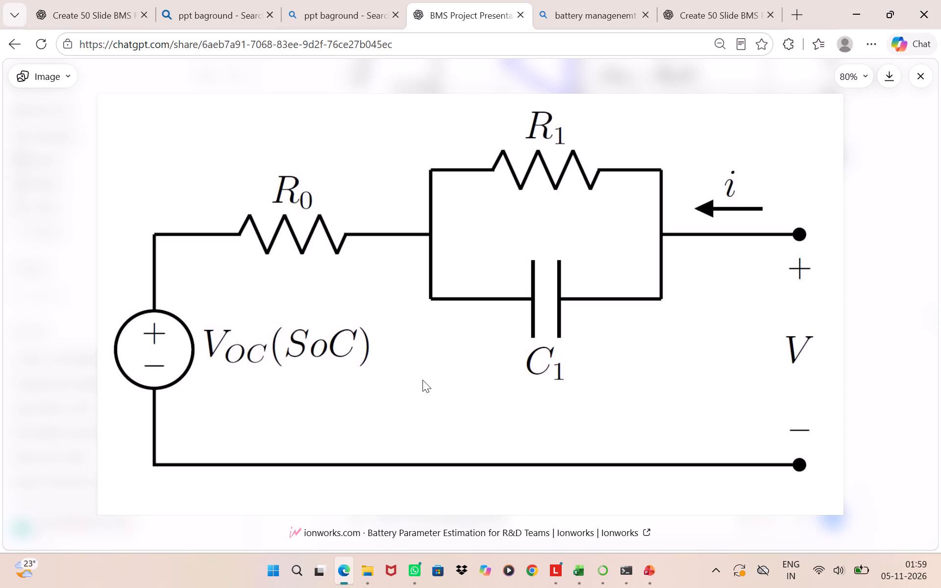
right_click(478, 261)
click(552, 306)
click(645, 581)
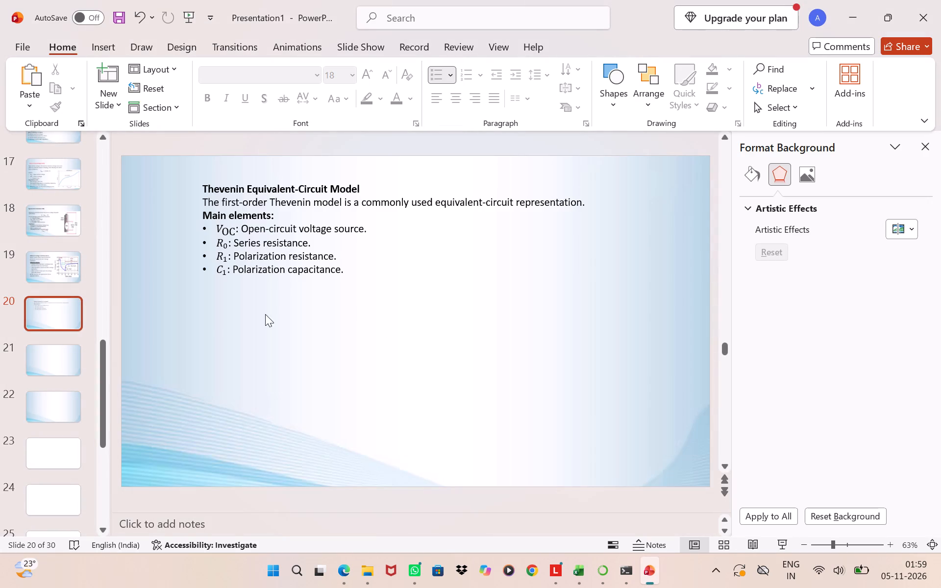
click(215, 316)
key(ctrl+v)
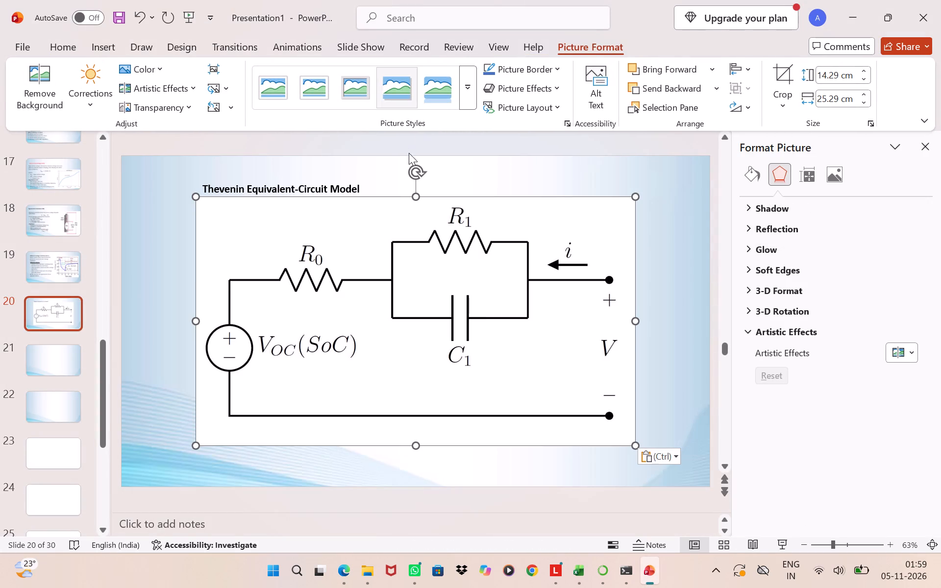
Resize the circuit diagram on slide 20 to about 11.74 cm high and 24.64 cm wide, placing it below the bulleted element list.
drag(417, 196, 421, 269)
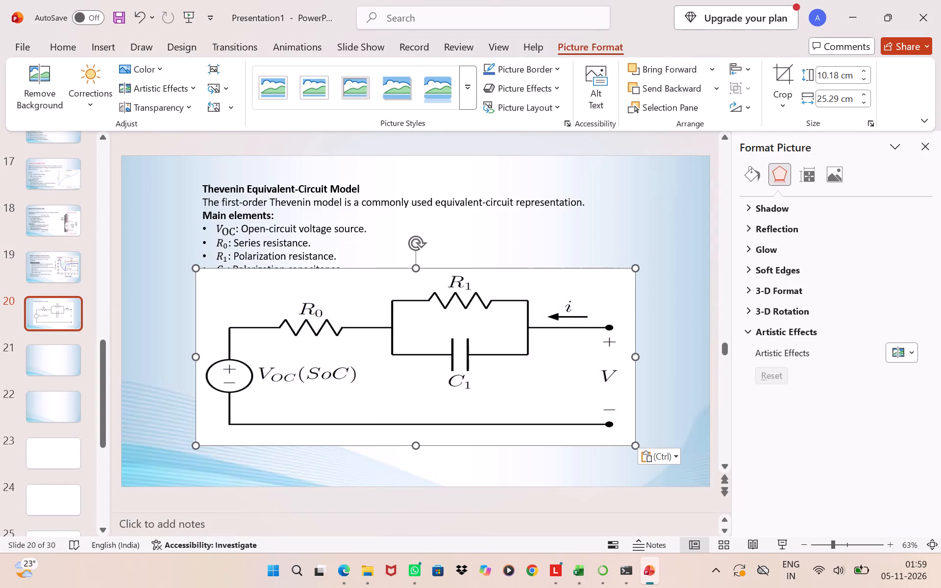
drag(414, 443, 418, 443)
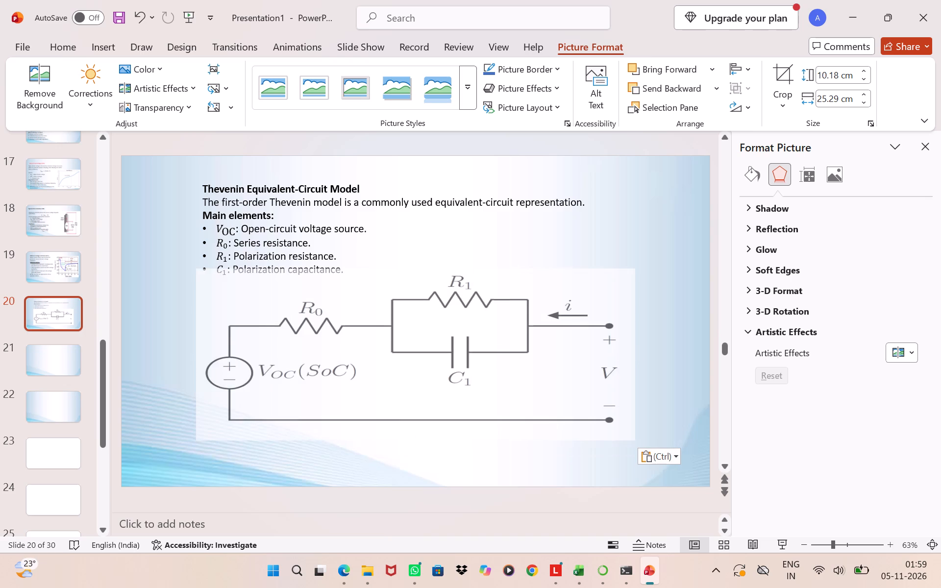
drag(418, 443, 415, 472)
drag(383, 356, 376, 393)
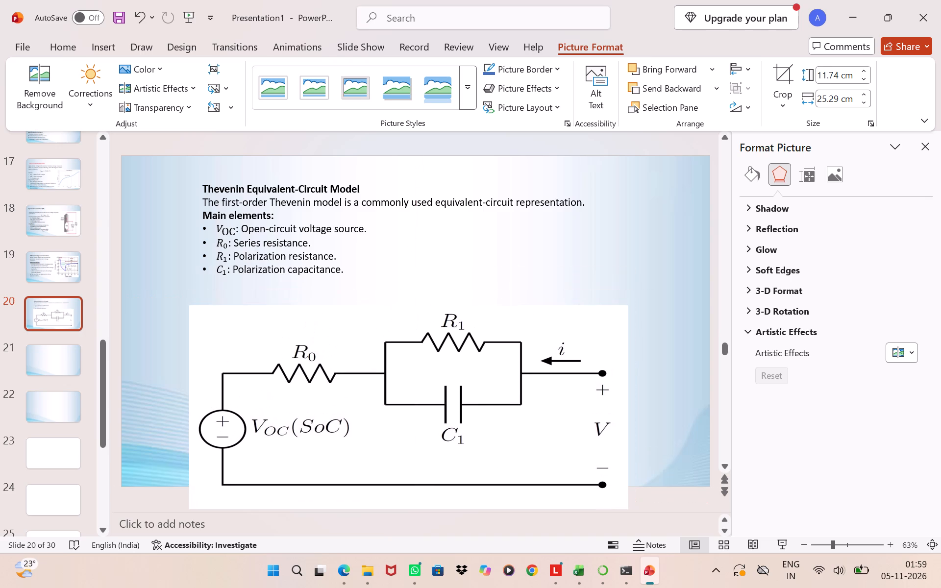
drag(376, 393, 373, 368)
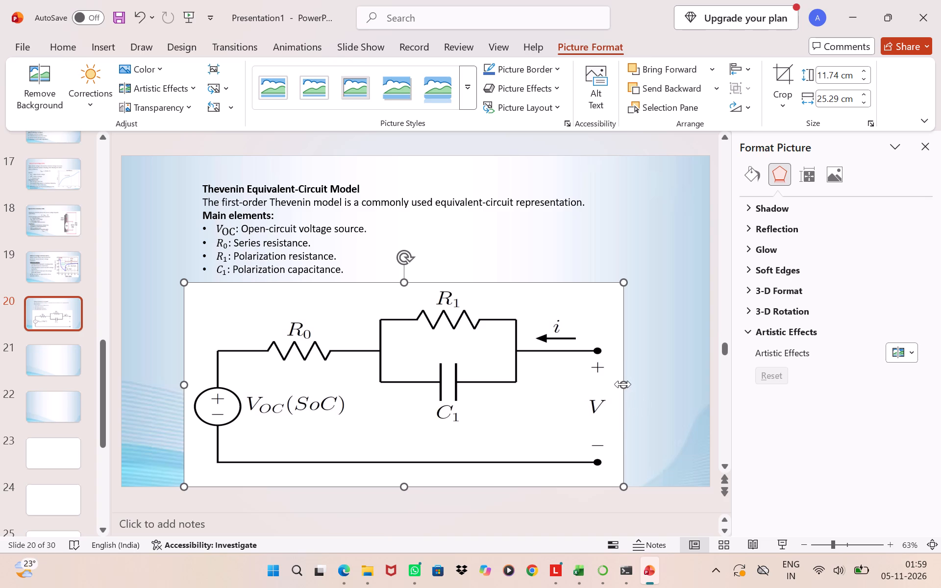
drag(623, 384, 577, 384)
drag(464, 357, 464, 357)
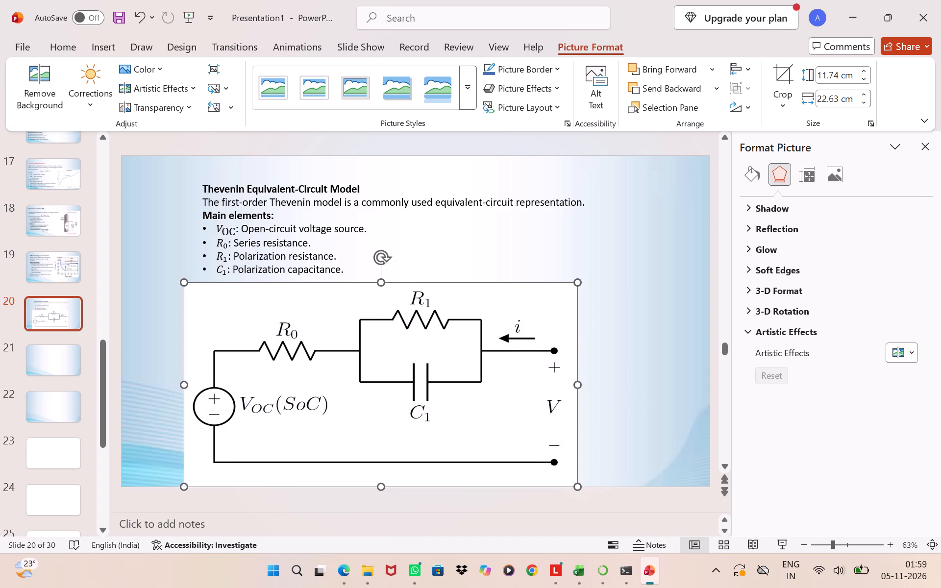
drag(464, 357, 513, 356)
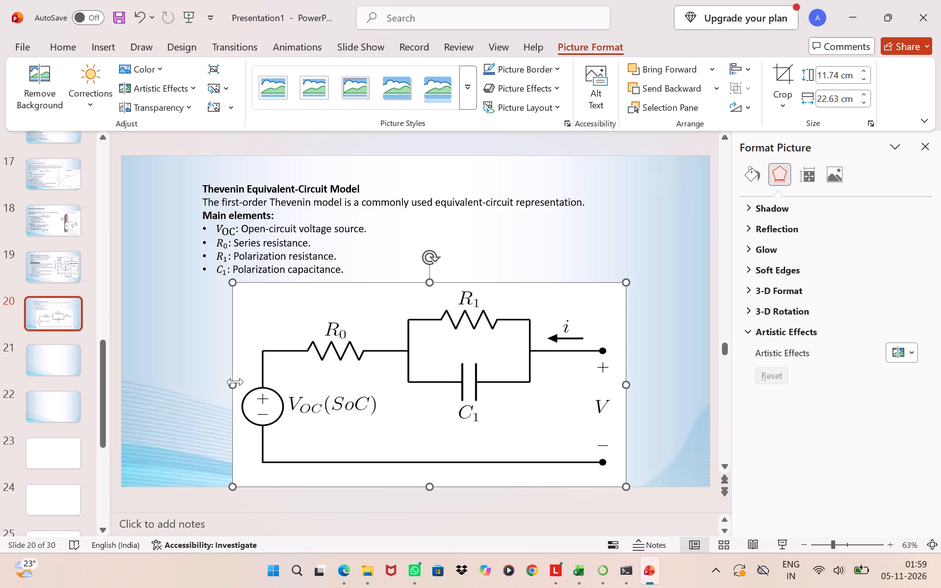
drag(235, 382, 206, 372)
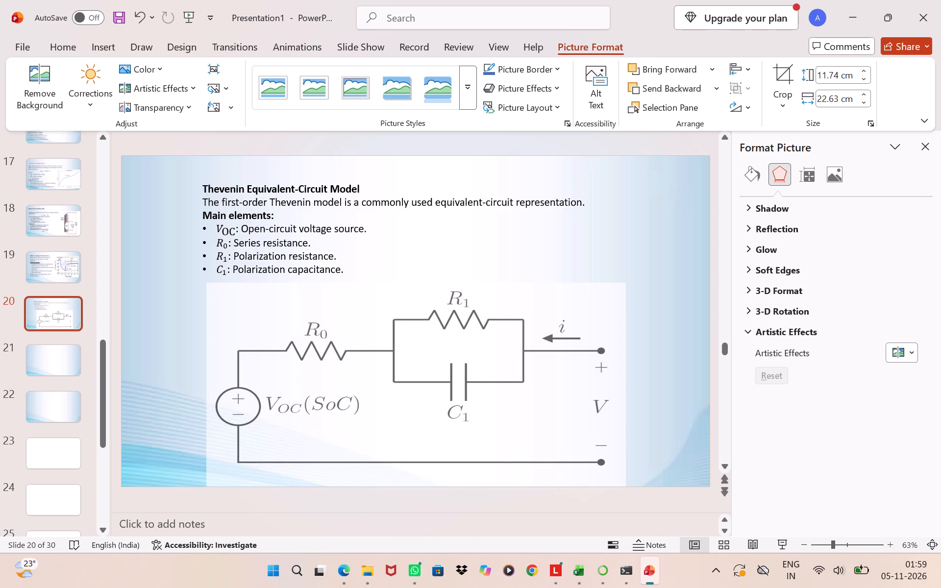
drag(206, 372, 198, 367)
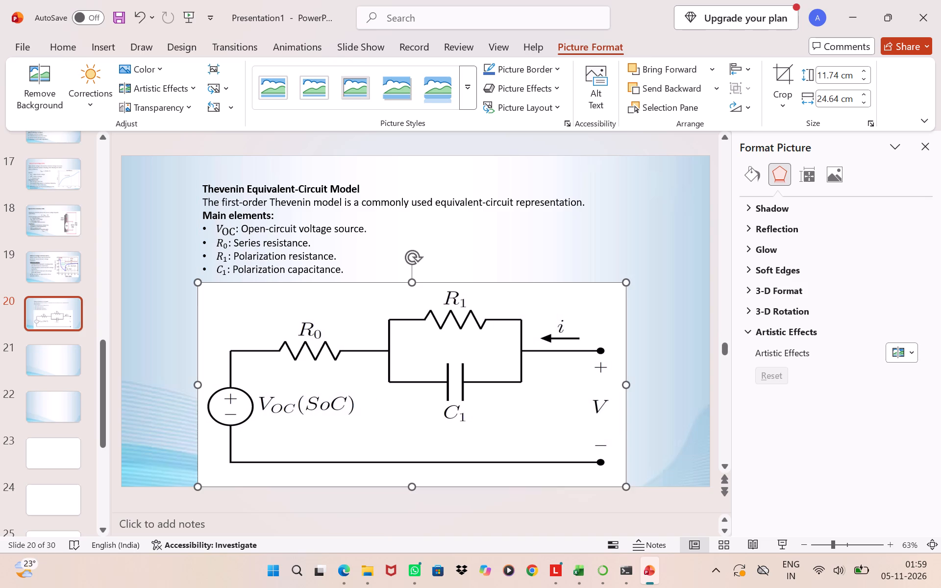
click(521, 266)
click(656, 363)
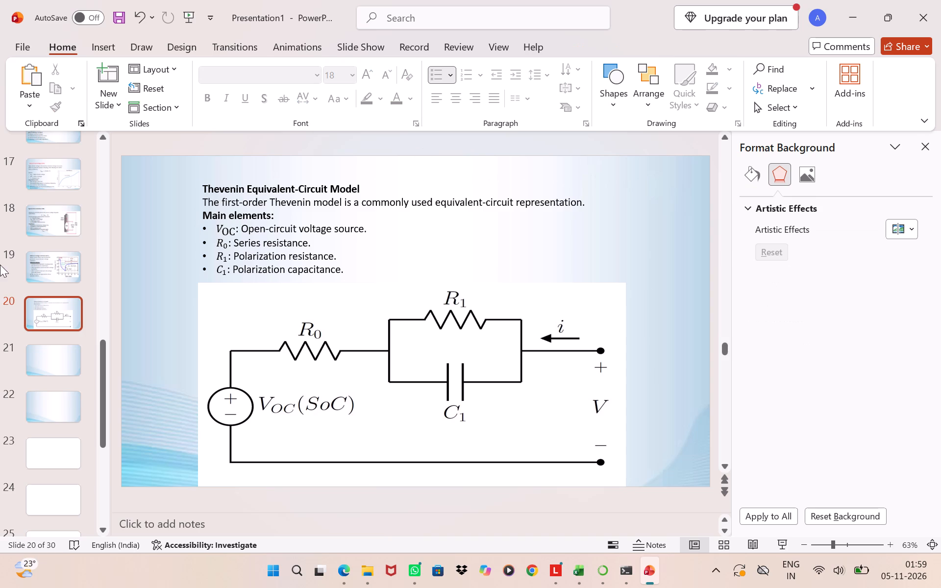
Close the enlarged diagram in ChatGPT and copy the Slide 20 passage from "Terminal voltage:" through "polarization process.".
click(53, 362)
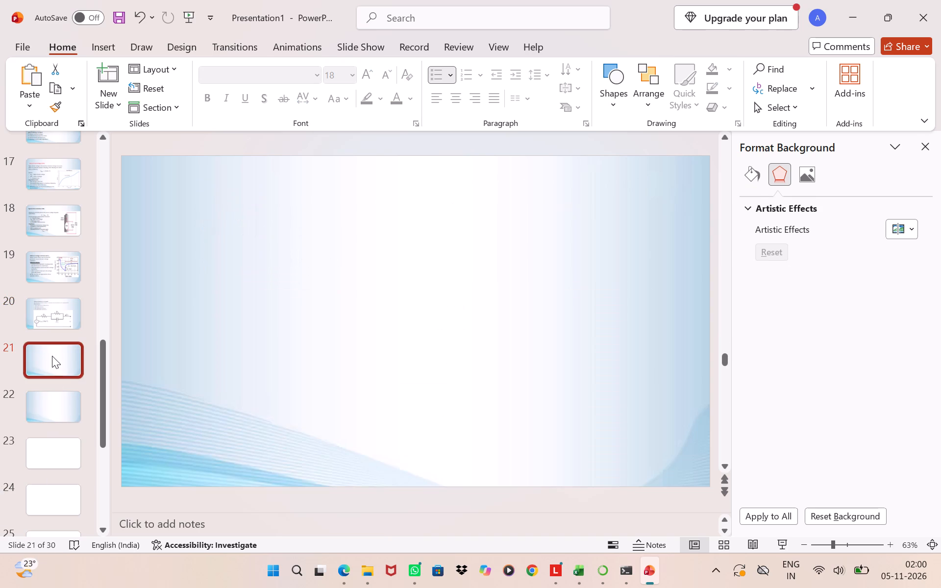
click(338, 574)
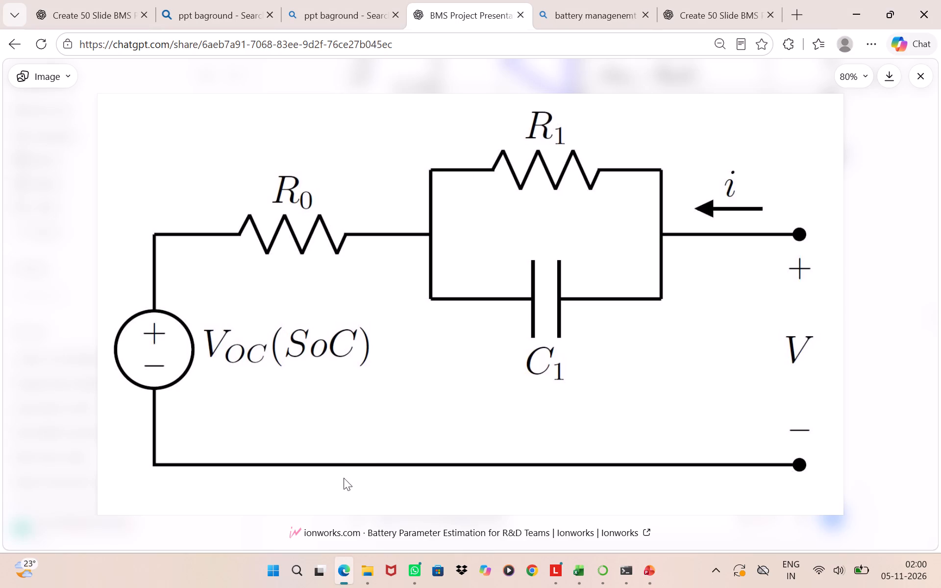
click(923, 73)
scroll(680, 331, down, 2)
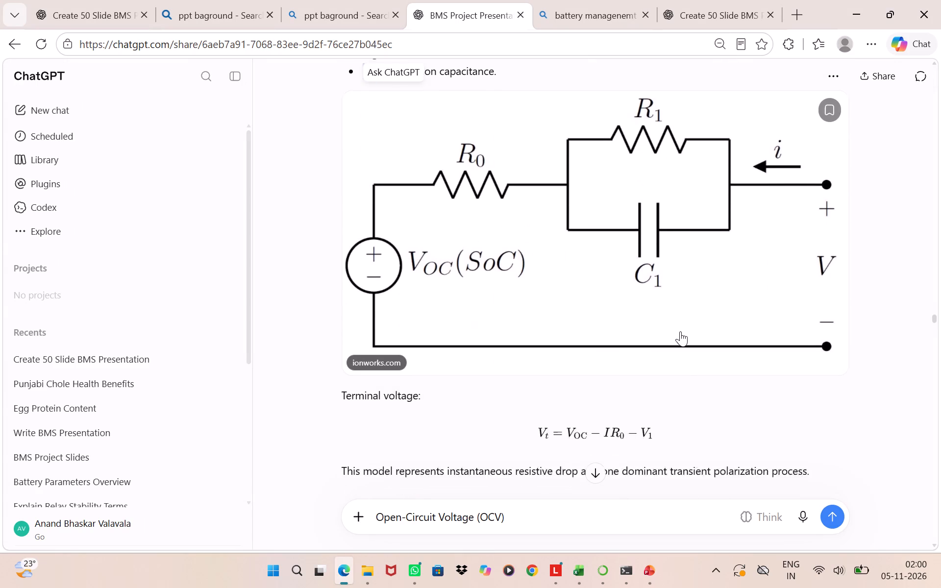
scroll(680, 331, down, 1)
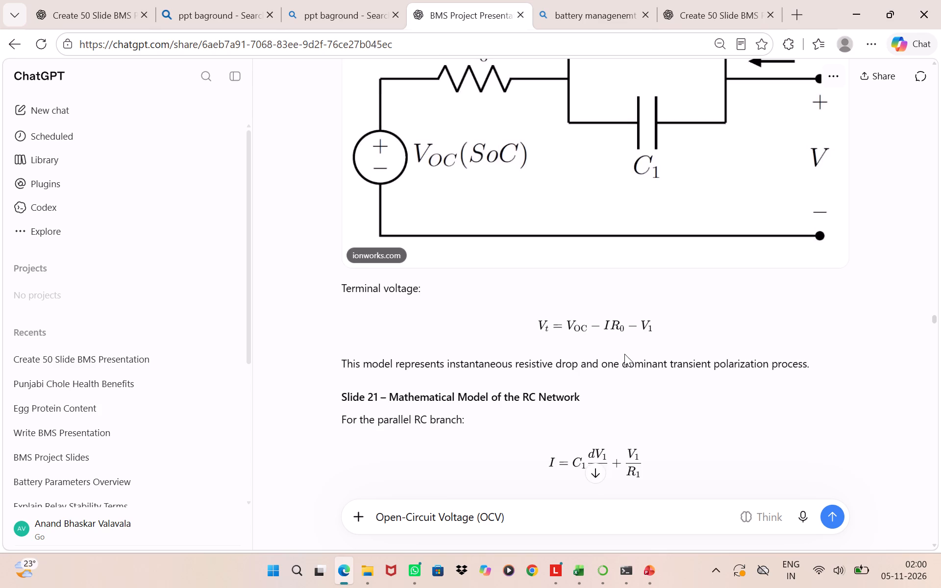
scroll(624, 354, up, 1)
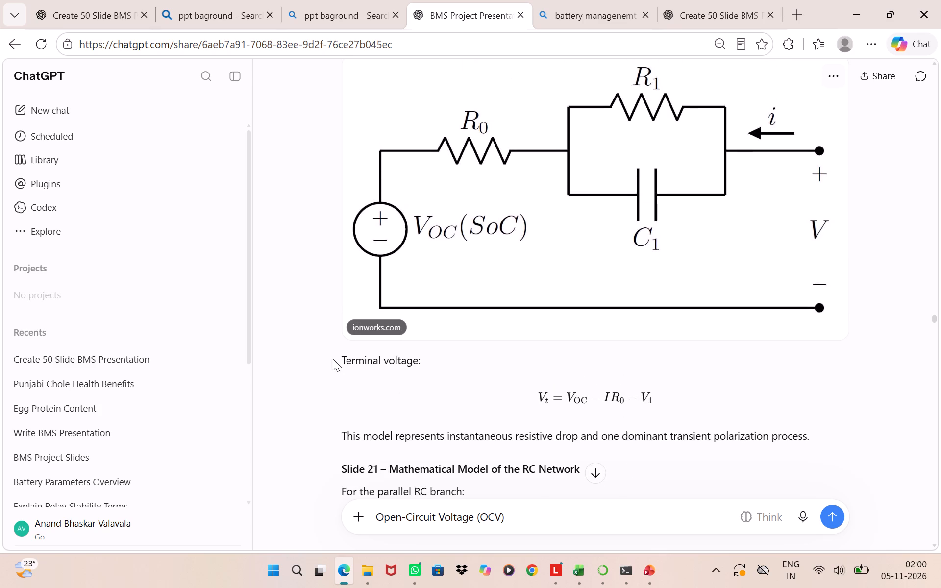
drag(347, 362, 827, 419)
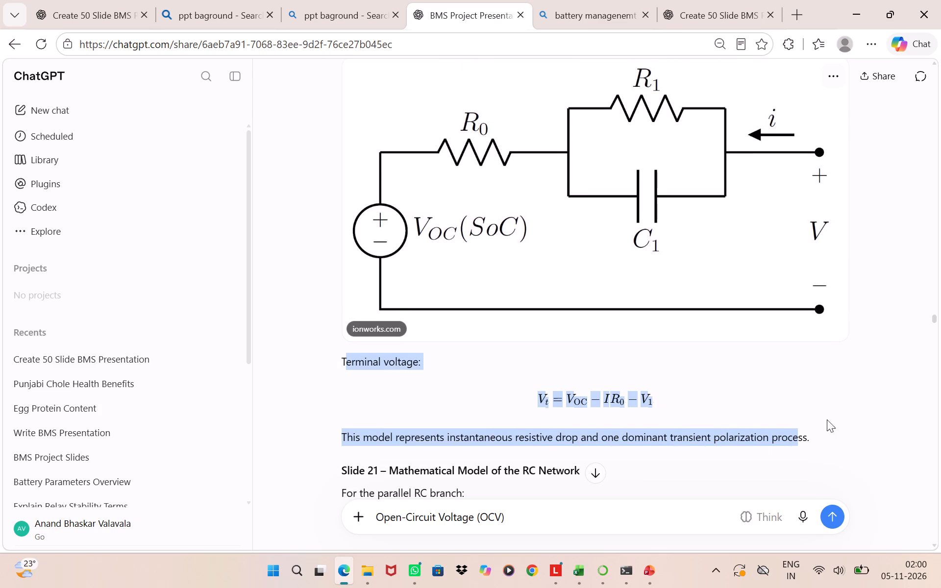
drag(827, 419, 836, 435)
key(ctrl+c)
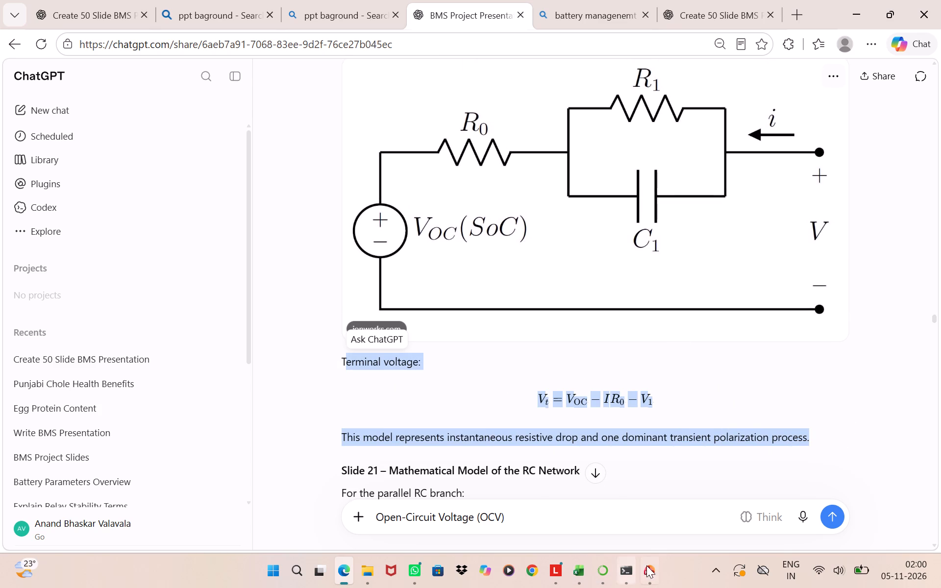
Return to slide 20 in PowerPoint and move the circuit diagram flush against the slide's left edge.
click(647, 566)
click(39, 318)
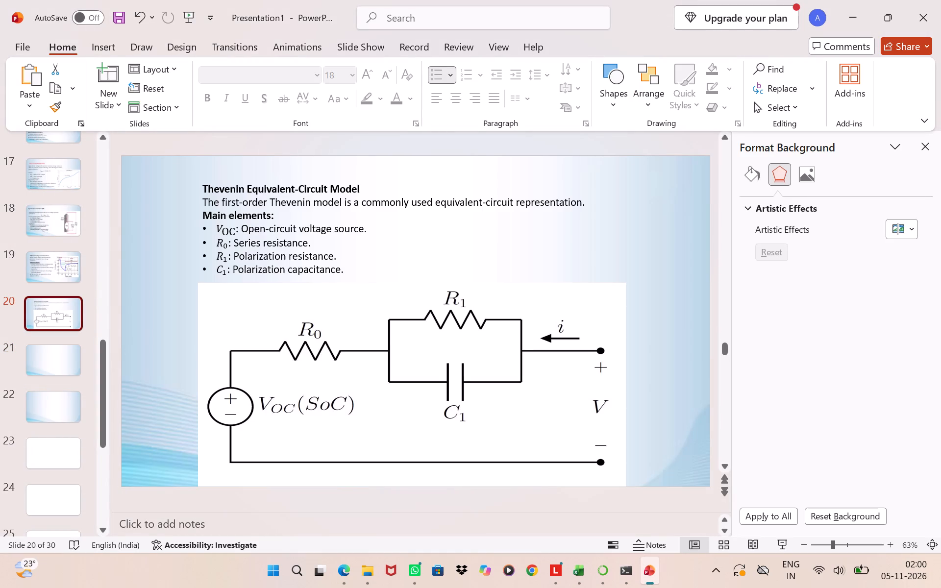
click(406, 402)
drag(405, 403, 351, 403)
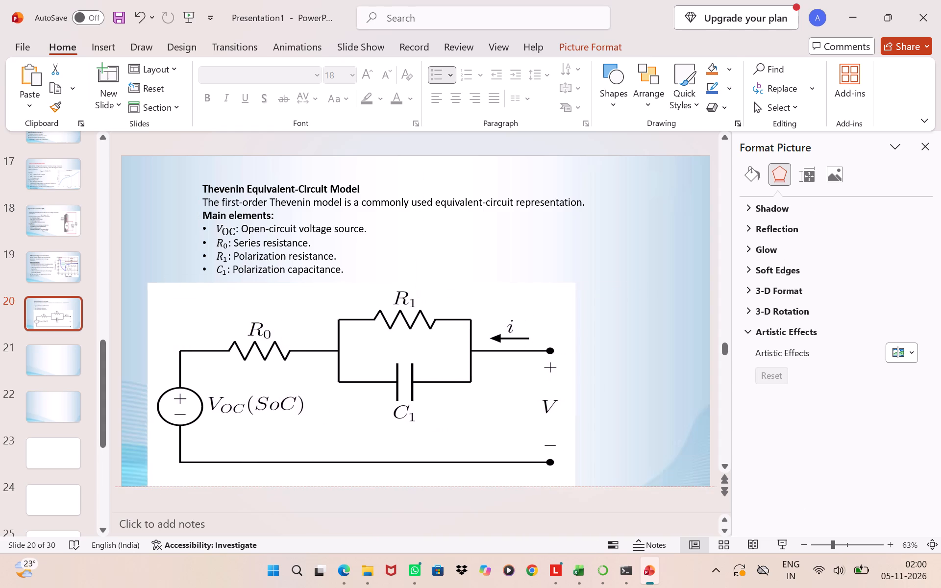
drag(351, 403, 328, 401)
Add a text box in the space beside the circuit diagram, paste the copied passage, and make its first line read "Terminal voltage:".
click(613, 111)
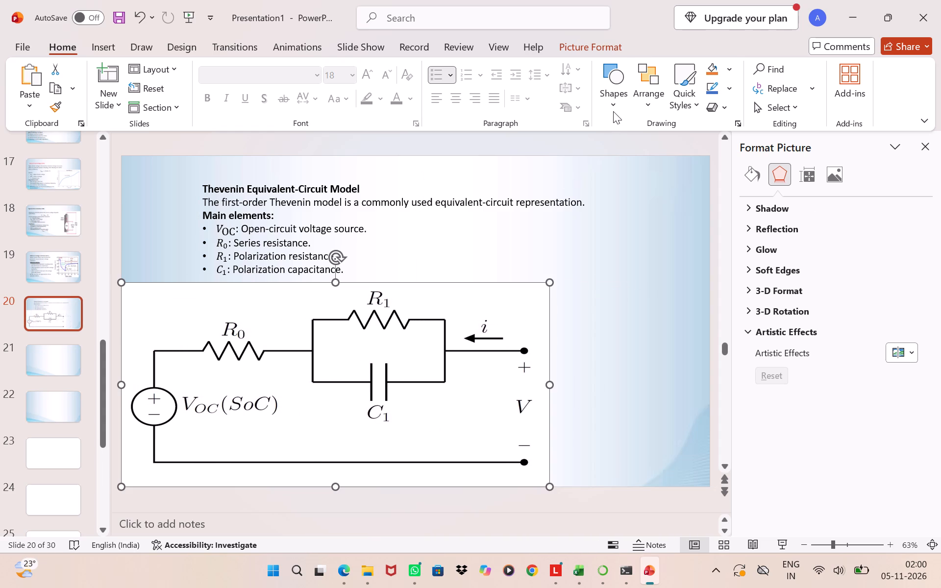
click(613, 106)
click(608, 142)
drag(566, 292, 636, 285)
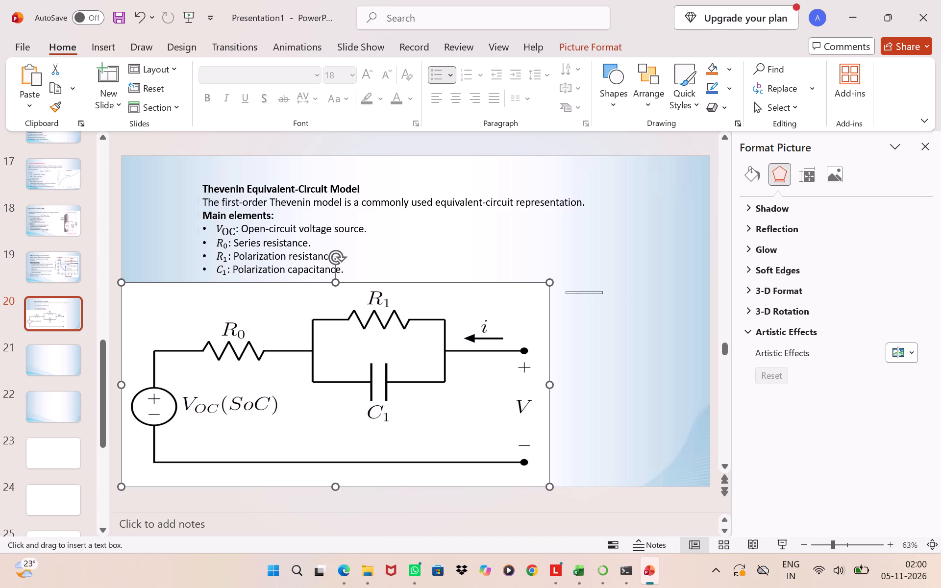
drag(636, 285, 704, 479)
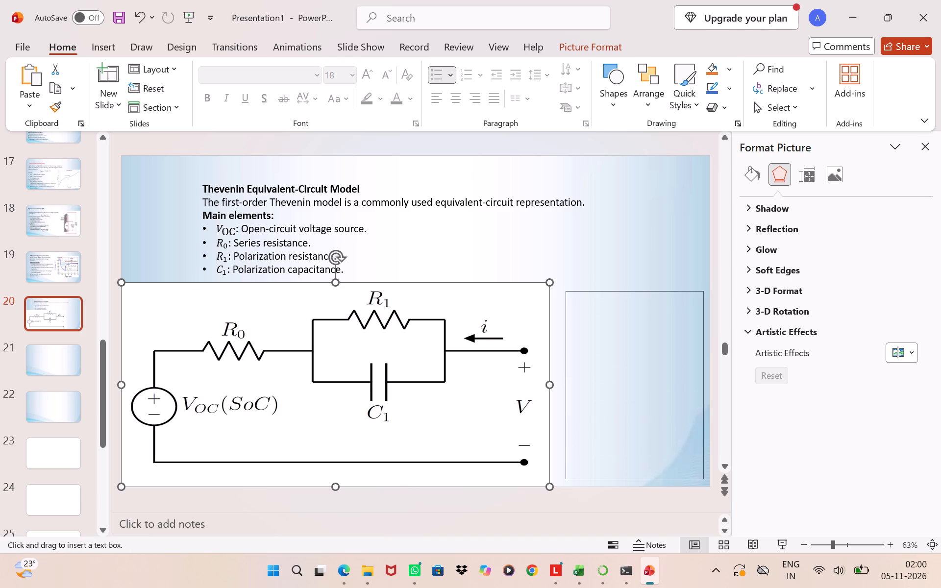
drag(704, 479, 707, 484)
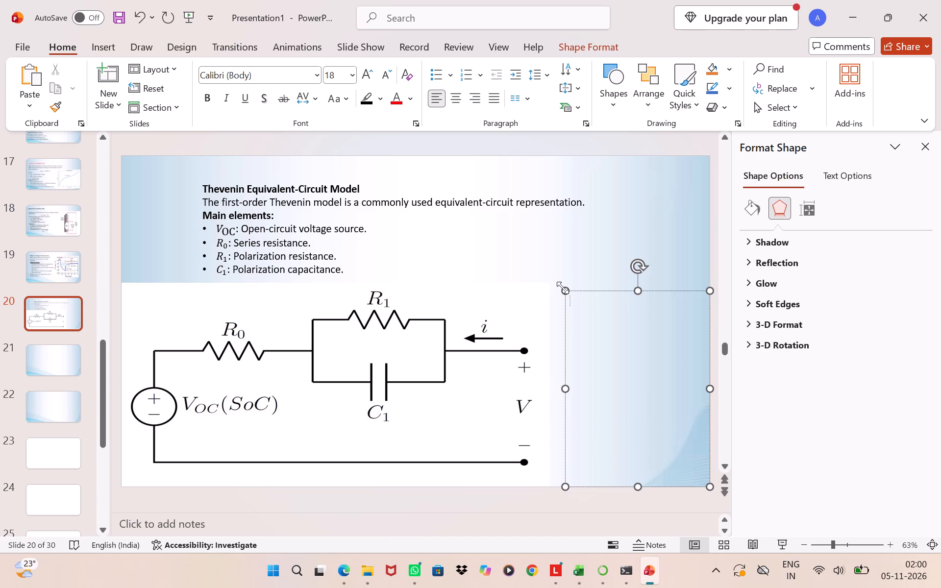
key(ctrl+v)
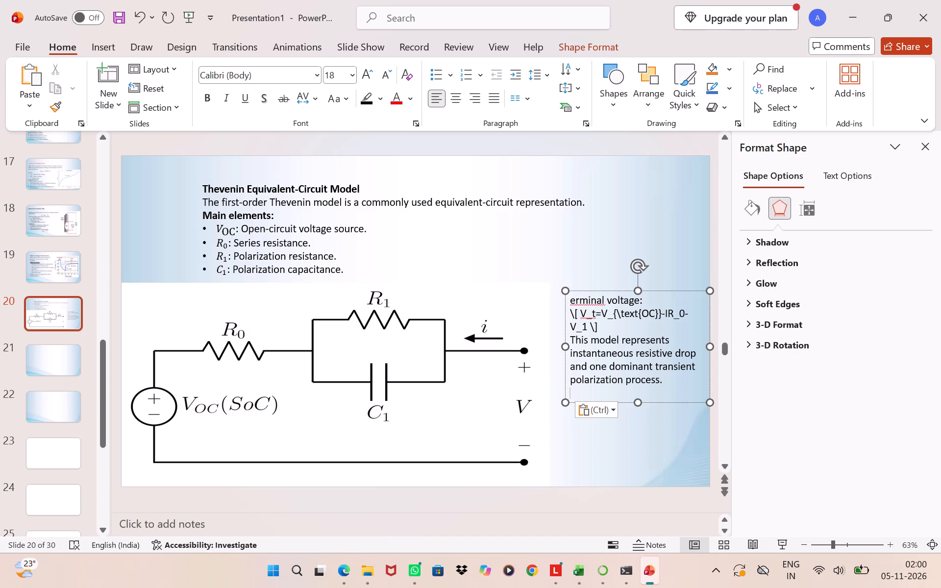
click(571, 299)
key(shift+t)
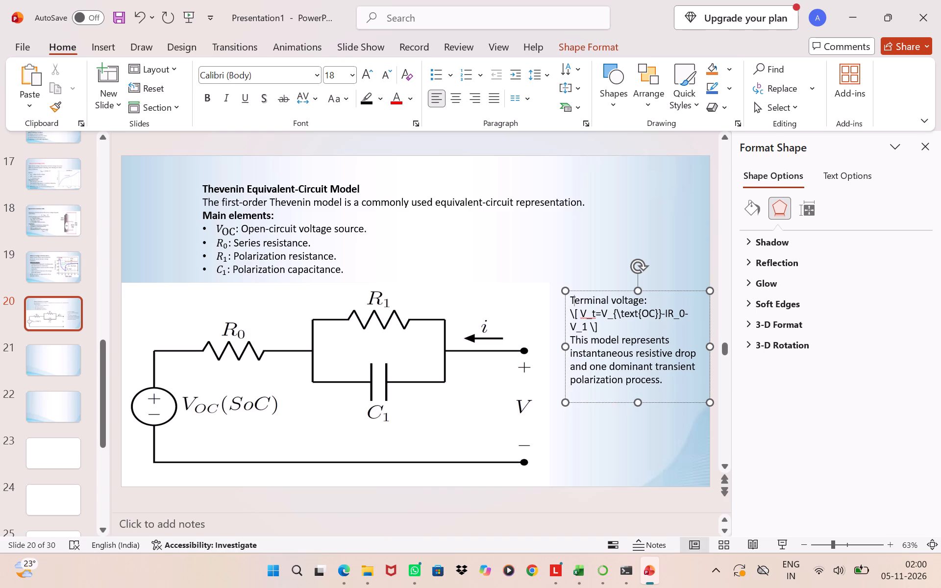
Replace the raw LaTeX line under "Terminal voltage:" on slide 20 with the formatted V_t = V_OC − IR_0 − V_1 equation copied from ChatGPT.
drag(571, 313, 600, 324)
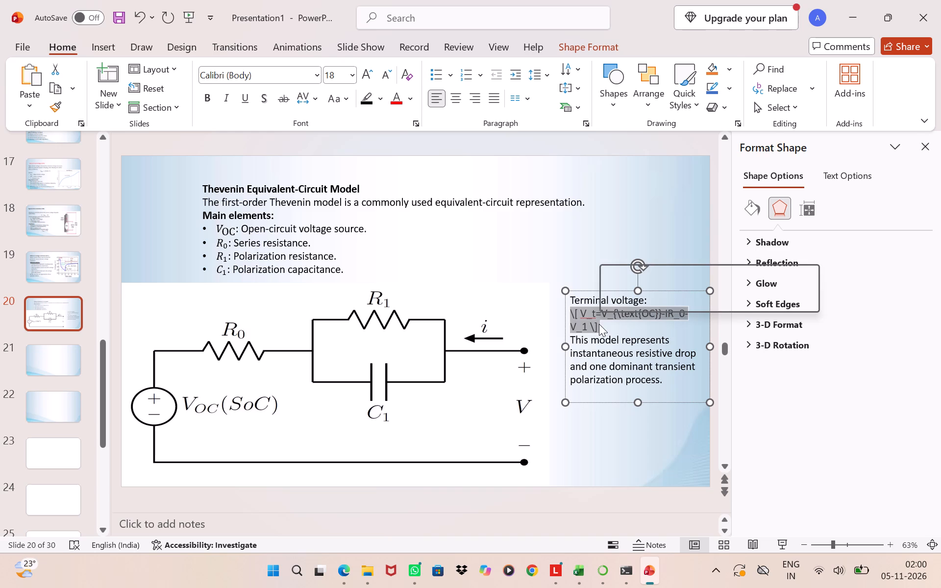
key(BackSpace)
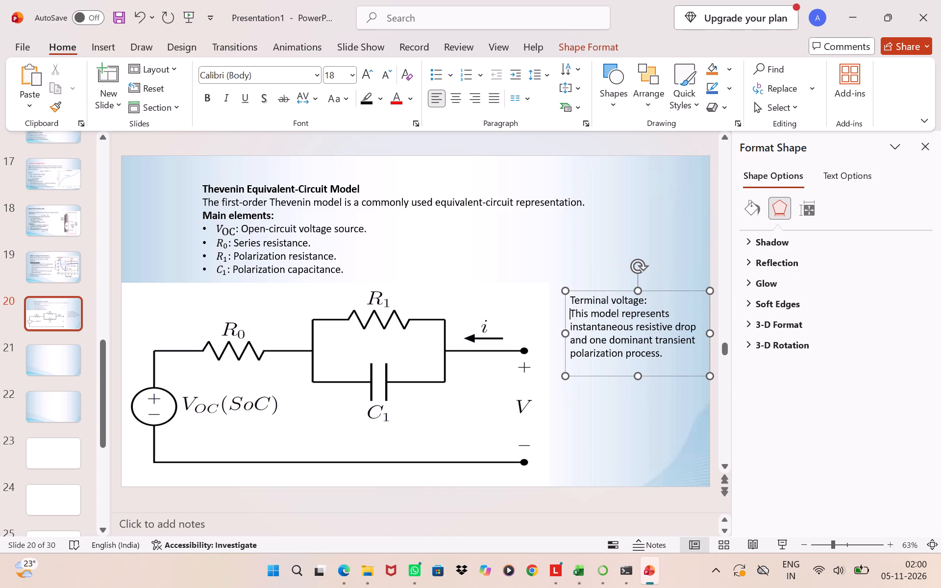
key(Return)
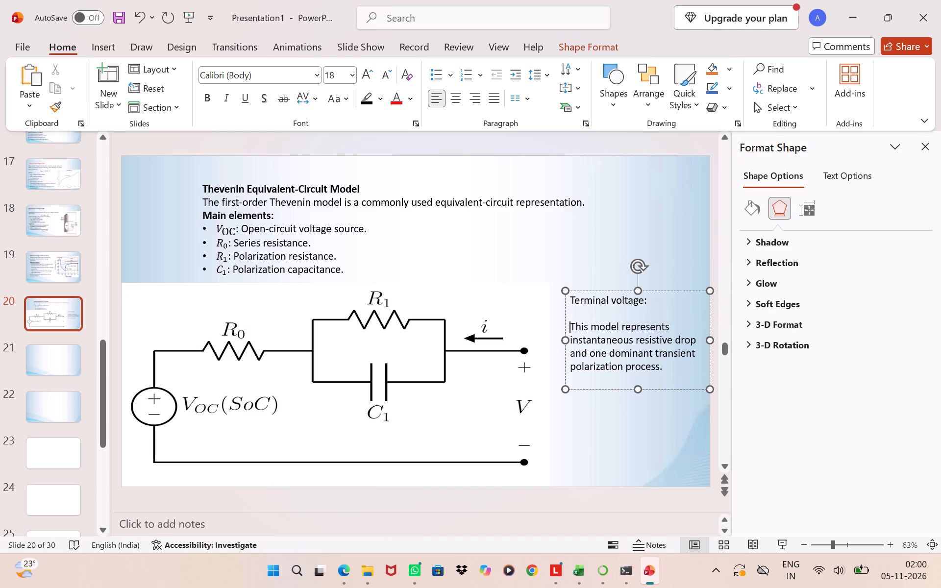
key(Up)
click(352, 576)
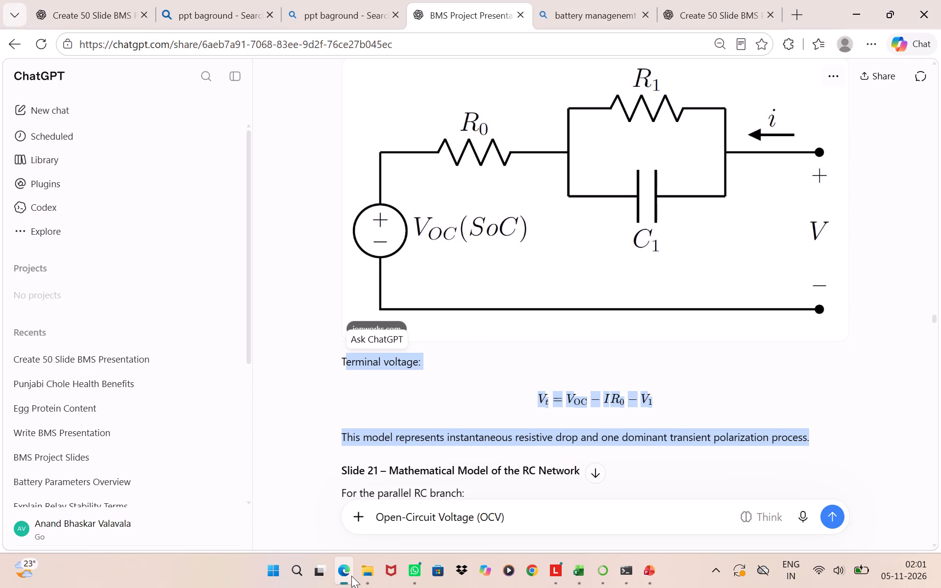
click(517, 390)
drag(539, 398, 553, 402)
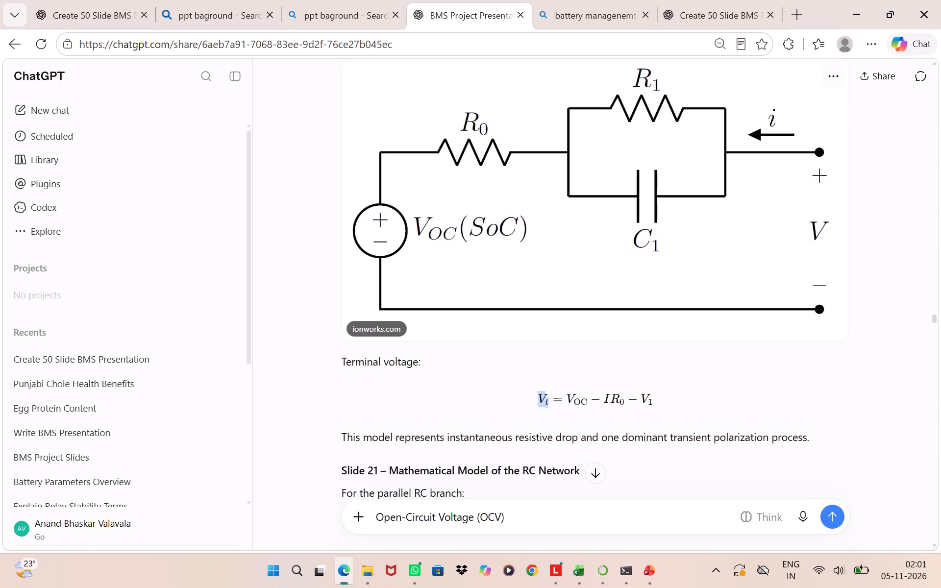
drag(553, 402, 697, 392)
key(ctrl+c)
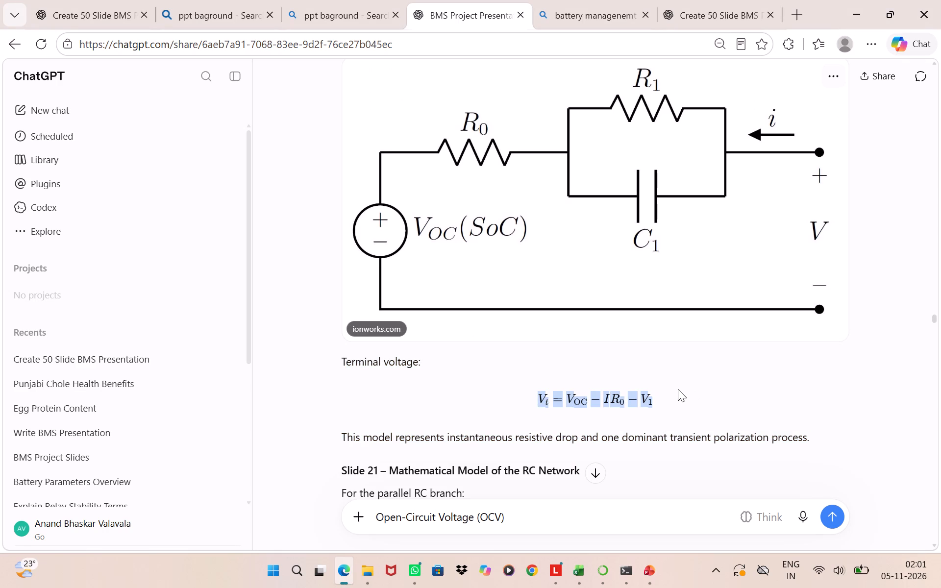
click(652, 568)
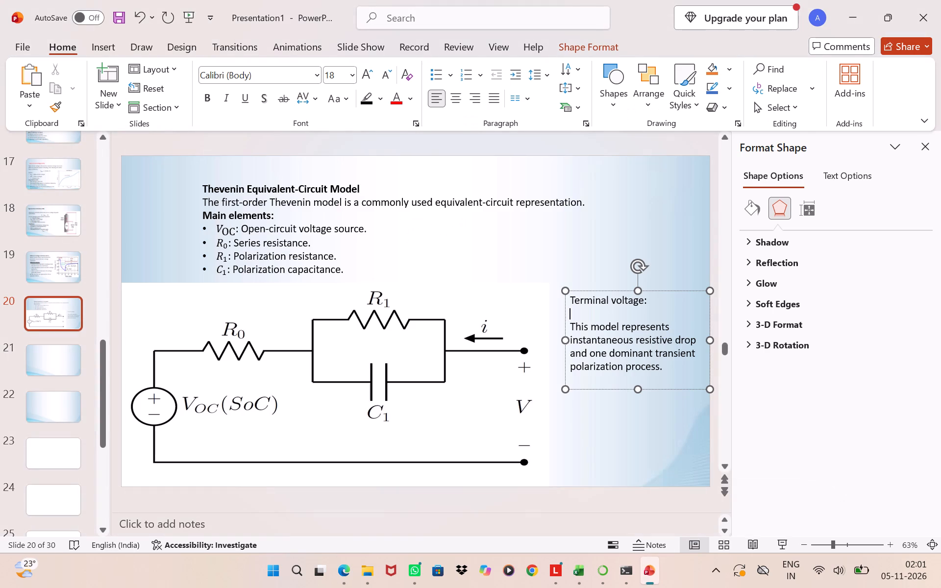
key(ctrl+v)
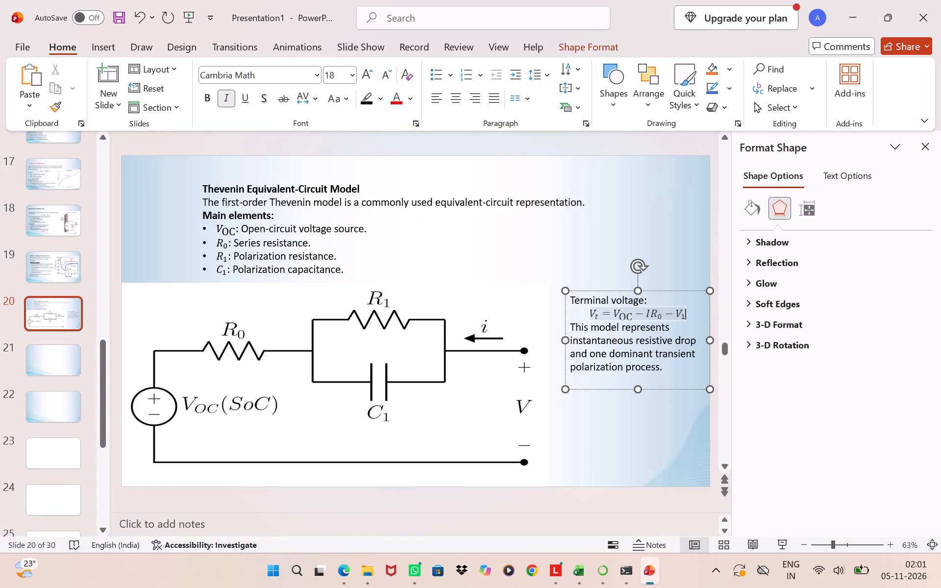
Make the "Terminal voltage:" heading beside the circuit diagram bold.
drag(653, 298, 573, 300)
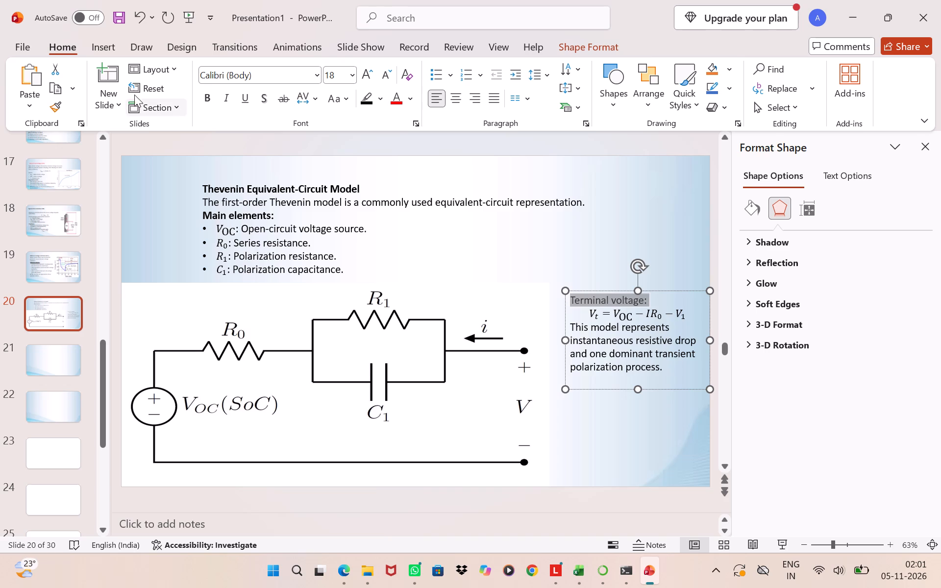
click(210, 95)
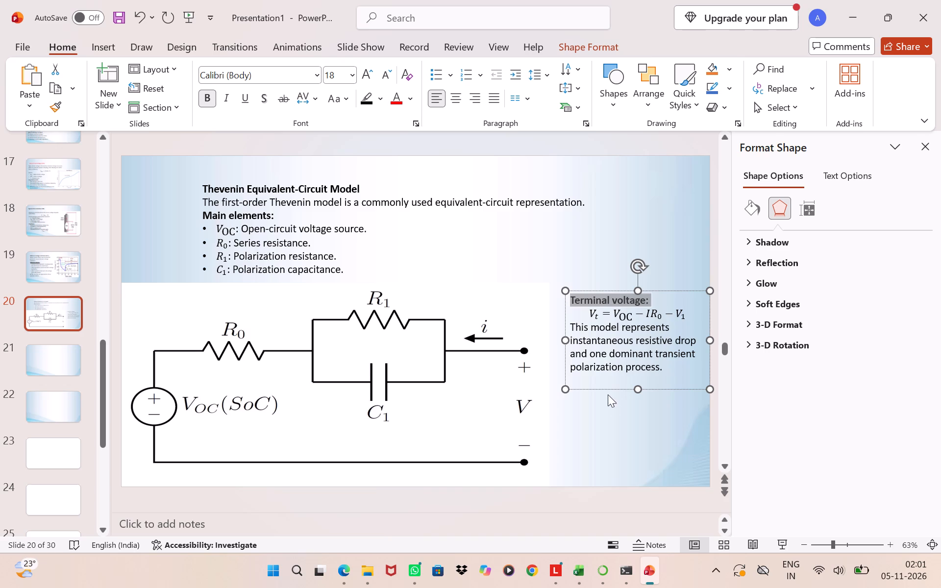
click(620, 404)
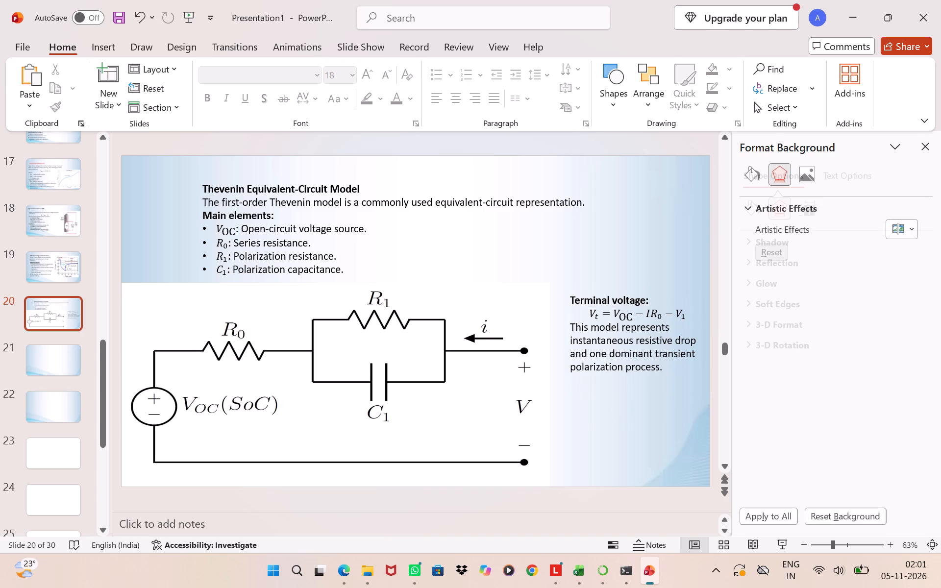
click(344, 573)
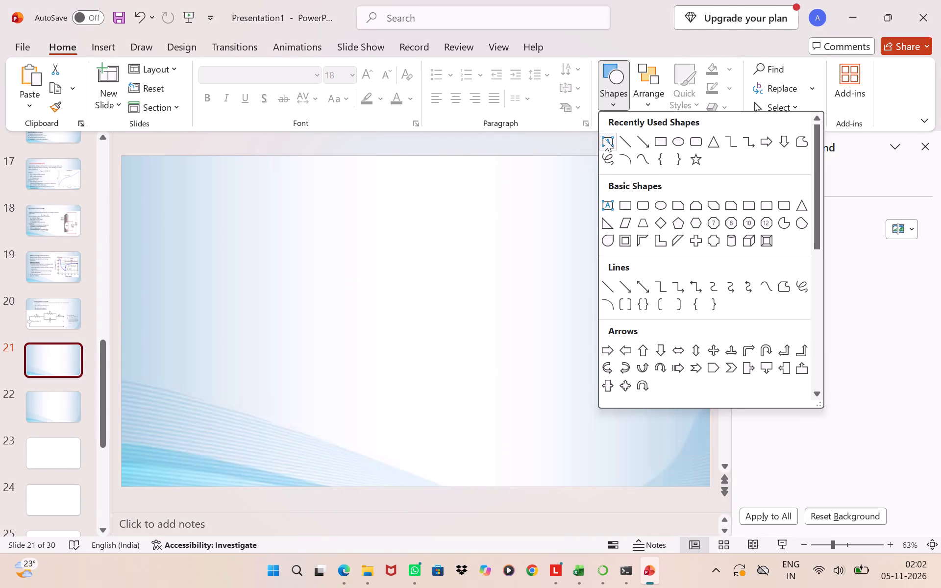
click(605, 139)
drag(146, 190, 354, 243)
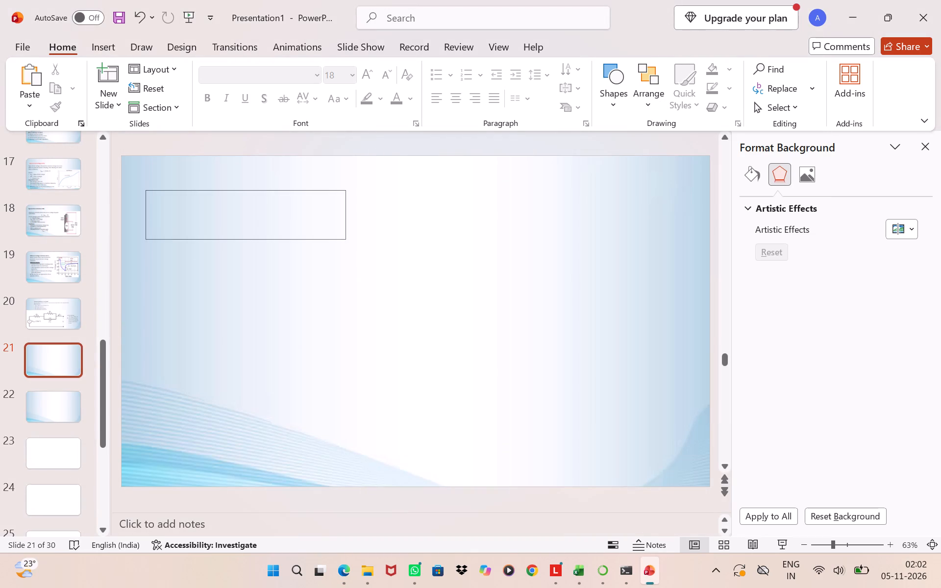
drag(354, 243, 694, 471)
key(ctrl+v)
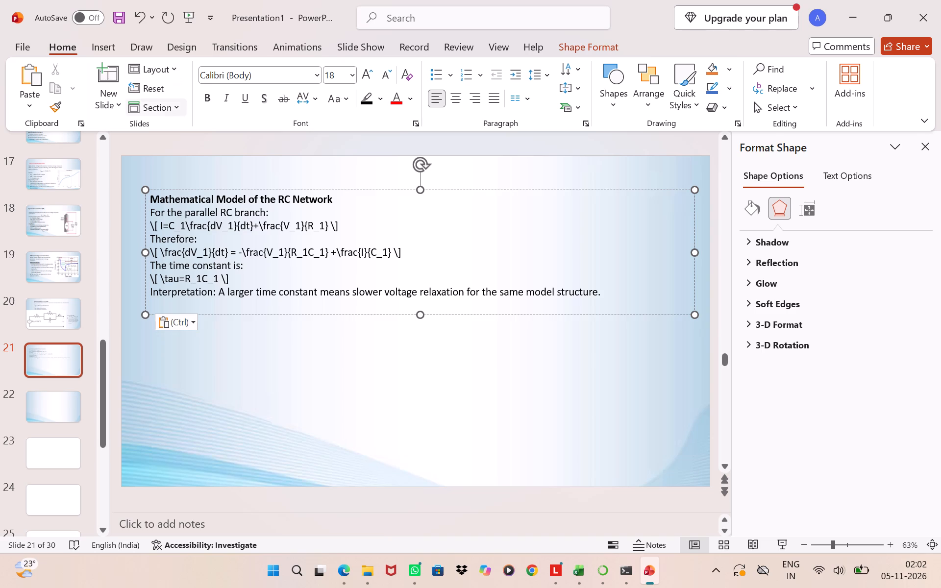
Shift the pasted text box on slide 21 slightly up and to the right.
drag(149, 199, 155, 197)
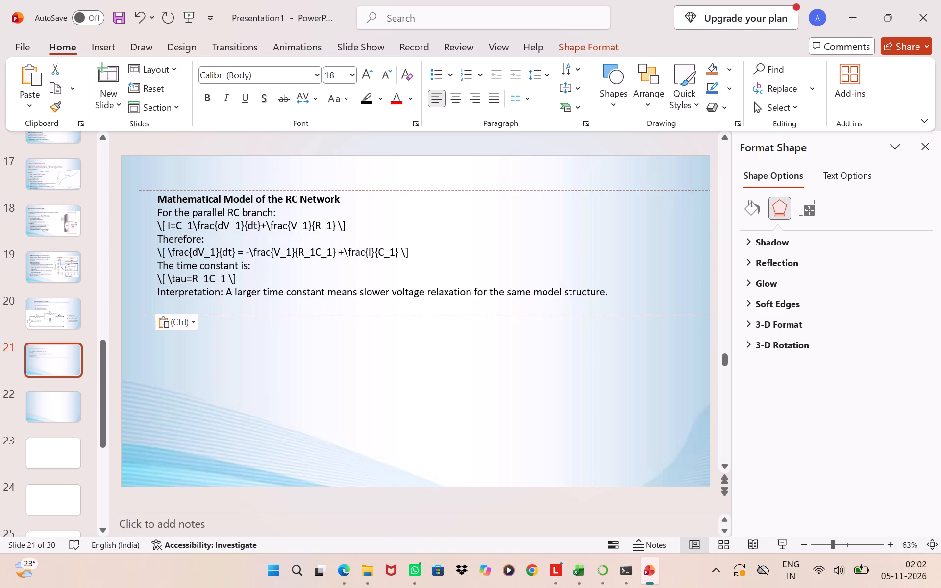
drag(155, 197, 159, 190)
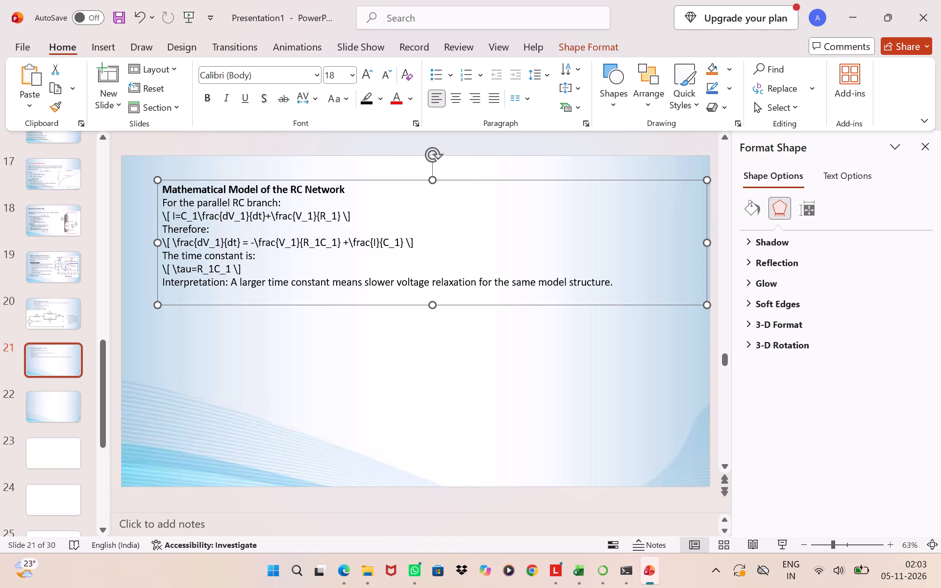
drag(162, 214, 359, 208)
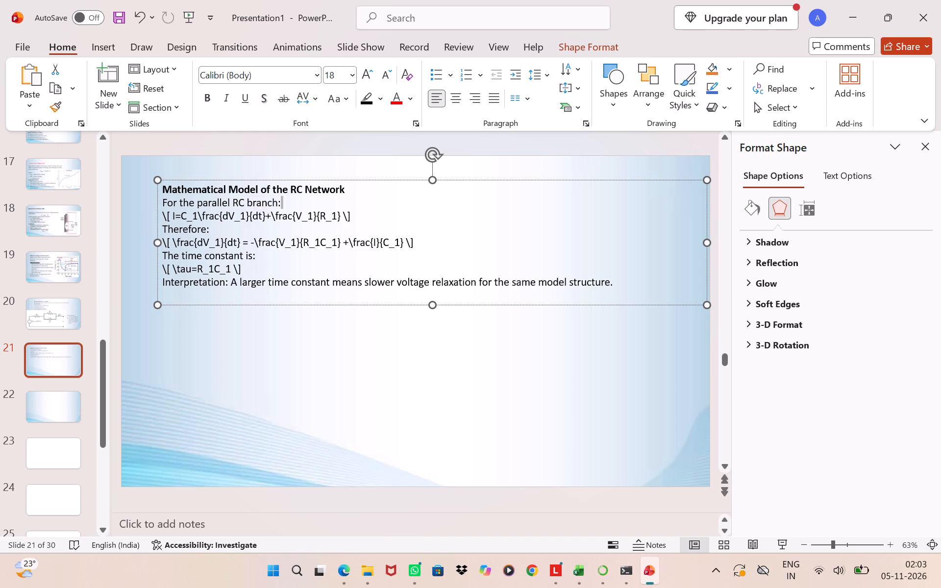
drag(359, 208, 365, 220)
key(BackSpace)
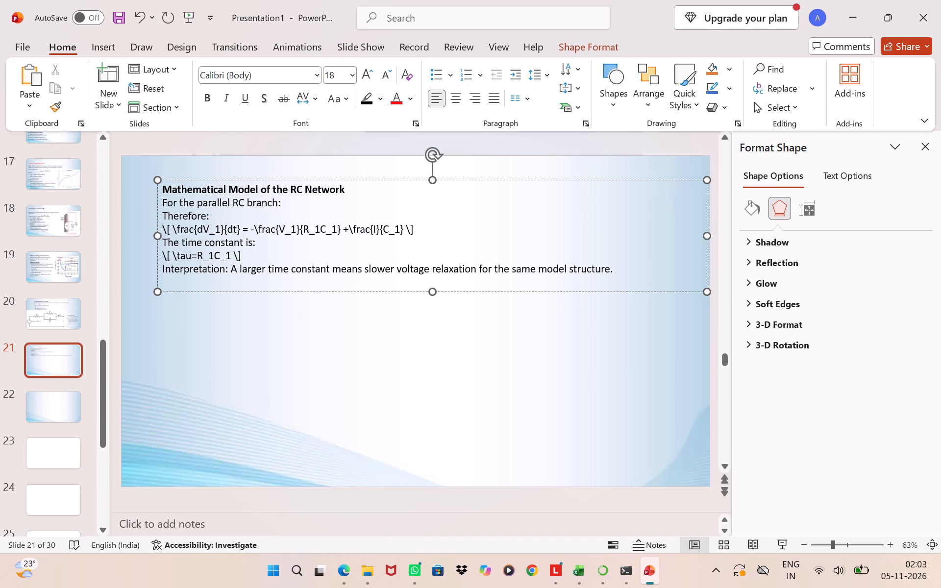
key(Return)
key(Up)
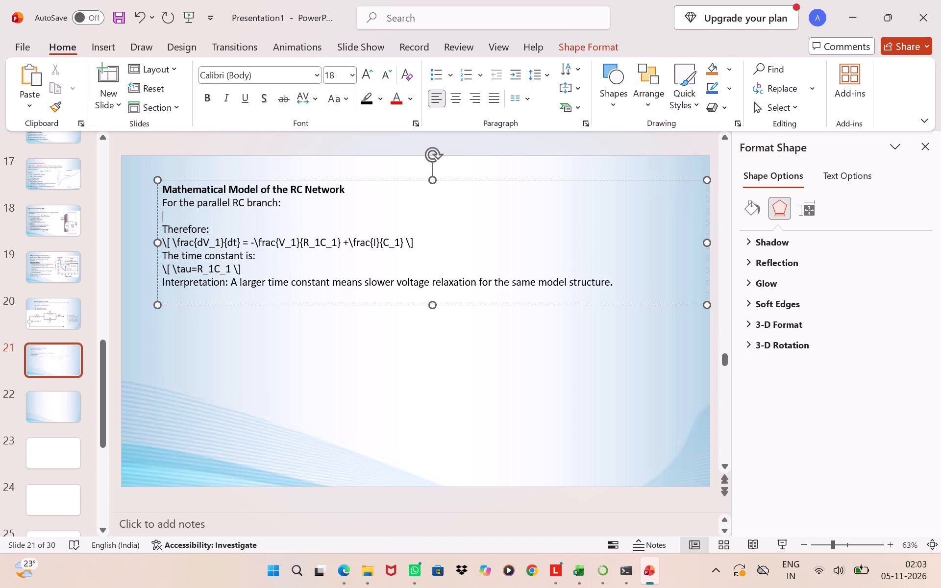
click(336, 575)
click(342, 578)
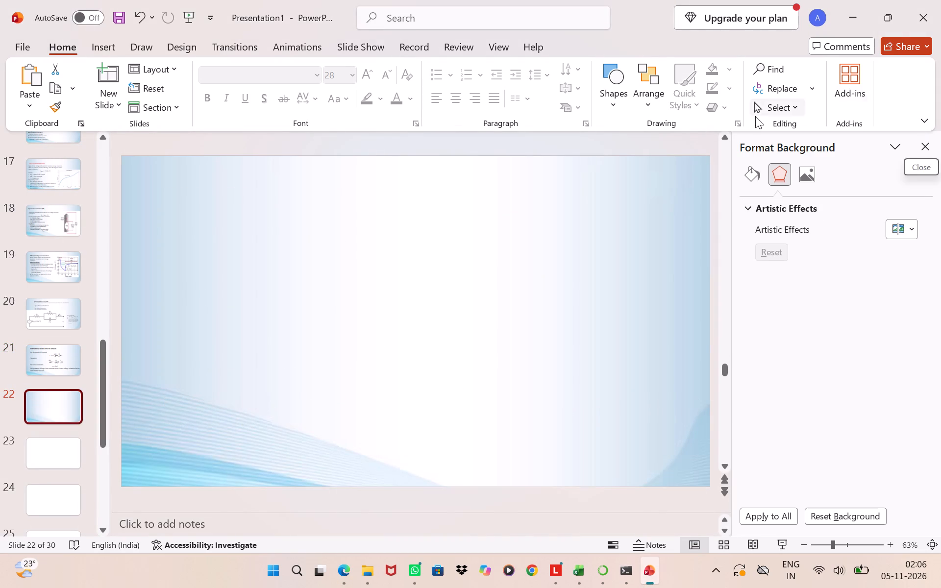
click(617, 104)
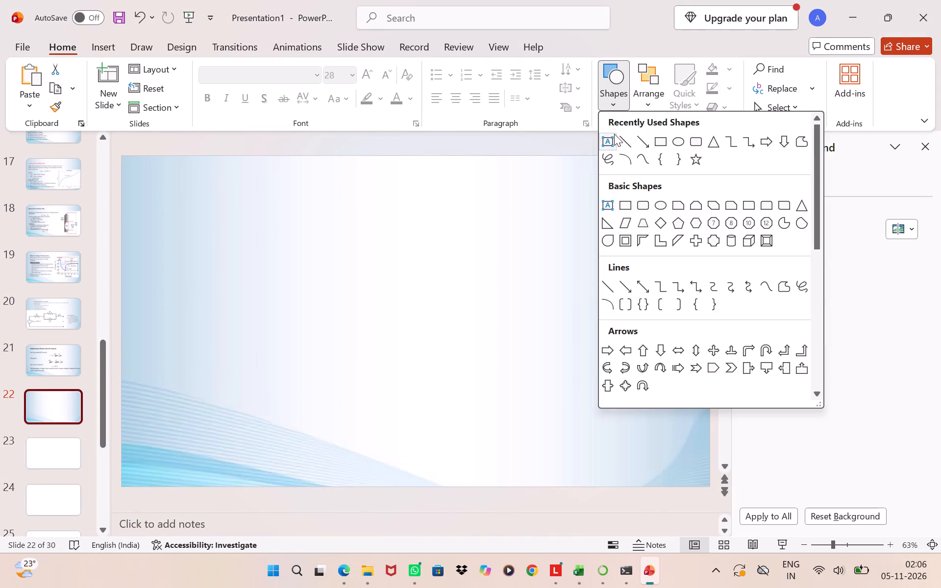
click(608, 137)
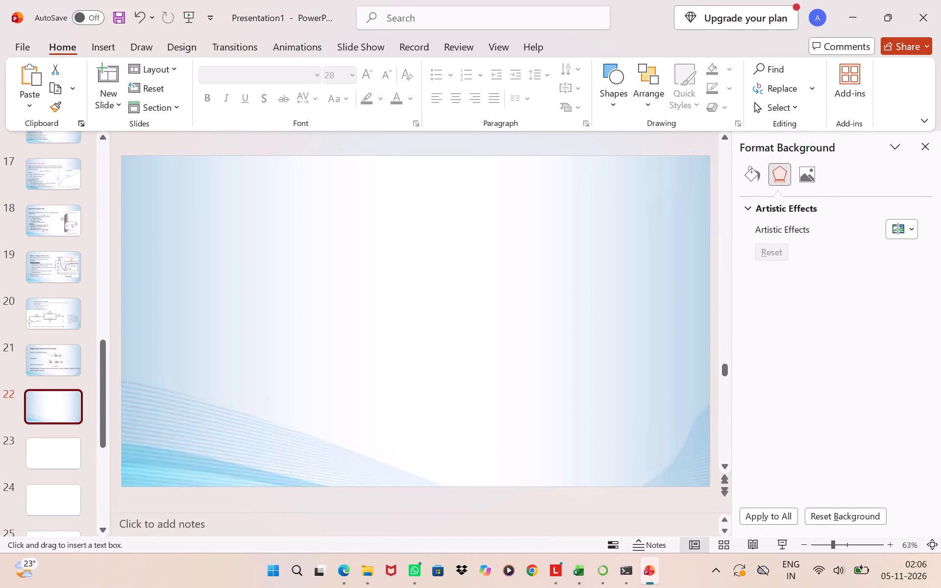
drag(146, 178, 576, 318)
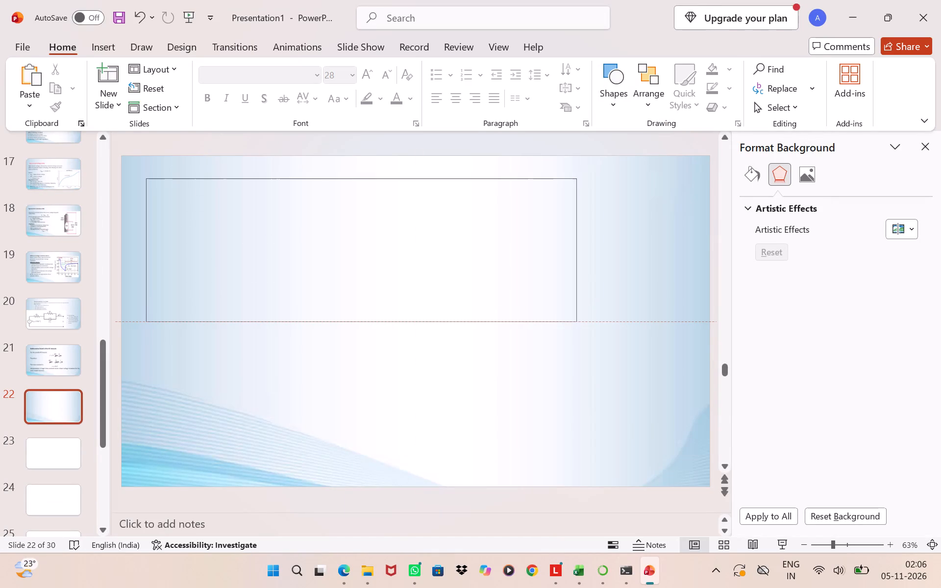
drag(576, 318, 645, 326)
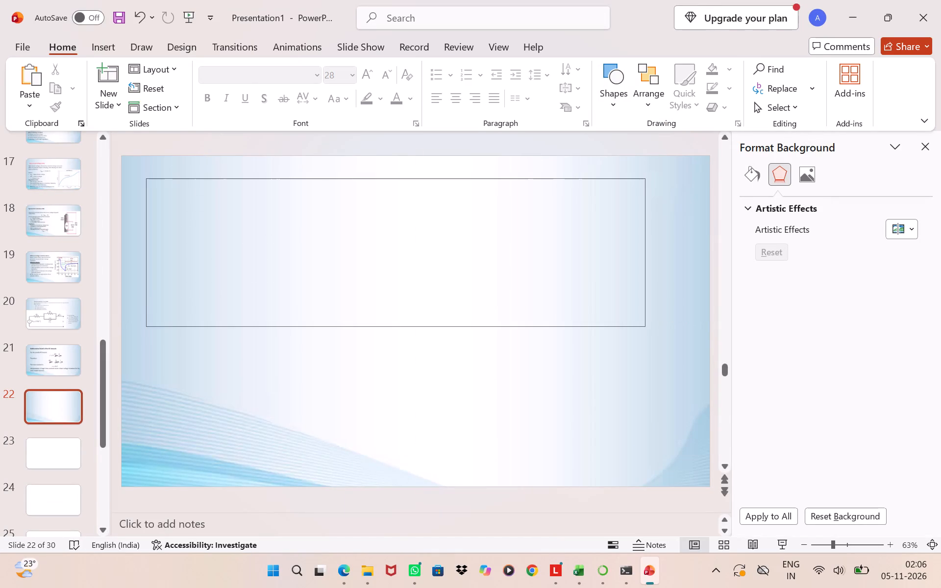
drag(645, 326, 645, 327)
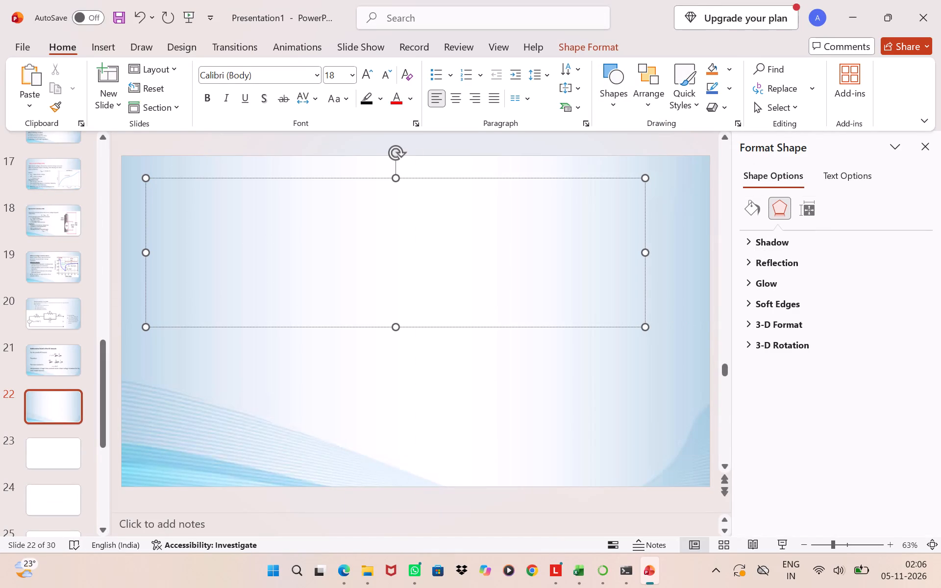
key(ctrl+v)
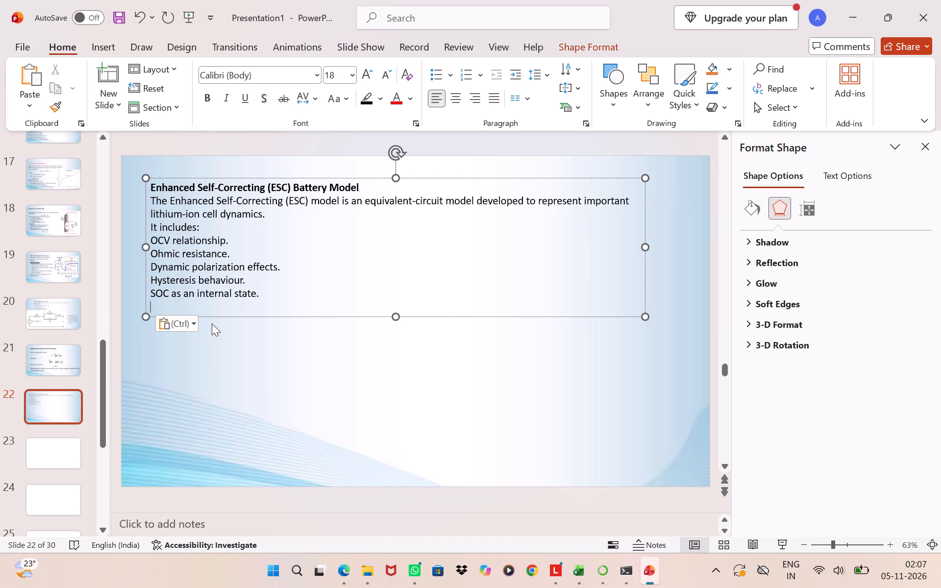
click(221, 378)
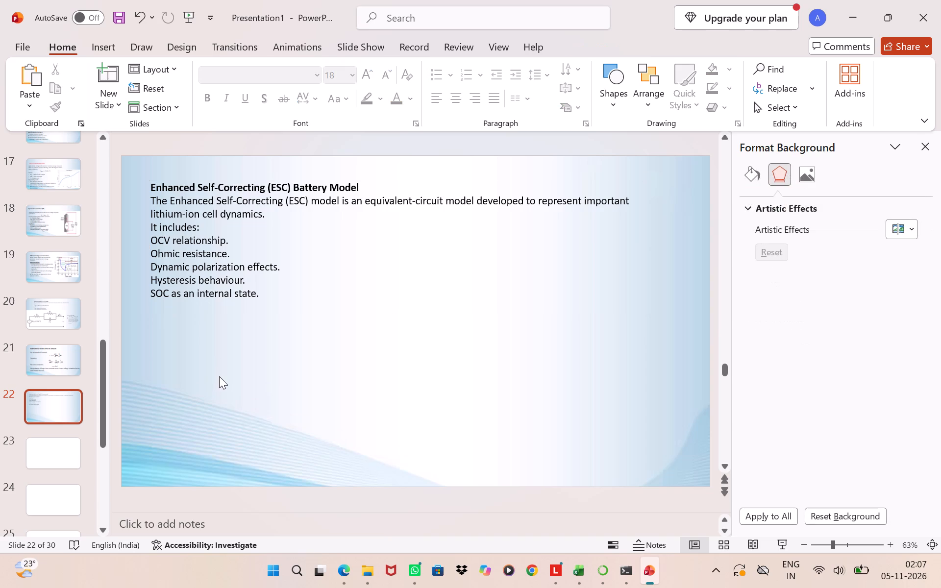
Copy the full ESC equivalent-circuit image from ChatGPT's Slide 22 section and paste it onto slide 22 in PowerPoint.
click(343, 571)
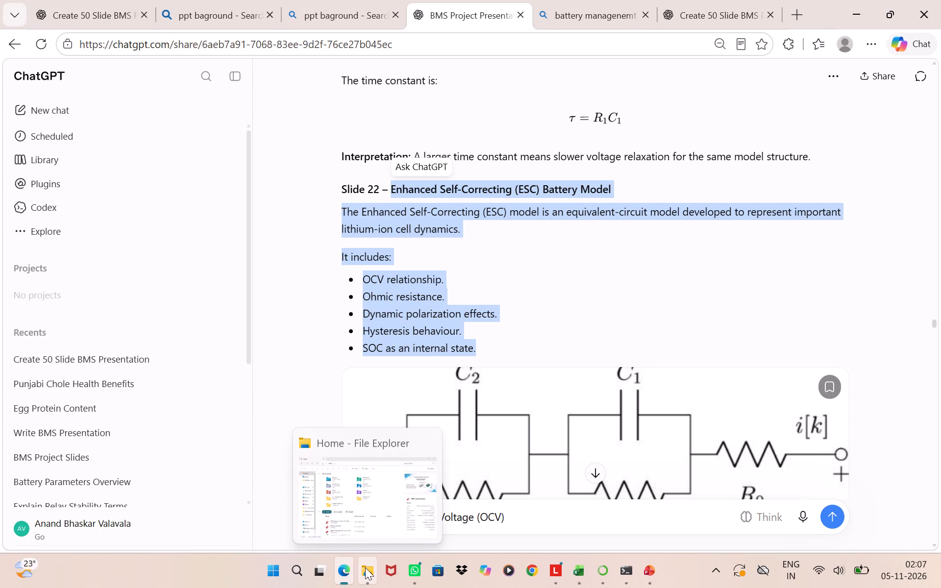
scroll(391, 566, down, 1)
scroll(518, 398, down, 1)
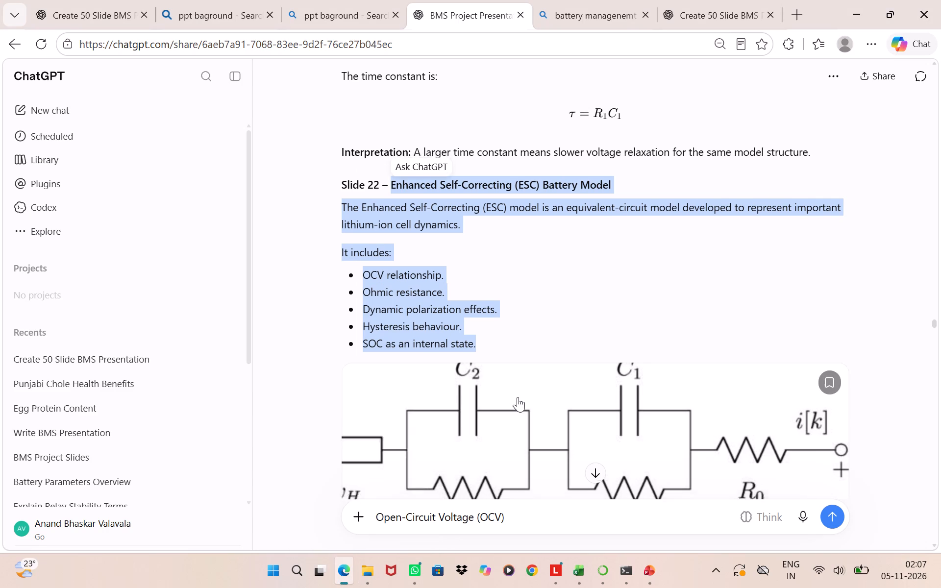
scroll(518, 397, down, 3)
right_click(518, 289)
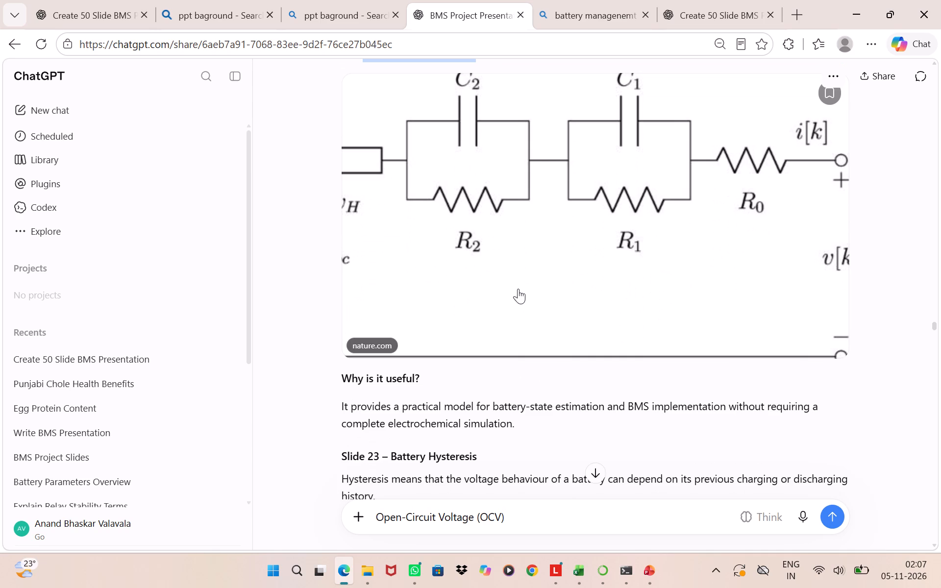
click(456, 293)
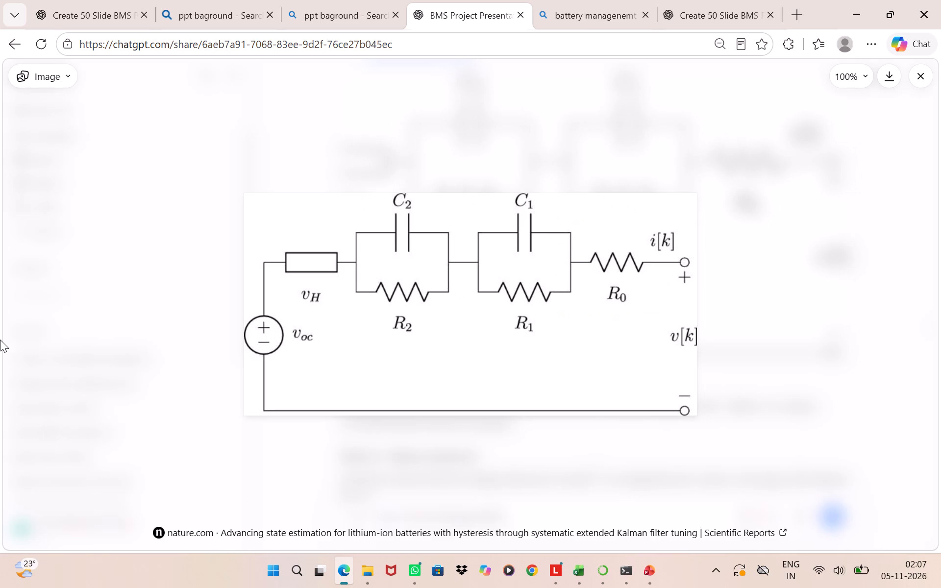
right_click(565, 298)
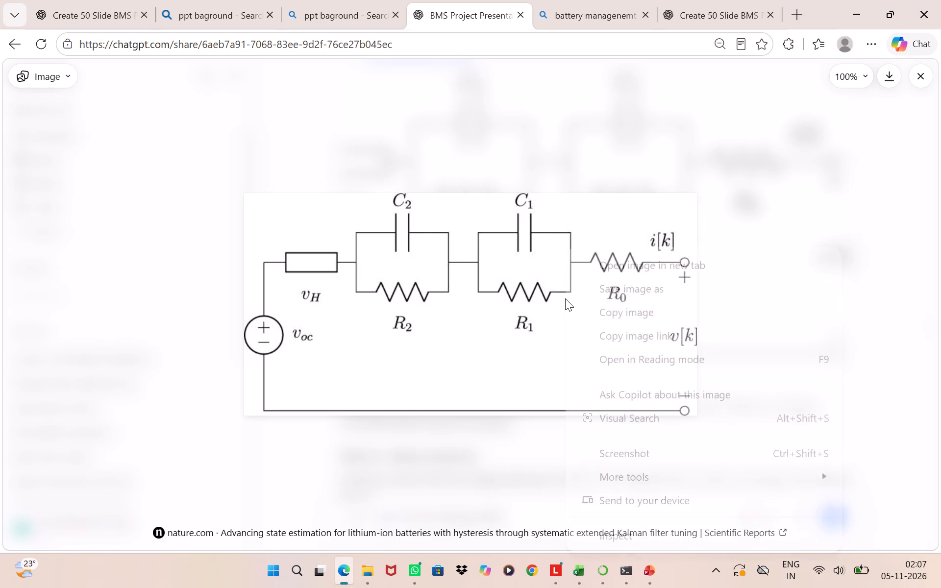
click(620, 307)
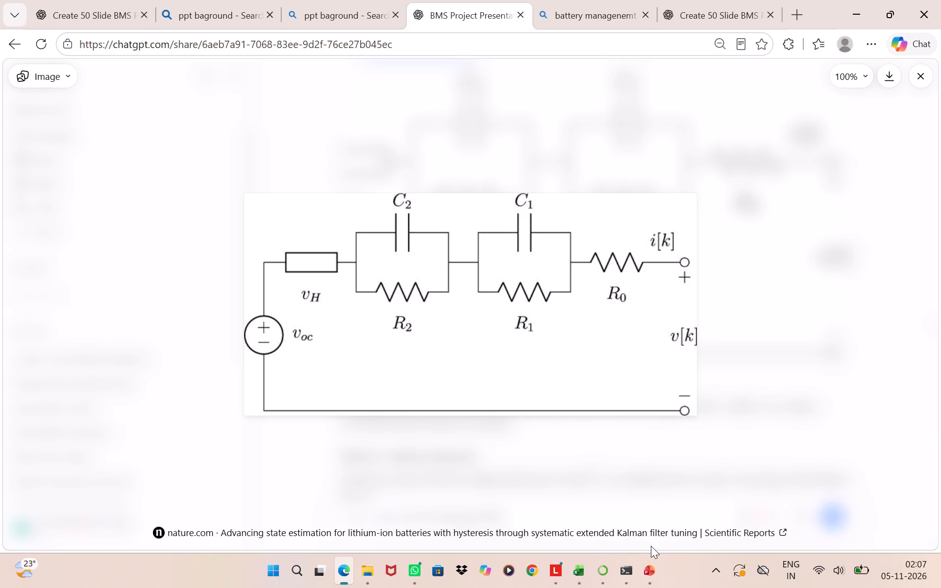
click(646, 565)
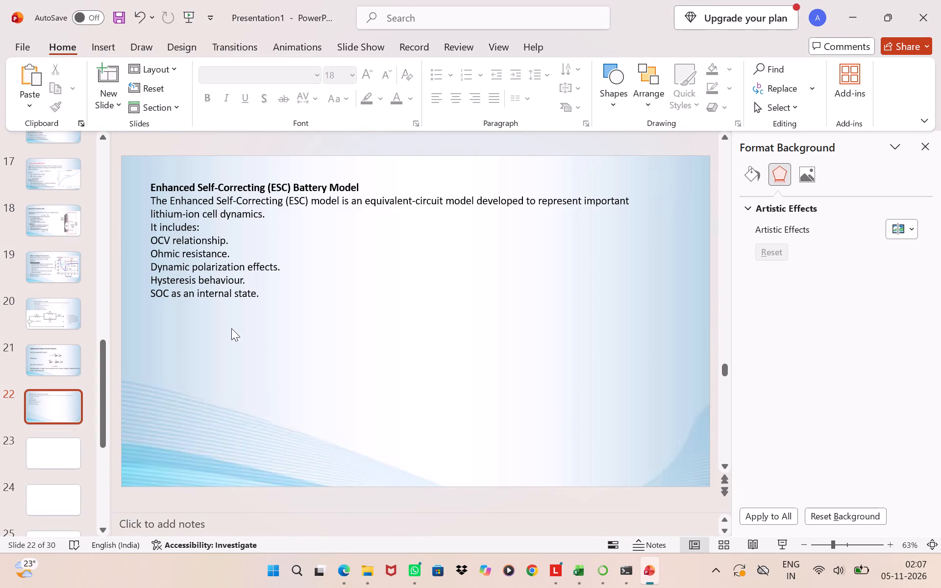
click(328, 280)
click(353, 353)
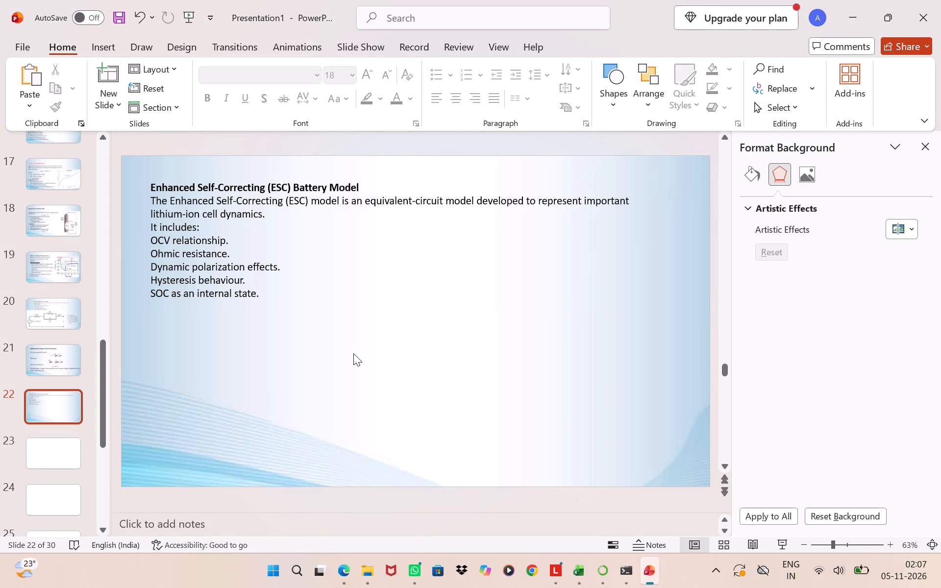
key(ctrl+v)
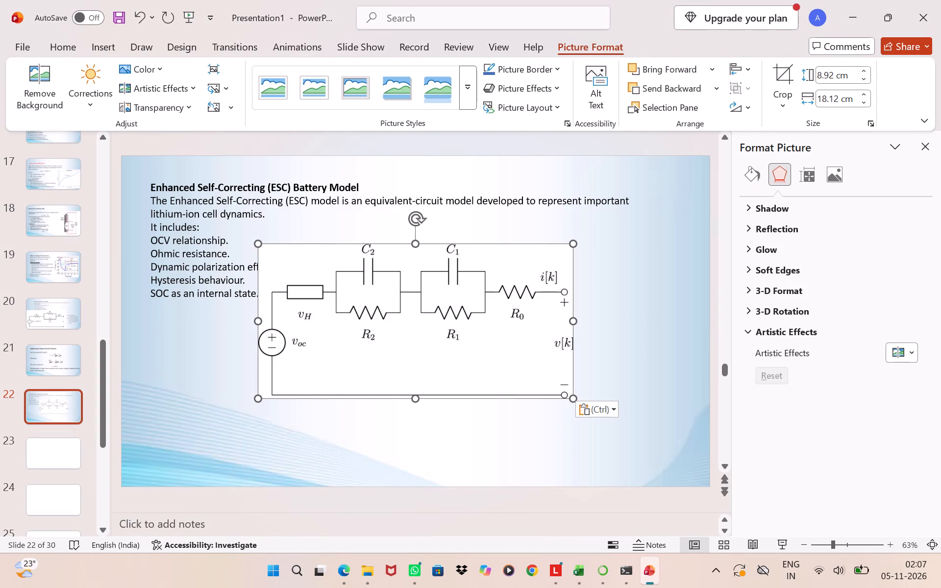
Stretch the circuit picture to about 12.76 cm high and place it in the slide's lower-right area, clear of the bullet text.
drag(416, 398, 422, 454)
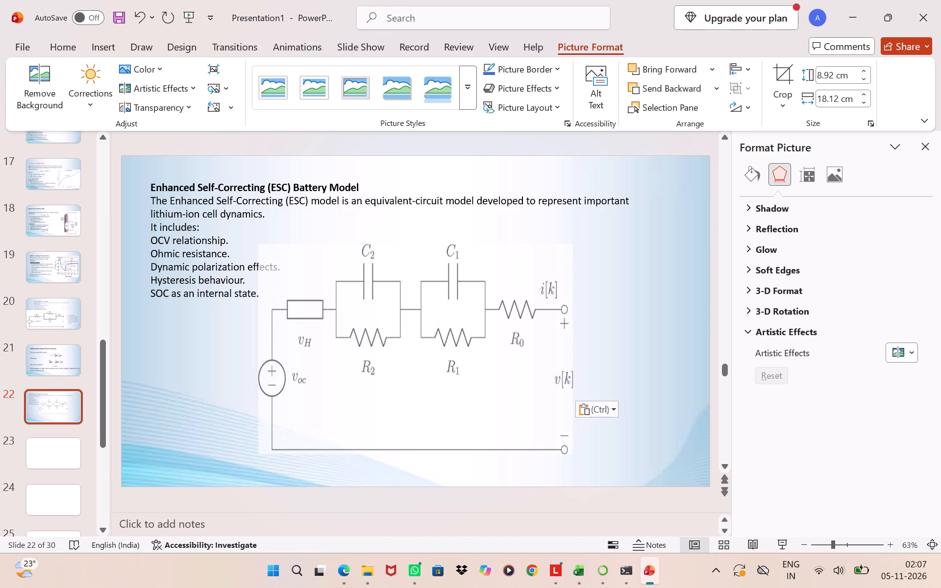
drag(422, 454, 422, 452)
drag(416, 377, 520, 398)
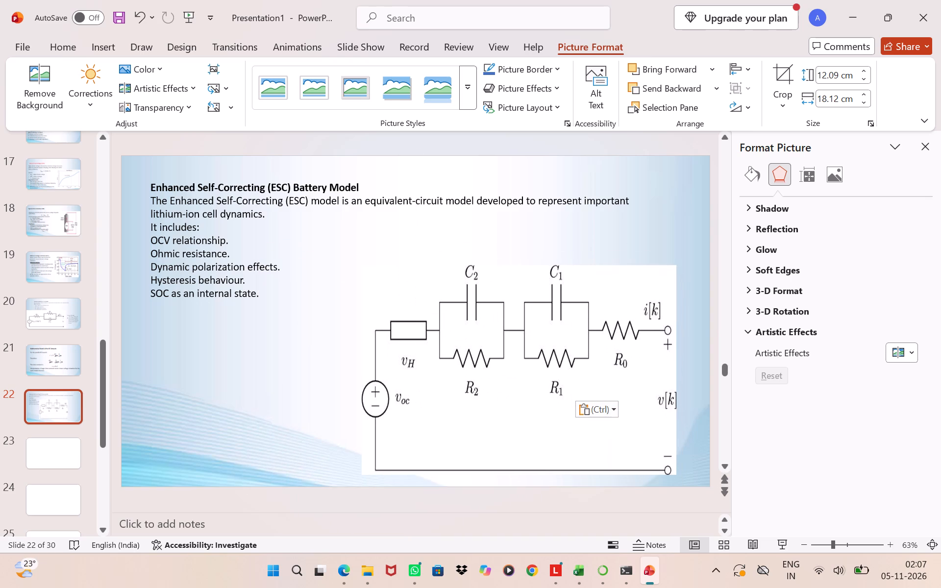
drag(520, 398, 523, 396)
drag(526, 264, 526, 252)
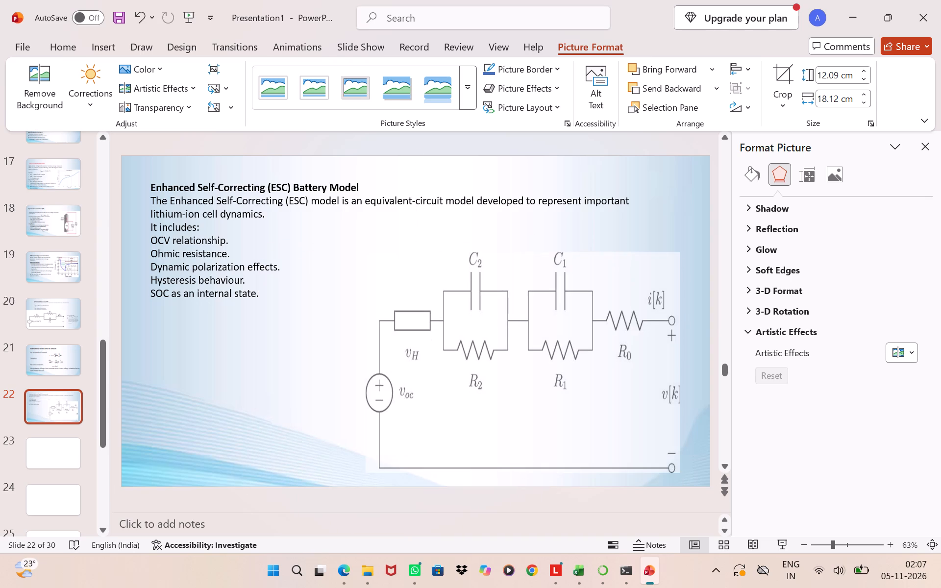
drag(526, 252, 526, 250)
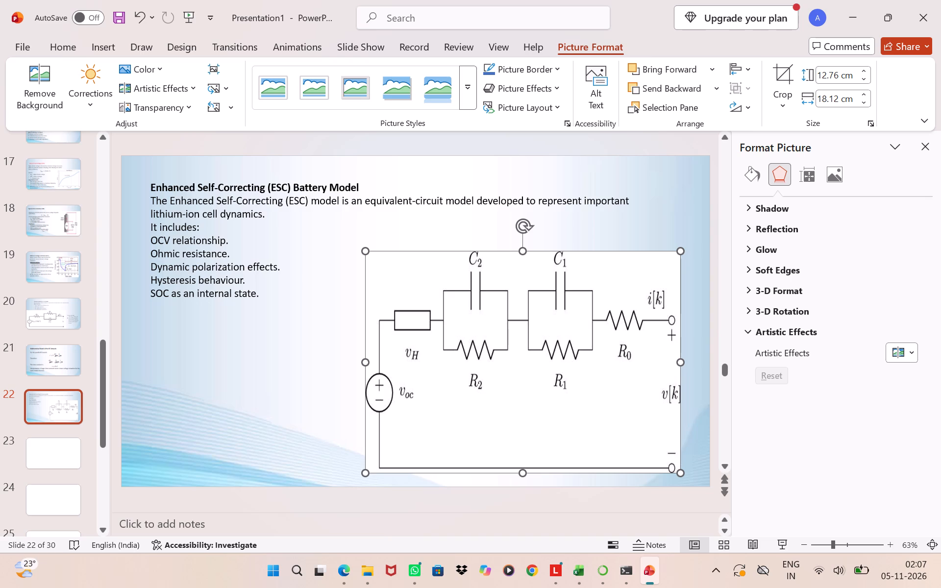
Set the font size of slide 22's text, from the heading through "SOC as an internal state", to 28.
click(149, 186)
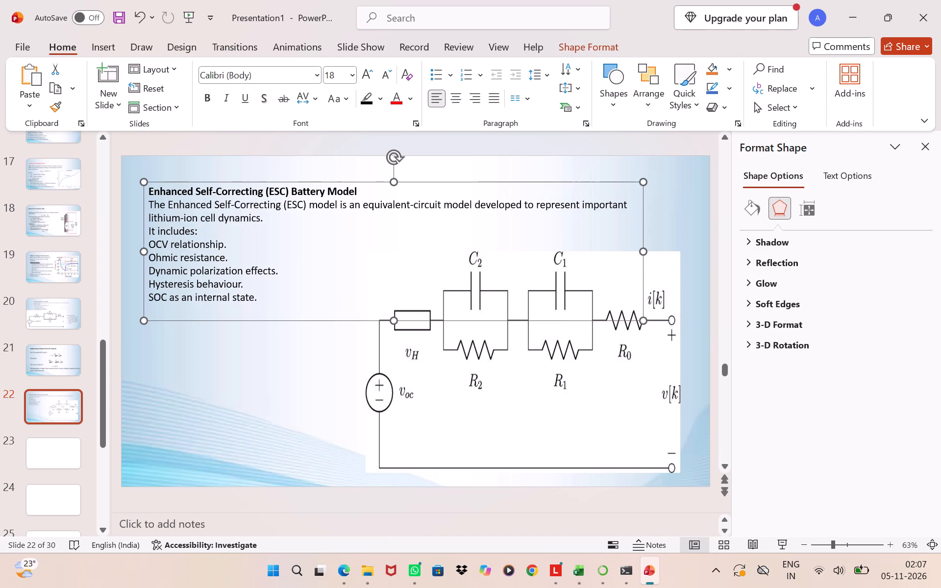
drag(149, 192, 246, 298)
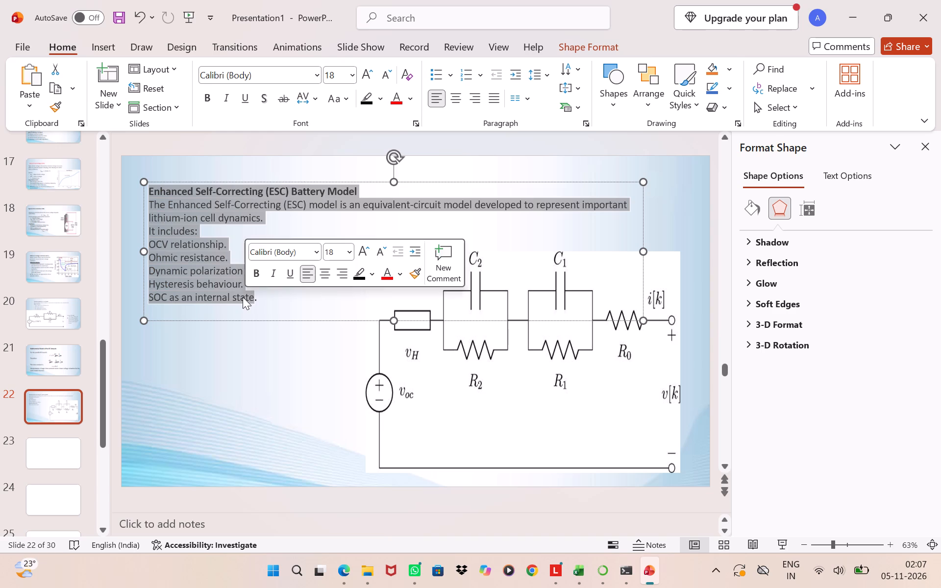
click(352, 80)
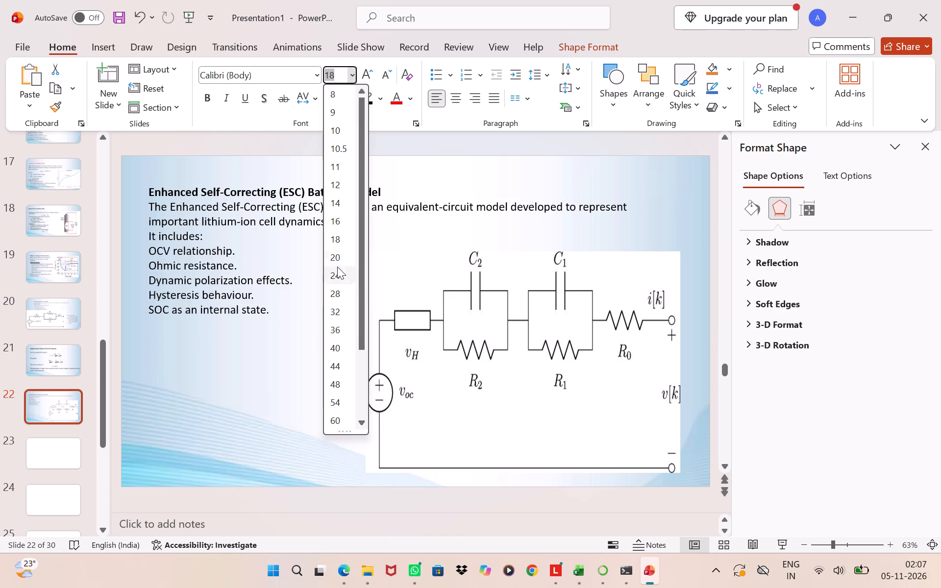
click(337, 292)
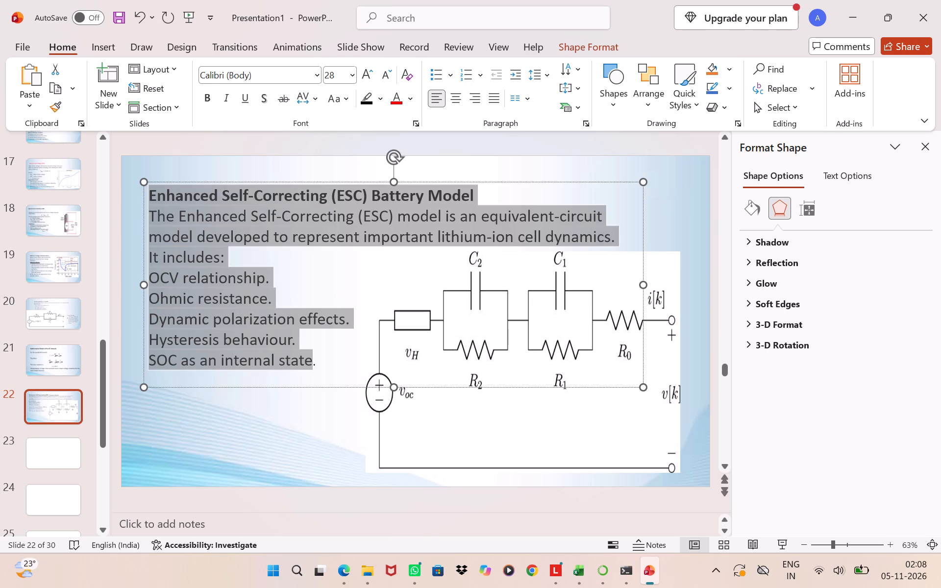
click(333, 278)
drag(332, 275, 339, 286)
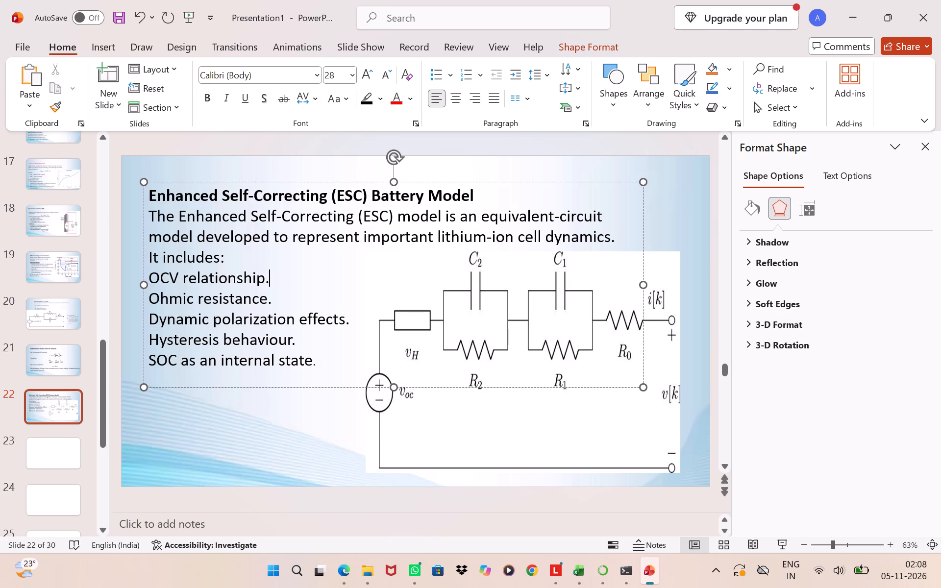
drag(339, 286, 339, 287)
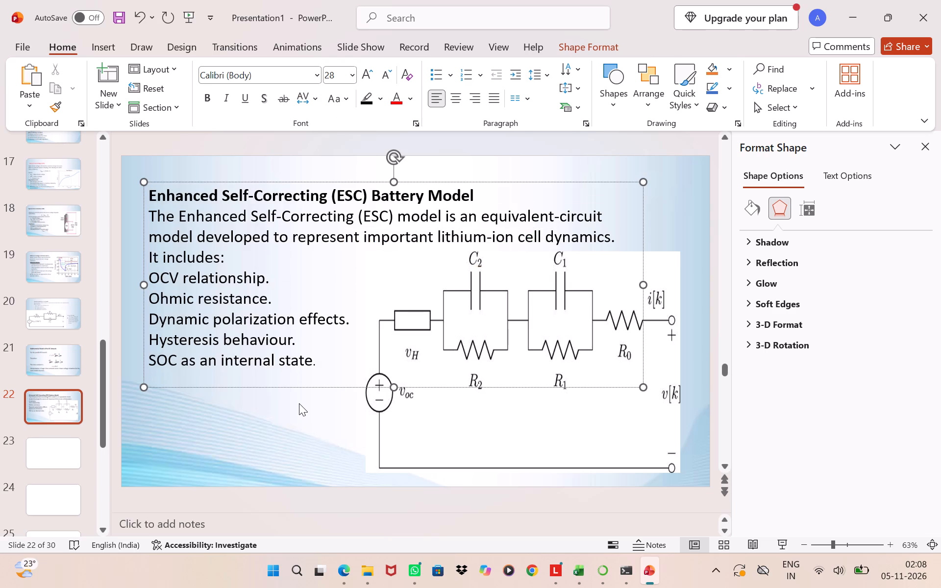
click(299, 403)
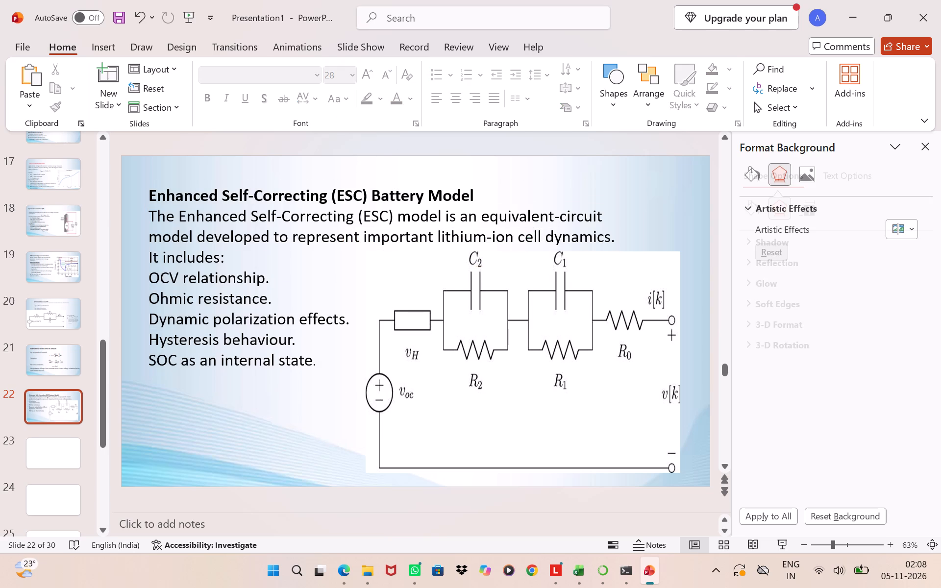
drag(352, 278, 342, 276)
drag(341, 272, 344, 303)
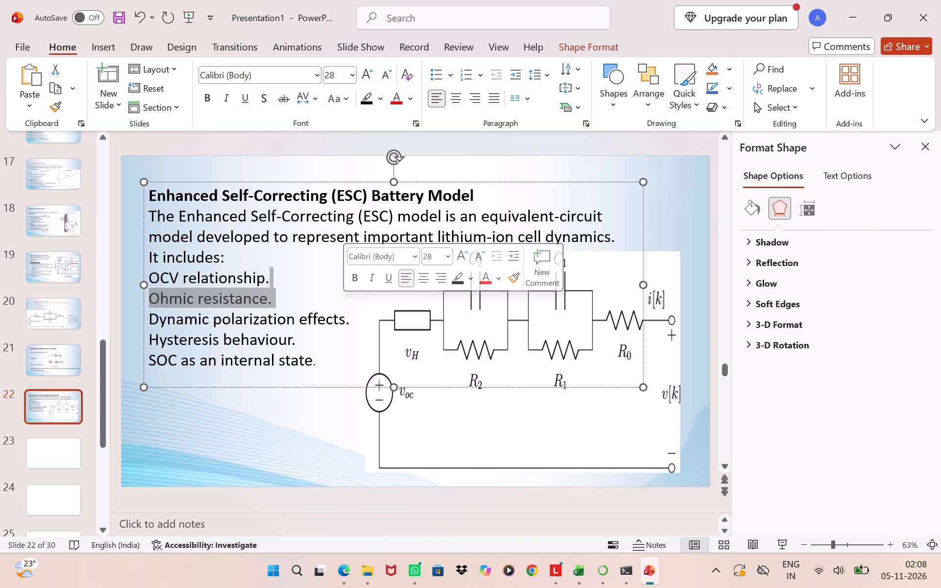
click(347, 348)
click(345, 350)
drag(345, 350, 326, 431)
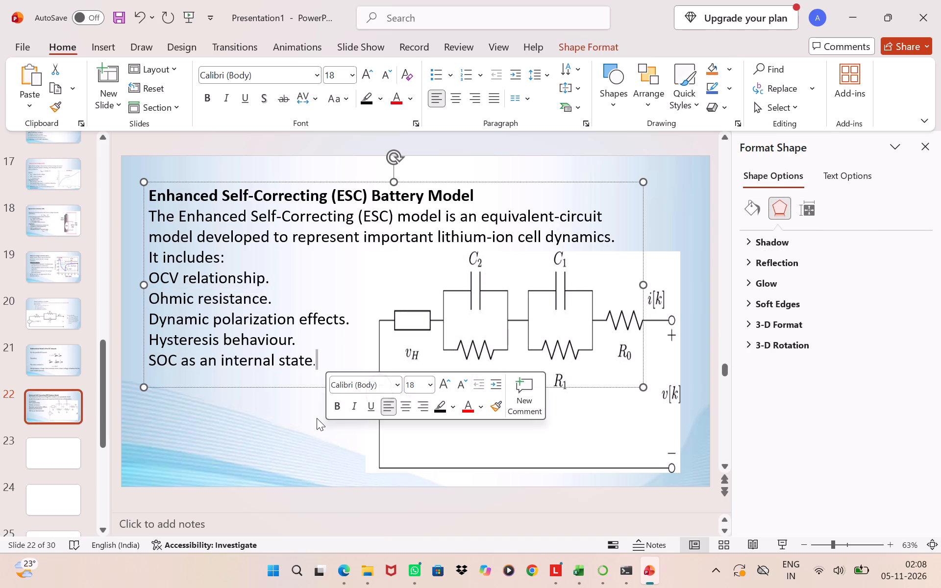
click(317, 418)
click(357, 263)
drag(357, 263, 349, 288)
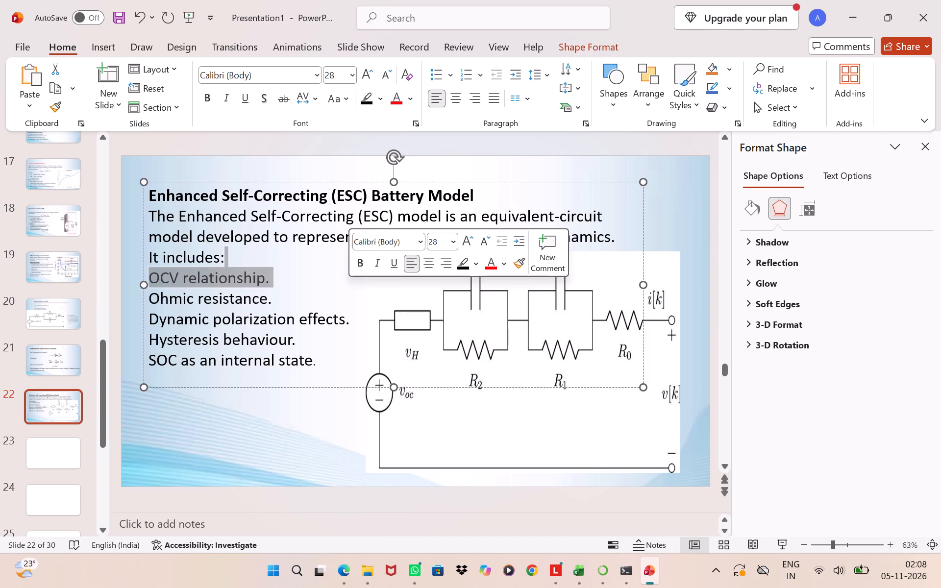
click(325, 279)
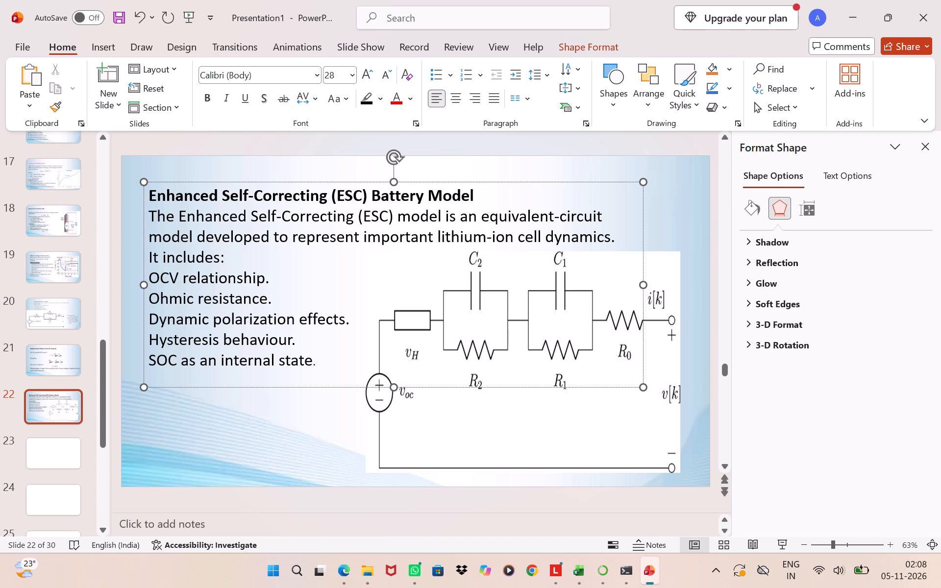
Underline the heading "Enhanced Self-Correcting (ESC) Battery Model" on slide 22 and give it a text shadow.
drag(149, 191, 189, 195)
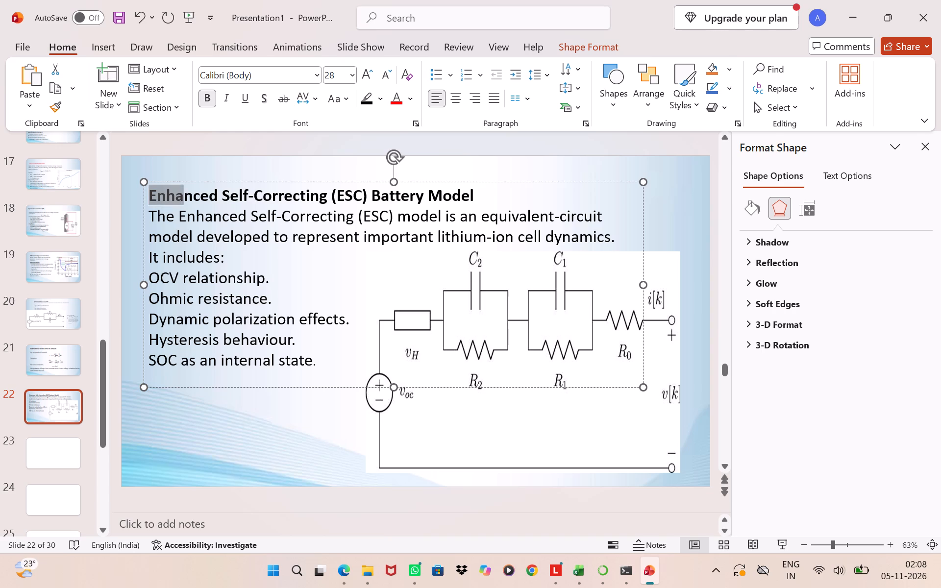
drag(189, 195, 471, 196)
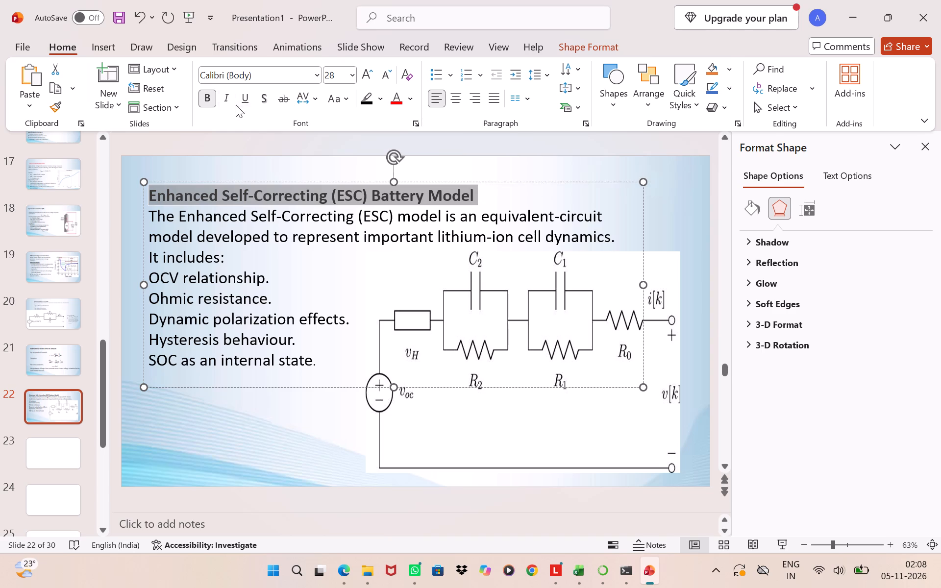
click(243, 98)
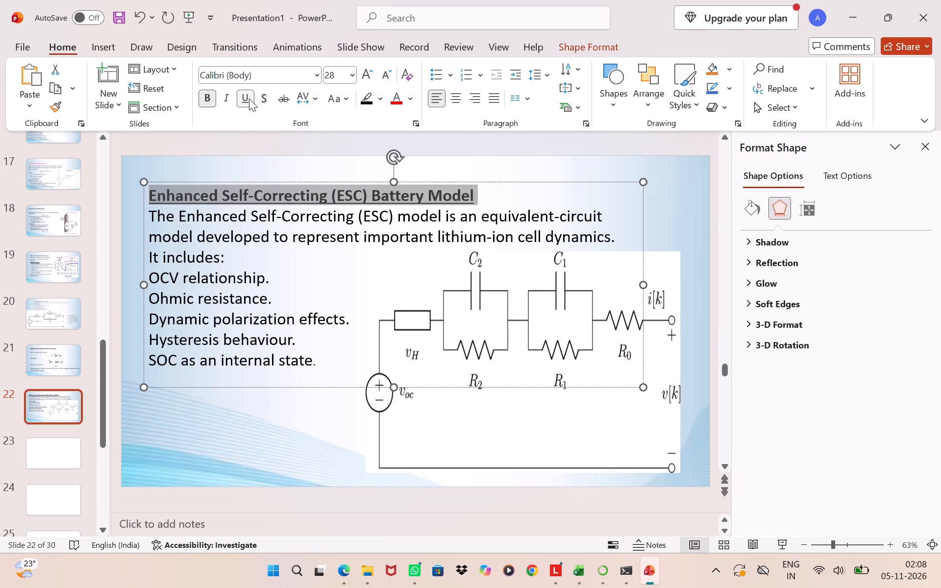
click(262, 99)
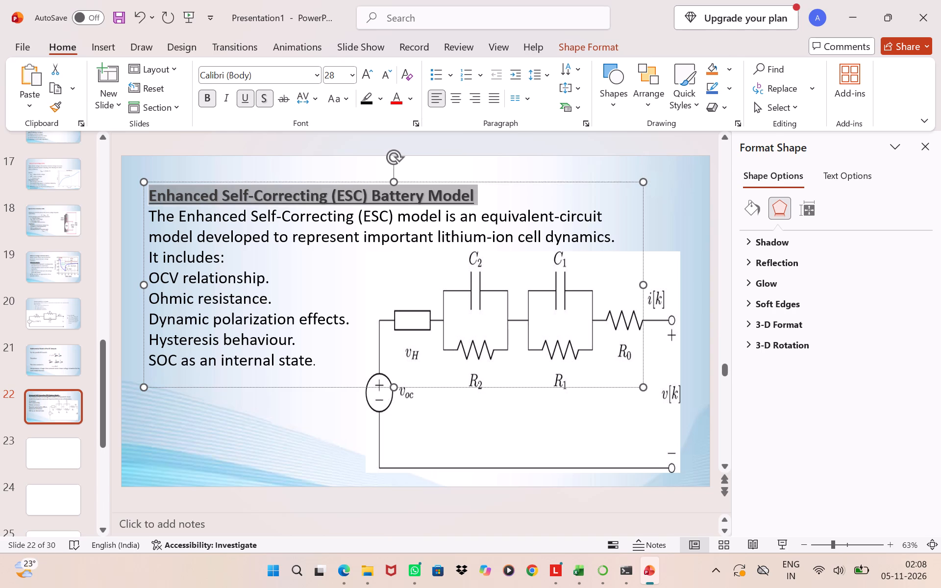
click(207, 406)
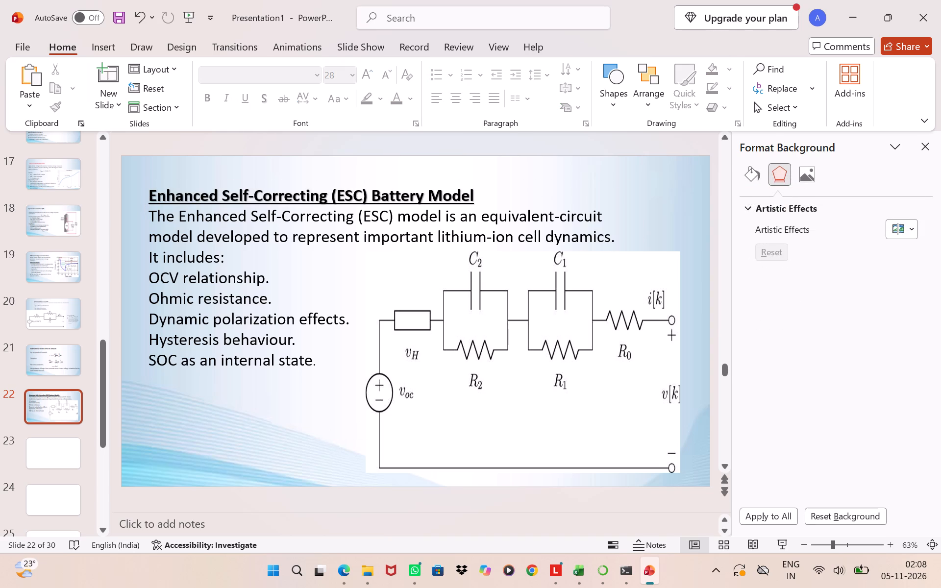
Move the circuit picture down and across into slide 22's lower-right corner, flush with the slide edges.
drag(469, 391, 490, 406)
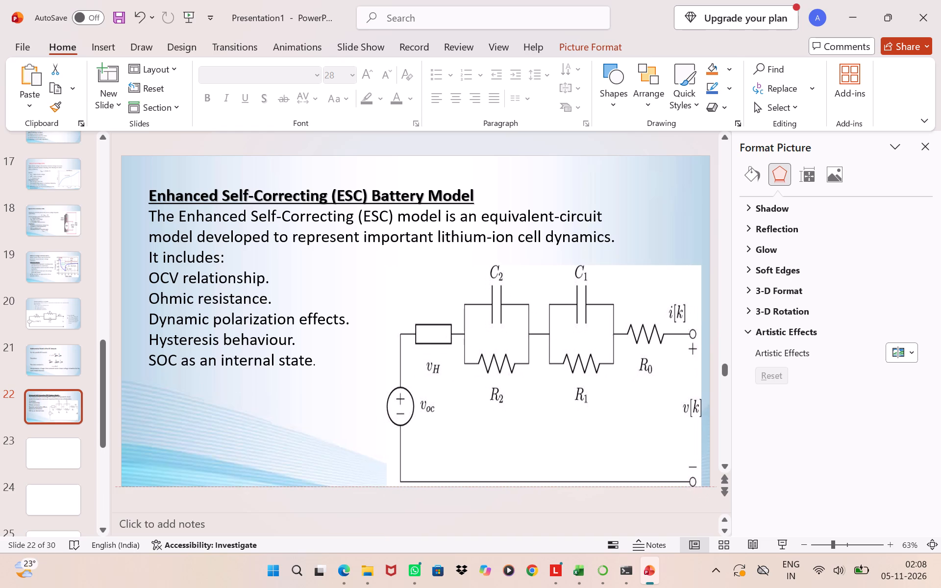
drag(490, 406, 496, 406)
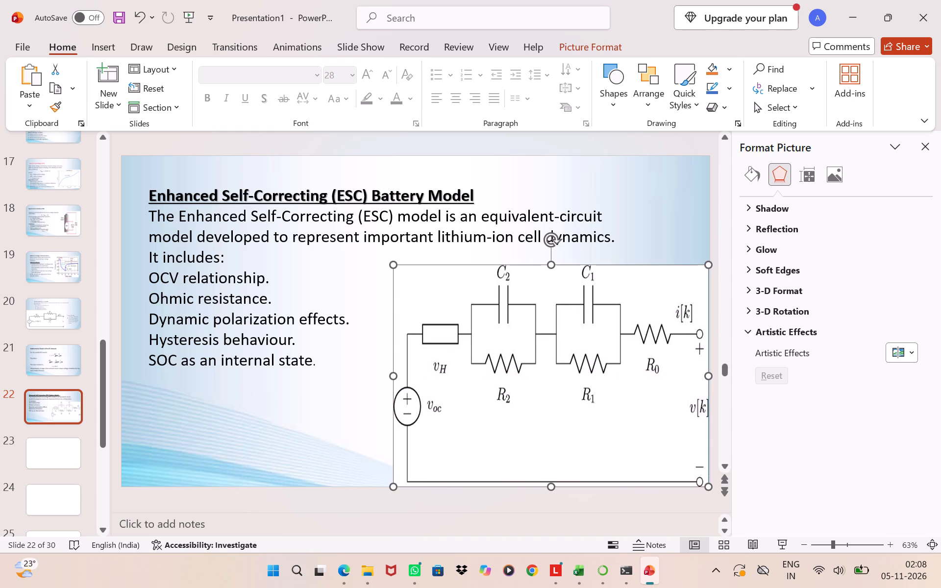
click(357, 392)
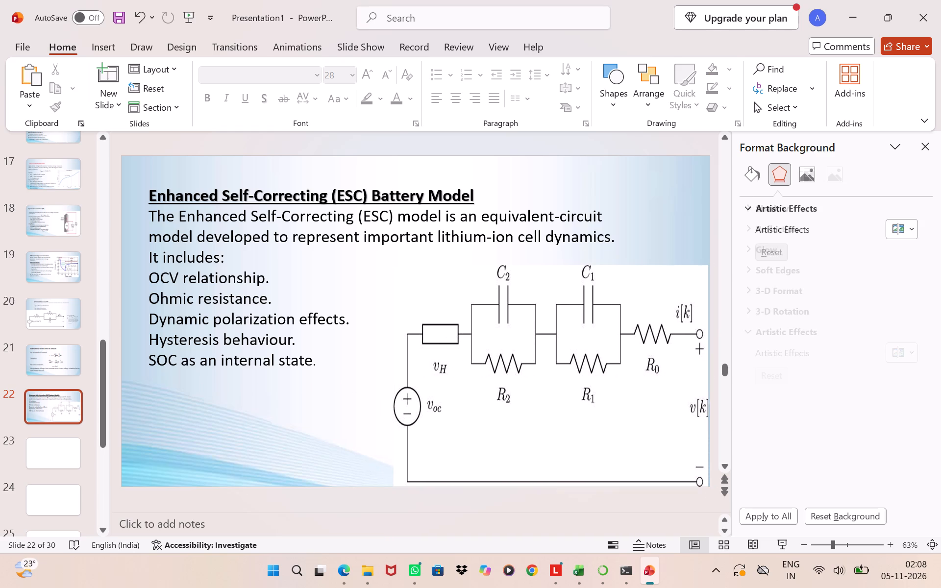
Widen slide 22's text box very slightly by extending its left edge outward.
drag(306, 282, 303, 291)
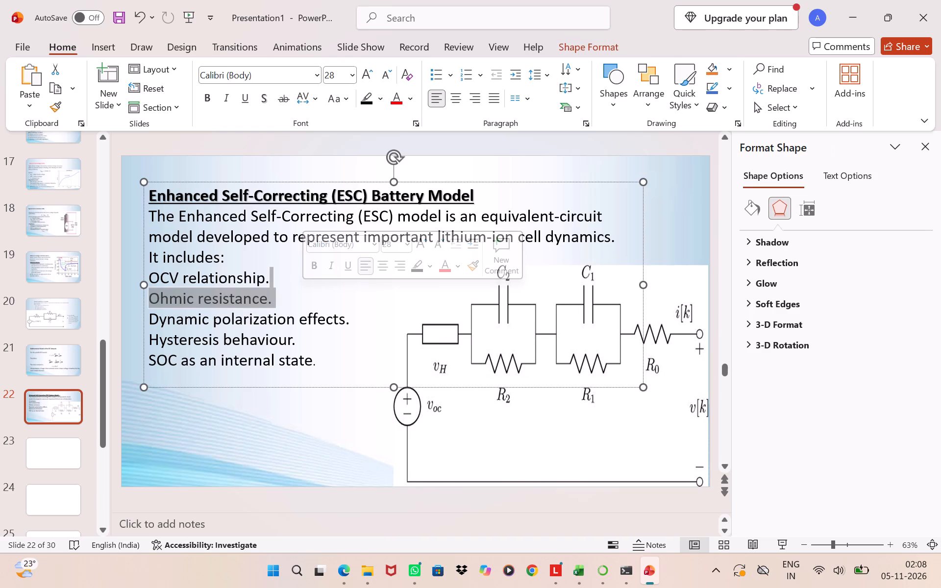
drag(391, 385, 356, 388)
drag(144, 389, 144, 391)
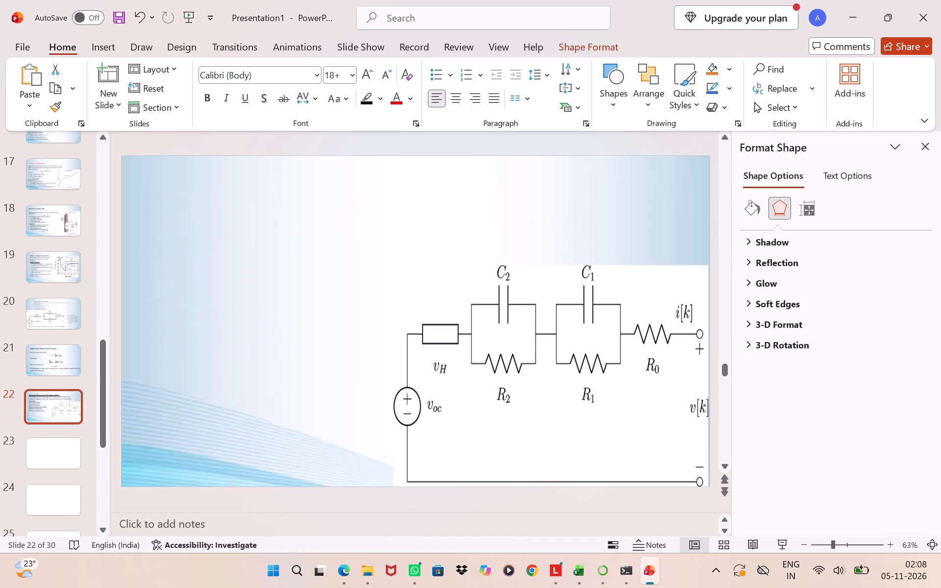
drag(144, 391, 135, 411)
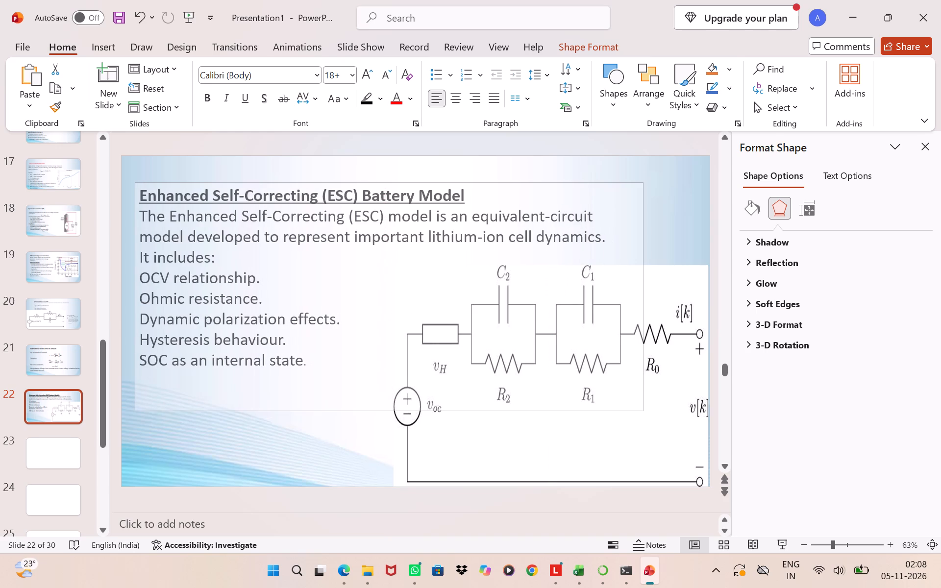
drag(135, 411, 143, 409)
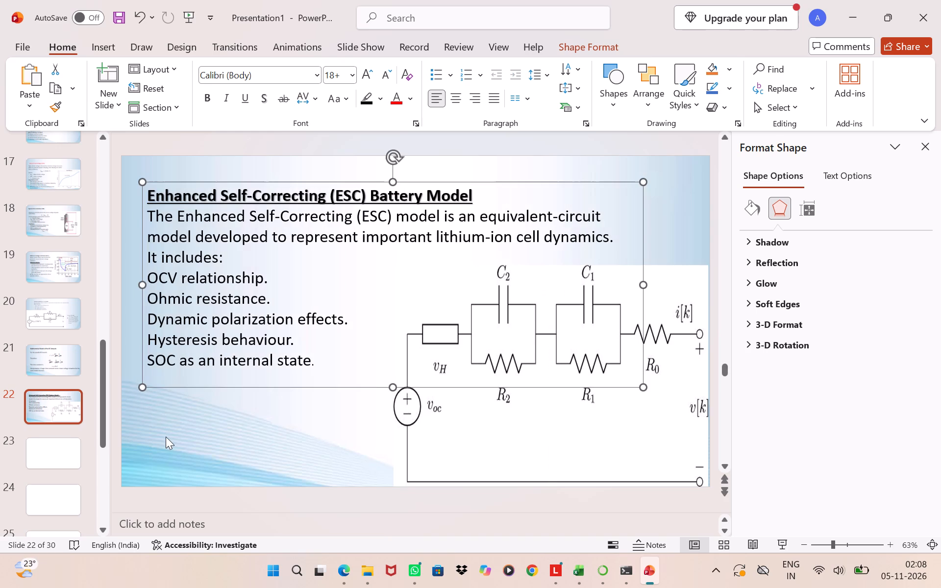
click(166, 437)
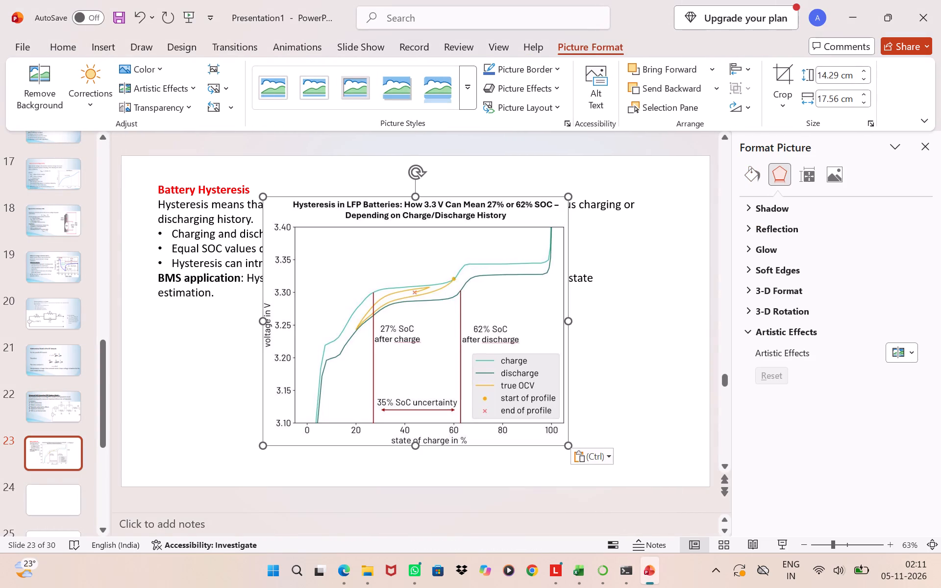
Resize the hysteresis graph to fit below slide 23's text, about 10.8 cm tall and stretched wider on both sides.
drag(413, 195, 404, 301)
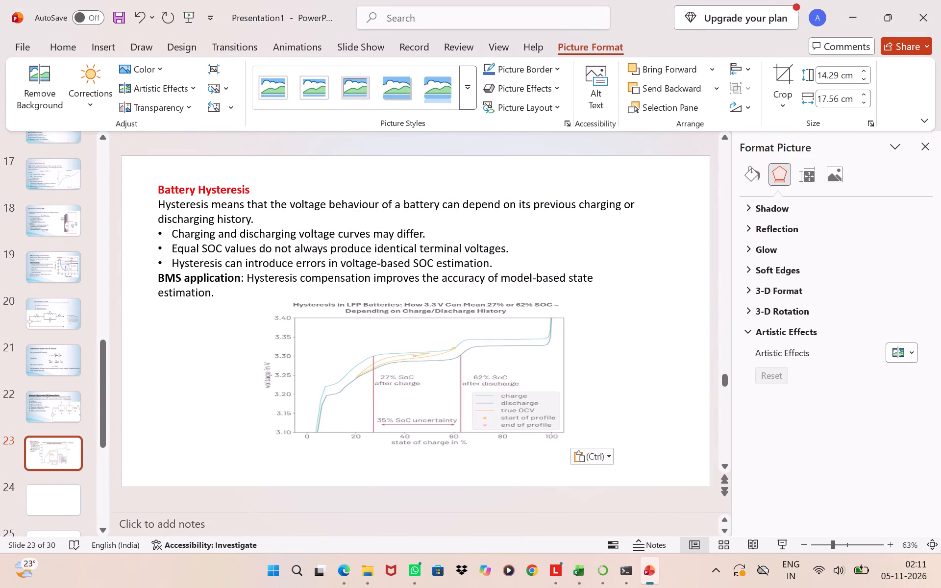
drag(404, 301, 403, 301)
drag(414, 448, 414, 453)
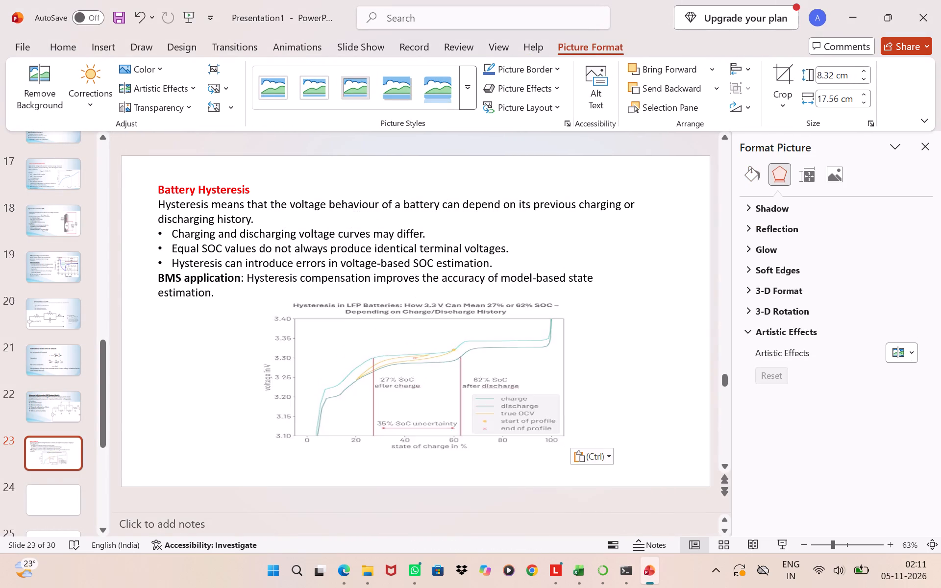
drag(414, 453, 416, 477)
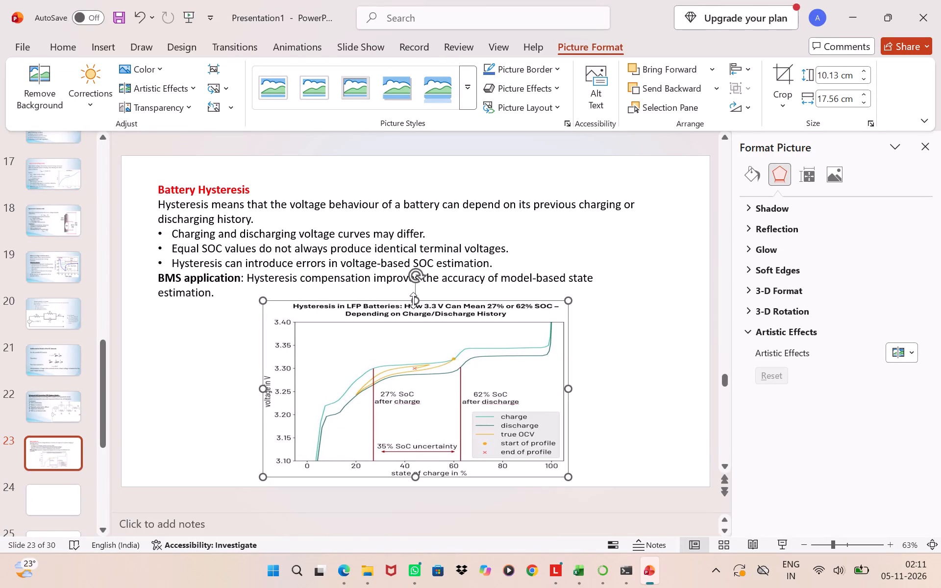
click(415, 298)
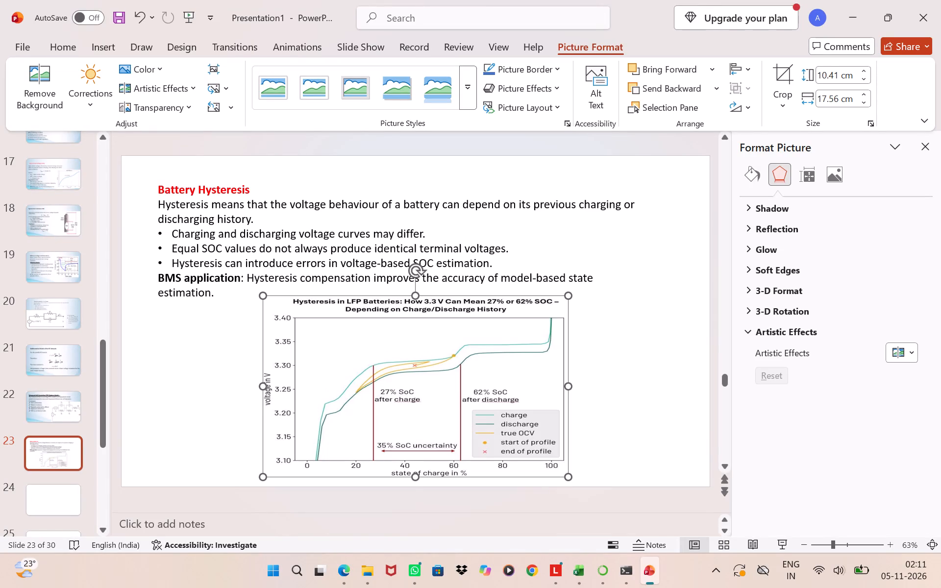
drag(415, 475, 415, 482)
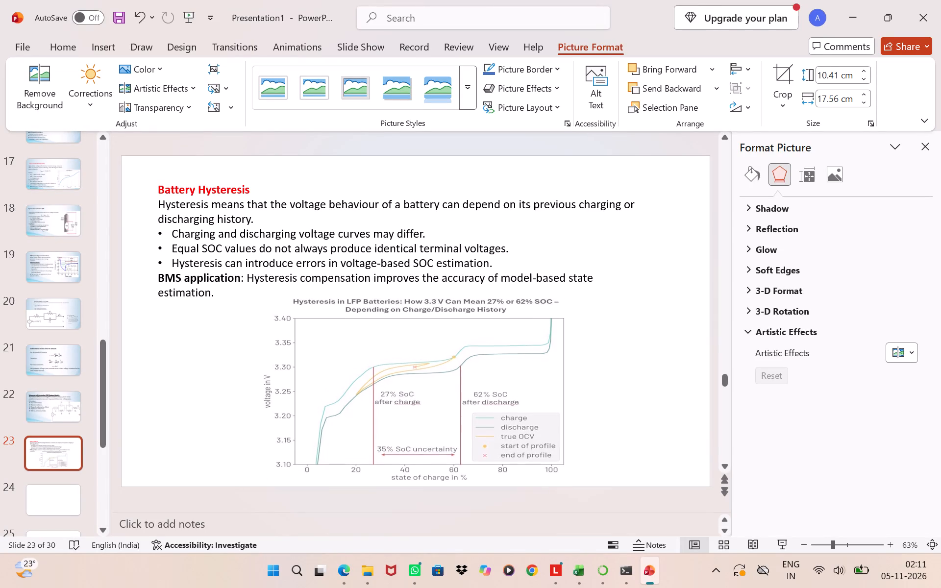
drag(415, 482, 415, 483)
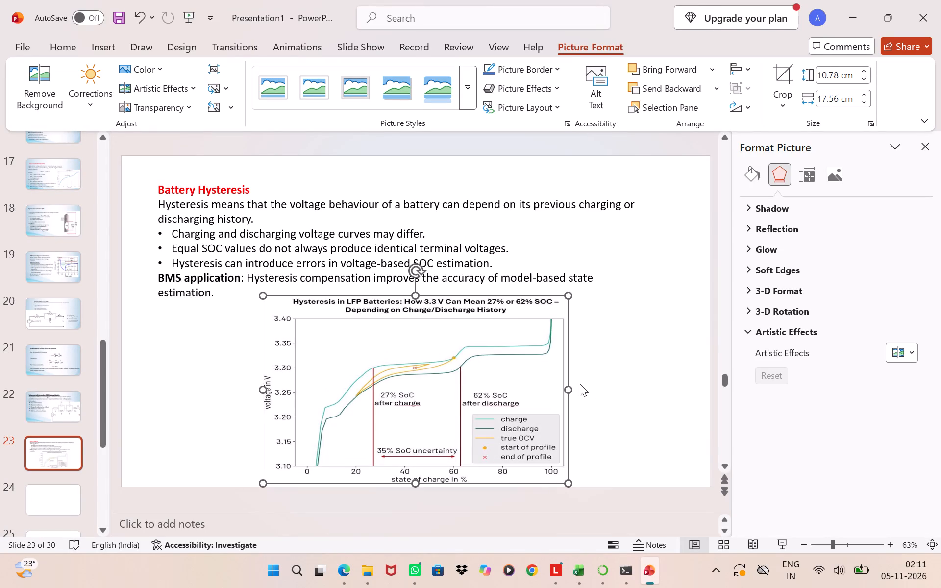
drag(573, 390, 594, 392)
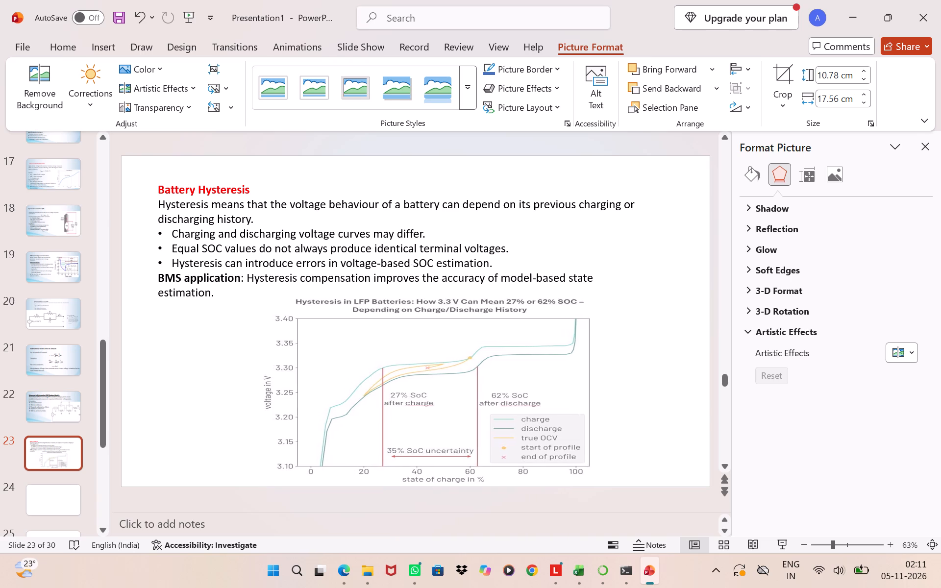
drag(594, 392, 641, 396)
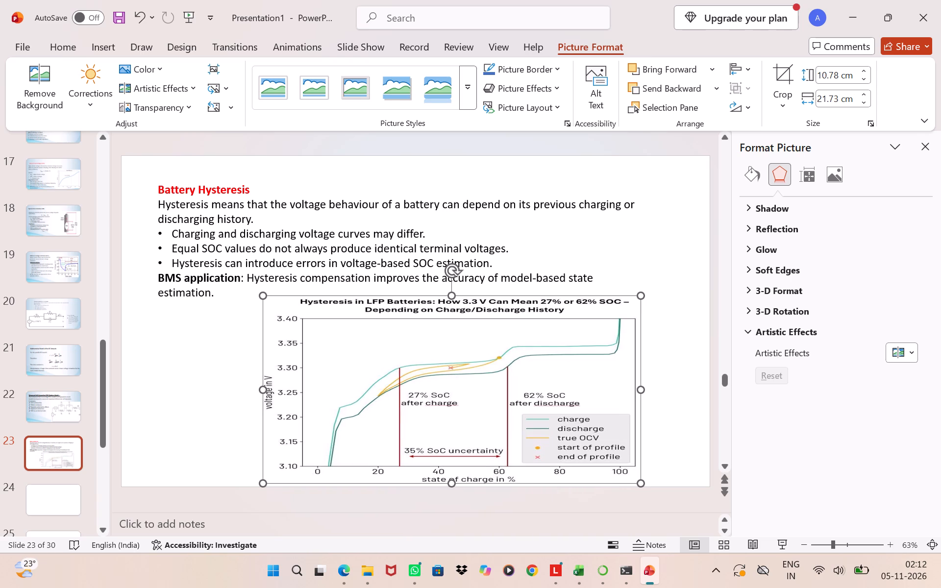
drag(261, 387, 245, 387)
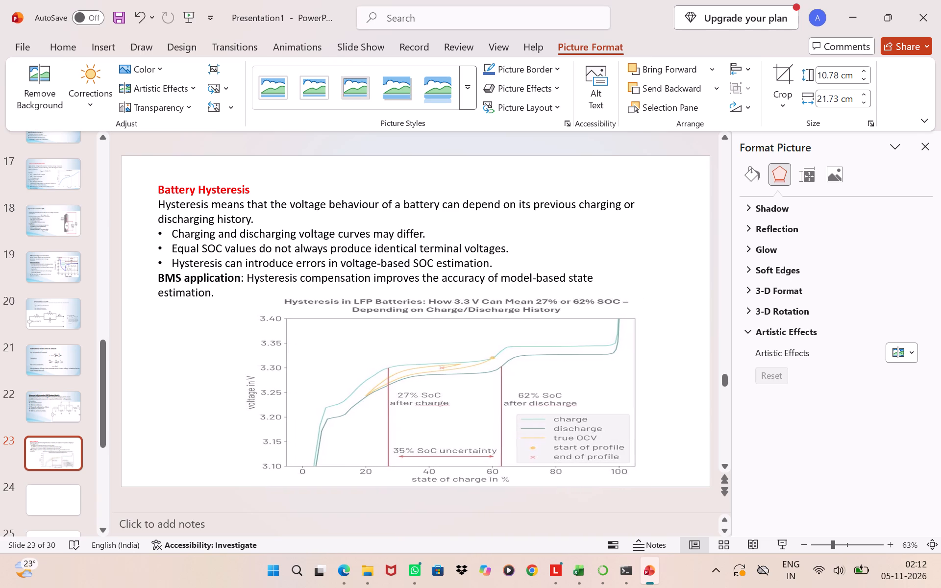
drag(245, 387, 237, 384)
click(622, 250)
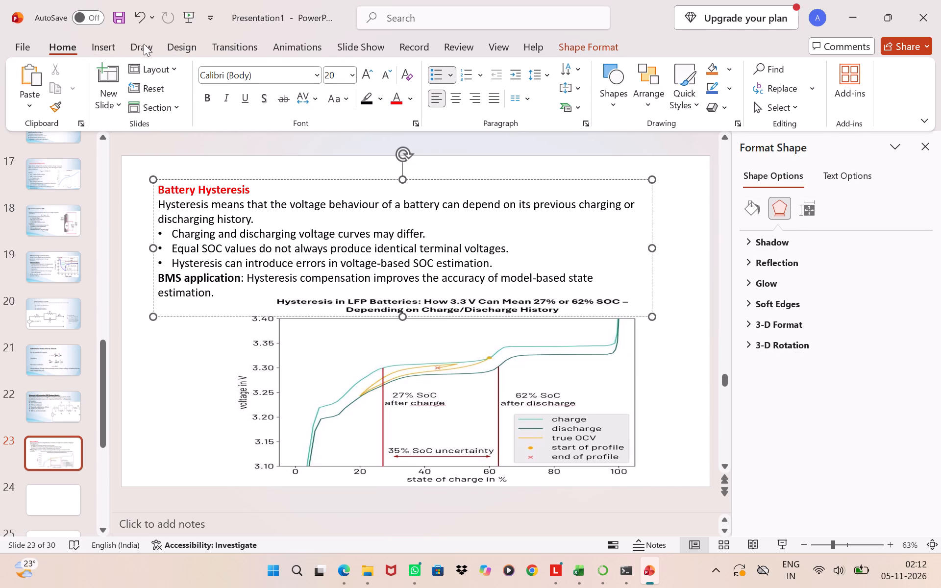
Set slide 23's background to a picture fill using the ppt_bg image from the Downloads folder.
click(172, 49)
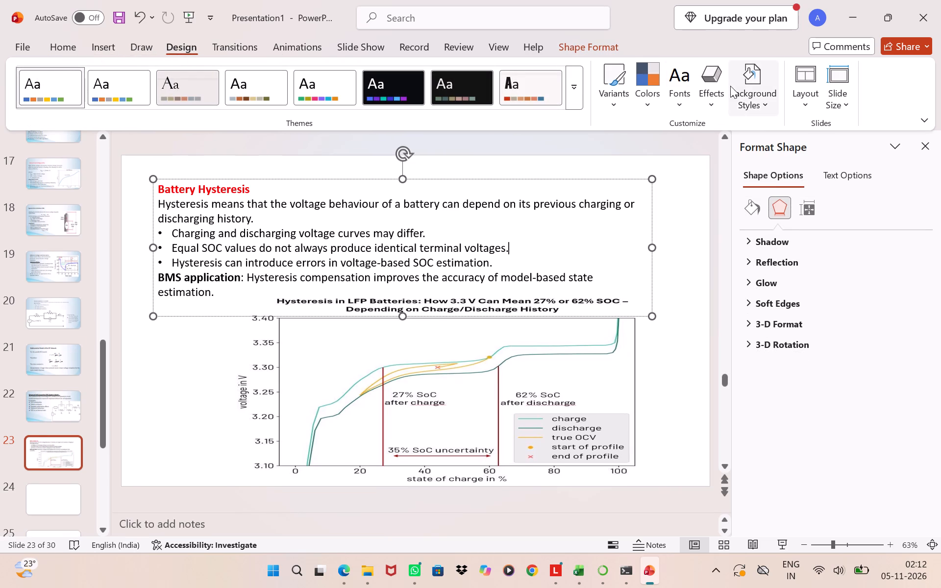
click(751, 92)
click(738, 261)
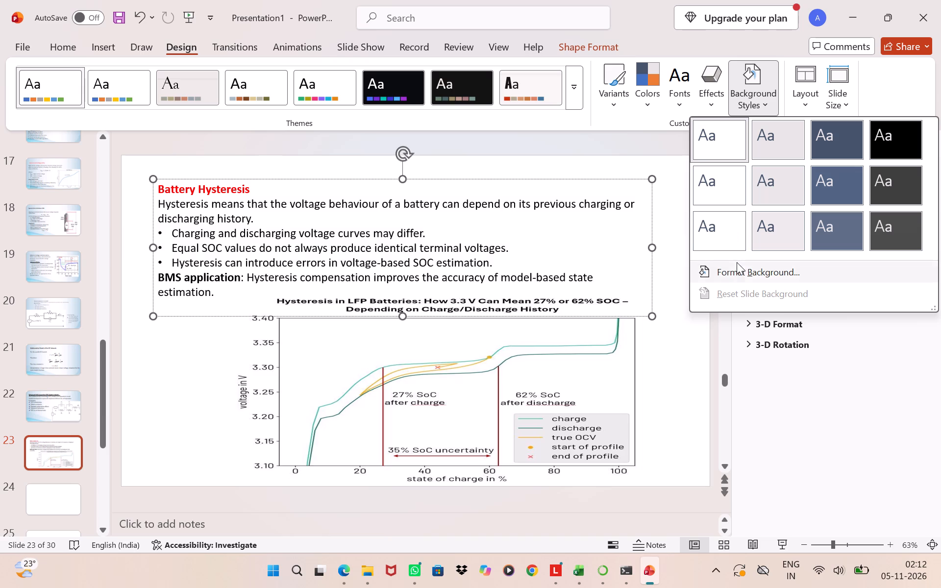
drag(736, 268, 731, 269)
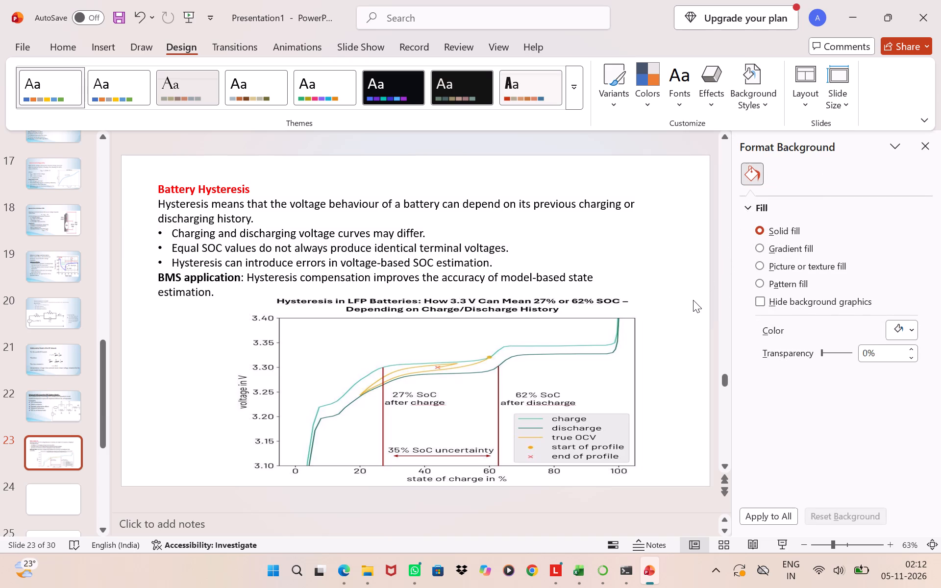
click(799, 263)
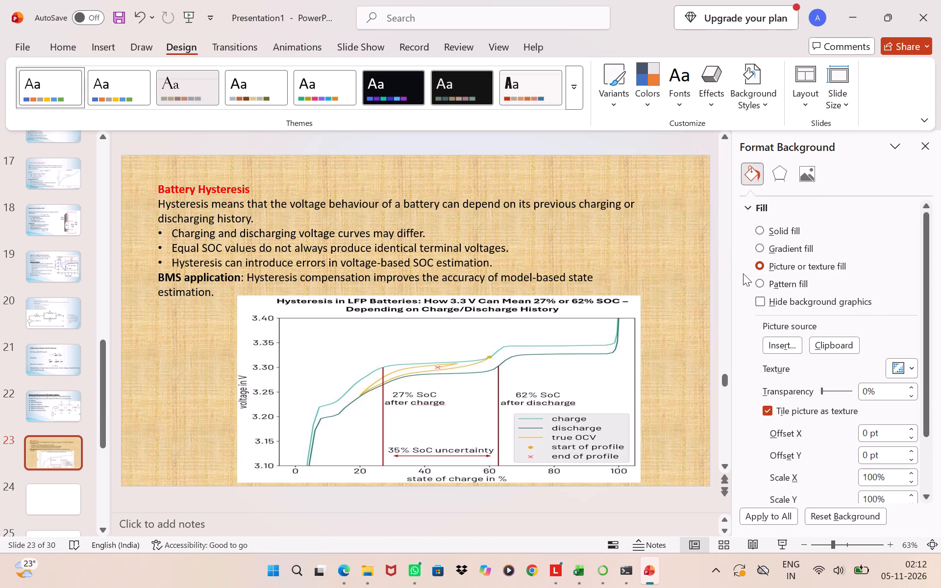
click(781, 342)
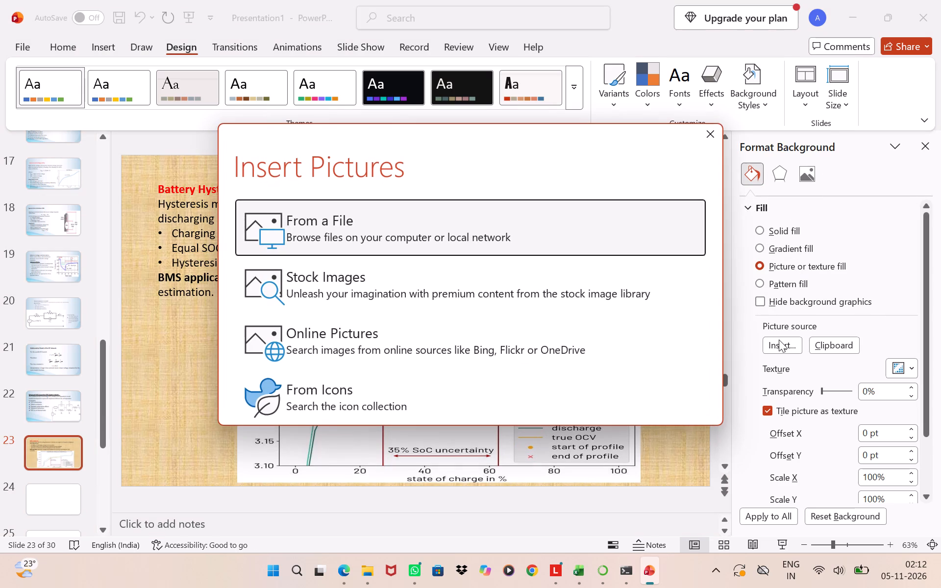
click(495, 241)
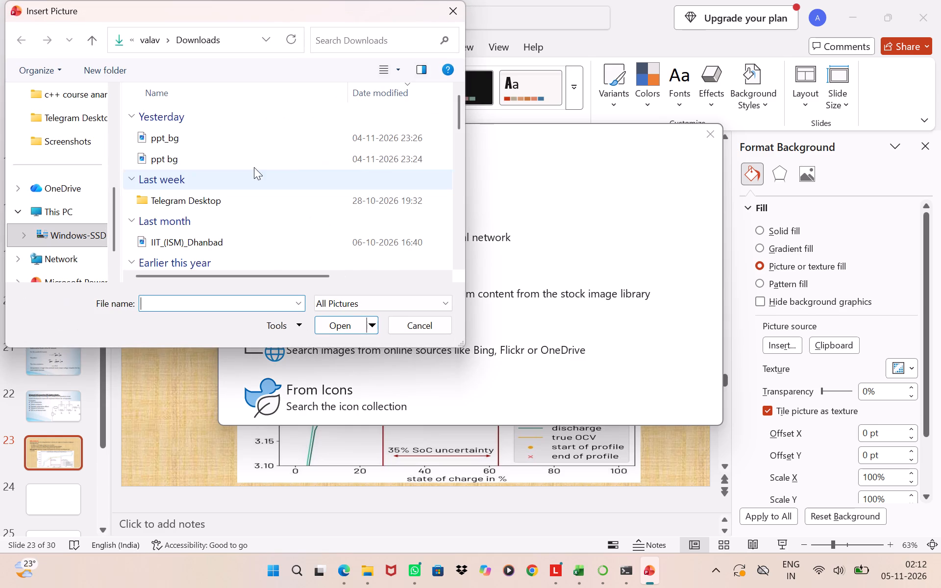
click(222, 135)
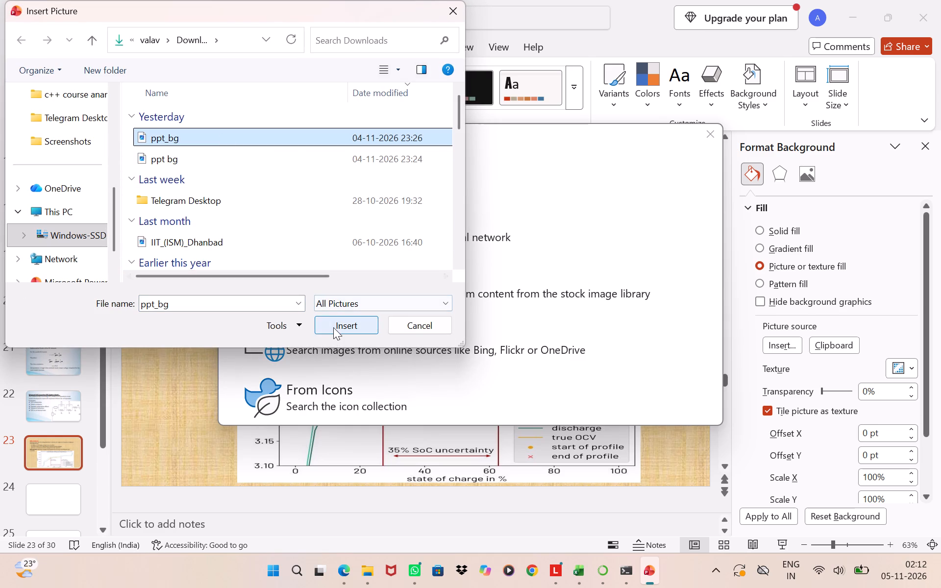
click(333, 326)
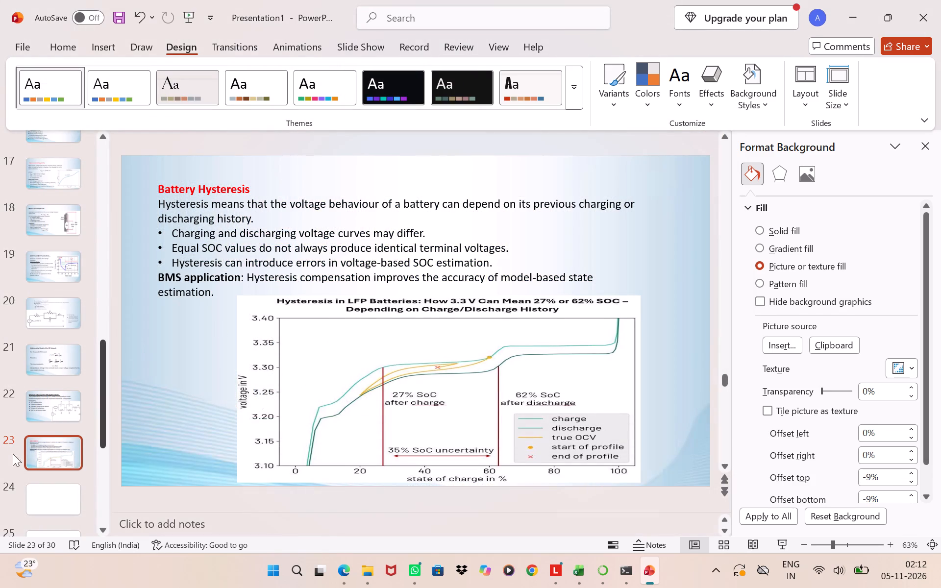
Give blank slide 24 a picture-fill background using the ppt_bg image from Downloads.
click(34, 496)
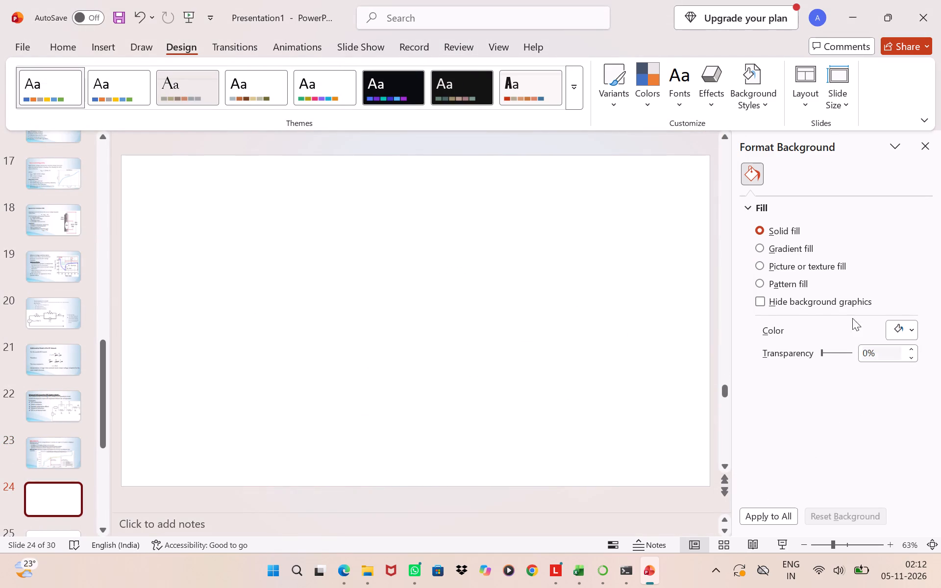
click(827, 267)
click(786, 343)
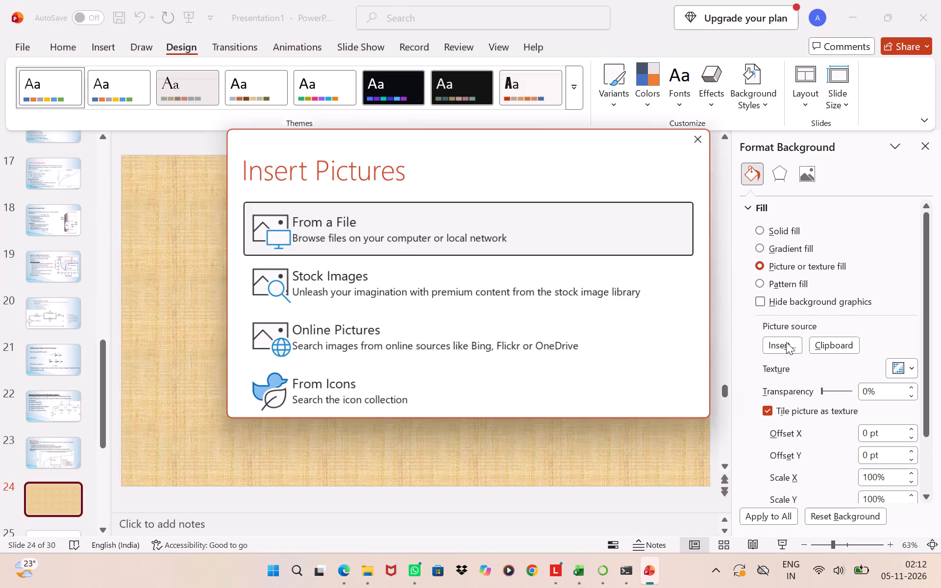
click(482, 222)
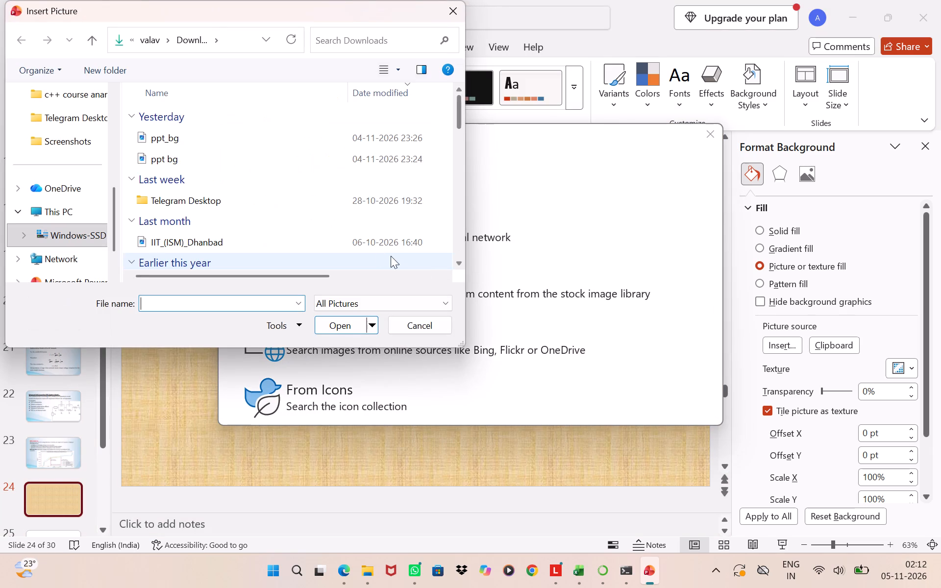
click(276, 138)
click(353, 323)
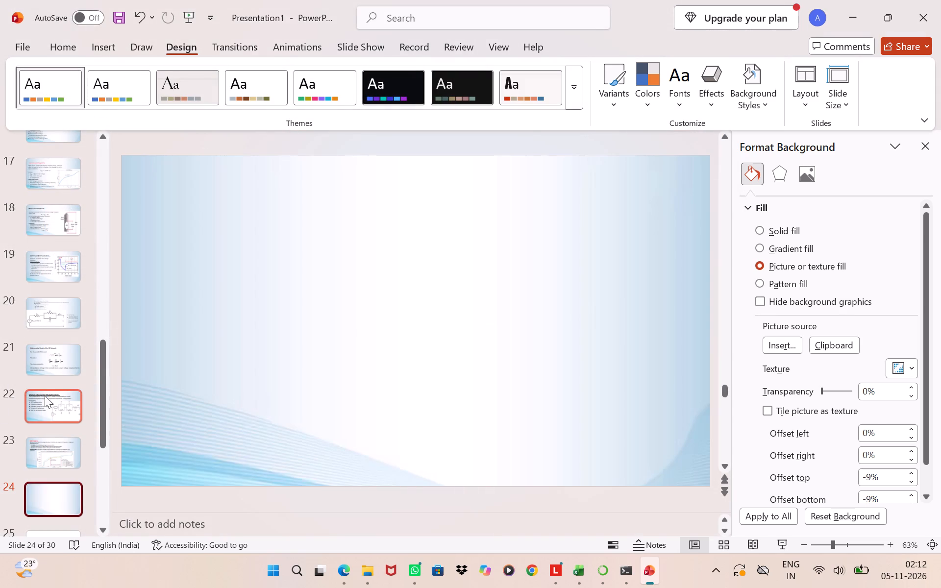
Give blank slide 25 a picture-fill background using the ppt_bg image from Downloads.
scroll(45, 395, down, 7)
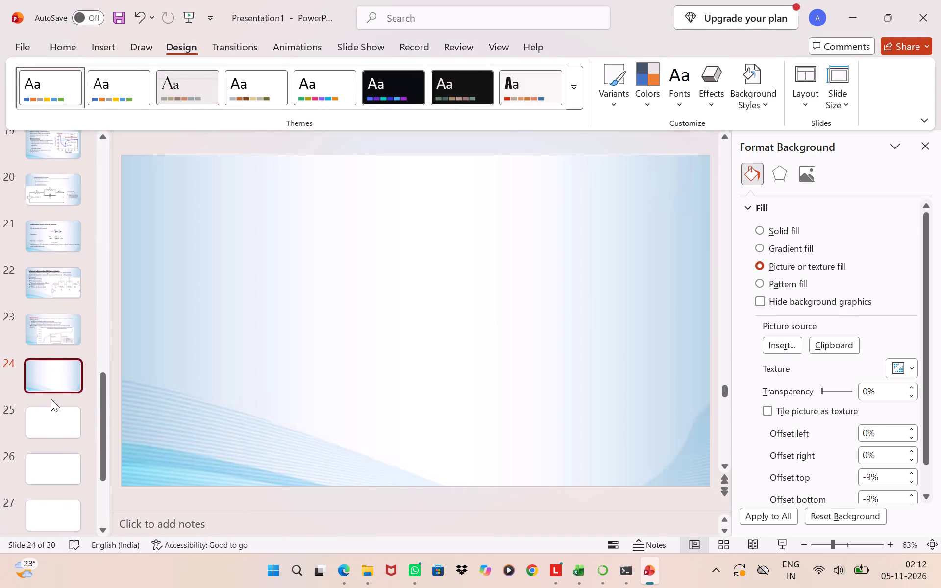
click(45, 422)
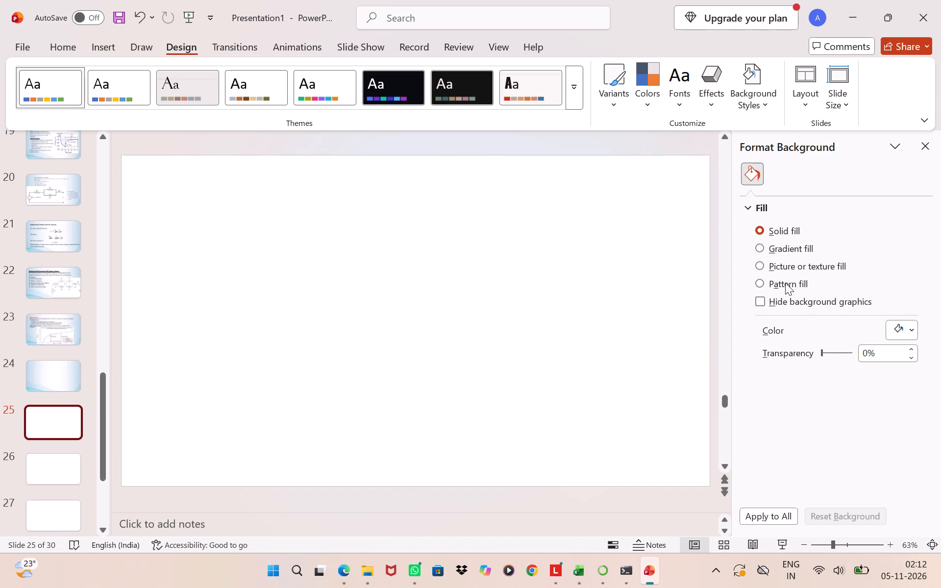
click(784, 268)
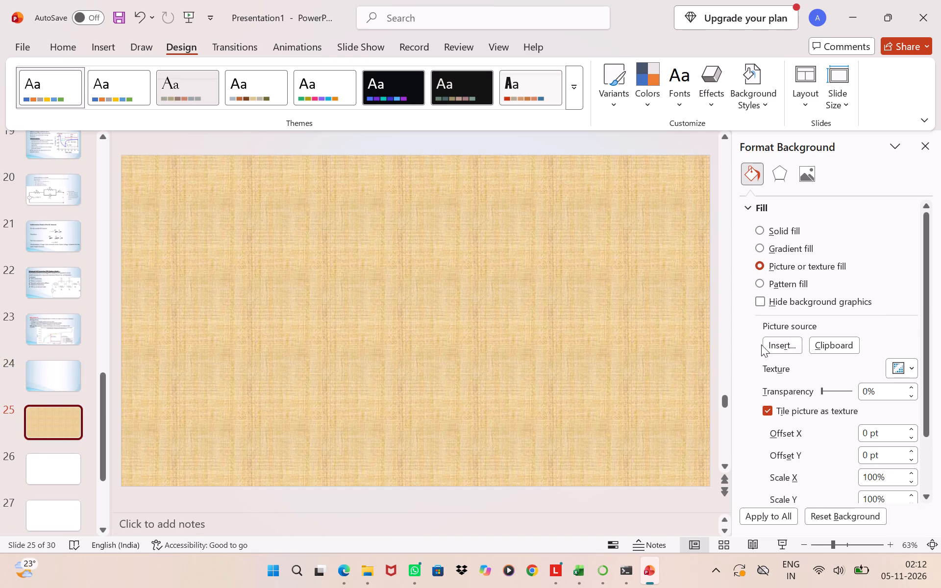
click(766, 343)
click(522, 228)
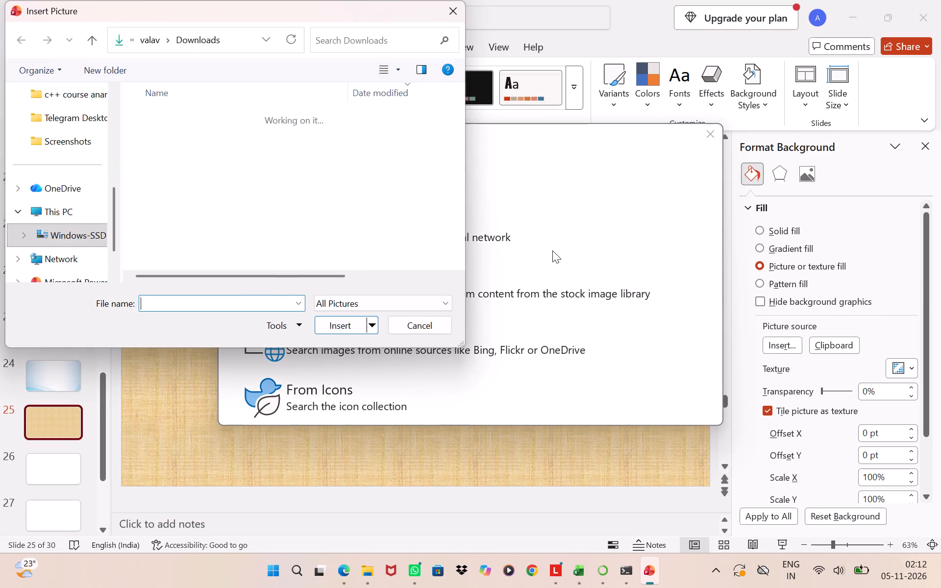
click(248, 136)
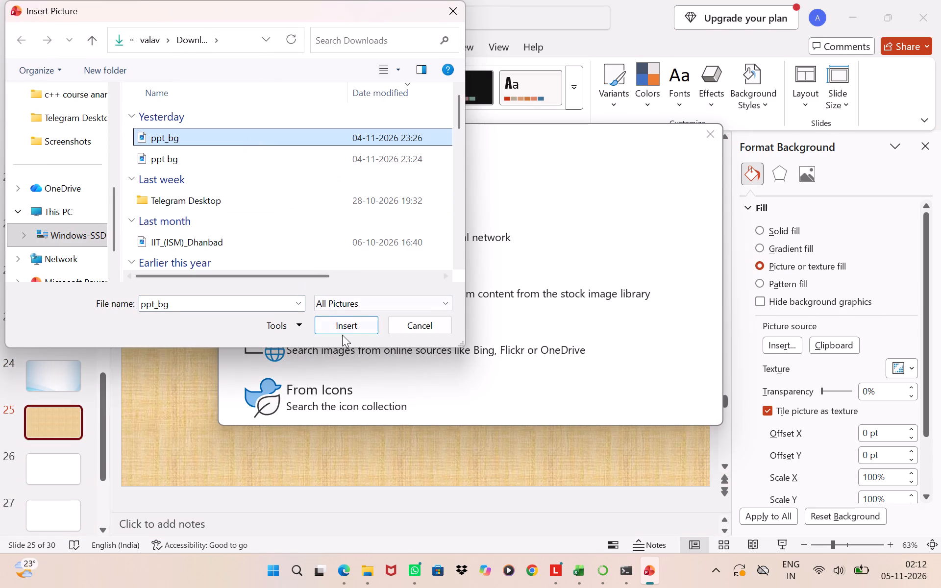
click(340, 331)
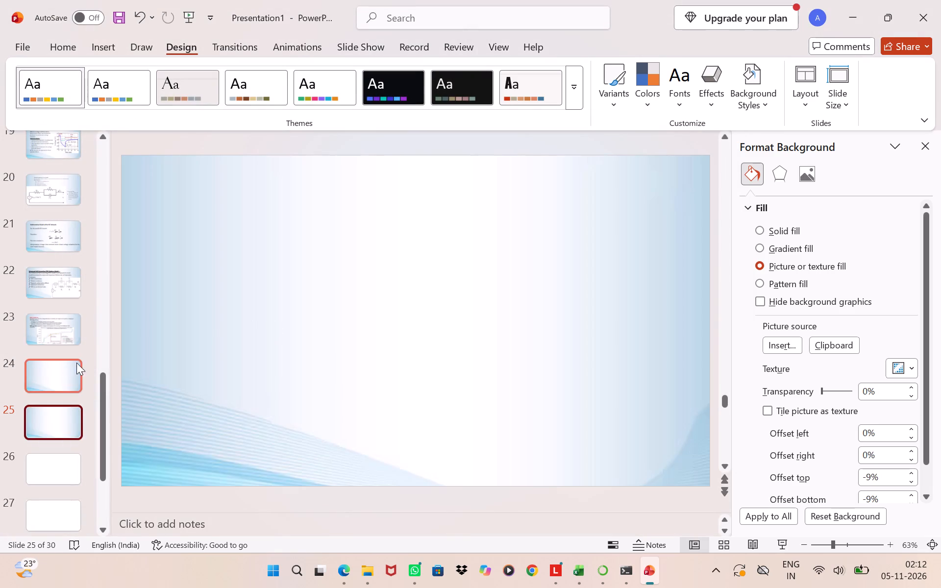
Copy the title "Battery Model Identification and Testing" from the Slide 24 section of the ChatGPT page in Edge and return to PowerPoint.
click(59, 367)
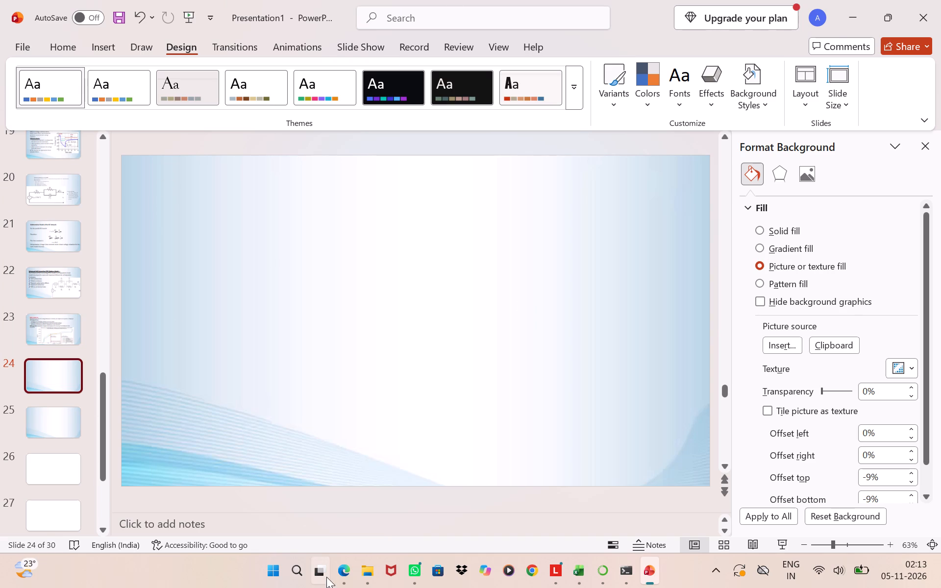
click(347, 582)
scroll(294, 417, up, 3)
scroll(304, 420, down, 4)
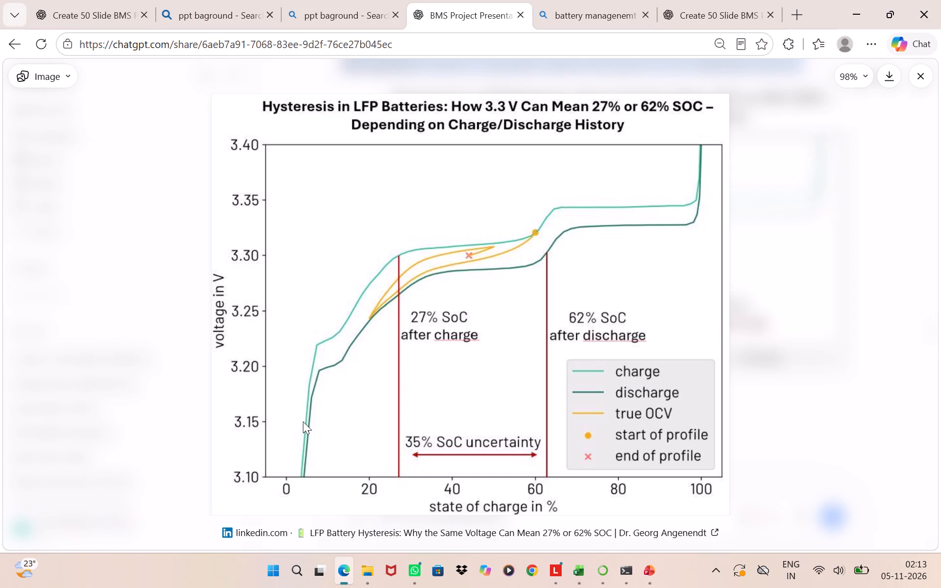
click(881, 224)
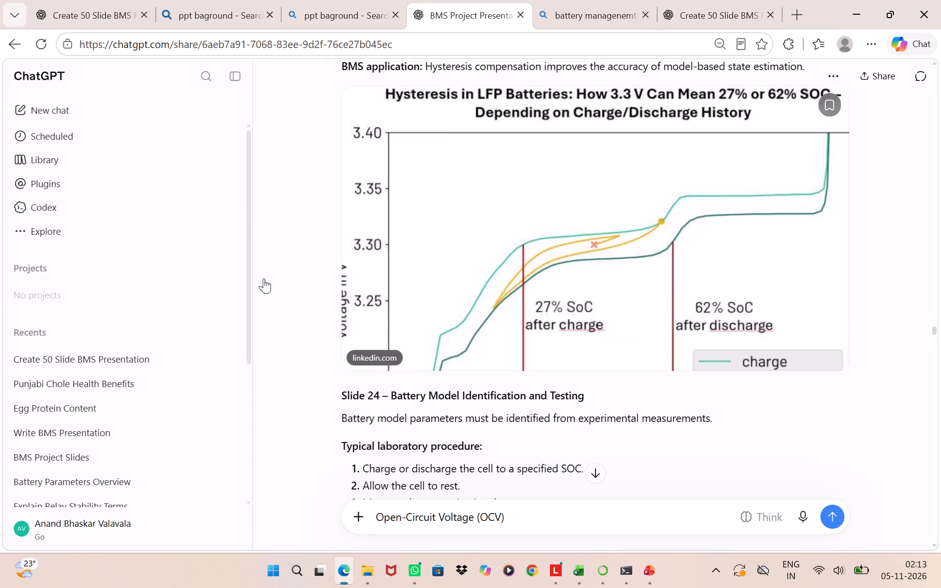
scroll(388, 336, down, 1)
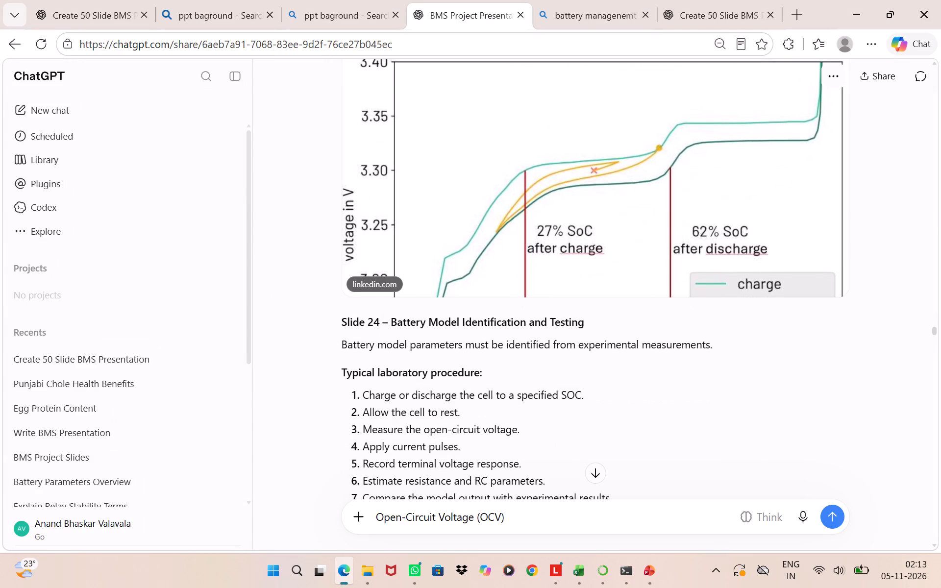
drag(389, 321, 596, 330)
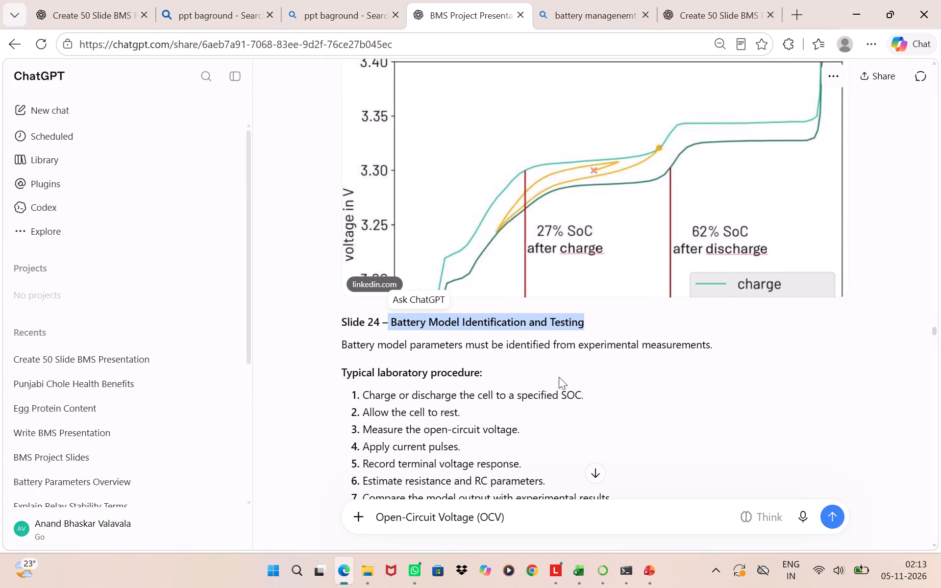
key(ctrl+c)
click(650, 575)
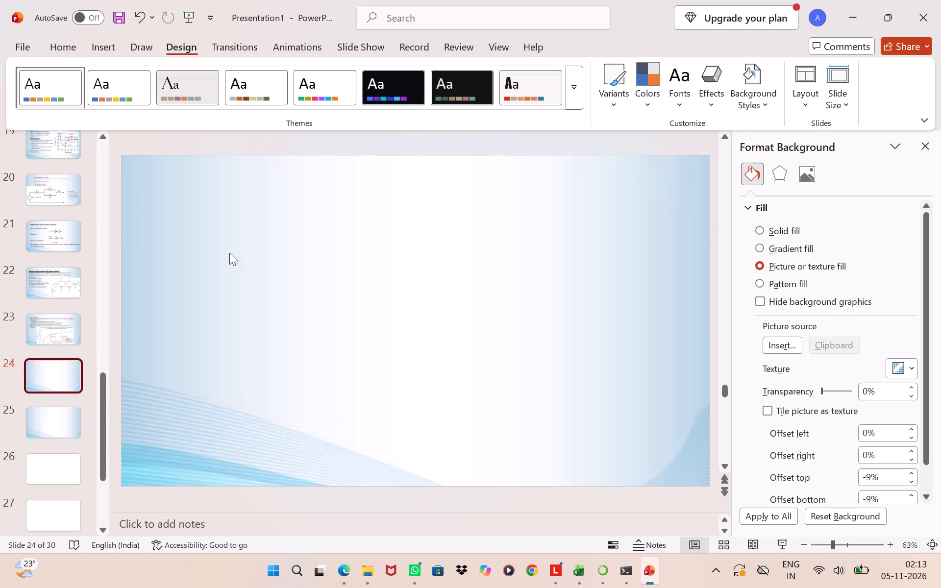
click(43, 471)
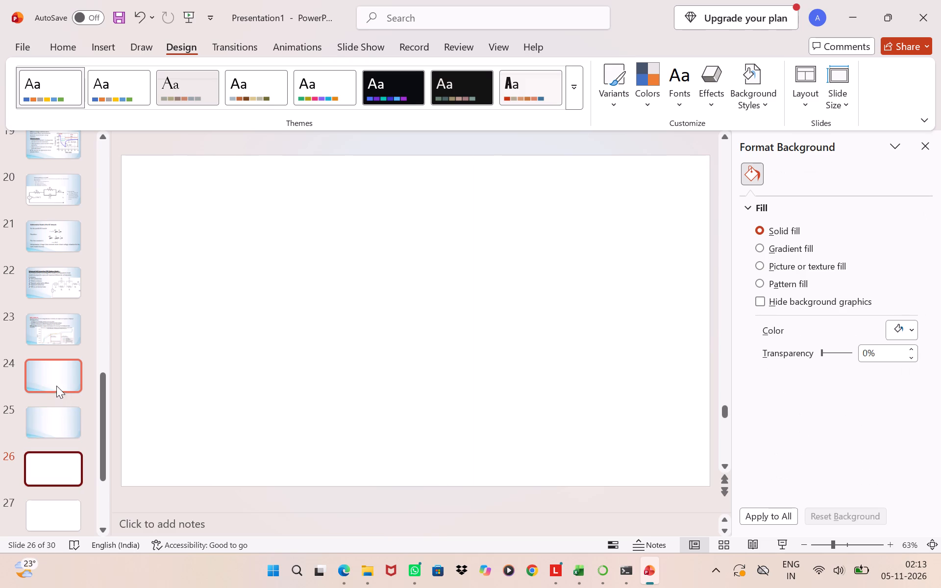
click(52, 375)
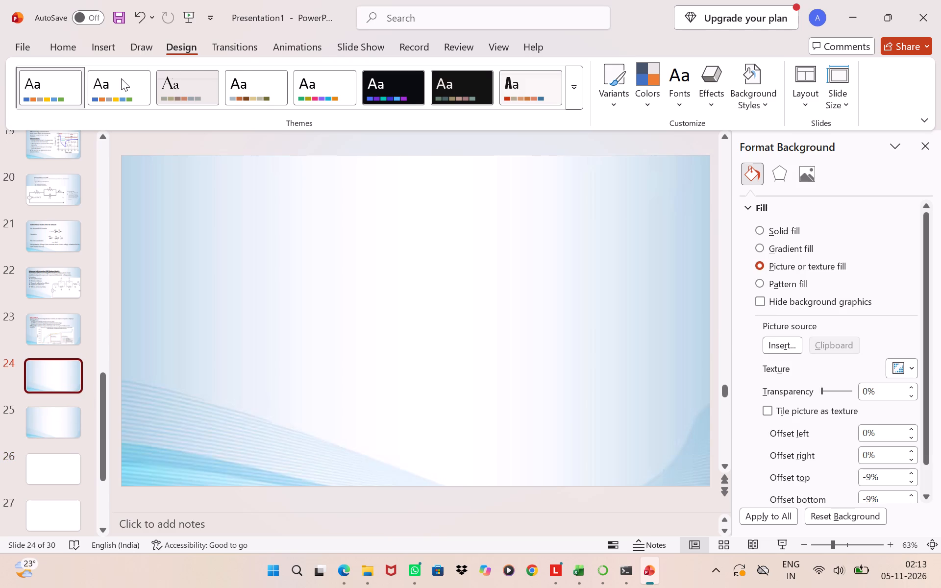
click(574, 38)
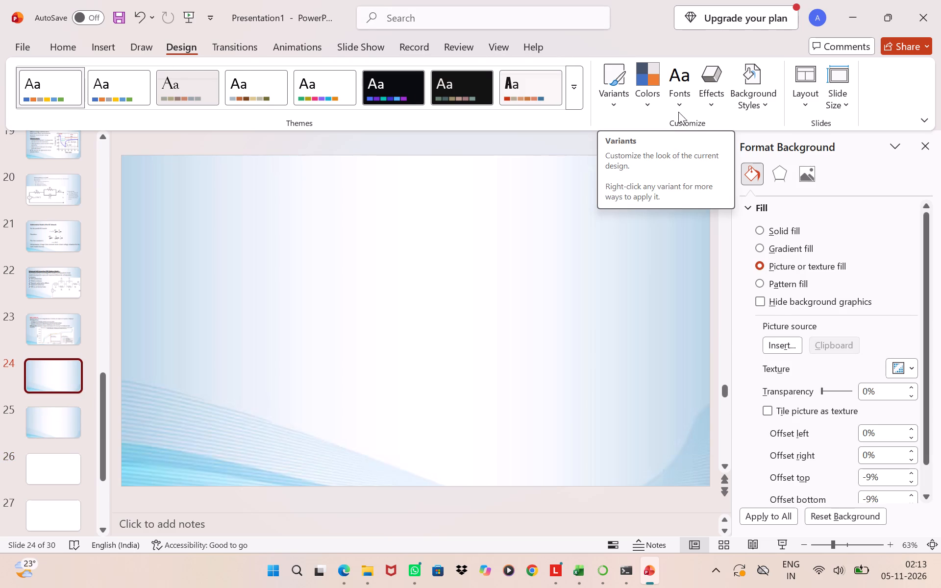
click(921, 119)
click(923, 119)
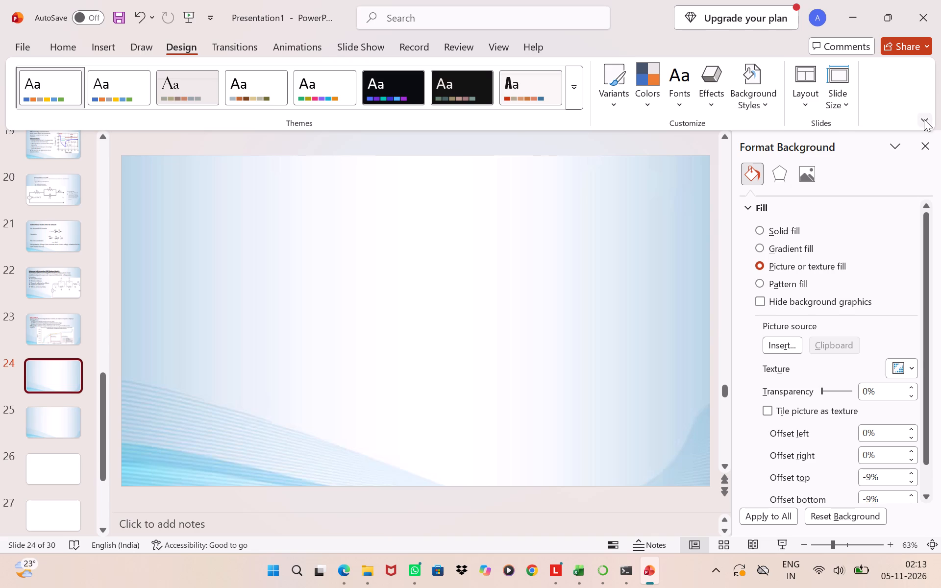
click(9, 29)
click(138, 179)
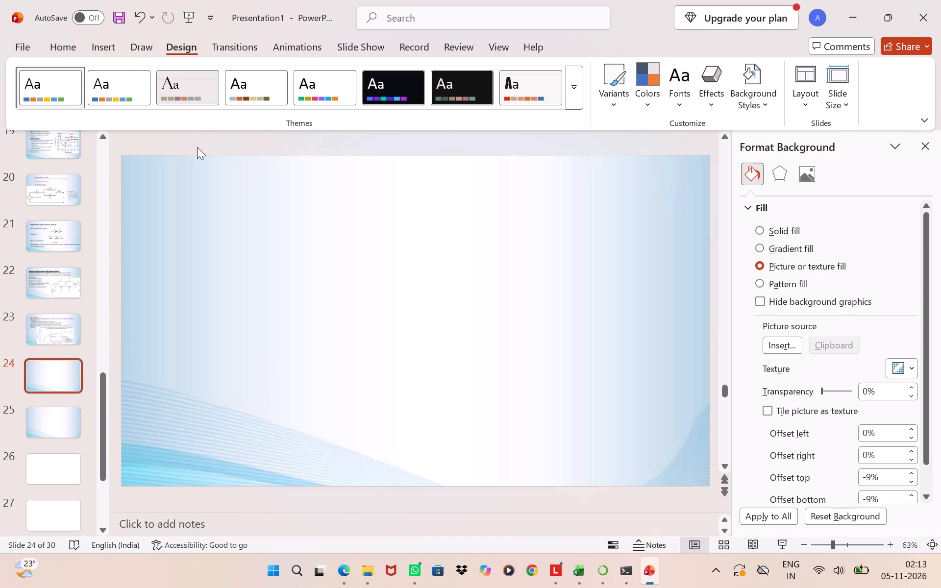
click(60, 54)
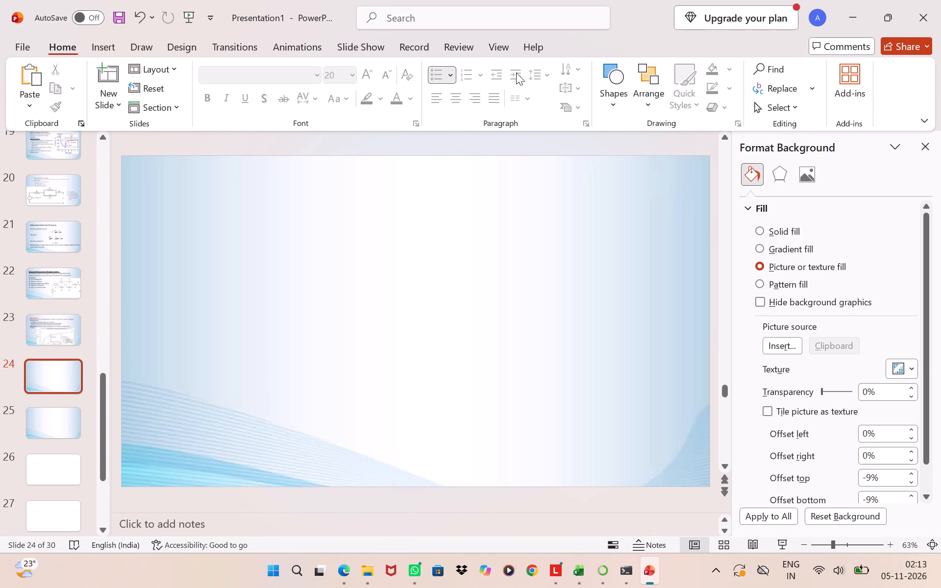
click(618, 102)
click(605, 141)
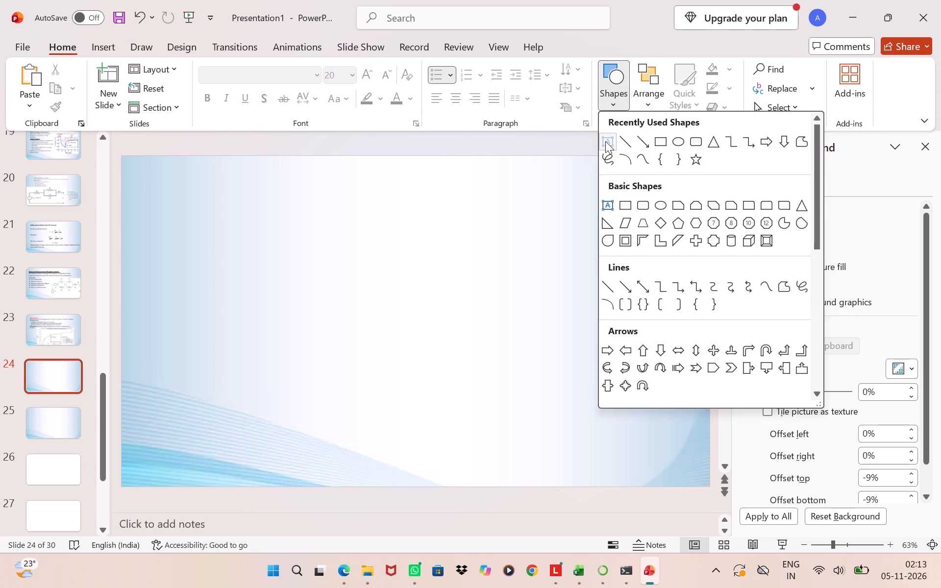
drag(137, 176, 303, 162)
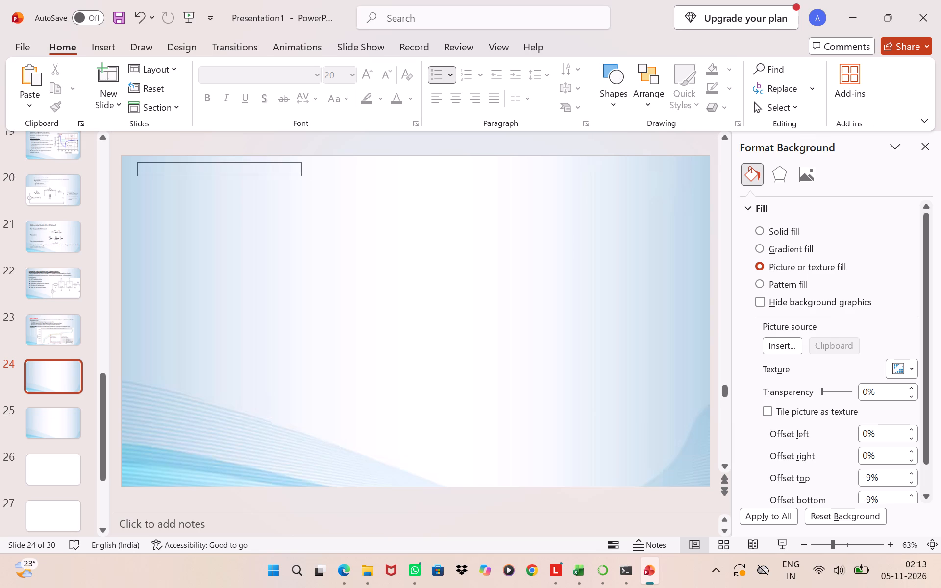
drag(303, 162, 454, 204)
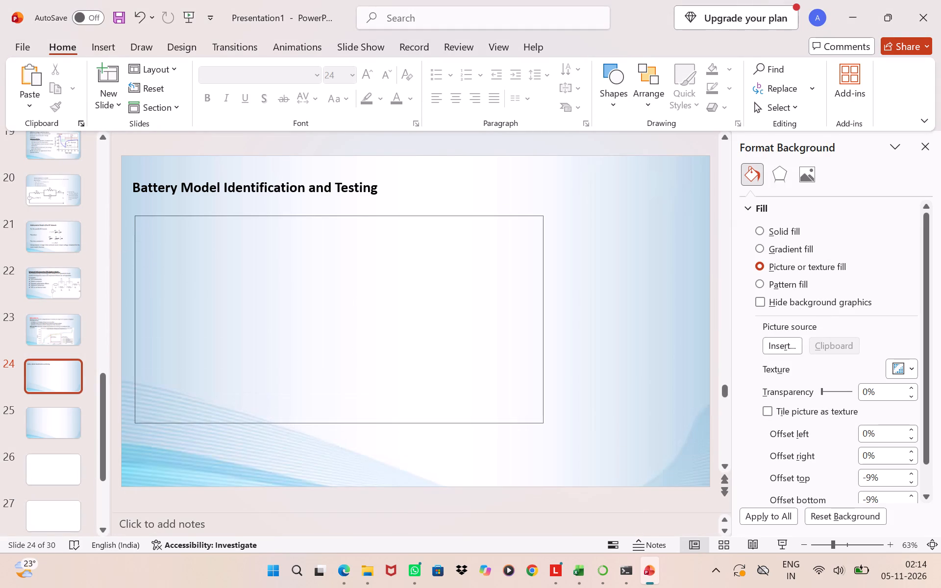
drag(543, 423, 544, 442)
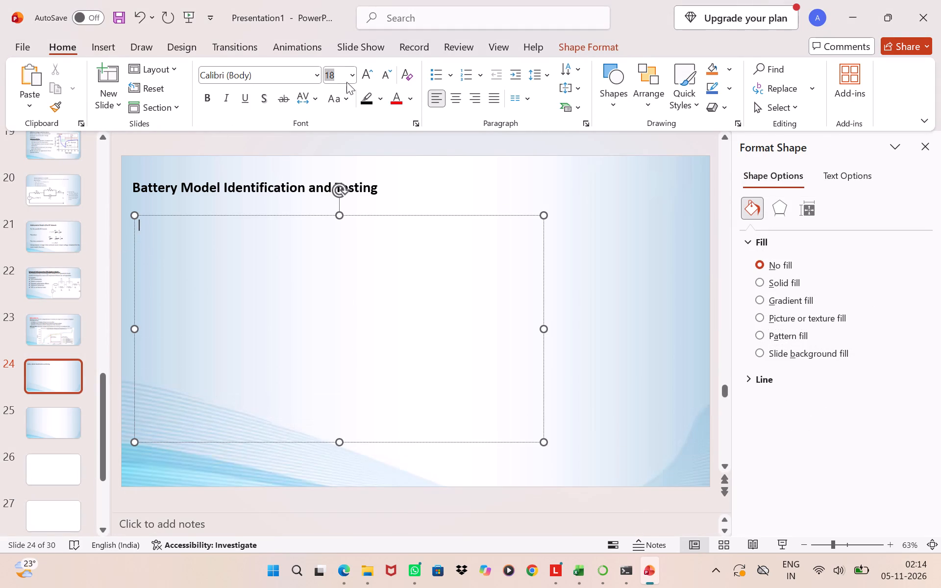
click(352, 73)
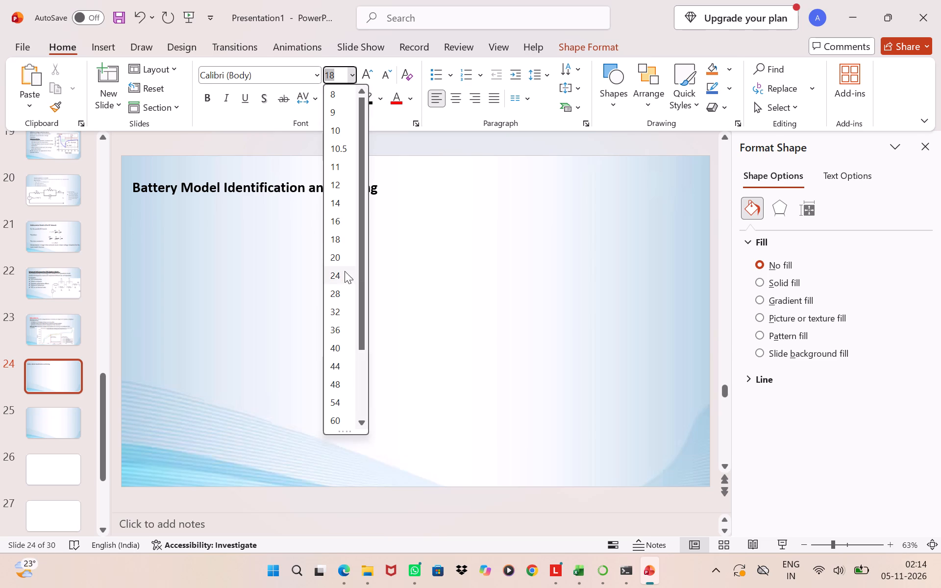
click(342, 258)
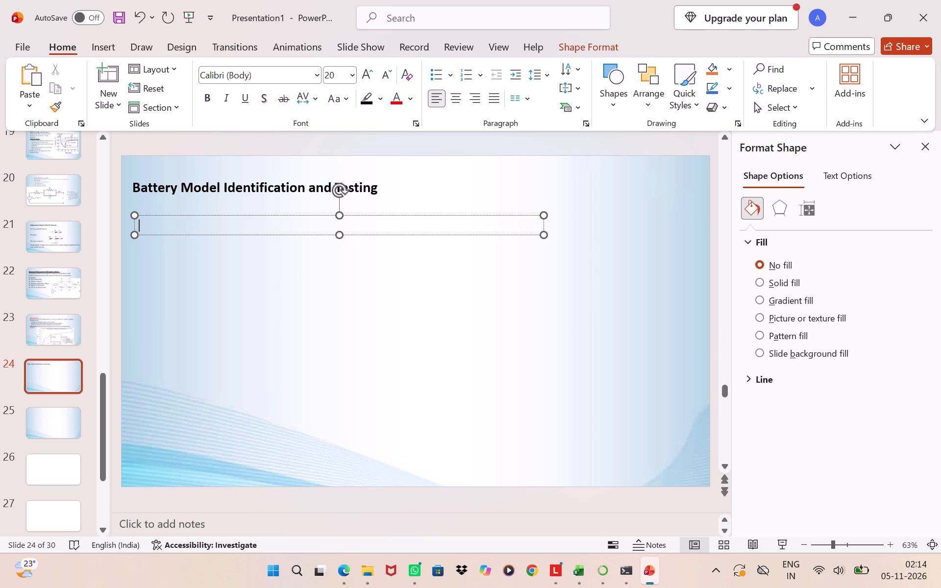
key(ctrl+v)
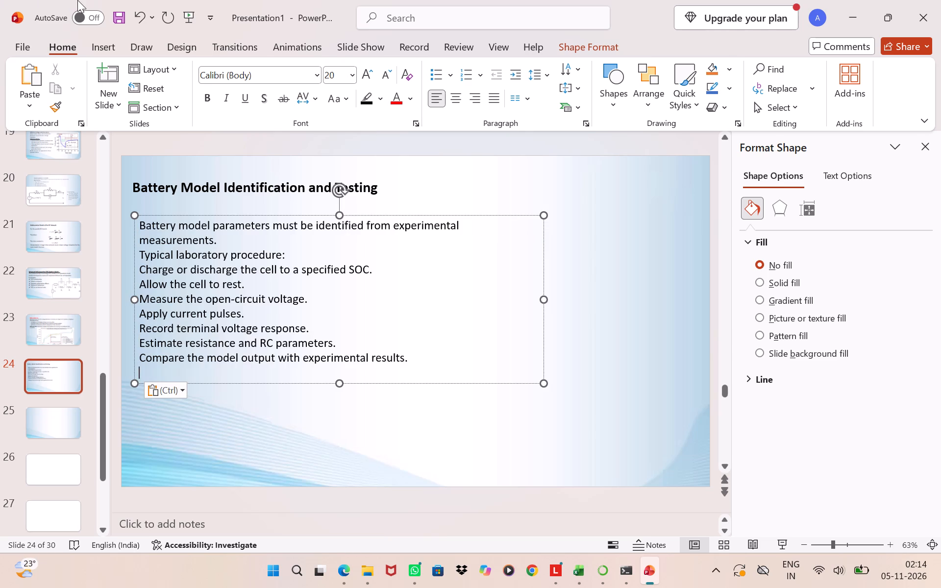
Make the "Typical laboratory procedure:" line bold in slide 24's body text.
click(347, 576)
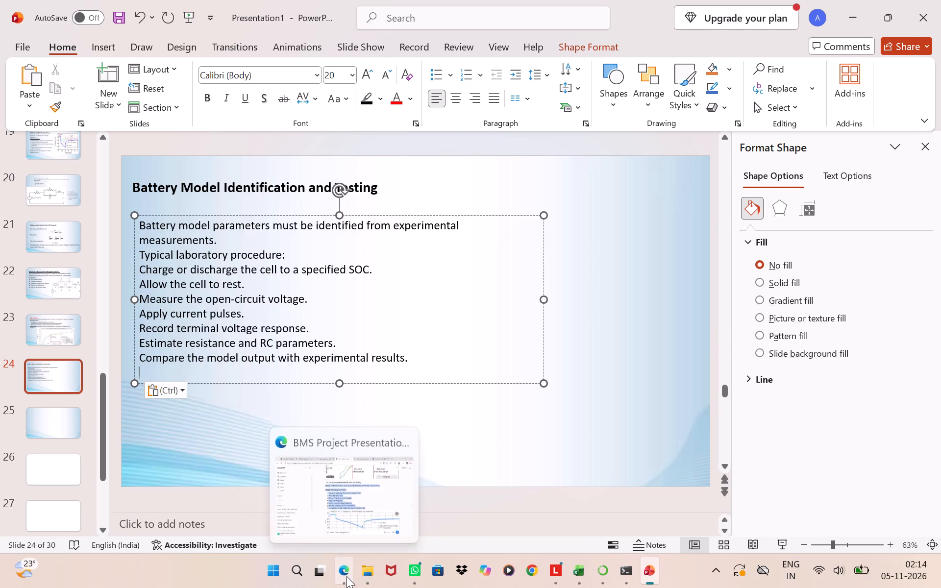
click(652, 570)
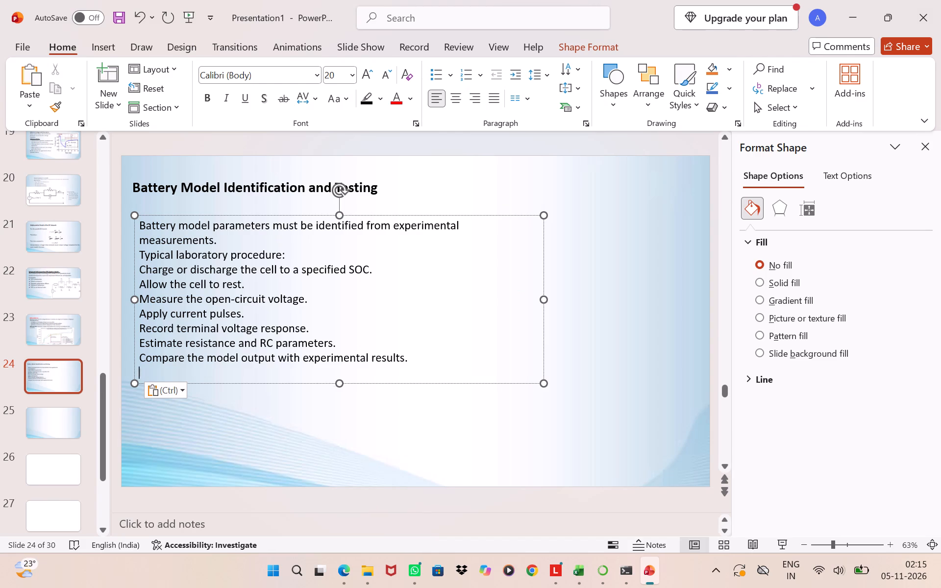
drag(140, 253, 294, 255)
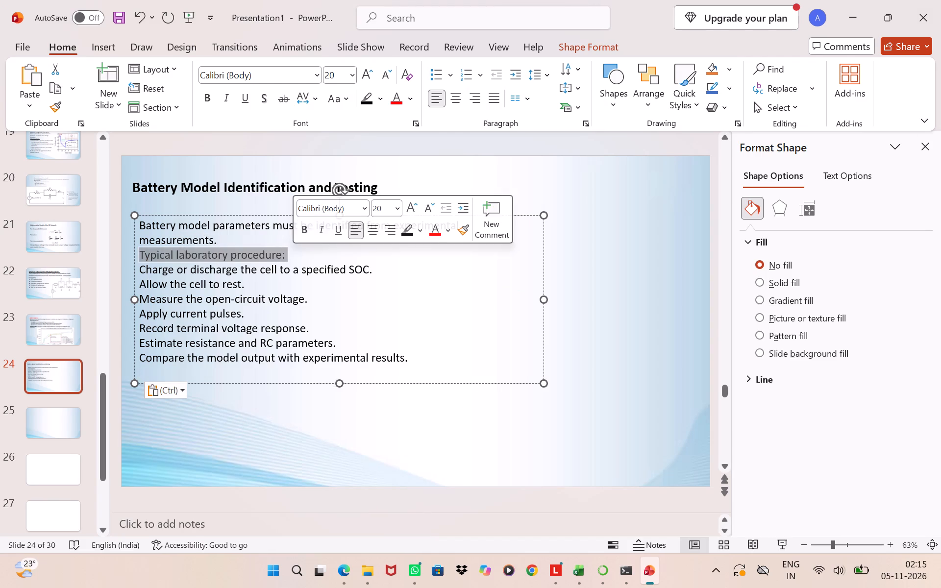
click(214, 101)
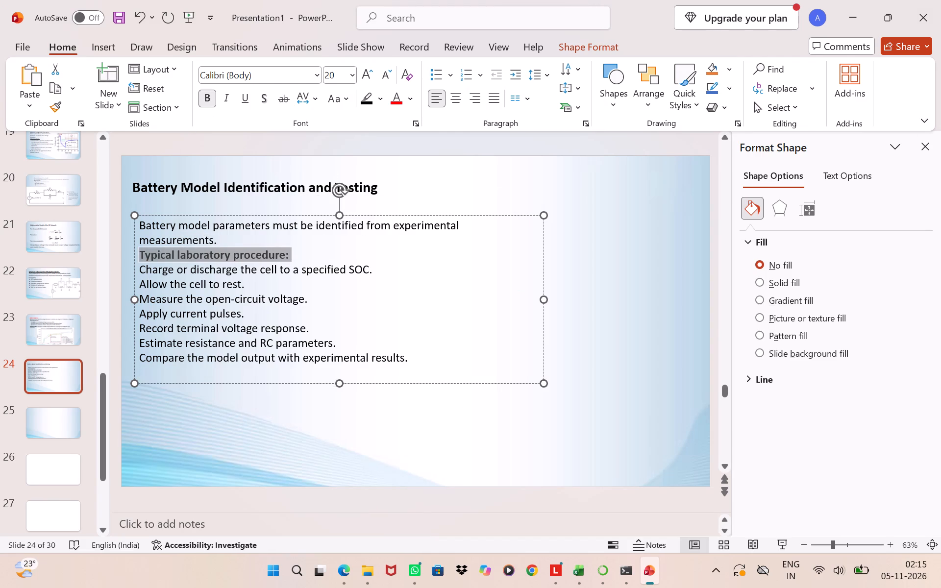
click(316, 259)
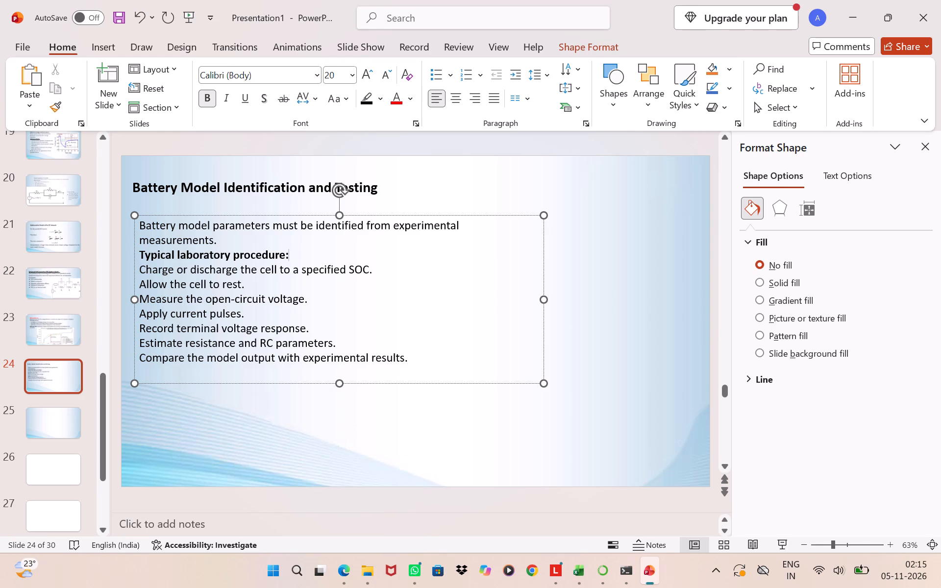
Format the seven procedure lines, from "Charge or discharge the cell" to "Compare the model output", as a 1., 2., 3. numbered list.
drag(139, 268, 214, 360)
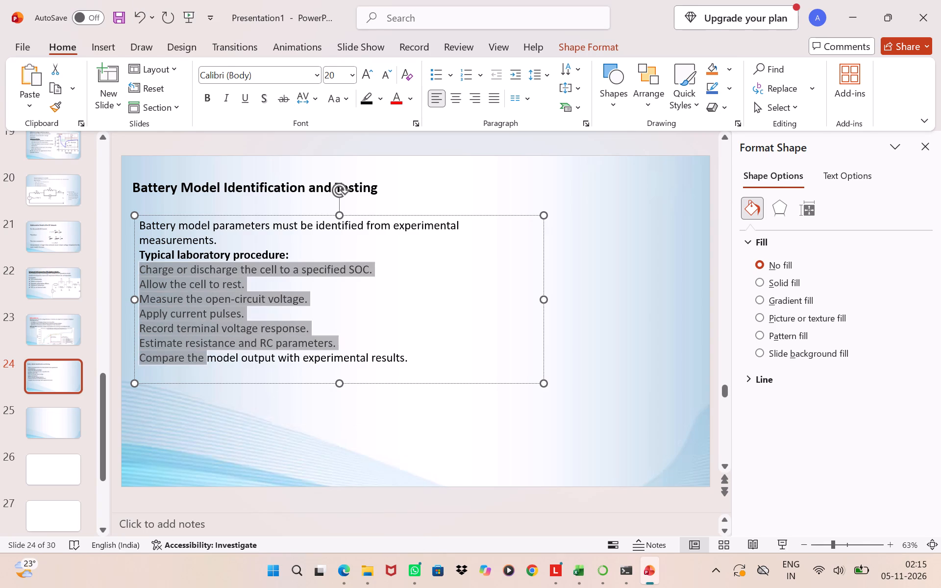
drag(214, 360, 427, 360)
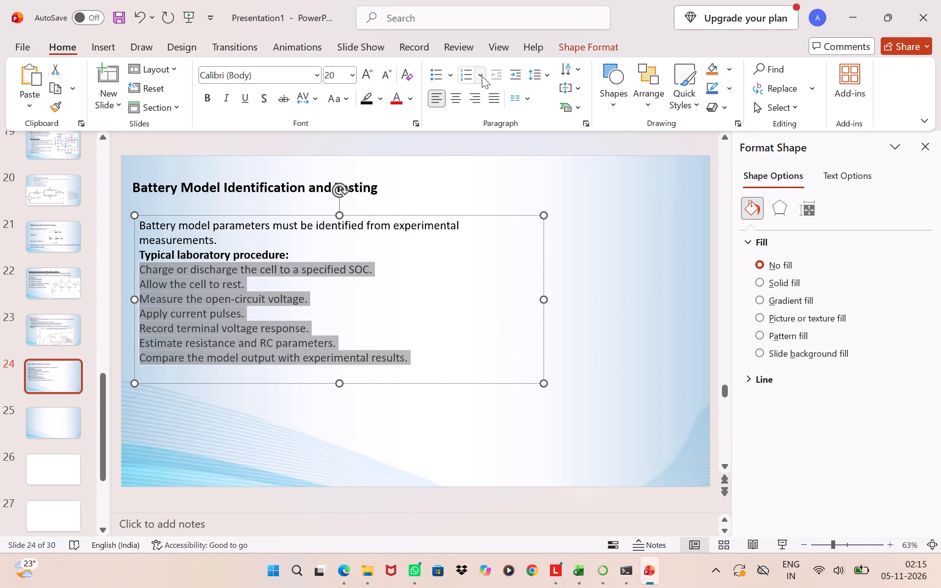
click(482, 76)
click(549, 122)
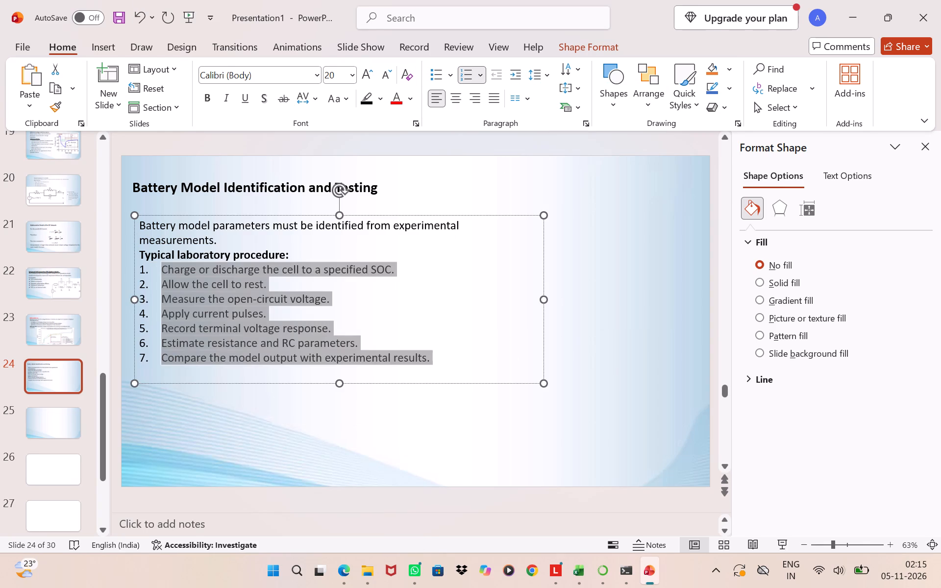
click(294, 404)
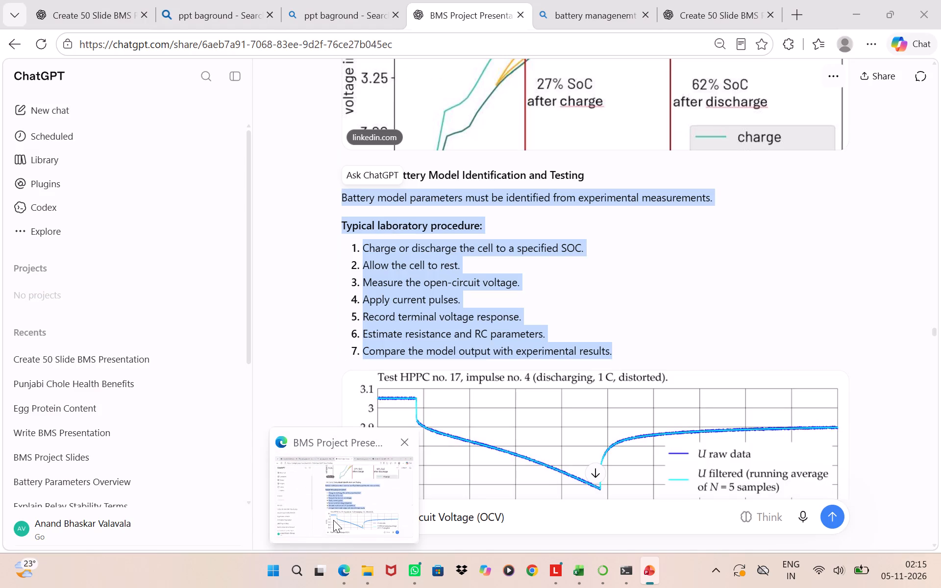
Copy the enlarged "Test HPPC no. 17" chart image from the Slide 24 section of the ChatGPT page in Edge.
scroll(407, 308, down, 1)
click(353, 581)
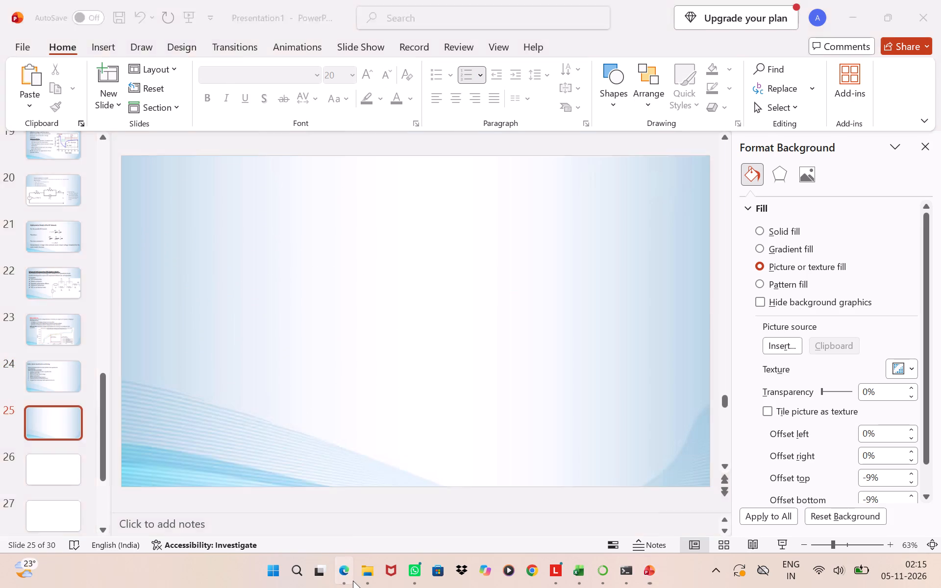
scroll(395, 353, down, 3)
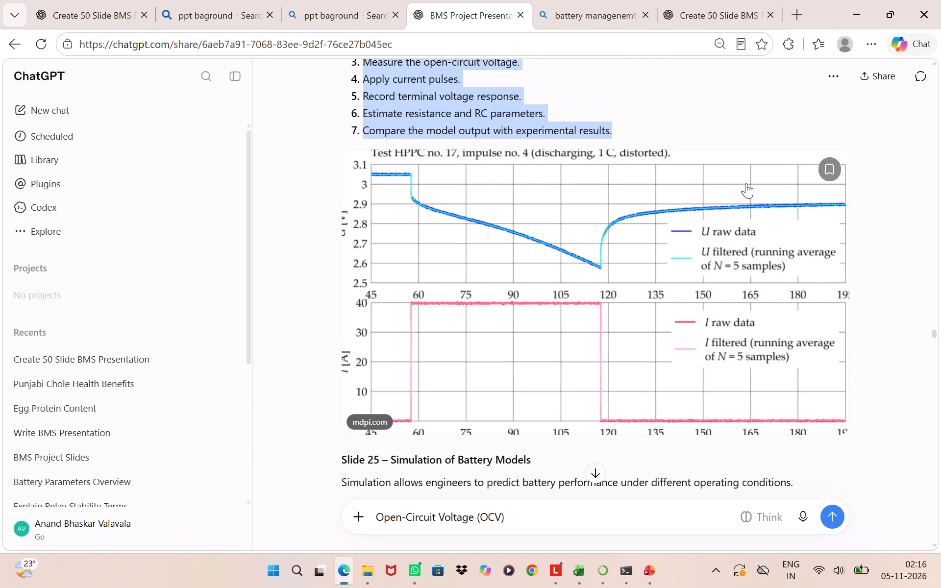
click(692, 267)
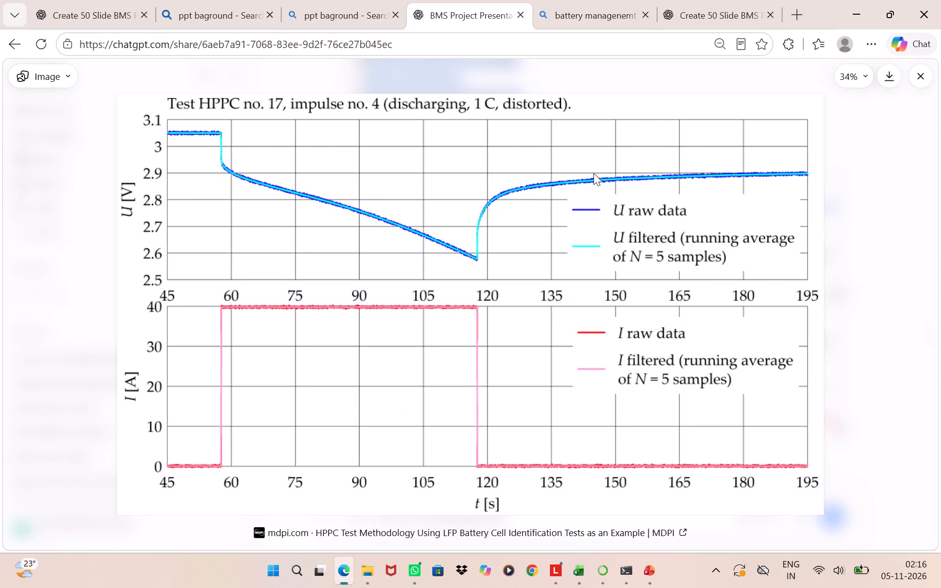
right_click(434, 250)
click(494, 317)
click(907, 199)
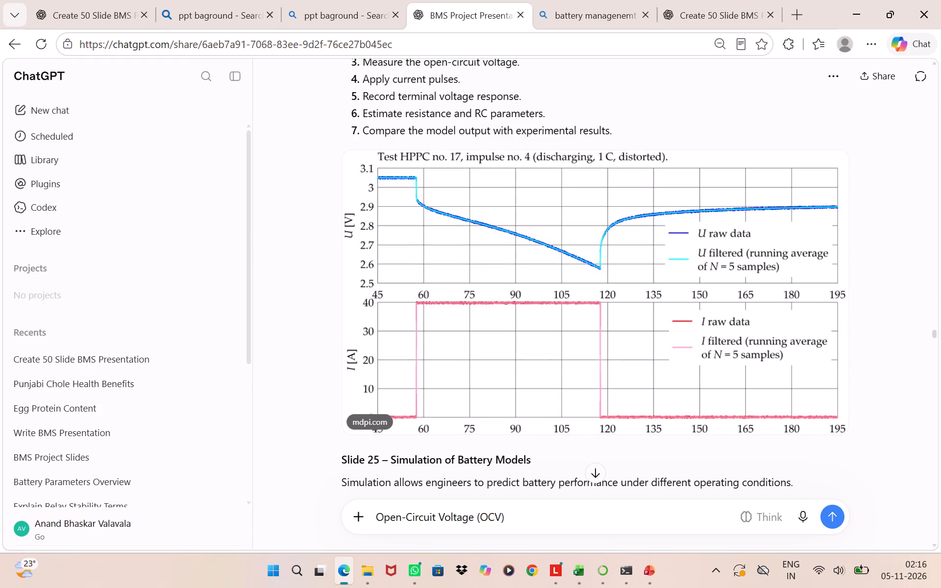
Return to PowerPoint and shift slide 24's body text box slightly towards the slide's left edge, aligning its text with the title.
click(651, 570)
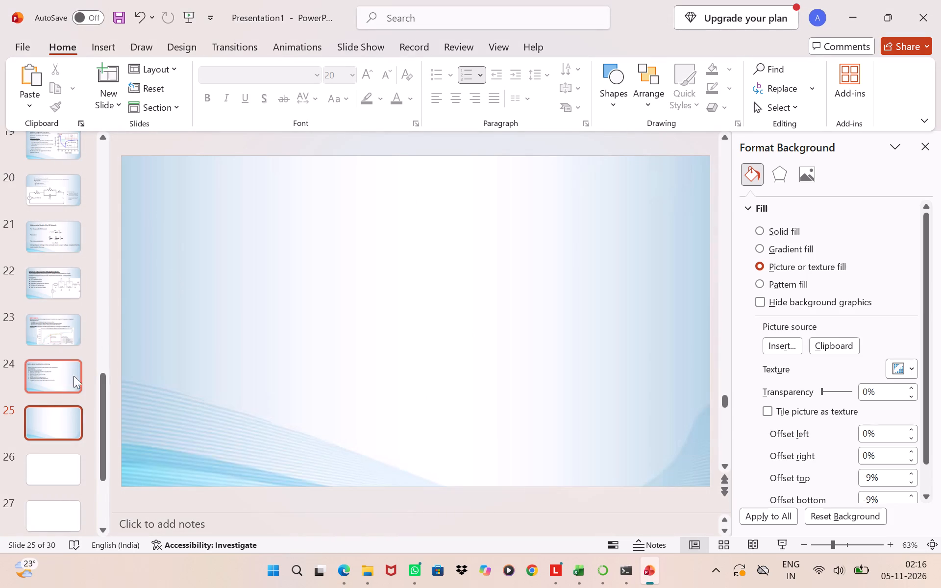
click(49, 375)
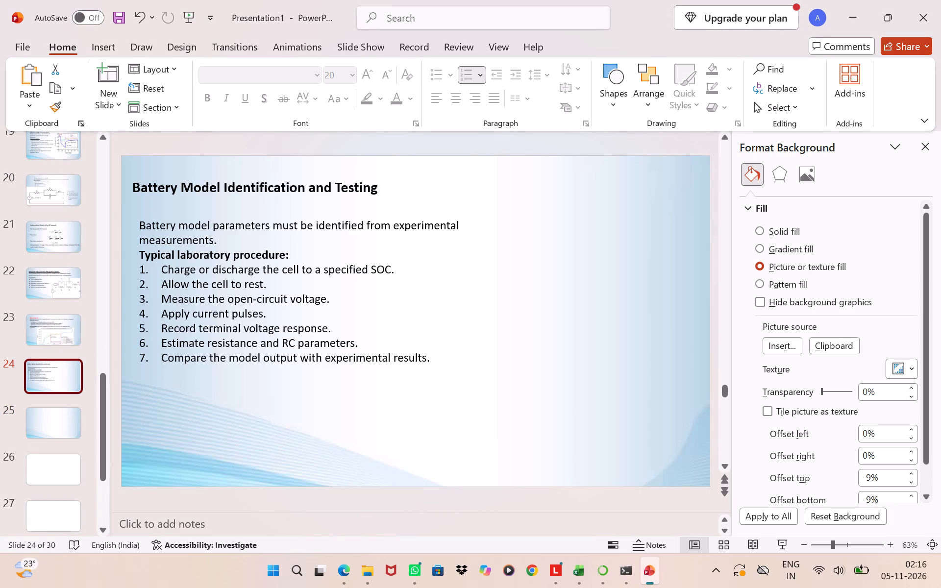
drag(478, 215, 487, 268)
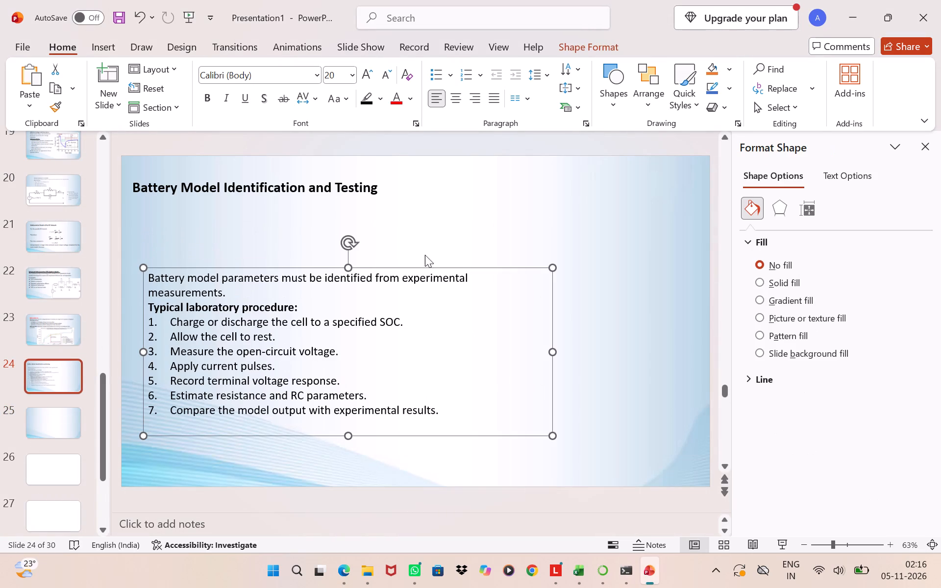
drag(430, 314, 388, 276)
click(604, 318)
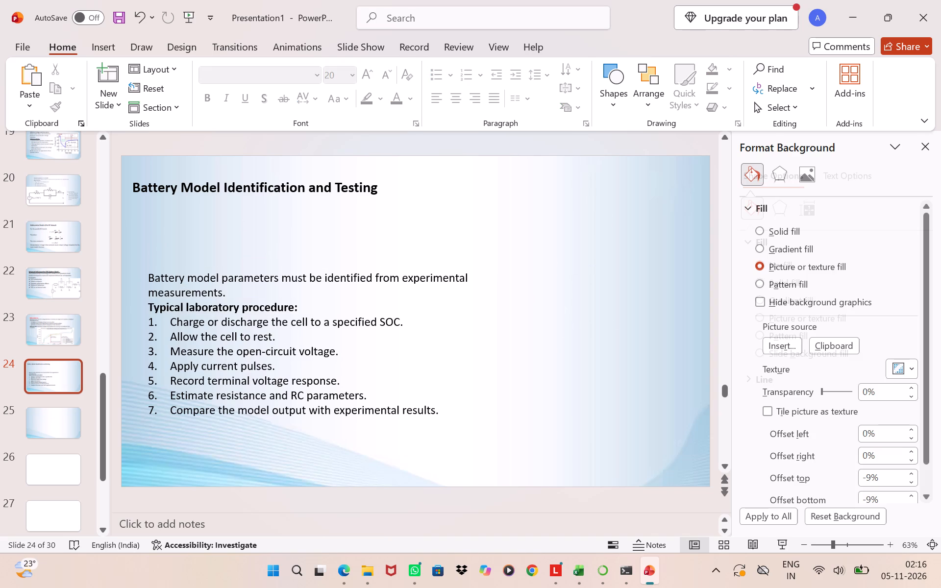
click(261, 269)
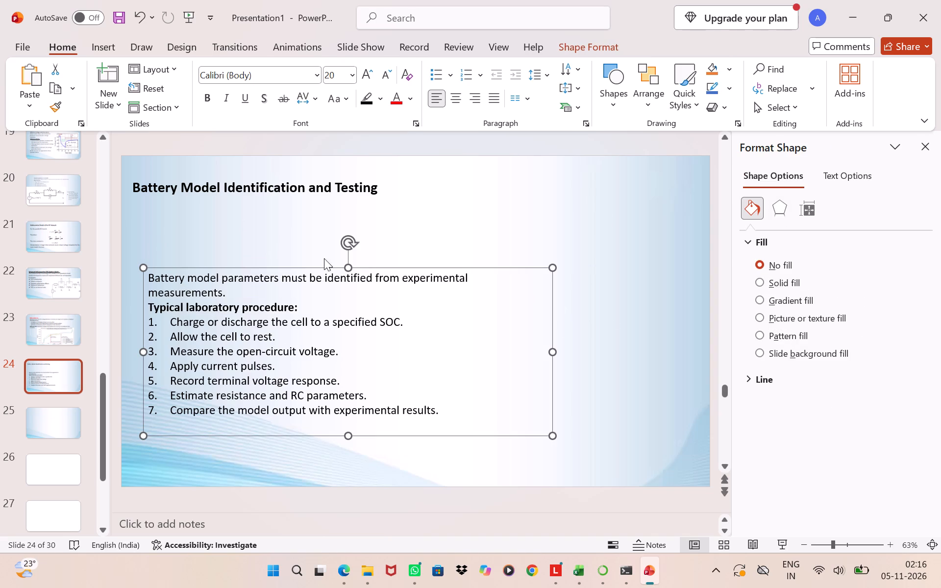
drag(264, 268, 233, 215)
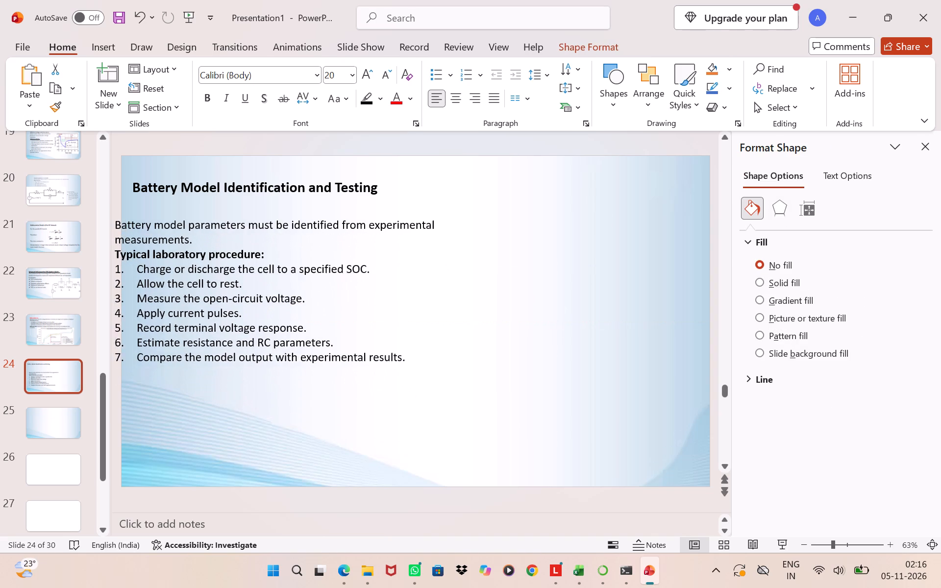
drag(233, 215, 249, 216)
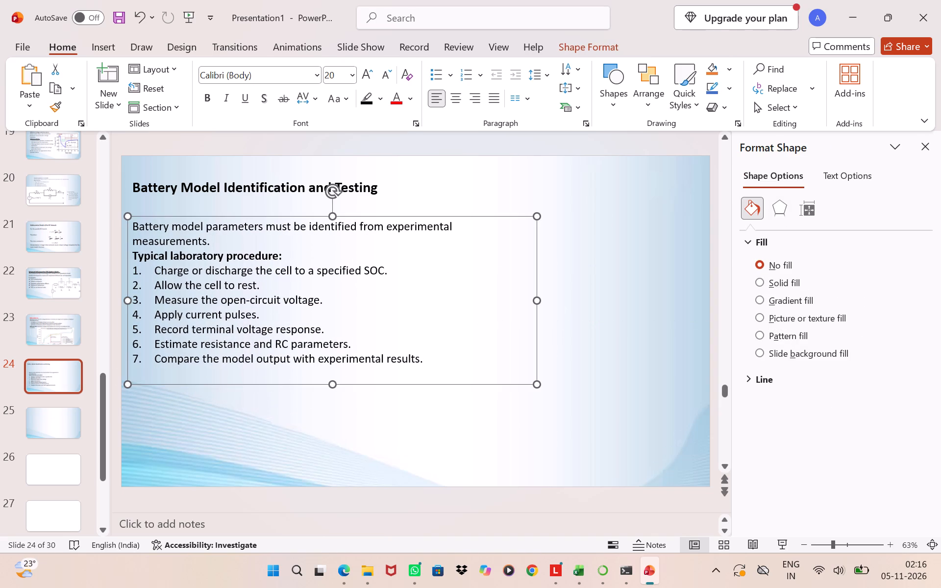
click(593, 276)
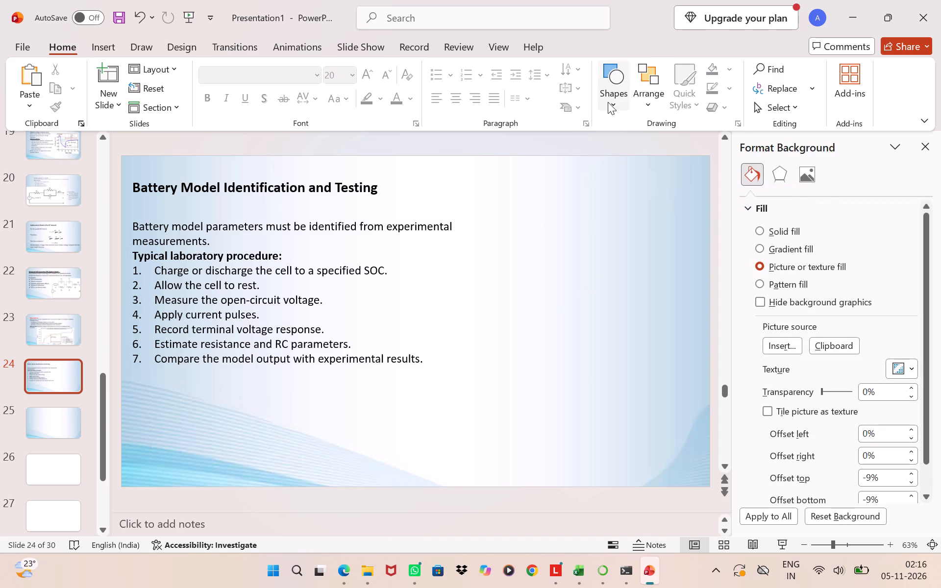
Draw a text box beside the body text on slide 24 and paste the copied HPPC test chart.
click(608, 102)
click(609, 144)
drag(490, 204, 662, 444)
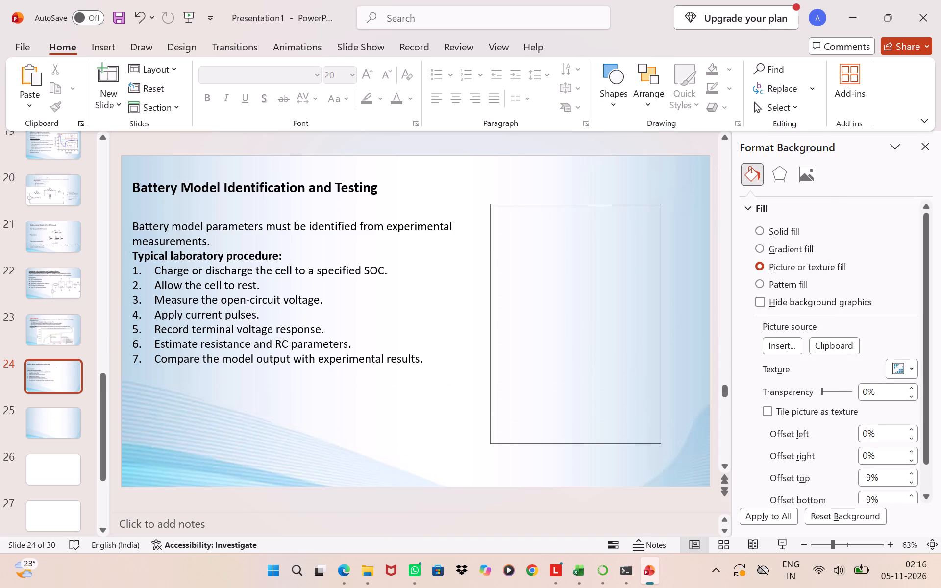
drag(662, 444, 690, 455)
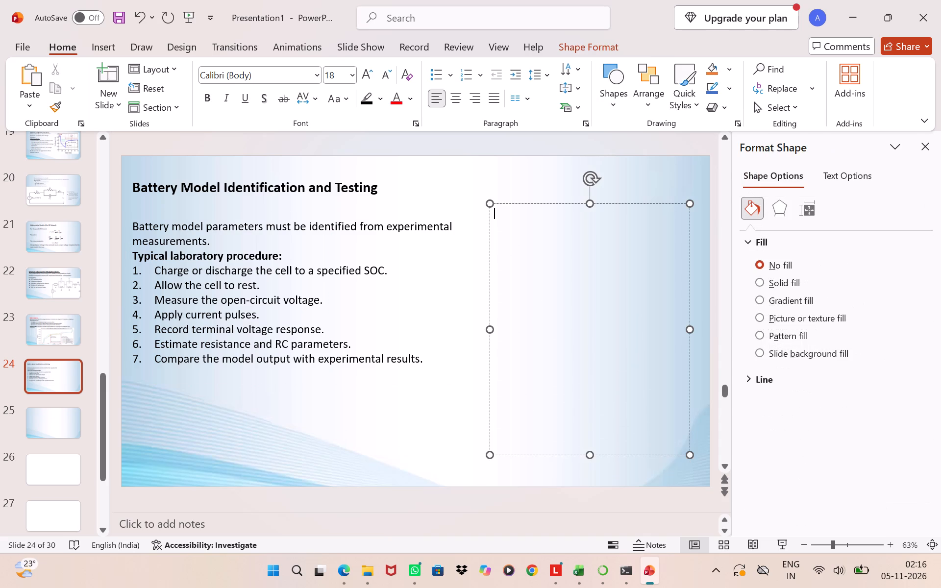
key(ctrl+v)
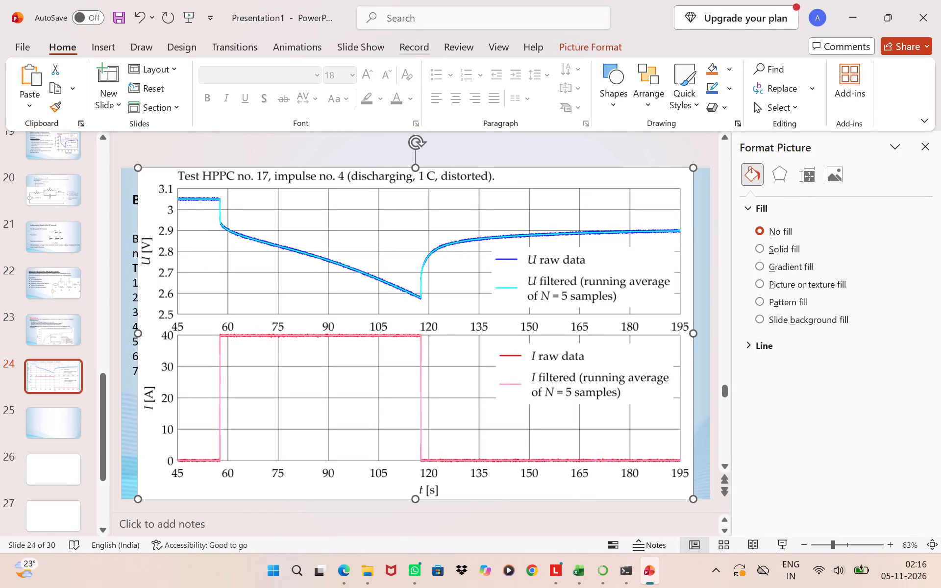
Shrink the HPPC test chart on slide 24 in width and height until it covers less than half the slide's width.
drag(139, 334, 244, 353)
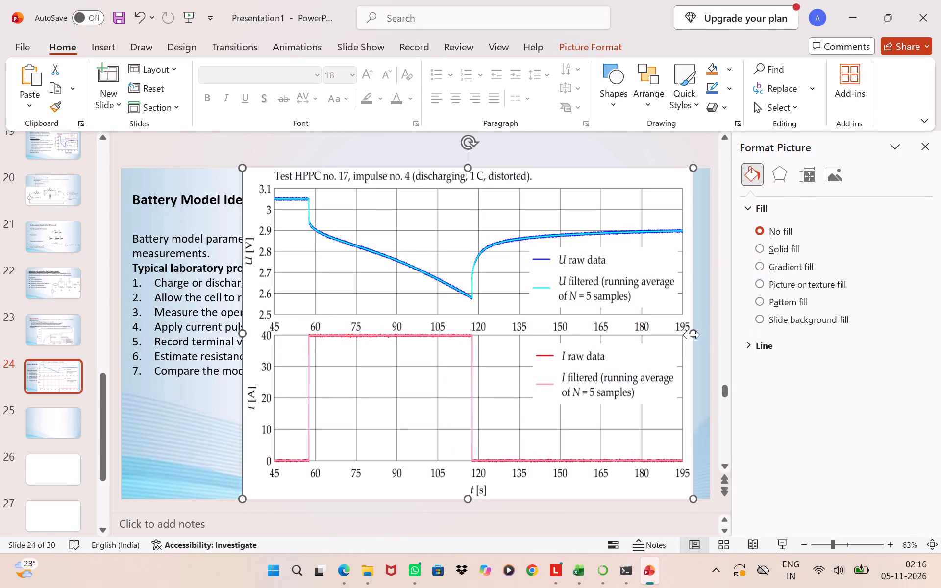
drag(692, 335, 658, 341)
drag(453, 168, 456, 191)
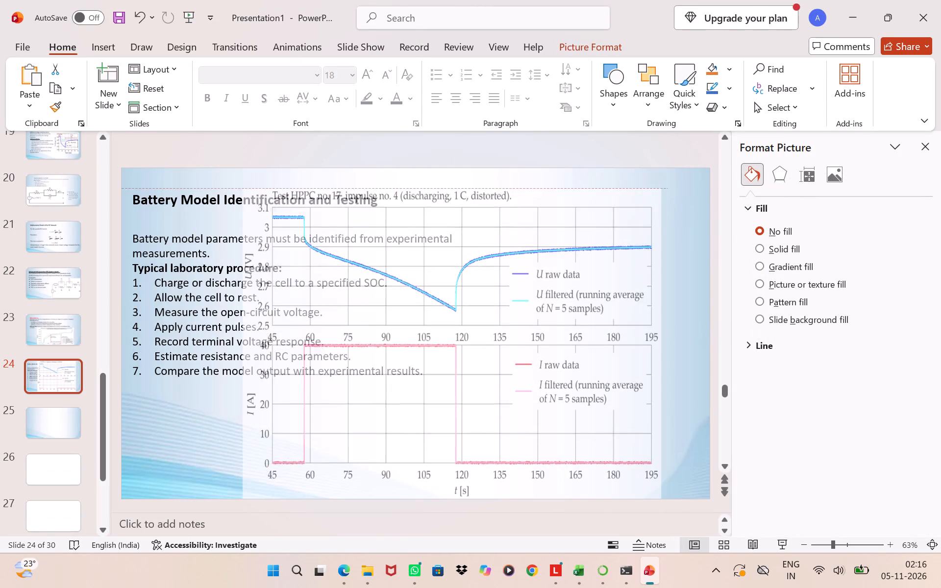
drag(456, 191, 463, 231)
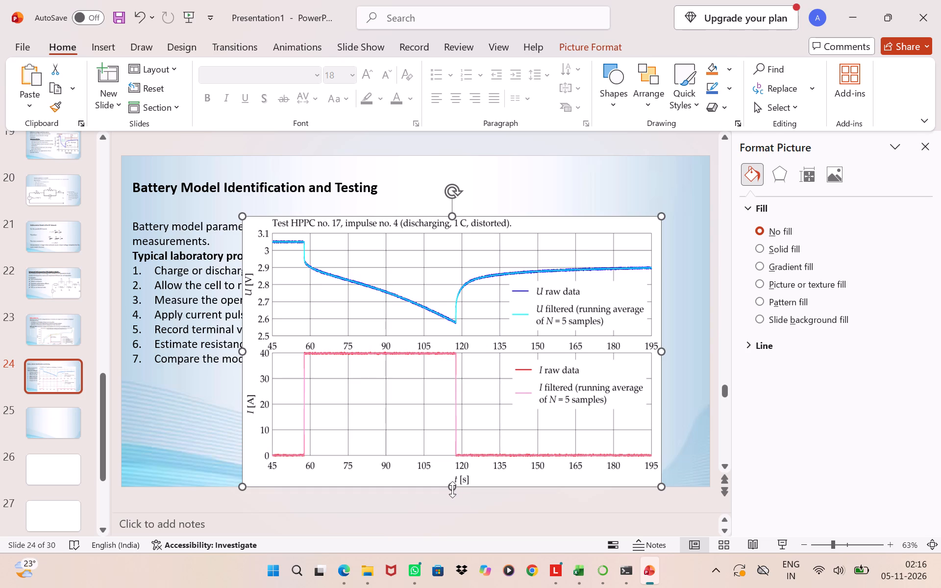
drag(451, 490, 449, 474)
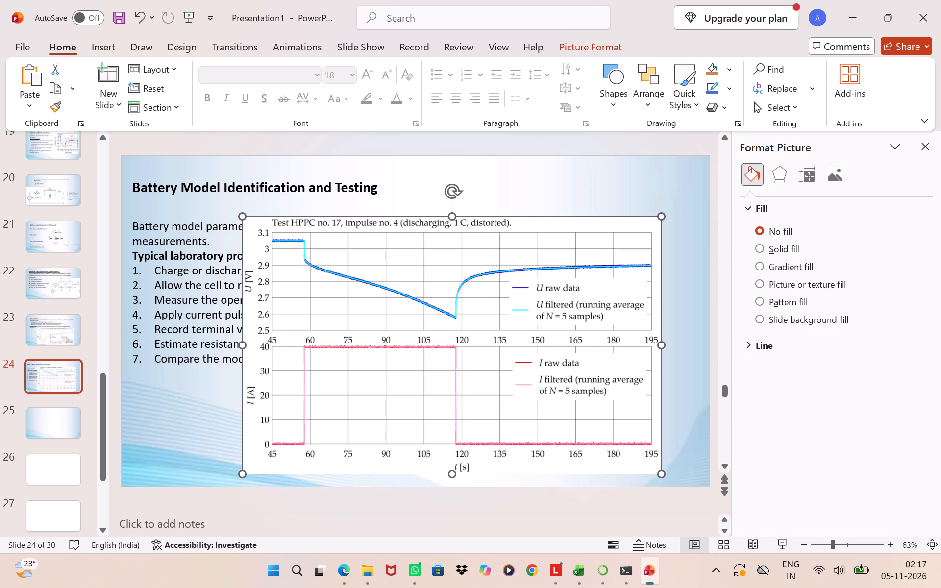
drag(243, 343, 309, 353)
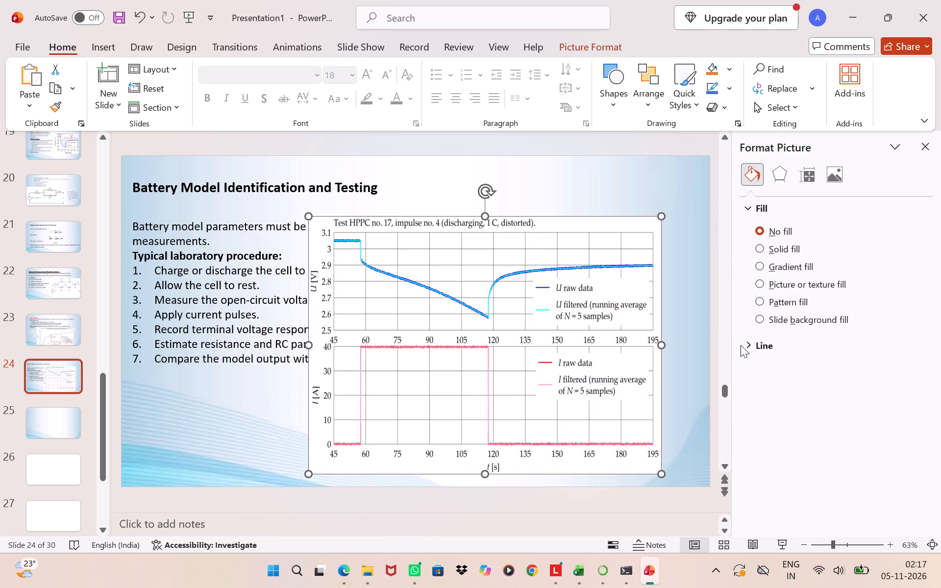
drag(661, 343, 646, 346)
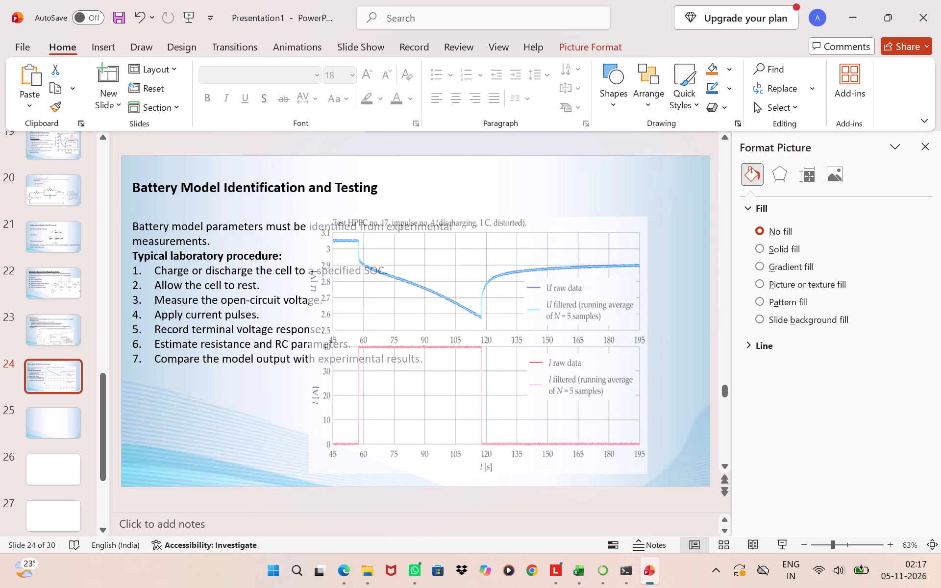
drag(646, 346, 644, 346)
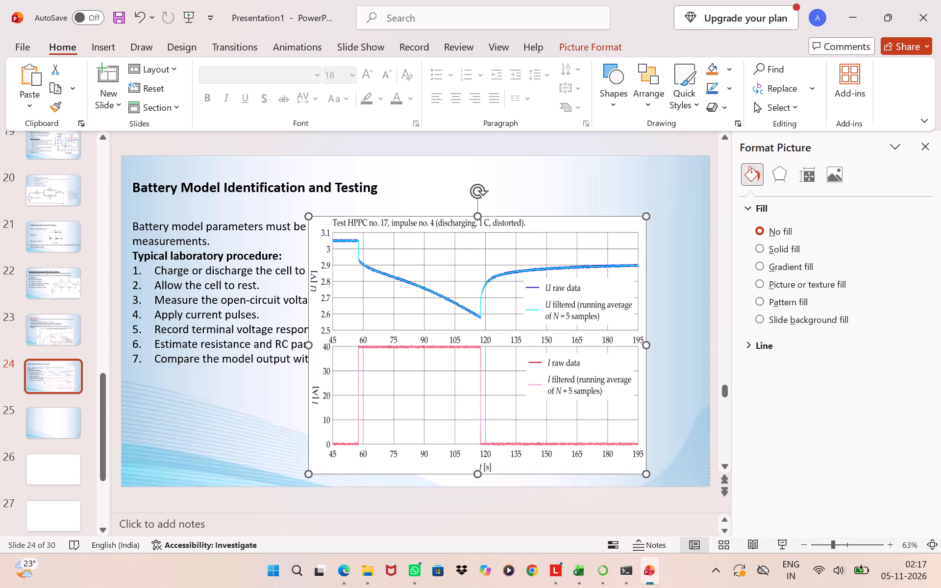
drag(480, 473, 480, 457)
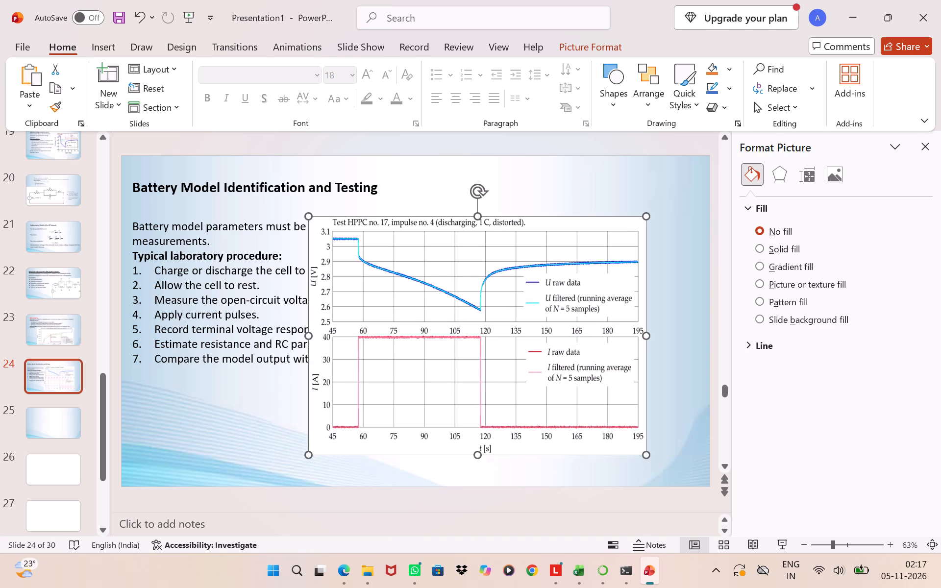
drag(308, 337, 368, 337)
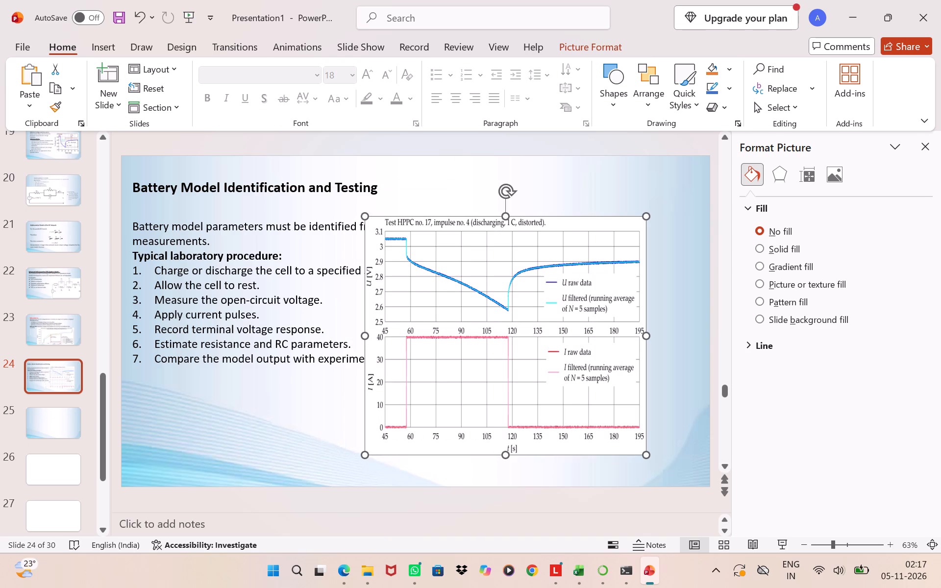
drag(650, 340, 642, 341)
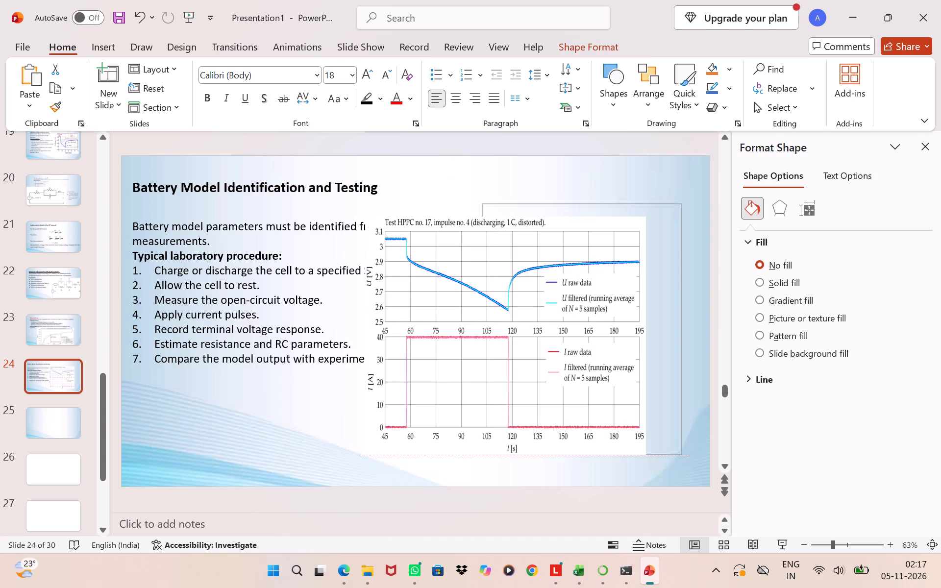
drag(642, 341, 641, 342)
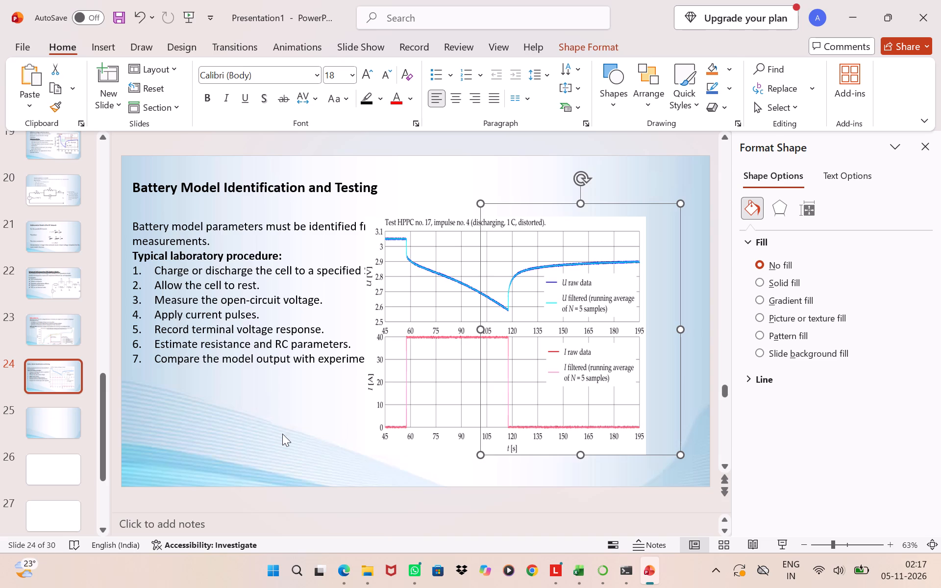
click(282, 434)
click(434, 324)
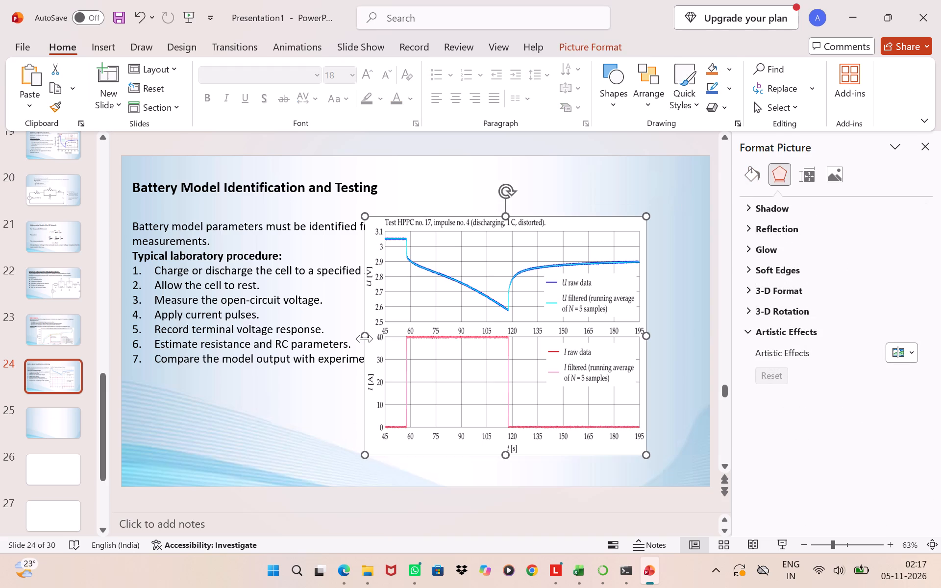
drag(367, 340, 392, 343)
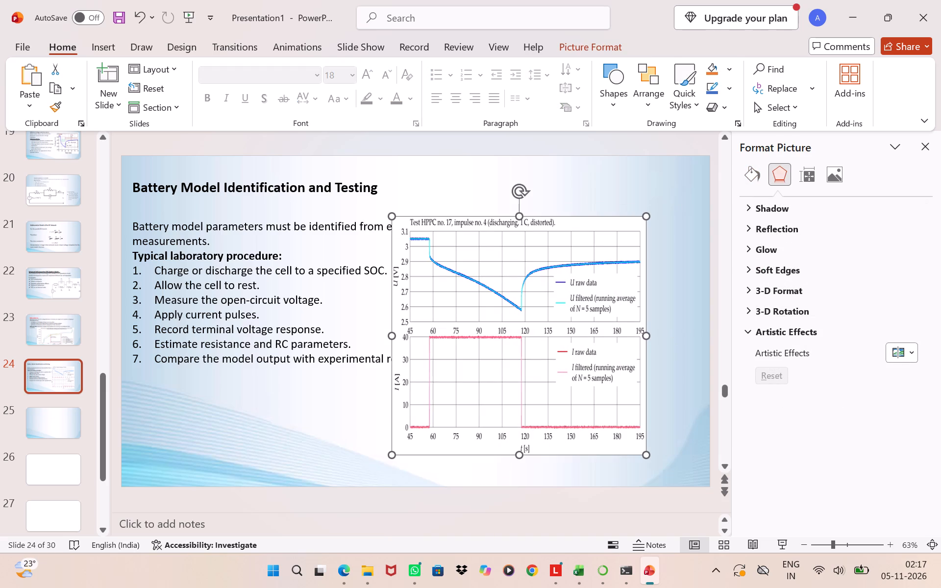
Move the HPPC chart beside the numbered procedure list, clear of the text, and slightly reduce its height from the bottom edge.
drag(548, 216, 611, 210)
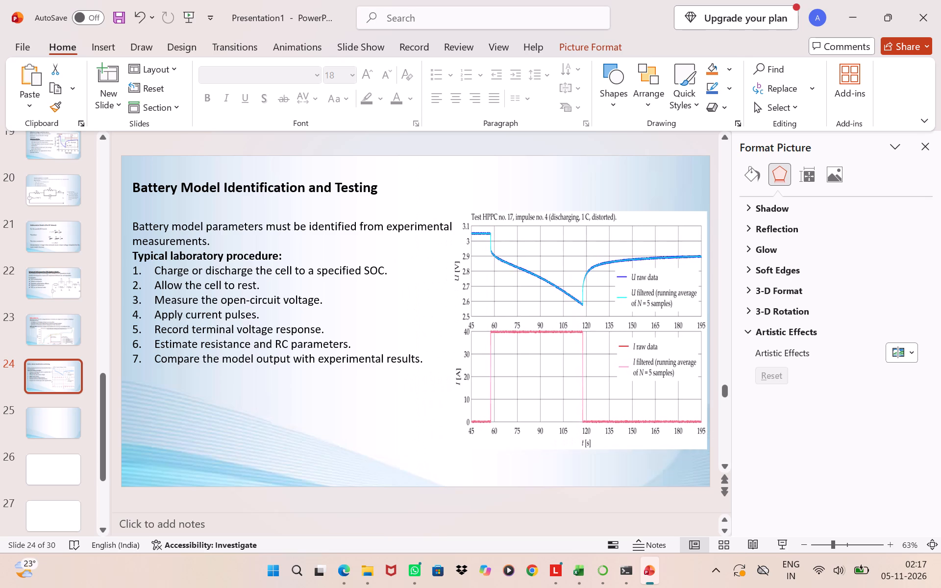
drag(611, 210, 594, 257)
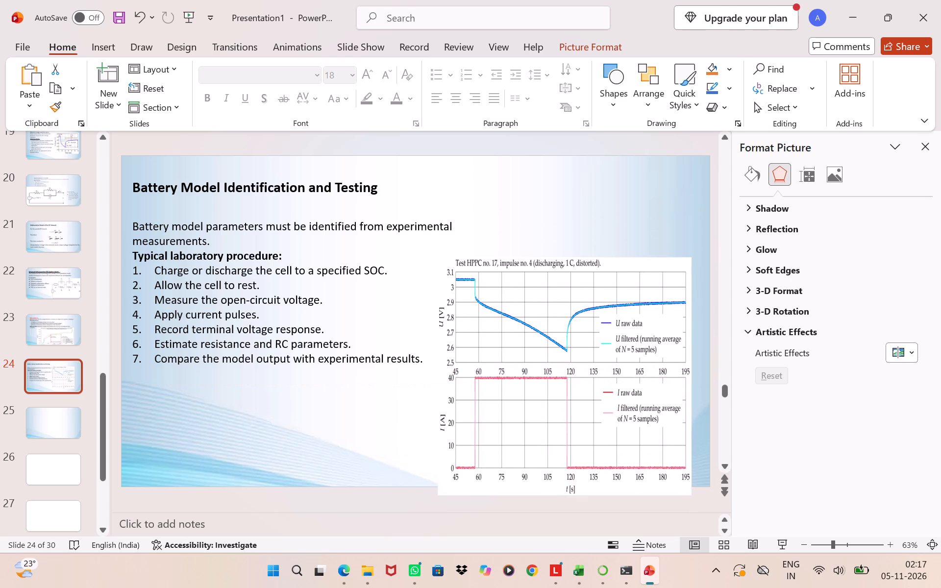
drag(594, 257, 590, 245)
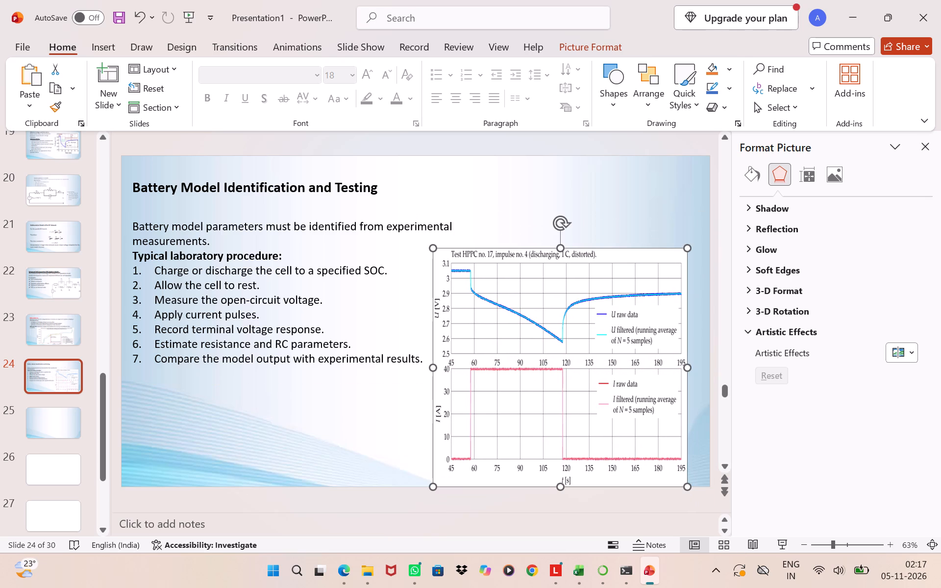
drag(560, 487, 560, 474)
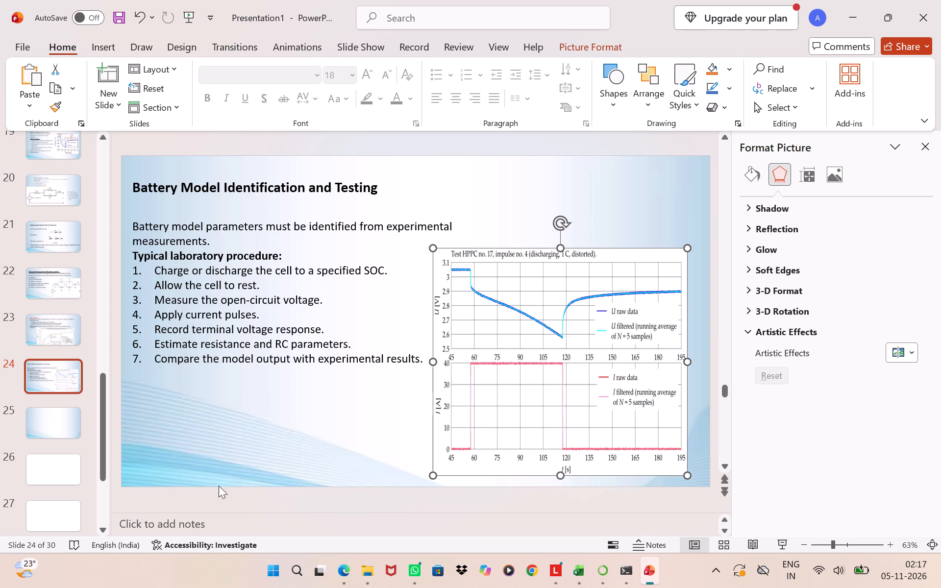
click(280, 417)
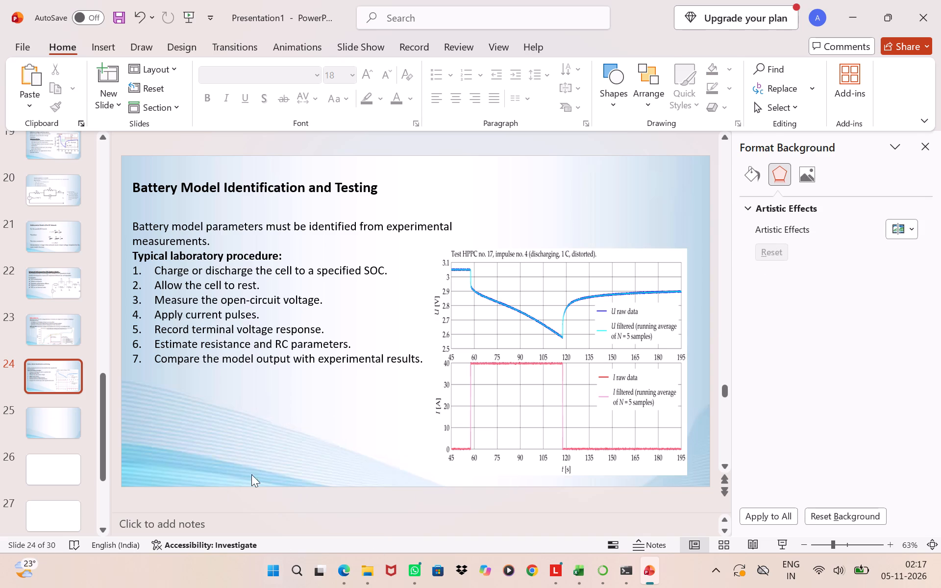
Narrow slide 24's body text box so that it ends before the HPPC chart.
click(162, 282)
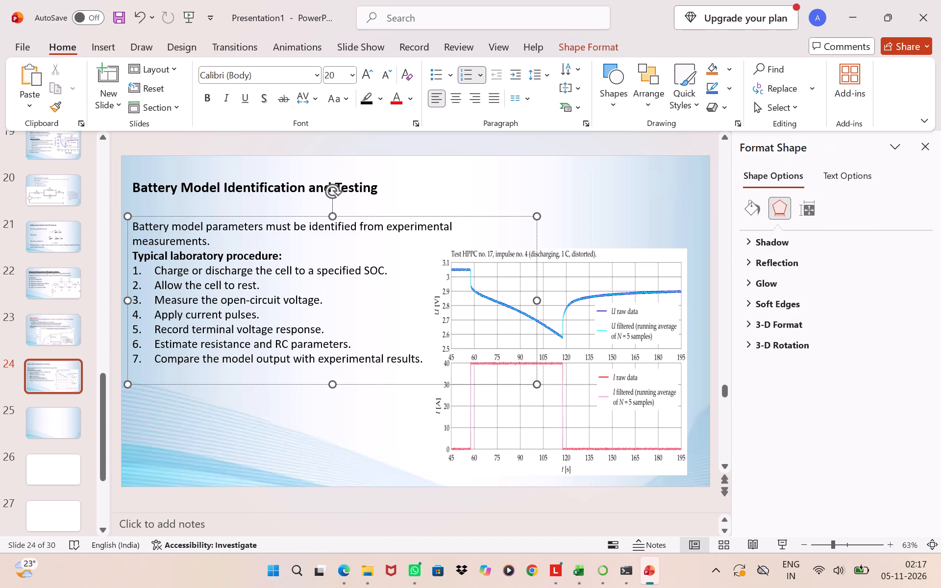
drag(541, 299, 416, 320)
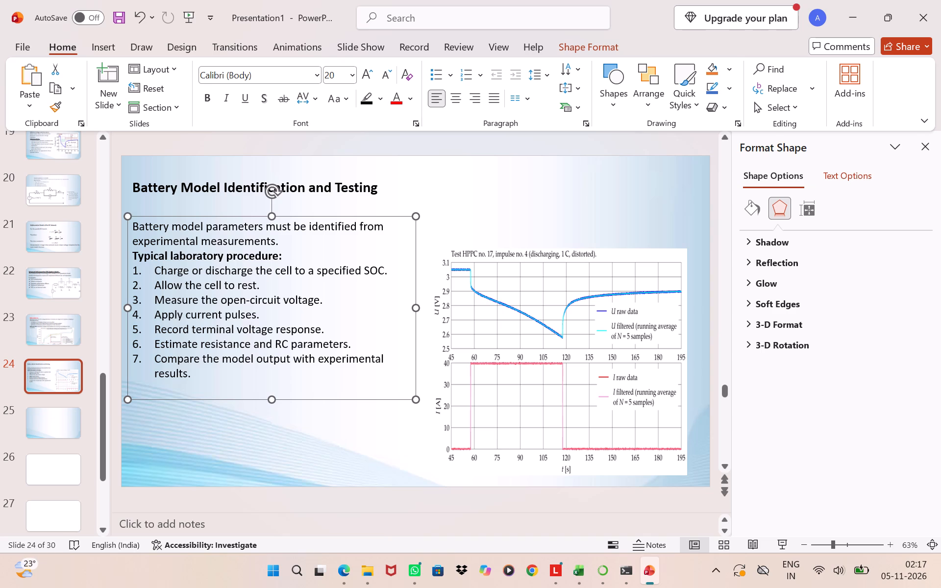
Set the font size of the word "Model" in slide 24's title to 28.
click(218, 188)
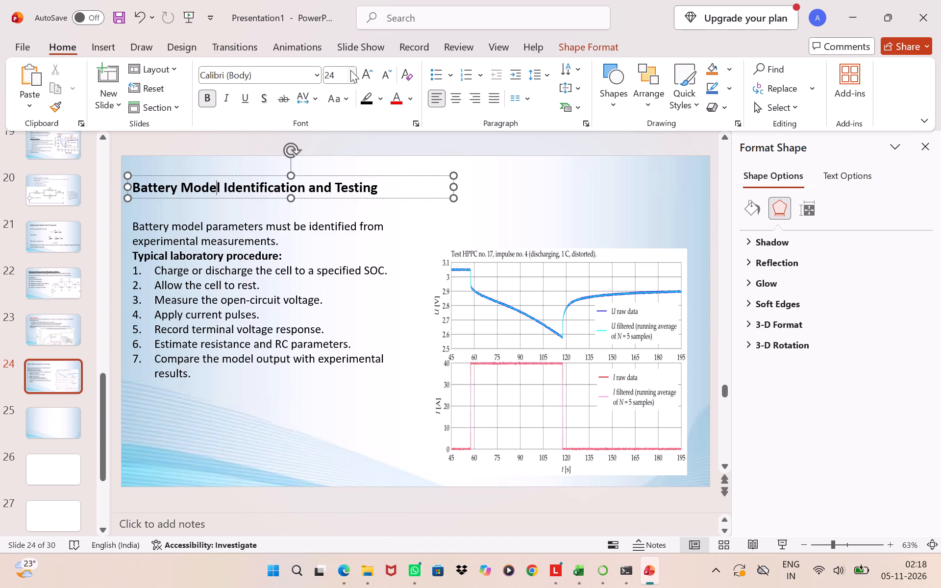
click(351, 72)
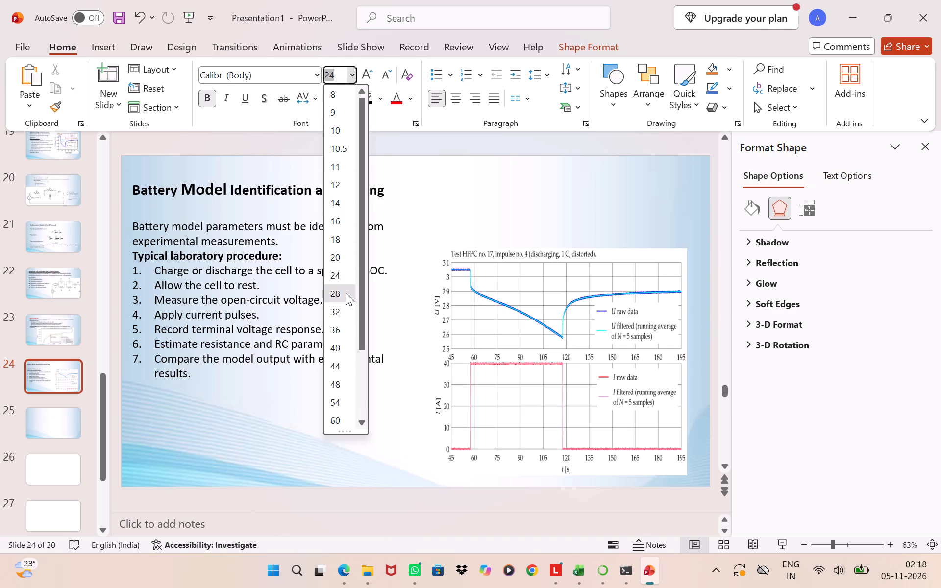
click(346, 293)
Set all of slide 24's body text, from "Battery model parameters" to "experimental results", to font size 24.
click(172, 230)
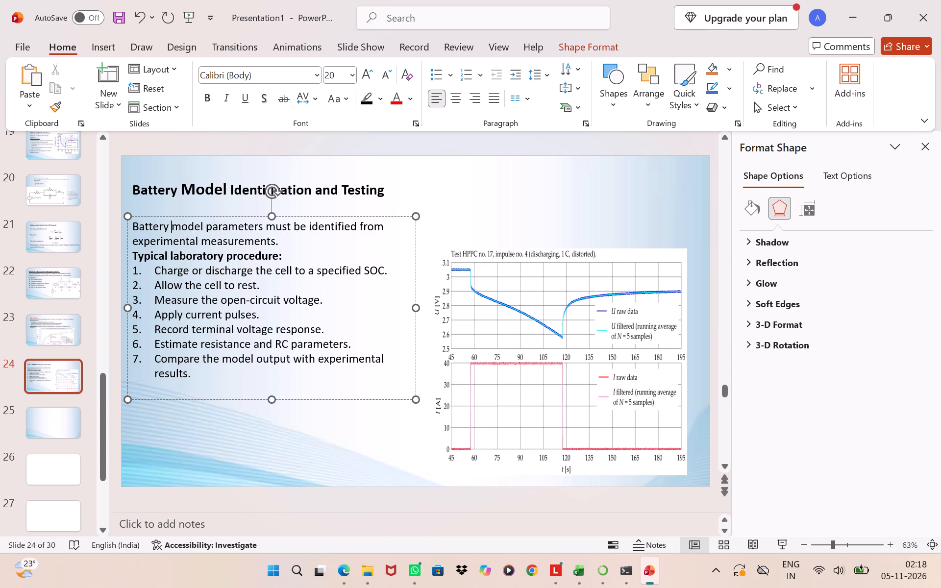
click(286, 243)
click(354, 78)
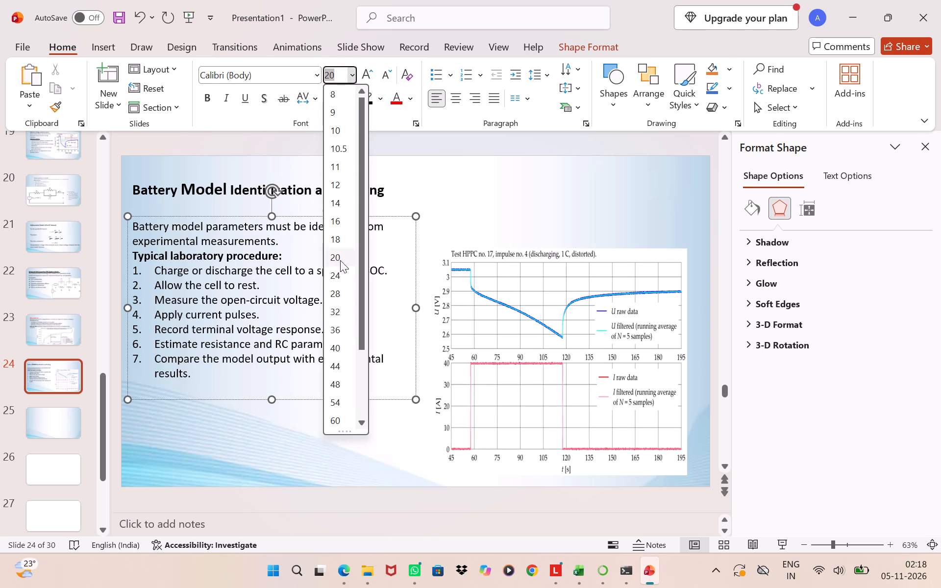
click(343, 272)
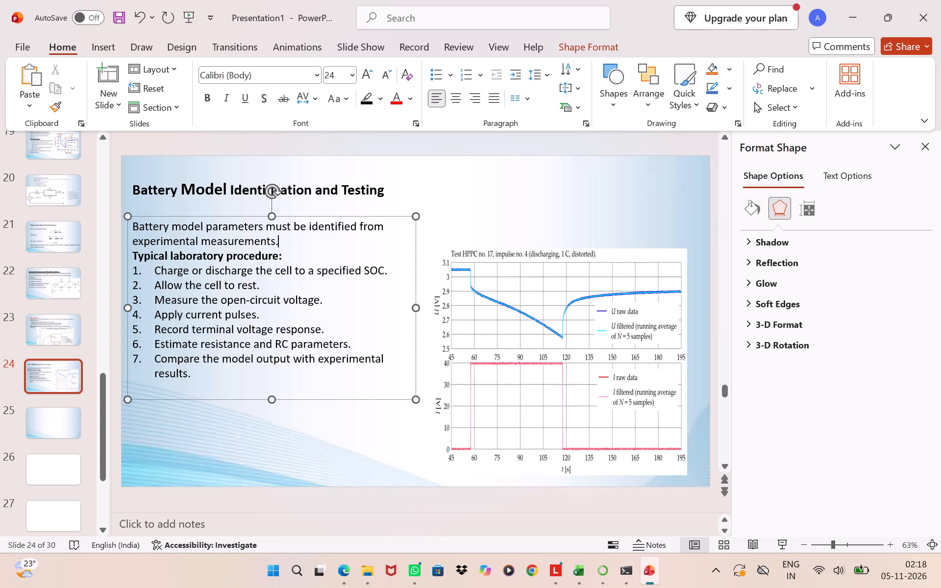
drag(133, 224, 290, 376)
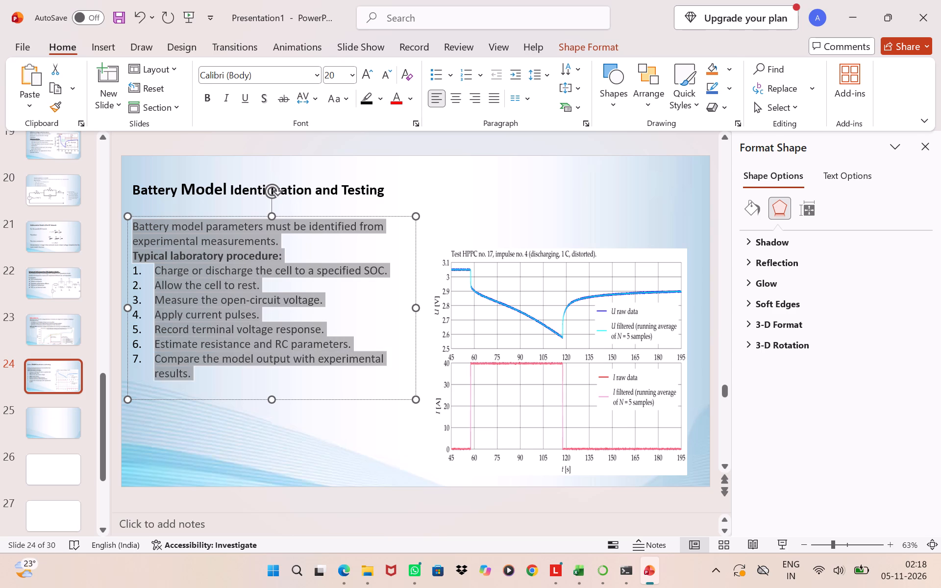
drag(290, 376, 290, 377)
click(350, 79)
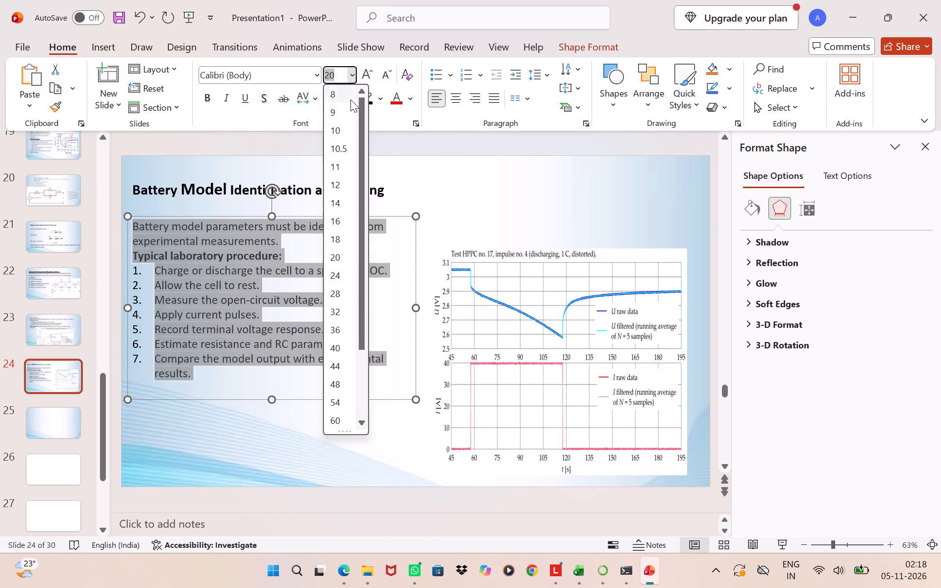
click(332, 269)
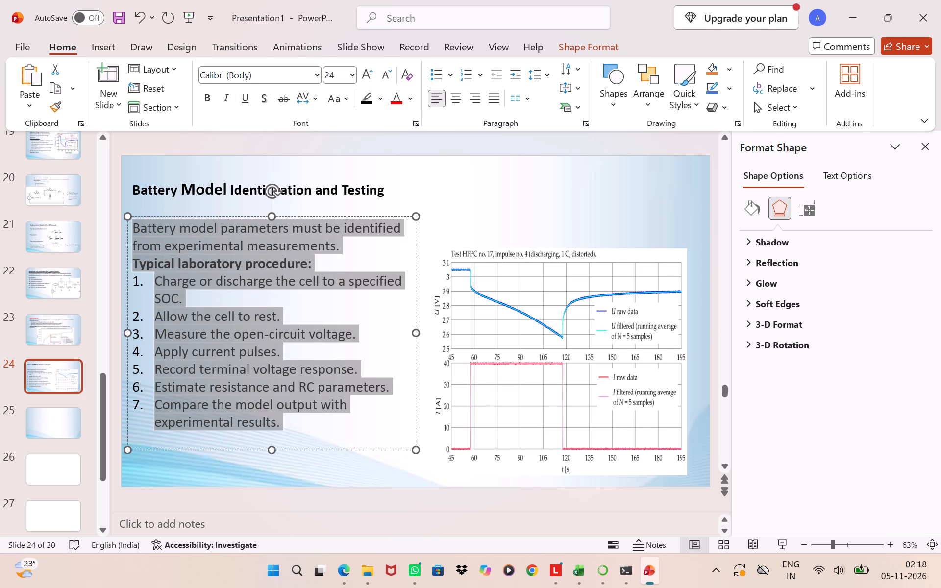
Delete the whole text of slide 24's title, leaving its text box in place.
click(177, 206)
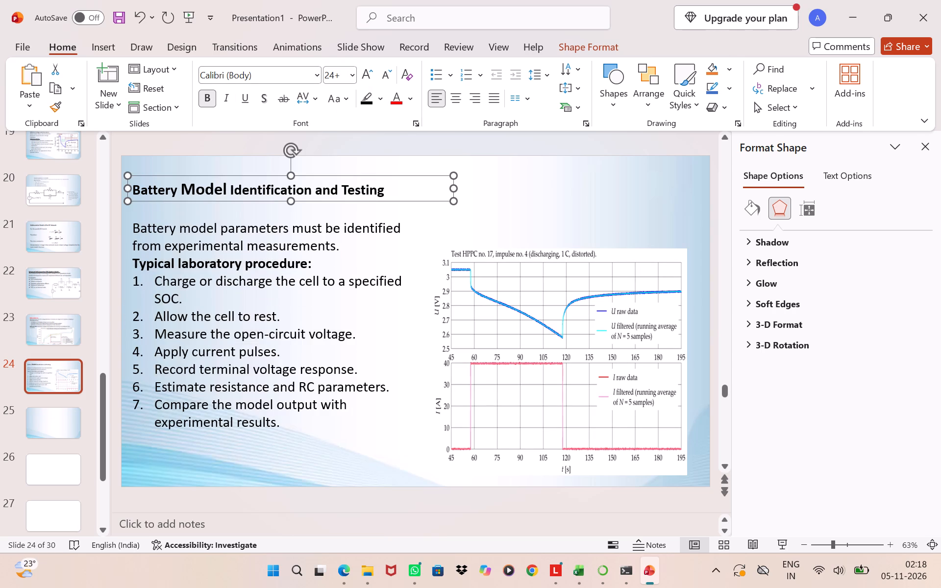
click(135, 191)
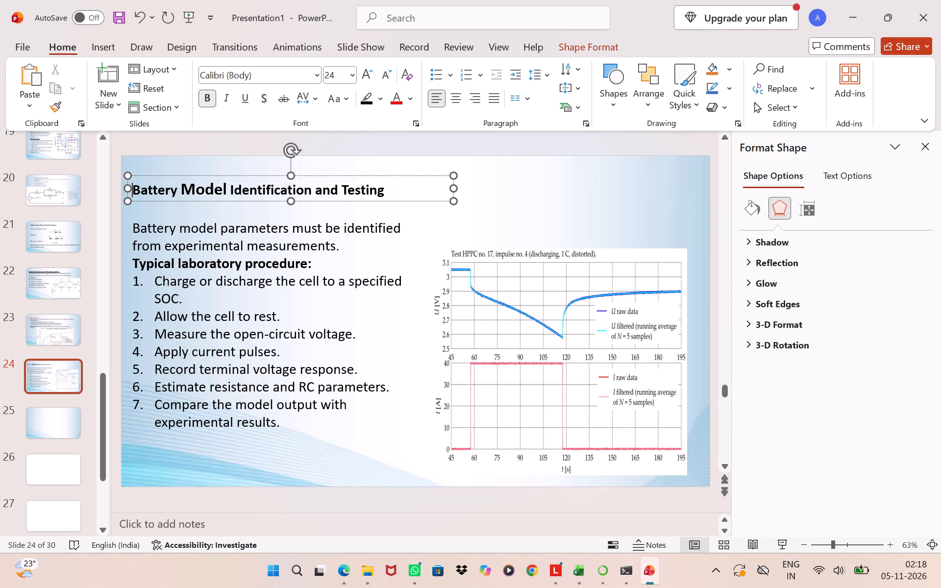
click(203, 181)
drag(135, 190, 395, 196)
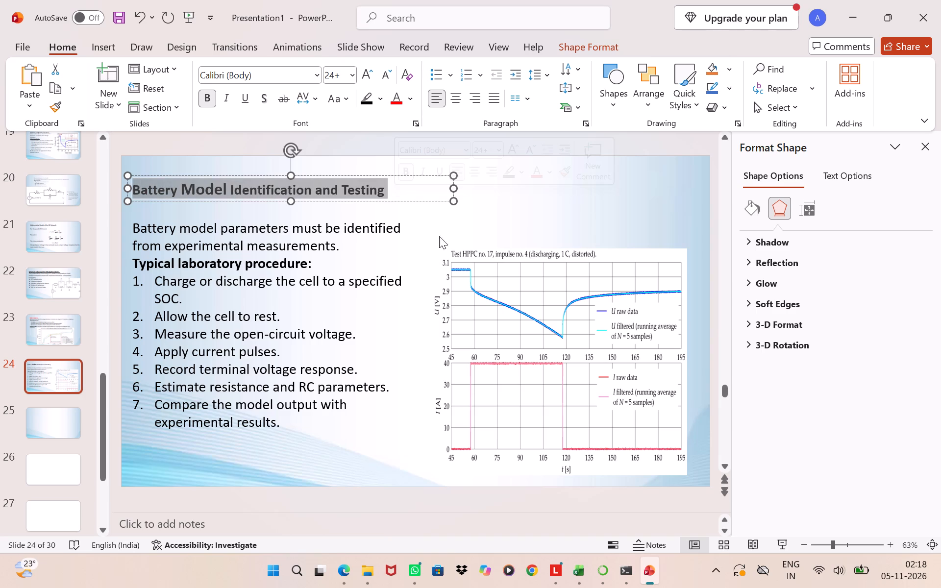
click(420, 190)
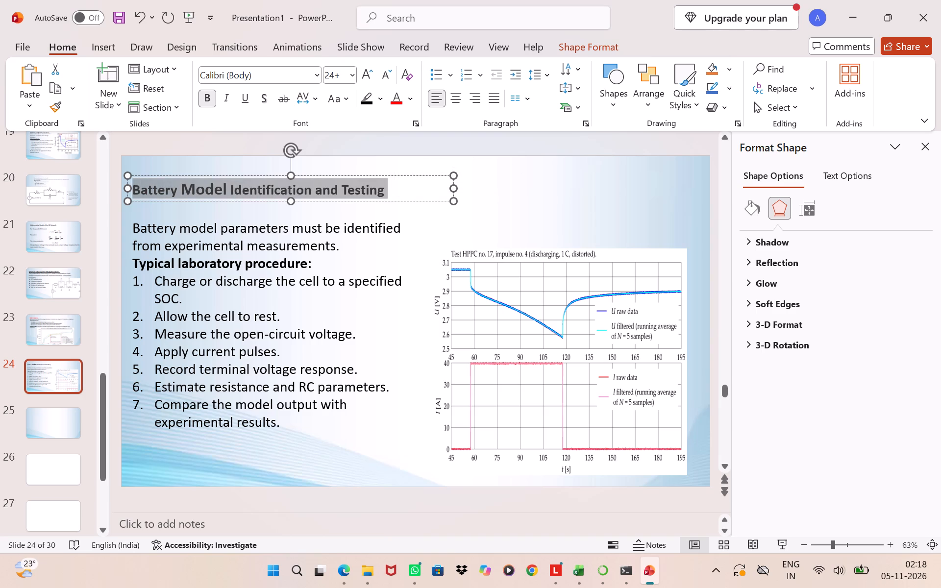
click(416, 189)
drag(133, 187, 383, 185)
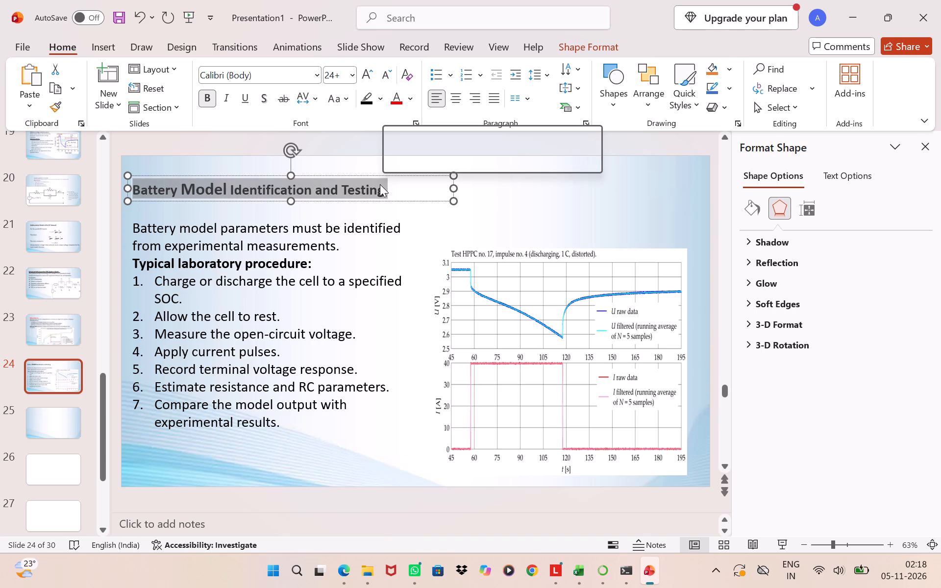
key(Delete)
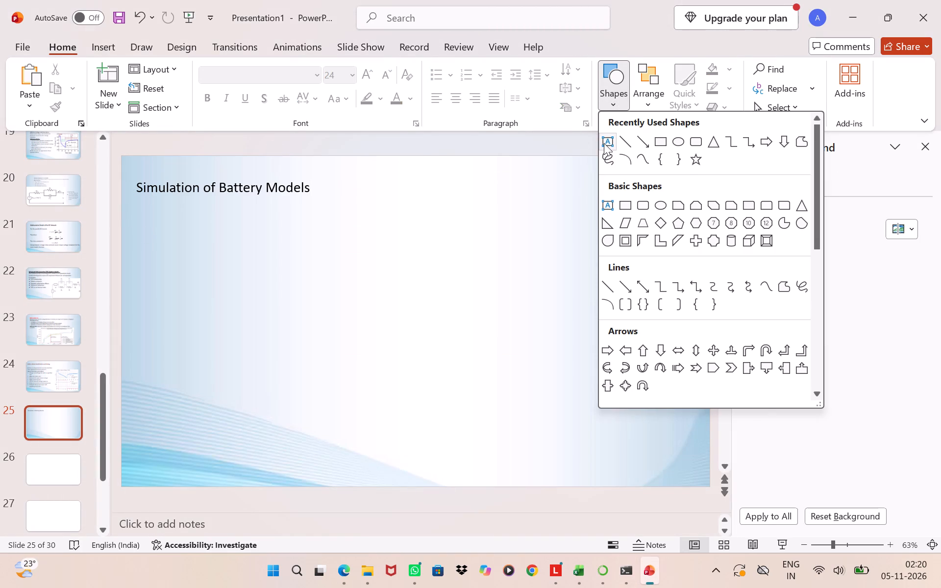
click(604, 143)
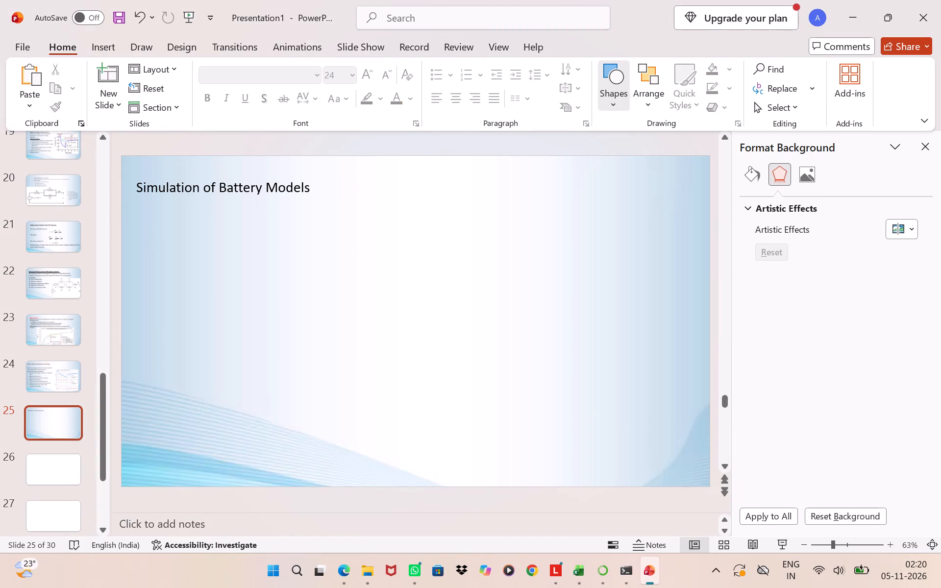
drag(142, 215, 498, 457)
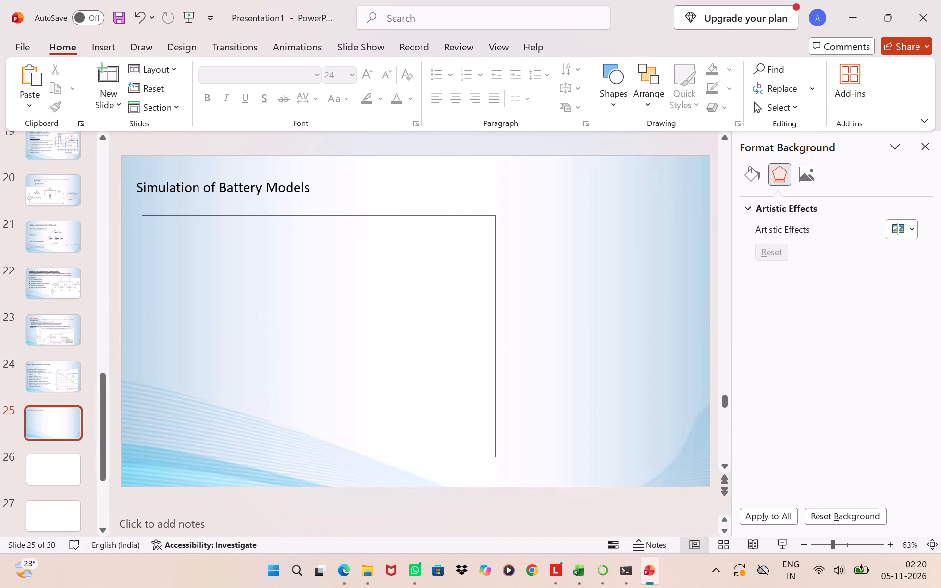
drag(498, 457, 527, 462)
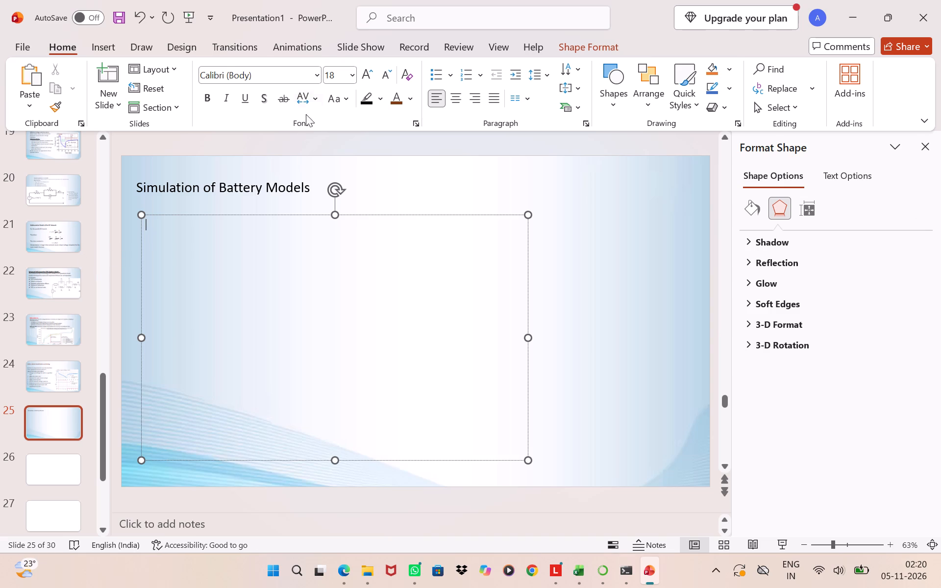
Set the new body box's font size to 28 and paste in the copied simulation text.
click(351, 73)
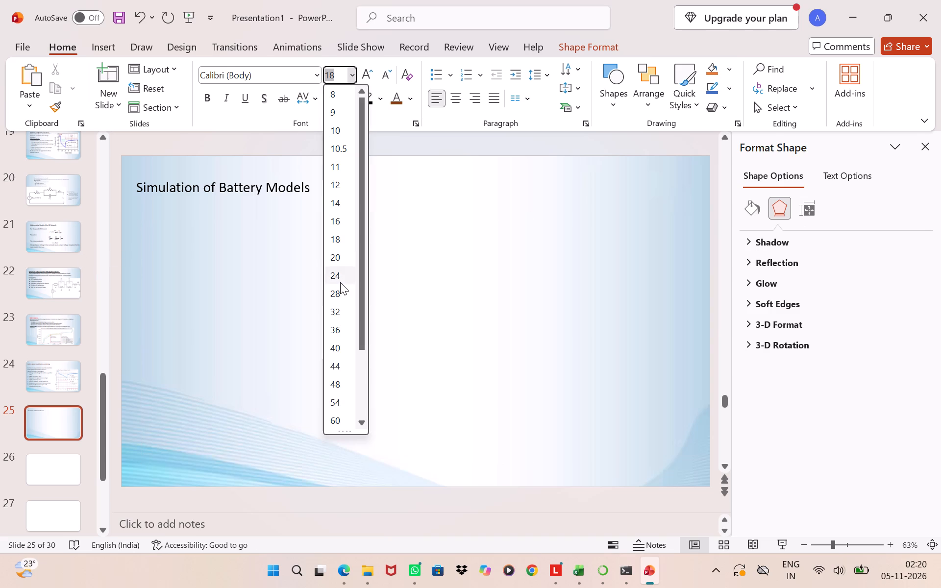
click(338, 296)
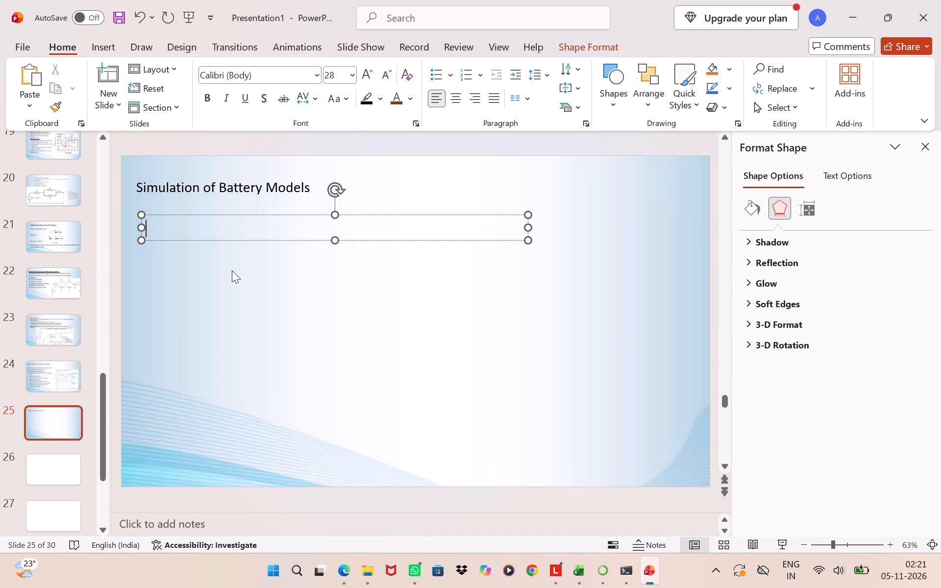
key(ctrl+v)
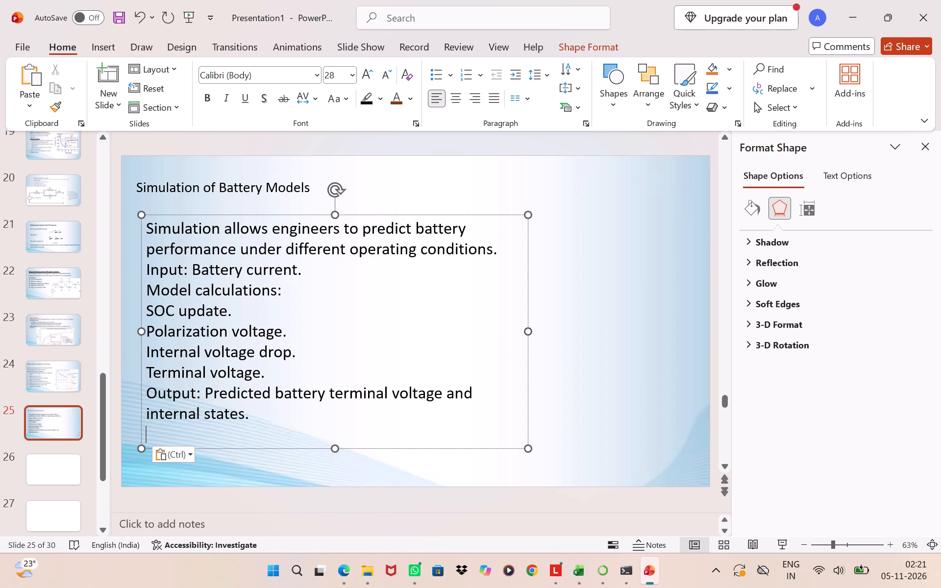
Make the labels "Input" and "Model calculations" bold in slide 25's body text.
drag(146, 269, 175, 267)
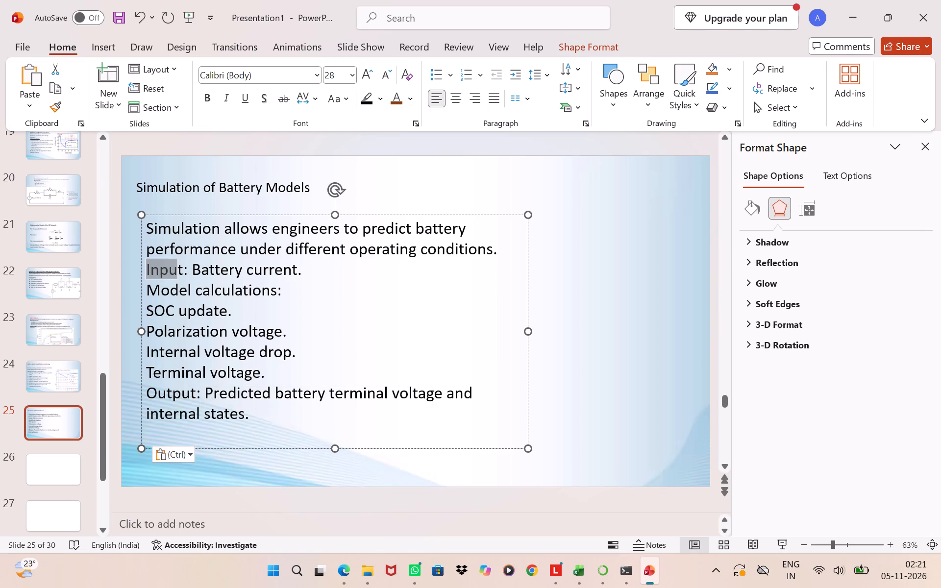
drag(175, 267, 179, 267)
click(330, 305)
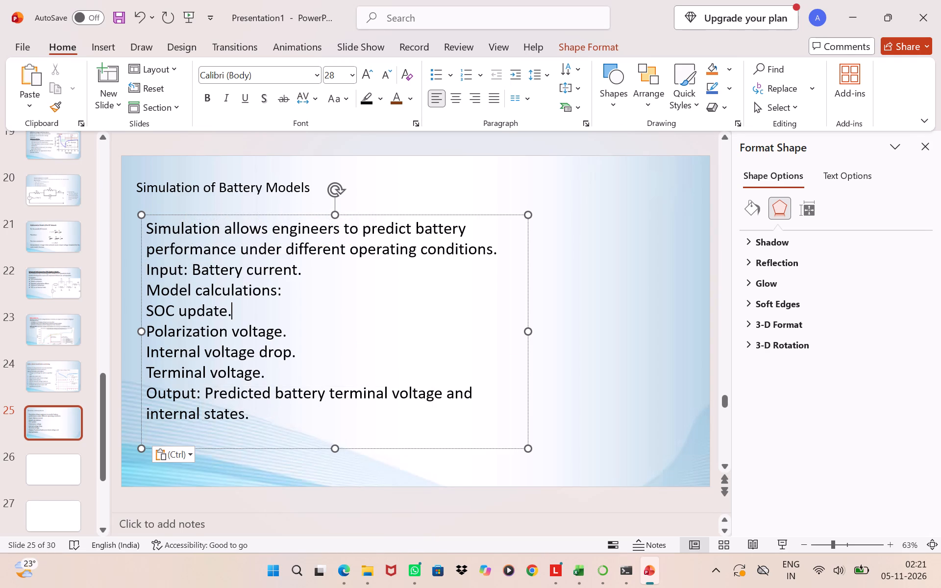
drag(147, 266, 182, 268)
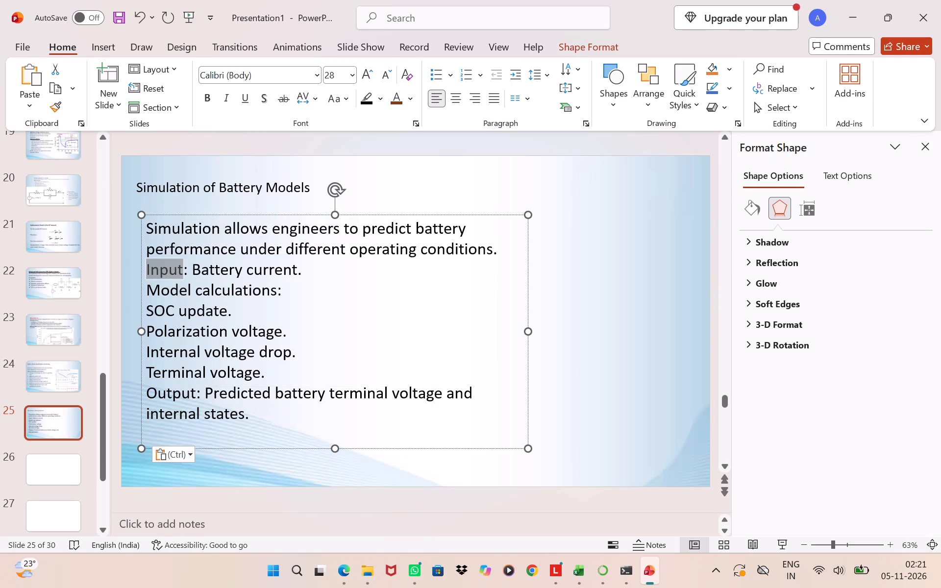
drag(182, 268, 183, 268)
click(204, 96)
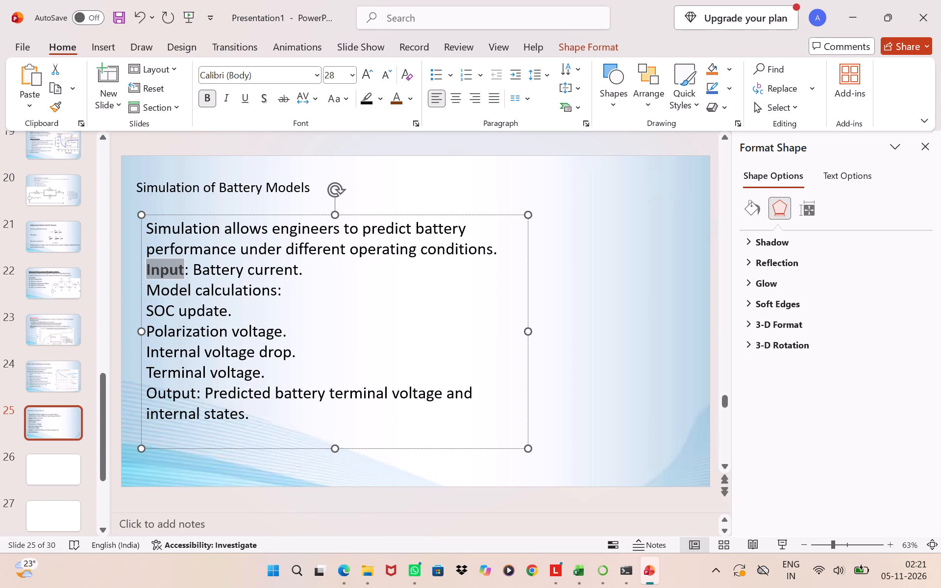
drag(148, 288, 256, 293)
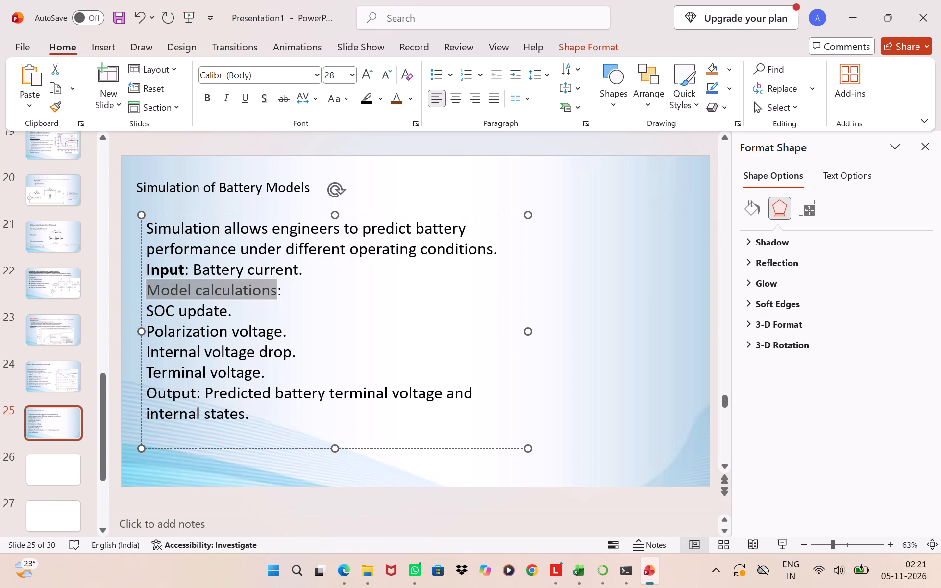
click(206, 96)
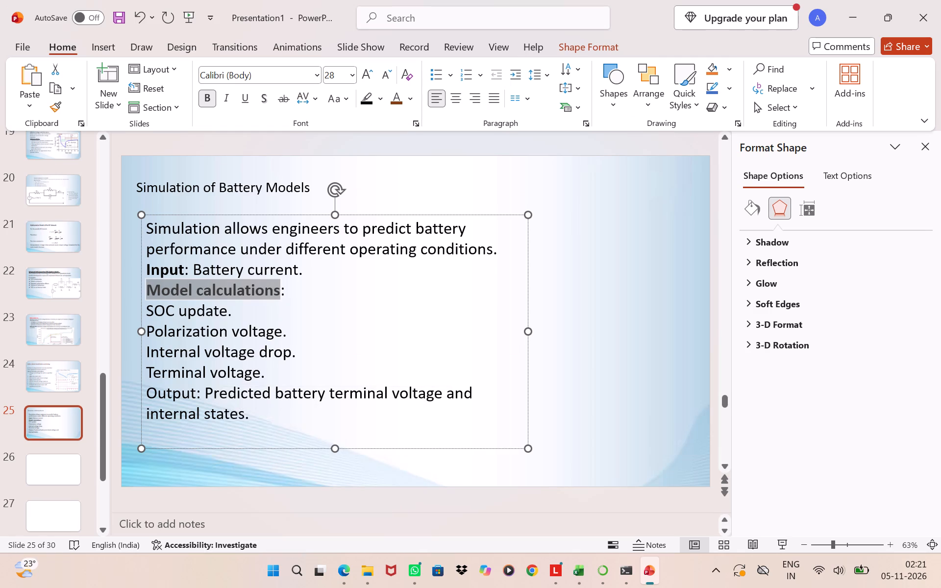
Apply round bullets to the four lines from "SOC update." to "Terminal voltage." under Model calculations.
drag(149, 307, 223, 381)
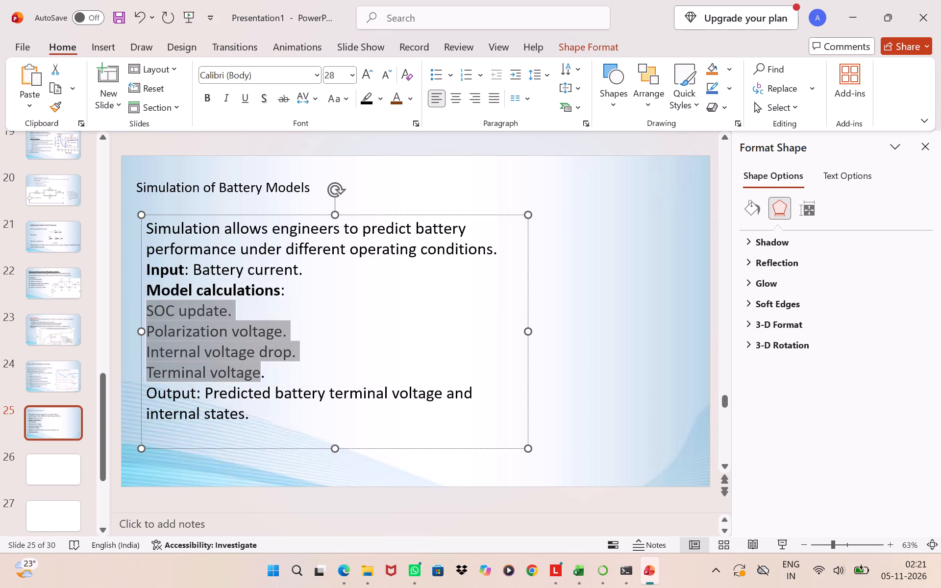
drag(223, 381, 266, 381)
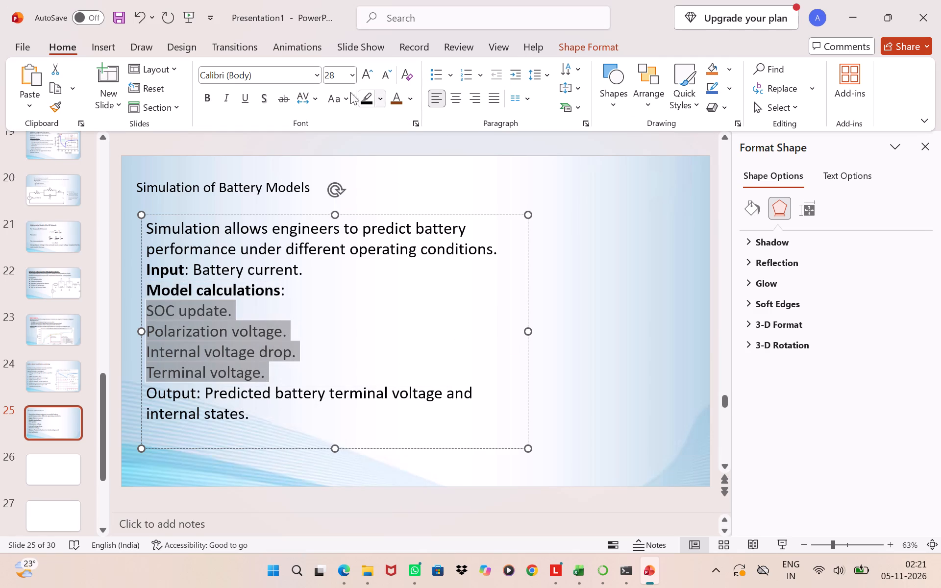
click(450, 77)
click(518, 132)
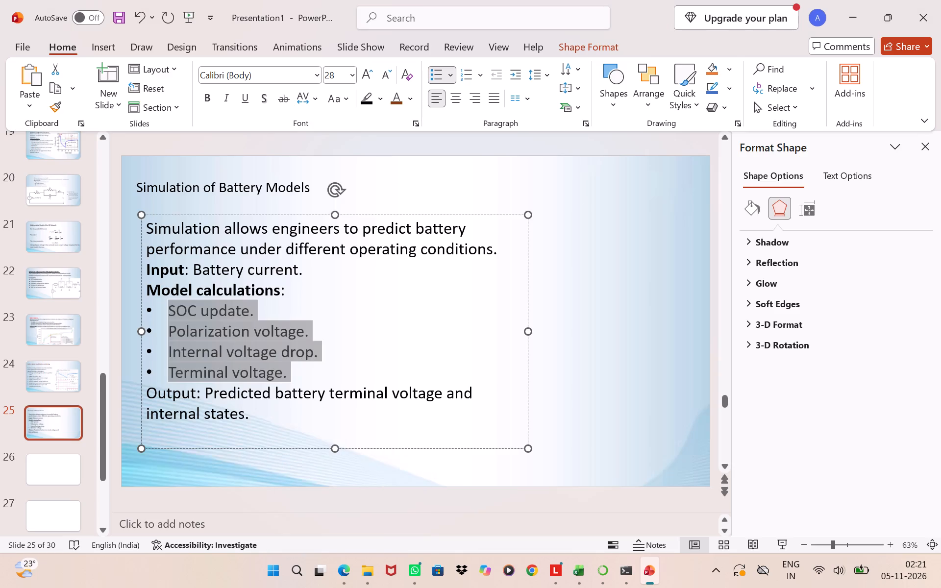
Make the label "Output:" bold in slide 25's body text, then deselect the text box.
drag(148, 392, 192, 396)
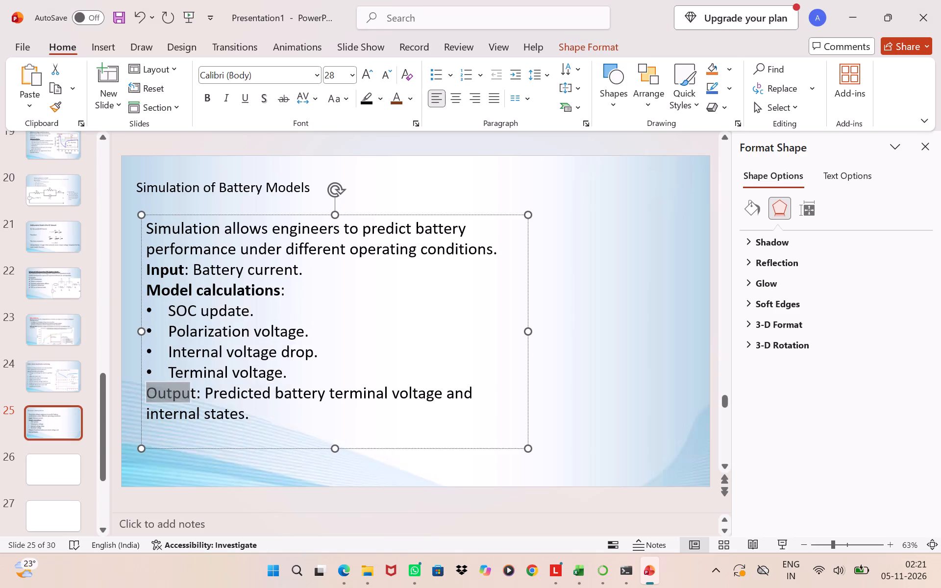
drag(192, 396, 201, 396)
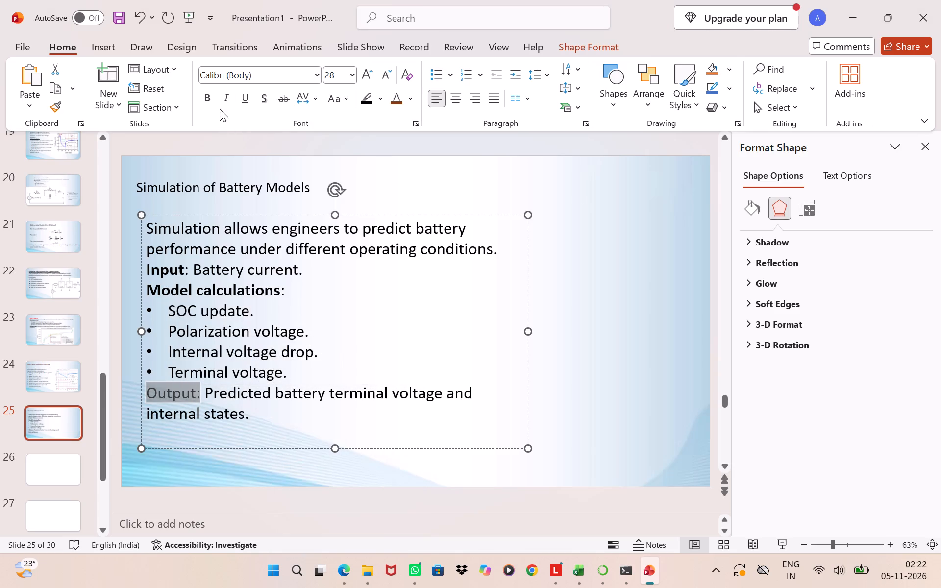
click(208, 99)
click(471, 343)
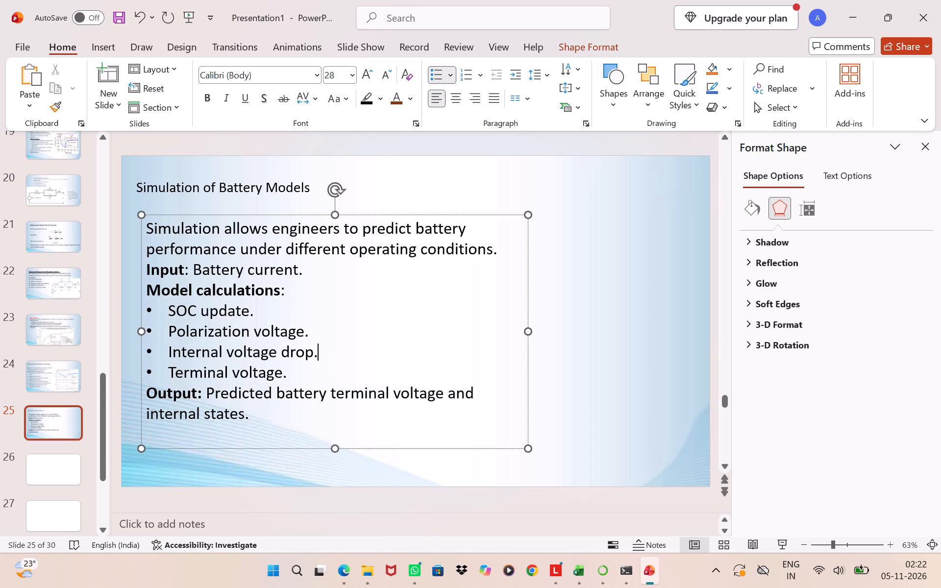
click(591, 365)
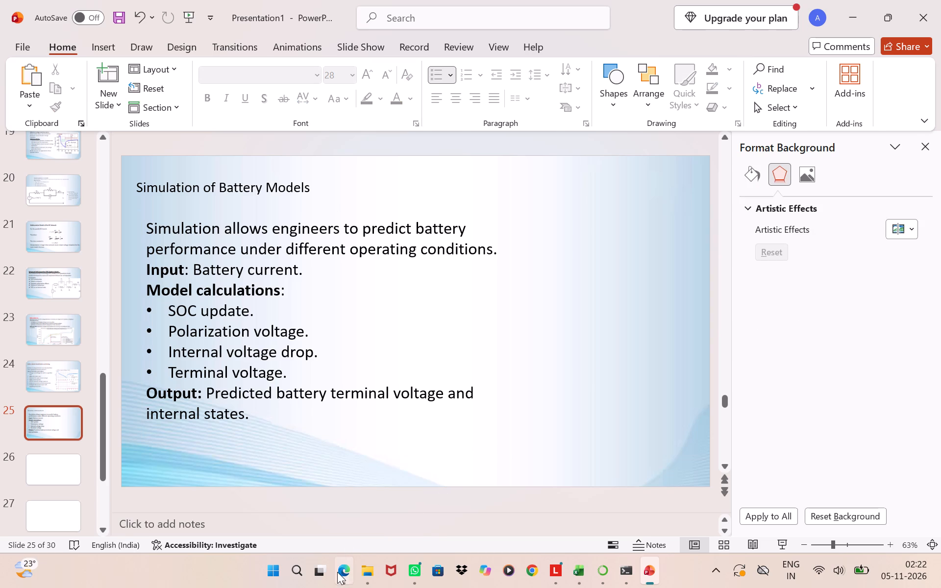
Switch to the ChatGPT conversation in Edge and copy the mdpi.com Simulink battery model diagram below the simulation text.
scroll(445, 402, down, 2)
click(340, 581)
scroll(397, 417, down, 2)
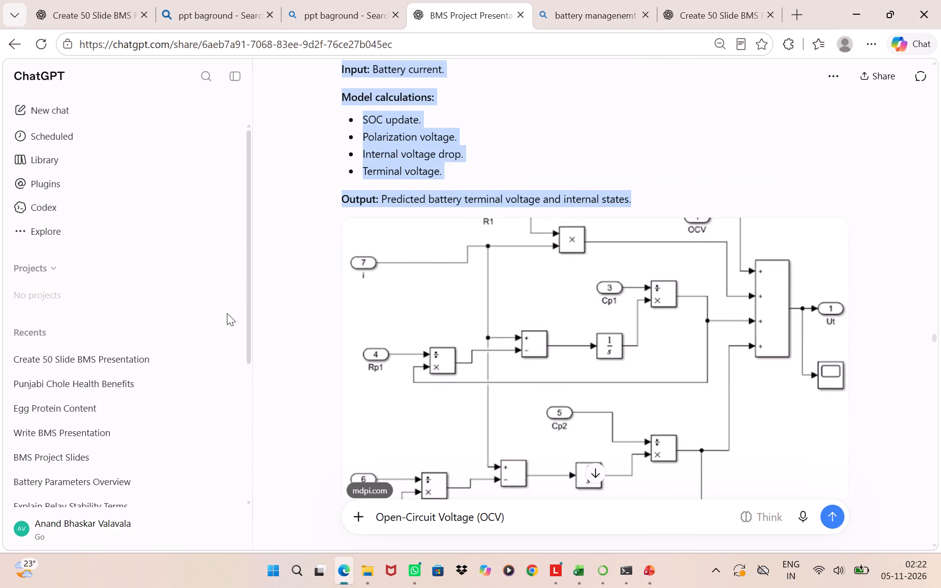
click(425, 351)
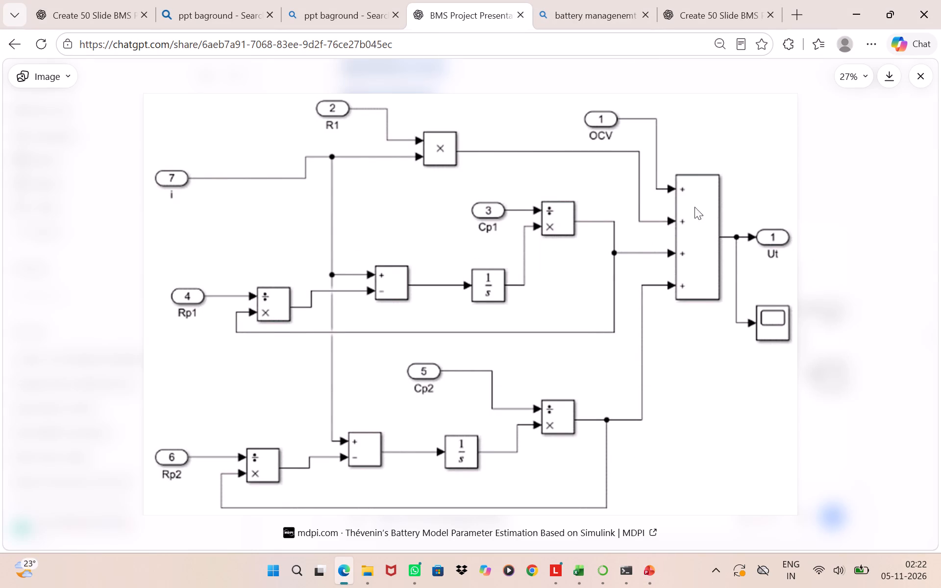
right_click(550, 253)
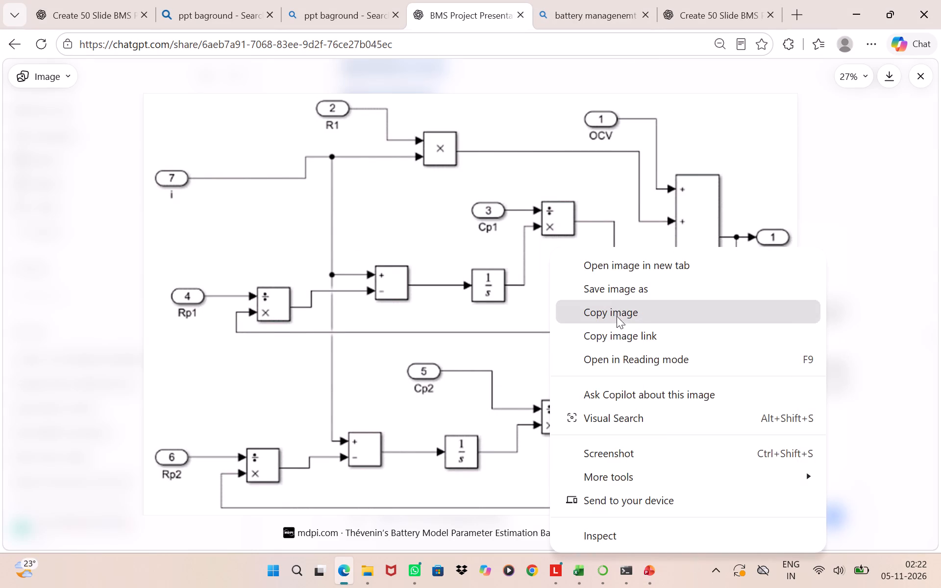
click(617, 316)
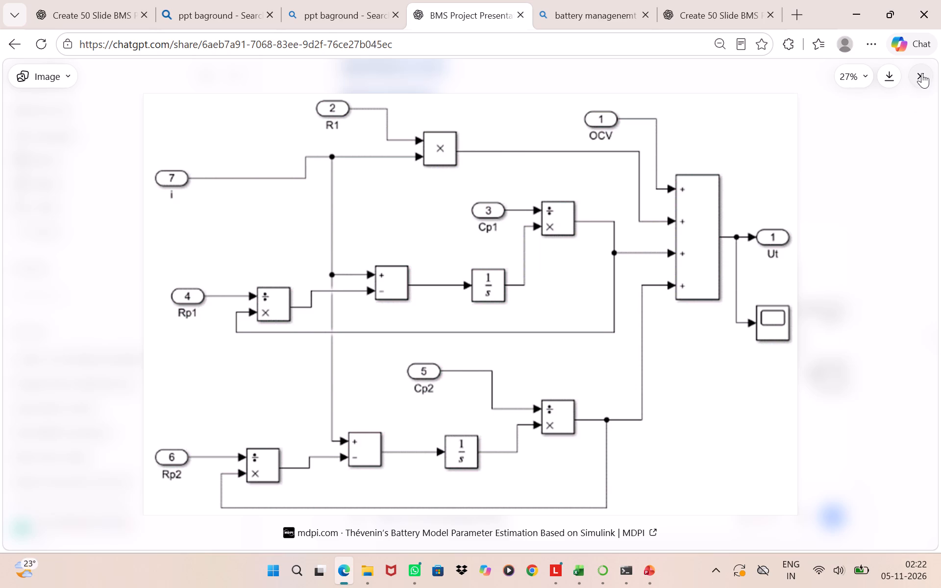
click(922, 73)
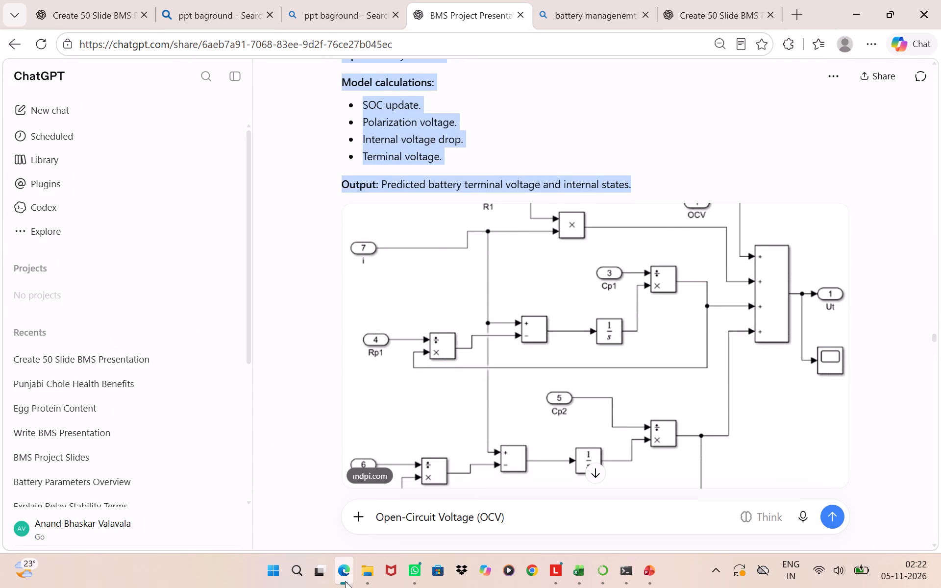
Return to PowerPoint, draw a text box in the empty area beside slide 25's body text, and paste the copied diagram.
click(653, 574)
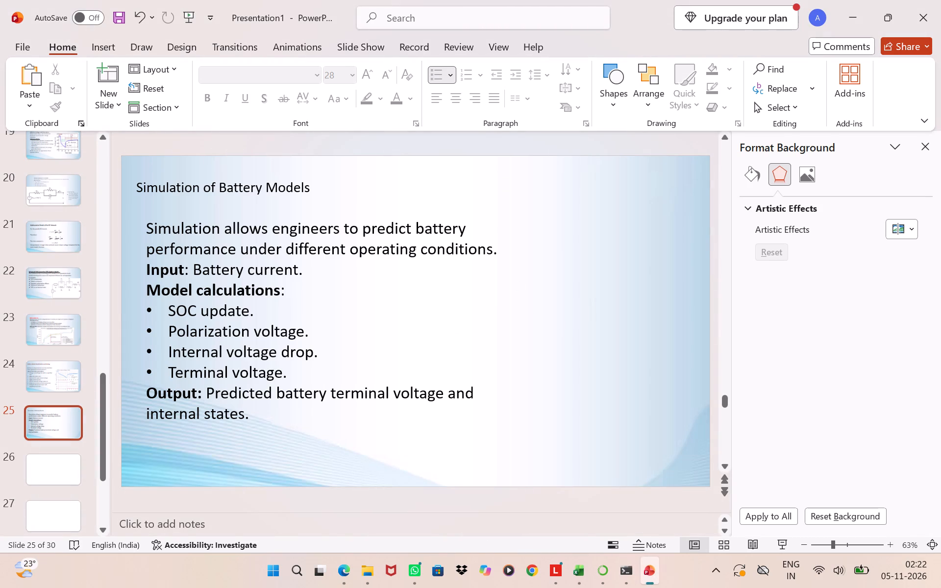
click(614, 100)
click(606, 145)
drag(500, 242, 687, 460)
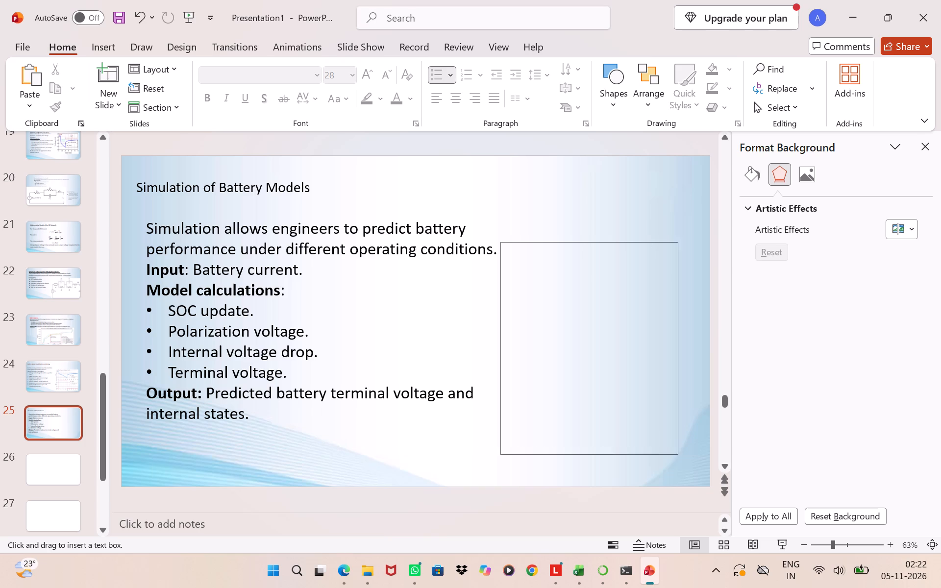
drag(687, 460, 703, 465)
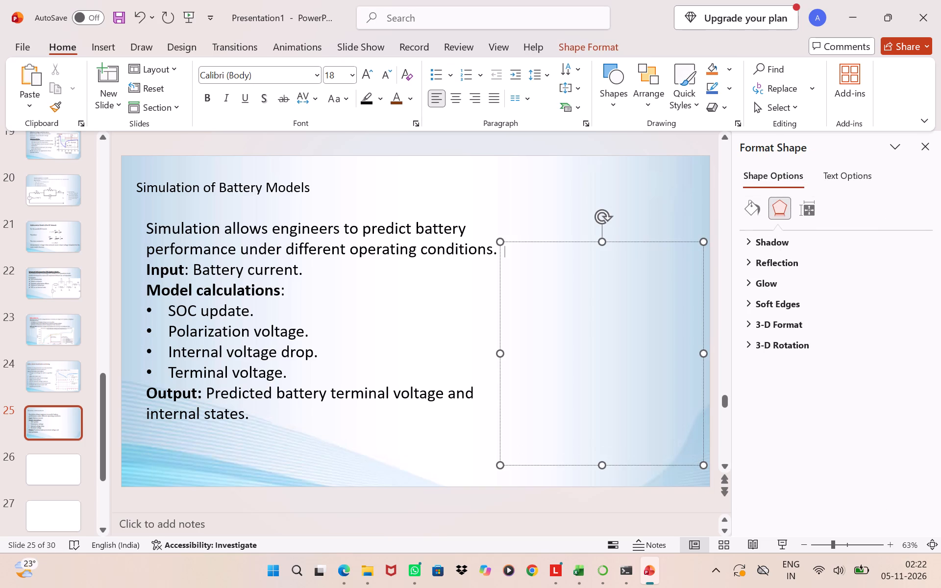
key(ctrl+v)
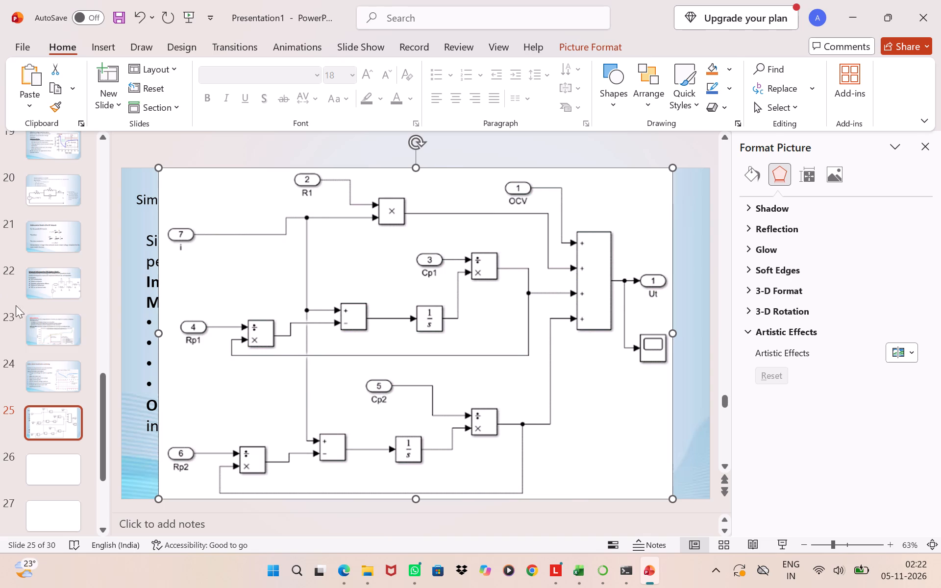
Shrink the pasted diagram on slide 25 in width and height until it is small enough to fit beside the body text.
drag(156, 334, 248, 338)
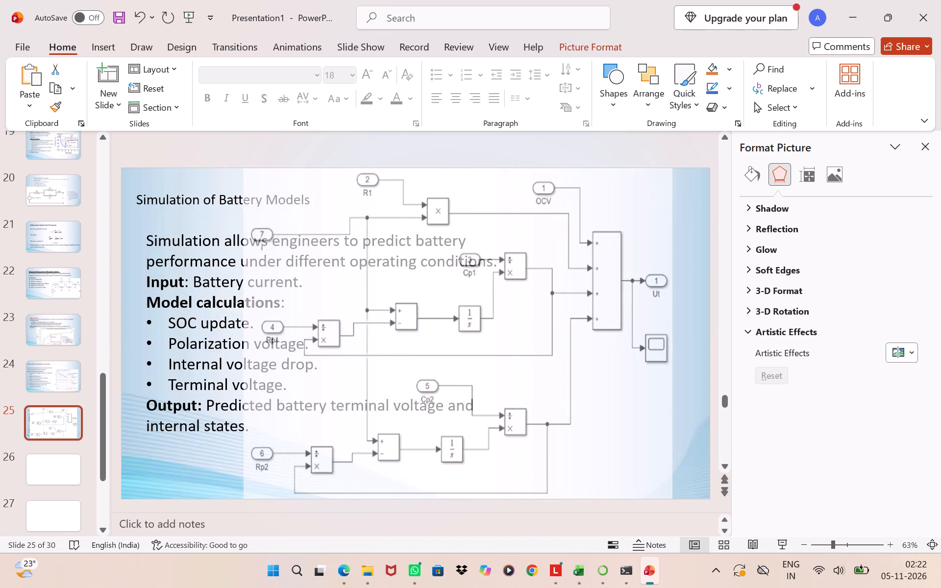
drag(248, 338, 270, 338)
drag(468, 169, 482, 211)
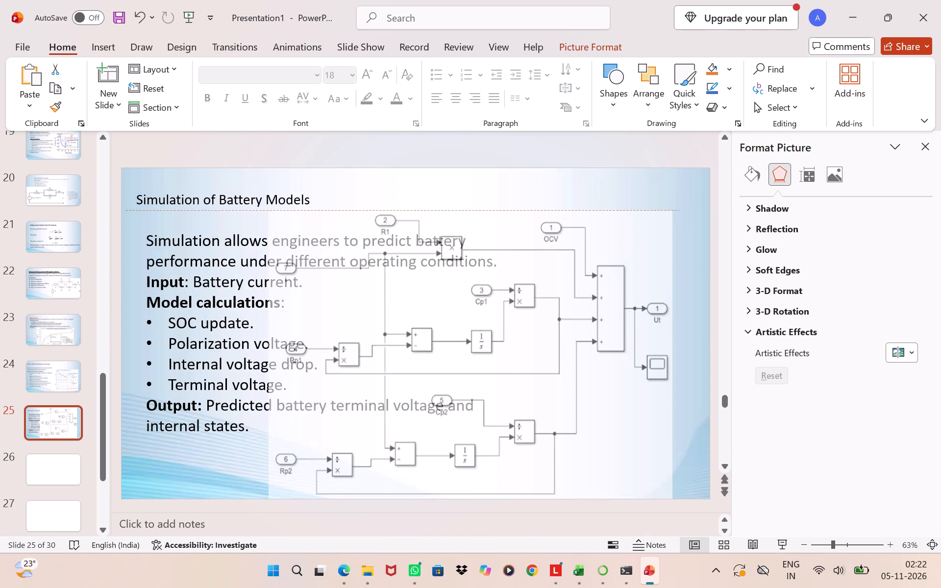
drag(673, 344, 658, 345)
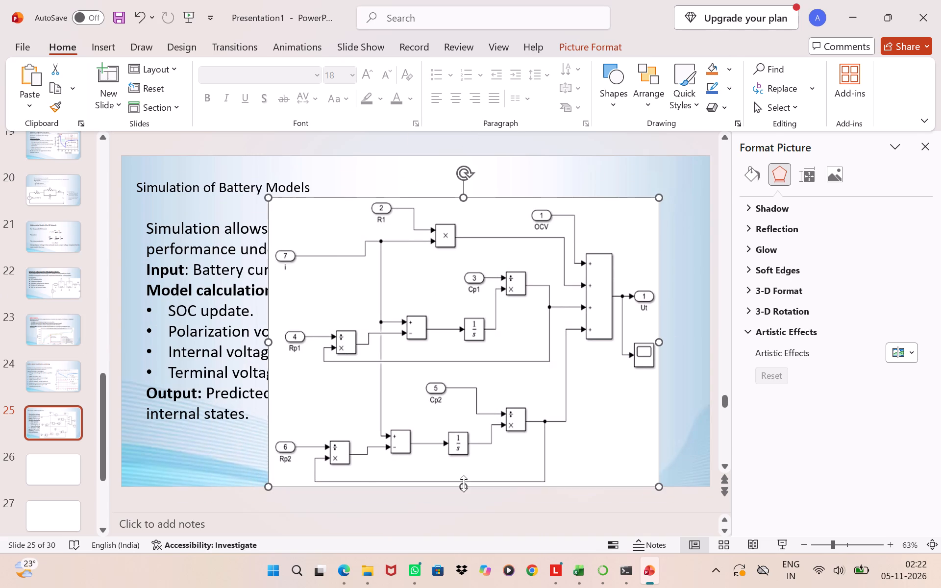
drag(465, 486, 472, 425)
drag(270, 312, 287, 315)
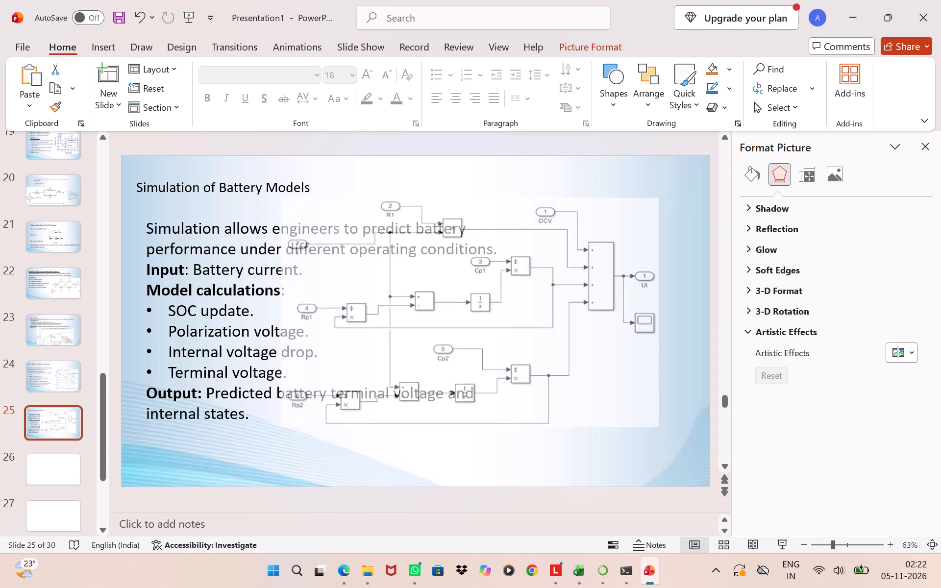
drag(287, 315, 344, 319)
drag(659, 315, 649, 315)
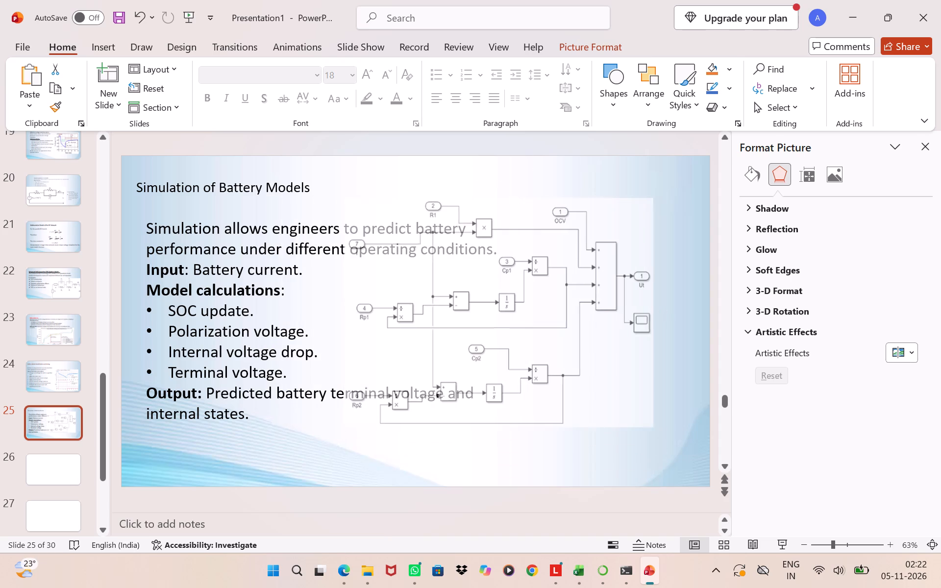
drag(649, 315, 638, 318)
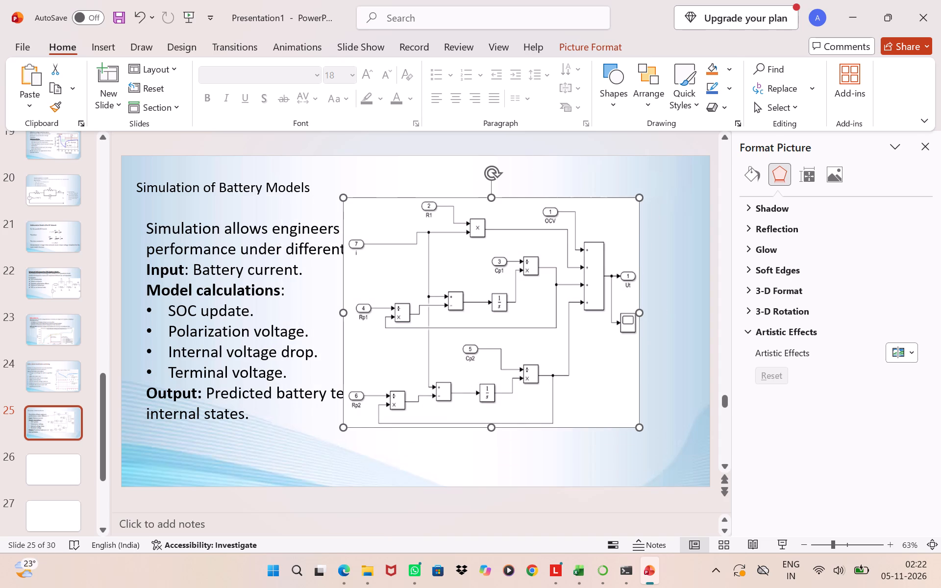
drag(342, 312, 366, 317)
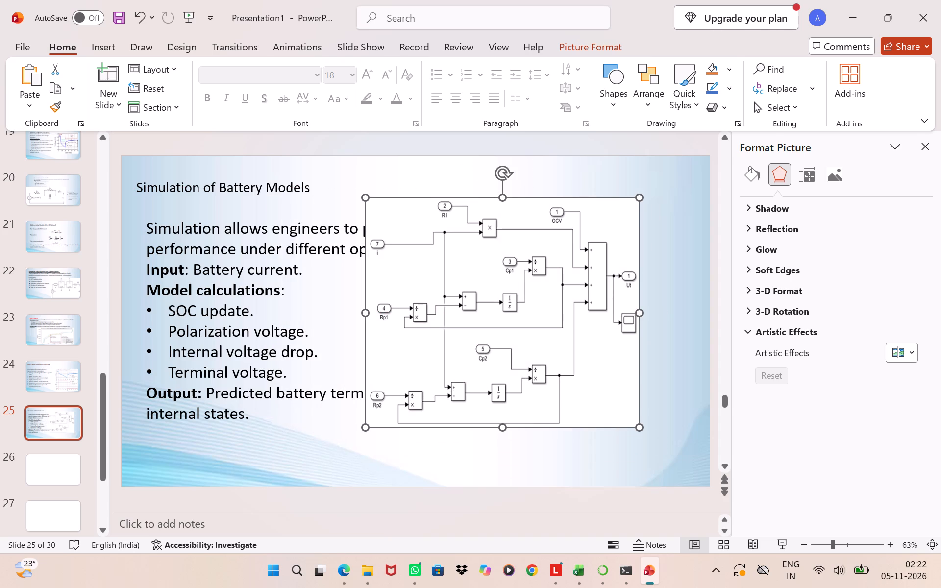
drag(503, 427, 510, 408)
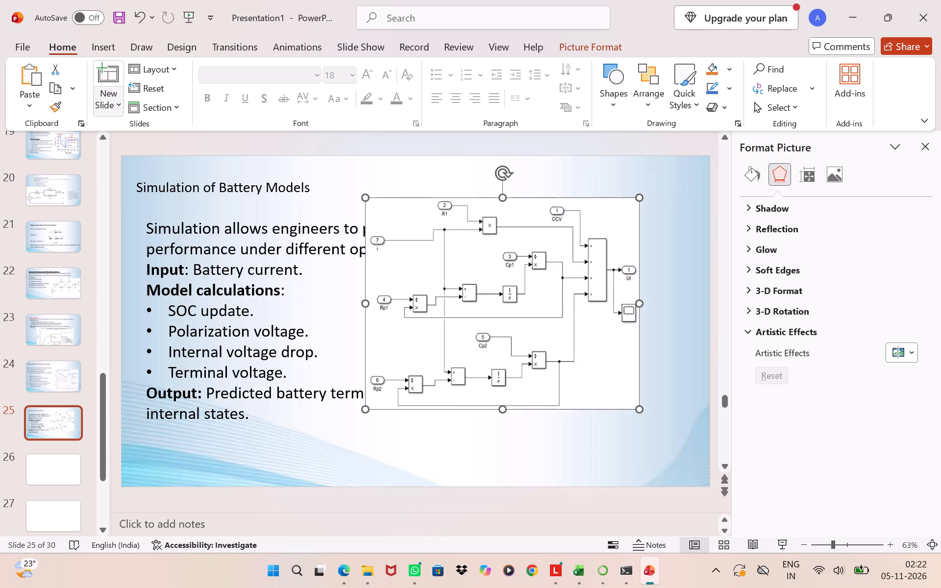
drag(367, 306, 389, 310)
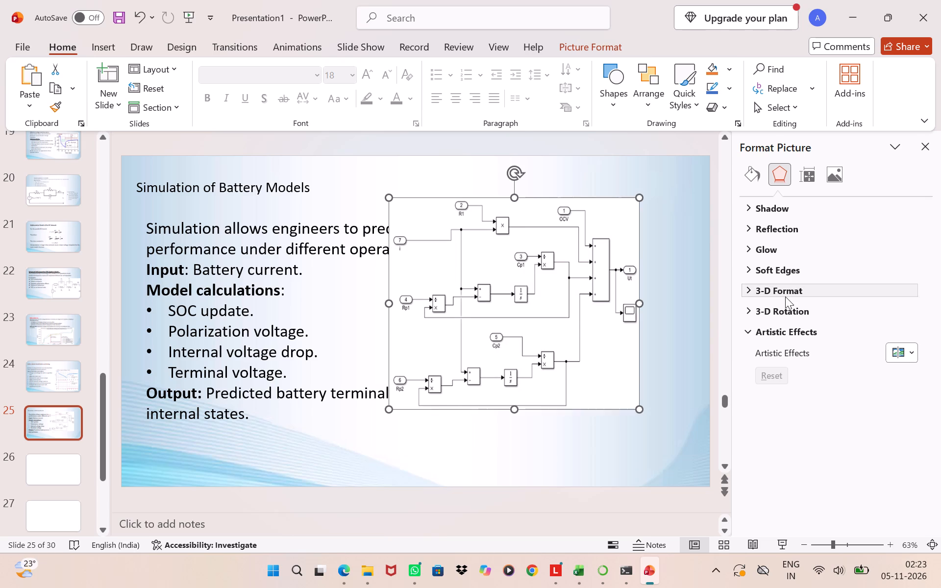
drag(639, 304, 631, 303)
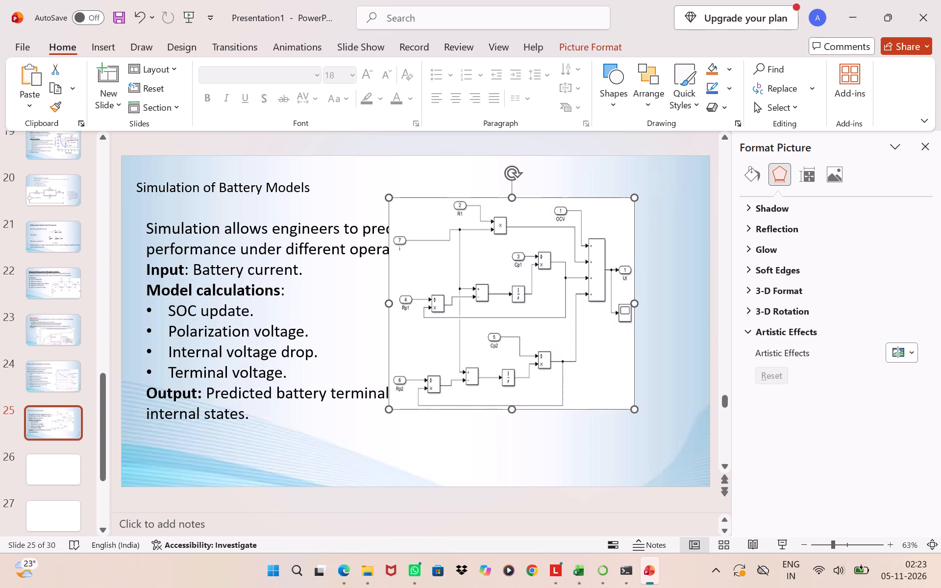
drag(514, 194, 516, 199)
drag(506, 410, 517, 401)
drag(402, 293, 402, 292)
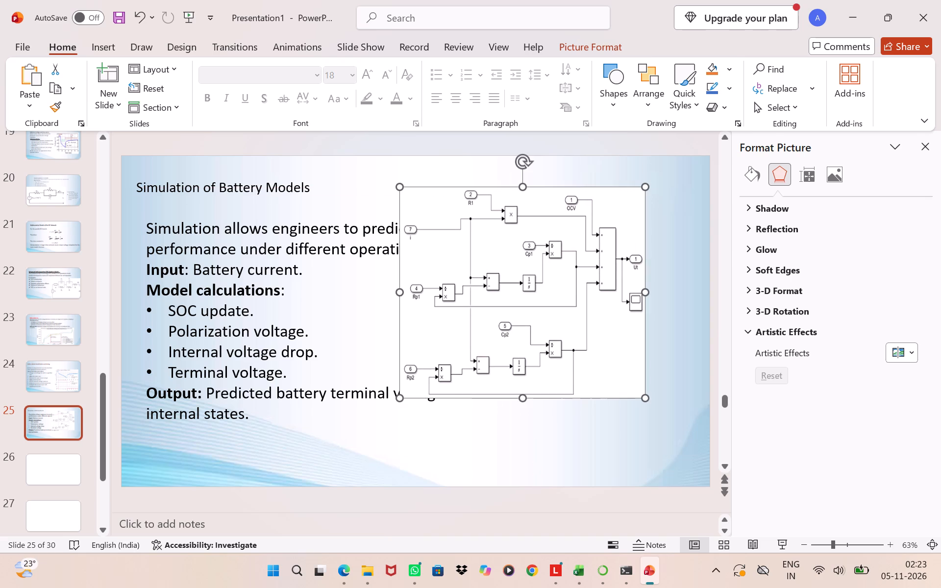
drag(402, 292, 425, 292)
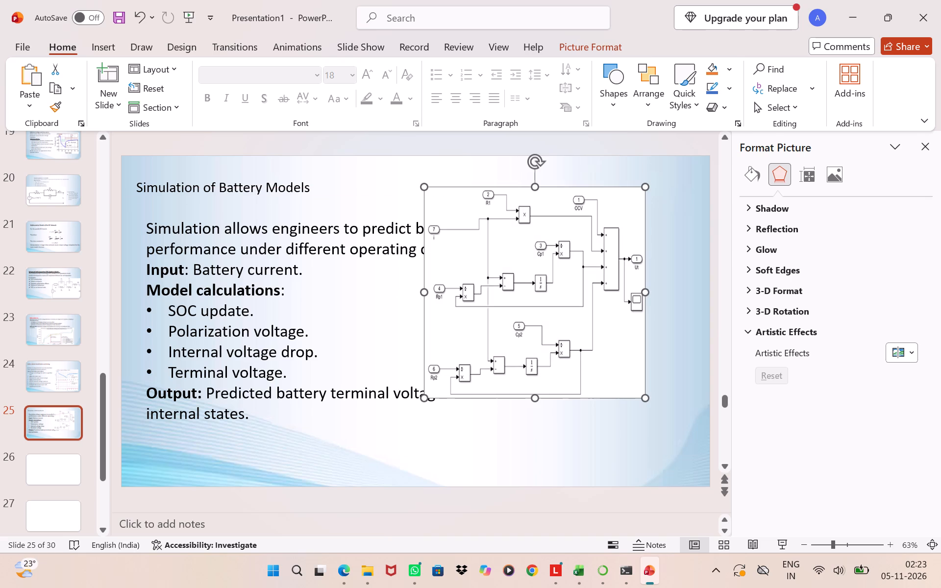
Move the diagram to slide 25's lower-right area, clear of the body text and inside the slide edge.
drag(569, 184, 650, 266)
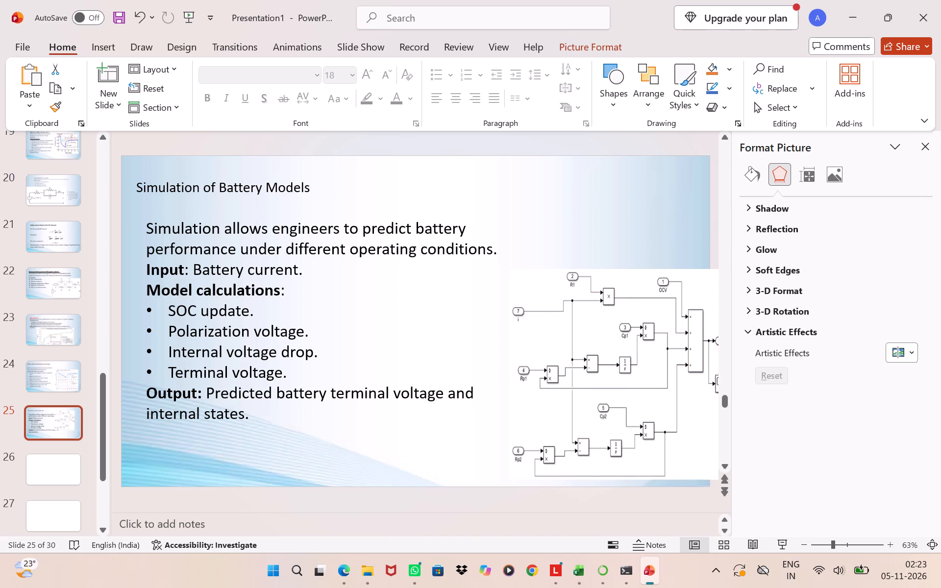
drag(650, 266, 629, 264)
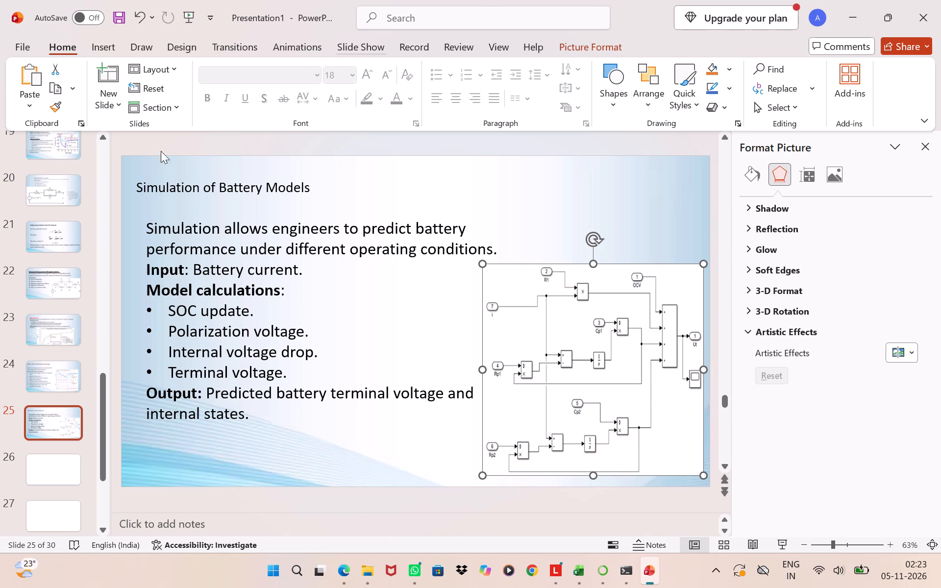
Narrow the title box "Simulation of Battery Models" from its left edge so the title lines up with the body text.
click(141, 184)
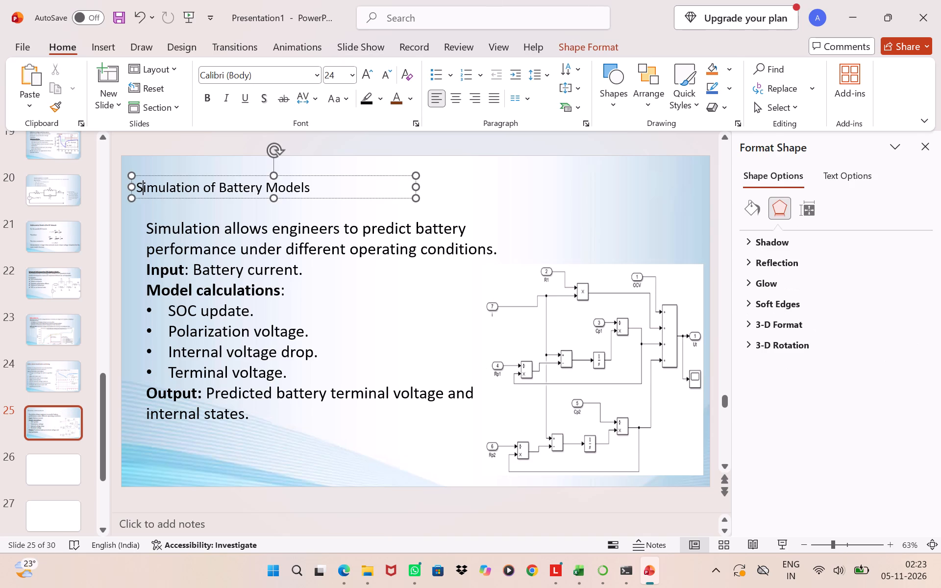
click(136, 184)
drag(135, 186, 148, 187)
click(145, 187)
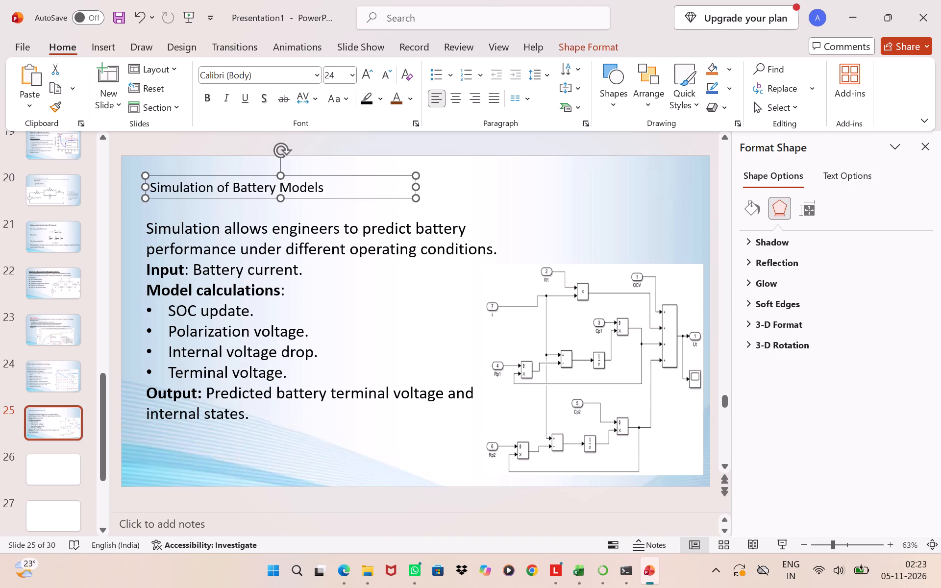
click(147, 185)
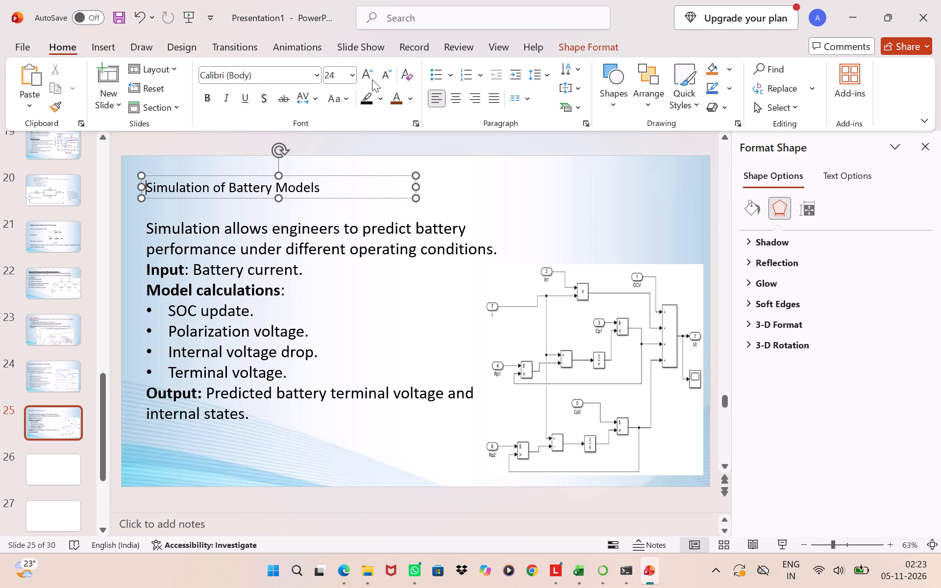
Set the font size of the title "Simulation of Battery Models" to 32.
click(354, 78)
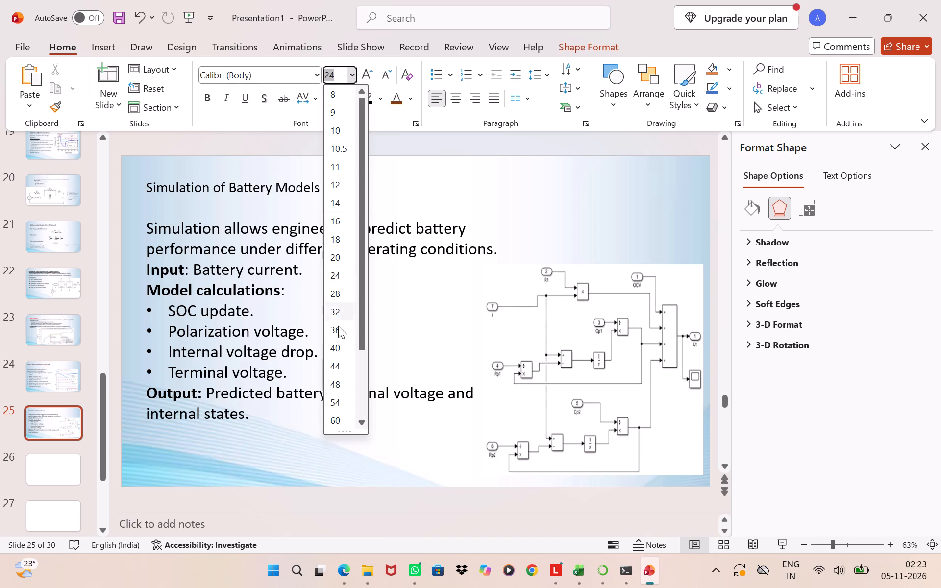
click(337, 291)
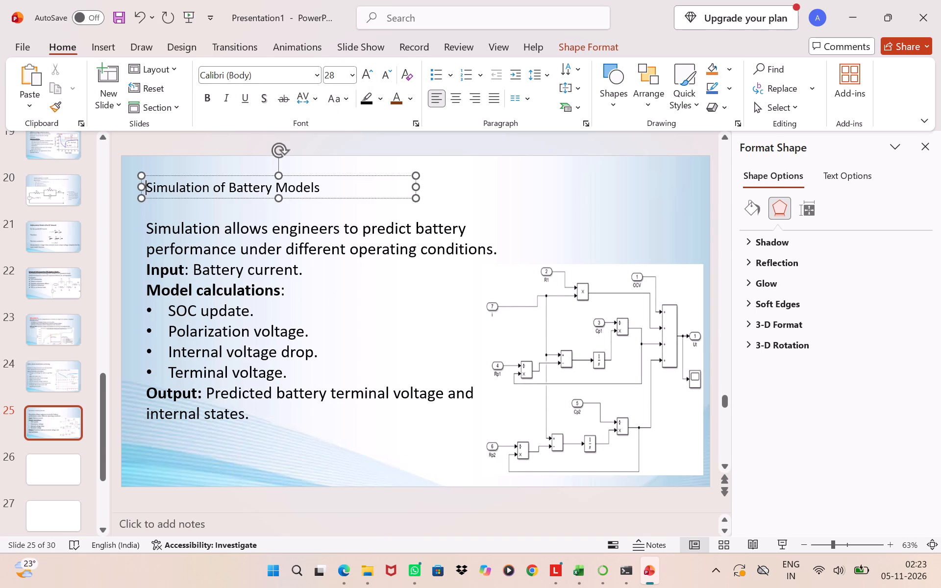
drag(148, 188, 168, 191)
drag(168, 191, 318, 192)
click(355, 75)
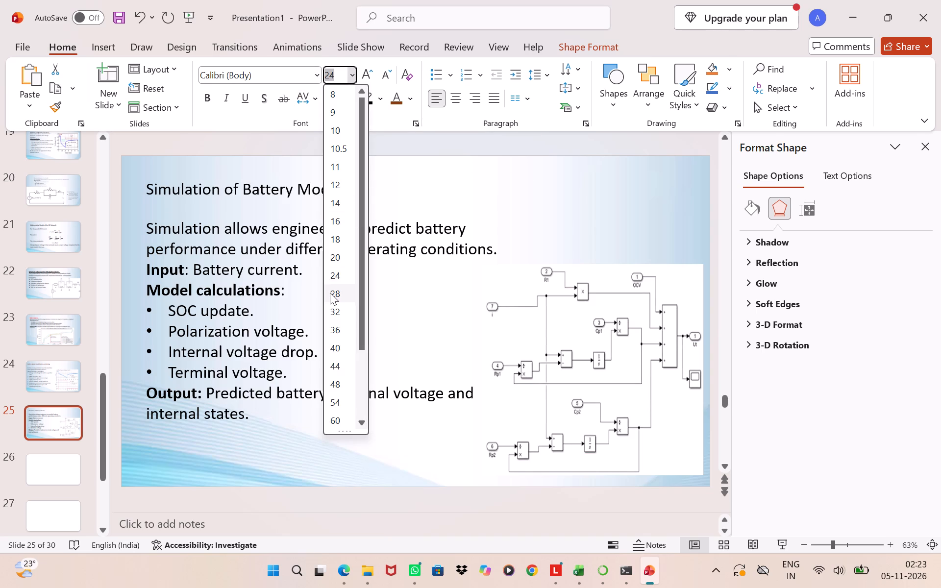
click(338, 304)
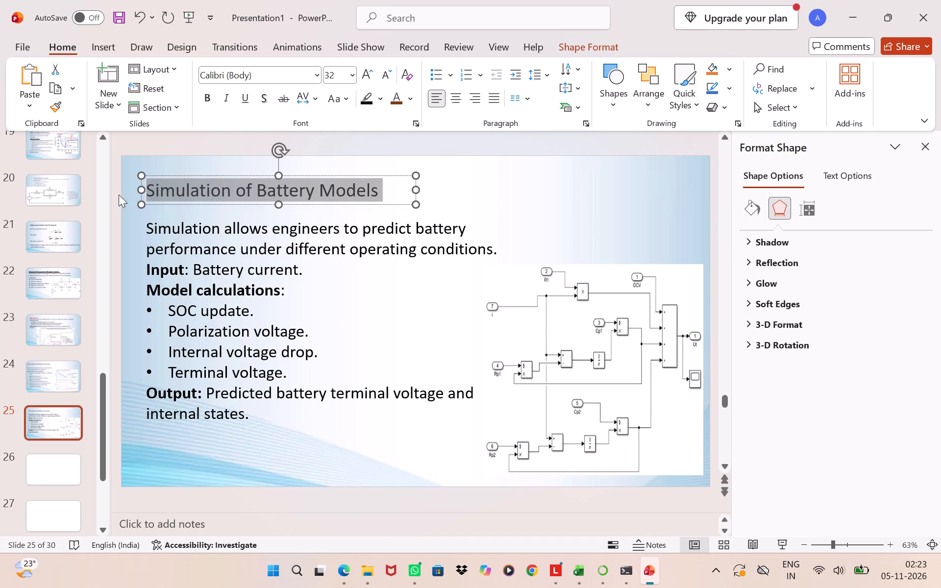
Make the title "Simulation of Battery Models" on slide 25 bold.
click(210, 100)
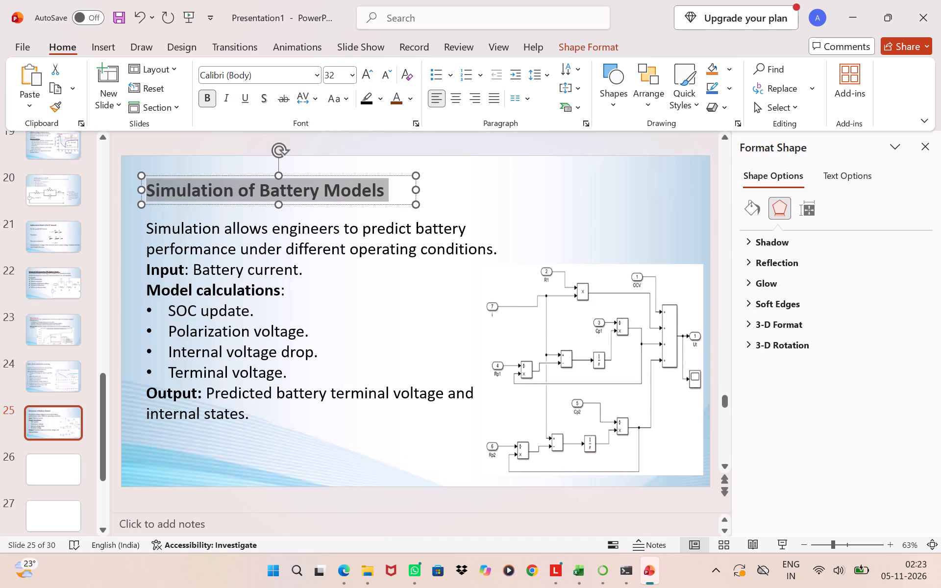
click(459, 190)
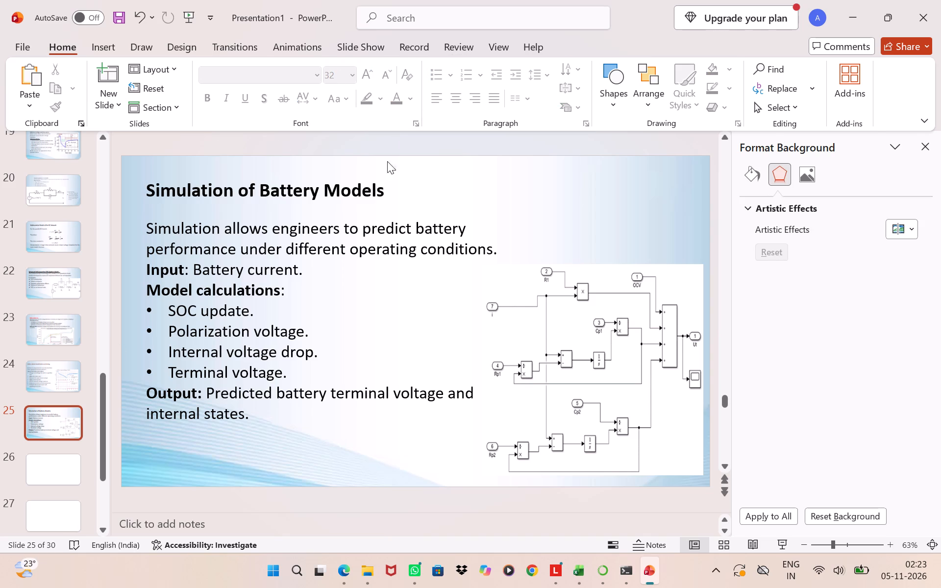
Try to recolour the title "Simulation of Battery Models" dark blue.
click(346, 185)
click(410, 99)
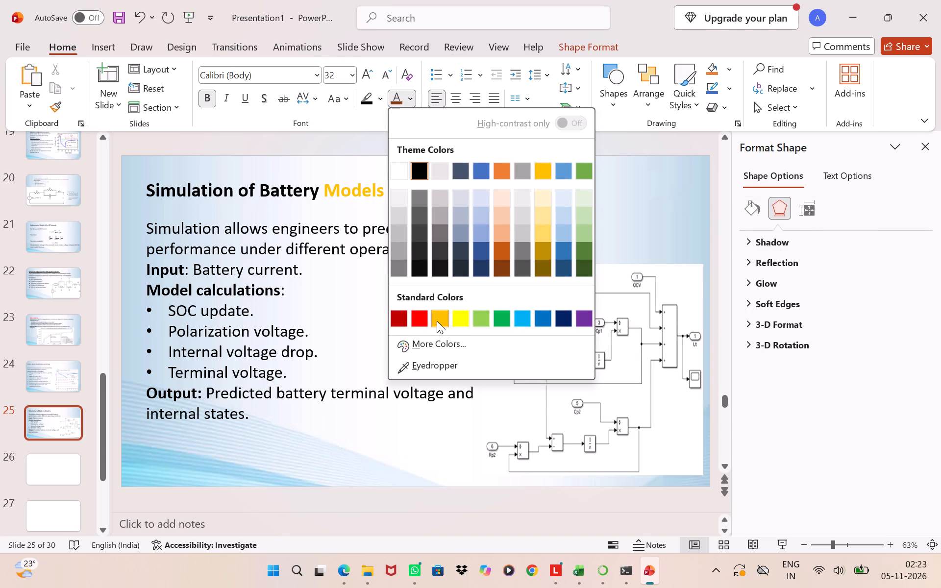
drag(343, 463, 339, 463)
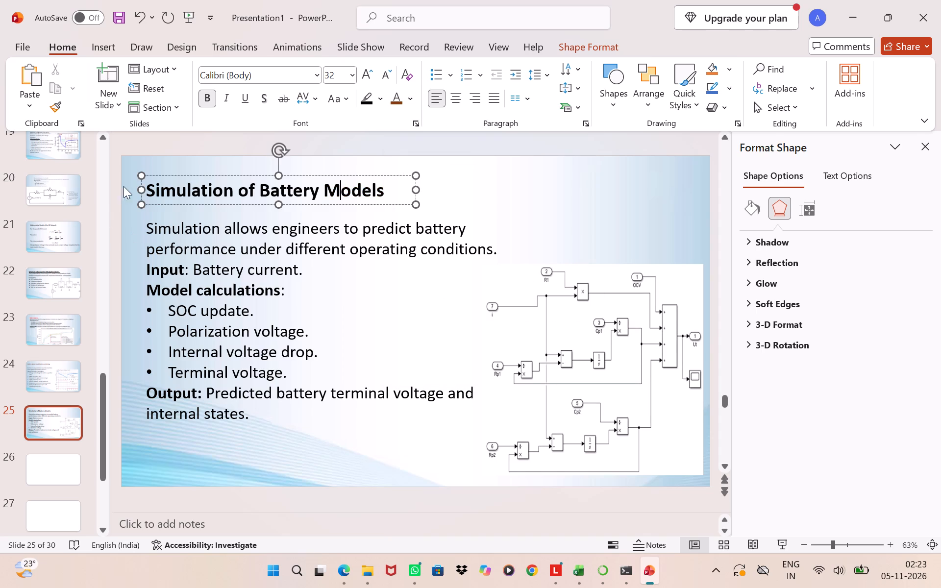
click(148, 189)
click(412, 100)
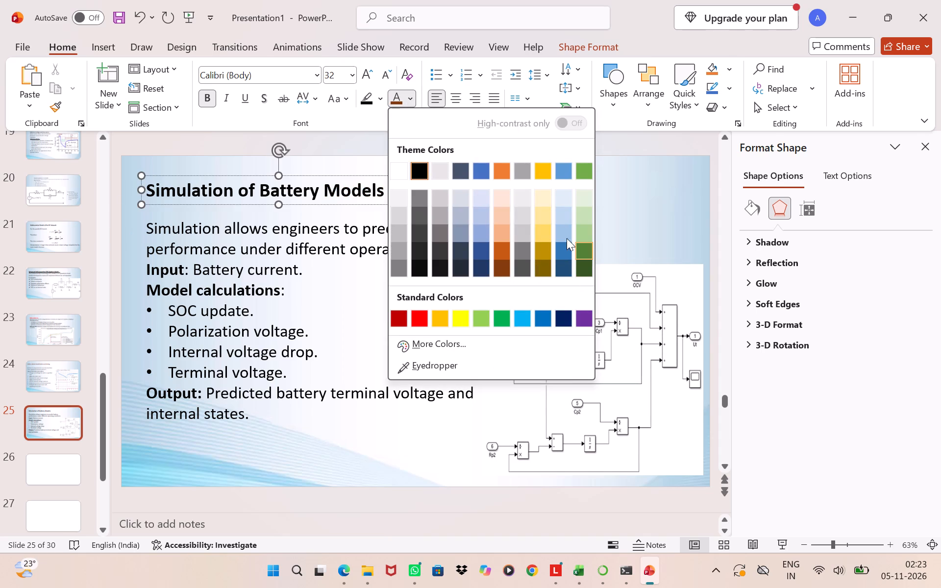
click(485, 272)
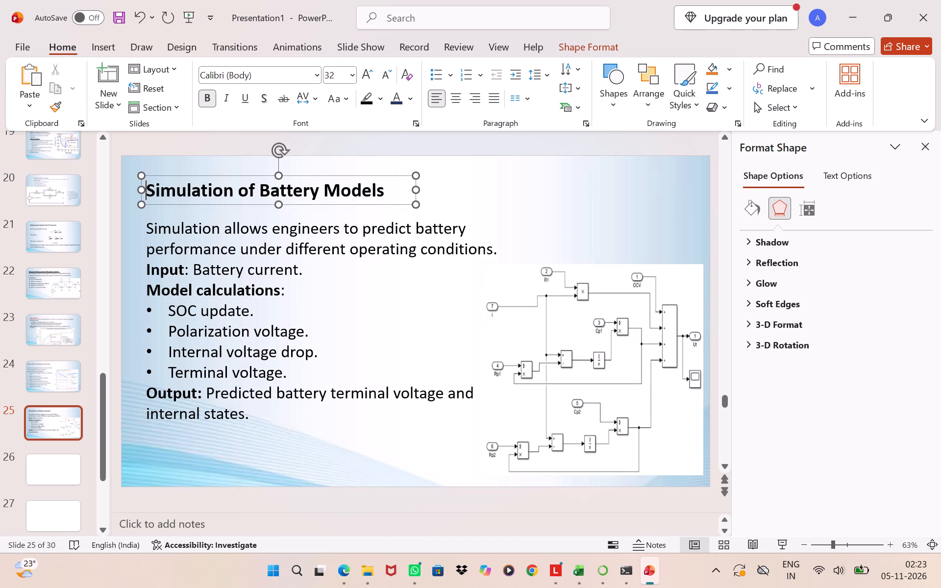
Recolour the whole title "Simulation of Battery Models" on slide 25 with the light blue theme colour.
click(149, 194)
drag(149, 194, 184, 194)
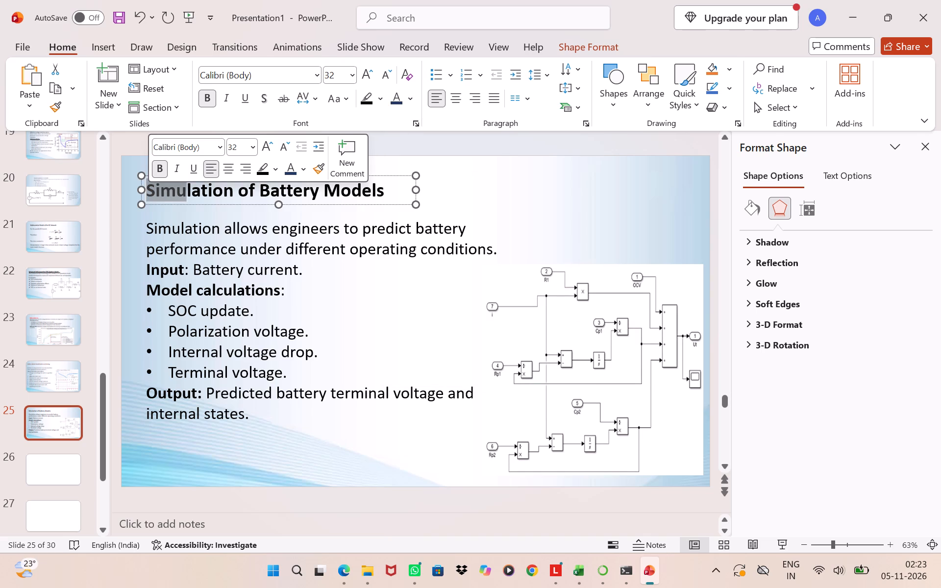
drag(184, 194, 371, 206)
click(410, 98)
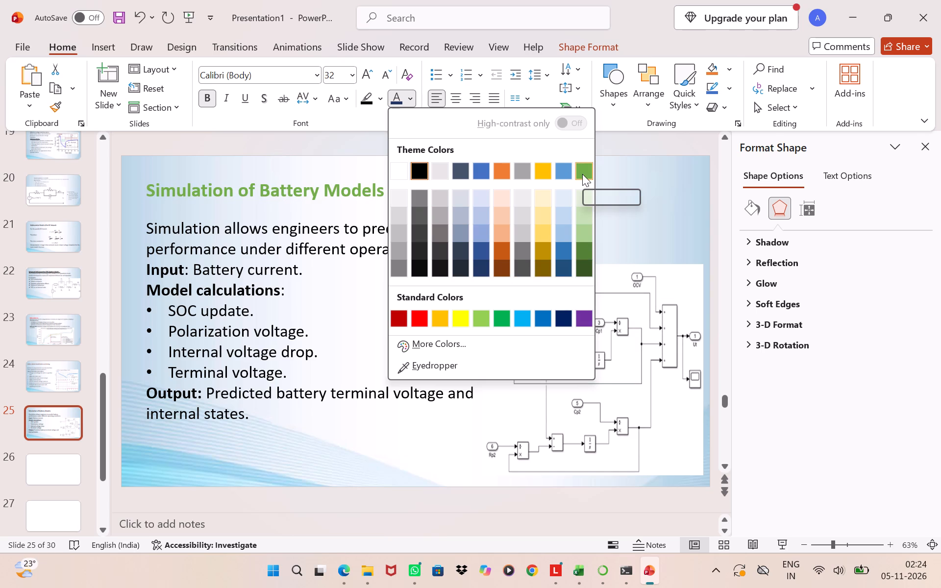
click(563, 173)
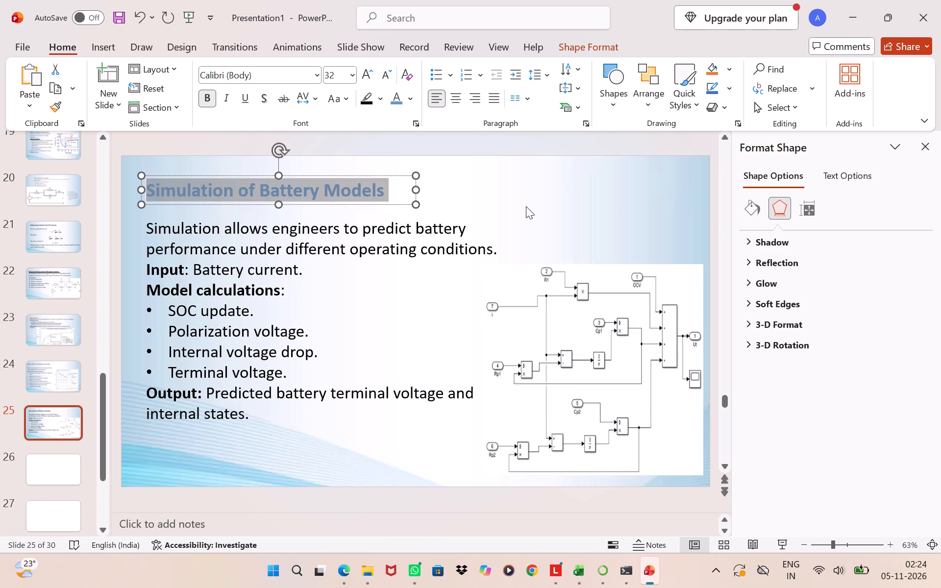
click(534, 227)
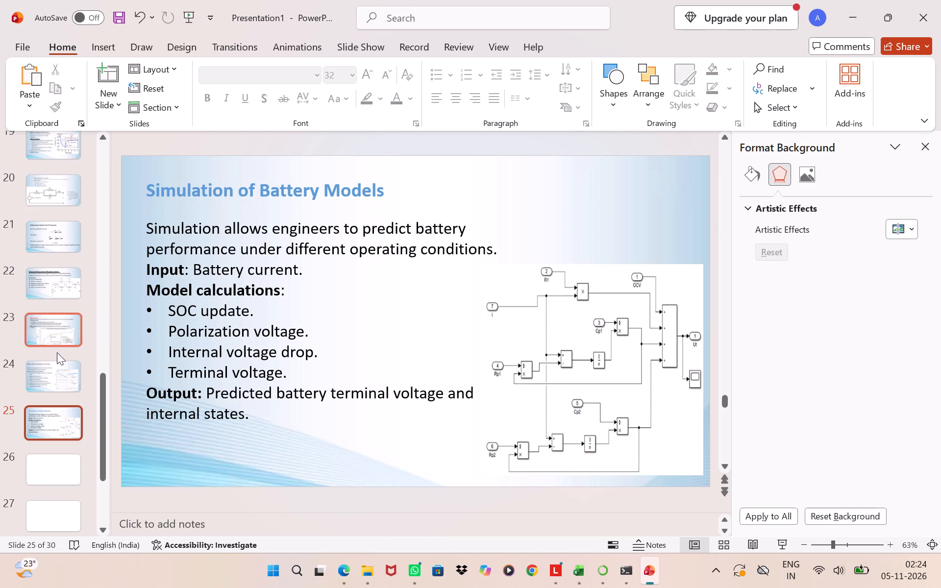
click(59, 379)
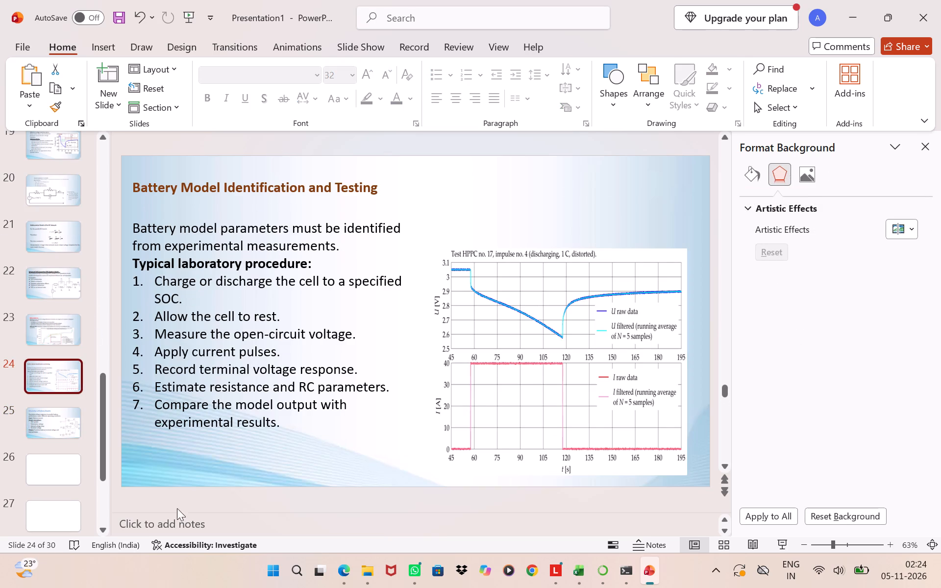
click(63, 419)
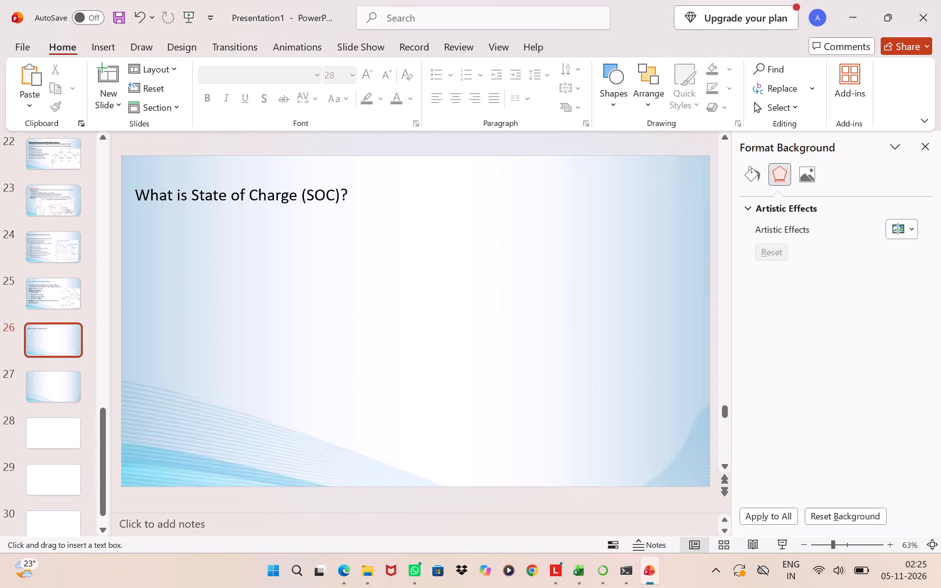
click(615, 103)
click(610, 145)
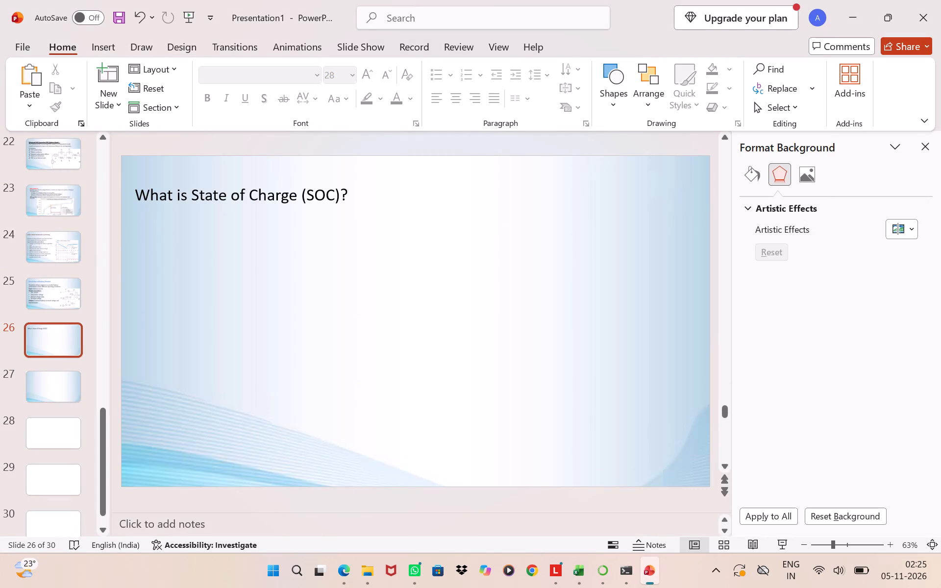
drag(139, 224, 465, 448)
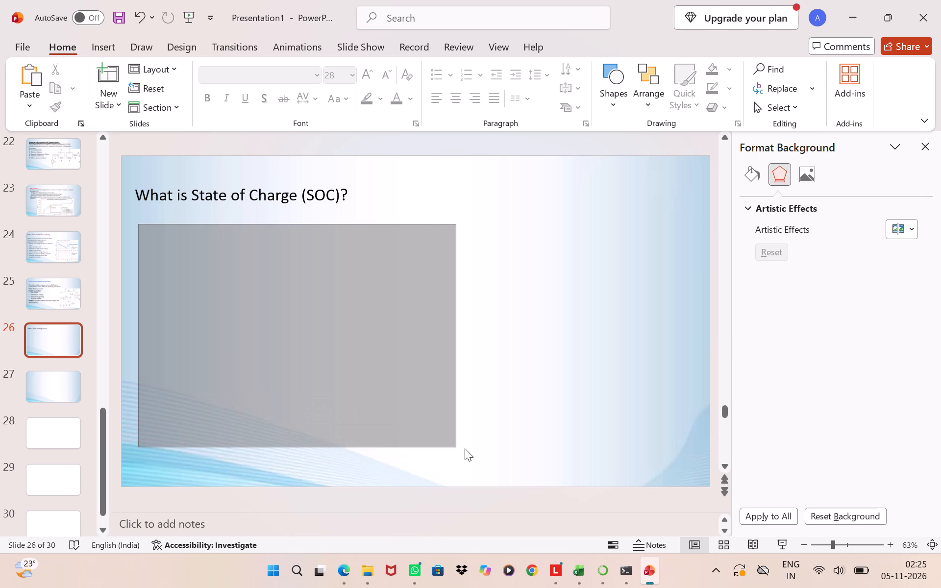
drag(465, 448, 507, 468)
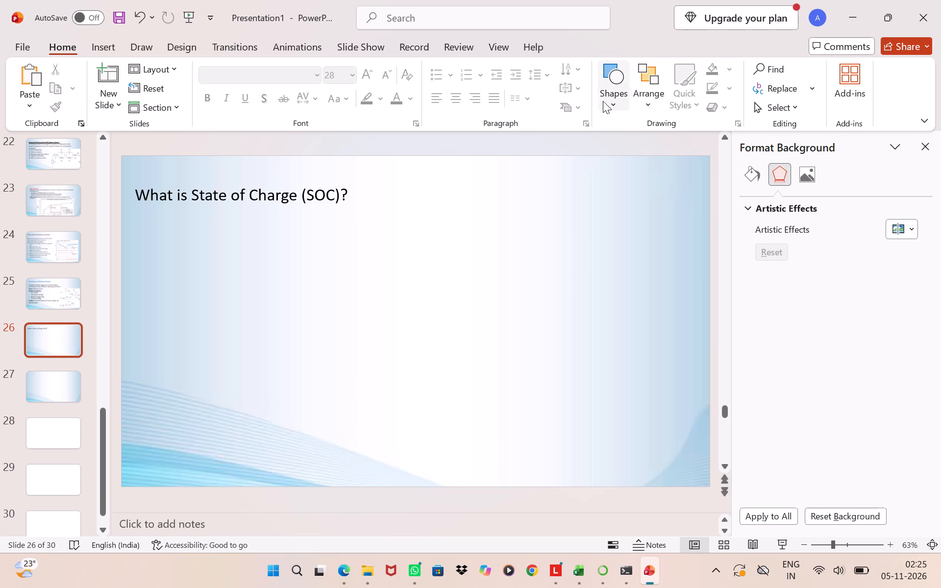
click(613, 99)
click(606, 141)
drag(137, 225, 432, 449)
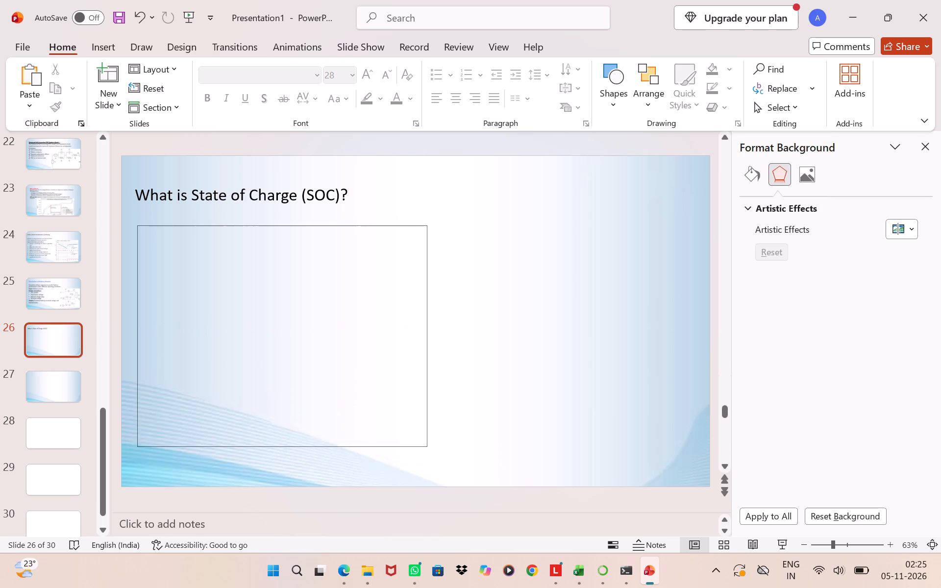
drag(432, 449, 439, 452)
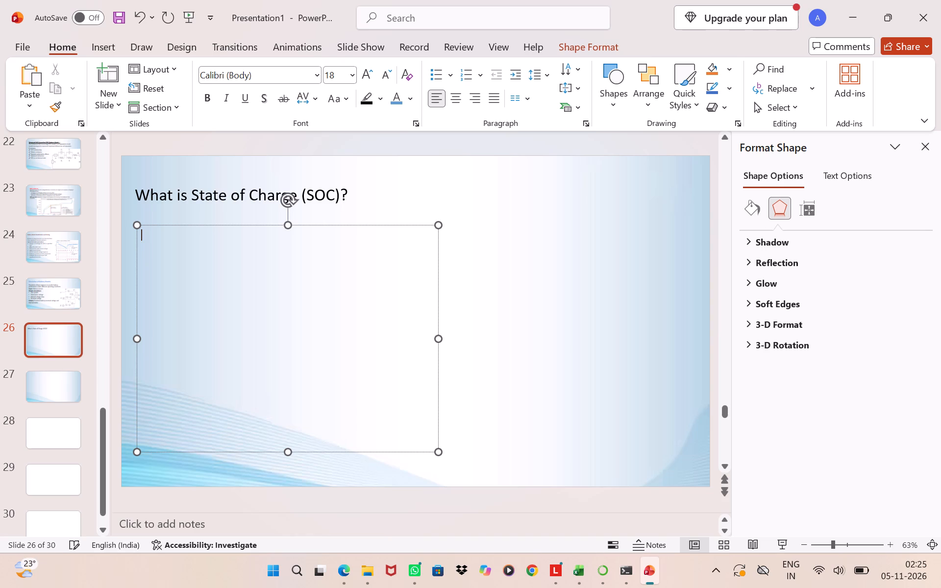
click(351, 75)
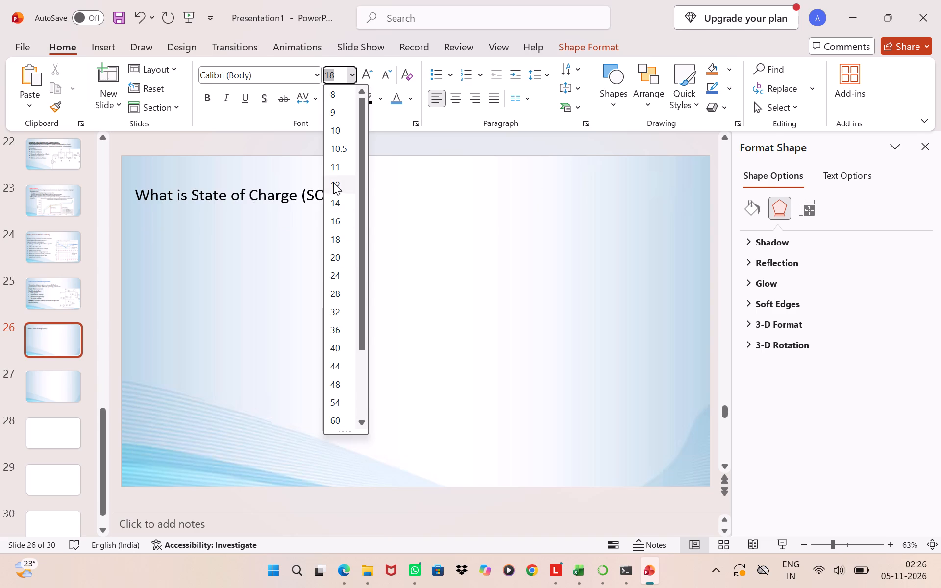
click(339, 272)
key(ctrl+v)
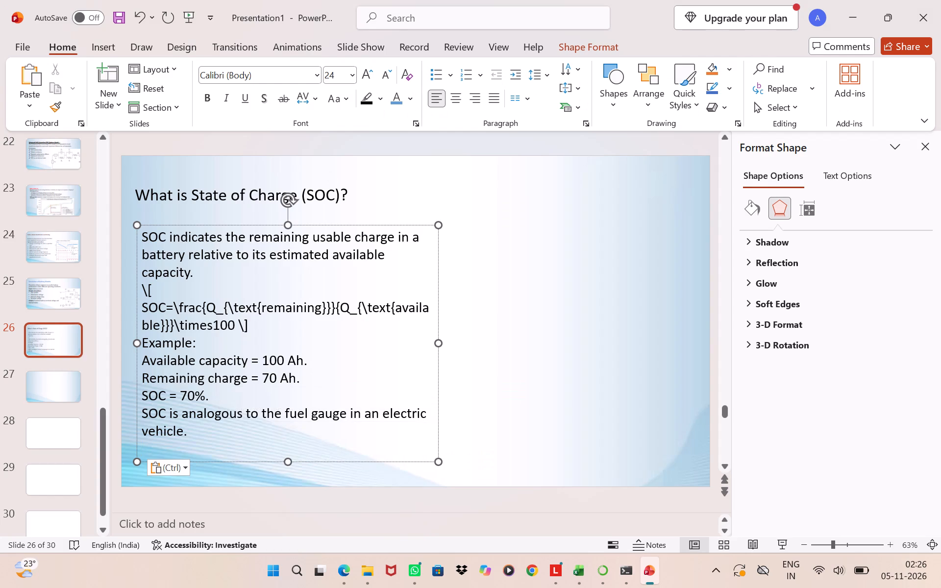
click(276, 320)
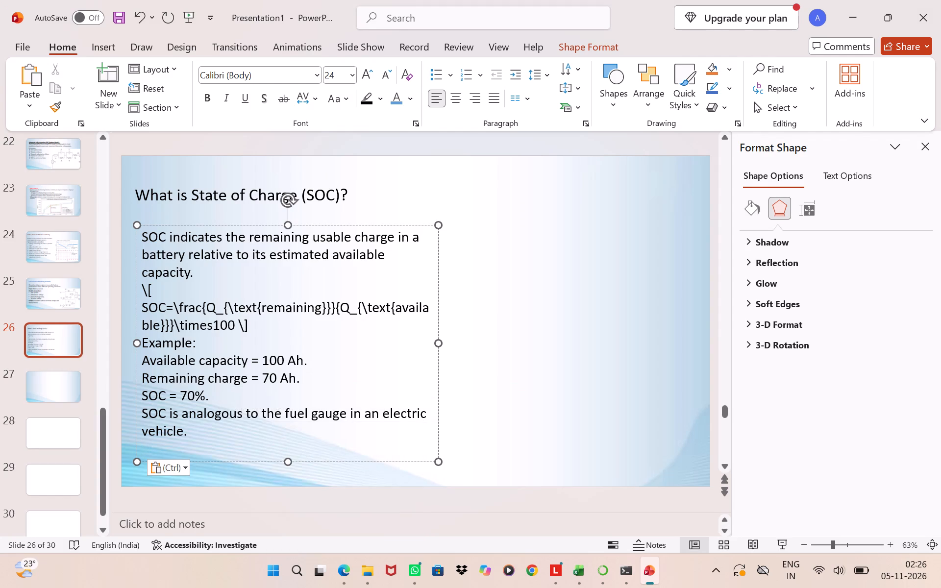
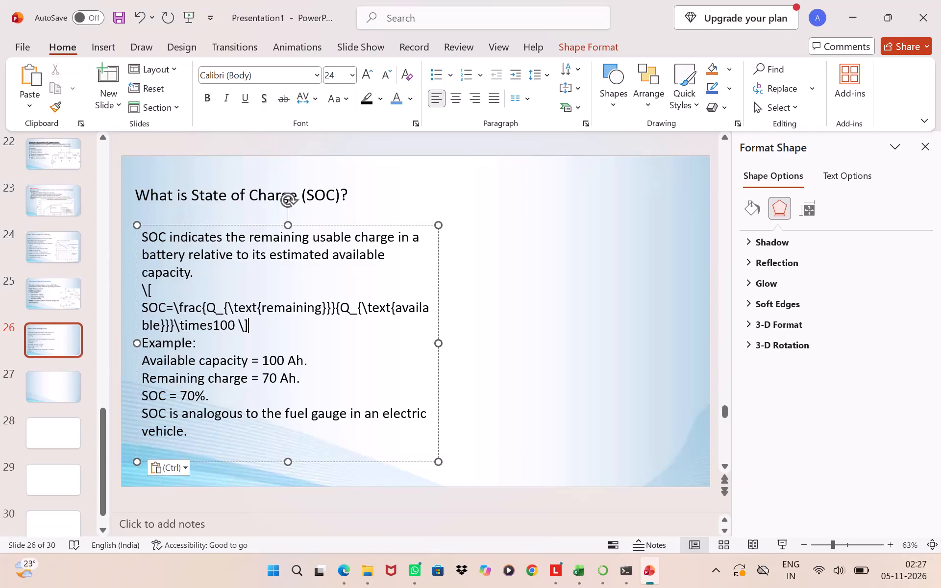
Delete the raw LaTeX formula from slide 26's body text, leaving an empty line above "Example:".
click(253, 321)
key(BackSpace)
key(BackSpace)
key(BackSpace)
key(BackSpace)
key(BackSpace)
key(BackSpace)
key(BackSpace)
key(BackSpace)
key(BackSpace)
key(BackSpace)
key(BackSpace)
key(BackSpace)
key(BackSpace)
key(BackSpace)
key(BackSpace)
key(BackSpace)
key(BackSpace)
key(BackSpace)
key(BackSpace)
key(BackSpace)
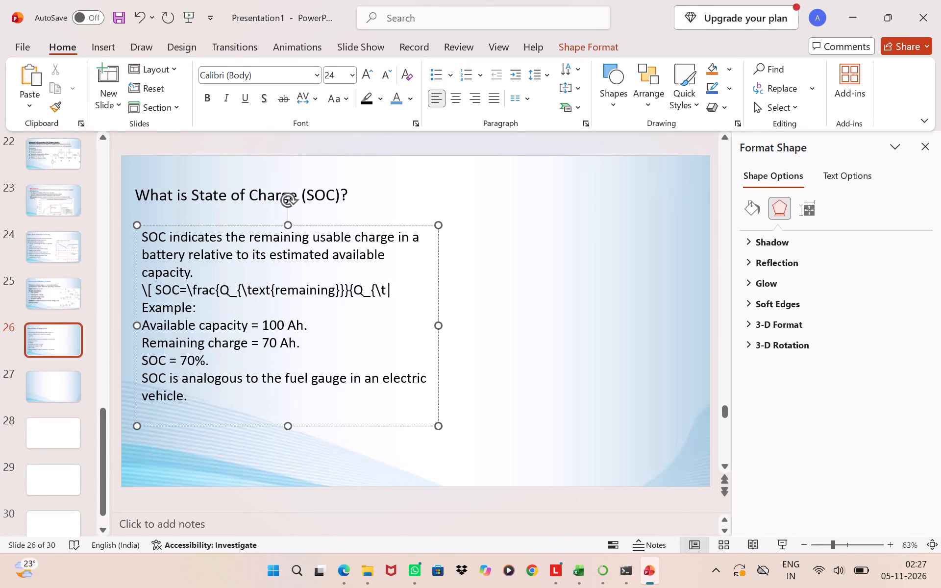
key(BackSpace)
key(BackSpace)
key(BackSpace)
key(BackSpace)
key(BackSpace)
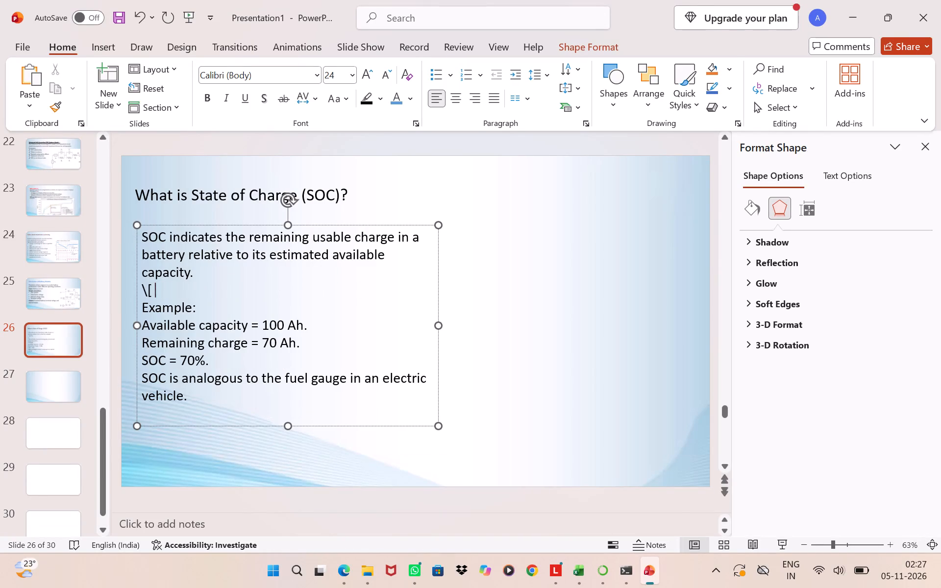
key(BackSpace)
key(BackSpace)
key(BackSpace)
click(338, 563)
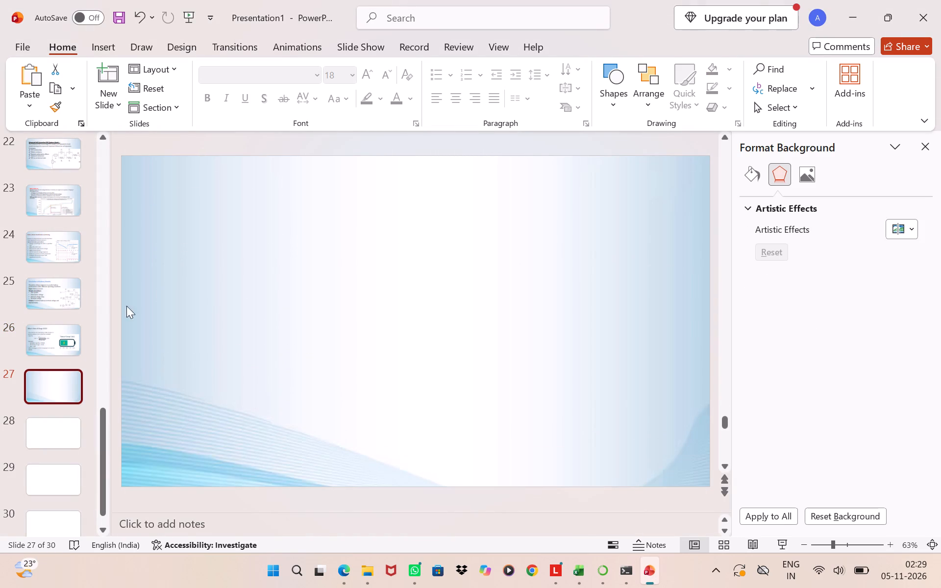
click(608, 102)
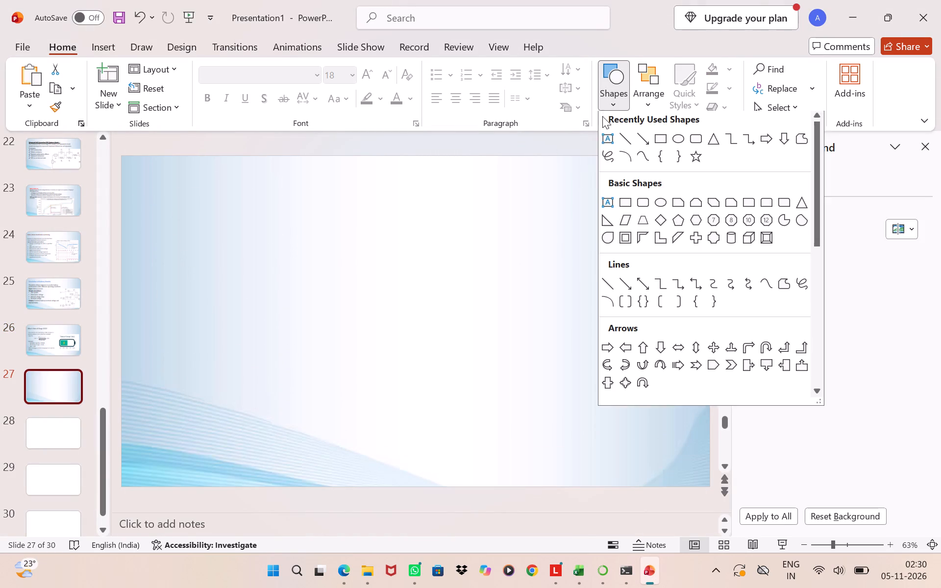
click(608, 140)
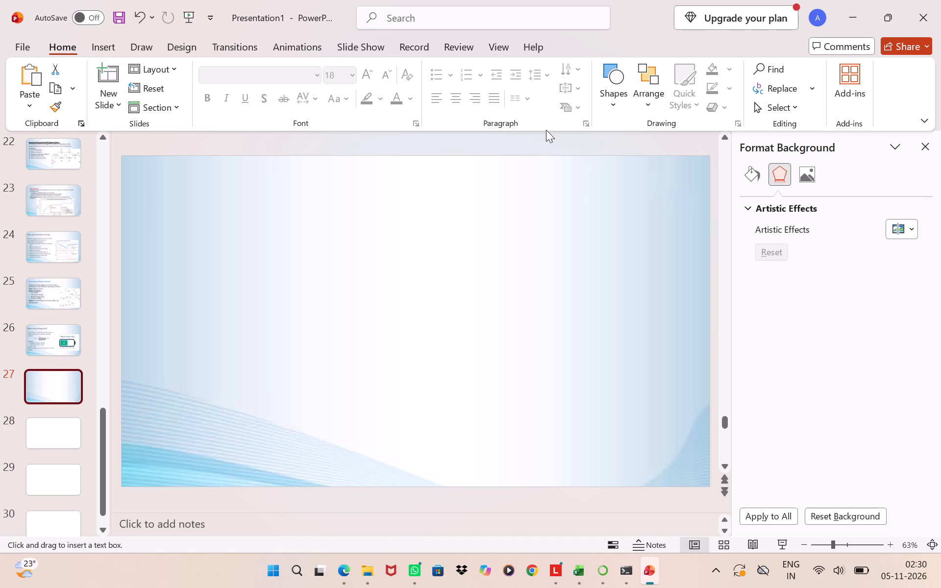
drag(614, 103, 609, 103)
click(608, 144)
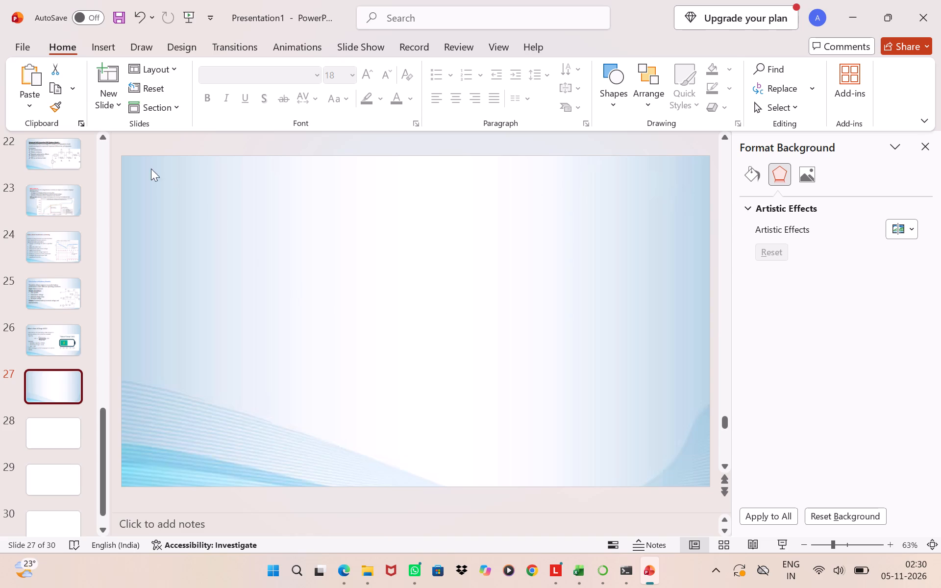
click(621, 107)
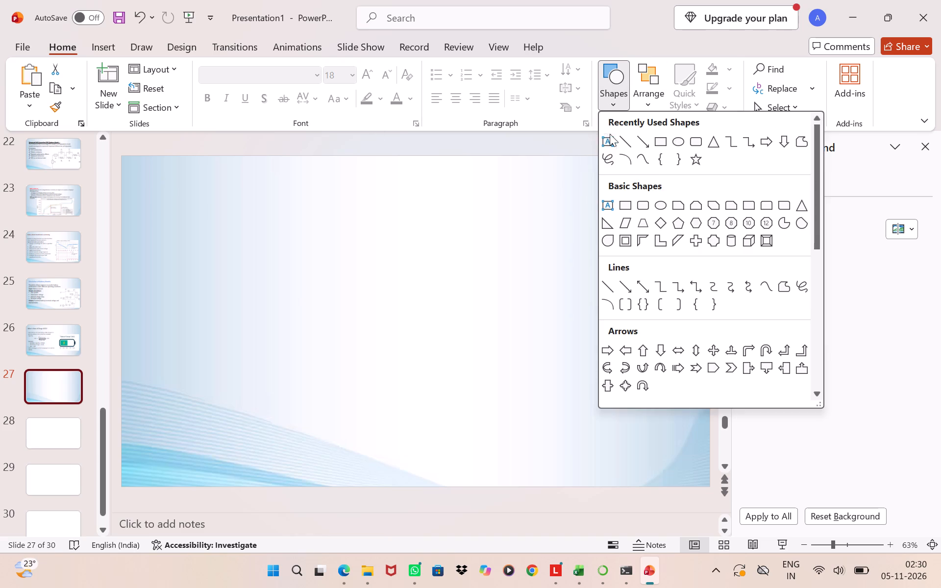
click(611, 138)
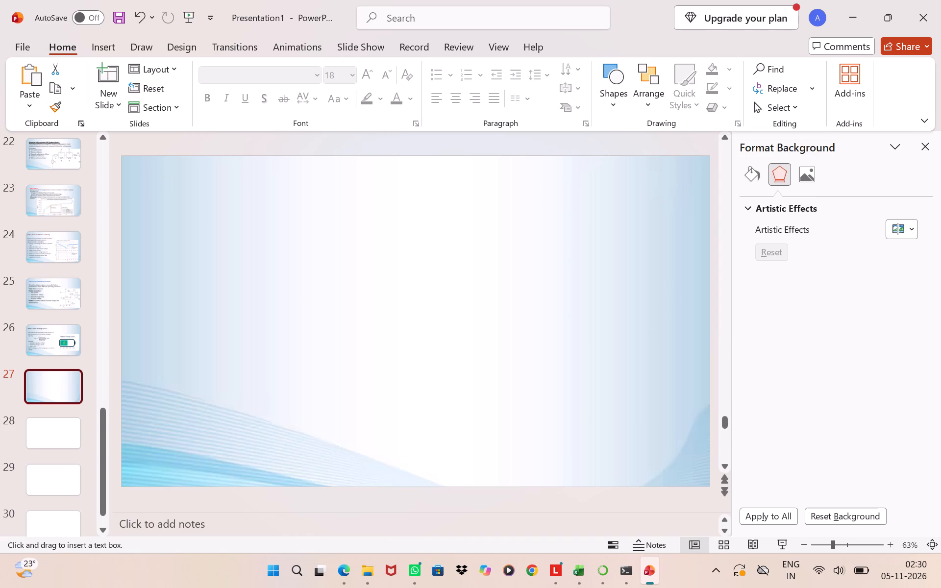
drag(134, 179, 413, 212)
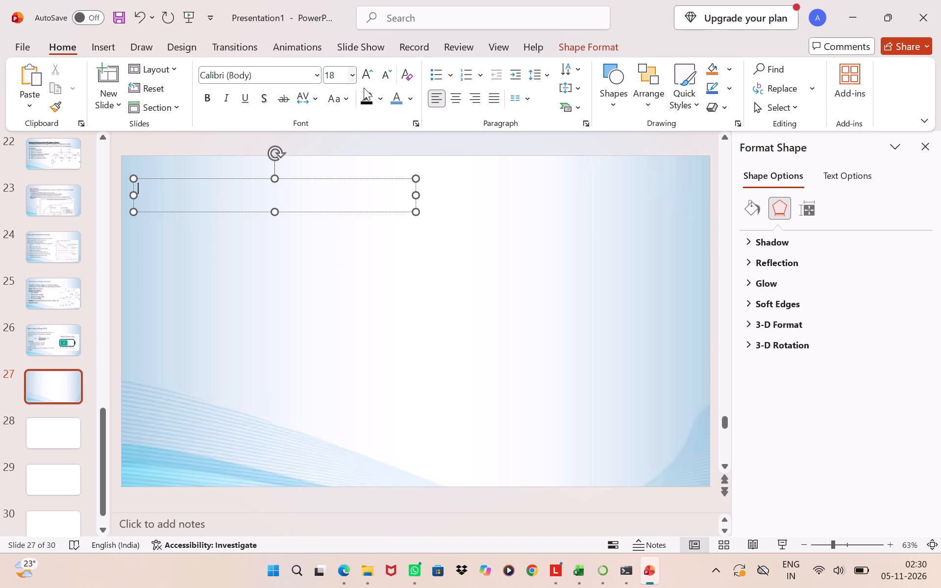
Set the title text box's font size to 24 and paste the copied "Coulomb Counting Method" title into it.
click(352, 76)
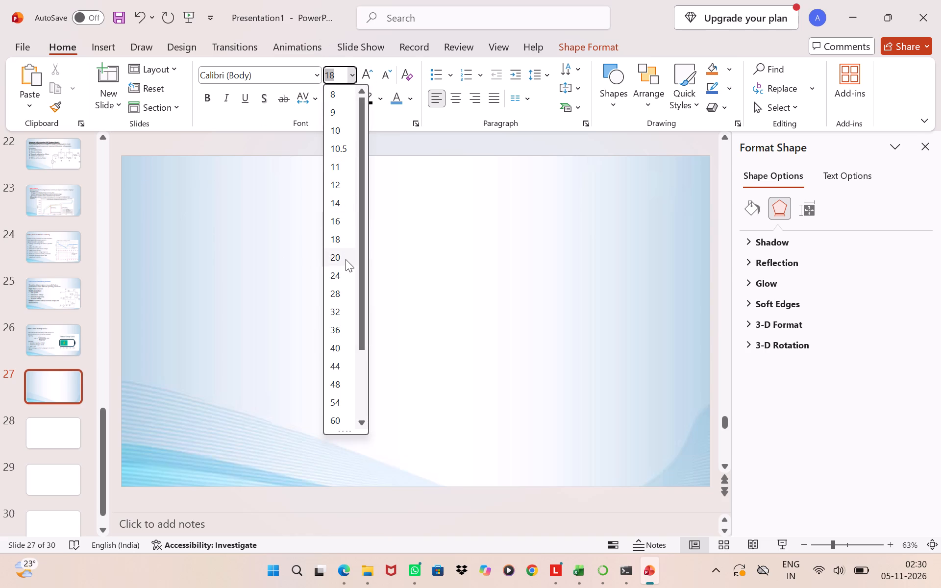
click(346, 259)
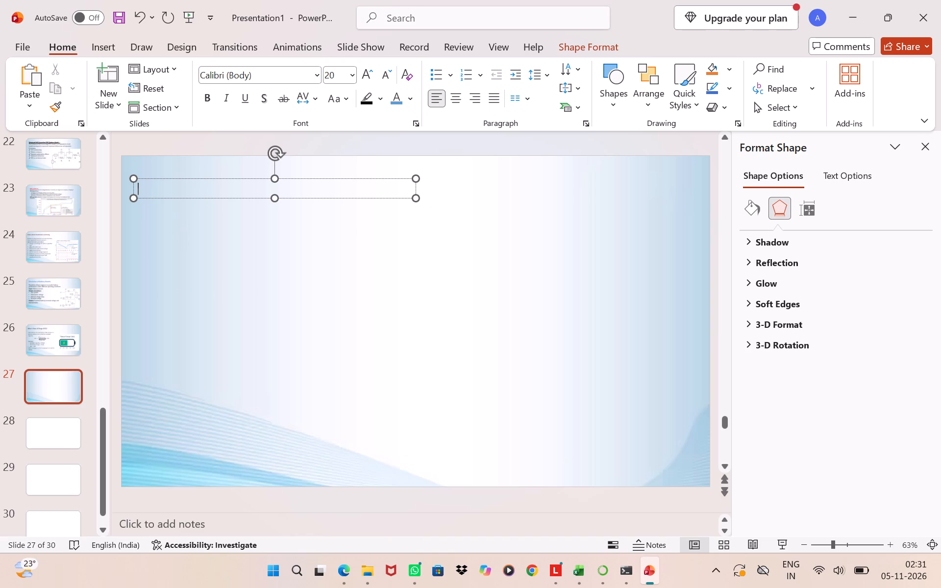
click(344, 585)
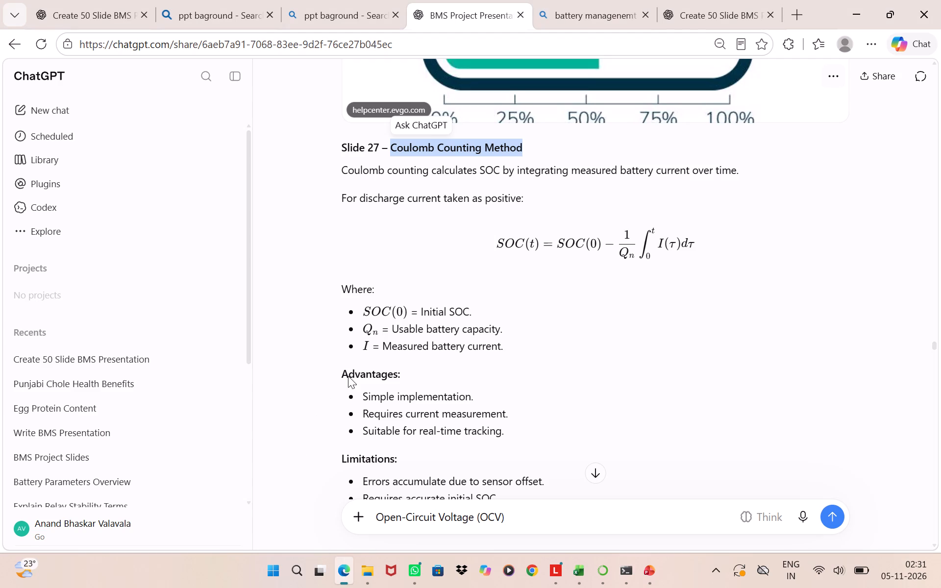
click(642, 575)
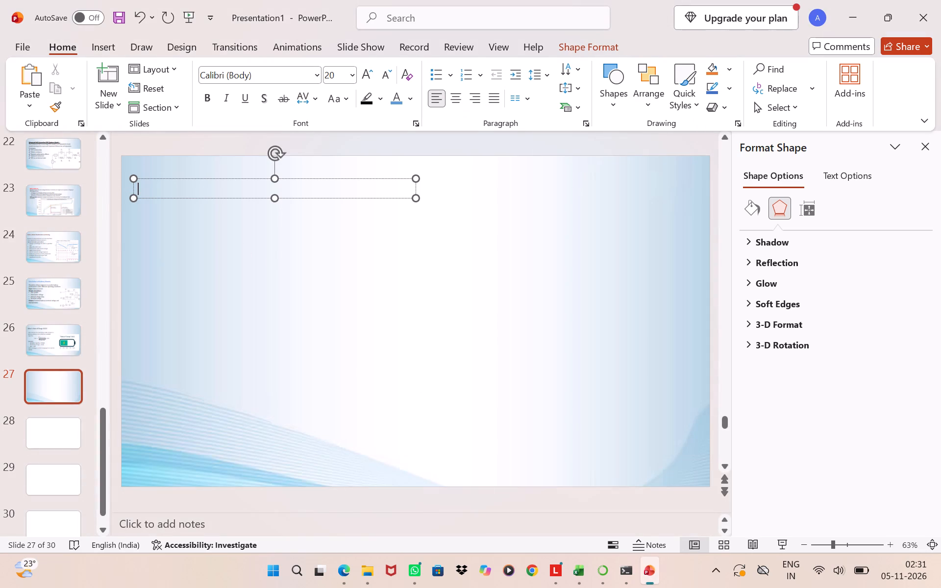
click(356, 76)
click(343, 280)
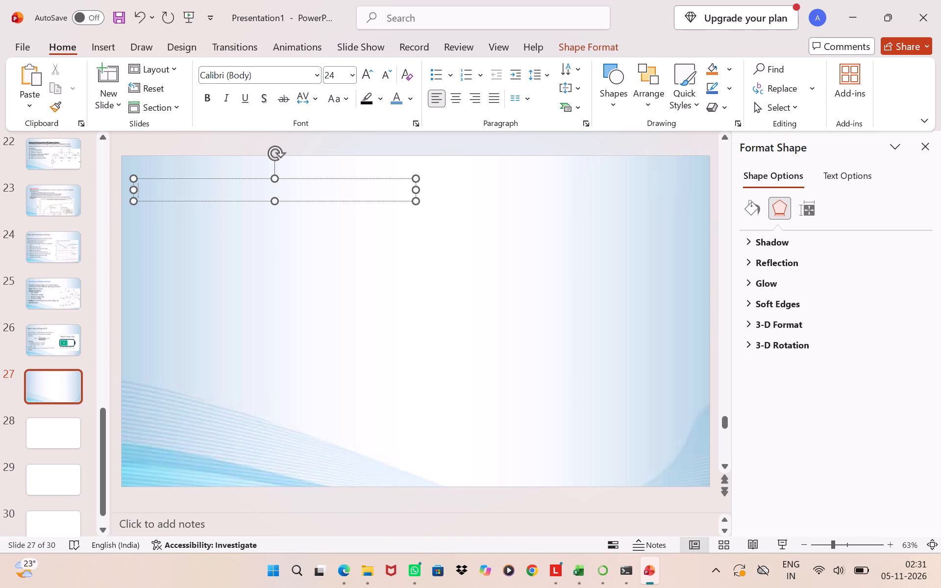
key(ctrl+v)
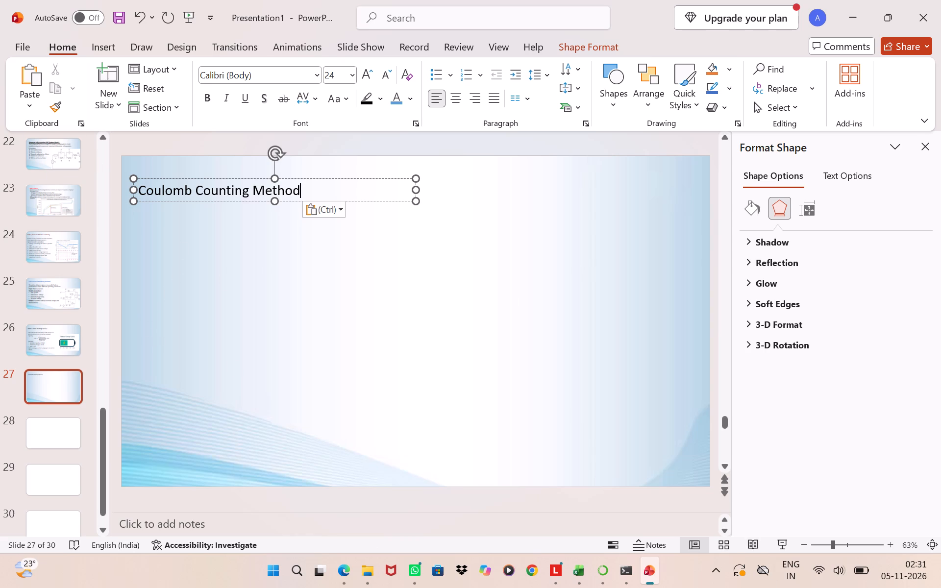
Make the whole "Coulomb Counting Method" title bold and deselect the text box.
click(207, 105)
click(139, 191)
drag(139, 191, 154, 190)
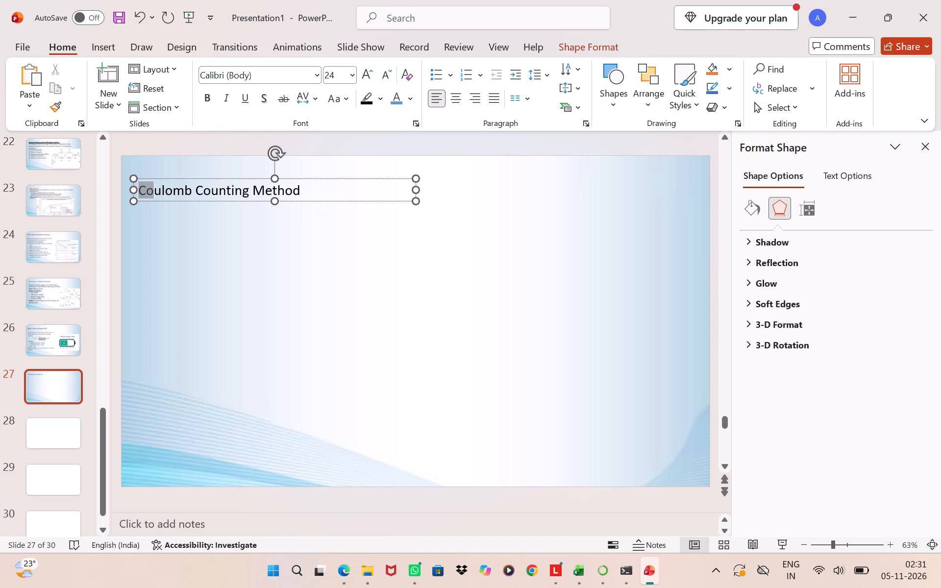
drag(154, 190, 312, 199)
click(210, 99)
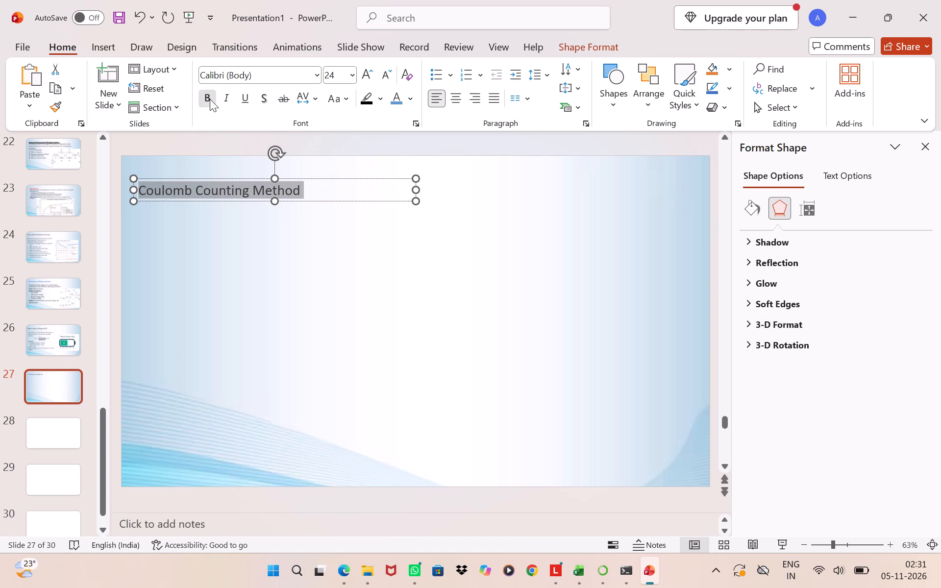
click(207, 295)
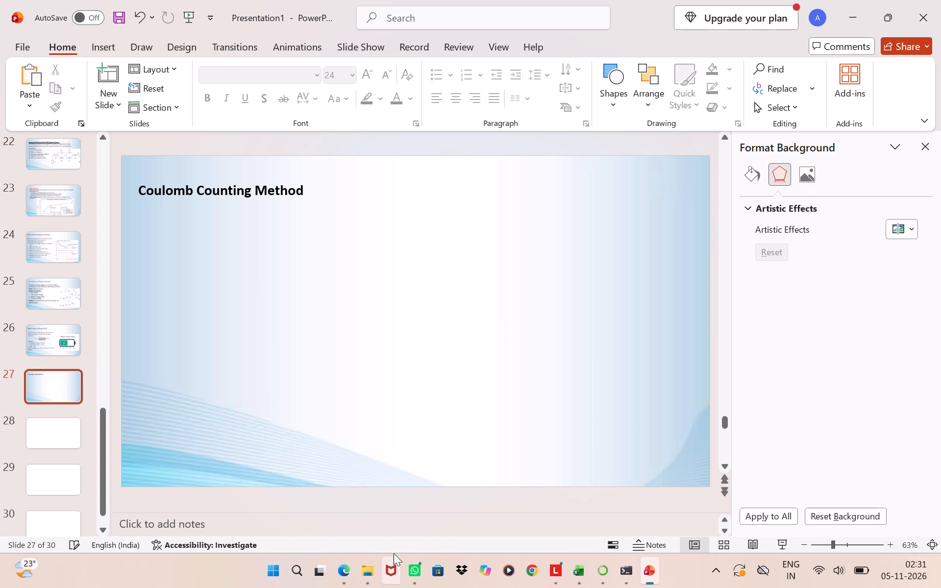
Switch to the ChatGPT page in Edge and copy slide 27's body text, from "Coulomb counting calculates SOC" through "Capacity changes with ageing.".
click(345, 578)
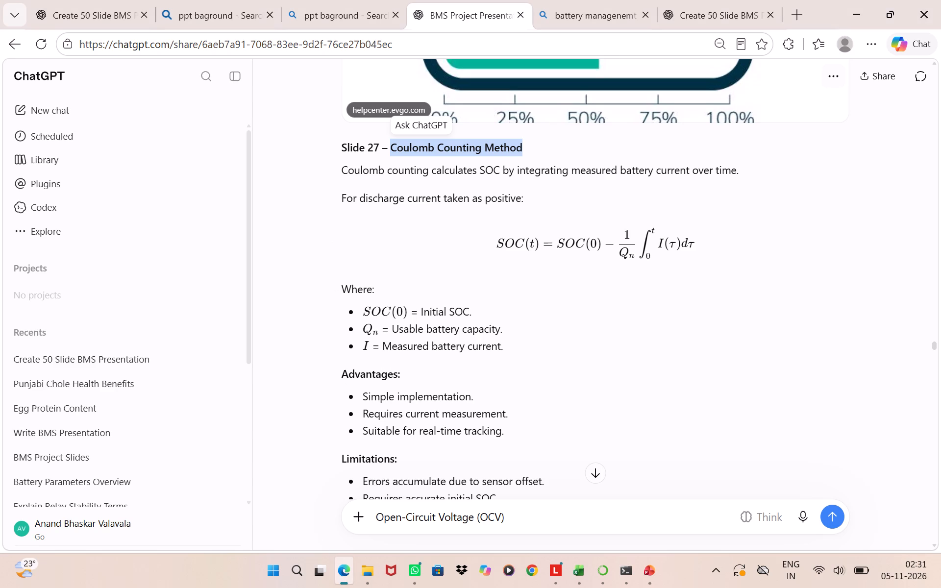
scroll(345, 169, down, 3)
scroll(347, 172, up, 2)
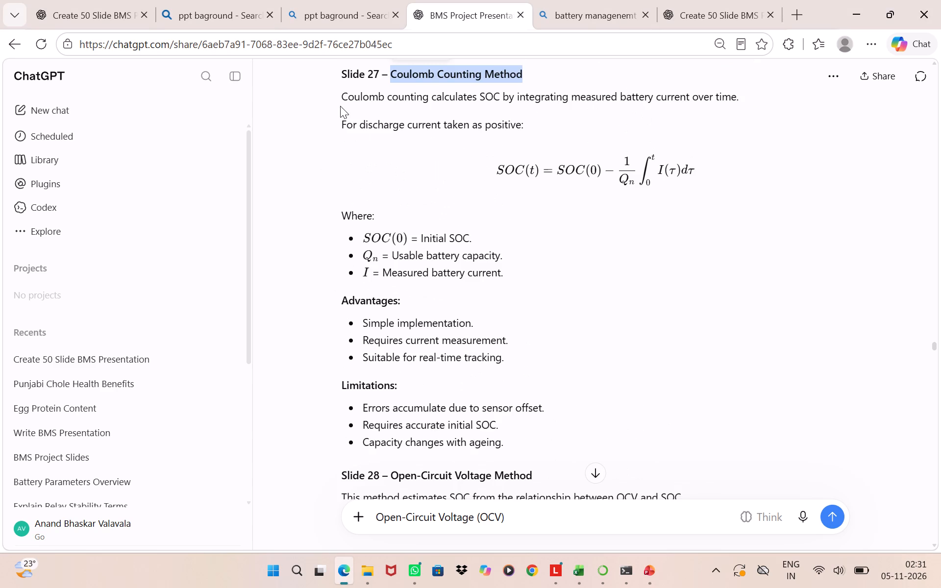
drag(345, 91, 410, 449)
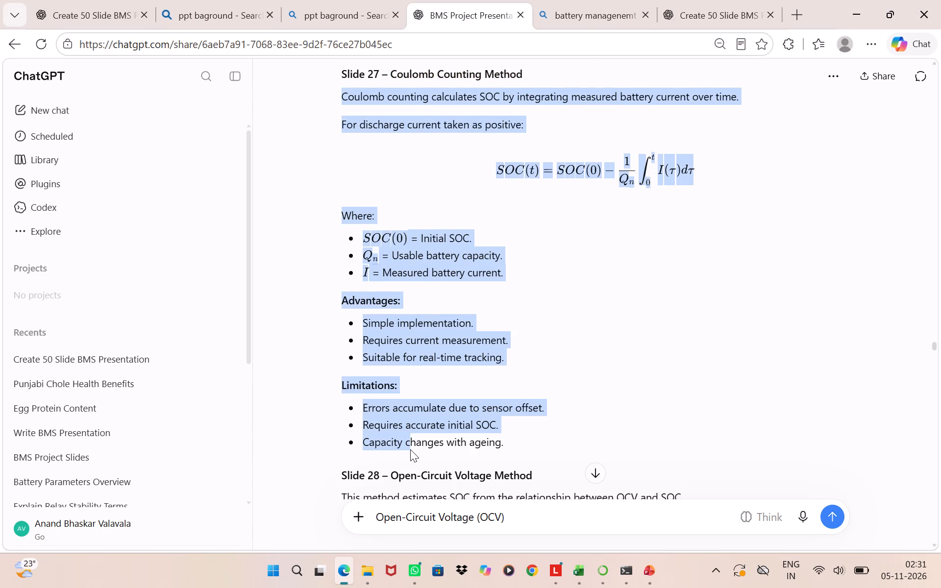
drag(410, 449, 518, 451)
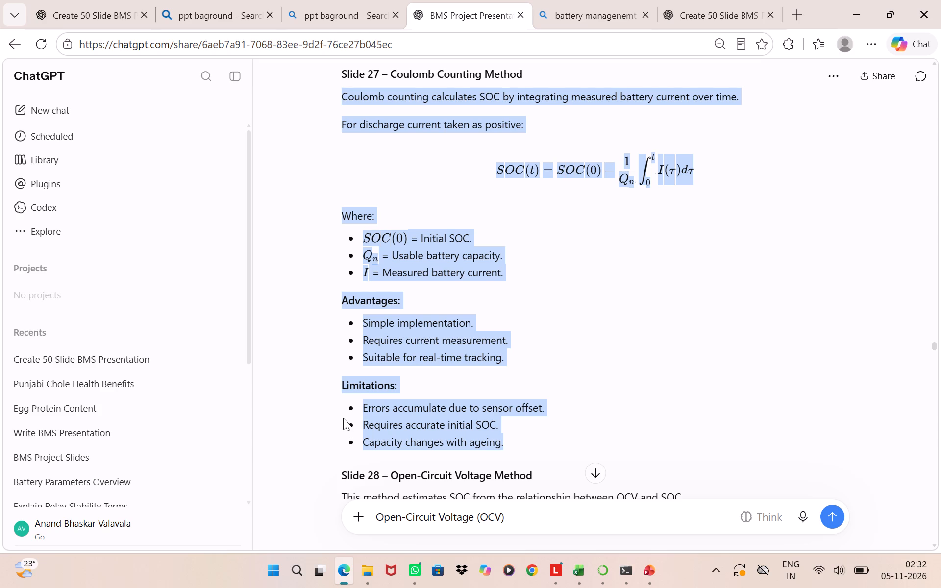
key(ctrl+c)
Back in PowerPoint, draw a large body text box below the "Coulomb Counting Method" title on slide 27.
click(655, 586)
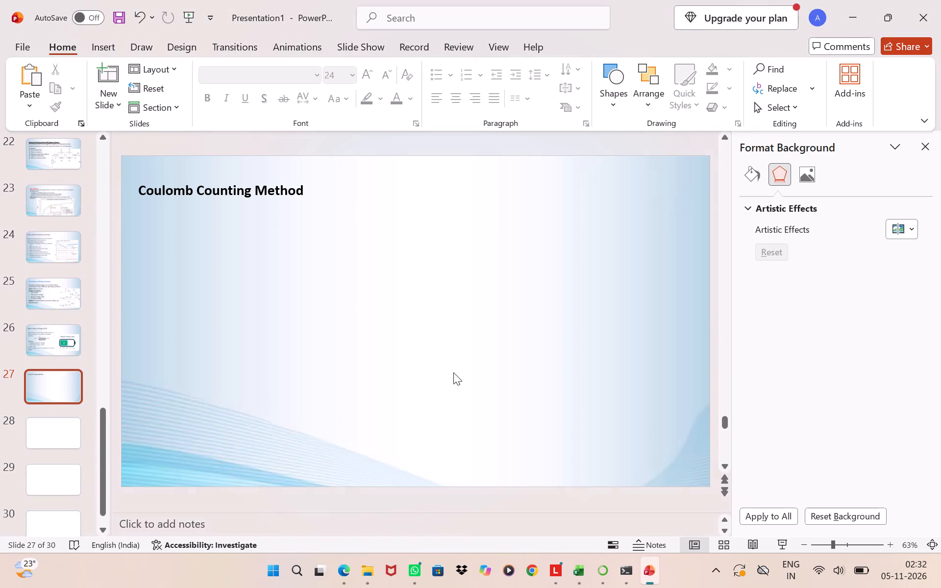
click(617, 107)
click(603, 138)
drag(138, 220, 532, 465)
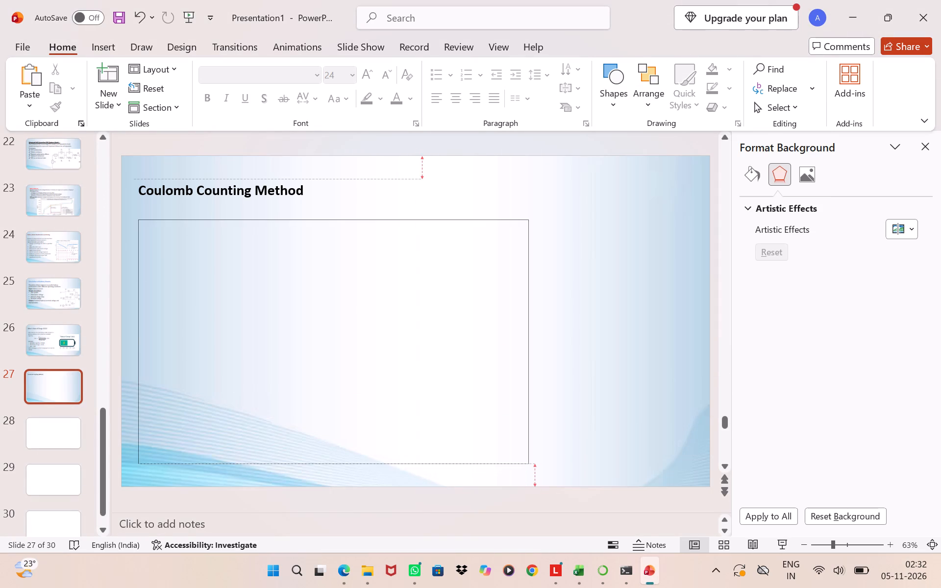
drag(532, 465, 534, 465)
drag(534, 464, 583, 471)
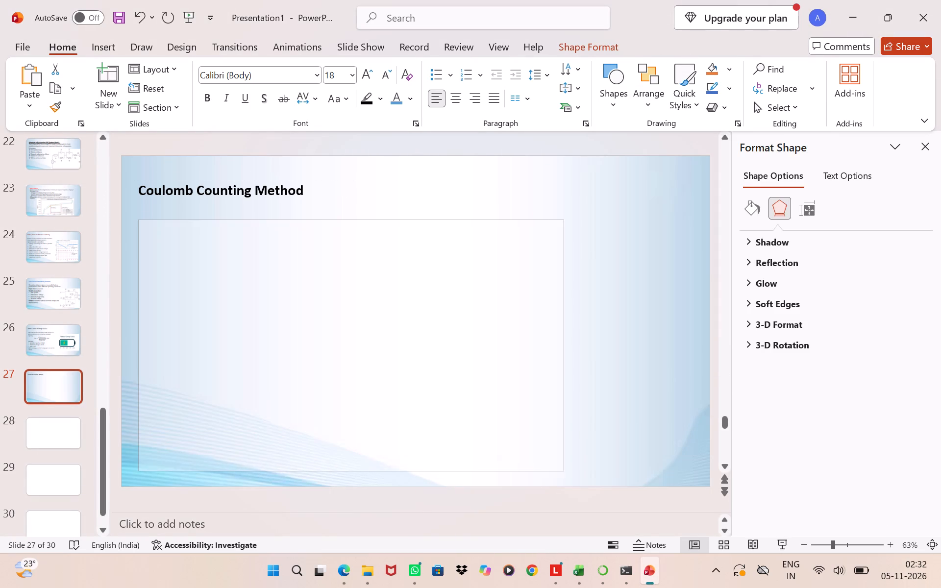
drag(583, 471, 652, 471)
Set the body text box's font size to 20 and paste the copied Coulomb counting text into it.
click(161, 250)
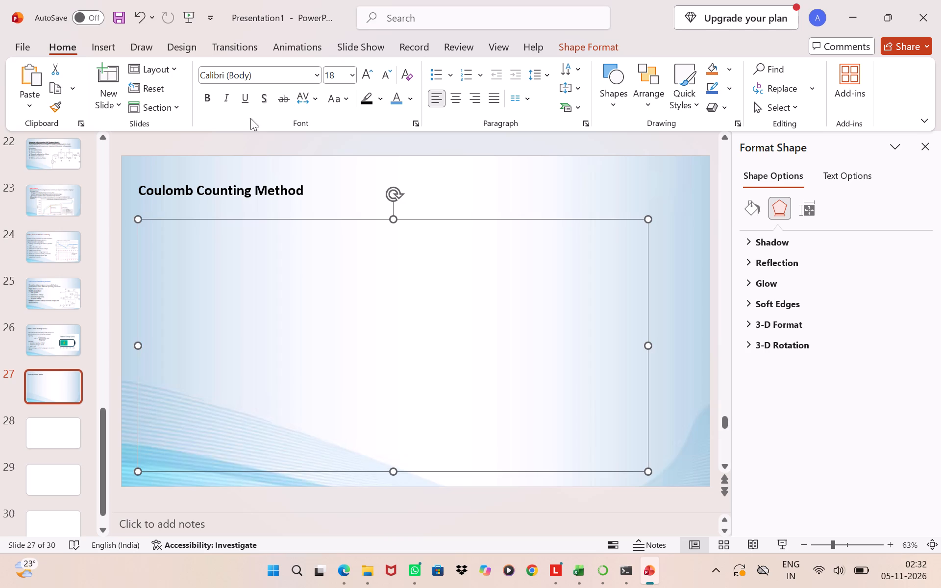
click(354, 78)
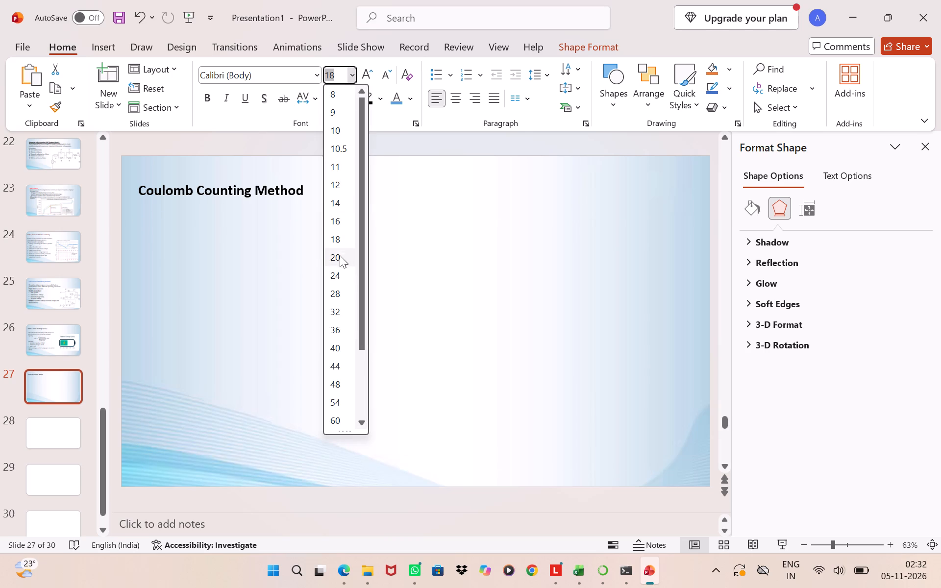
click(340, 255)
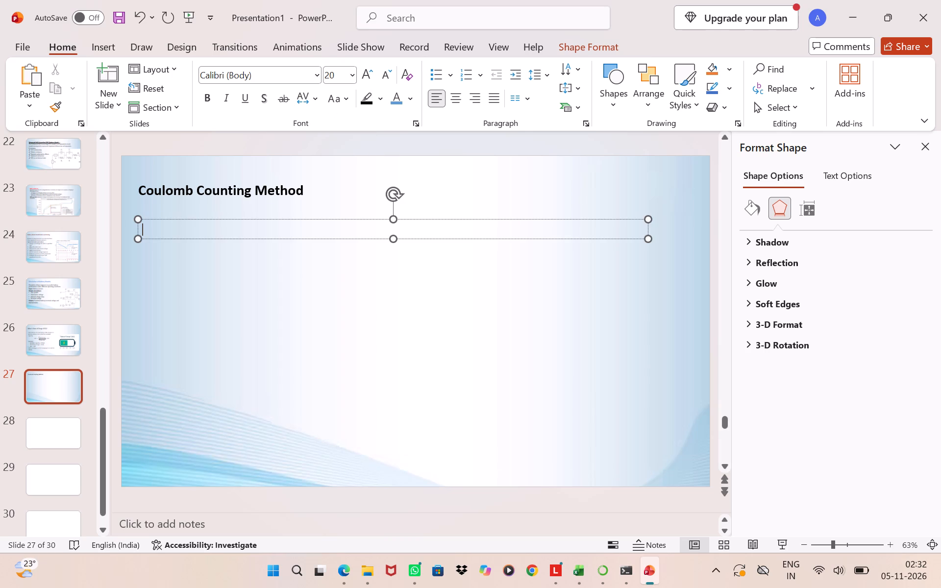
key(ctrl+v)
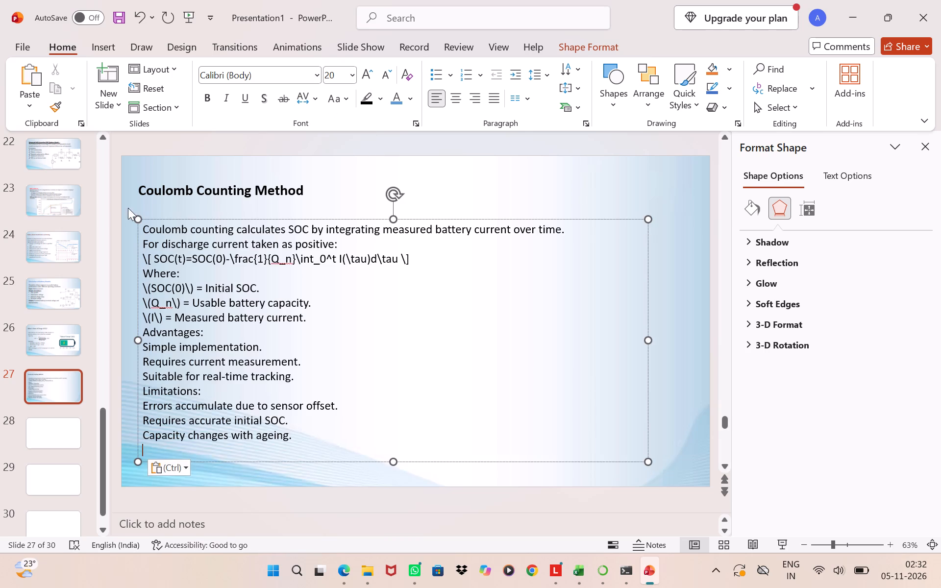
Delete the raw LaTeX SOC(t) equation code below "For discharge current taken as positive:", keeping an empty line there.
click(415, 260)
key(BackSpace)
key(BackSpace)
key(BackSpace)
key(BackSpace)
key(BackSpace)
key(BackSpace)
key(BackSpace)
key(BackSpace)
key(BackSpace)
key(BackSpace)
key(BackSpace)
key(BackSpace)
key(BackSpace)
key(BackSpace)
key(BackSpace)
key(BackSpace)
key(BackSpace)
key(BackSpace)
key(BackSpace)
key(BackSpace)
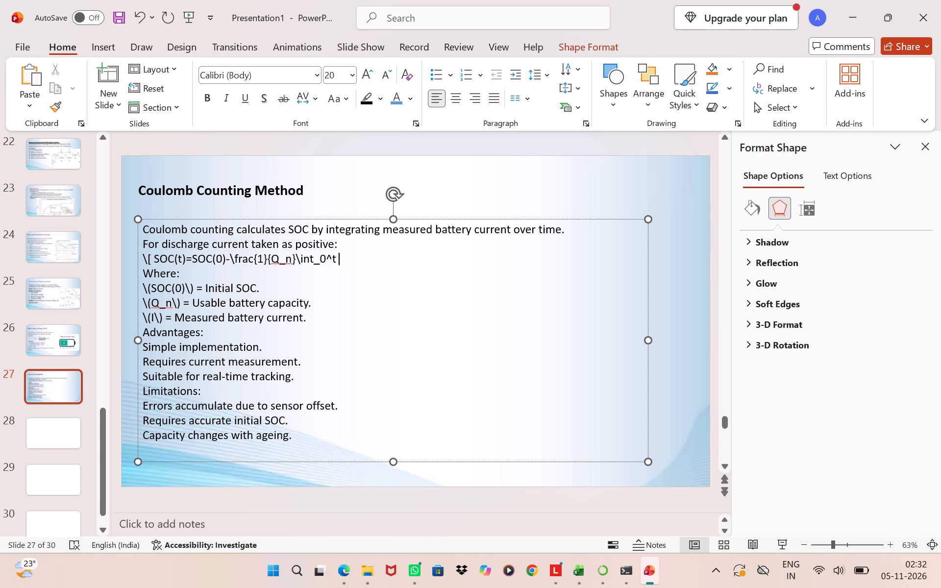
key(BackSpace)
key(BackSpace)
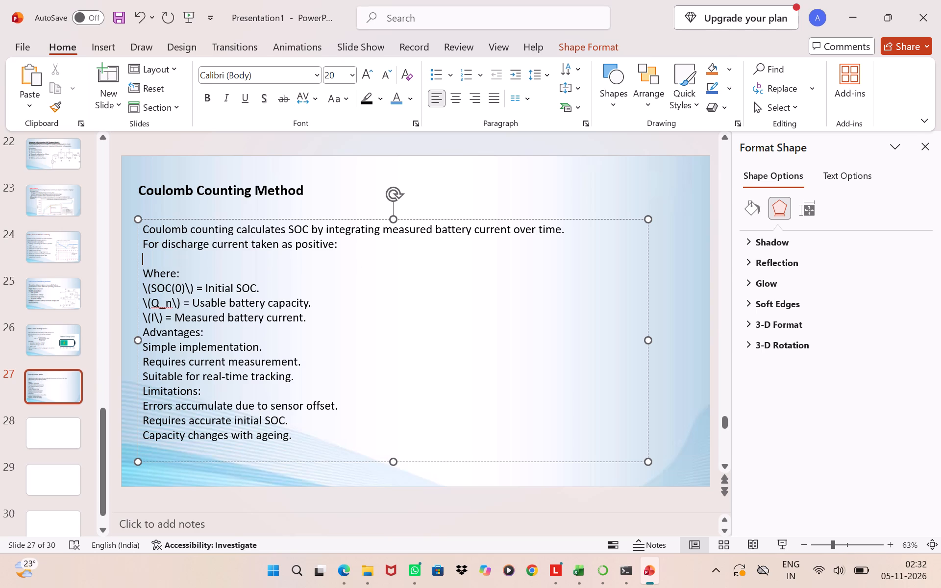
Copy the formatted SOC(t) integral equation from the ChatGPT page in Edge and paste it into slide 27's empty line in PowerPoint.
click(334, 572)
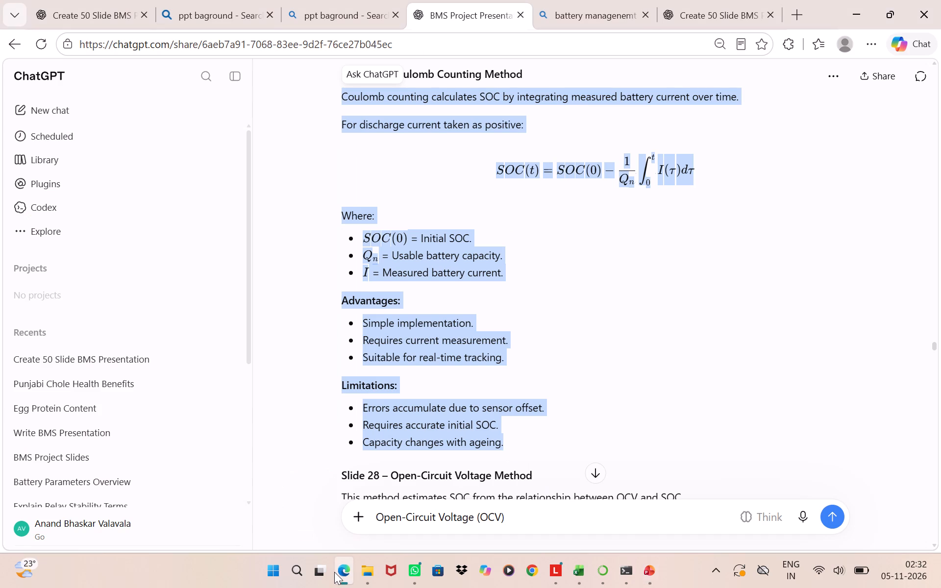
click(368, 177)
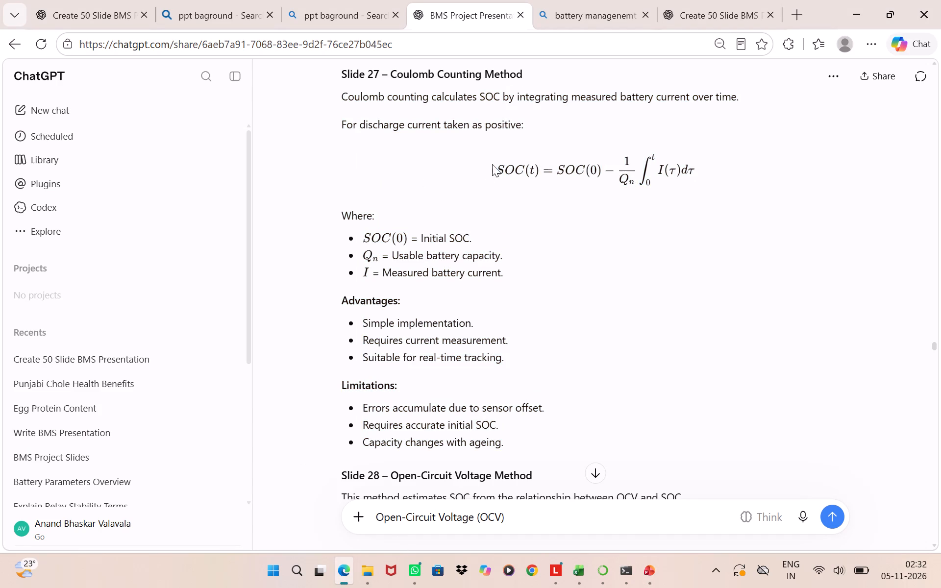
drag(499, 160, 705, 170)
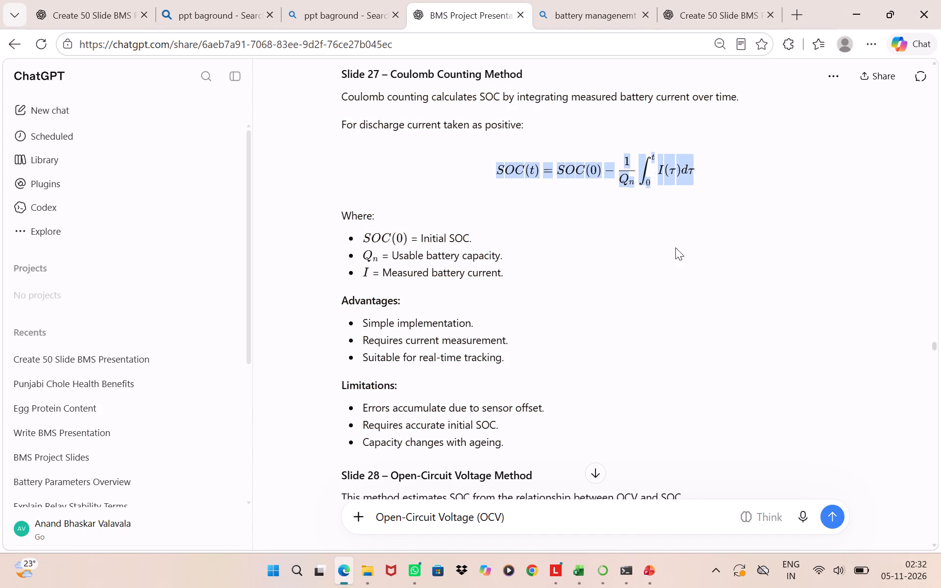
key(ctrl+c)
click(660, 586)
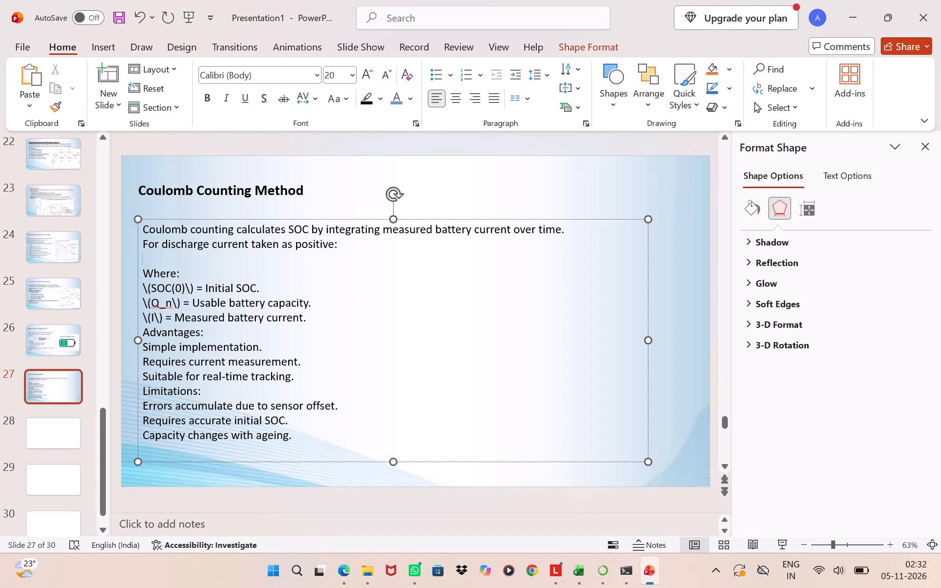
key(ctrl+v)
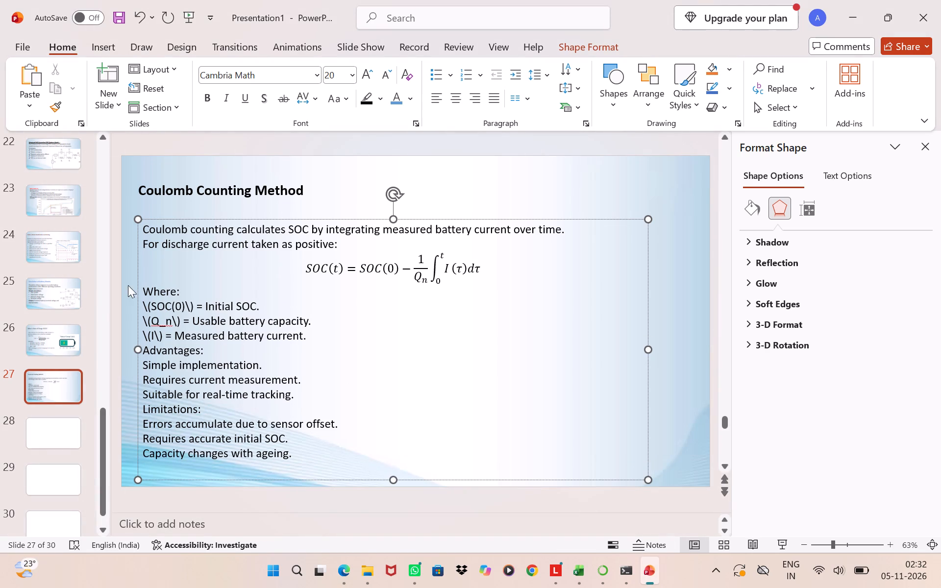
Delete the raw \(SOC(0)\) code before "= Initial SOC.", back through the line break and colon after "Where".
click(192, 304)
click(194, 306)
key(BackSpace)
key(BackSpace)
key(BackSpace)
key(BackSpace)
key(BackSpace)
key(BackSpace)
key(BackSpace)
key(BackSpace)
key(BackSpace)
key(BackSpace)
key(BackSpace)
key(BackSpace)
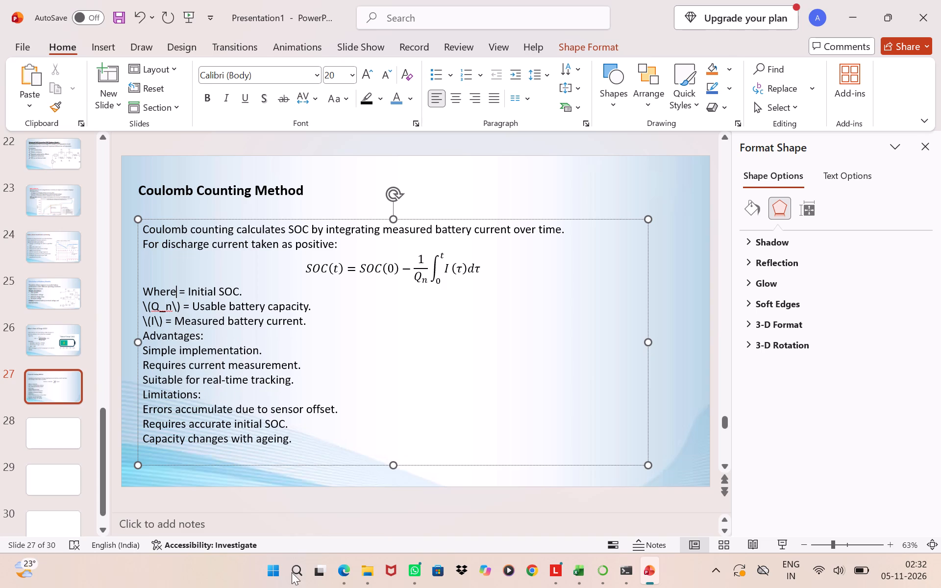
Copy the formatted SOC(0) symbol from the ChatGPT page in Edge and paste it before "= Initial SOC." in PowerPoint.
click(336, 574)
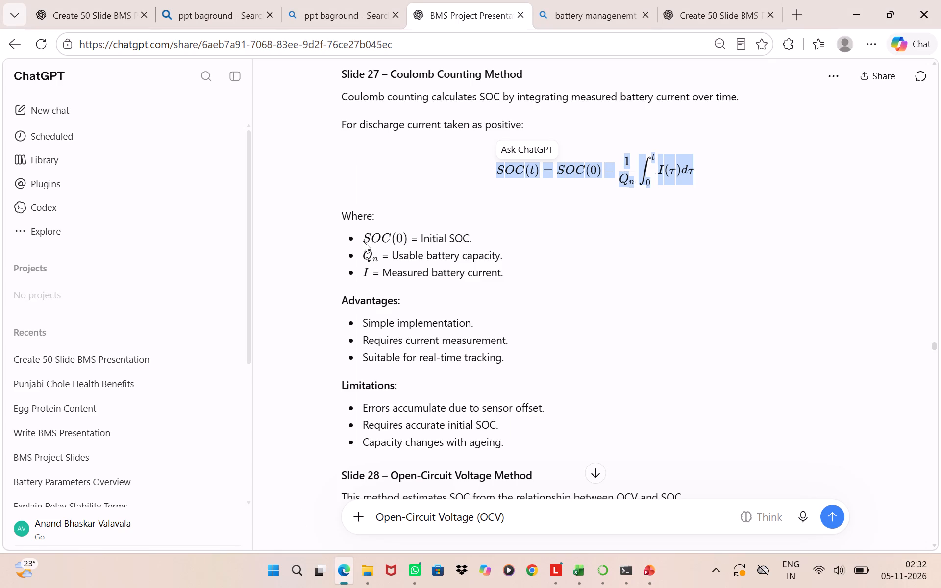
drag(365, 241, 403, 239)
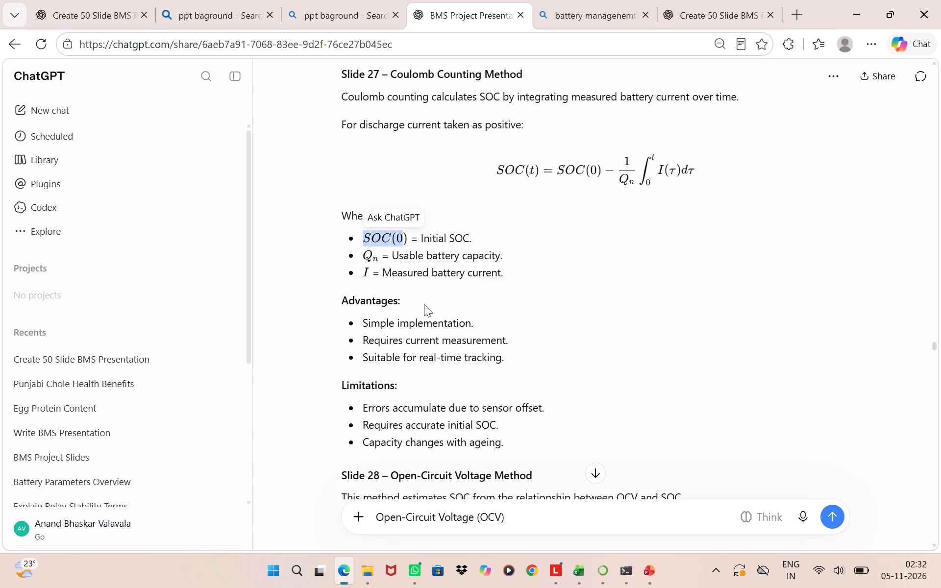
key(ctrl+c)
click(659, 580)
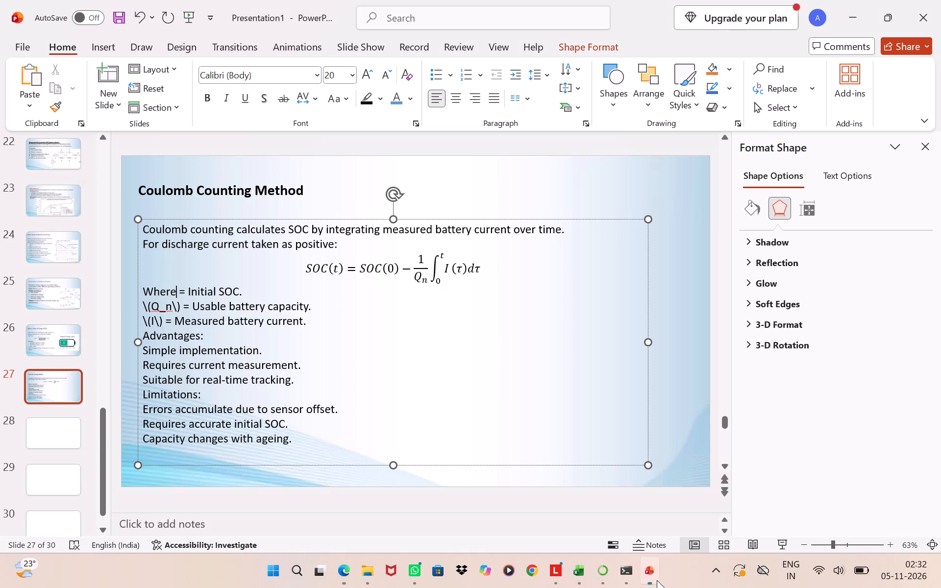
key(ctrl+v)
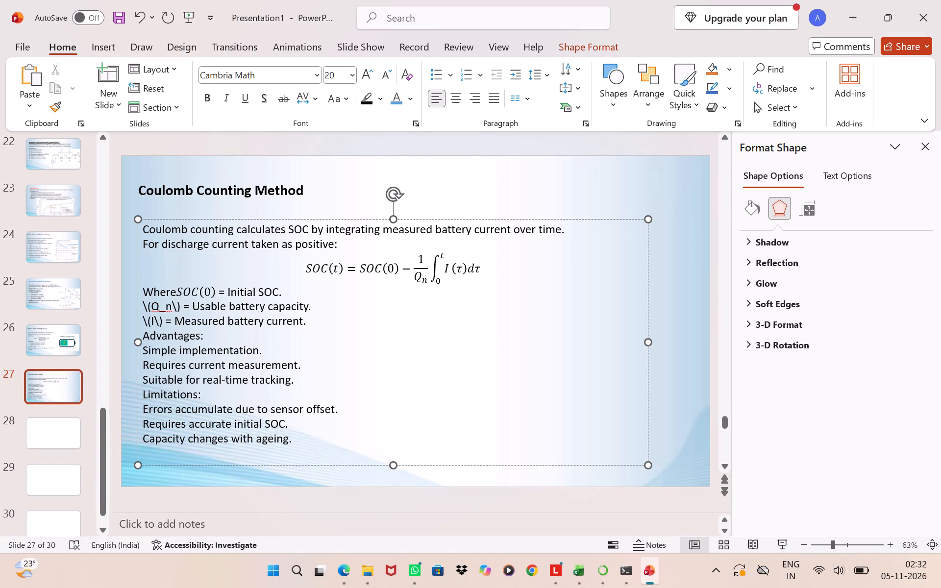
Break the line after "Where" so that "SOC(0) = Initial SOC." starts on its own line.
key(Left)
key(Left)
key(Left)
key(Right)
key(Right)
key(Return)
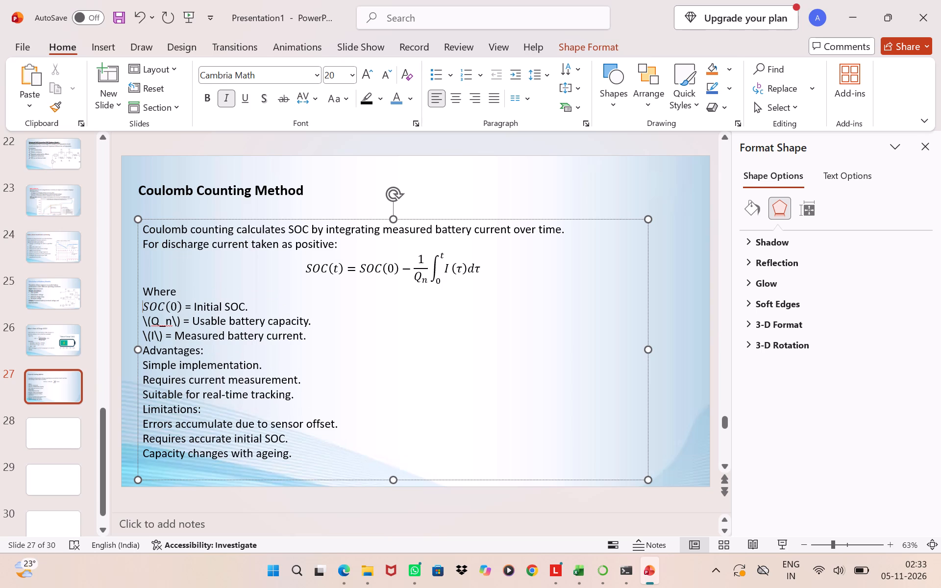
Delete the raw \(Q_n\) code before "= Usable battery capacity.".
click(180, 322)
key(BackSpace)
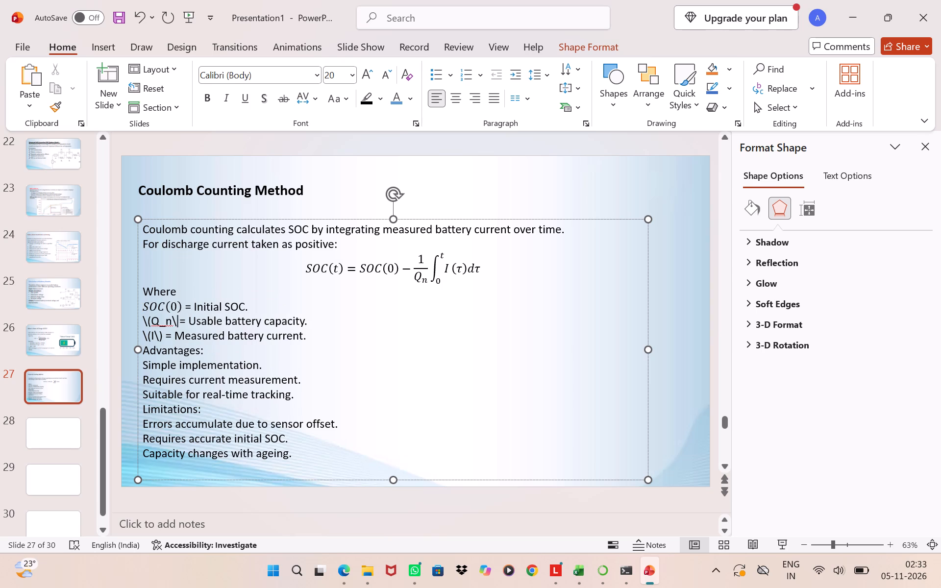
key(BackSpace)
key(BackSpace)
key(BackSpace)
key(BackSpace)
key(BackSpace)
key(BackSpace)
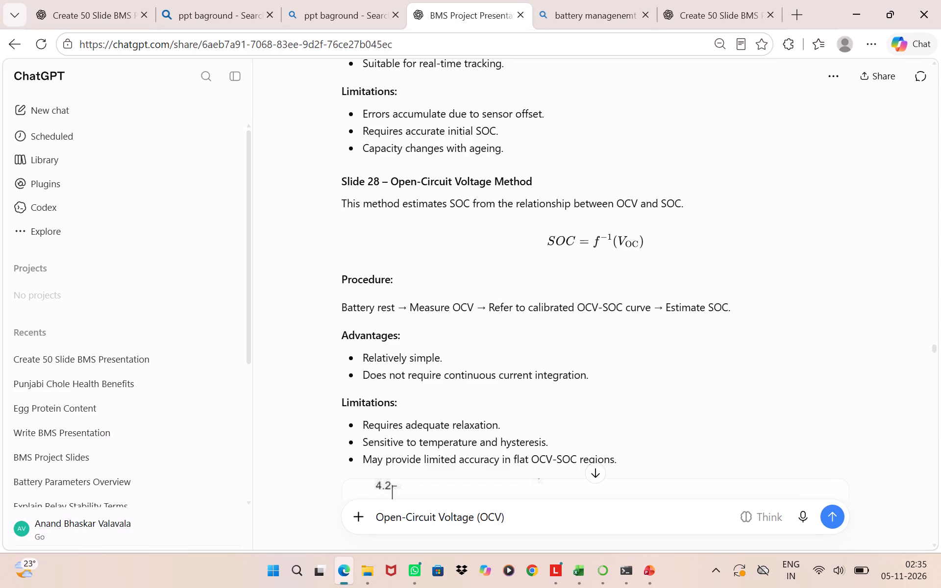
scroll(441, 285, up, 3)
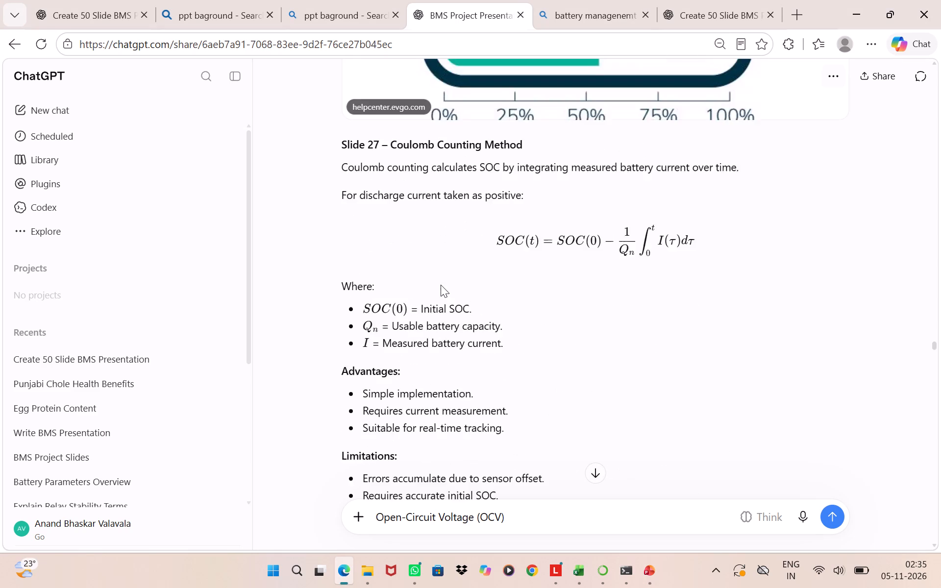
scroll(441, 285, up, 1)
scroll(441, 289, down, 12)
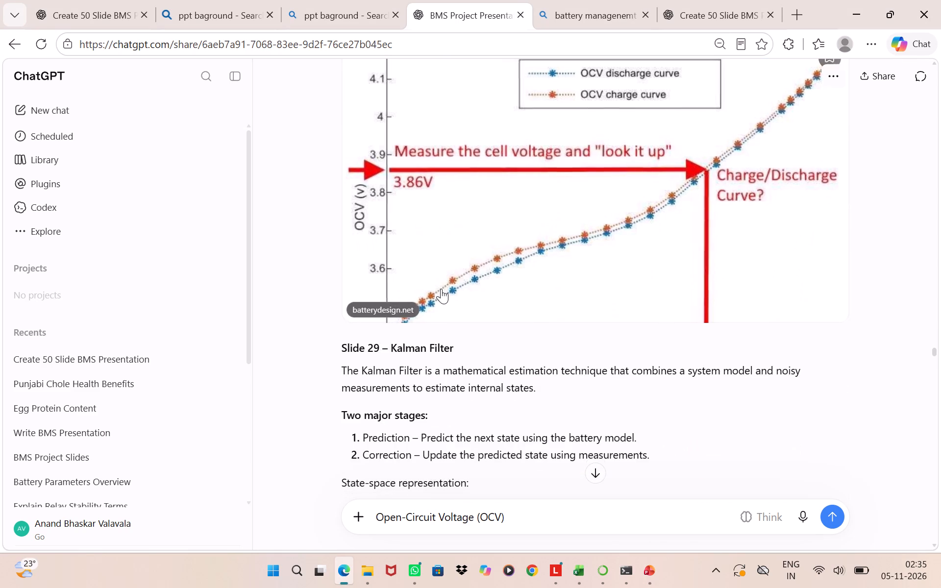
scroll(441, 289, down, 1)
scroll(441, 289, up, 7)
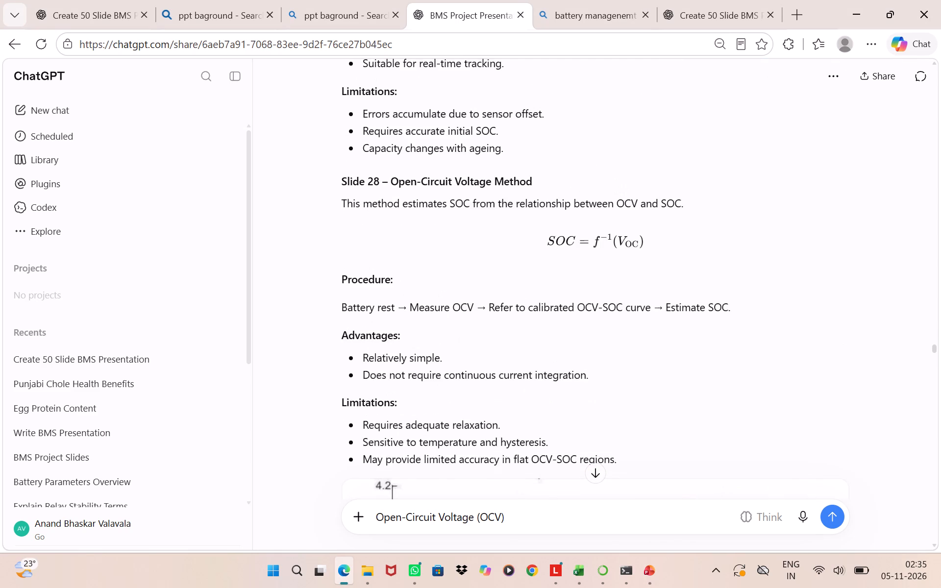
scroll(442, 281, up, 1)
drag(393, 252, 493, 259)
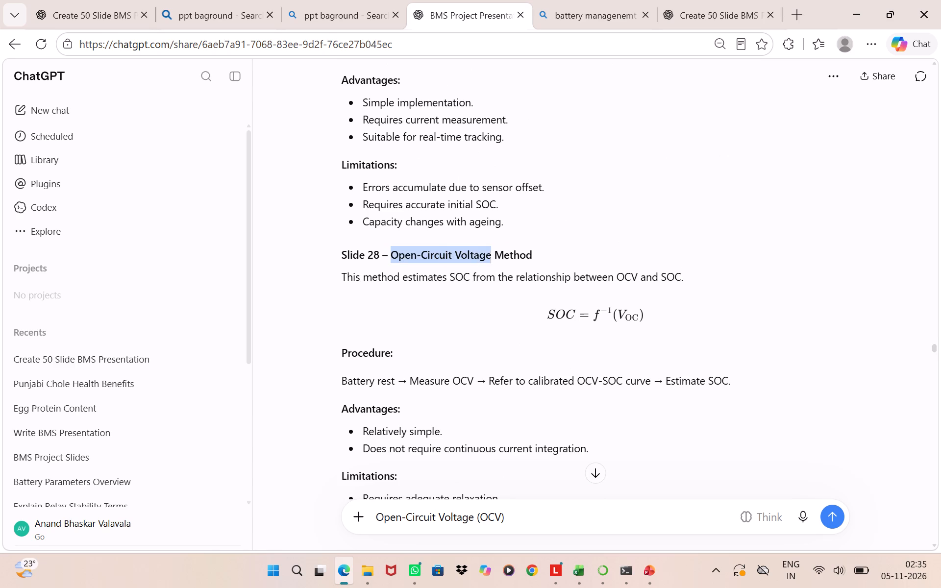
drag(493, 259, 549, 247)
key(ctrl+c)
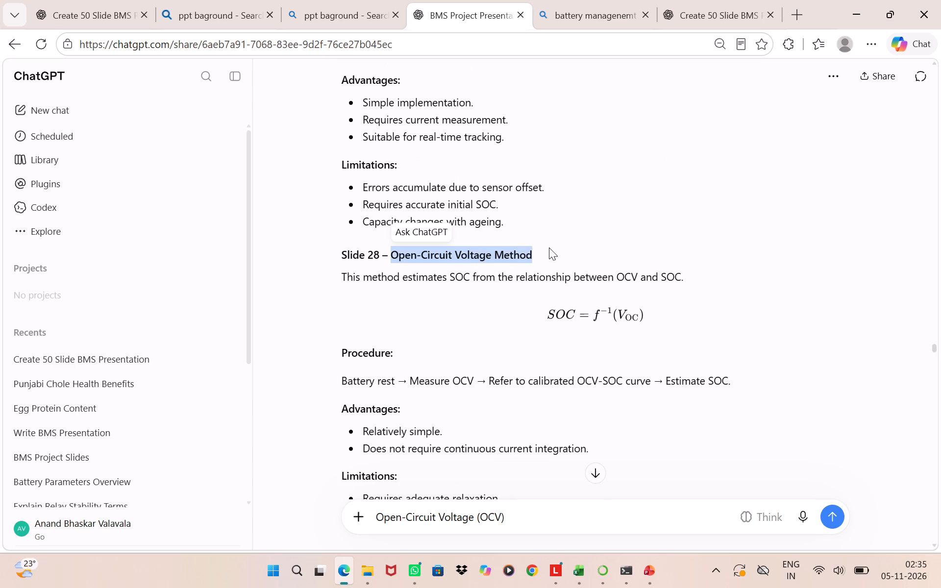
Back in PowerPoint, fill the background of slide 28 with the ppt_bg picture from Downloads.
click(656, 571)
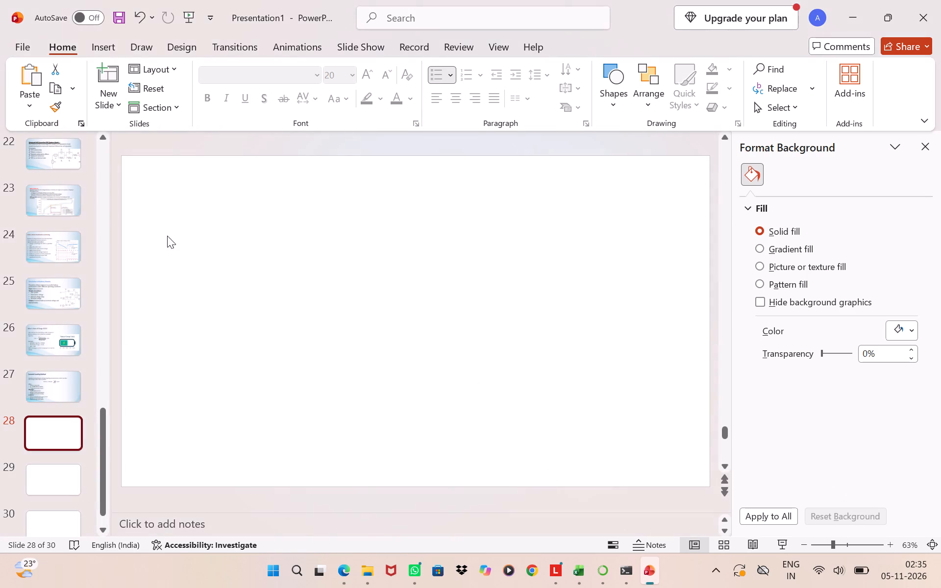
click(763, 264)
click(783, 344)
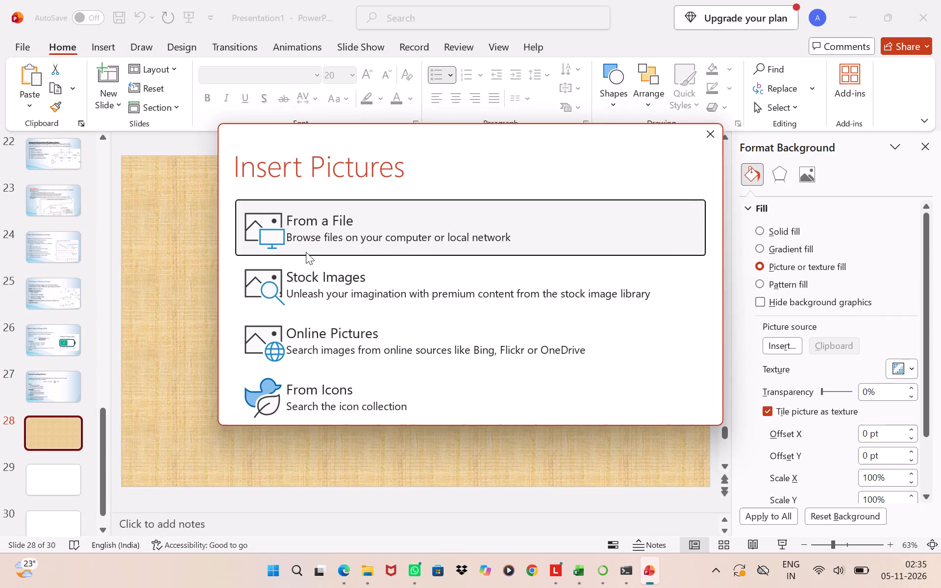
click(302, 221)
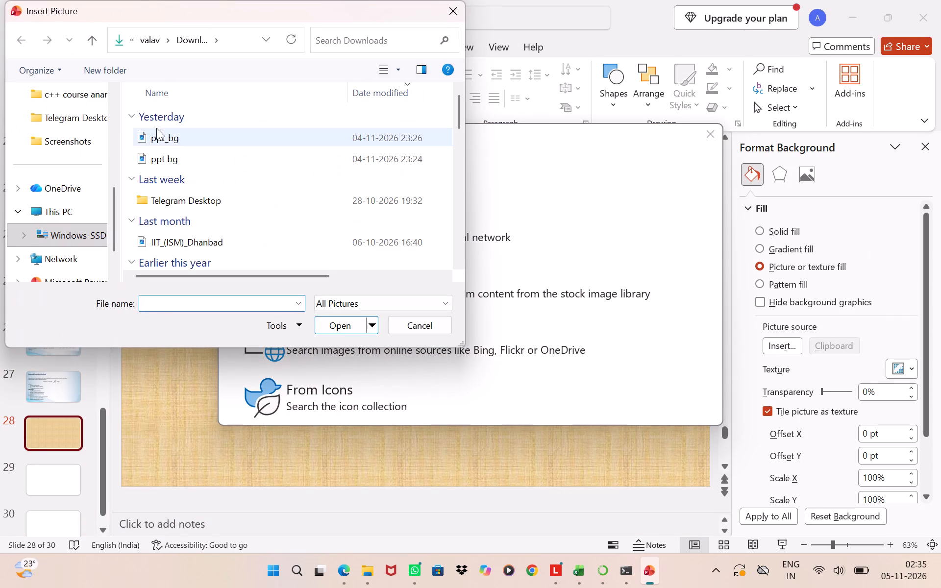
click(159, 131)
click(352, 327)
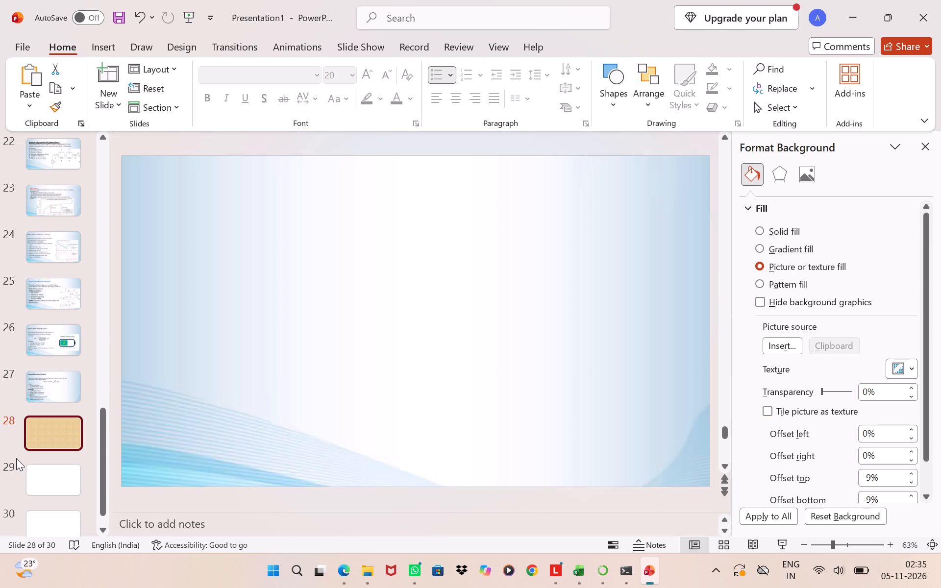
Fill the background of slide 29 with the ppt_bg picture file.
click(47, 476)
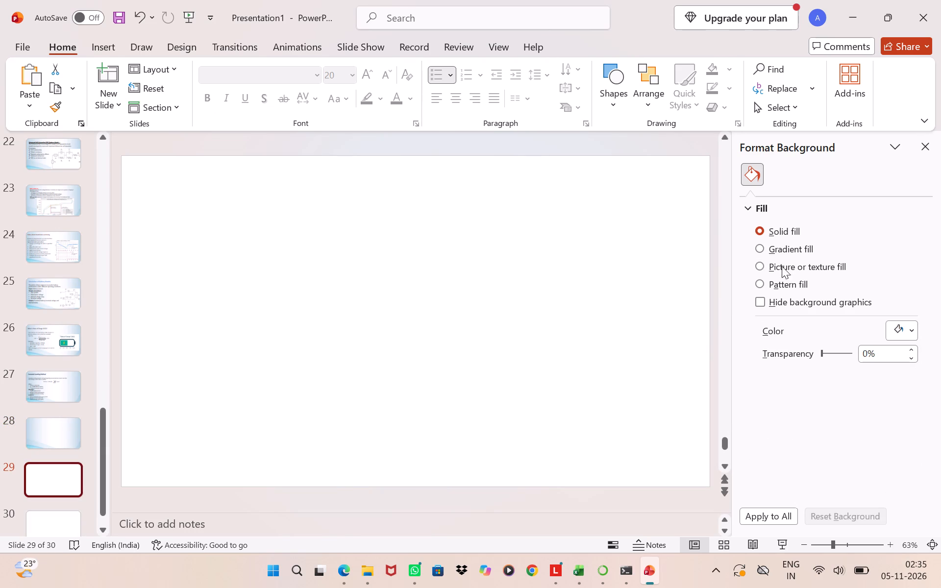
click(760, 264)
click(782, 338)
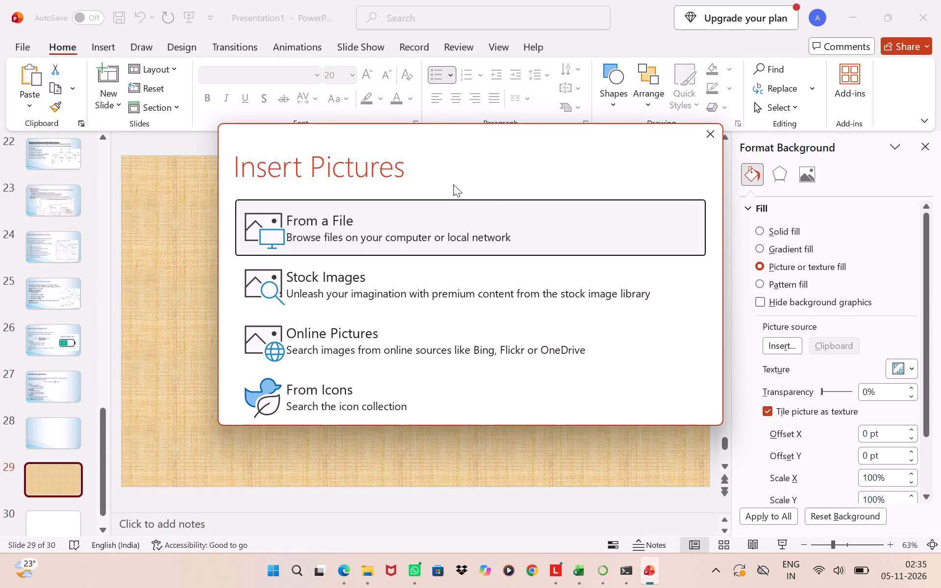
click(407, 219)
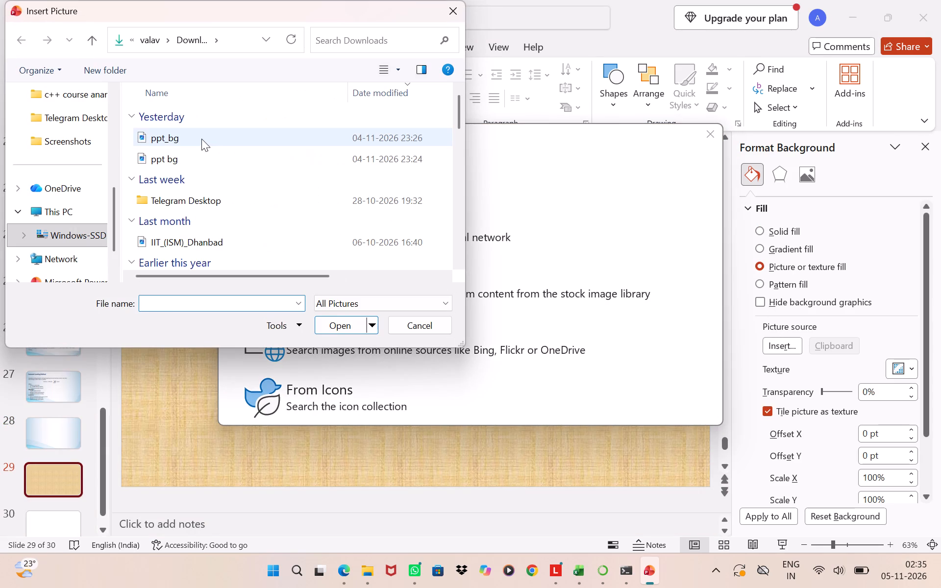
click(201, 139)
click(350, 324)
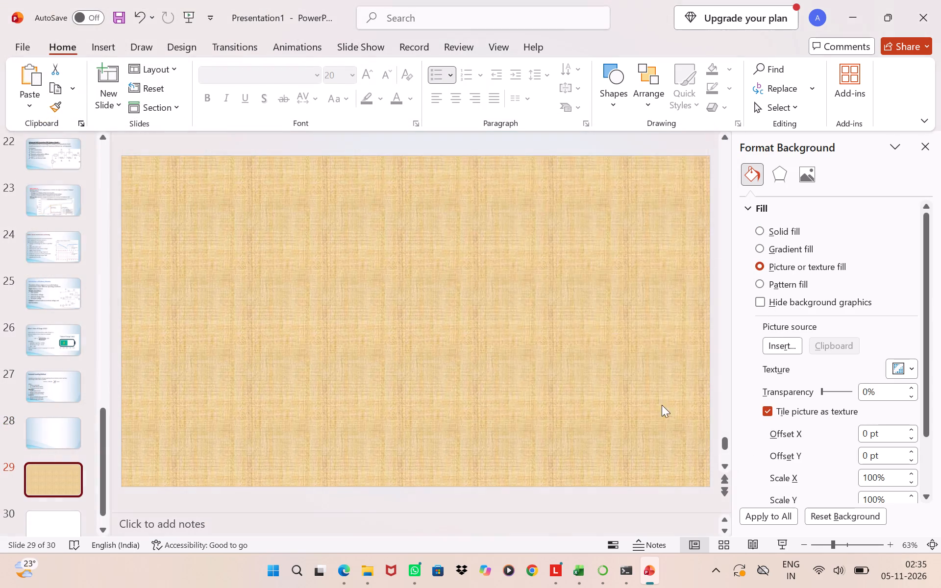
Fill the background of slide 30 with the ppt_bg picture file.
scroll(0, 460, down, 2)
click(44, 487)
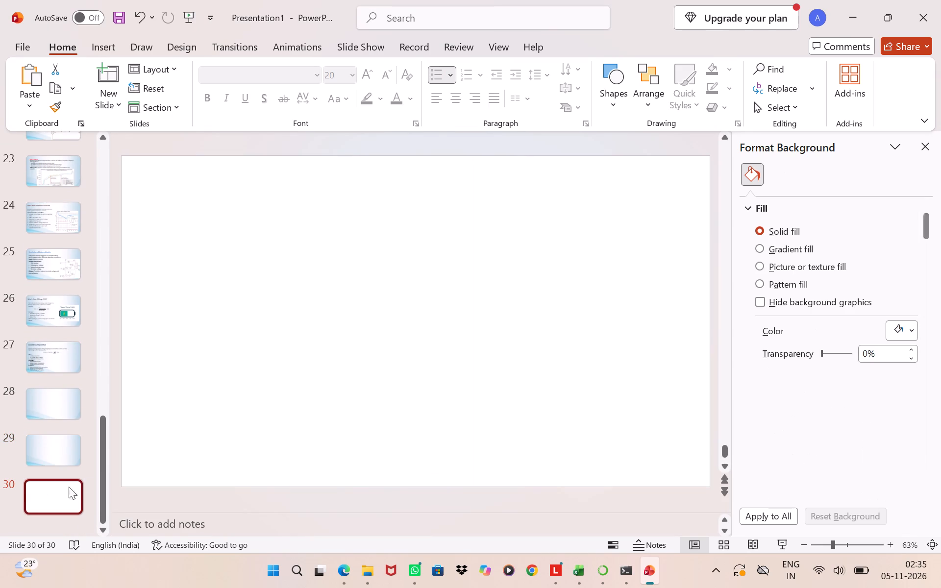
click(763, 264)
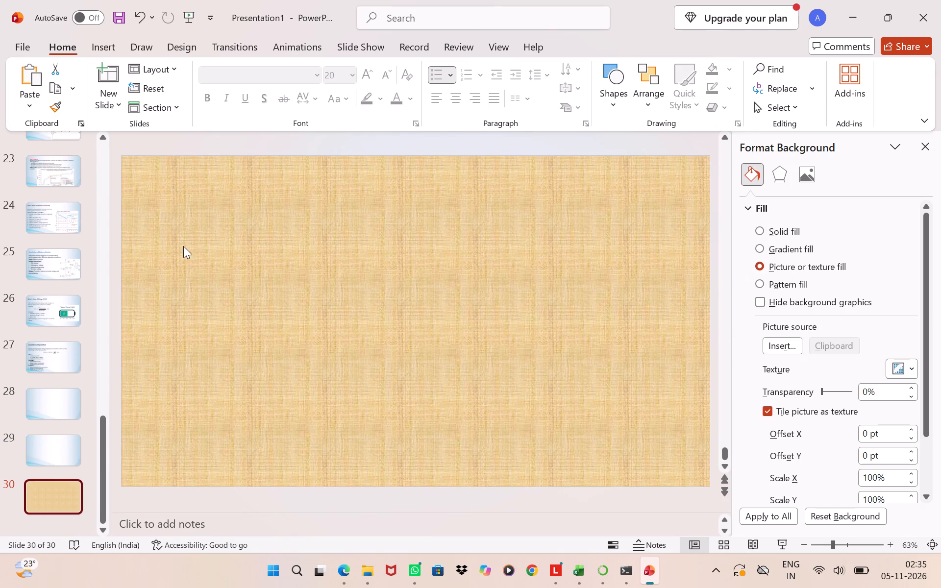
click(785, 342)
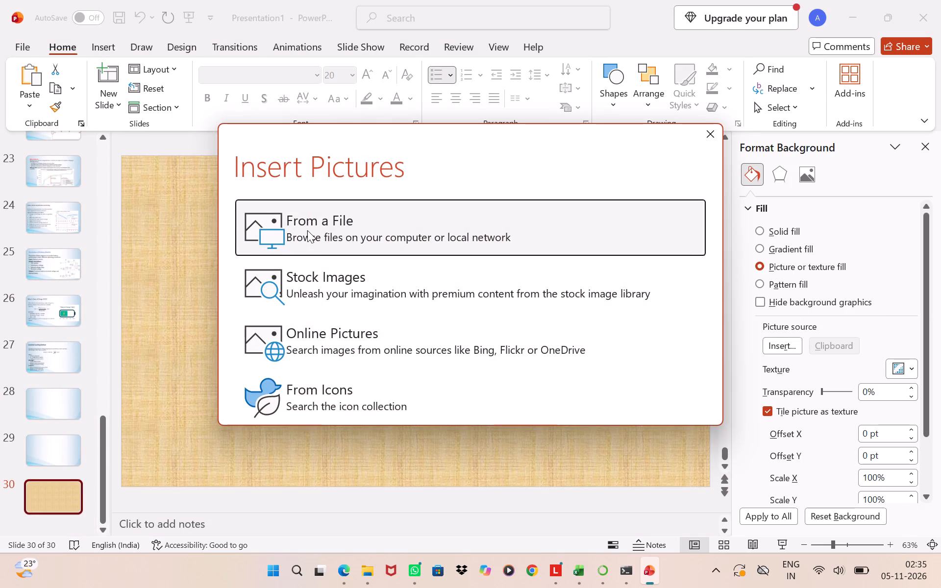
click(307, 230)
click(176, 140)
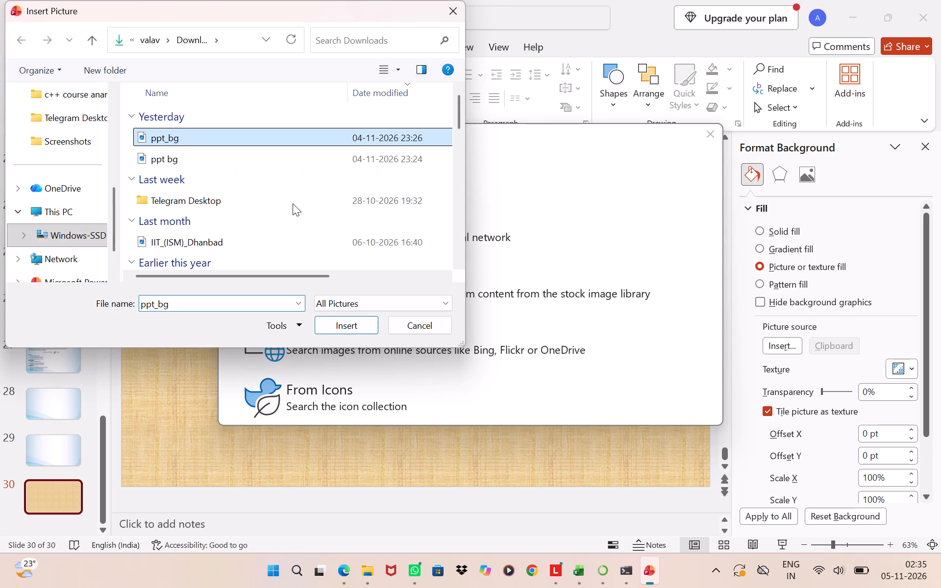
click(356, 324)
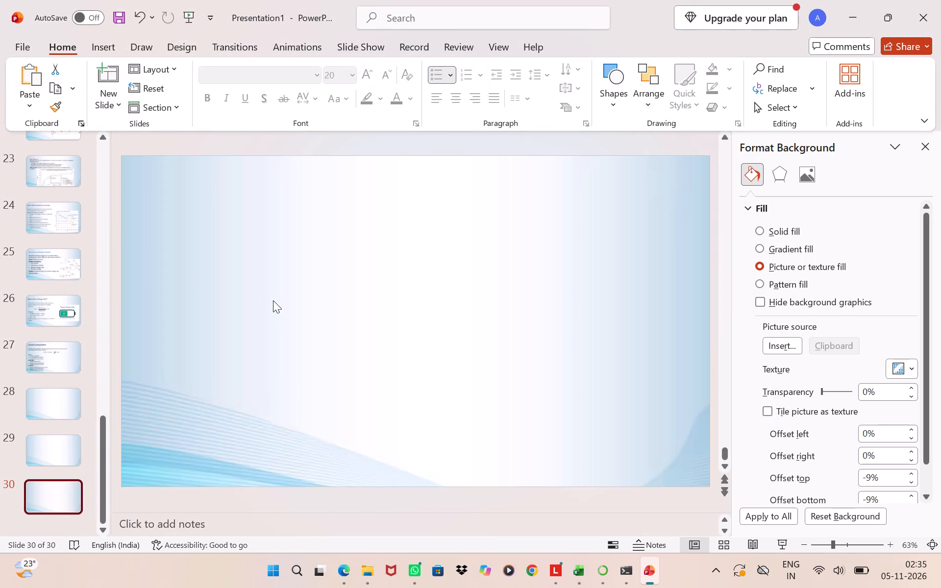
Add a text box near the top of slide 28 with the copied title "Open-Circuit Voltage Method" at font size 24.
click(48, 395)
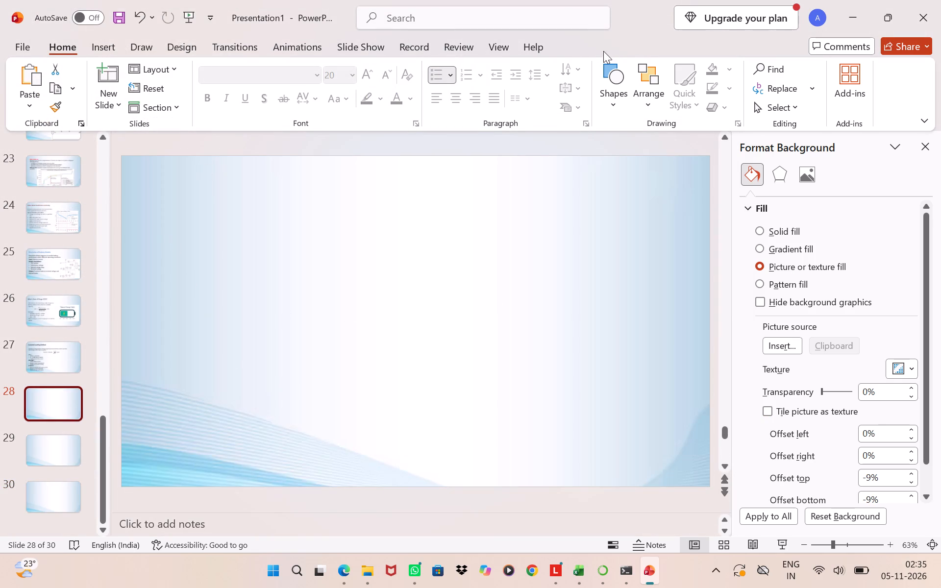
click(614, 104)
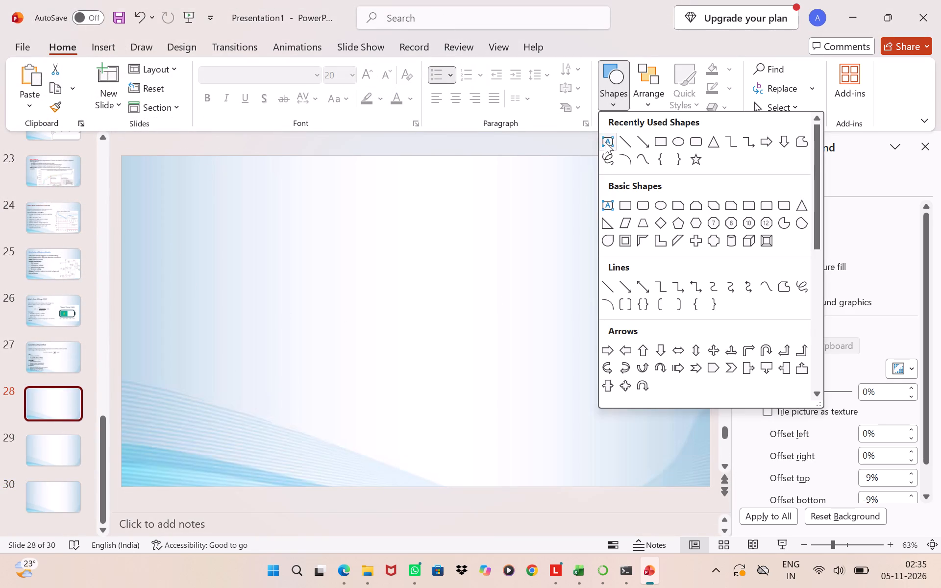
click(608, 139)
drag(144, 177, 361, 193)
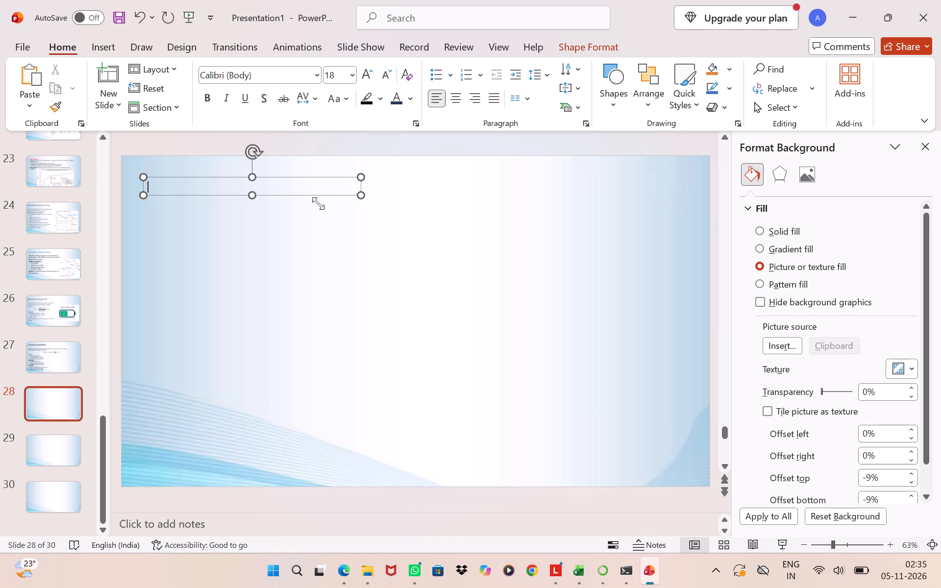
click(352, 72)
click(335, 273)
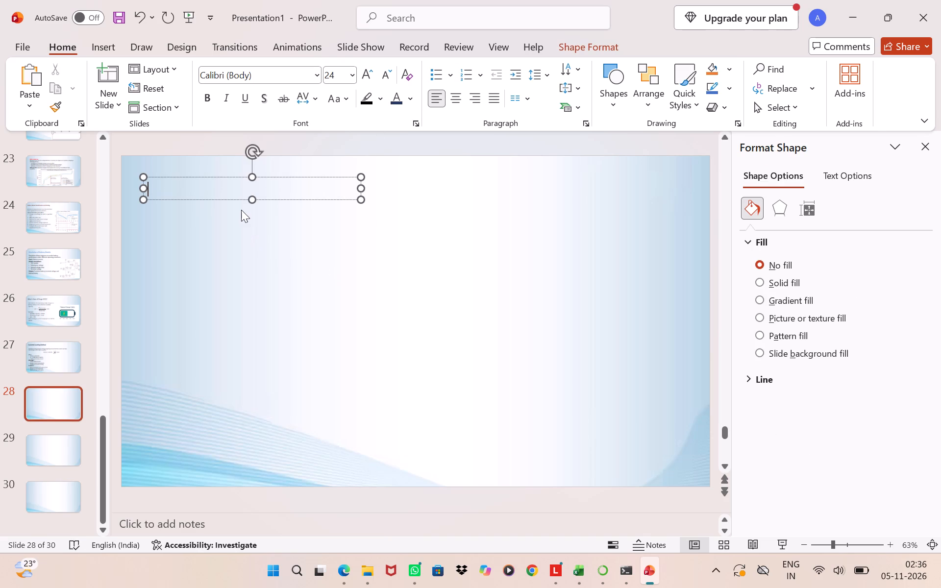
key(ctrl+v)
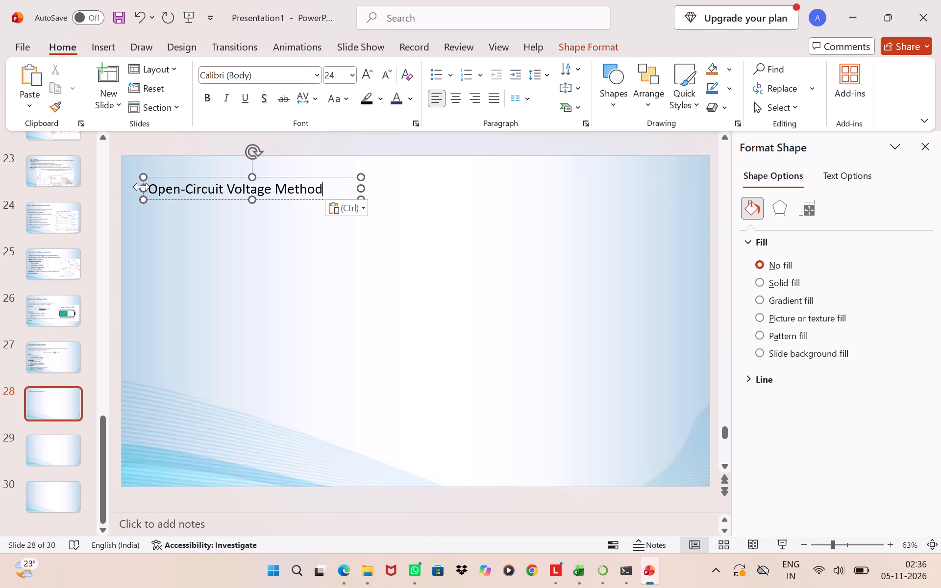
Make the "Open-Circuit Voltage Method" title on slide 28 bold.
drag(151, 187, 311, 187)
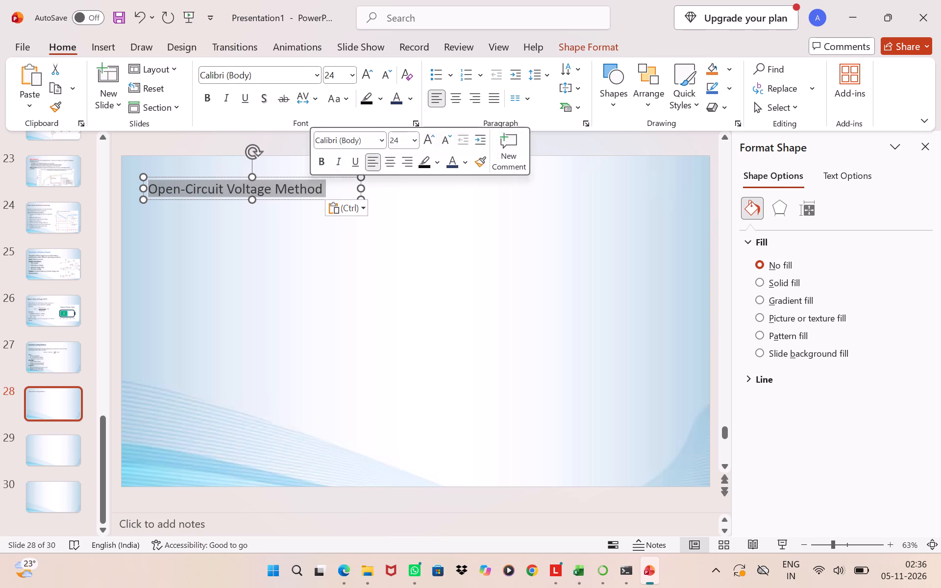
click(212, 100)
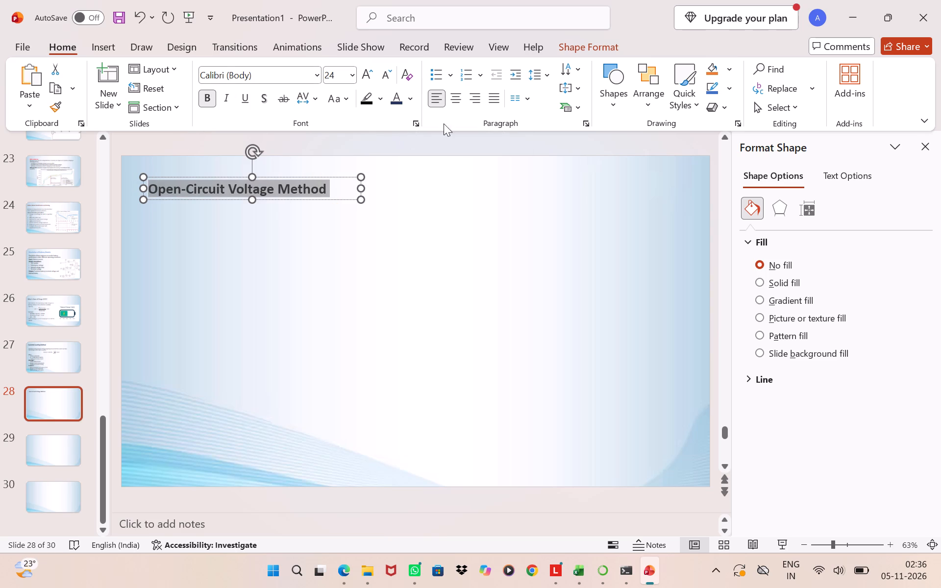
Color the "Open-Circuit Voltage Method" title on slide 28 theme blue.
click(408, 102)
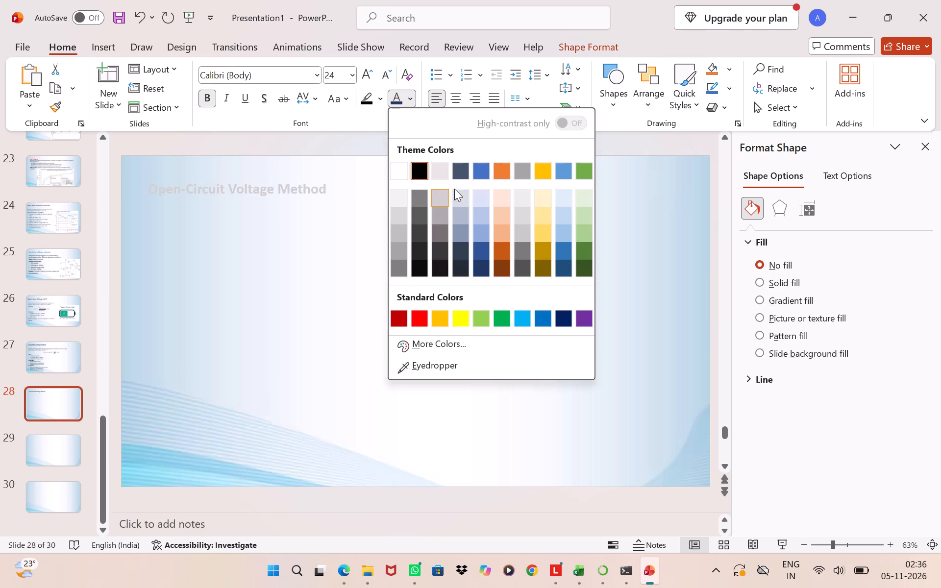
click(478, 171)
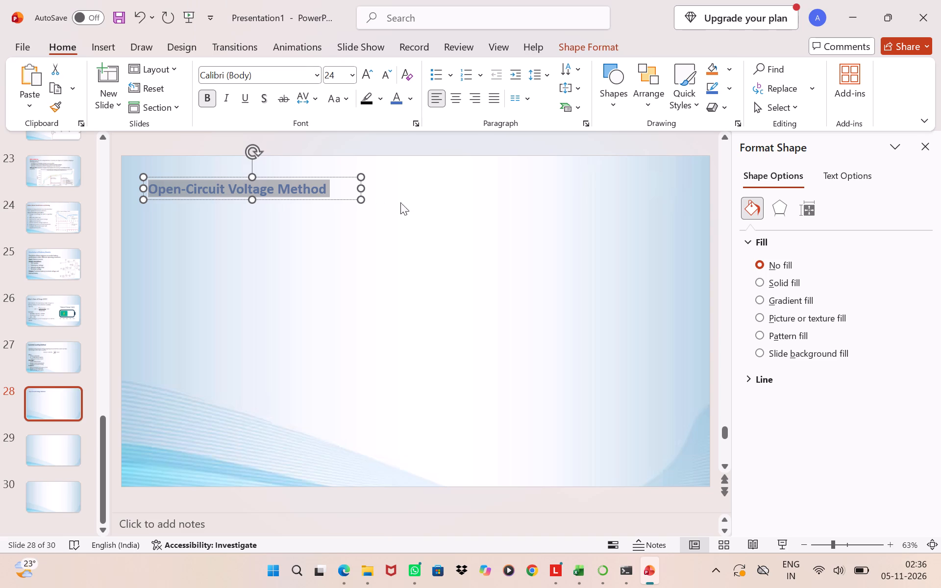
click(435, 191)
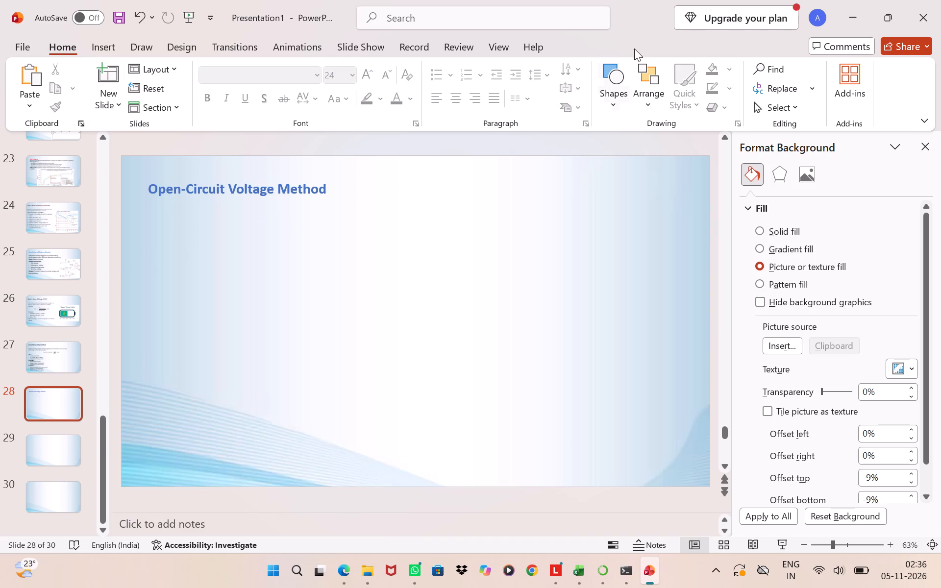
Draw a large body text box below the title on slide 28, spanning a little over half the slide's width.
click(615, 98)
click(603, 141)
drag(149, 226, 519, 456)
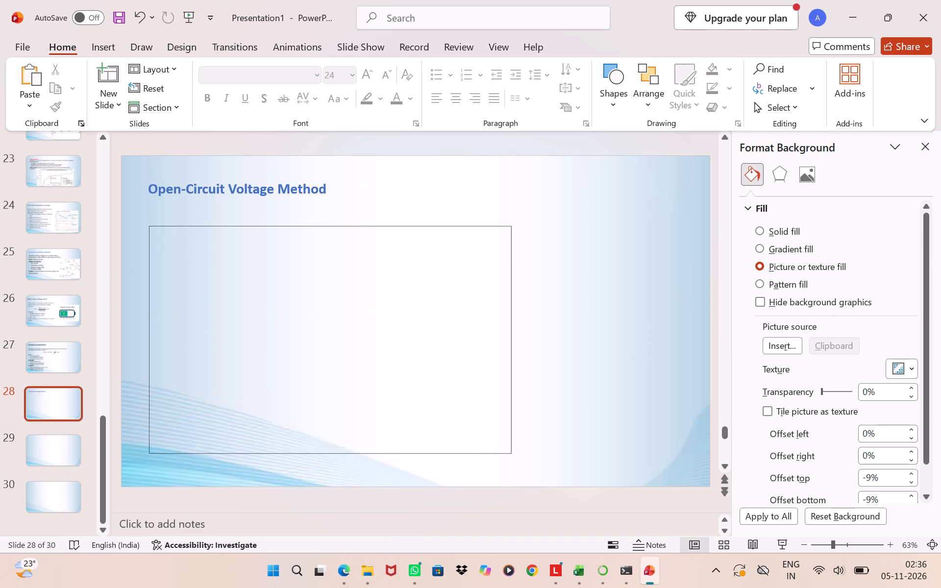
drag(519, 456, 595, 446)
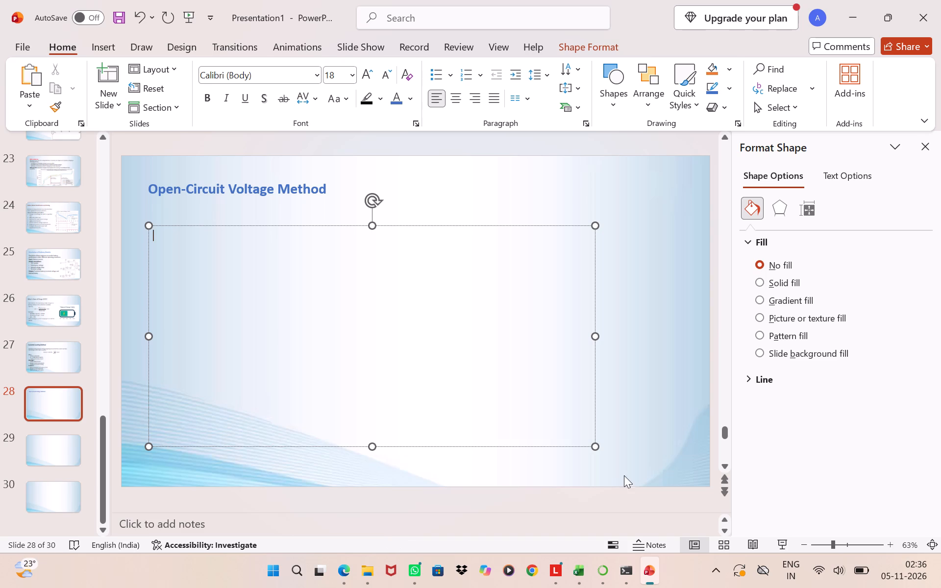
drag(598, 447, 493, 451)
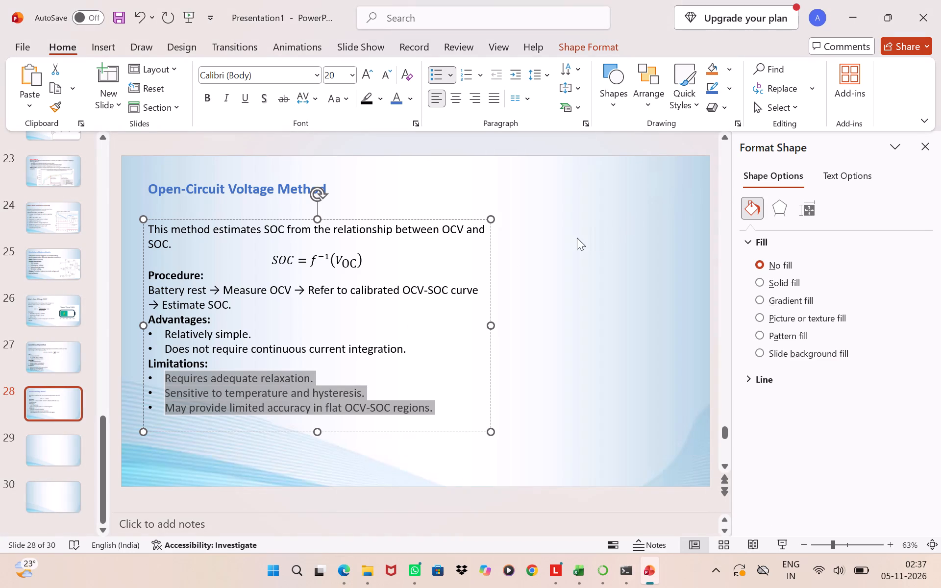
click(611, 104)
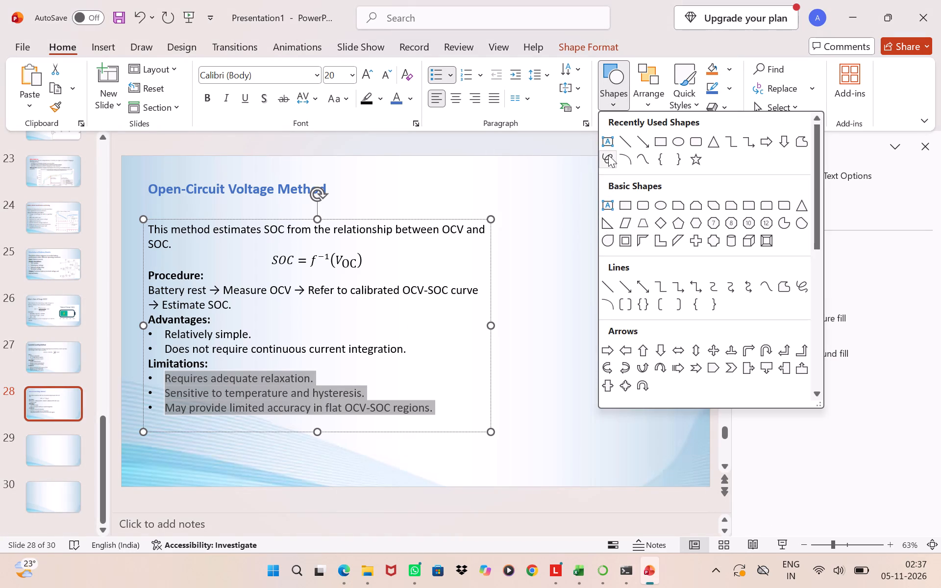
click(613, 136)
drag(526, 233, 593, 355)
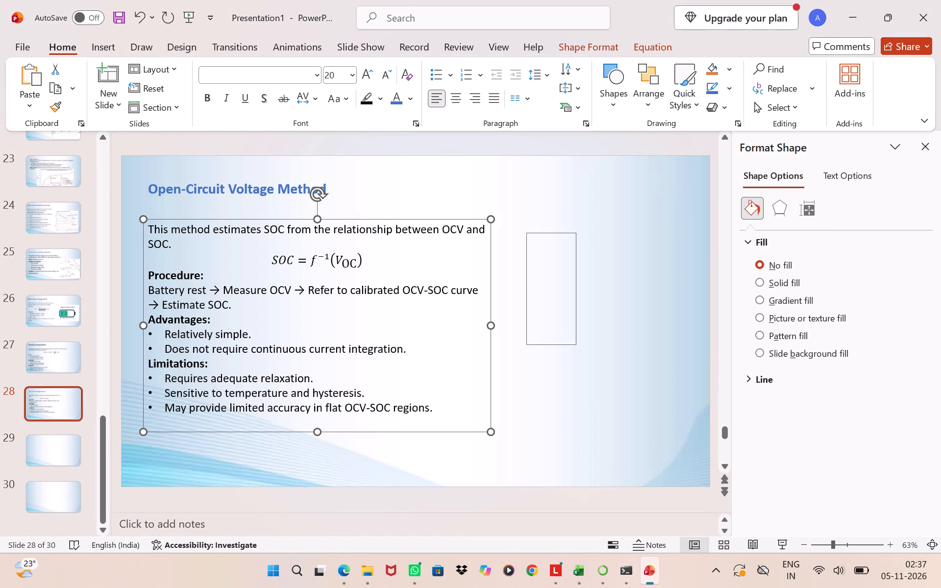
drag(593, 355, 681, 440)
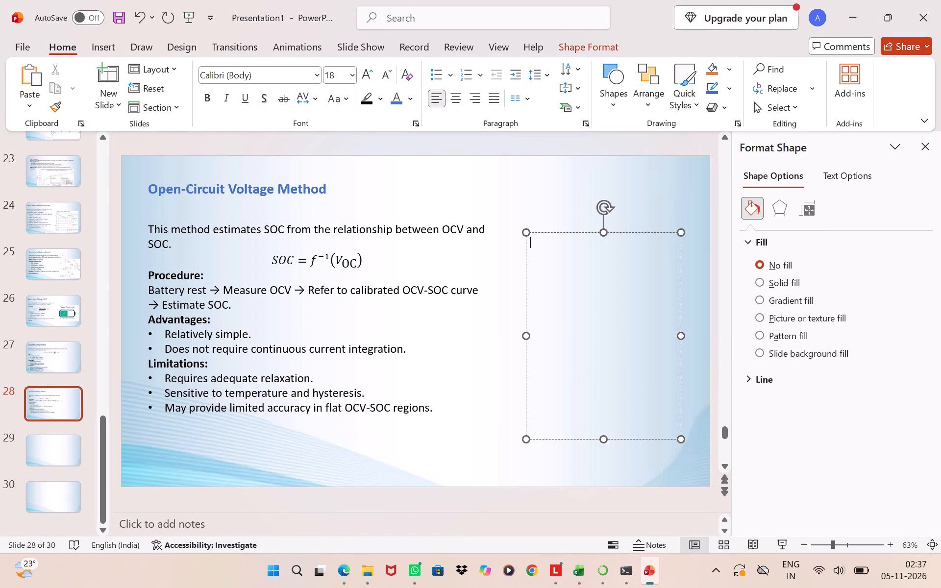
key(ctrl+v)
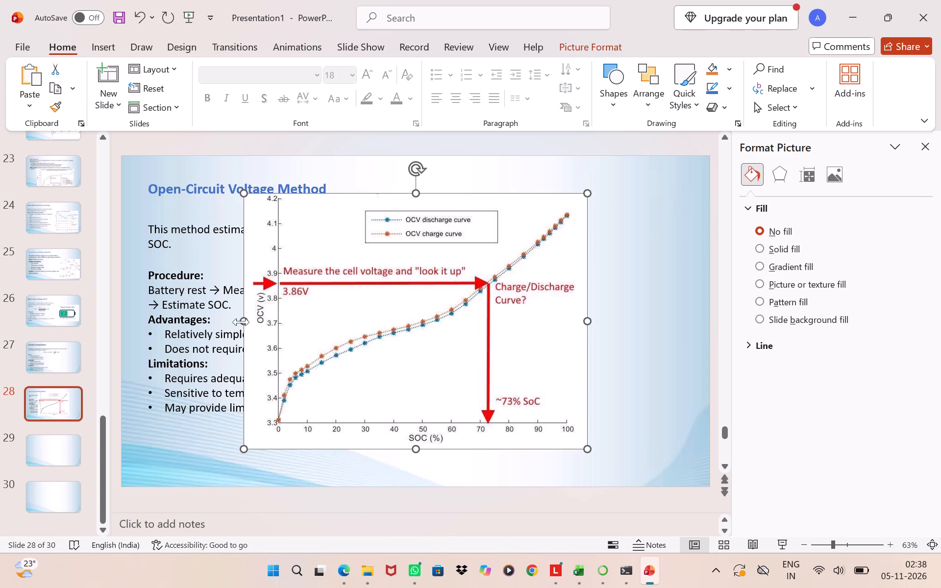
Narrow the OCV curve image, reduce its height slightly, and move it to the right side of slide 28.
drag(242, 321, 296, 326)
drag(446, 195, 449, 207)
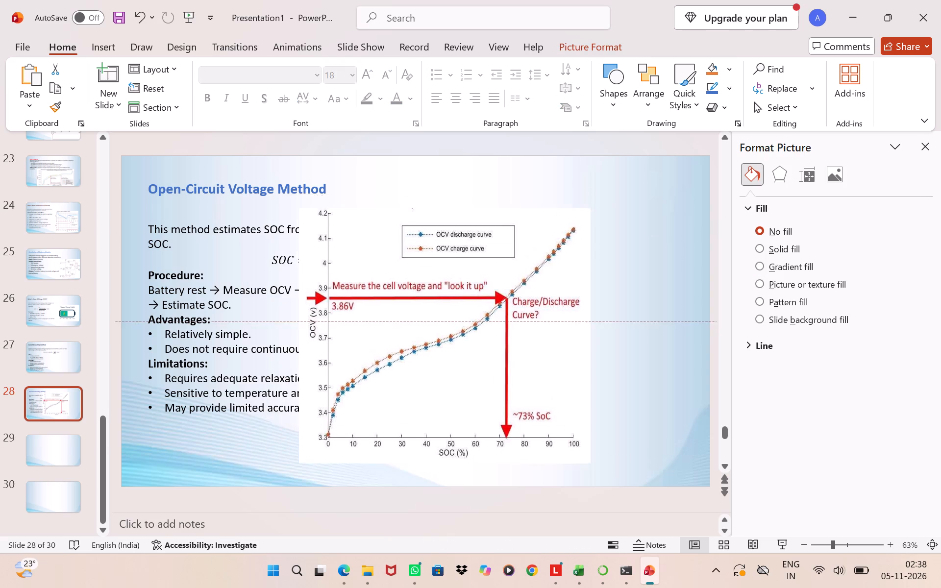
drag(449, 207, 450, 217)
drag(446, 321, 557, 322)
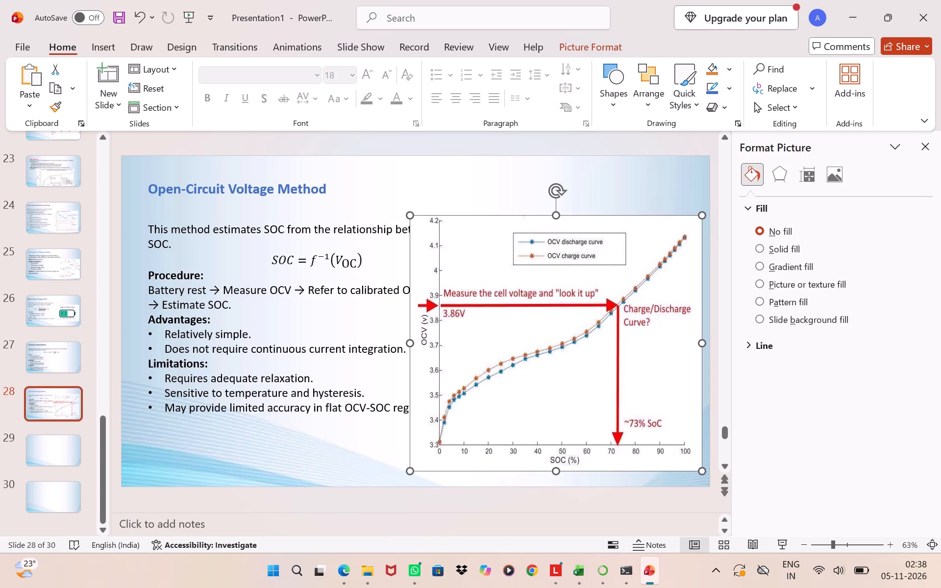
Shrink the OCV curve image from its left and top edges until it fits beside the body text on slide 28.
drag(404, 341, 420, 340)
click(396, 325)
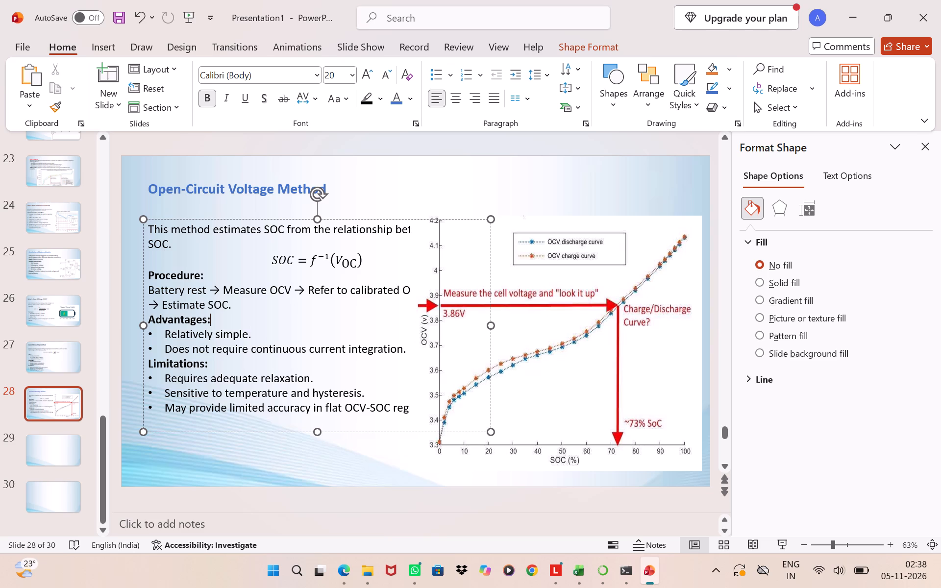
click(549, 175)
click(441, 318)
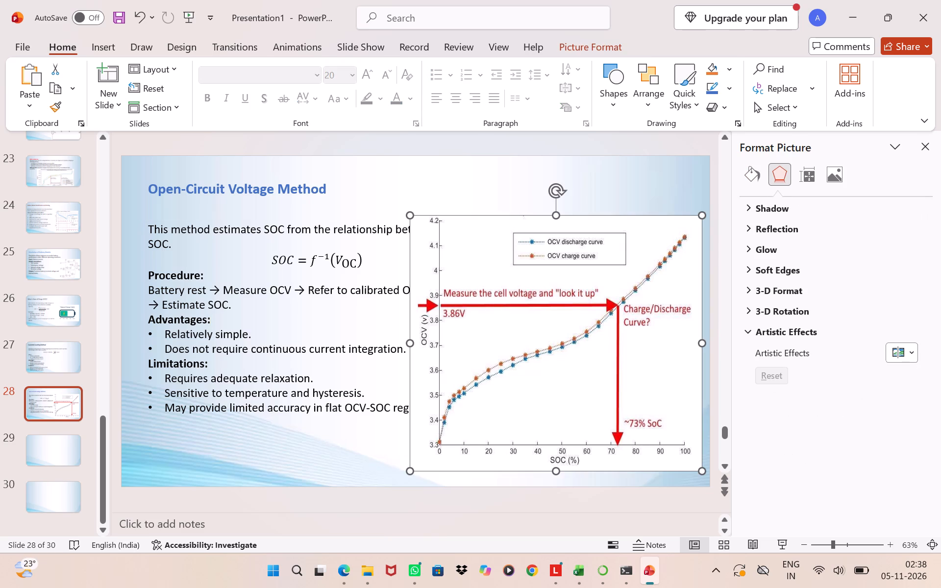
drag(407, 342, 428, 343)
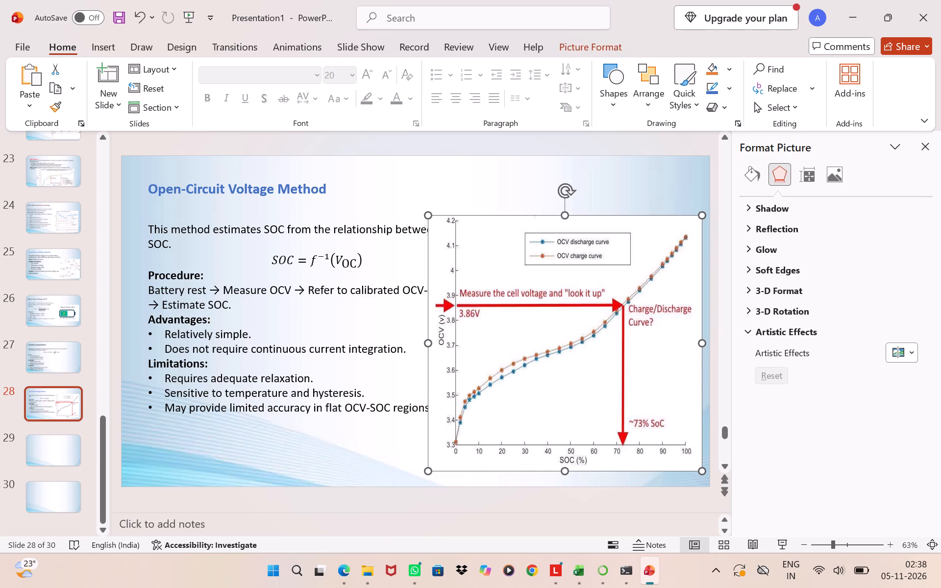
drag(564, 213, 576, 237)
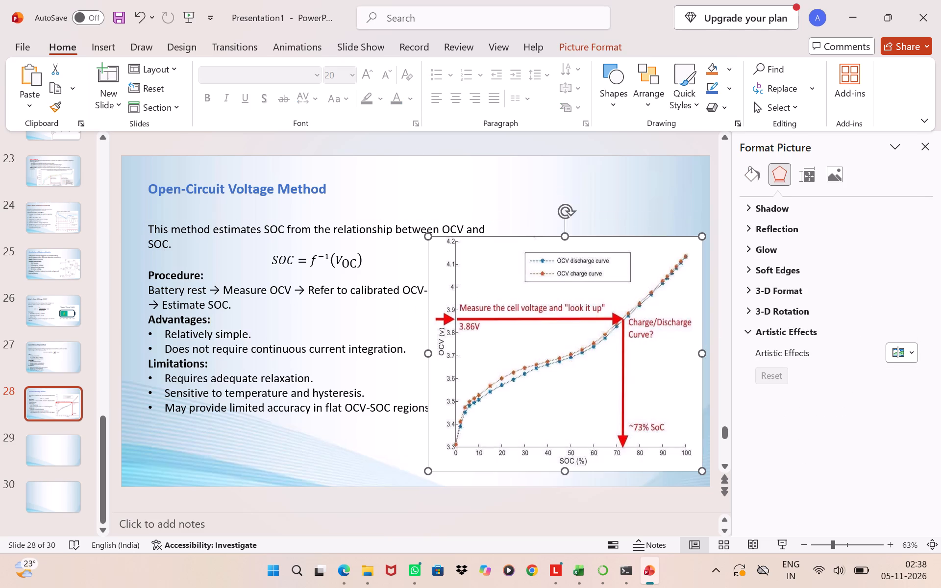
drag(423, 351, 446, 350)
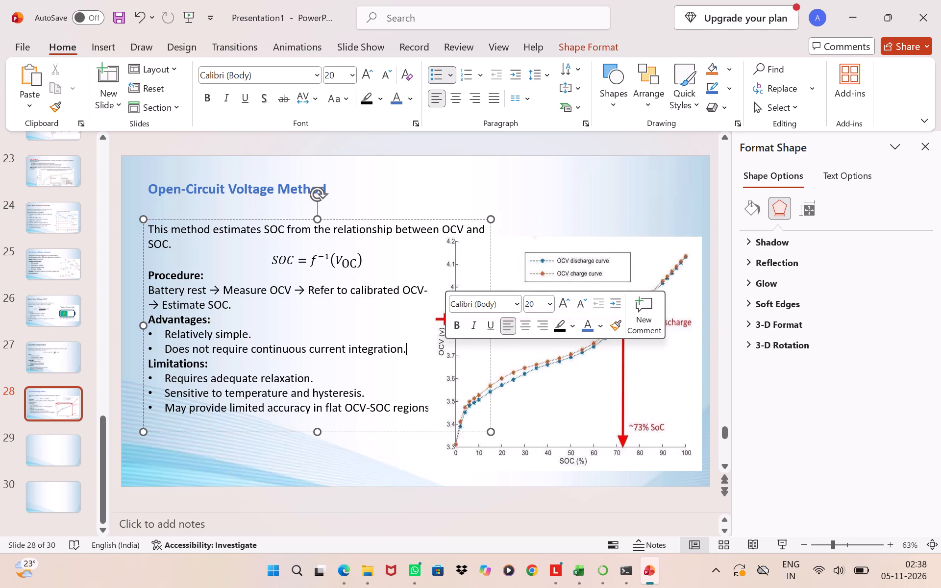
click(571, 186)
click(455, 343)
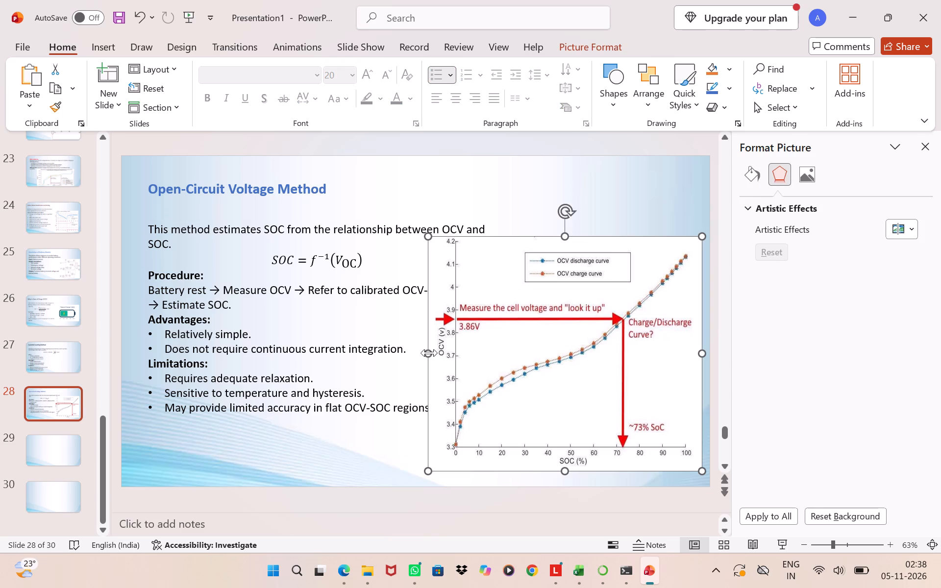
drag(429, 353, 472, 349)
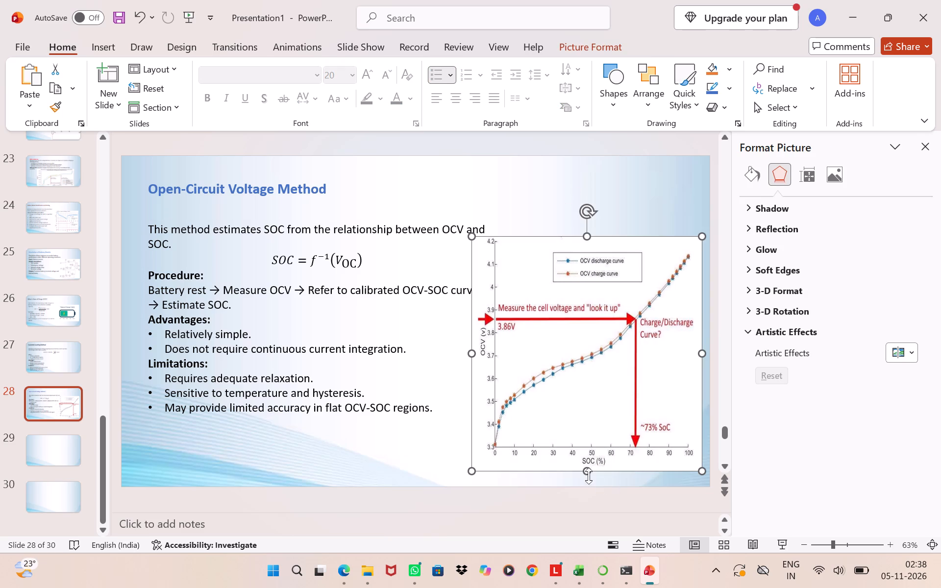
drag(590, 238, 595, 260)
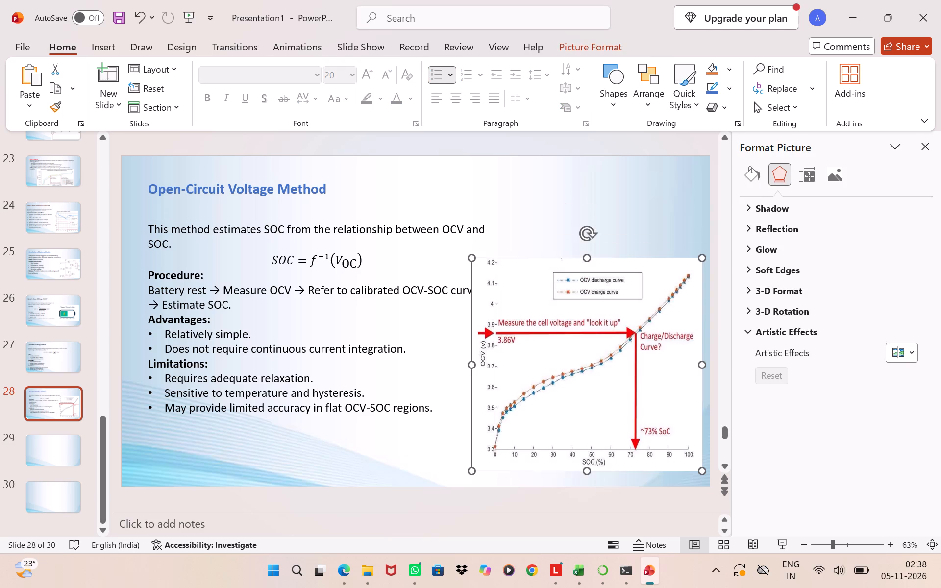
drag(474, 364, 471, 365)
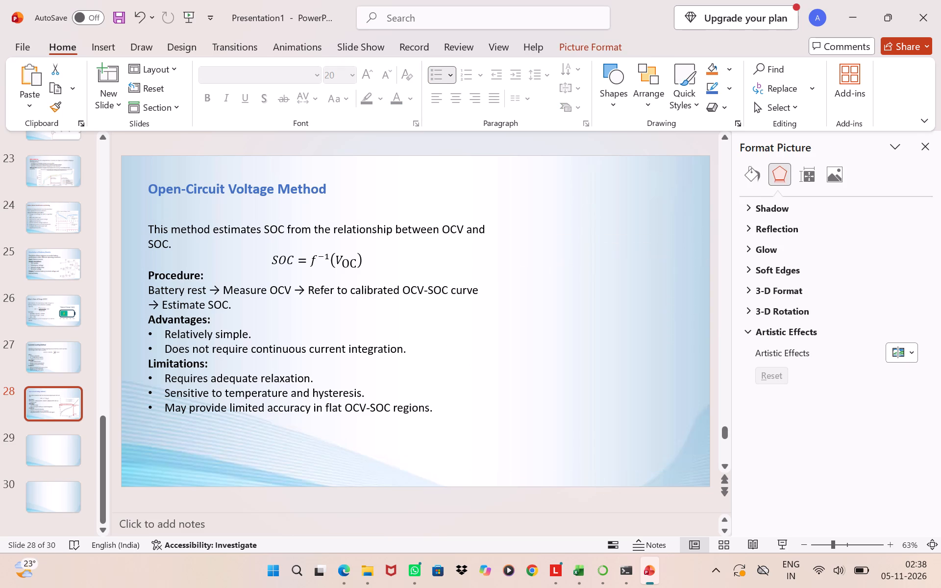
drag(471, 365, 500, 365)
drag(495, 365, 488, 366)
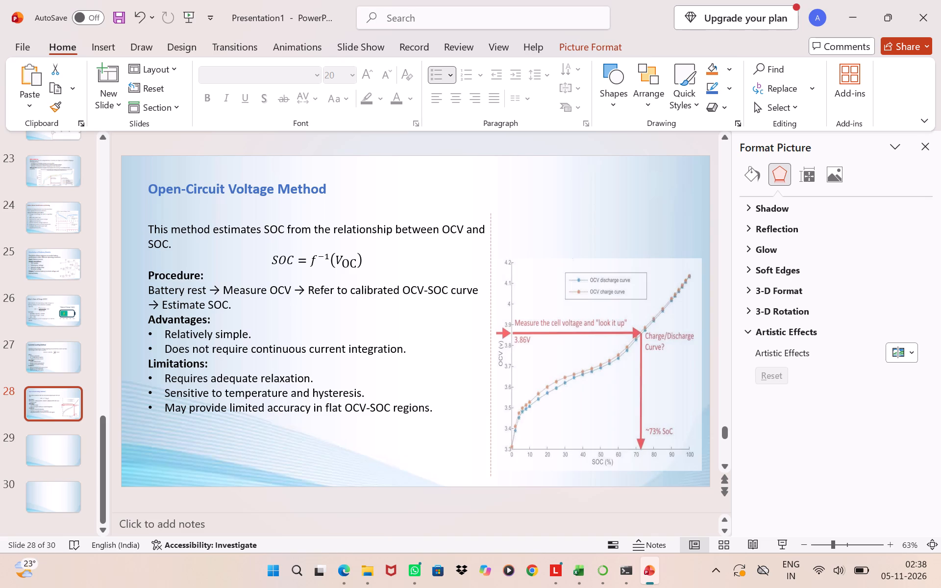
drag(488, 366, 485, 367)
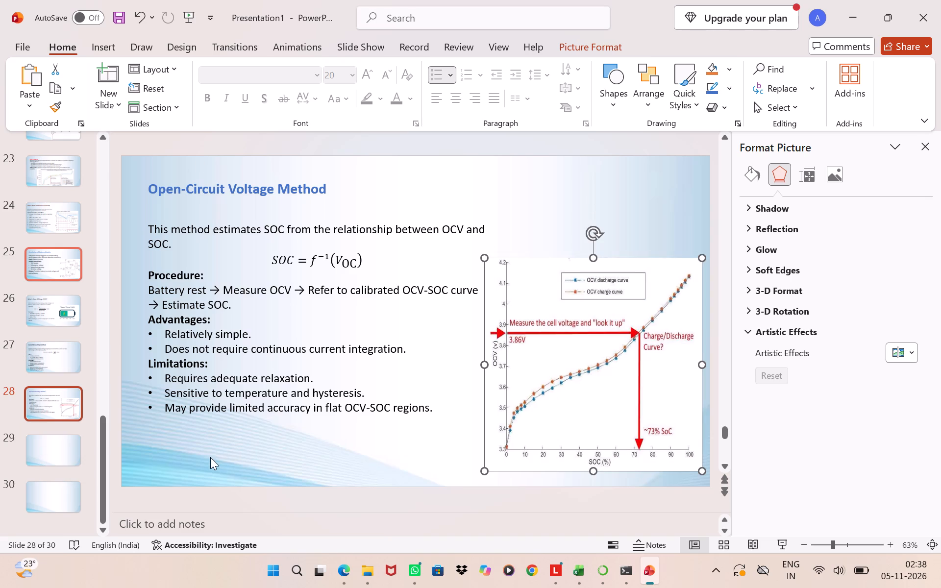
Select slide 29, switch to ChatGPT in Edge, close the enlarged image and copy the slide 29 title "Kalman Filter".
click(62, 453)
click(343, 572)
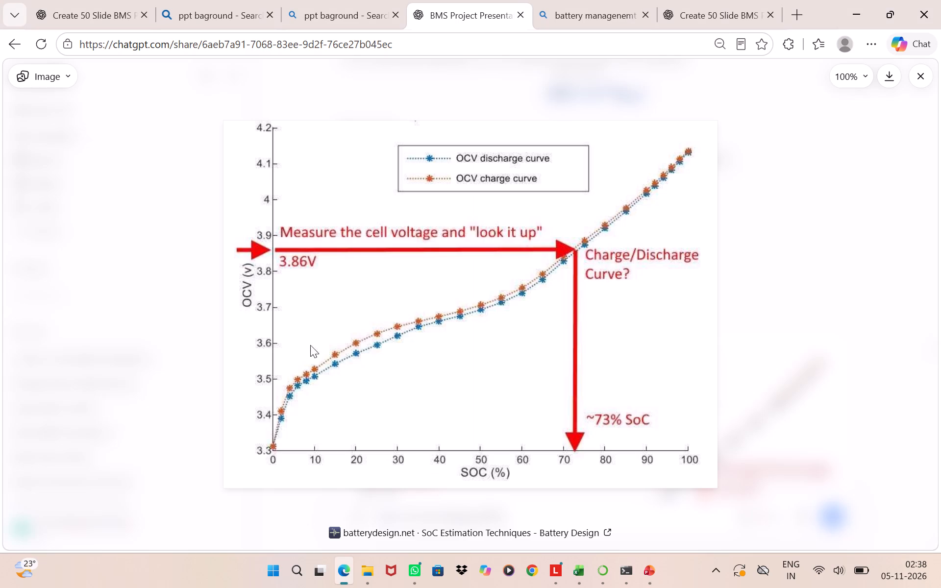
scroll(343, 353, down, 3)
click(886, 146)
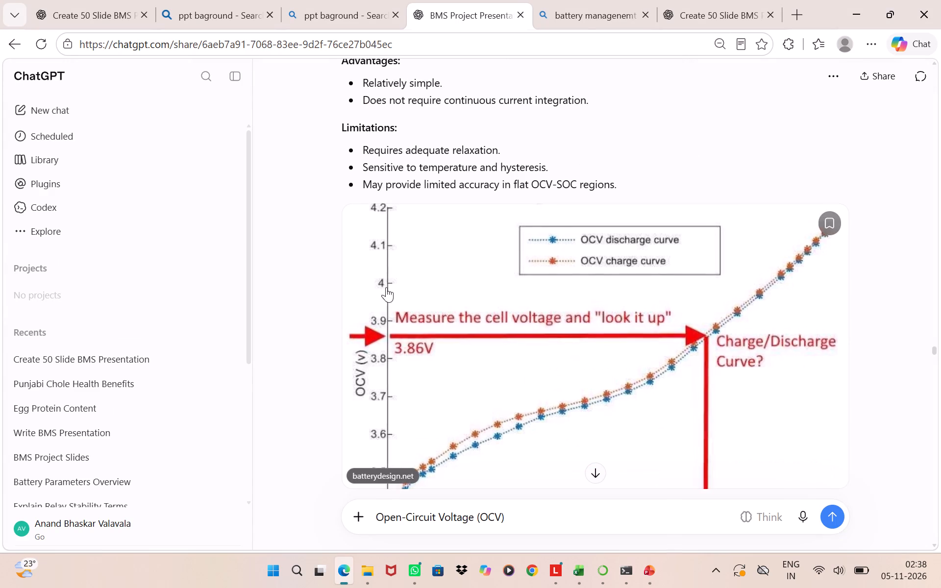
scroll(323, 317, down, 4)
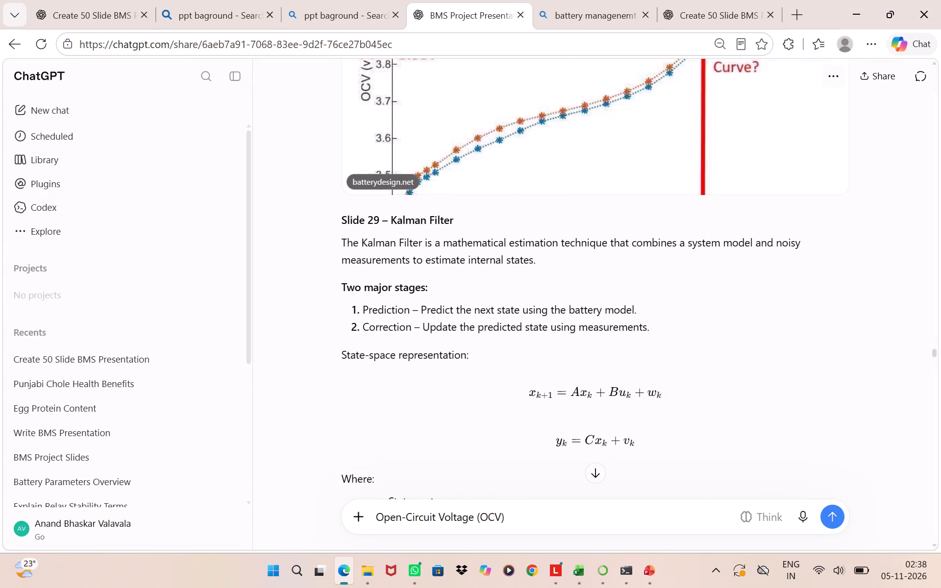
drag(389, 220, 459, 220)
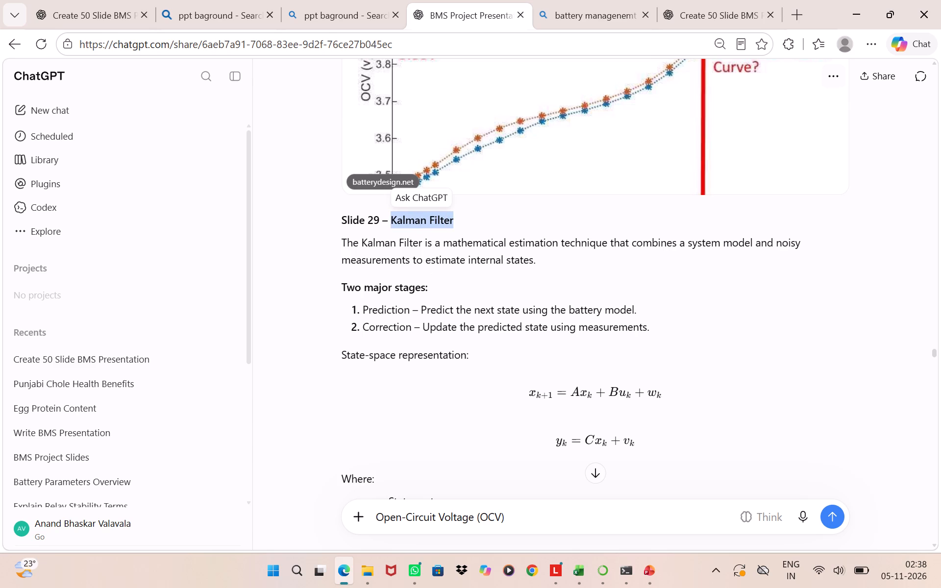
key(ctrl+c)
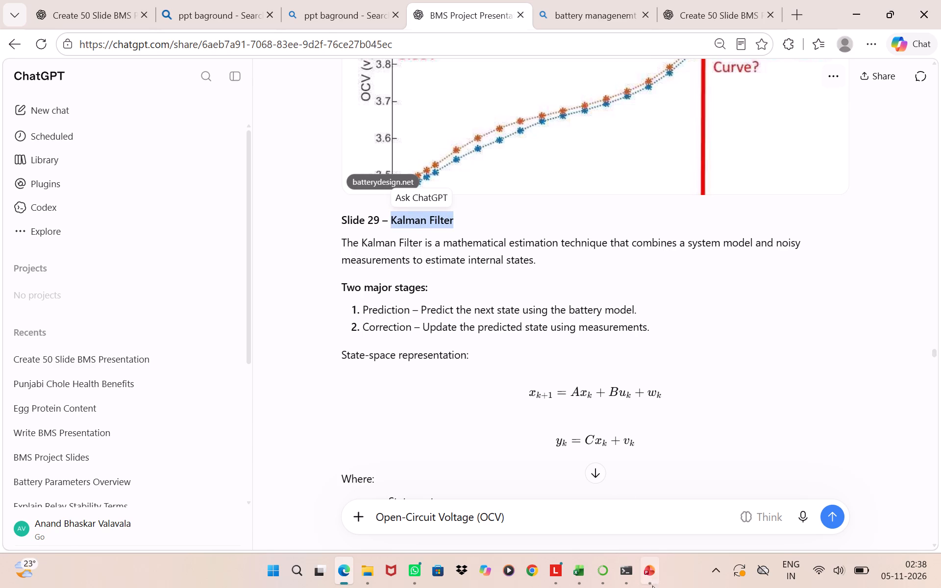
In PowerPoint, add a text box at the top left of slide 29 with the copied title "Kalman Filter" at 24 pt.
click(652, 586)
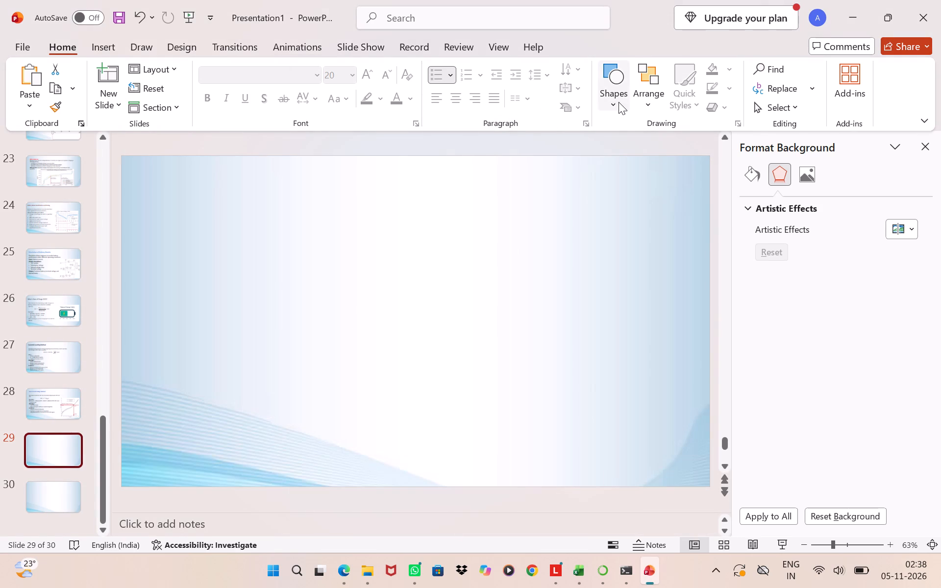
click(619, 102)
click(608, 136)
drag(136, 174, 137, 174)
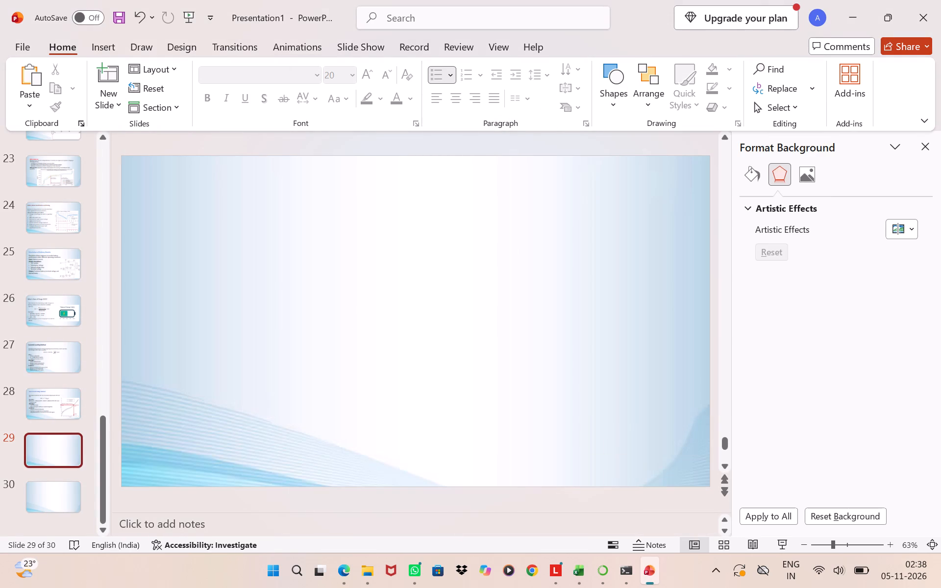
drag(137, 174, 310, 198)
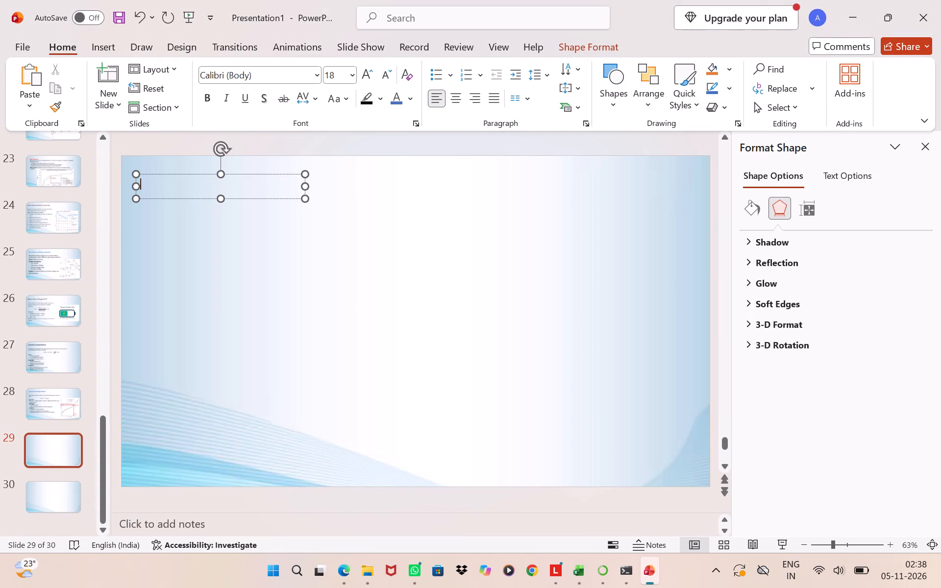
click(353, 75)
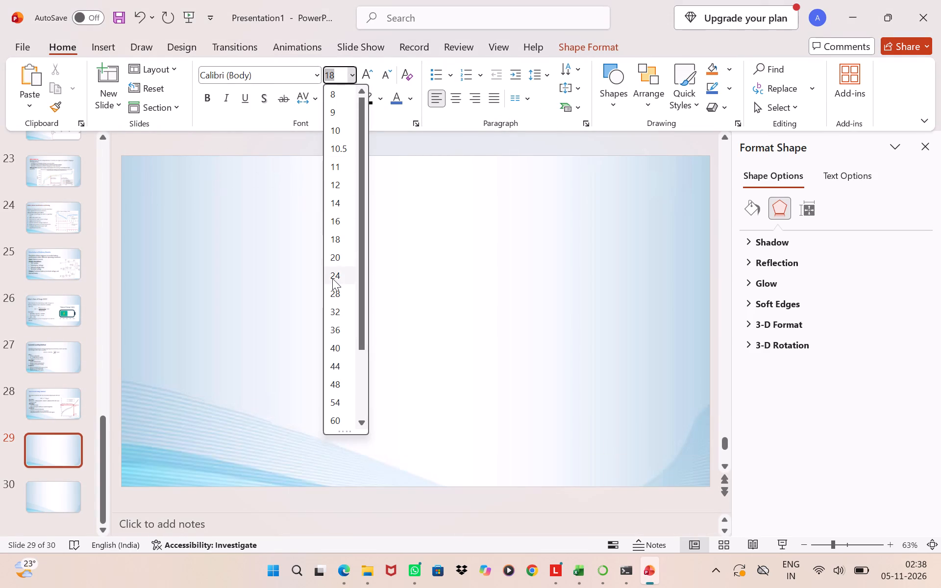
click(332, 278)
key(ctrl+v)
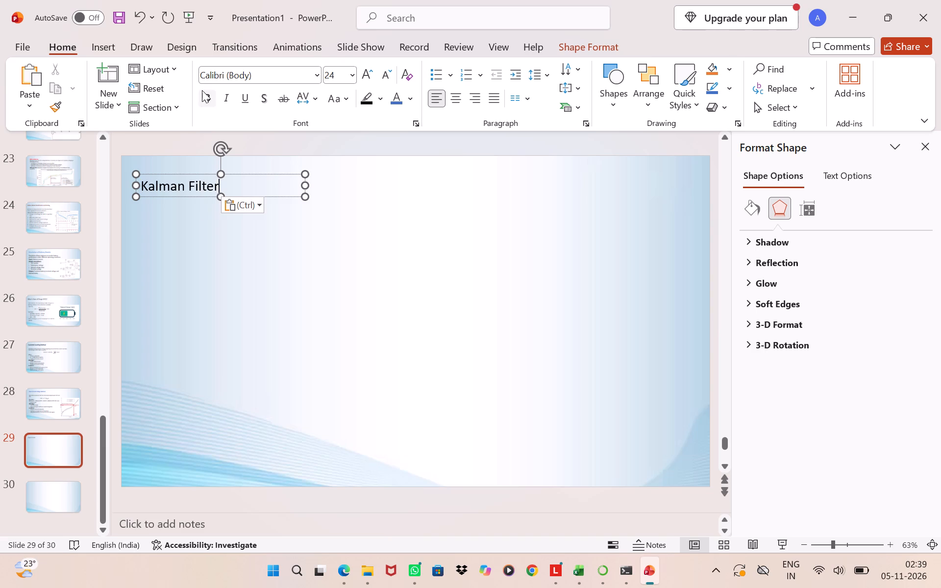
Make the "Kalman Filter" title on slide 29 bold and colour it the darkest theme green.
click(143, 186)
drag(143, 186, 226, 191)
click(208, 92)
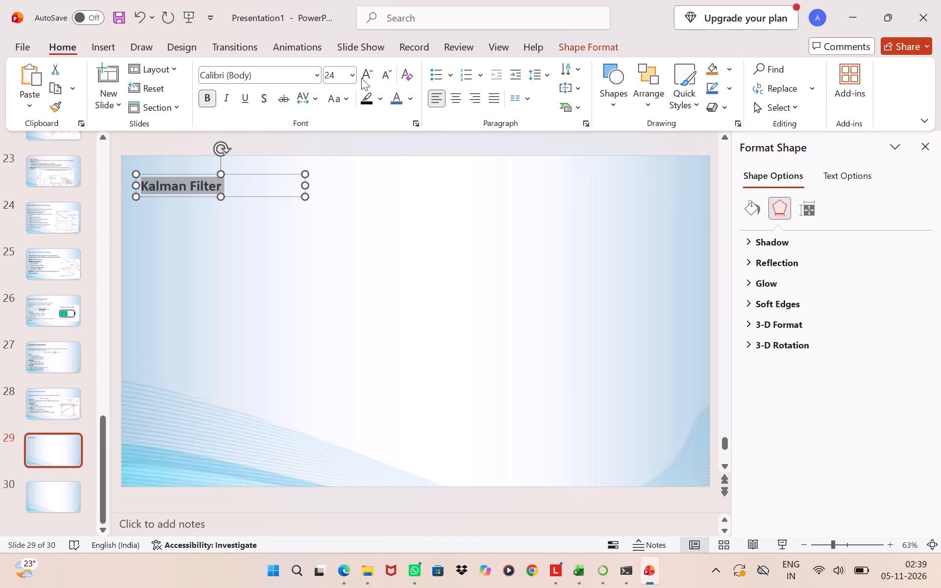
click(411, 92)
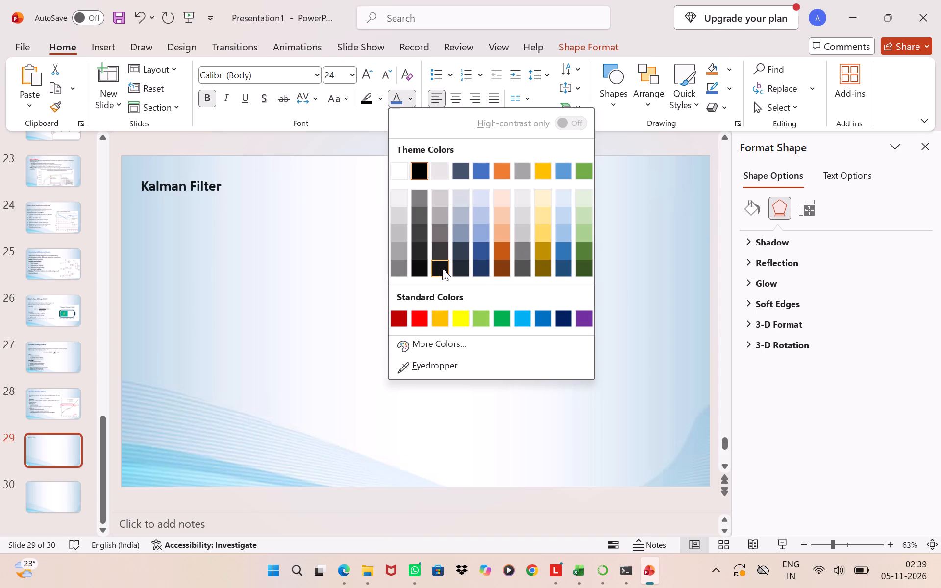
click(579, 265)
click(320, 244)
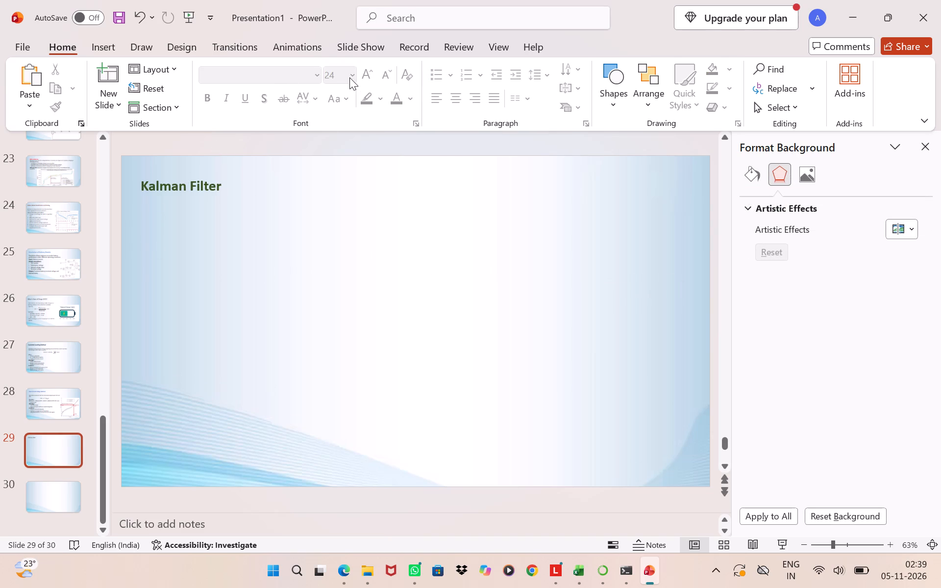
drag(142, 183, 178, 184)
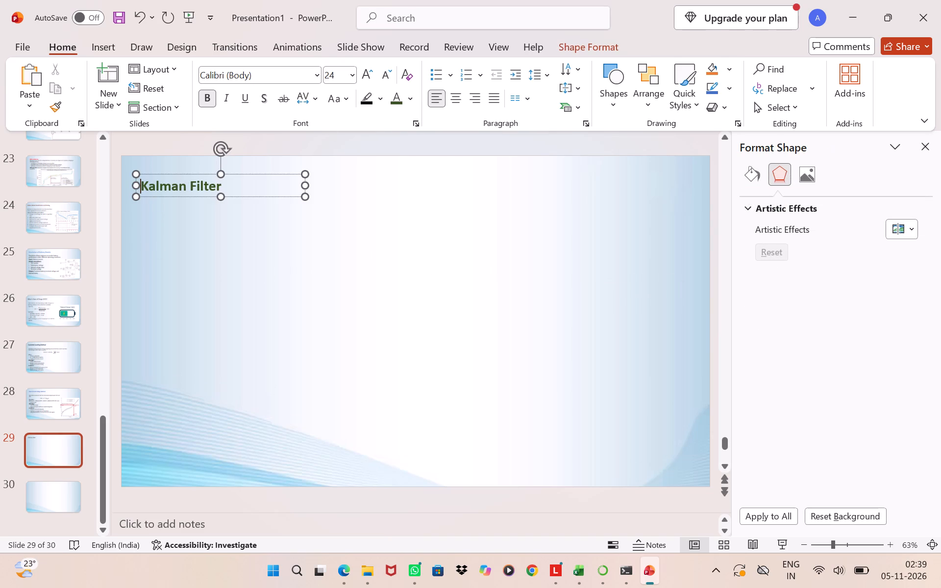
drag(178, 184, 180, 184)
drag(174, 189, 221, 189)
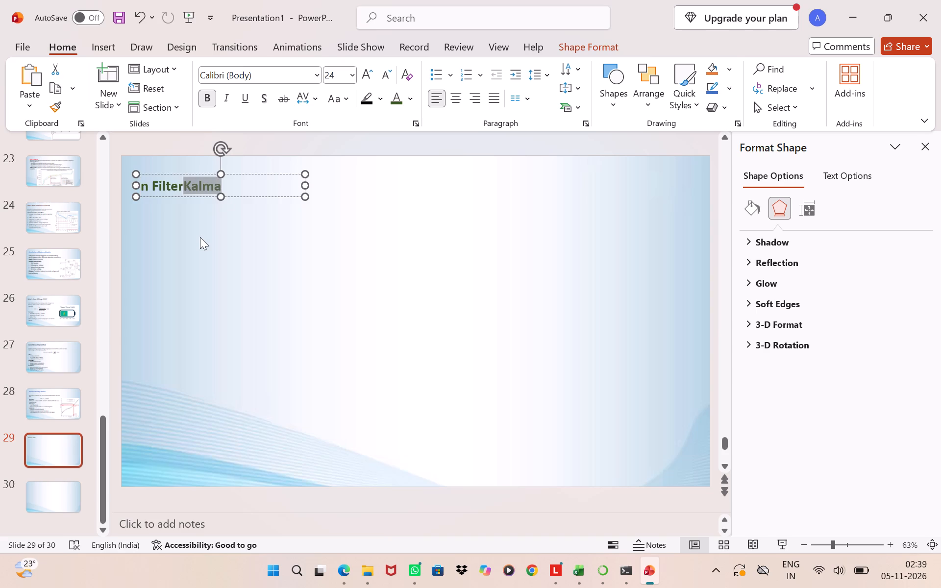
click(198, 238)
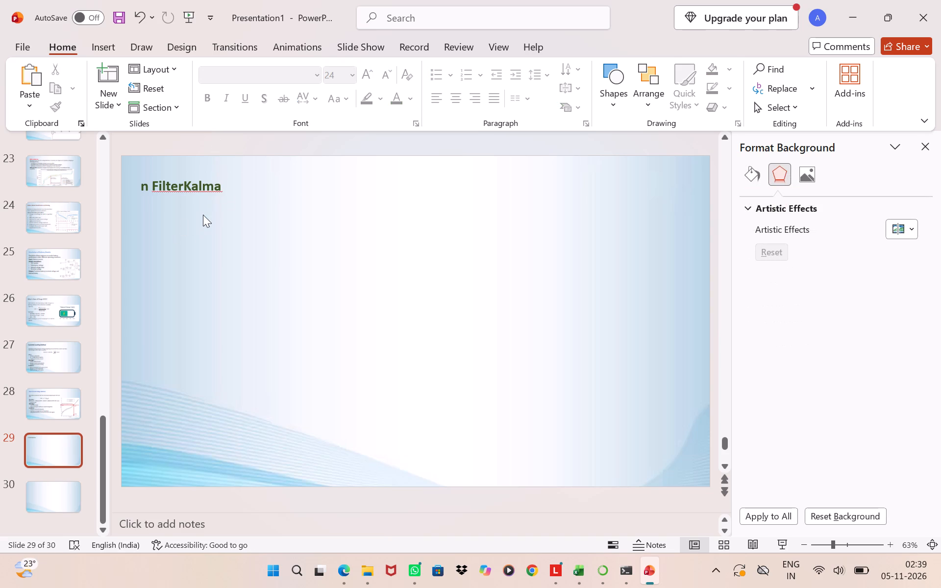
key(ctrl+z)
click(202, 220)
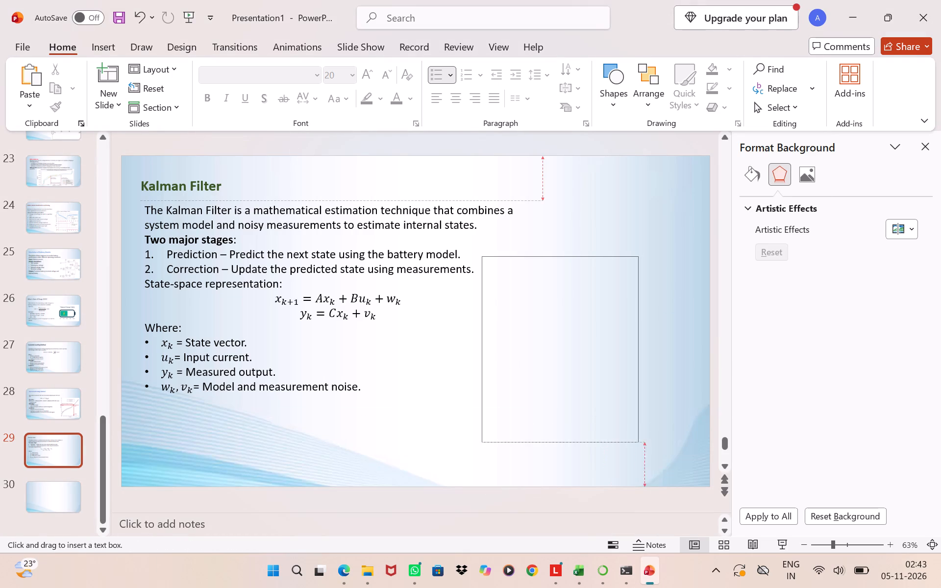
drag(644, 444, 692, 453)
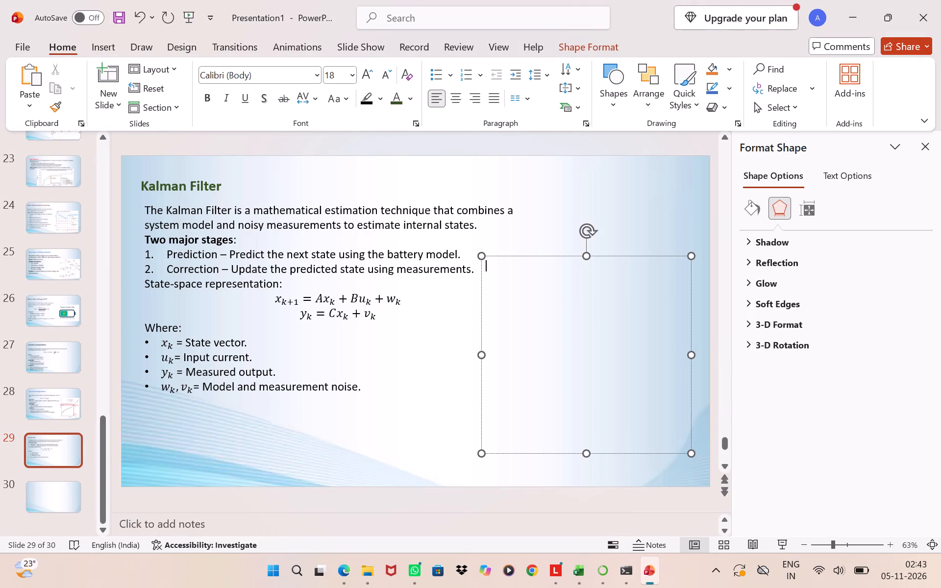
key(ctrl+v)
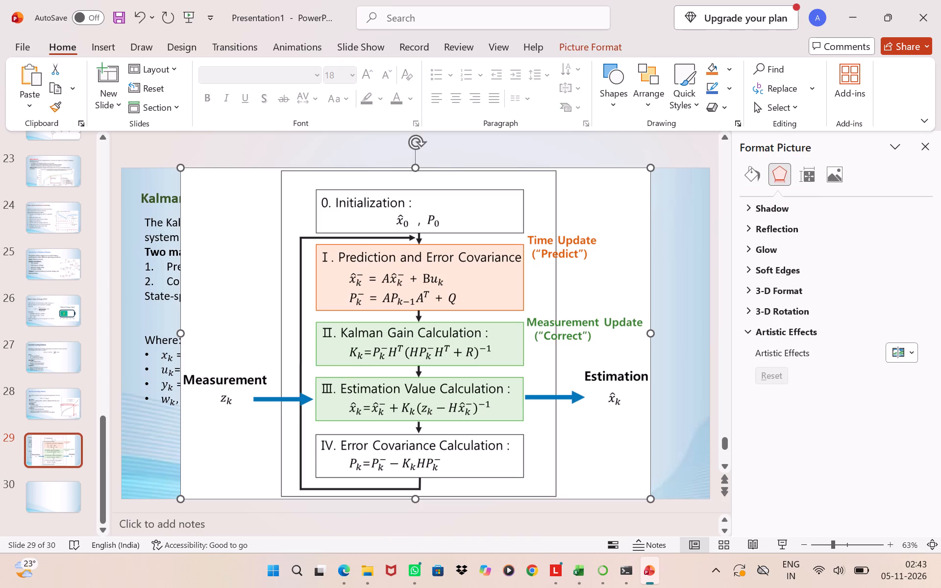
Shrink the Kalman filter flowchart in width and height and place it in slide 29's lower-right corner, clear of the text.
drag(181, 335, 335, 370)
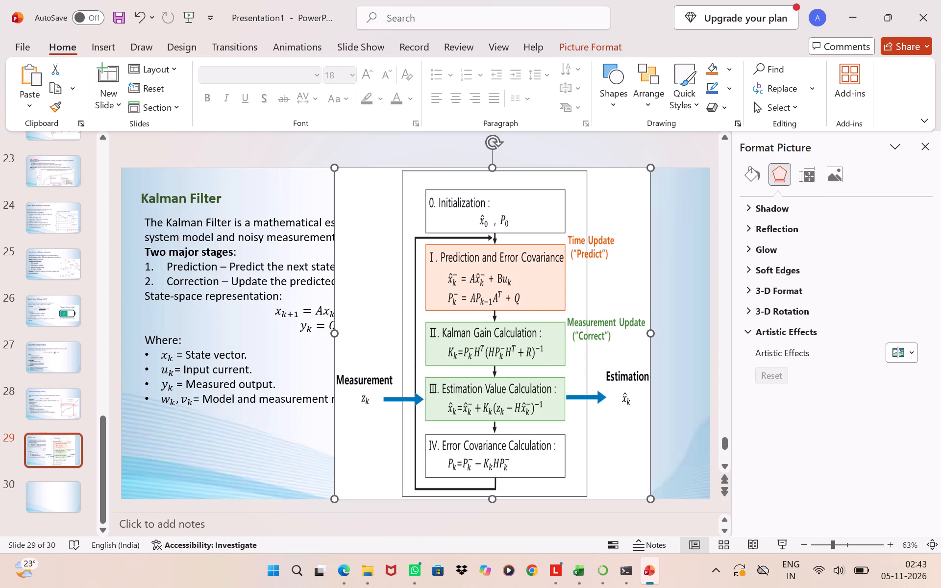
drag(492, 170, 513, 266)
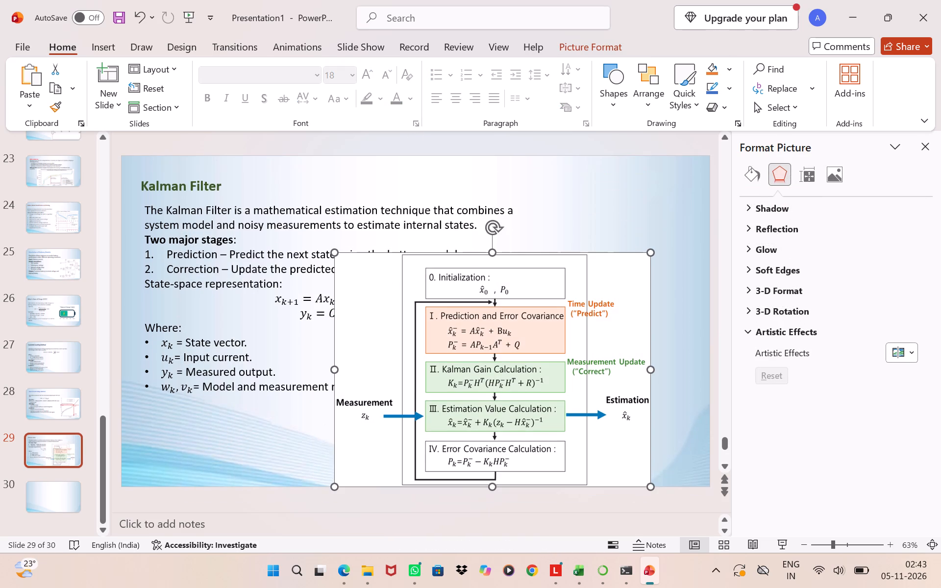
drag(534, 375, 578, 359)
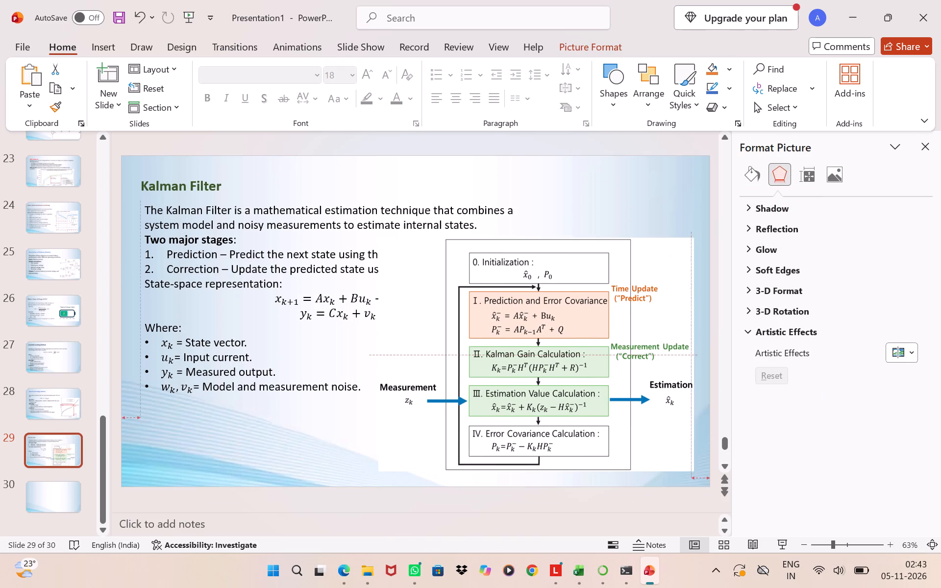
drag(578, 359, 587, 361)
drag(390, 355, 449, 374)
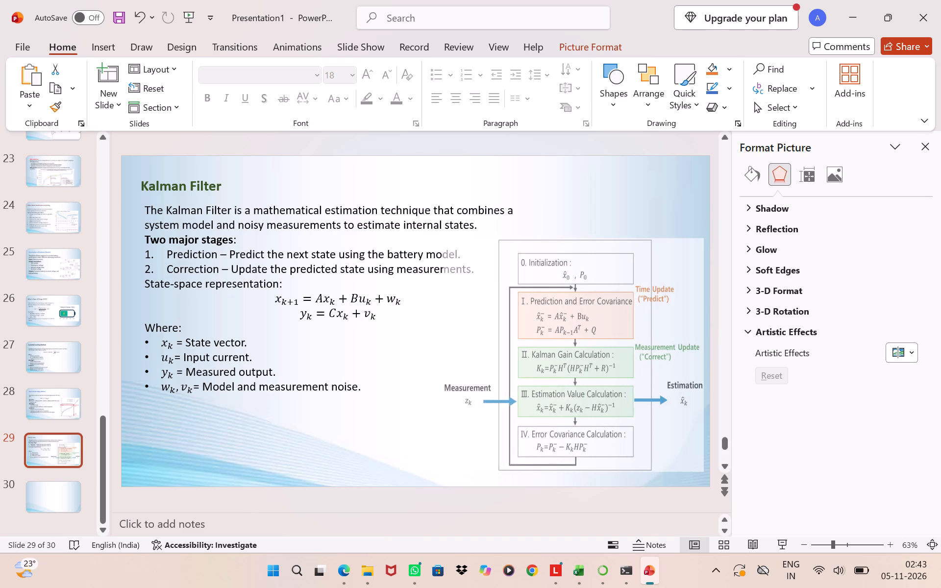
drag(449, 374, 480, 382)
drag(591, 239, 592, 246)
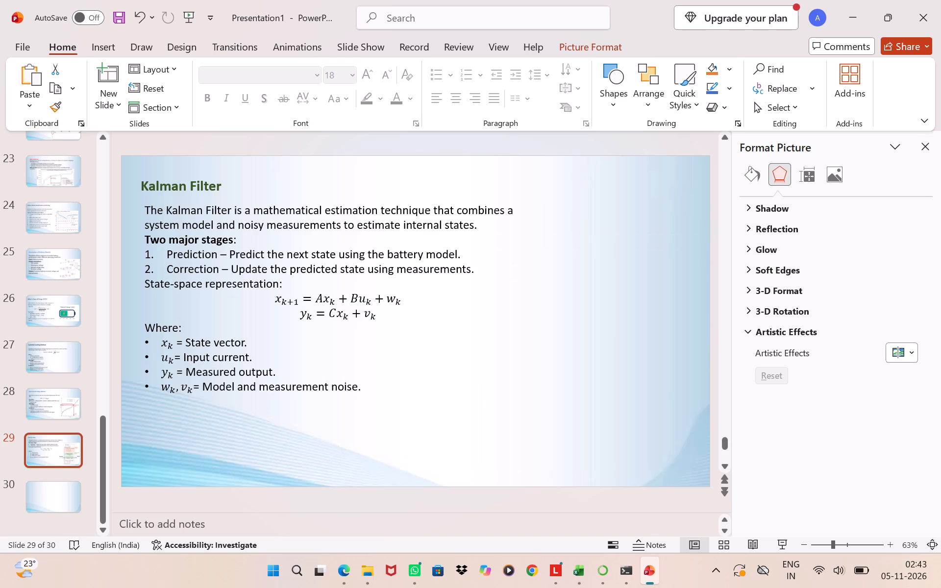
drag(592, 246, 591, 277)
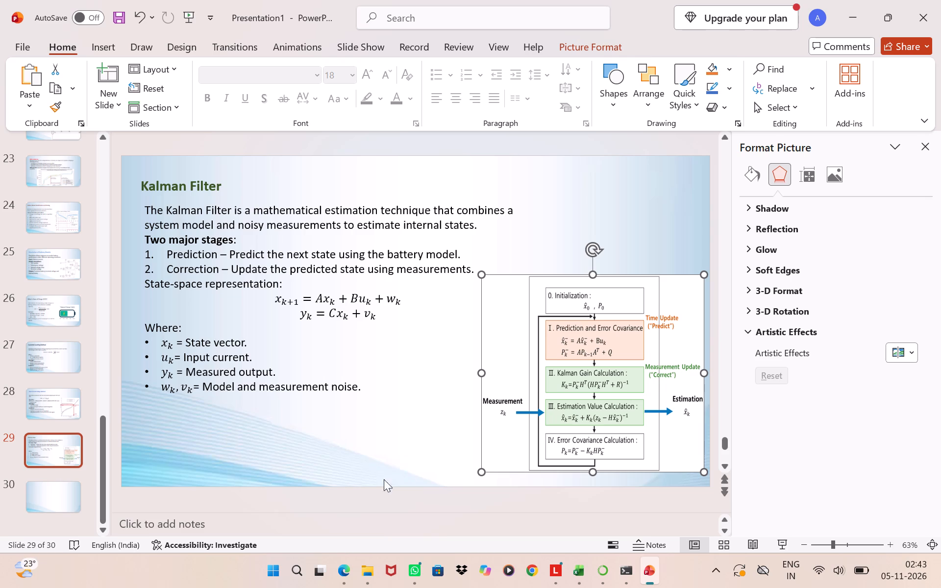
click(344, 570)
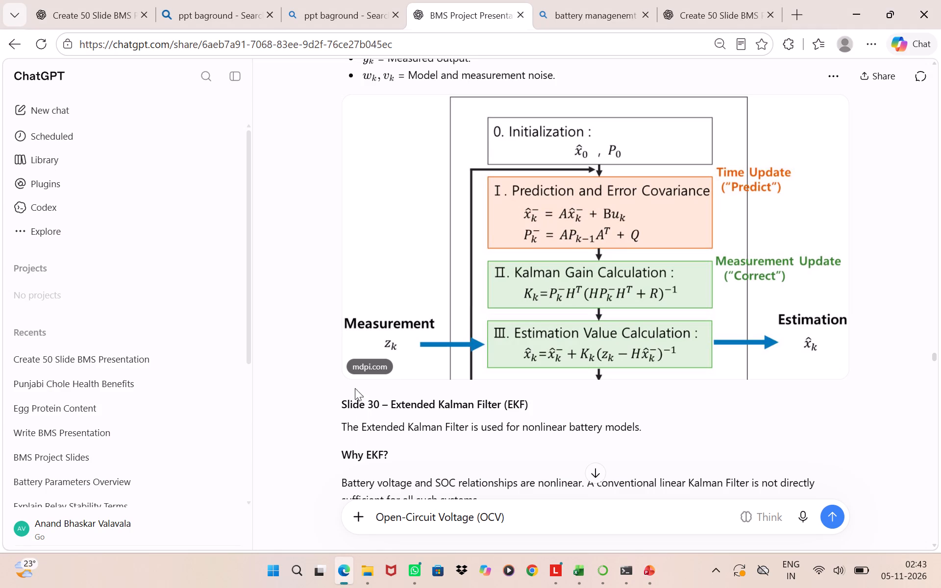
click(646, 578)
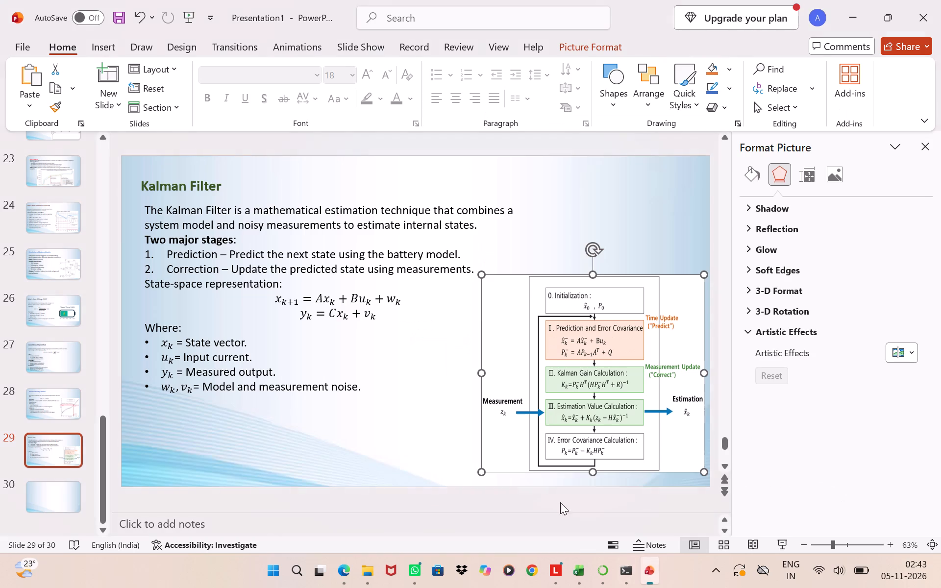
Set the font size of the Kalman Filter body text box on slide 29 to 24.
click(381, 408)
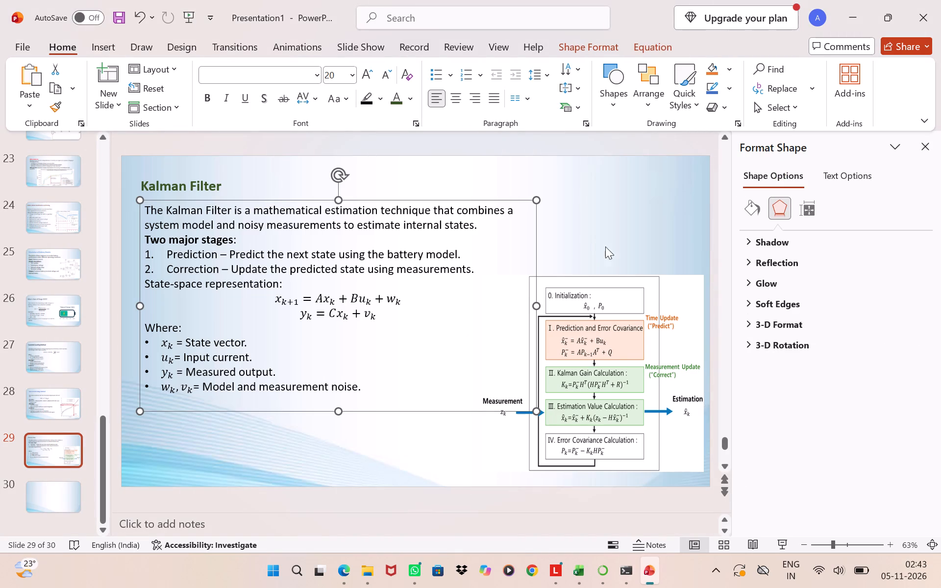
drag(340, 408, 338, 435)
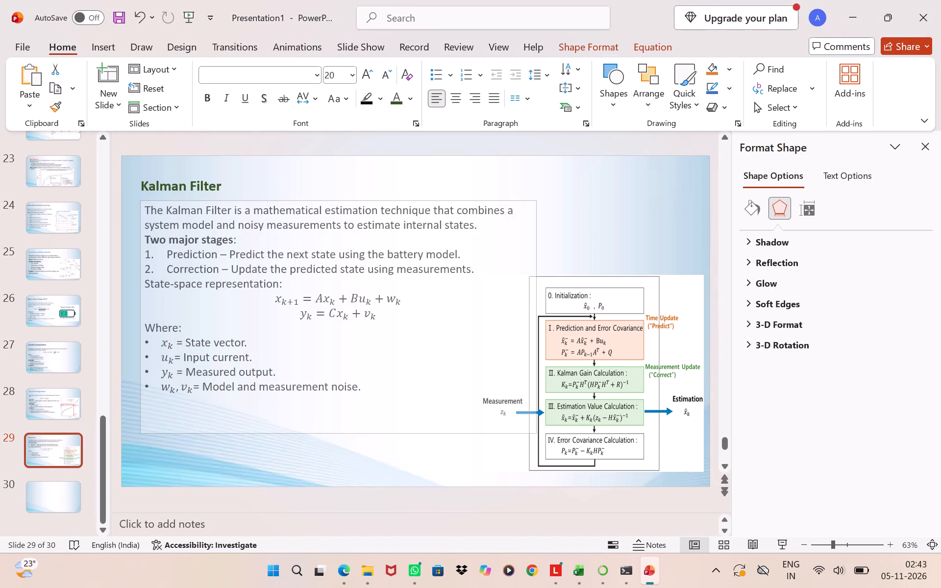
drag(338, 435, 337, 442)
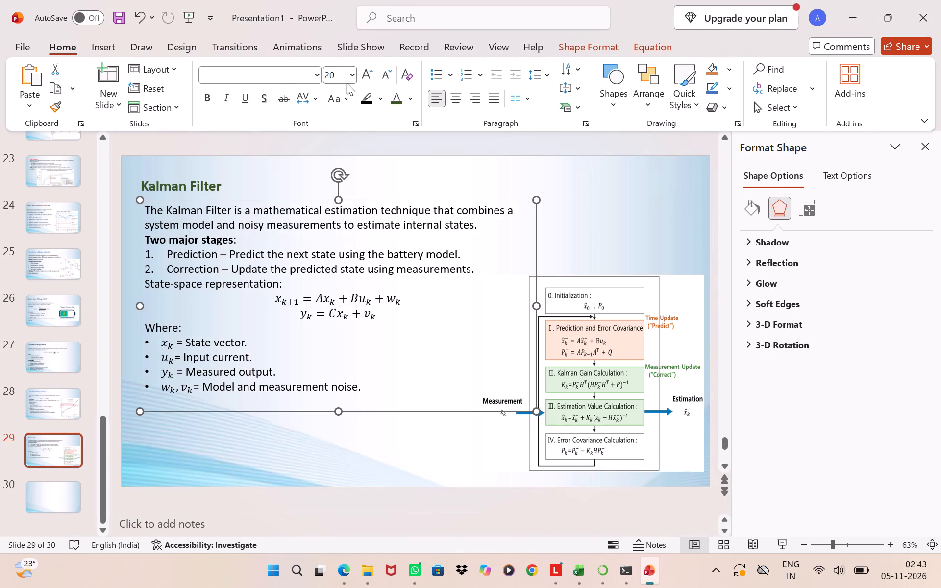
click(355, 75)
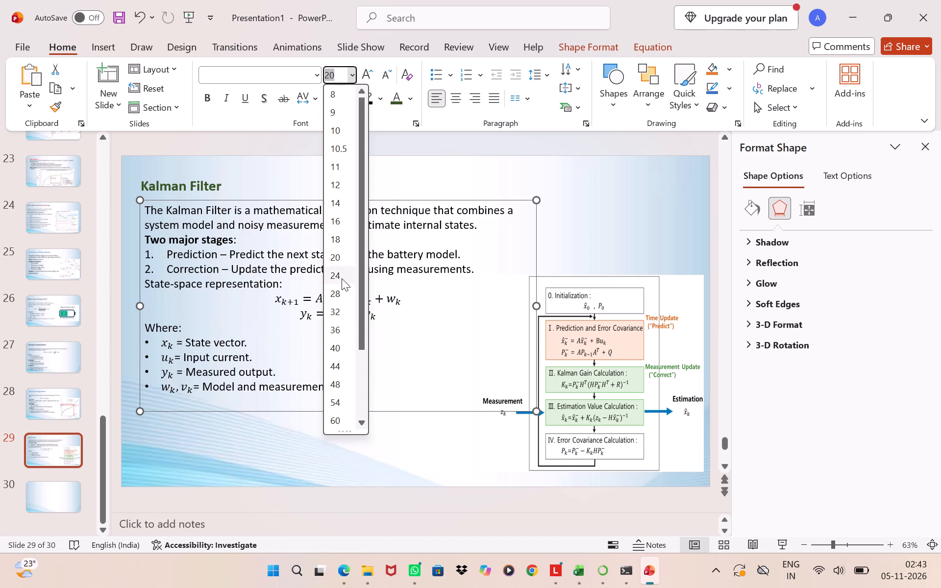
click(342, 278)
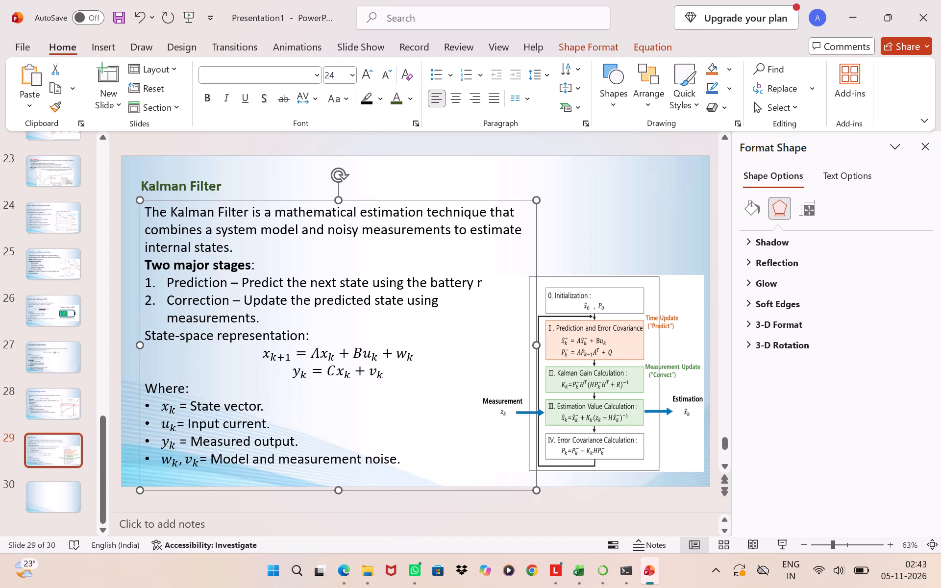
Set the "Kalman Filter" heading on slide 29 to font size 28.
drag(142, 182, 215, 185)
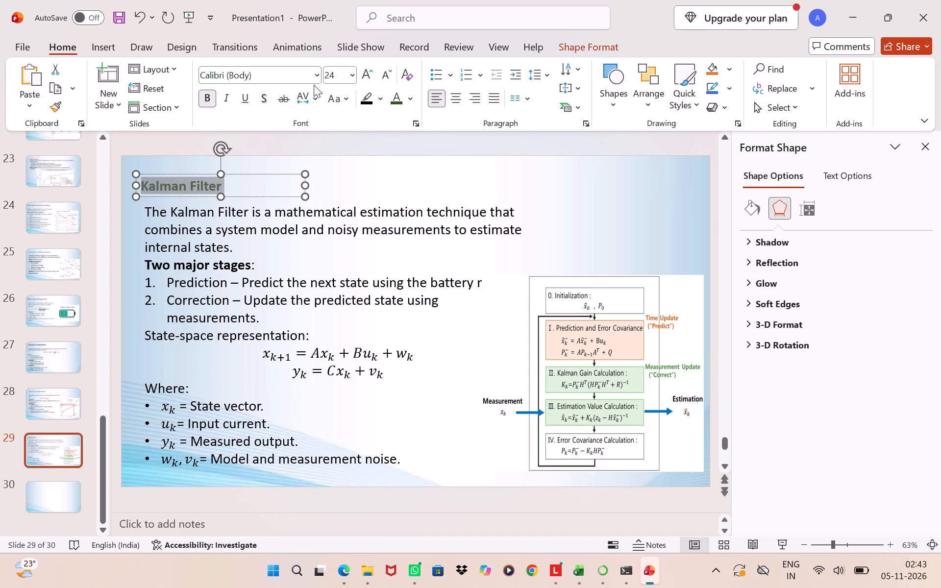
click(351, 73)
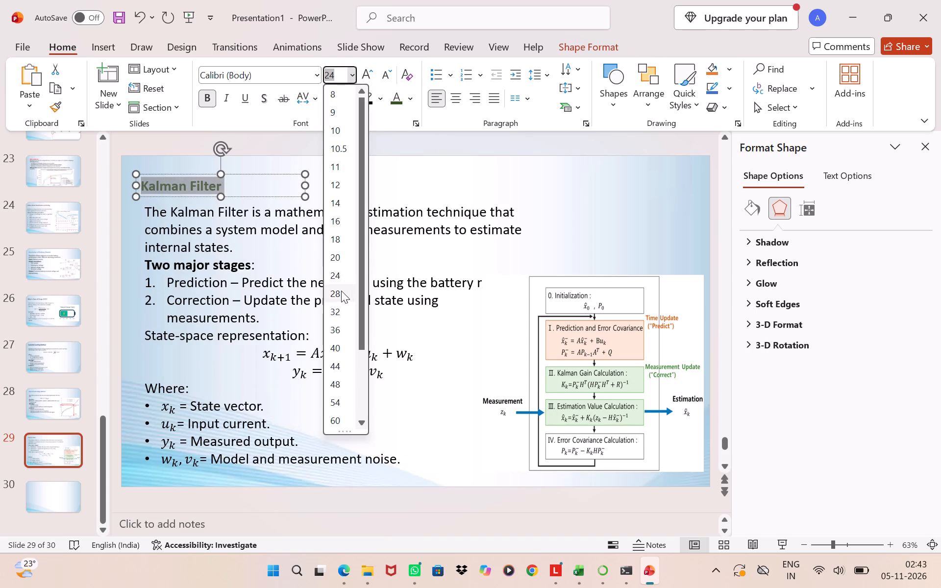
click(341, 291)
click(393, 187)
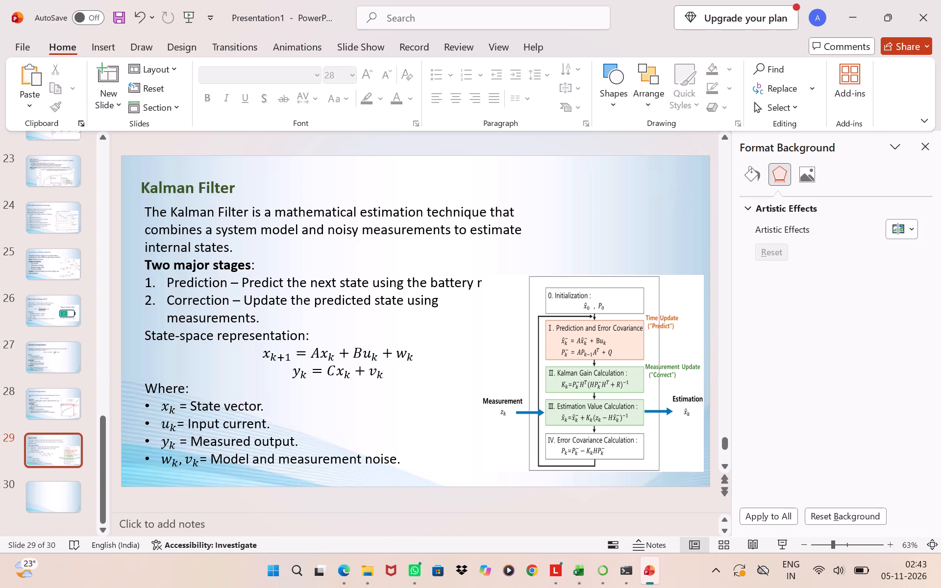
On slide 28, set all the body text below the "Open-Circuit Voltage Method" heading to font size 24.
click(59, 398)
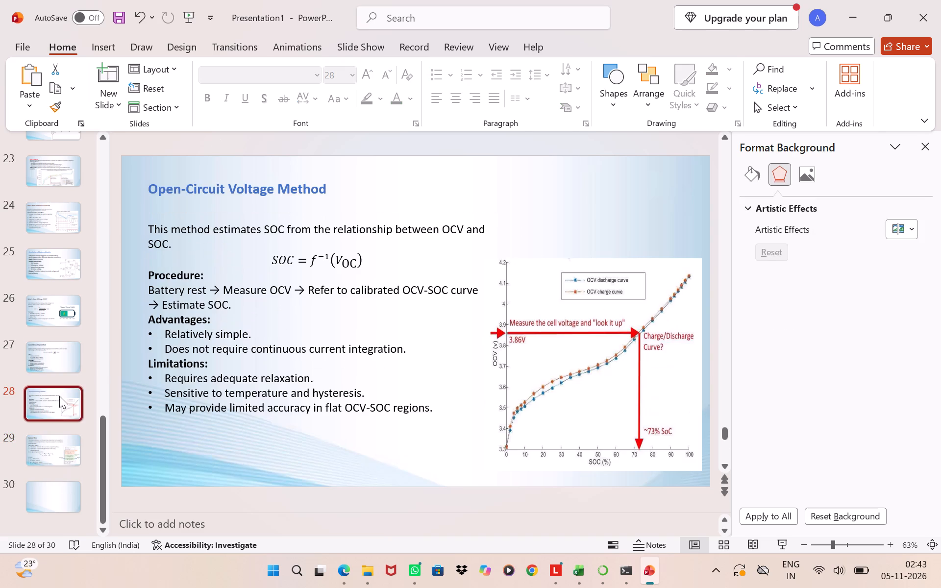
drag(151, 228, 191, 293)
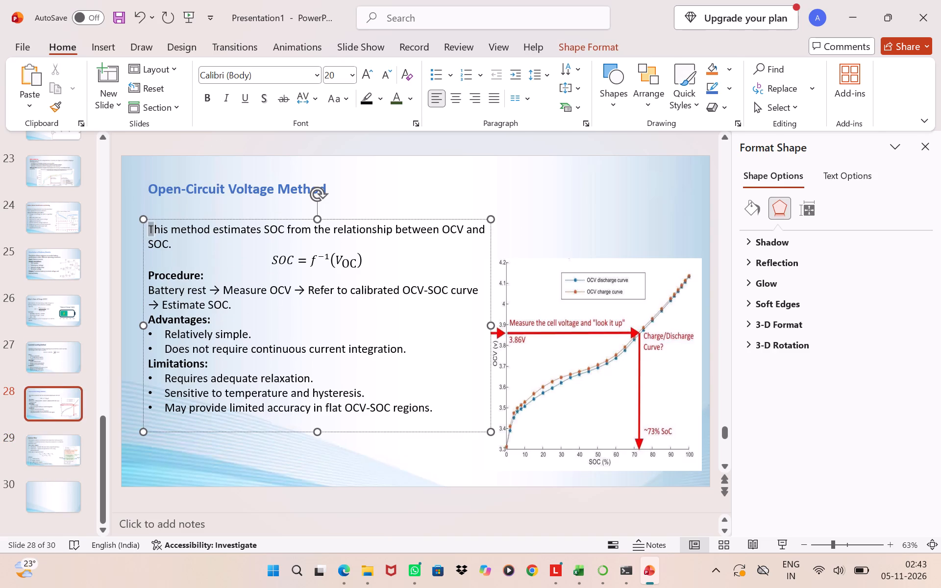
drag(191, 293, 191, 293)
click(446, 183)
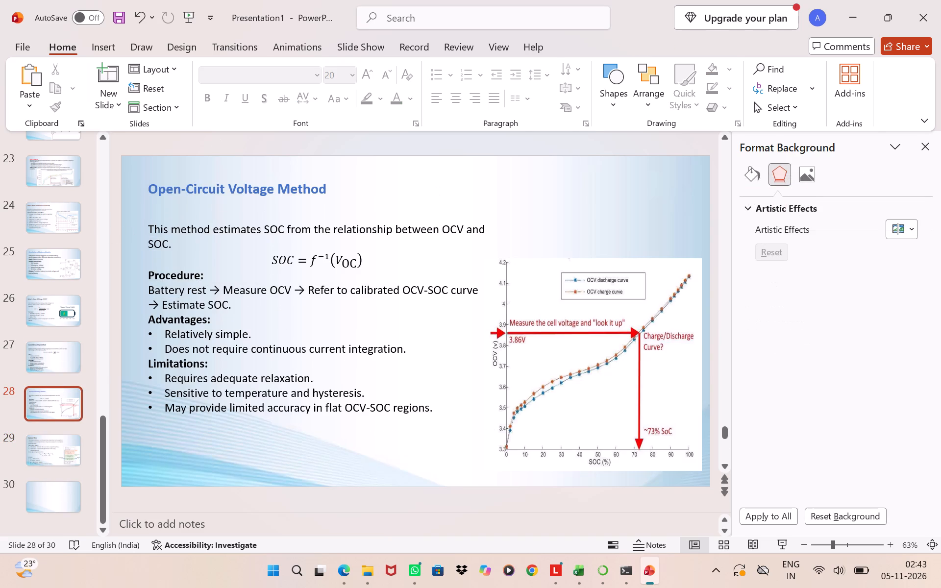
drag(150, 228, 422, 431)
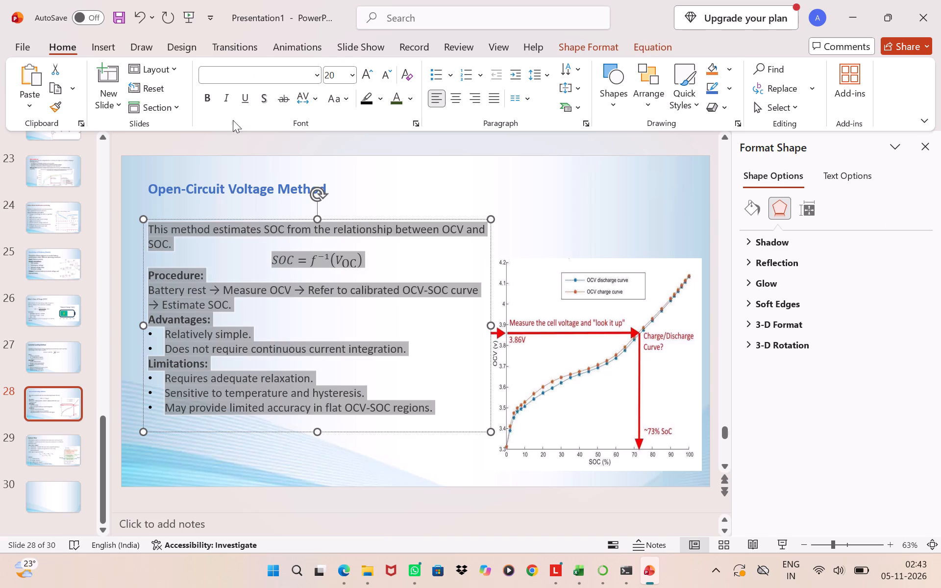
click(351, 80)
click(334, 280)
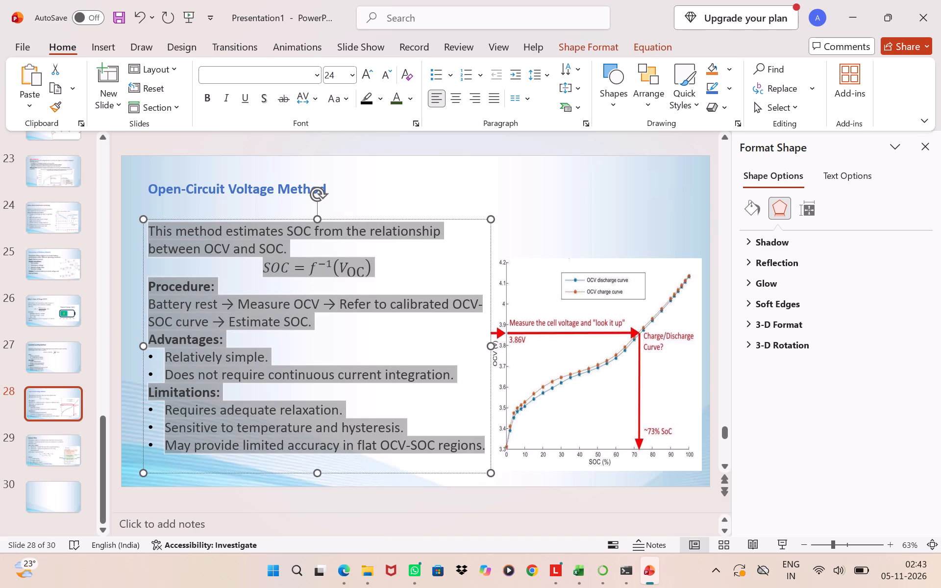
Shift slide 28's "Open-Circuit Voltage Method" heading slightly up and left and set its font size to 28.
drag(147, 187, 148, 185)
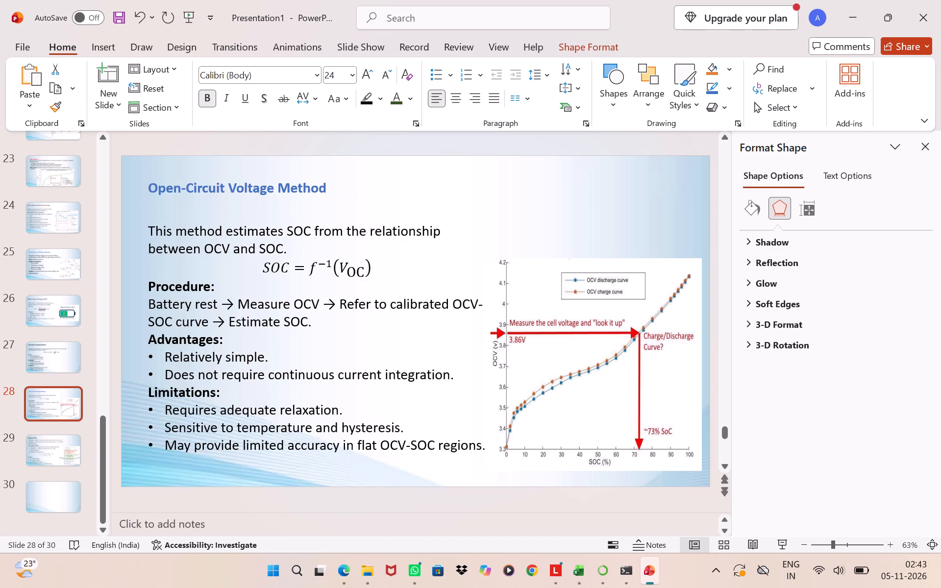
drag(148, 185, 142, 184)
drag(146, 186, 318, 188)
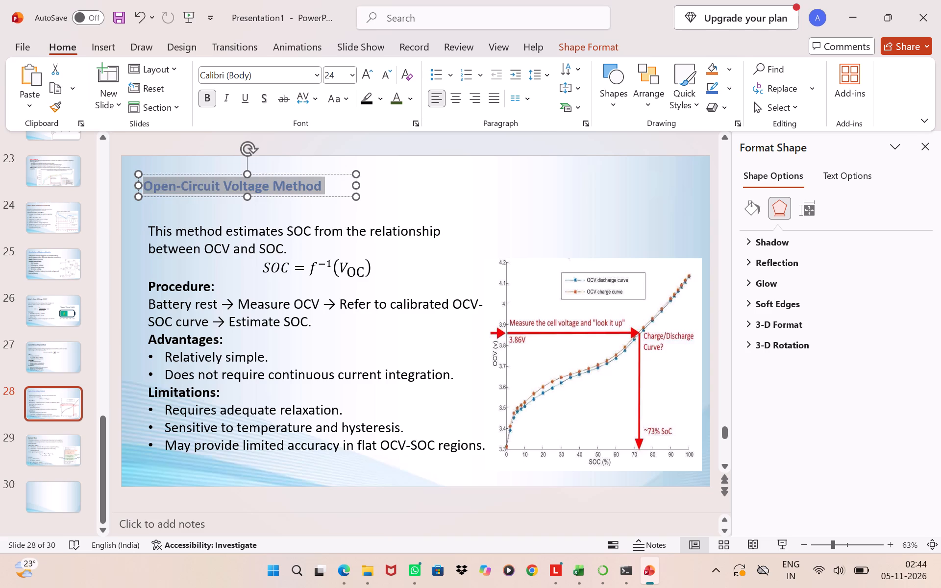
drag(318, 188, 320, 188)
click(351, 79)
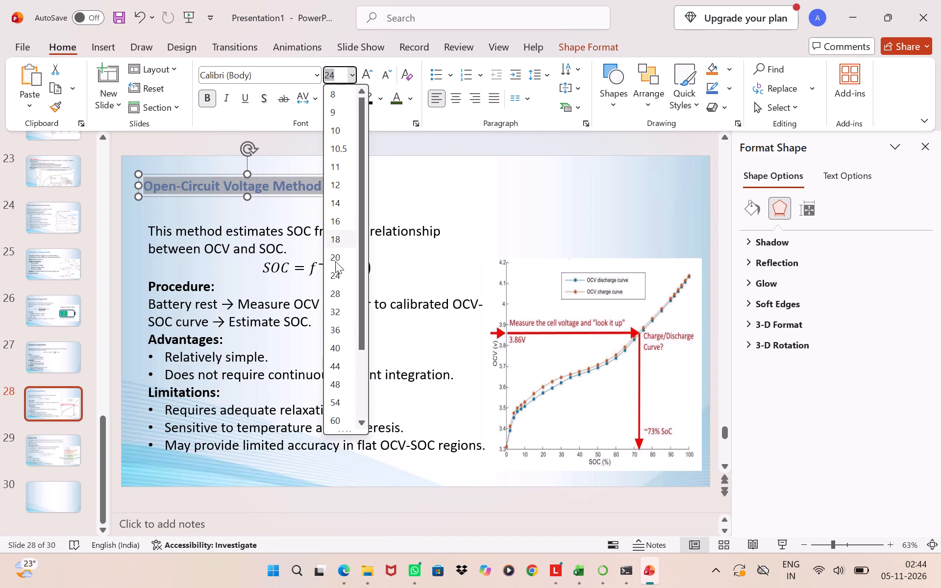
click(332, 290)
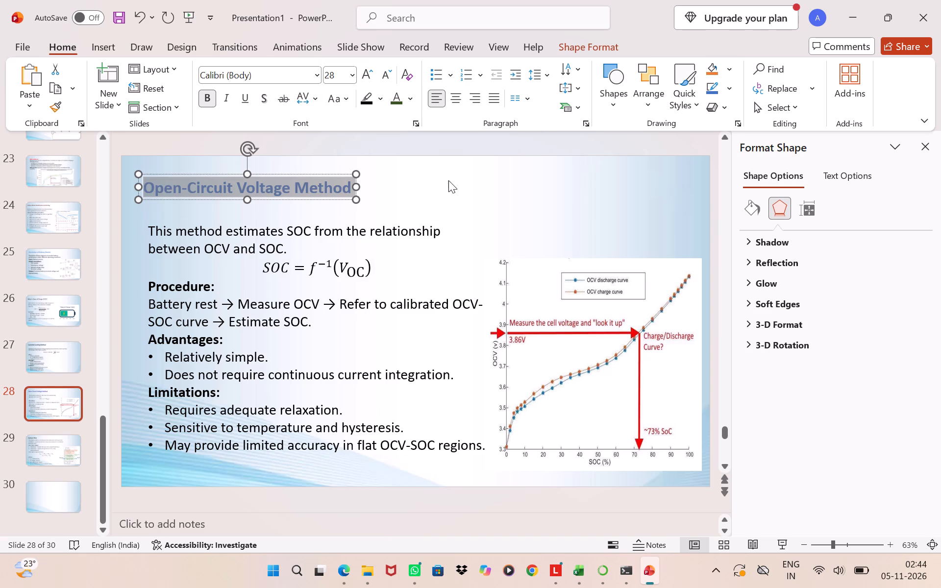
click(448, 180)
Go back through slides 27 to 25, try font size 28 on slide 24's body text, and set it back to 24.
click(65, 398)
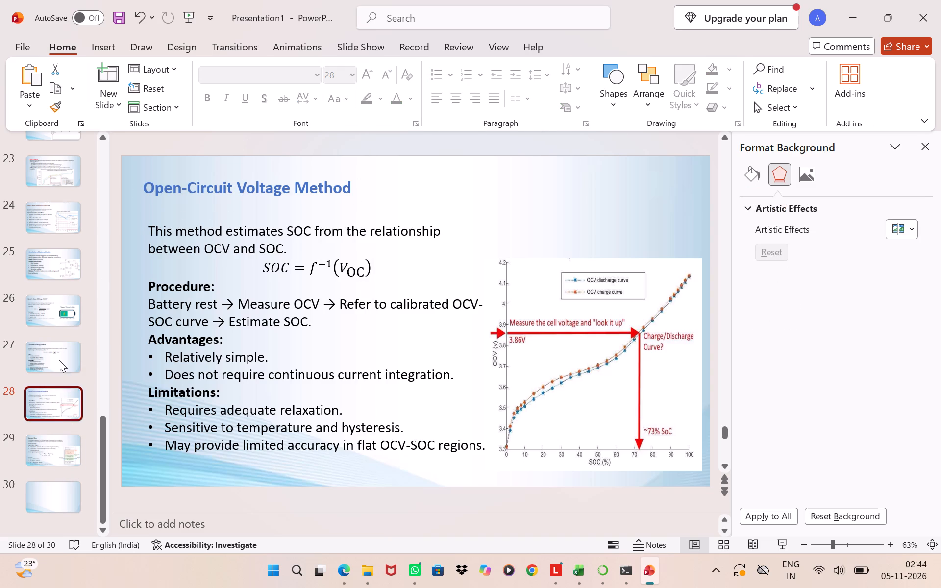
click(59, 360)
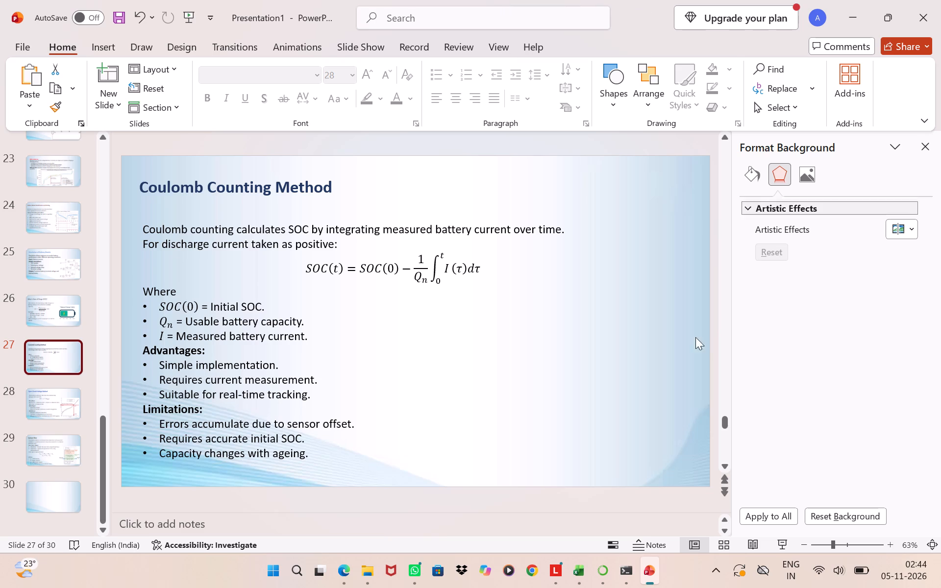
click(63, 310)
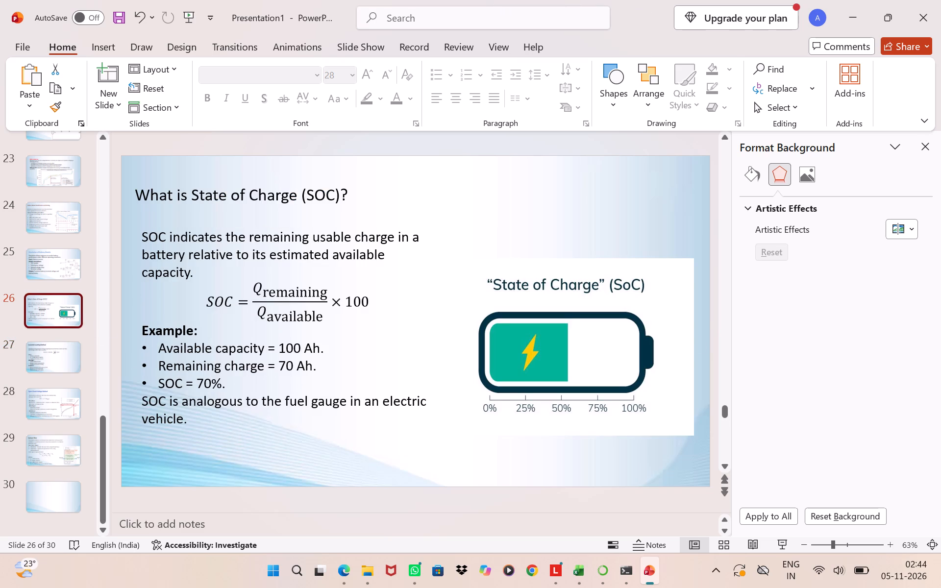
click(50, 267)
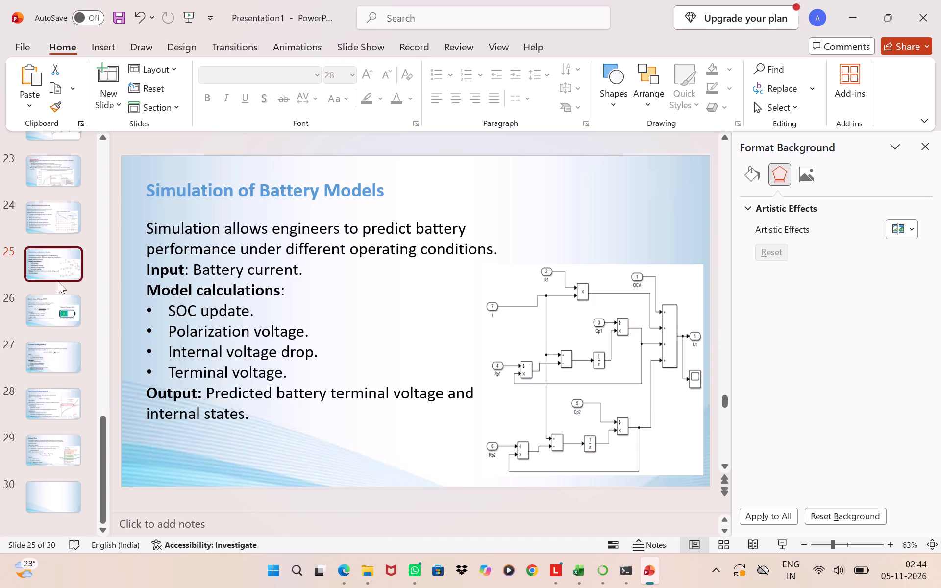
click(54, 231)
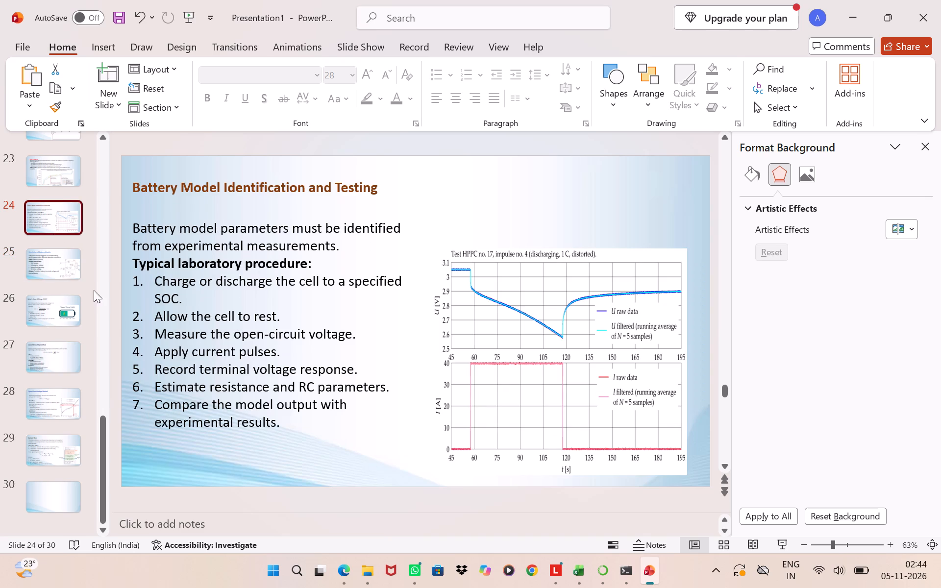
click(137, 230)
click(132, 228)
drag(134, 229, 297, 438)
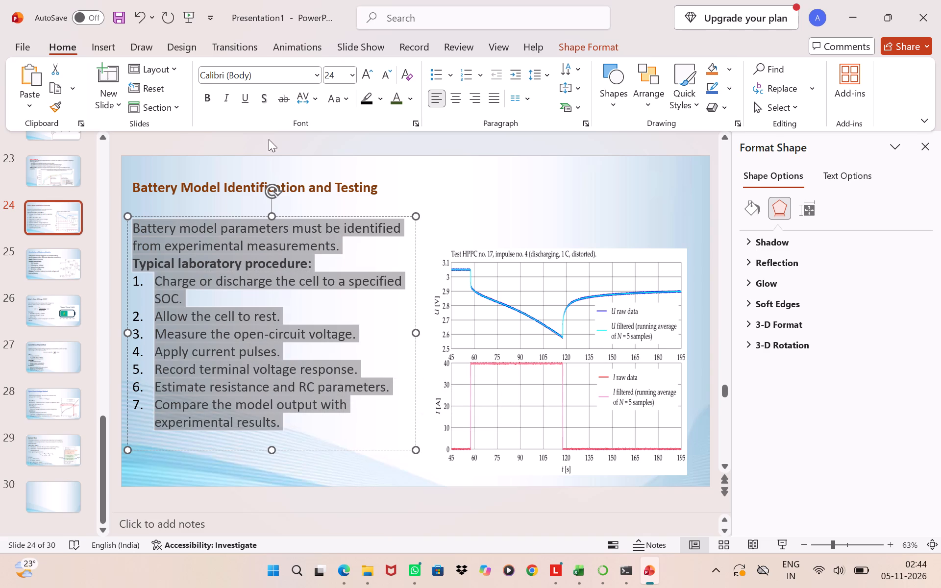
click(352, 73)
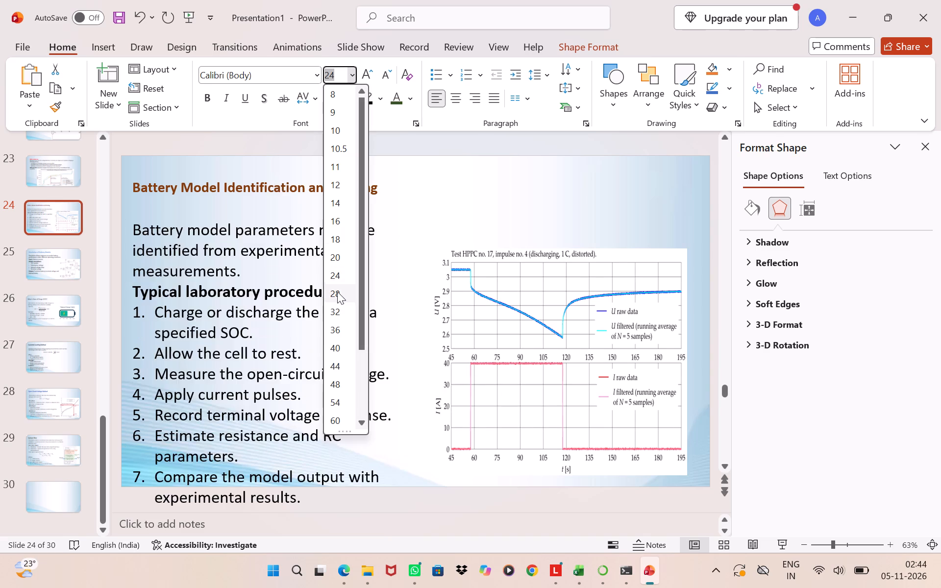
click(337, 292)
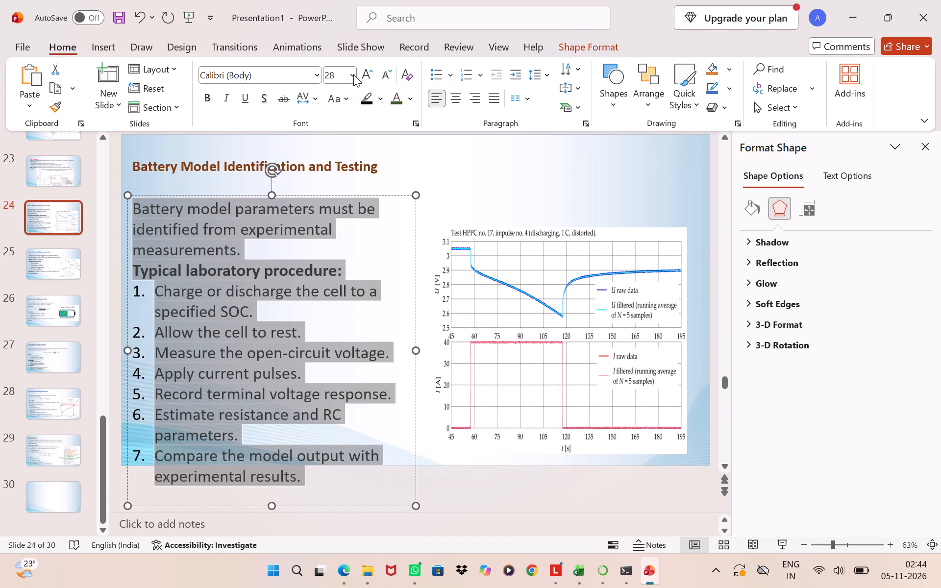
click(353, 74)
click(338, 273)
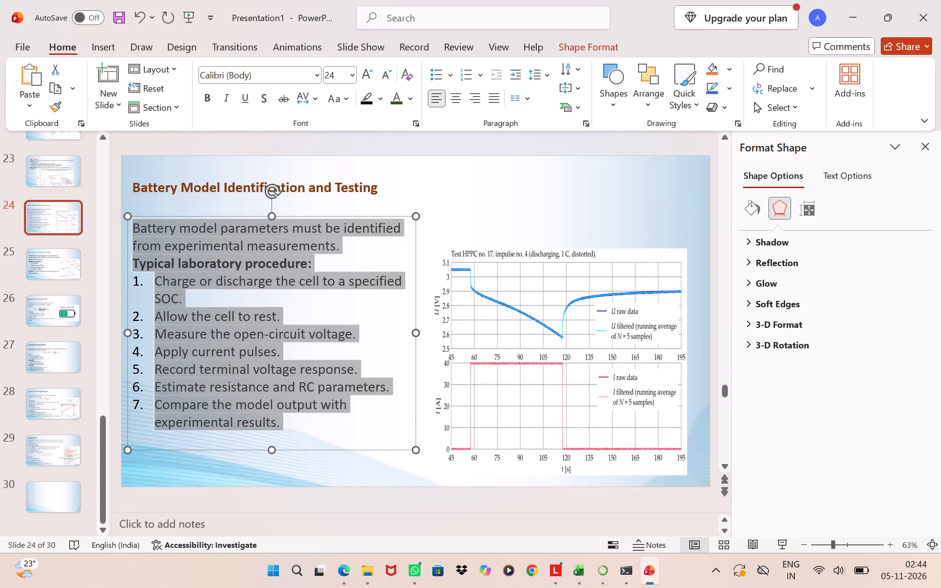
Set slide 24's "Battery Model Identification and Testing" heading to font size 28.
click(136, 184)
drag(136, 184, 375, 176)
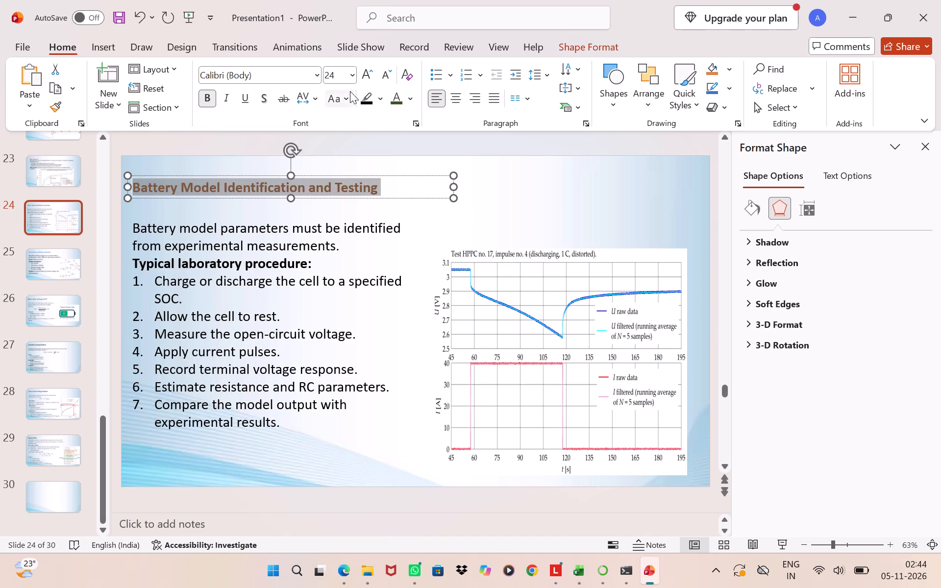
click(352, 75)
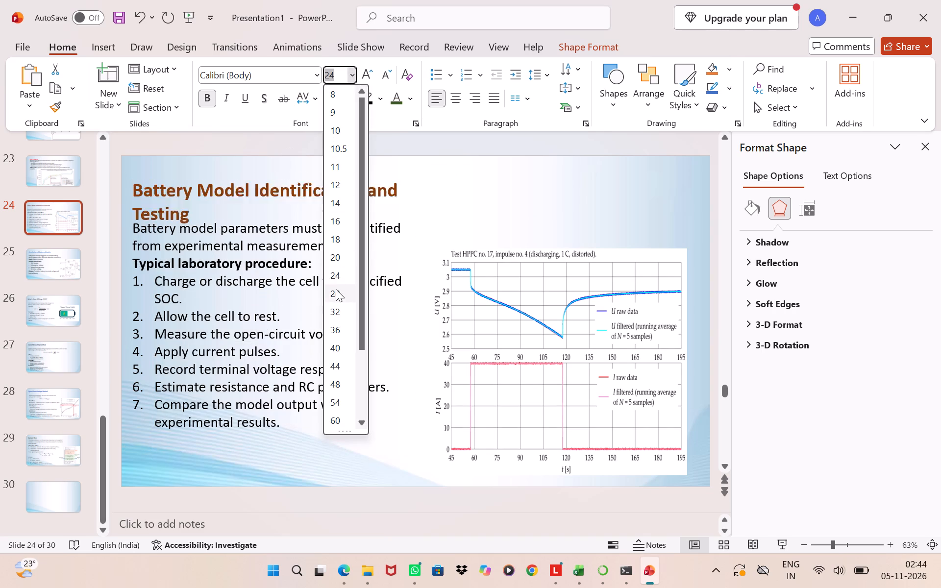
click(337, 289)
click(41, 482)
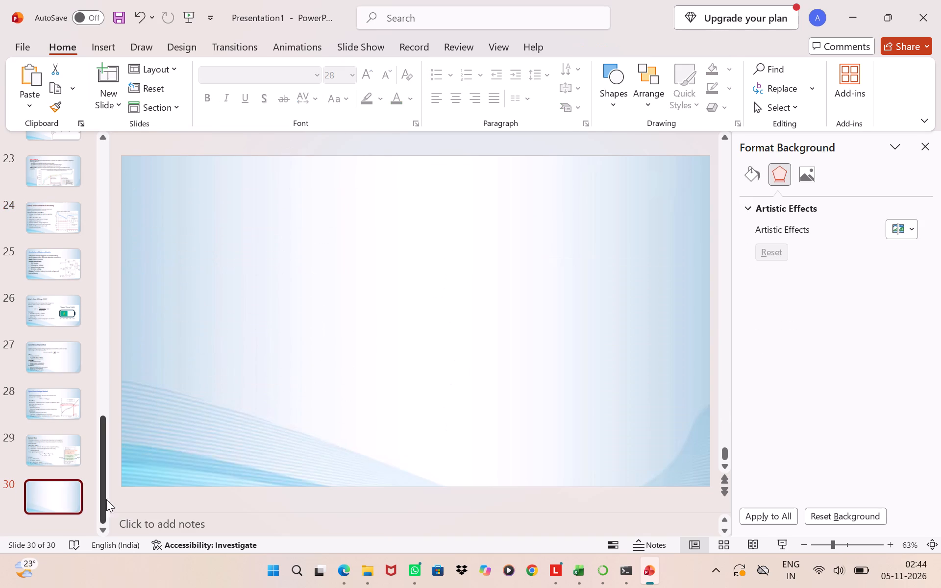
click(347, 578)
scroll(332, 335, down, 3)
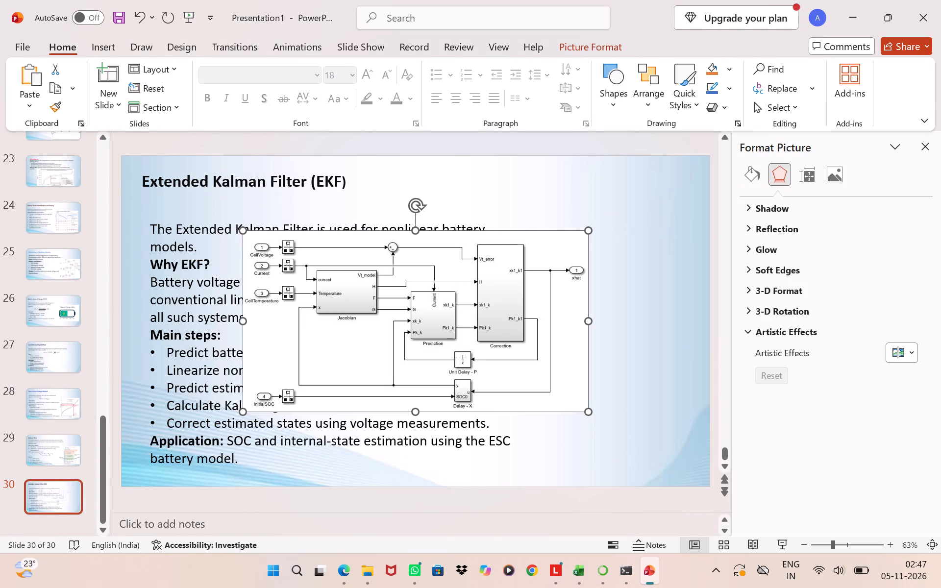
Move the Kalman filter block diagram on slide 30 away from the body text and narrow it from its text-facing side.
drag(242, 328, 289, 343)
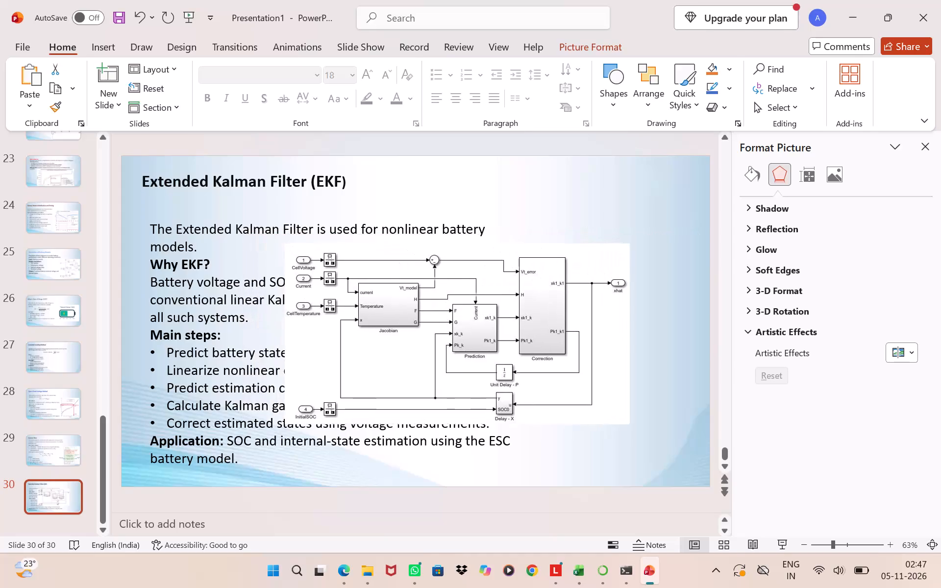
drag(289, 343, 389, 355)
drag(562, 246, 562, 260)
click(575, 168)
click(505, 357)
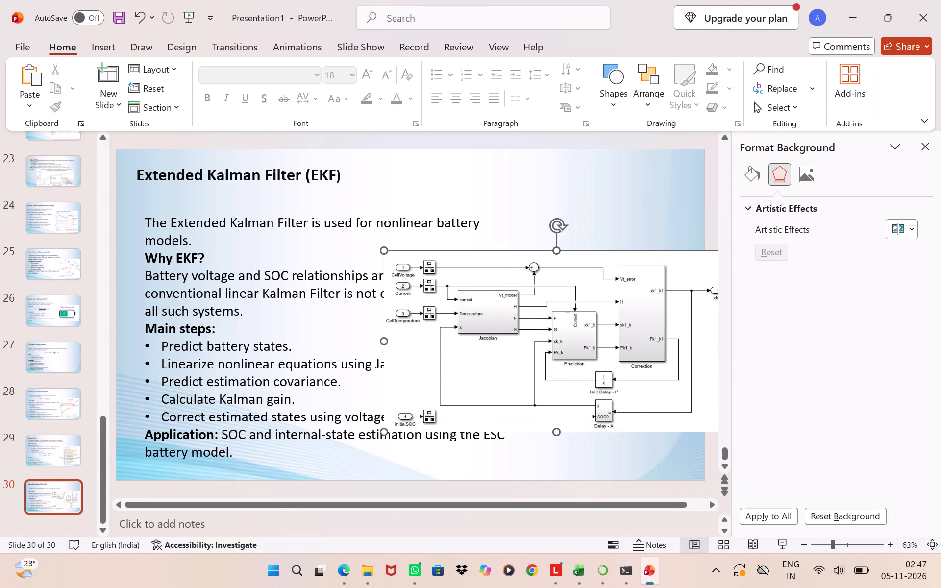
drag(382, 340, 494, 352)
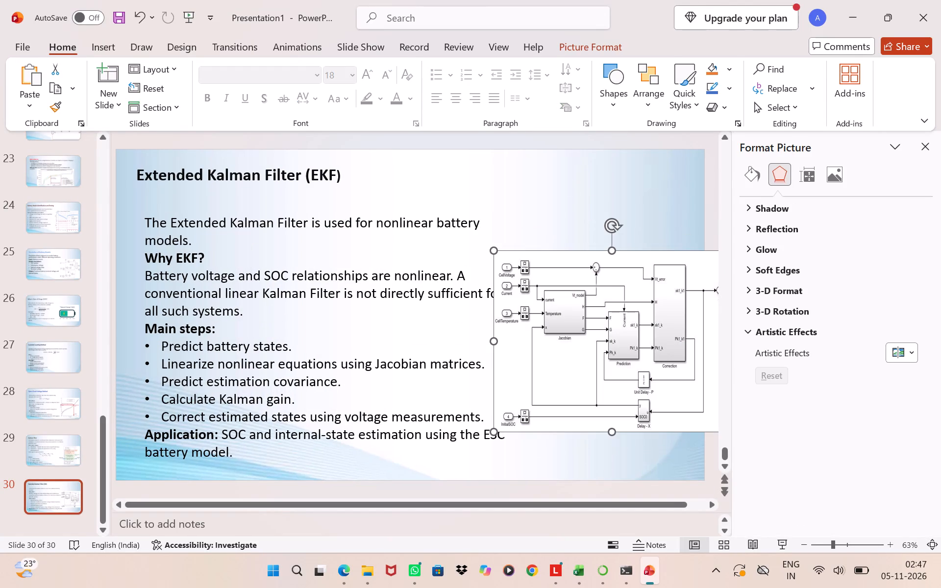
drag(488, 341, 516, 345)
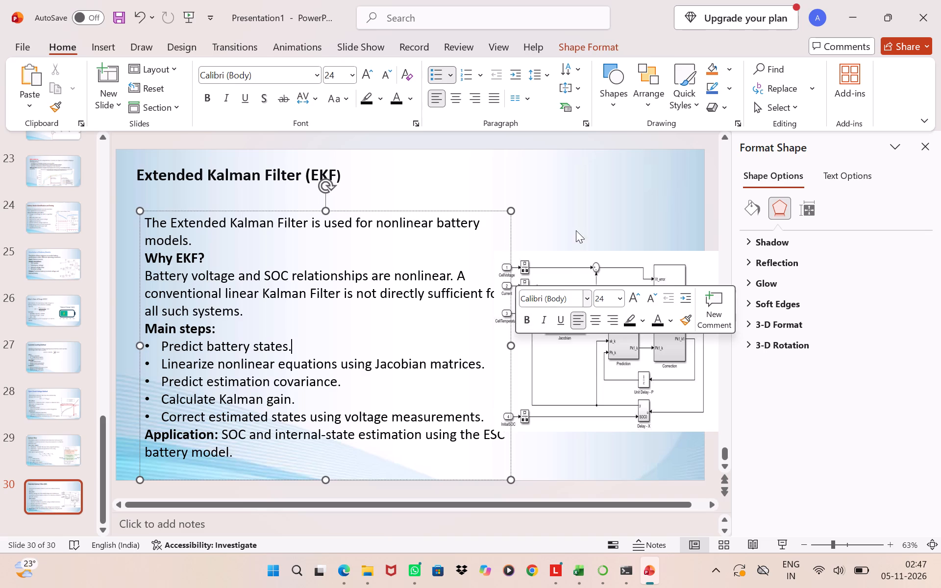
click(576, 230)
click(554, 298)
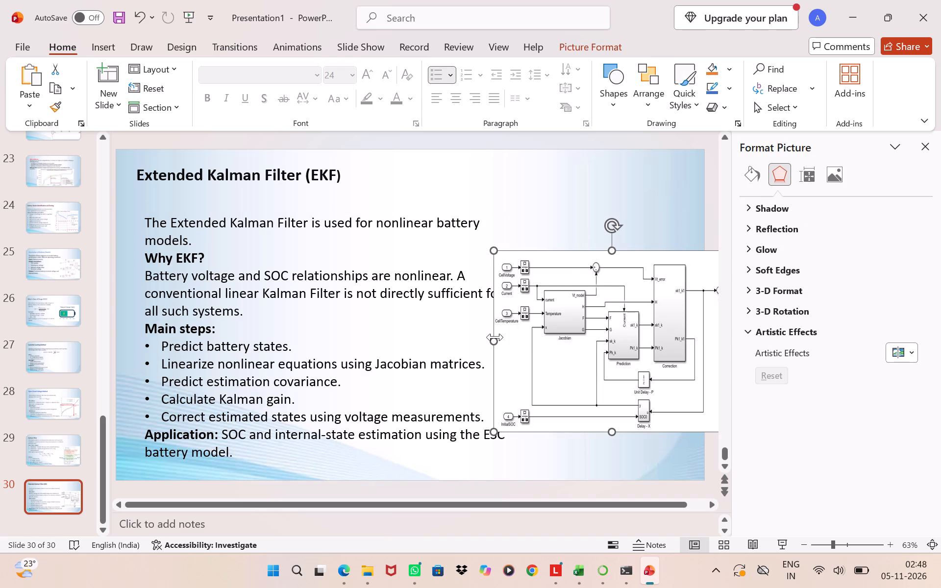
click(492, 344)
Set slide 30's body text to font size 20 and make its text box narrower and taller to clear space for the diagram.
drag(145, 218, 401, 468)
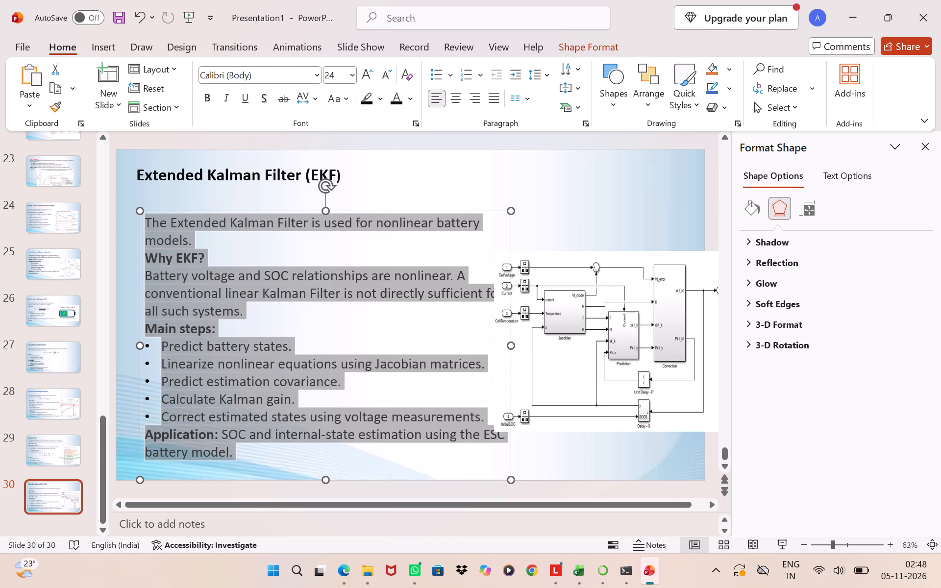
drag(401, 468, 421, 471)
click(353, 74)
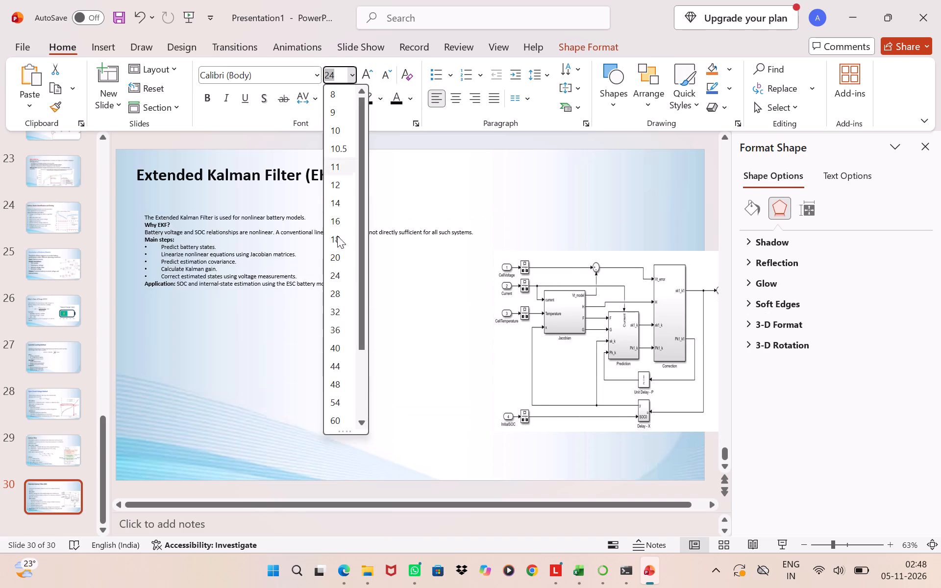
click(337, 257)
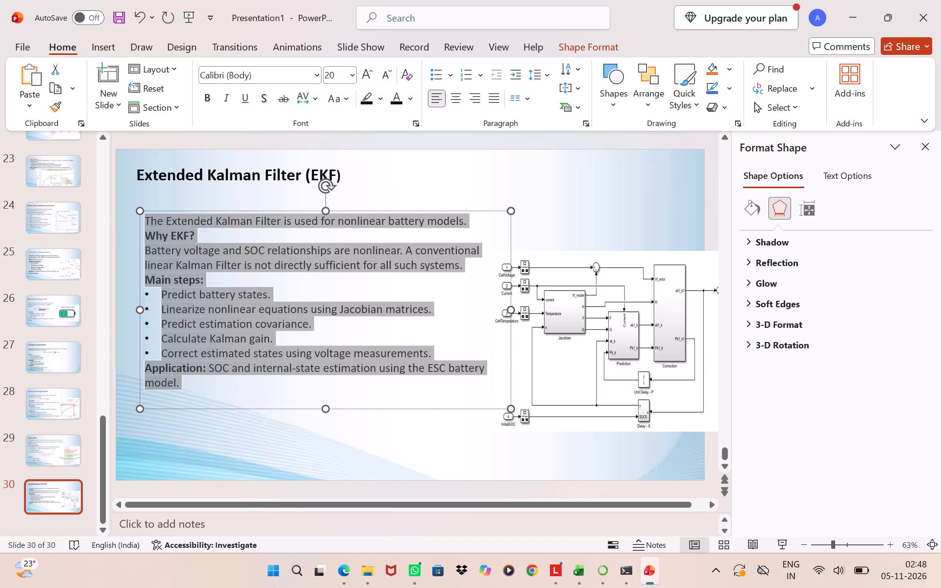
drag(513, 410, 429, 444)
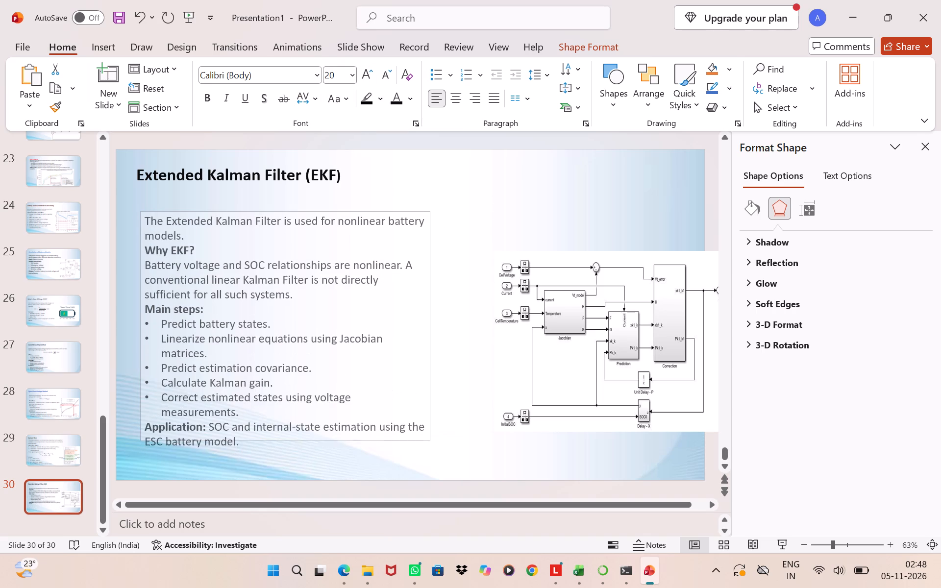
drag(429, 444, 424, 468)
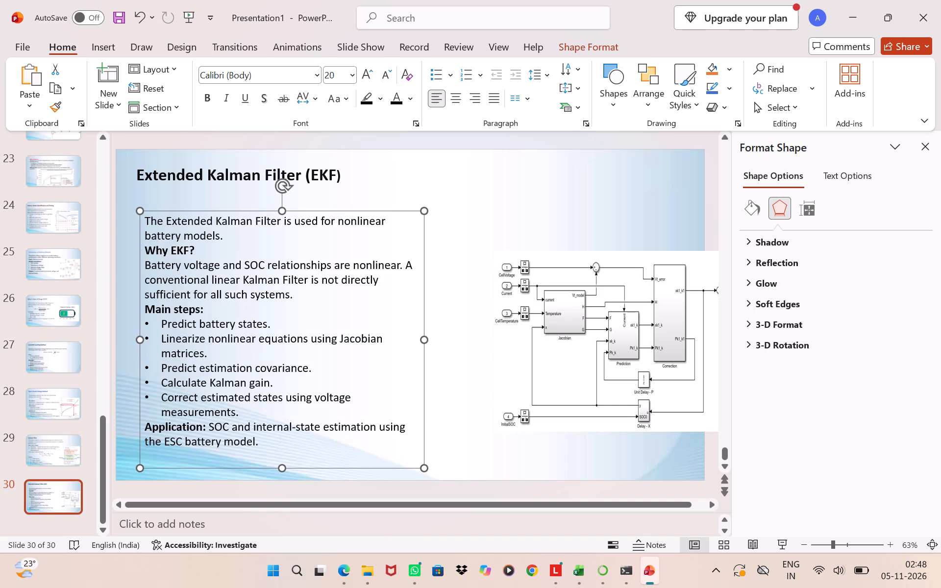
Resize the block diagram to fit between slide 30's body text and the slide edge, make it slightly taller, and position it beside the text.
click(549, 336)
drag(493, 339, 441, 351)
drag(600, 312, 566, 287)
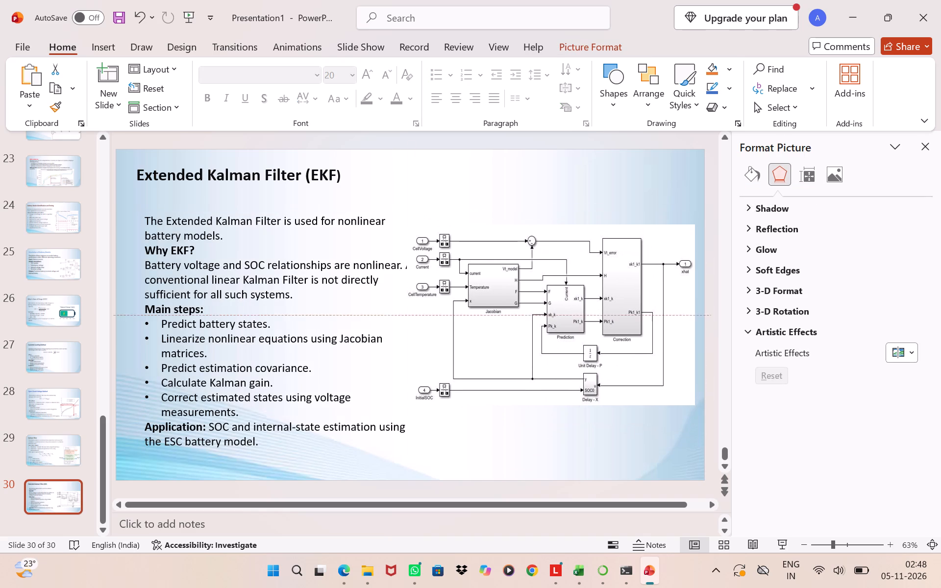
drag(566, 287, 566, 289)
drag(414, 320, 430, 324)
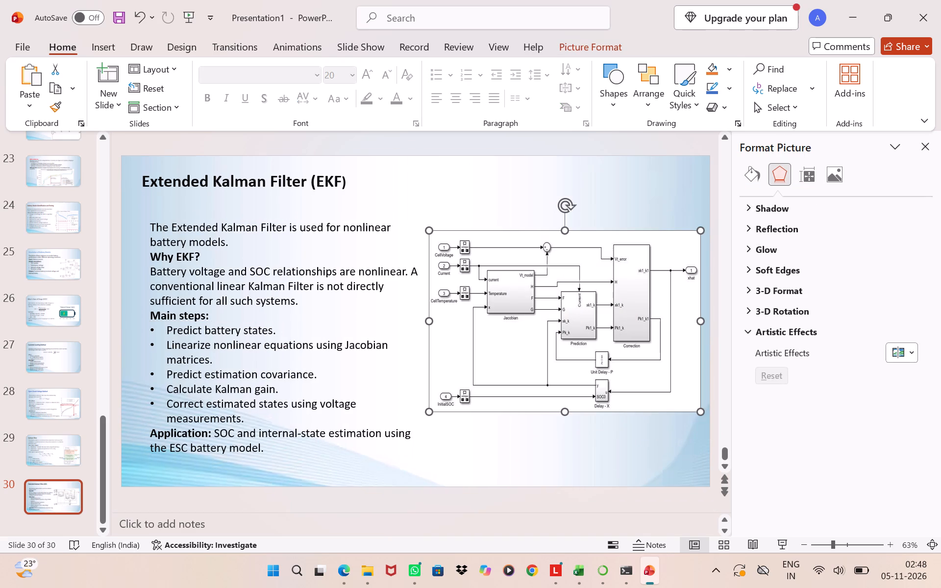
click(698, 324)
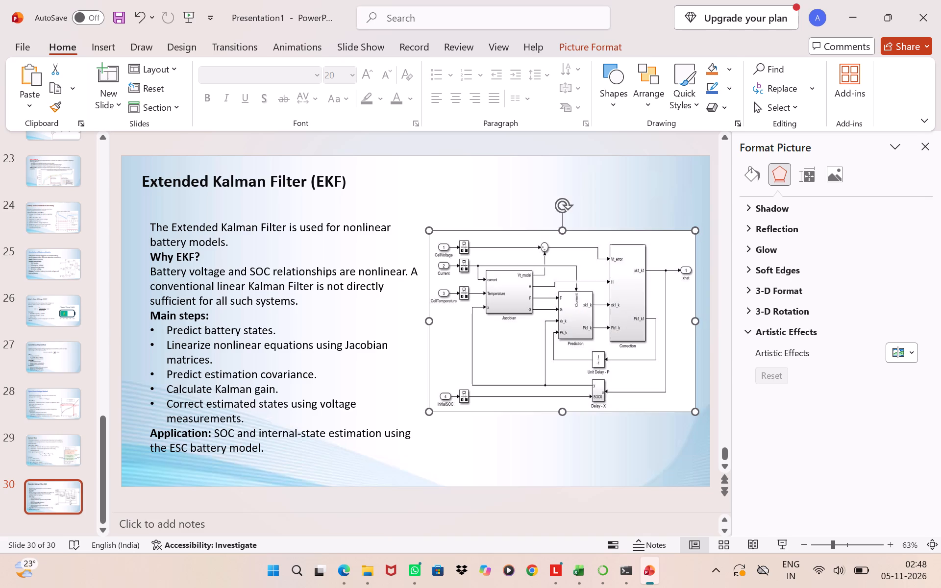
drag(563, 414, 567, 431)
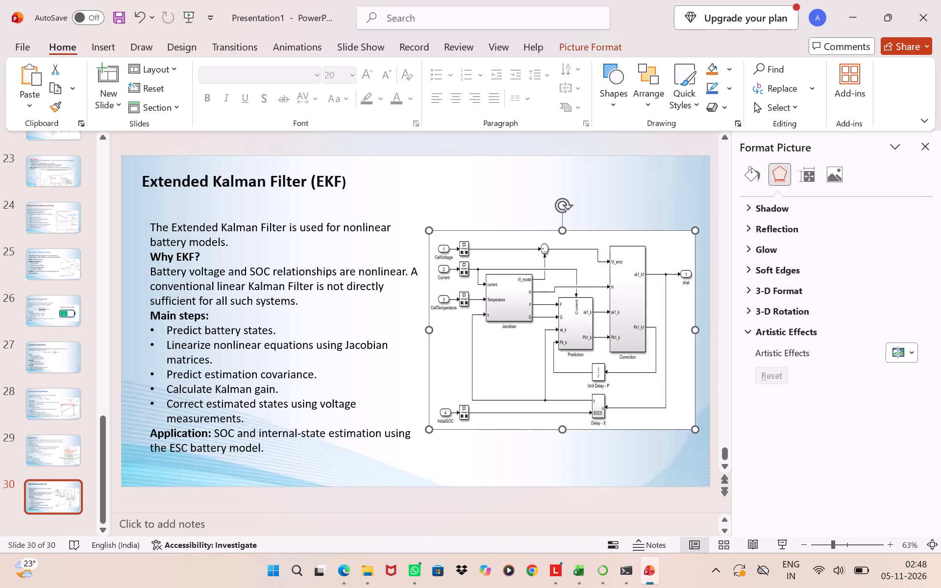
drag(434, 331, 428, 341)
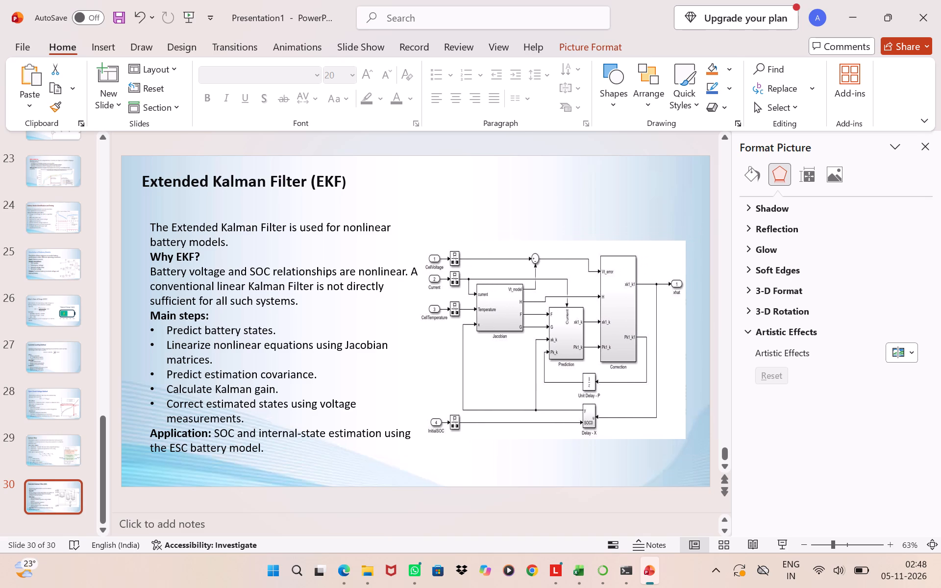
drag(428, 341, 430, 346)
click(532, 184)
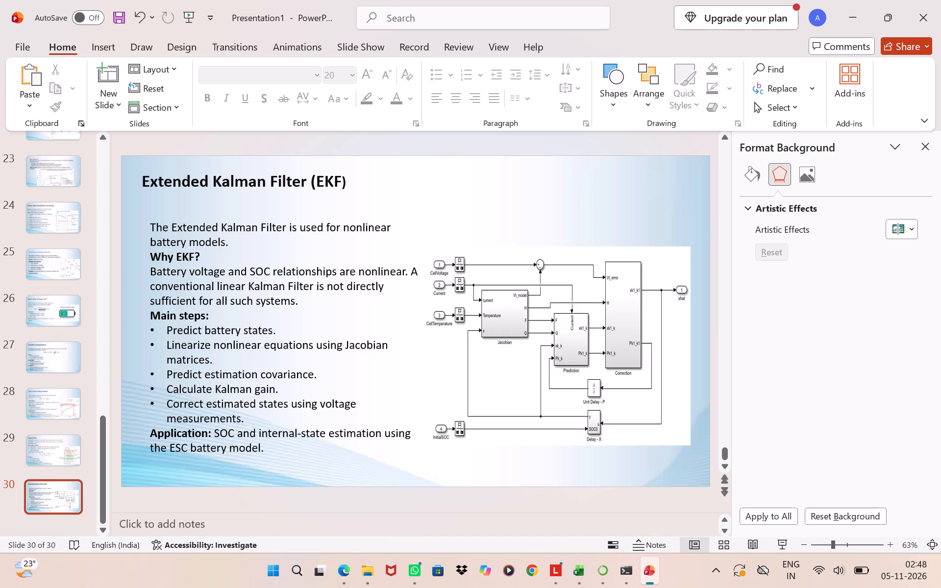
Change the font color of slide 30's "Extended Kalman Filter (EKF)" heading to dark blue-gray.
click(145, 181)
drag(145, 181, 323, 201)
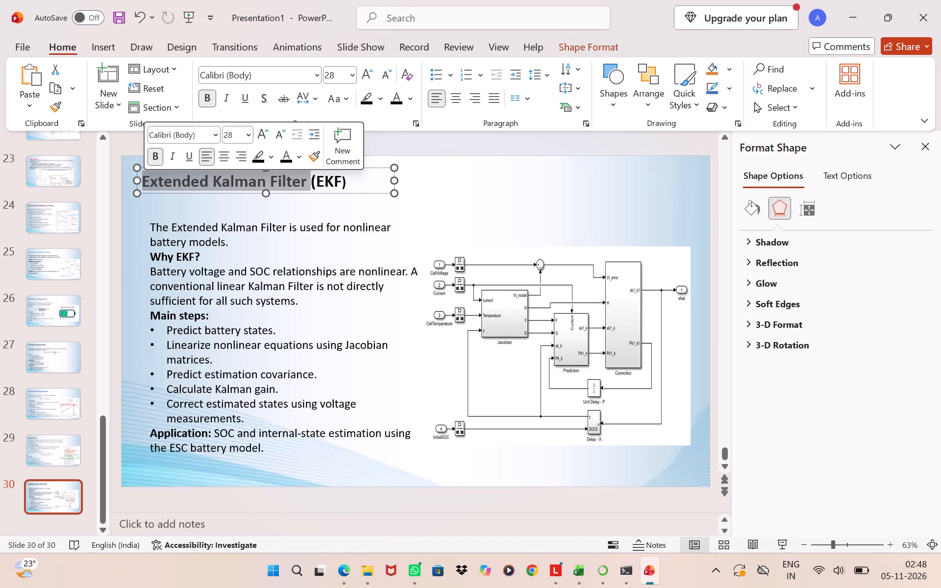
drag(323, 201, 363, 201)
click(407, 97)
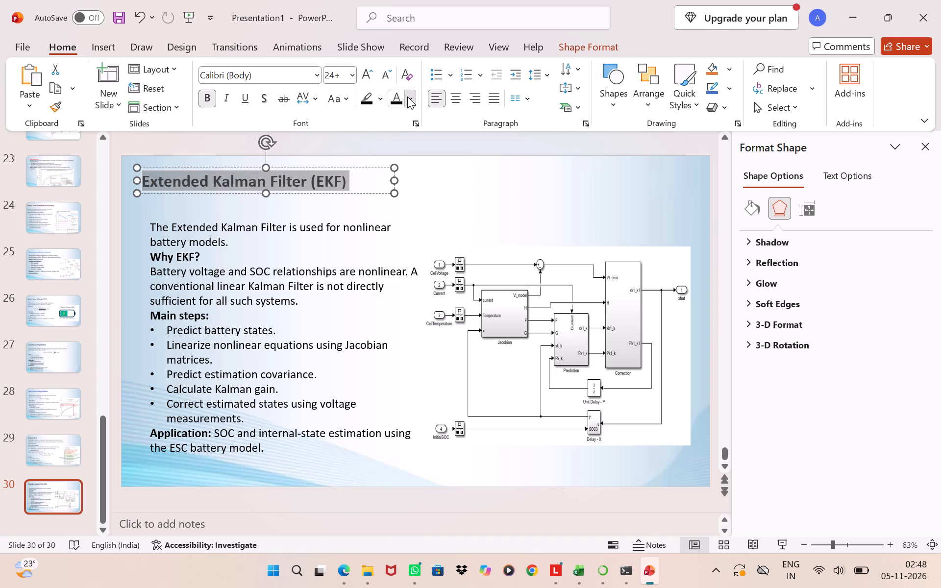
click(460, 169)
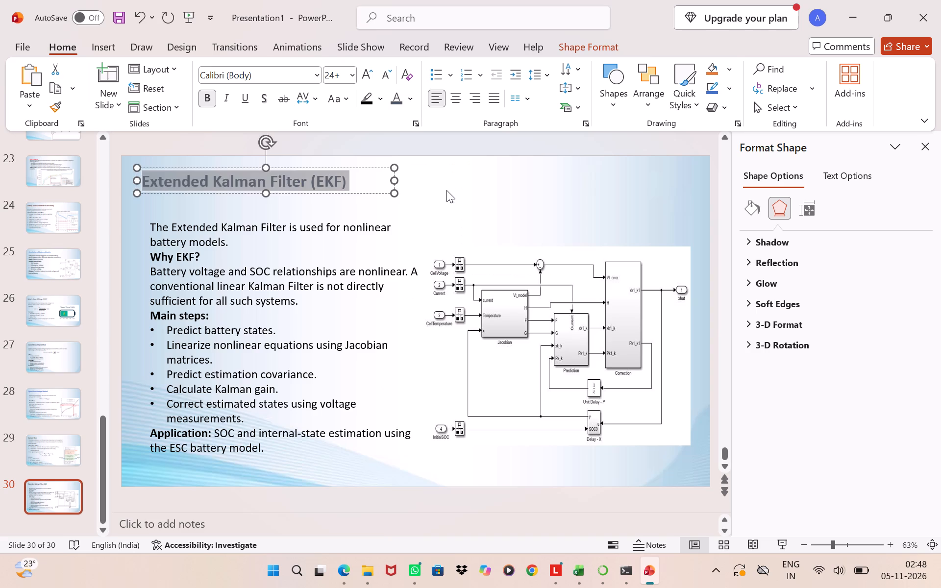
click(446, 190)
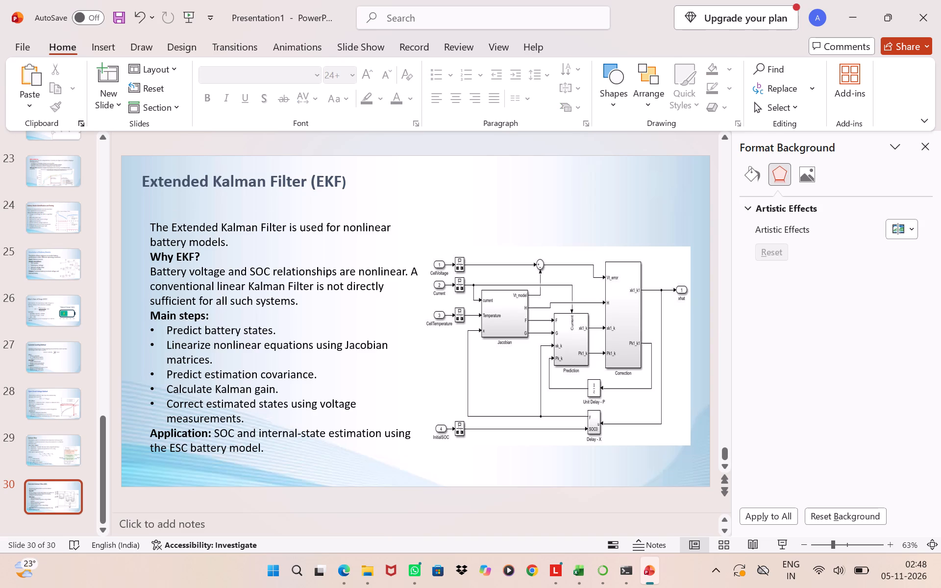
Review the finished slides from 30 back to 23, examining their headings and layout.
click(60, 487)
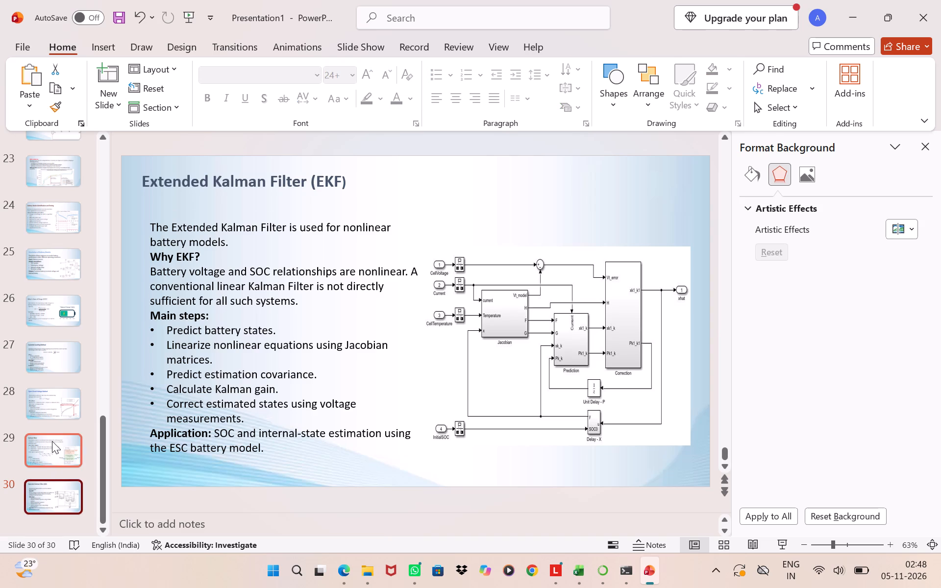
click(52, 441)
click(58, 410)
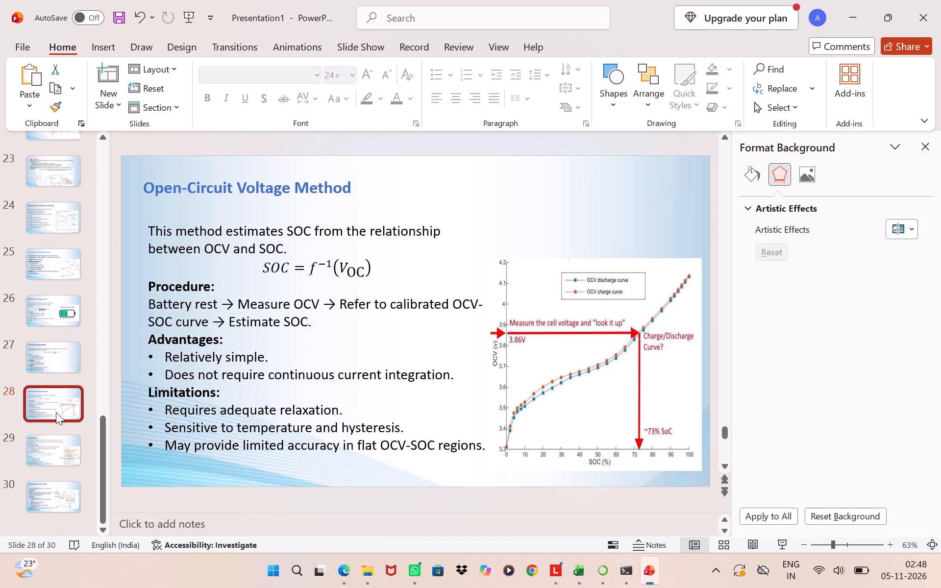
click(52, 354)
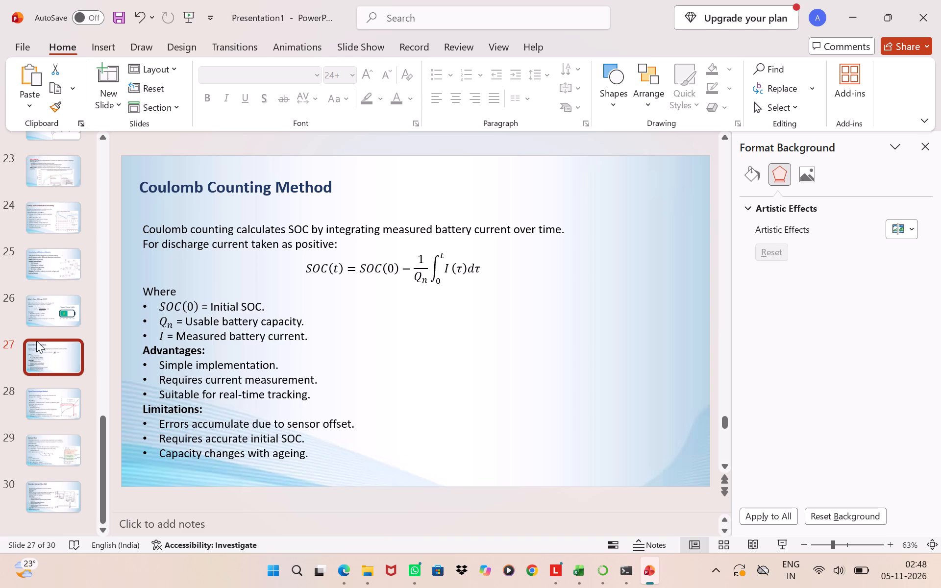
click(42, 303)
click(55, 266)
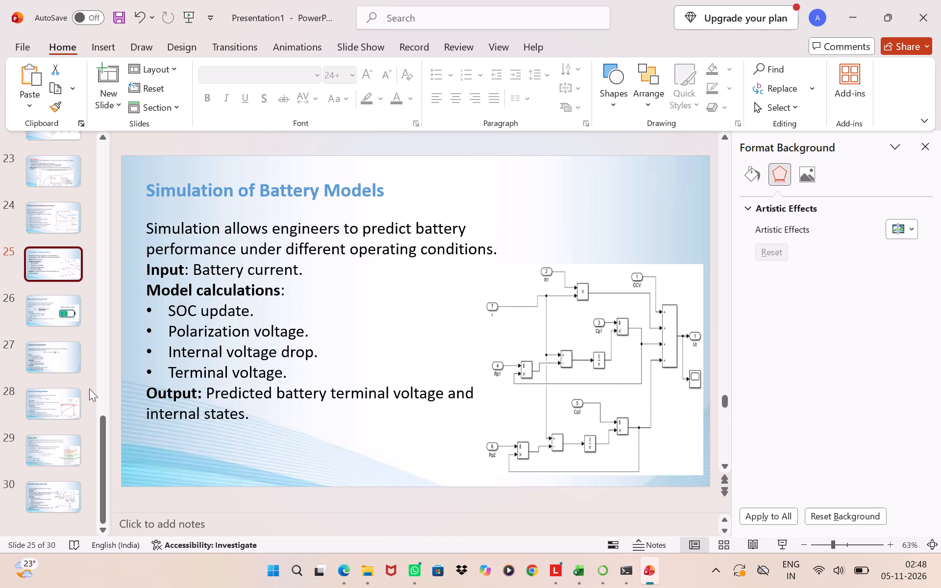
click(47, 221)
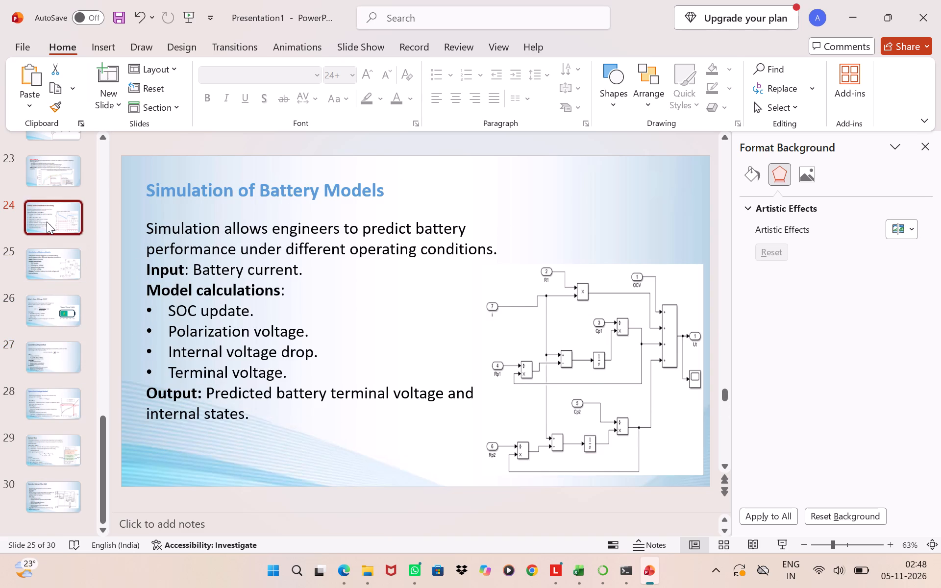
scroll(60, 301, up, 2)
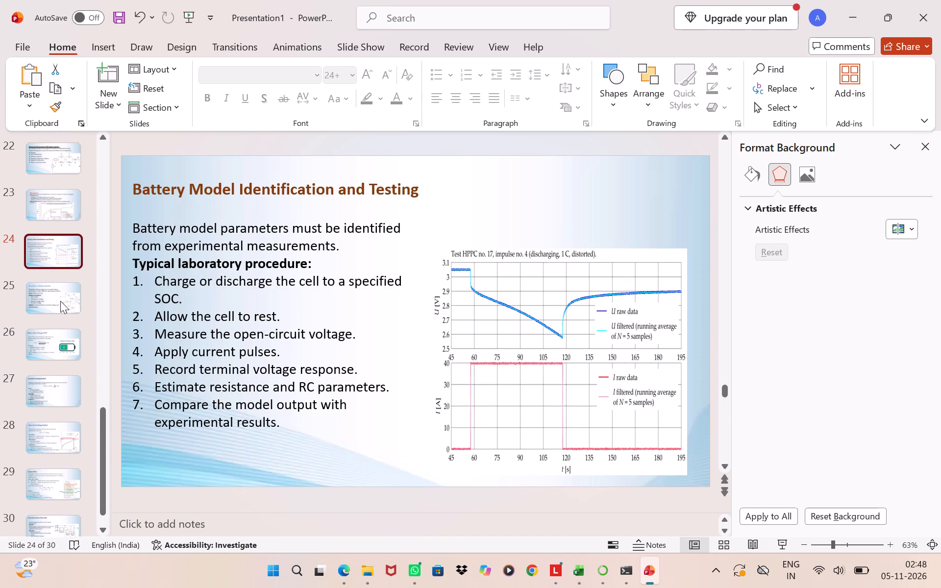
click(58, 213)
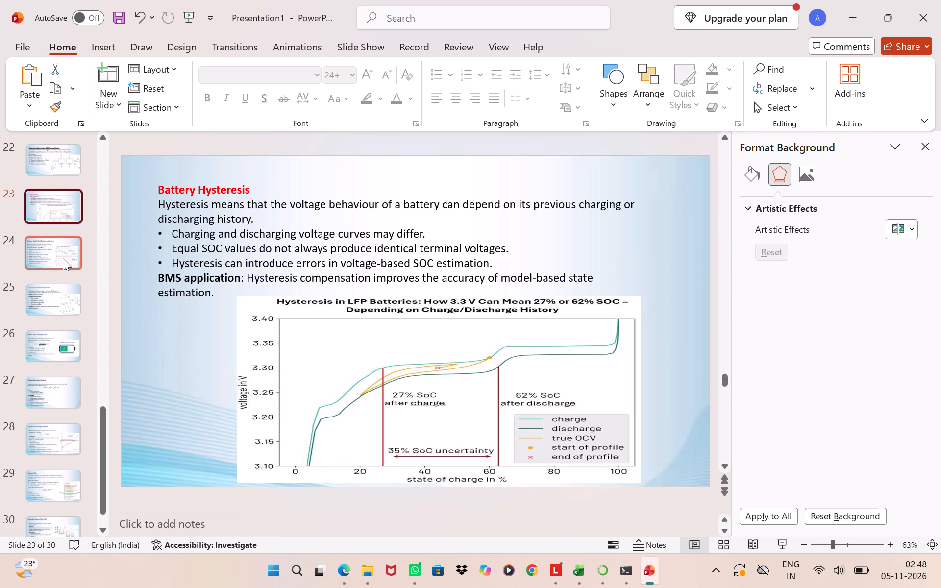
click(63, 258)
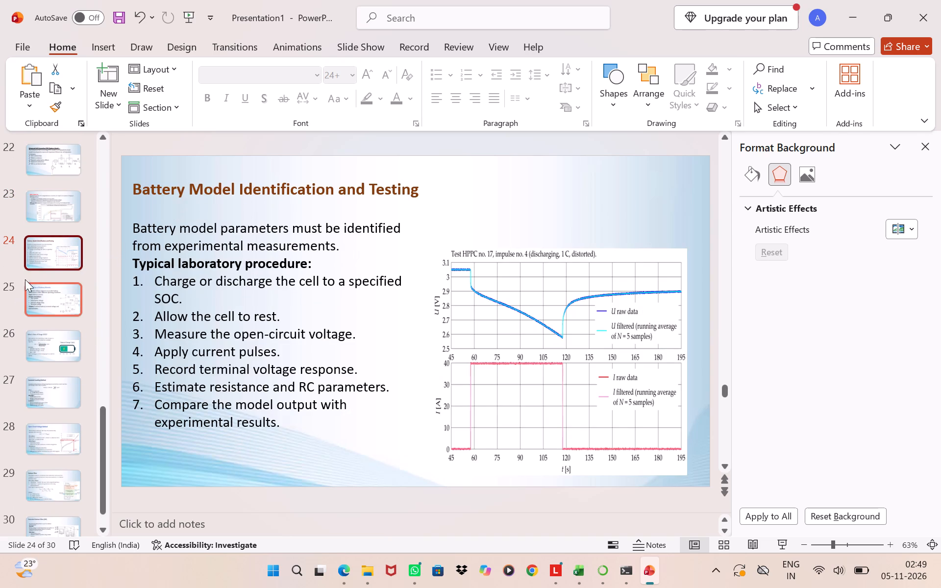
click(53, 213)
click(46, 255)
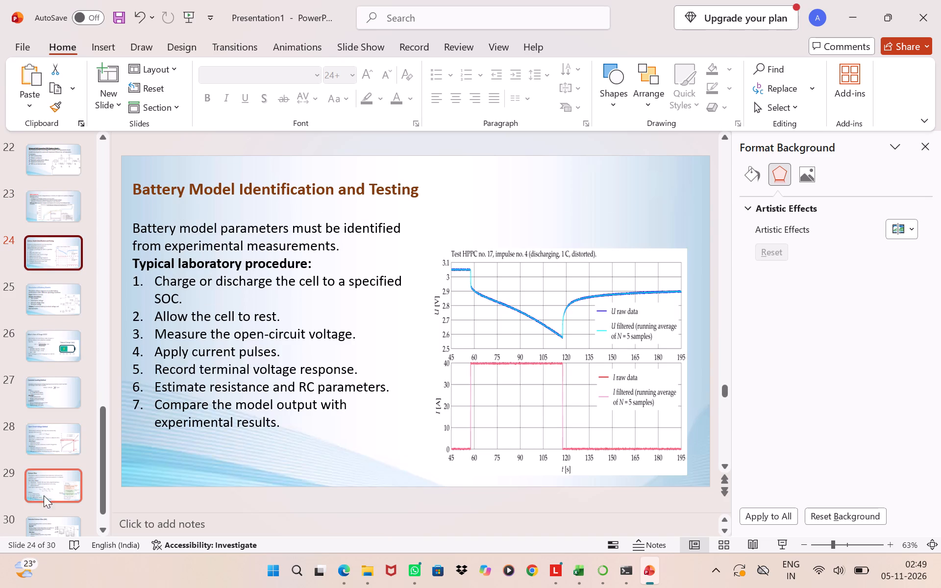
click(52, 194)
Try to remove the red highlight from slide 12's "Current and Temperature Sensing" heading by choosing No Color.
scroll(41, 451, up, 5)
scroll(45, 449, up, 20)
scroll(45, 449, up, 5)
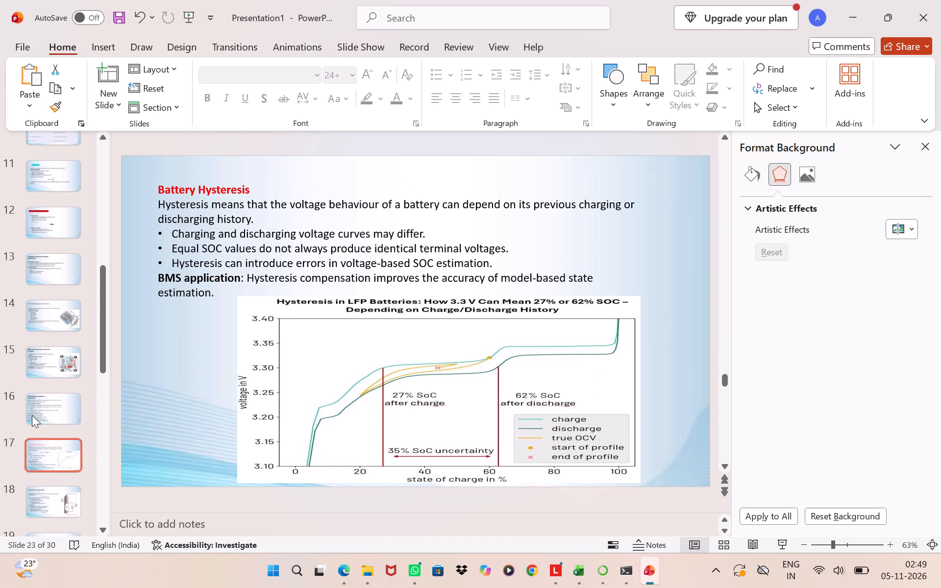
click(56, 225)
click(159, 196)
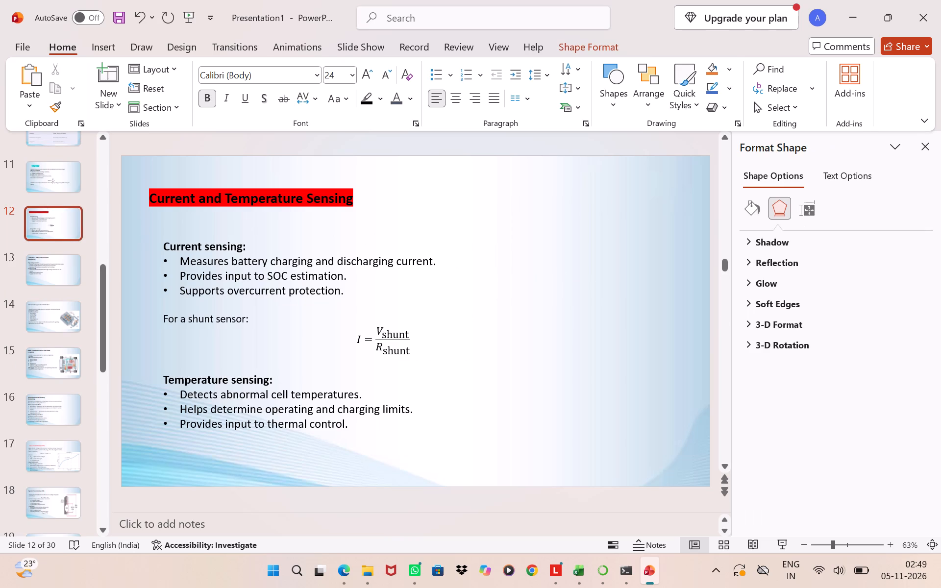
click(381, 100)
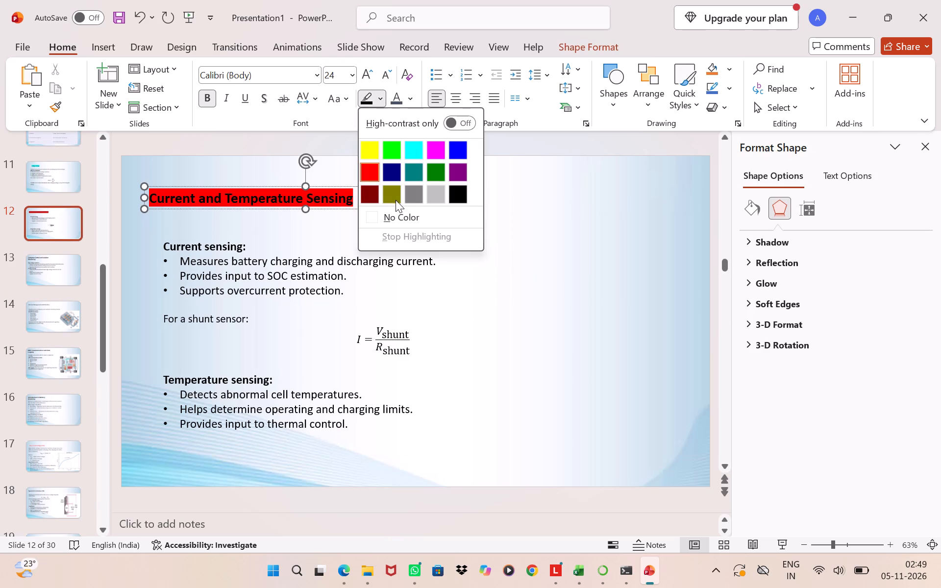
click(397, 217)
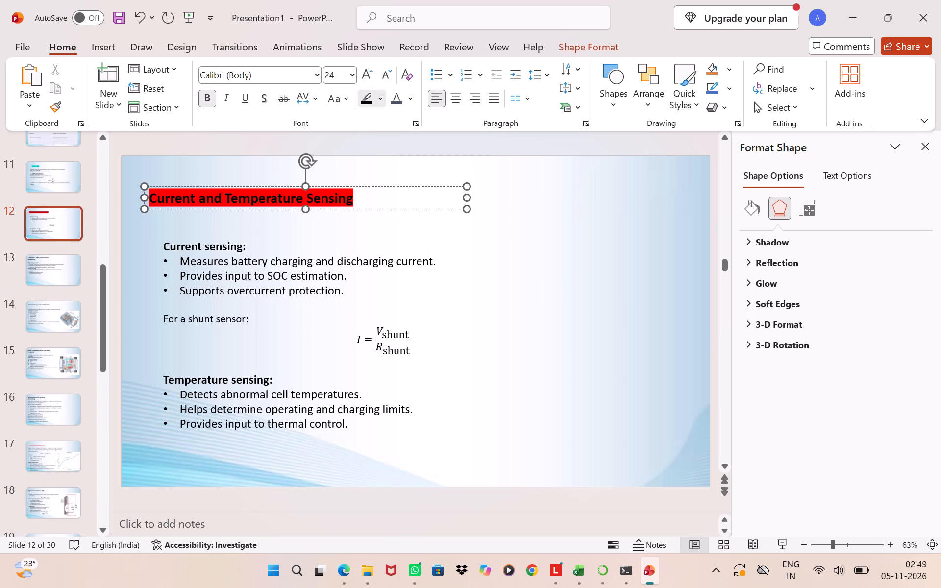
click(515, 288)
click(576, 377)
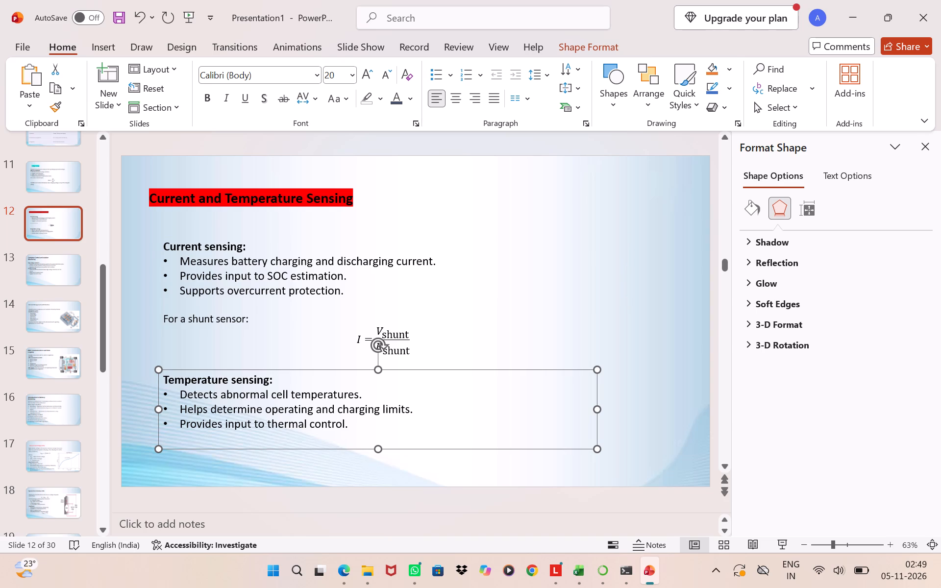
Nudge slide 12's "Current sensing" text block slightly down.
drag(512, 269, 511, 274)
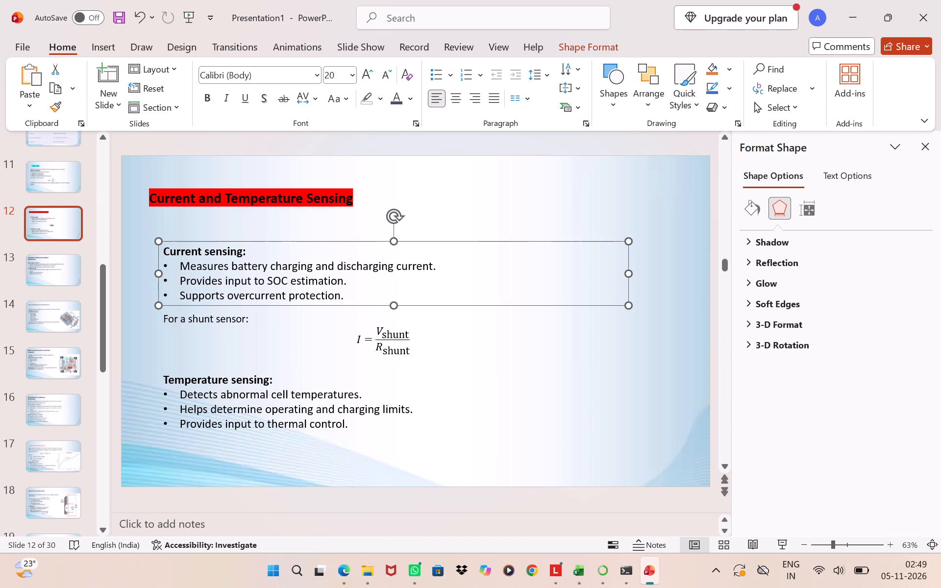
Remove the red highlight from slide 12's "Current and Temperature Sensing" heading by choosing No Color.
drag(151, 197, 350, 190)
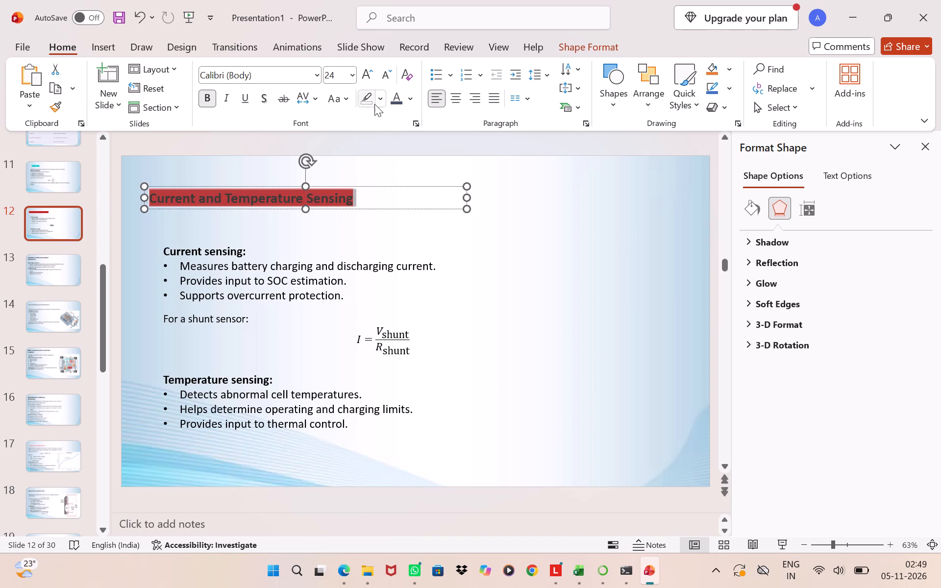
click(382, 95)
click(368, 217)
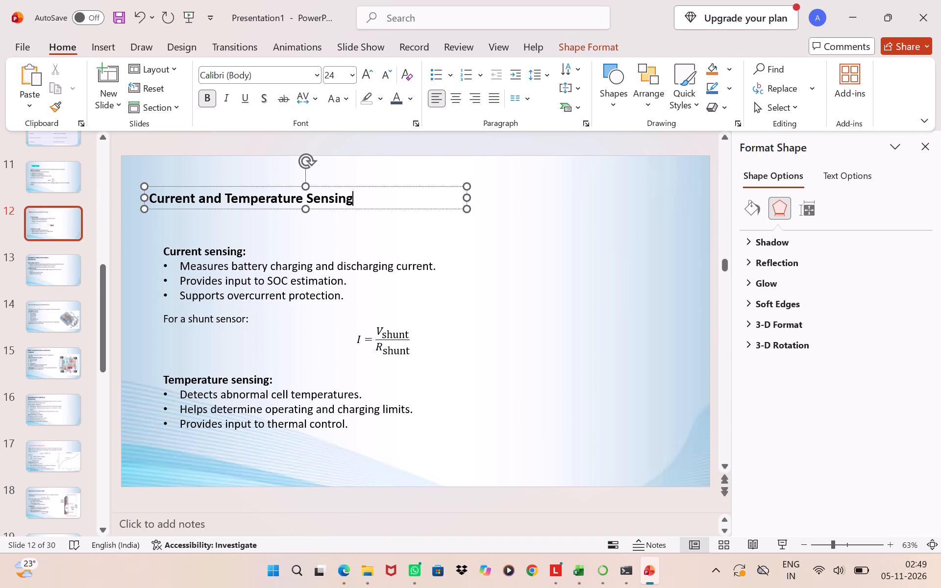
Change the "Current and Temperature Sensing" heading's font color to dark blue and its font size to 28.
click(411, 97)
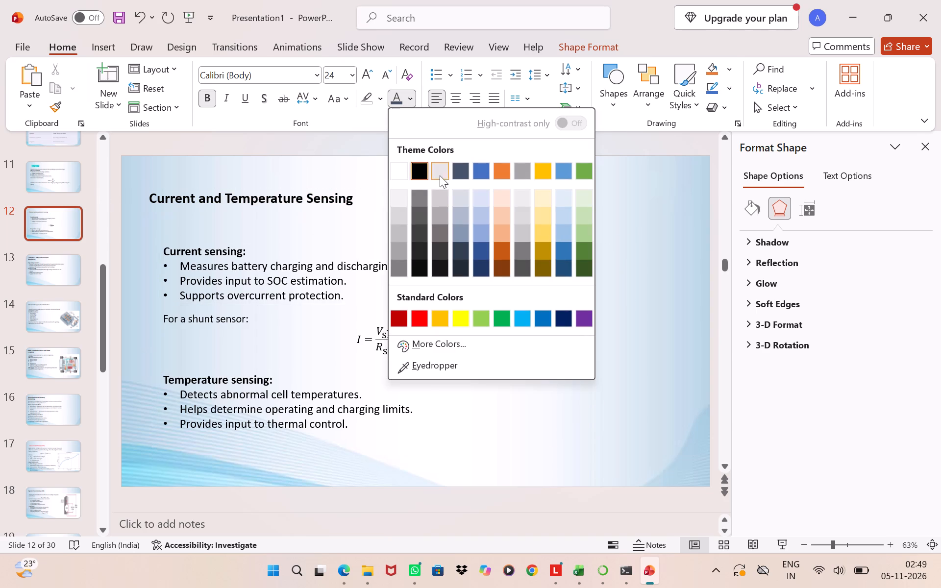
click(504, 267)
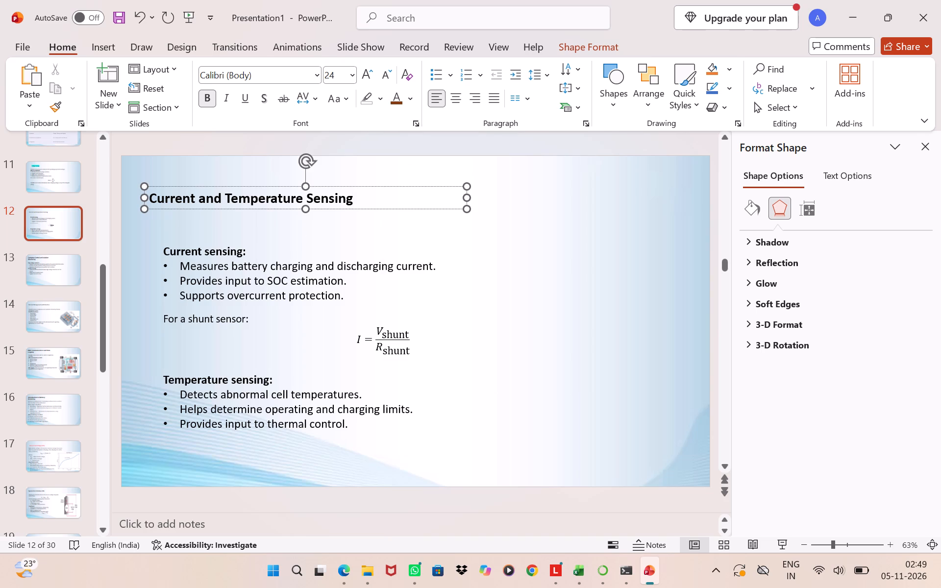
drag(149, 196, 366, 196)
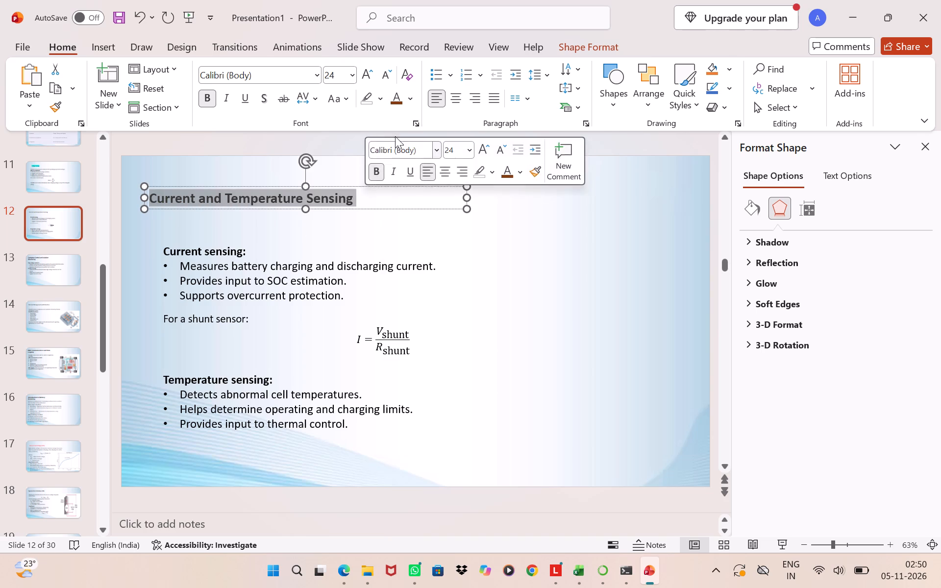
click(408, 100)
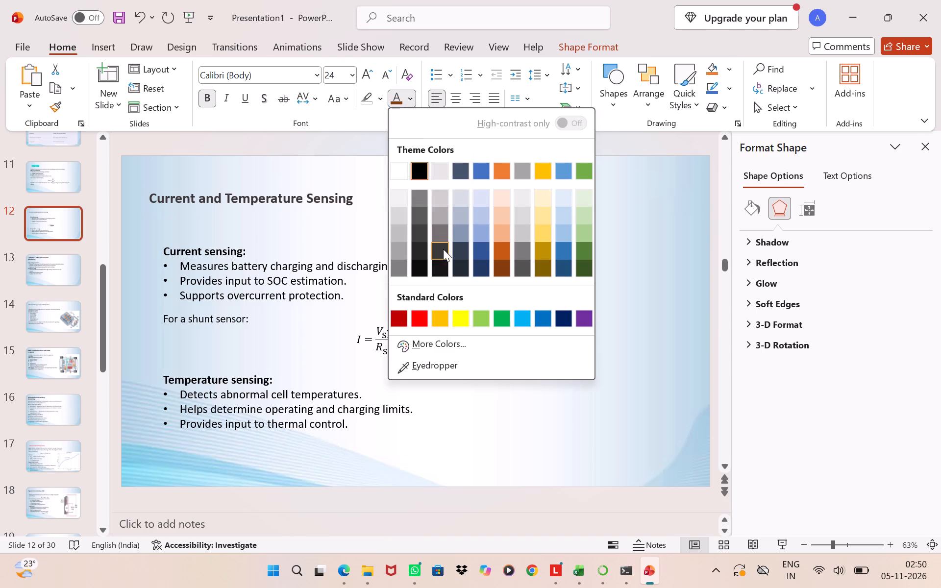
click(482, 256)
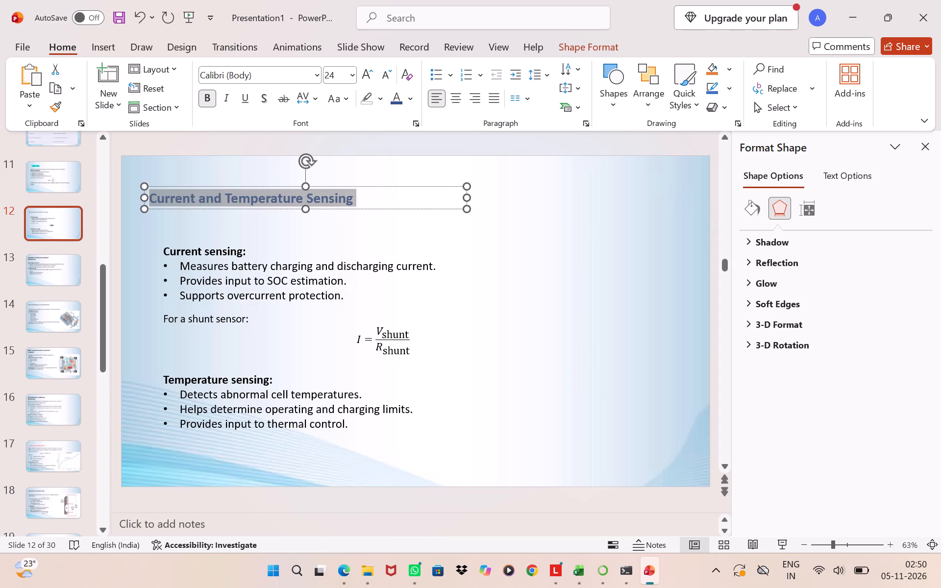
click(352, 75)
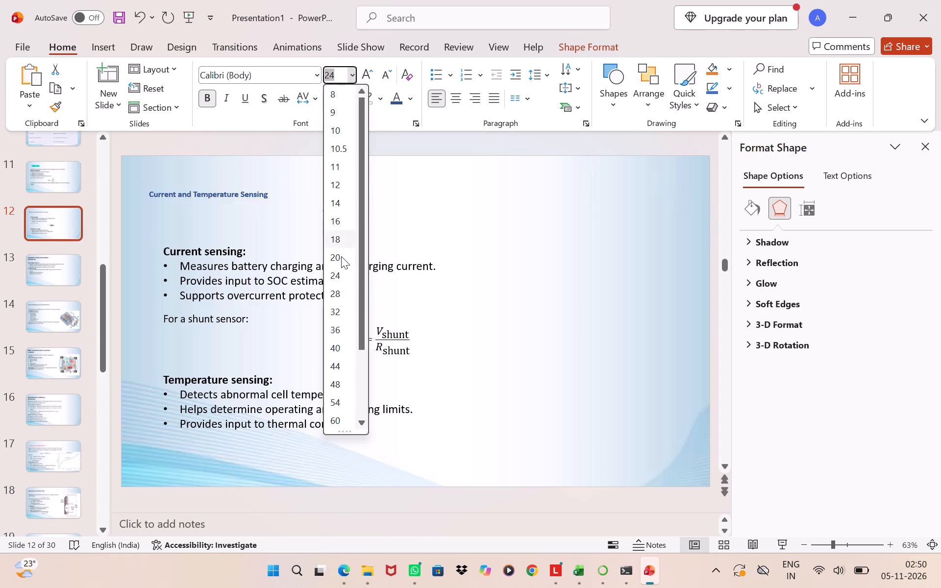
click(341, 296)
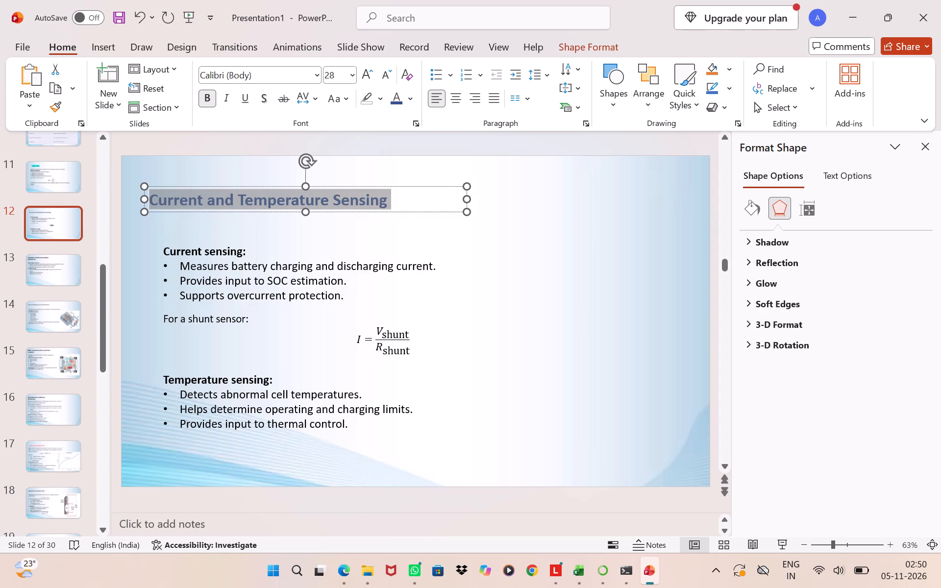
Set slide 12's "Current sensing" block to font size 24 and move it up to just beneath the heading.
drag(166, 251, 220, 429)
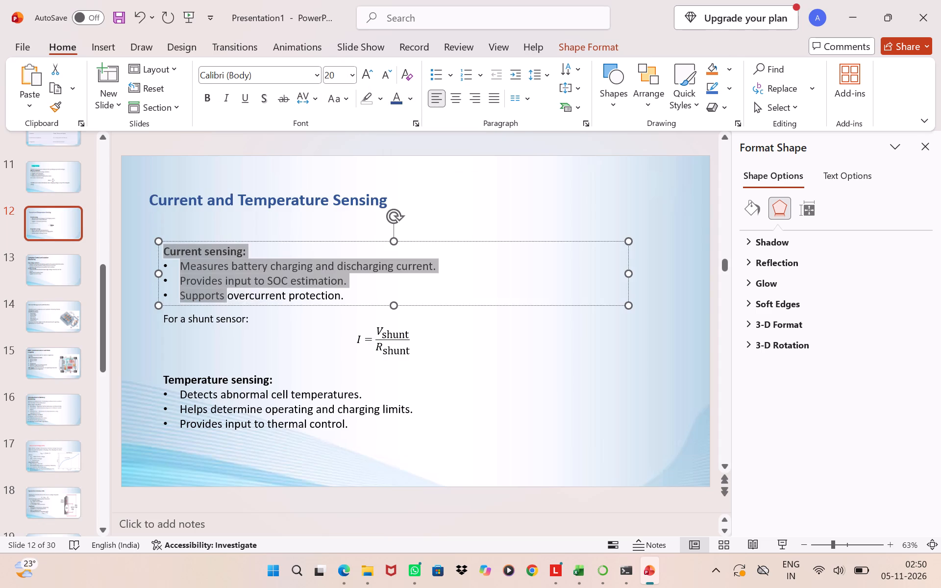
drag(220, 429, 589, 406)
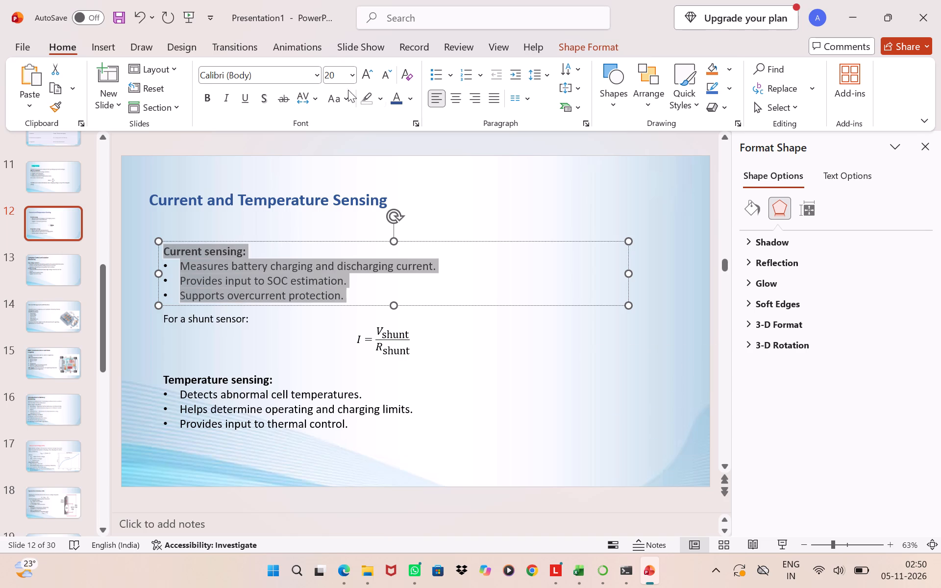
click(352, 76)
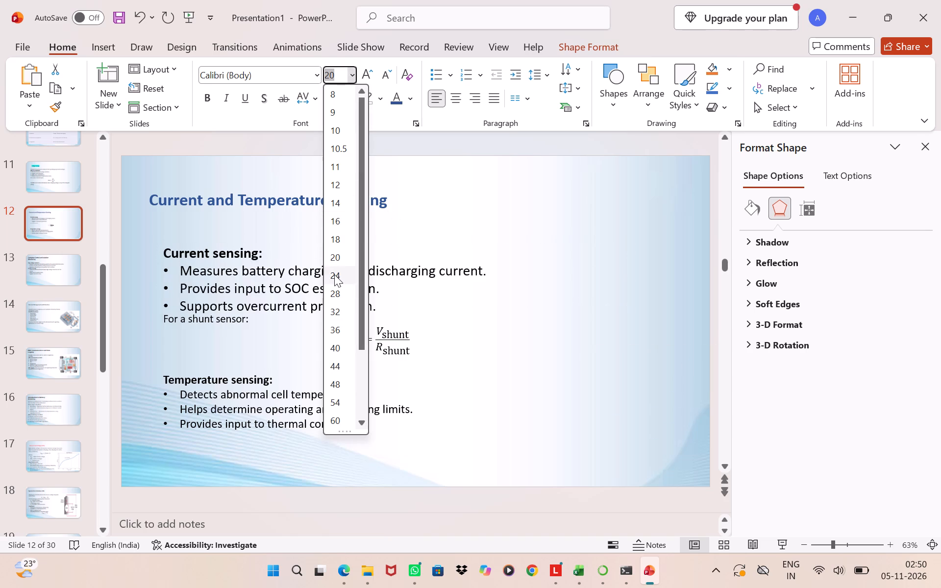
click(334, 274)
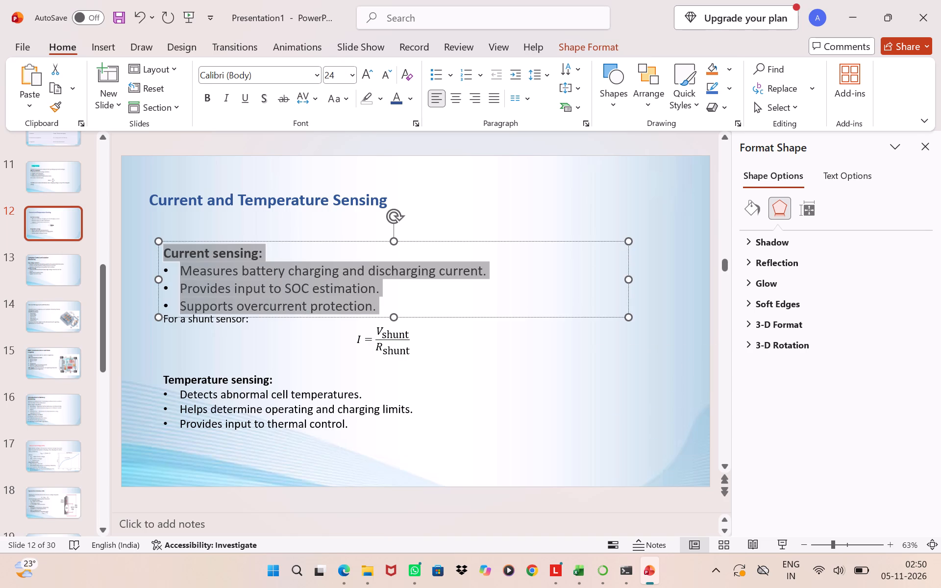
click(166, 316)
drag(168, 316, 165, 294)
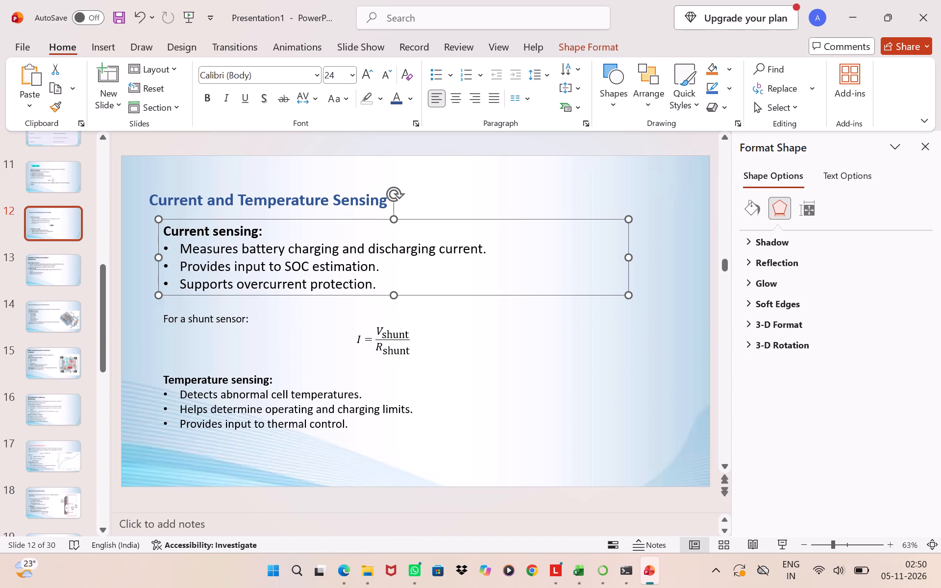
Set the "For a shunt sensor" line and its equation on slide 12 to font size 24.
drag(168, 318, 413, 367)
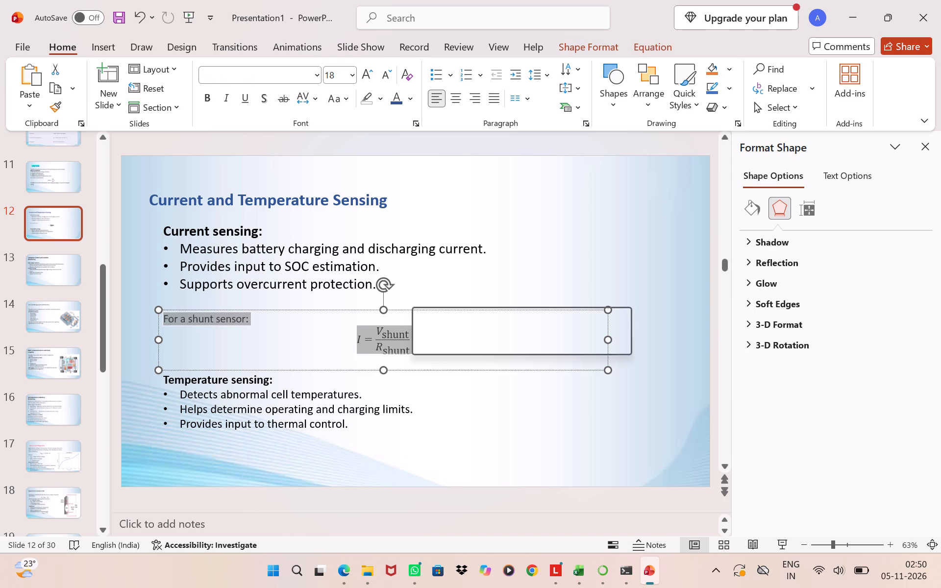
click(353, 72)
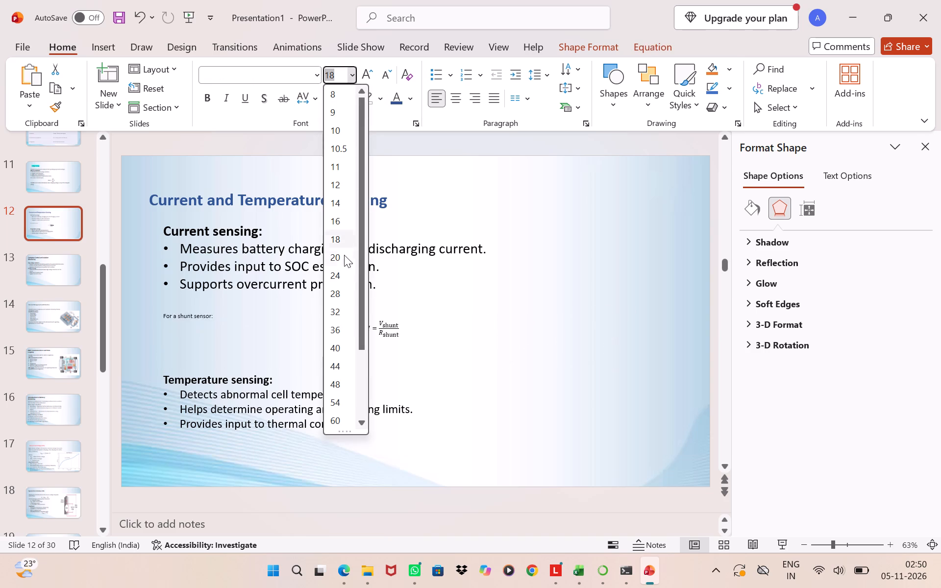
click(338, 274)
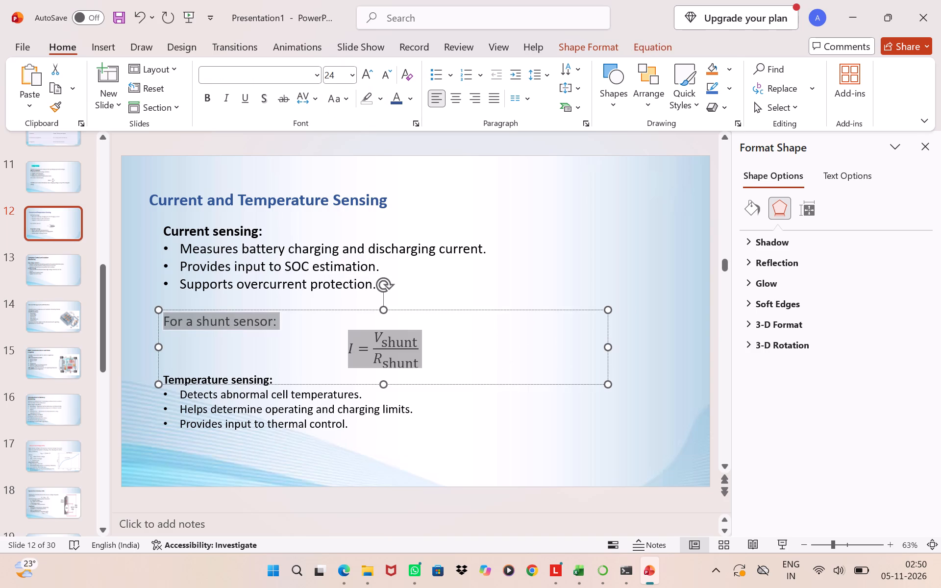
Set slide 12's "Temperature sensing" heading and bullets to font size 24.
drag(164, 376, 339, 432)
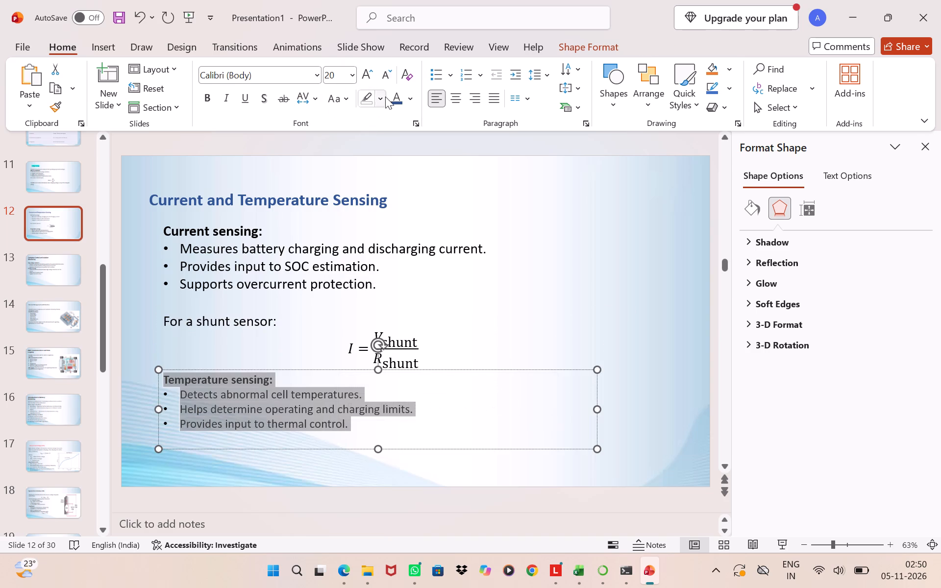
click(350, 75)
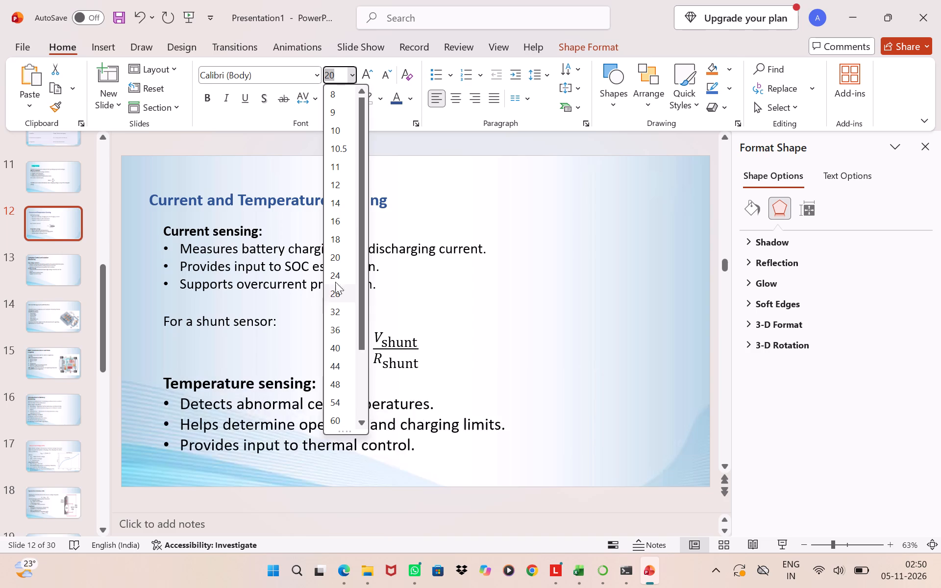
click(338, 276)
click(558, 222)
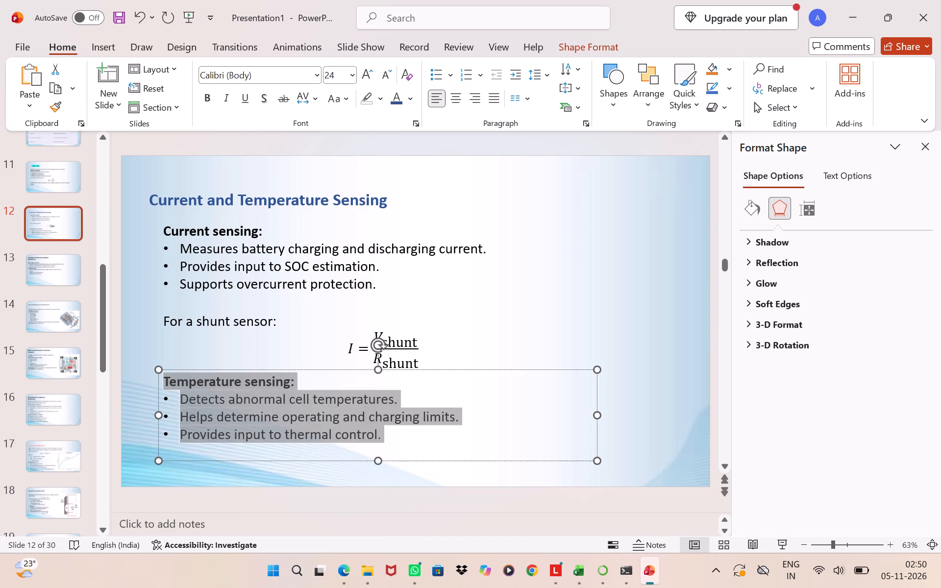
Set all of slide 13's body text, from "High-voltage contactors" to the last isolation sensing bullet, to font size 24.
click(46, 261)
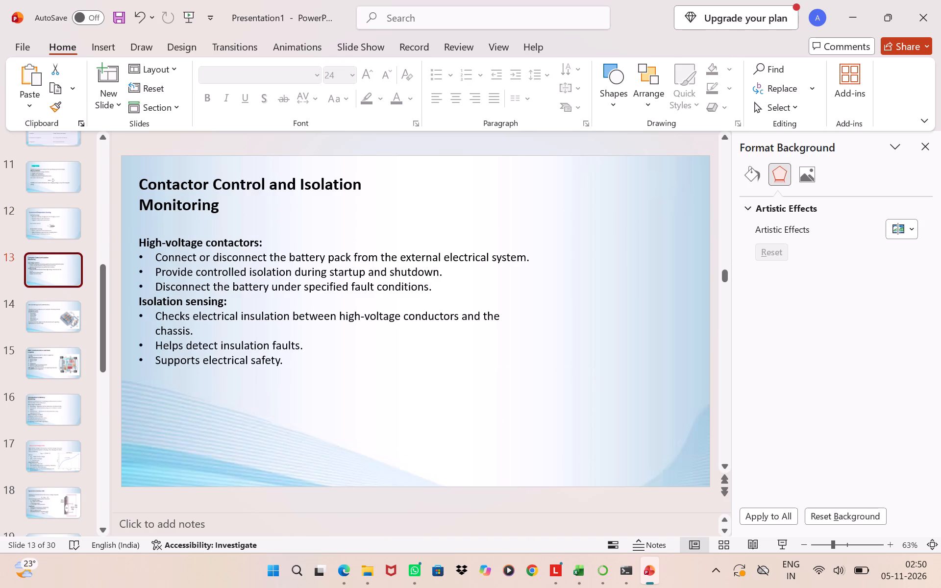
click(147, 185)
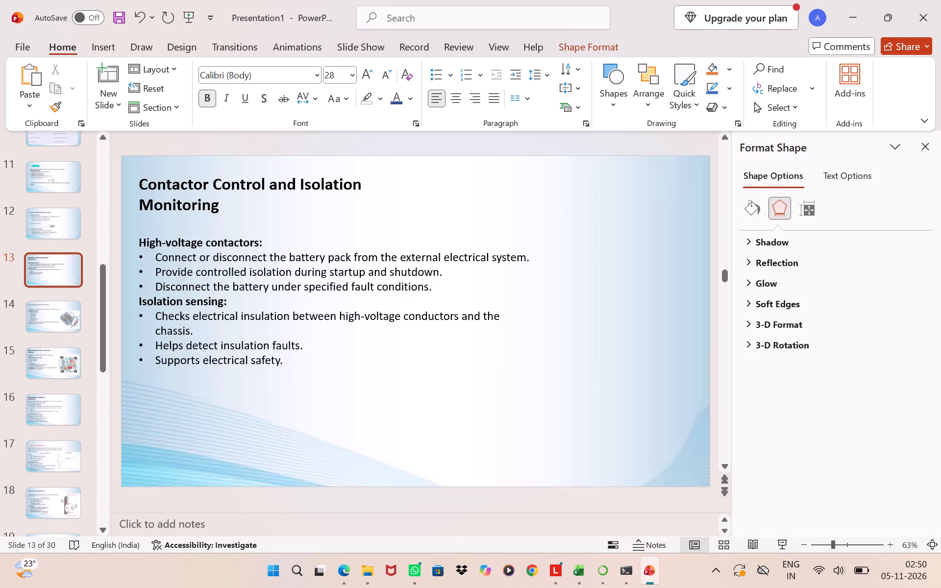
click(145, 244)
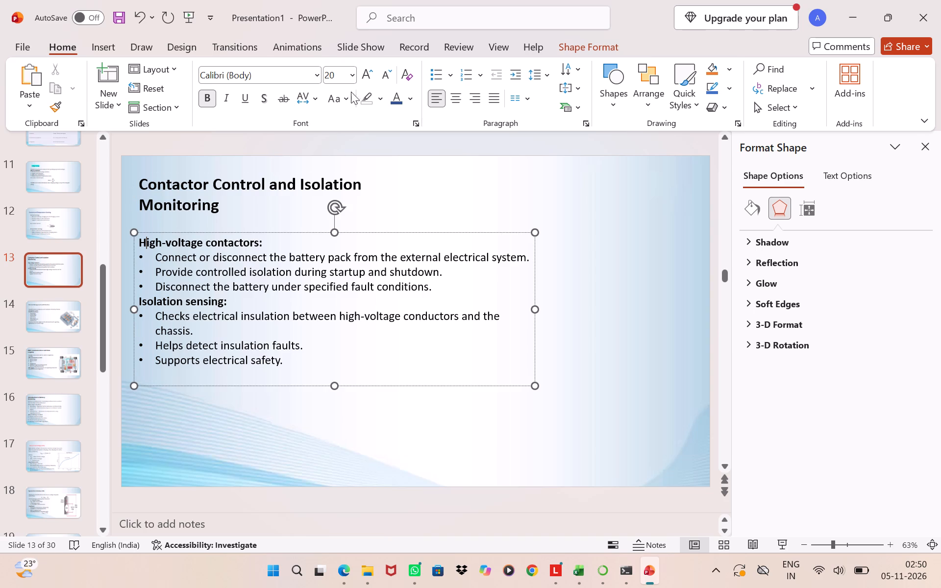
click(138, 242)
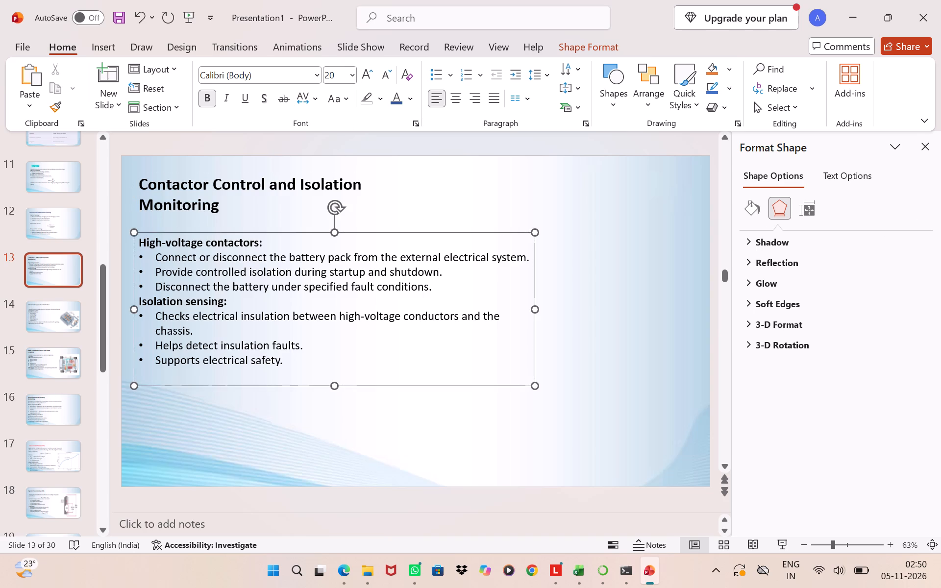
click(140, 242)
drag(140, 242, 311, 369)
click(357, 76)
click(354, 75)
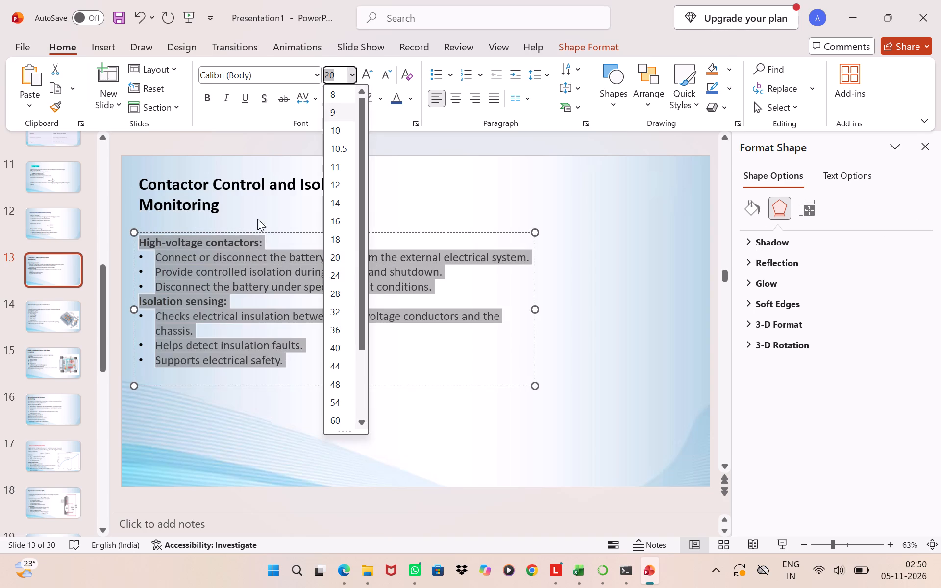
click(331, 278)
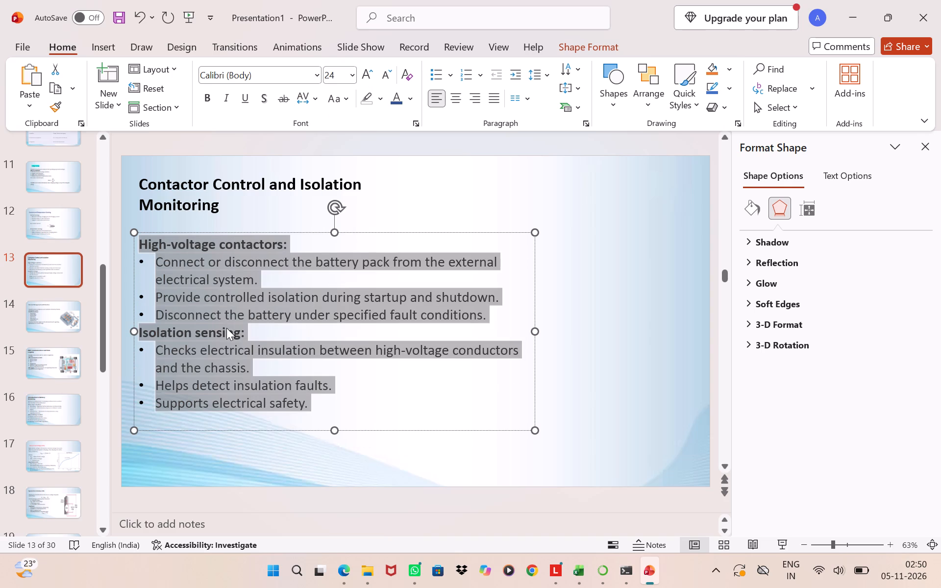
click(548, 180)
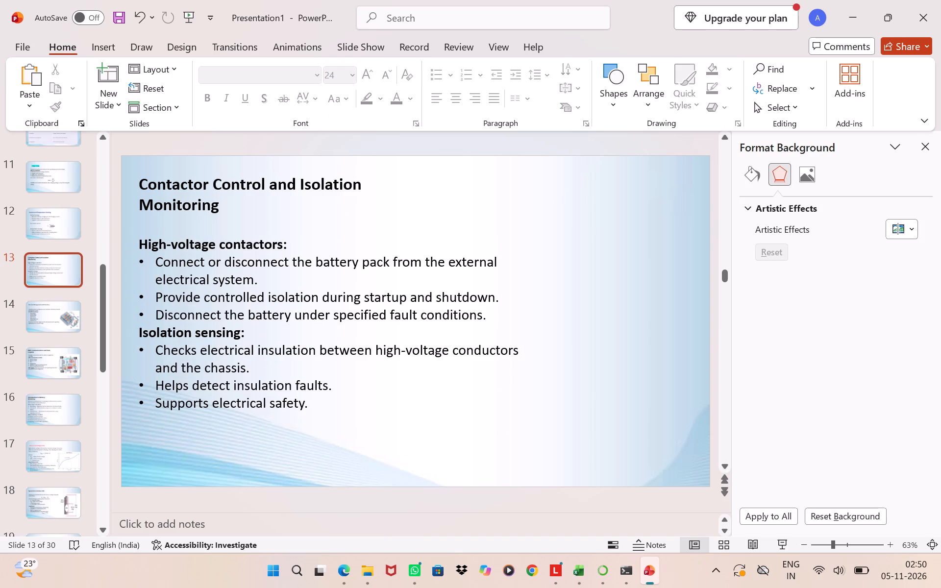
Change the font color of slide 13's "Contactor Control and Isolation Monitoring" heading to orange, keeping it bold.
drag(142, 183, 275, 211)
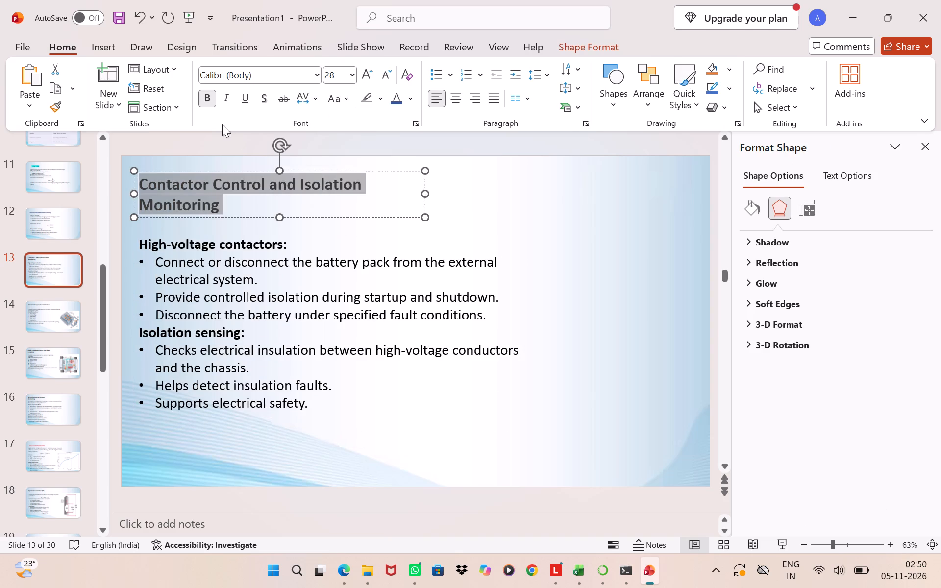
click(204, 97)
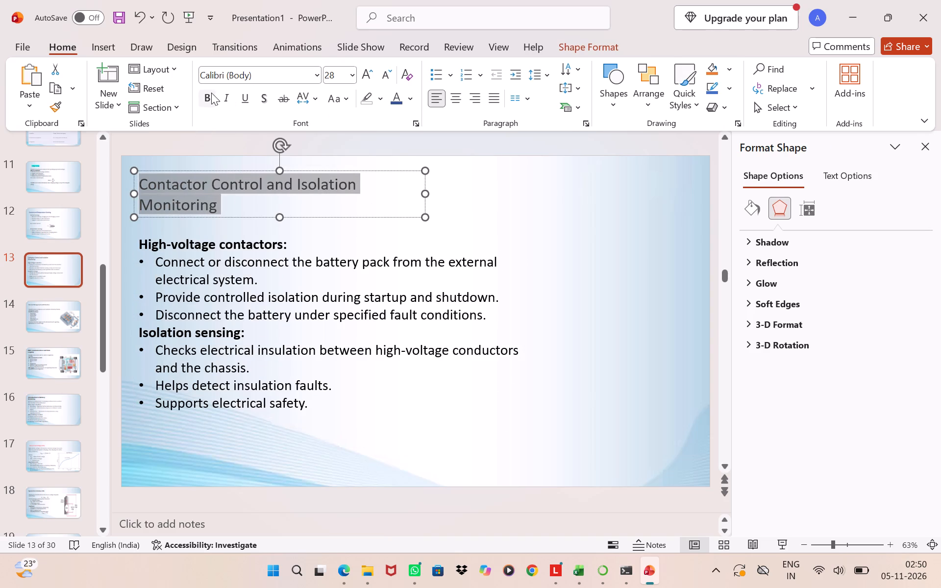
click(211, 93)
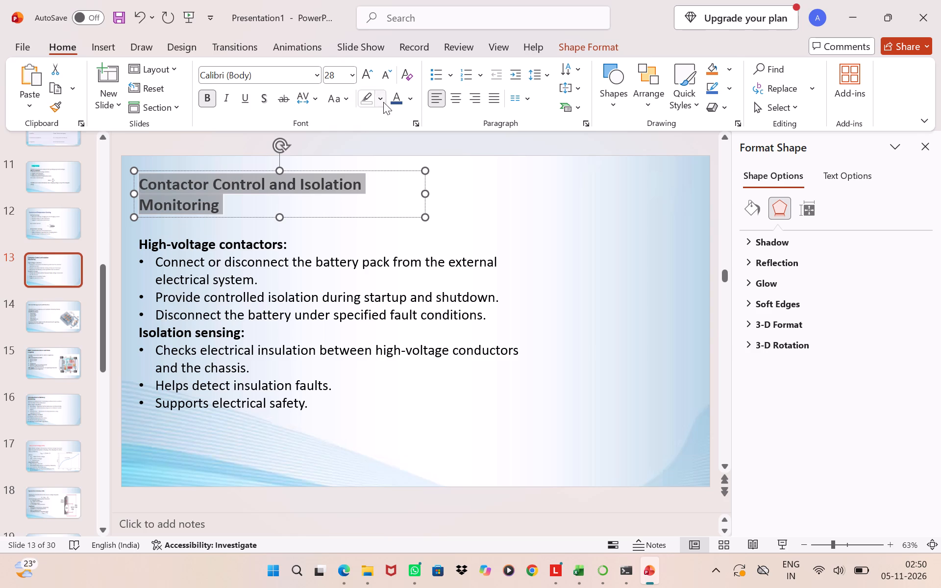
click(409, 97)
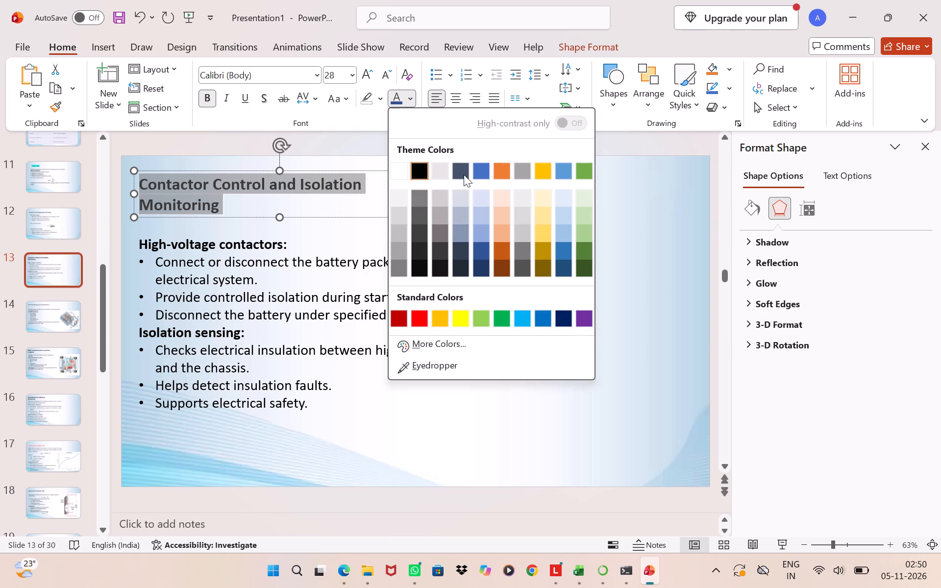
click(498, 172)
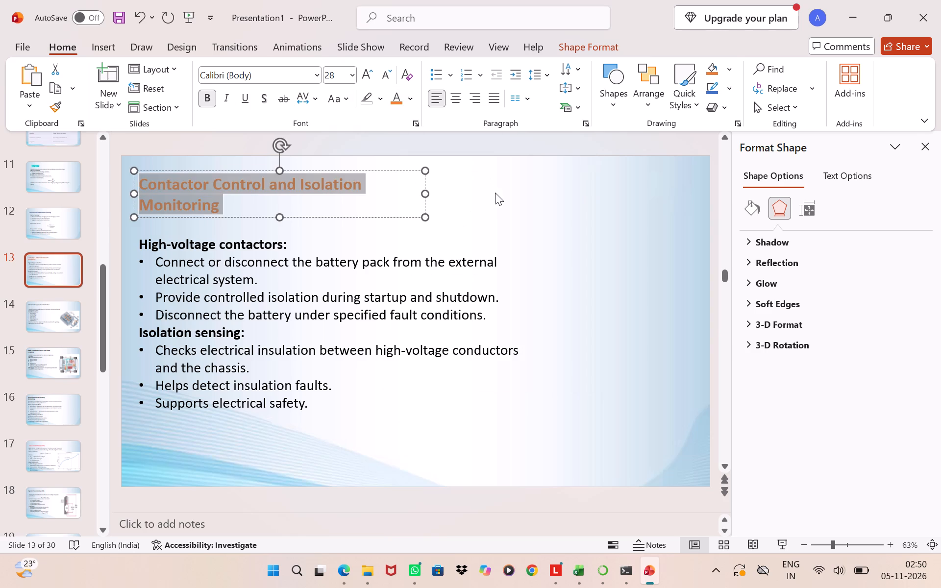
click(496, 192)
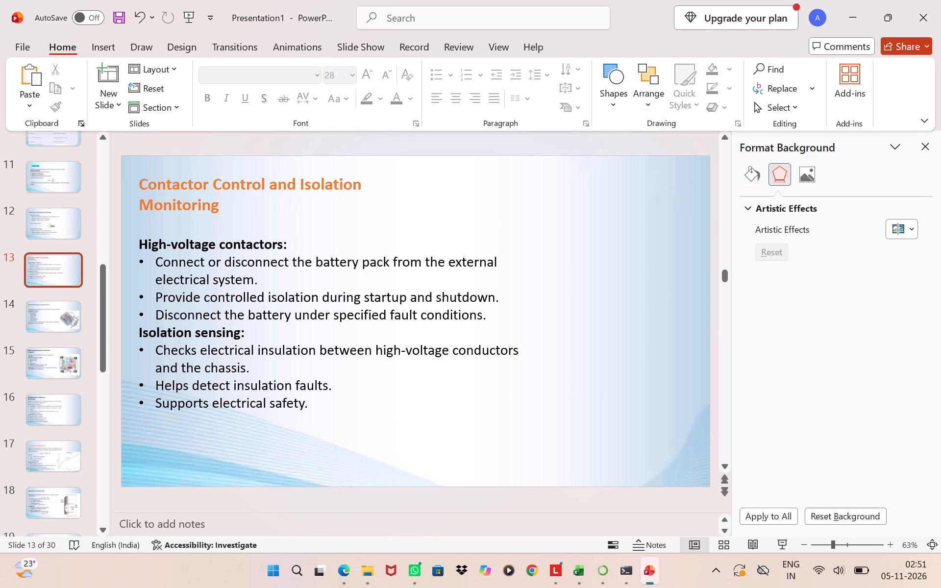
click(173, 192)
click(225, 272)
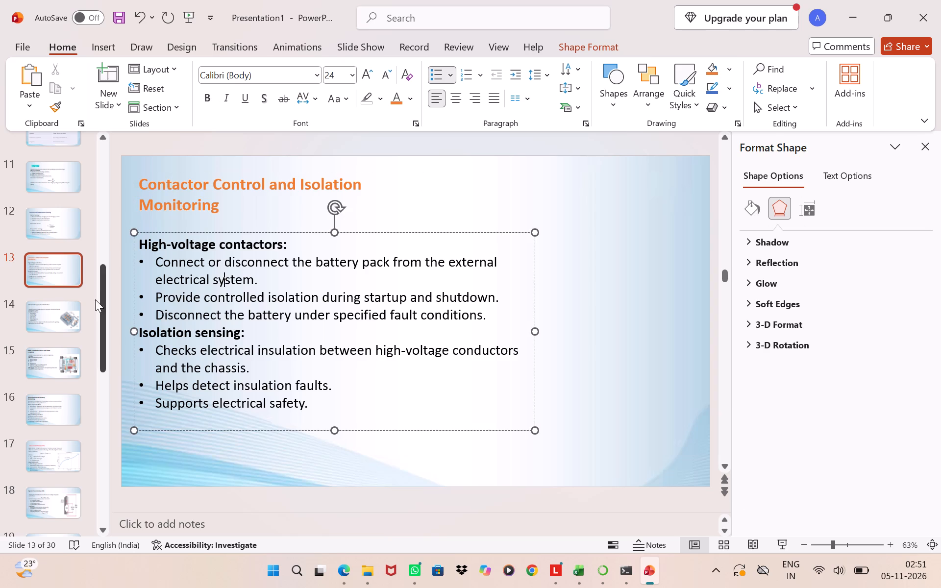
Set all of slide 14's body text to font size 24 and narrow its text box to clear the battery picture.
click(41, 231)
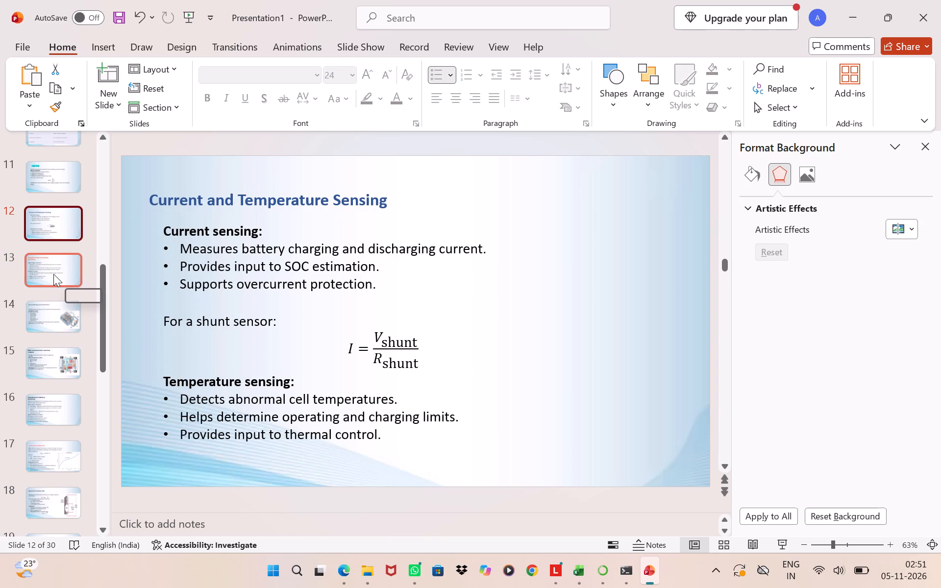
click(47, 266)
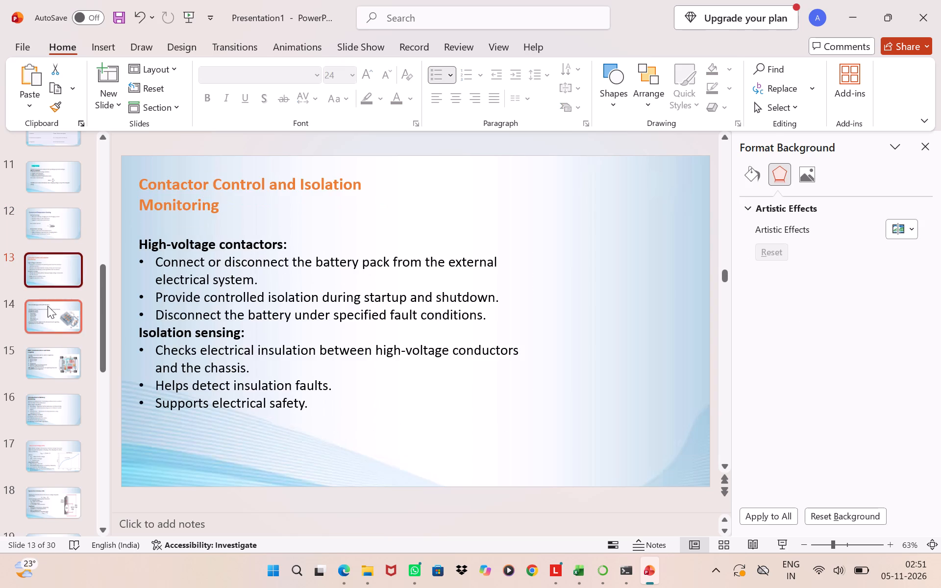
click(48, 306)
click(189, 269)
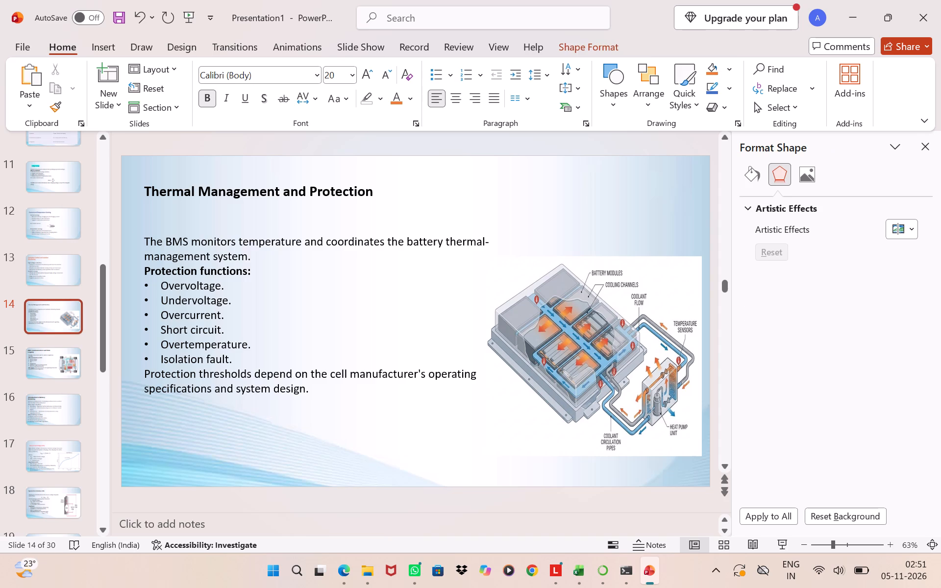
click(147, 242)
drag(147, 242, 161, 245)
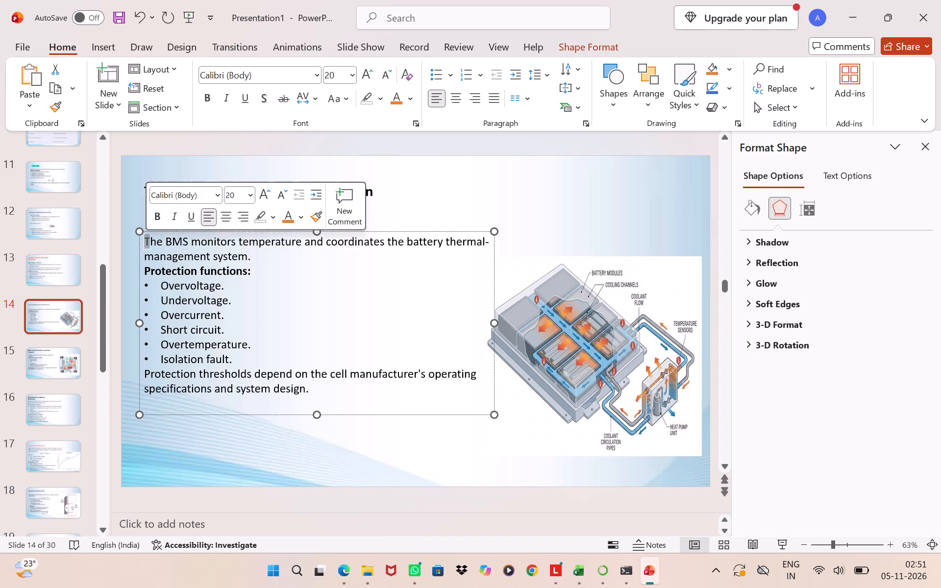
drag(161, 245, 305, 400)
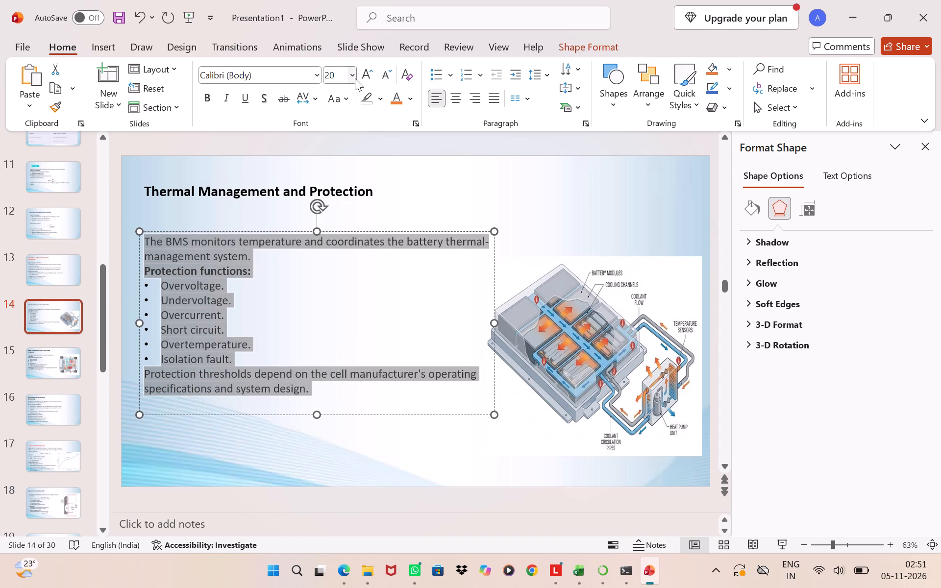
click(355, 78)
click(338, 275)
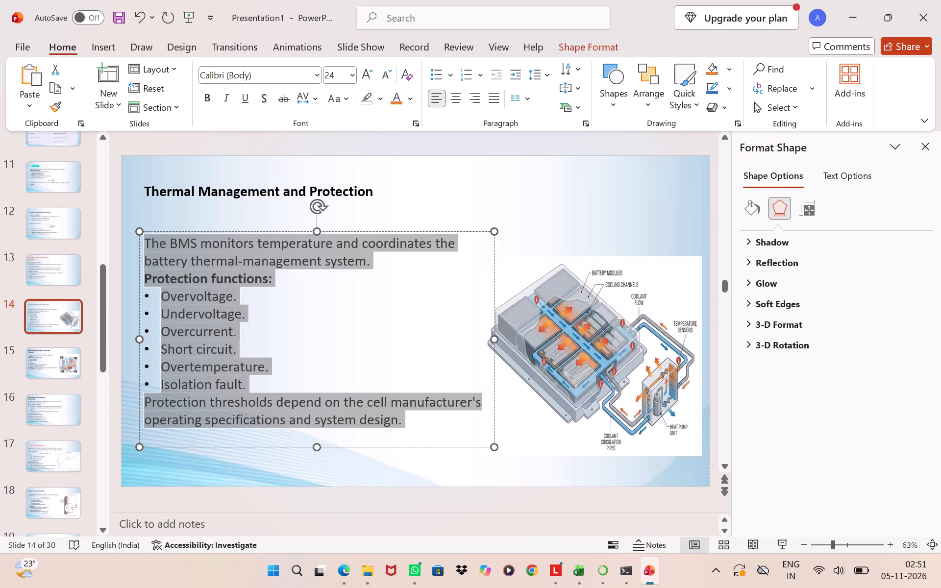
drag(495, 448, 448, 470)
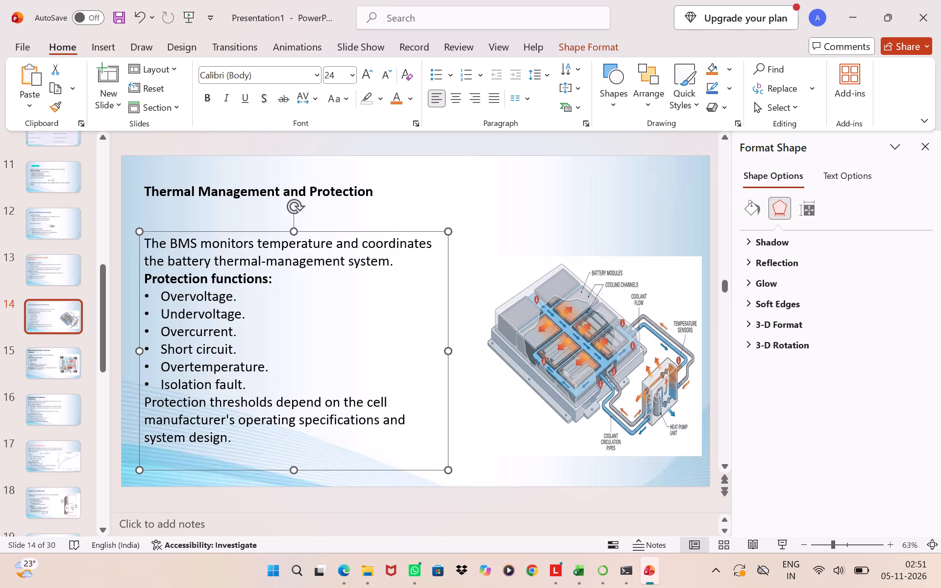
Set the word "Thermal" in slide 14's heading to font size 28.
click(159, 198)
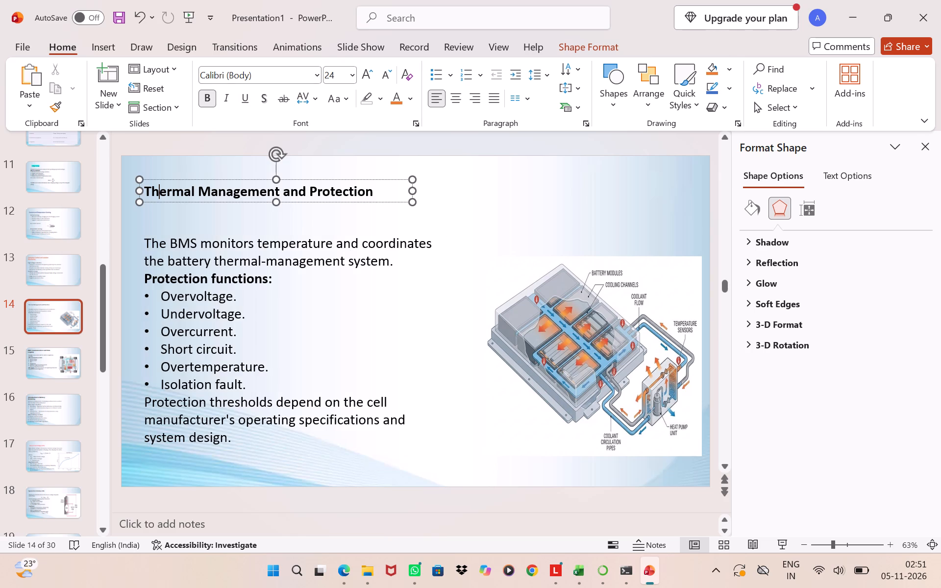
click(351, 74)
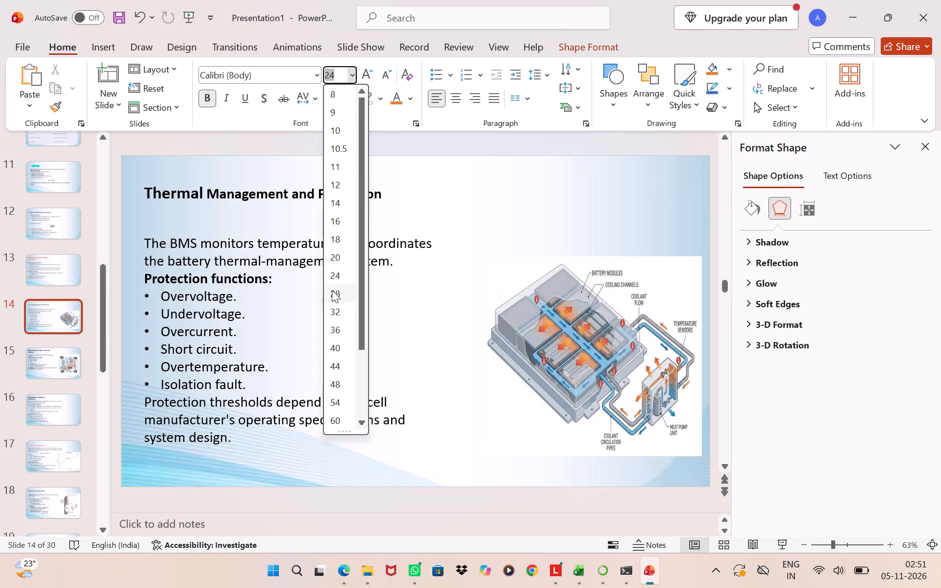
click(332, 290)
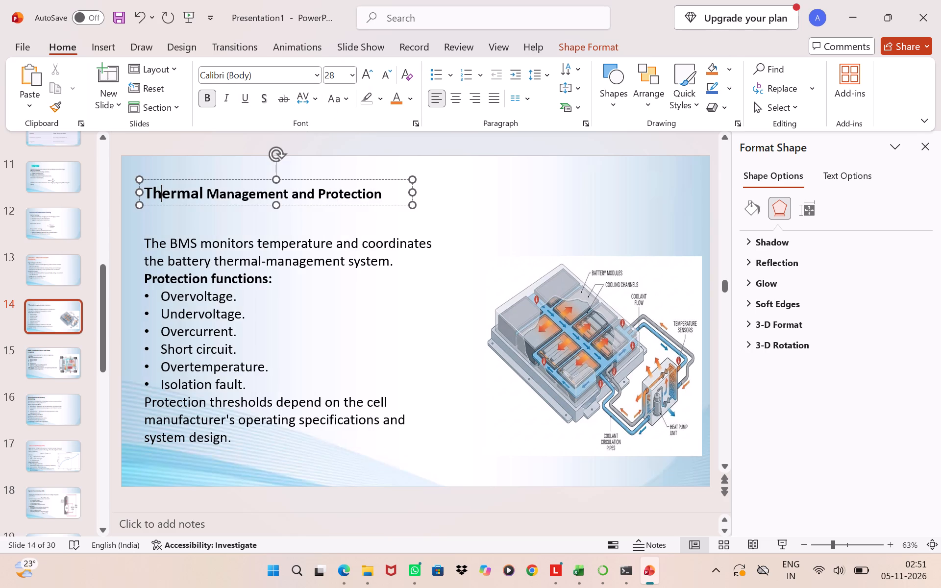
Change the font color of slide 14's whole "Thermal Management and Protection" heading to the darkest orange theme shade.
click(147, 193)
drag(147, 193, 317, 205)
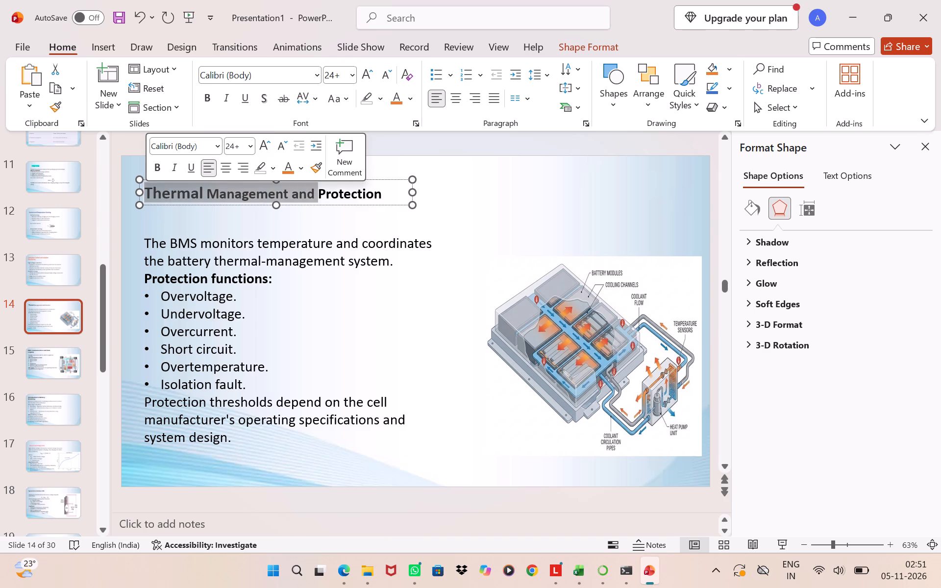
drag(317, 205, 371, 200)
click(409, 98)
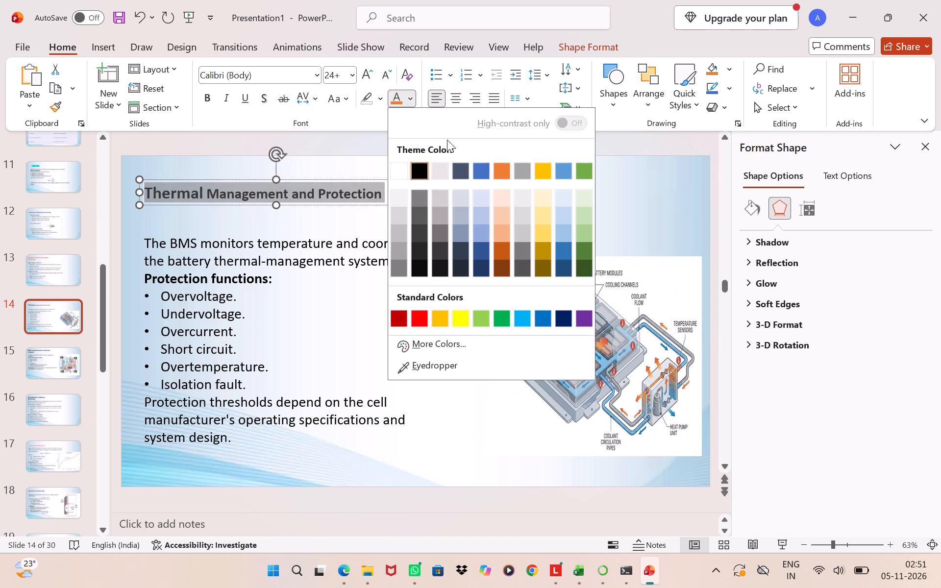
click(505, 267)
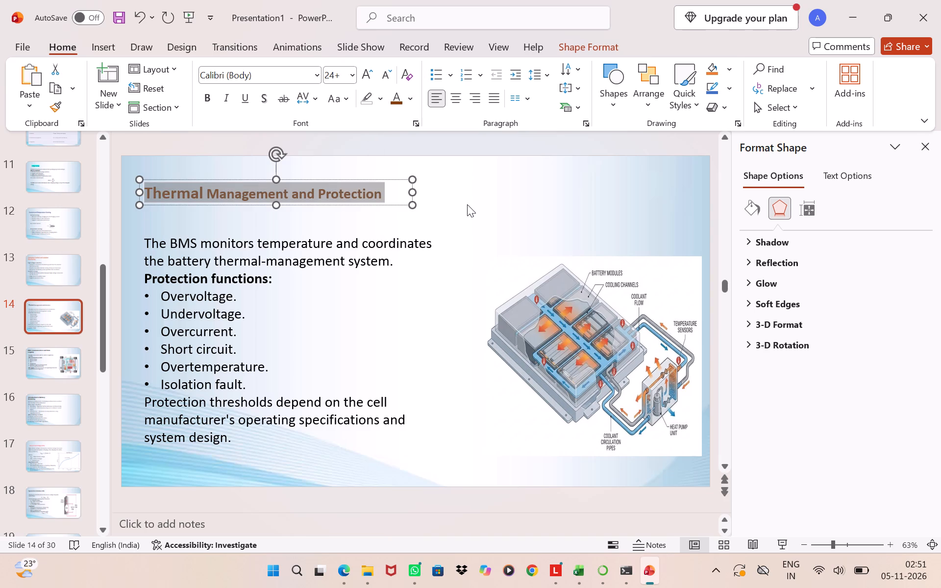
click(469, 196)
Look over slides 15 to 17 and skim the remaining slide thumbnails through slide 30.
click(42, 356)
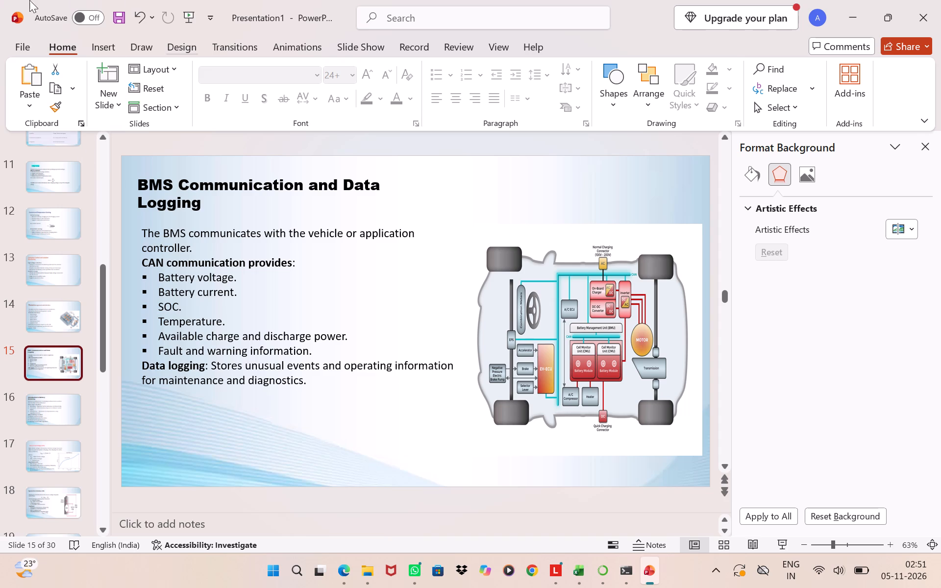
click(65, 406)
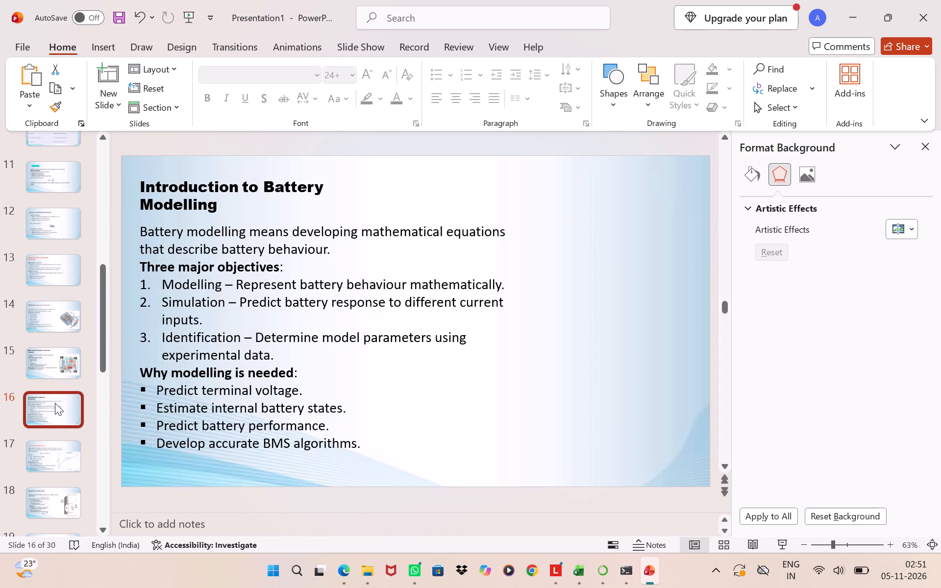
click(51, 449)
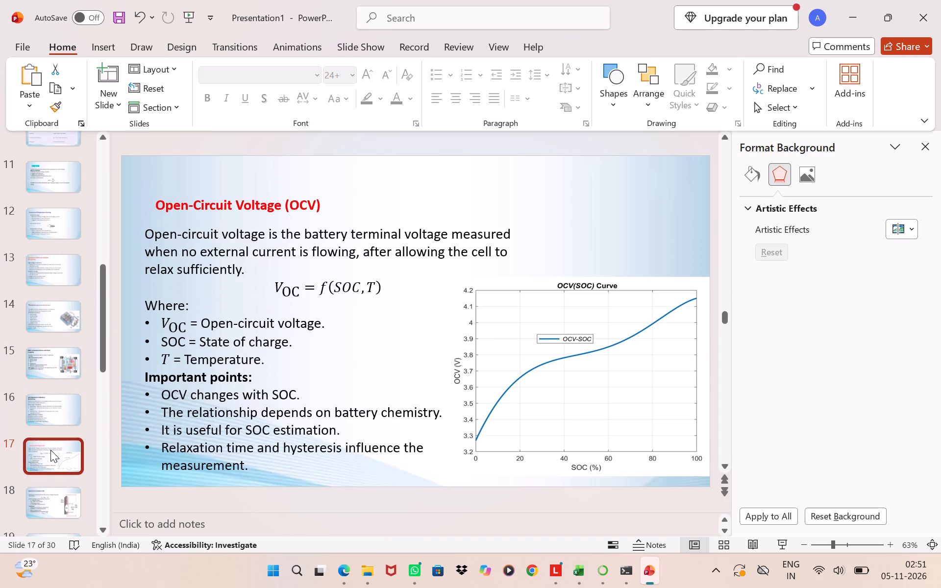
click(41, 419)
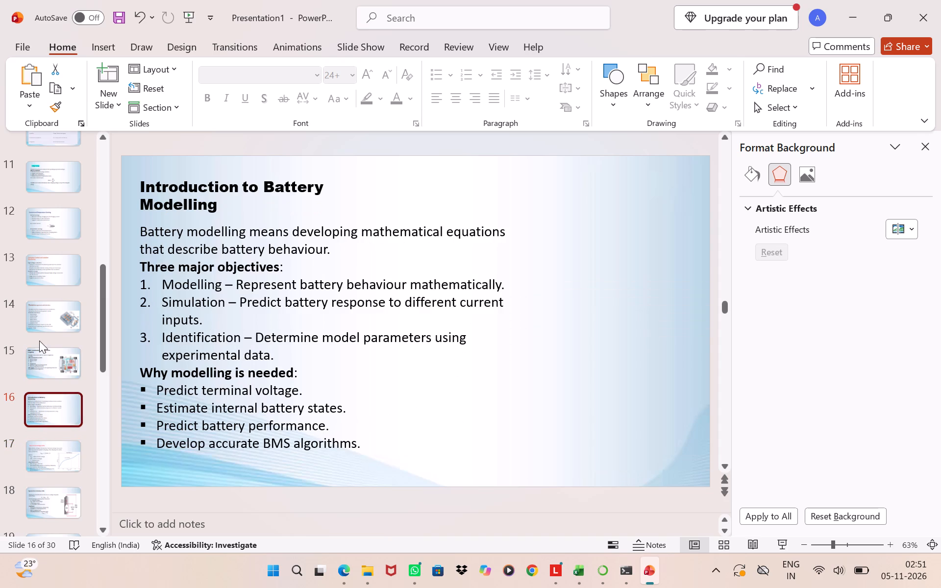
click(43, 363)
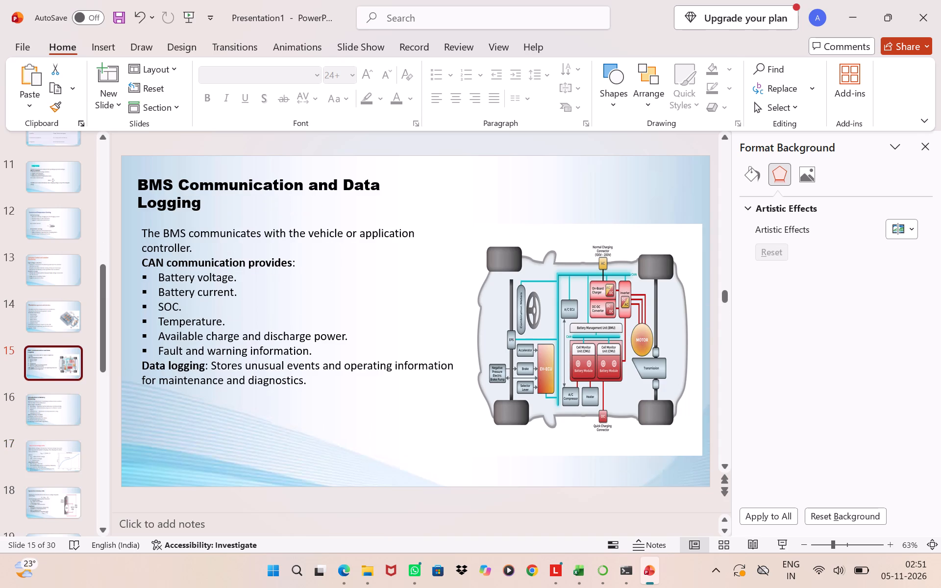
scroll(39, 408, down, 12)
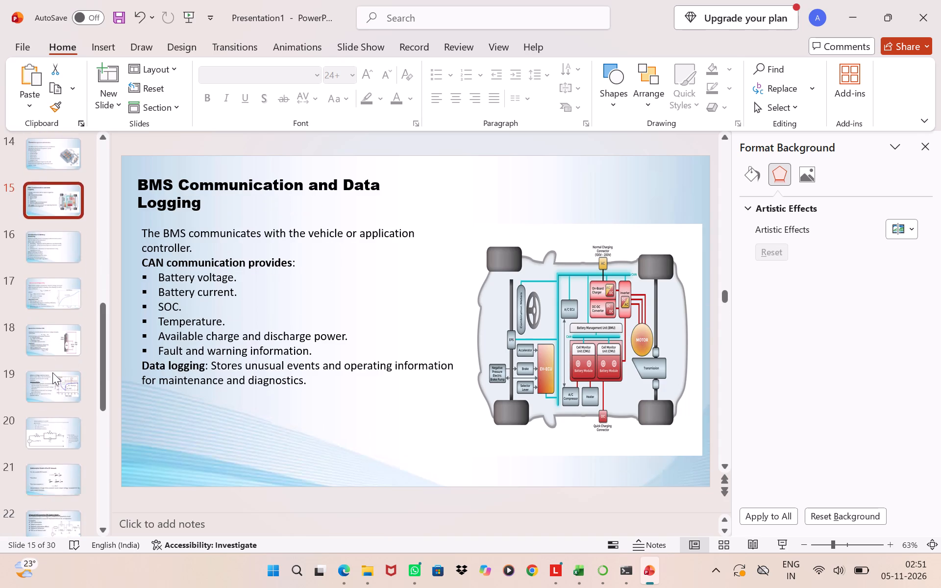
scroll(52, 372, down, 15)
scroll(65, 383, down, 18)
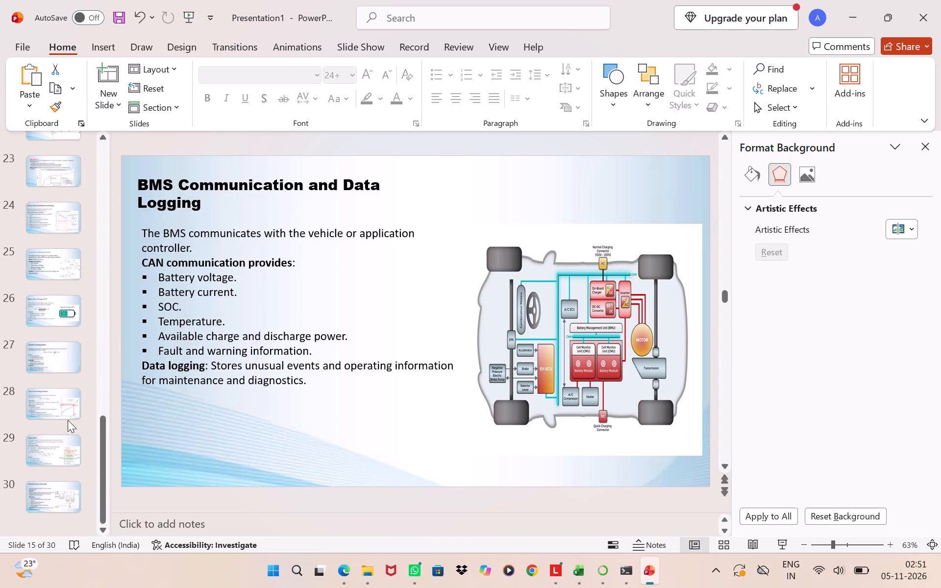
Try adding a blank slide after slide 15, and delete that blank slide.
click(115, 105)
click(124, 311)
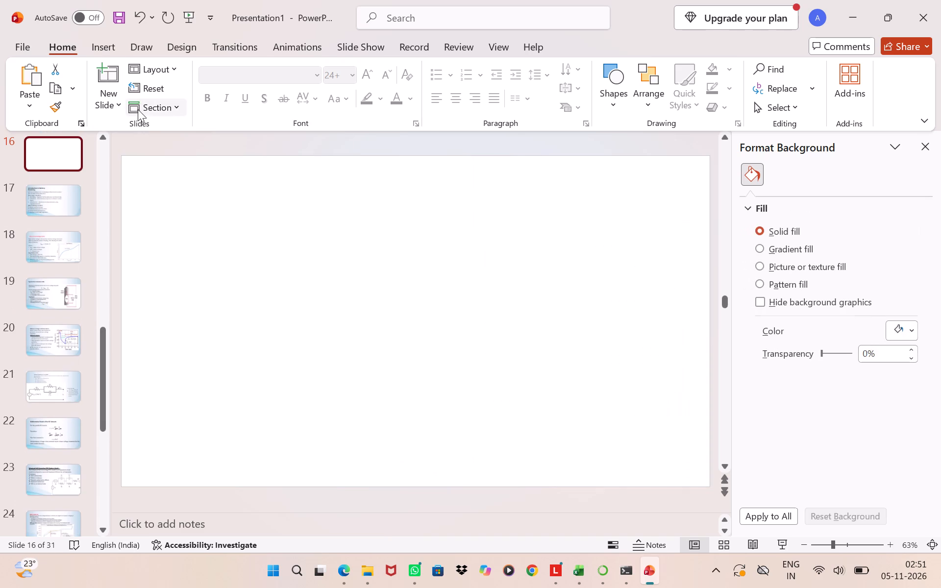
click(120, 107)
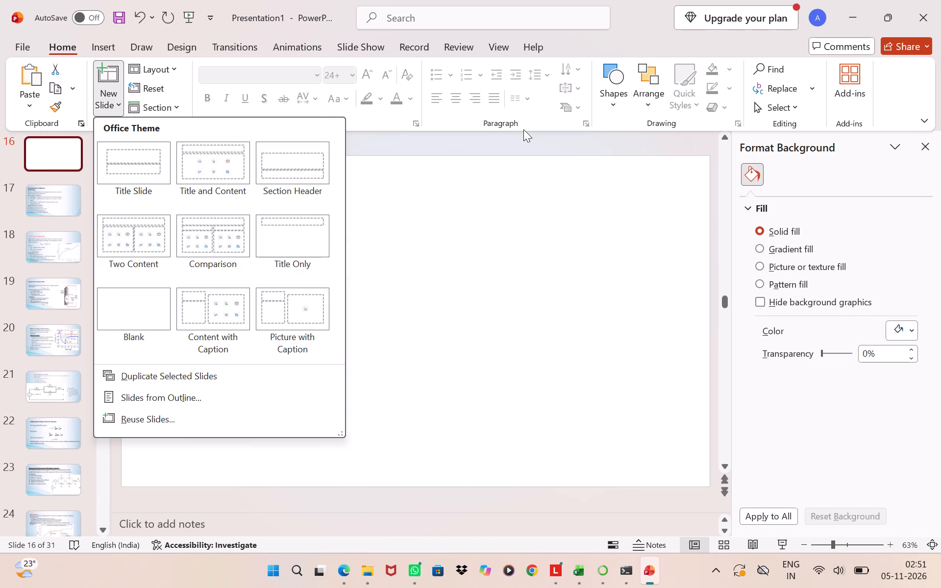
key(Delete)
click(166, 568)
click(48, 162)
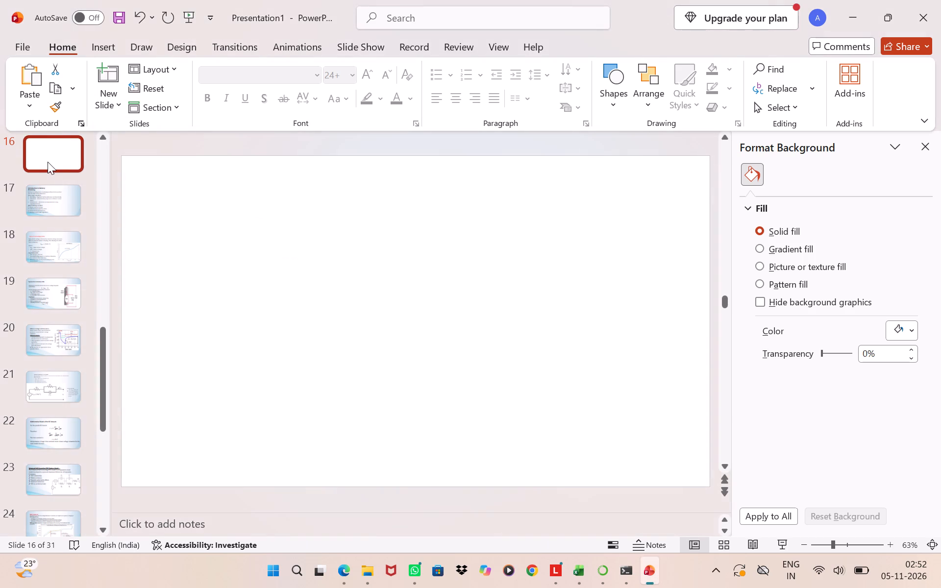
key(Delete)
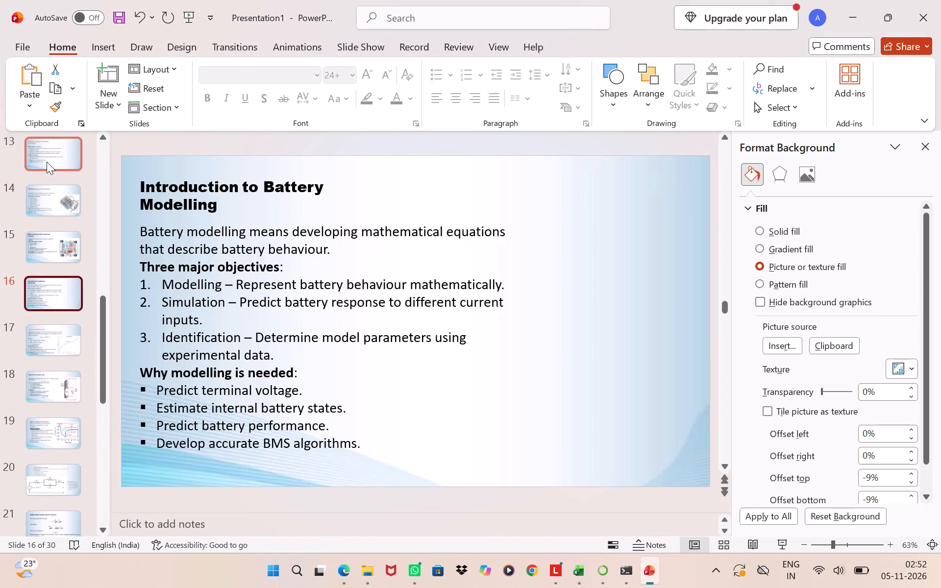
Add three slides with the Blank layout after slide 30, "Extended Kalman Filter (EKF)".
scroll(78, 332, down, 20)
scroll(78, 332, down, 5)
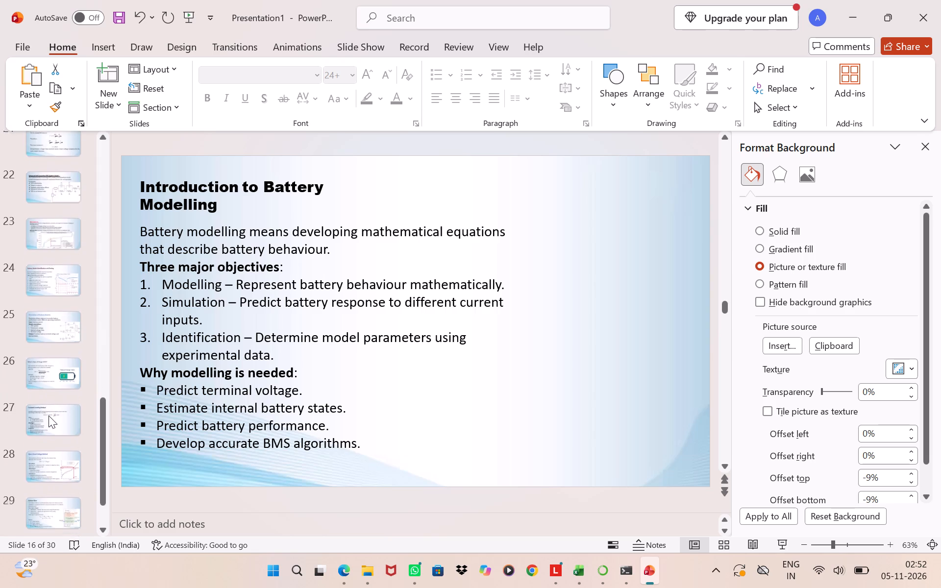
scroll(49, 416, down, 7)
click(52, 487)
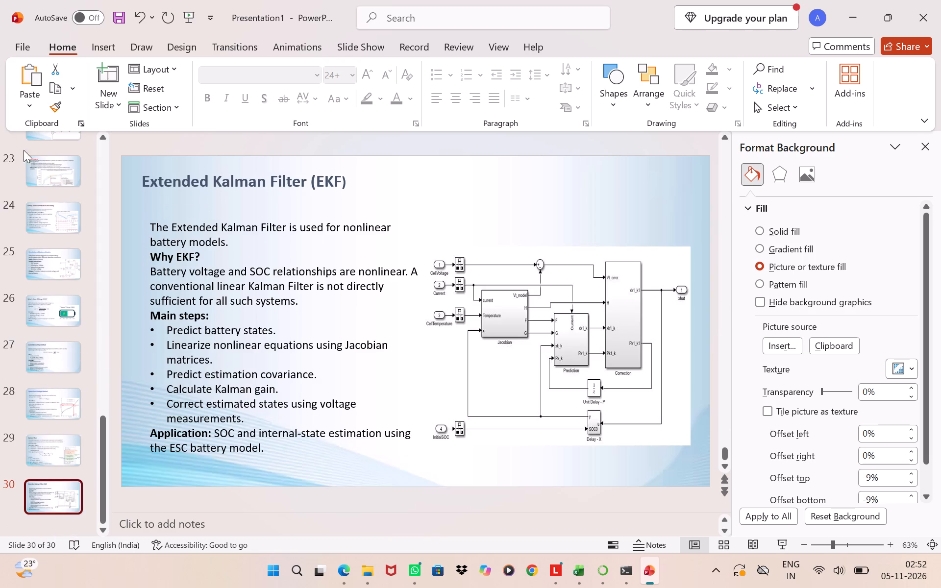
click(120, 106)
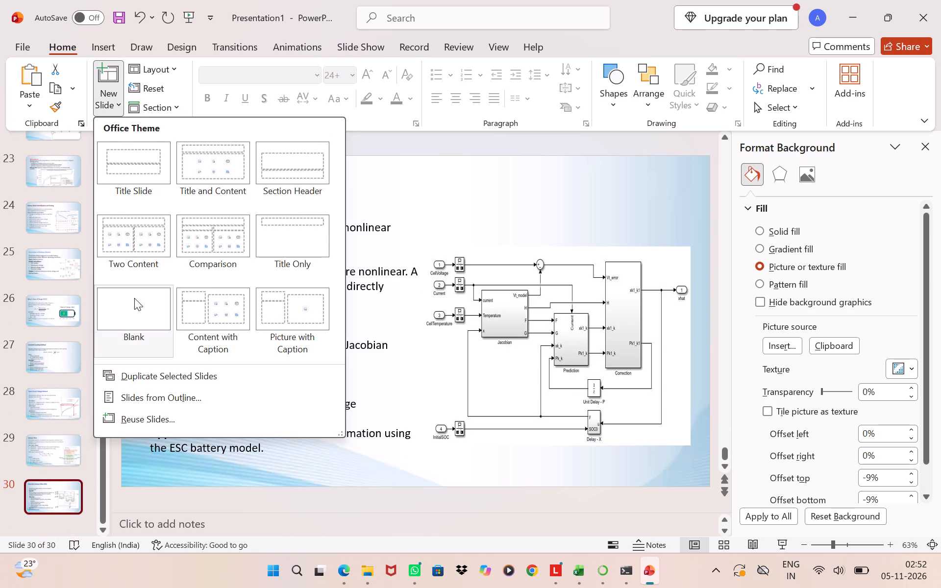
click(135, 304)
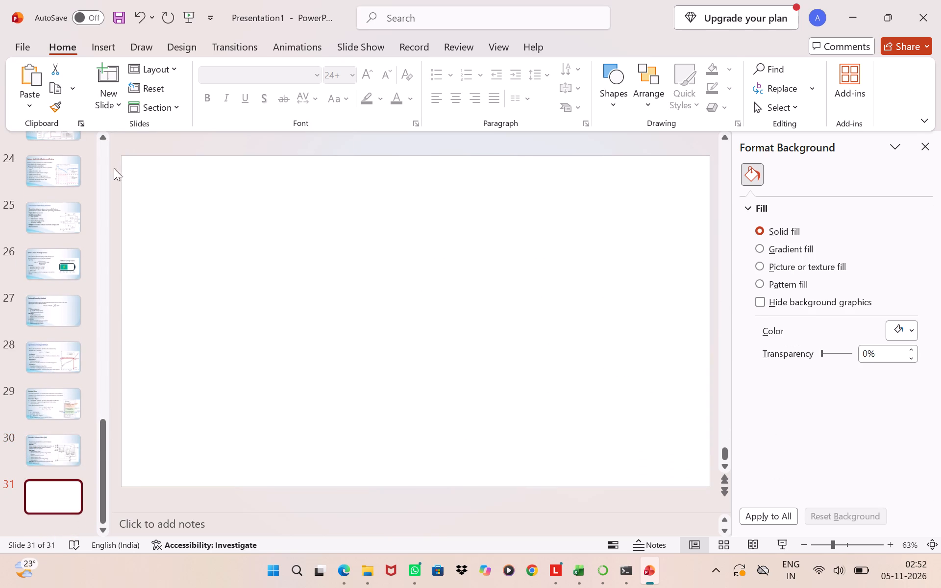
click(122, 103)
click(121, 307)
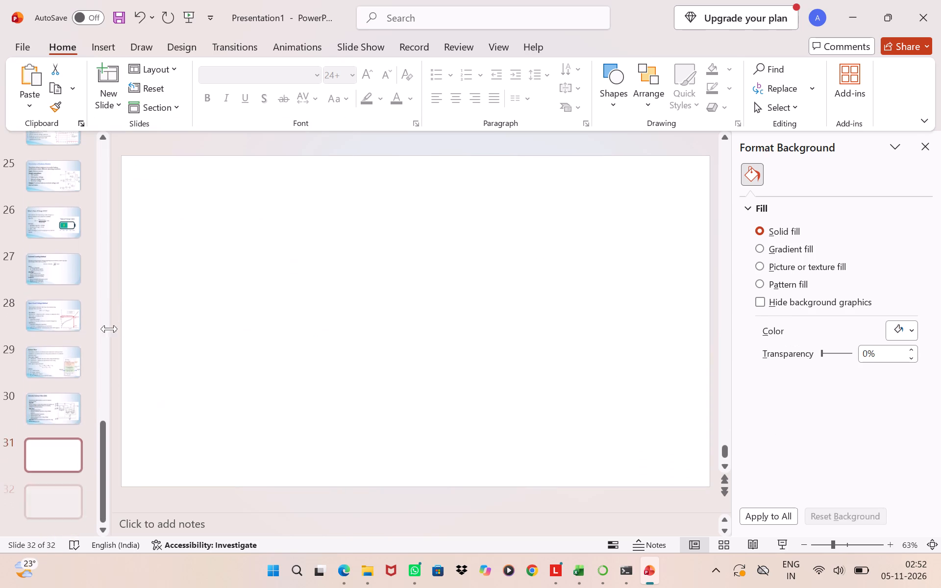
click(117, 105)
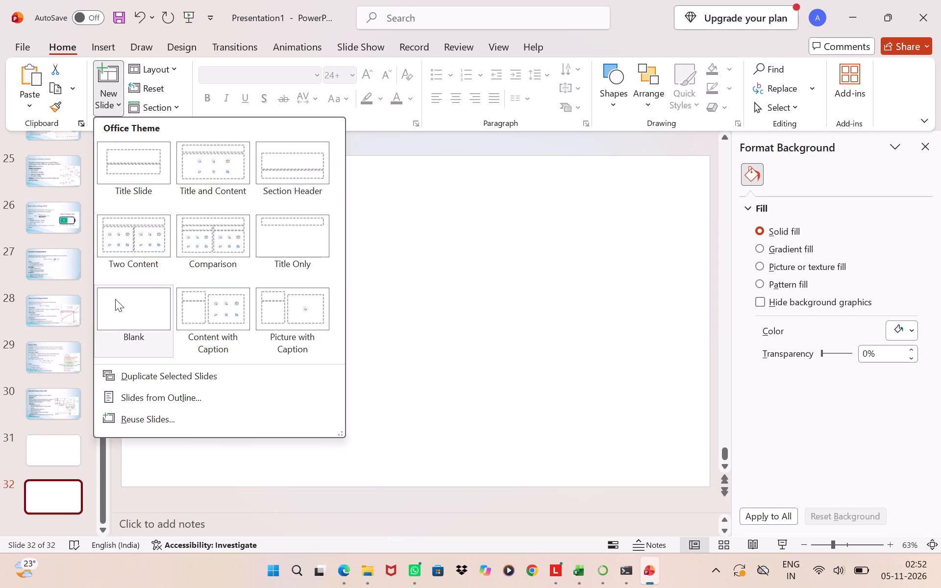
click(115, 299)
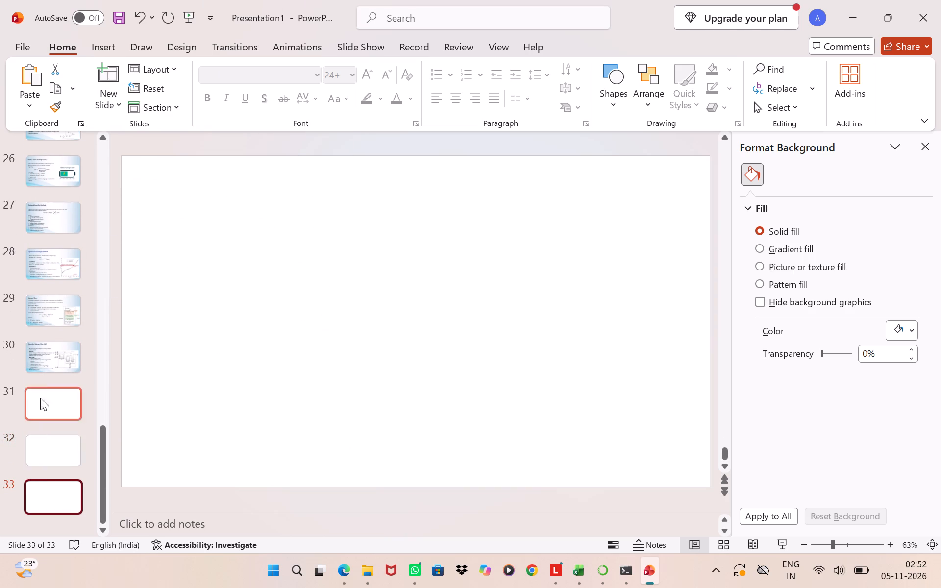
Look back over slides 30 to 26 and return to the blank slide 31.
click(50, 363)
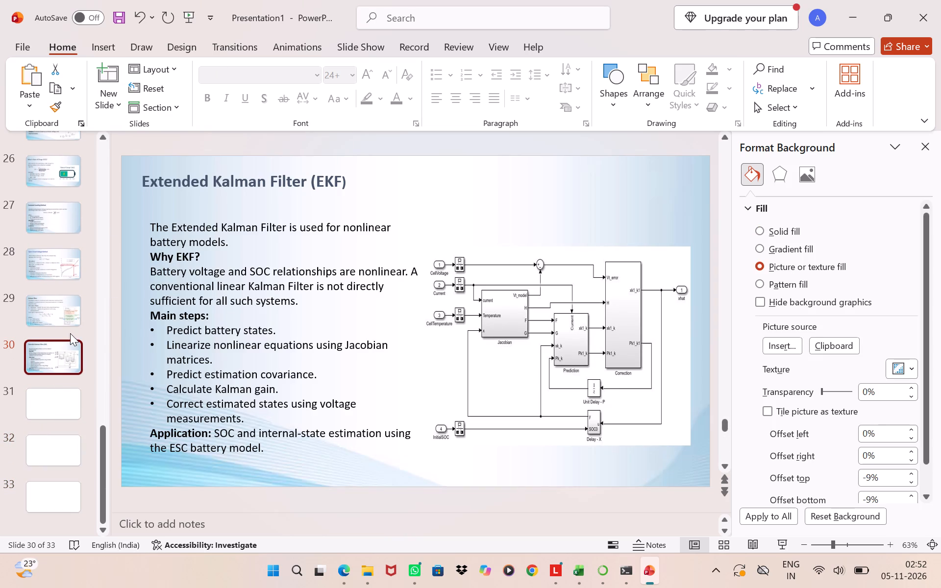
click(53, 317)
click(39, 269)
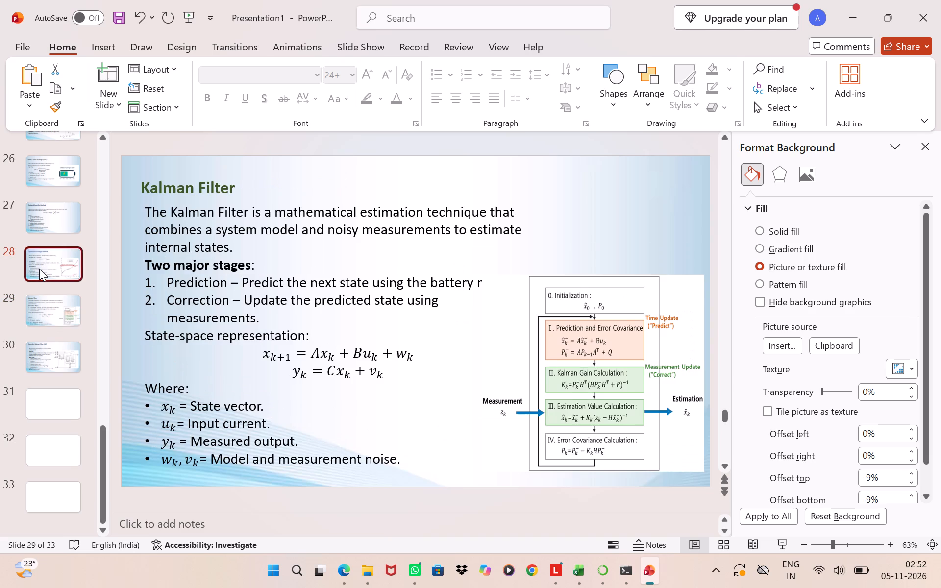
click(40, 225)
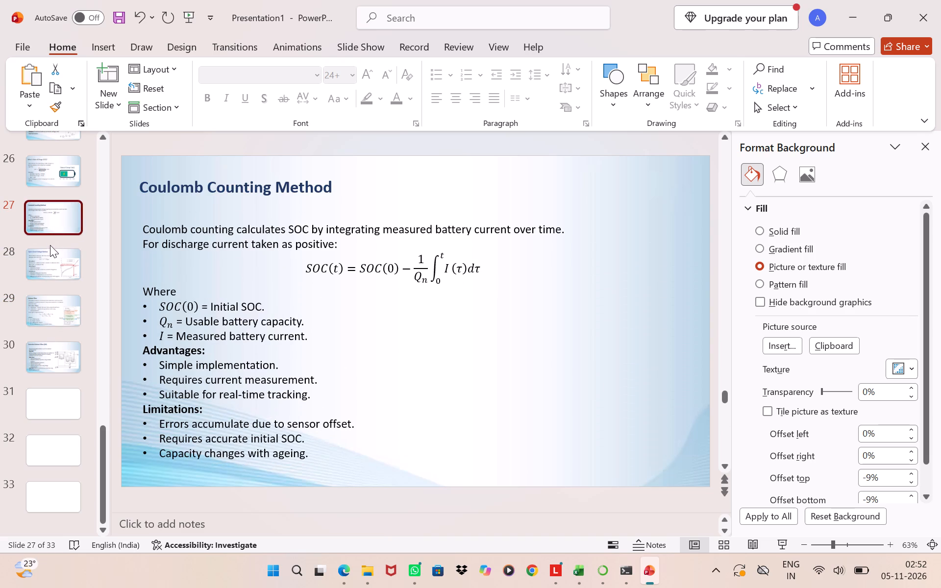
click(46, 175)
click(59, 405)
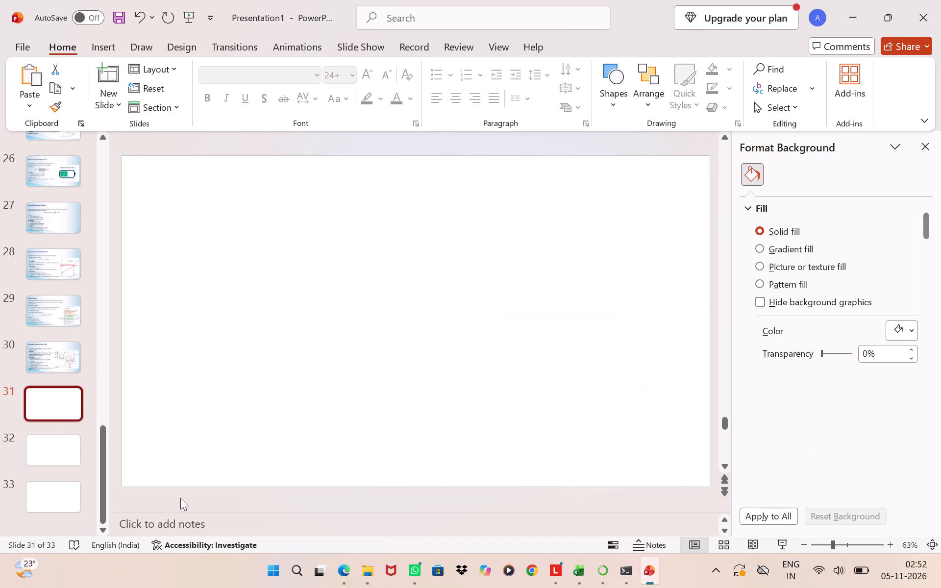
Switch to the ChatGPT BMS conversation in Edge and copy the slide 31 title "Sigma-Point Kalman Filter (SPKF)".
click(339, 564)
scroll(370, 452, down, 1)
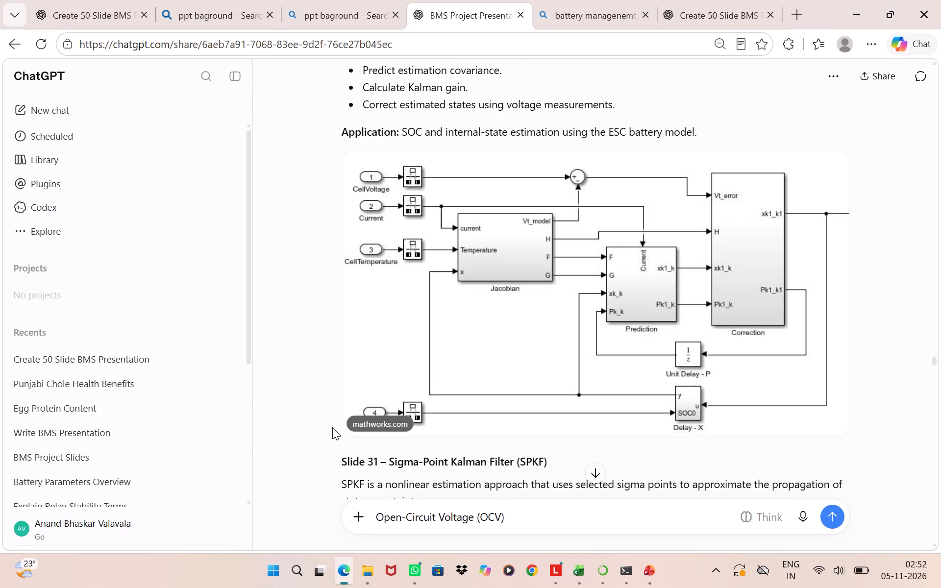
scroll(285, 367, down, 3)
scroll(292, 286, down, 3)
scroll(312, 274, up, 4)
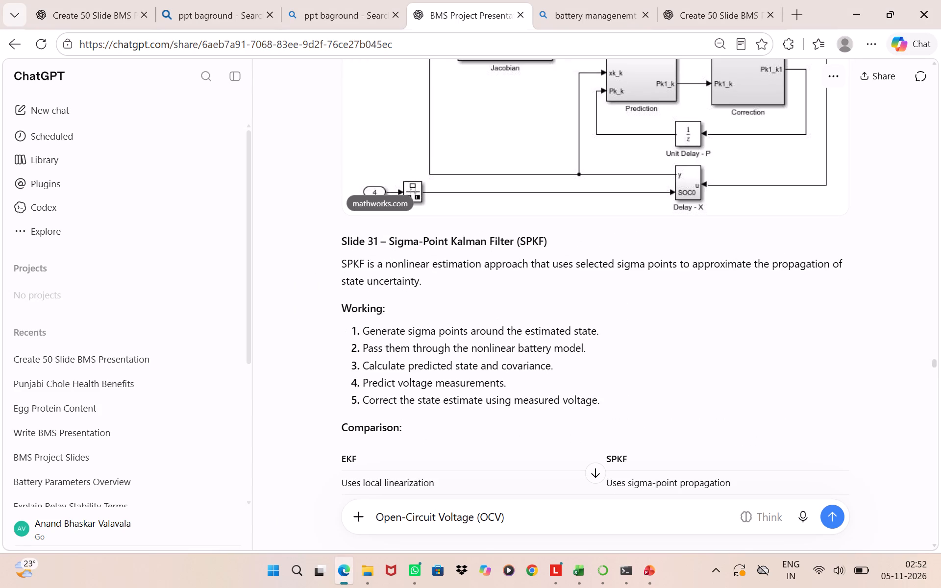
drag(390, 241, 534, 232)
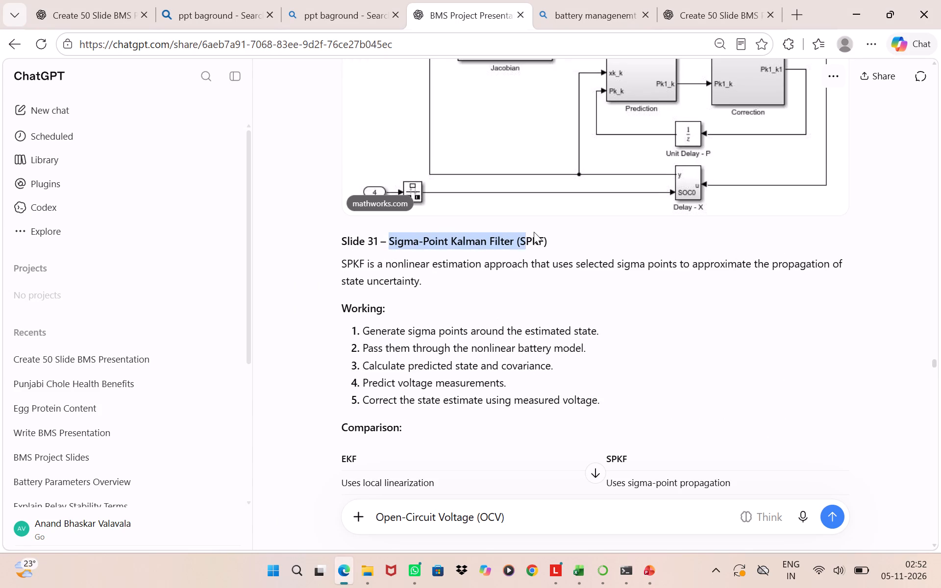
drag(534, 232, 534, 238)
key(ctrl+c)
drag(727, 412, 722, 408)
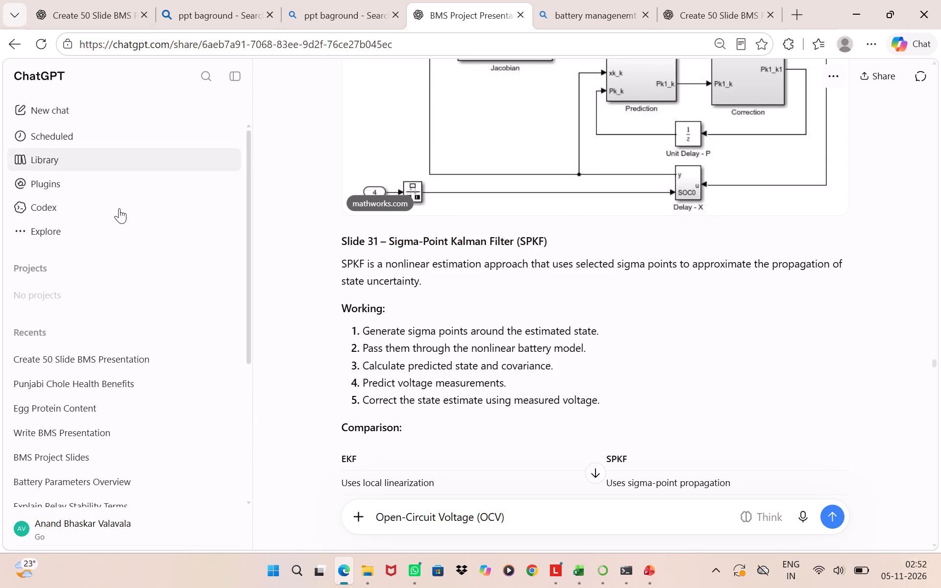
drag(386, 239, 451, 245)
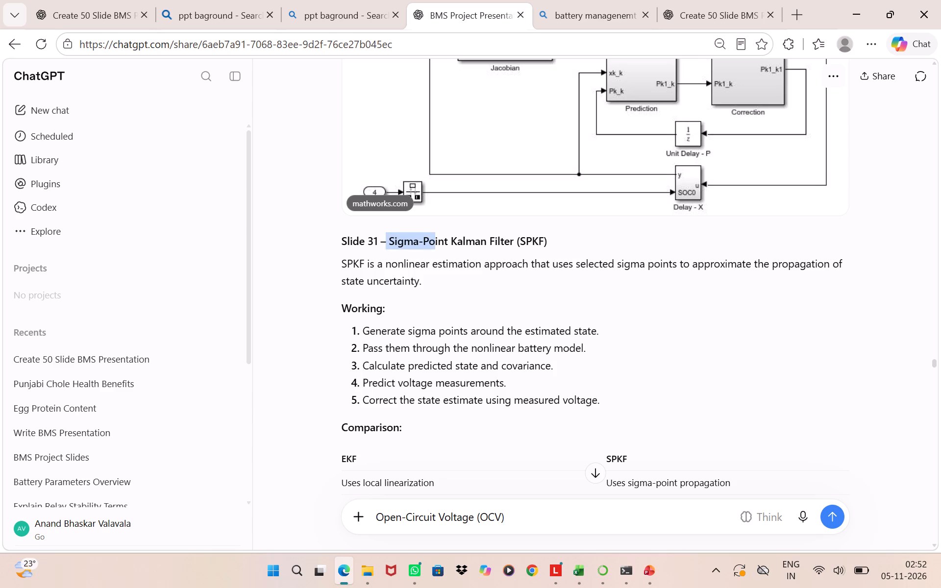
drag(451, 245, 568, 248)
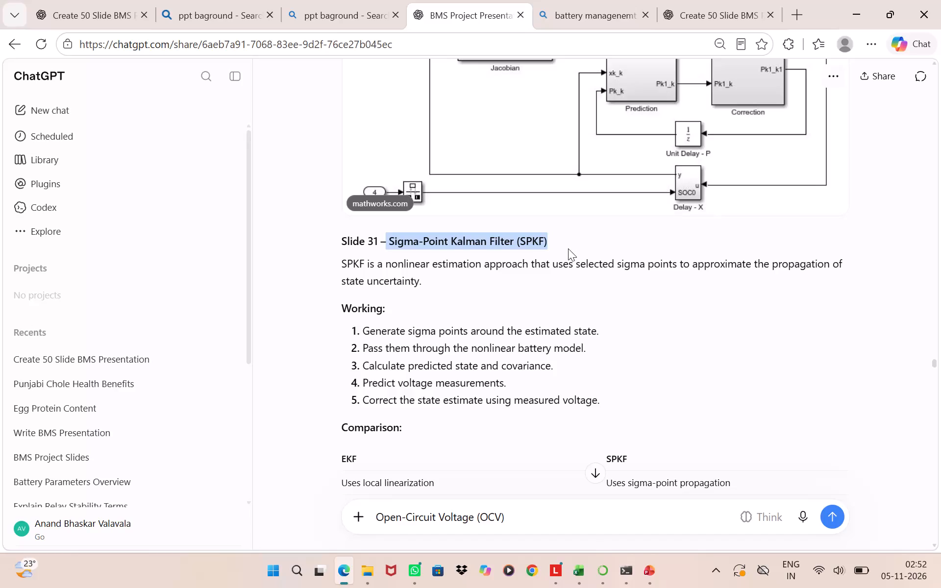
drag(568, 248, 556, 261)
key(ctrl+c)
click(598, 295)
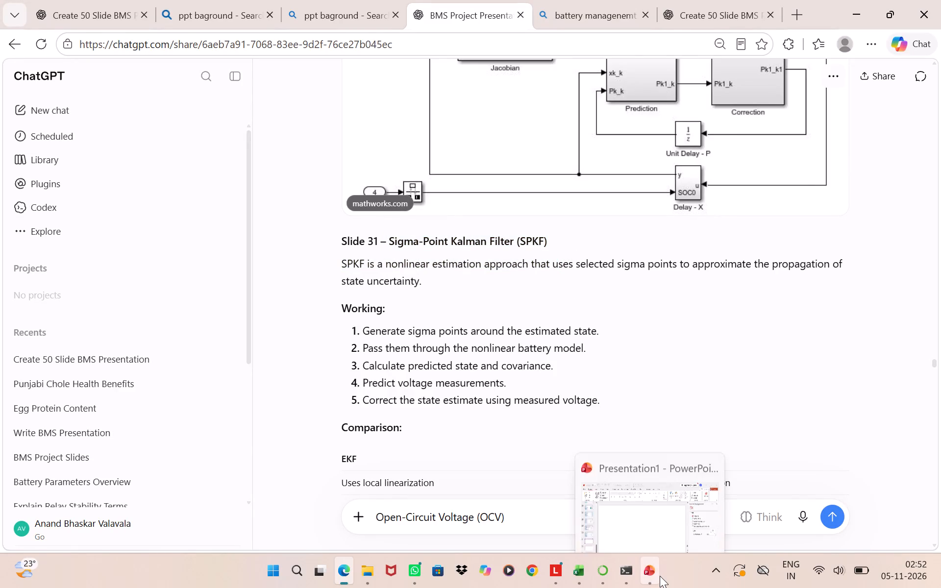
Back in PowerPoint, set slide 31's background to a picture fill using the ppt_bg image from the Downloads folder.
click(660, 576)
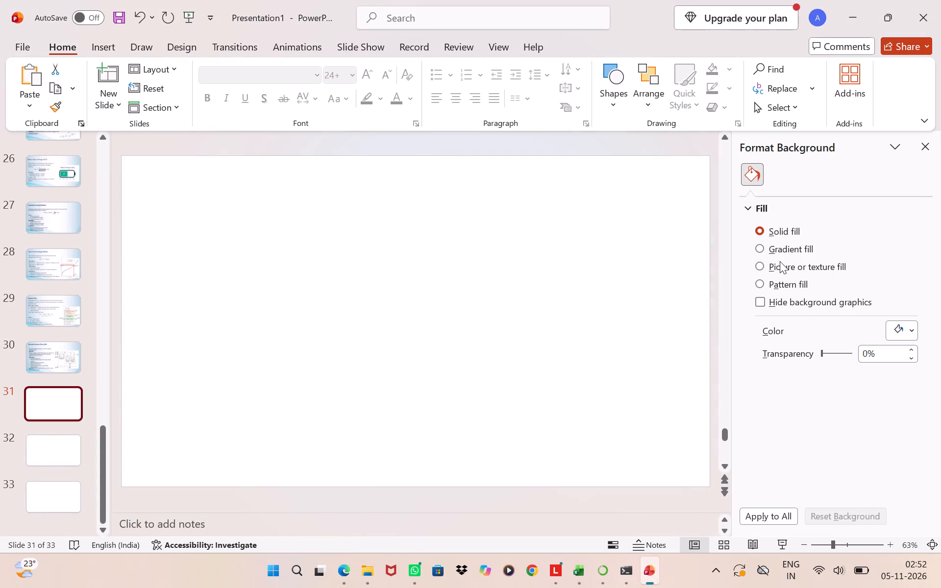
click(798, 249)
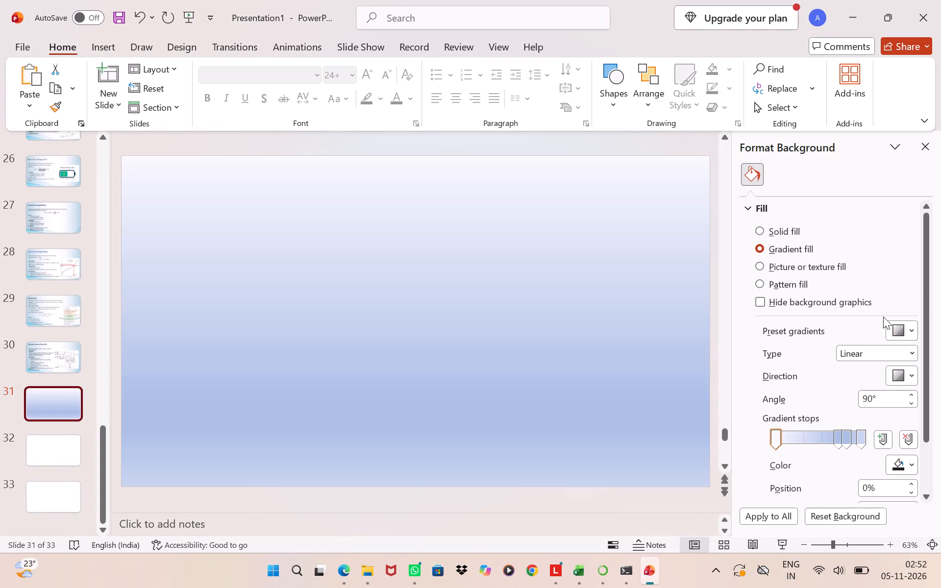
click(784, 264)
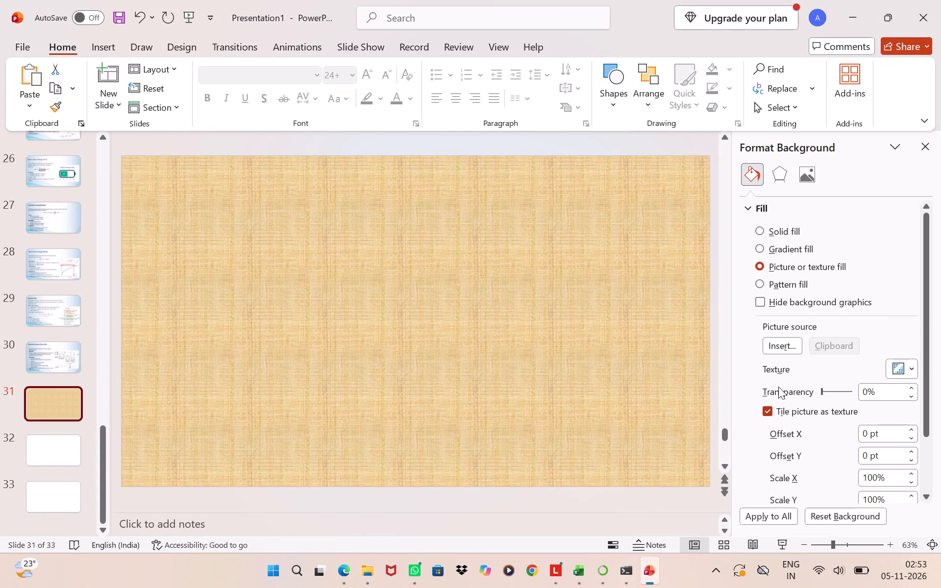
click(784, 336)
click(784, 343)
click(347, 234)
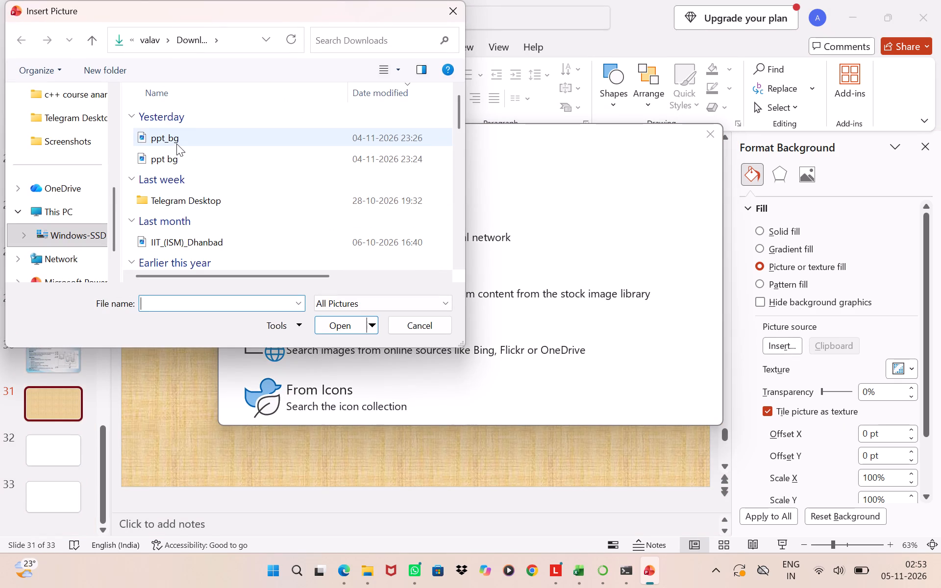
click(176, 143)
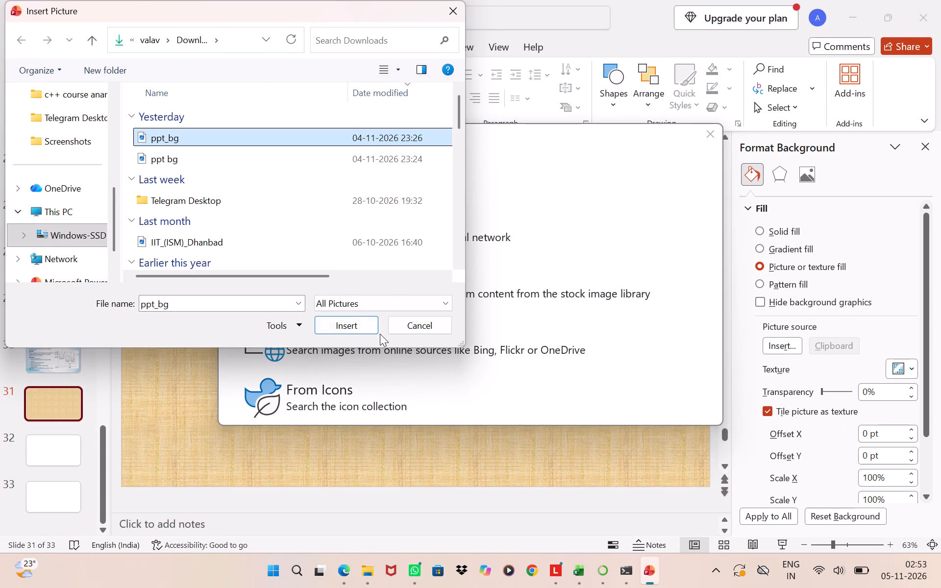
click(352, 326)
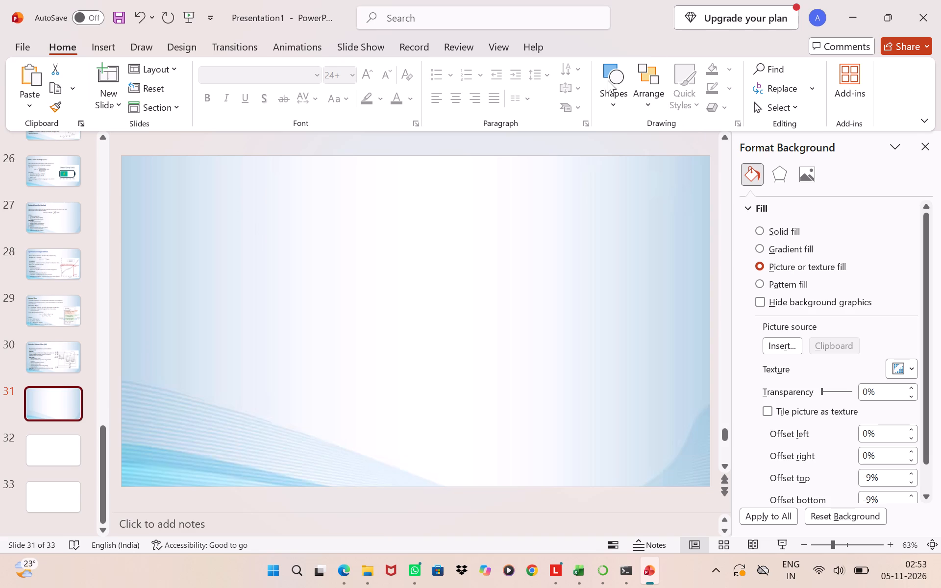
Add a text box near the top of slide 31 with the copied title "Sigma-Point Kalman Filter (SPKF)", shifted slightly right and down.
click(615, 103)
click(604, 143)
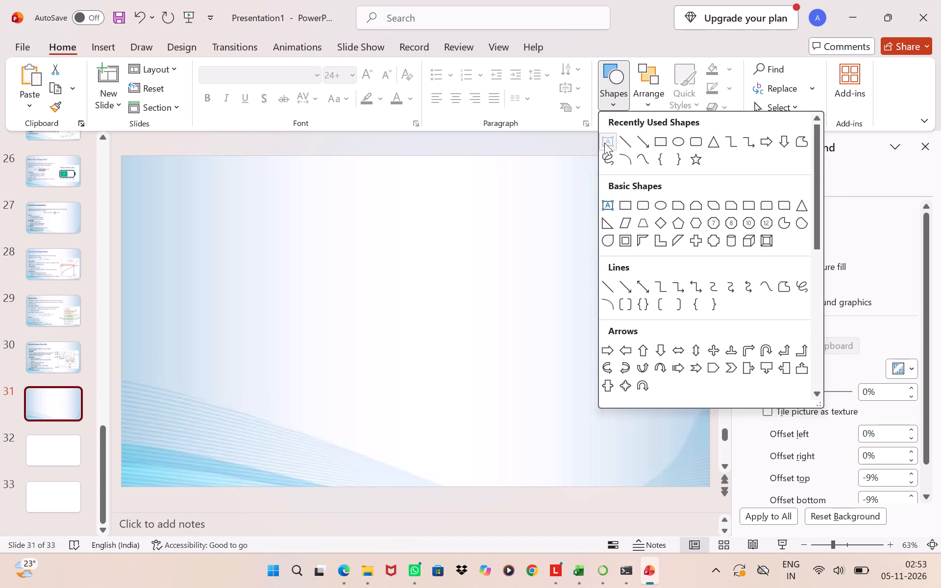
drag(149, 190, 452, 244)
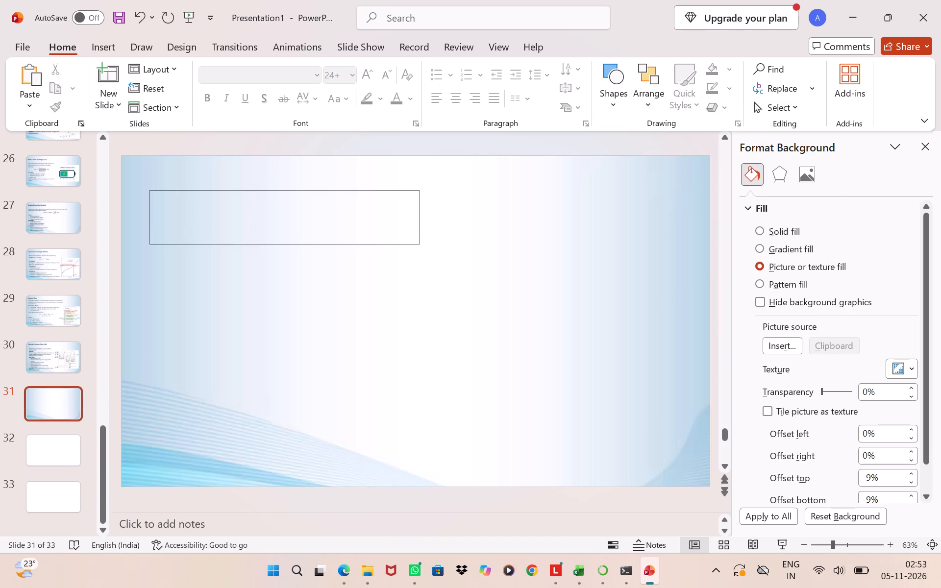
drag(452, 244, 496, 236)
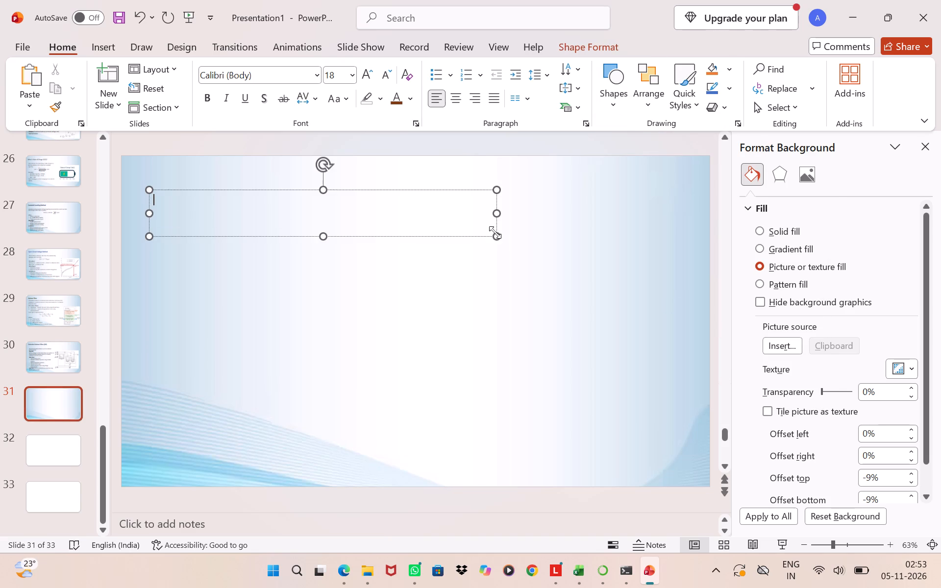
key(ctrl+v)
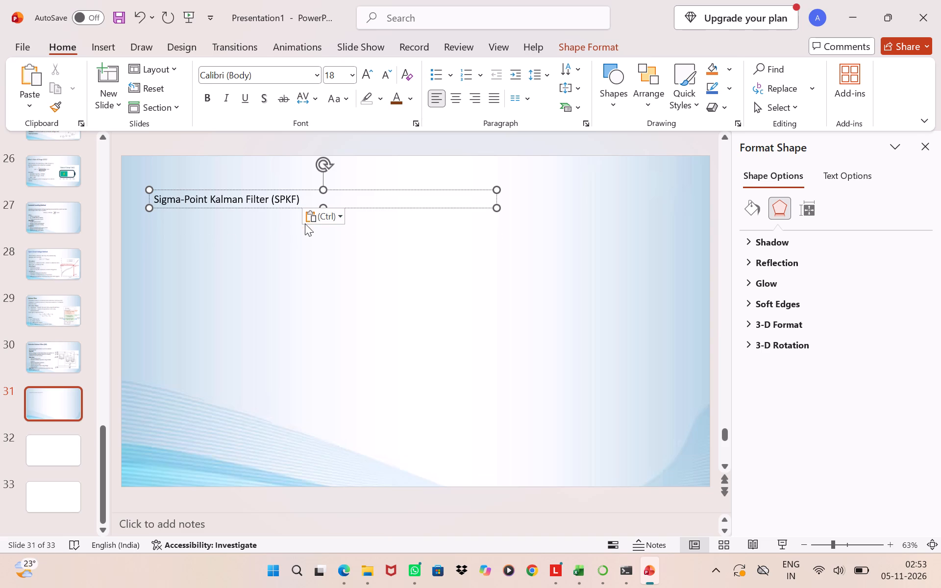
click(288, 240)
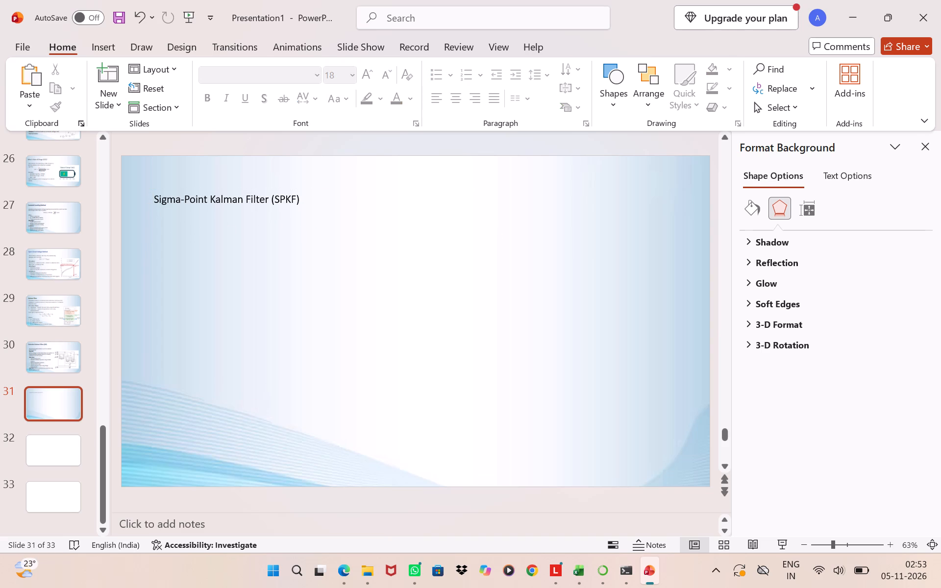
click(297, 197)
drag(306, 201, 237, 199)
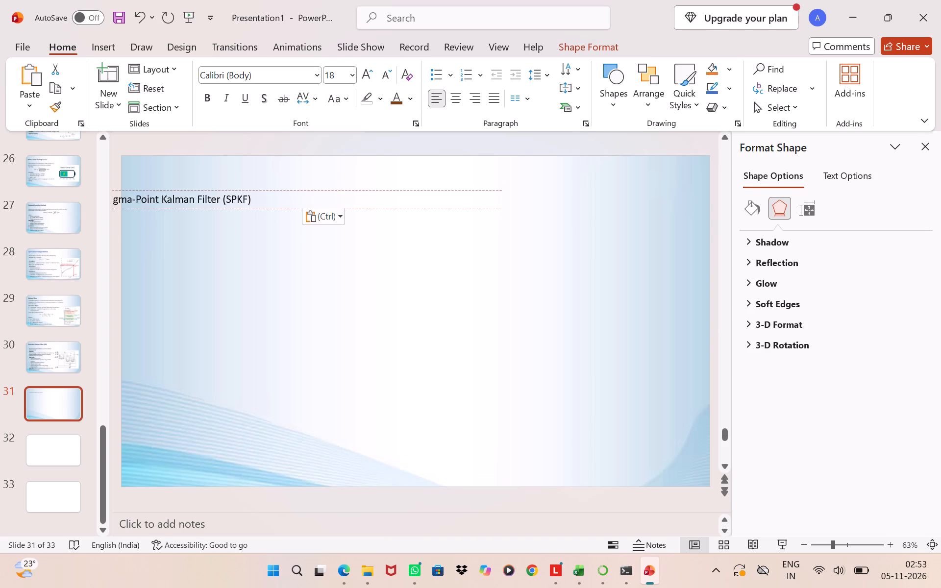
drag(237, 199, 318, 198)
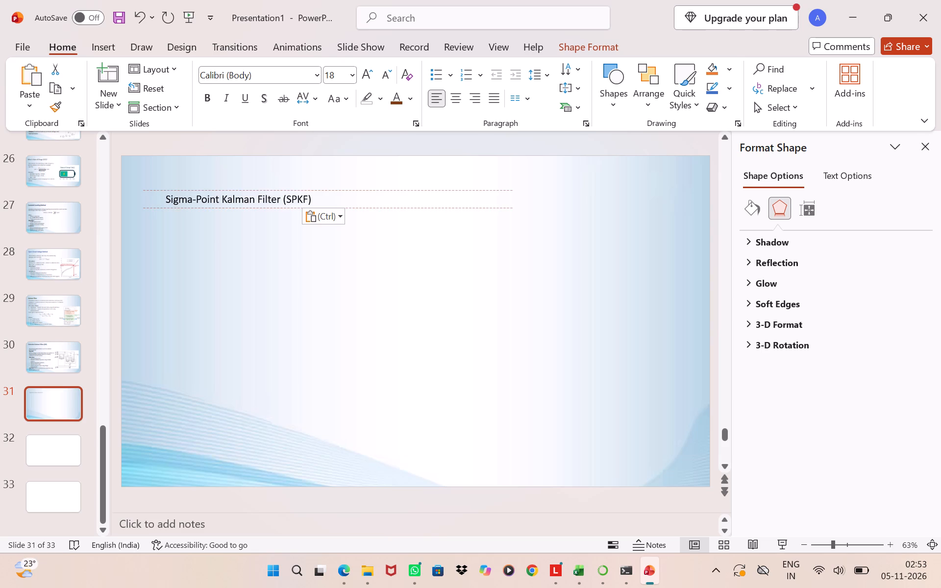
drag(318, 198, 316, 208)
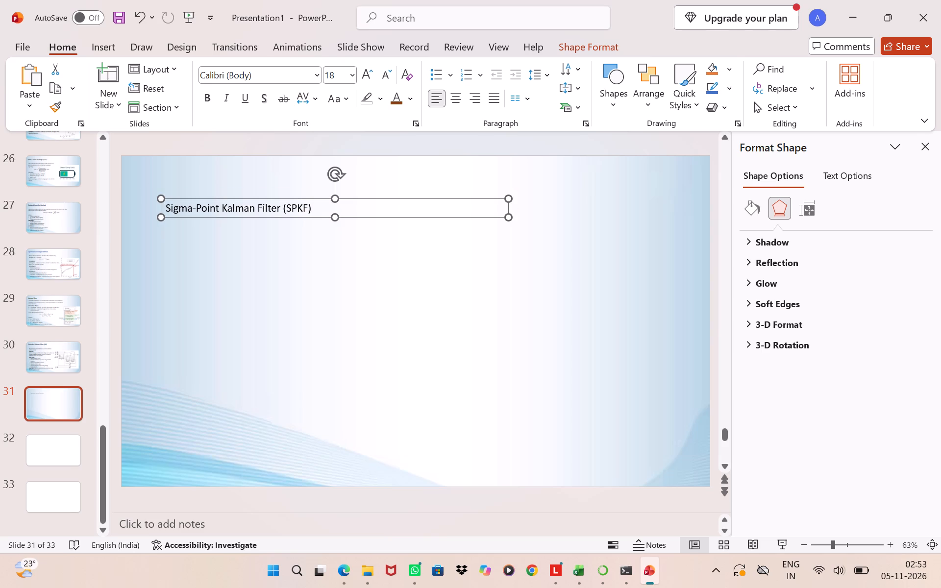
Format slide 31's title text, except its closing parenthesis, as bold with font size 28.
drag(308, 208, 202, 206)
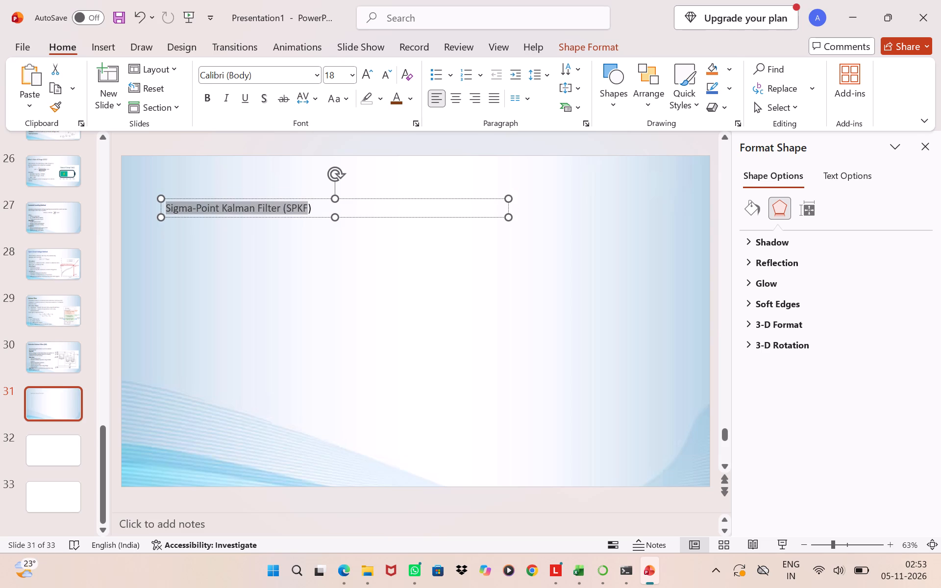
drag(202, 206, 190, 204)
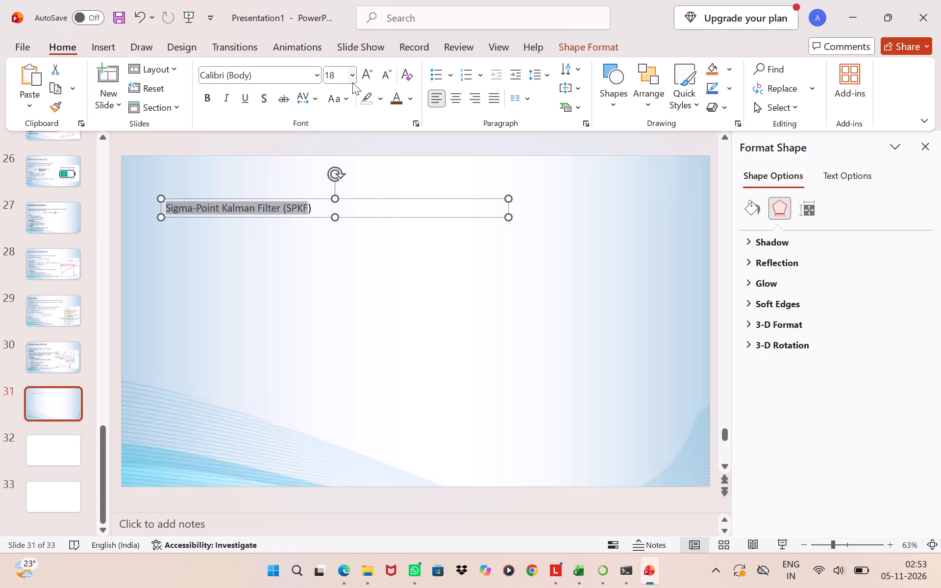
click(353, 78)
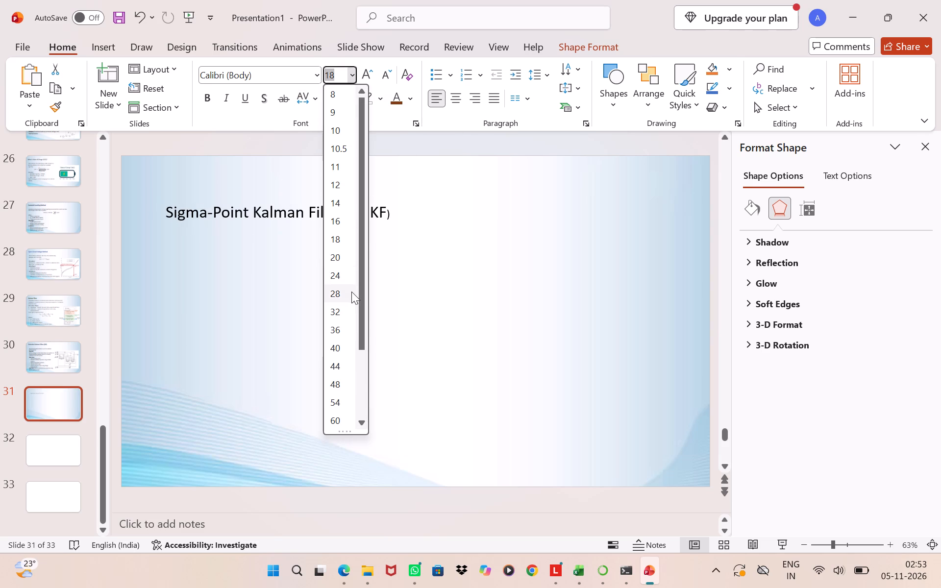
click(351, 293)
click(301, 290)
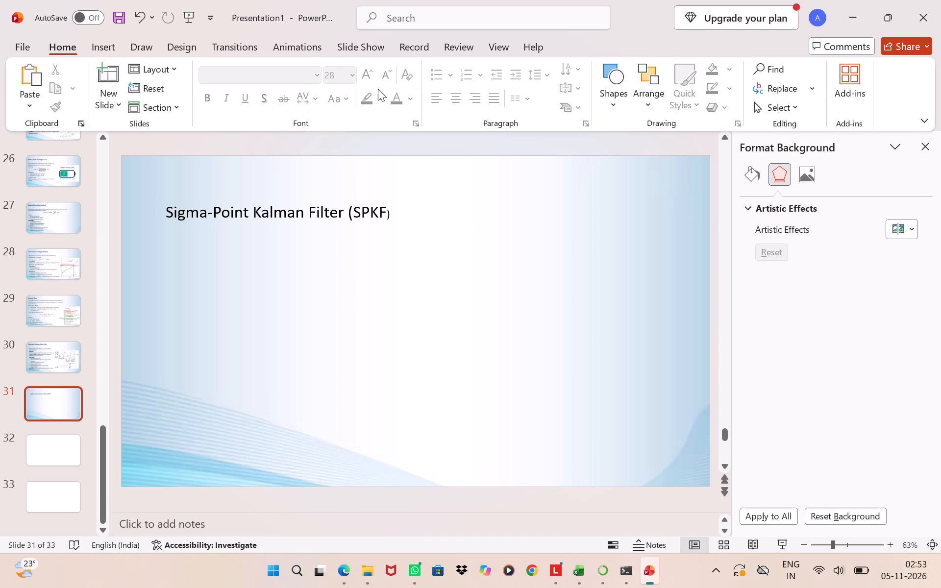
click(404, 219)
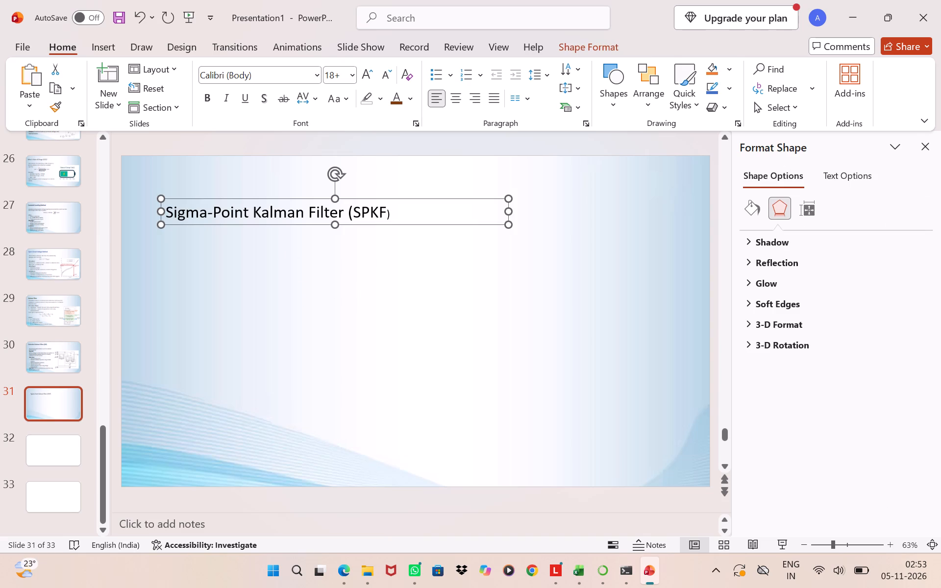
drag(387, 212, 199, 205)
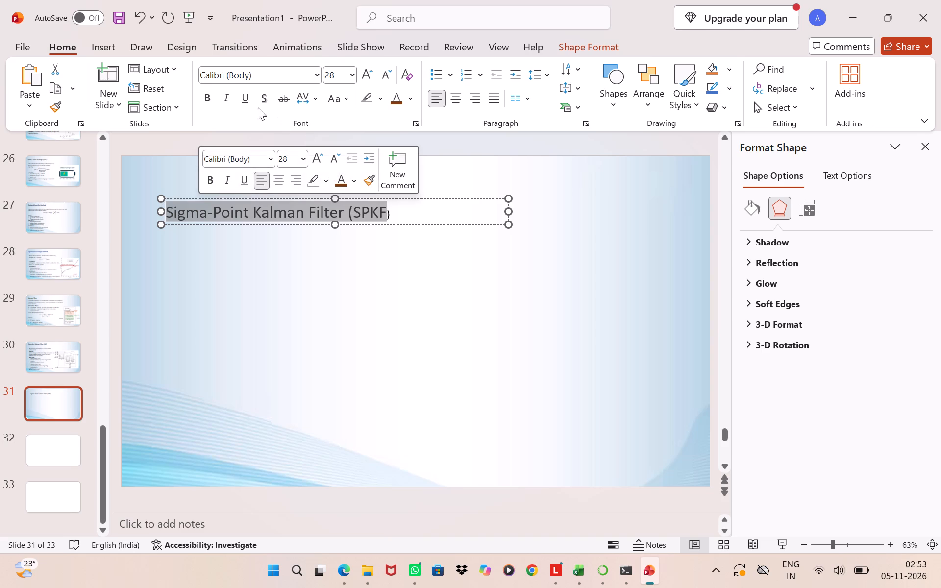
click(215, 98)
drag(320, 265, 315, 269)
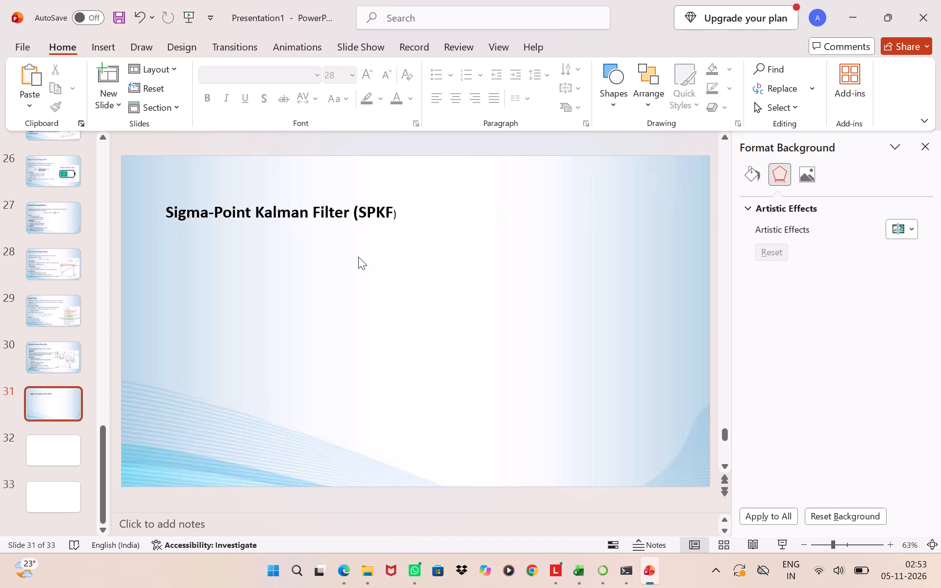
Move slide 31's title text box slightly to the left.
drag(396, 213, 388, 213)
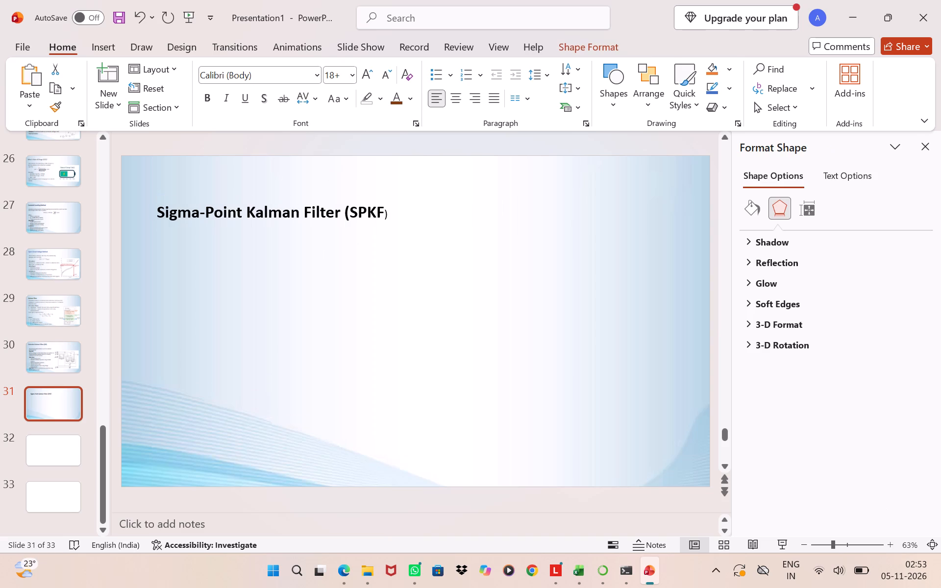
drag(388, 213, 392, 213)
click(399, 213)
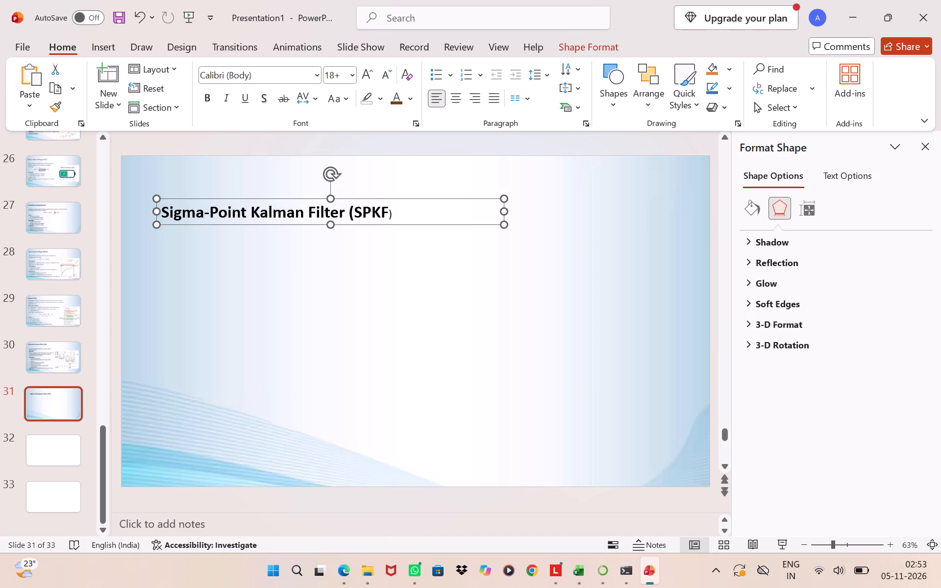
drag(392, 212, 385, 213)
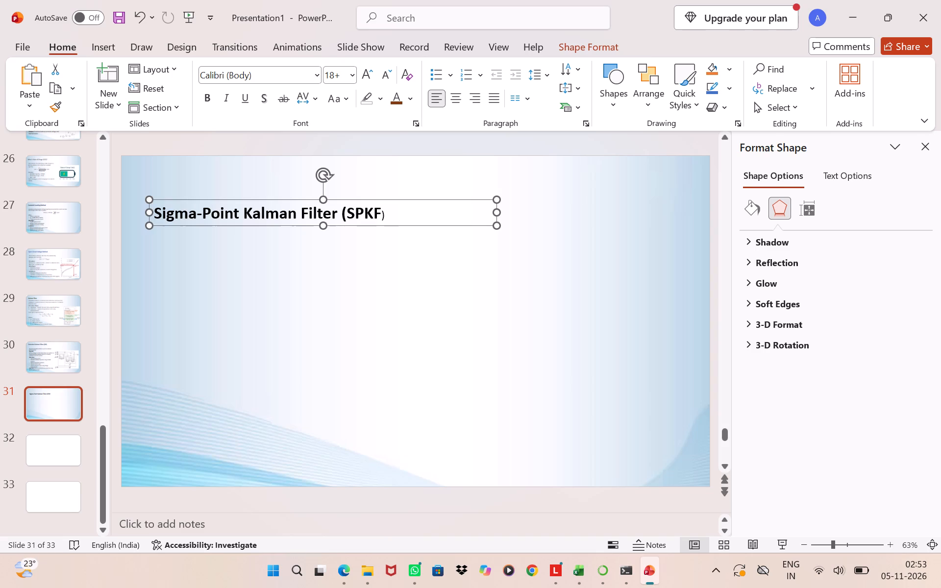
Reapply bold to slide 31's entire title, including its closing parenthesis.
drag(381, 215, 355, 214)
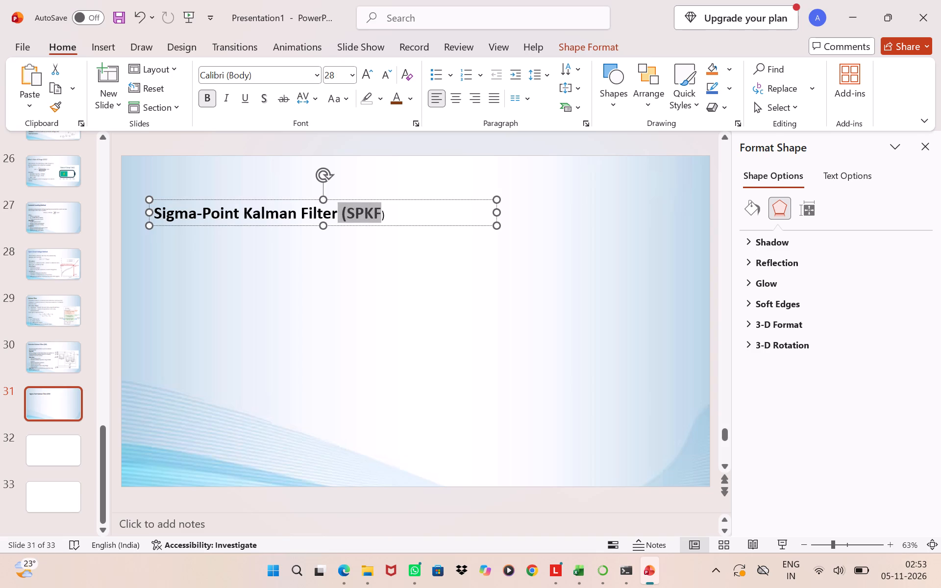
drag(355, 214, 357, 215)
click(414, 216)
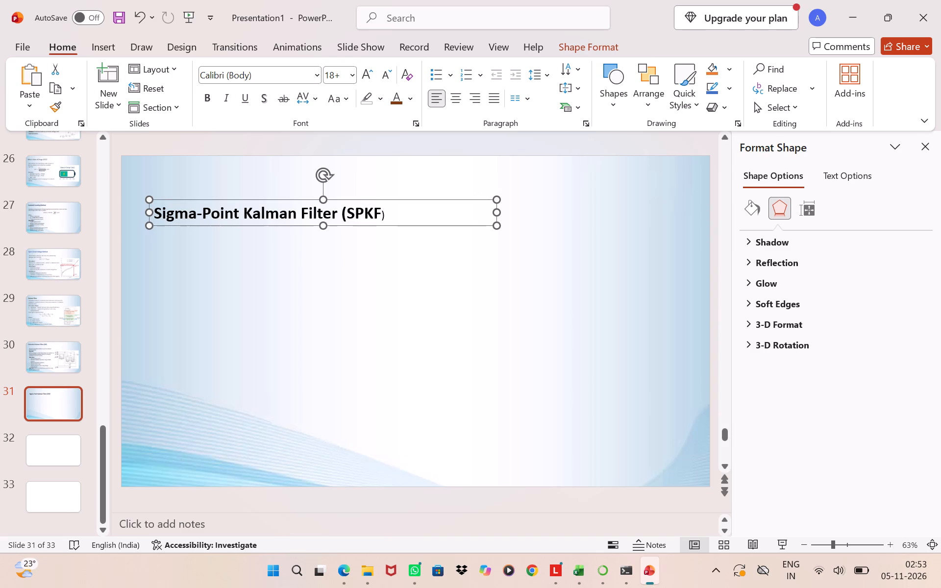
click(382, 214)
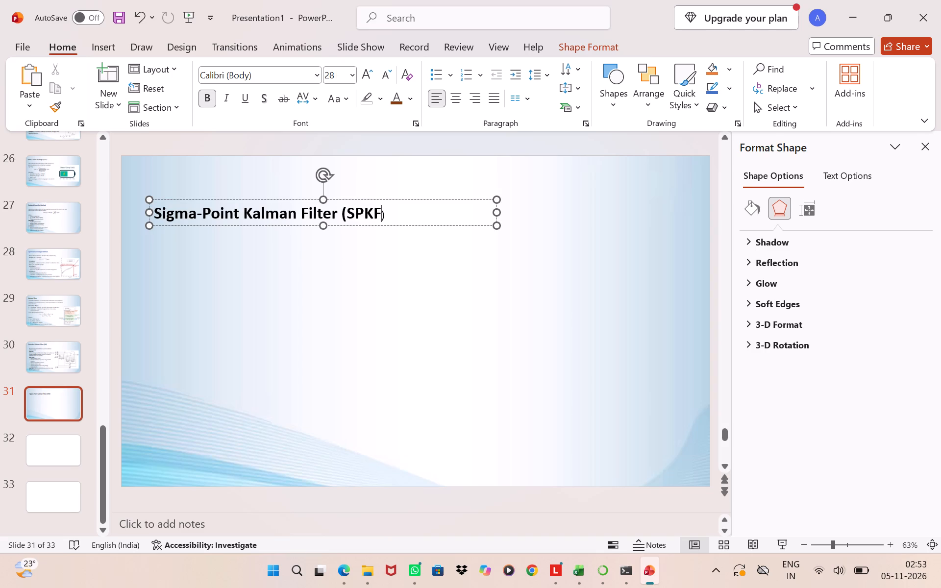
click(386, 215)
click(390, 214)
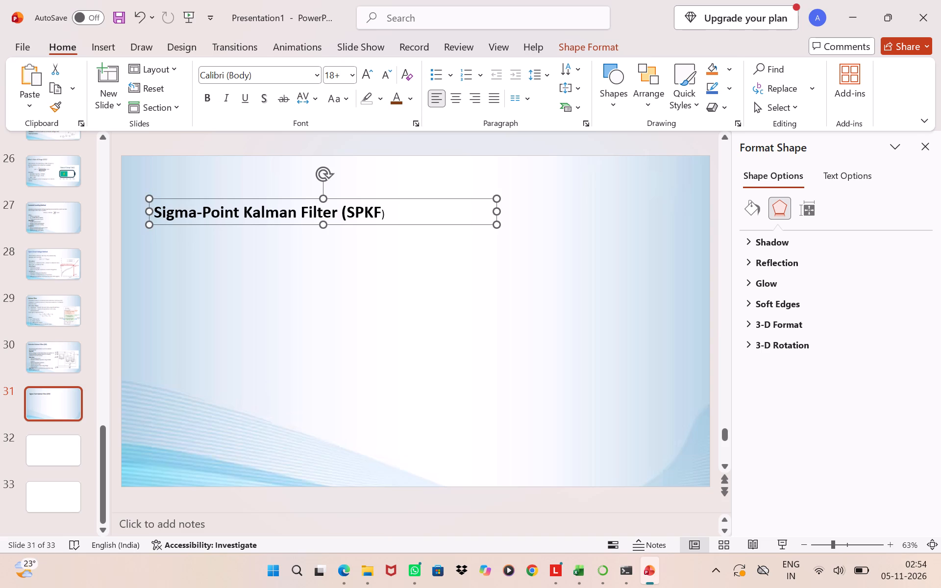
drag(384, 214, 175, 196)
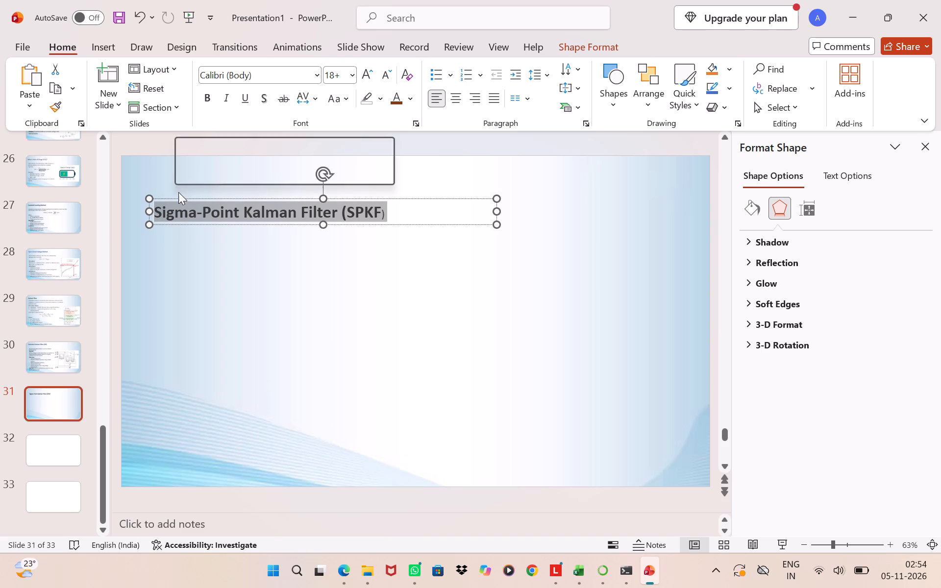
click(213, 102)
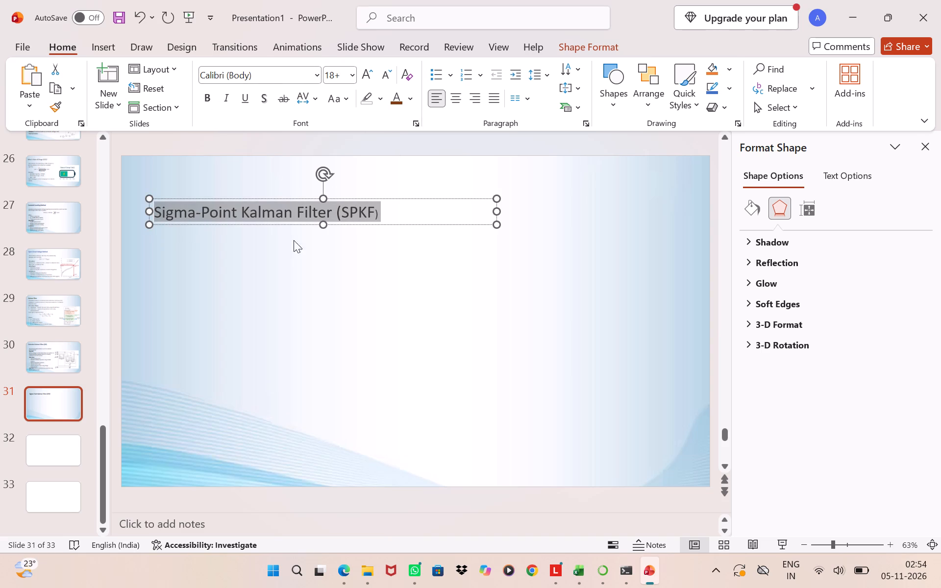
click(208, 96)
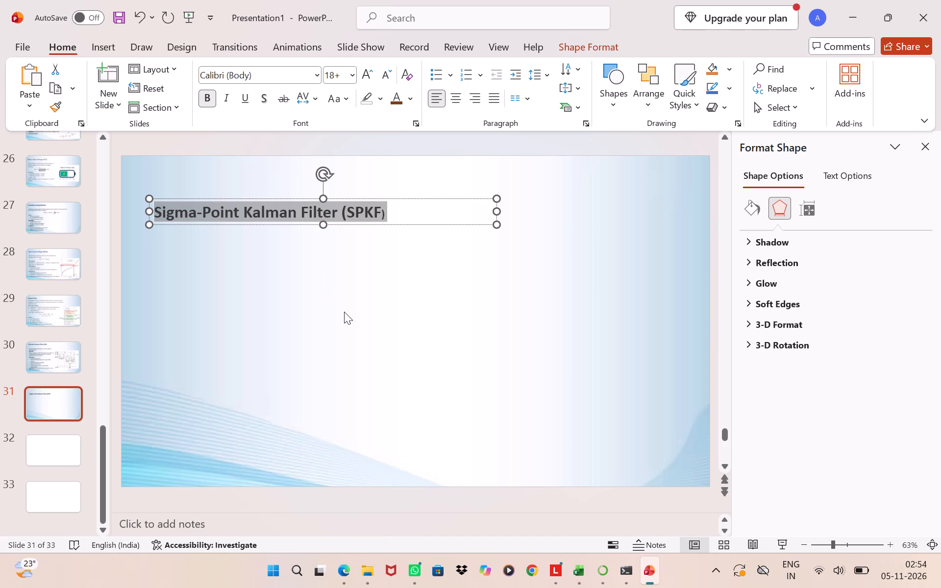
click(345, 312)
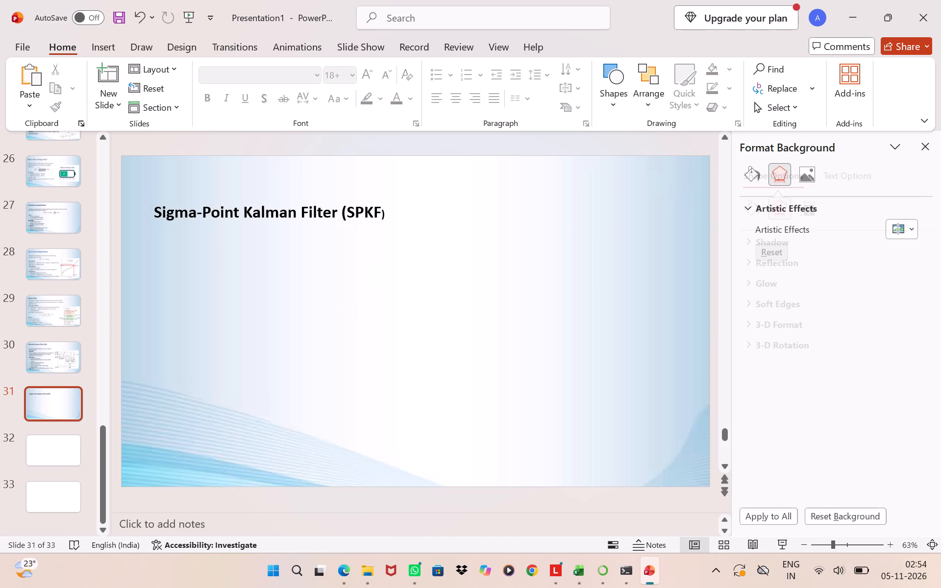
Replace the title's small closing parenthesis with a retyped one matching the bold, size 28 title text.
click(388, 215)
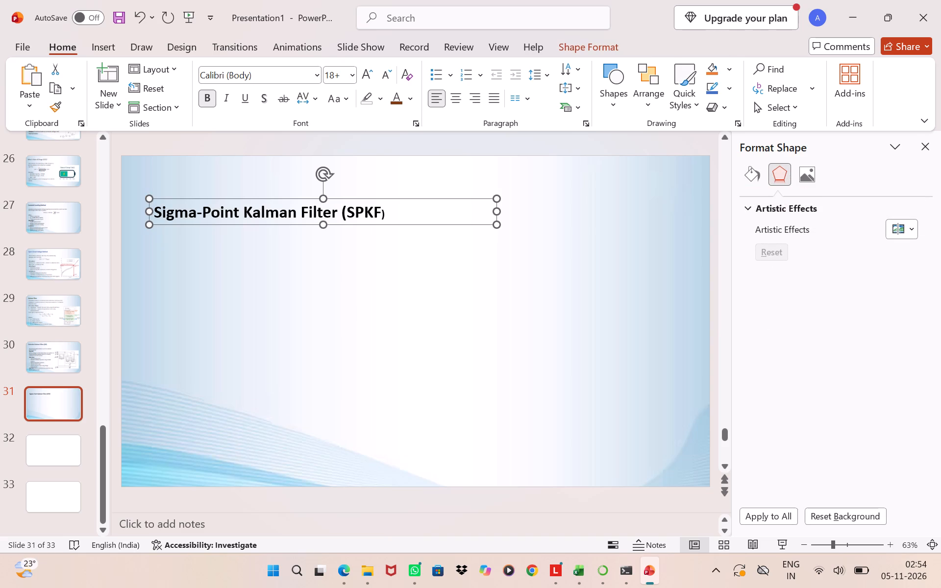
click(381, 212)
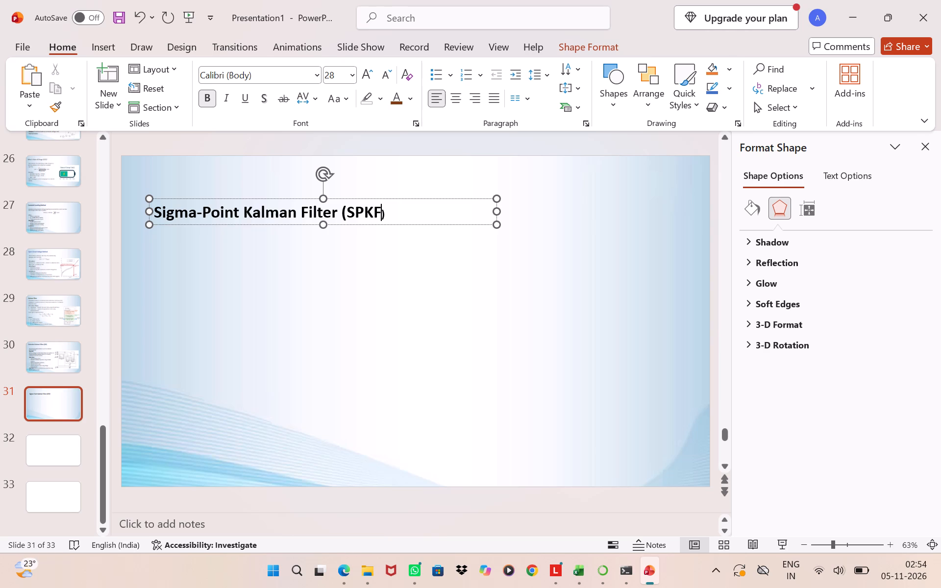
click(387, 212)
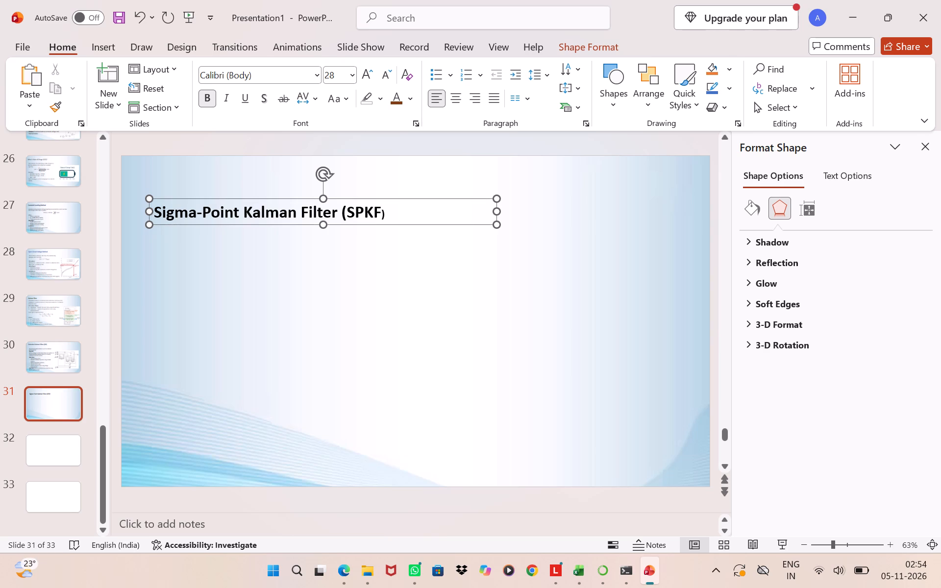
click(384, 212)
key(BackSpace)
key(shift+parenright)
click(583, 293)
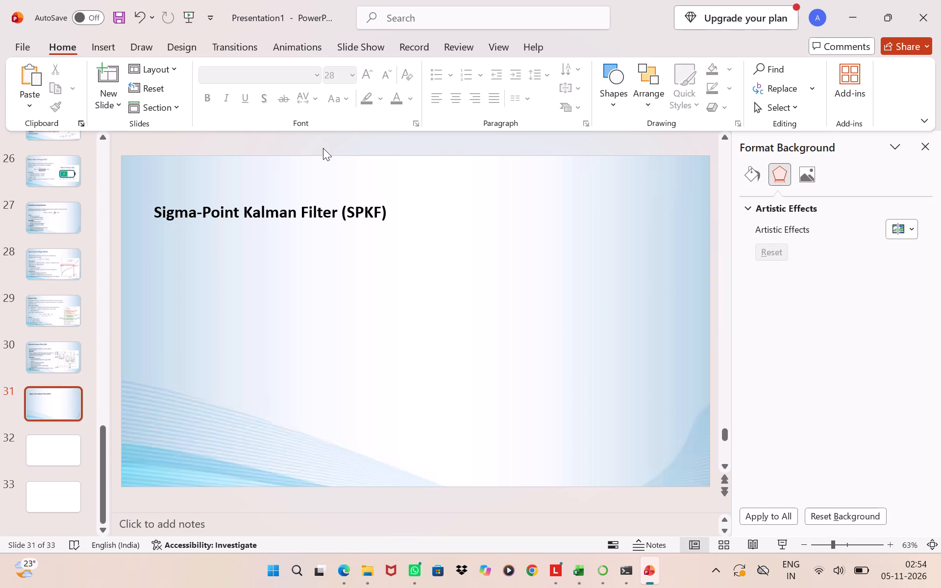
Draw a text box below slide 31's title, spanning about half the slide's width and height, for the body content.
click(616, 103)
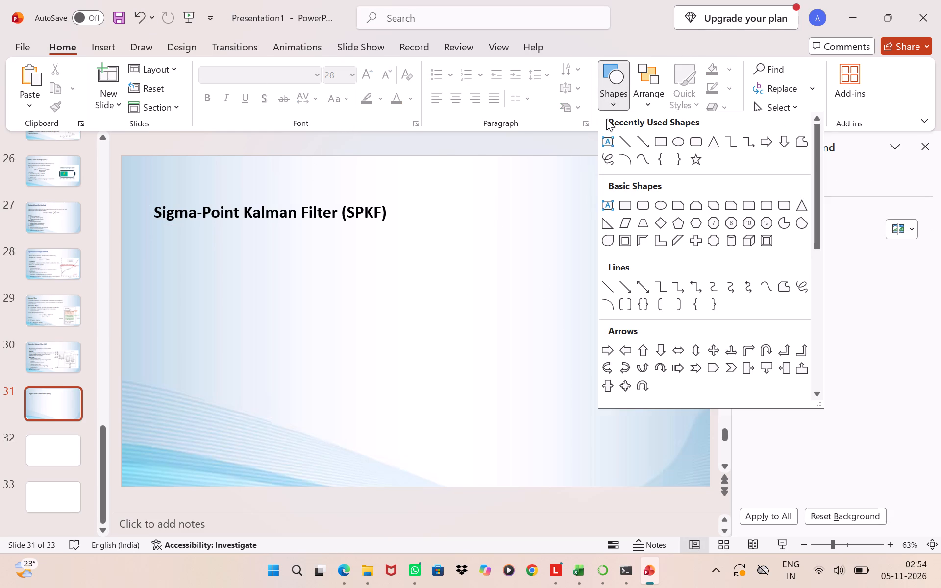
click(613, 143)
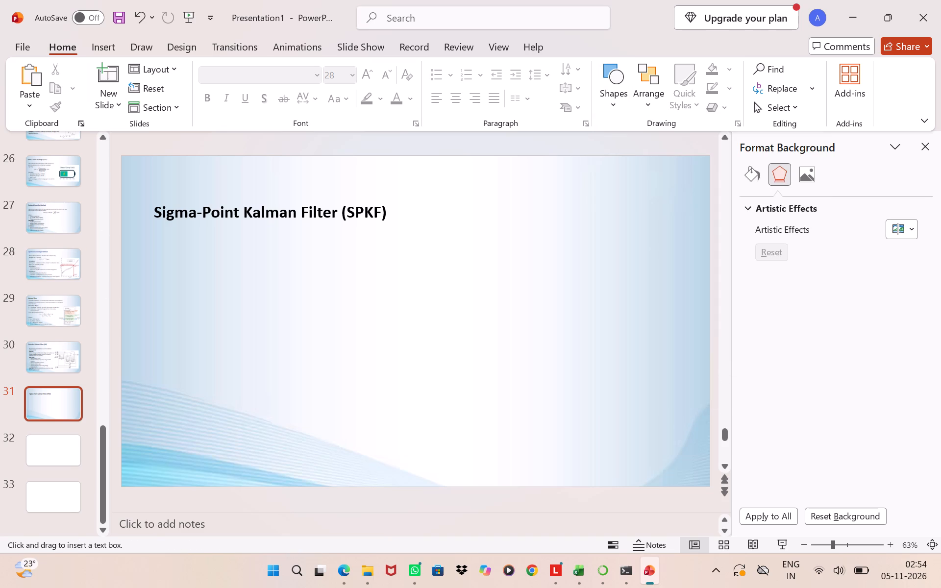
drag(142, 259, 281, 424)
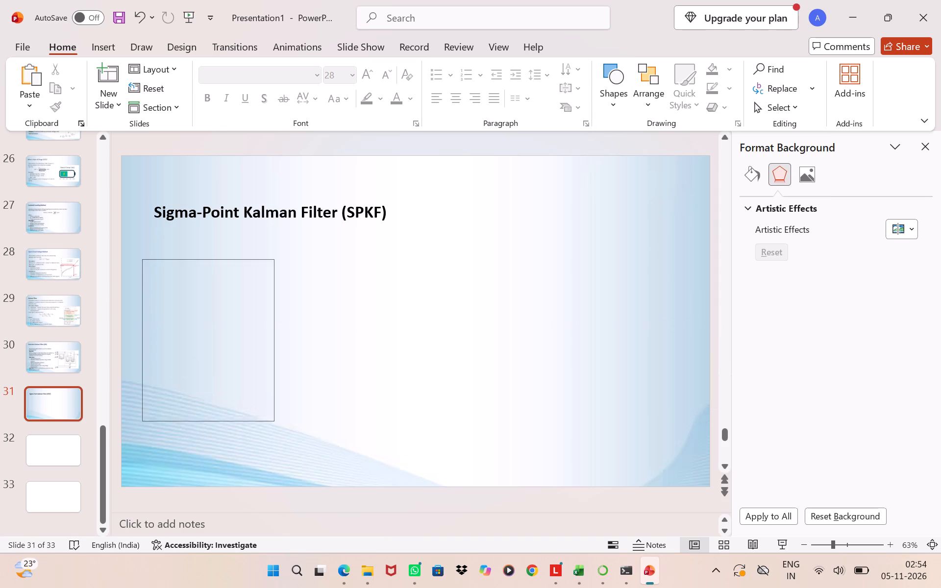
drag(281, 424, 445, 429)
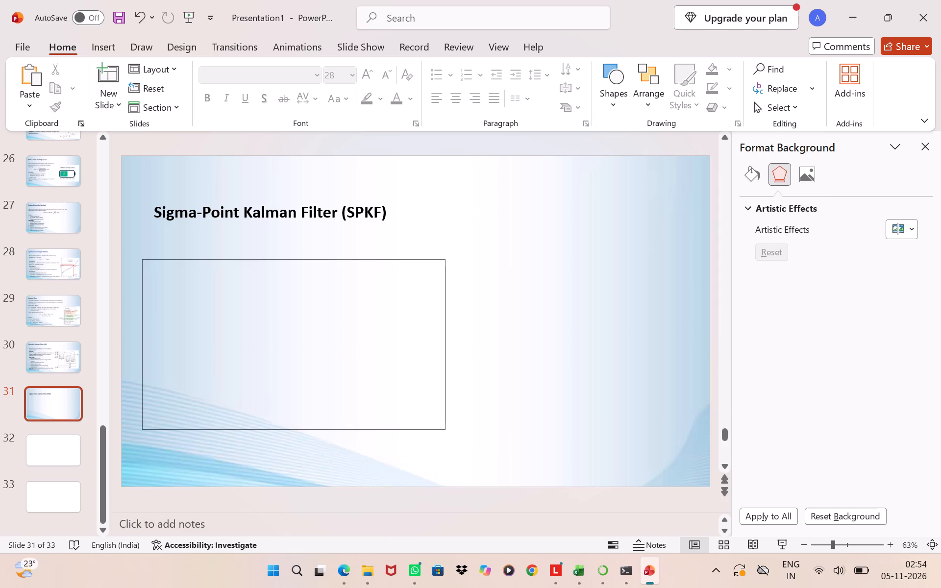
drag(445, 429, 445, 438)
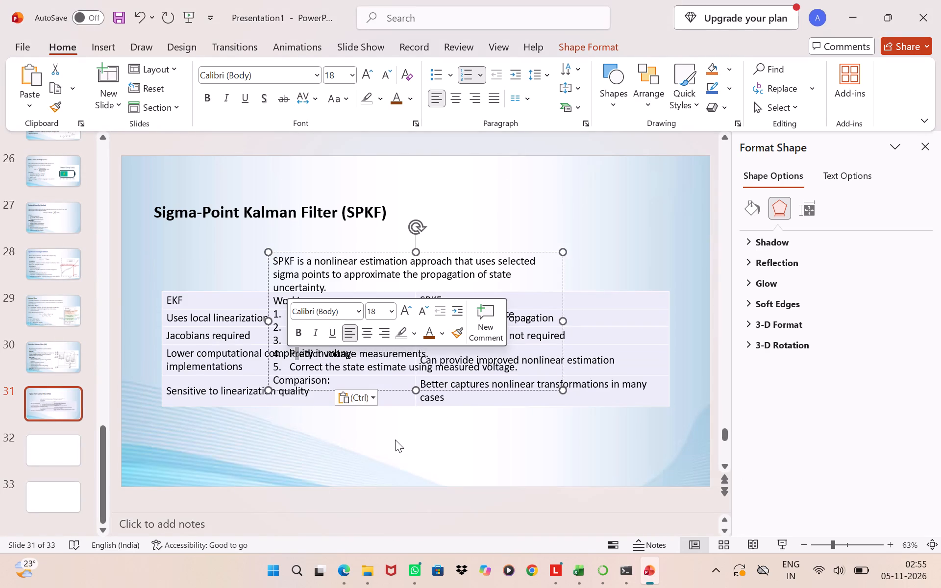
click(394, 441)
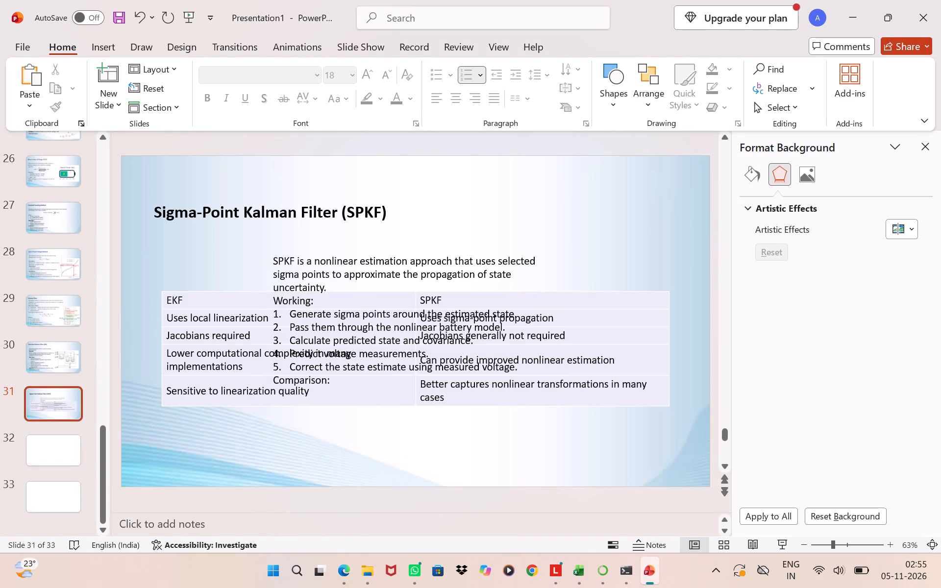
Enlarge slide 31's EKF versus SPKF comparison table slightly and move it down to the slide's lower left area.
drag(381, 404, 391, 419)
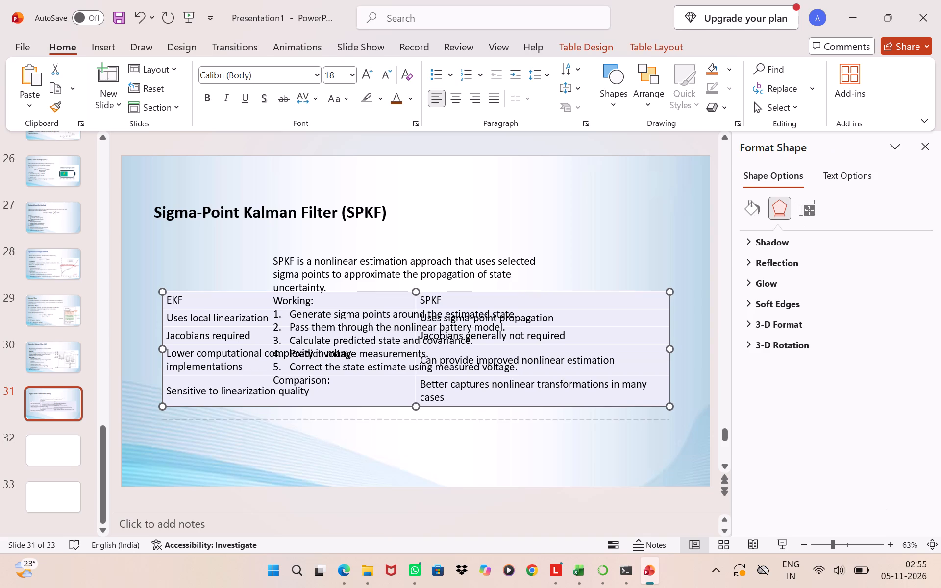
drag(391, 419, 405, 406)
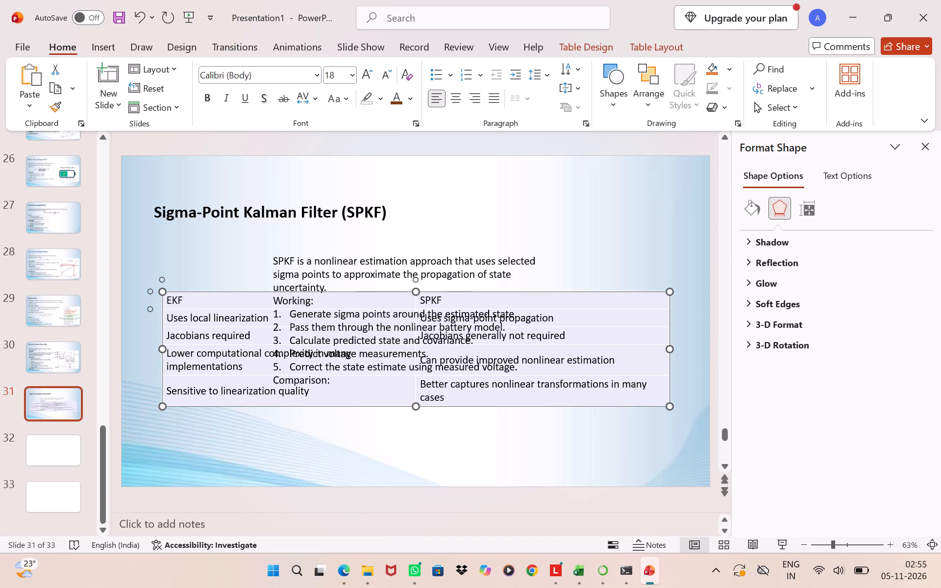
drag(165, 289, 148, 241)
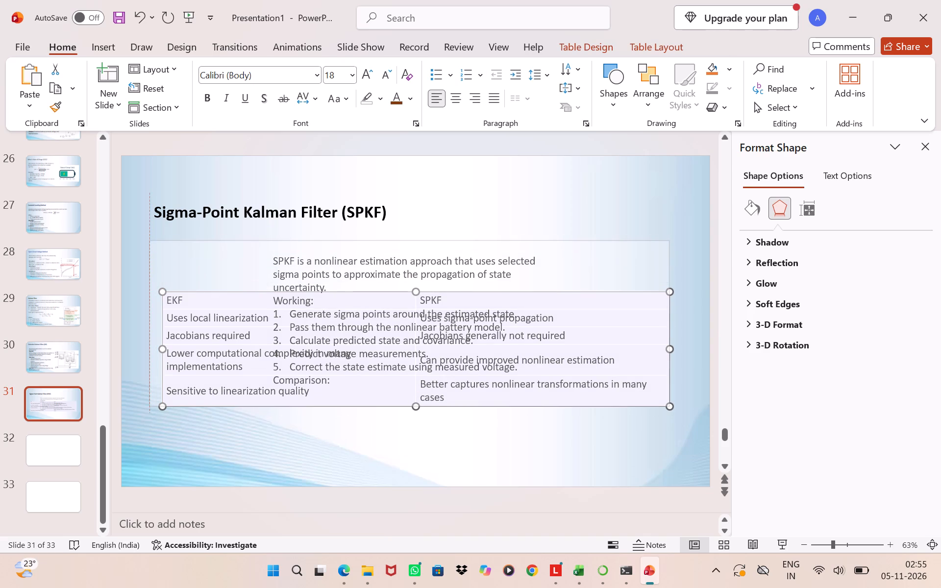
drag(148, 241, 147, 241)
click(323, 391)
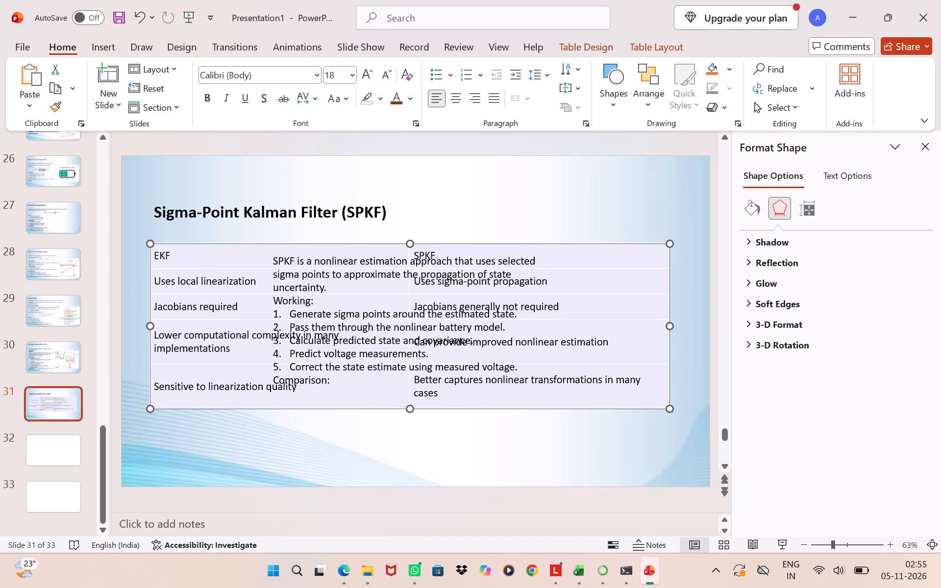
drag(339, 409, 393, 542)
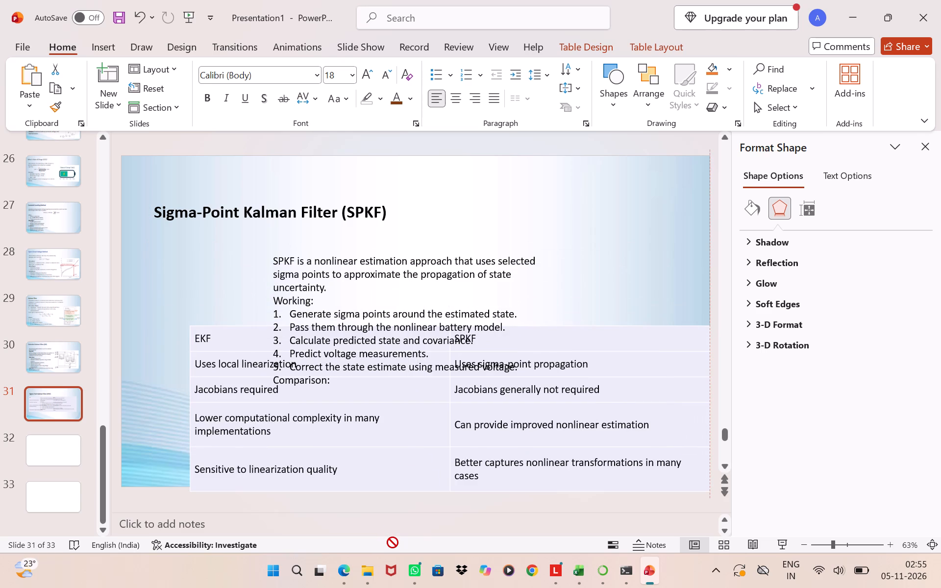
drag(393, 542, 393, 544)
drag(393, 544, 394, 534)
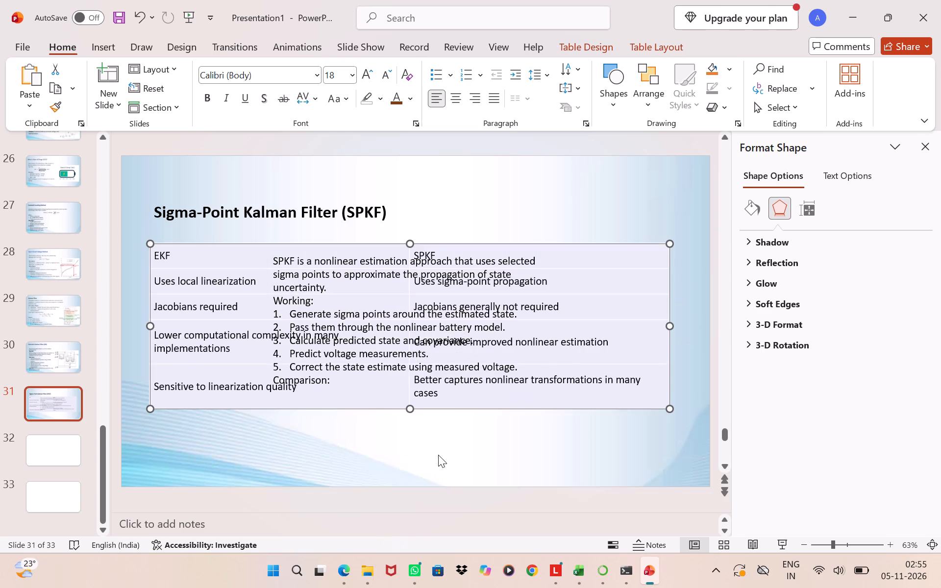
drag(412, 410, 442, 446)
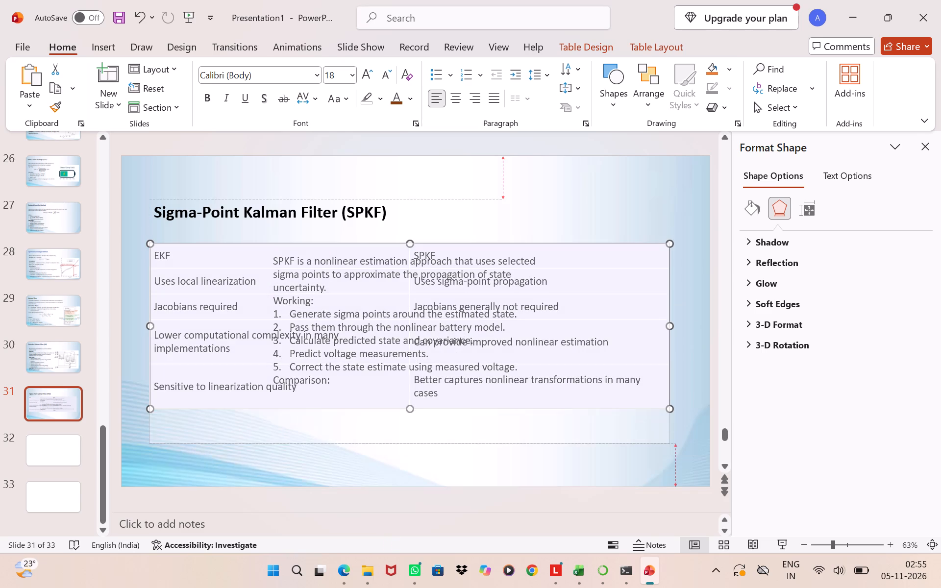
drag(442, 446, 441, 419)
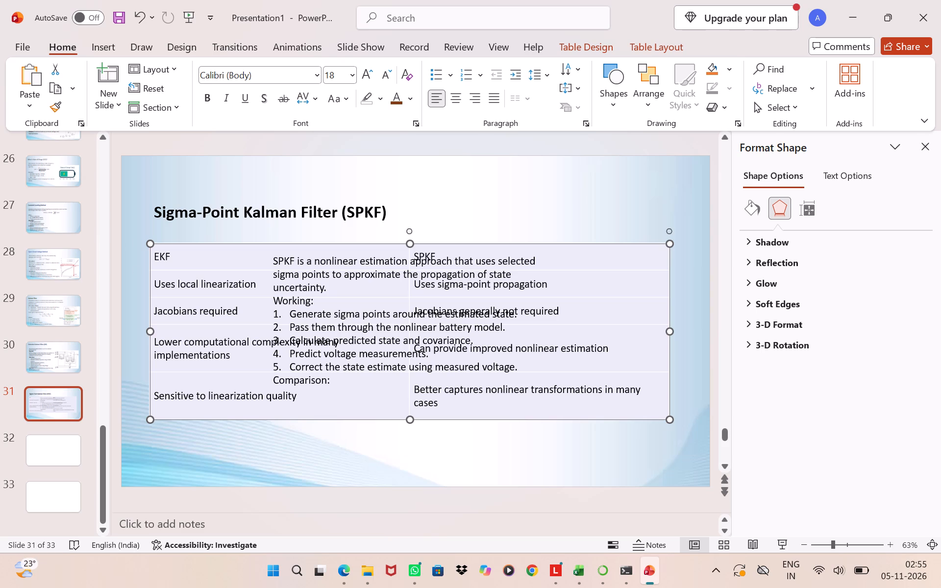
drag(513, 244, 526, 250)
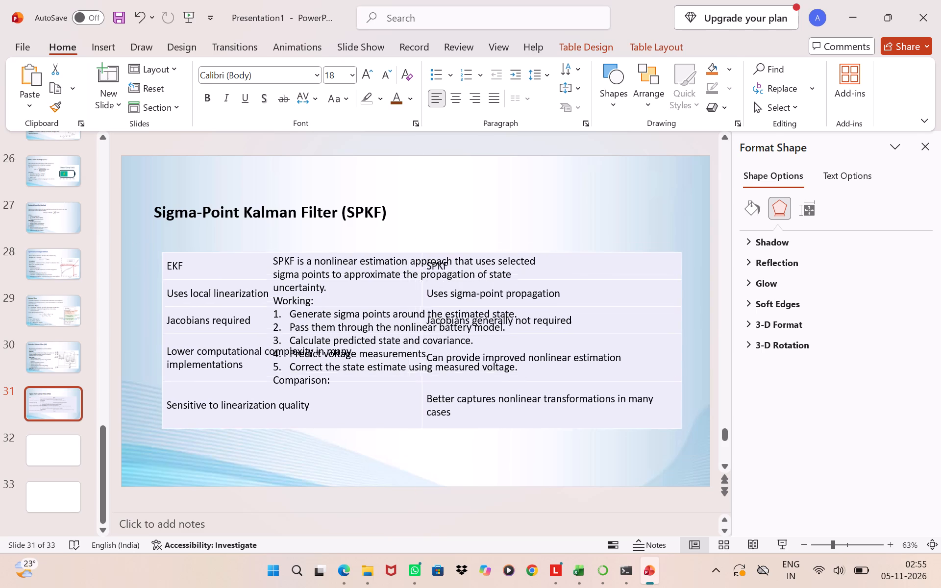
drag(526, 250, 484, 297)
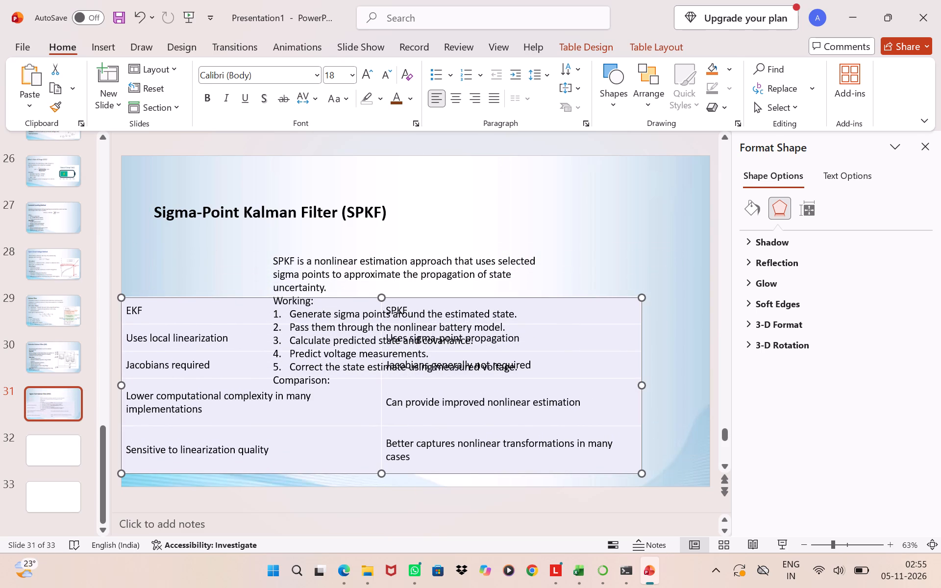
Move the SPKF body text box up directly beneath slide 31's title, aligned with the title's left edge.
click(498, 259)
drag(501, 250, 439, 247)
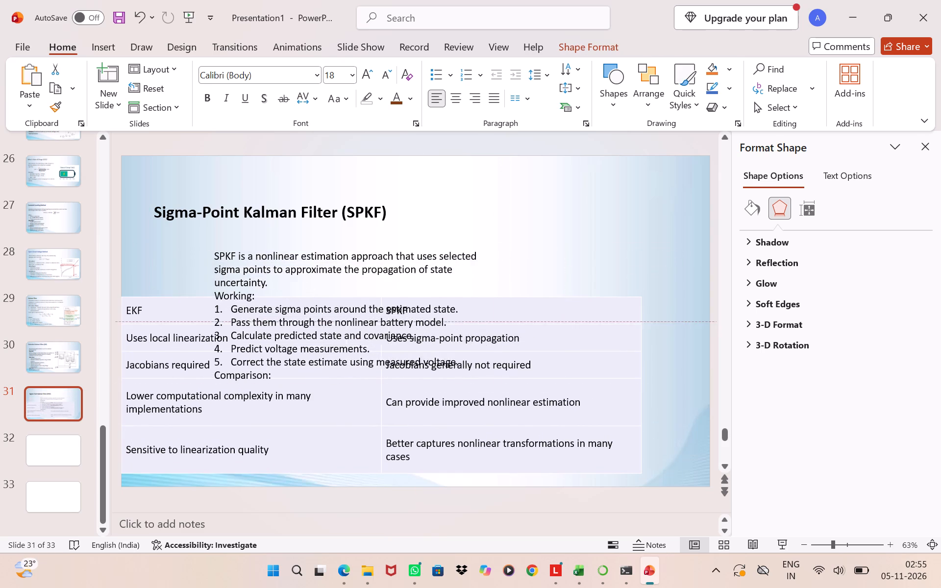
drag(439, 247, 378, 230)
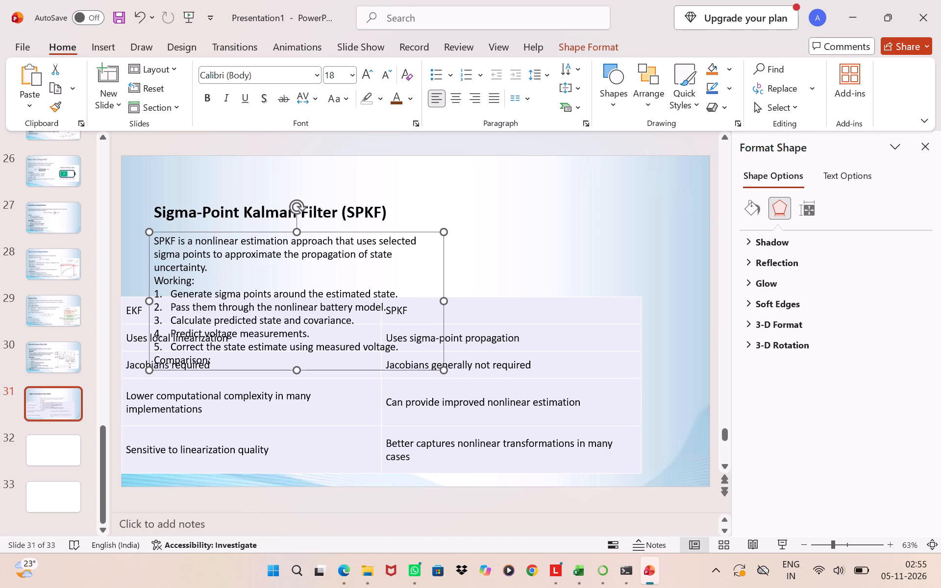
drag(297, 367, 301, 298)
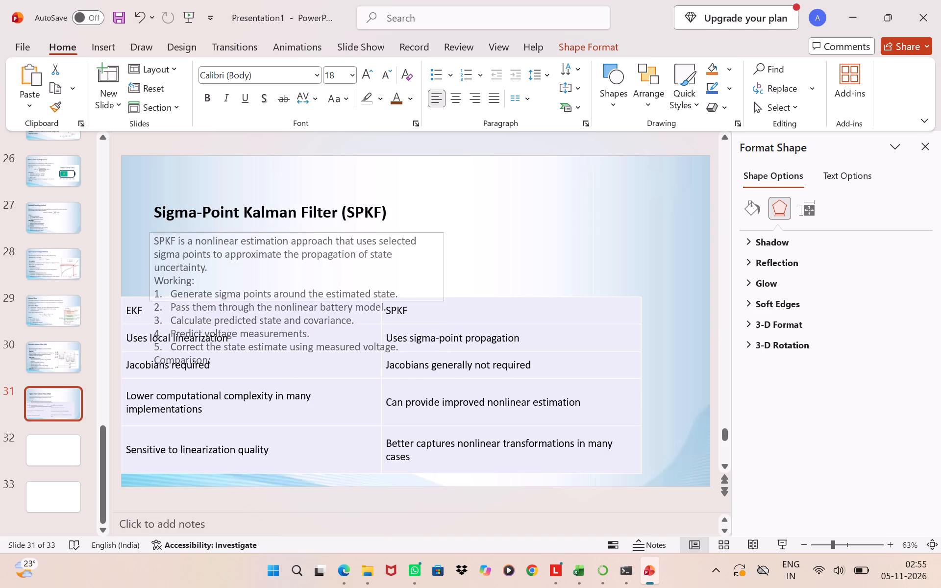
drag(301, 298, 301, 295)
Shrink the comparison table to about three quarters of the slide's width and place it below the "Comparison:" line.
click(561, 363)
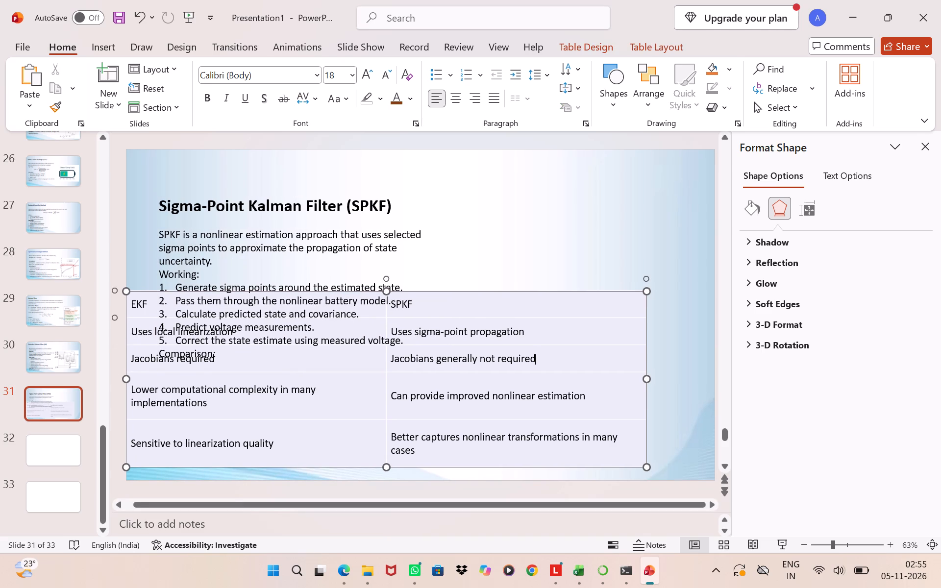
drag(640, 294, 614, 316)
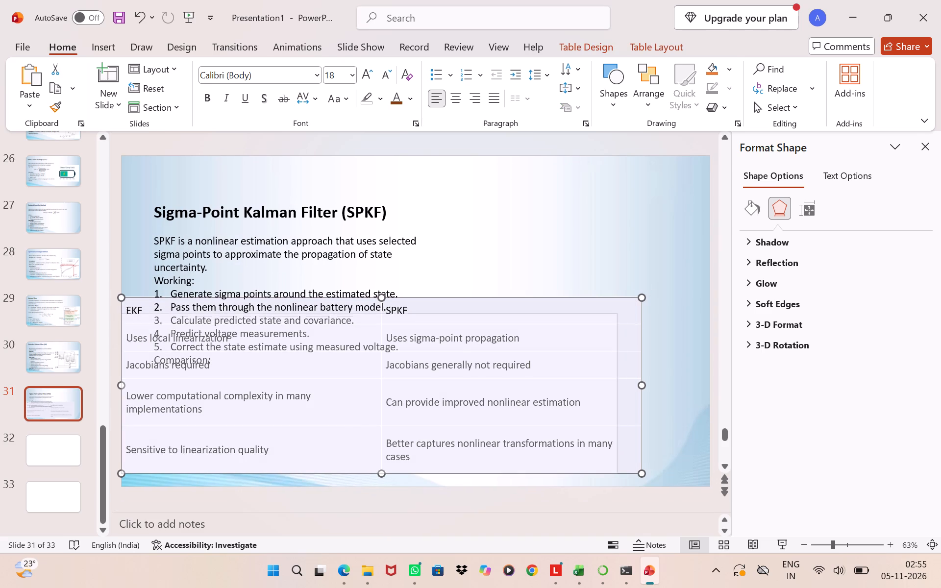
drag(614, 316, 565, 365)
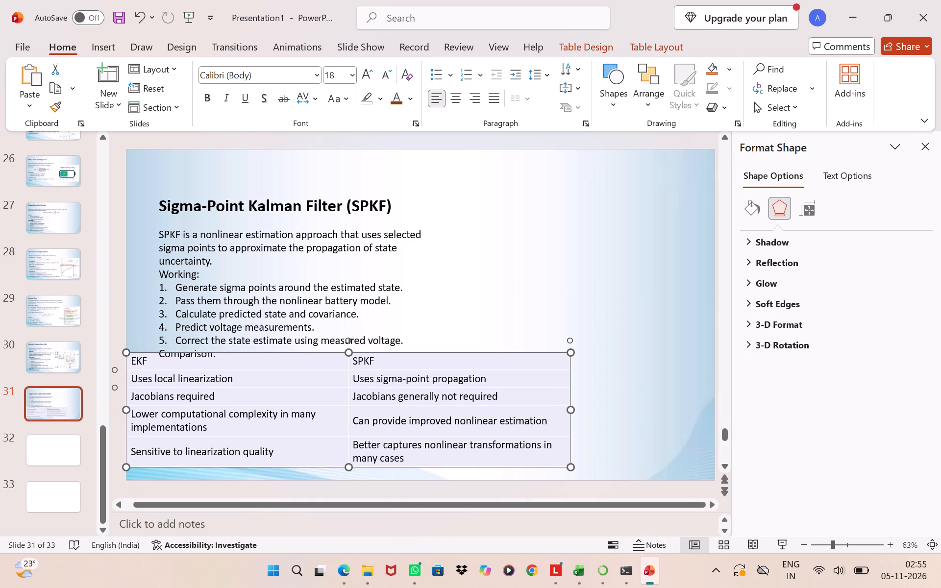
drag(365, 392, 407, 380)
drag(422, 358, 435, 362)
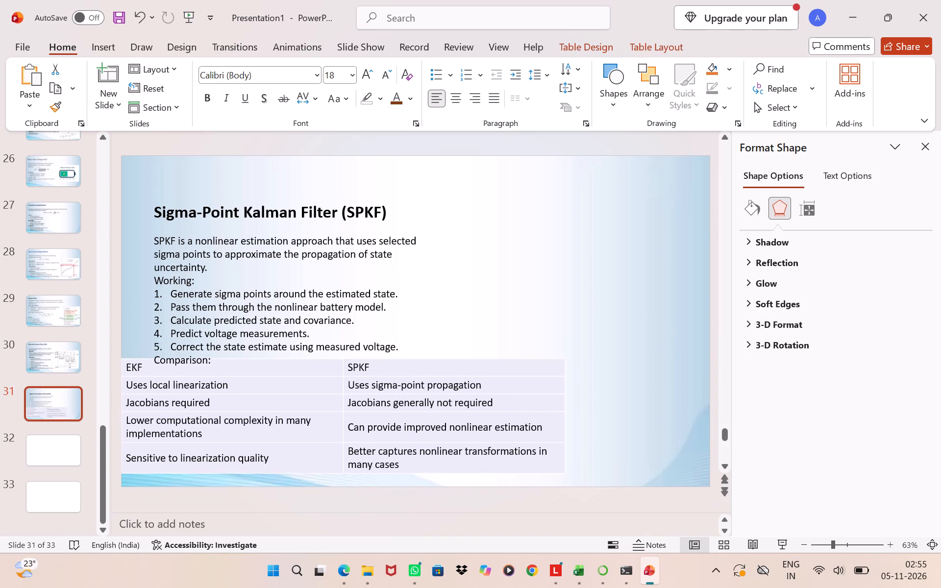
drag(435, 362, 499, 374)
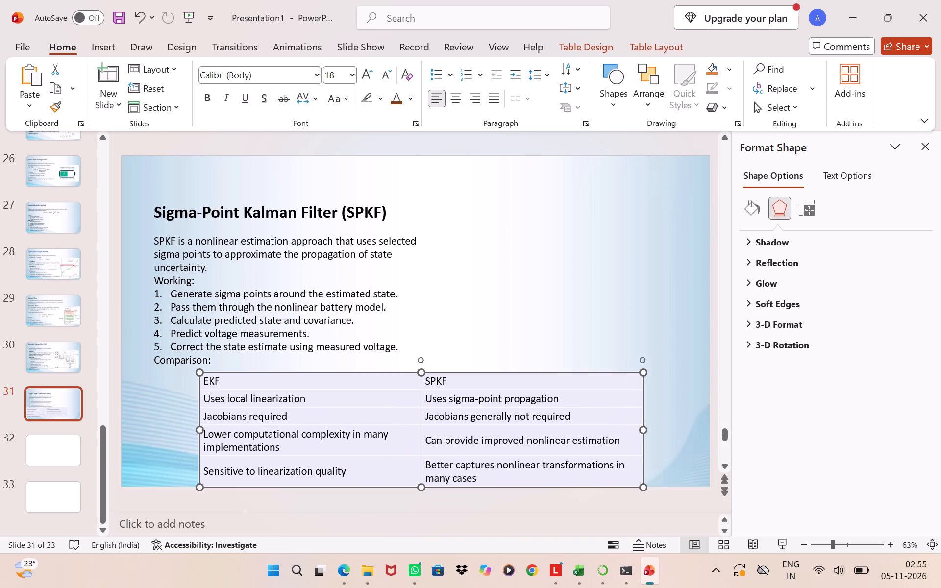
Move the "Sigma-Point Kalman Filter (SPKF)" title up near the slide's top edge, keeping its left alignment.
click(201, 308)
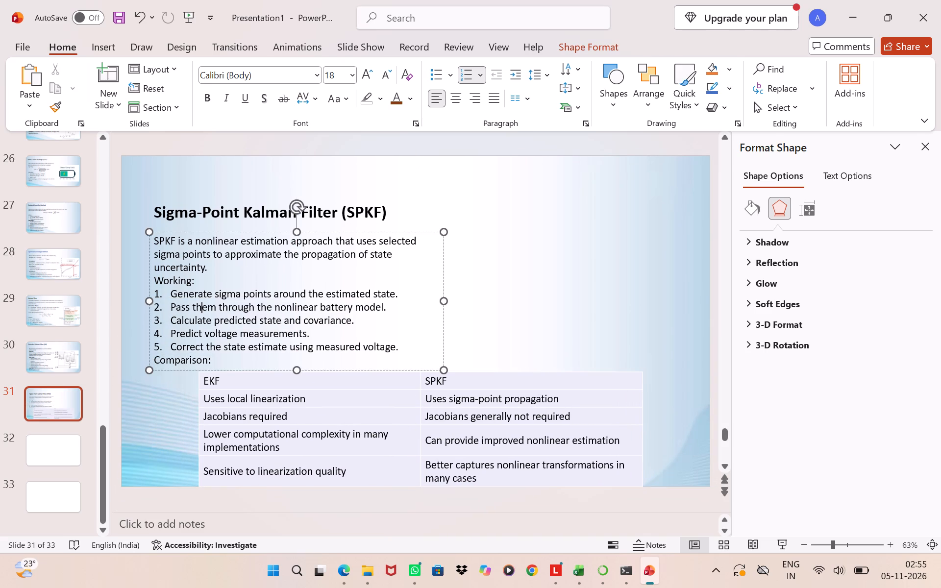
click(272, 212)
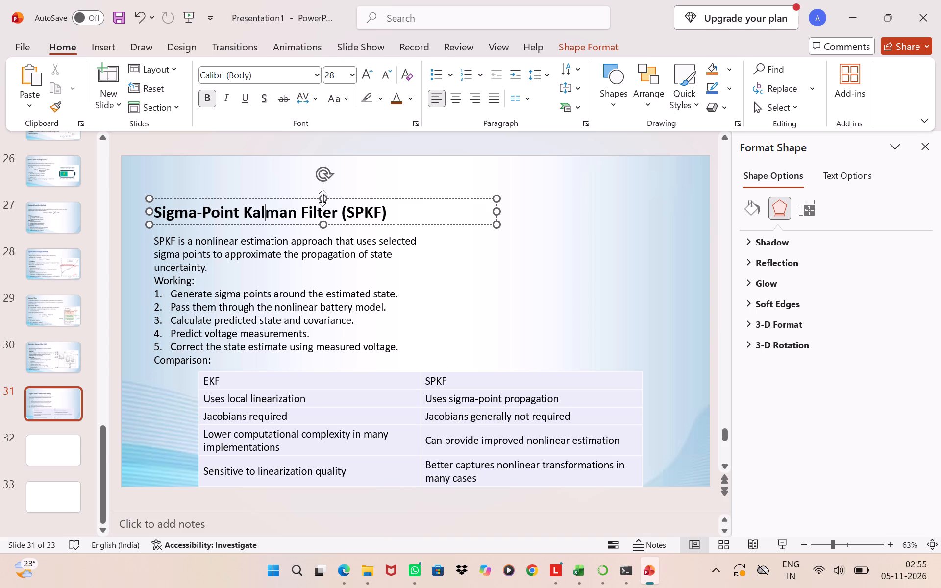
drag(322, 198, 337, 176)
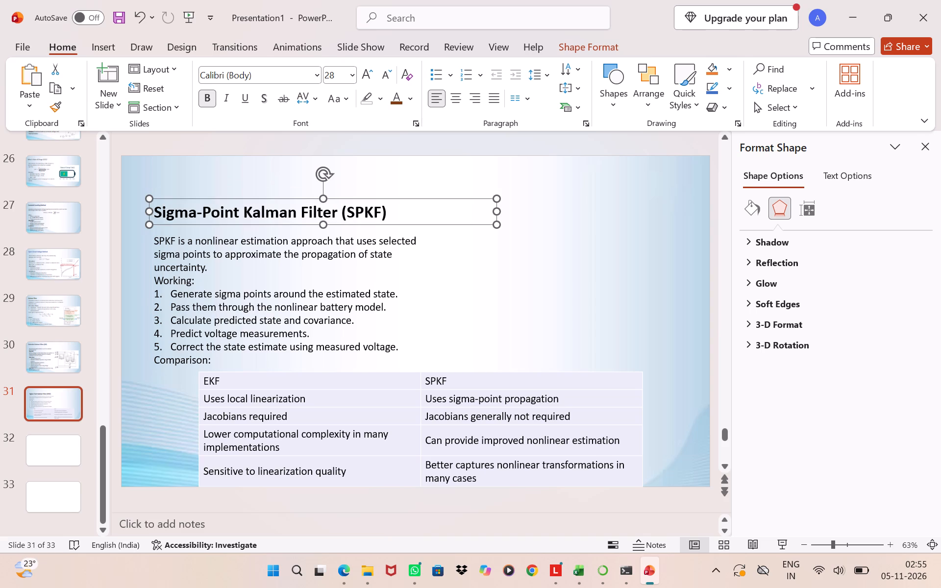
click(286, 192)
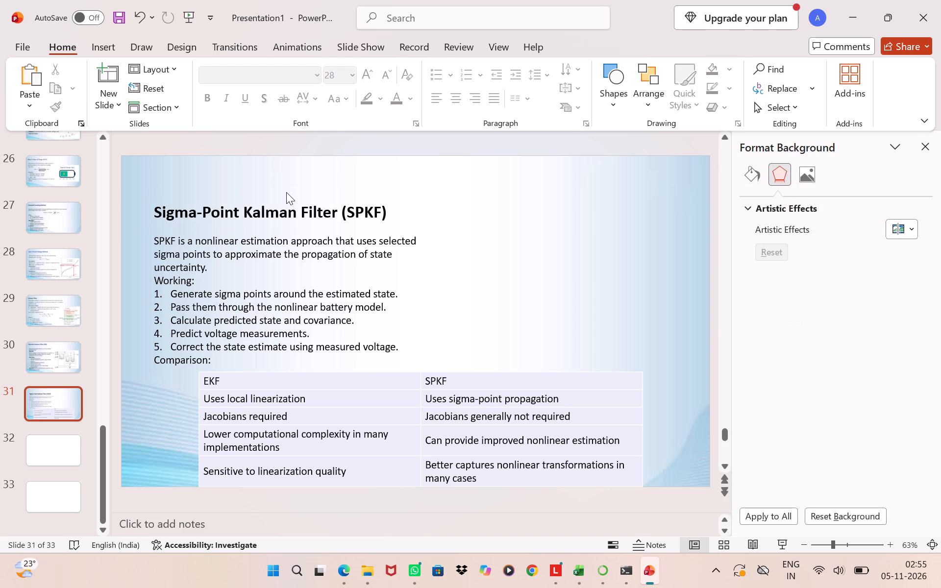
click(283, 203)
drag(287, 198, 303, 174)
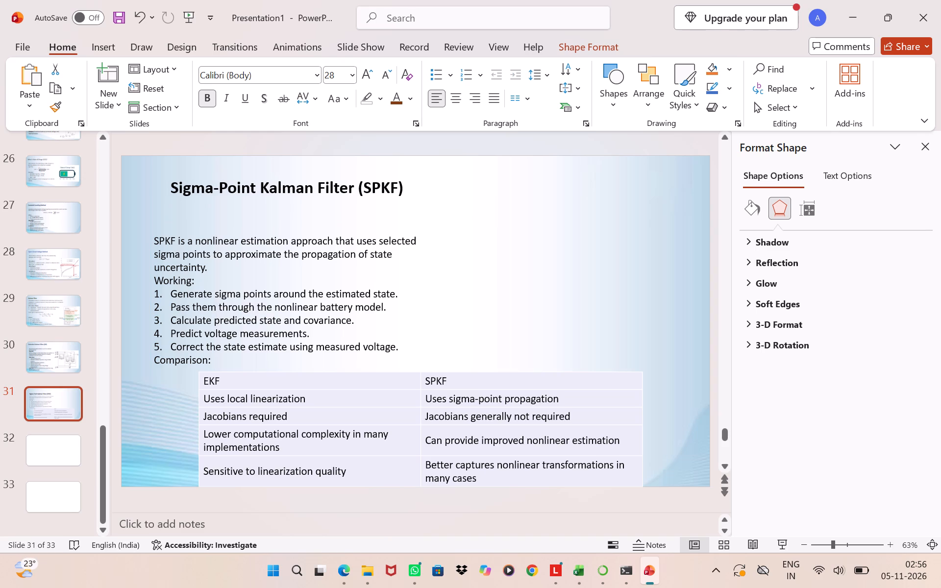
drag(303, 174, 290, 161)
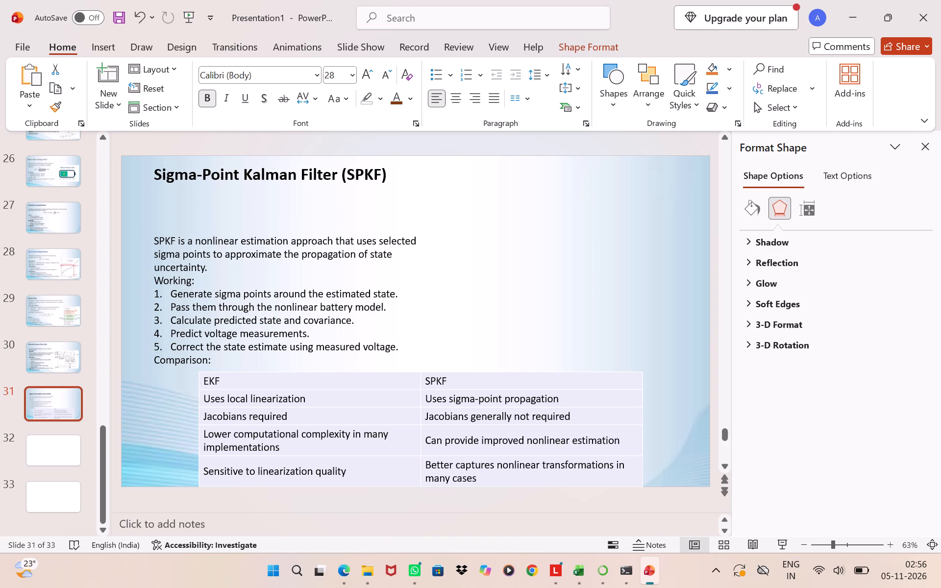
drag(290, 161, 284, 171)
Move the SPKF body text box up to sit directly beneath the repositioned title.
click(406, 245)
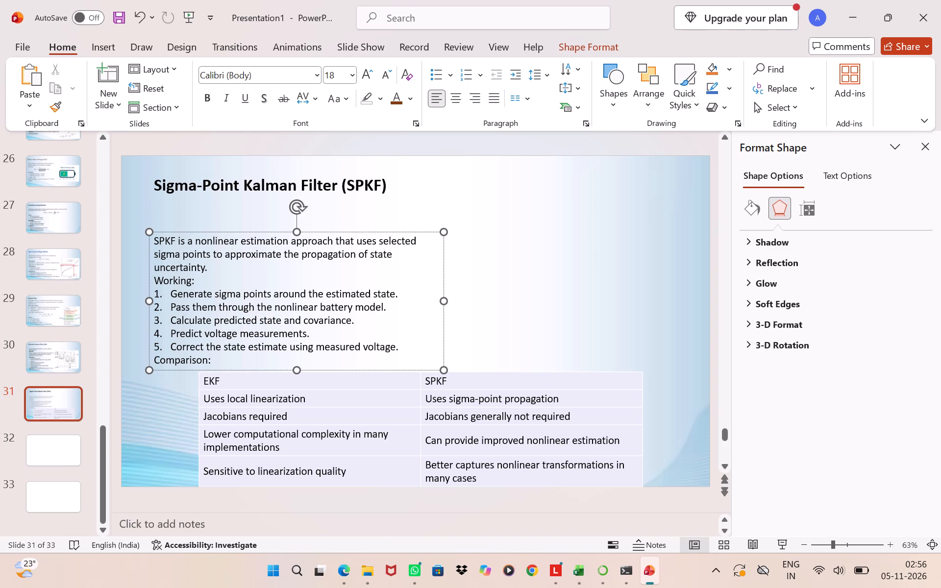
click(298, 230)
drag(322, 232, 322, 222)
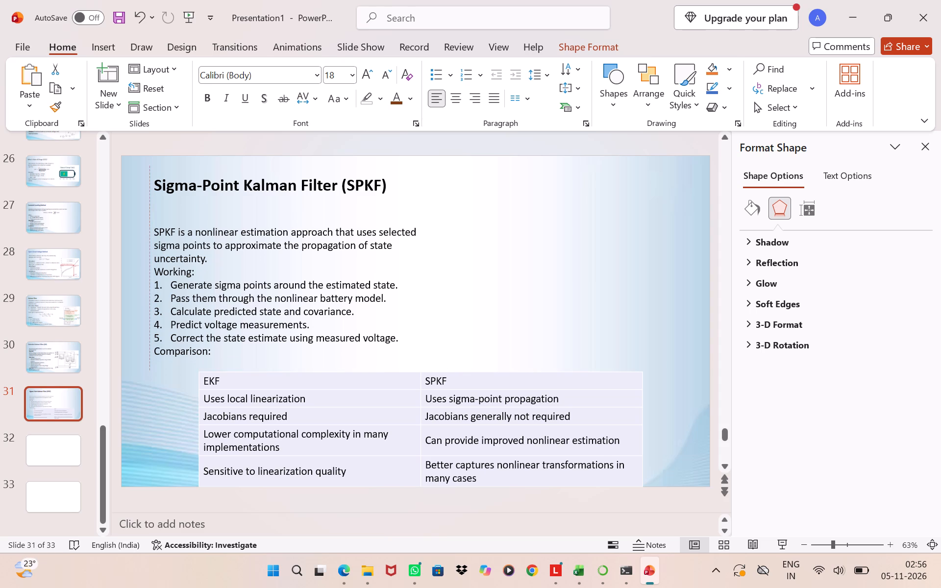
drag(322, 222, 320, 201)
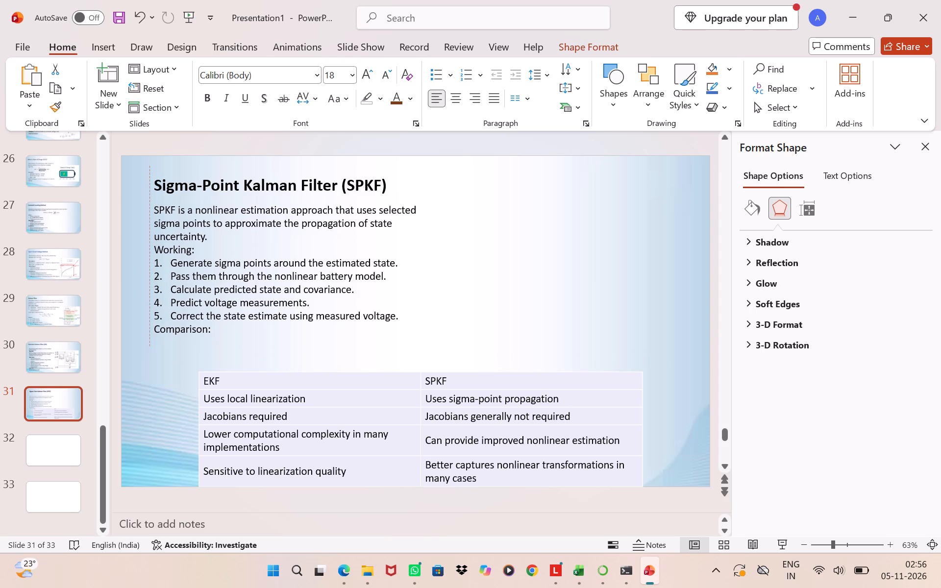
drag(320, 201, 319, 200)
Move the comparison table up to just below "Comparison:", aligned with the body text's left edge.
click(352, 389)
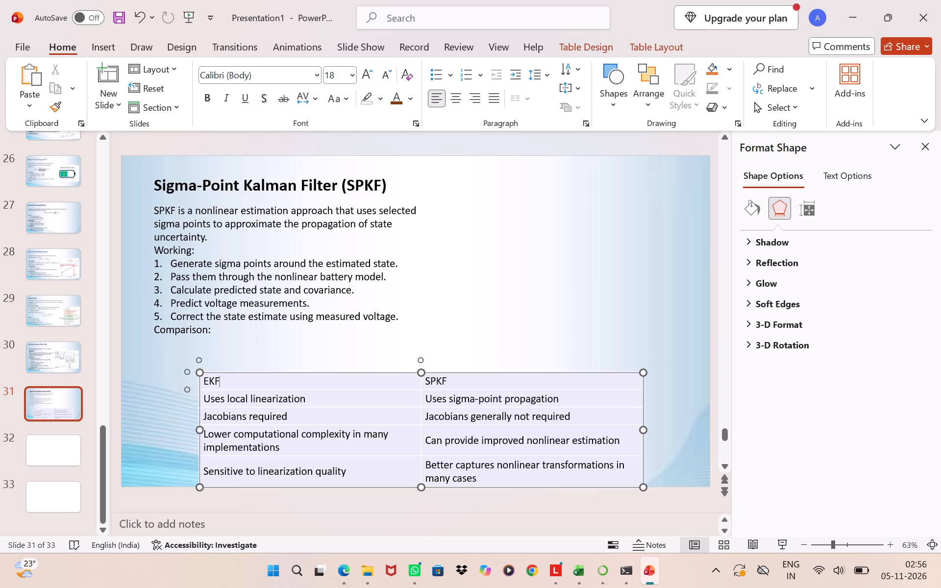
drag(380, 372, 328, 345)
click(486, 330)
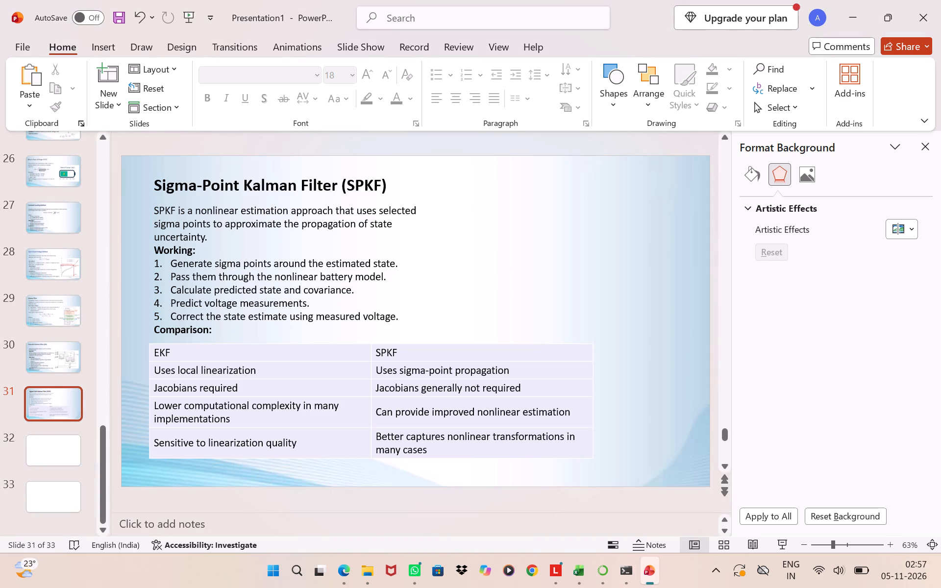
drag(176, 354, 152, 350)
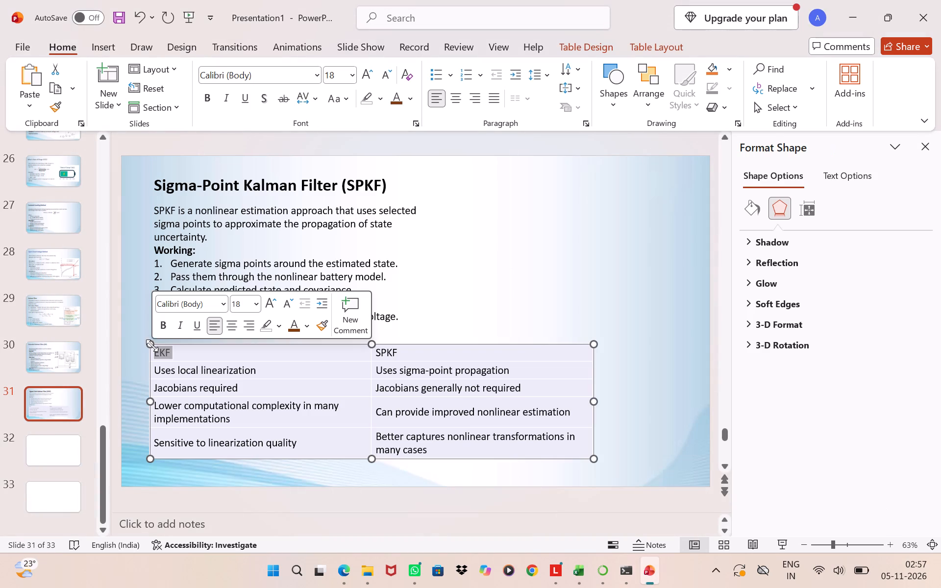
click(166, 325)
drag(397, 349, 376, 353)
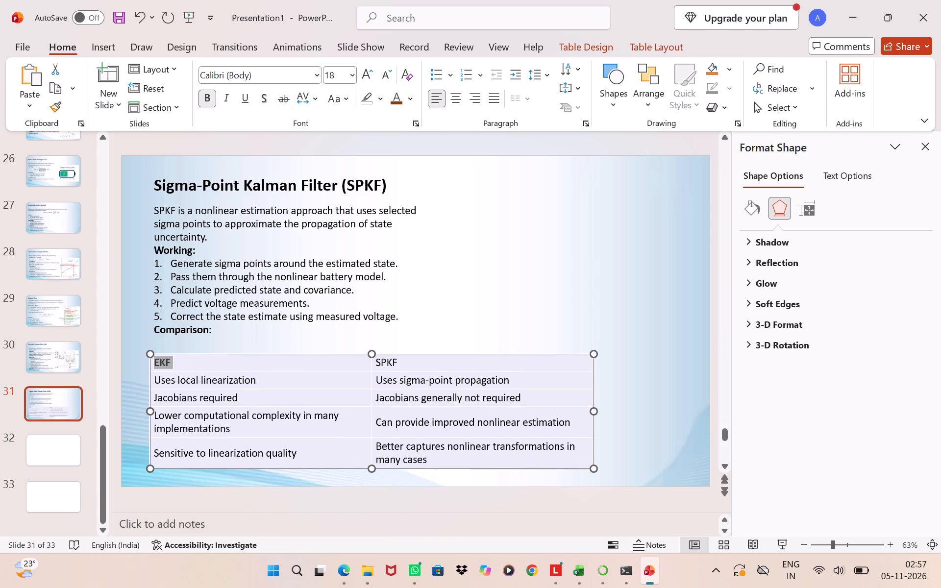
drag(350, 353, 348, 345)
drag(397, 354, 398, 354)
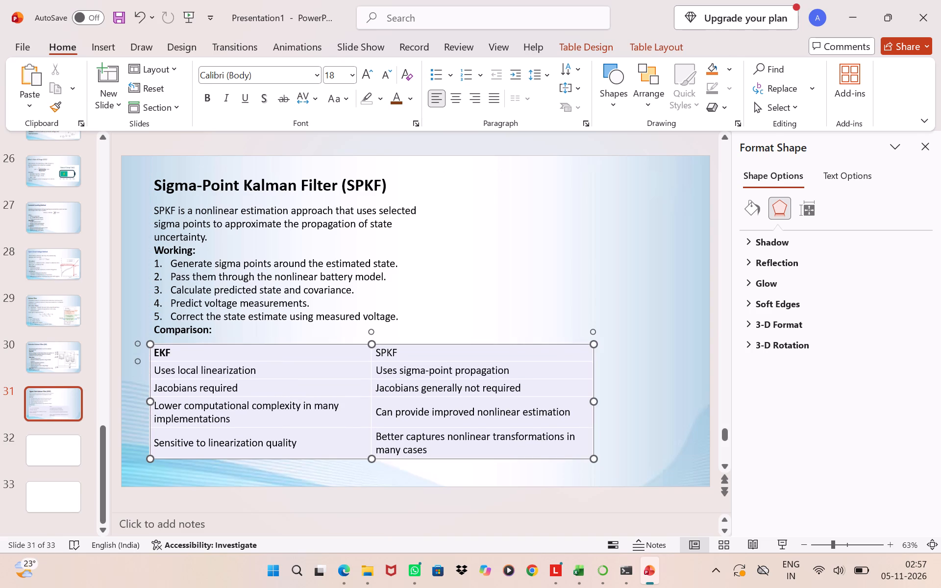
drag(398, 354, 372, 351)
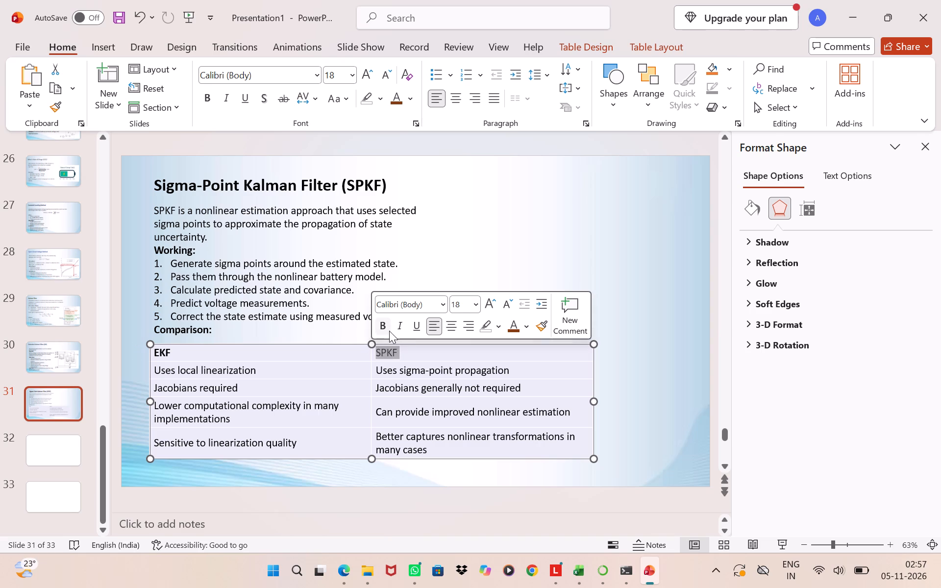
click(383, 328)
click(473, 257)
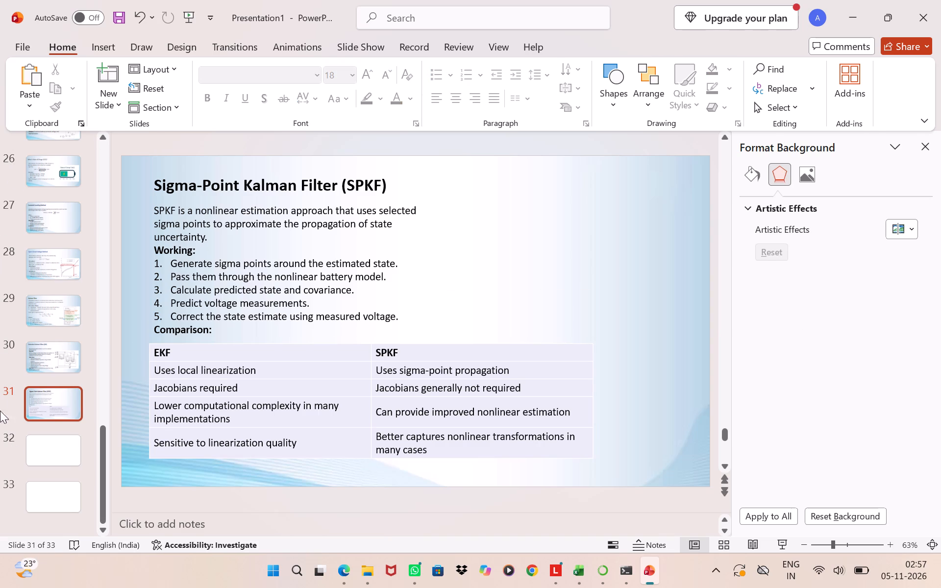
Set slide 32's background to a picture fill using the ppt_bg image file from Downloads.
click(51, 455)
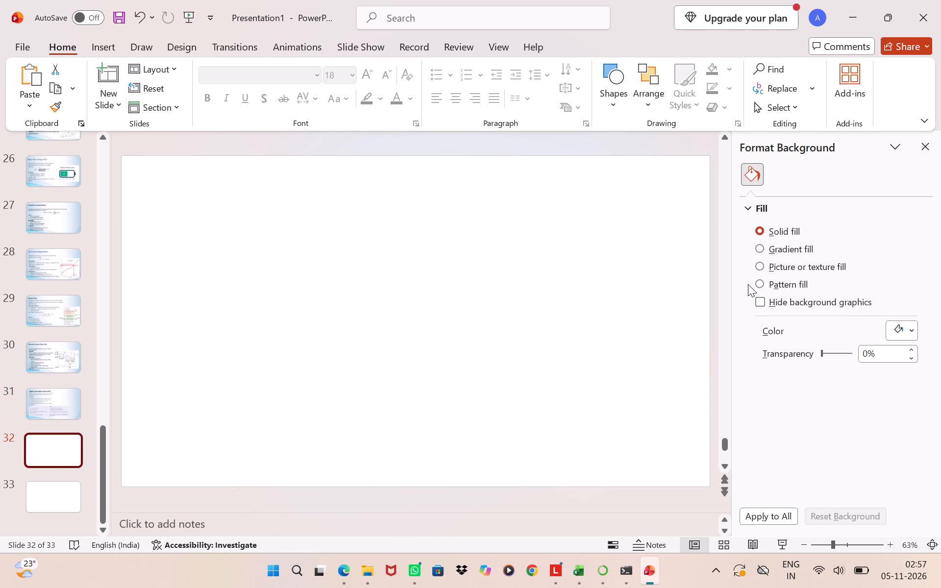
click(788, 265)
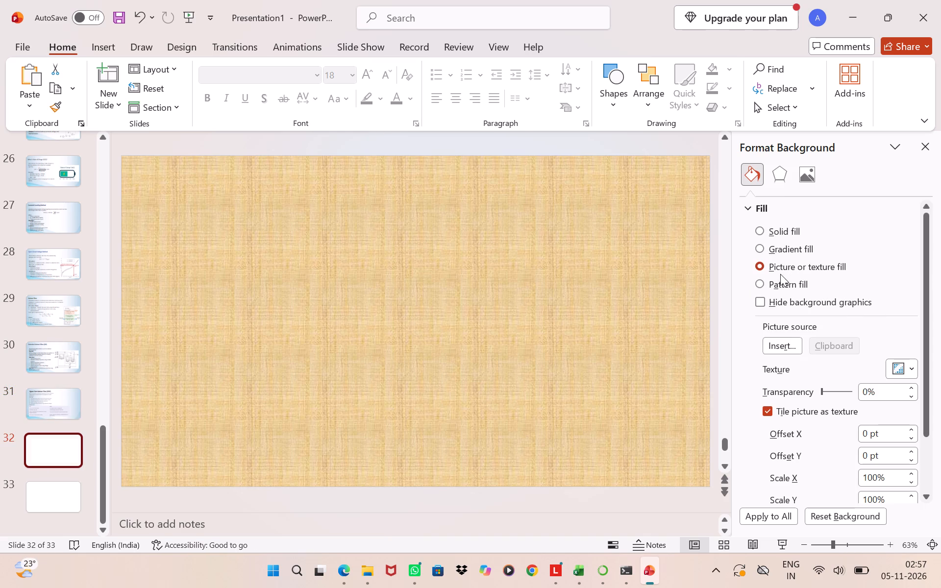
click(780, 343)
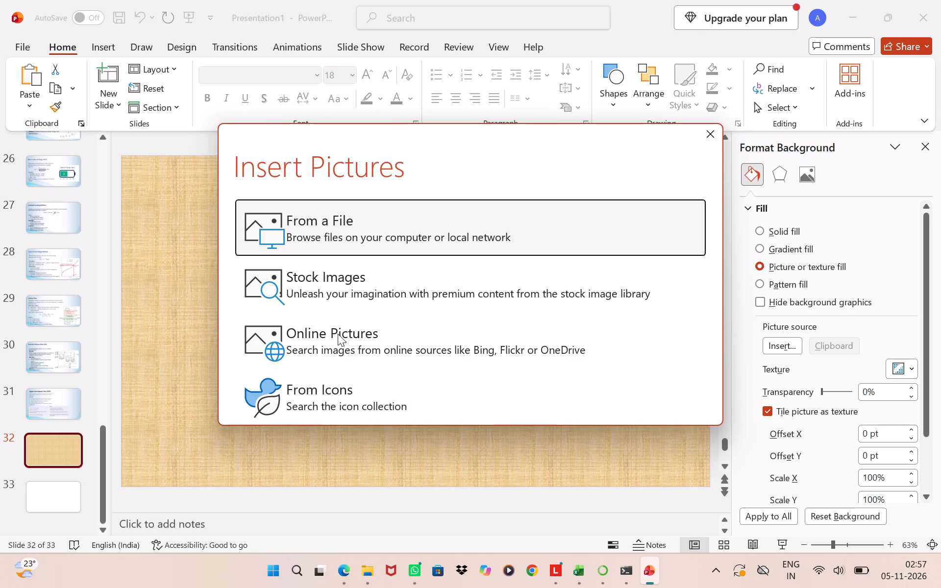
click(342, 231)
click(185, 131)
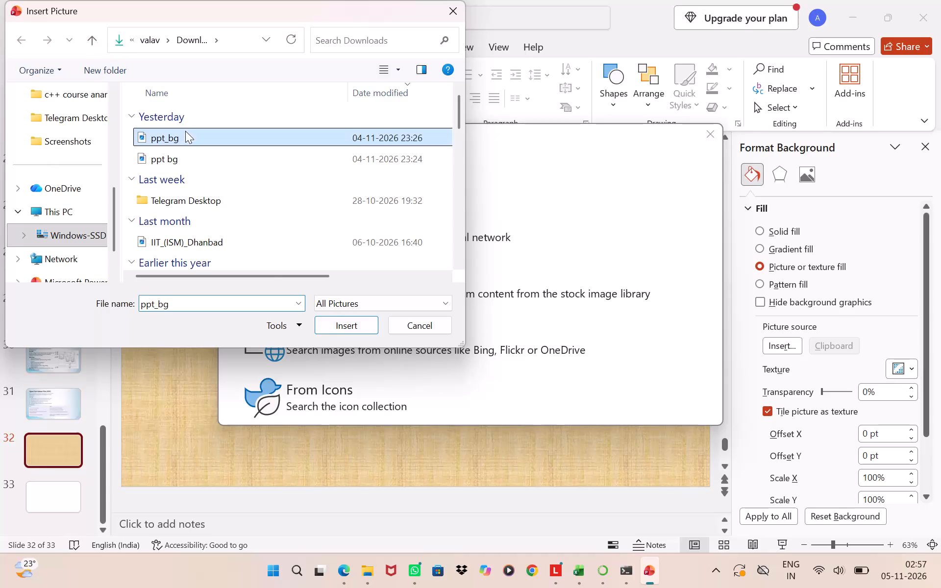
click(341, 329)
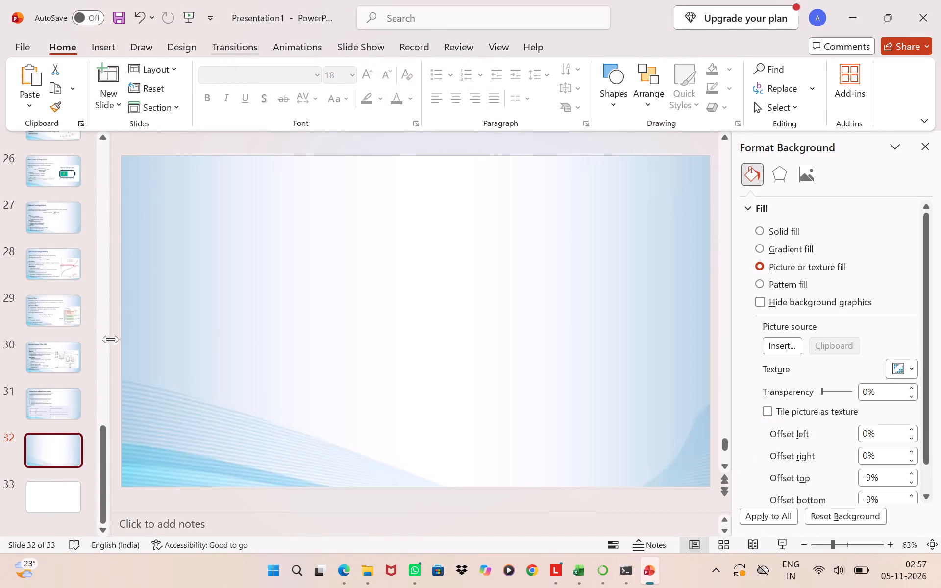
Set slide 33's background to a picture fill using the same ppt_bg image file.
click(36, 503)
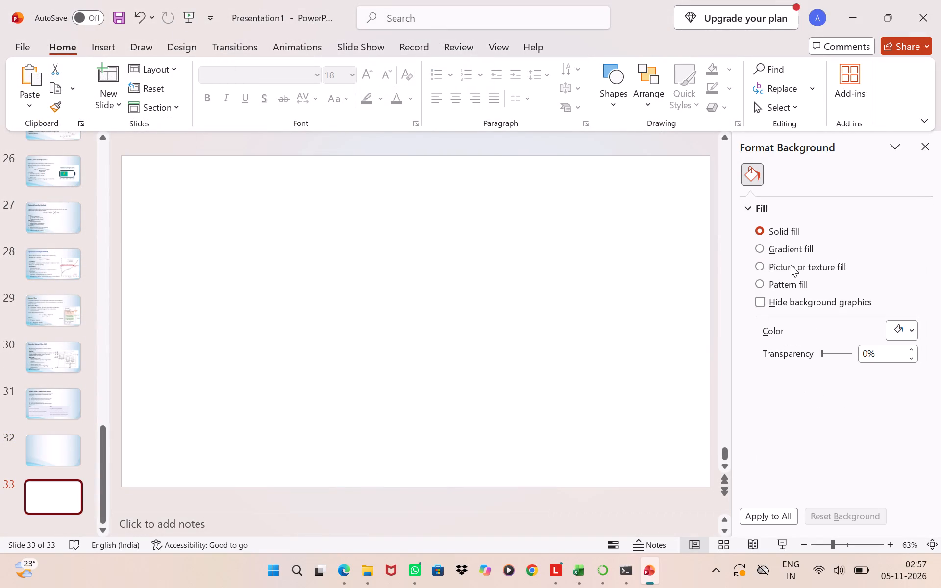
click(789, 252)
click(789, 271)
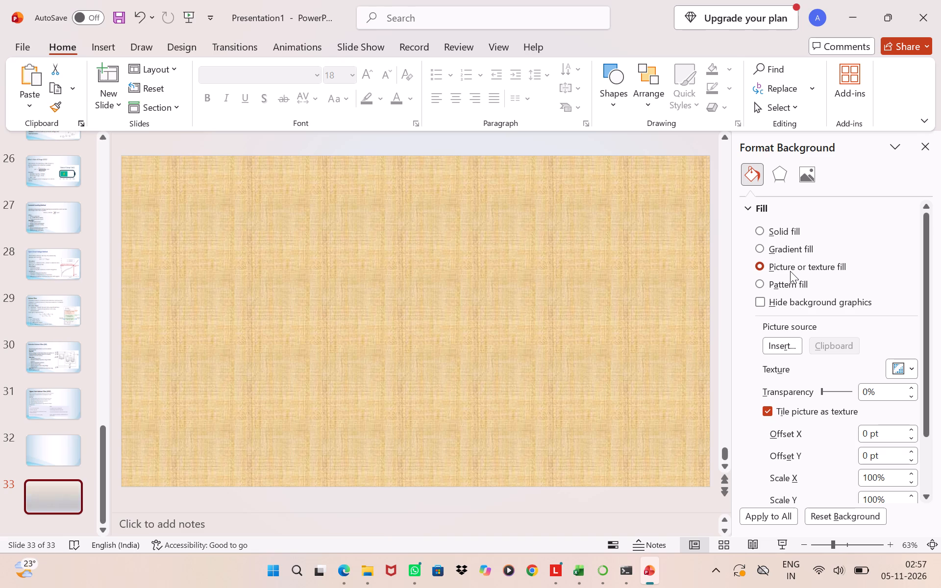
click(781, 344)
click(316, 230)
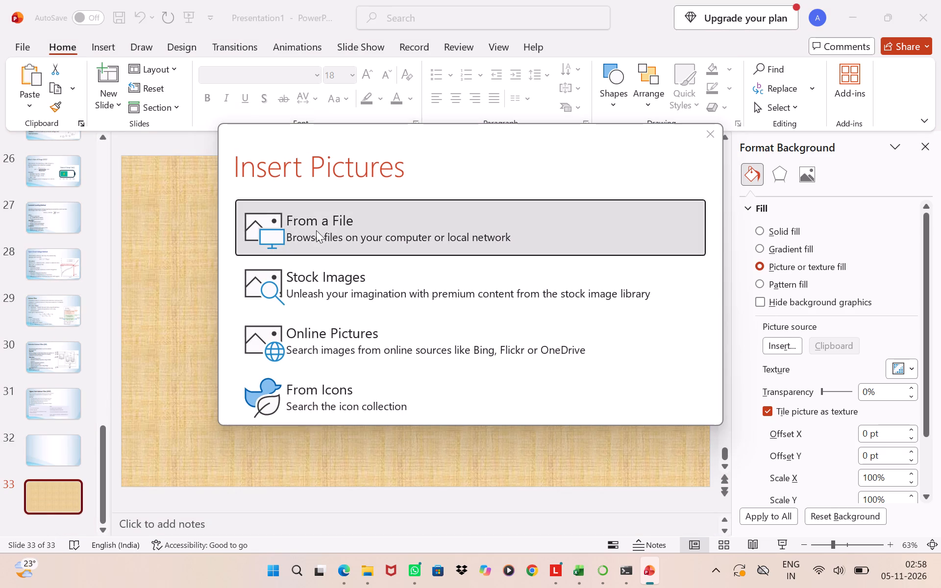
click(174, 144)
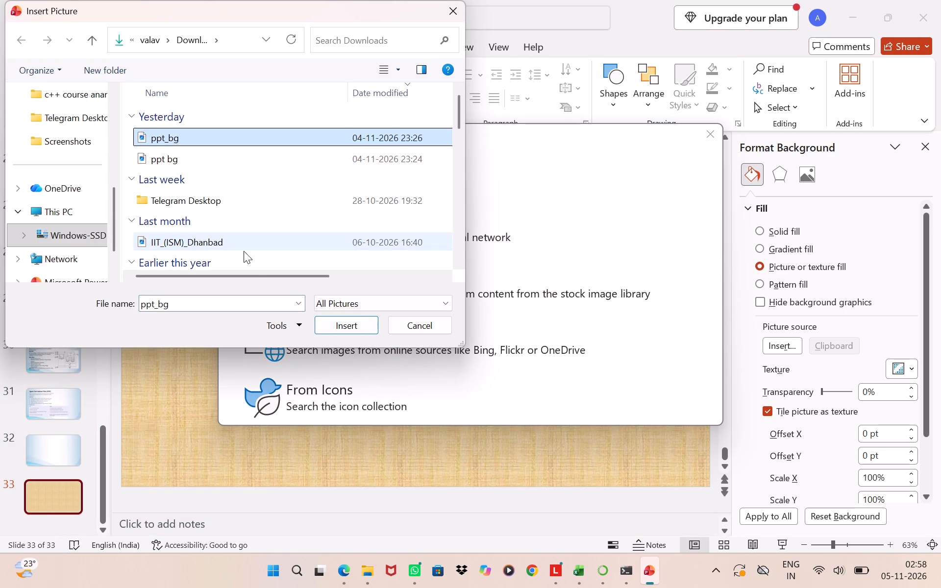
click(318, 323)
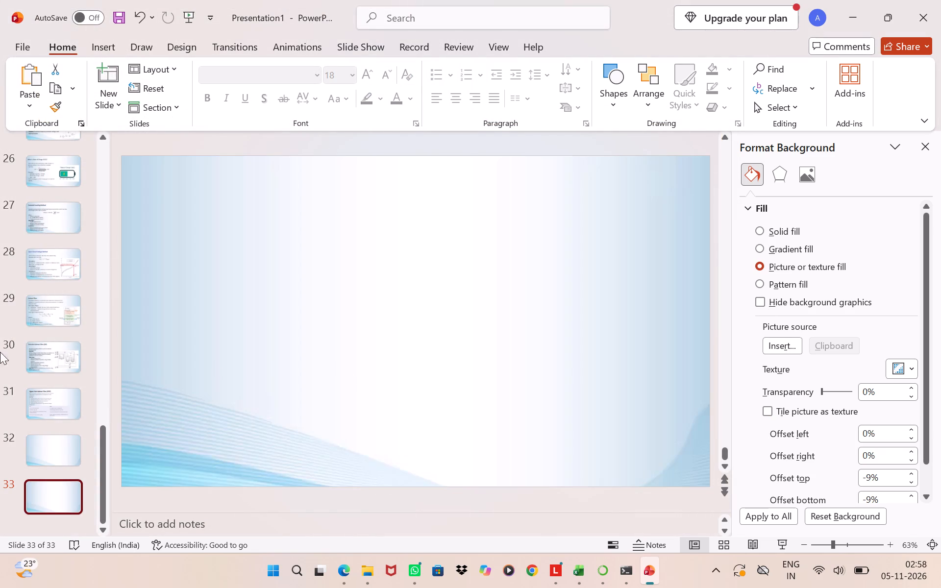
Draw a wide, short text box for the title near the upper-left edge of slide 32.
click(44, 444)
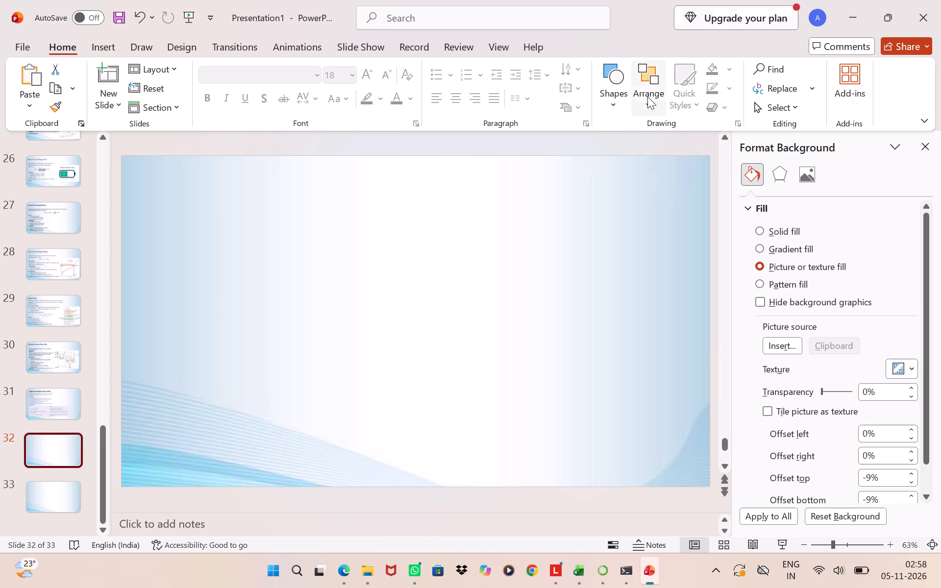
click(612, 91)
click(608, 143)
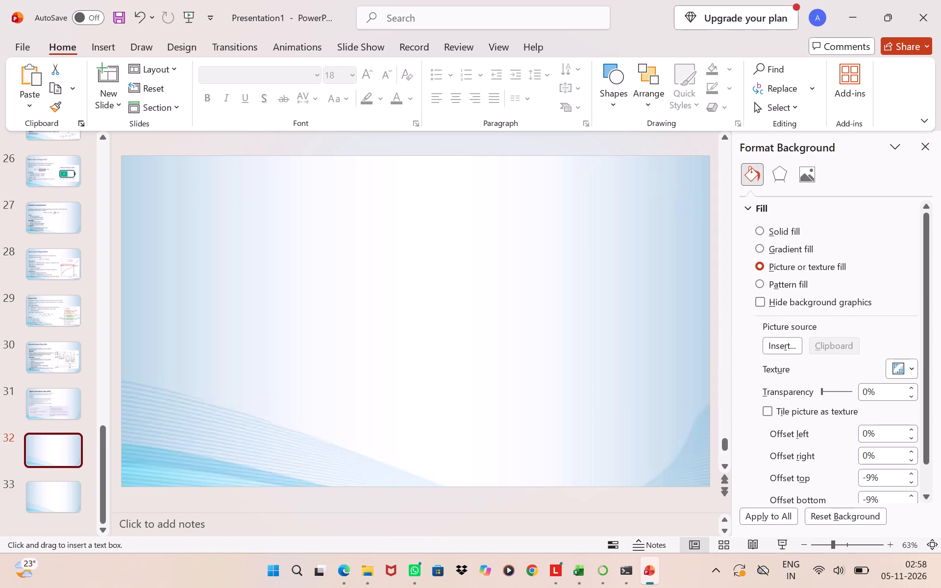
drag(139, 181, 479, 225)
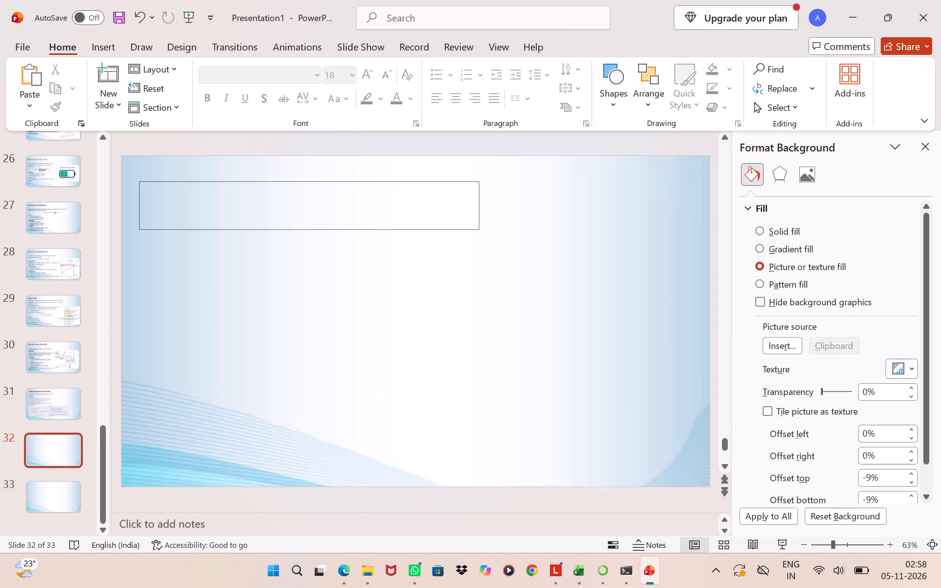
drag(479, 225, 479, 223)
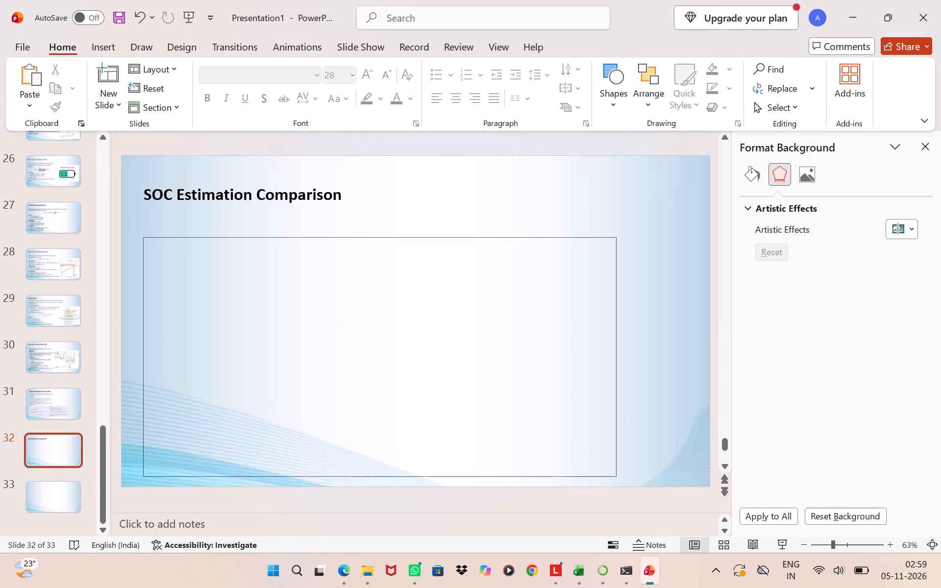
drag(620, 474, 651, 470)
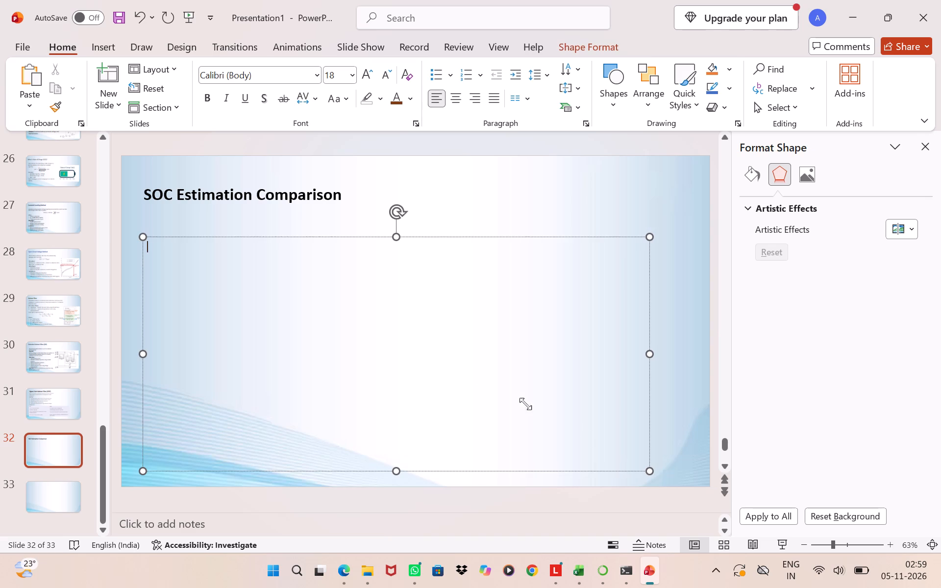
Paste the copied SOC comparison table and conclusion paragraph onto slide 32.
key(ctrl+v)
ctrl+click(184, 301)
ctrl+drag(184, 301, 177, 299)
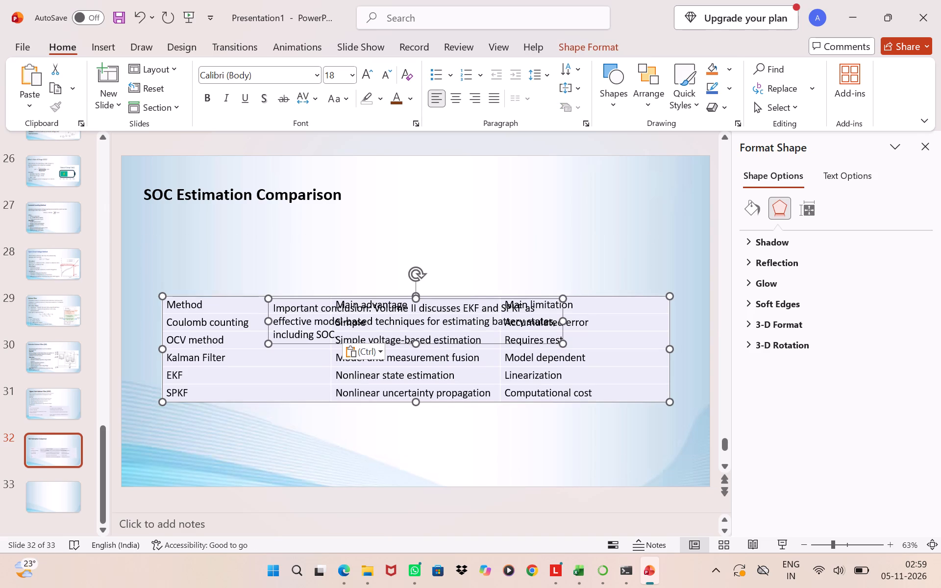
Separate the "Important conclusion" text box from the overlapping table and move it below the table.
drag(268, 298, 278, 354)
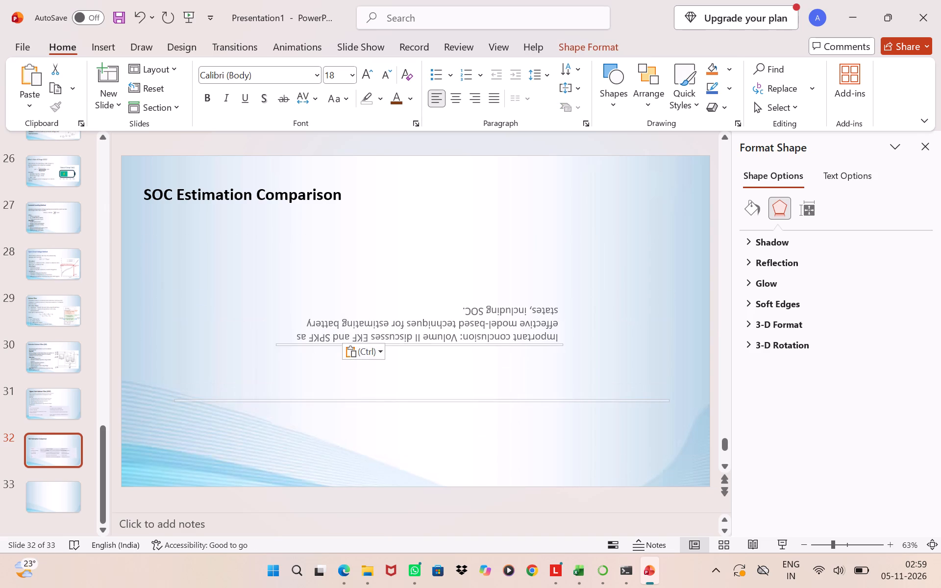
drag(278, 354, 269, 323)
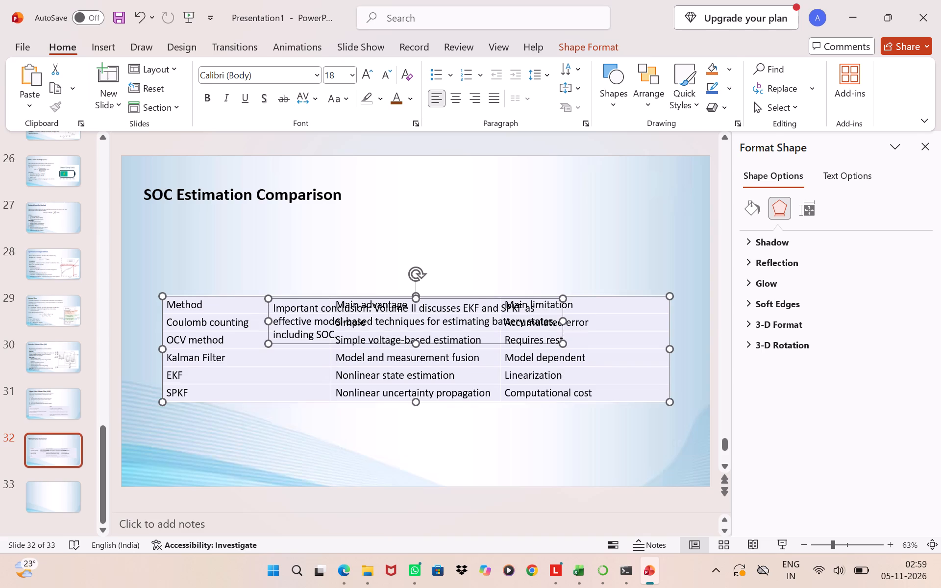
click(331, 310)
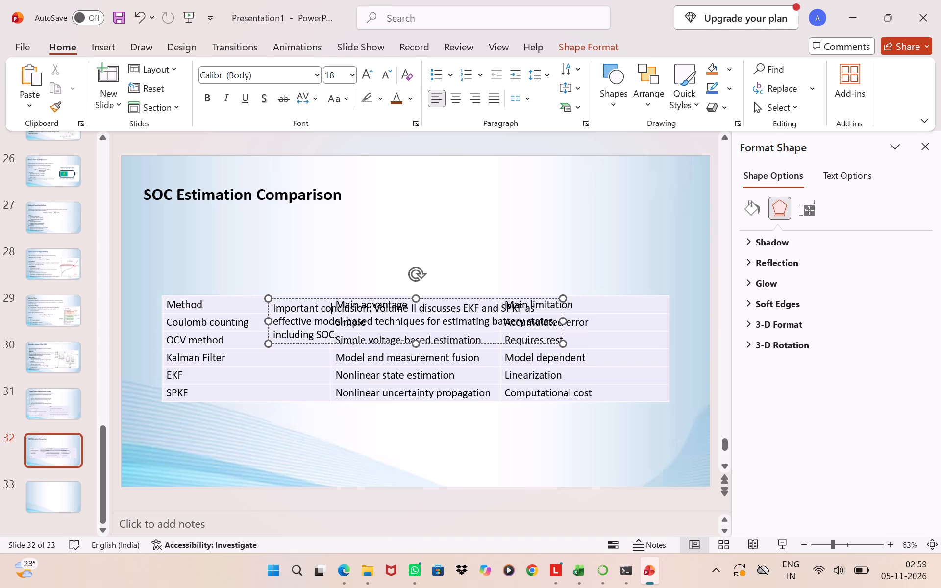
drag(273, 299, 309, 240)
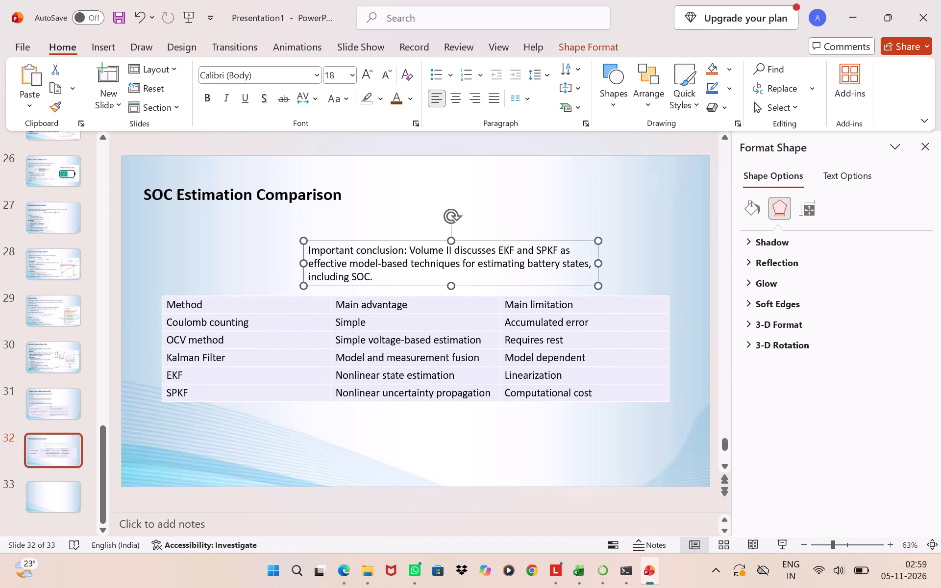
drag(367, 239, 341, 335)
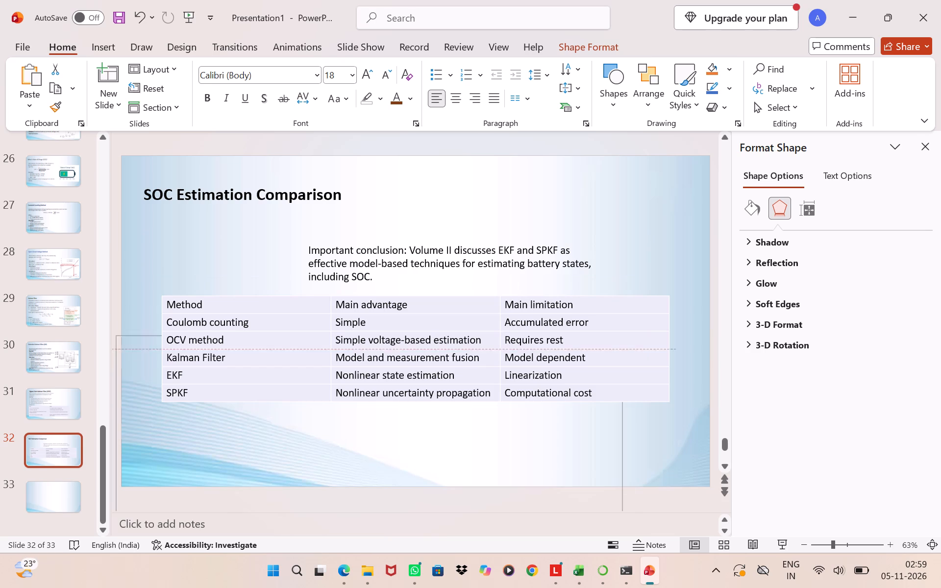
drag(341, 335, 383, 219)
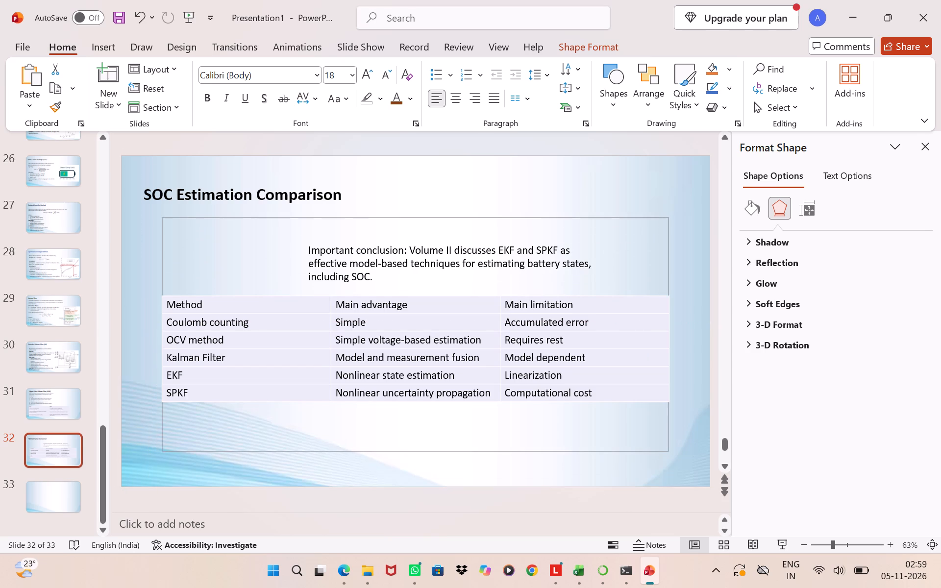
click(402, 253)
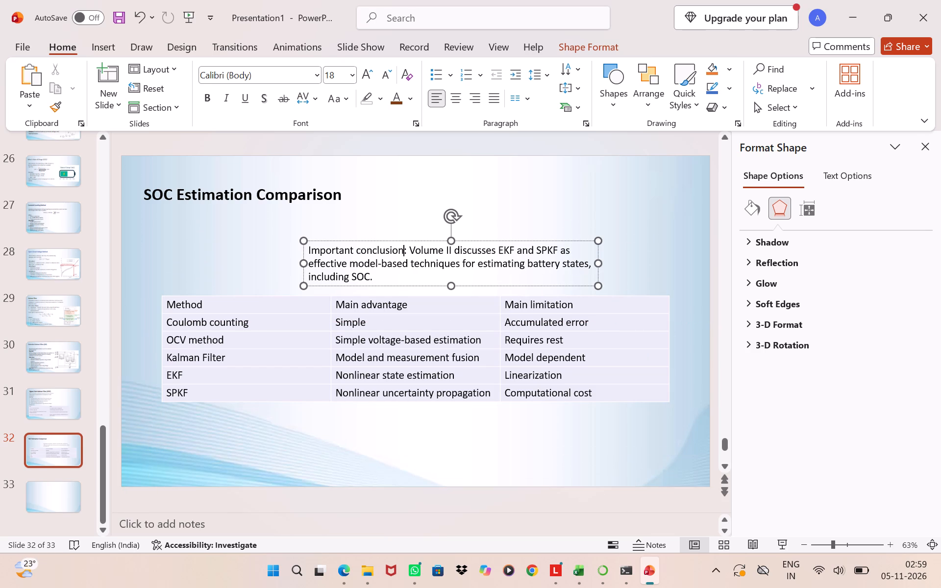
drag(416, 241, 416, 245)
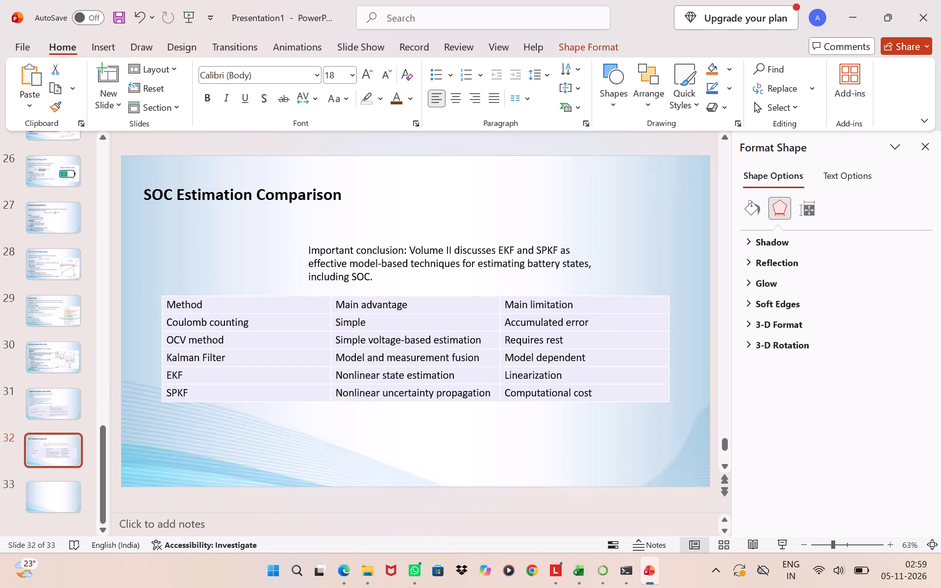
drag(416, 245, 323, 420)
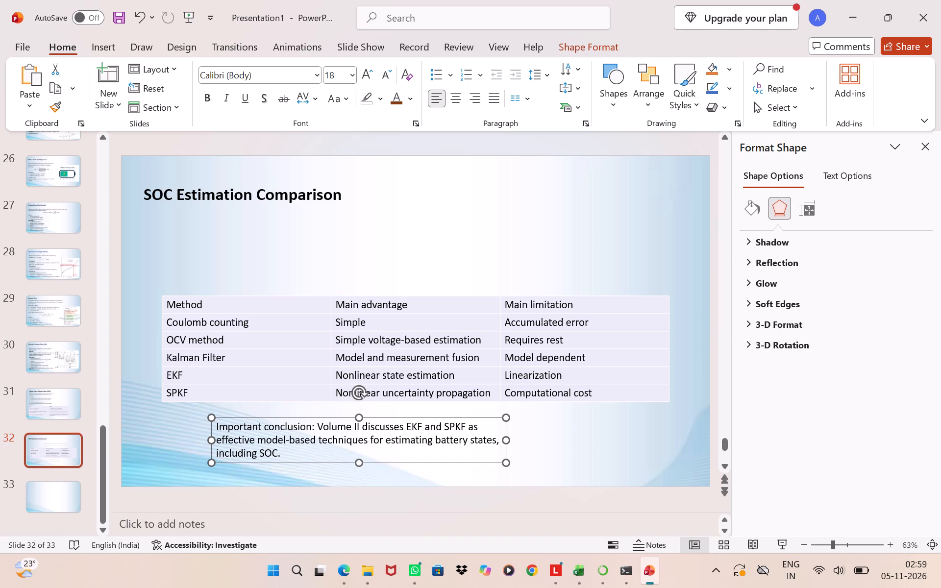
Move the comparison table up to just under slide 32's title, with its left edge in line with the title box.
click(325, 297)
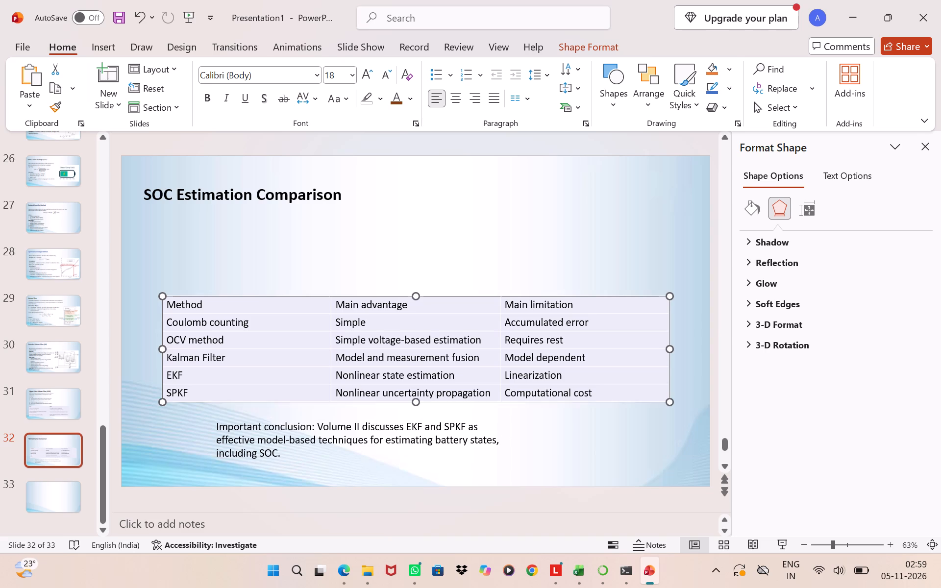
drag(325, 297, 307, 233)
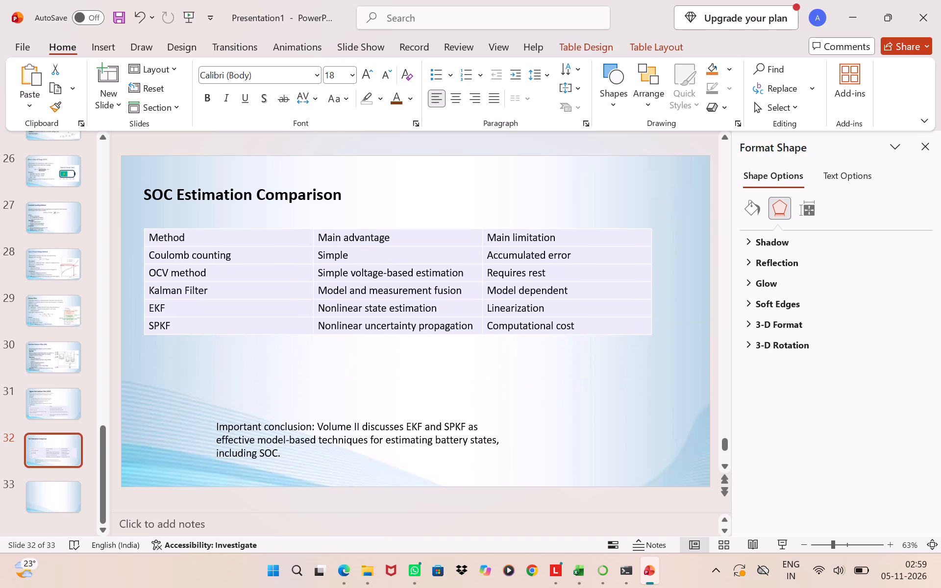
drag(307, 233, 301, 232)
Move the "Important conclusion" text box closer beneath the table, aligning its text with the table's first column.
click(330, 430)
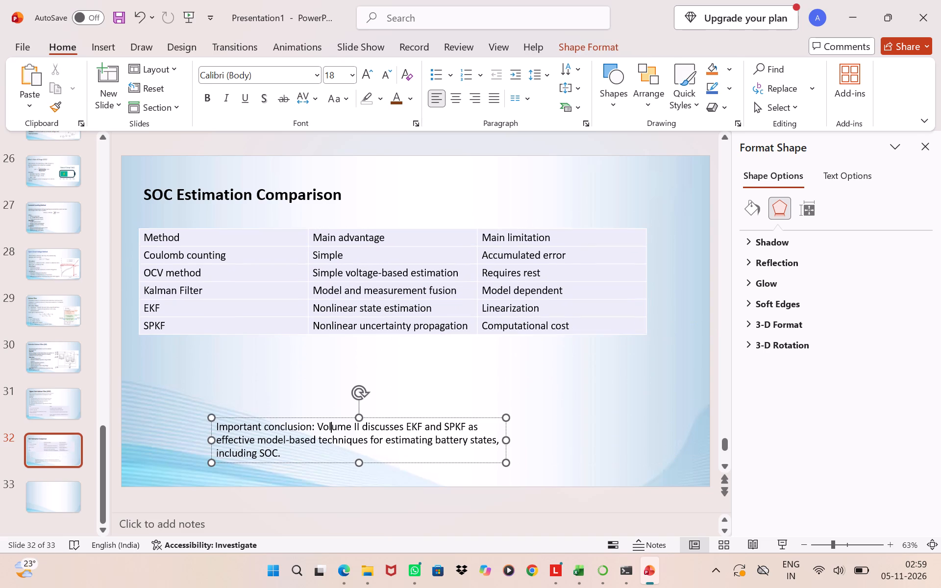
drag(333, 414, 311, 380)
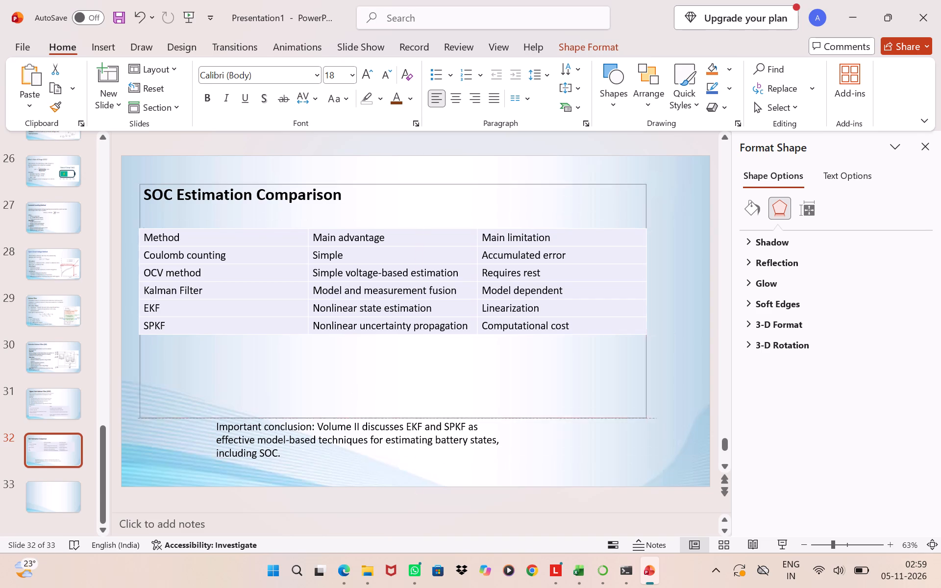
drag(311, 380, 304, 372)
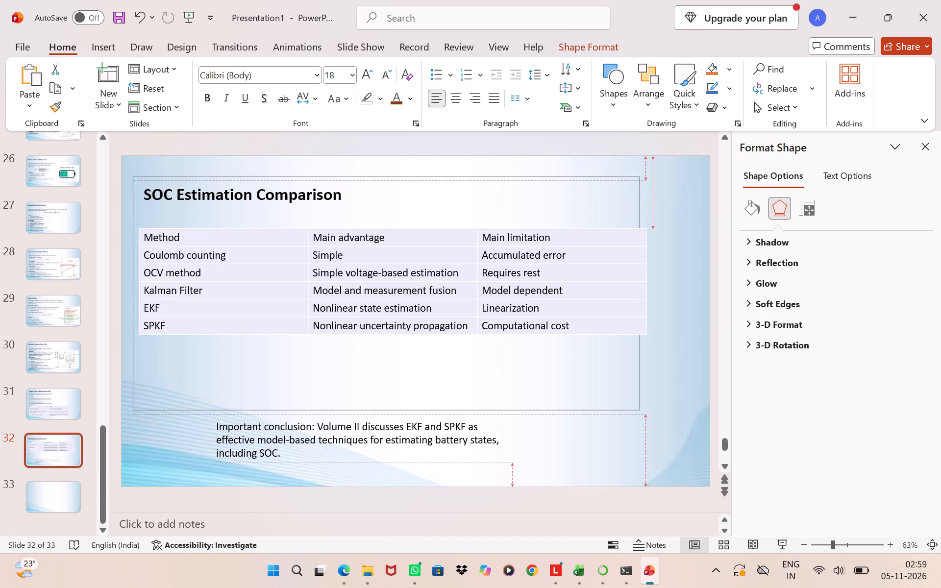
drag(304, 372, 307, 404)
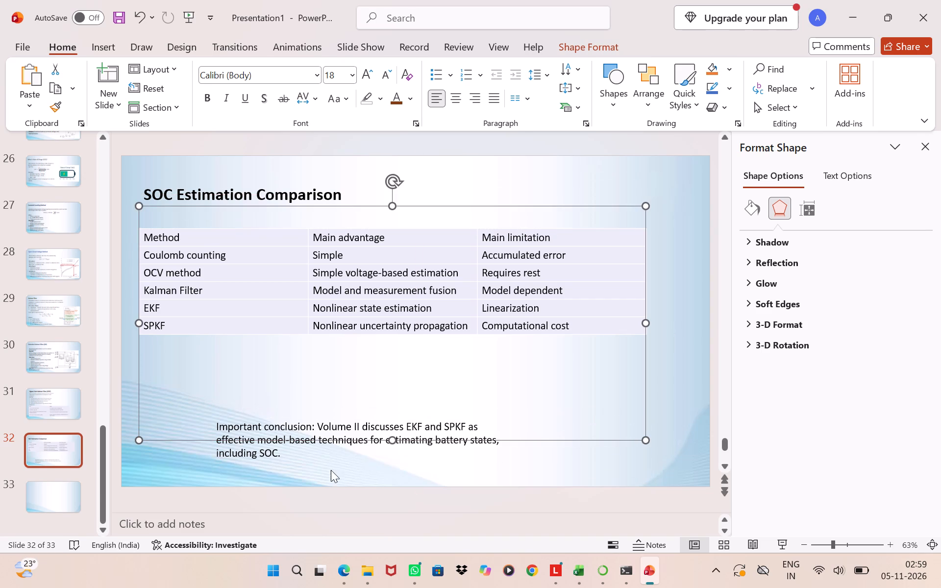
click(342, 431)
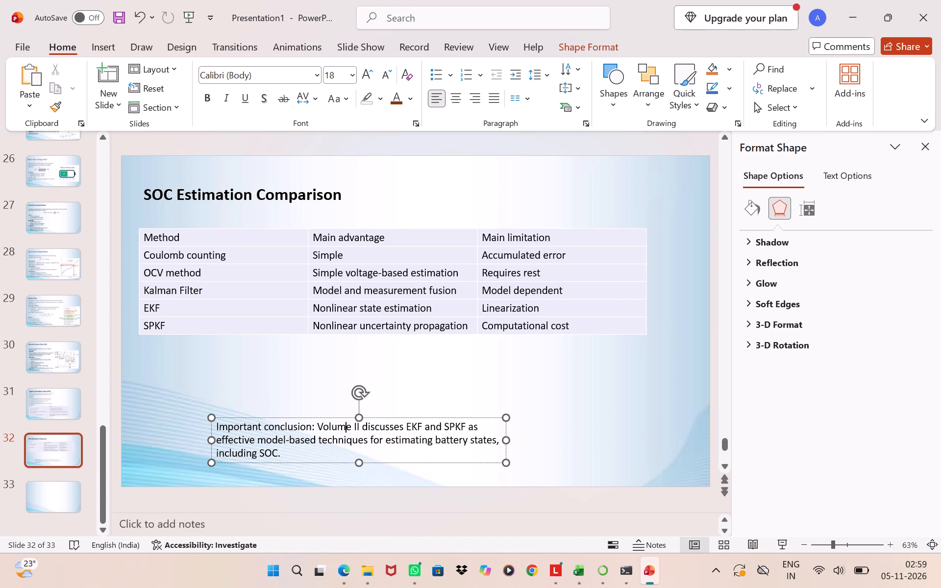
drag(343, 416, 285, 357)
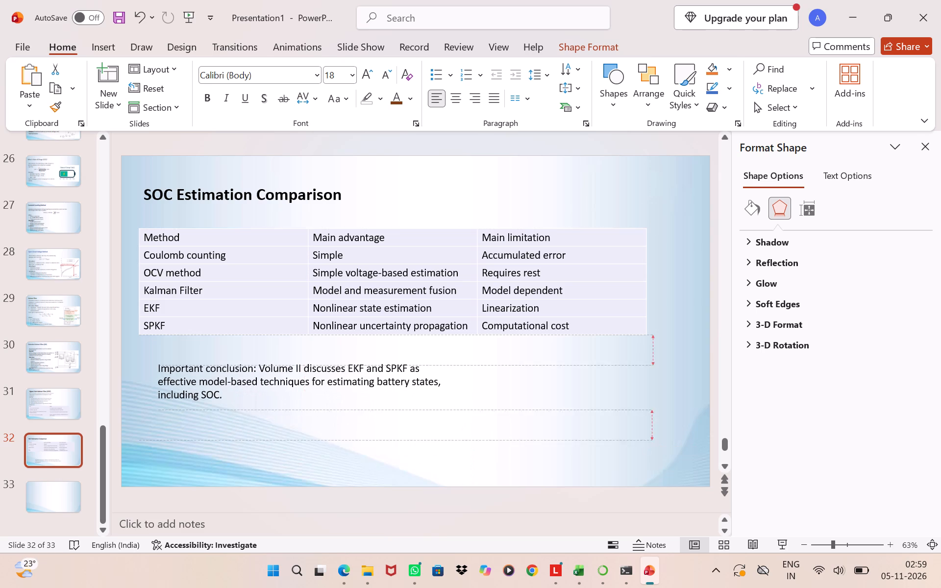
drag(285, 357, 272, 353)
click(432, 437)
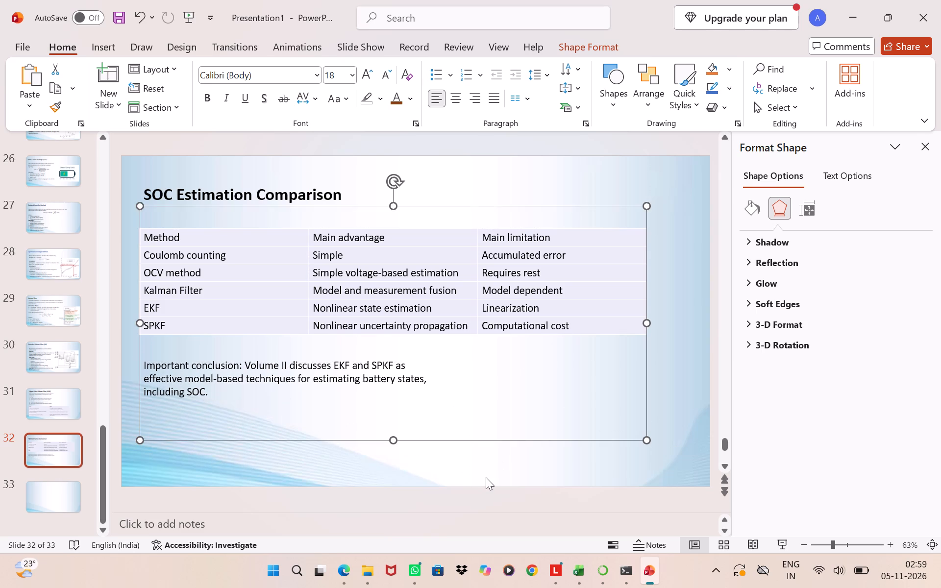
Make the "Important conclusion:" label below slide 32's table bold.
click(486, 475)
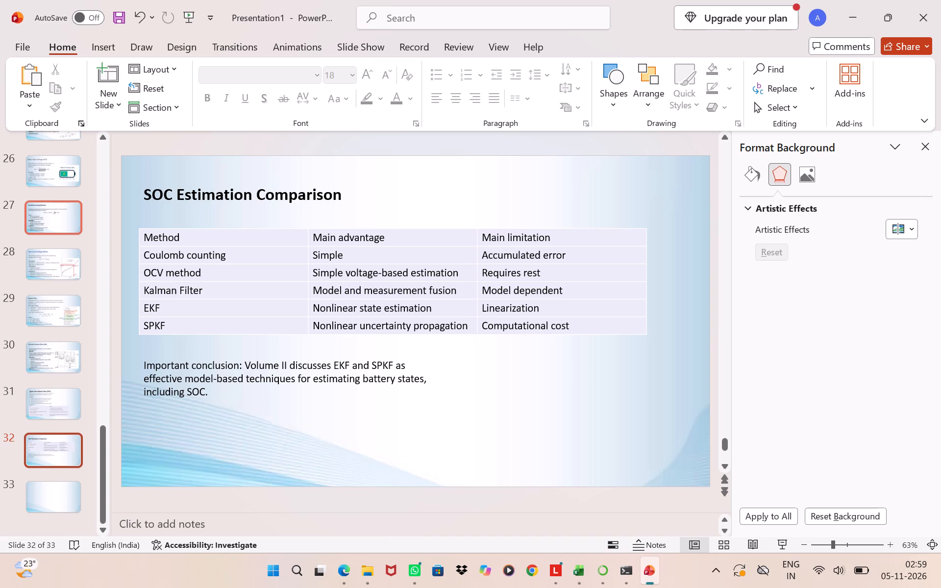
drag(243, 366, 170, 359)
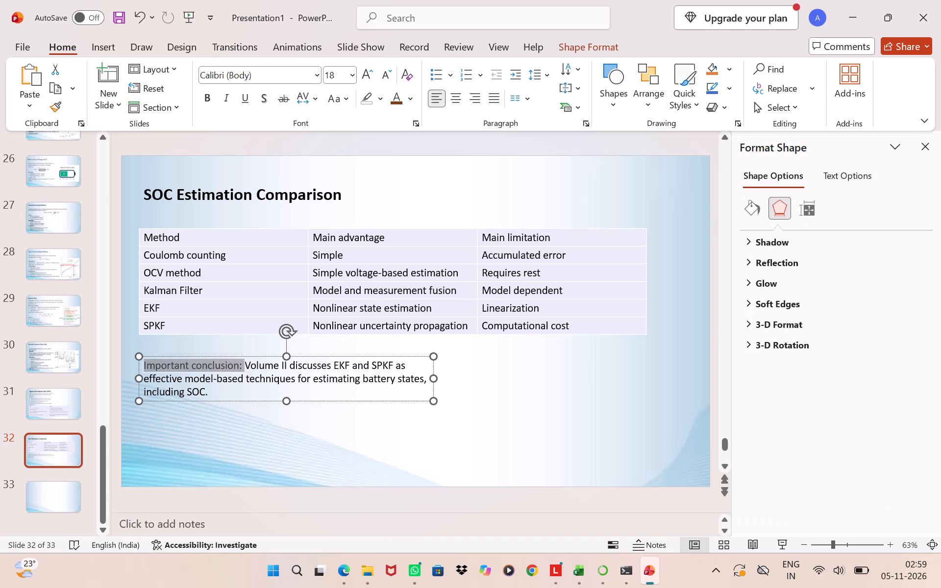
click(183, 335)
click(276, 436)
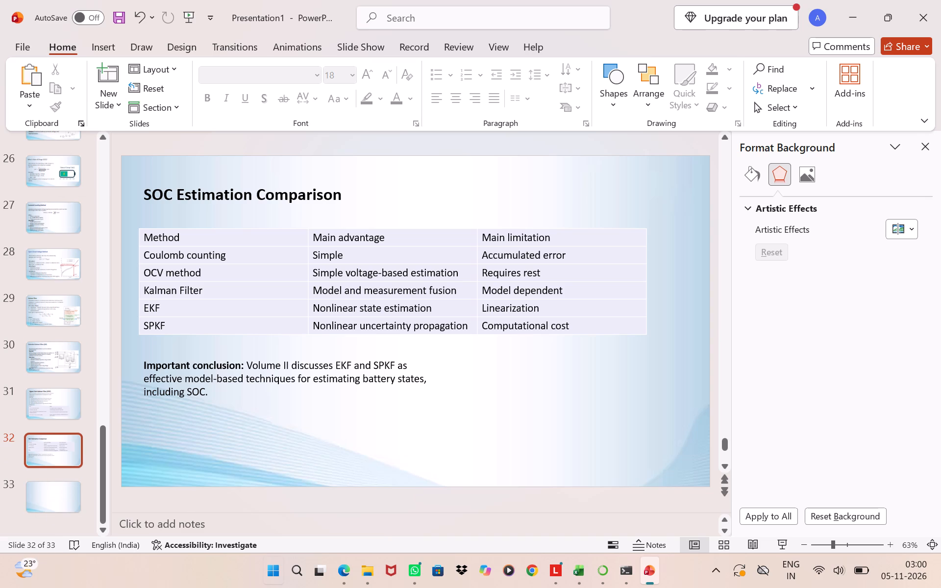
Change the font colour of slide 32's title "SOC Estimation Comparison" to the darker blue theme shade.
click(339, 196)
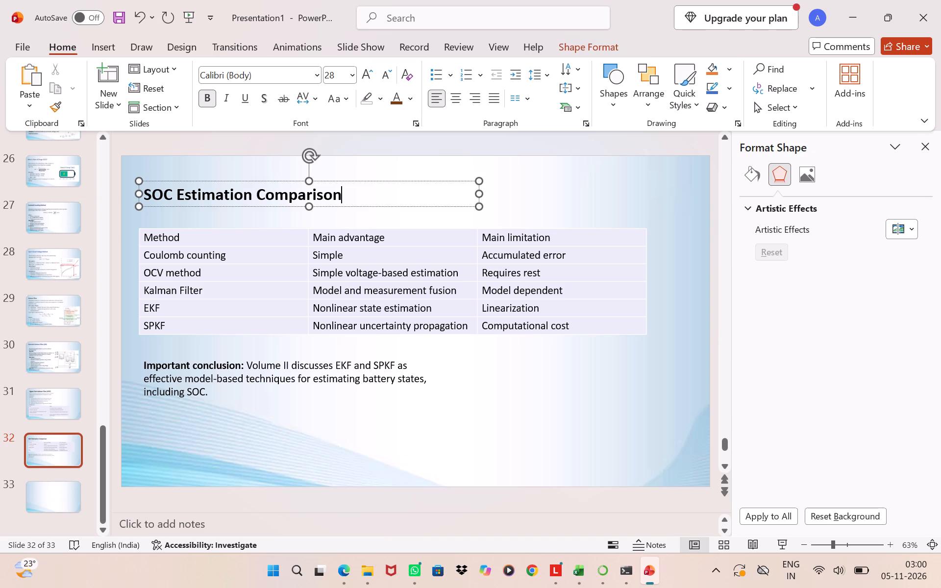
drag(340, 196, 158, 197)
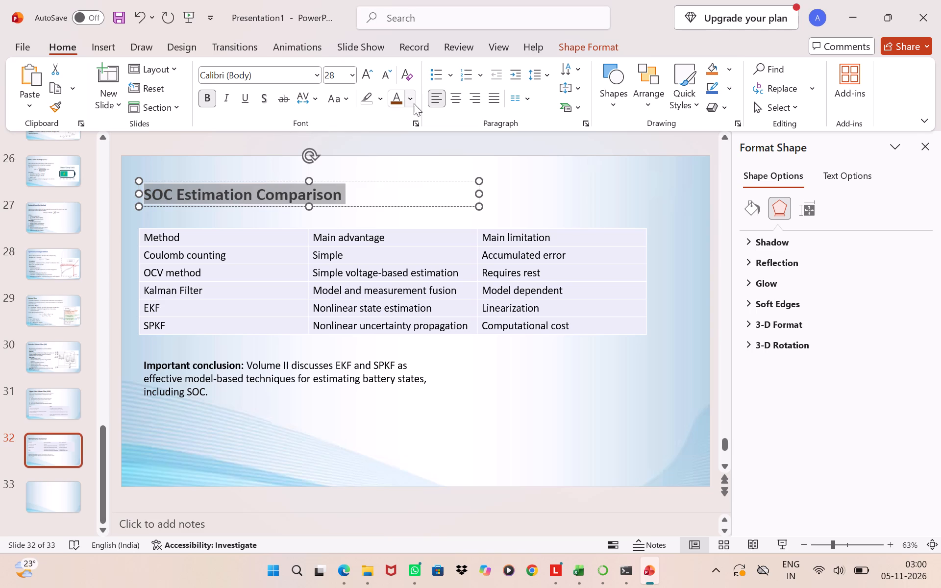
click(407, 103)
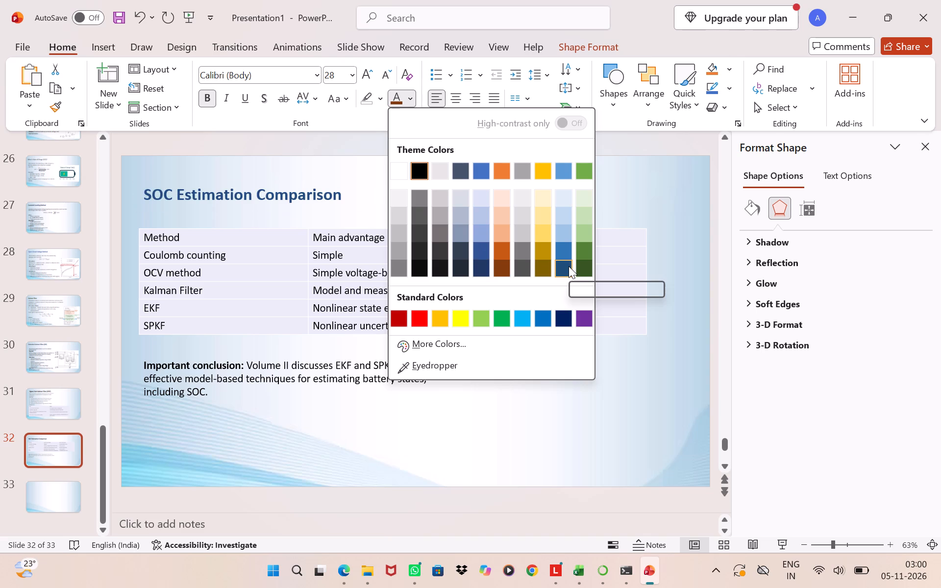
click(486, 252)
click(597, 216)
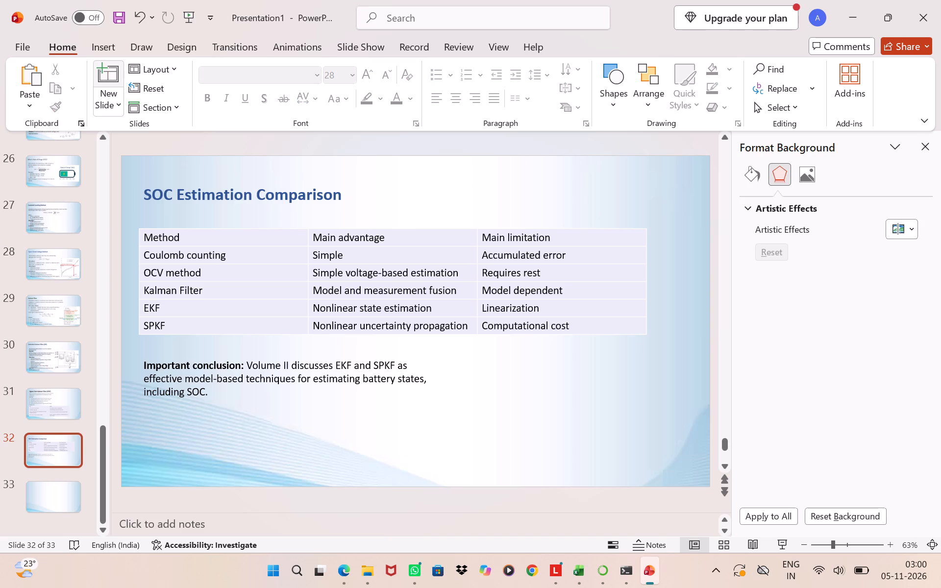
Move the "Important conclusion" text box further down, leaving a wider gap beneath the comparison table.
click(408, 262)
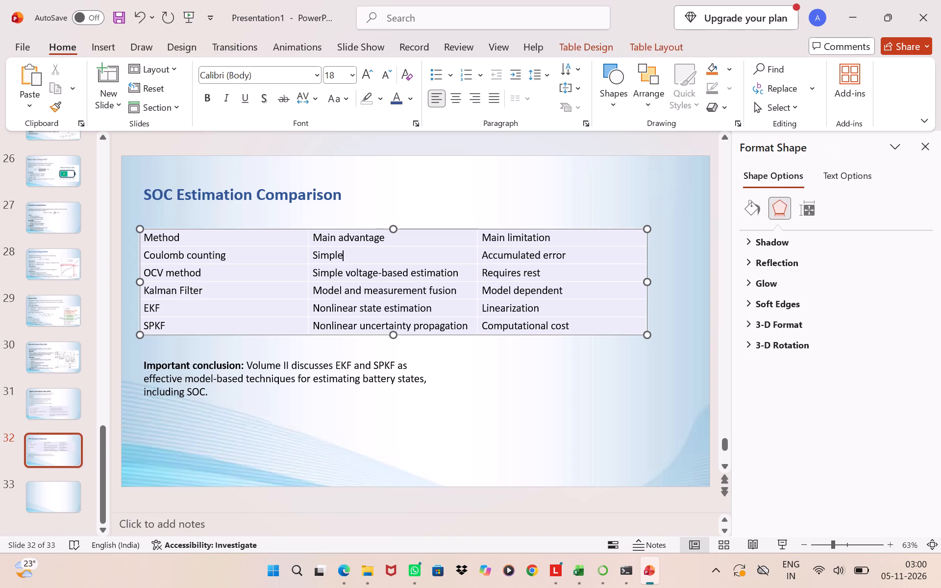
click(389, 377)
drag(312, 403, 317, 401)
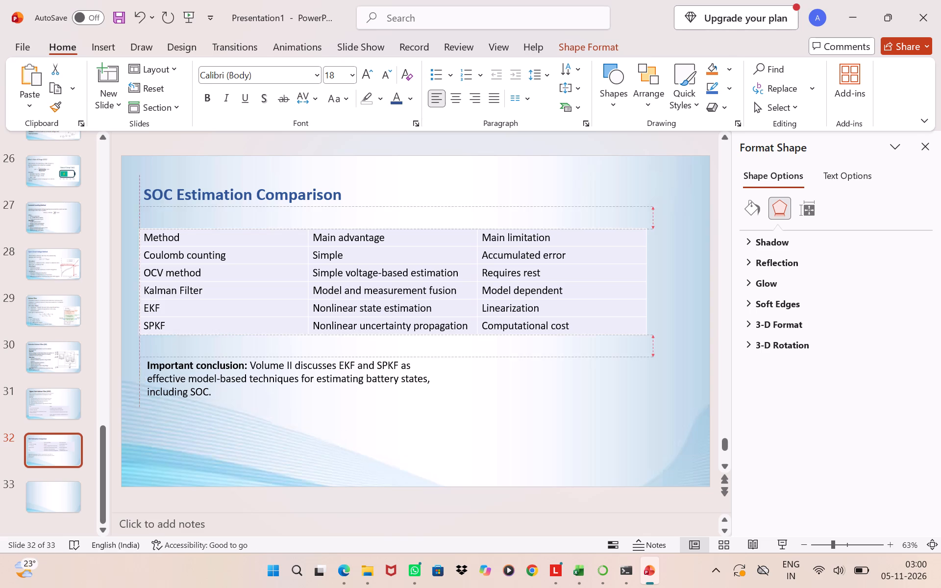
drag(317, 401, 321, 427)
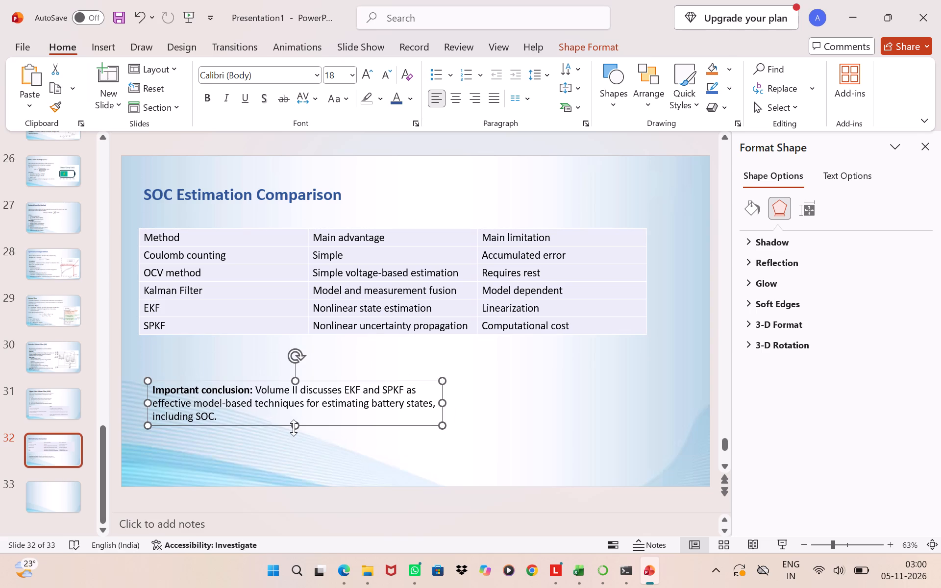
drag(296, 427, 299, 446)
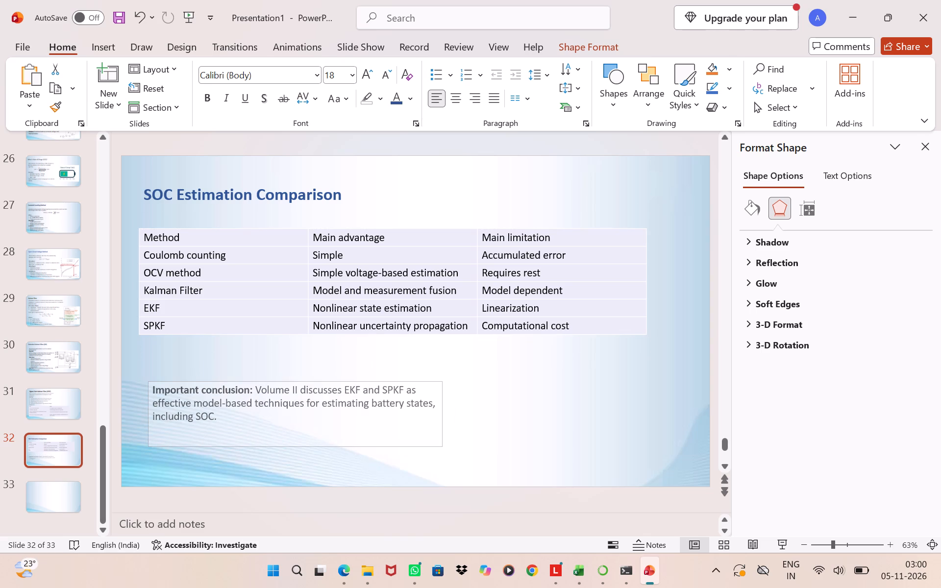
Stretch the comparison table downward so its rows are taller and it ends just above the conclusion text.
click(264, 301)
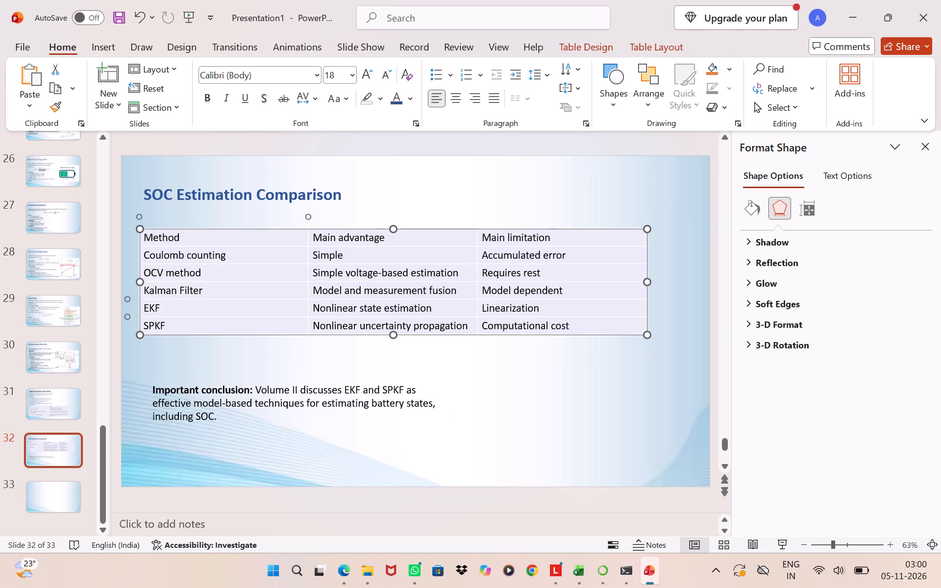
drag(394, 335, 397, 342)
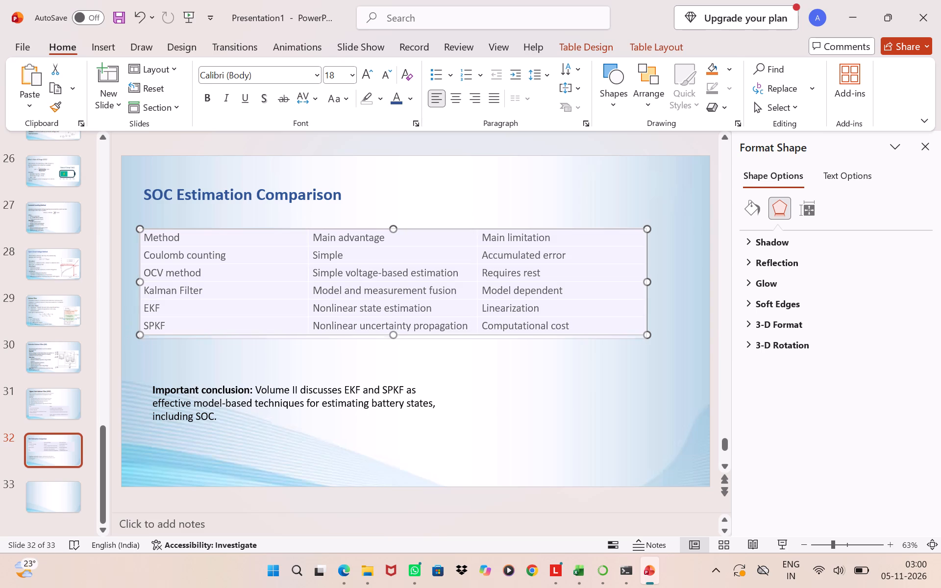
drag(397, 342, 397, 361)
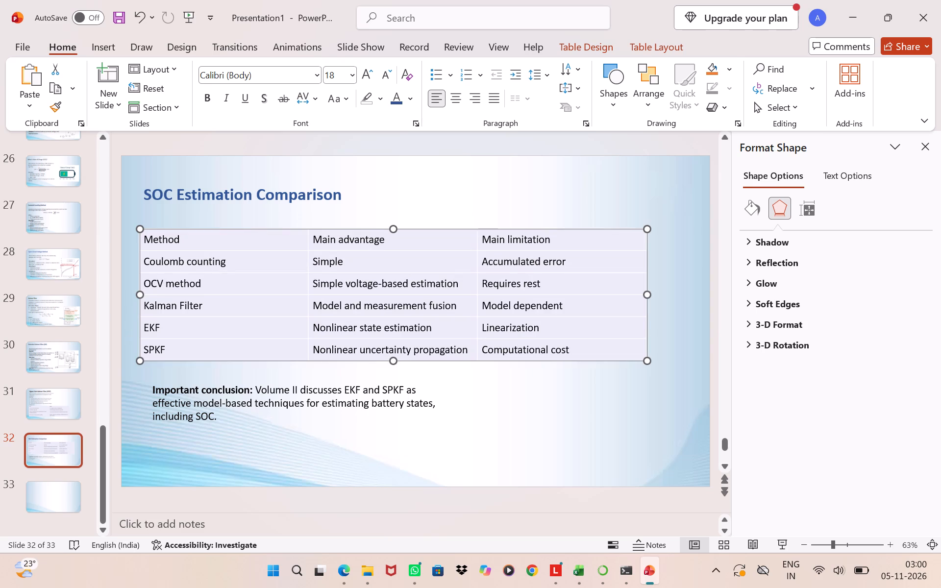
Widen the "Important conclusion" text box to just past the start of the table's third column so the paragraph wraps onto two lines.
click(363, 403)
drag(298, 422, 298, 435)
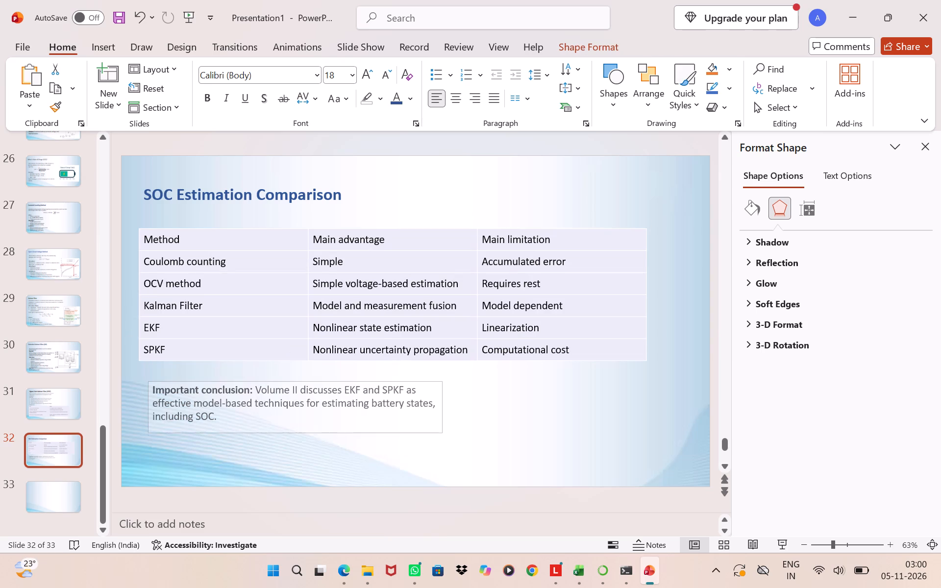
drag(298, 435, 298, 446)
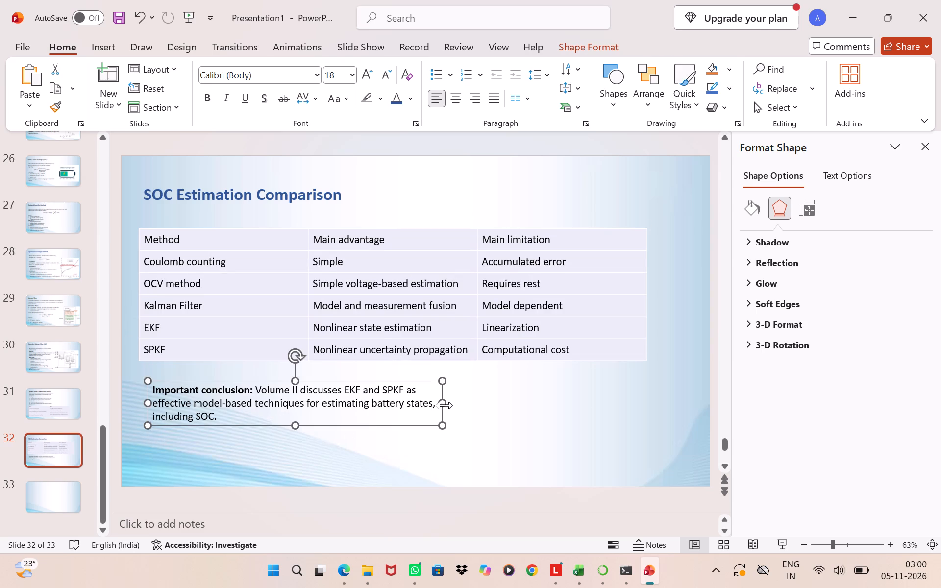
drag(445, 405, 498, 416)
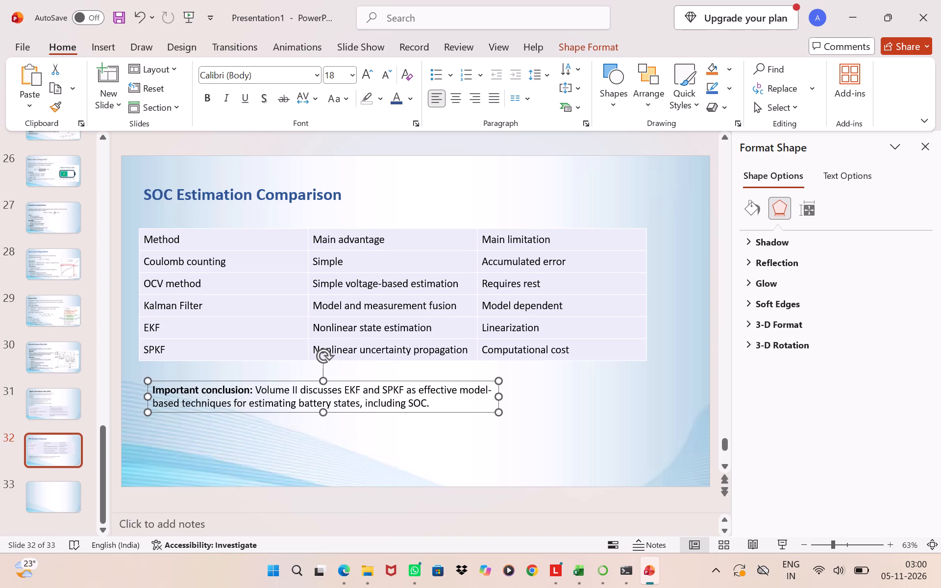
Set the conclusion sentence starting "Volume II discusses EKF and SPKF" to font size 20.
click(251, 391)
drag(256, 388, 450, 416)
click(552, 375)
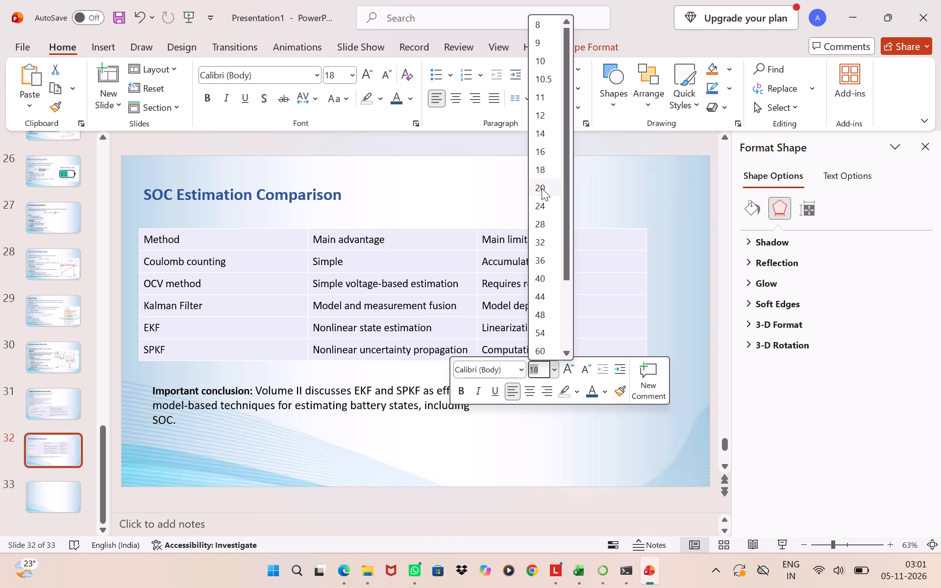
click(542, 188)
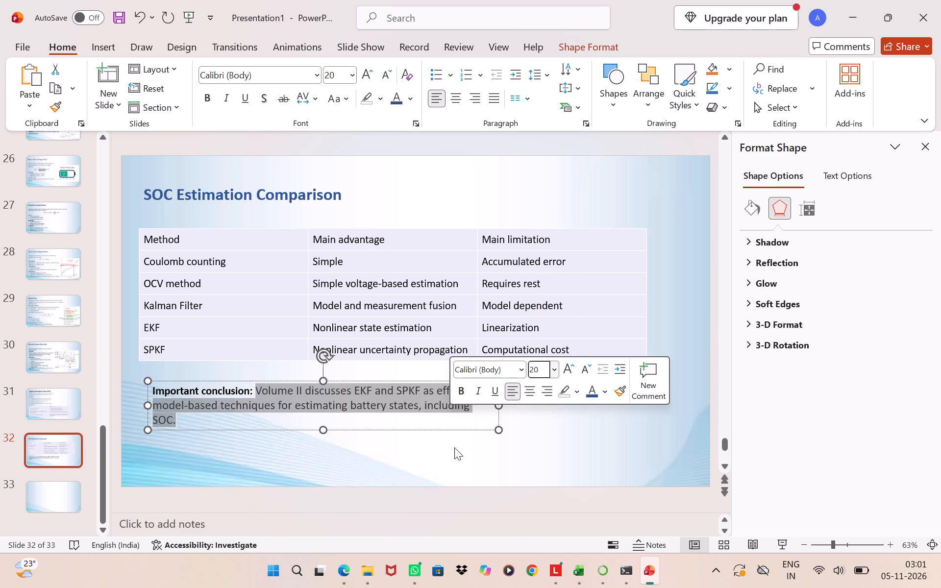
click(456, 444)
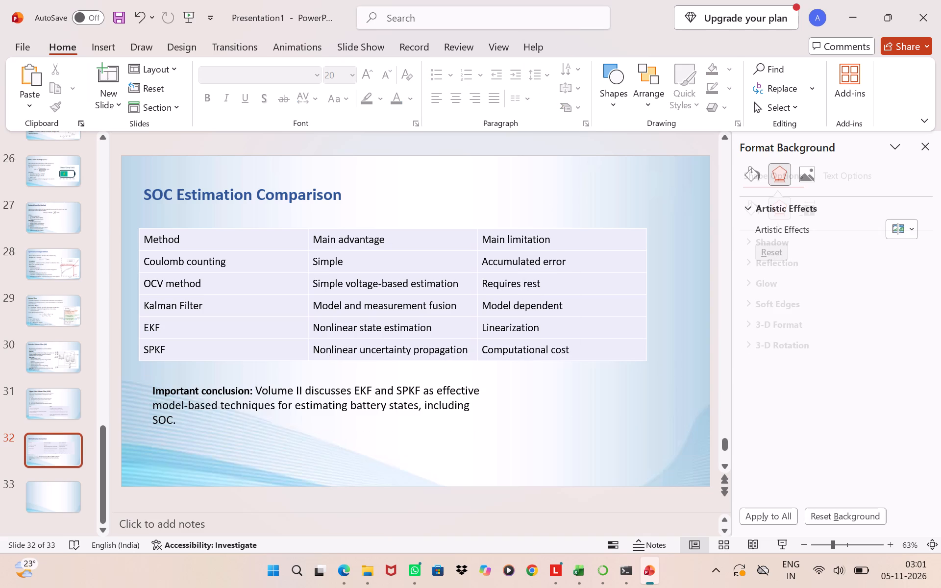
Set the bold "Important conclusion:" label to font size 28.
drag(257, 392, 178, 386)
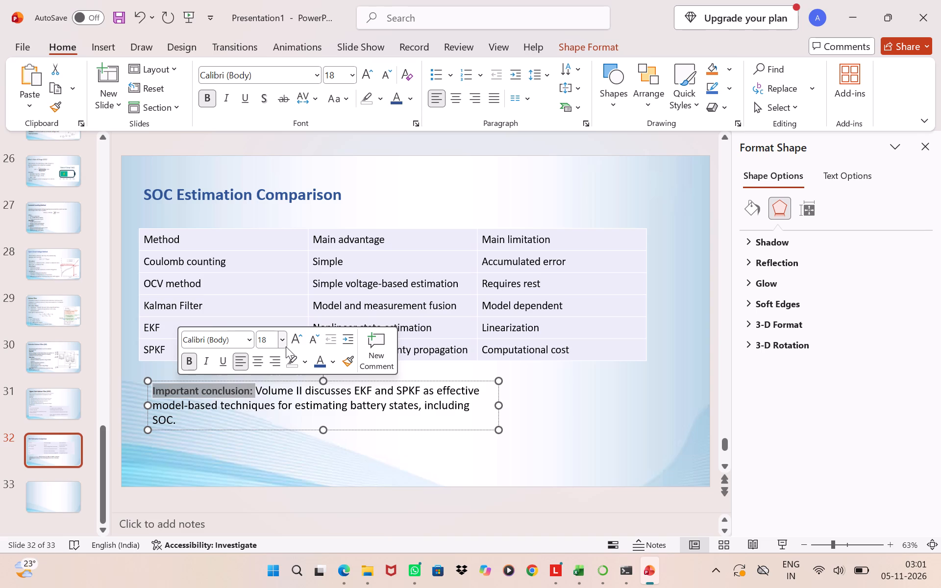
click(286, 346)
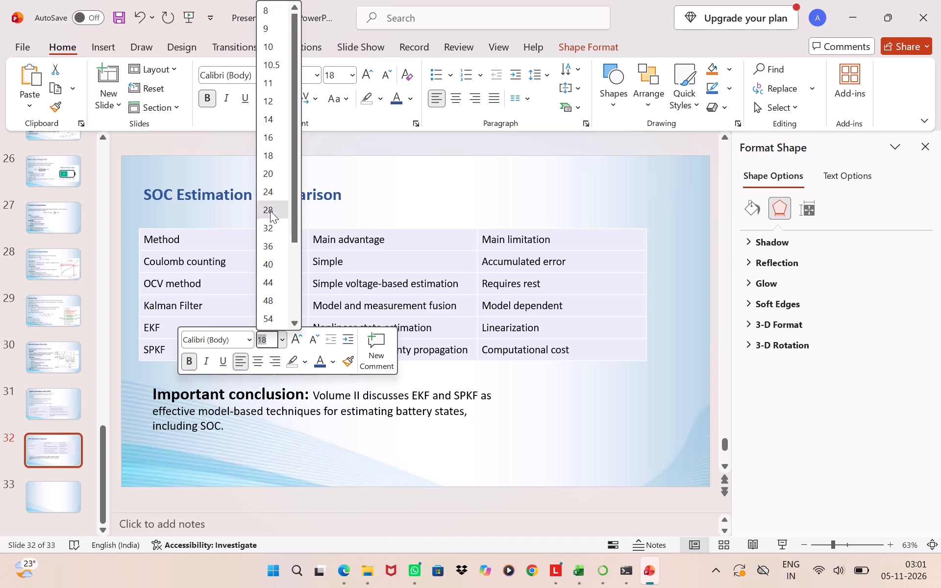
click(270, 211)
click(585, 435)
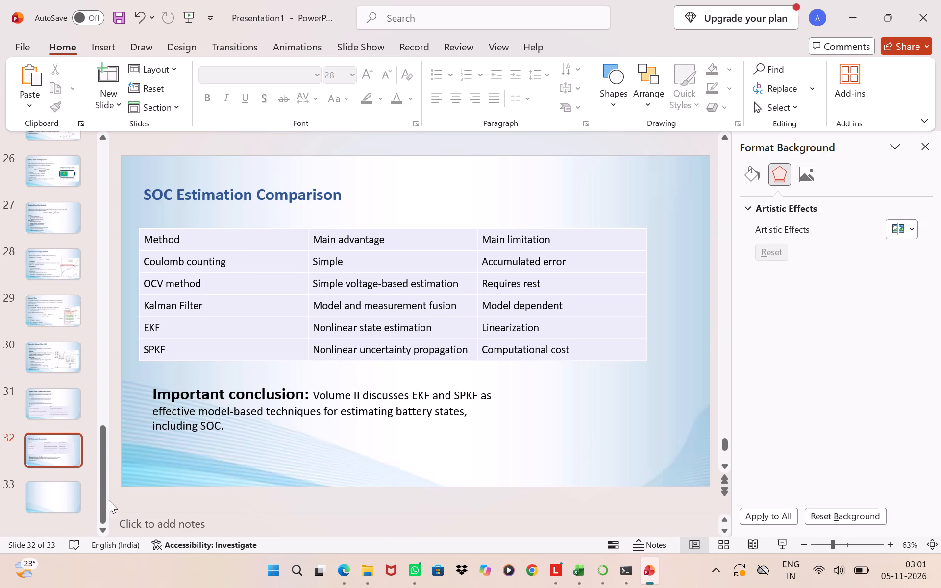